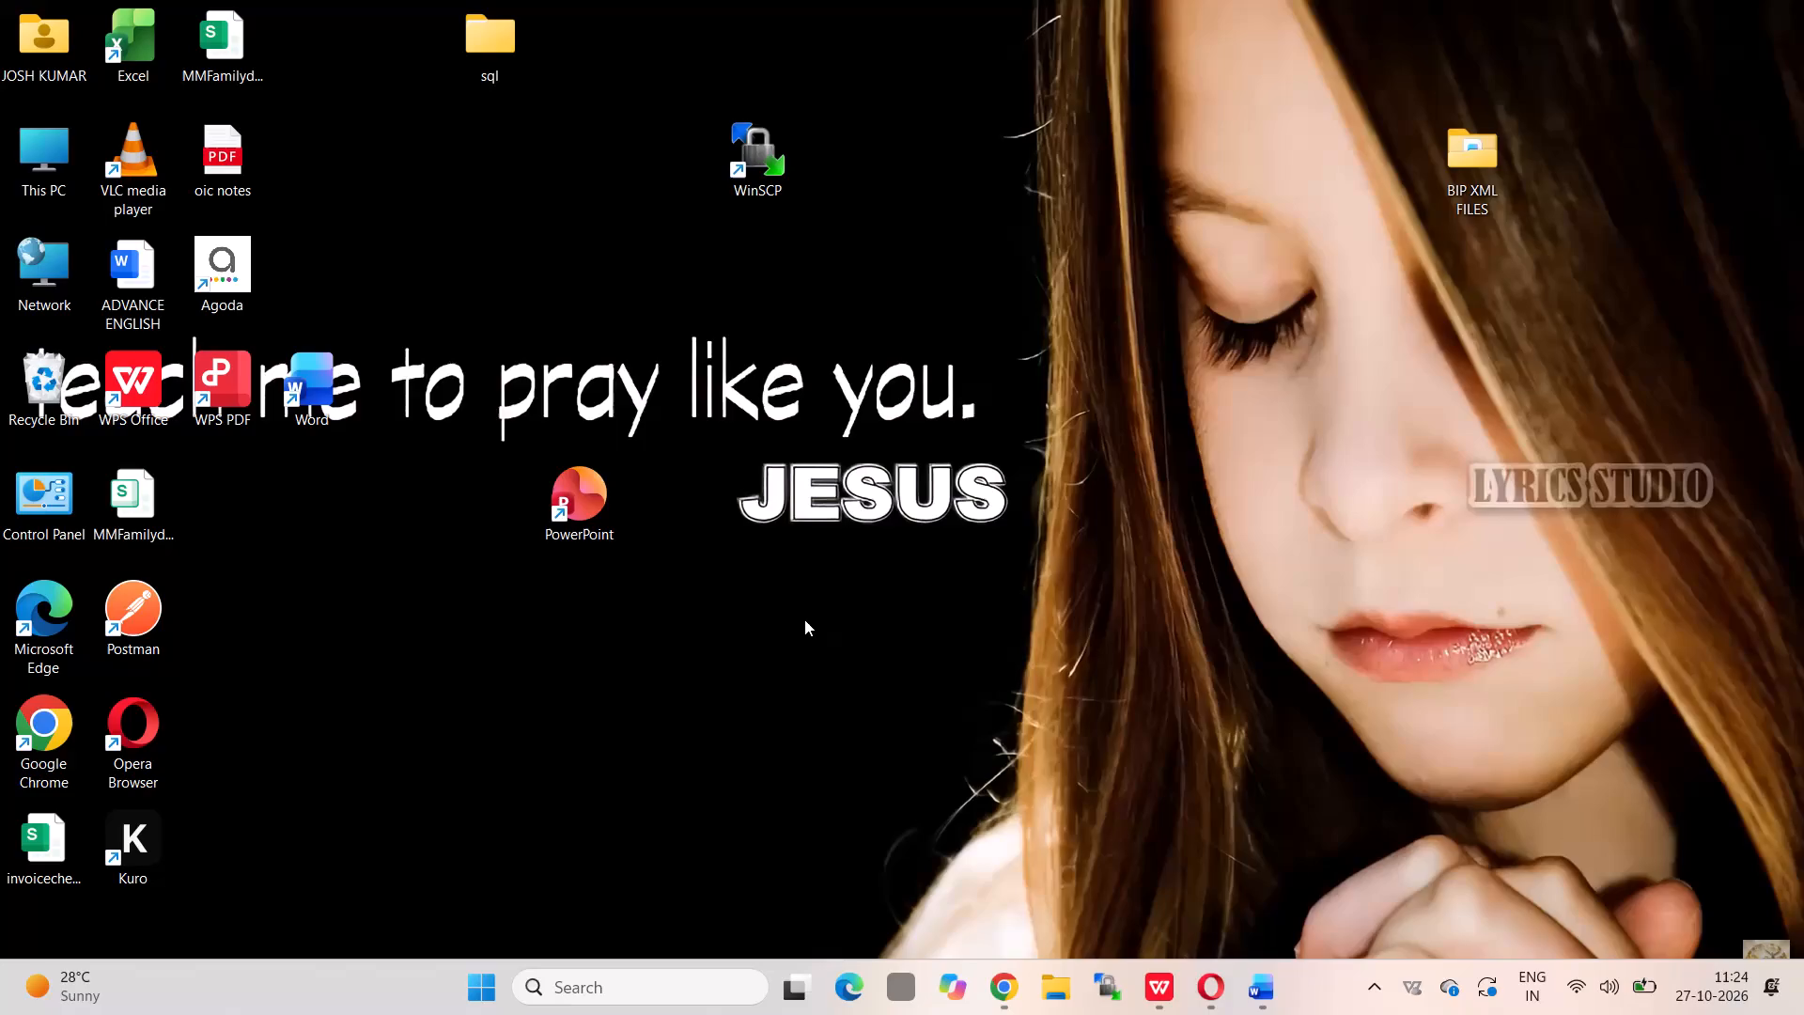
Refresh the desktop.
right_click(1067, 376)
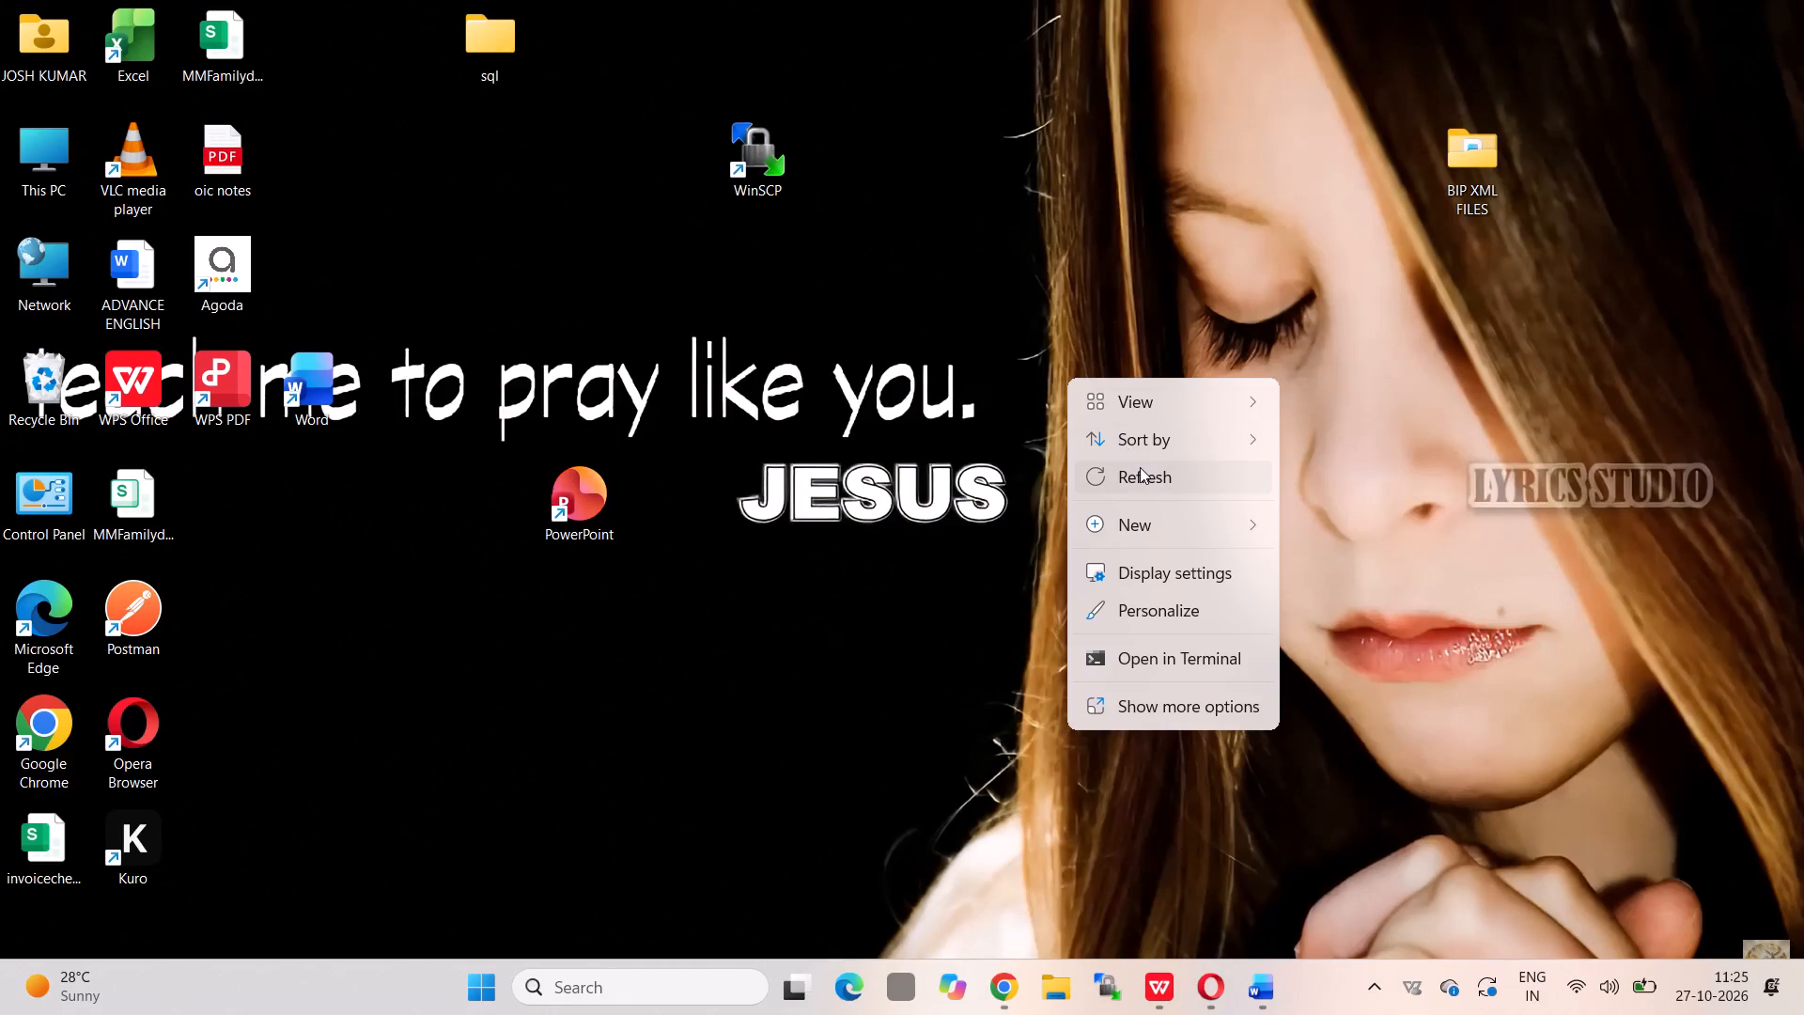
click(1140, 467)
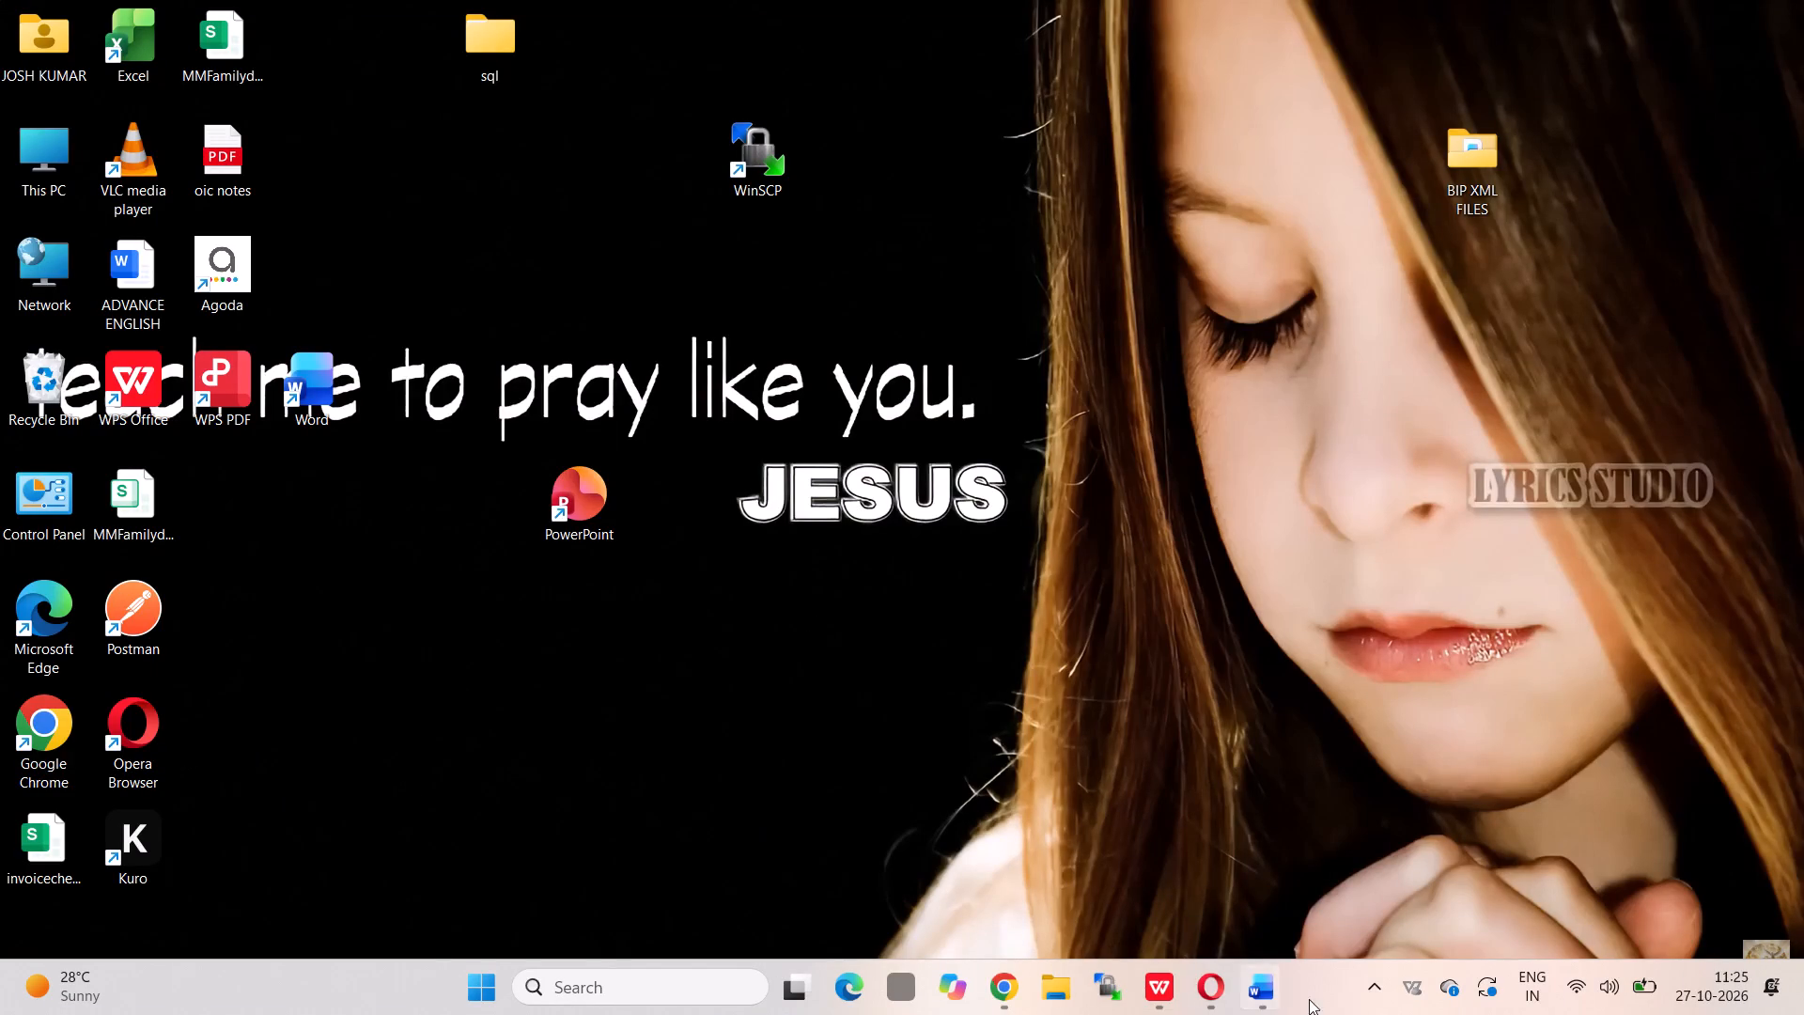
Switch to Word and bring up the JoshFUSION RESUME document.
click(1280, 989)
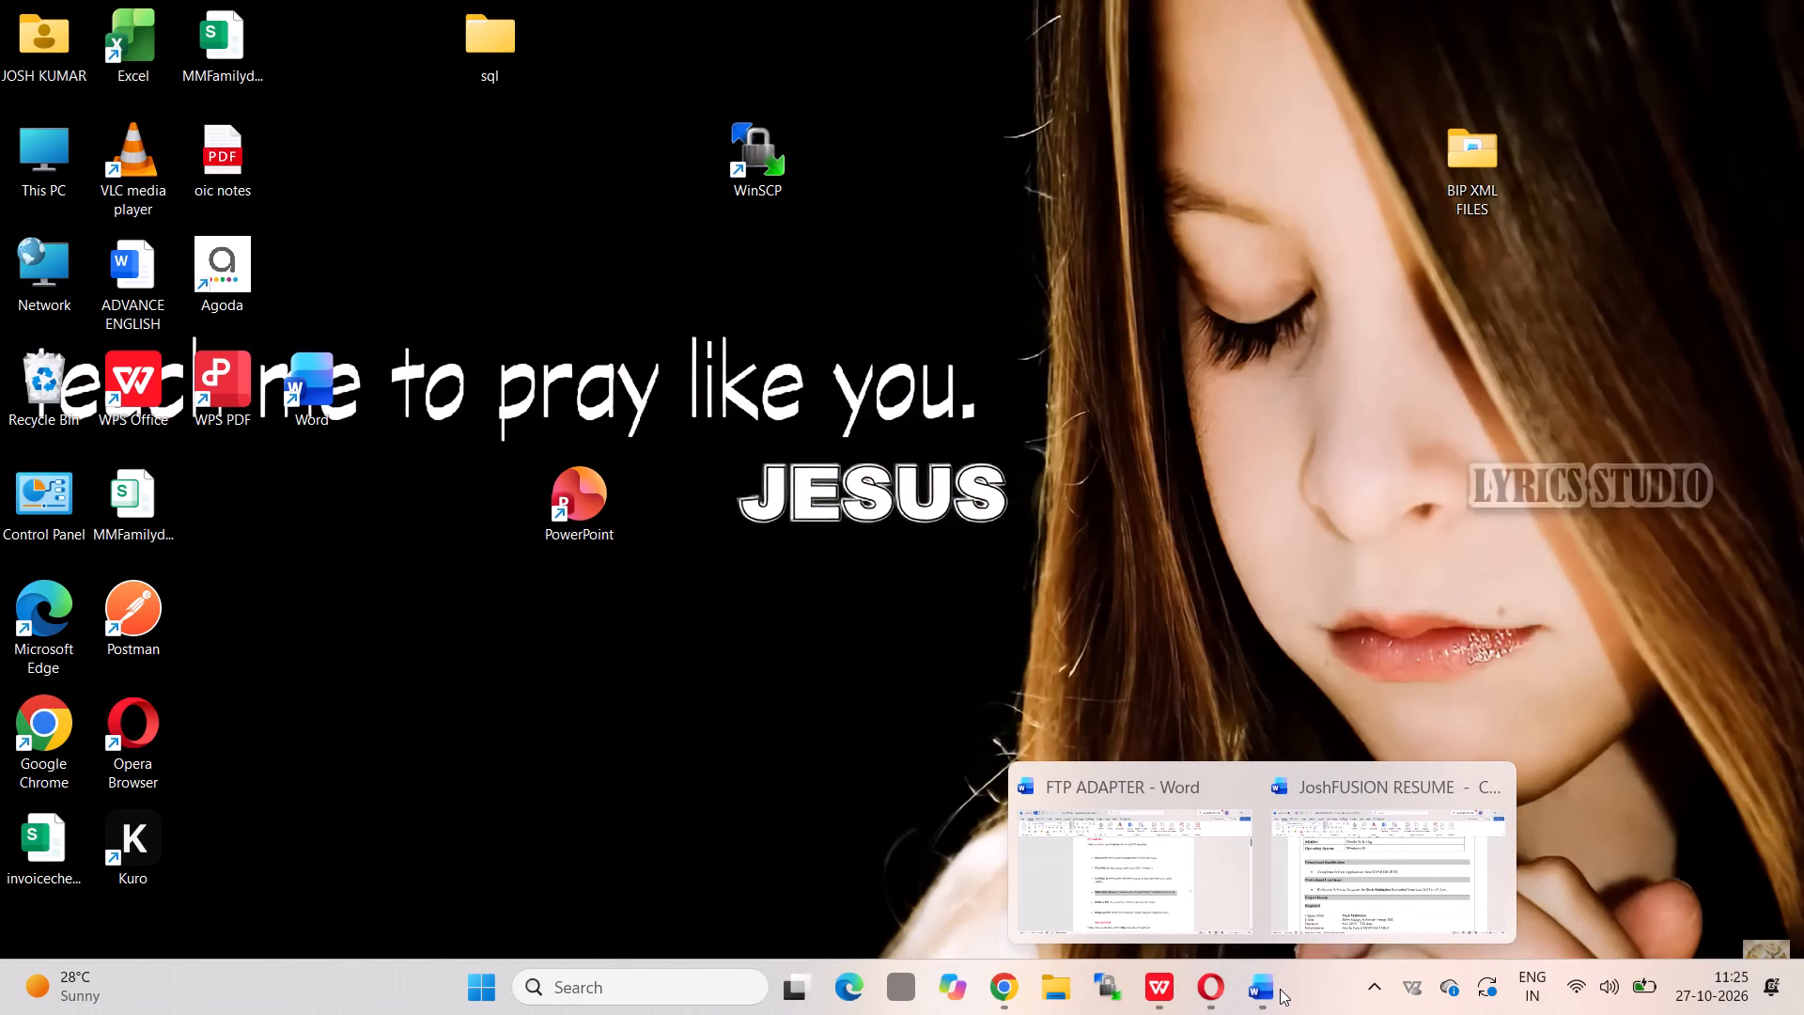
click(1335, 905)
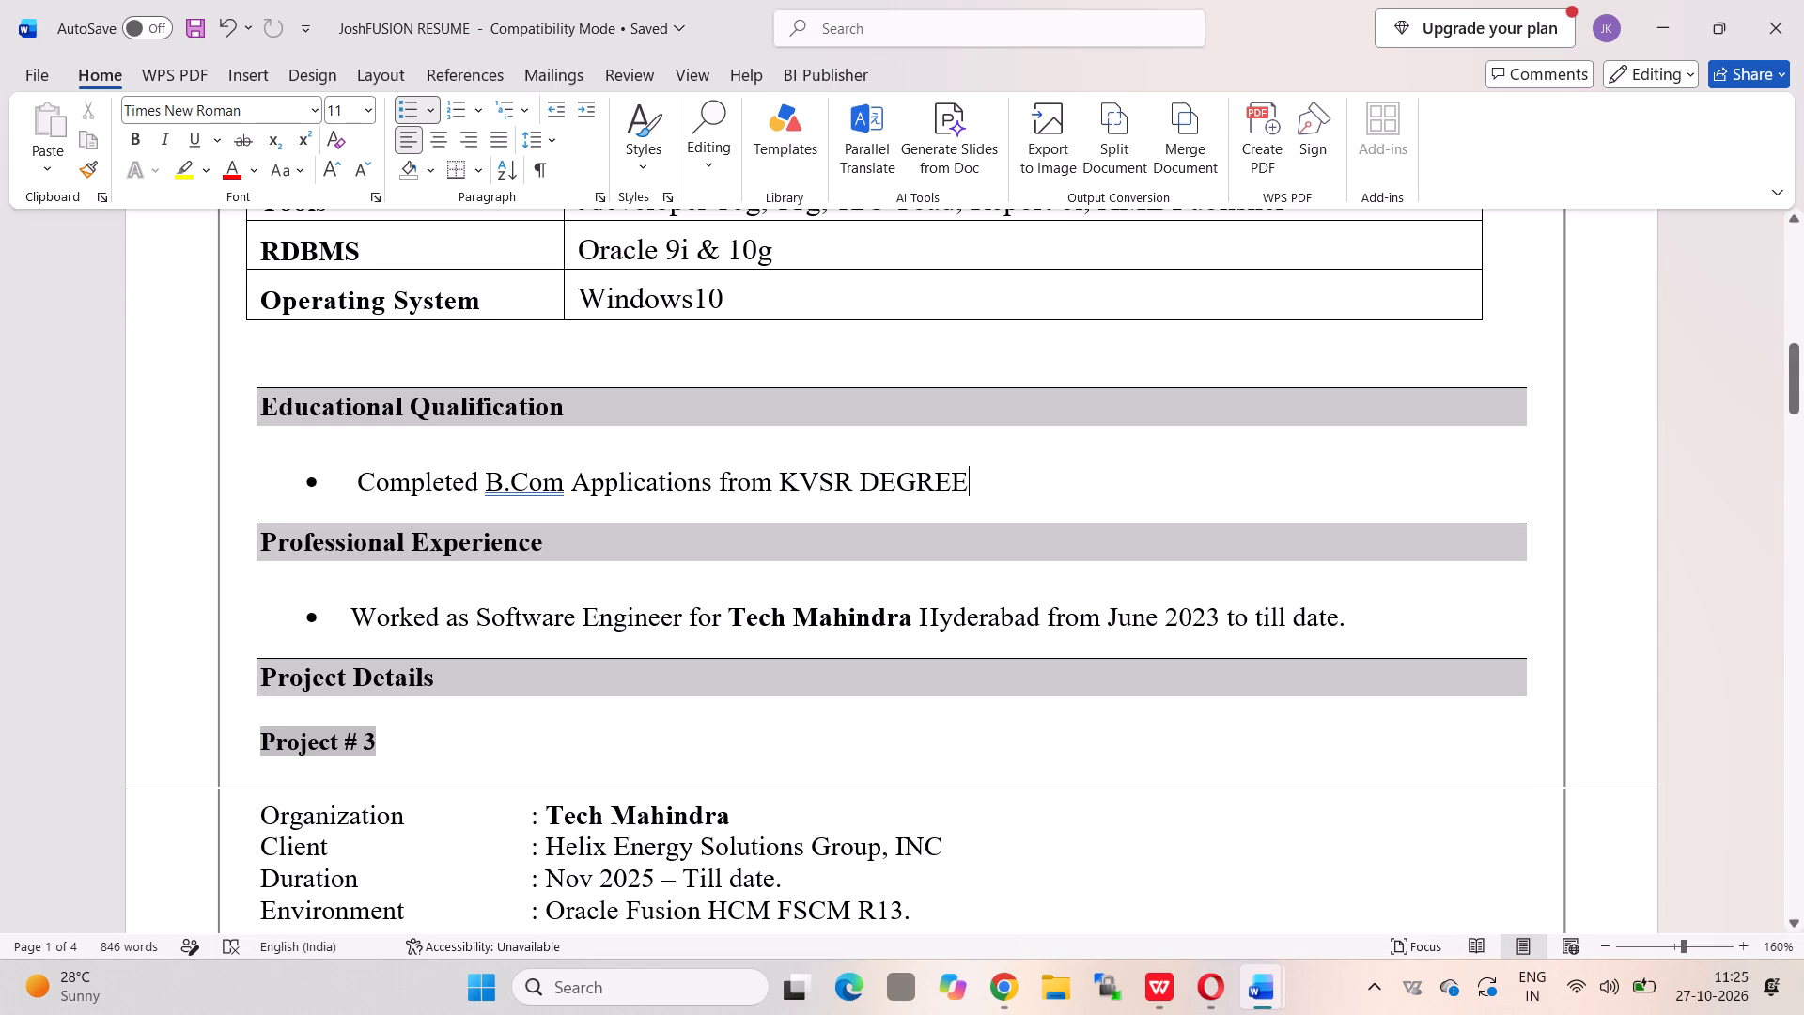
Add a trailing space on the Educational Qualification heading line and another after KVSR DEGREE in the bullet below.
click(1038, 448)
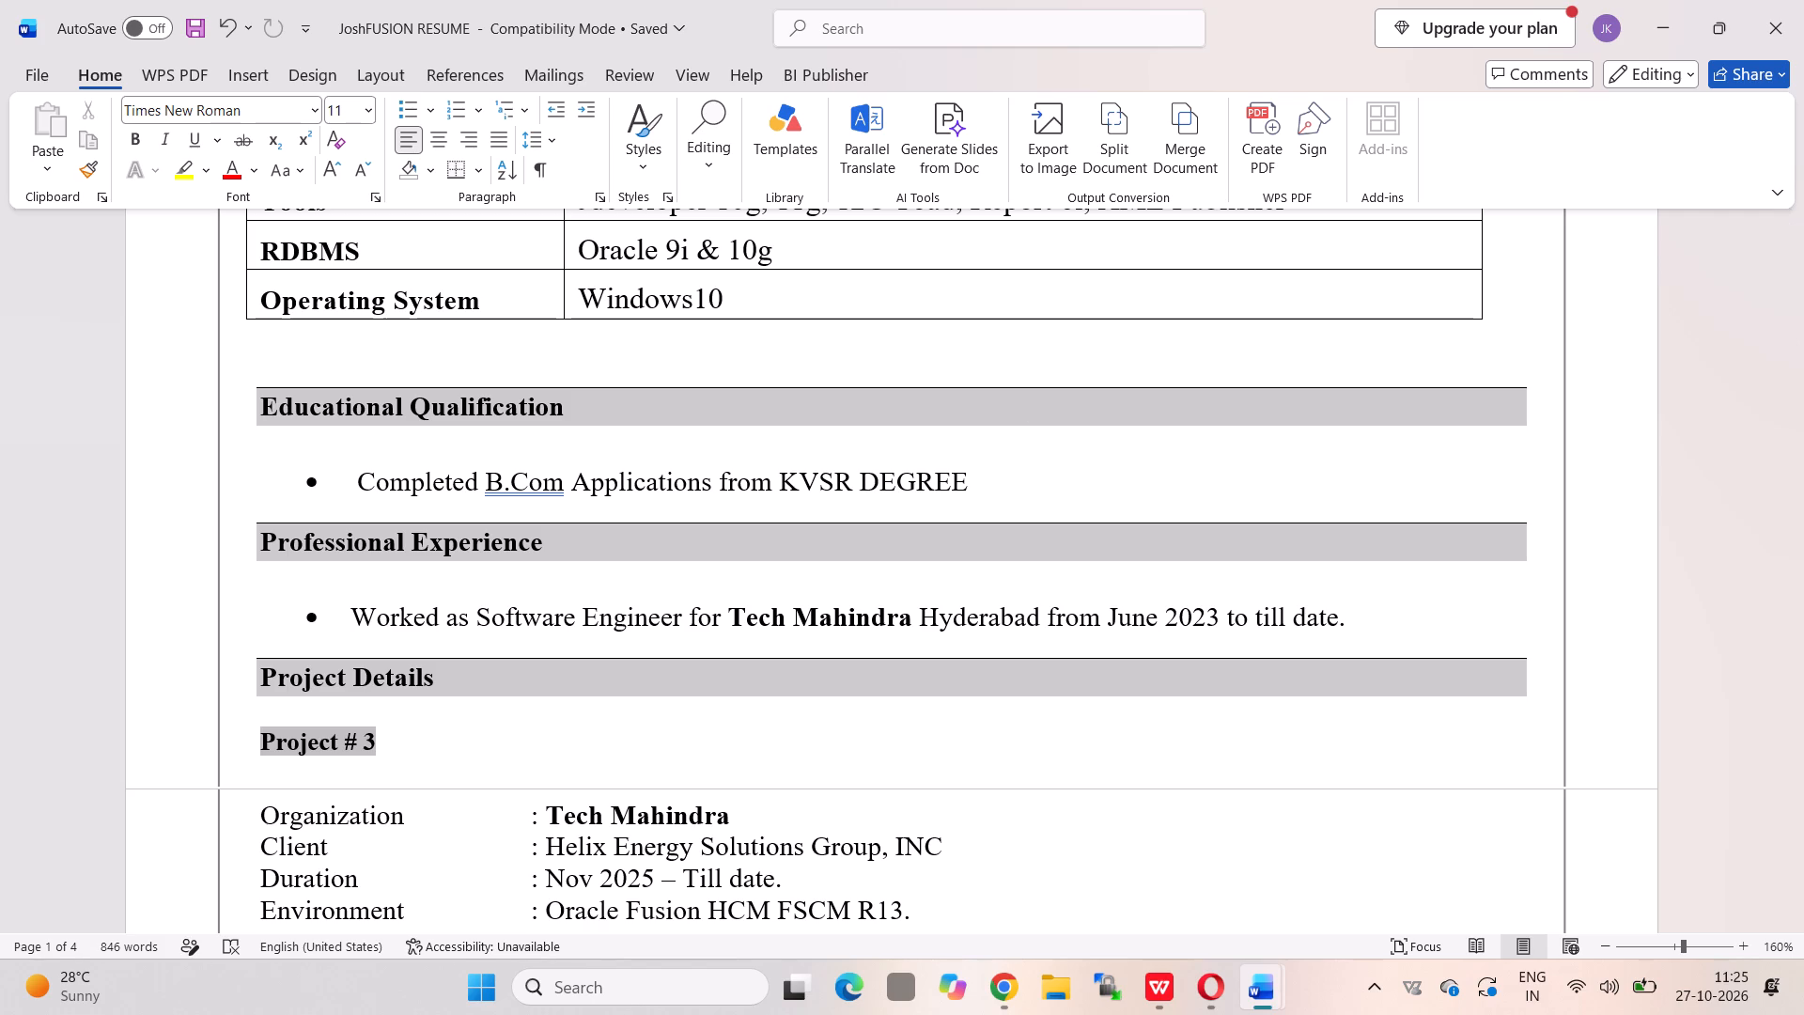
key(space)
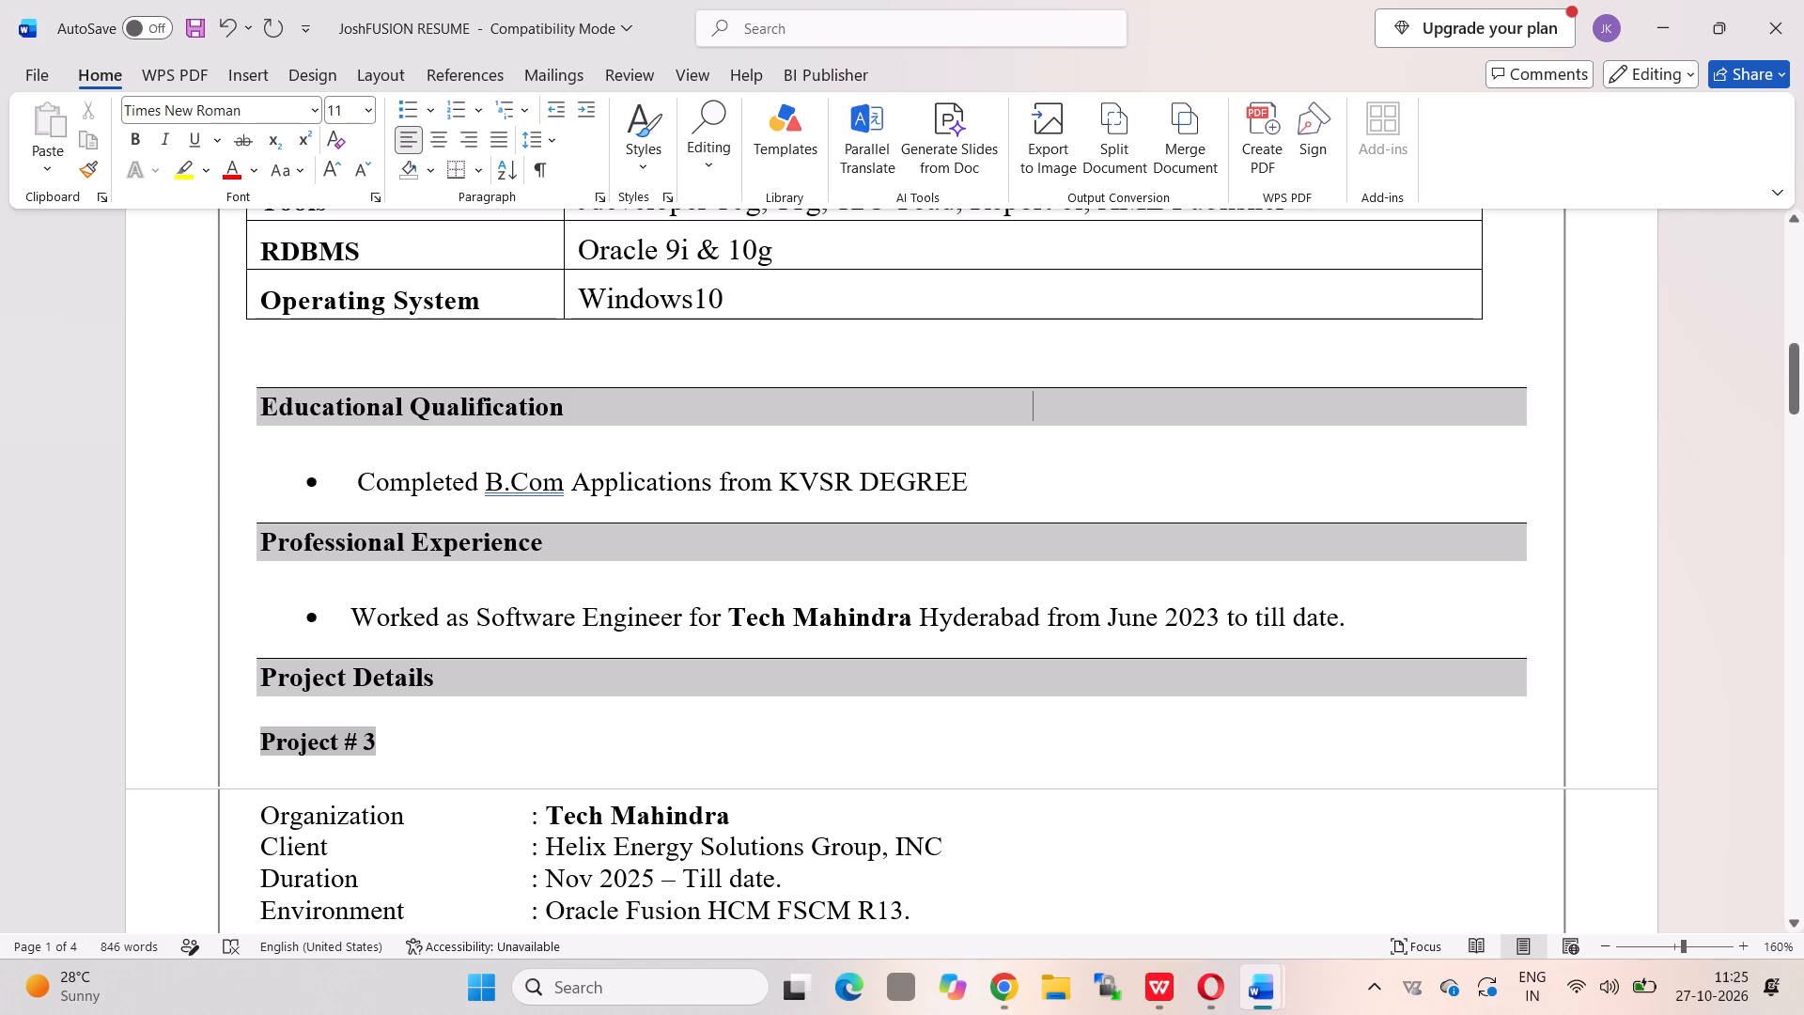
click(1006, 491)
key(space)
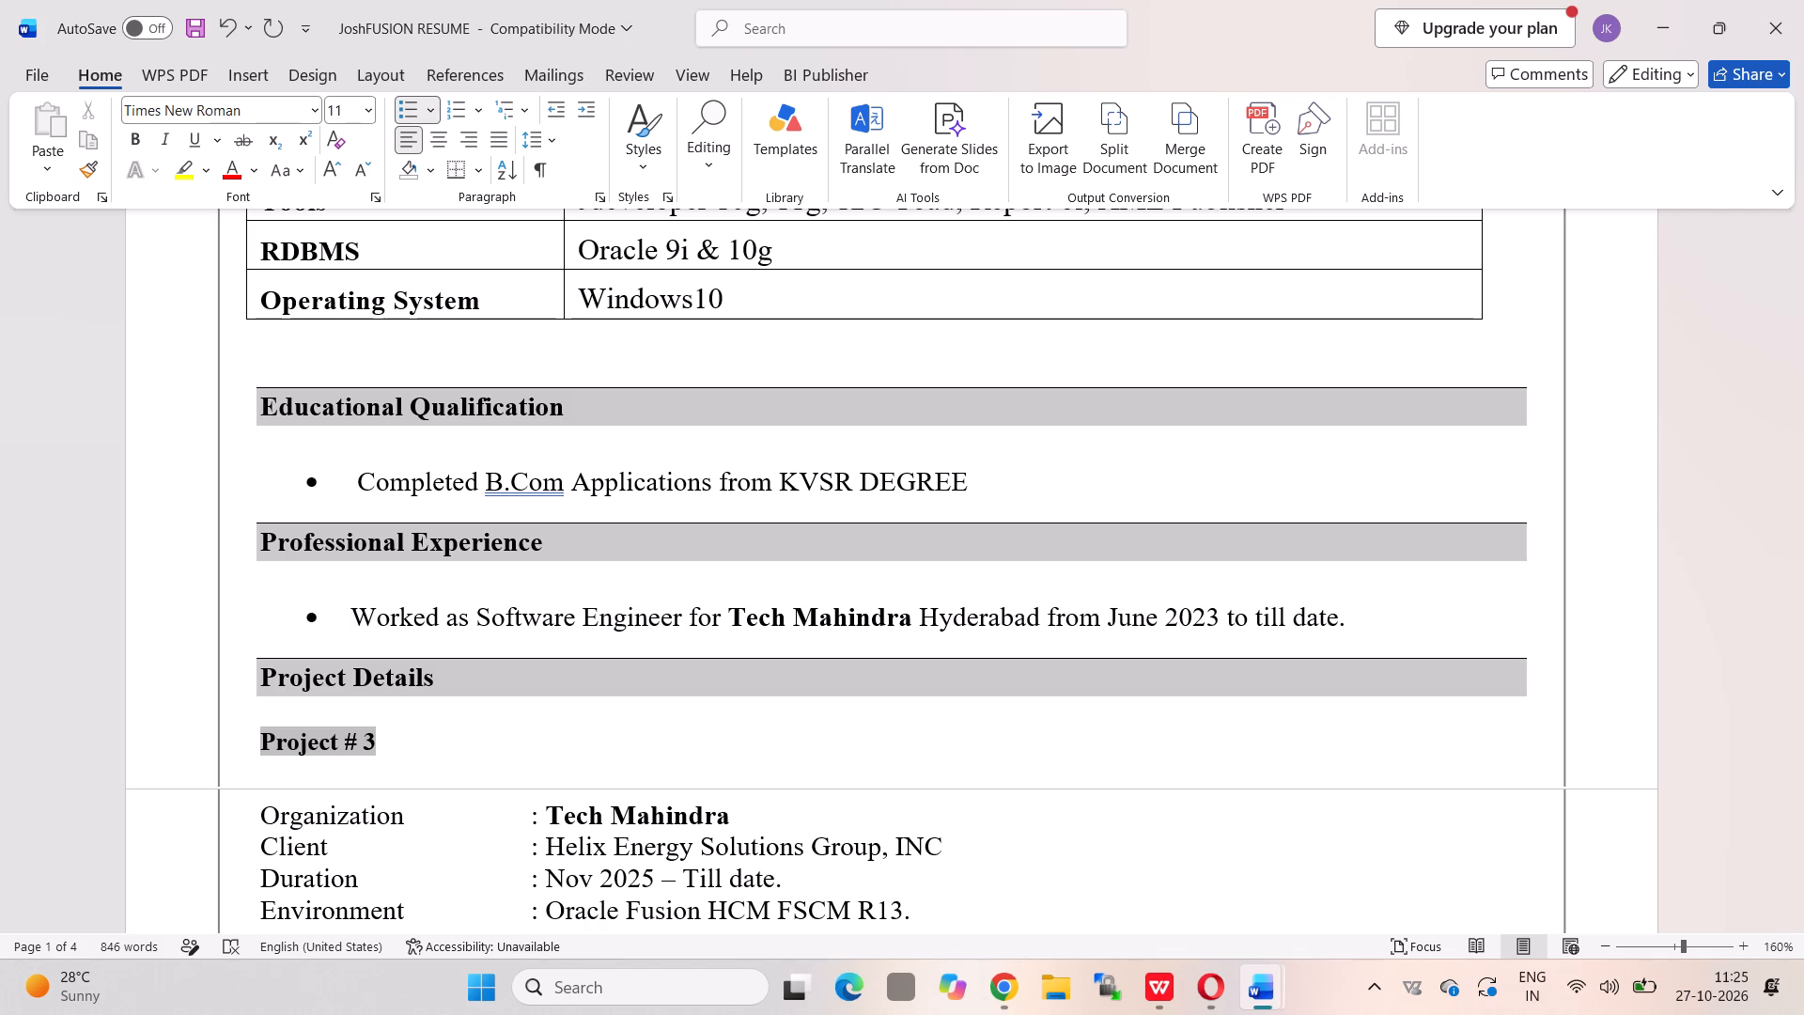
Review the resume's opening titles and its Professional Summary bullets, down to the Technical Skills Summary heading.
scroll(1009, 489, right, 2)
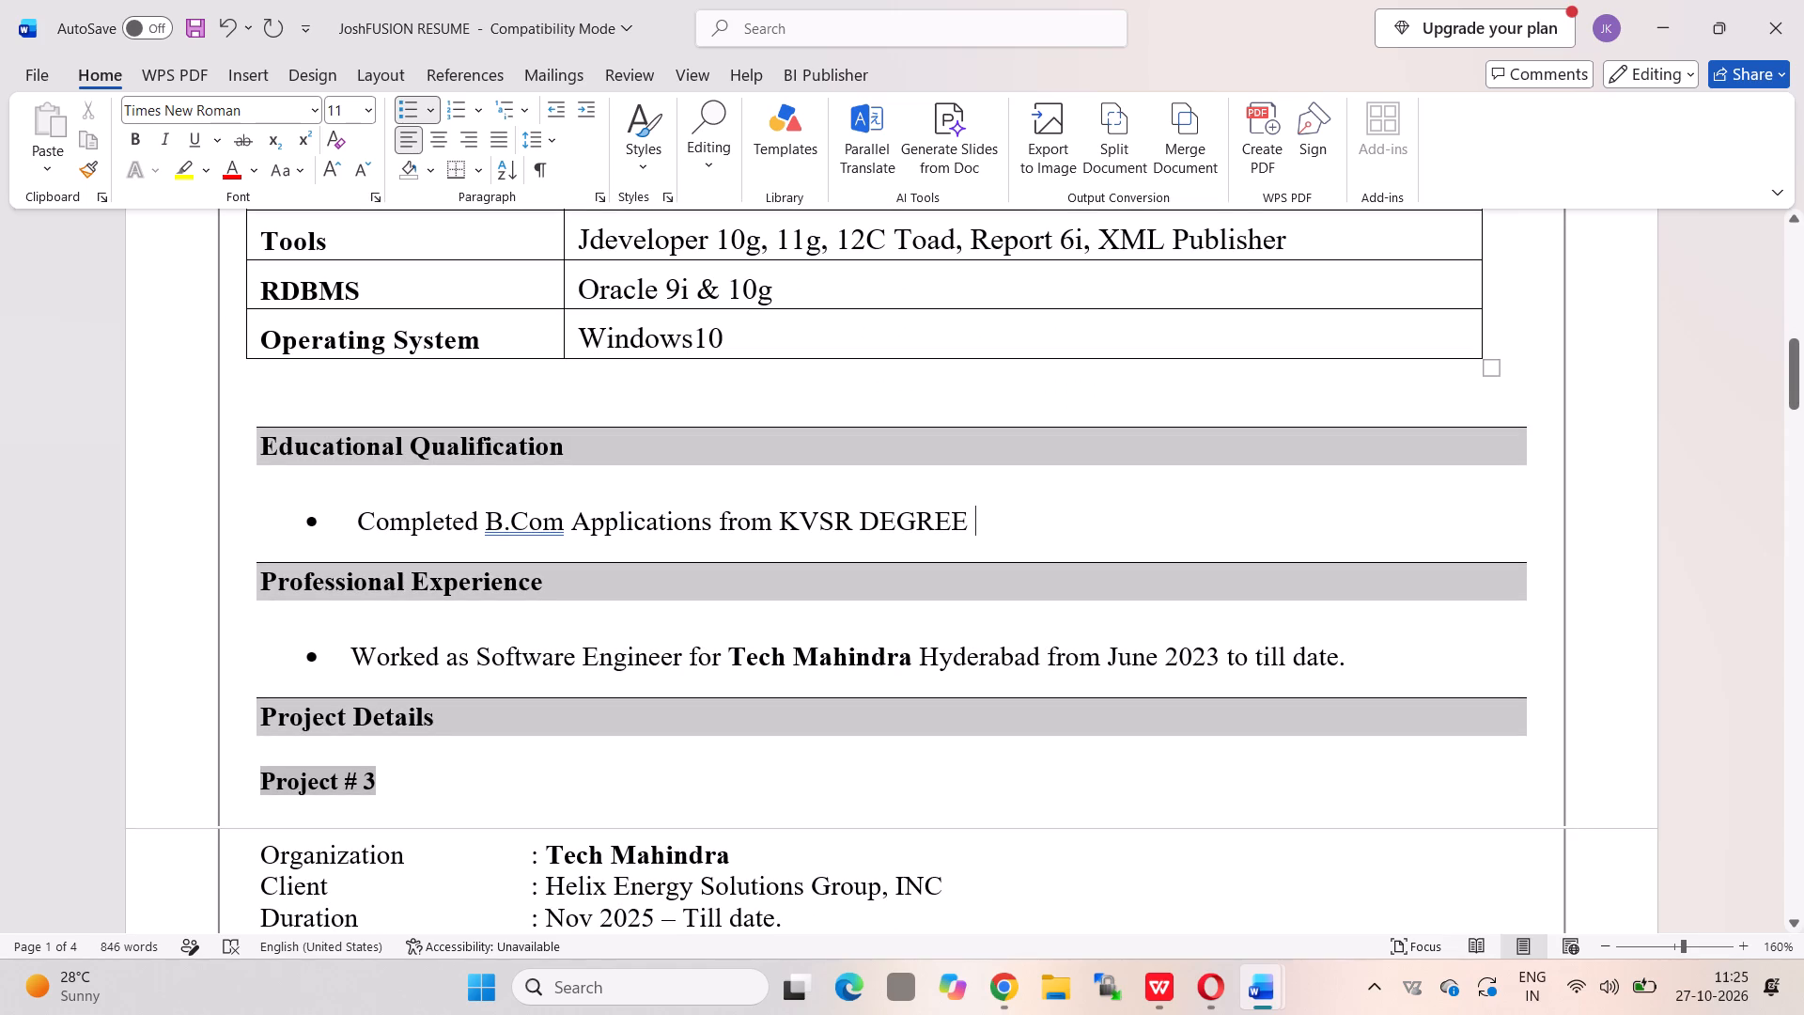
scroll(909, 482, up, 9)
scroll(909, 482, right, 1)
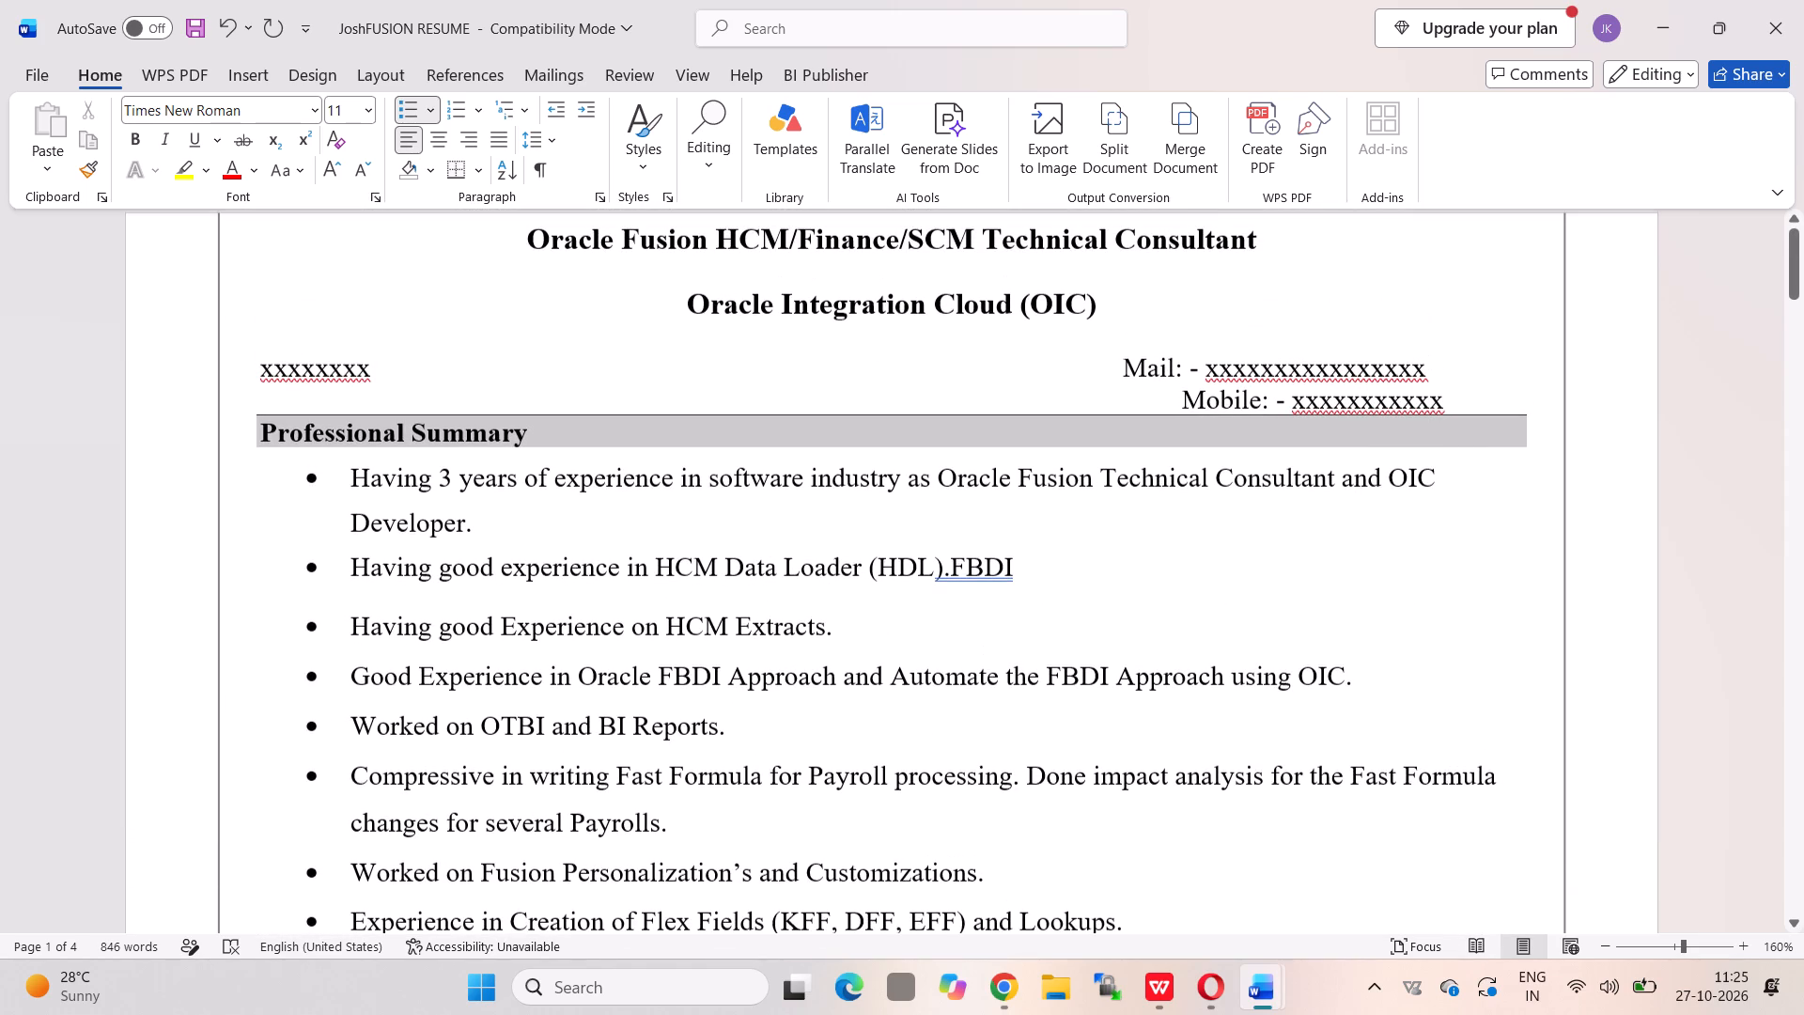
scroll(909, 482, right, 2)
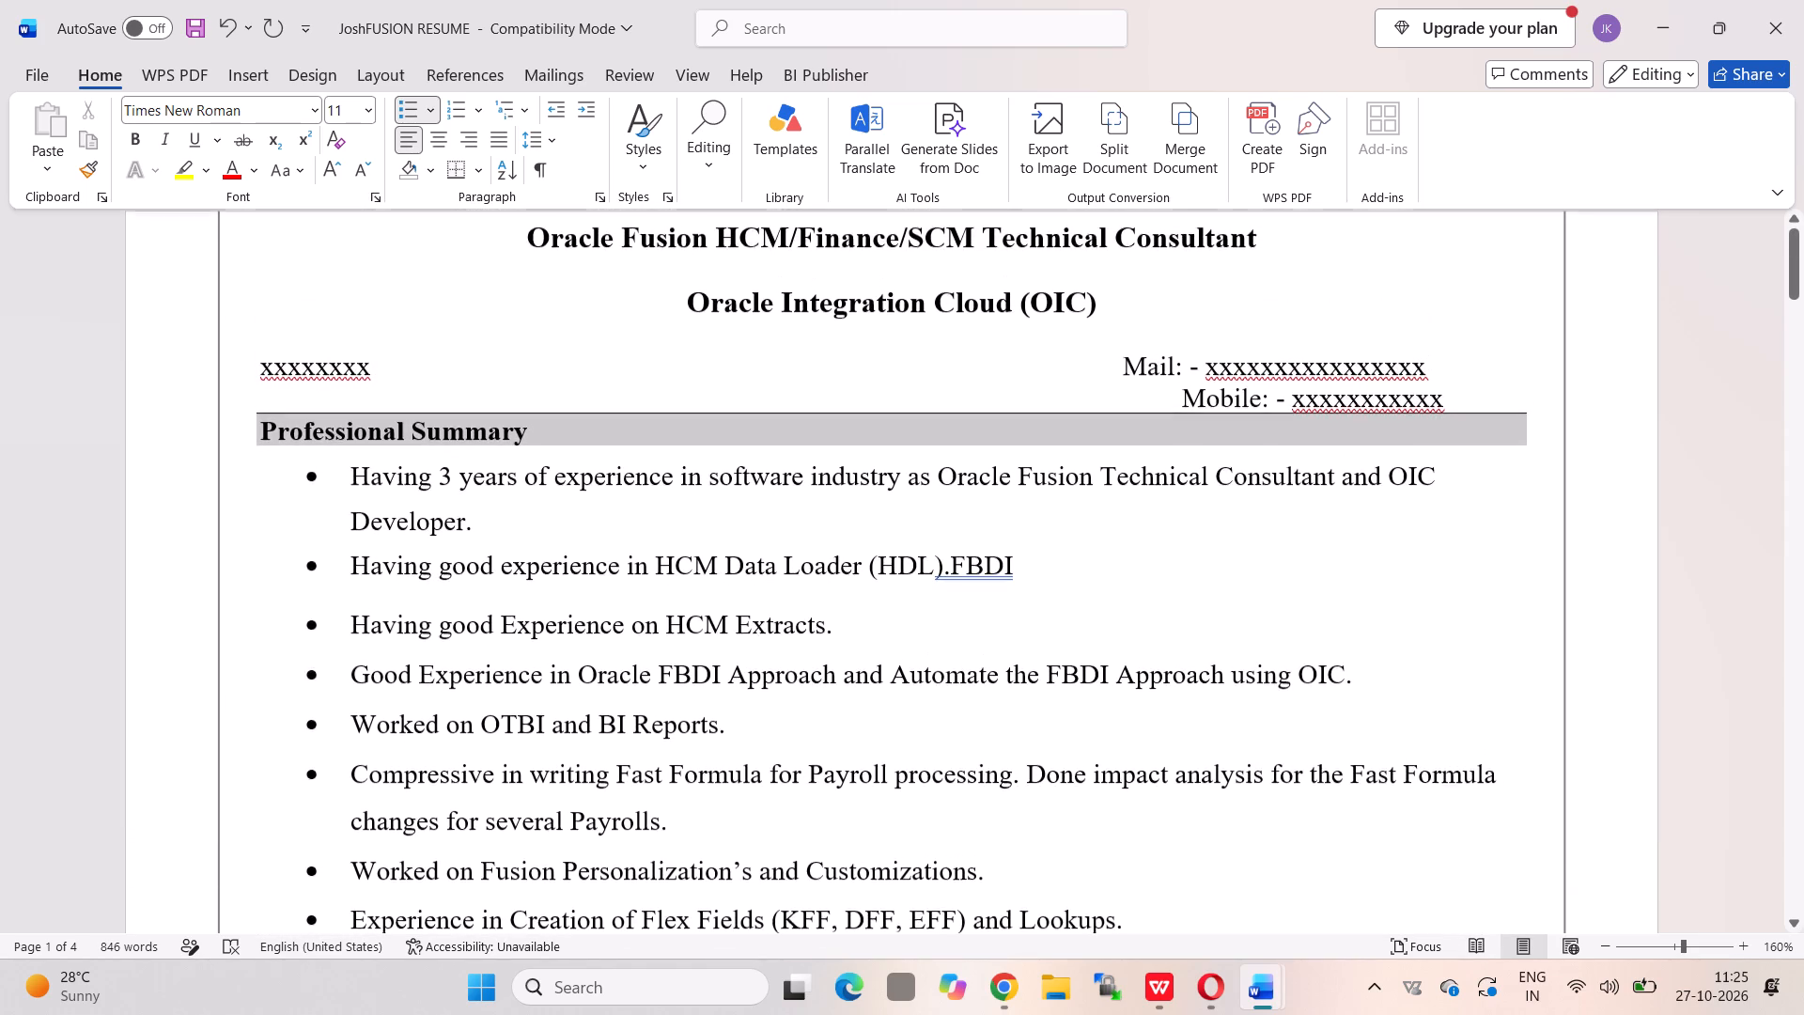
scroll(909, 482, right, 3)
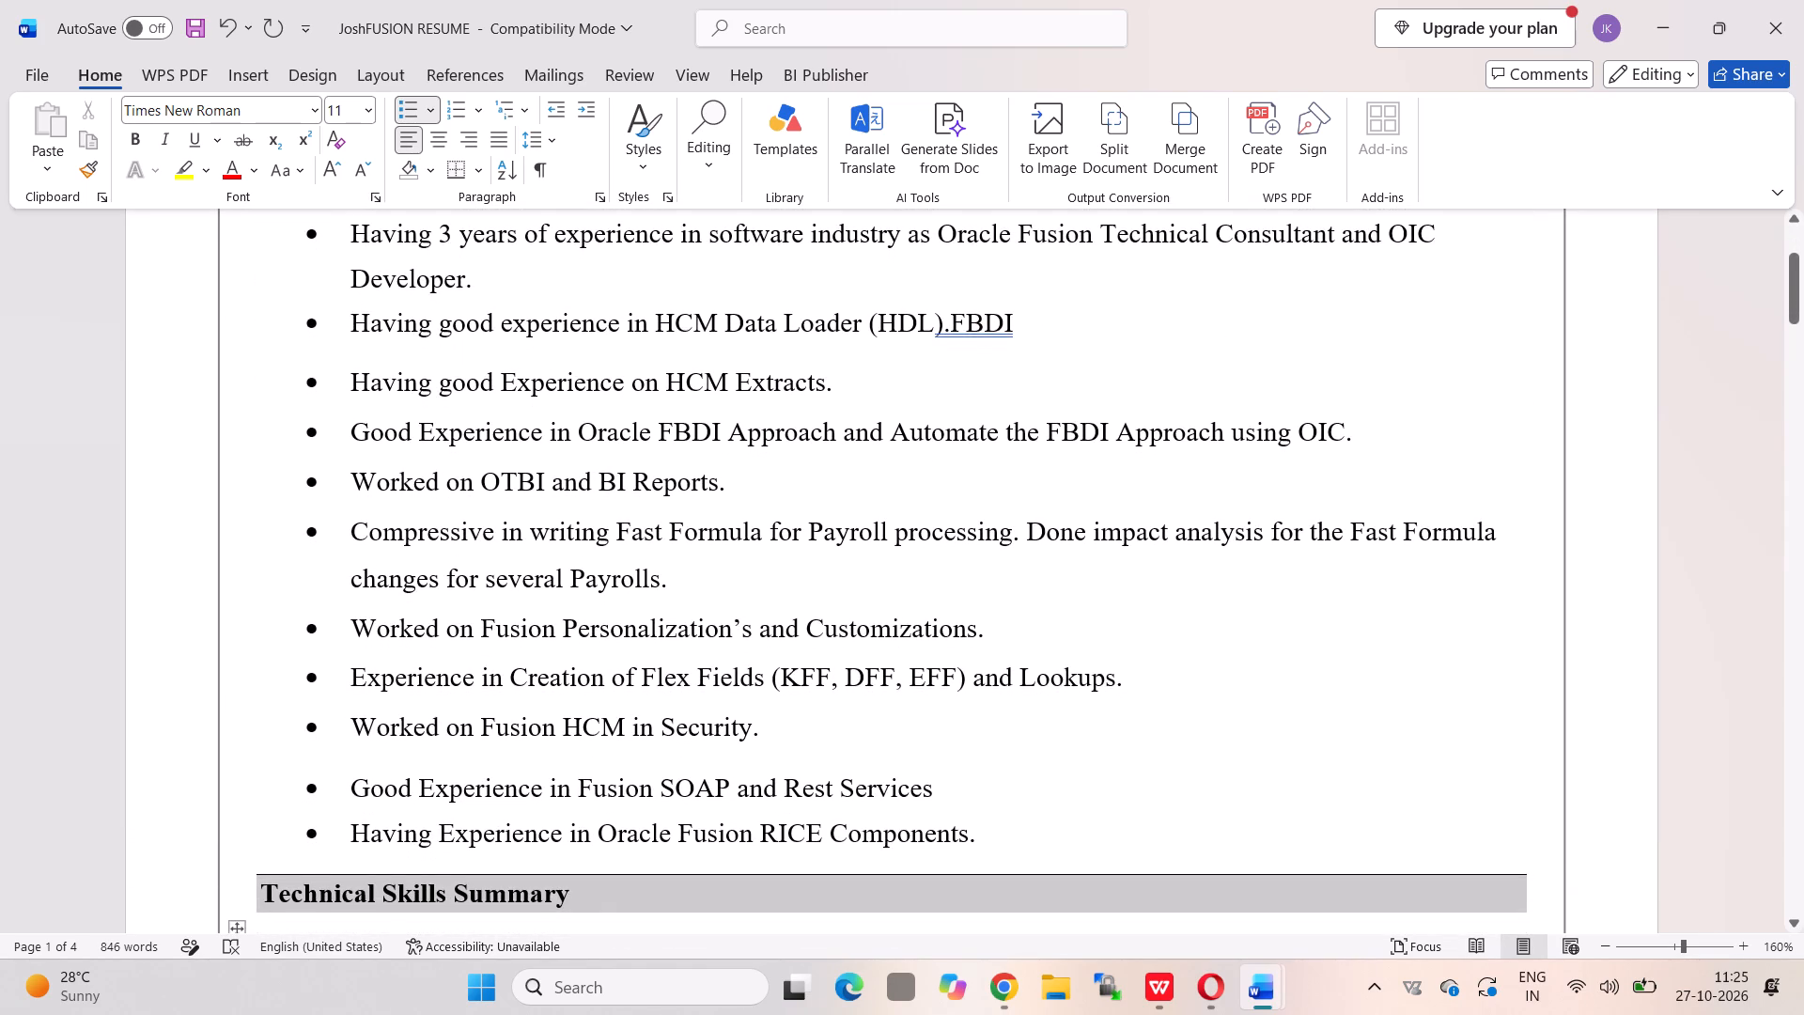
scroll(909, 482, right, 2)
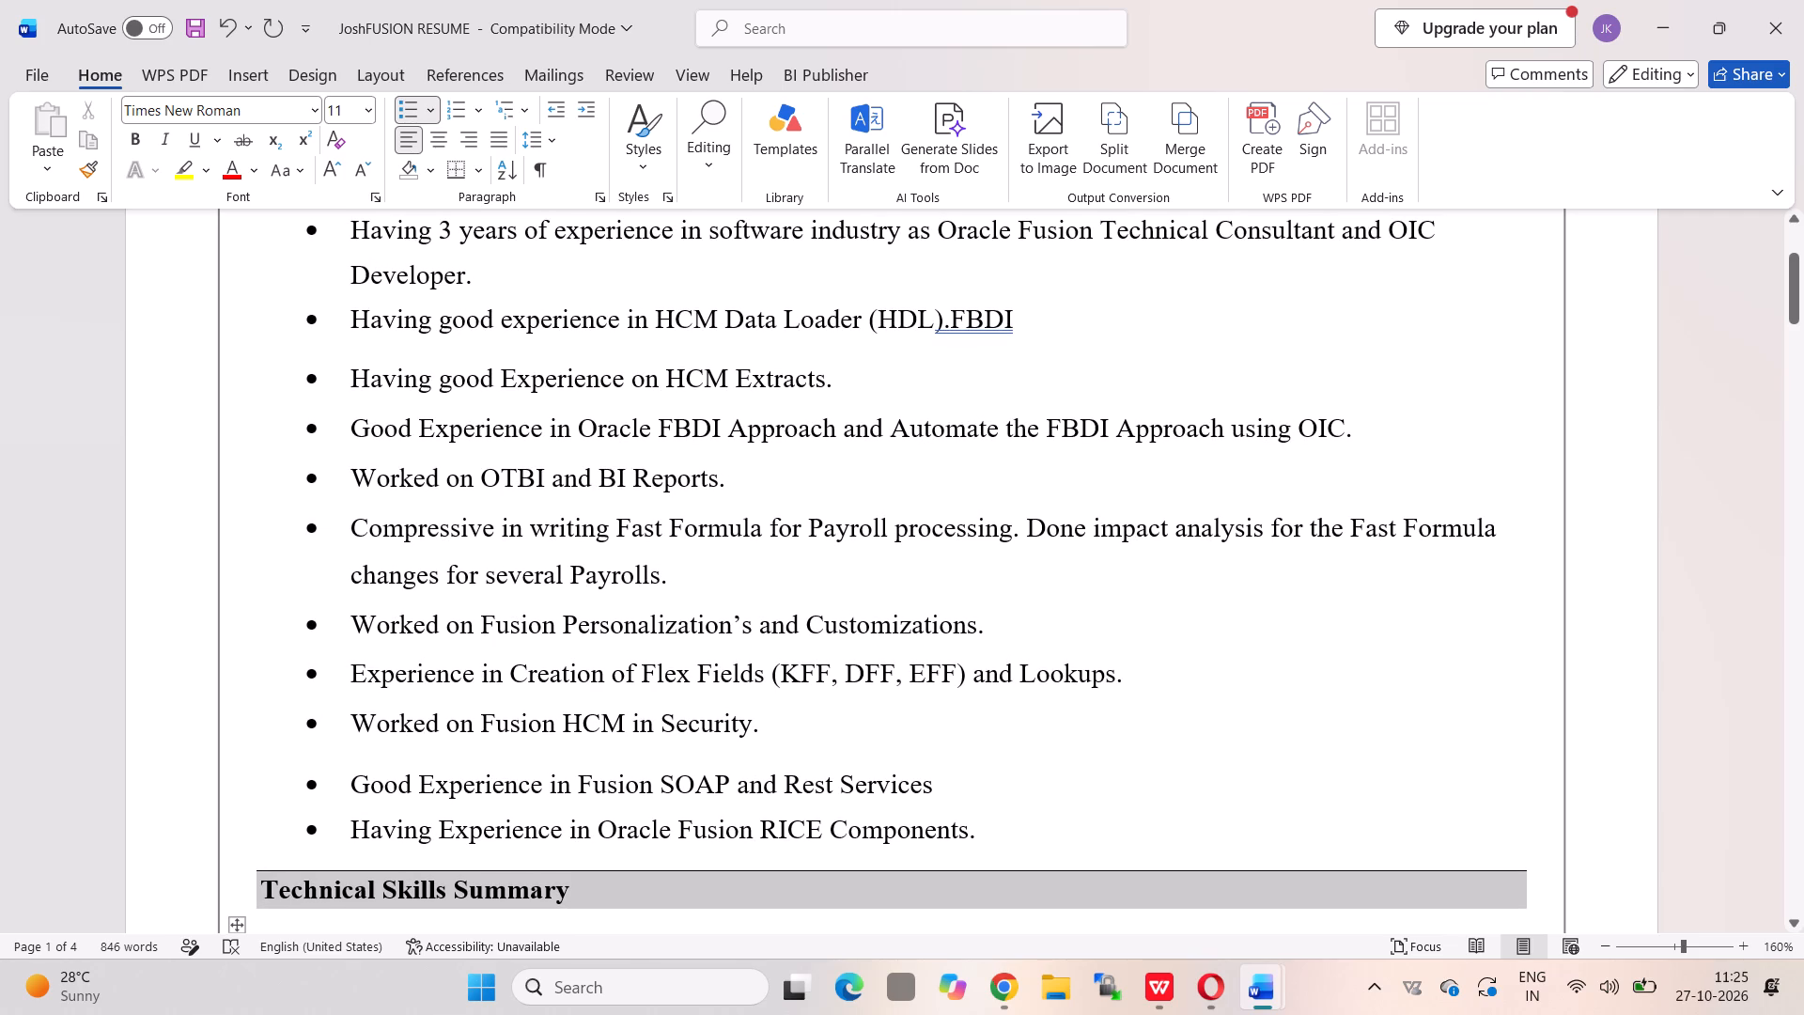
scroll(909, 482, right, 3)
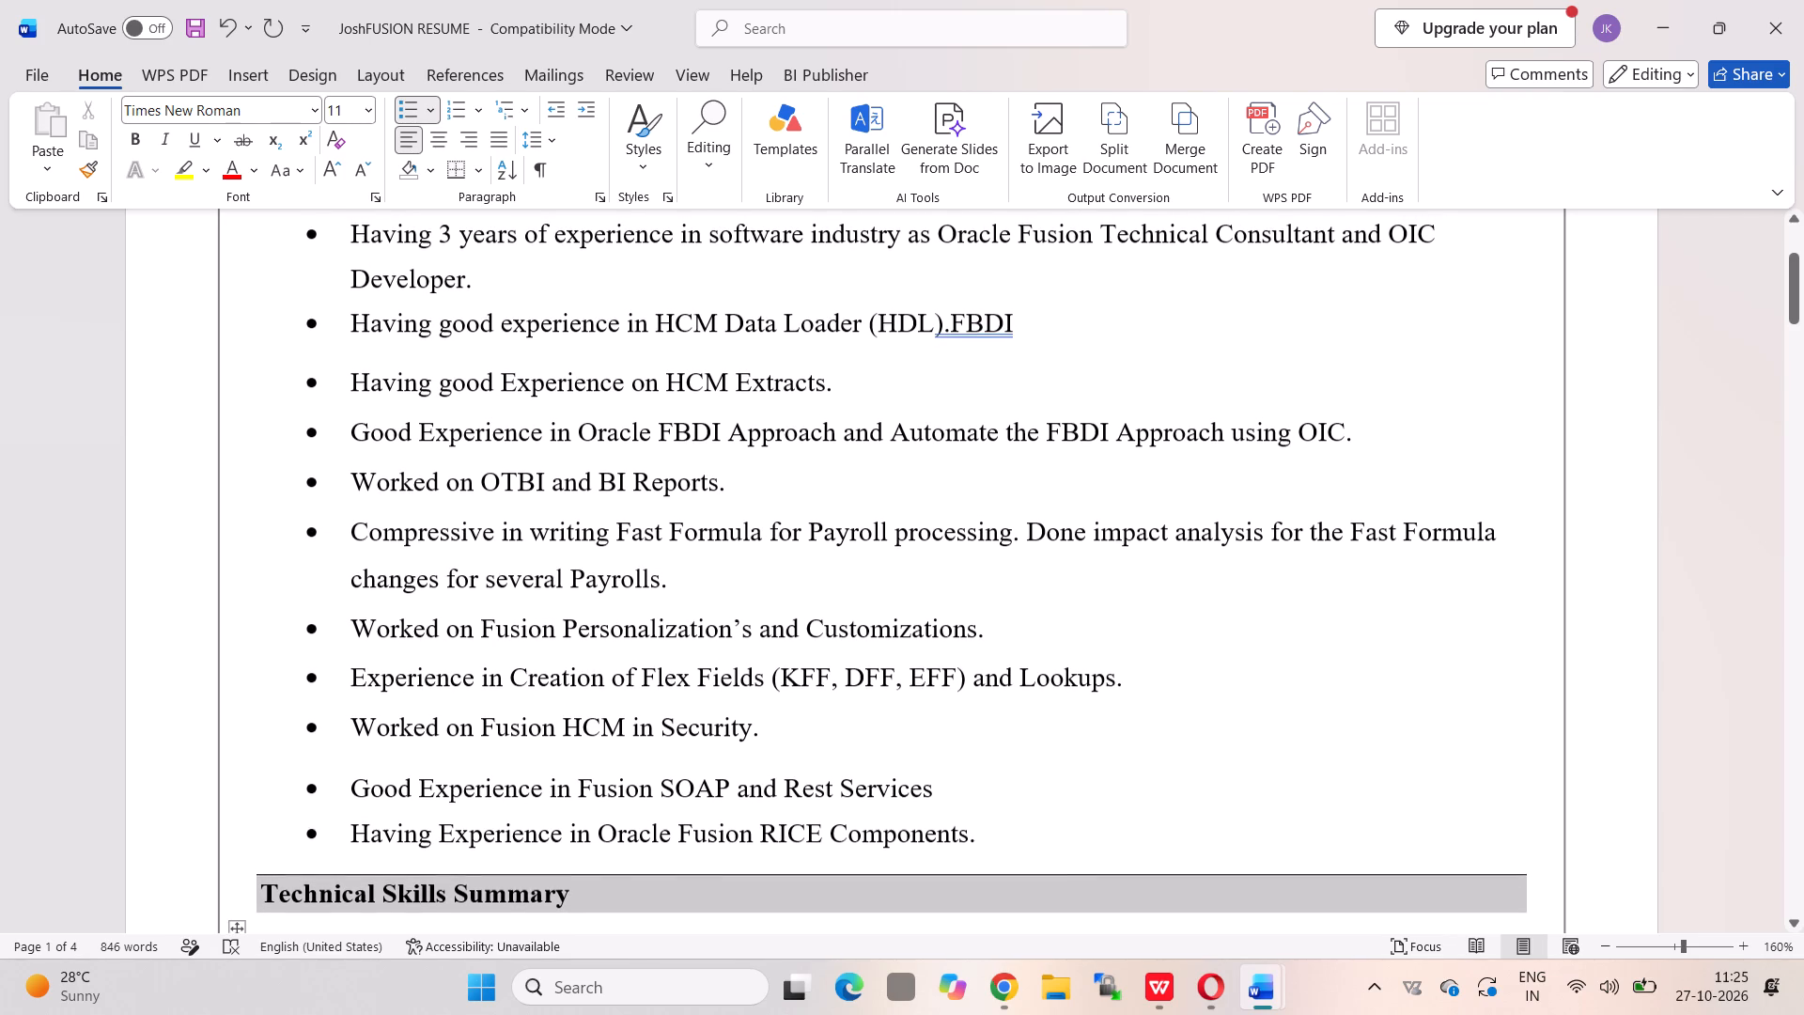
scroll(909, 482, right, 2)
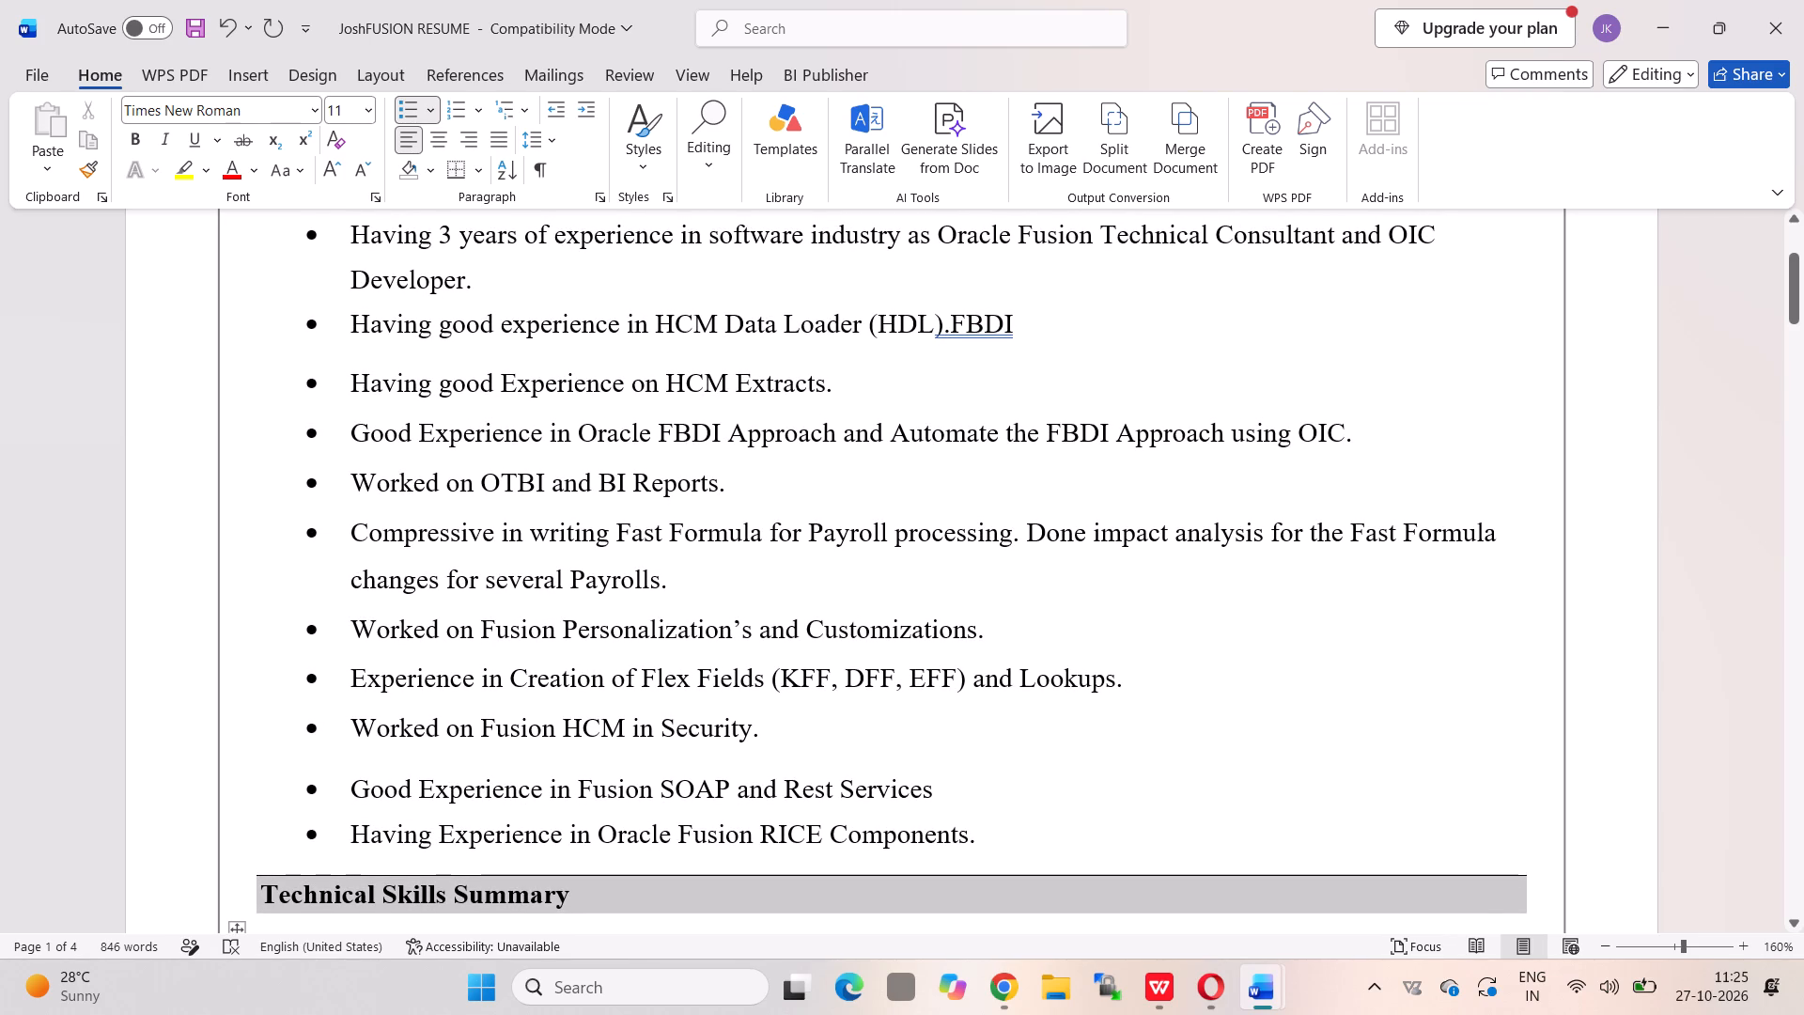
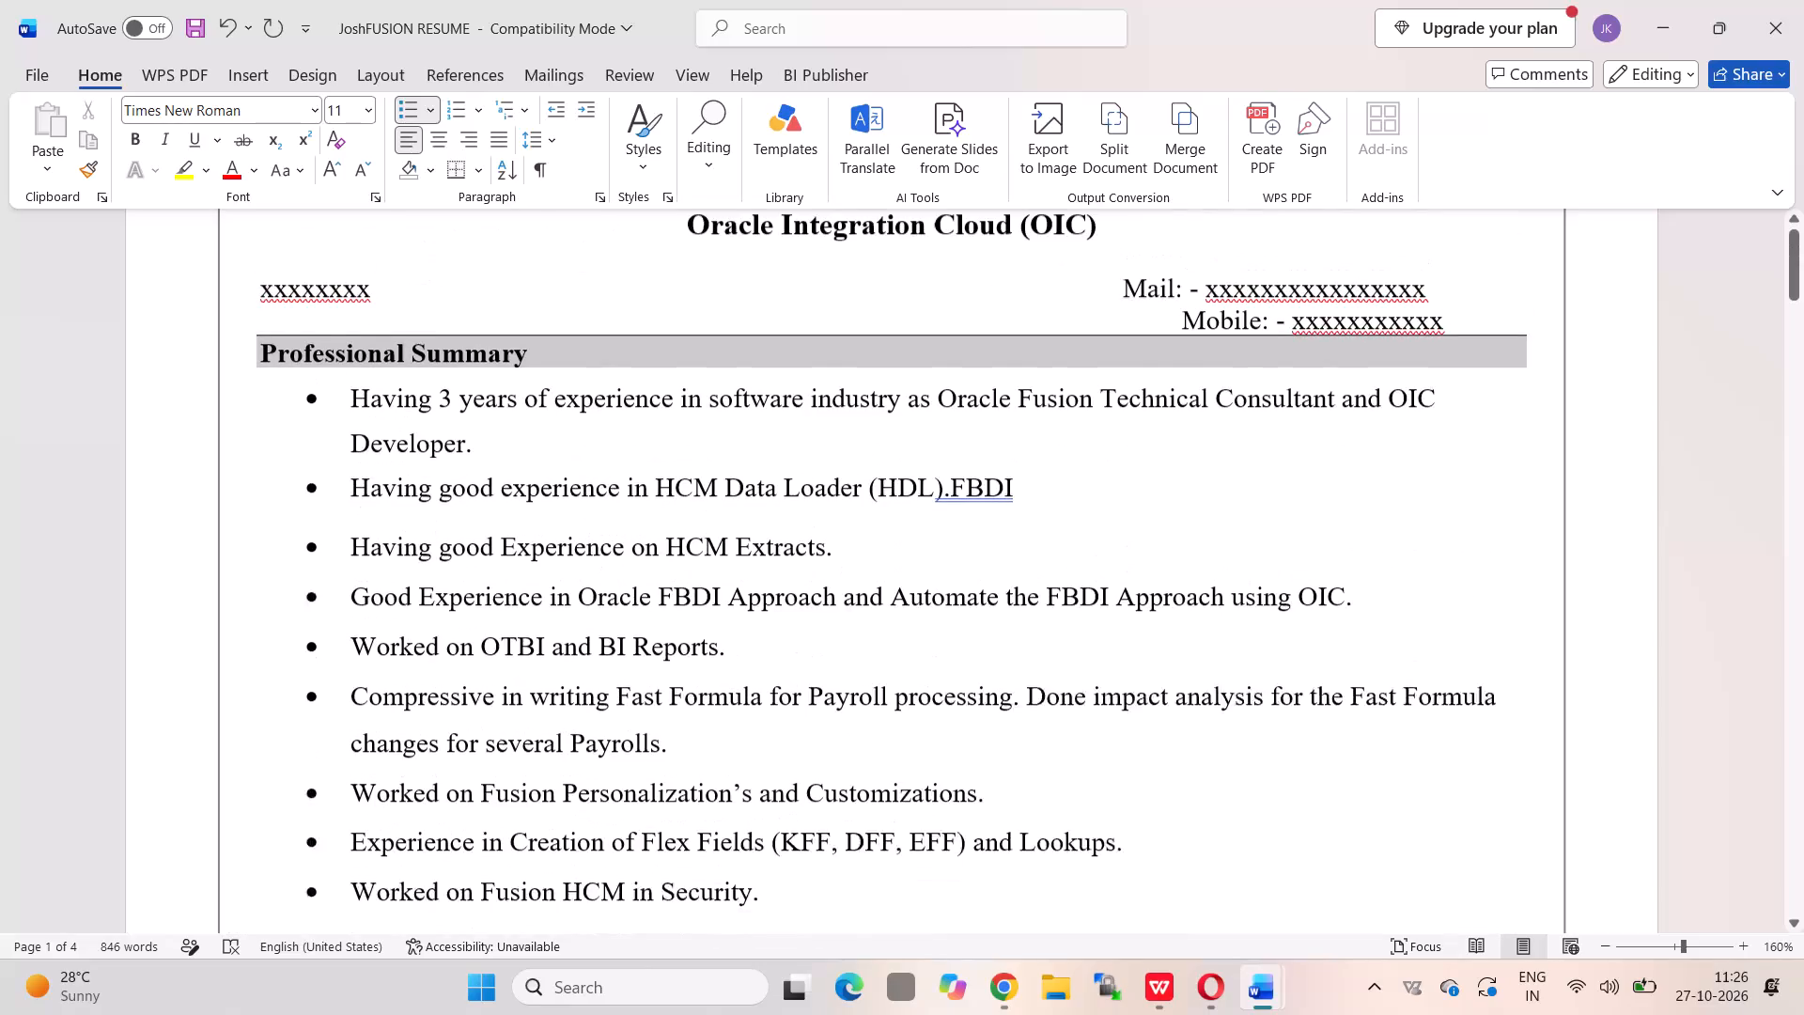
Place the text cursor at the end of the KVSR DEGREE bullet under Educational Qualification.
scroll(906, 466, up, 1)
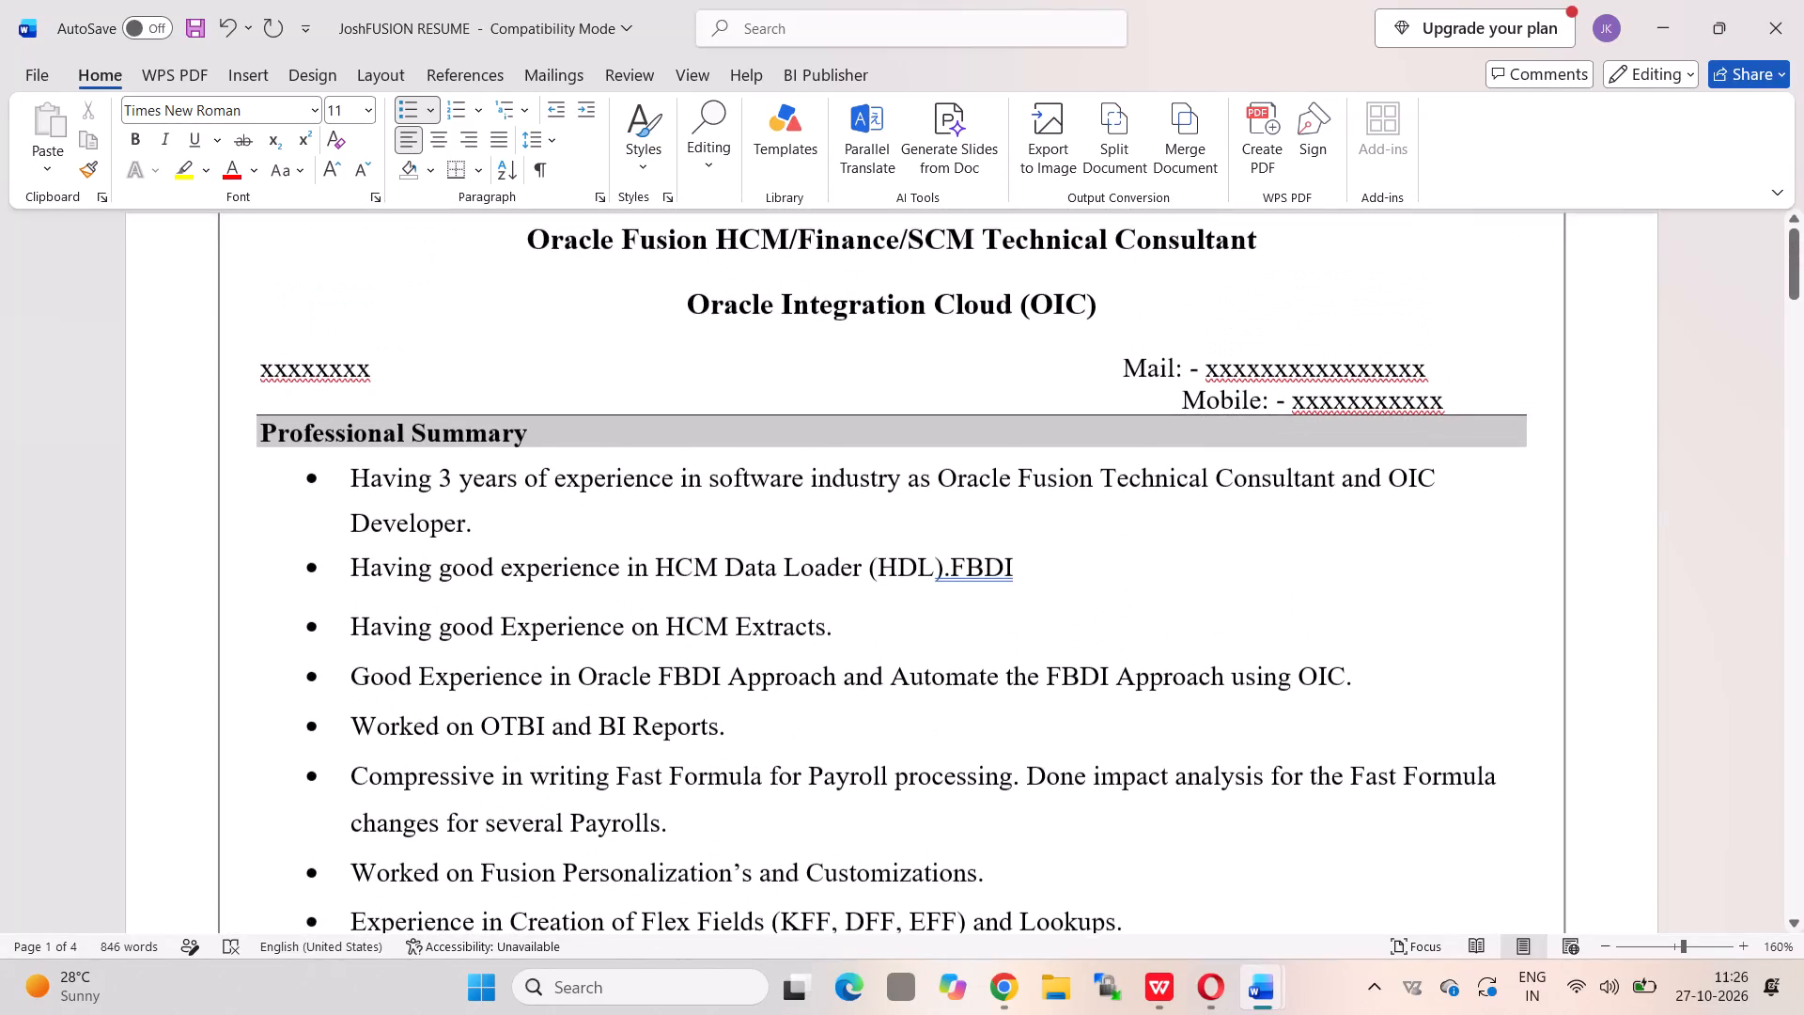
scroll(906, 466, down, 4)
scroll(906, 466, up, 2)
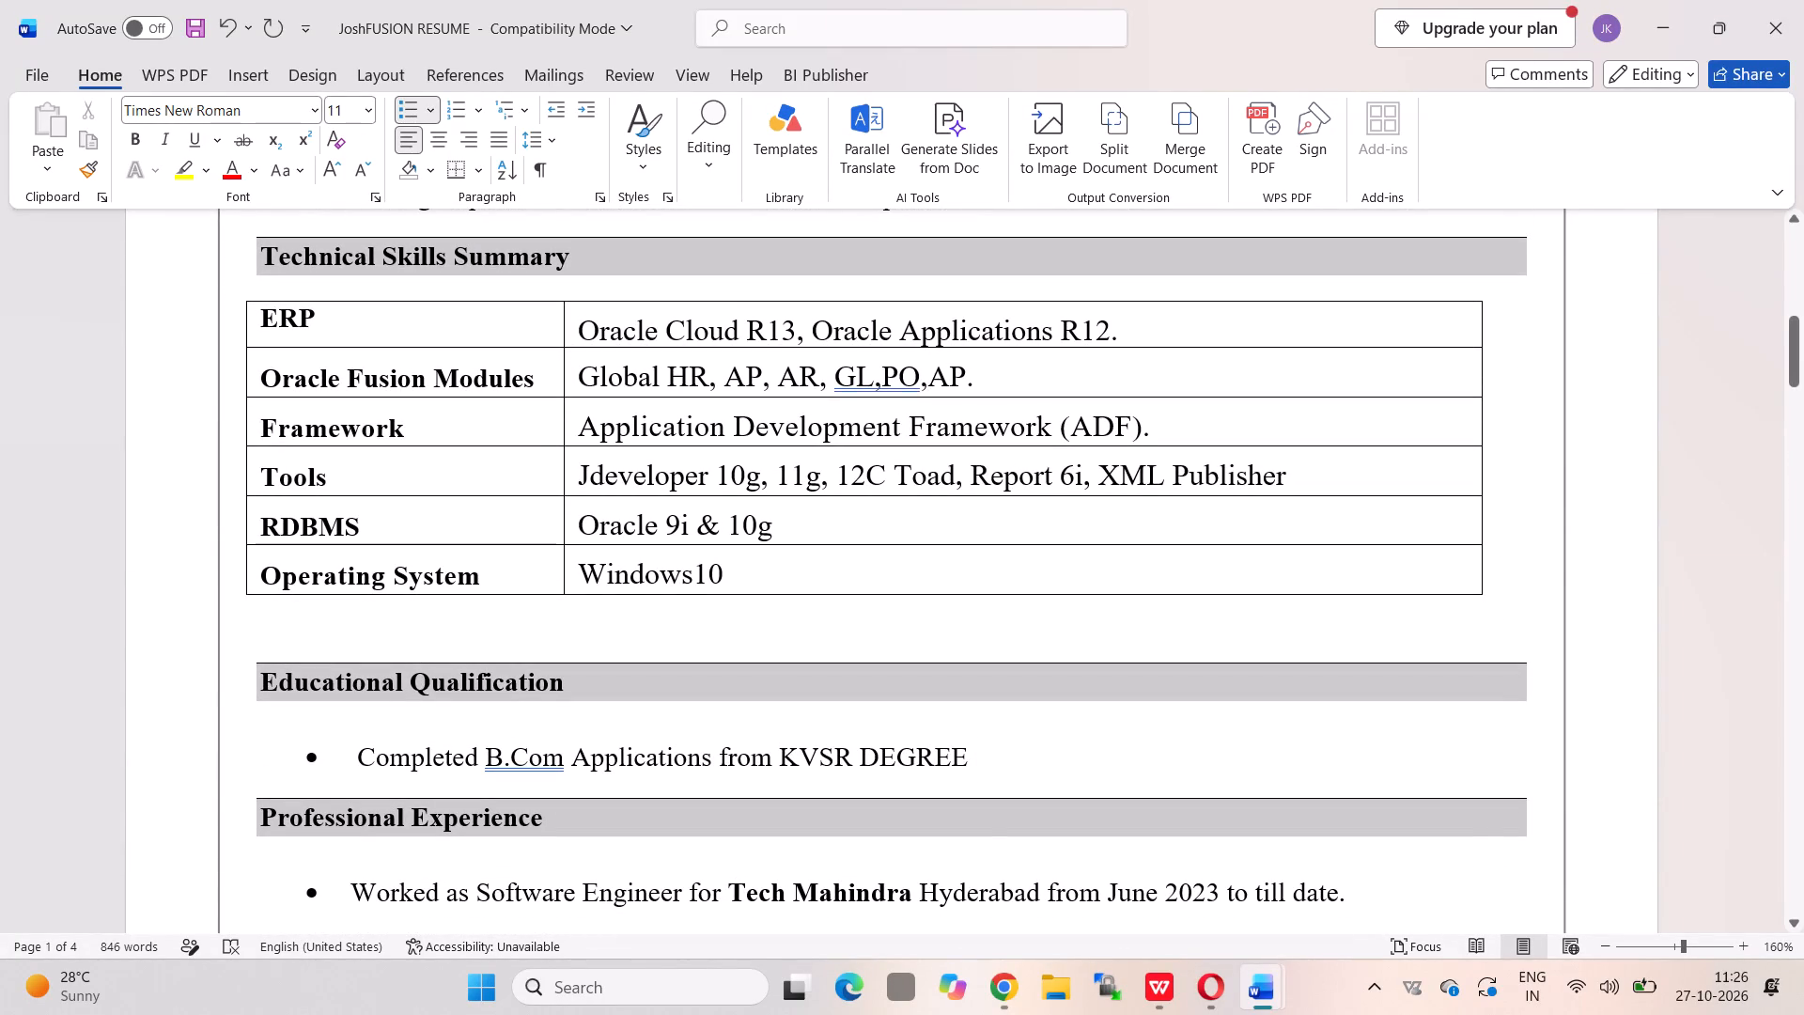
click(1010, 759)
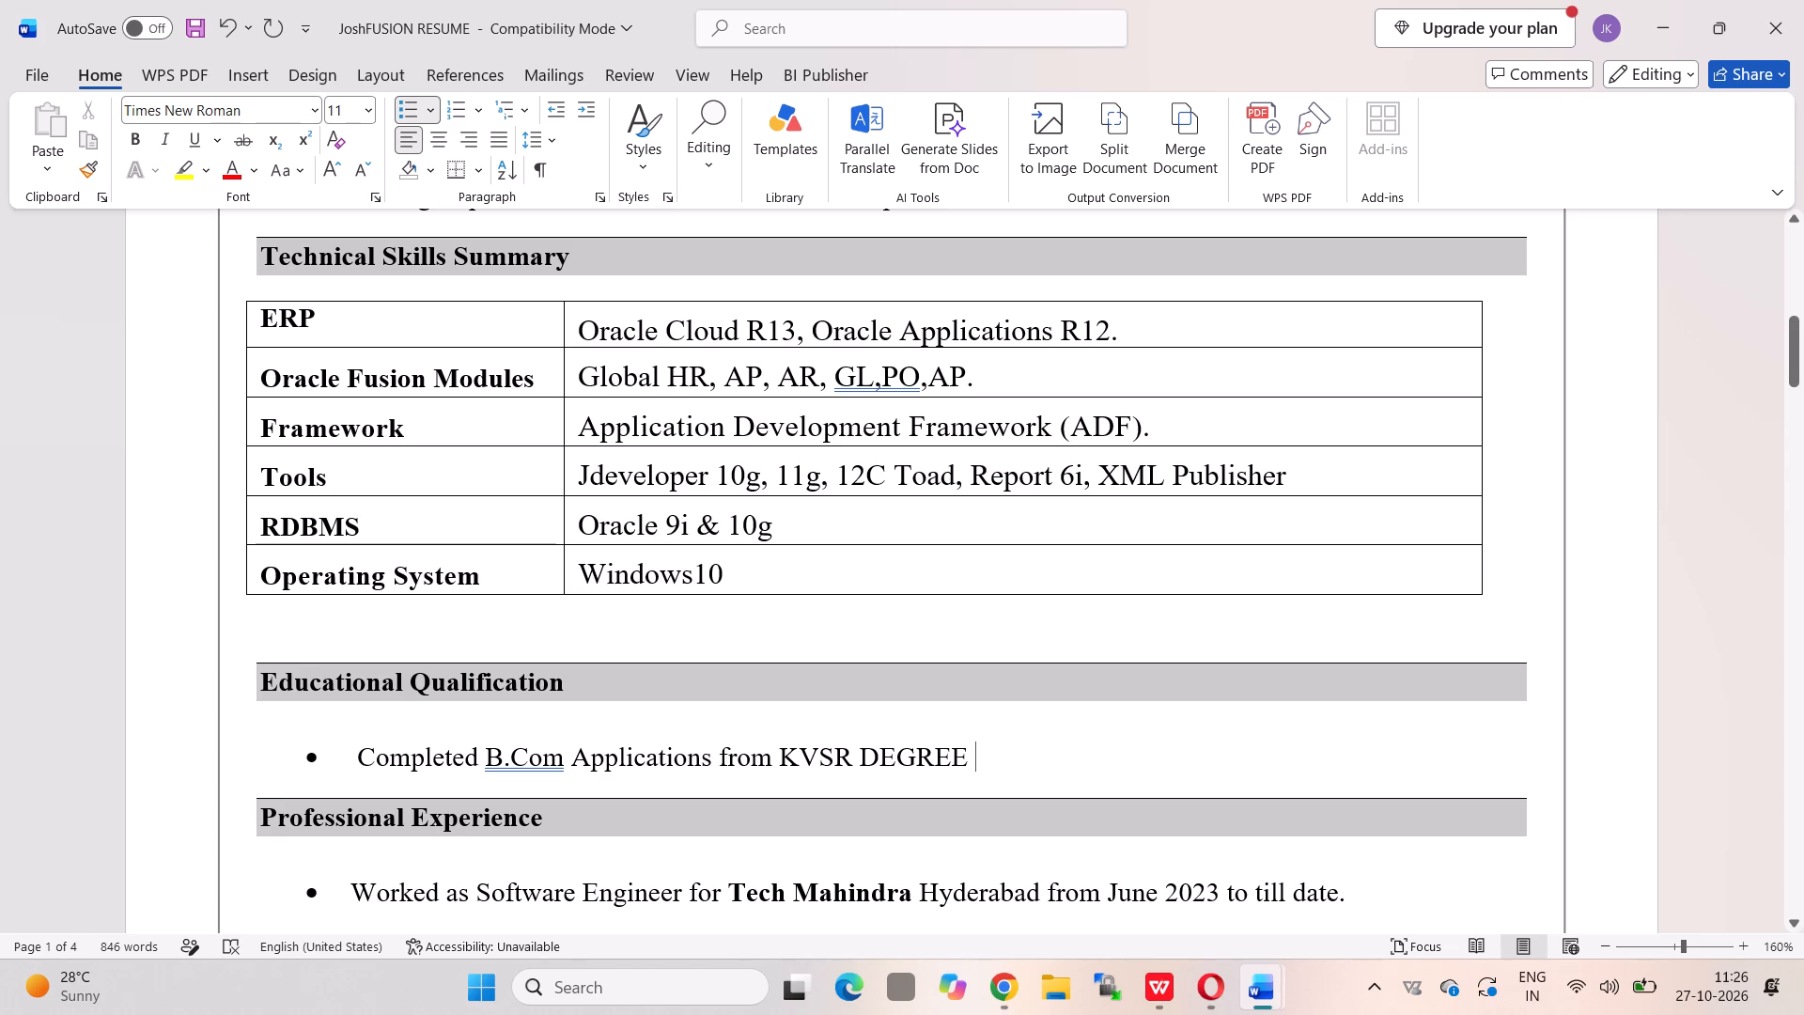
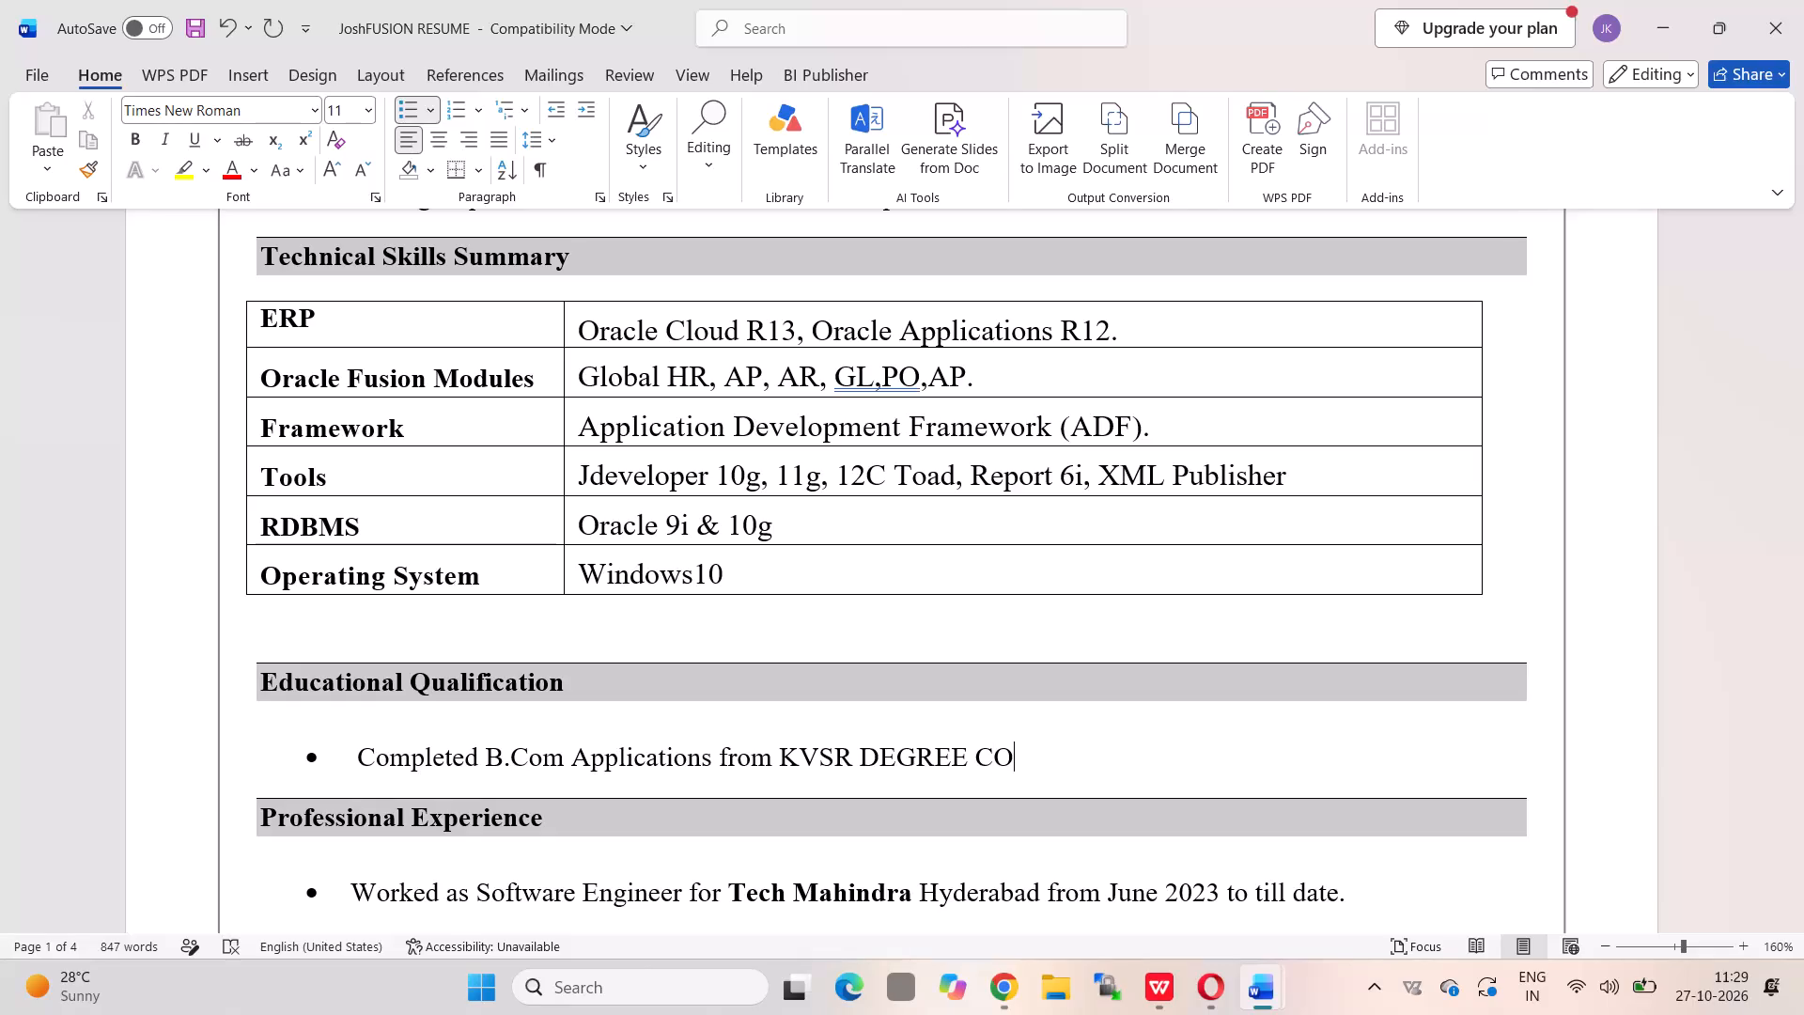
Complete the college name in the Educational Qualification bullet as "KVSR DEGREE College," with the comma directly after College.
text(oll)
text(ege)
key(space)
key(comma)
key(BackSpace)
key(BackSpace)
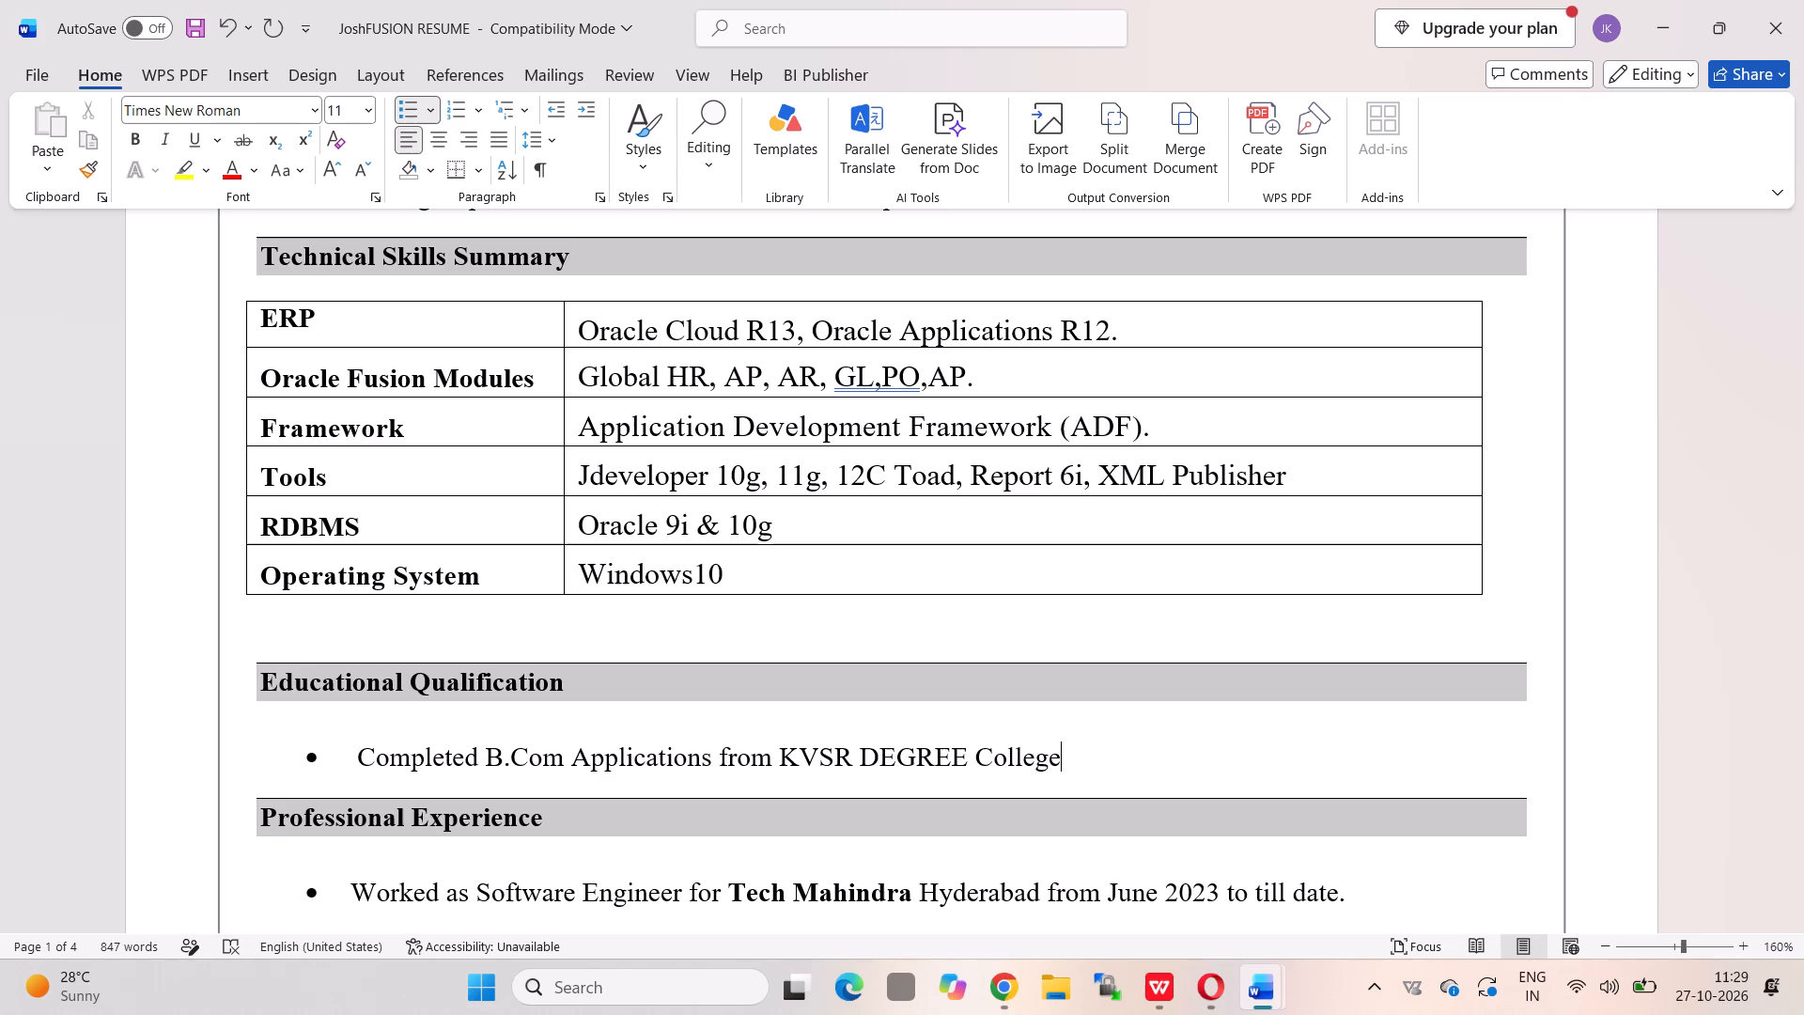
key(comma)
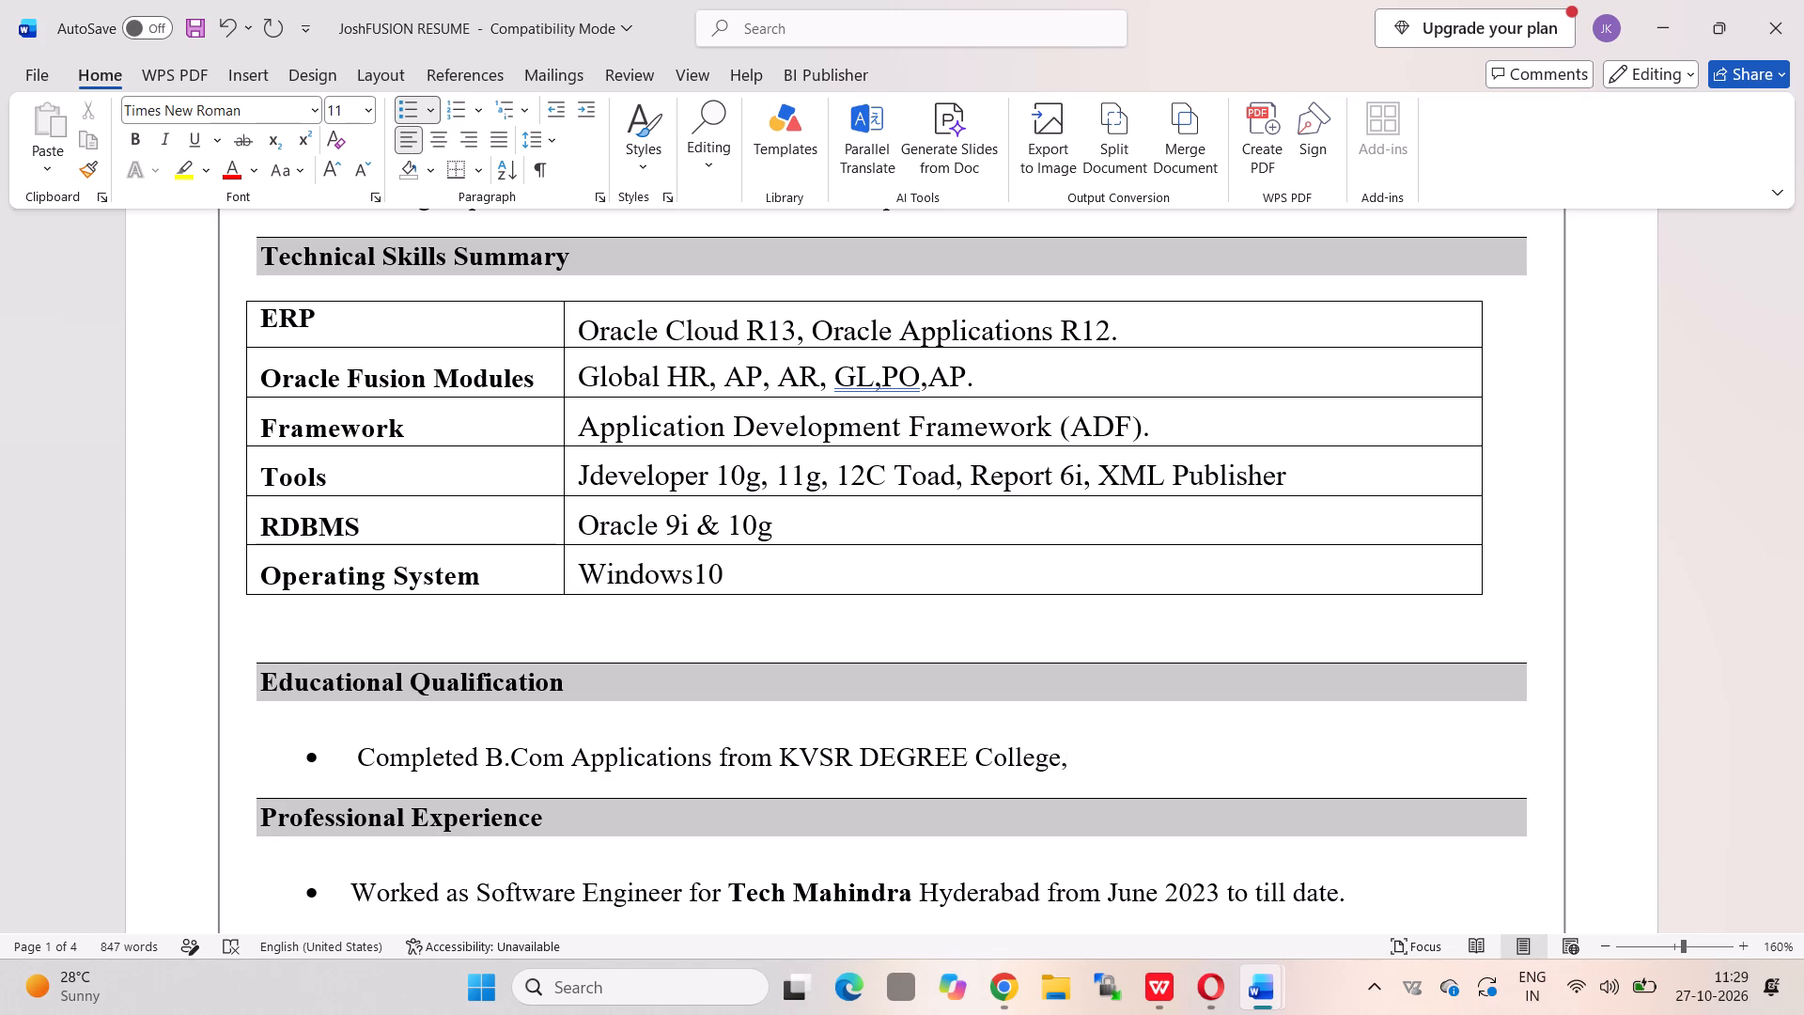
key(space)
Add "Rayalaseema University" after the college name in the Educational Qualification bullet.
text(RA)
text(ayalaseema)
key(space)
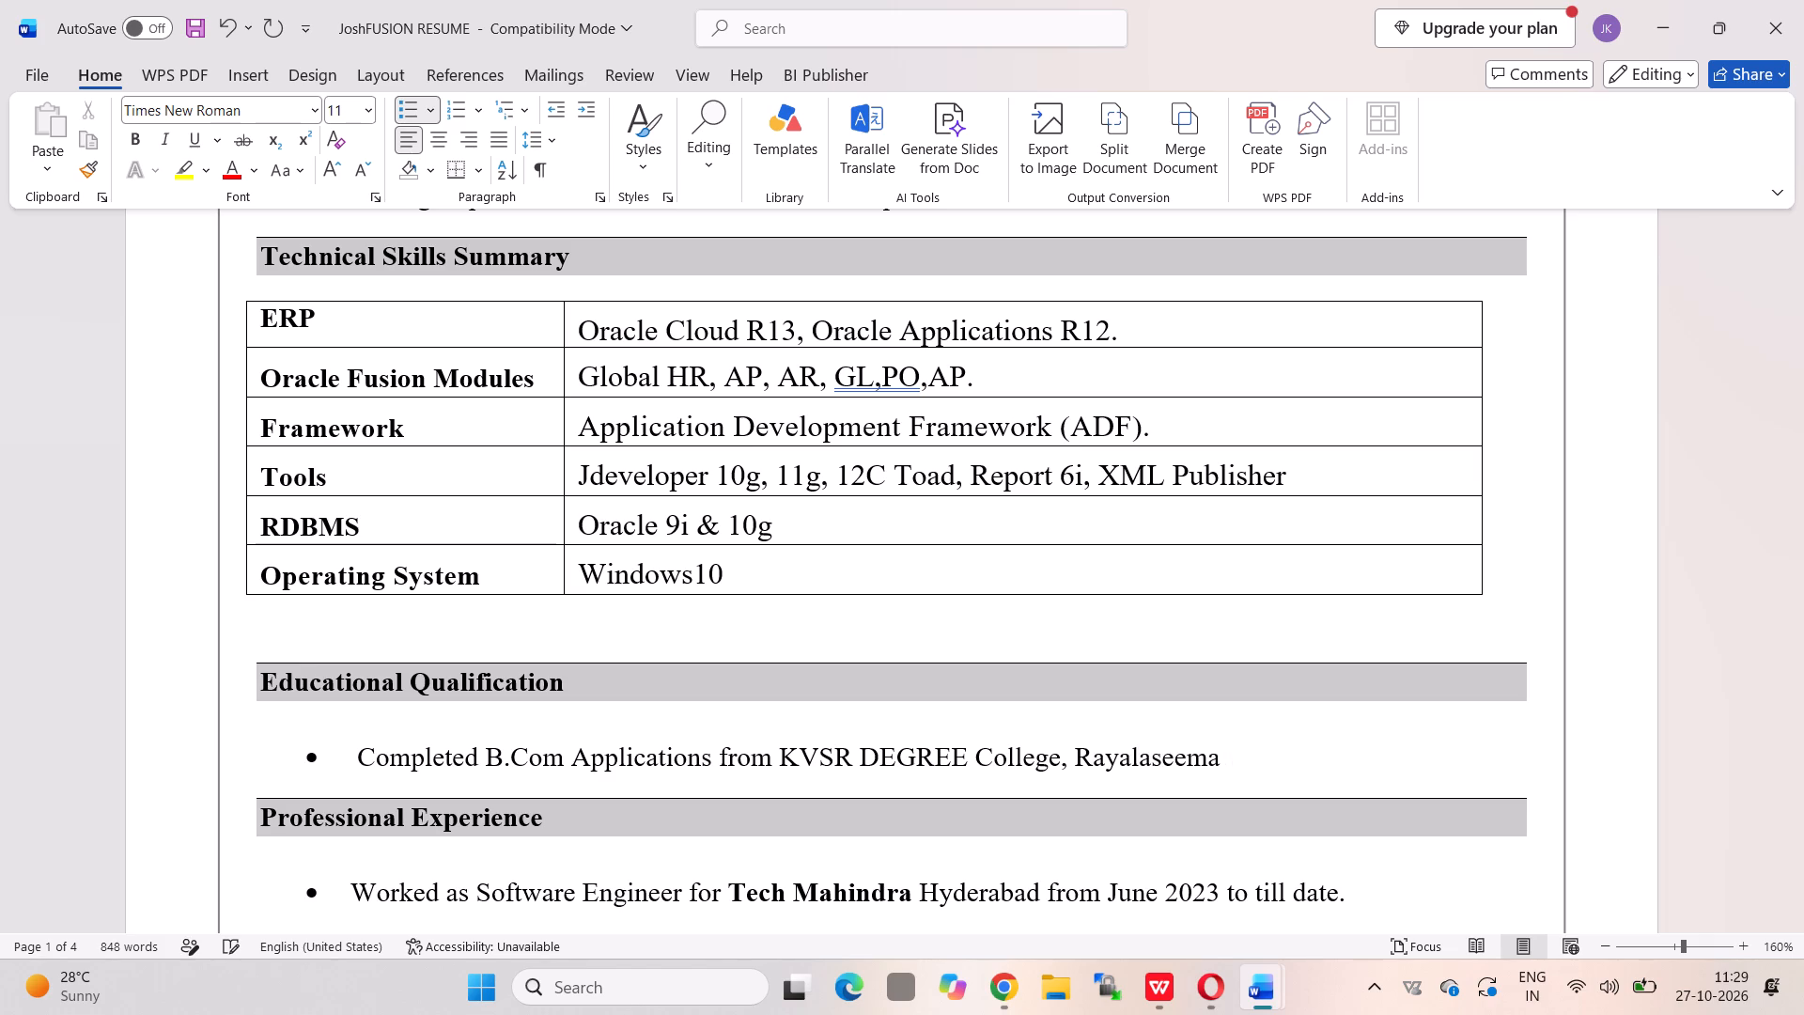
key(u)
key(BackSpace)
key(u)
key(BackSpace)
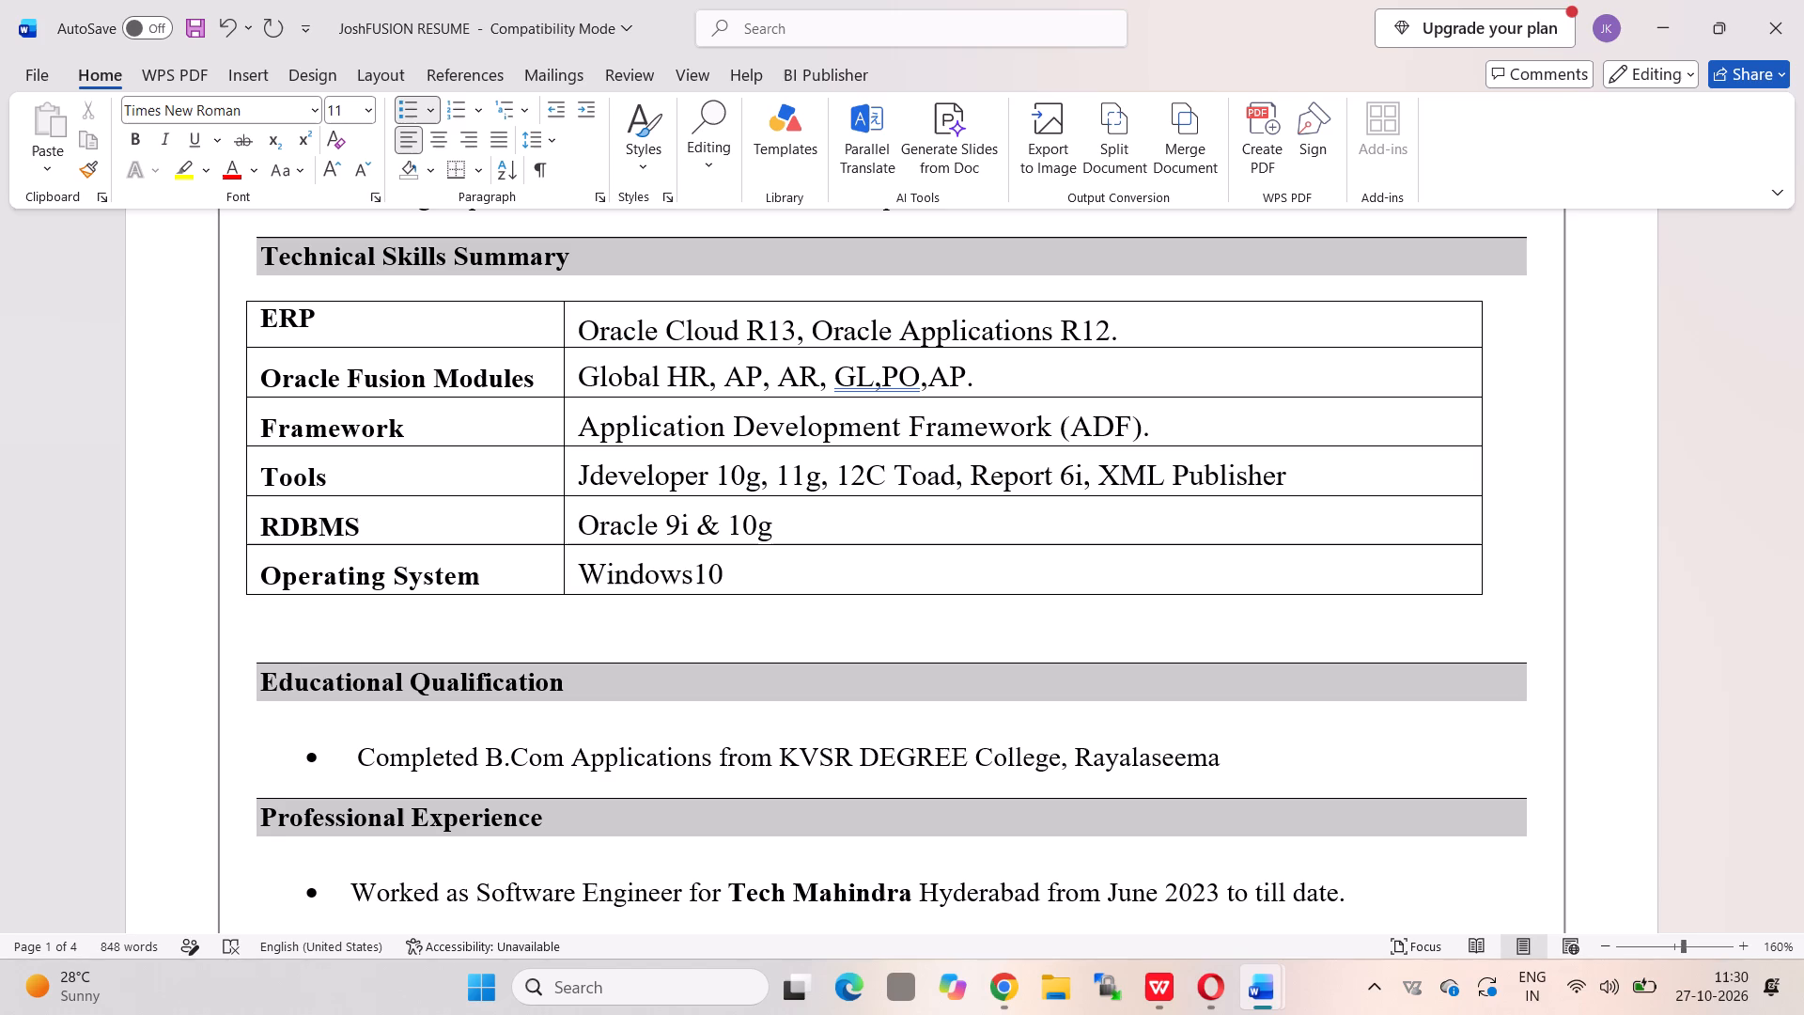
key(u)
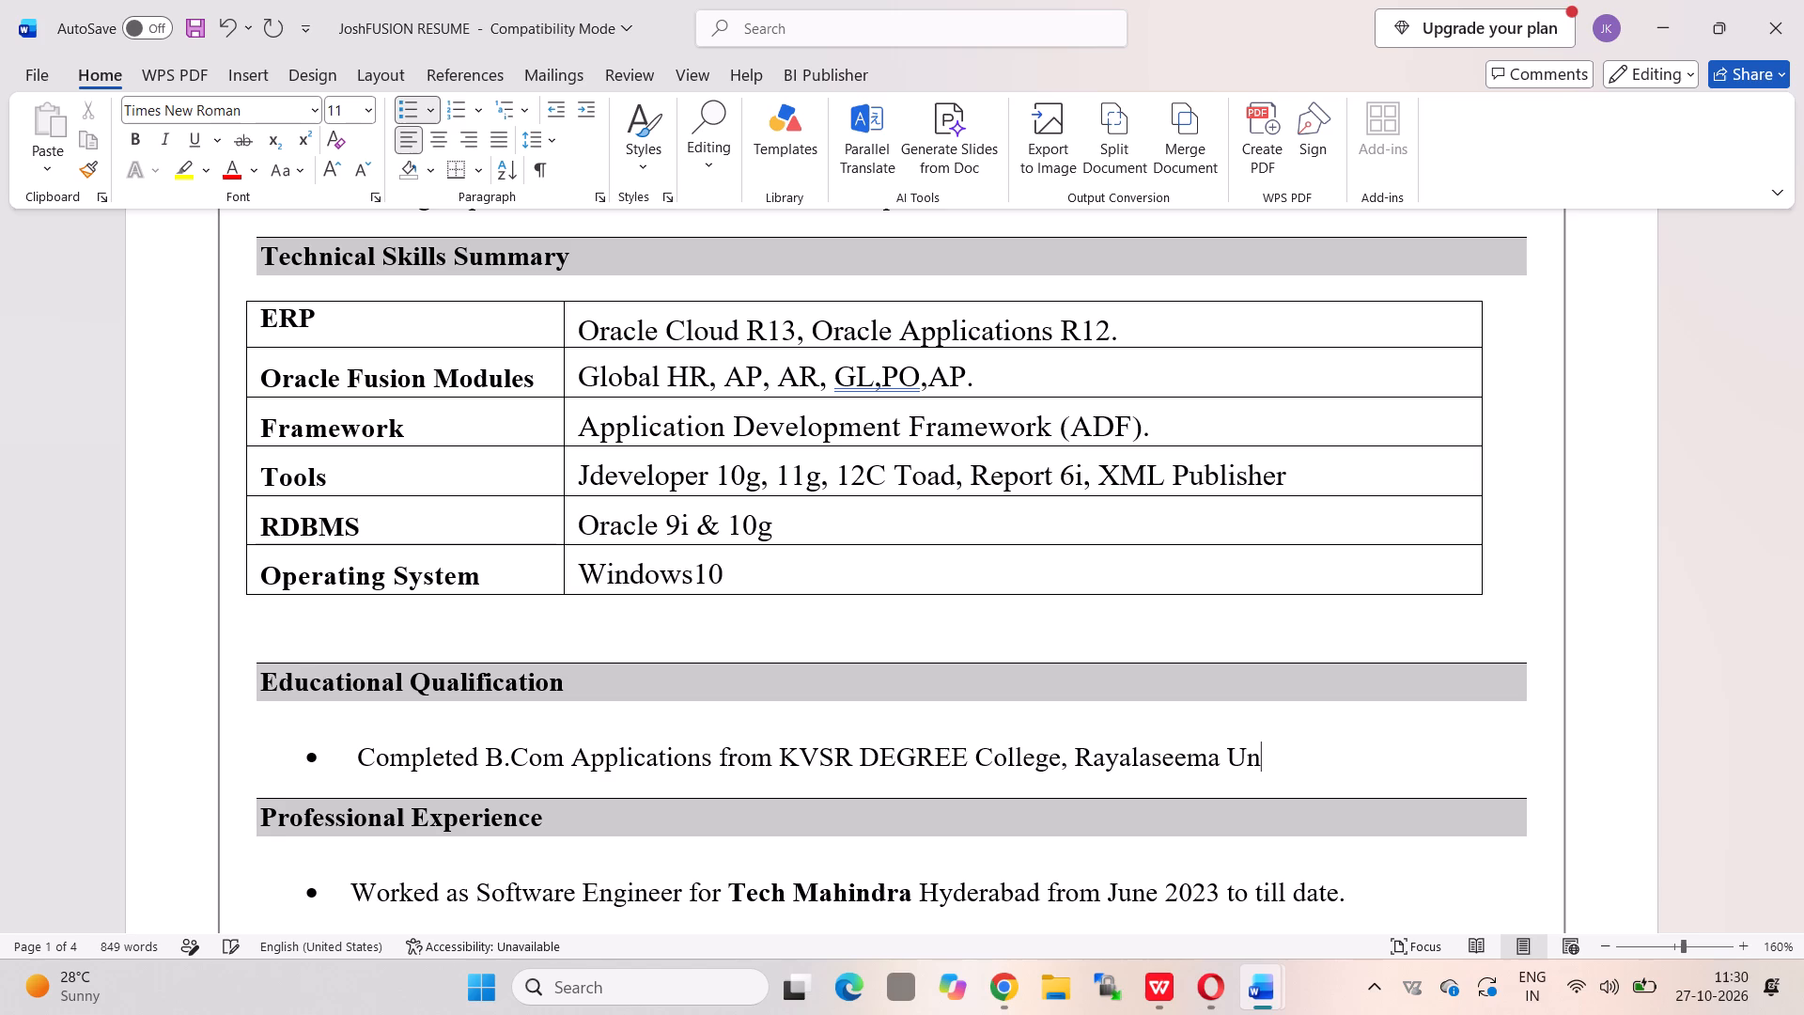
text(versity)
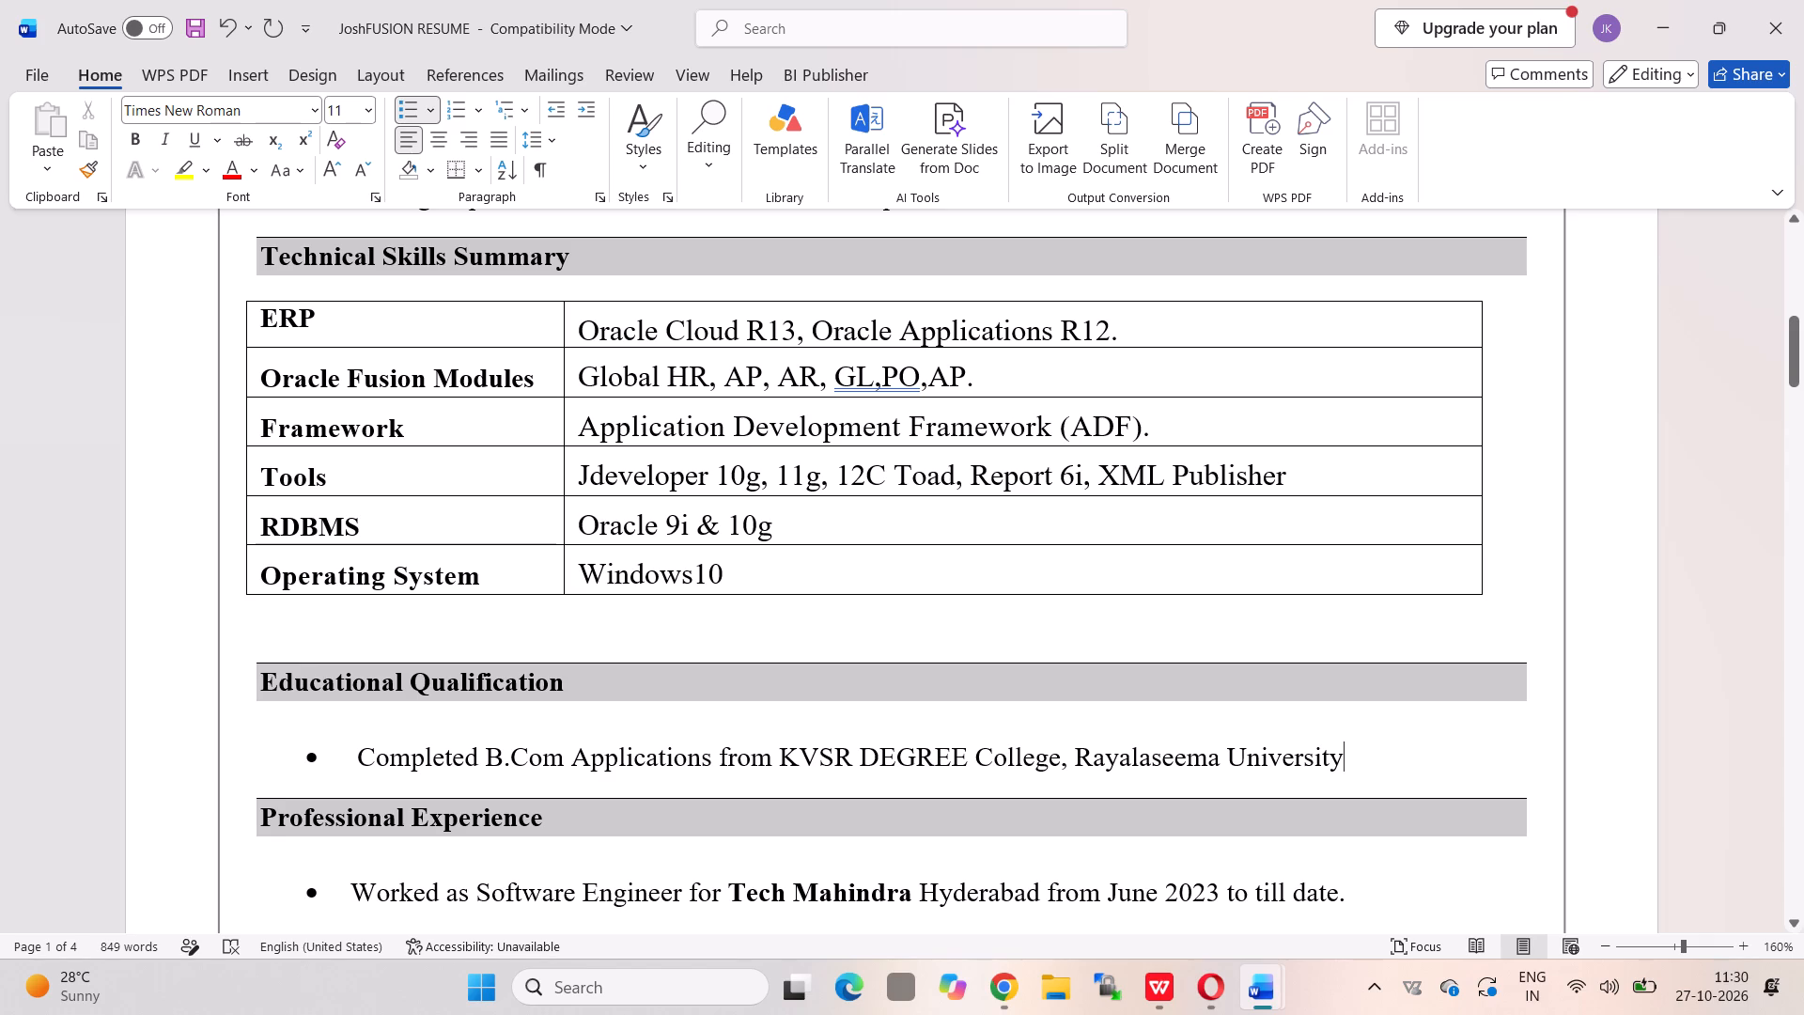
Make the words "B.Com" and "Rayalaseema" bold in the Educational Qualification bullet.
drag(490, 753, 496, 755)
drag(496, 755, 568, 757)
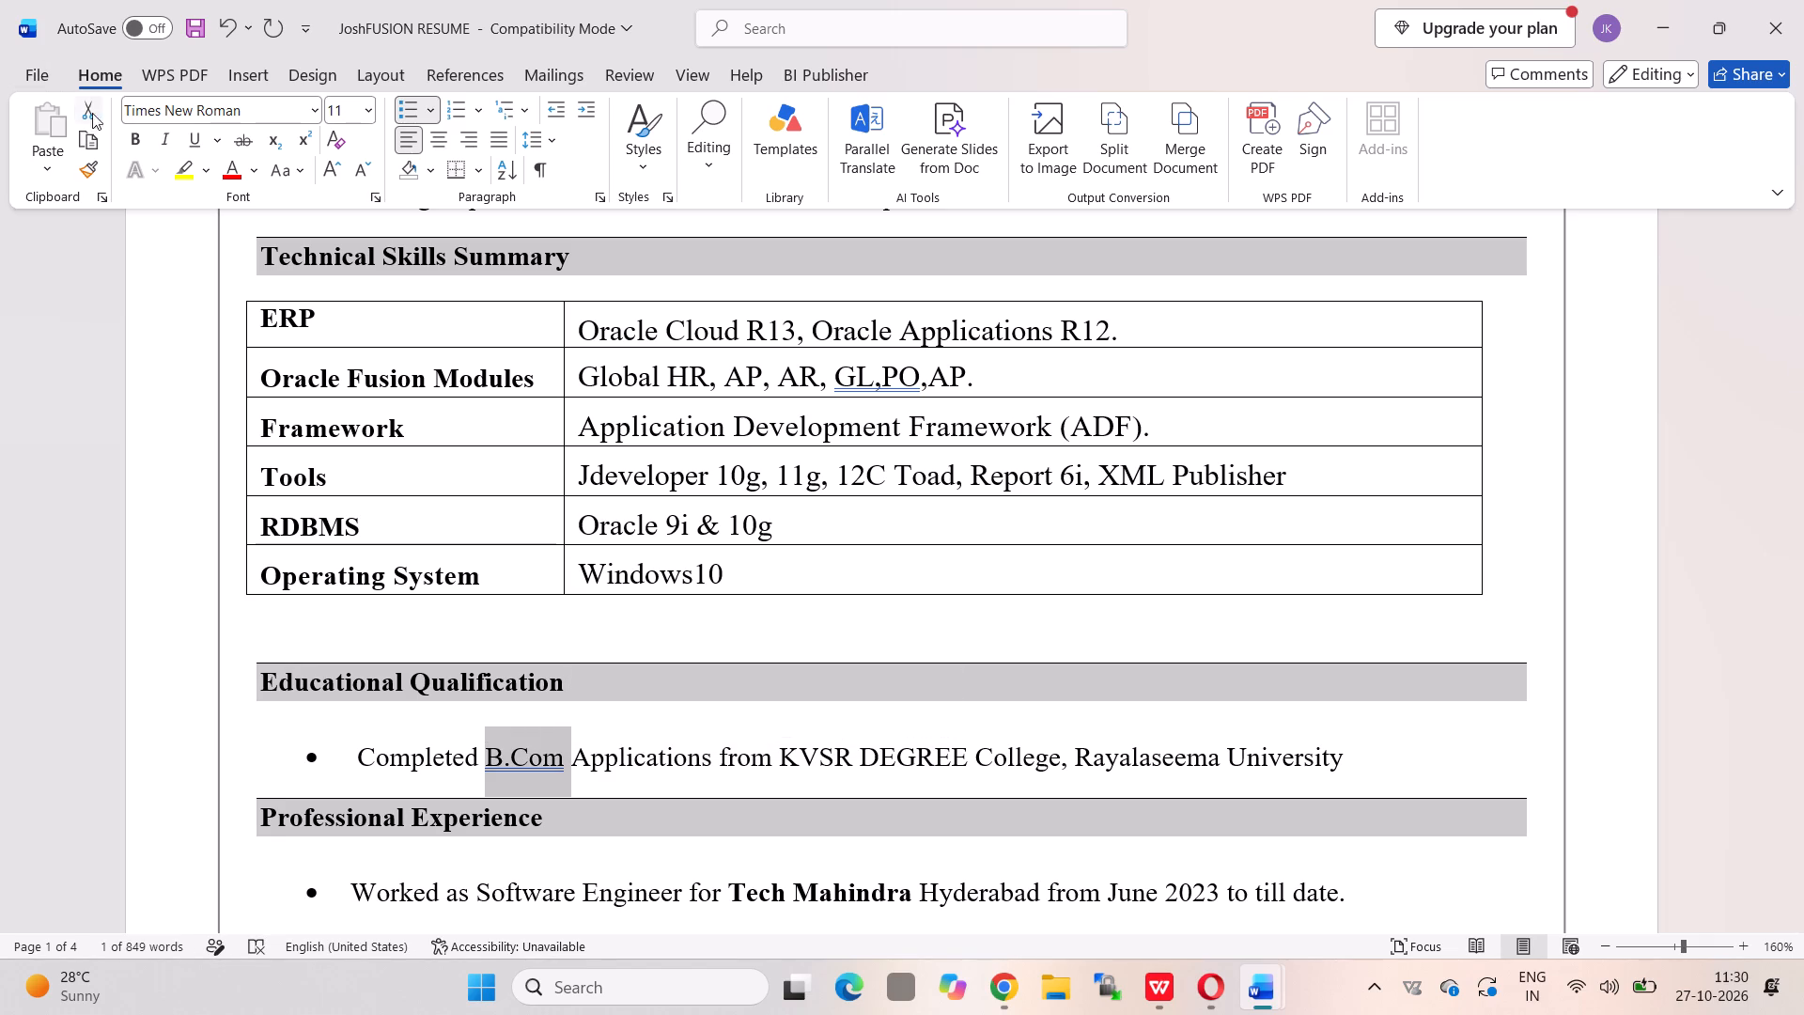
click(132, 133)
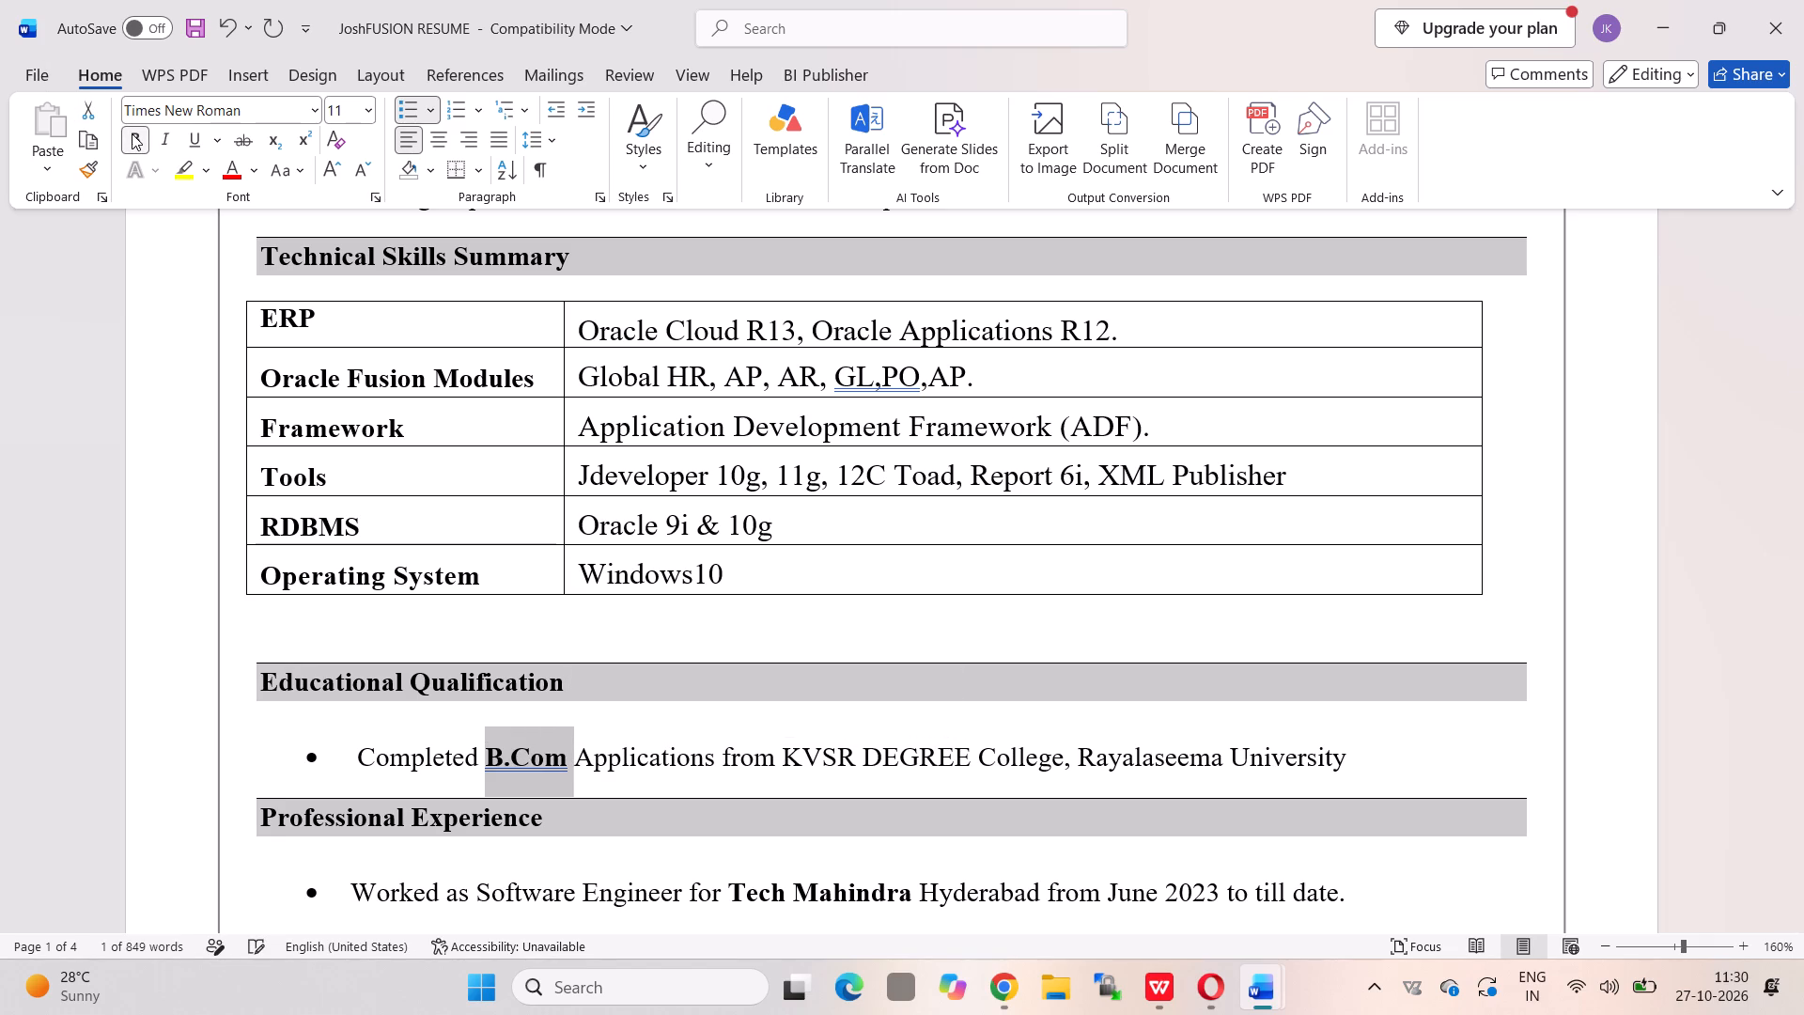
click(1367, 729)
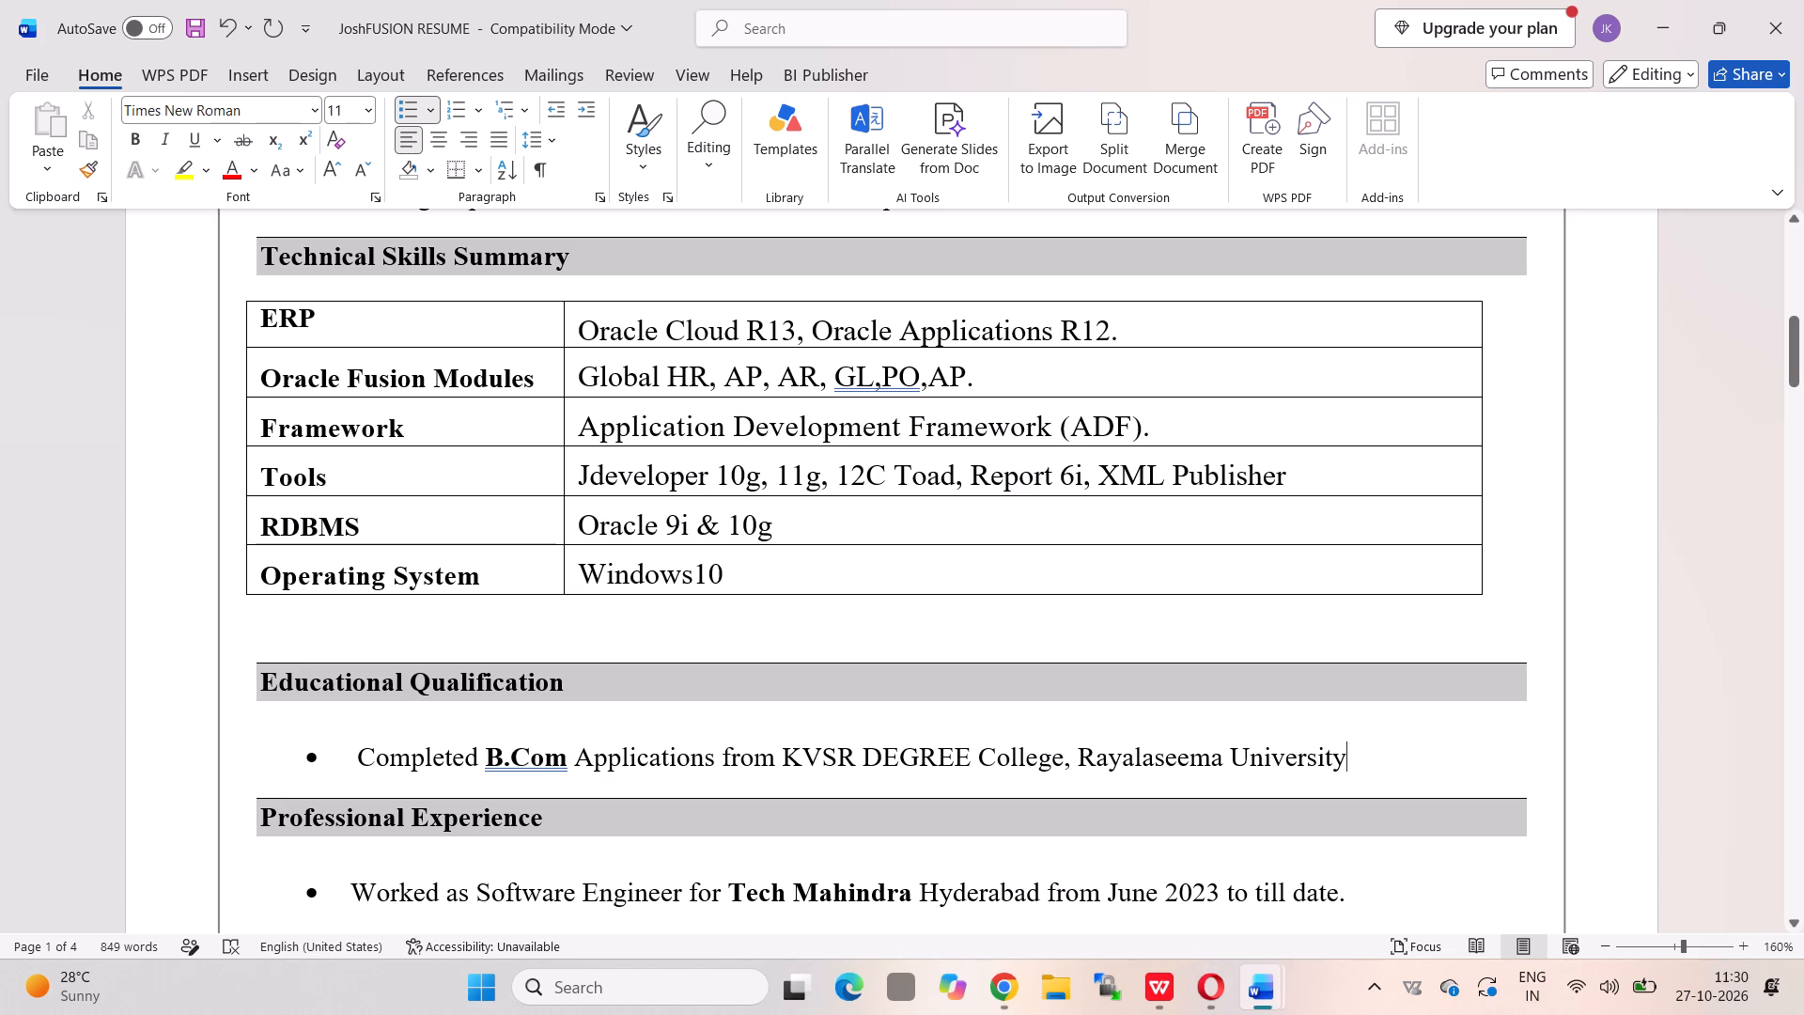
click(568, 785)
double_click(1291, 763)
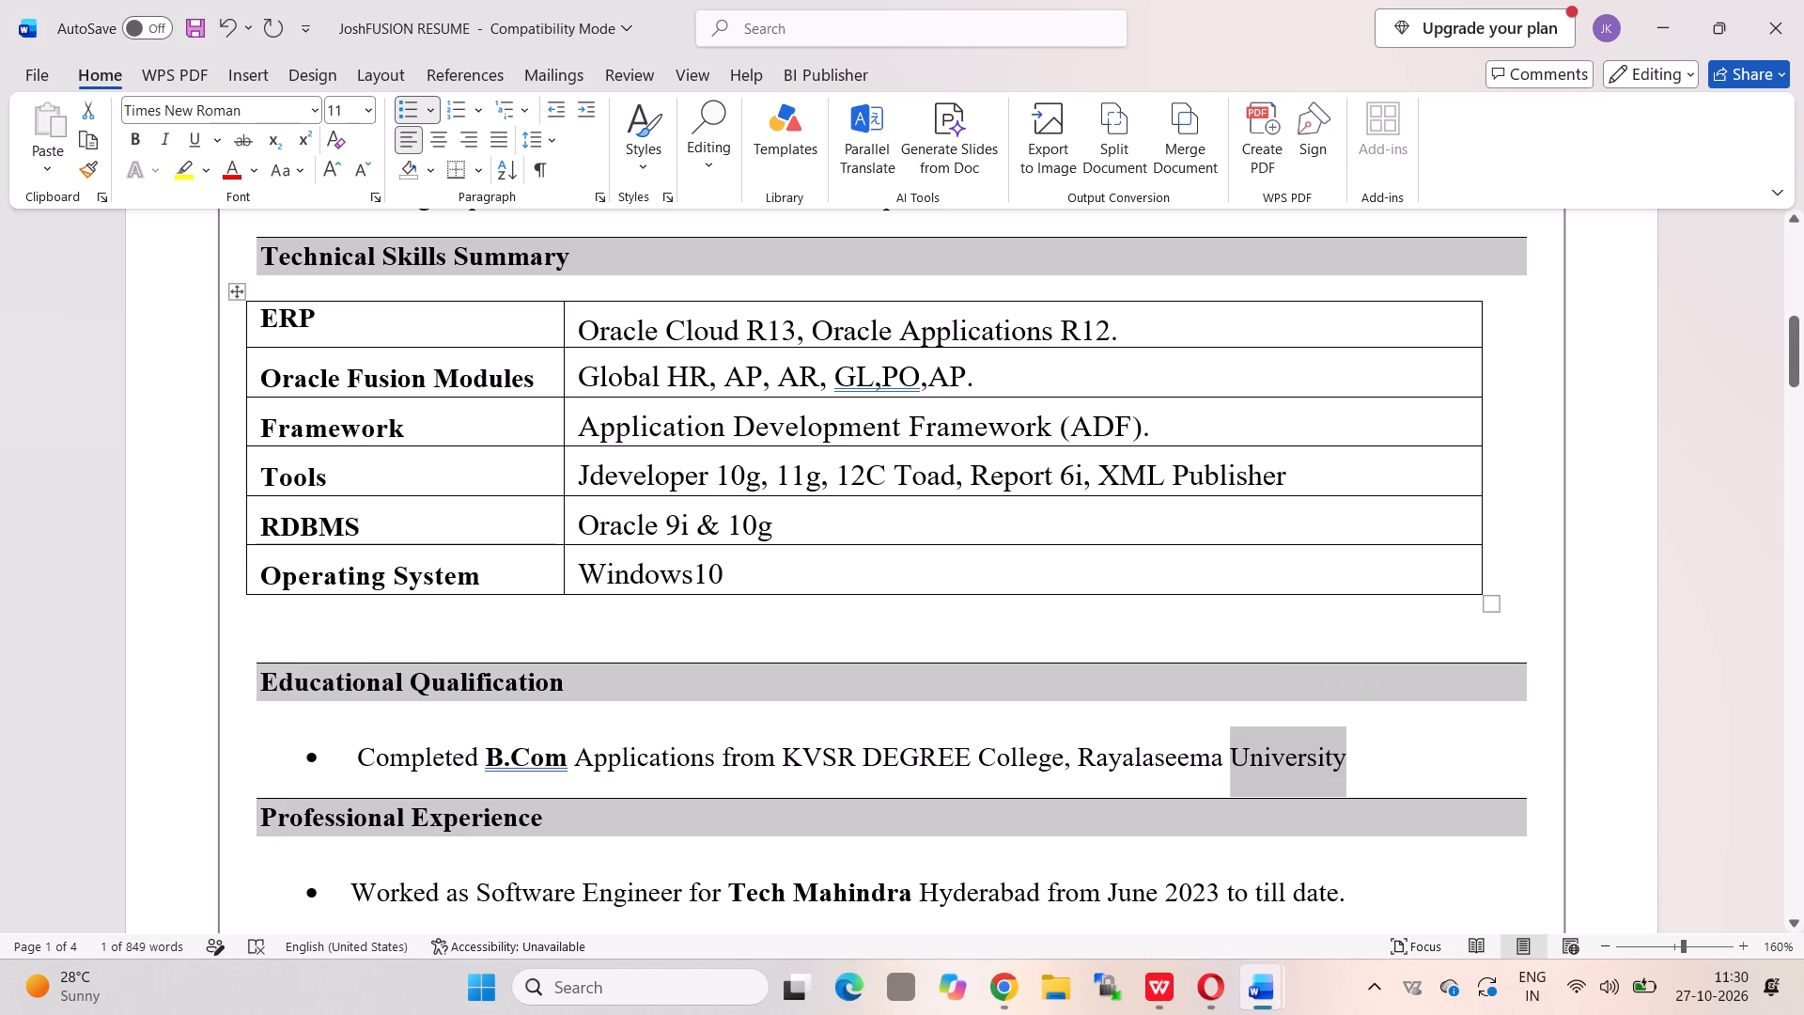
double_click(1156, 766)
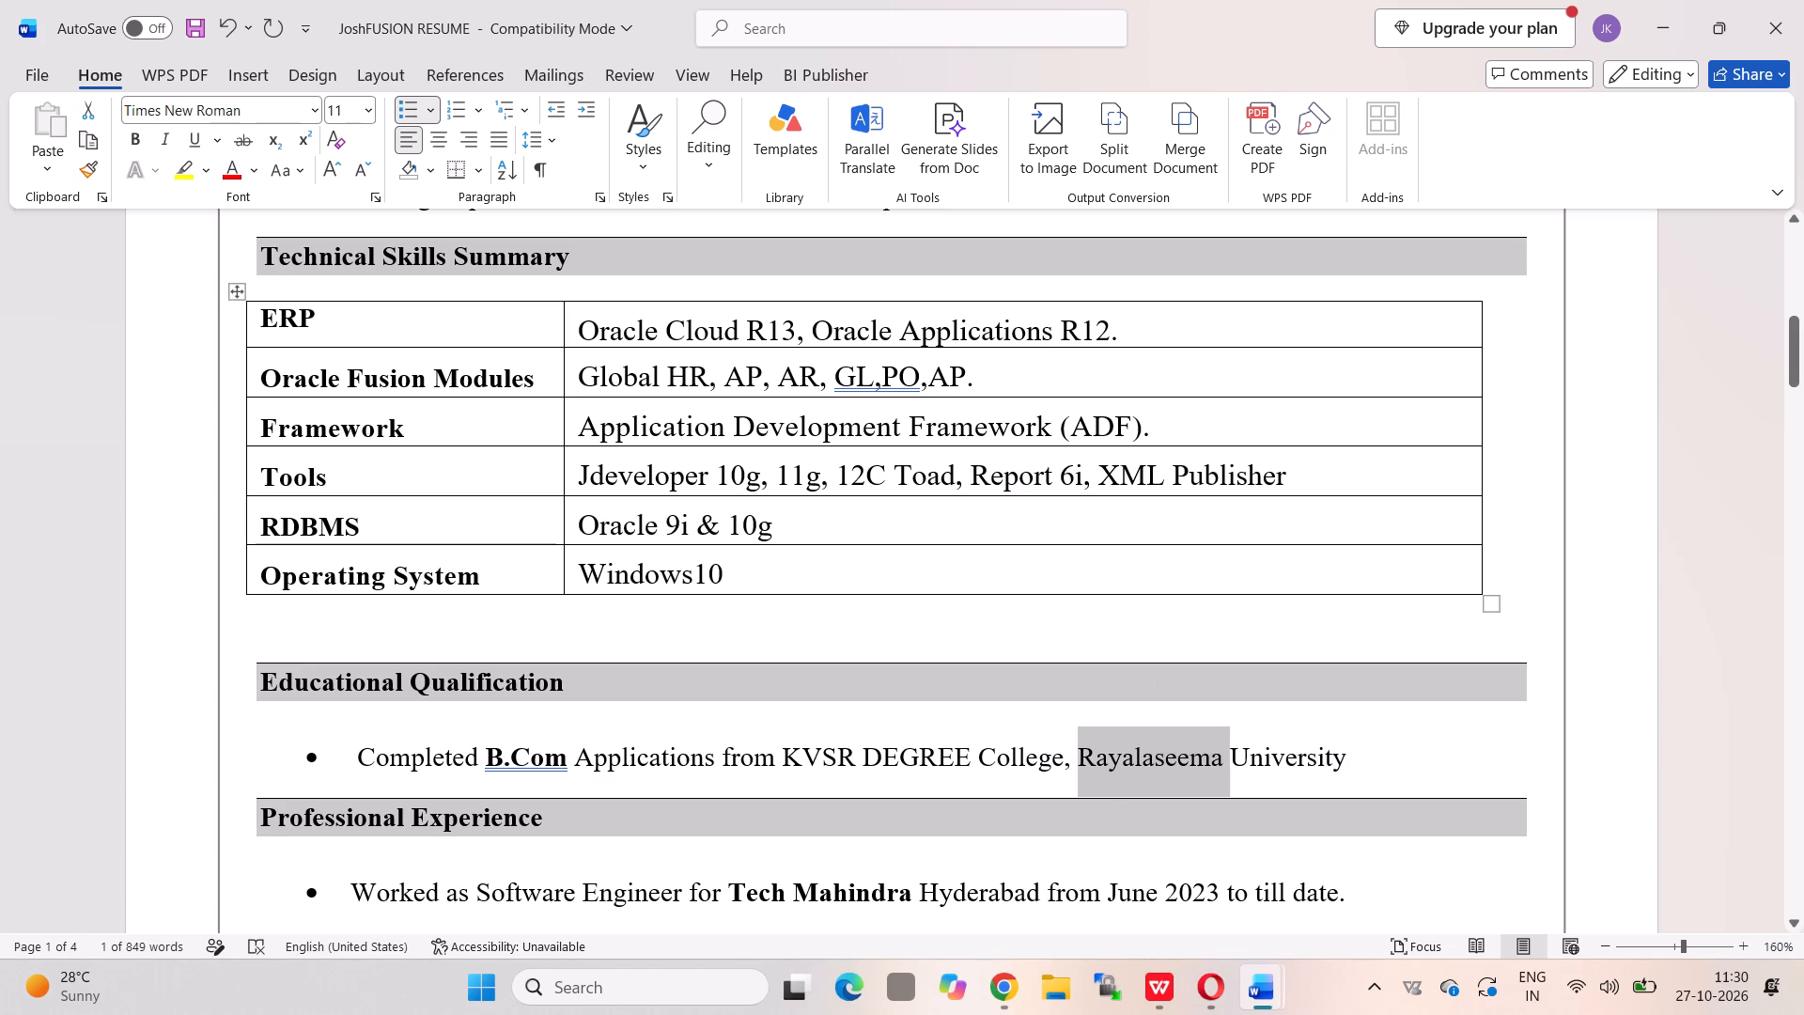
click(132, 136)
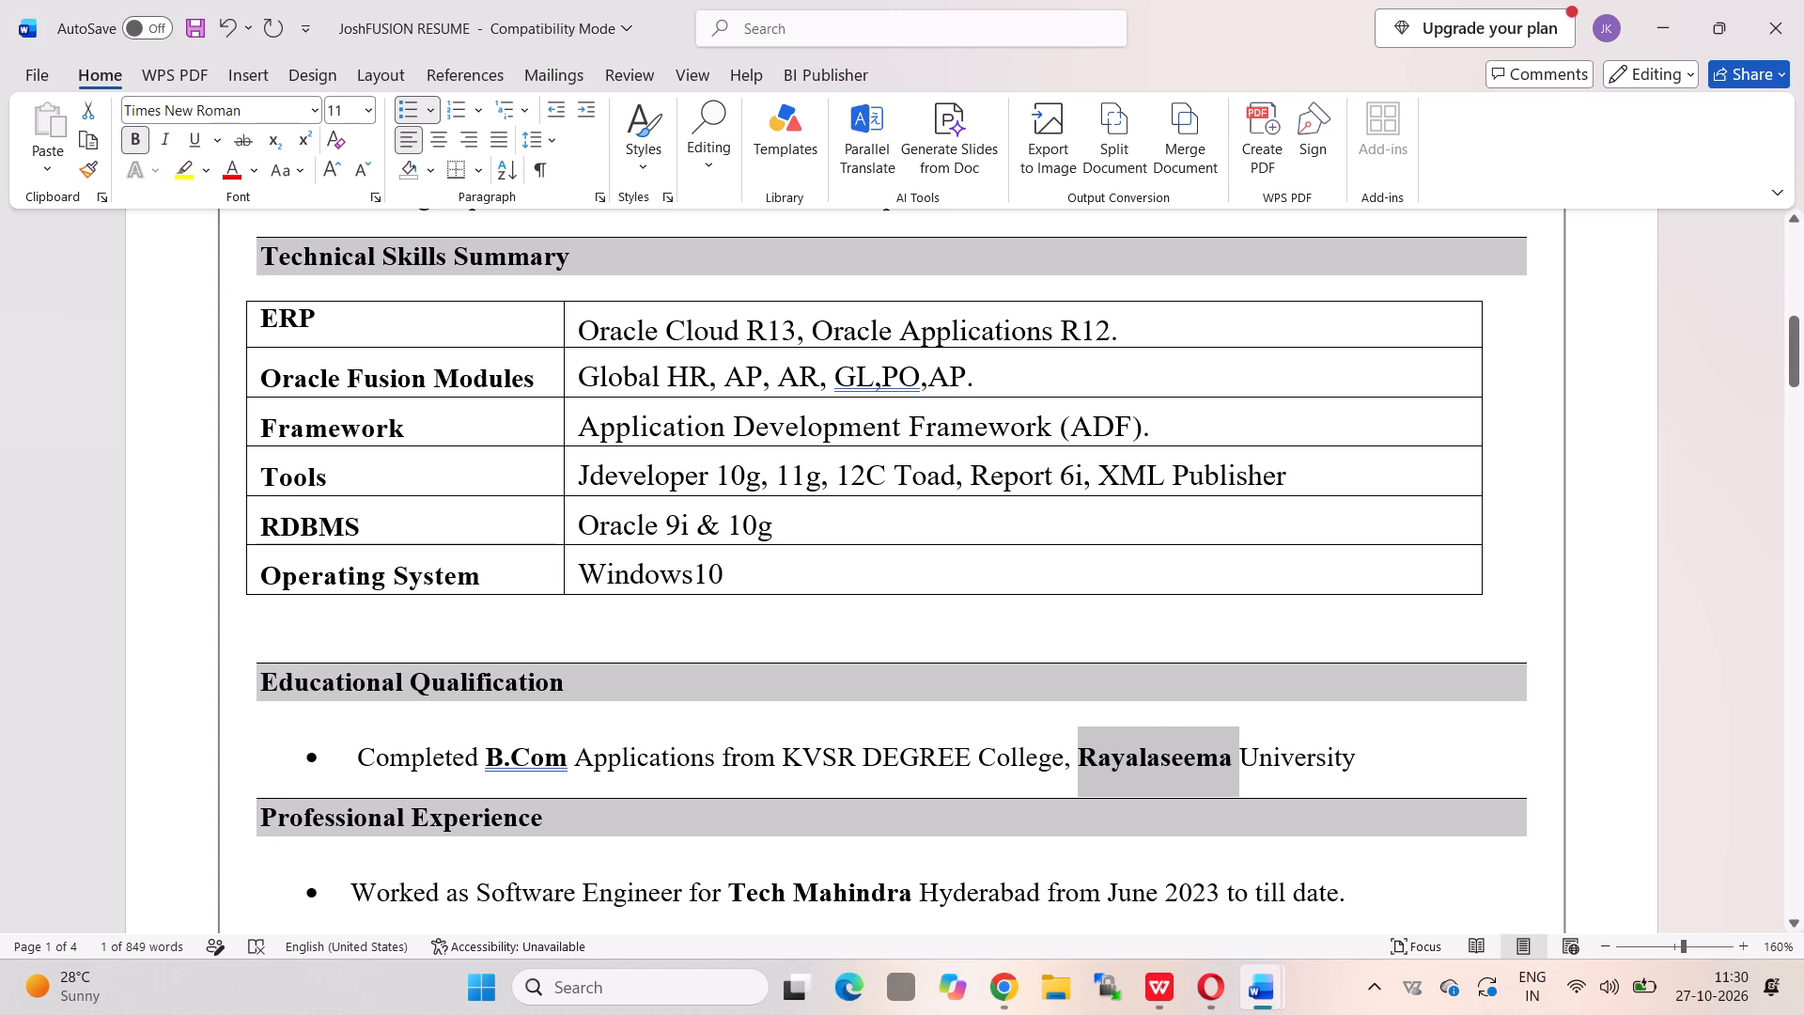
Add "Kurnool" after "University" at the end of the Educational Qualification bullet.
right_click(1428, 739)
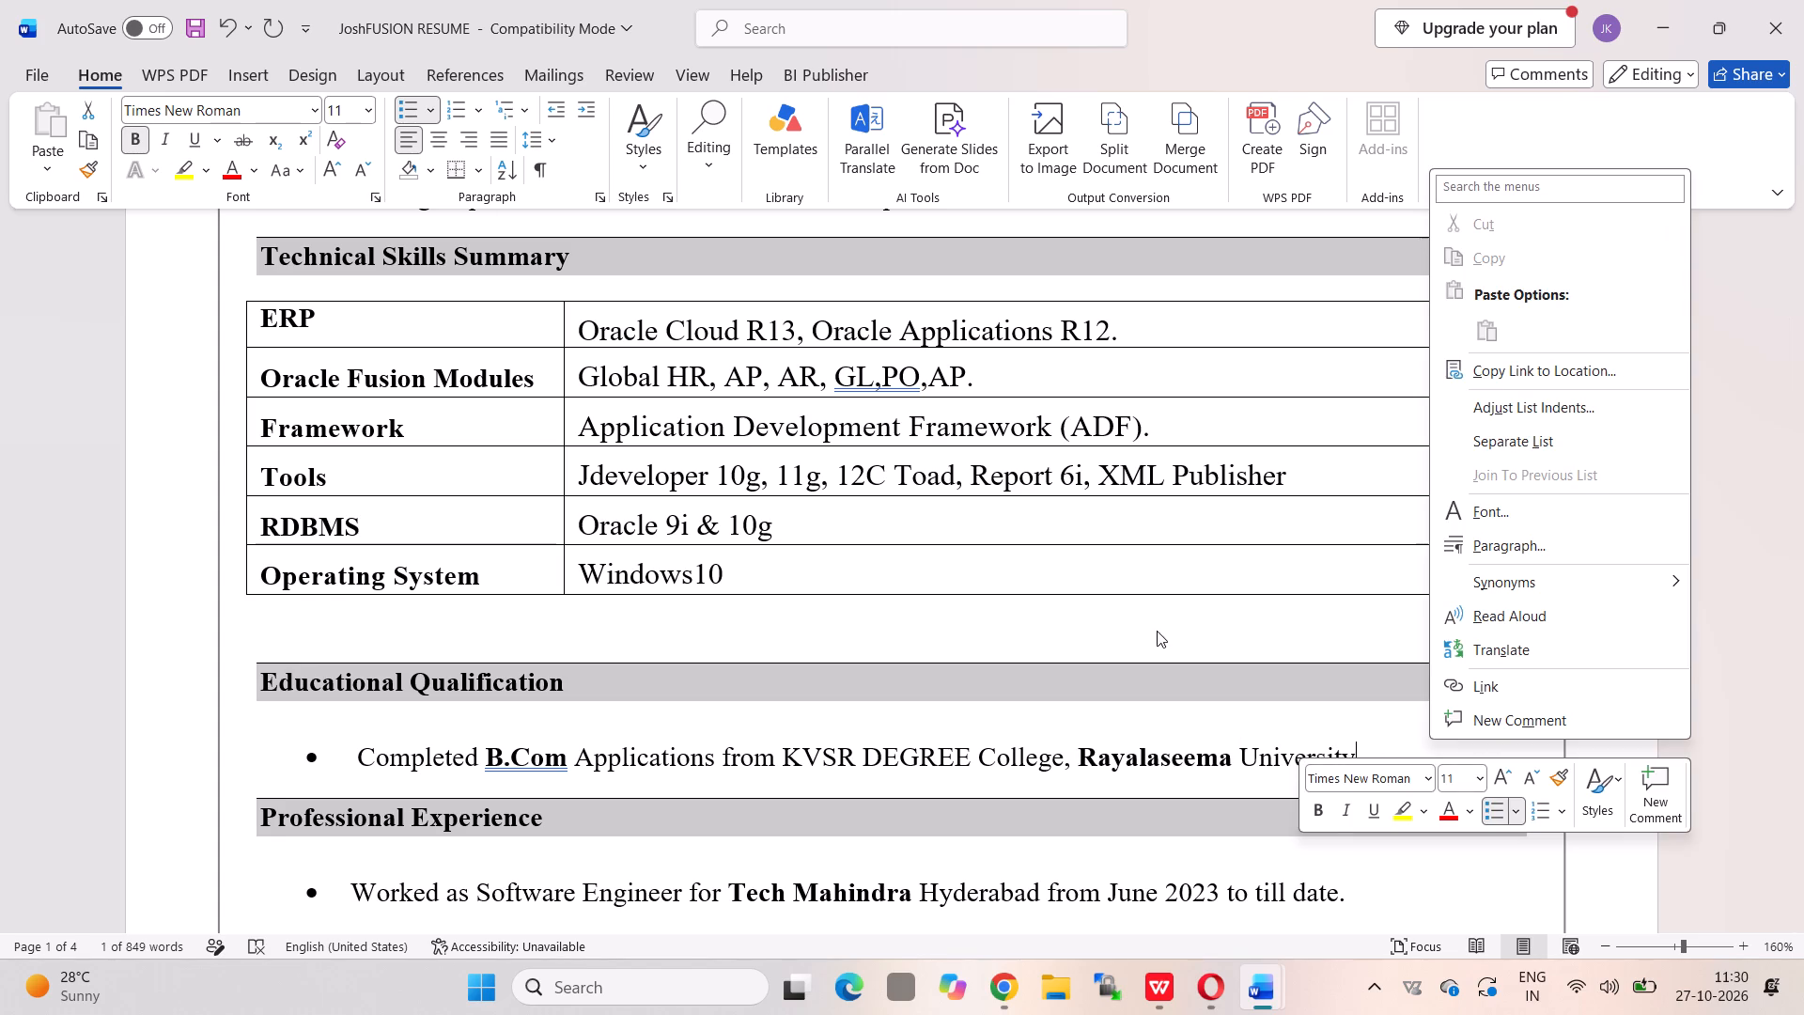
click(1157, 630)
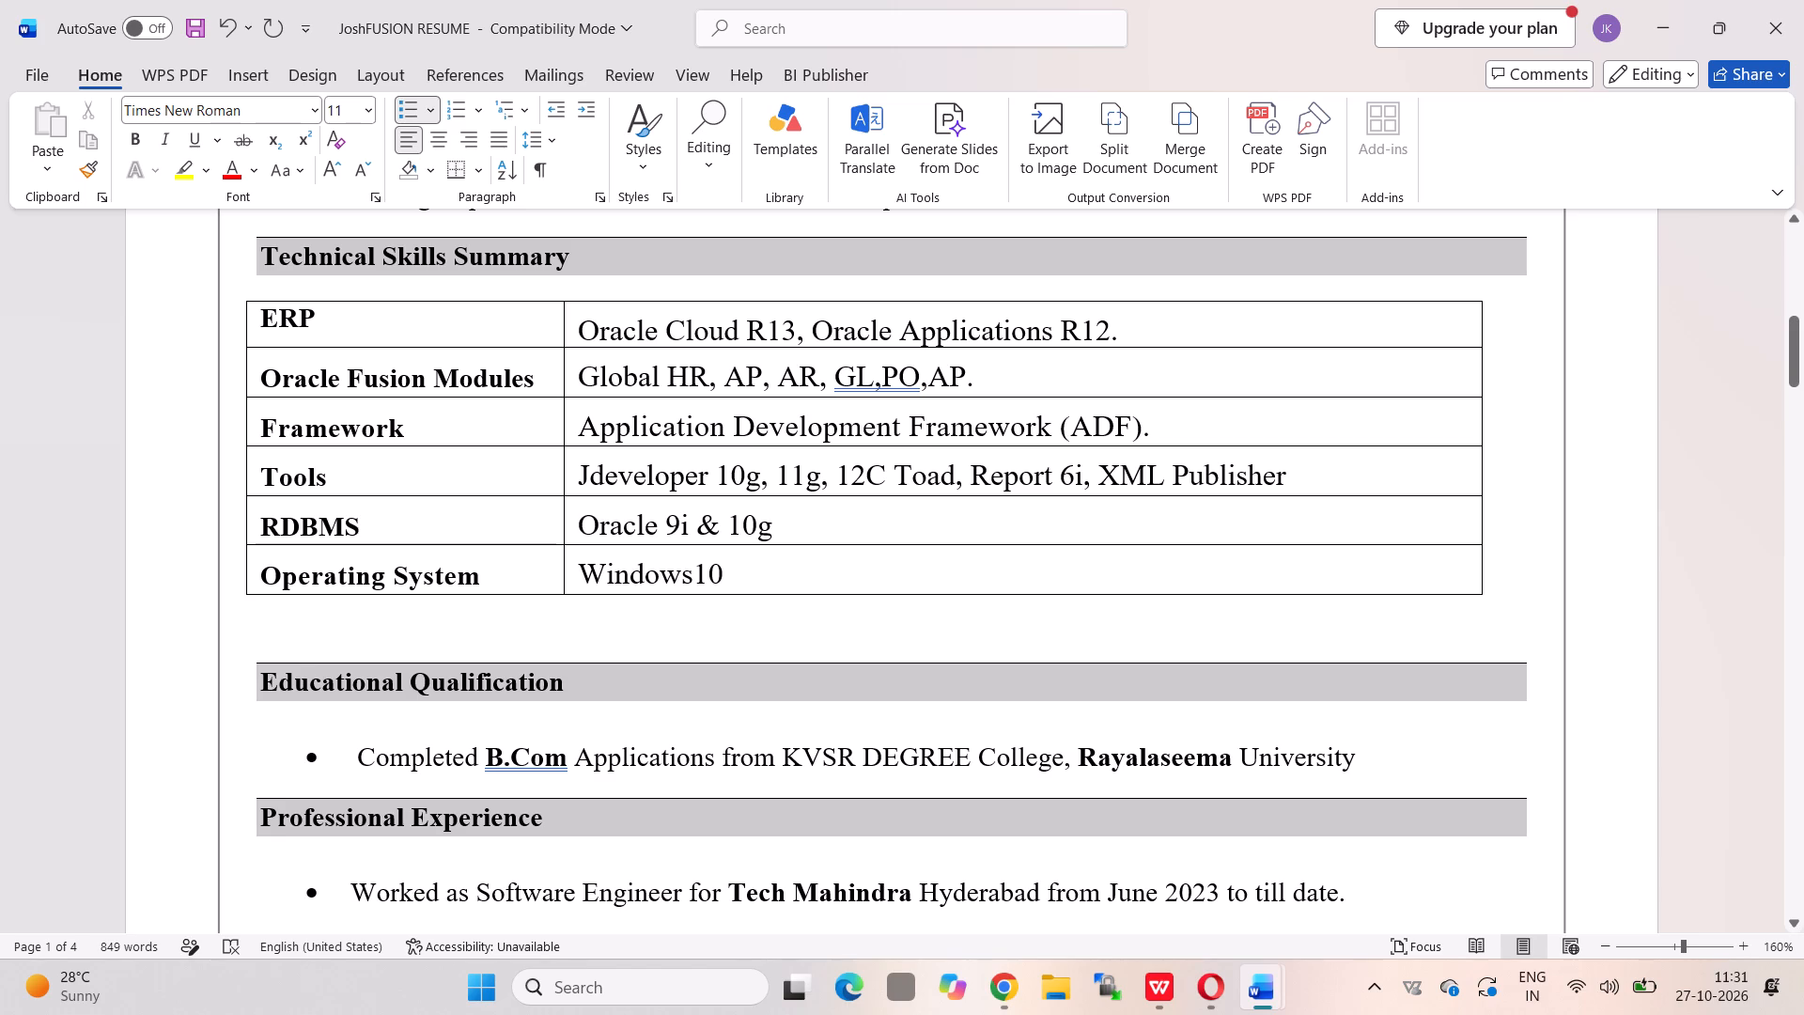
key(space)
text(urn)
text(ool)
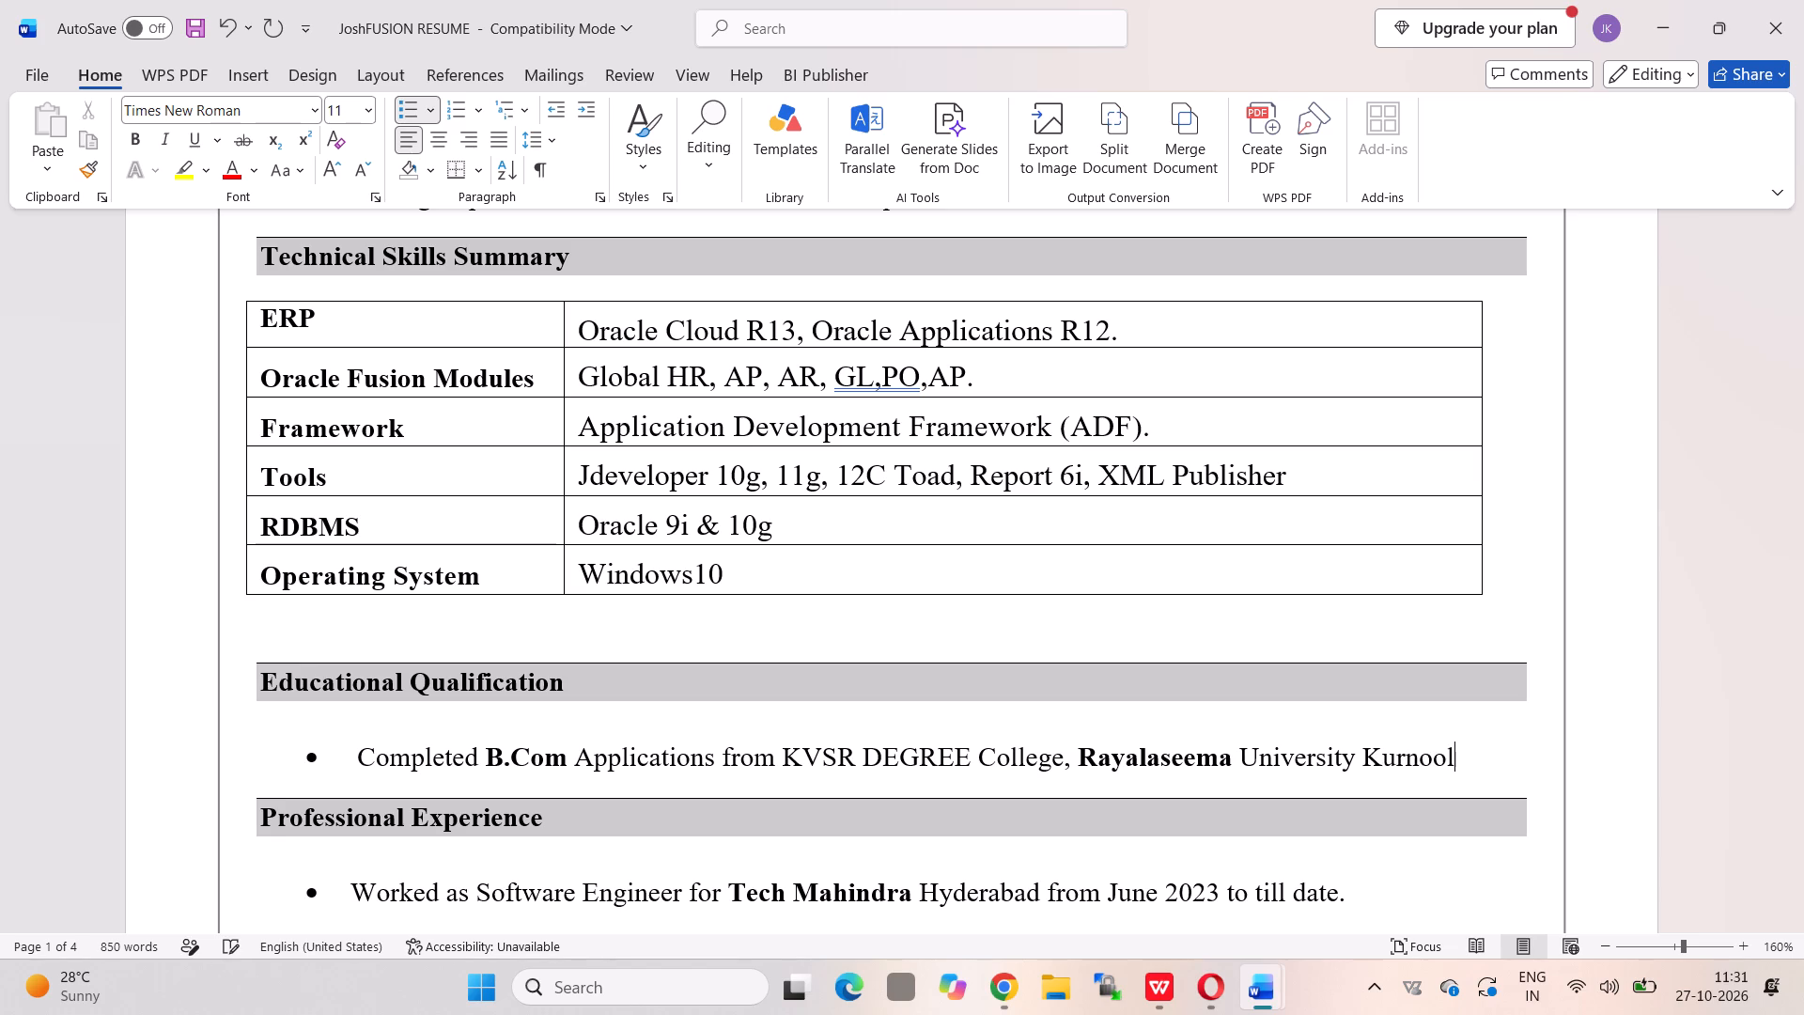
Review the Educational Qualification, Professional Experience and Project Details sections, including the start of Project # 3.
scroll(1188, 710, down, 1)
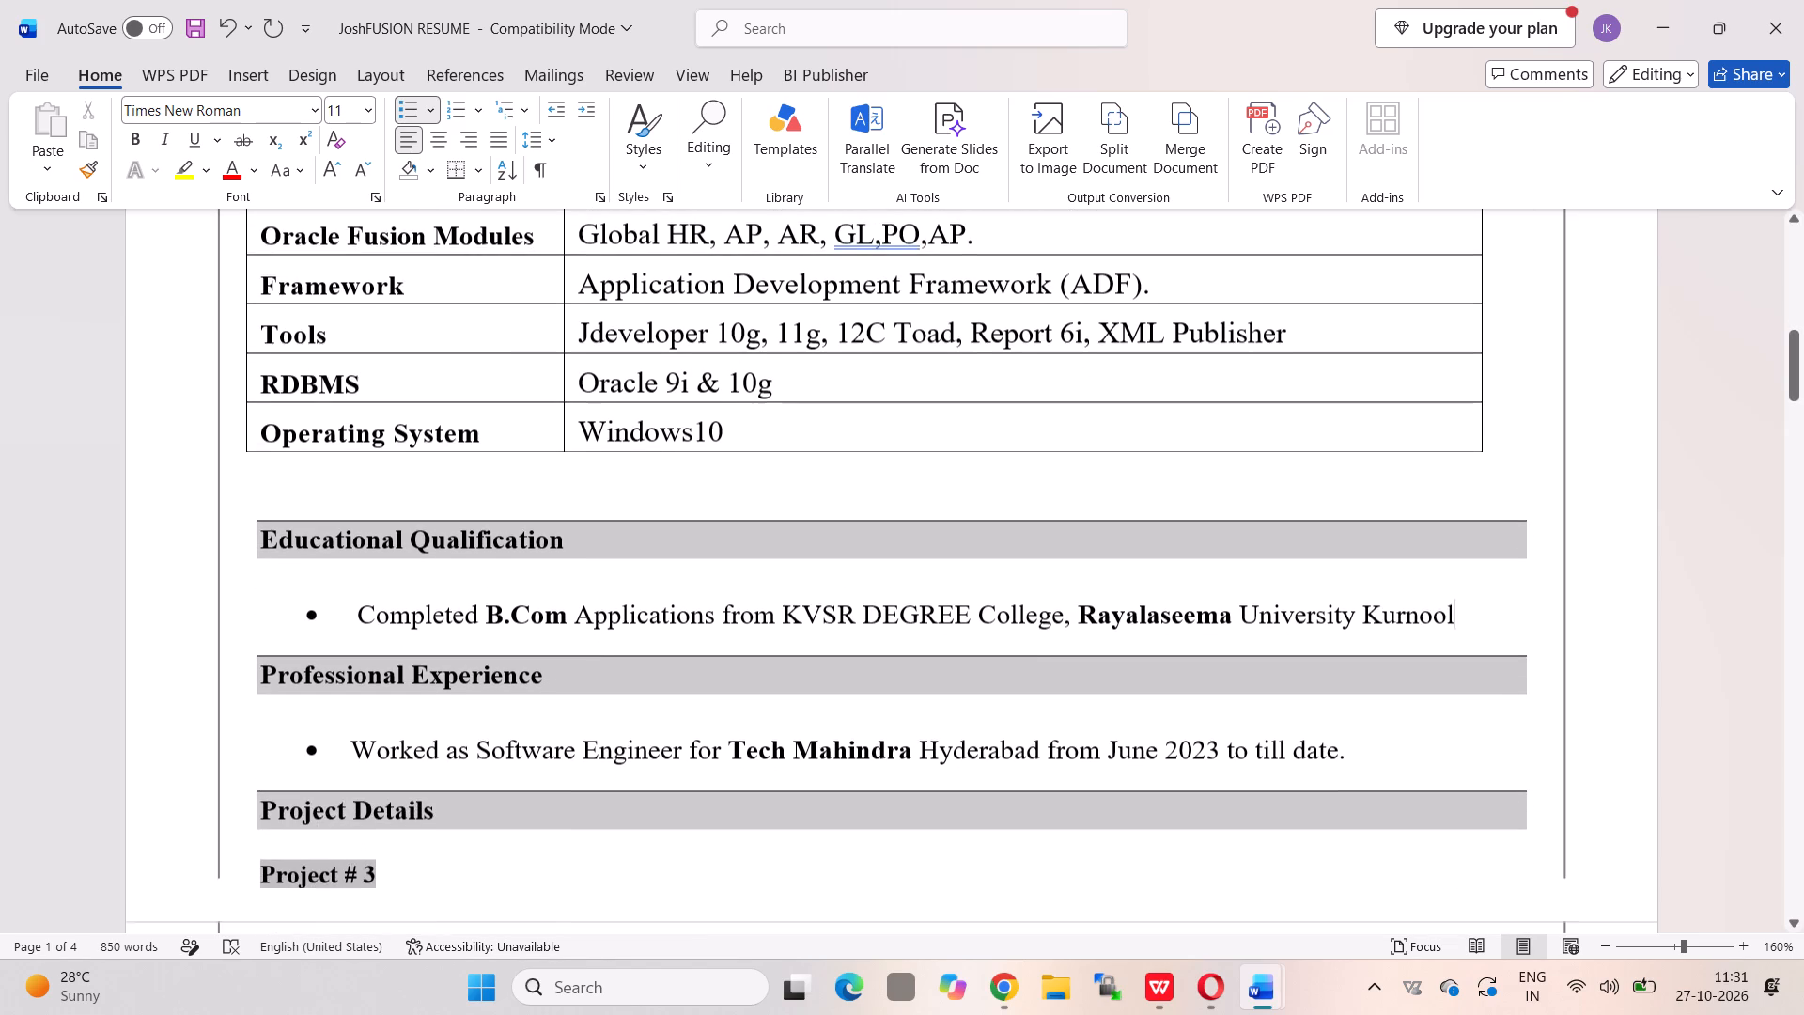
scroll(1188, 710, down, 1)
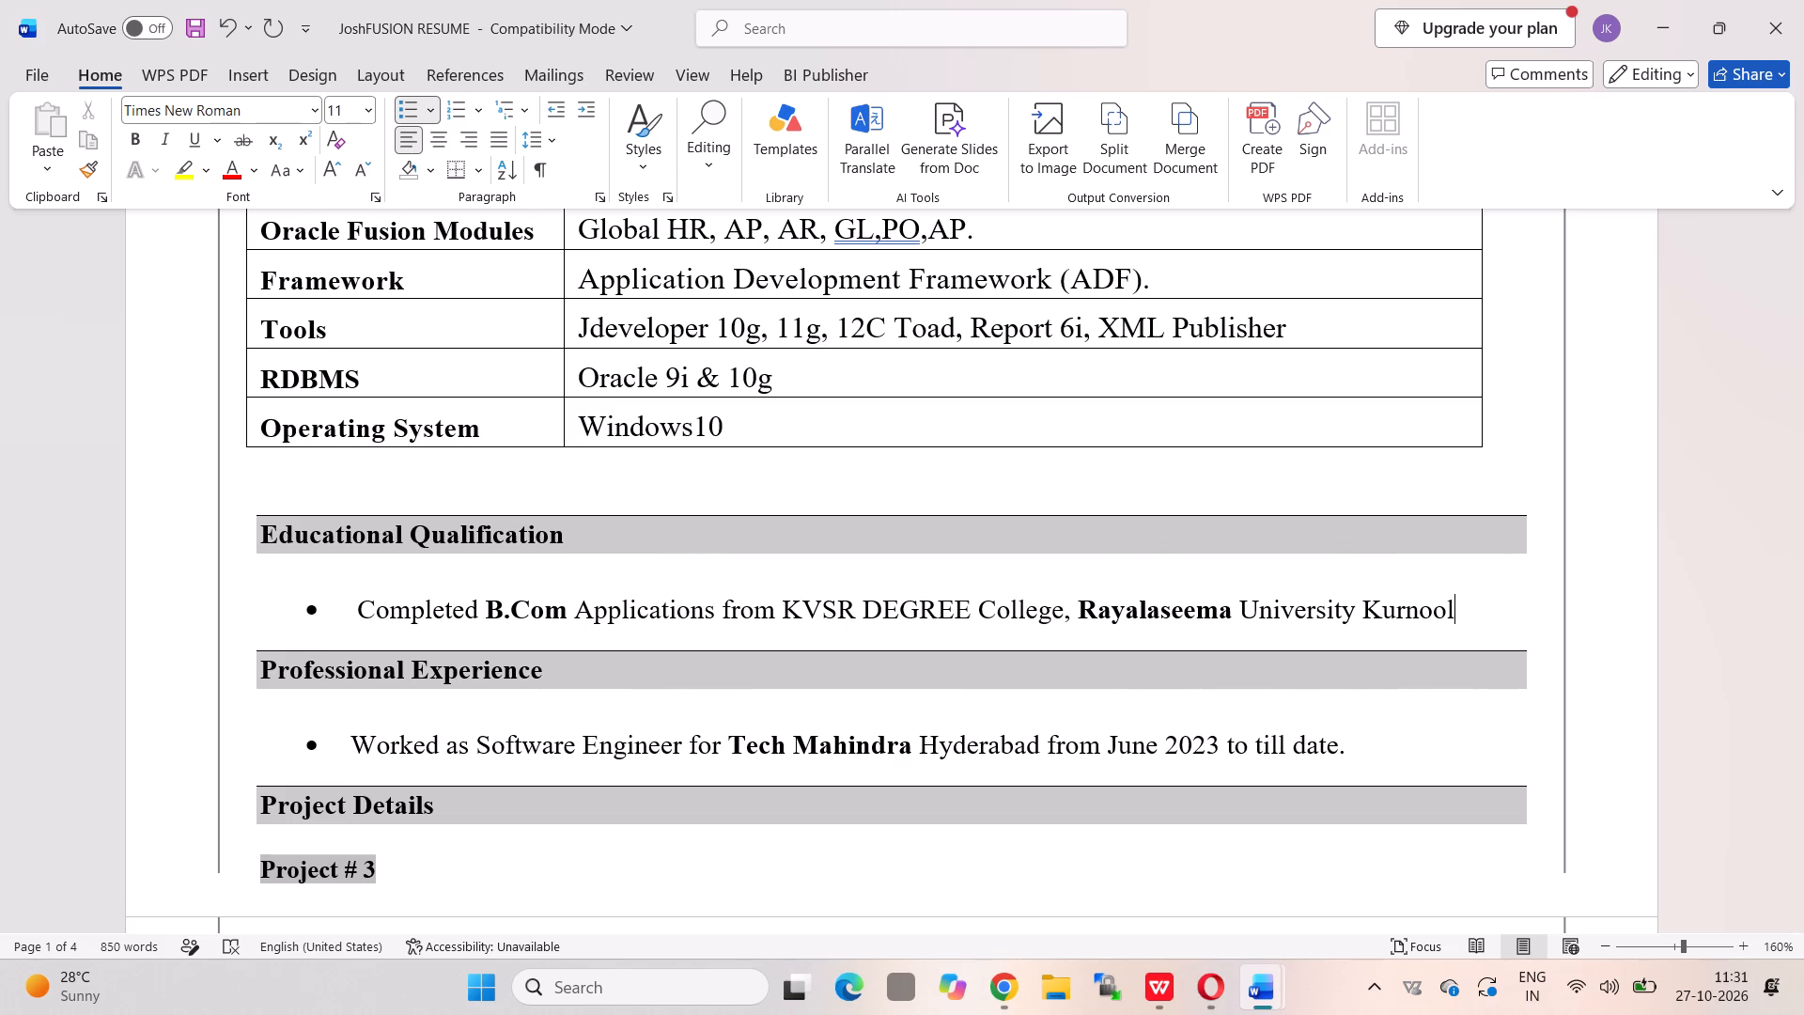
scroll(1188, 710, down, 1)
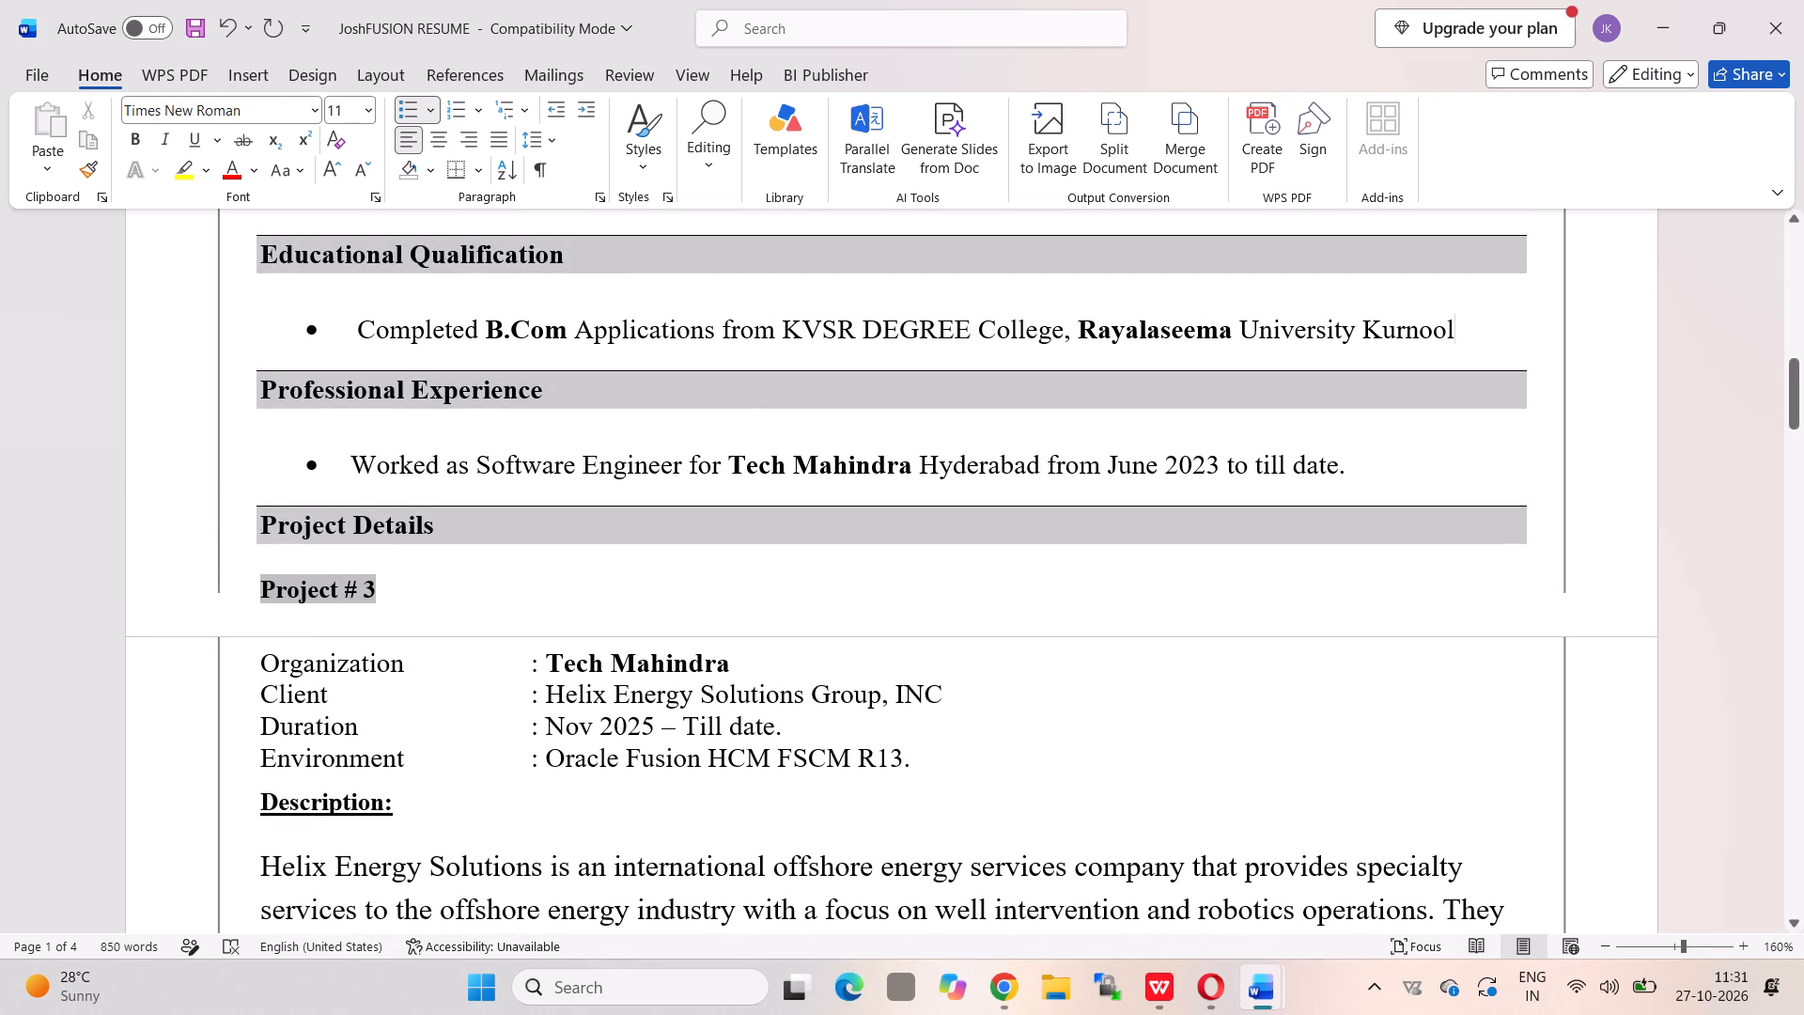
scroll(1112, 821, up, 2)
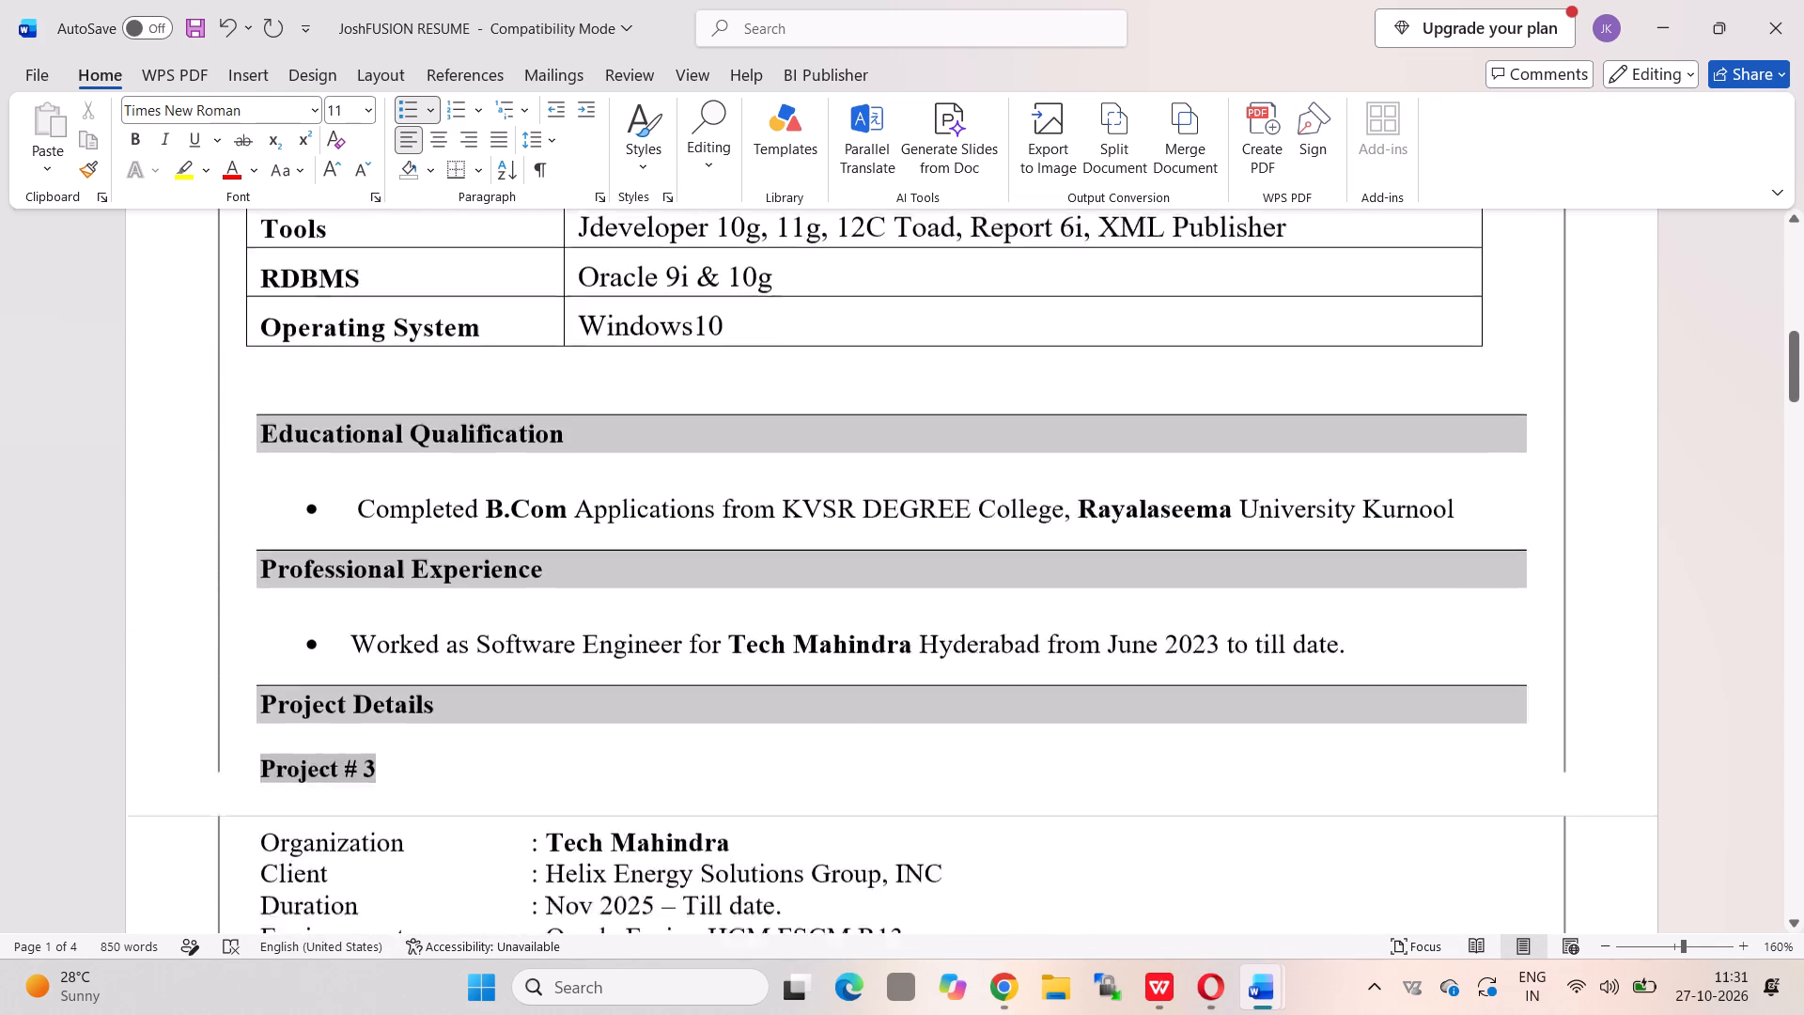
scroll(1112, 821, up, 2)
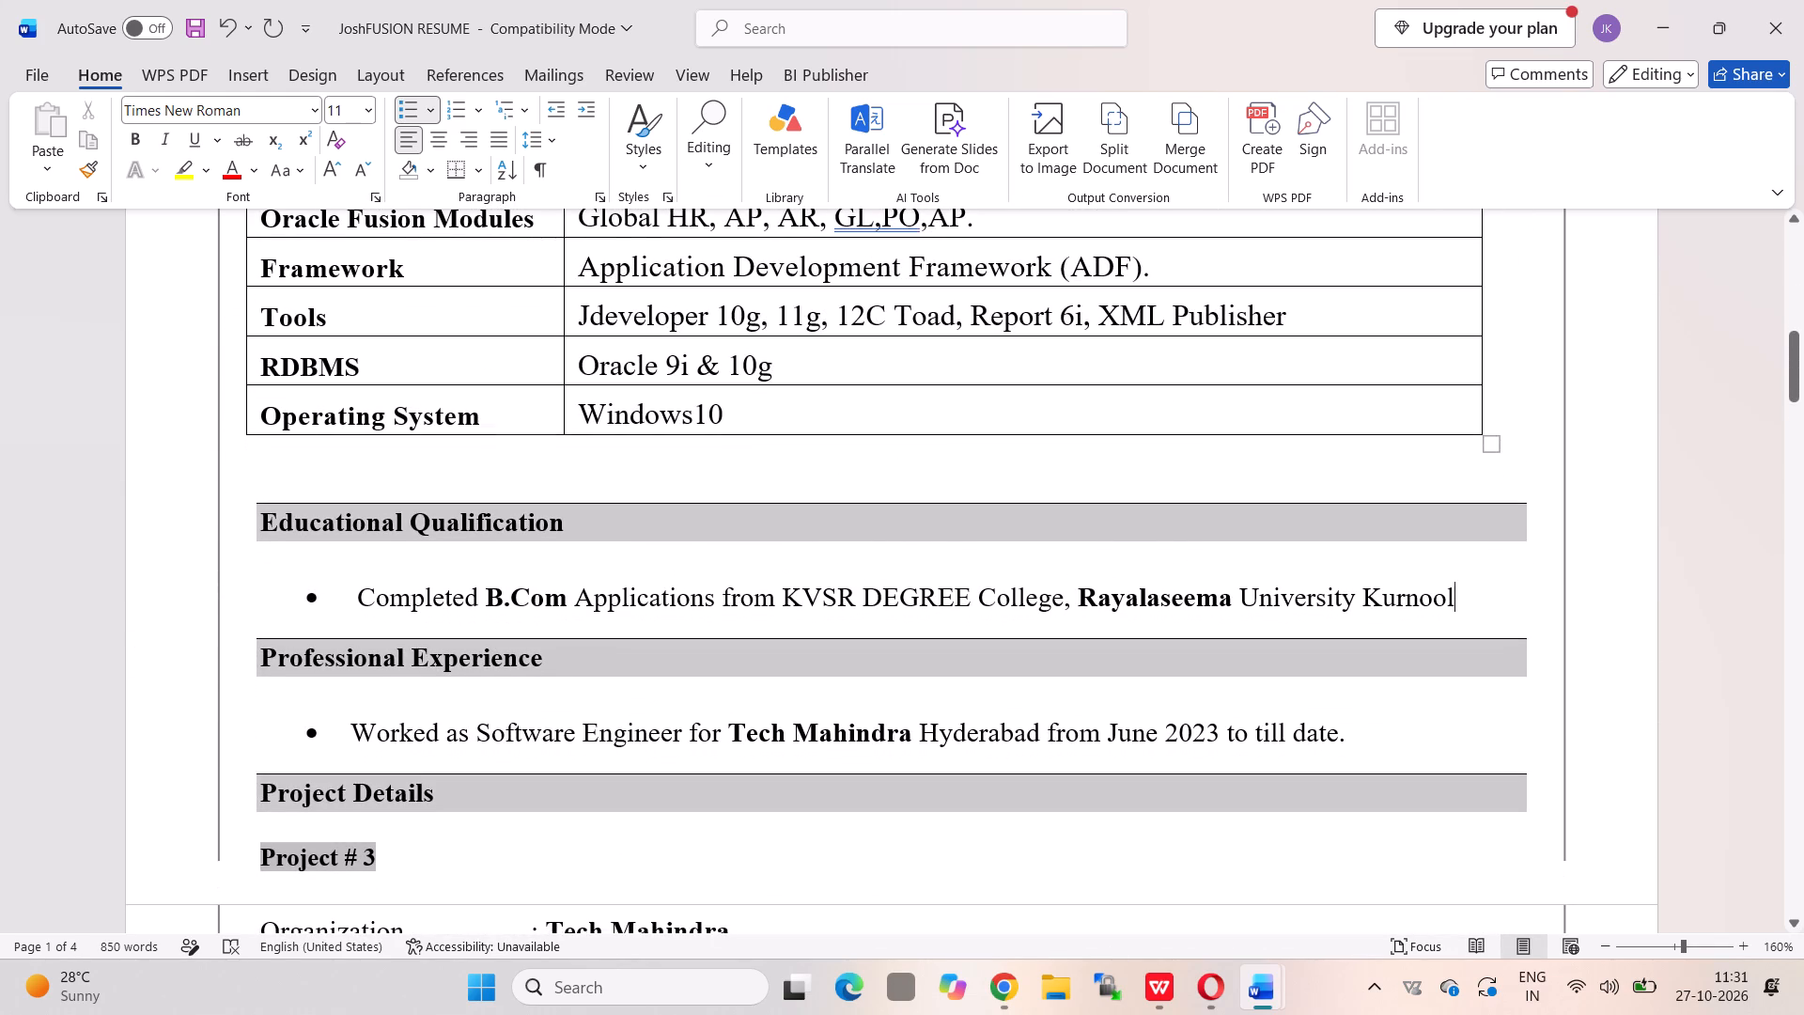
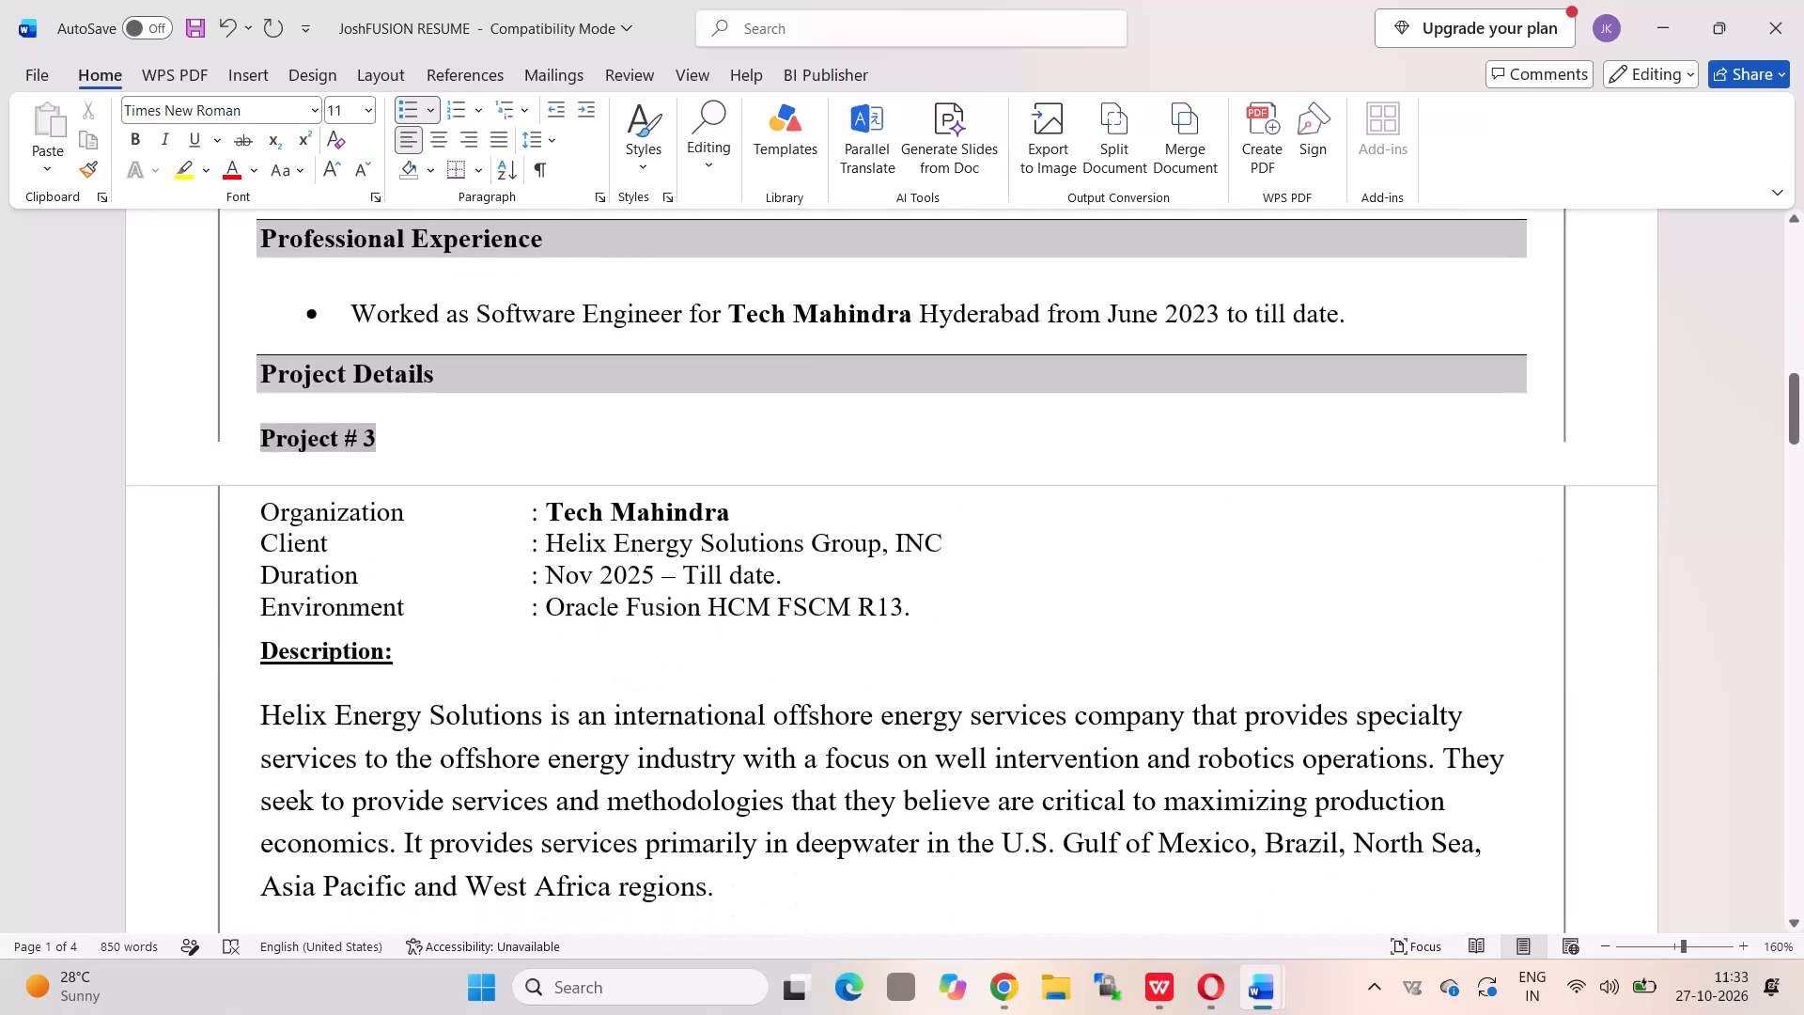
Review the resume from Professional Experience through the Project # 3, Project # 2 and Project # 1 entries, including clients, durations and responsibilities.
scroll(901, 765, down, 1)
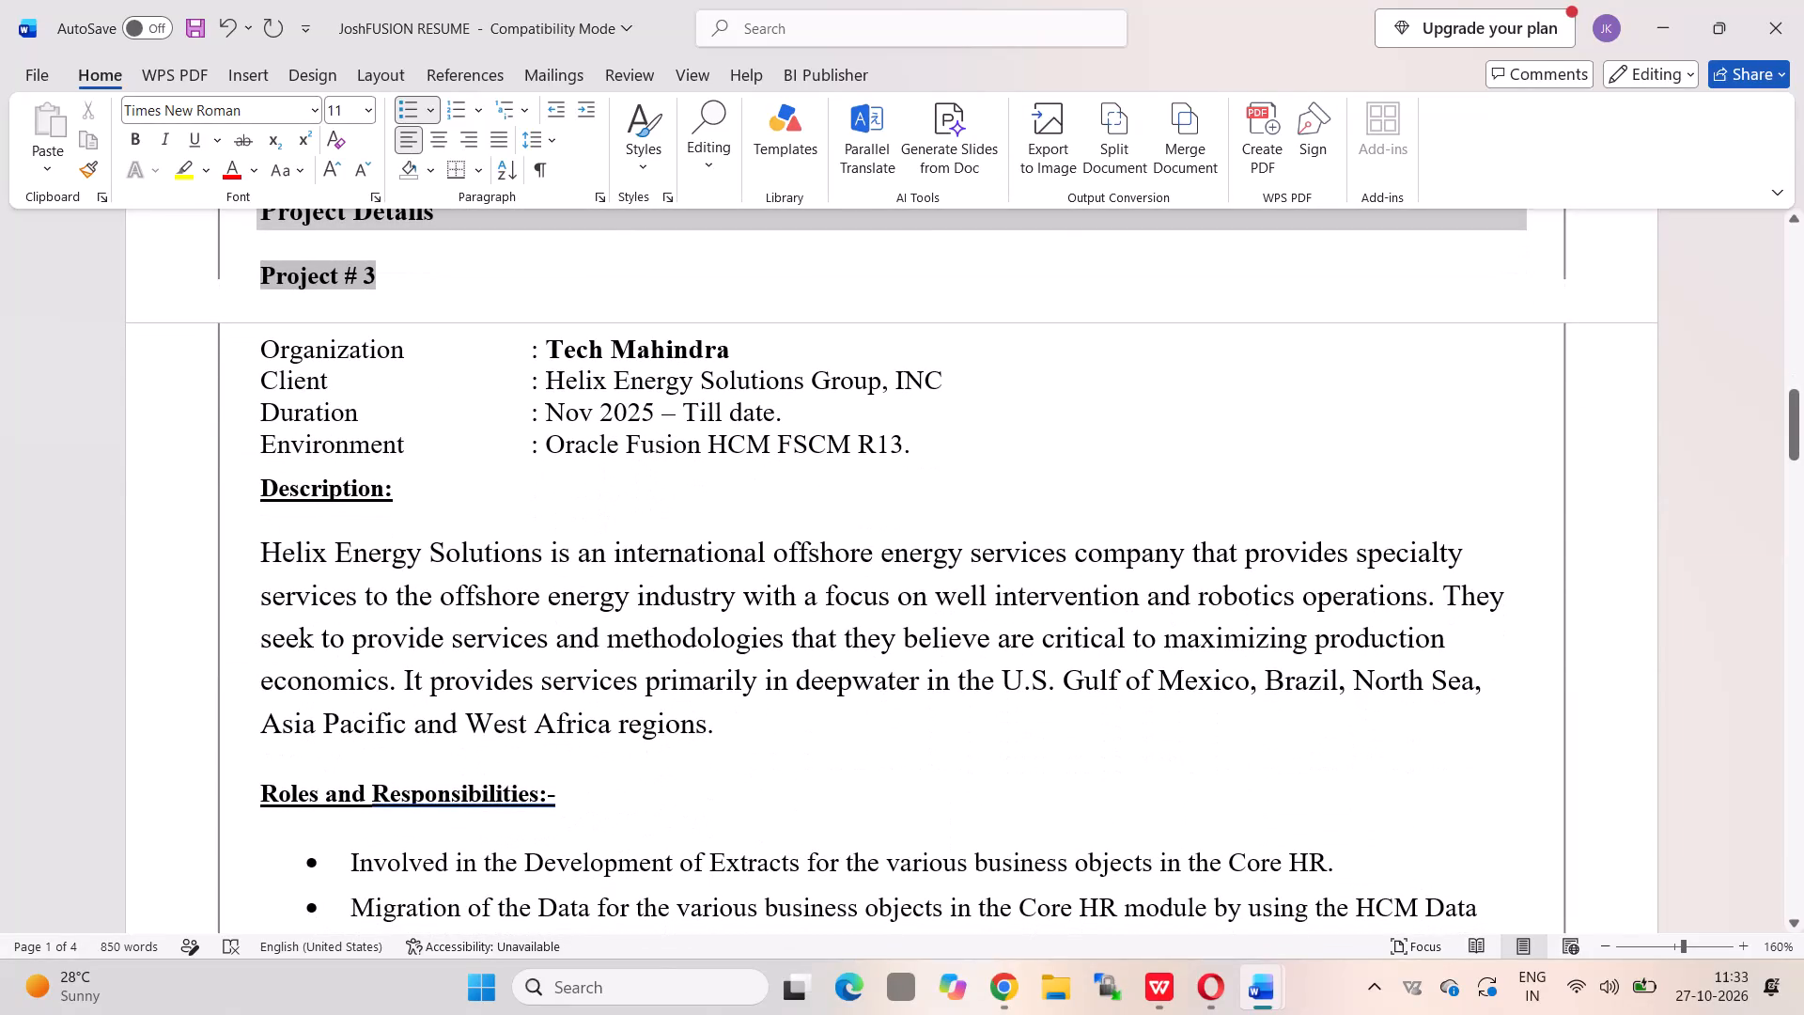
scroll(901, 765, up, 1)
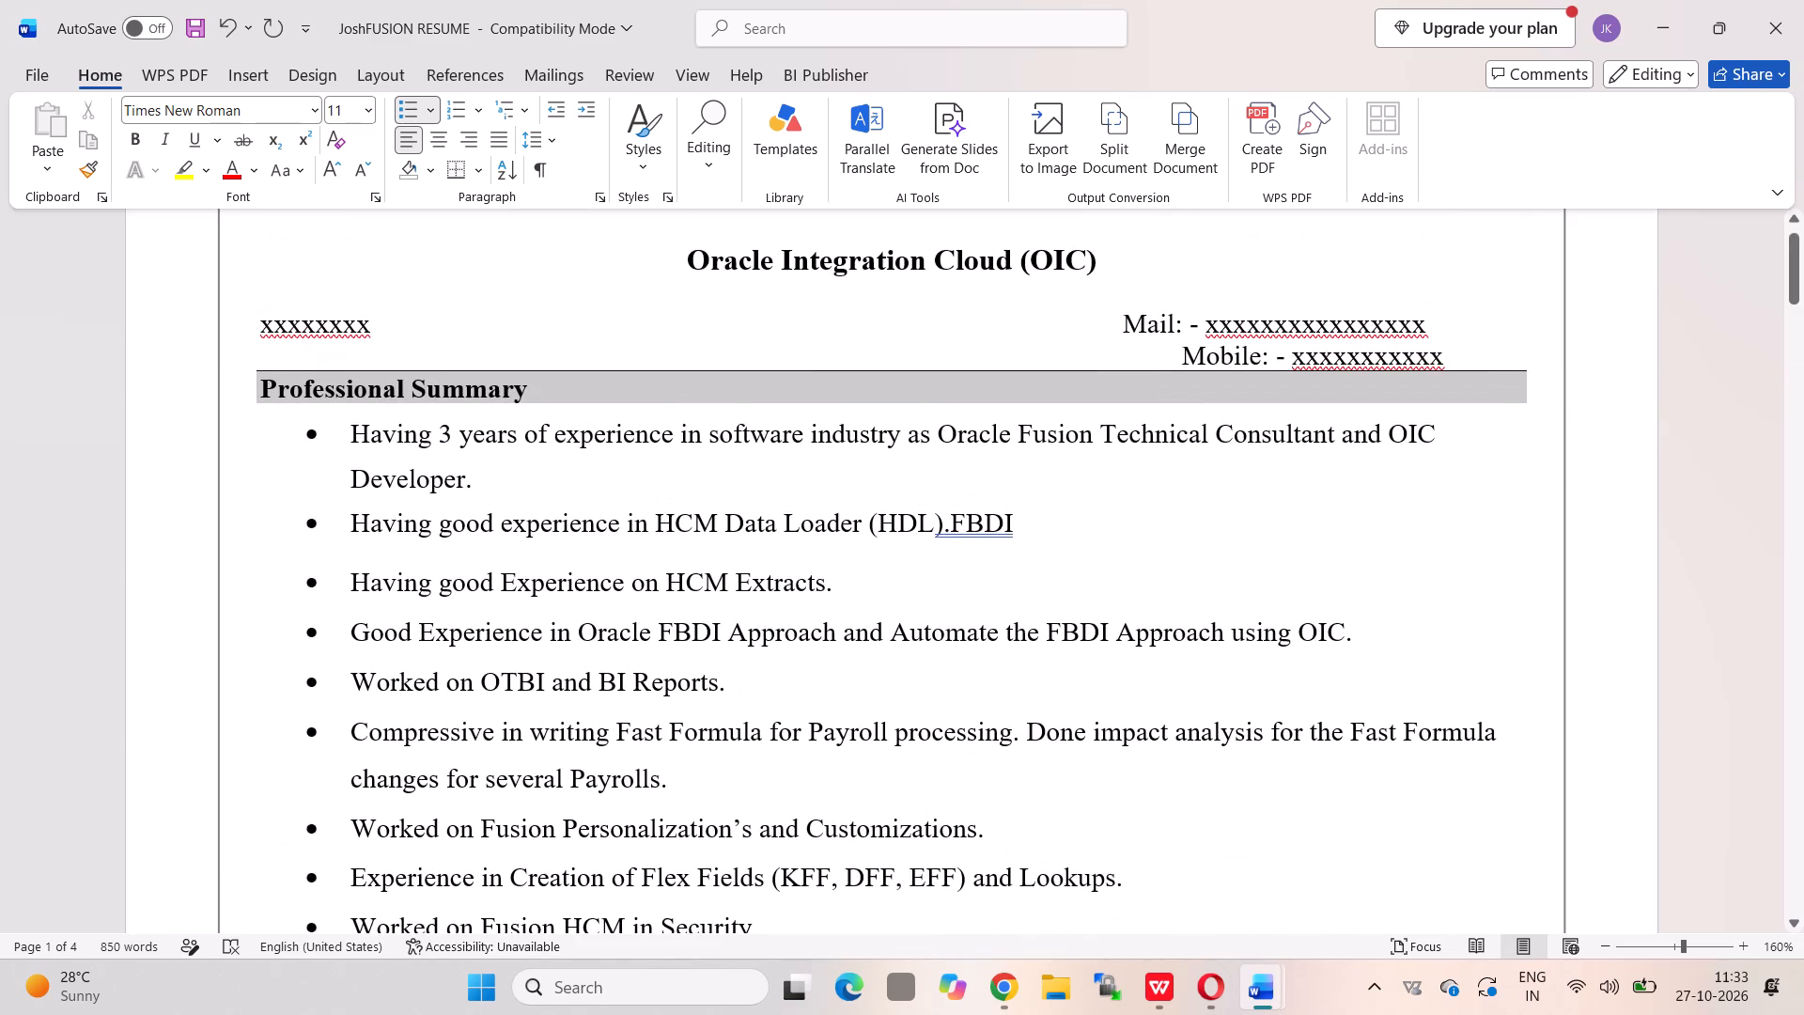
scroll(901, 766, down, 2)
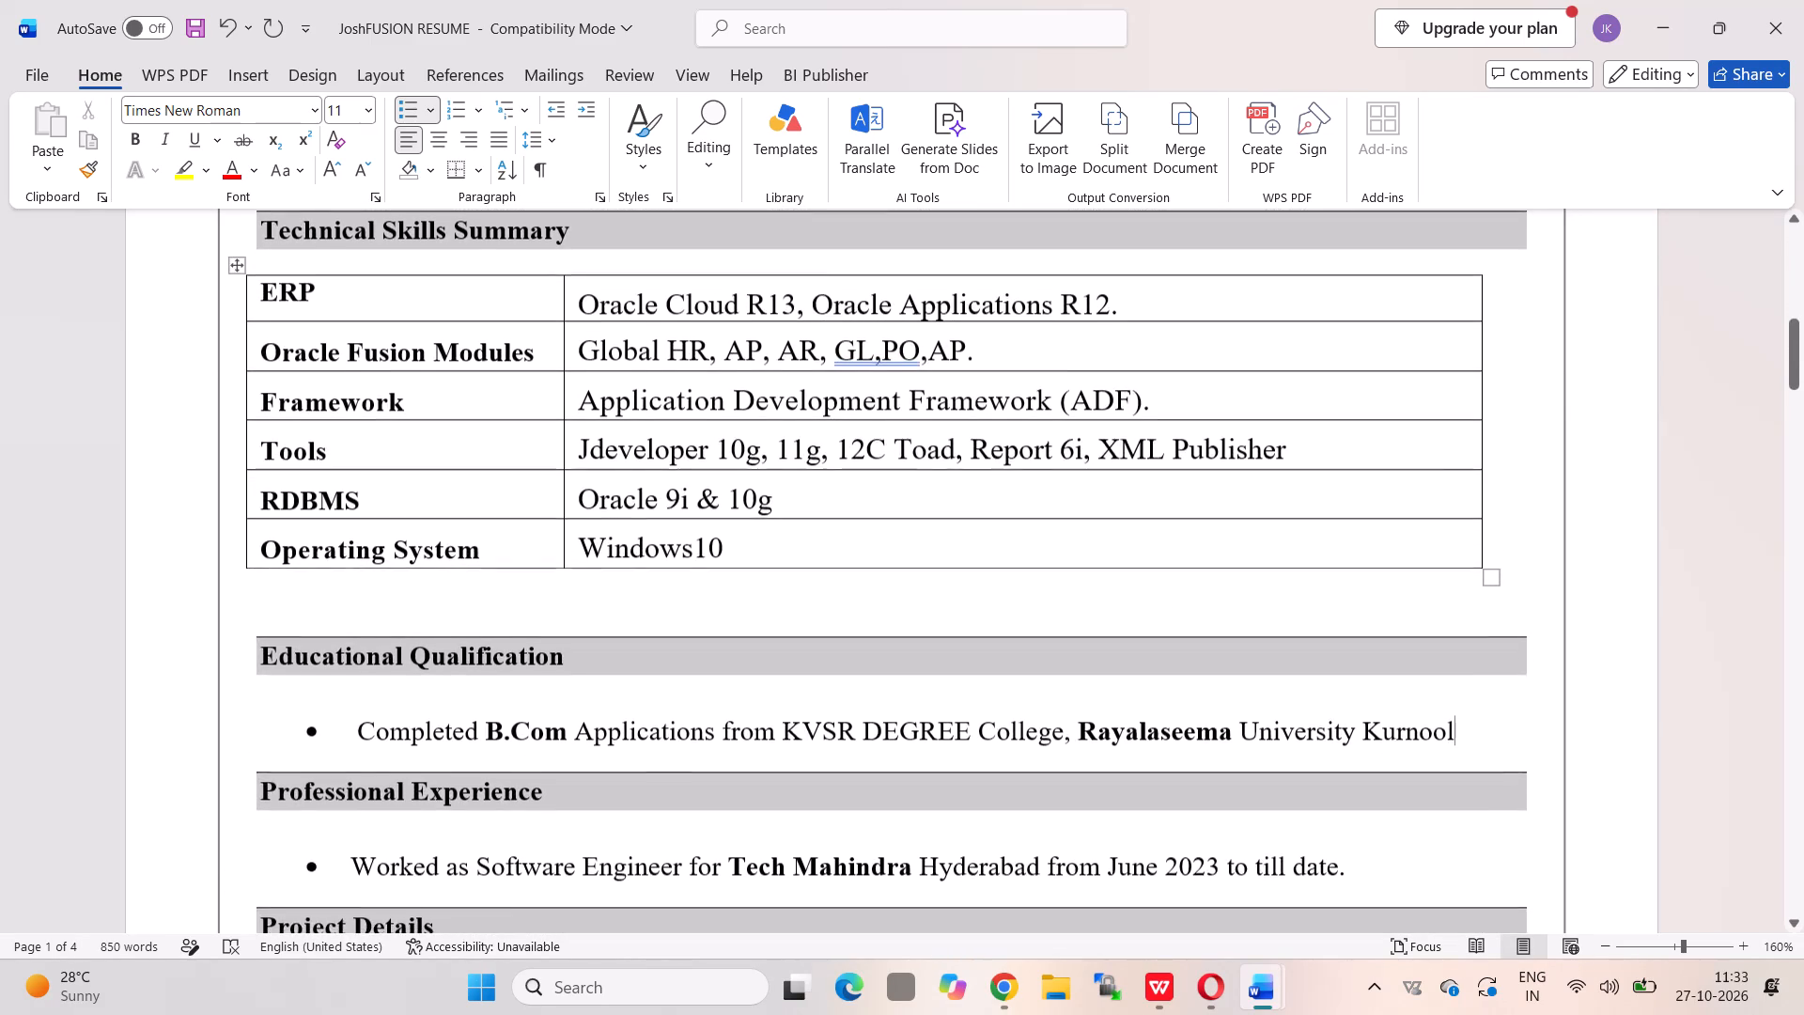
scroll(901, 766, down, 1)
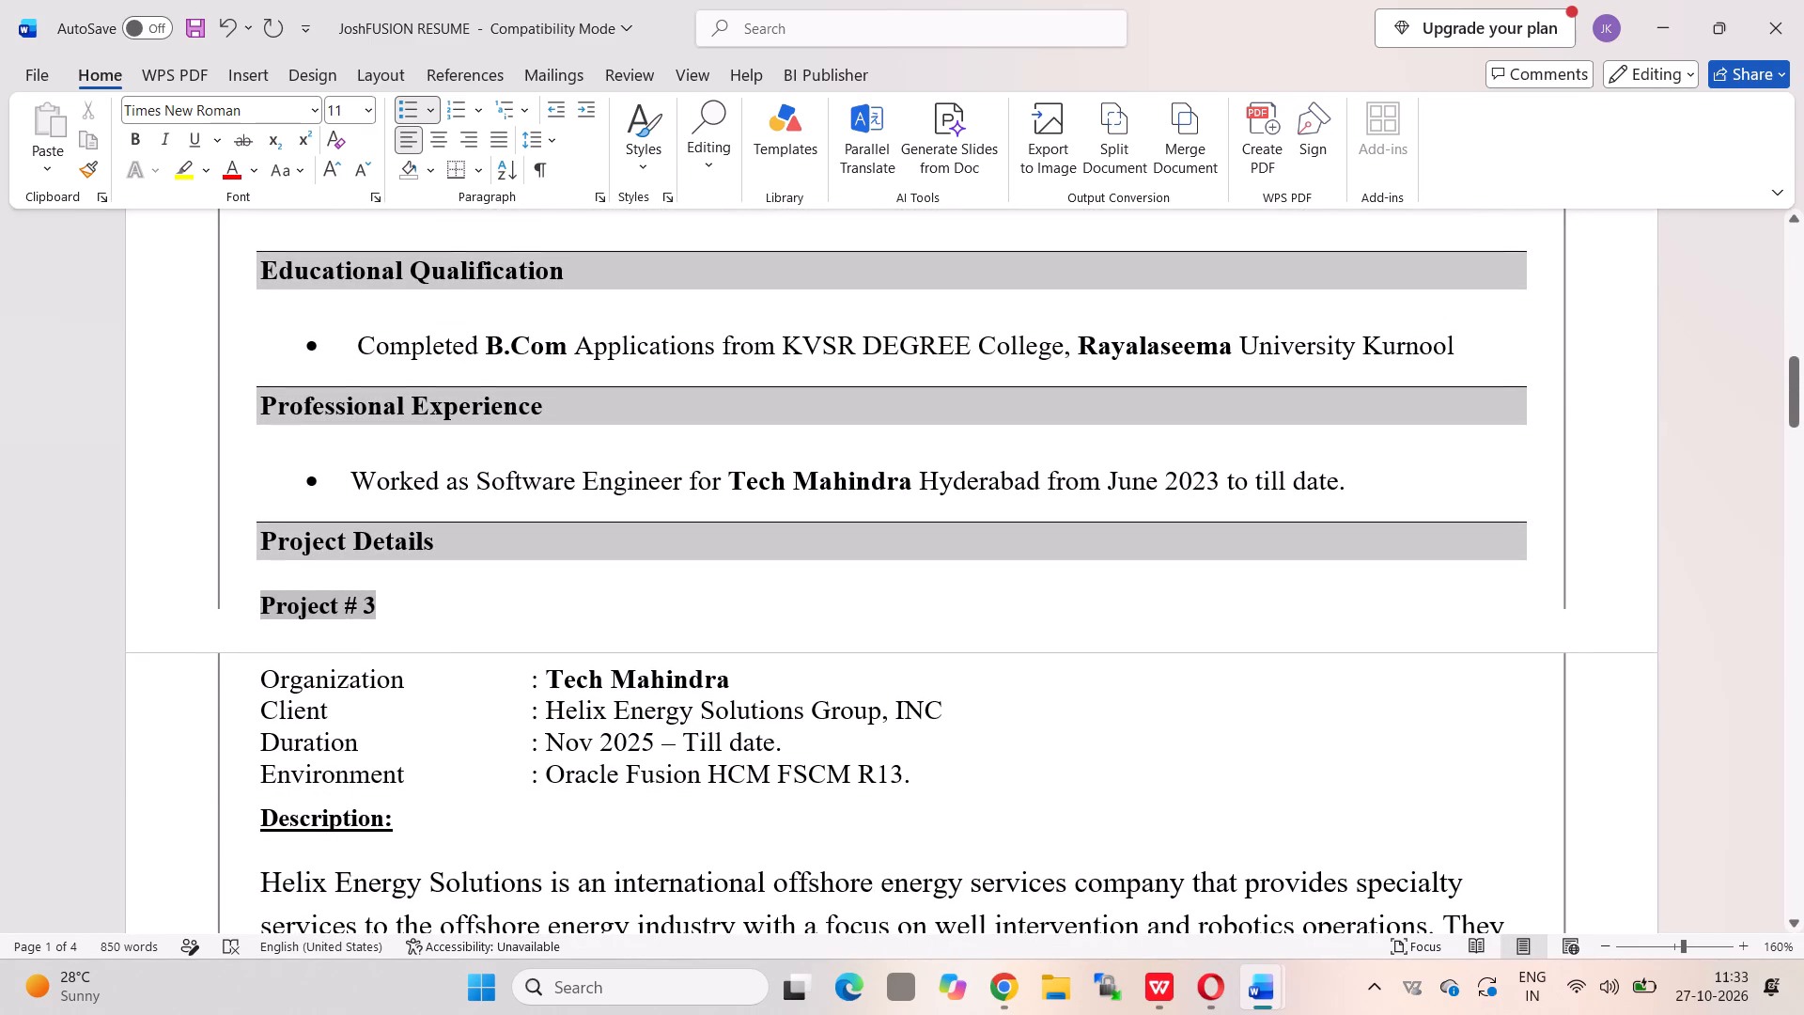
ctrl+scroll(910, 659, up, 1)
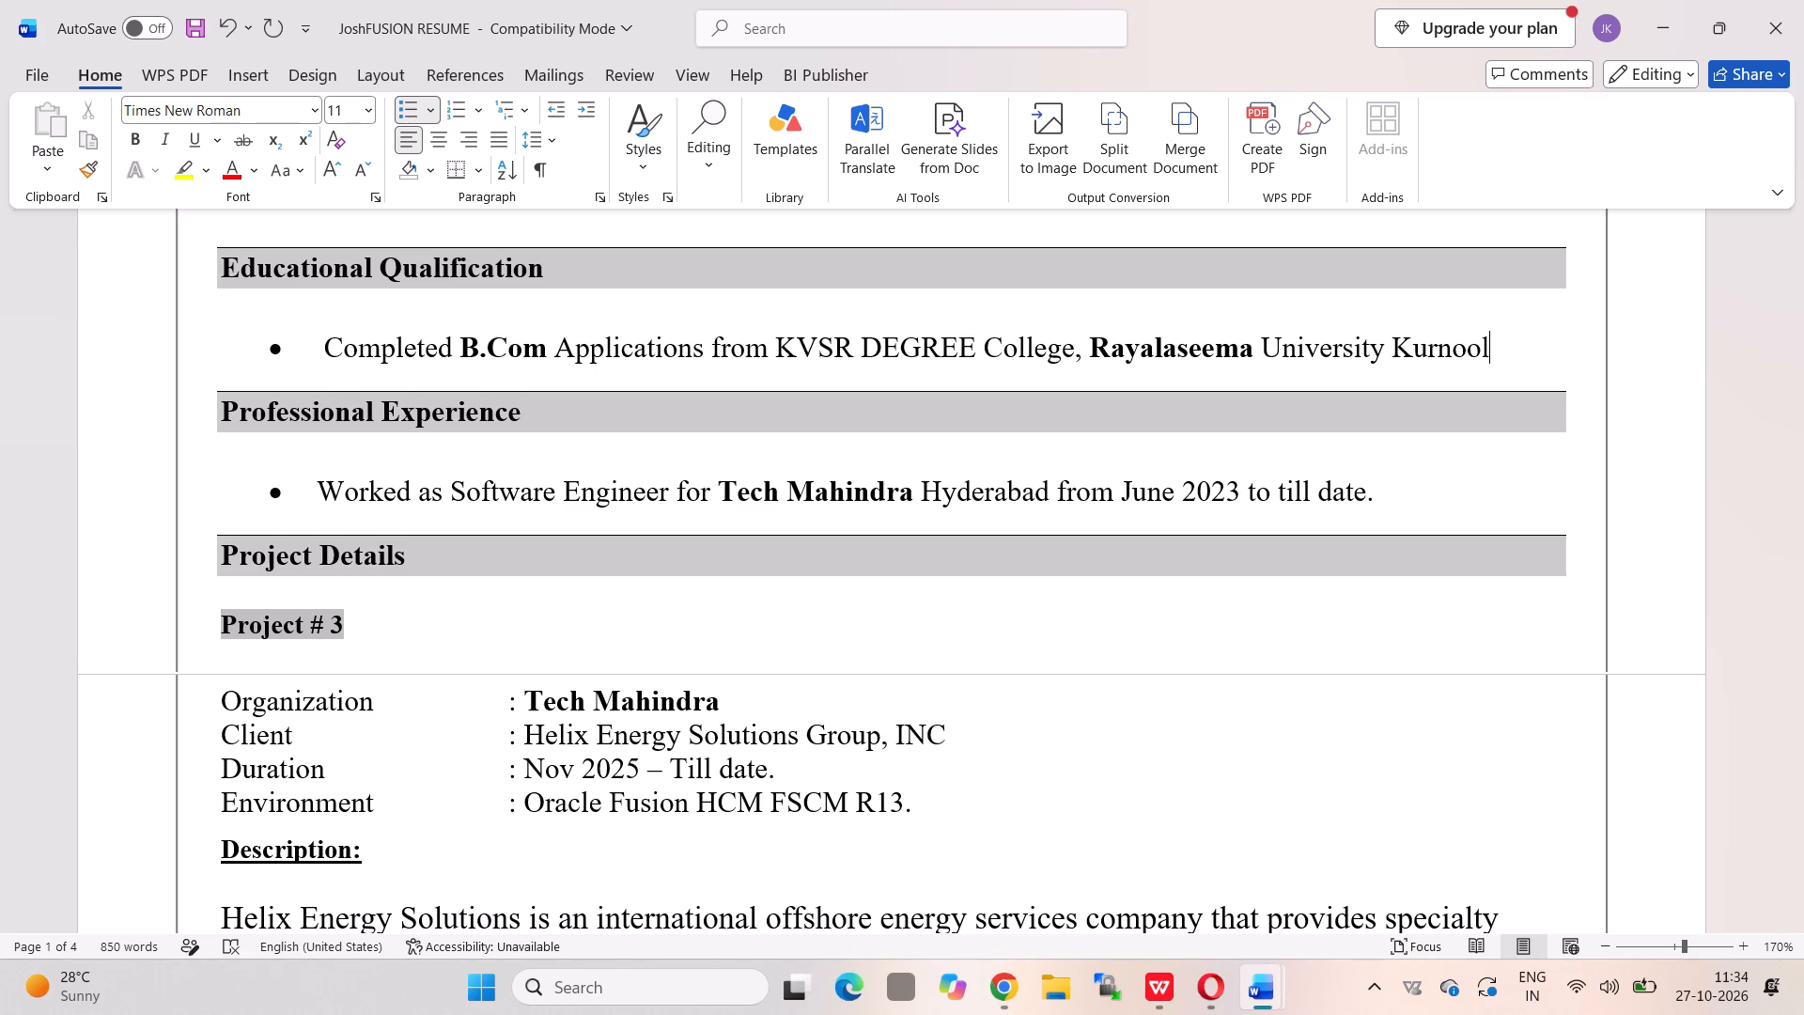
scroll(801, 766, down, 2)
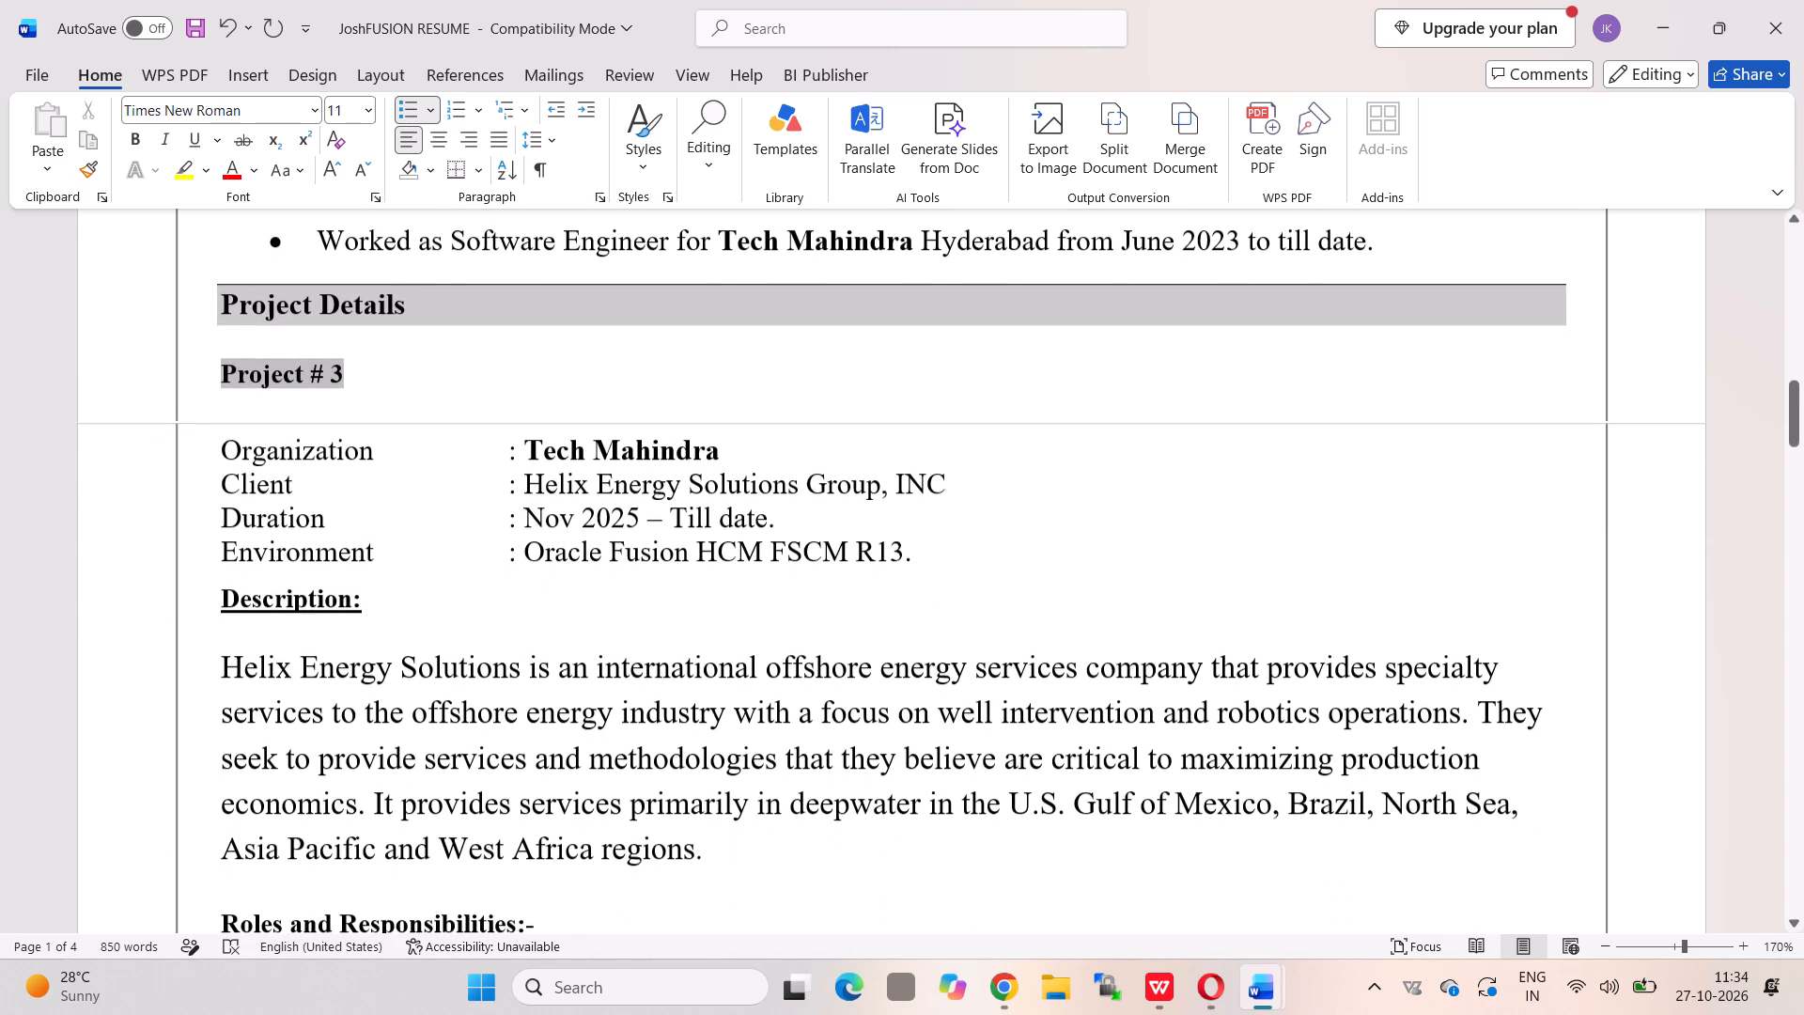
scroll(801, 766, down, 3)
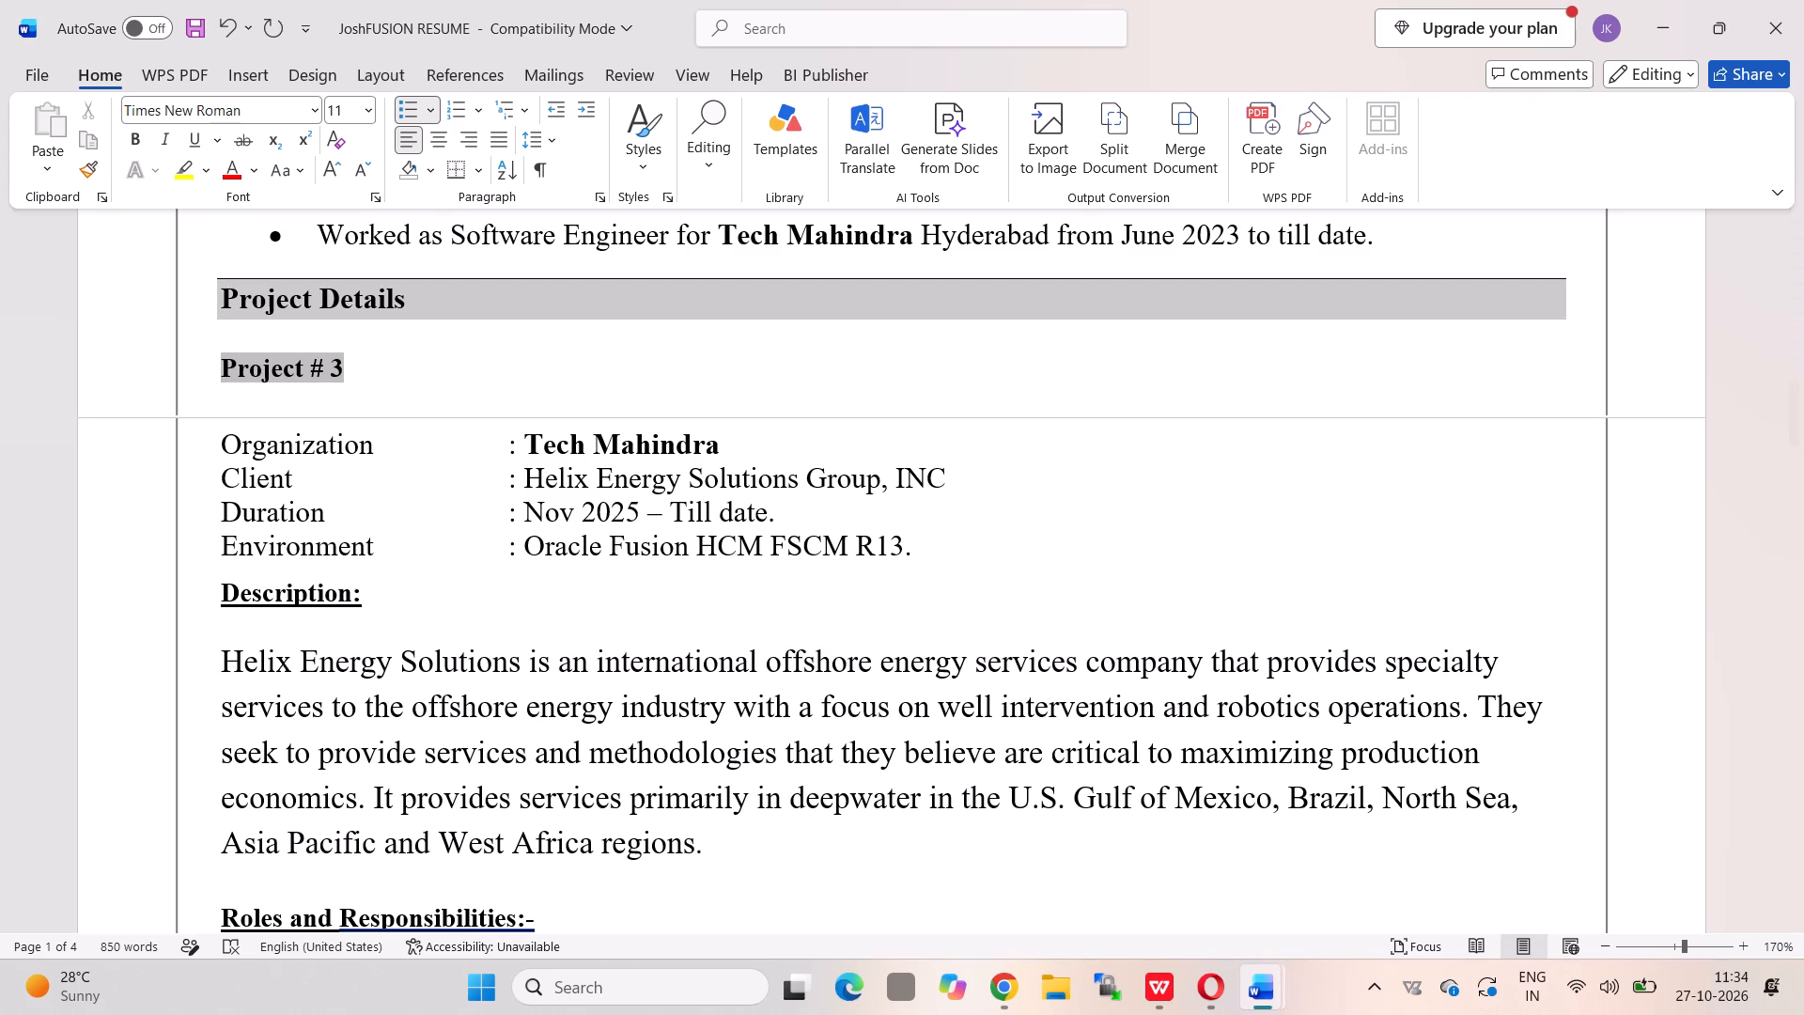
scroll(801, 766, down, 4)
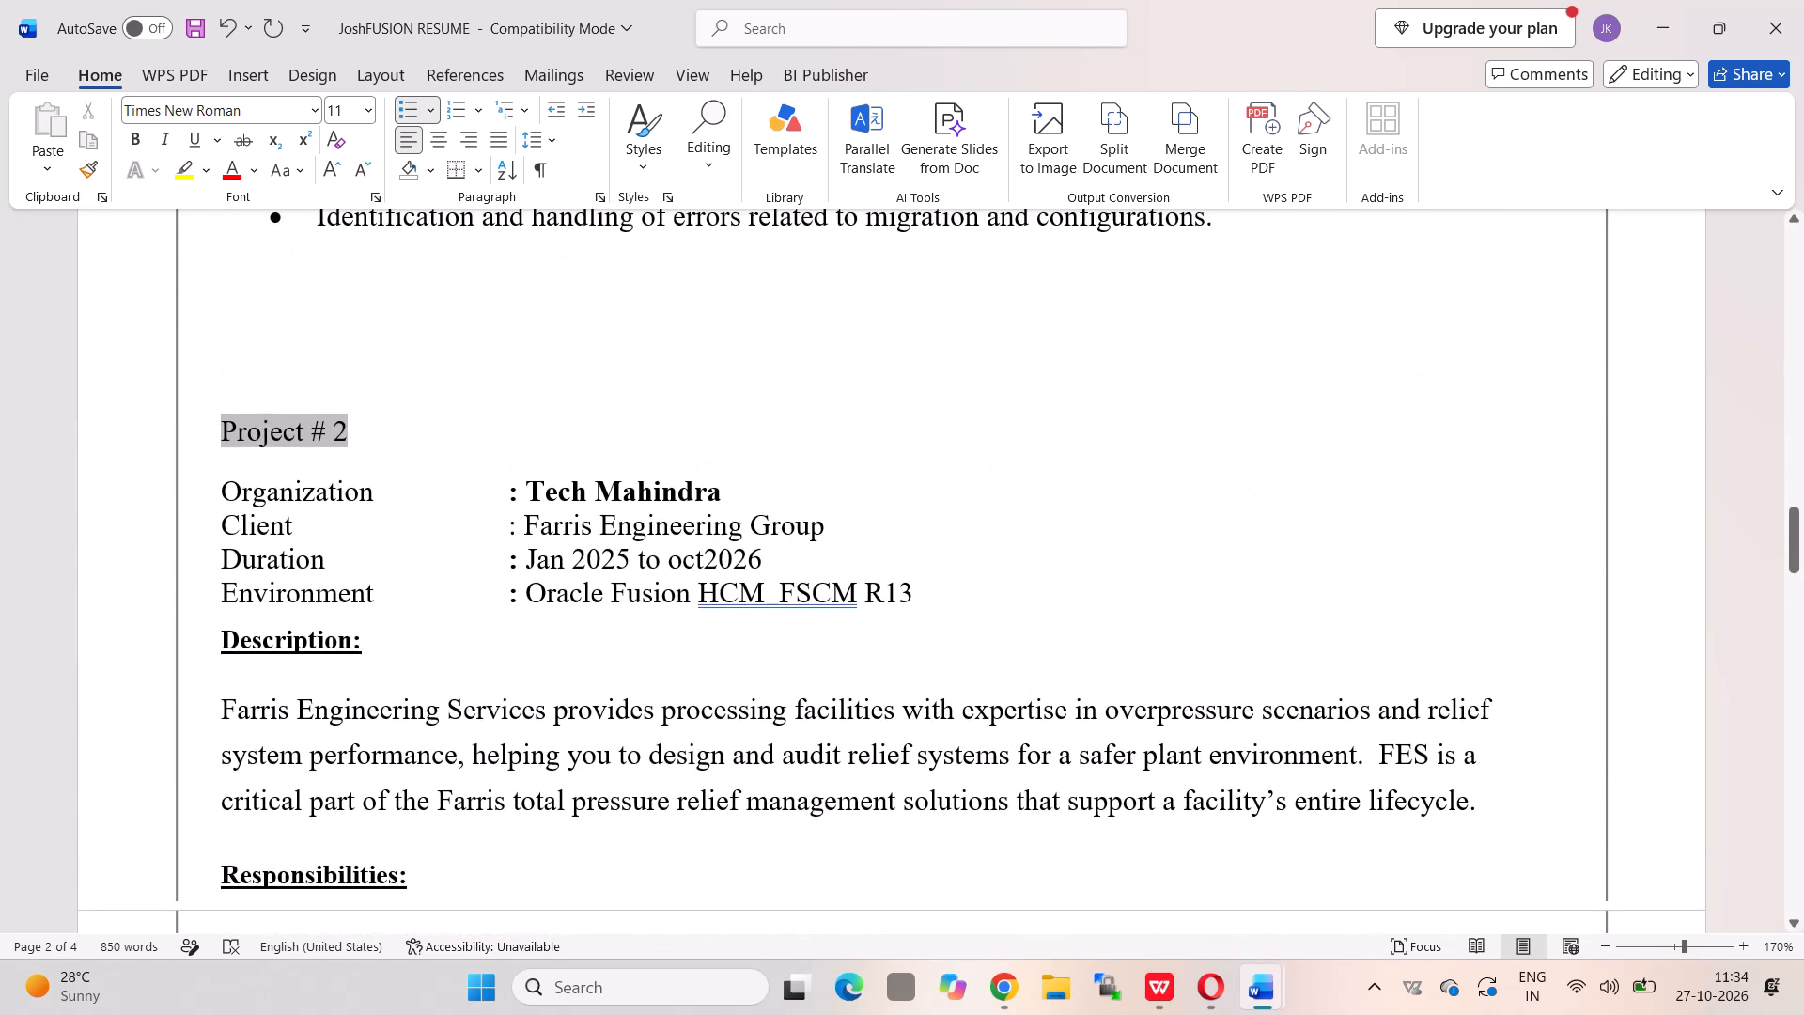
scroll(801, 766, down, 4)
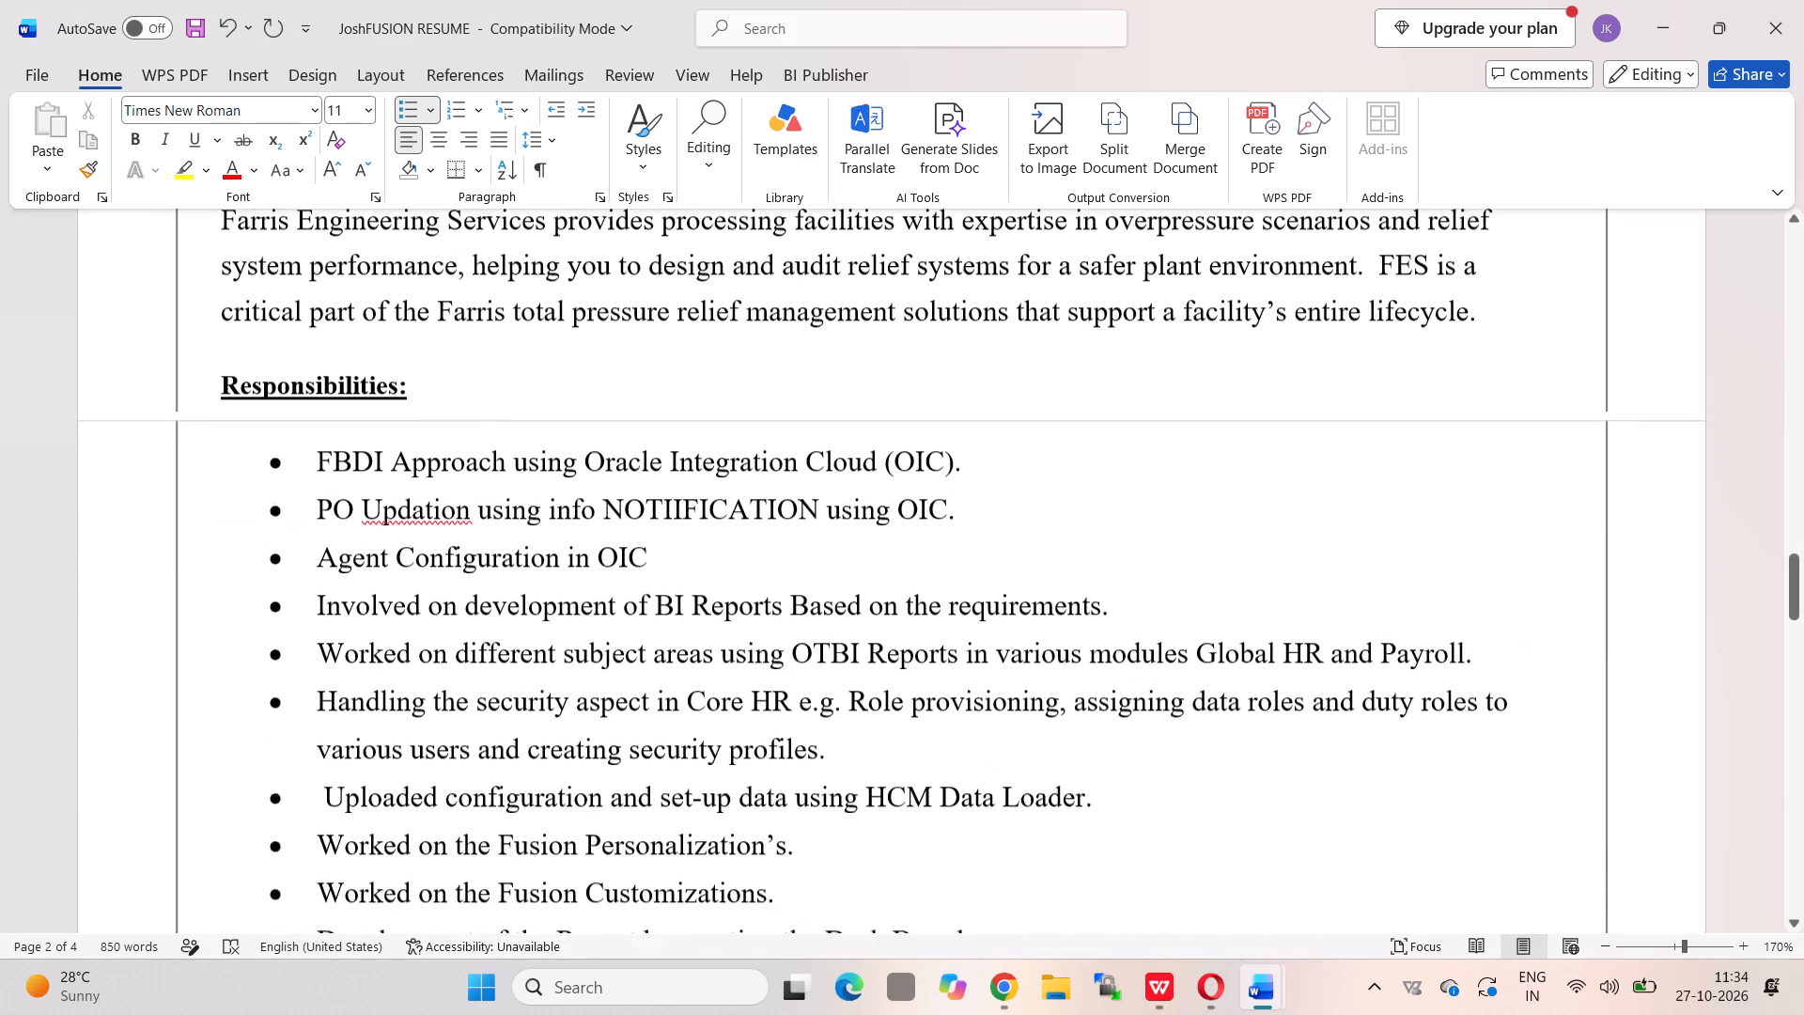
scroll(801, 766, down, 2)
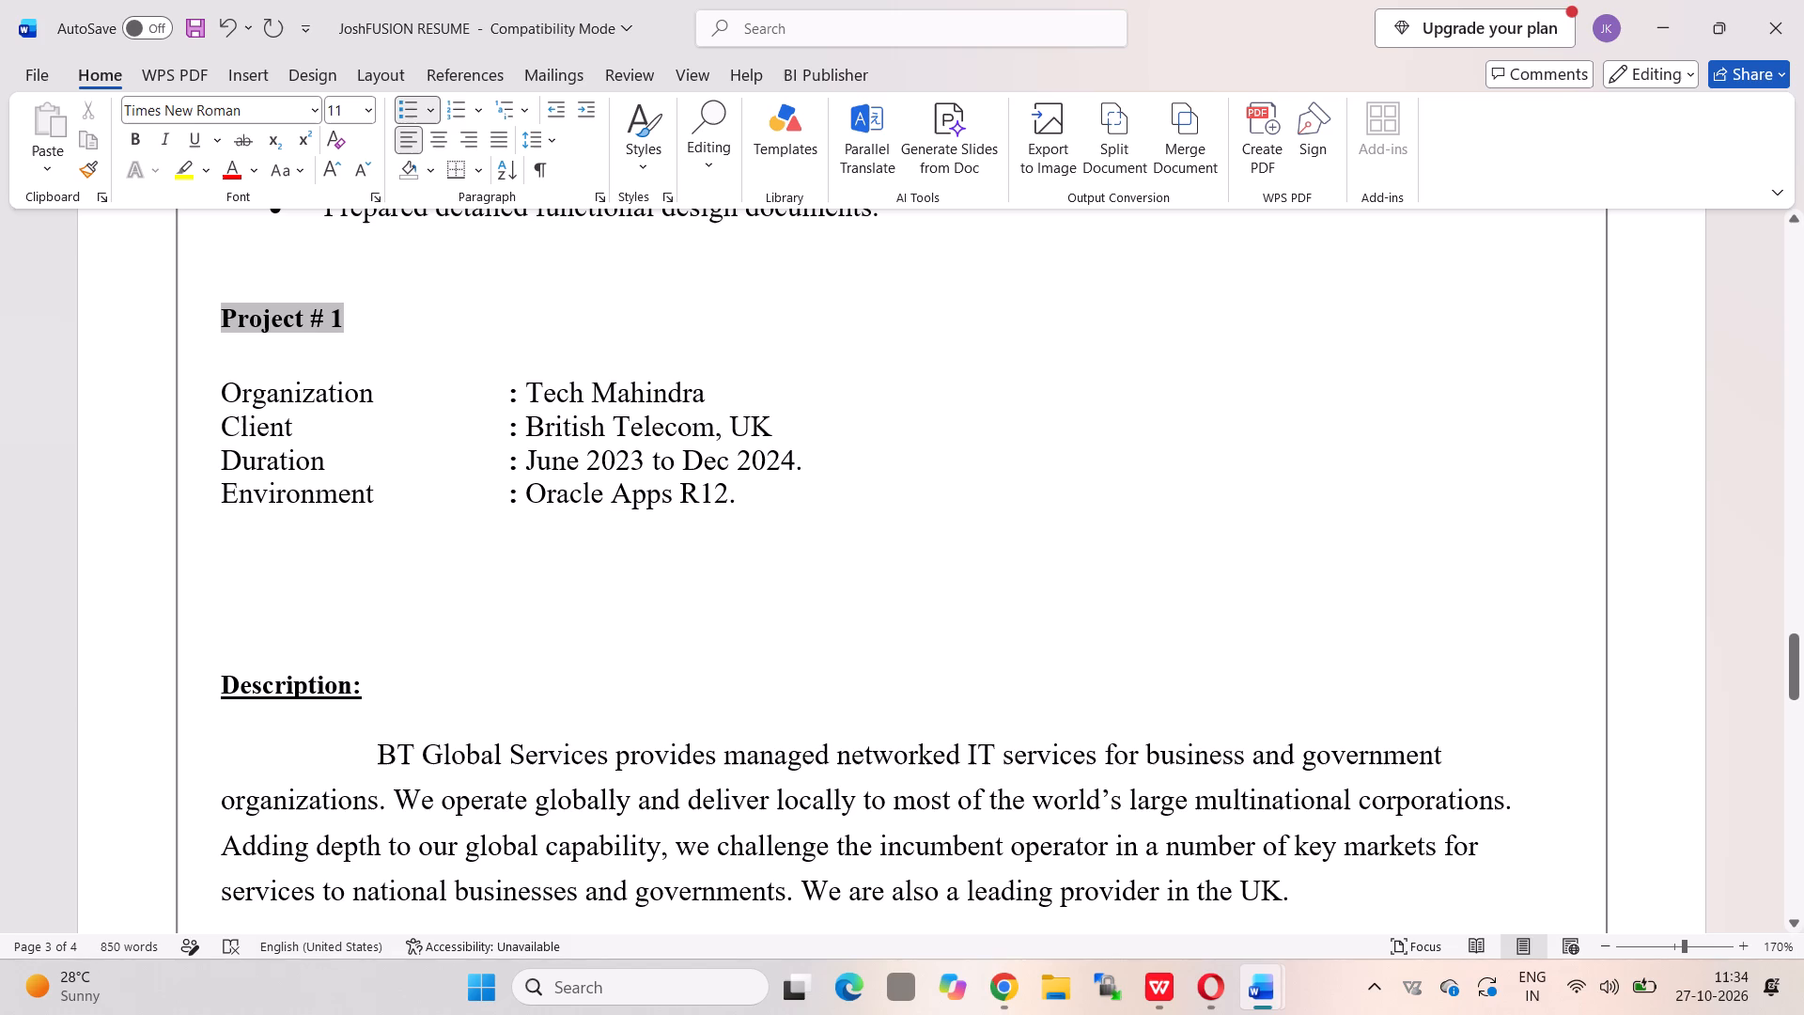
Recheck the Project # 2 and Project # 3 details, the Professional Experience section and the Professional Summary back to the resume's title.
ctrl+scroll(665, 545, up, 5)
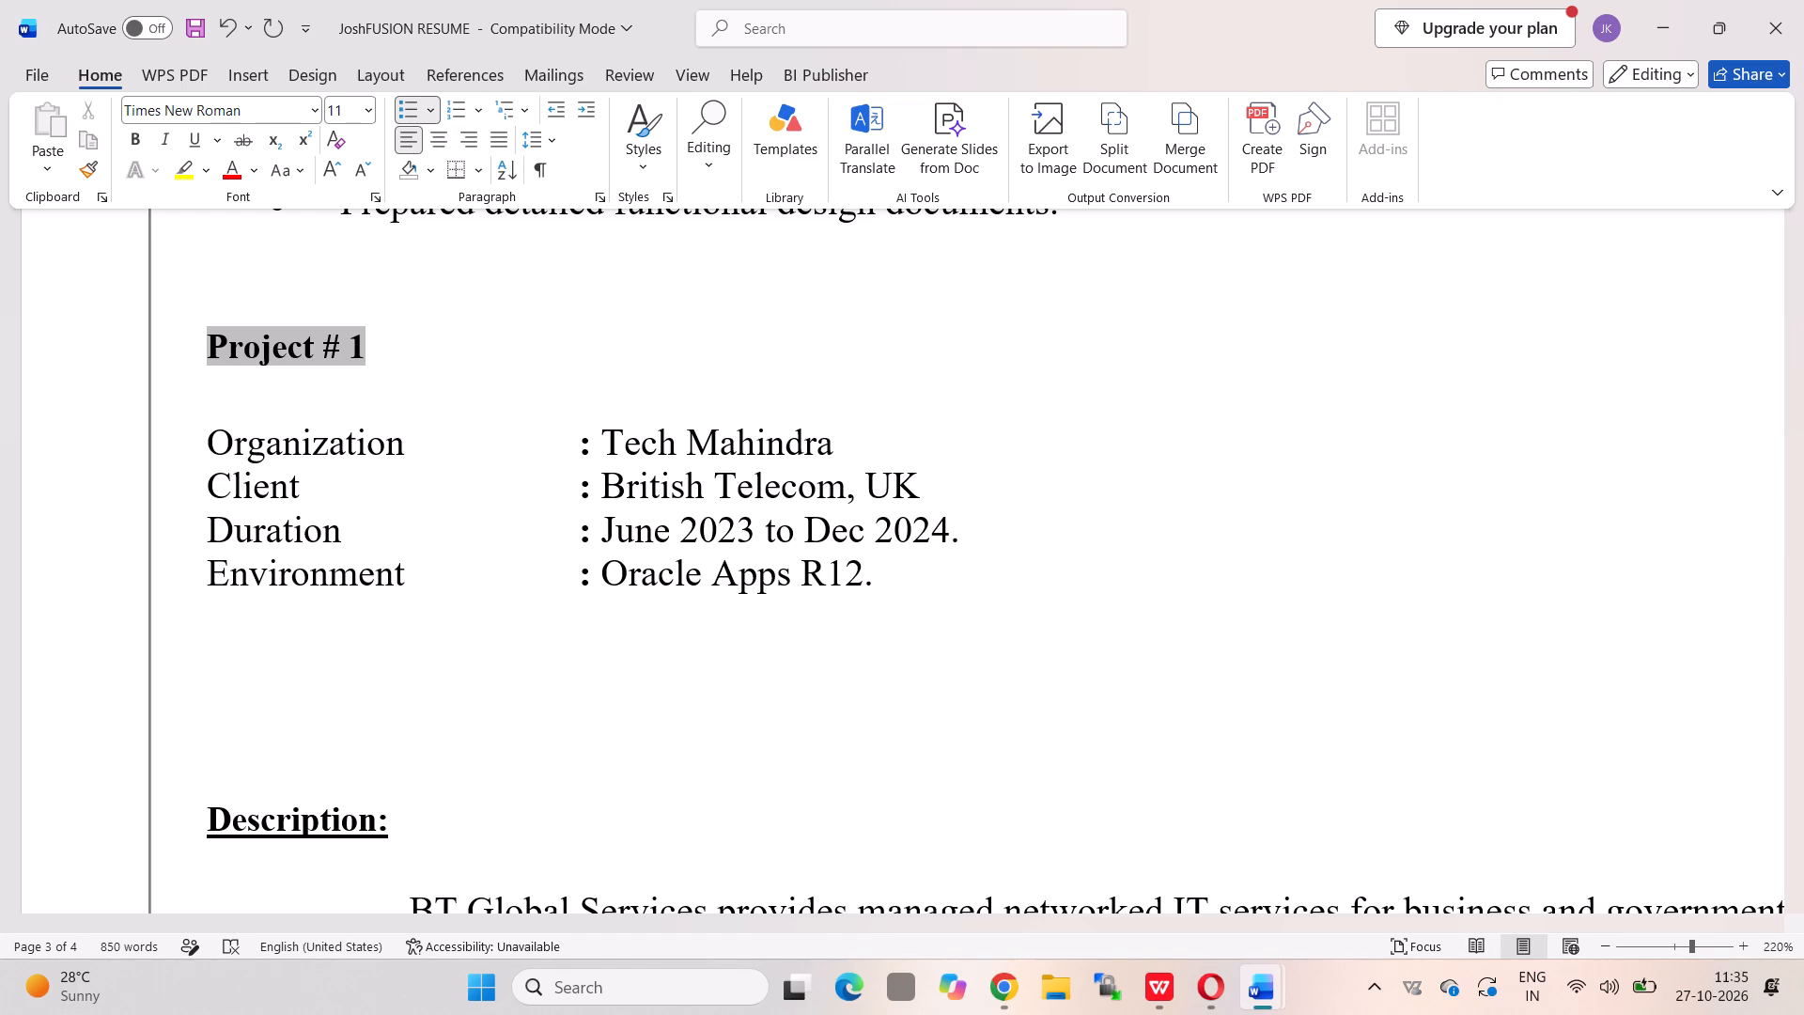
scroll(665, 545, up, 2)
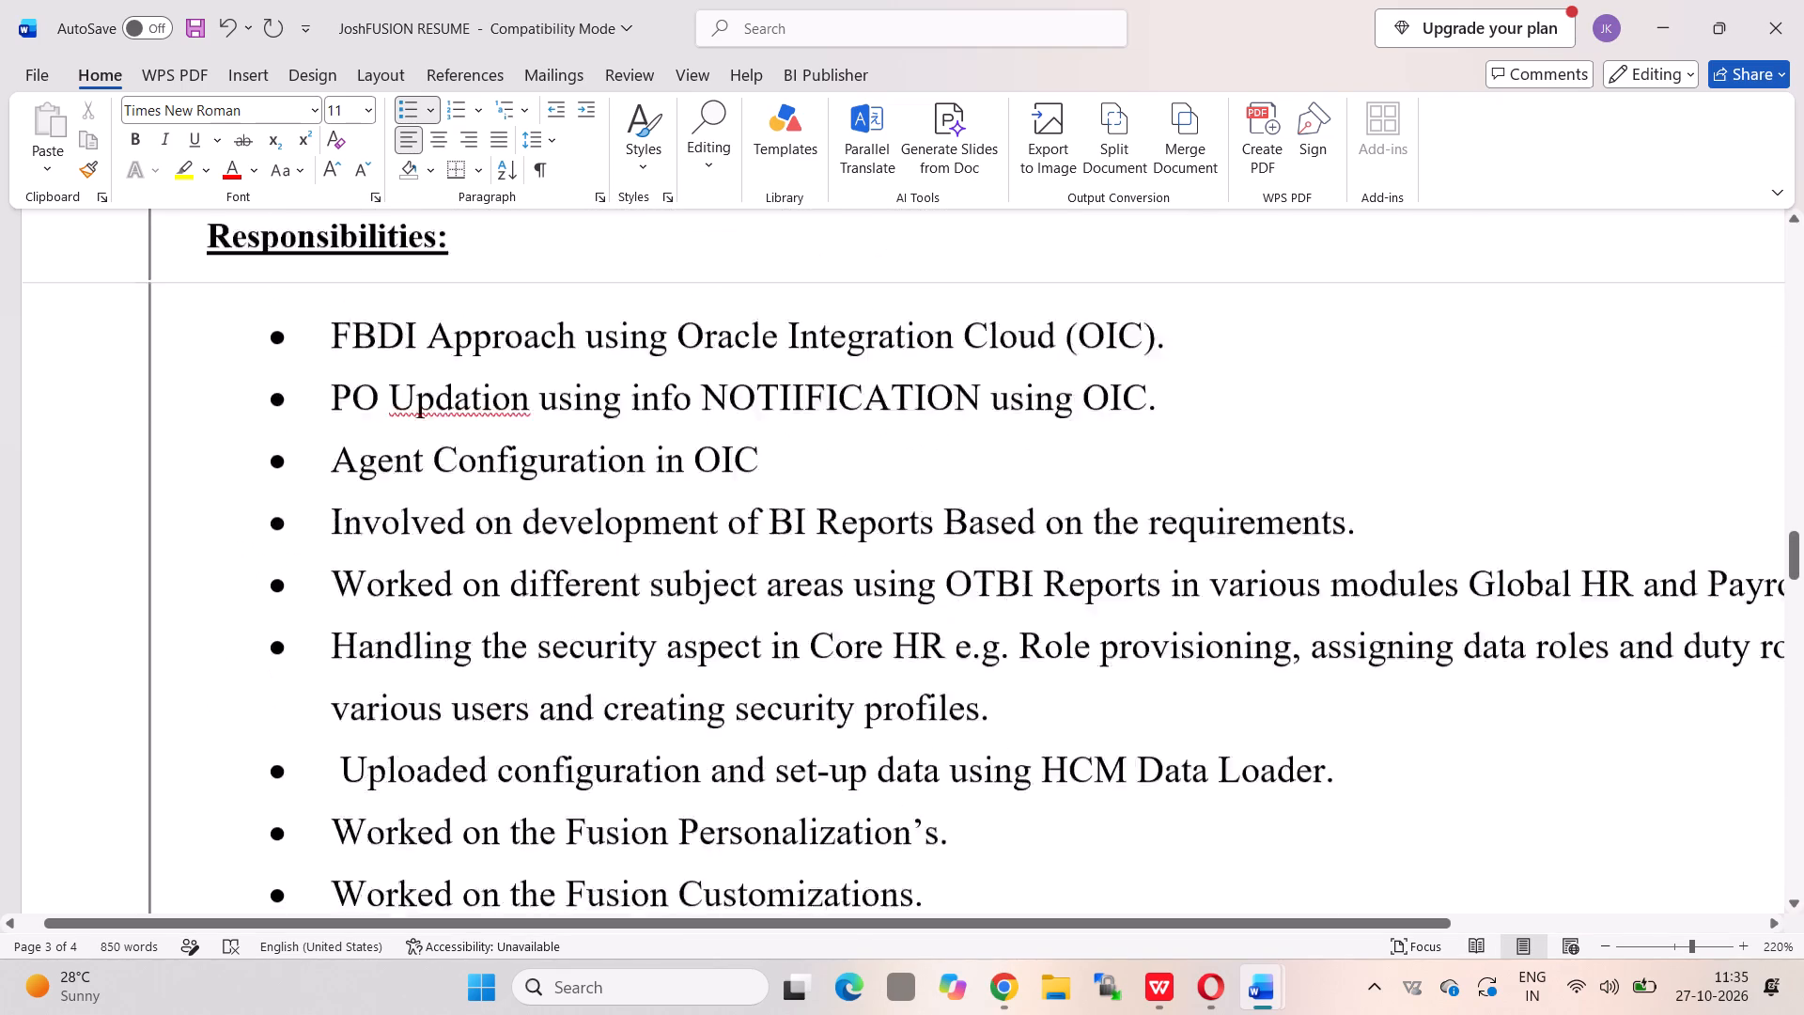
scroll(665, 545, up, 4)
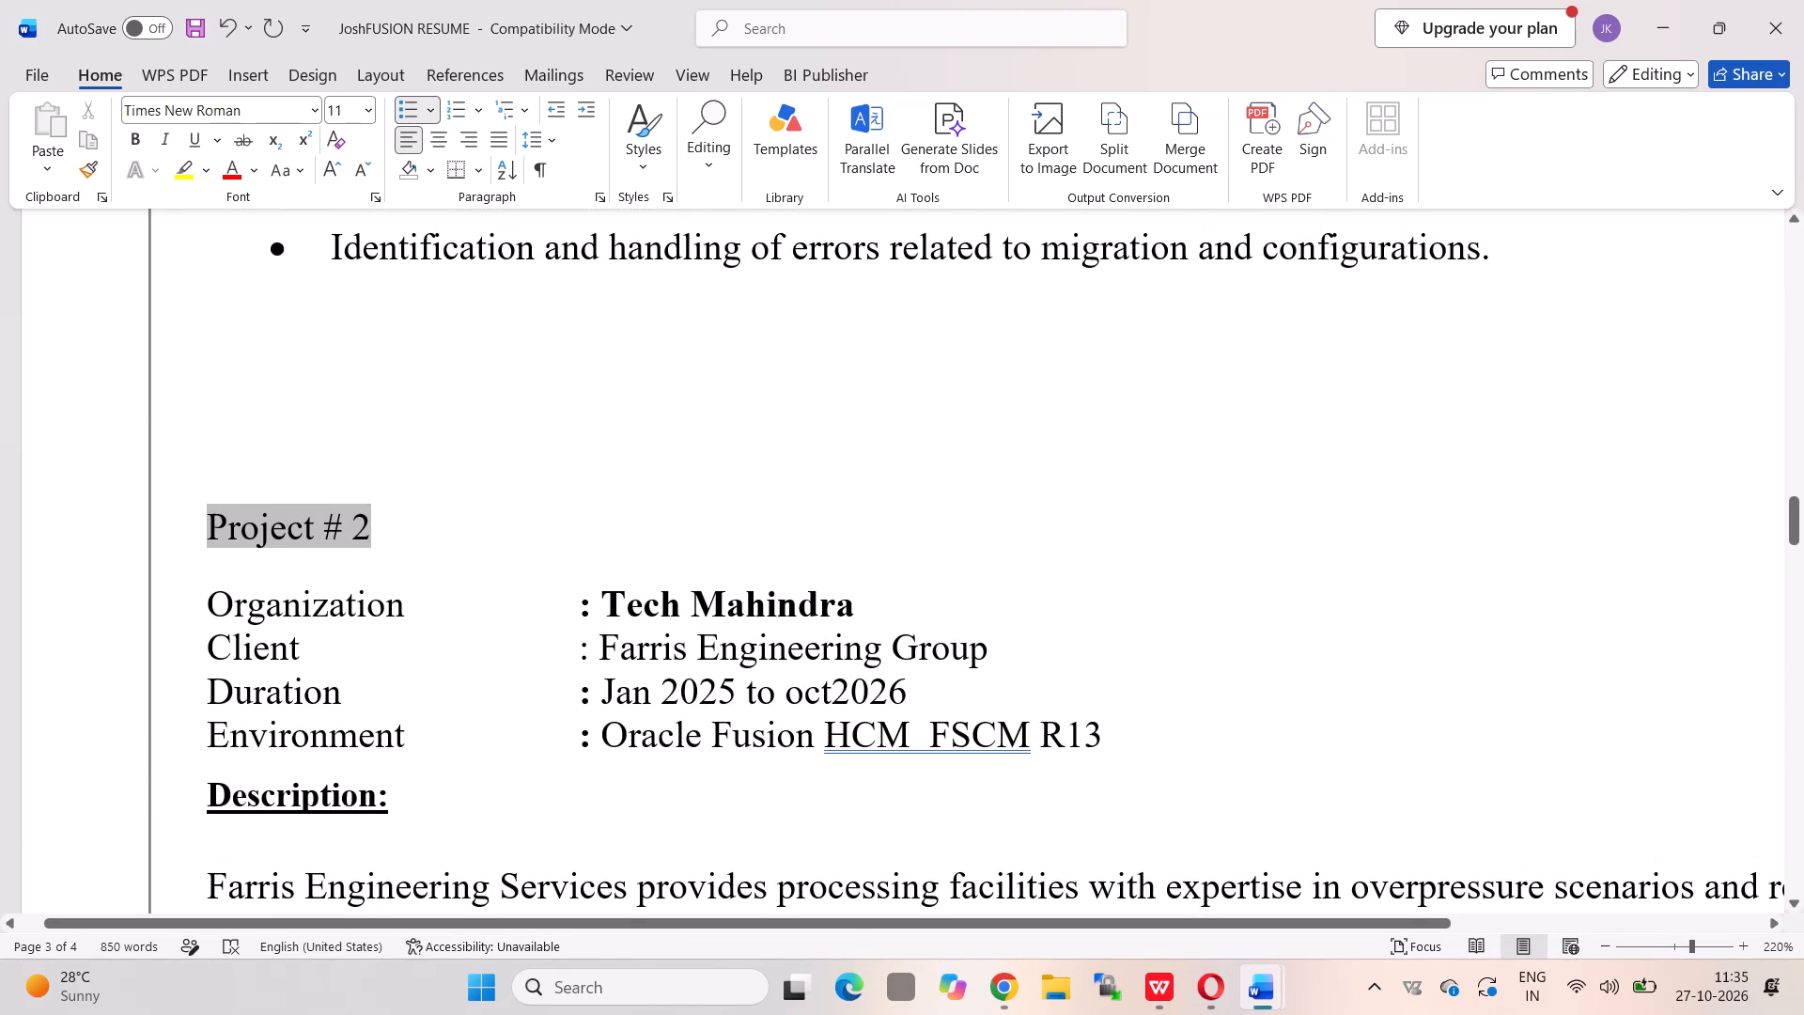
scroll(665, 545, up, 4)
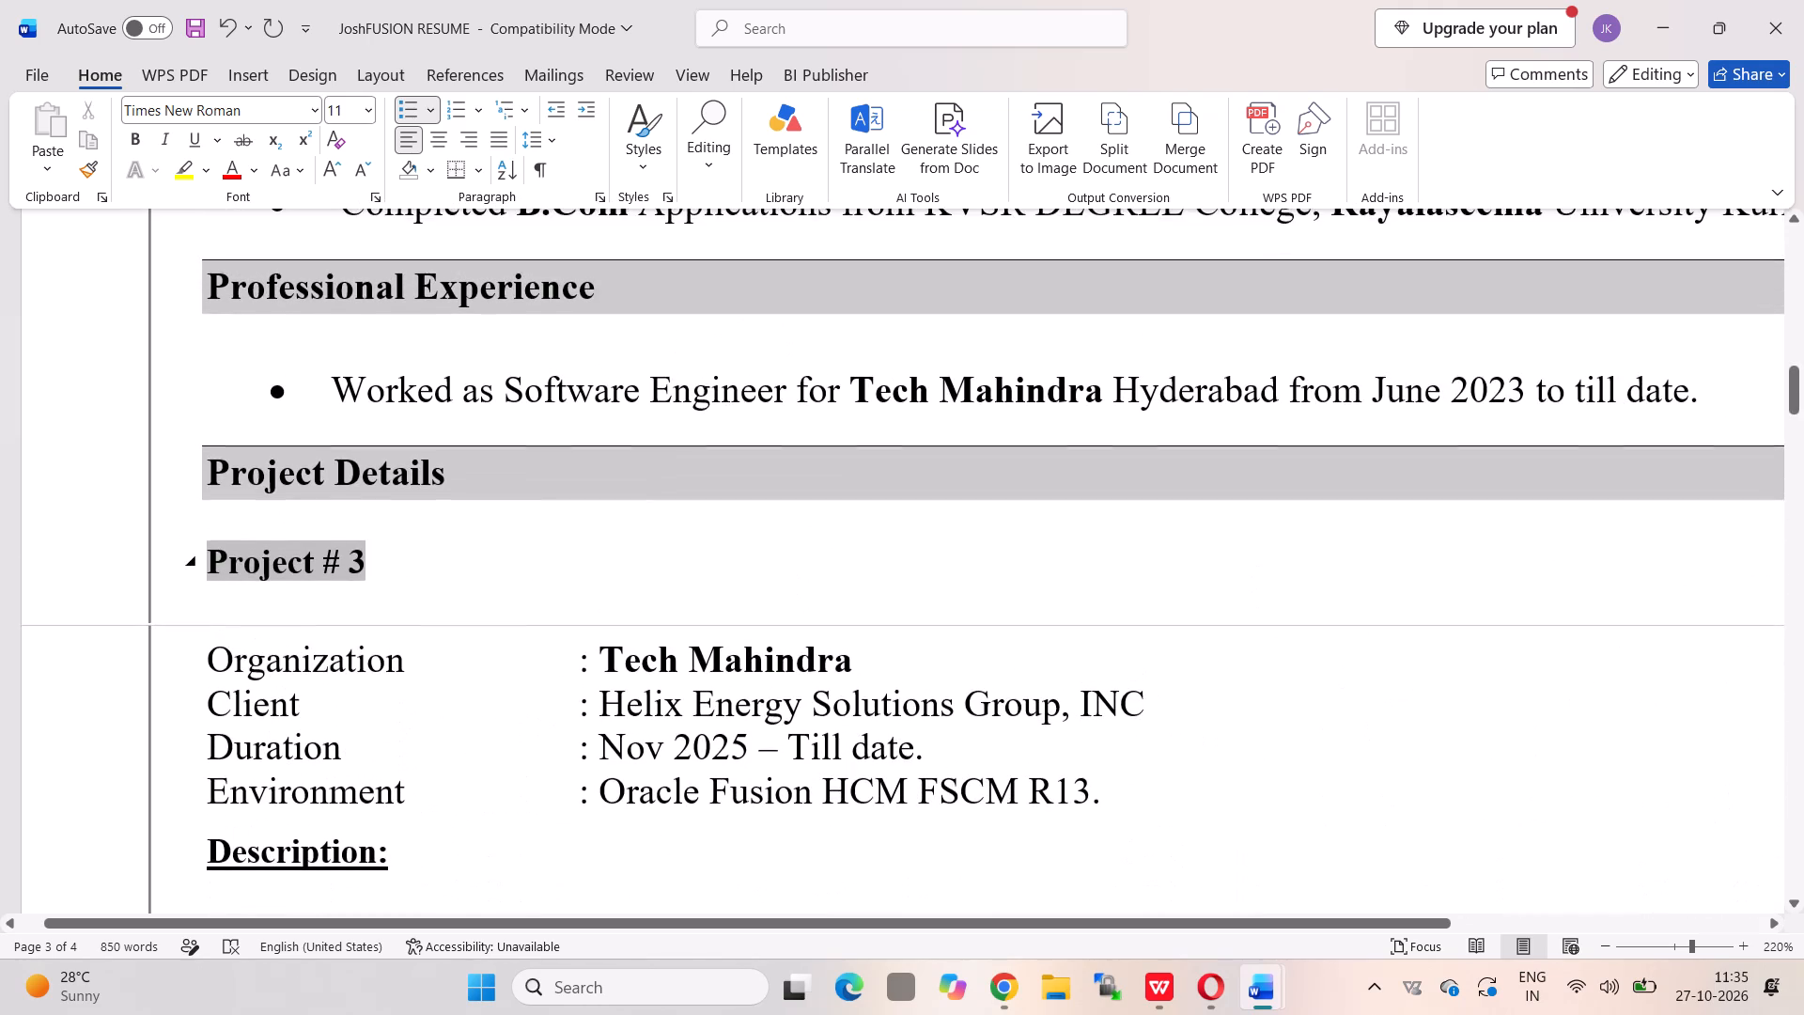
scroll(665, 545, up, 2)
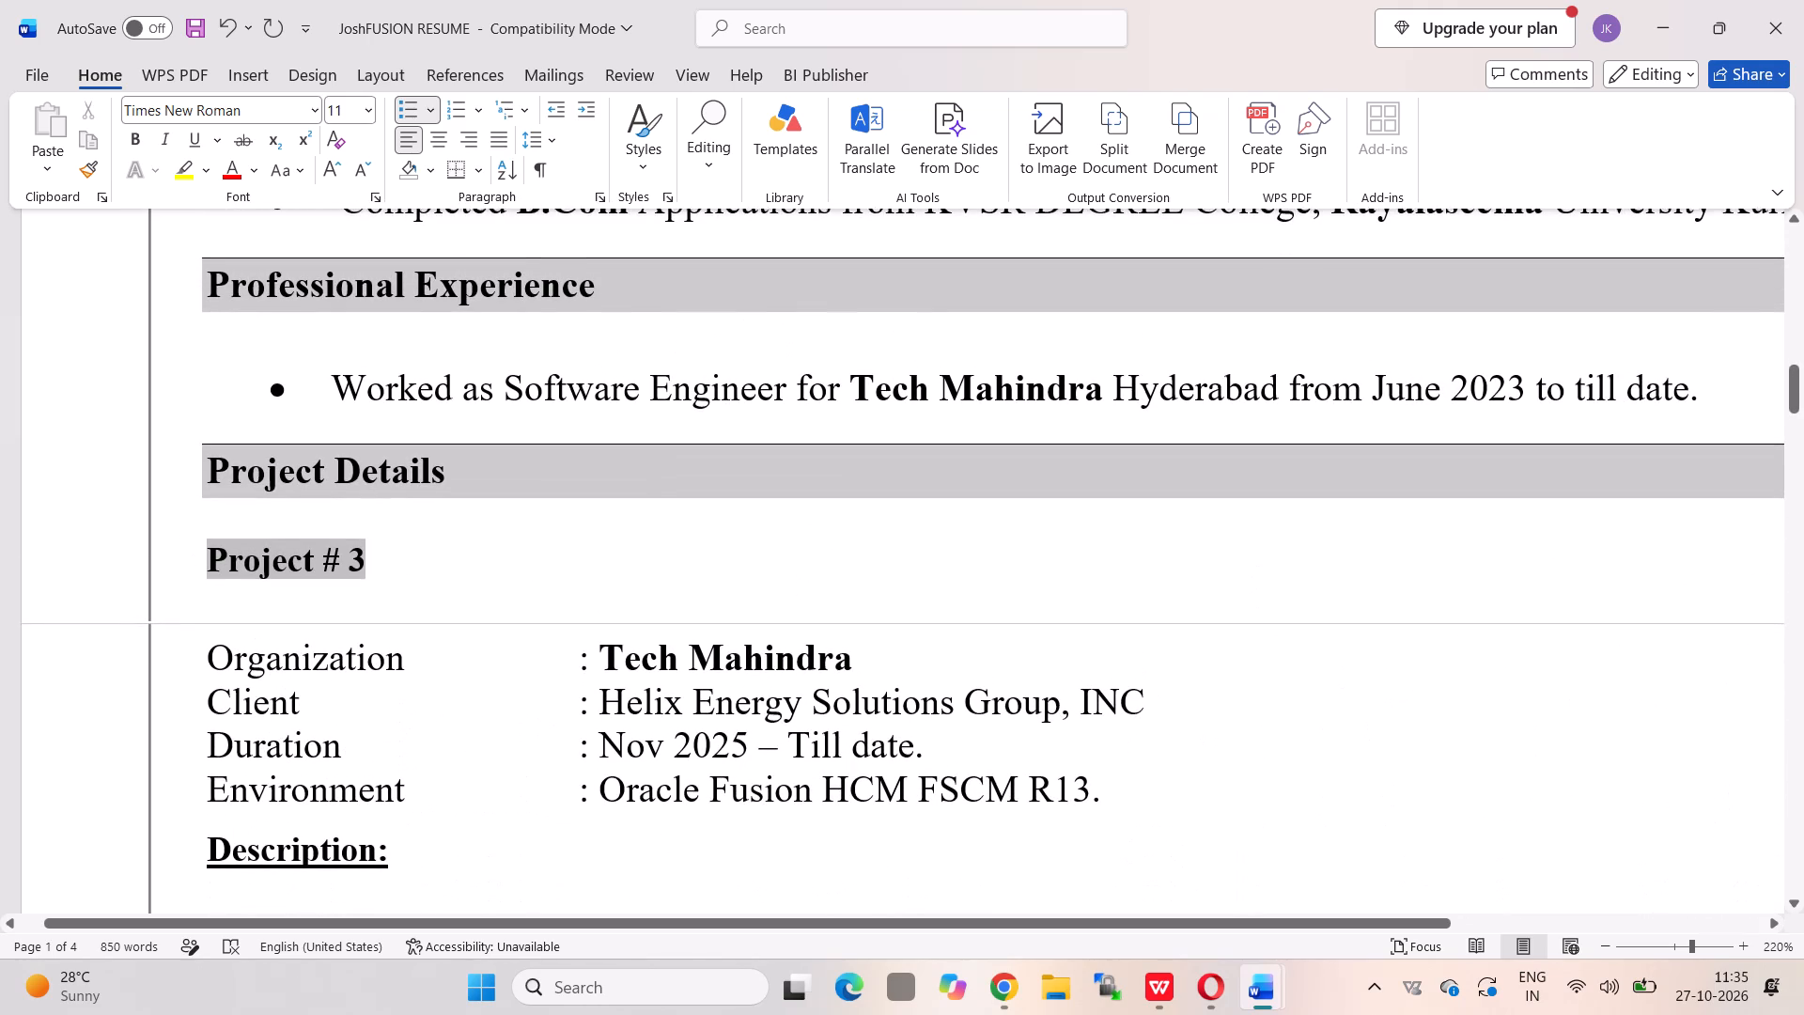
scroll(665, 545, up, 5)
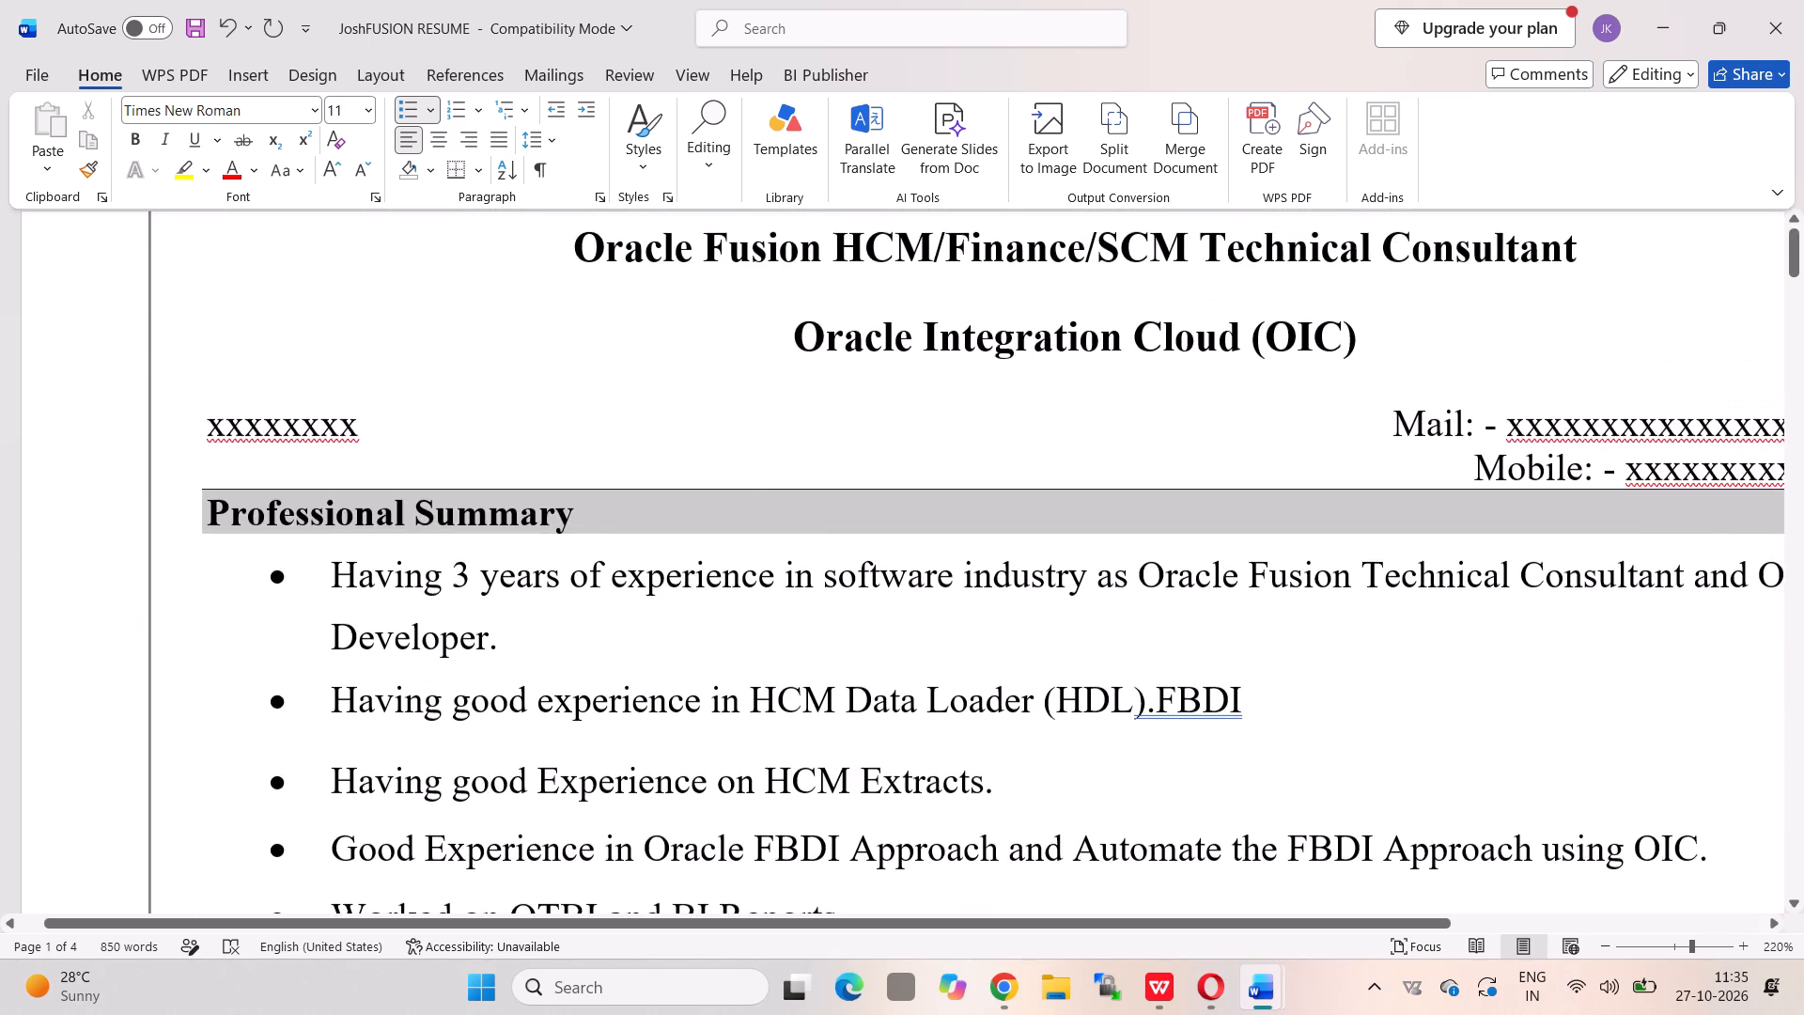
Place the text cursor within the start year of the Duration line under Project # 1.
scroll(665, 545, down, 13)
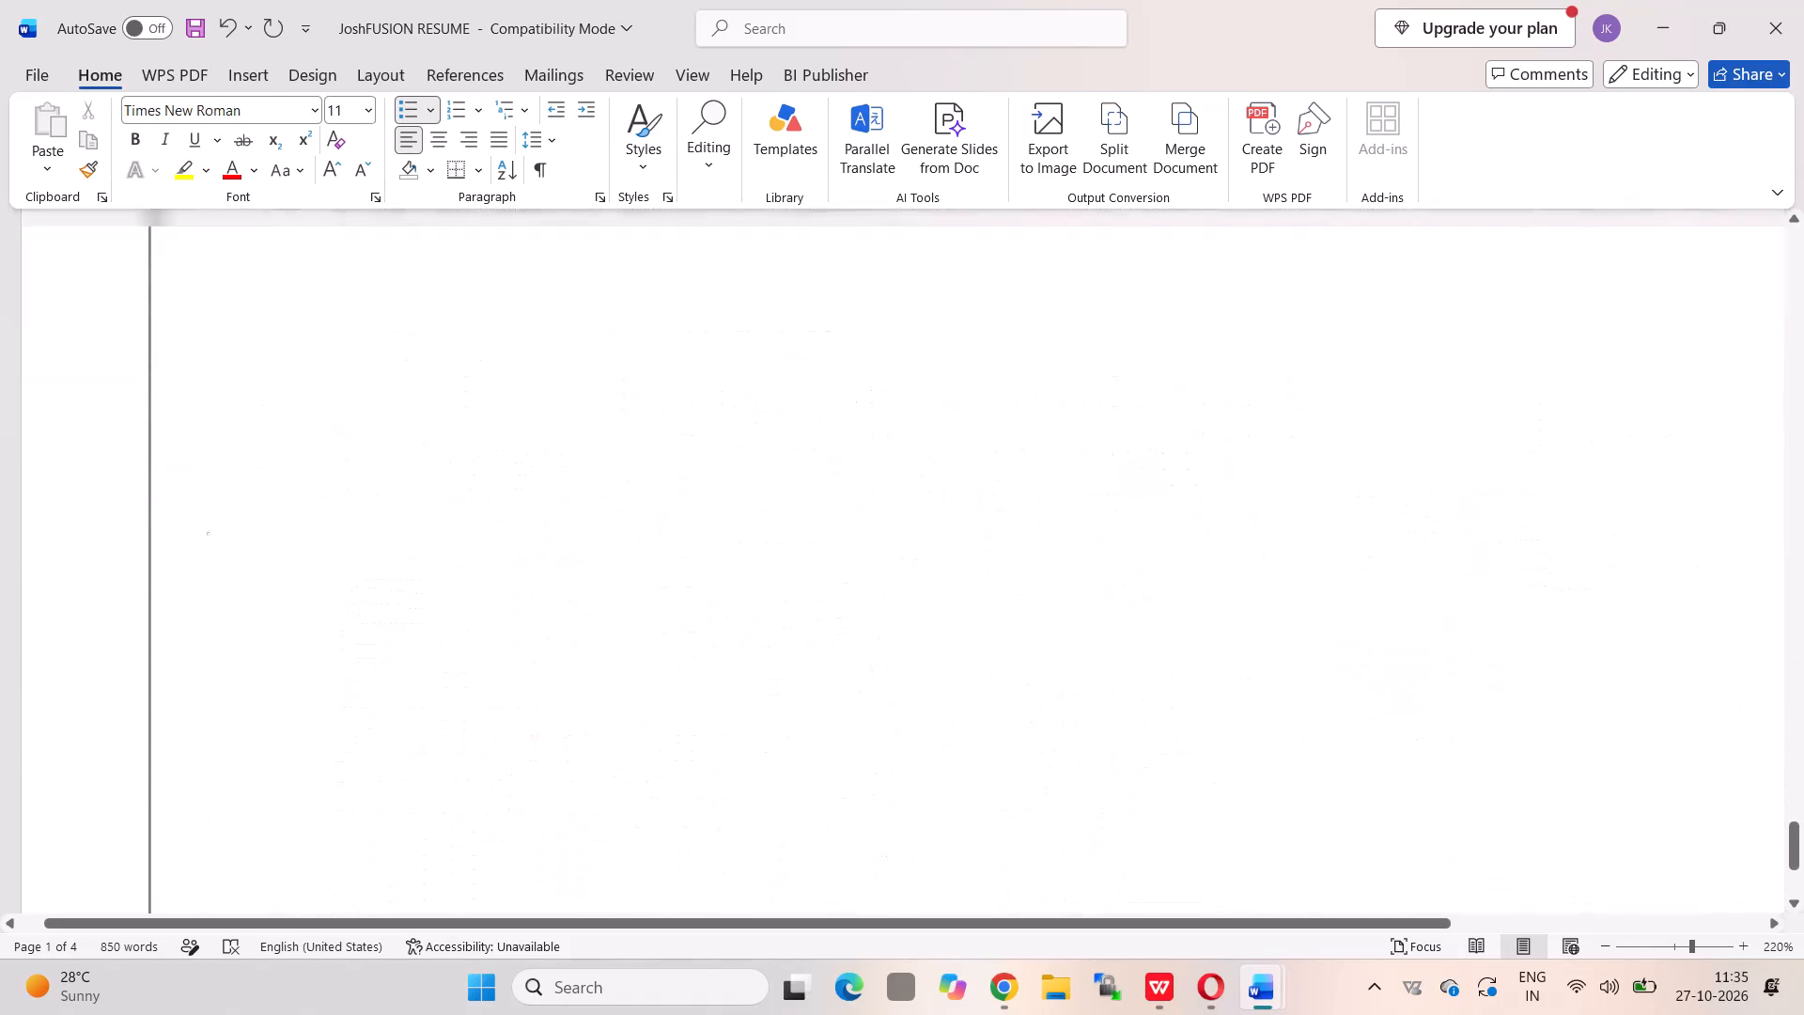
scroll(665, 545, down, 1)
scroll(665, 545, up, 4)
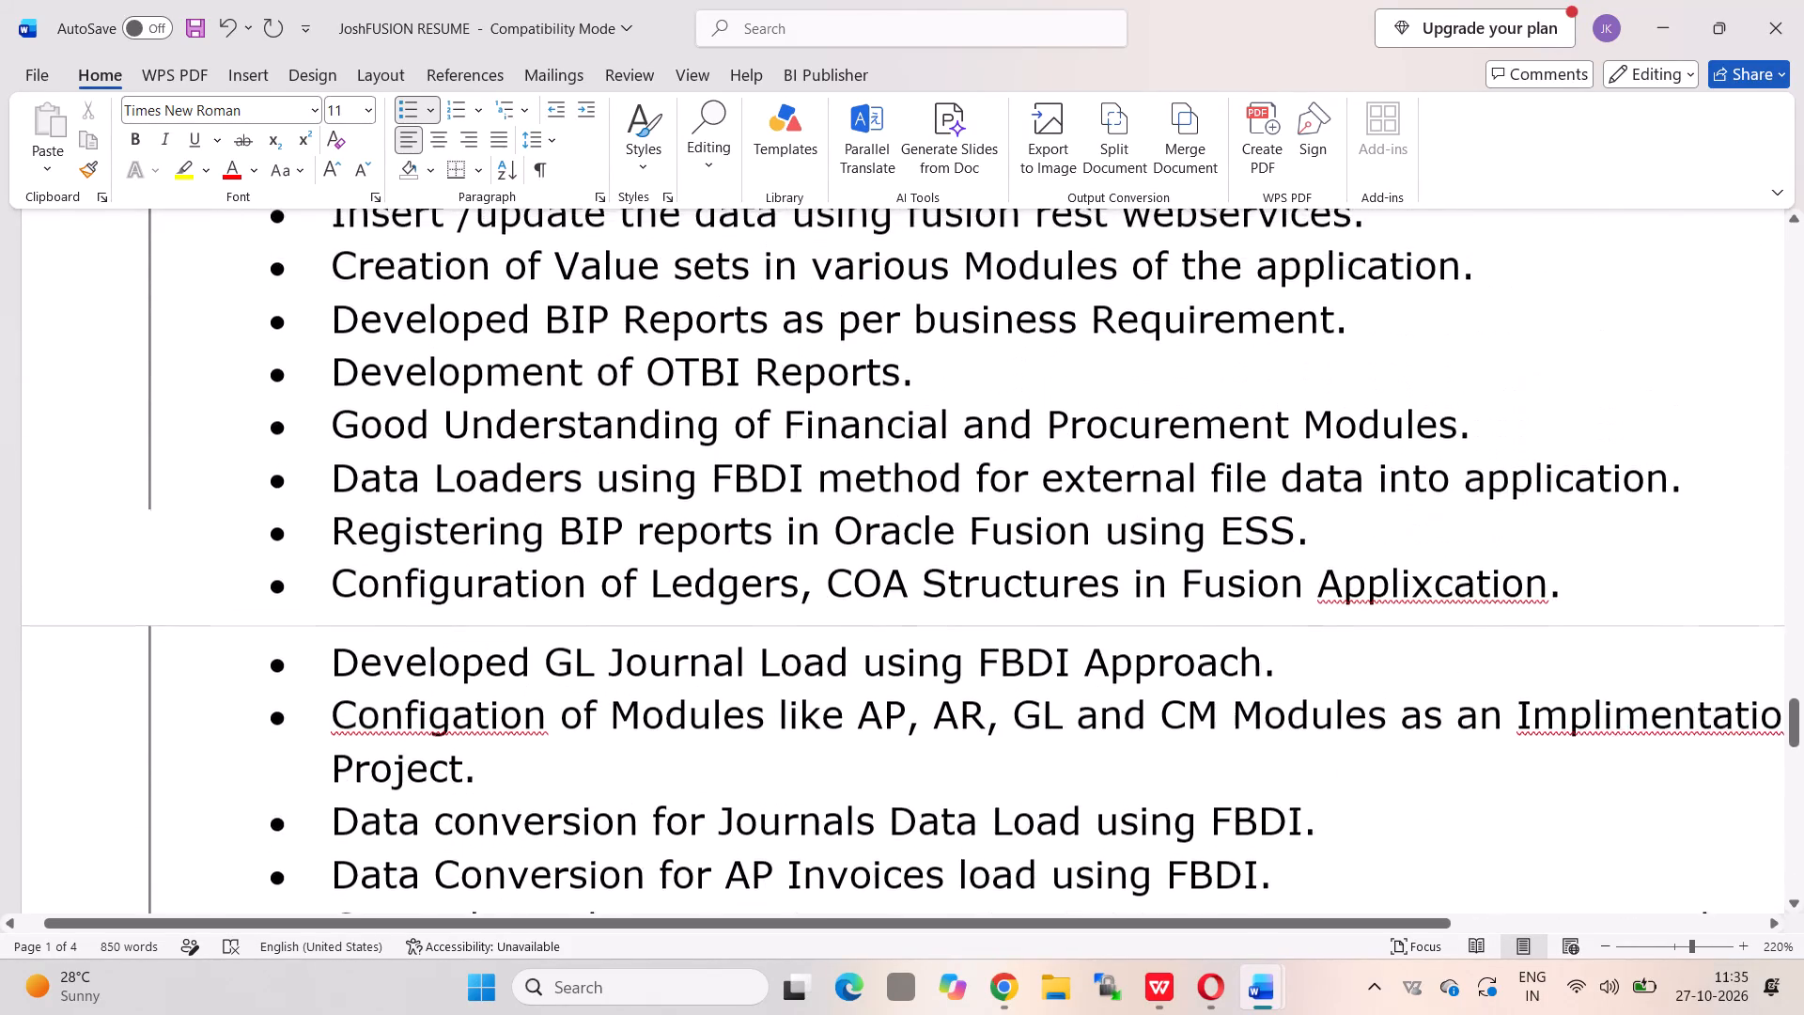
scroll(665, 545, up, 3)
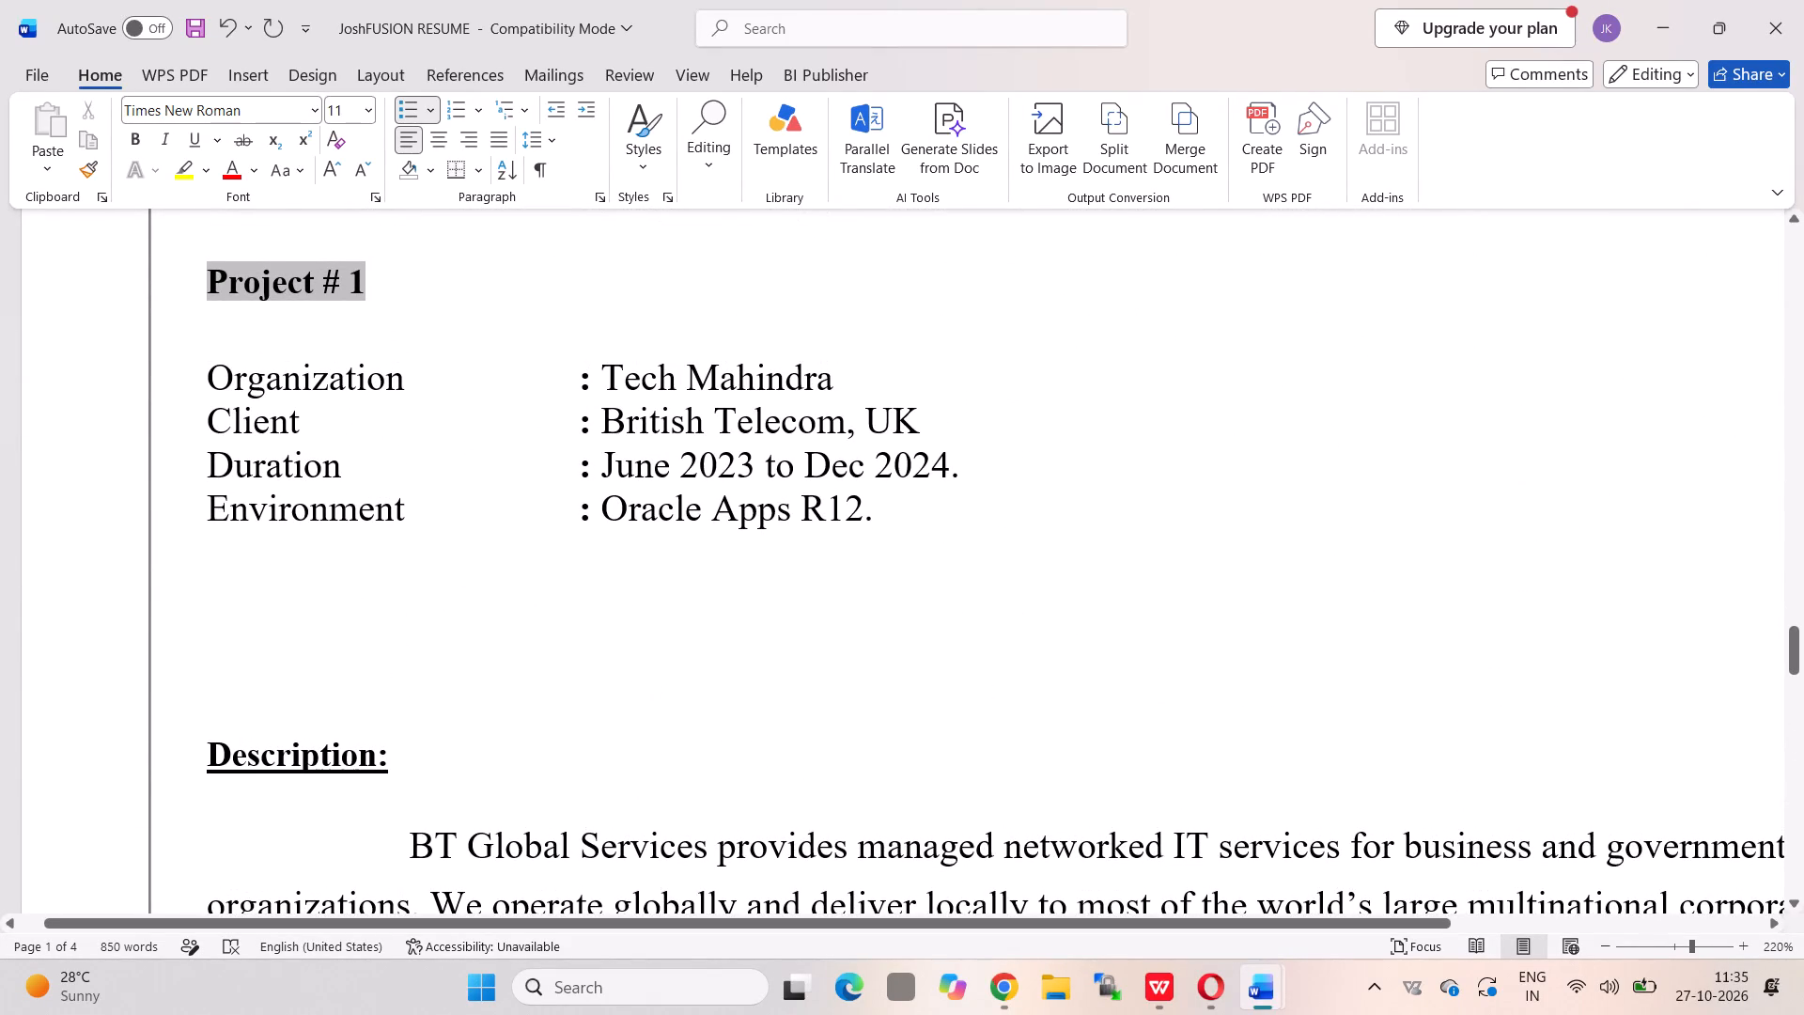
ctrl+scroll(689, 501, up, 4)
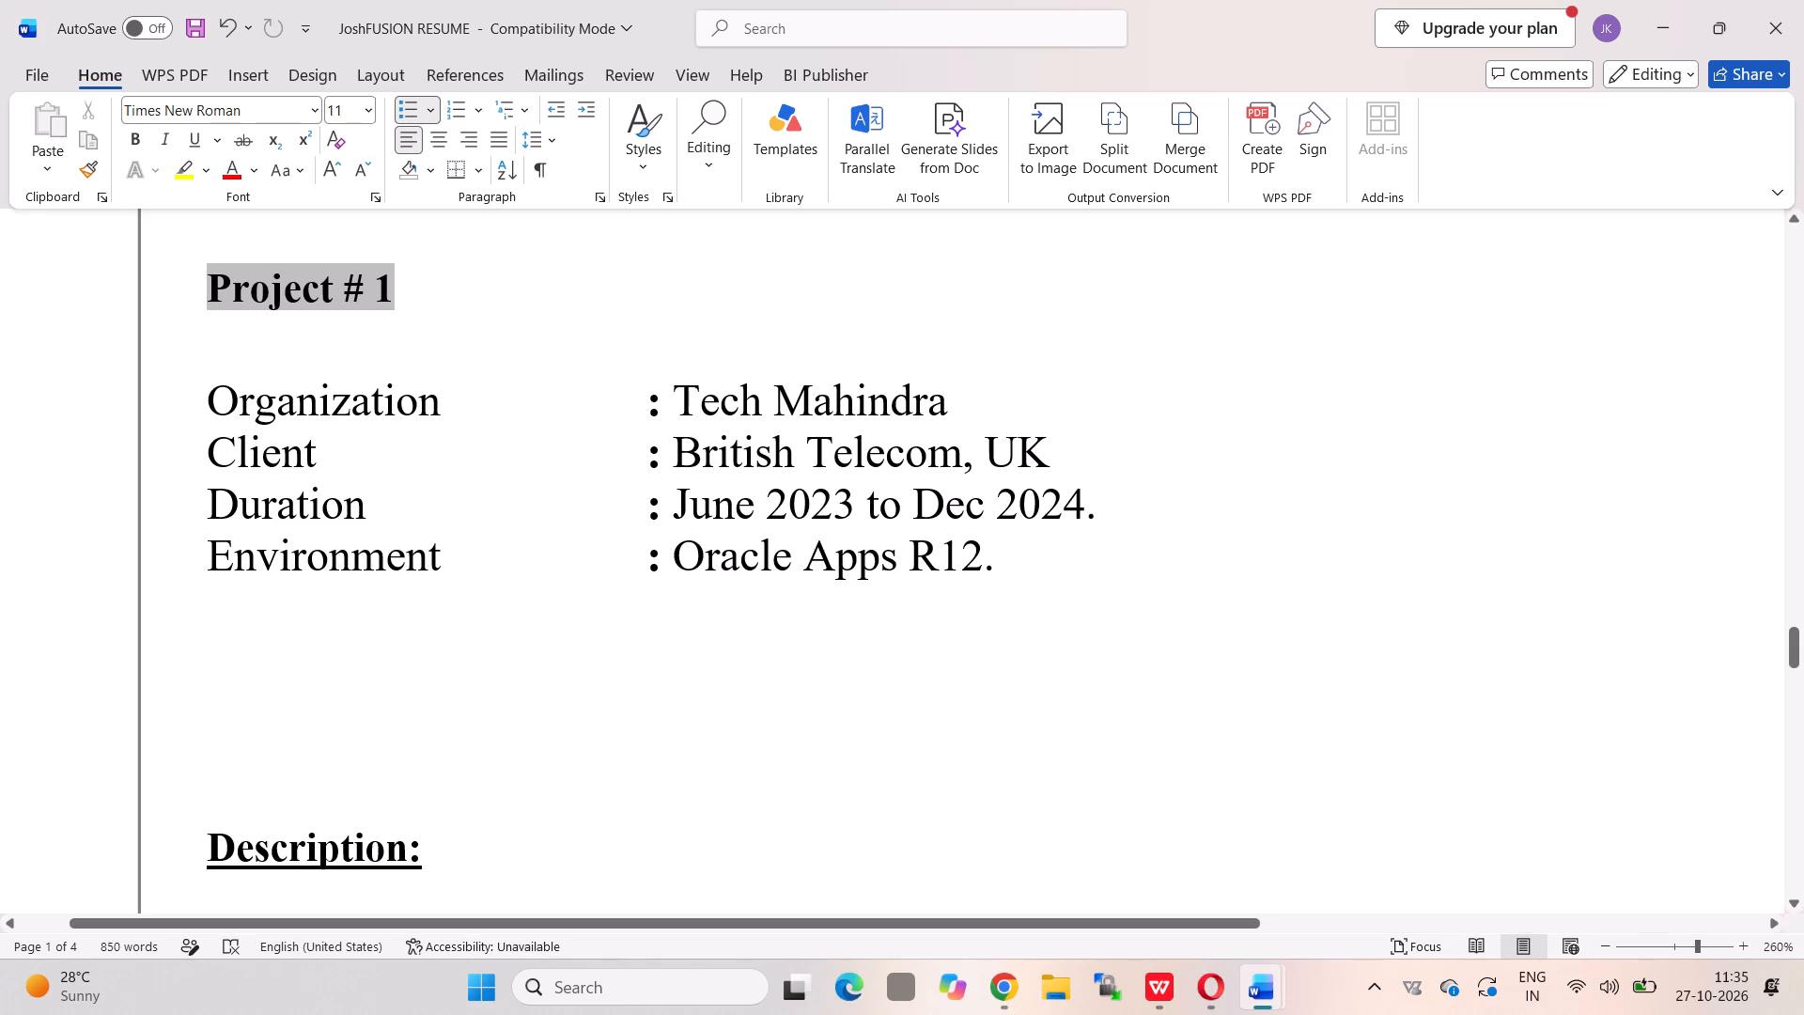
click(827, 507)
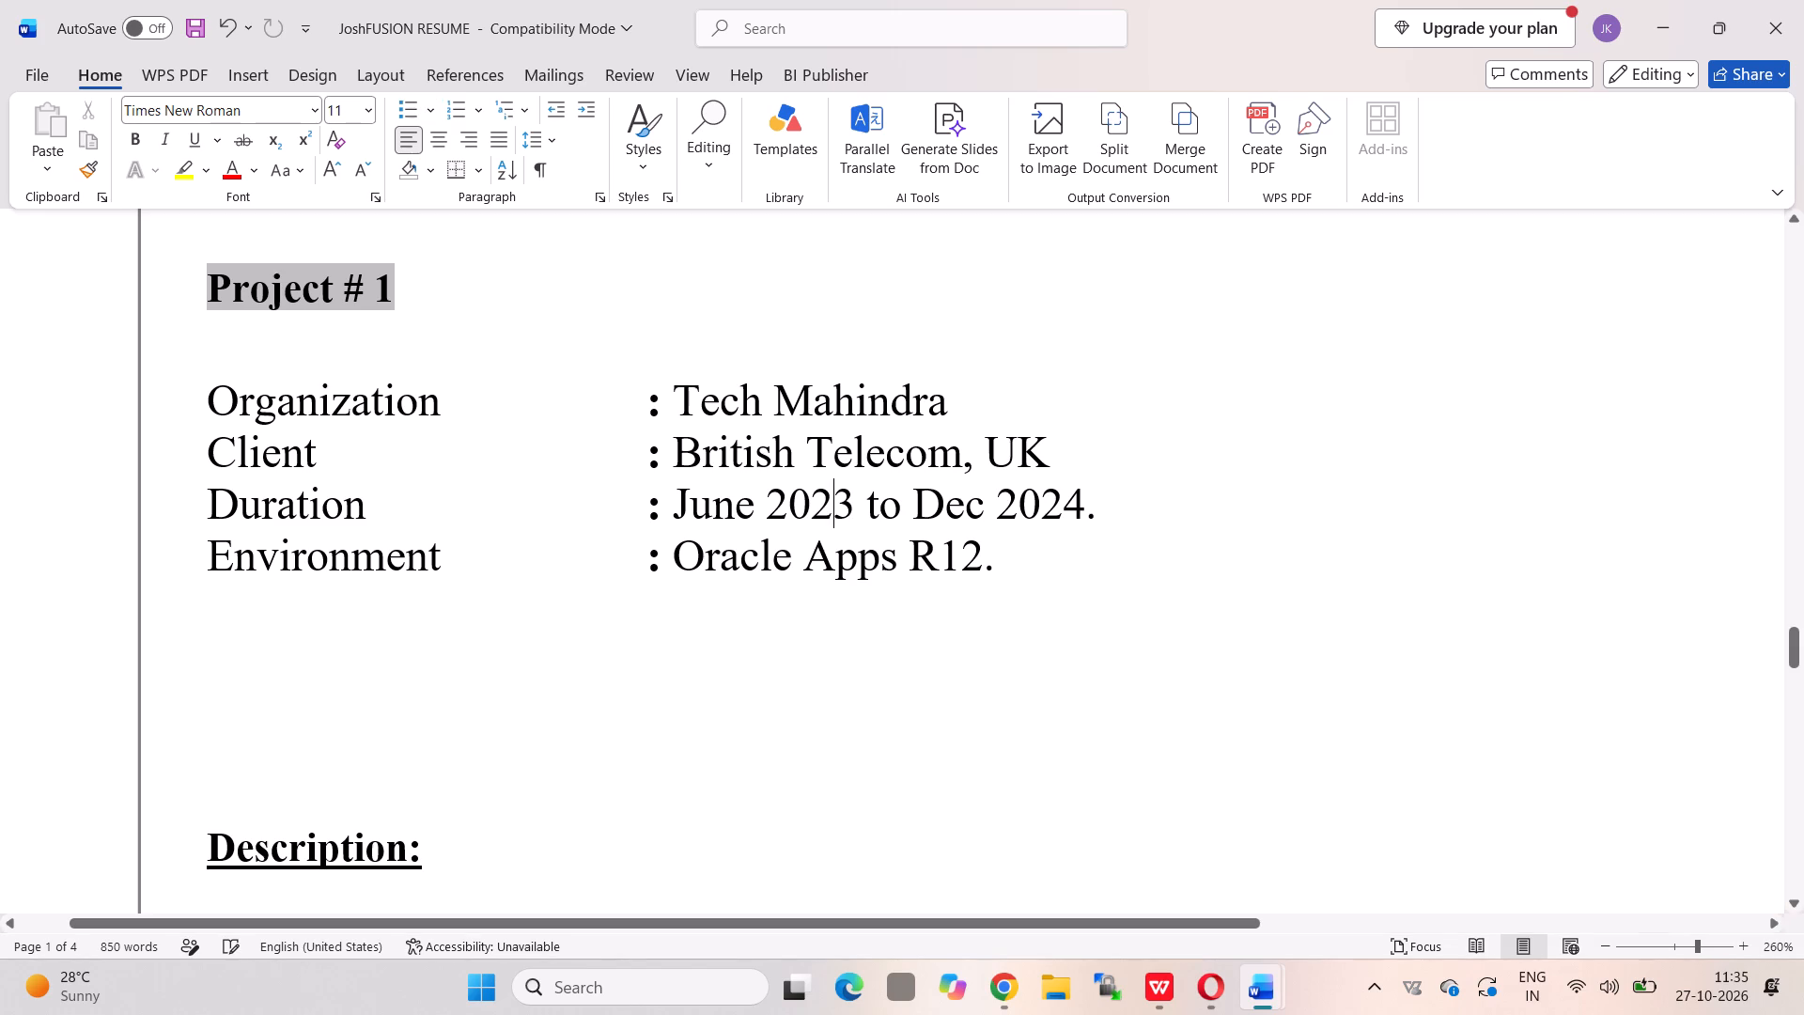
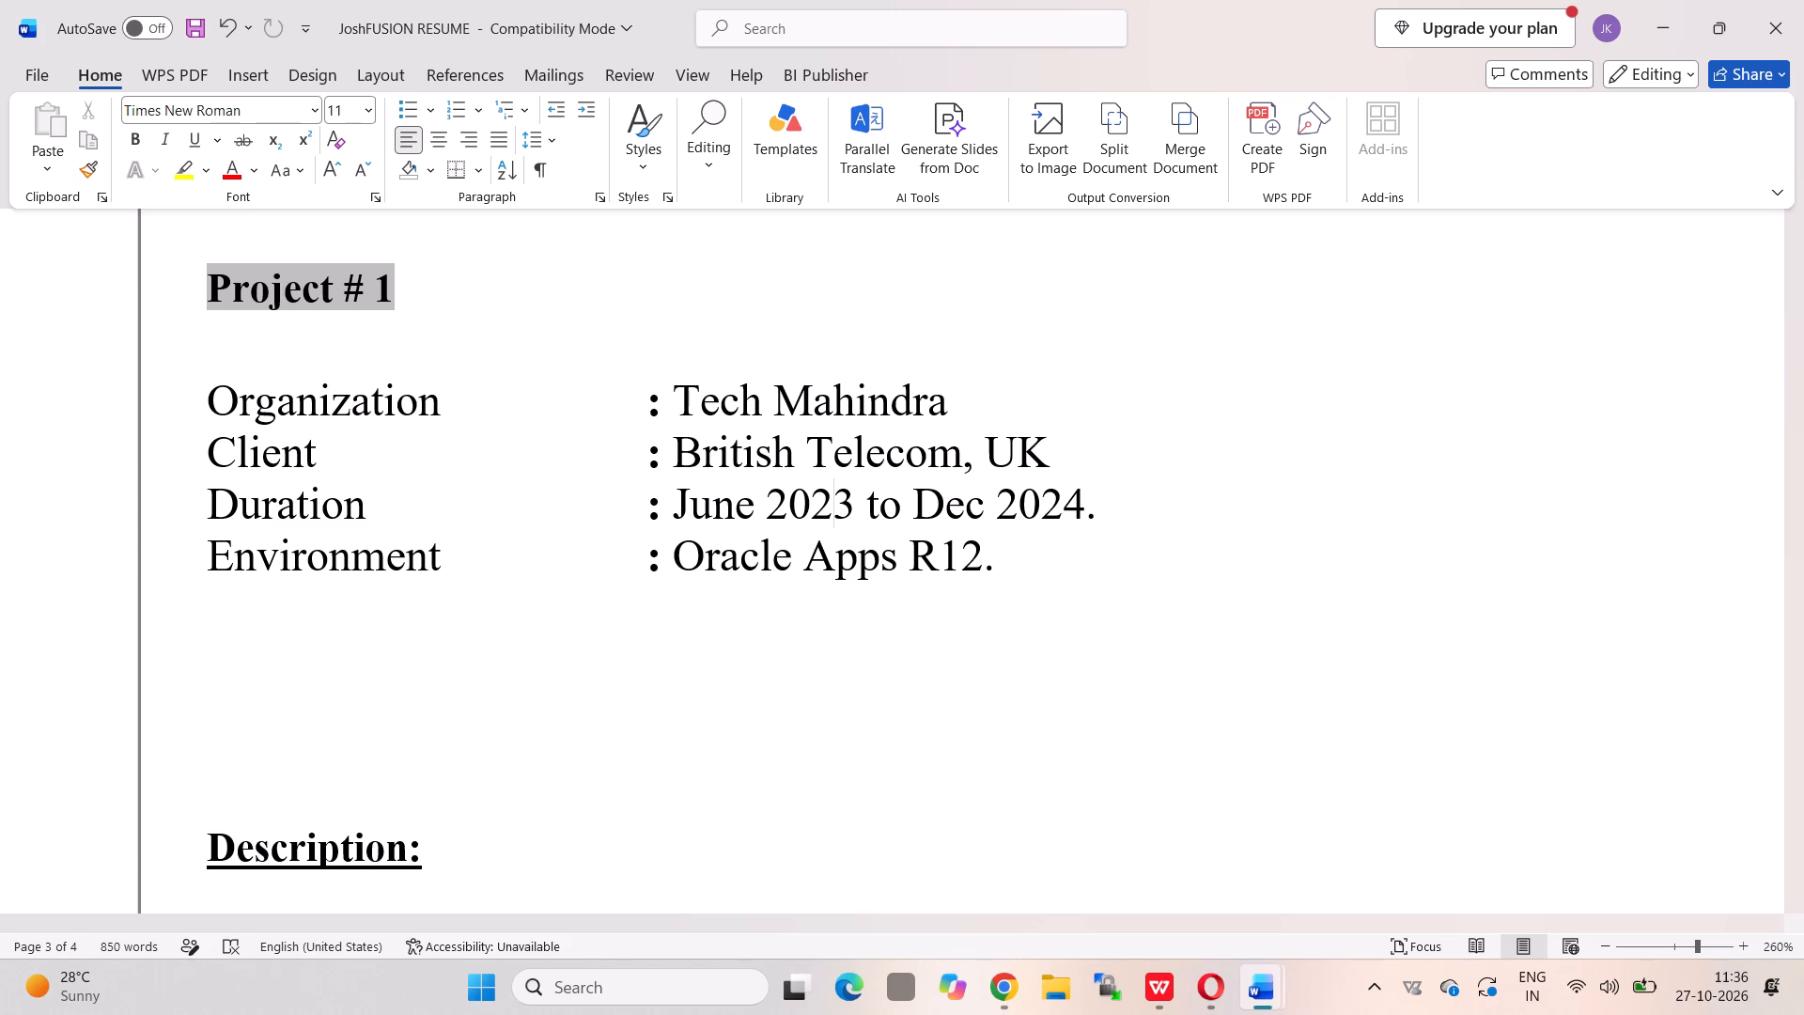
Review the Project # 1 responsibilities and its organization, client, duration and environment details.
scroll(1217, 772, down, 3)
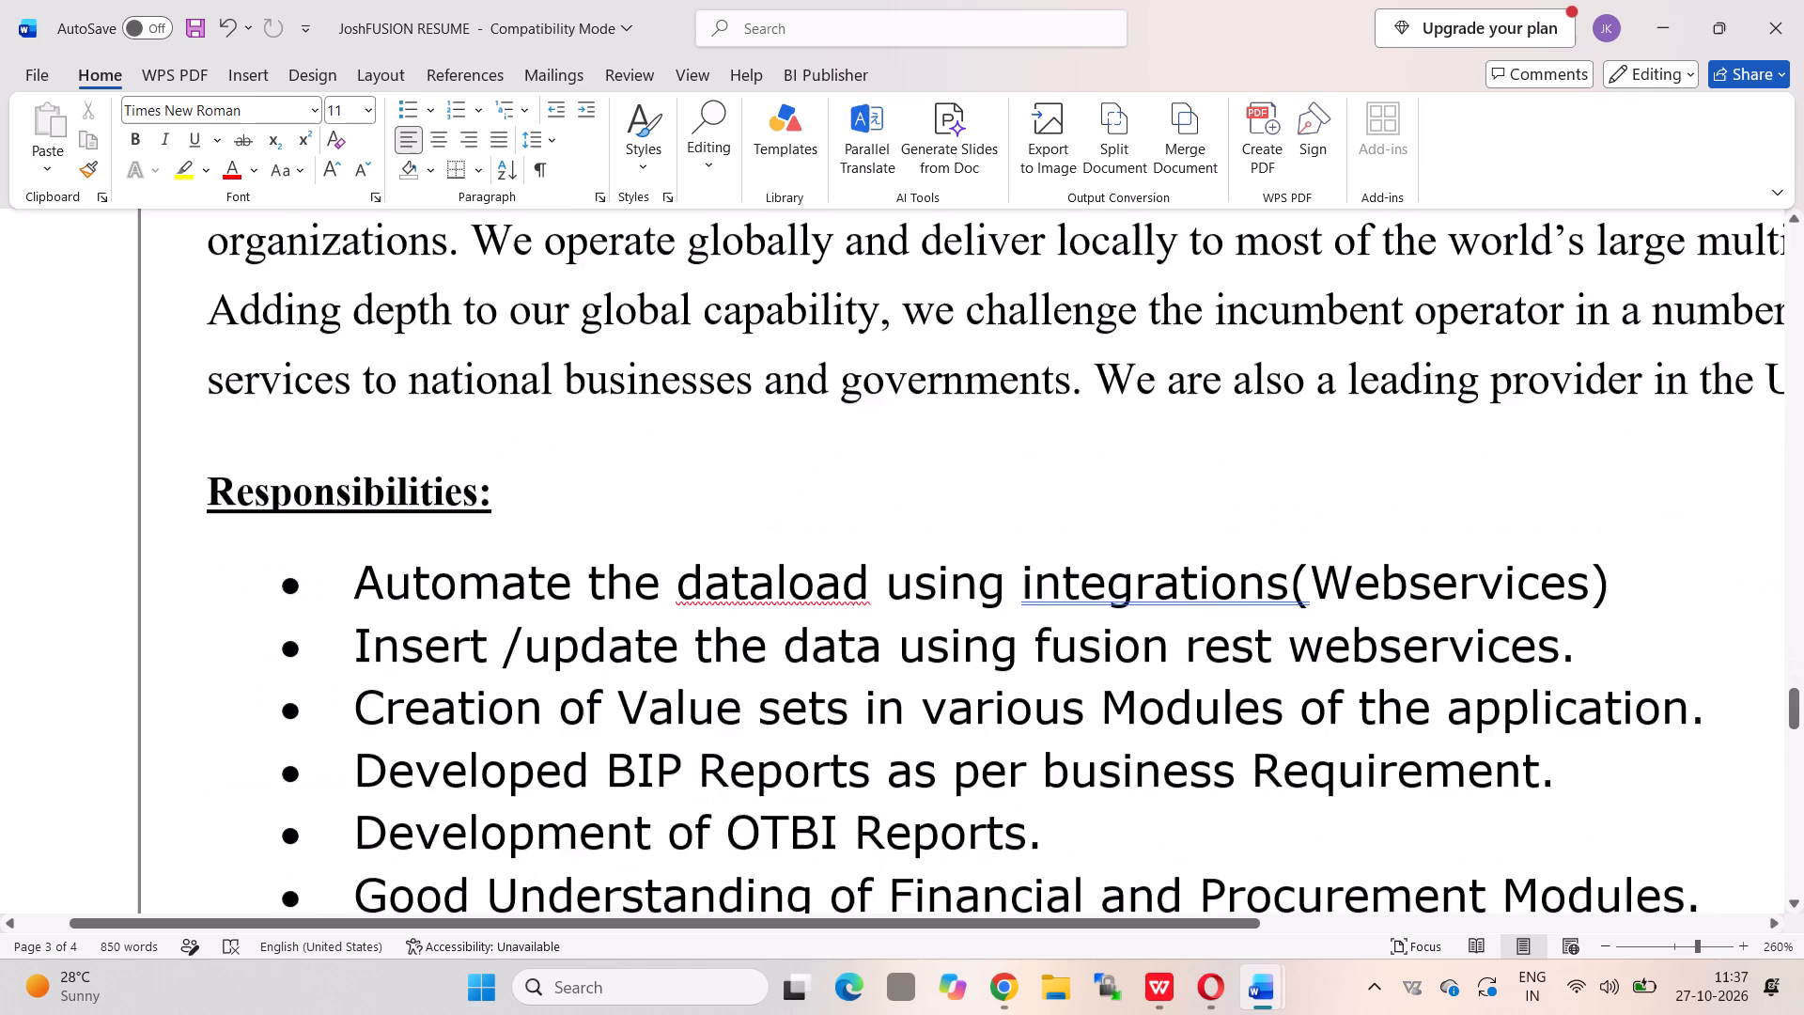
scroll(1217, 772, down, 10)
scroll(1217, 772, up, 7)
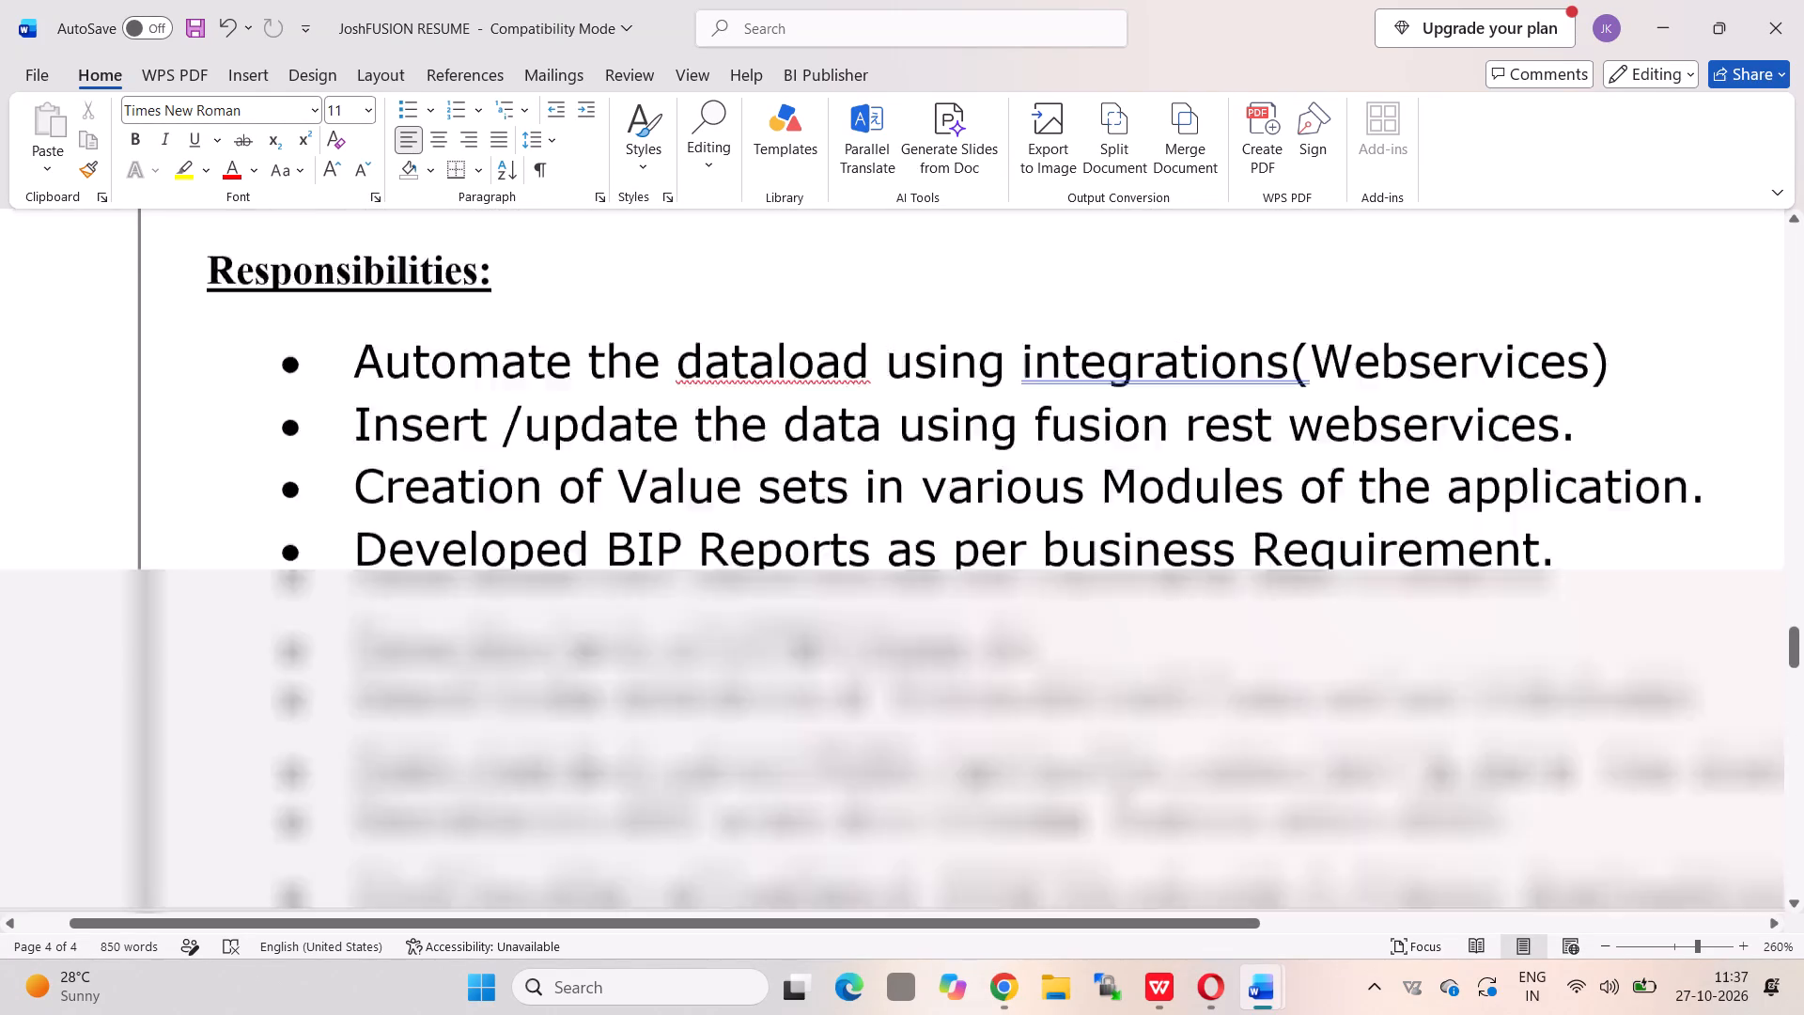
scroll(1217, 772, up, 4)
scroll(1217, 772, down, 2)
scroll(1217, 772, up, 1)
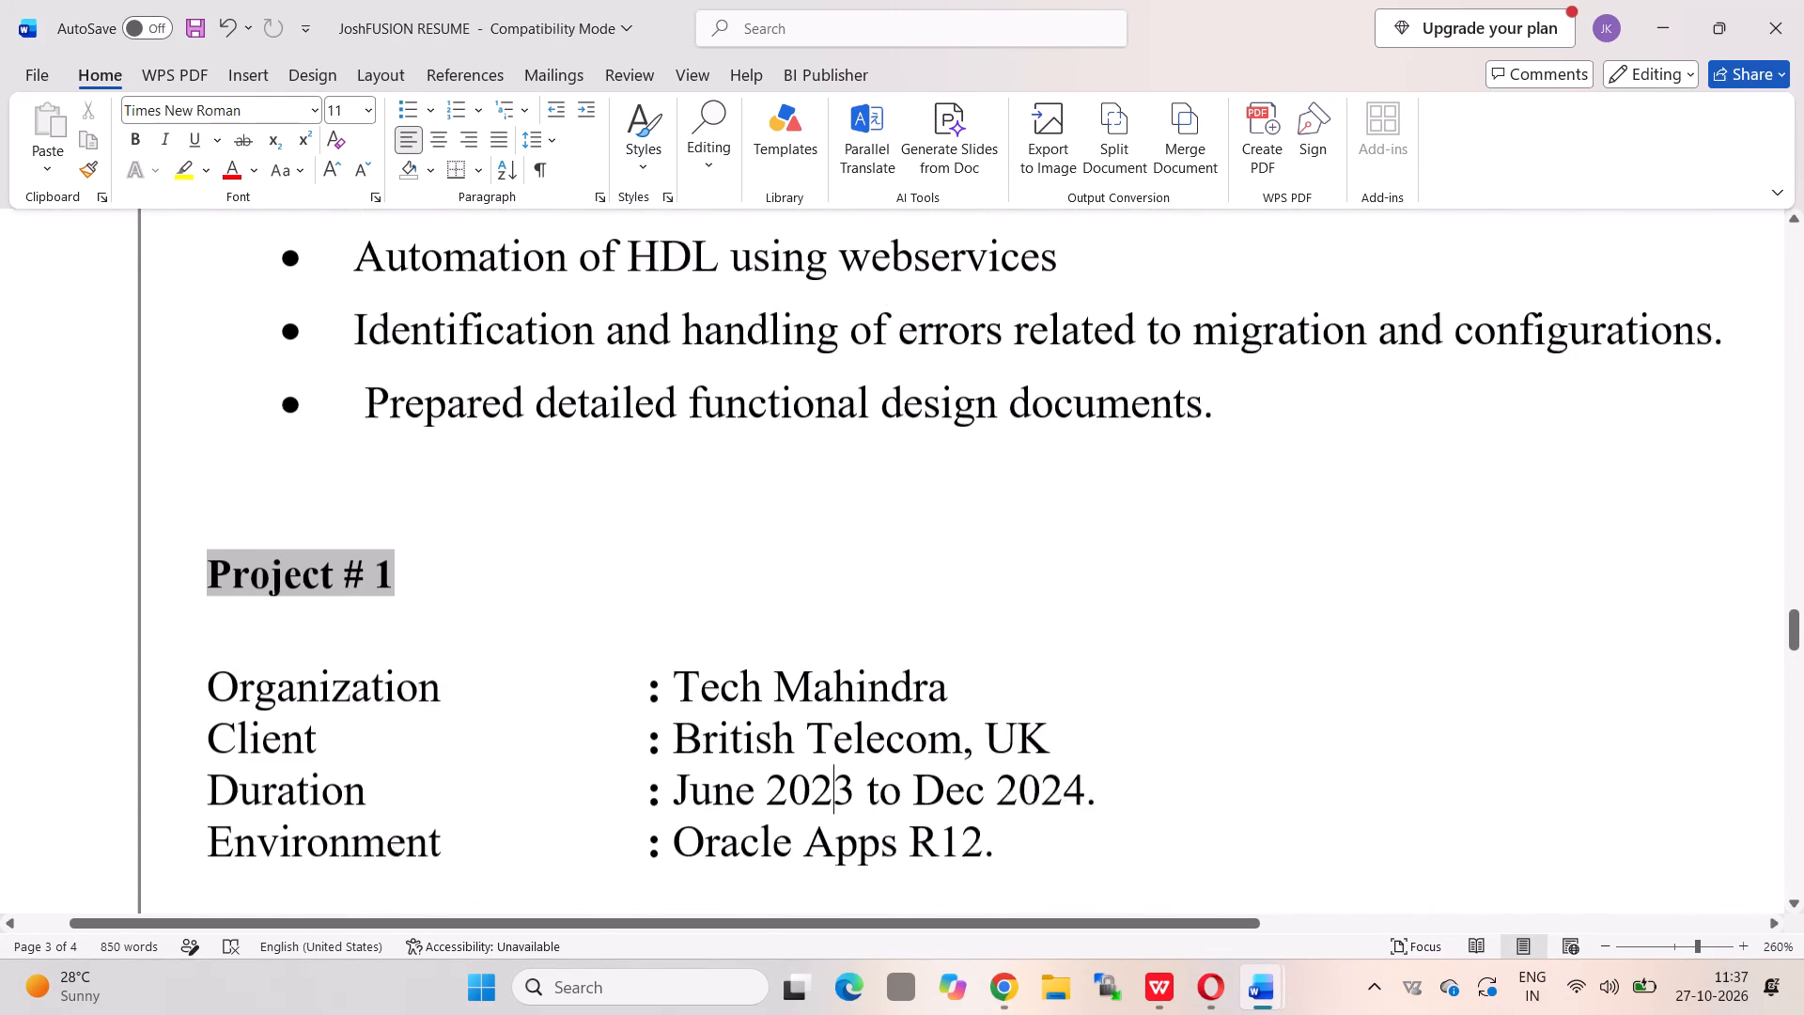
scroll(1217, 772, up, 1)
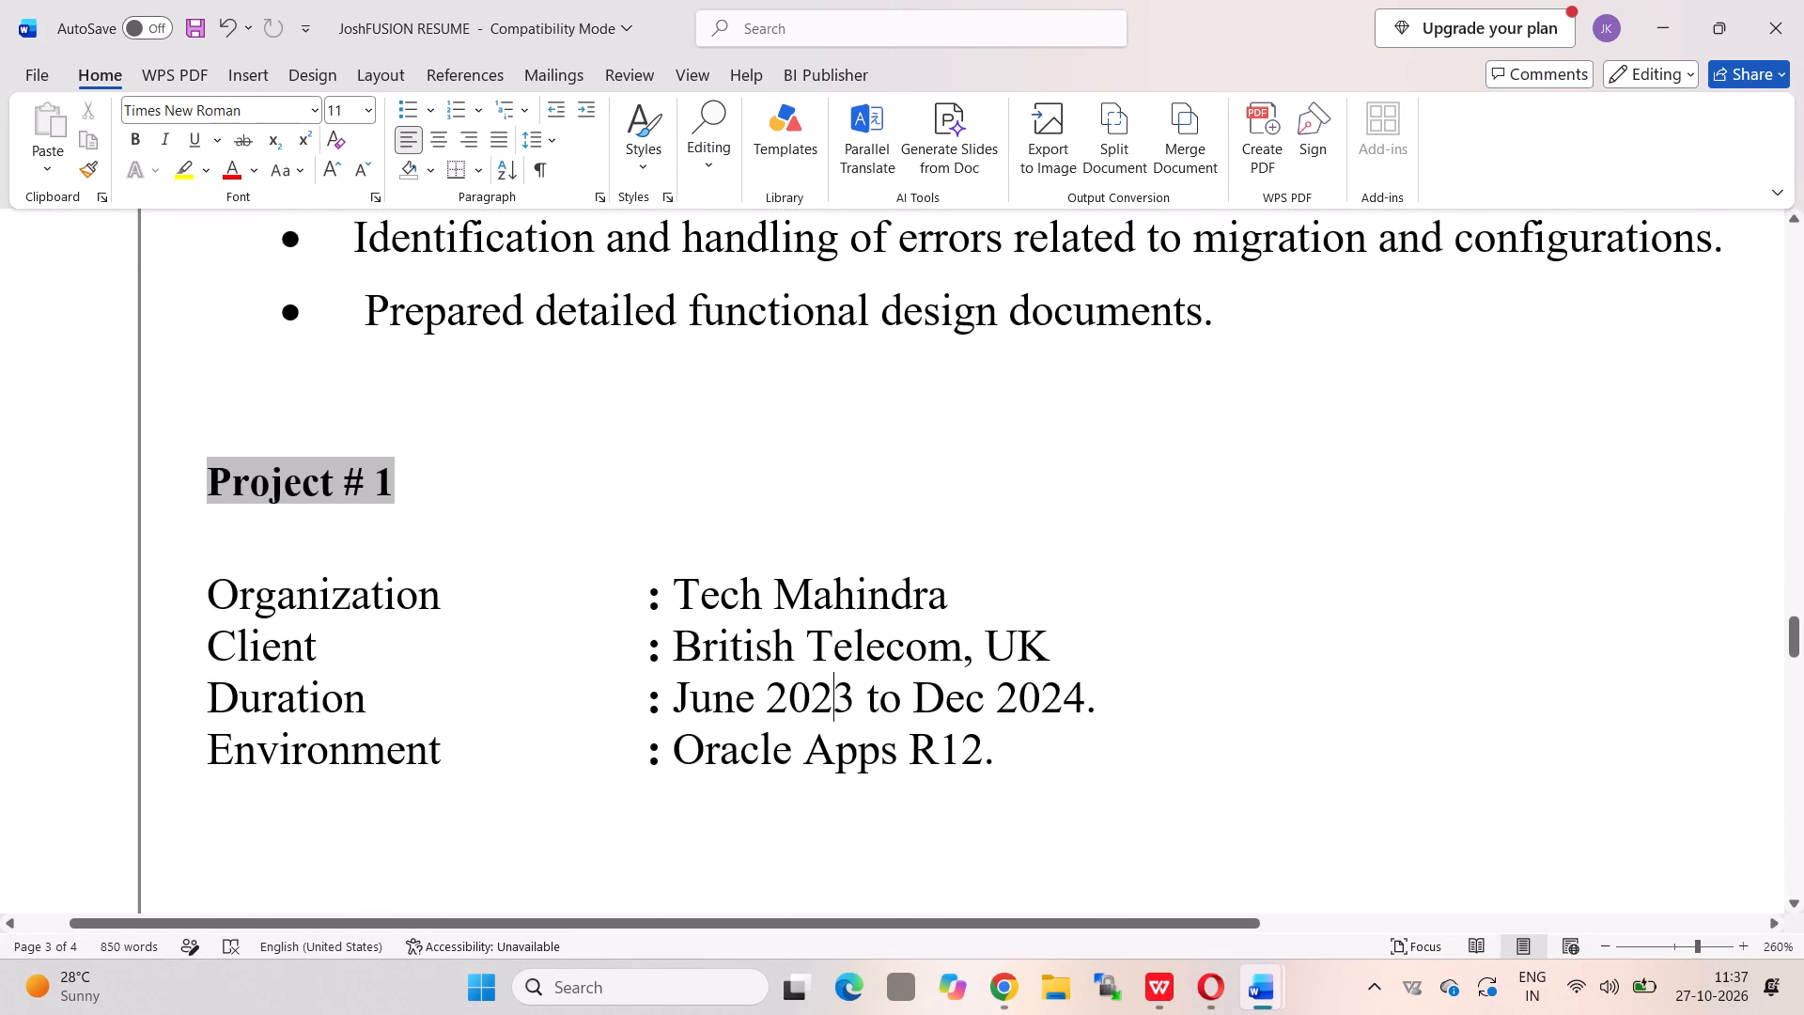
scroll(1217, 772, up, 1)
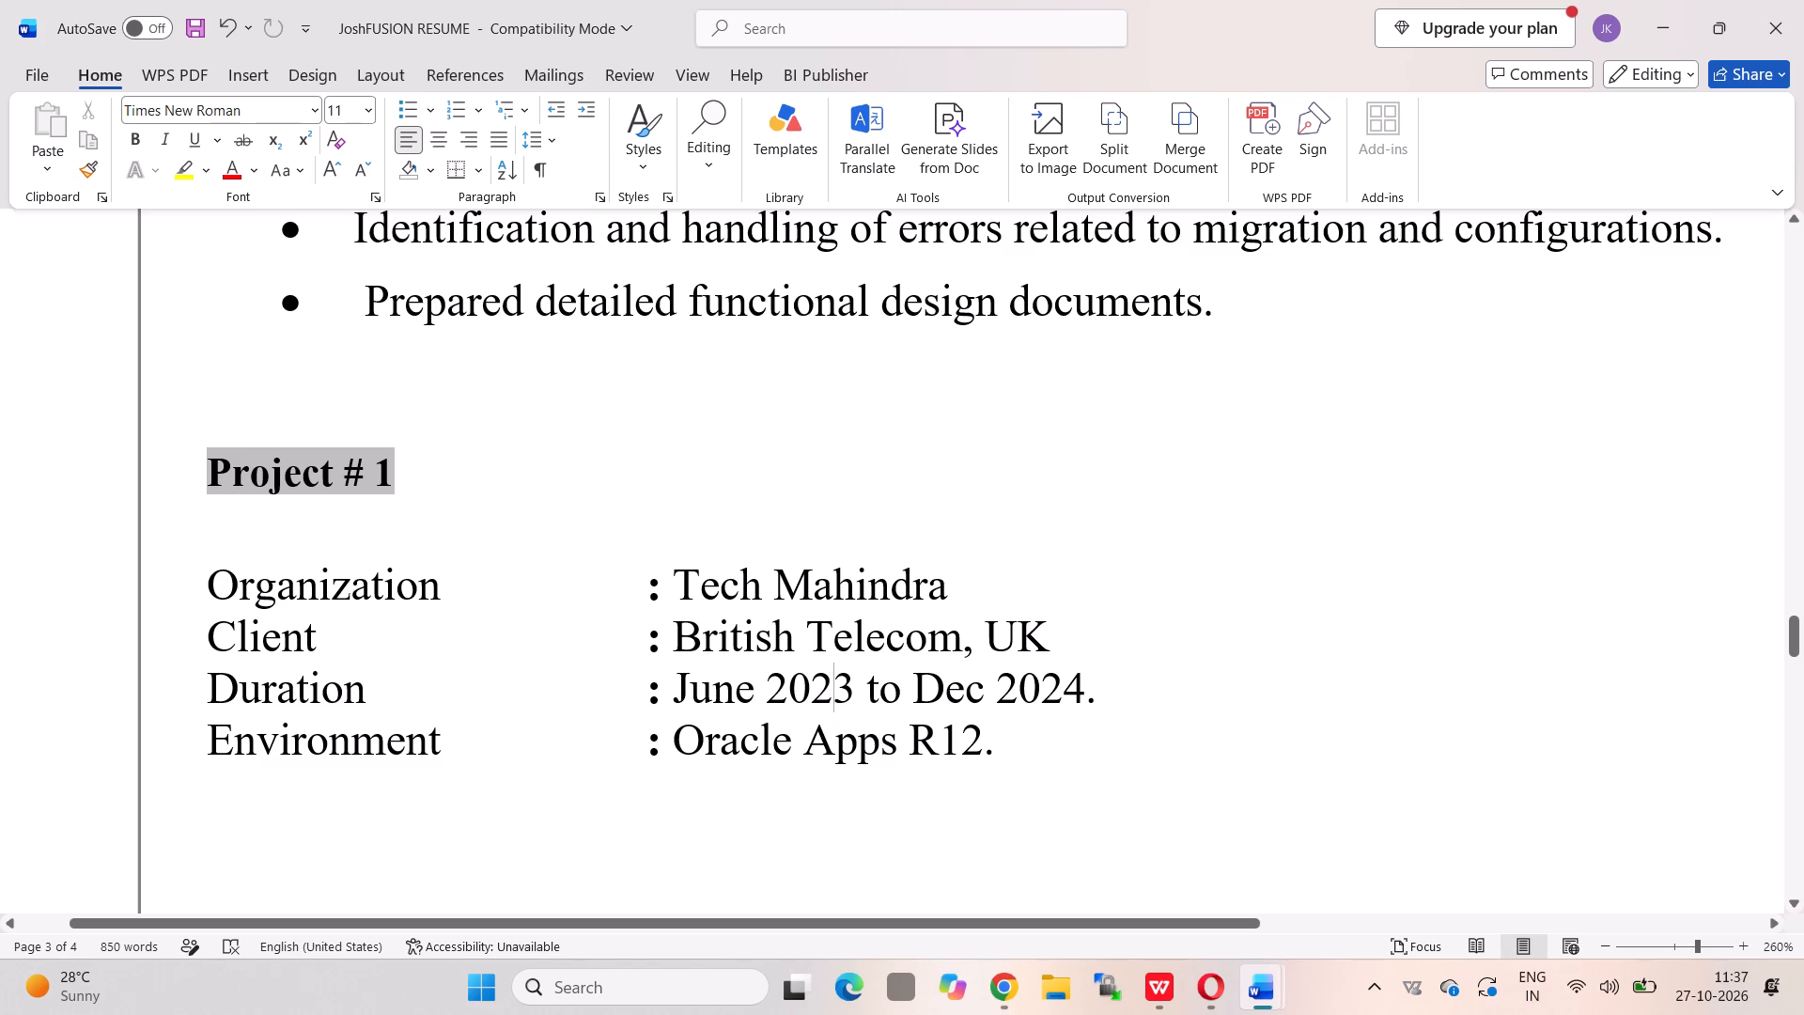
scroll(869, 760, down, 1)
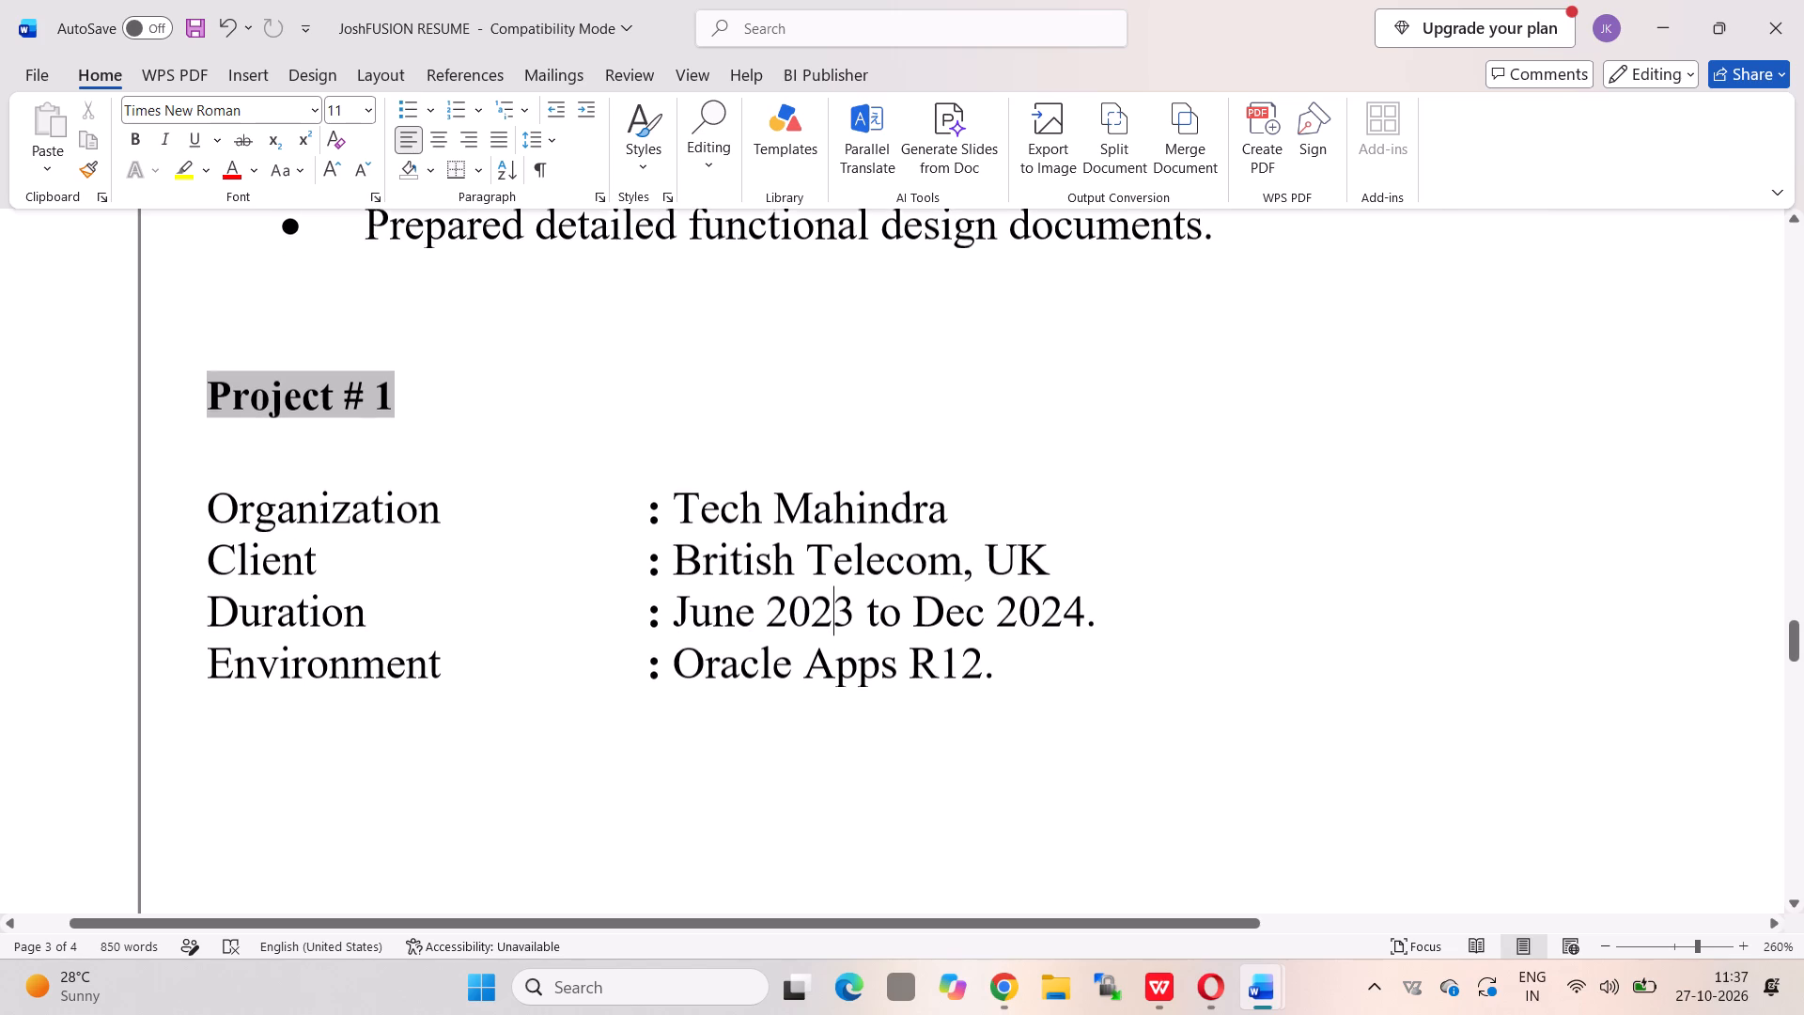
scroll(869, 760, down, 1)
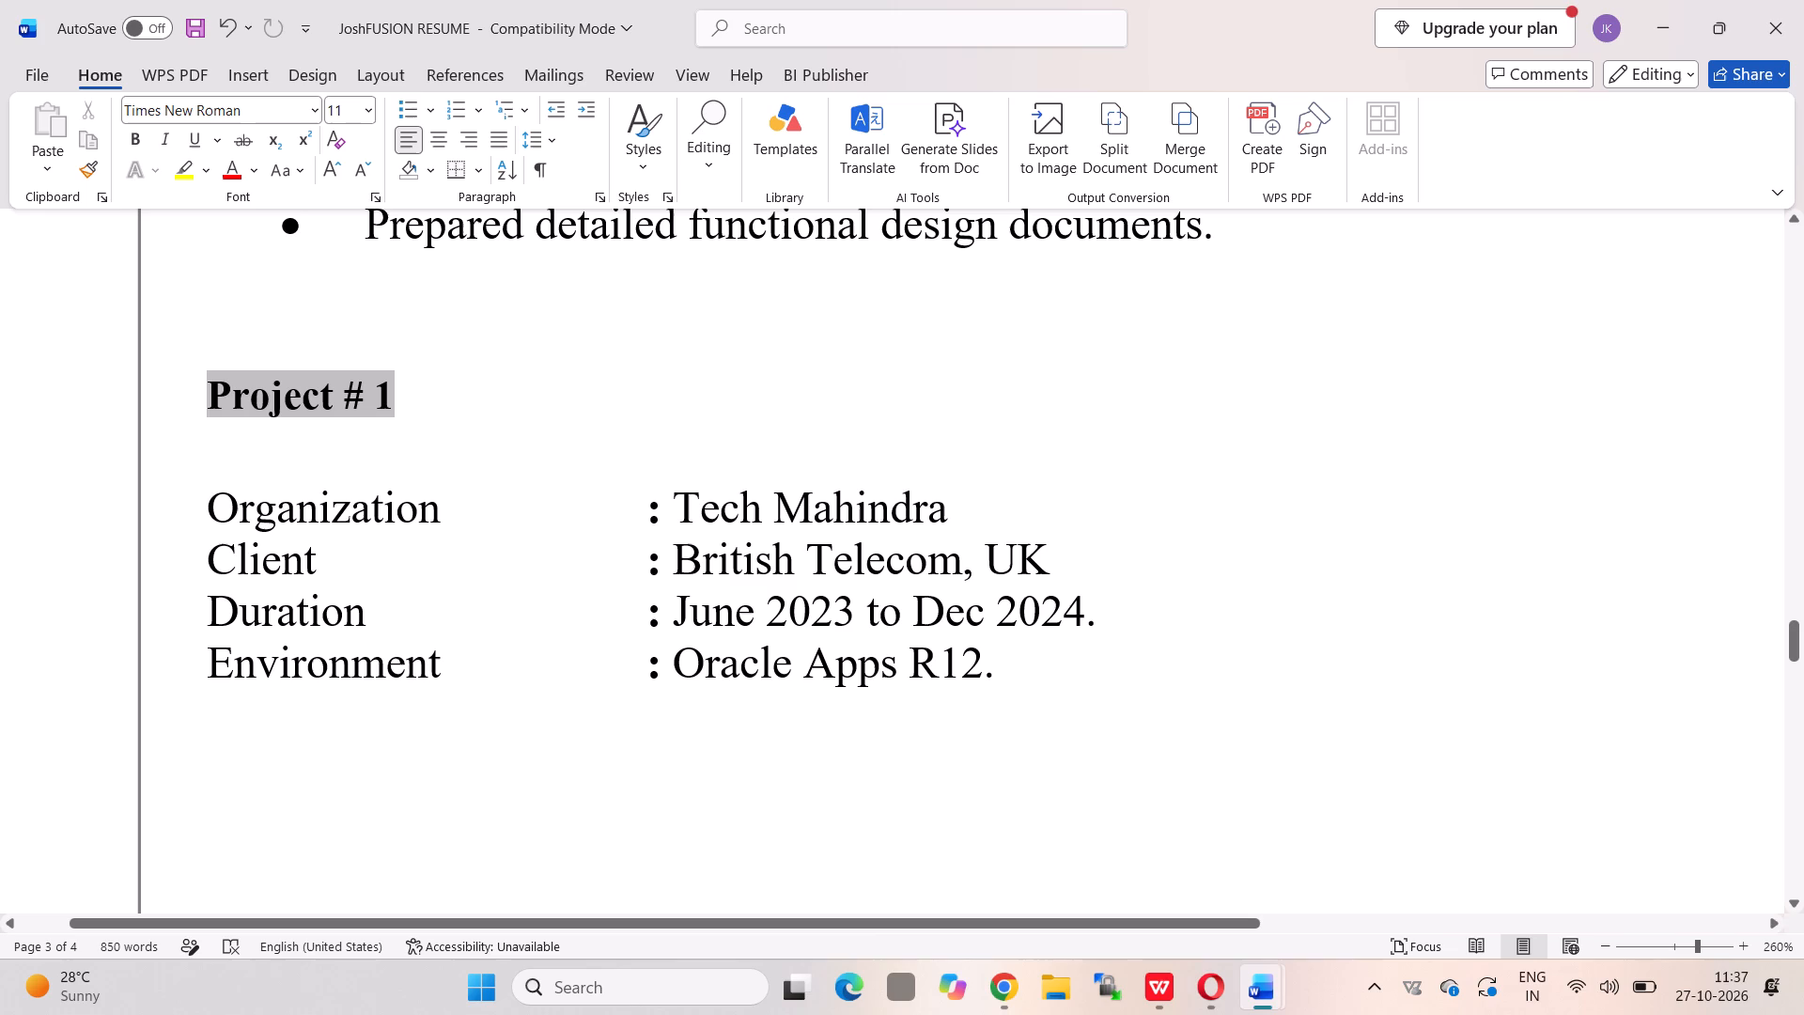
Place the text cursor right after the start year in Project # 1's Duration line and examine the entry's details up close.
click(897, 575)
click(862, 603)
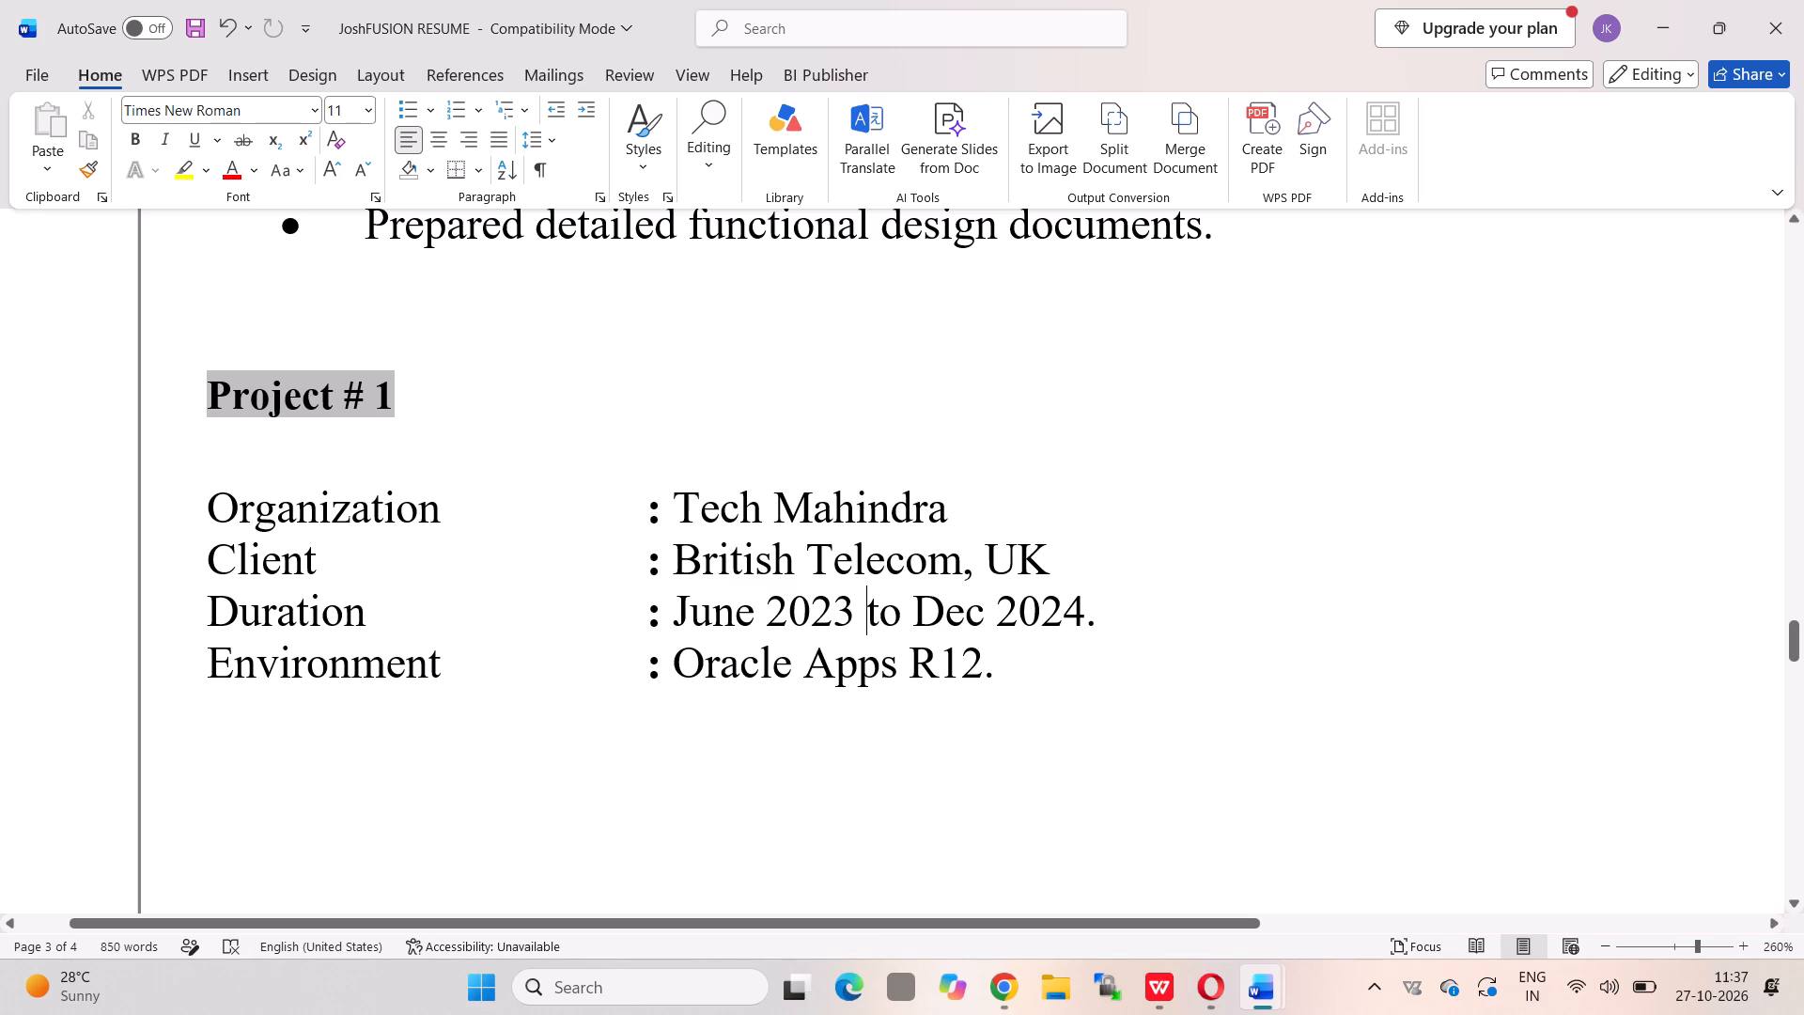
click(848, 608)
ctrl+scroll(862, 643, up, 3)
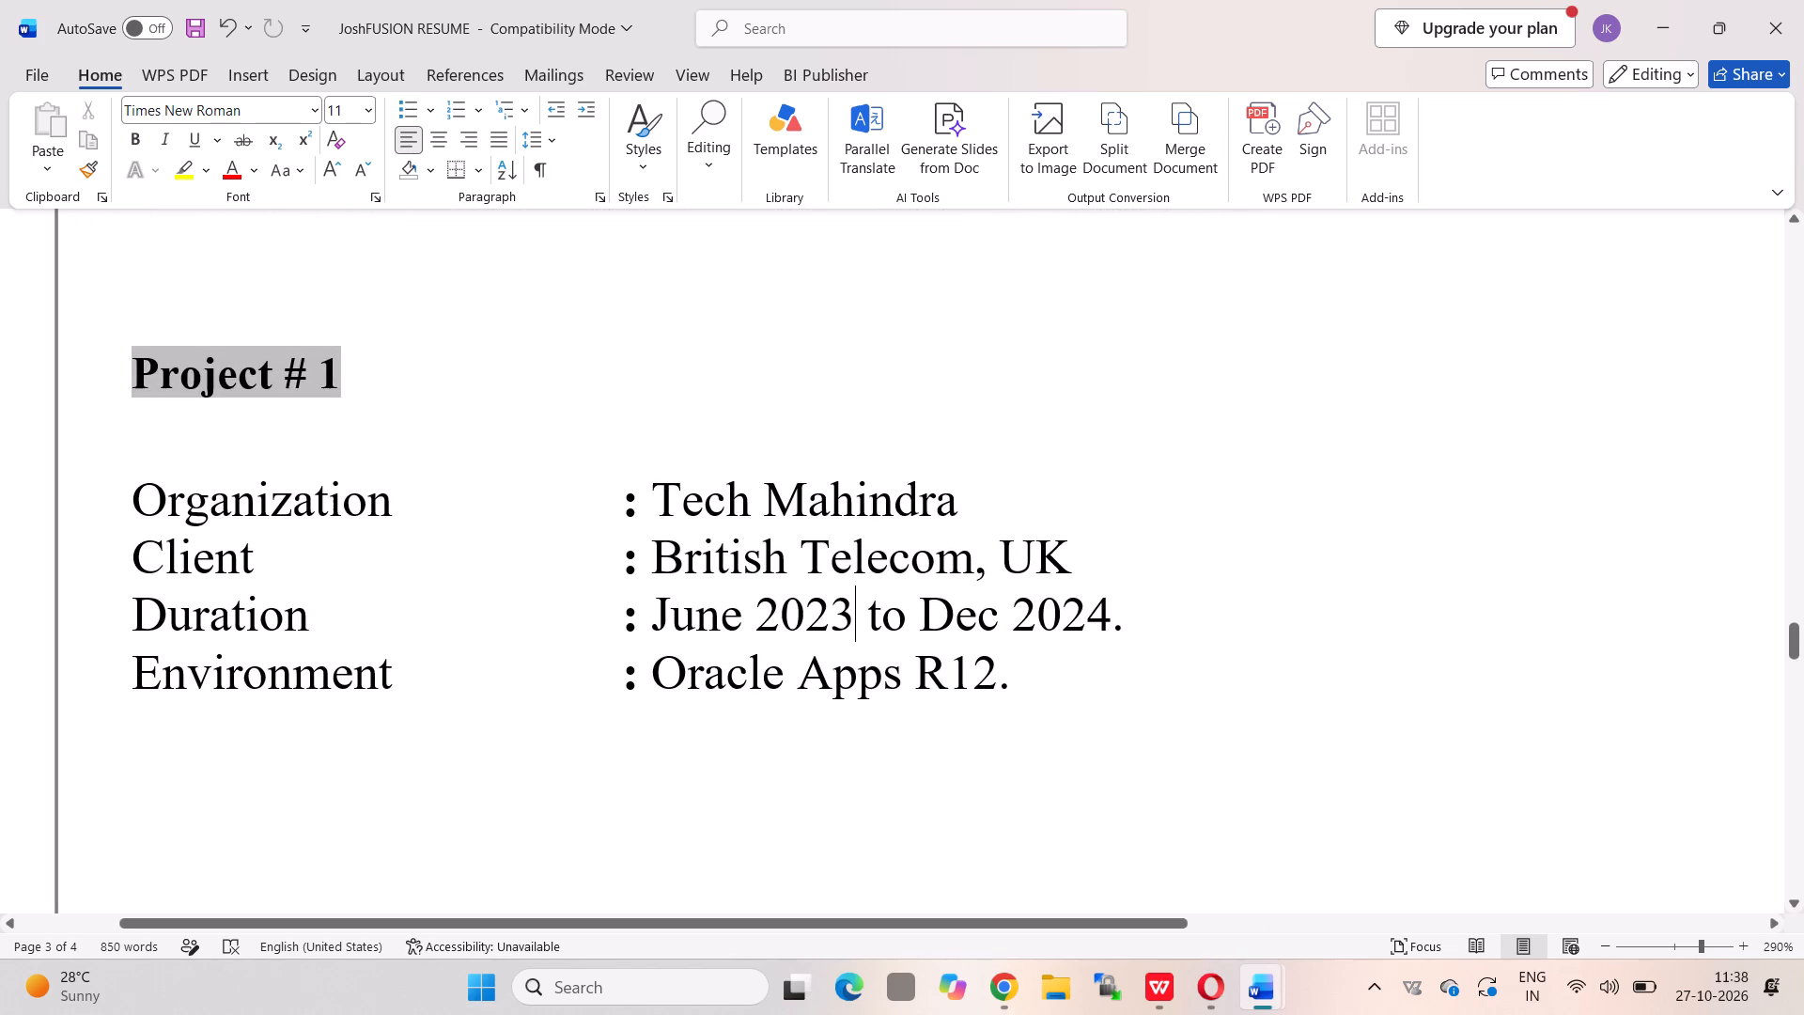
ctrl+scroll(862, 643, down, 1)
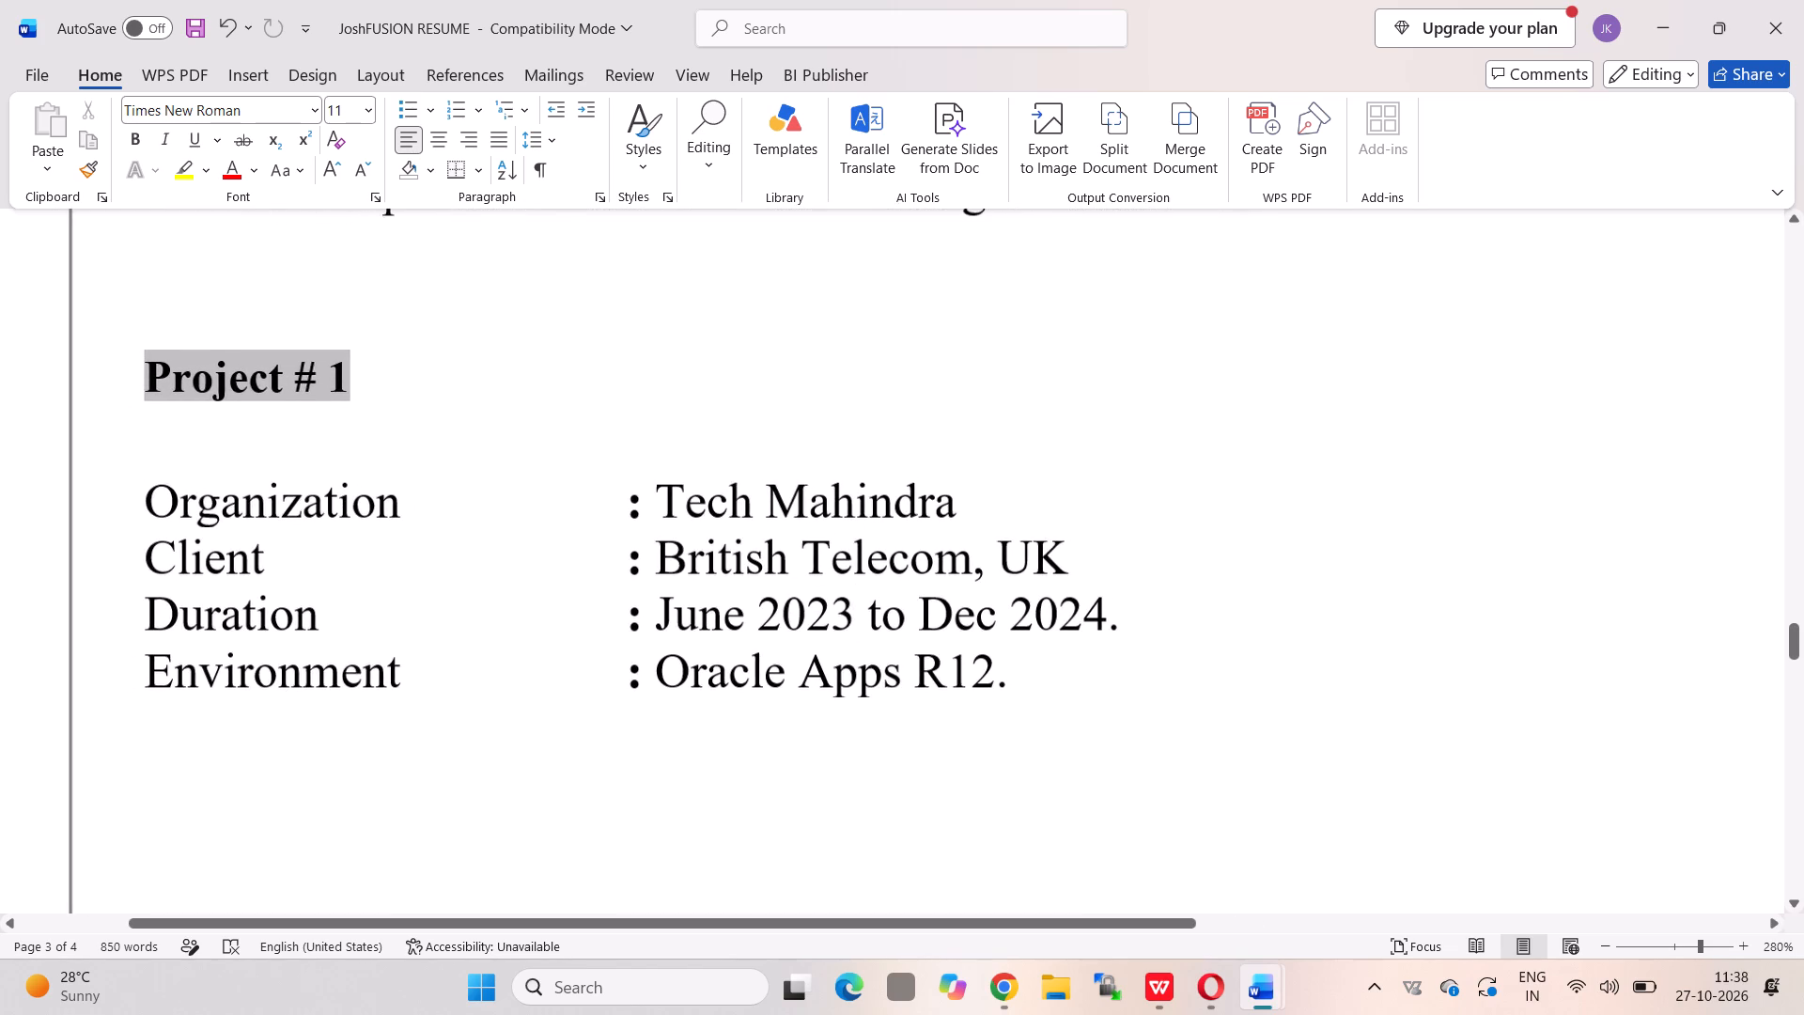
ctrl+scroll(862, 643, down, 3)
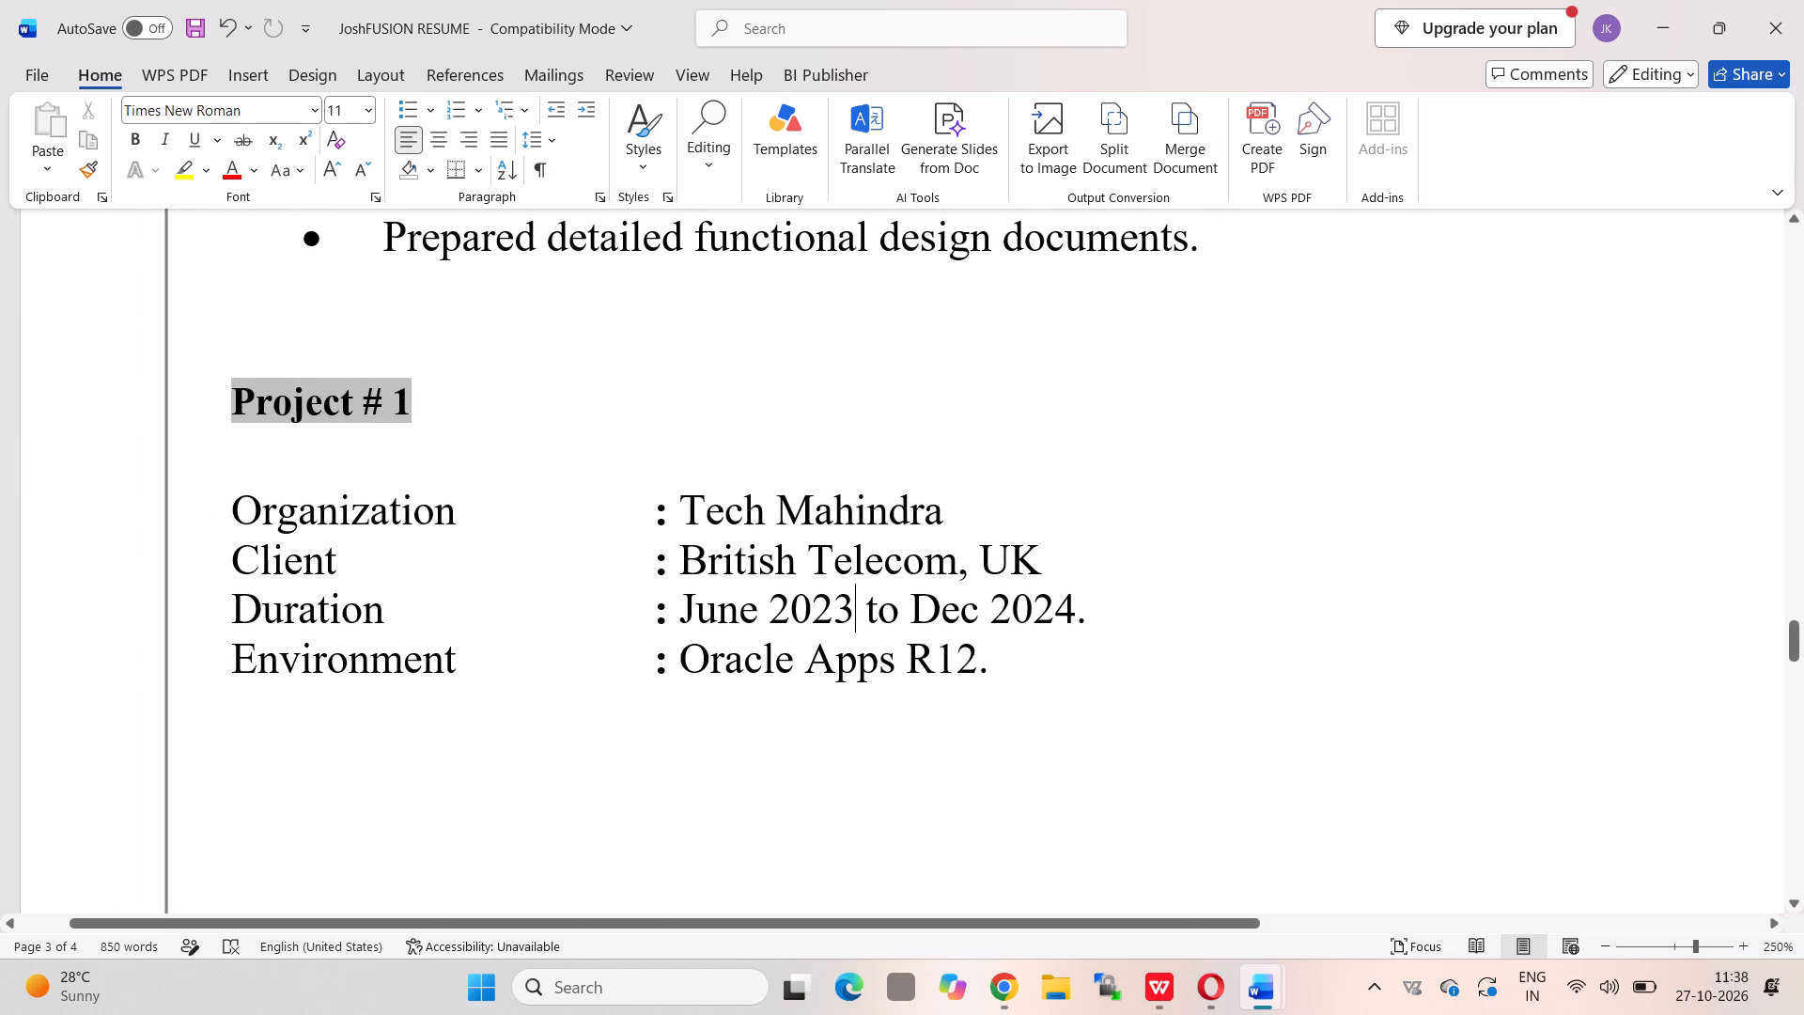
ctrl+scroll(862, 643, up, 4)
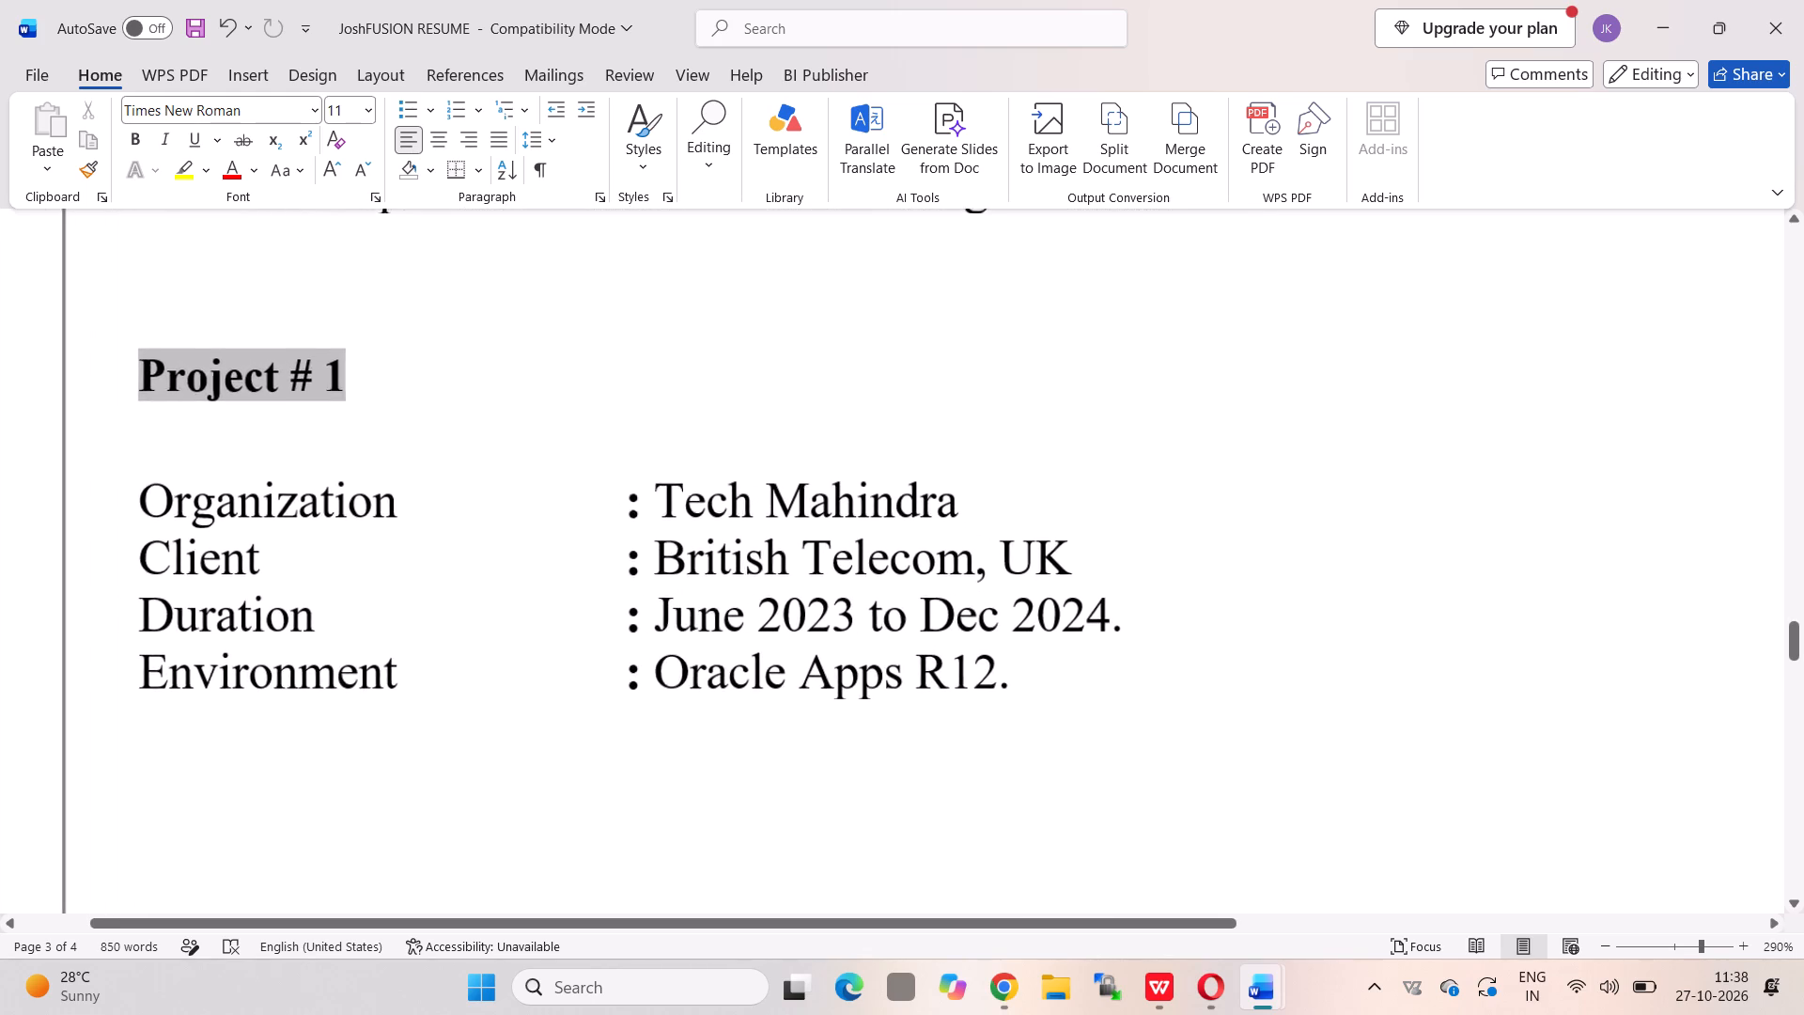
ctrl+scroll(862, 643, up, 2)
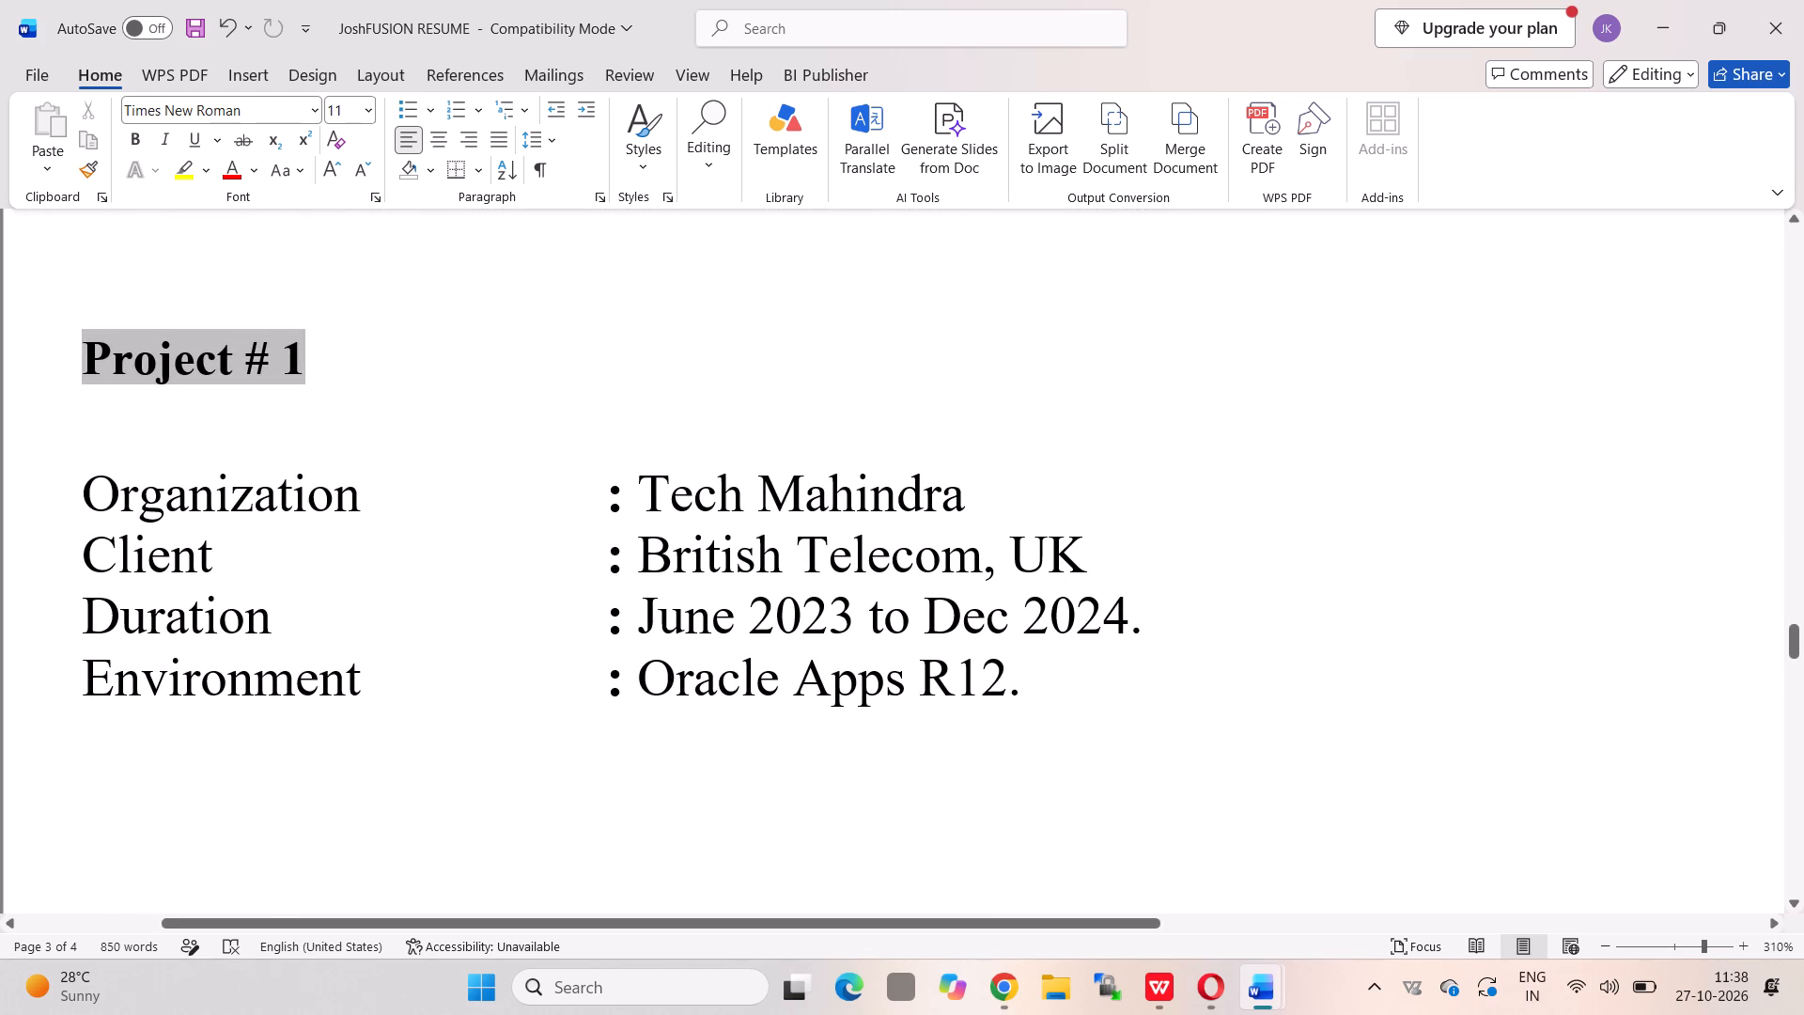
Recheck the Environment and Duration lines under Project # 1, placing the text cursor in each and finishing just after the start year.
click(1005, 686)
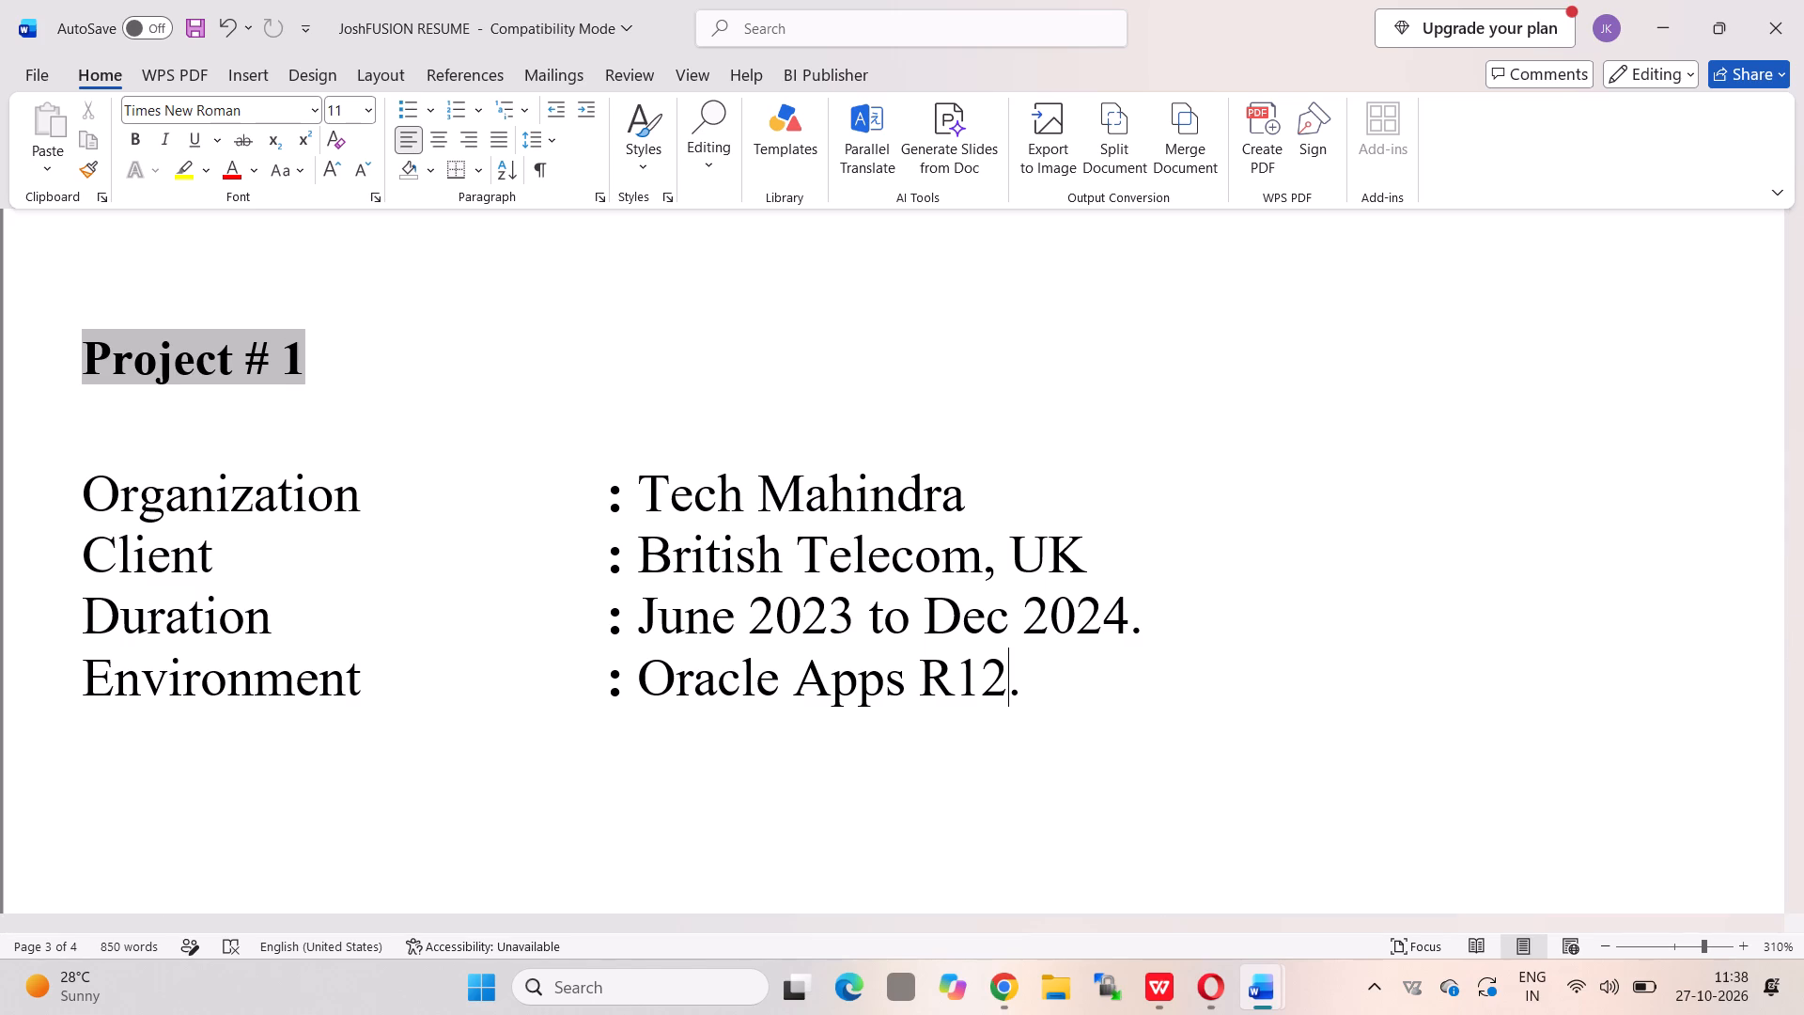
ctrl+scroll(1005, 686, down, 3)
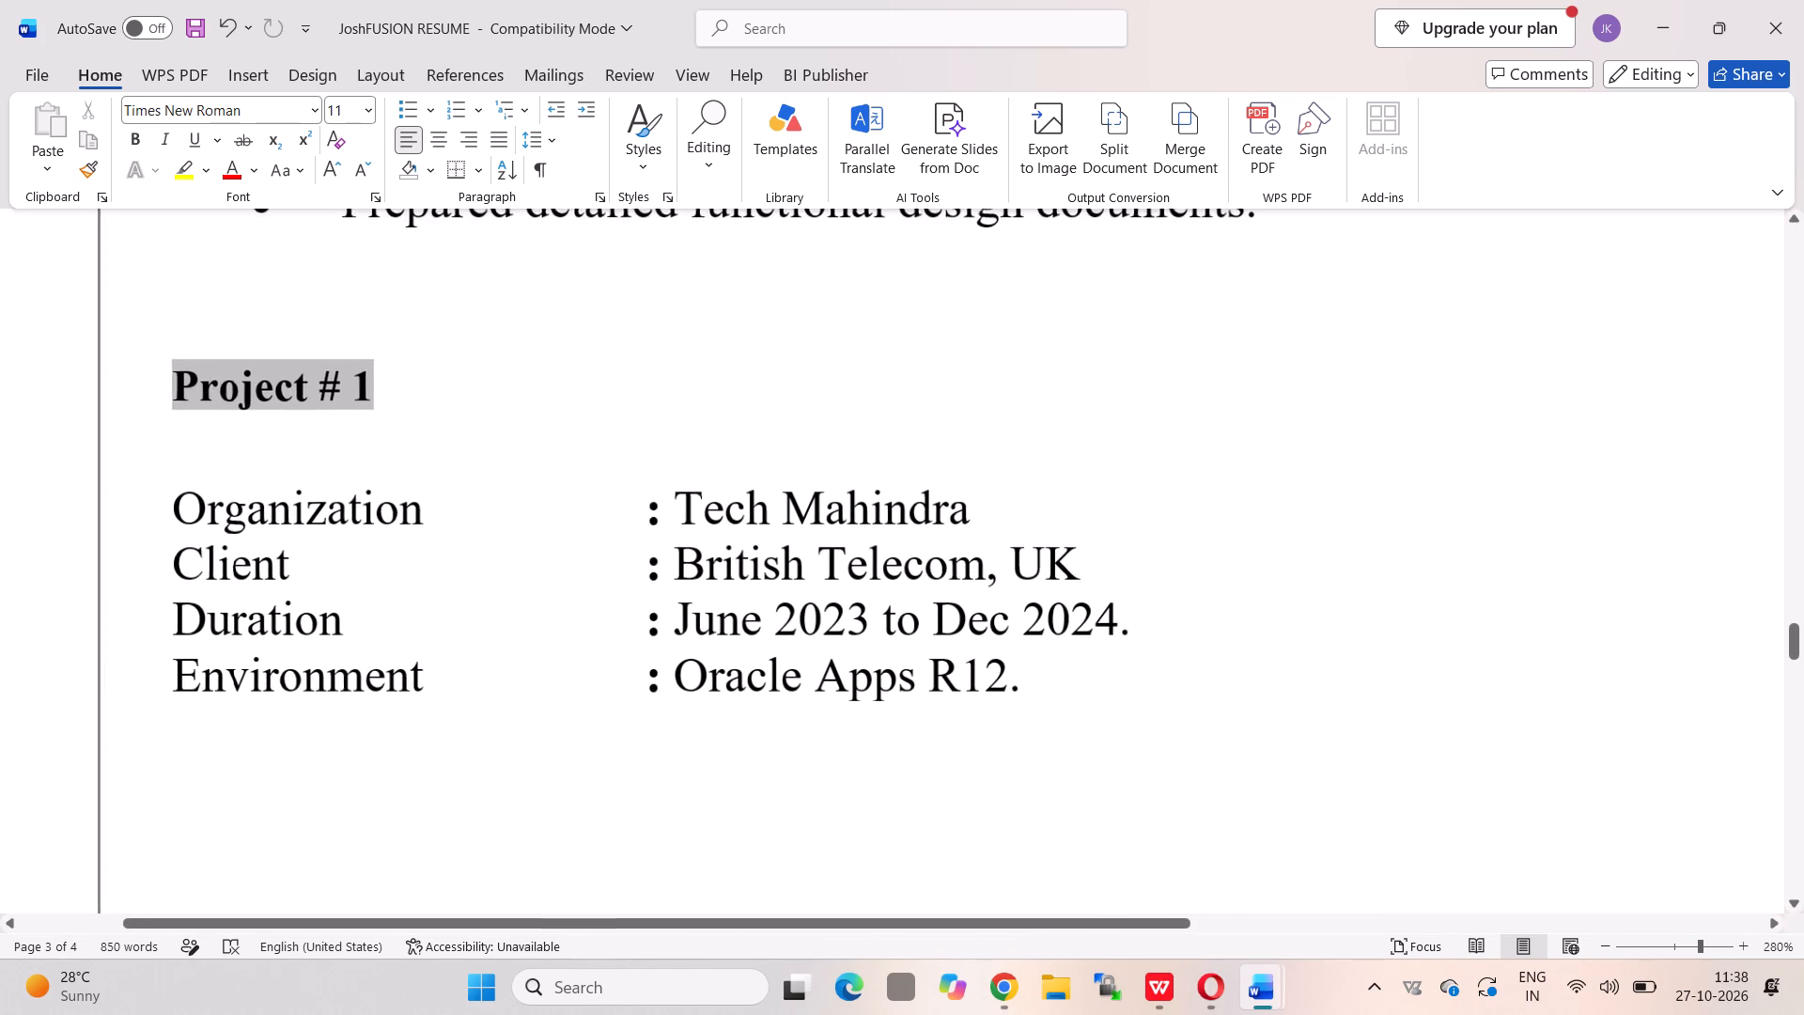
ctrl+scroll(1005, 686, up, 6)
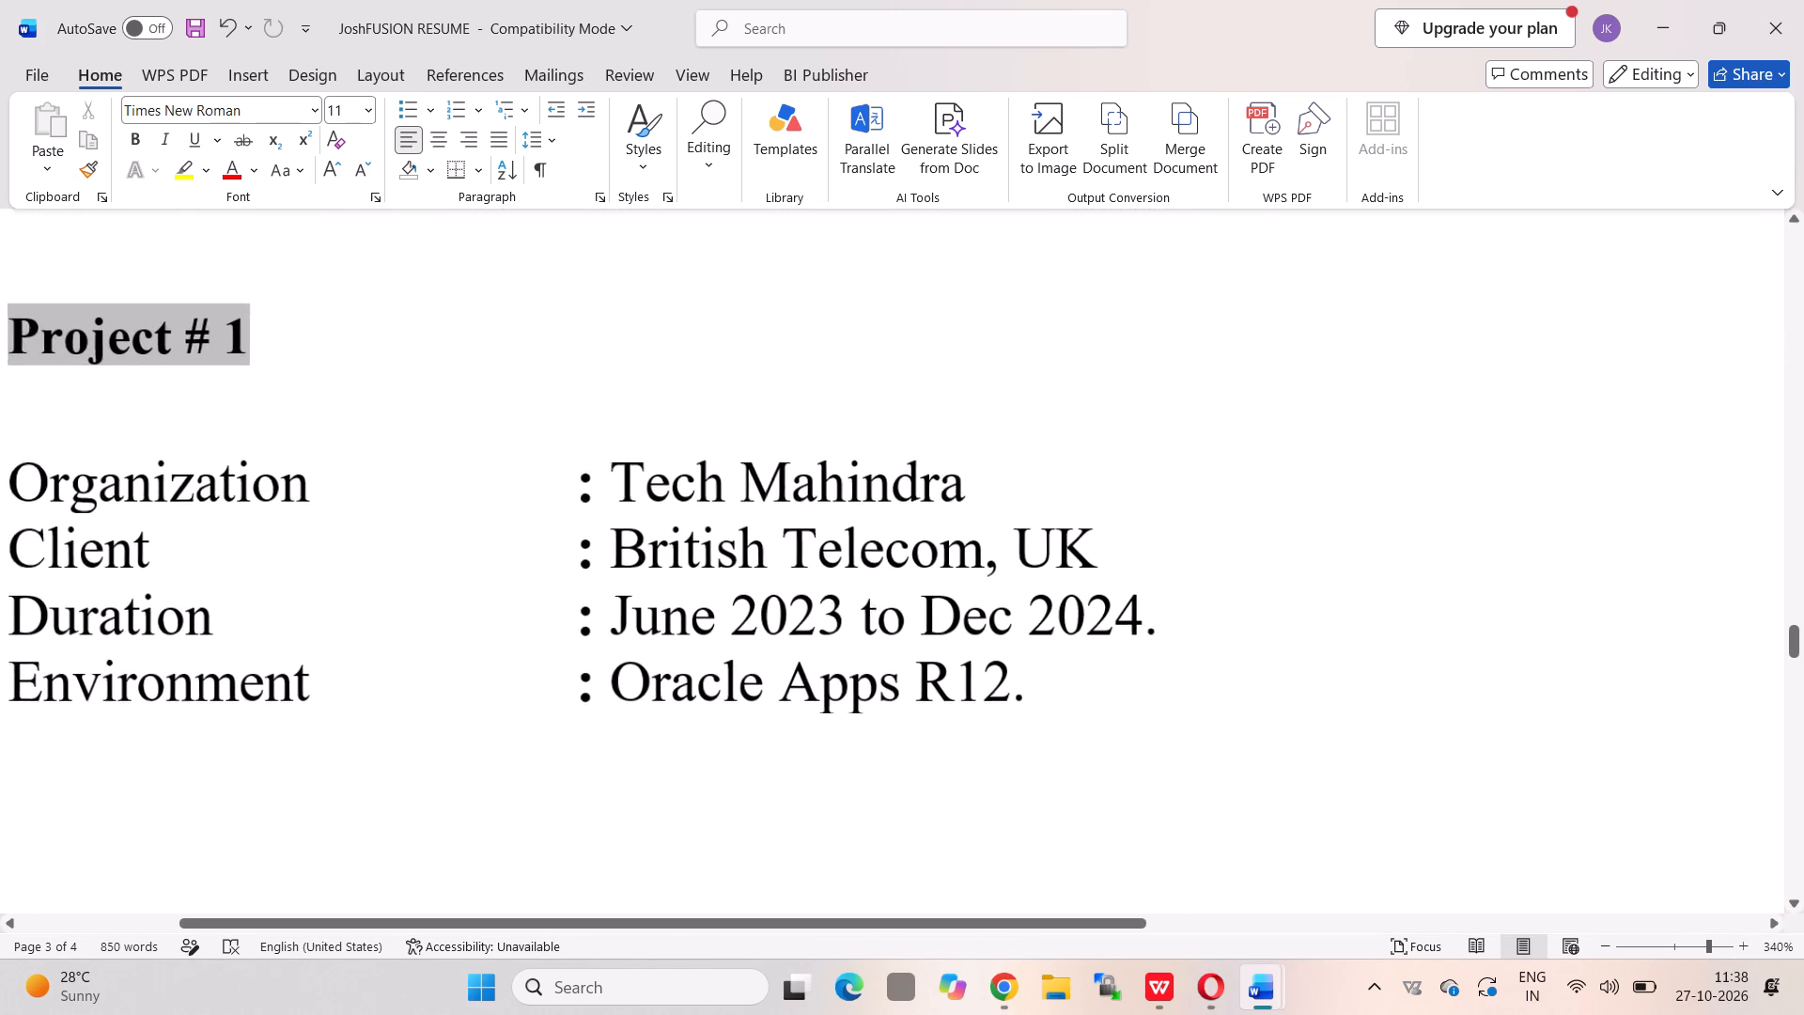
ctrl+scroll(1005, 686, up, 1)
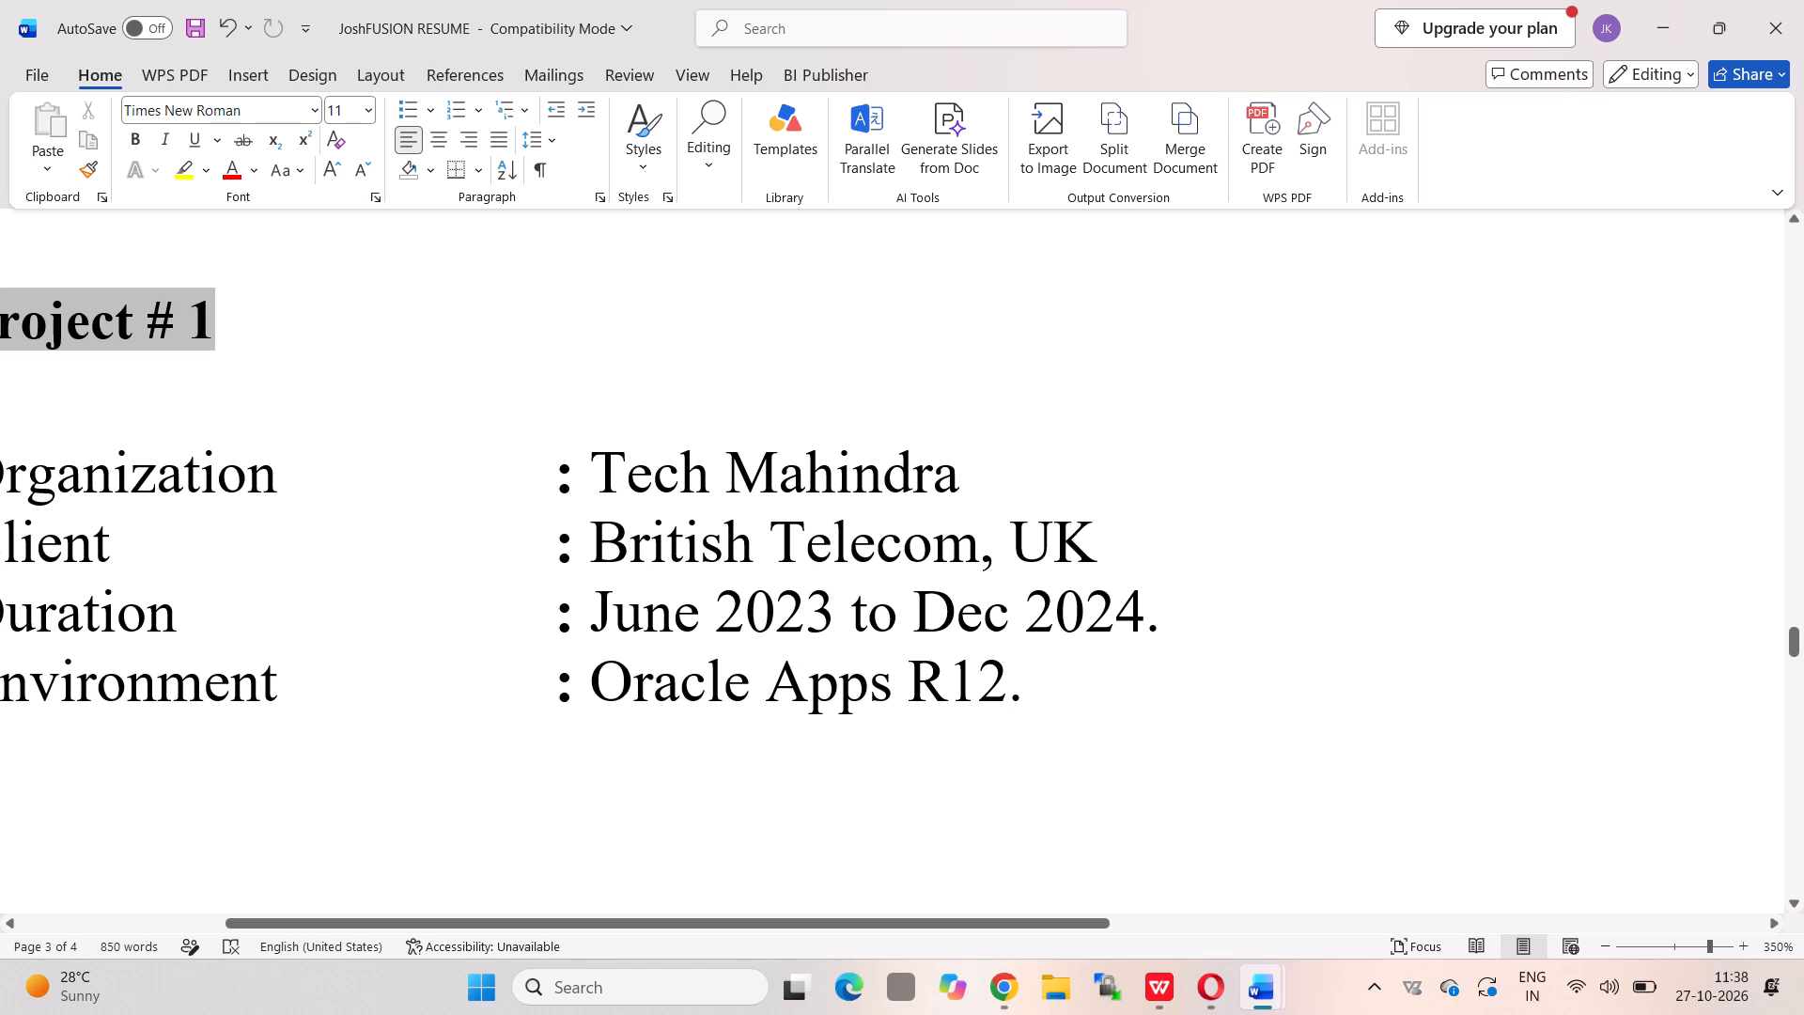
click(823, 612)
ctrl+scroll(823, 612, down, 3)
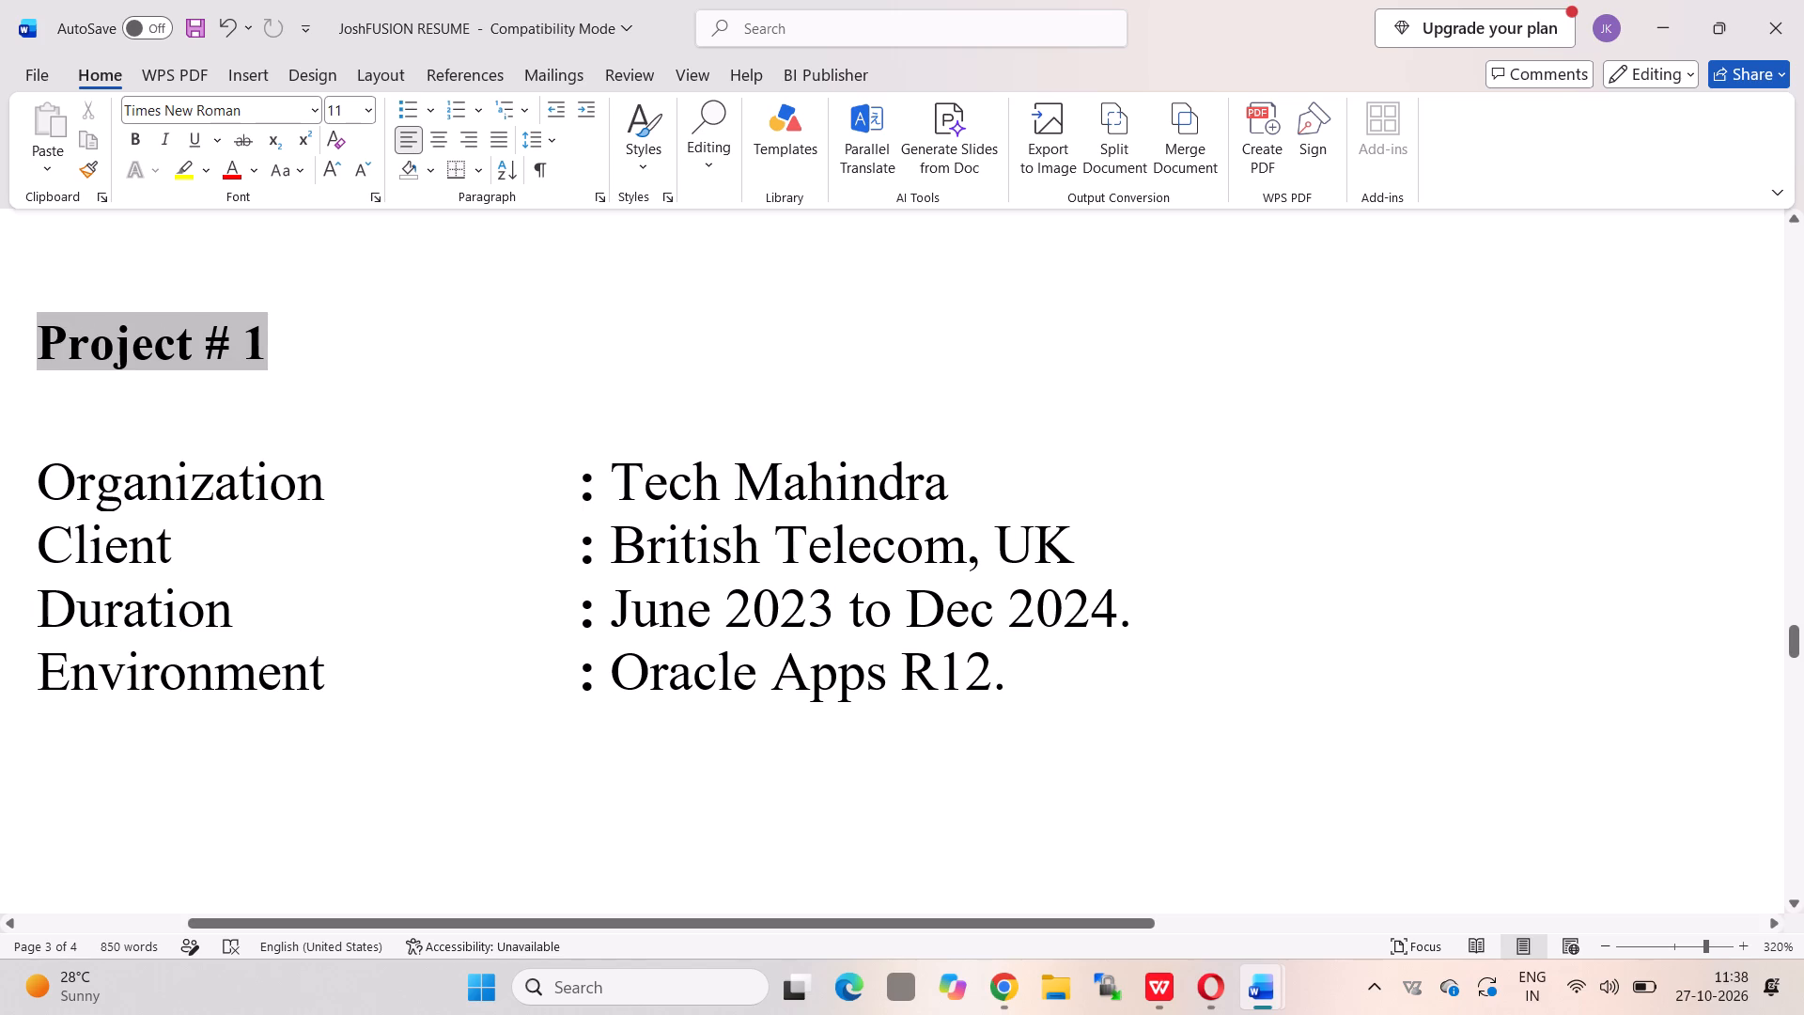
click(995, 676)
click(821, 608)
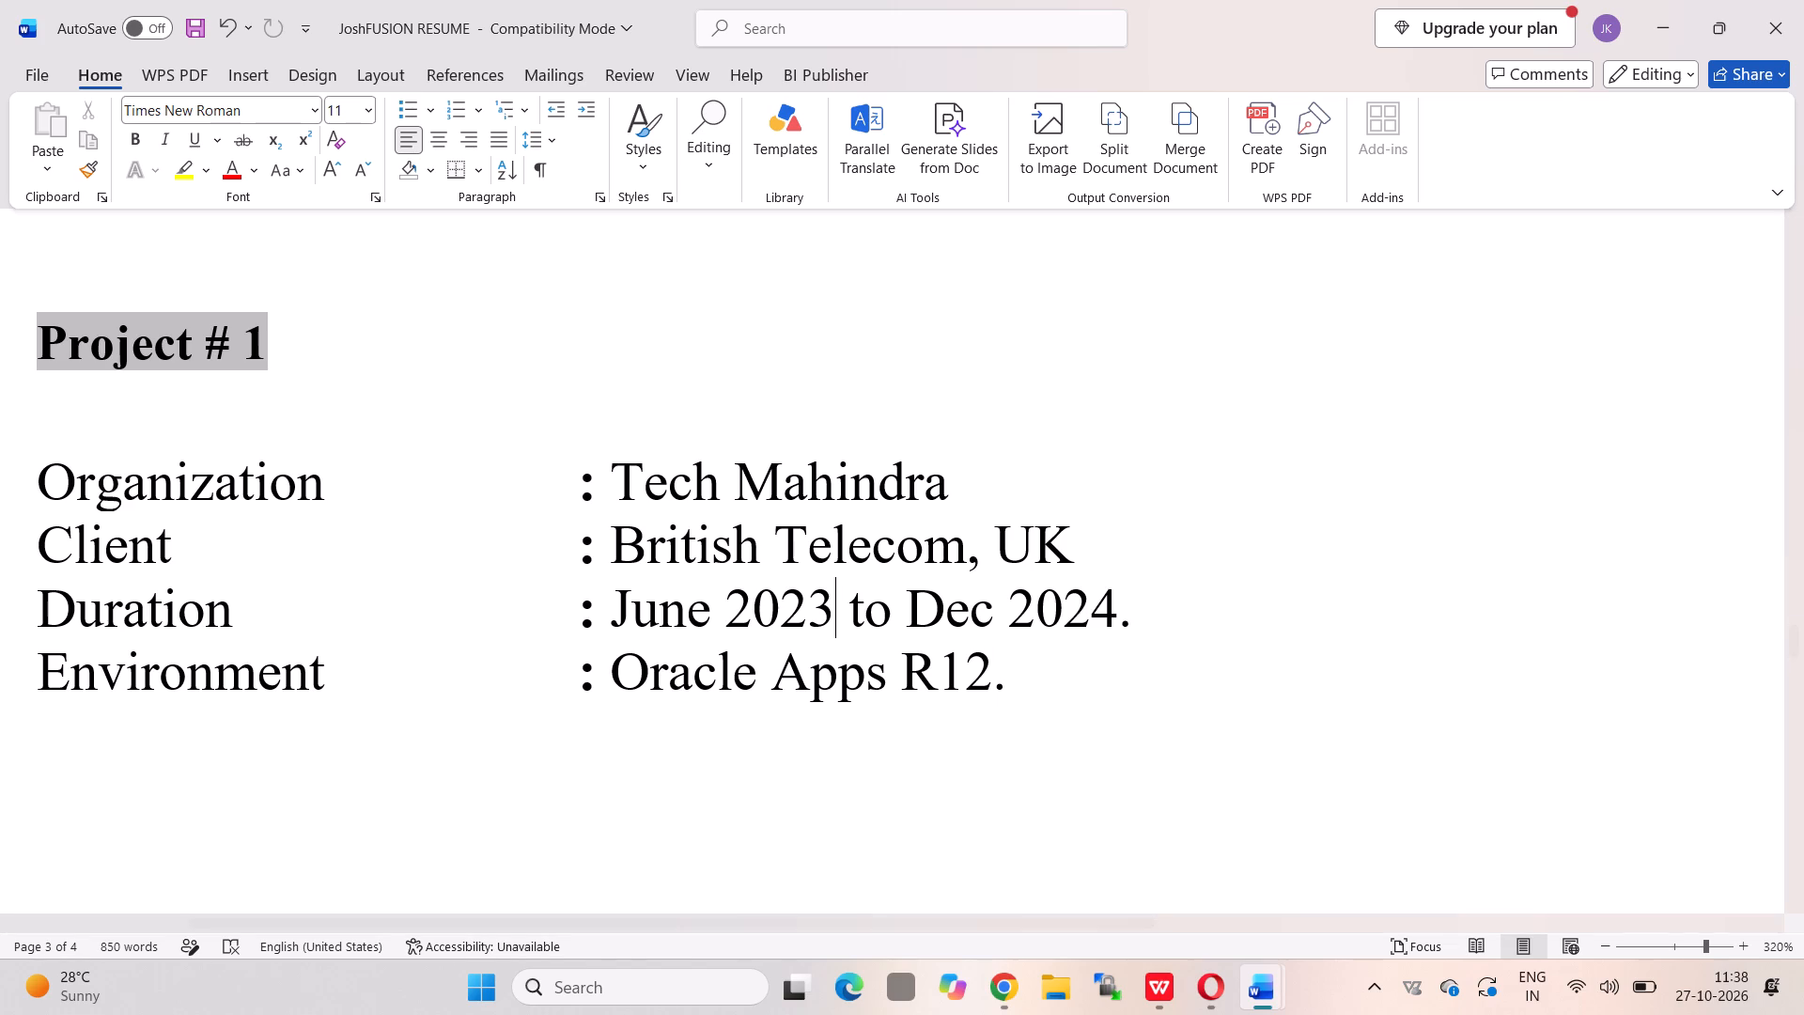
ctrl+scroll(821, 608, down, 2)
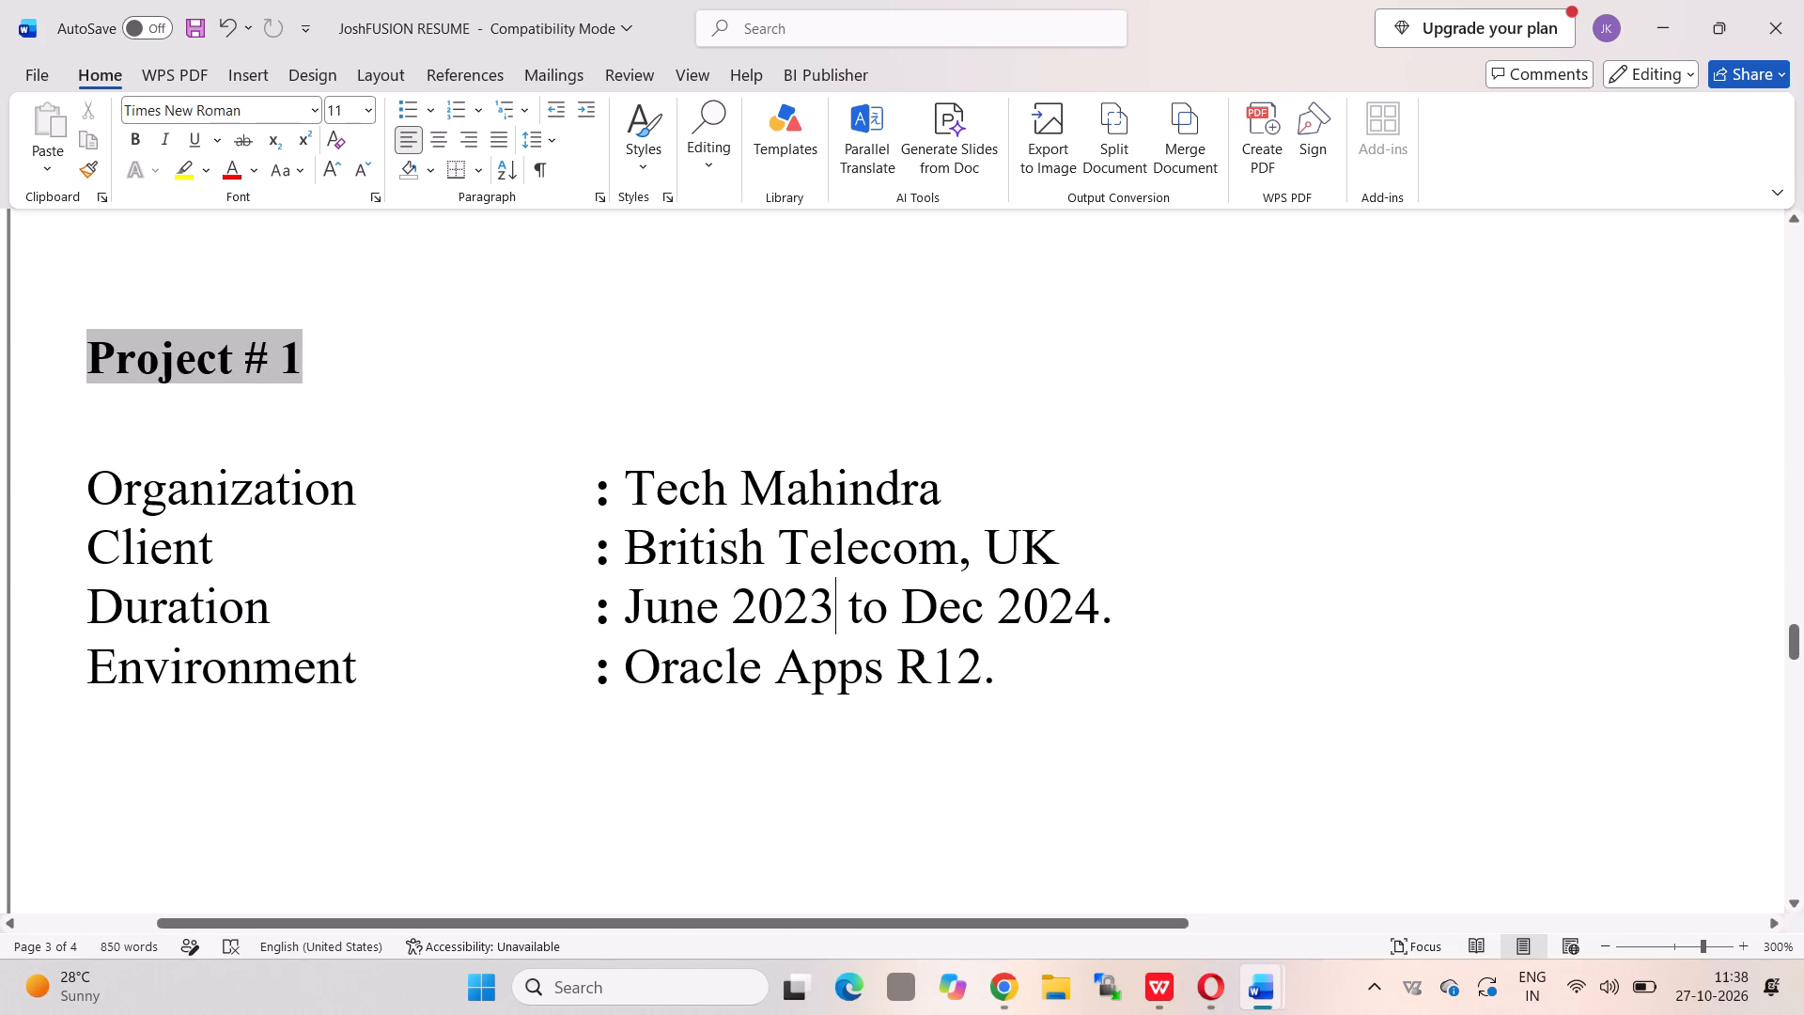
ctrl+scroll(832, 598, up, 4)
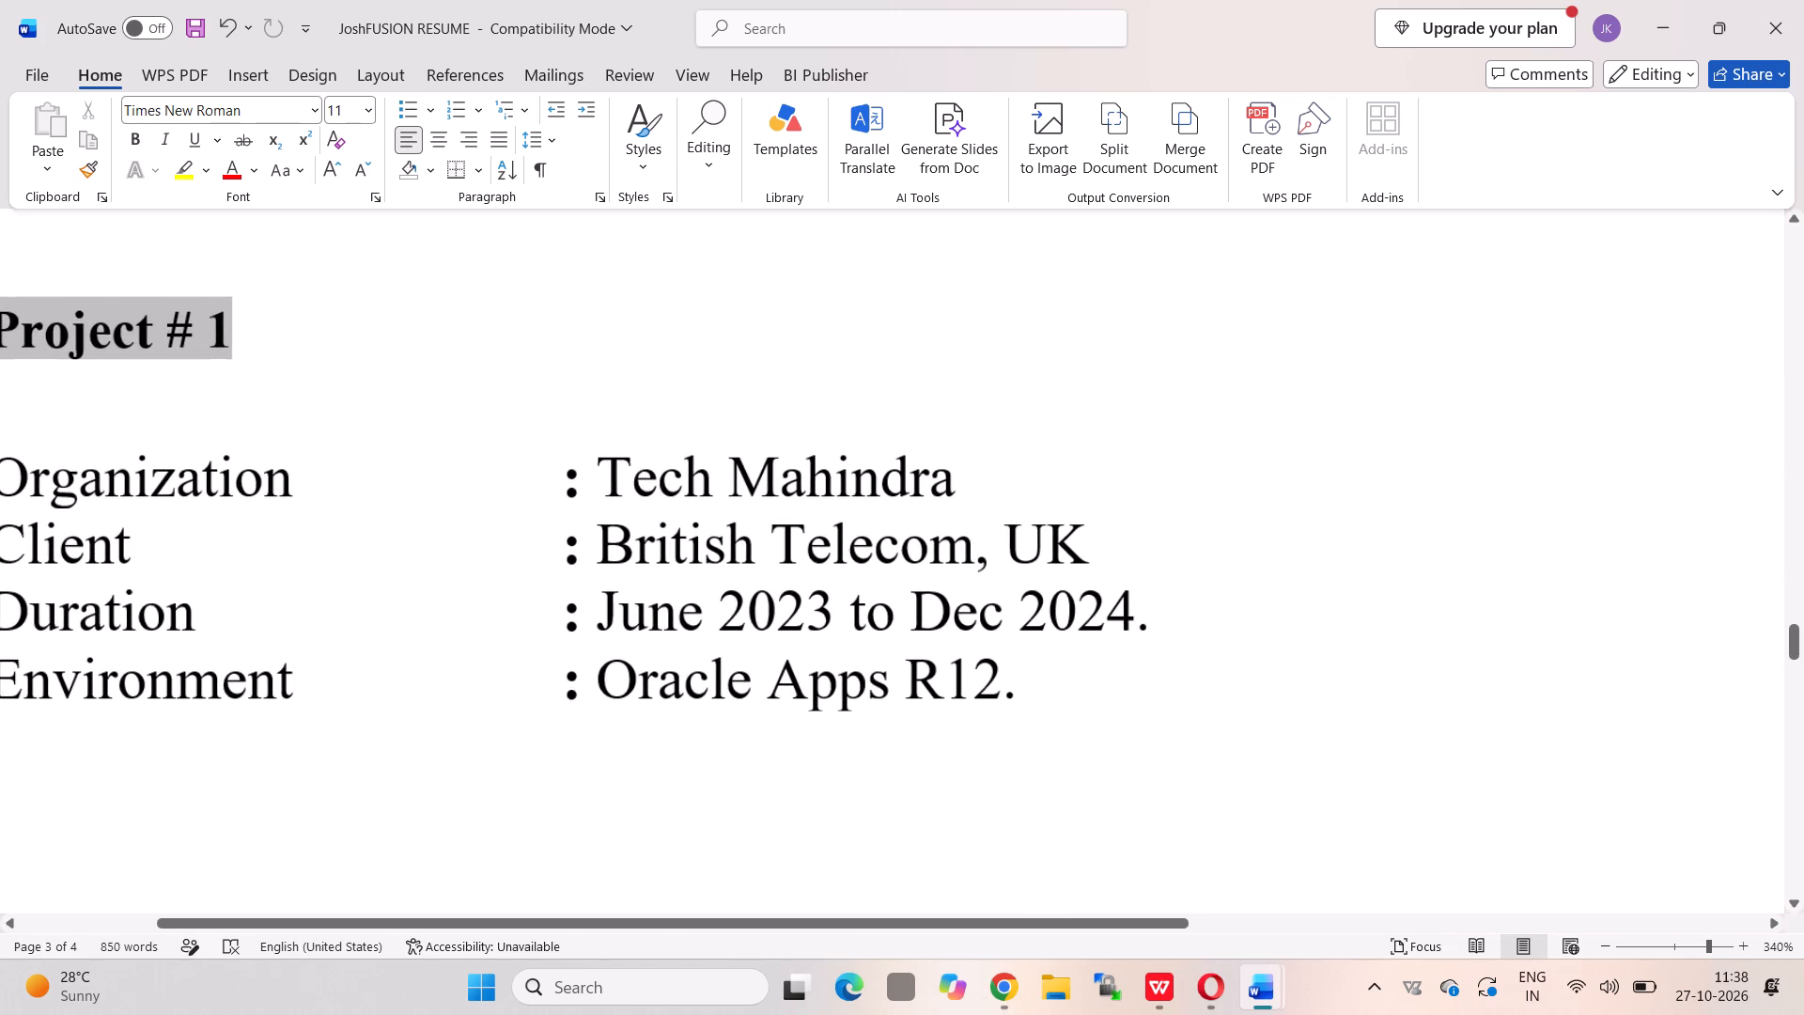
Skim the resume from Project # 1 back to the Helix Energy Solutions project and its responsibilities, and on to the last page.
scroll(832, 598, right, 2)
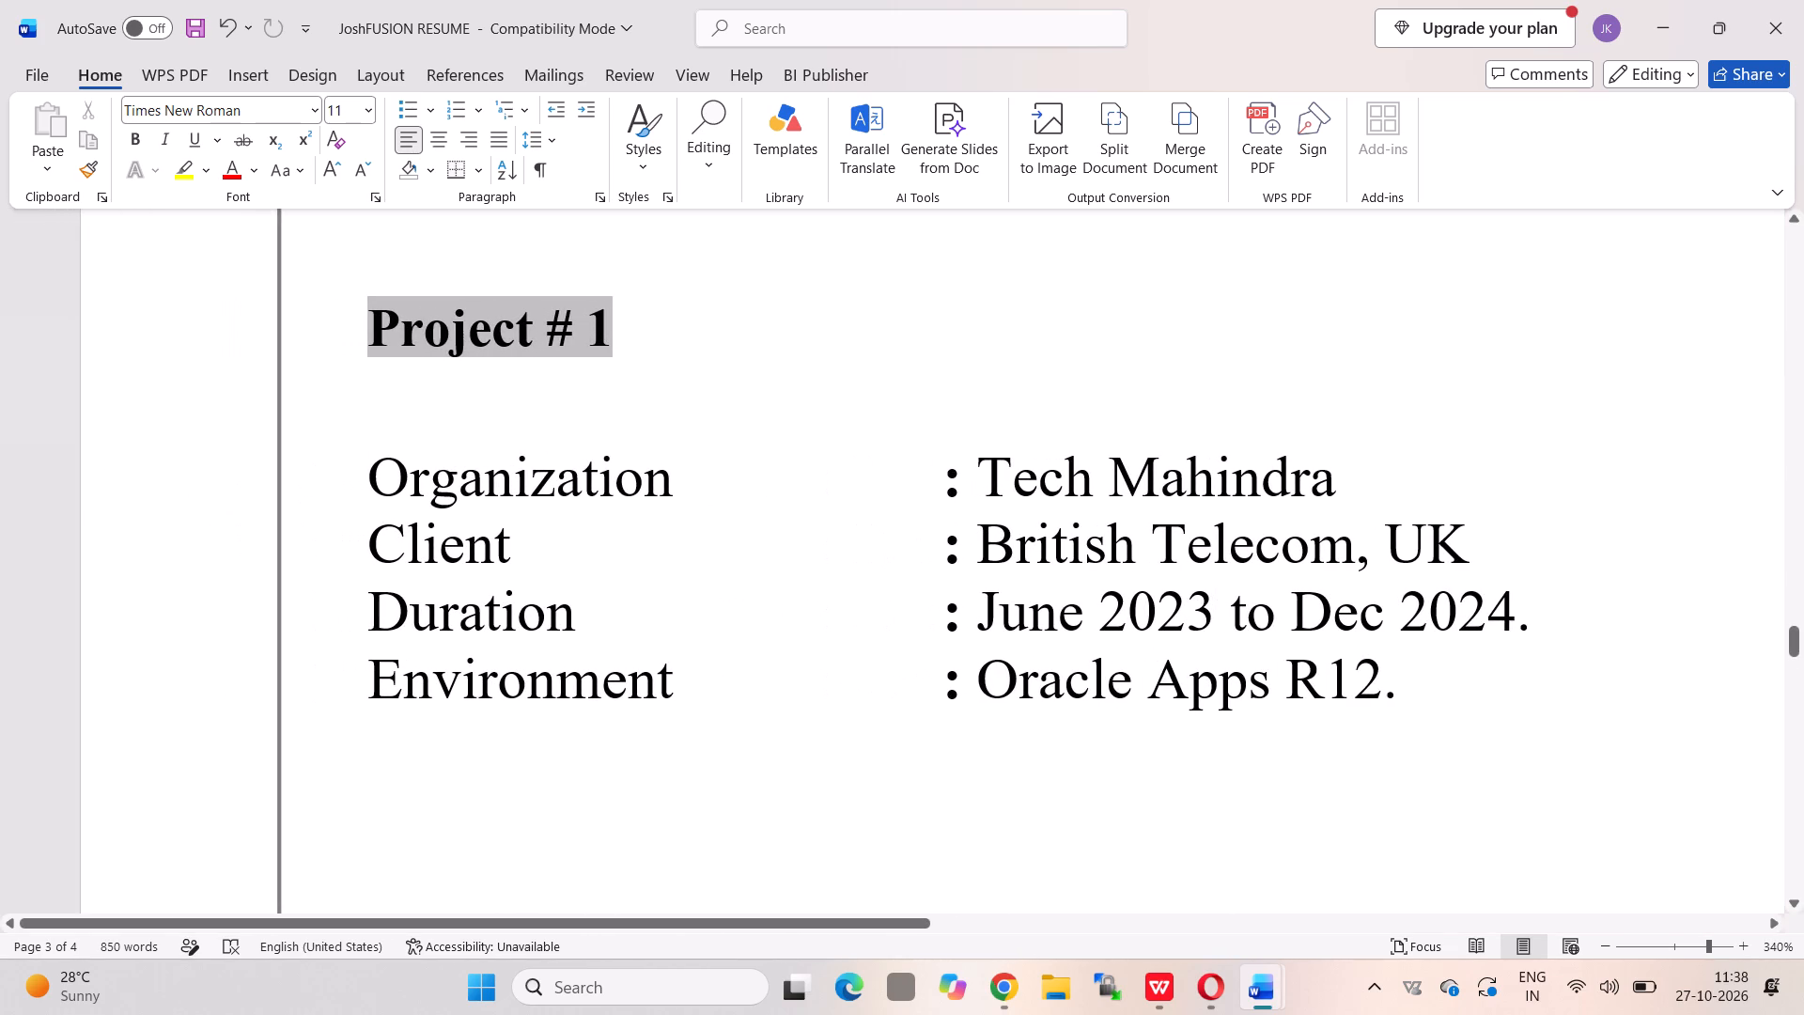
ctrl+scroll(1018, 590, down, 4)
scroll(1018, 590, up, 8)
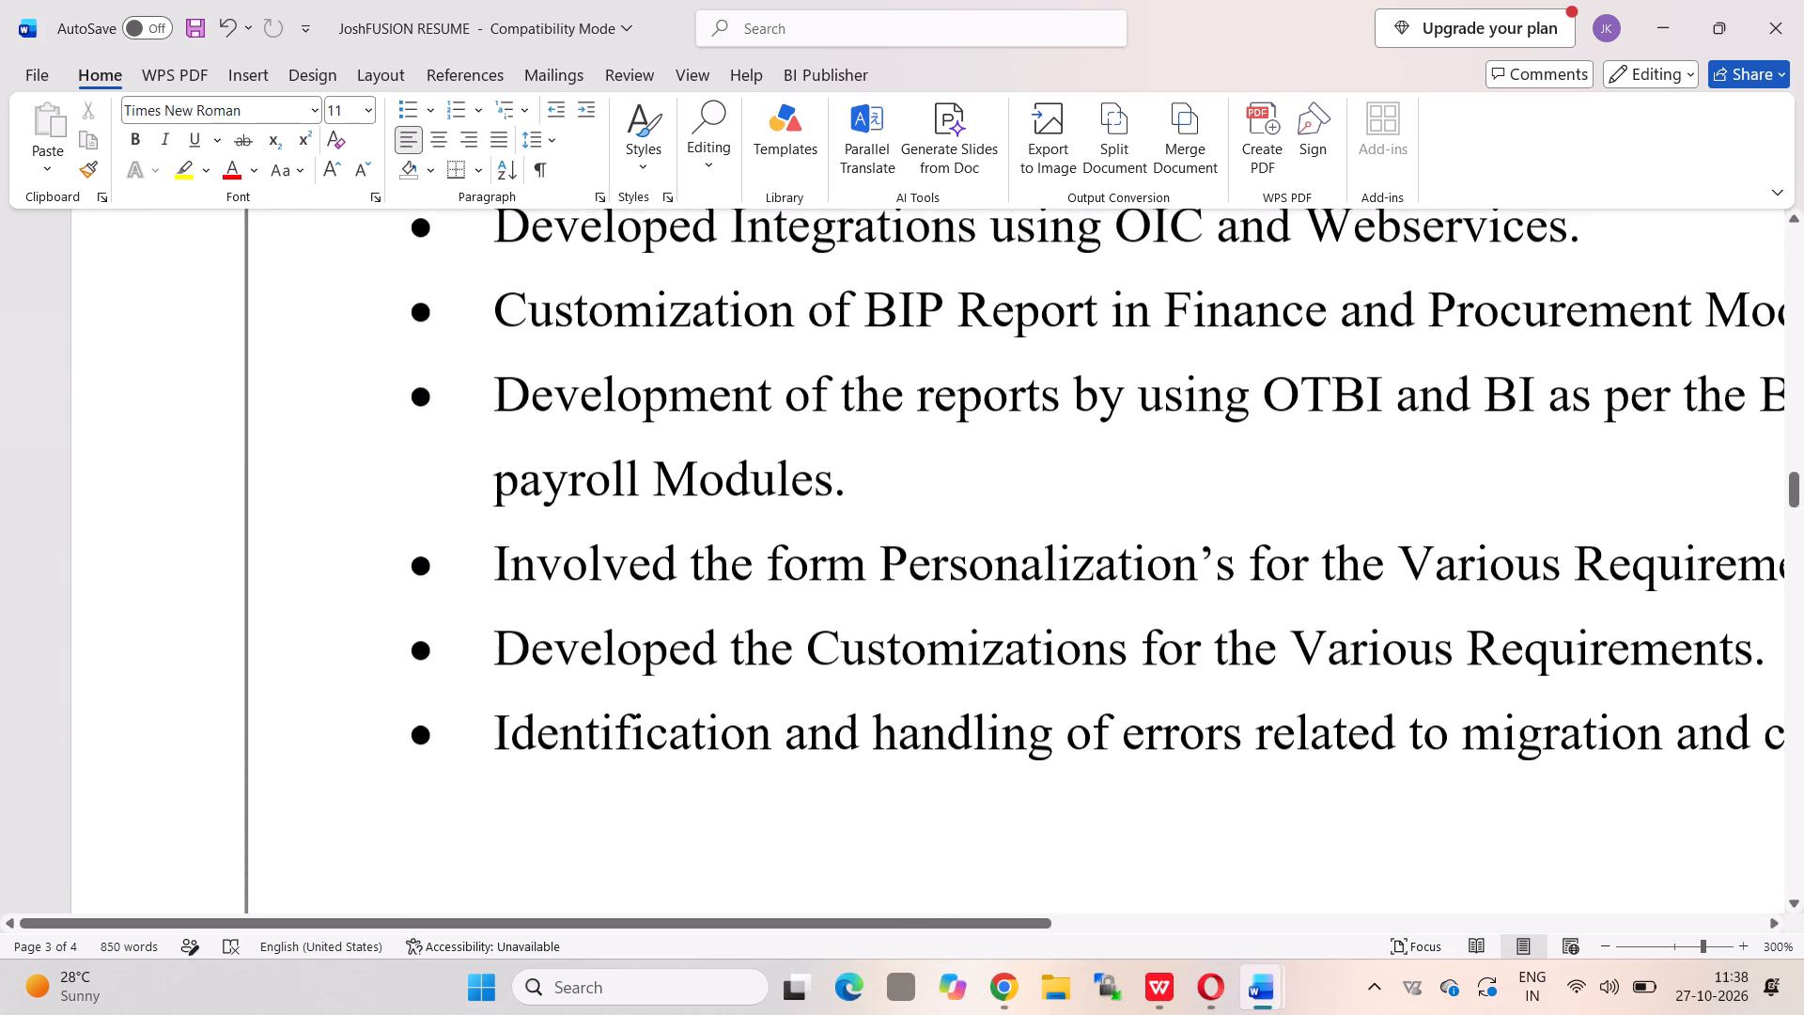
scroll(1018, 590, up, 4)
scroll(1018, 590, down, 11)
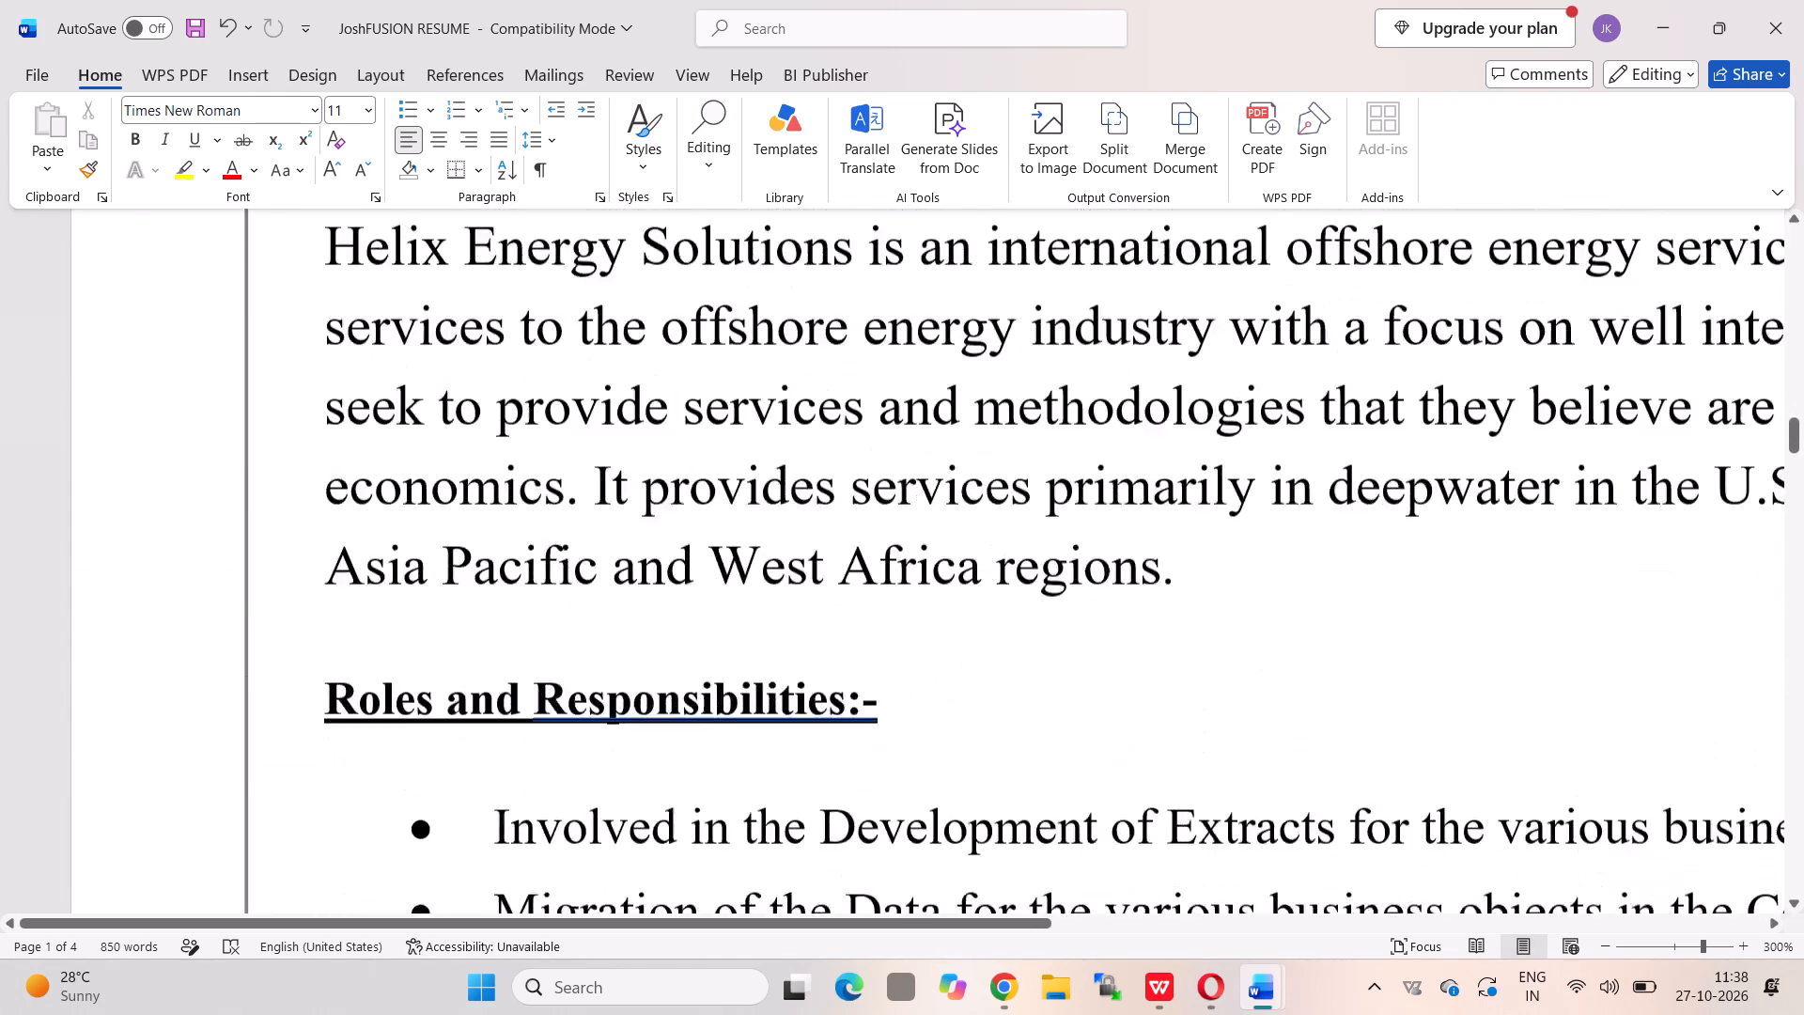
scroll(1018, 590, up, 2)
scroll(1018, 590, down, 20)
scroll(1018, 590, down, 5)
scroll(1018, 590, down, 19)
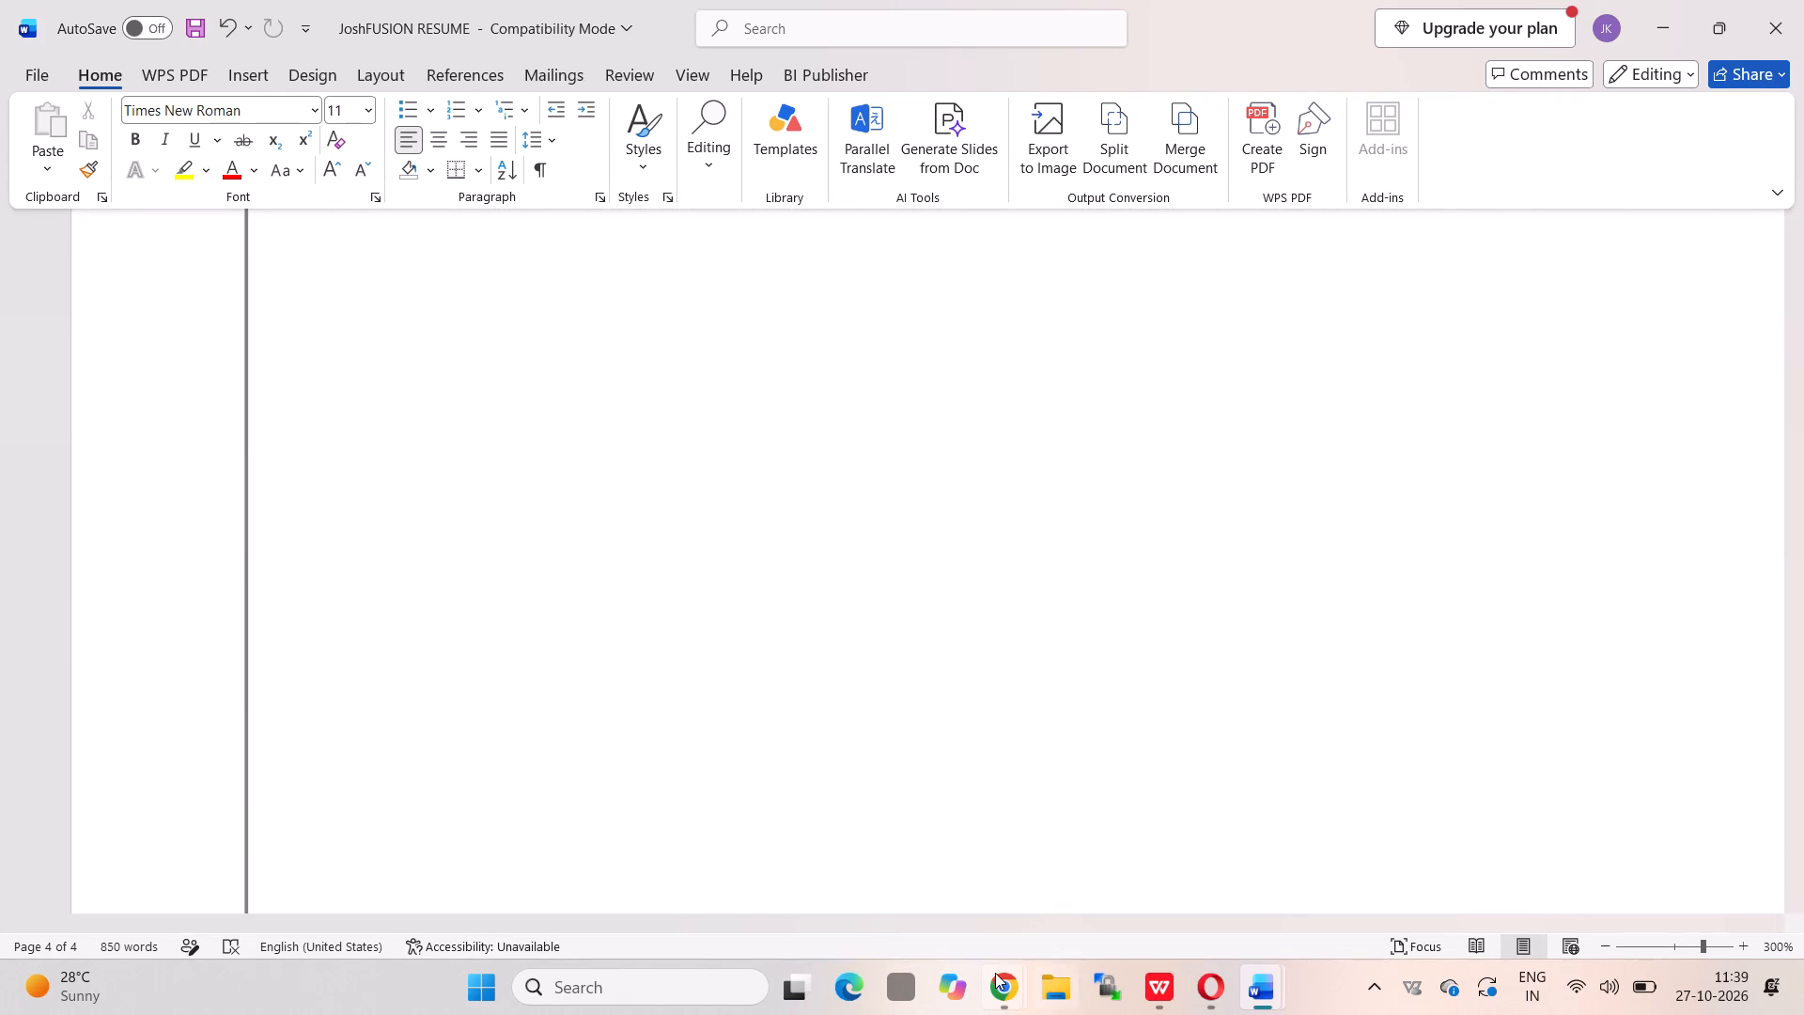
Switch to the Chrome window with the new tab.
click(954, 891)
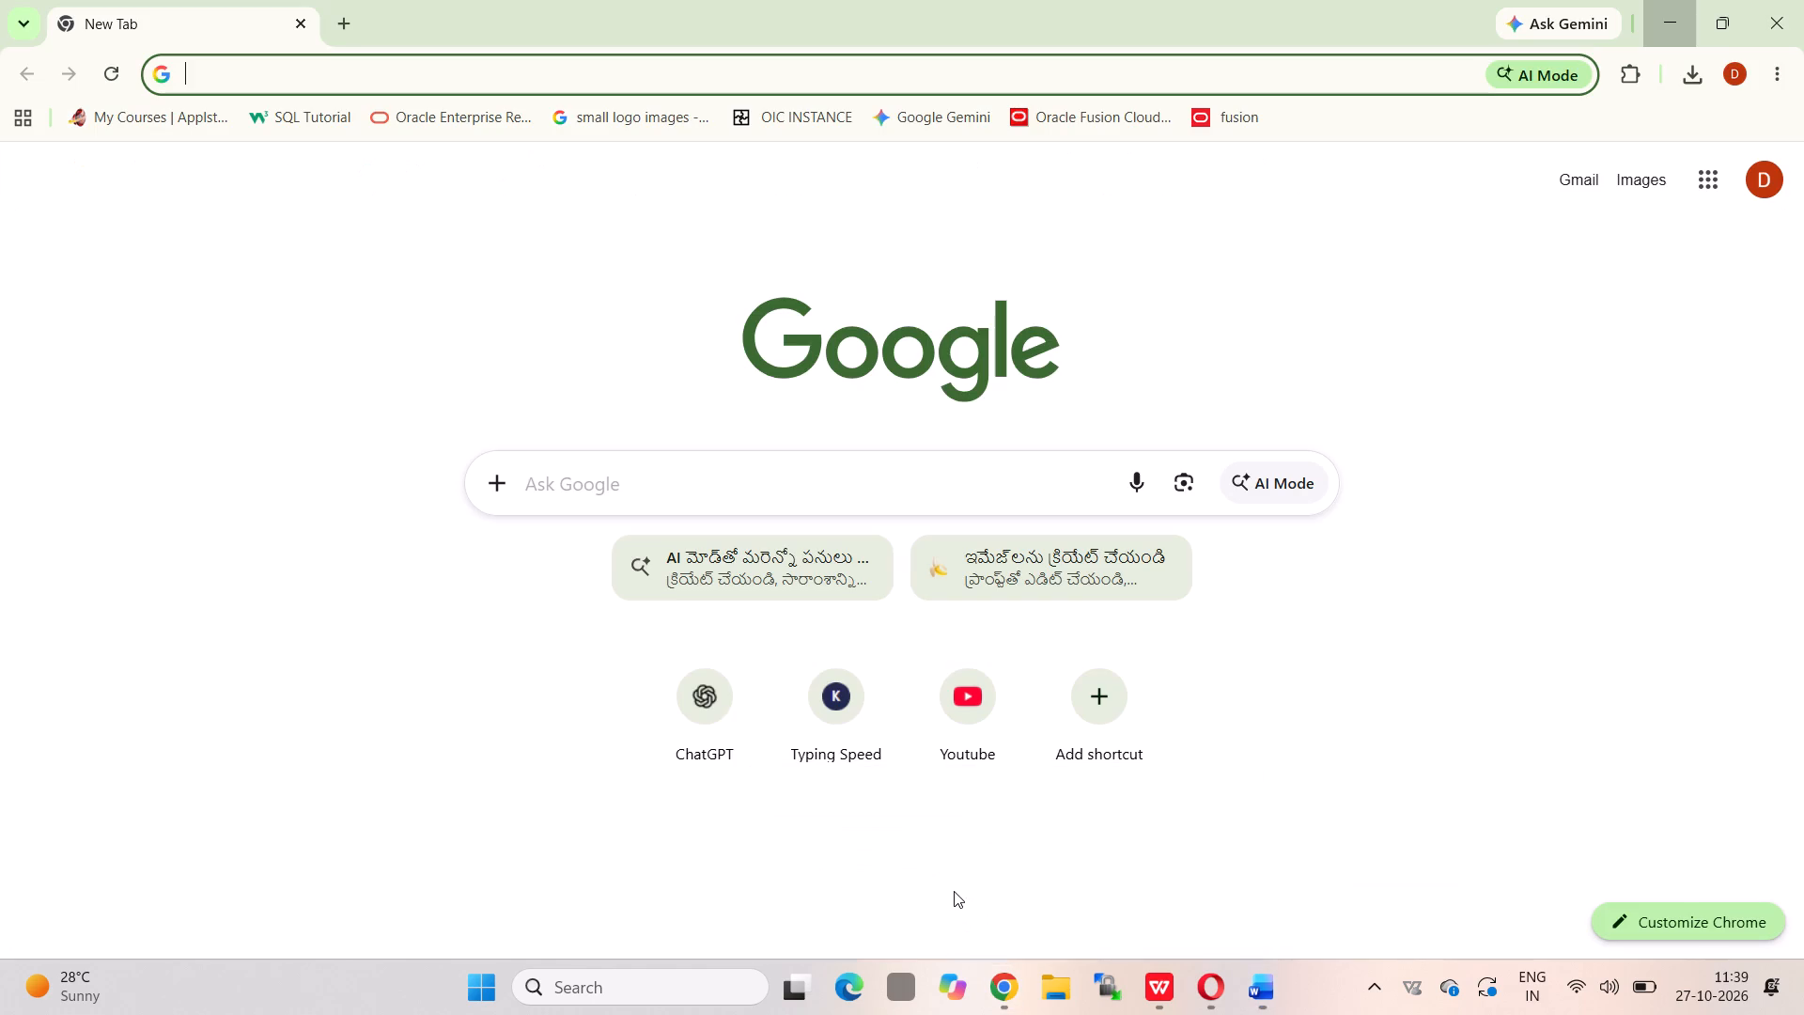
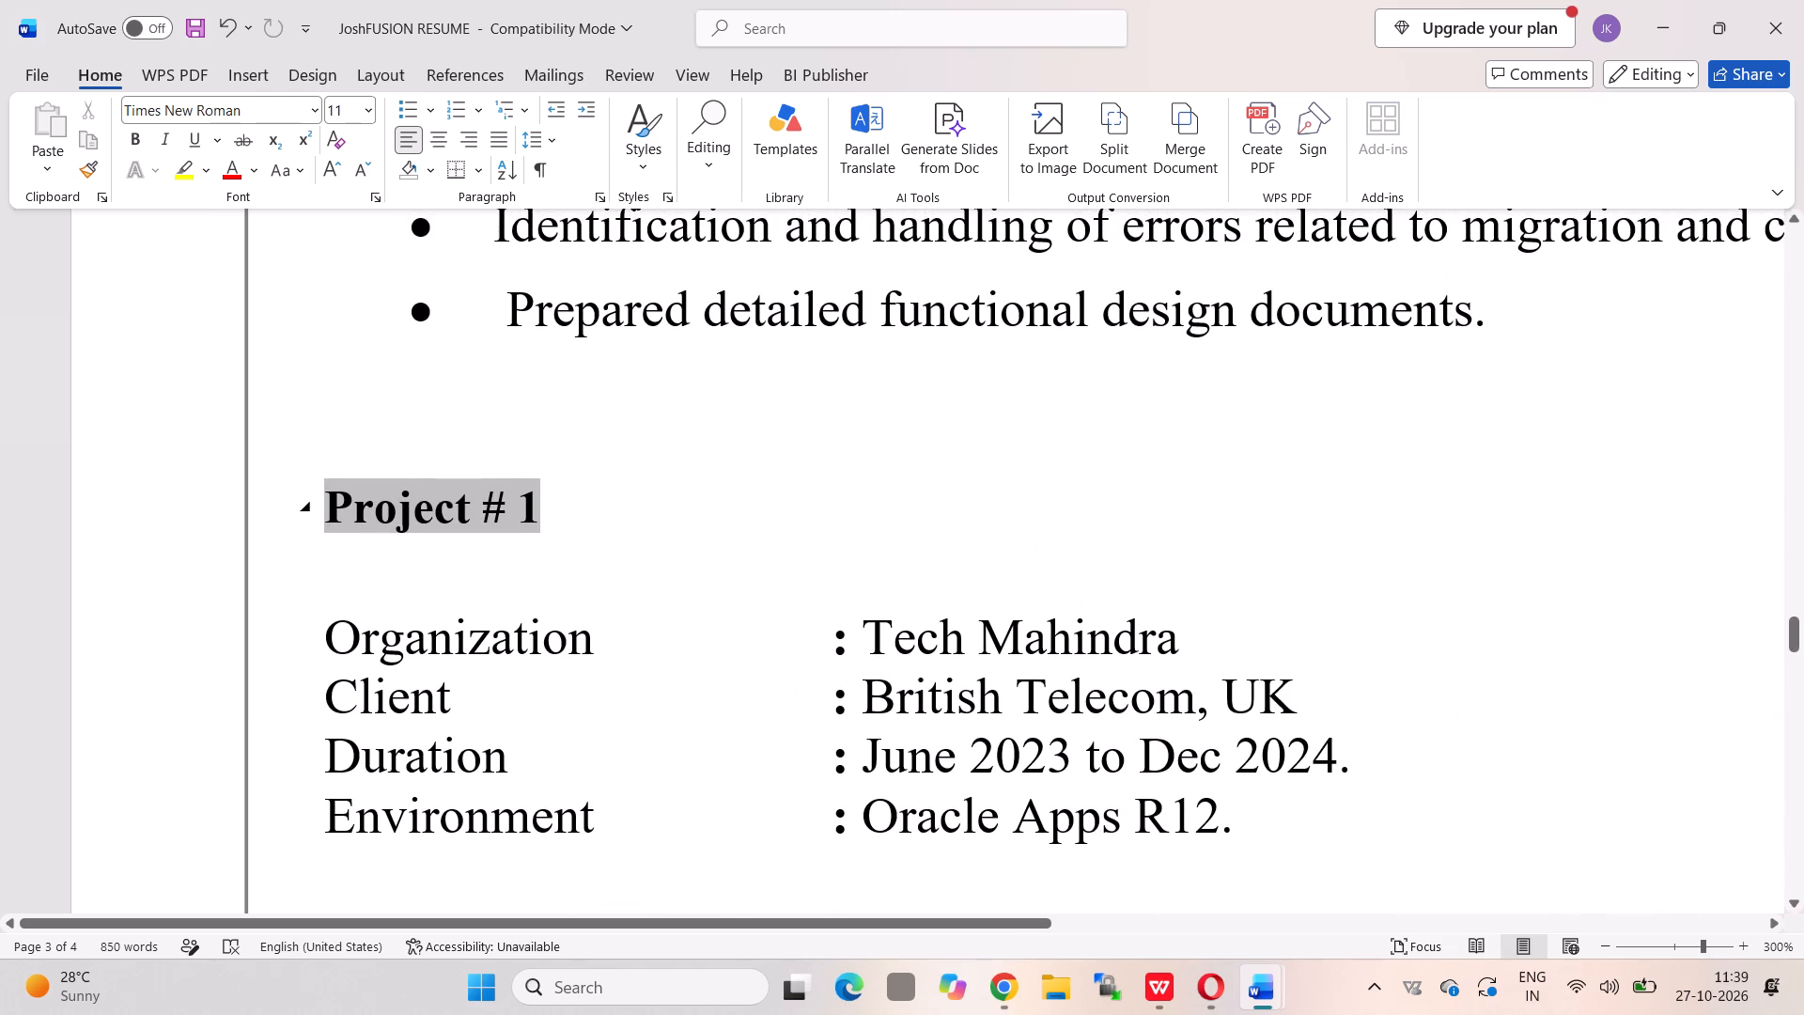
Examine Project # 1's details up close and place the text cursor right after the start year in its Duration line.
scroll(957, 549, up, 1)
ctrl+scroll(957, 549, up, 4)
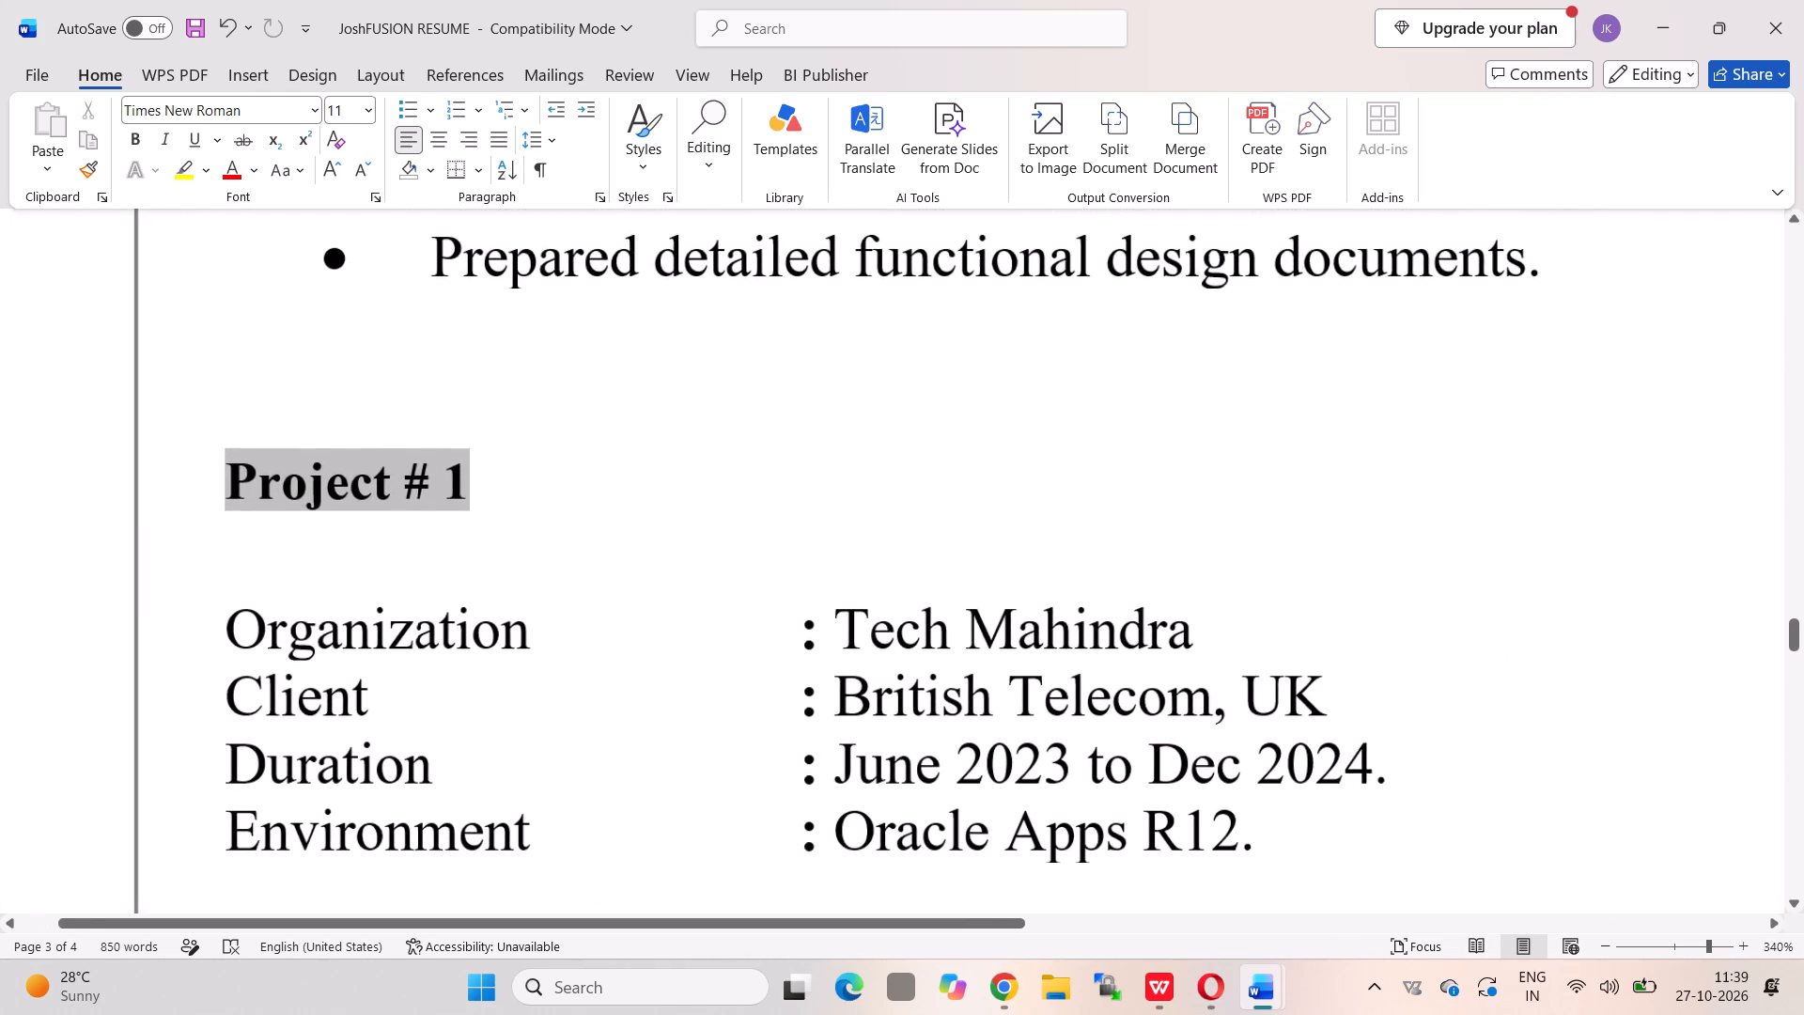
scroll(957, 549, right, 1)
ctrl+scroll(957, 549, up, 6)
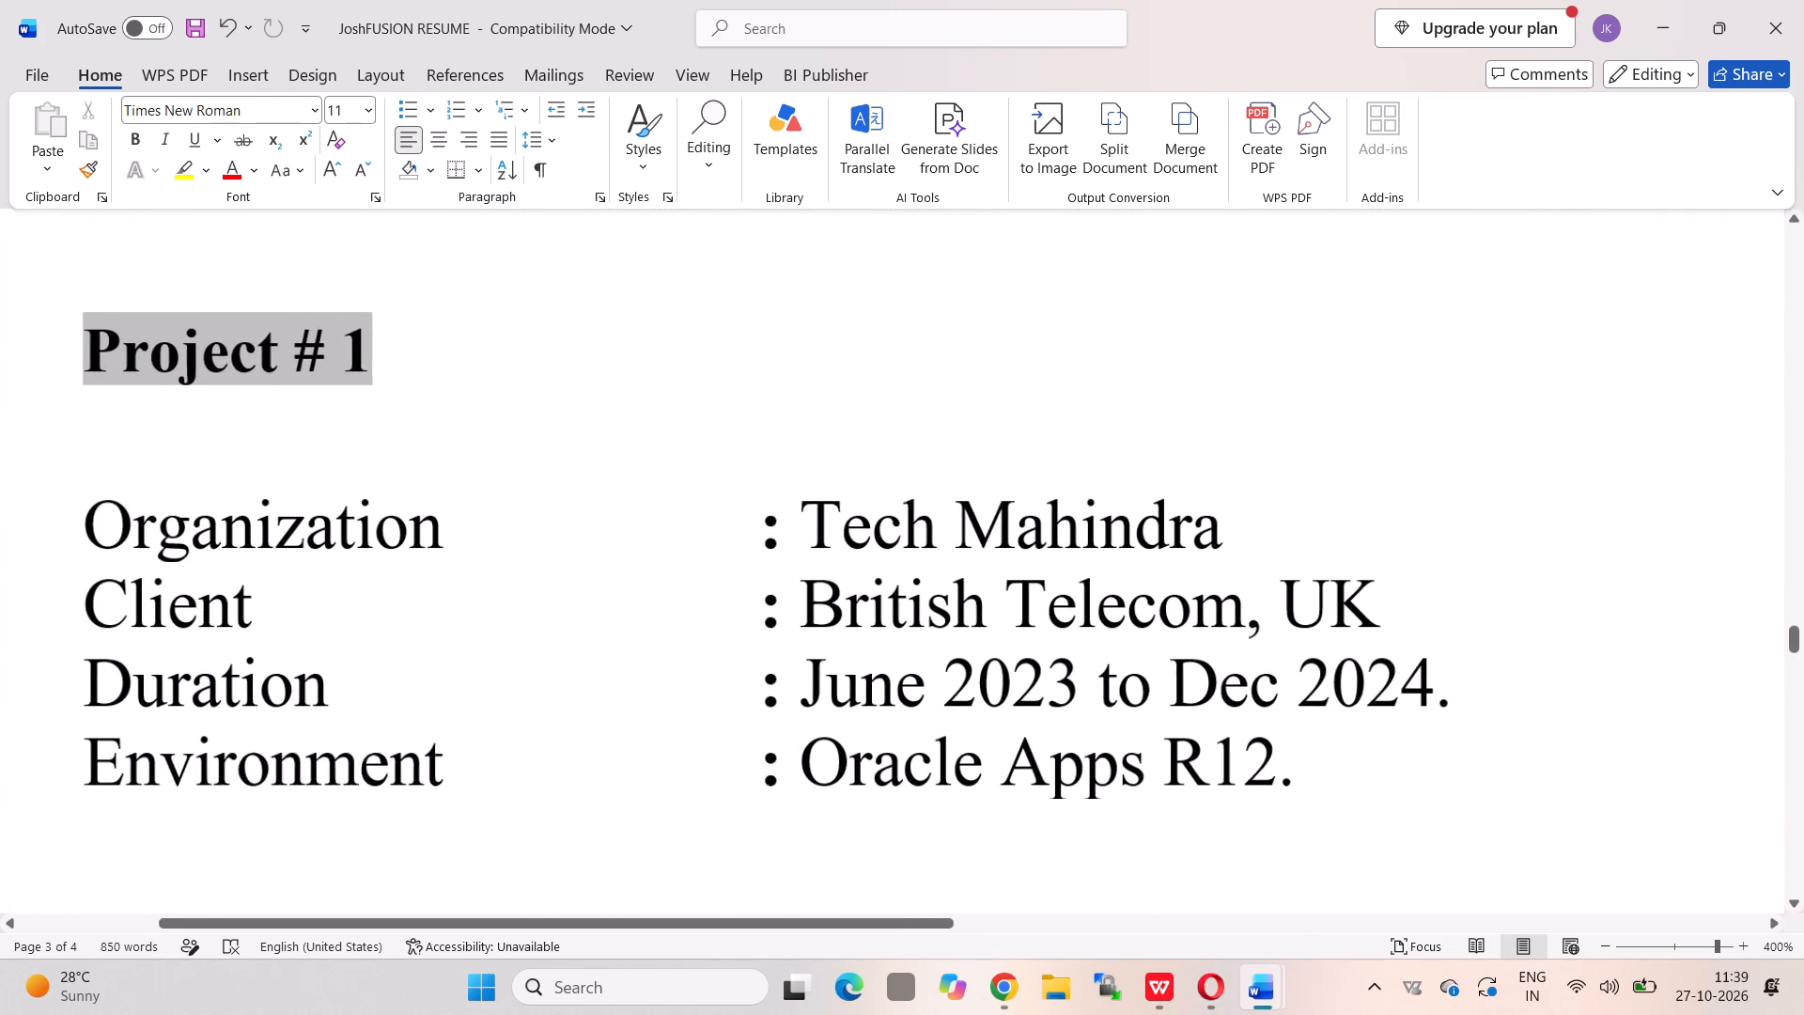
ctrl+scroll(957, 549, up, 2)
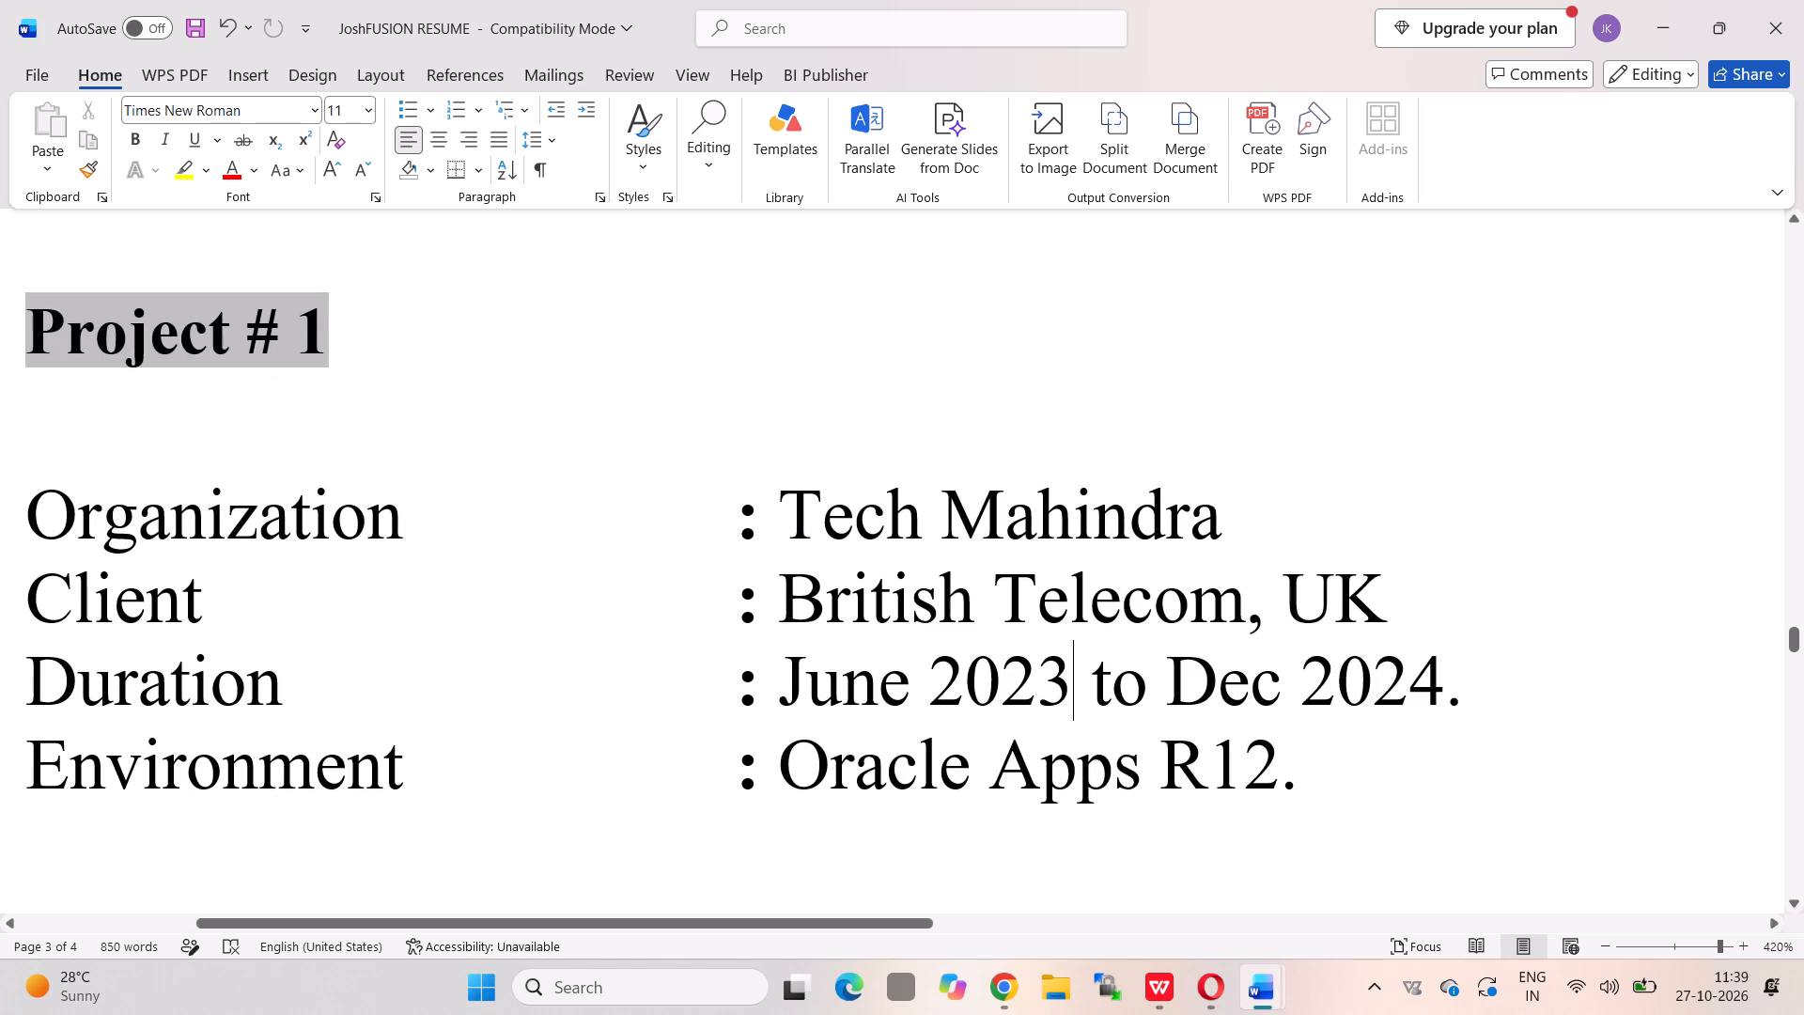
click(1033, 700)
click(1064, 679)
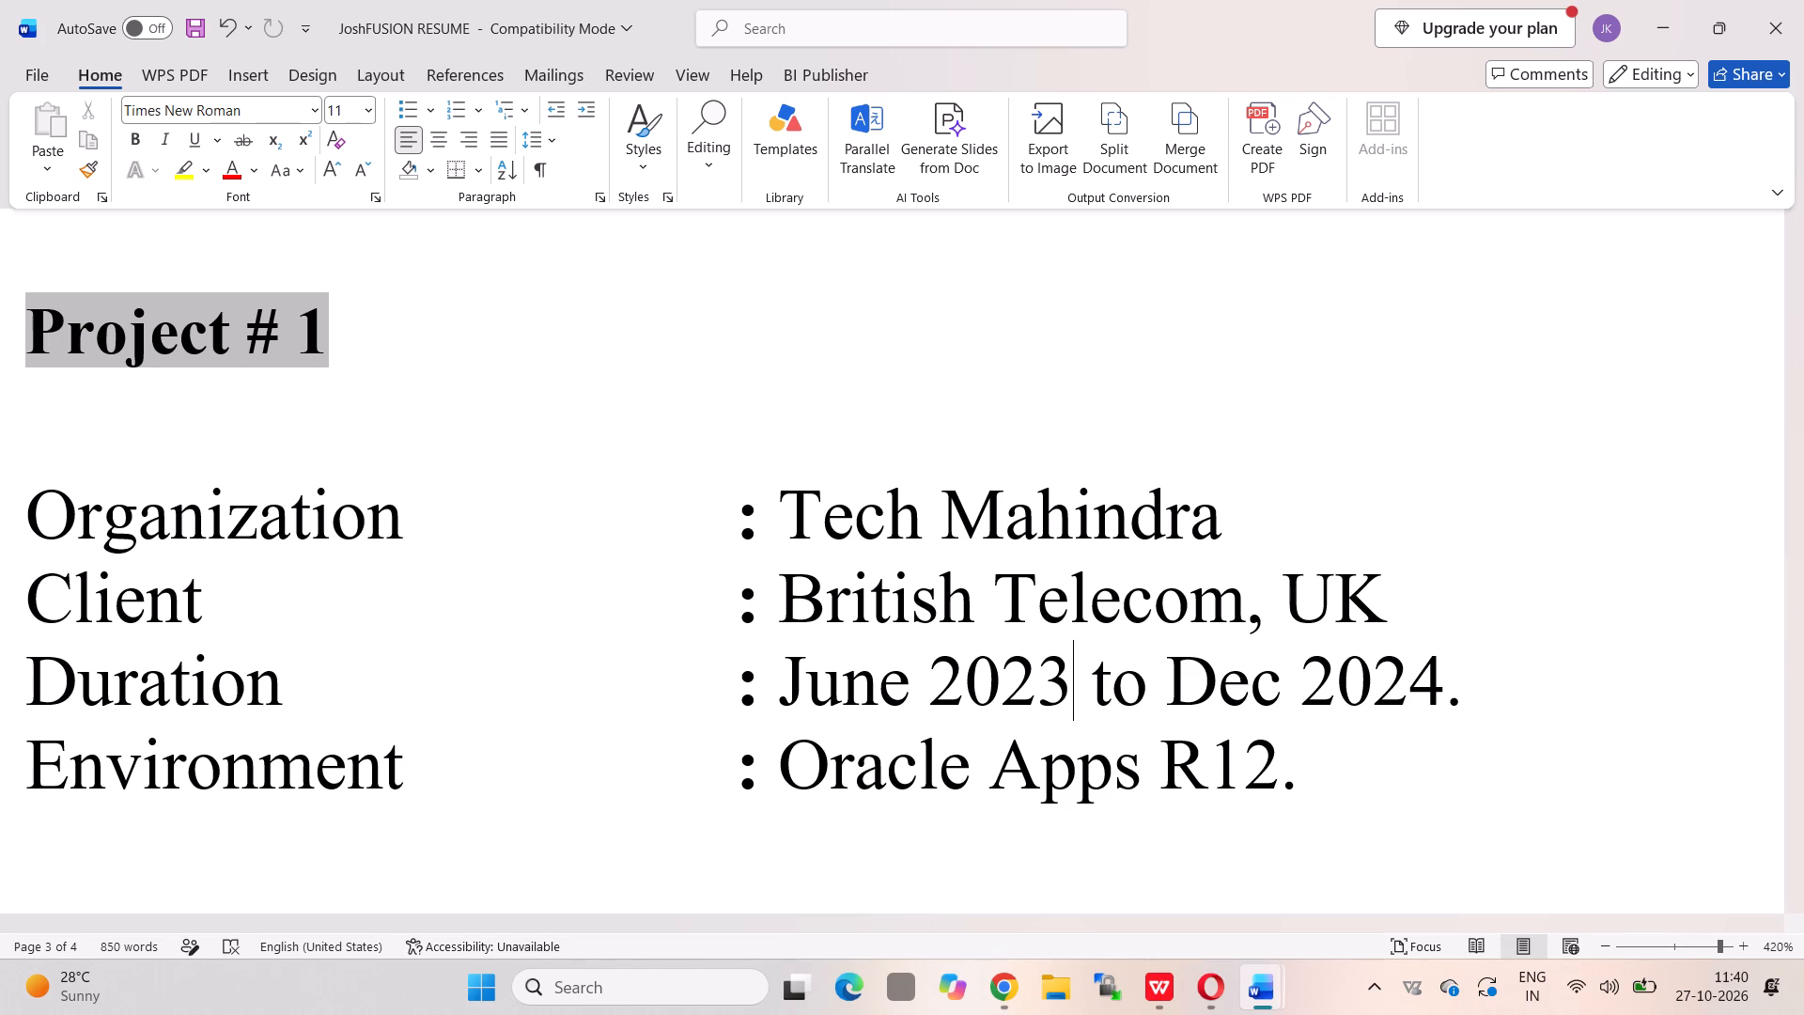
Recheck the Project # 1 entry together with the responsibilities above it, keeping the text cursor right after the Duration start year.
ctrl+scroll(1064, 679, down, 14)
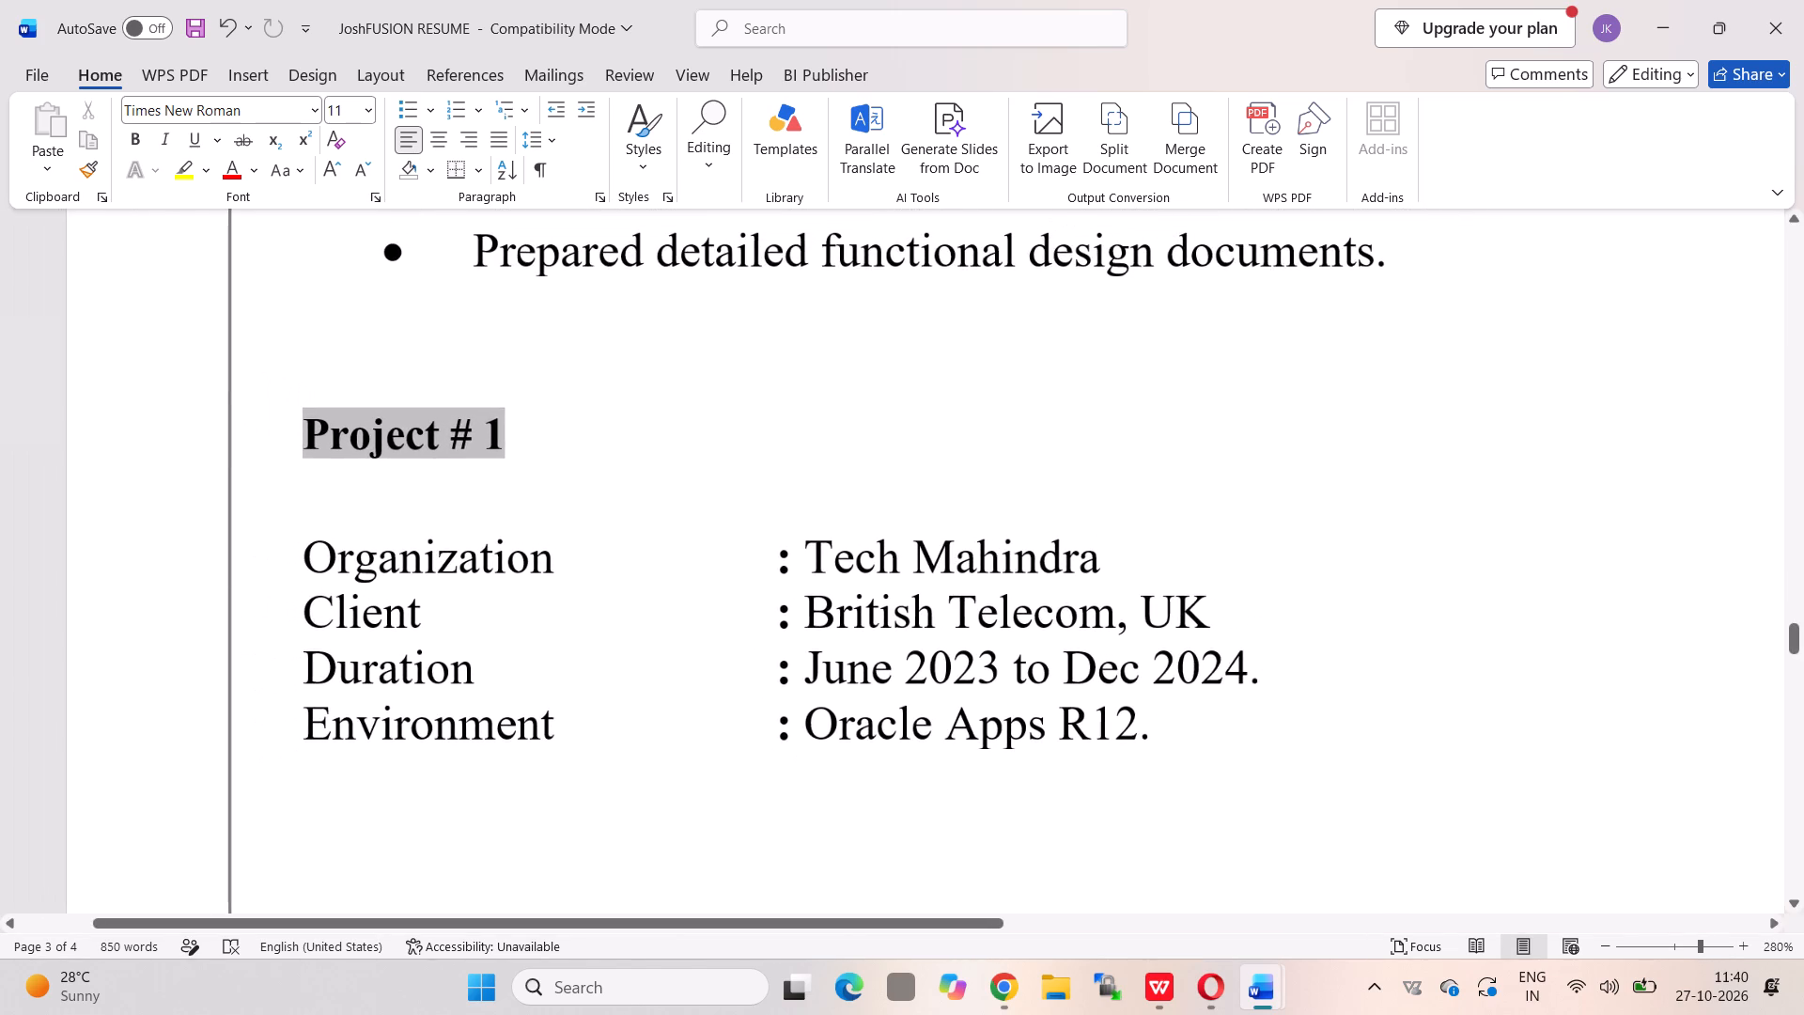
ctrl+scroll(1064, 679, down, 10)
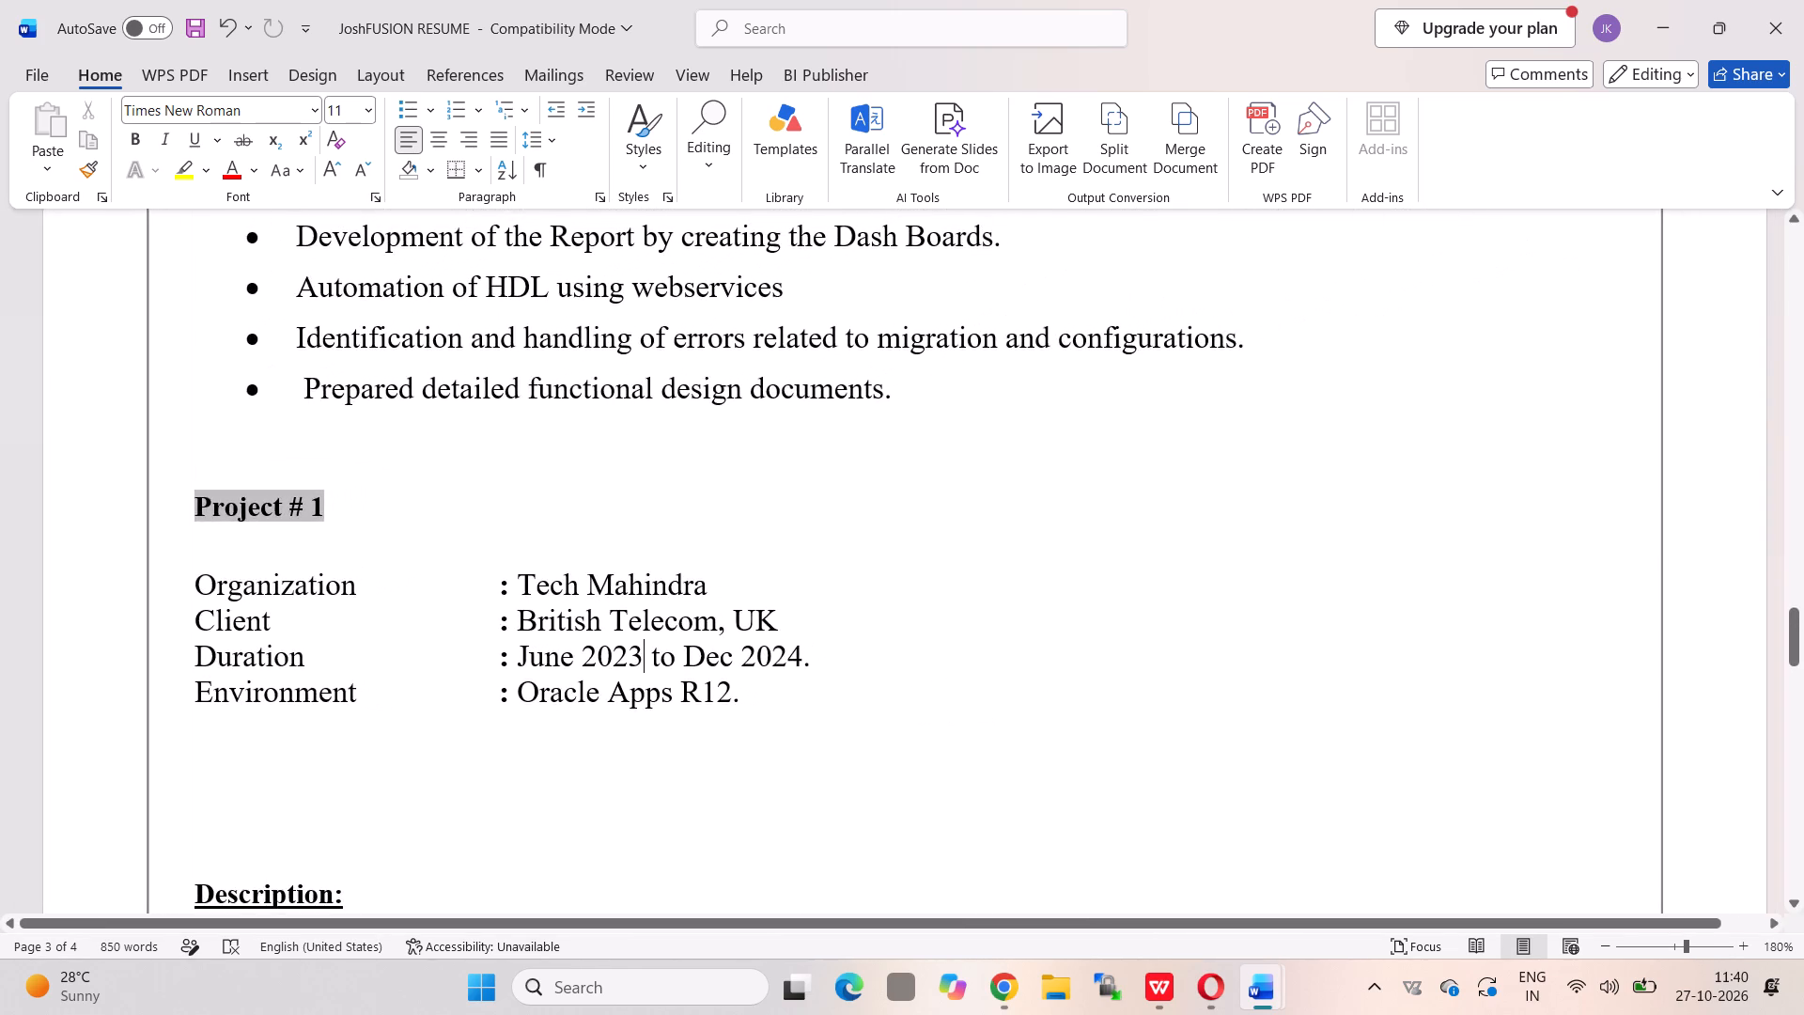
ctrl+scroll(1064, 679, down, 6)
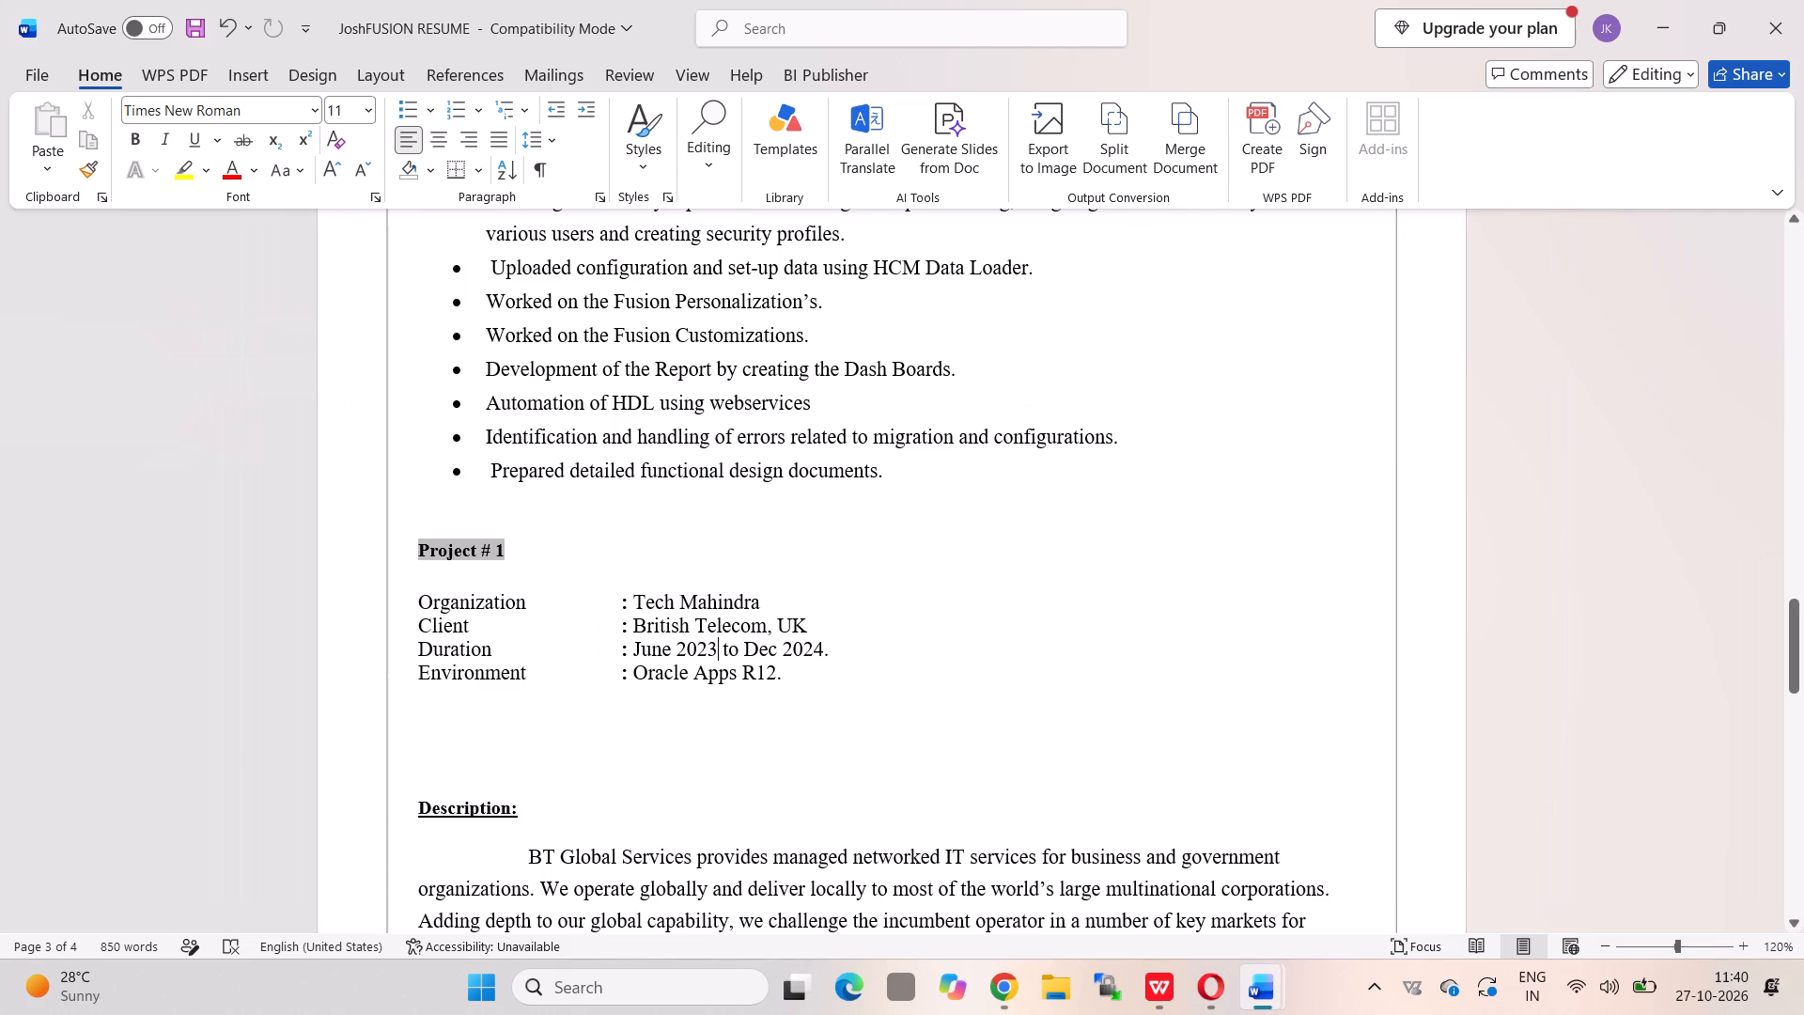
ctrl+scroll(1064, 679, up, 4)
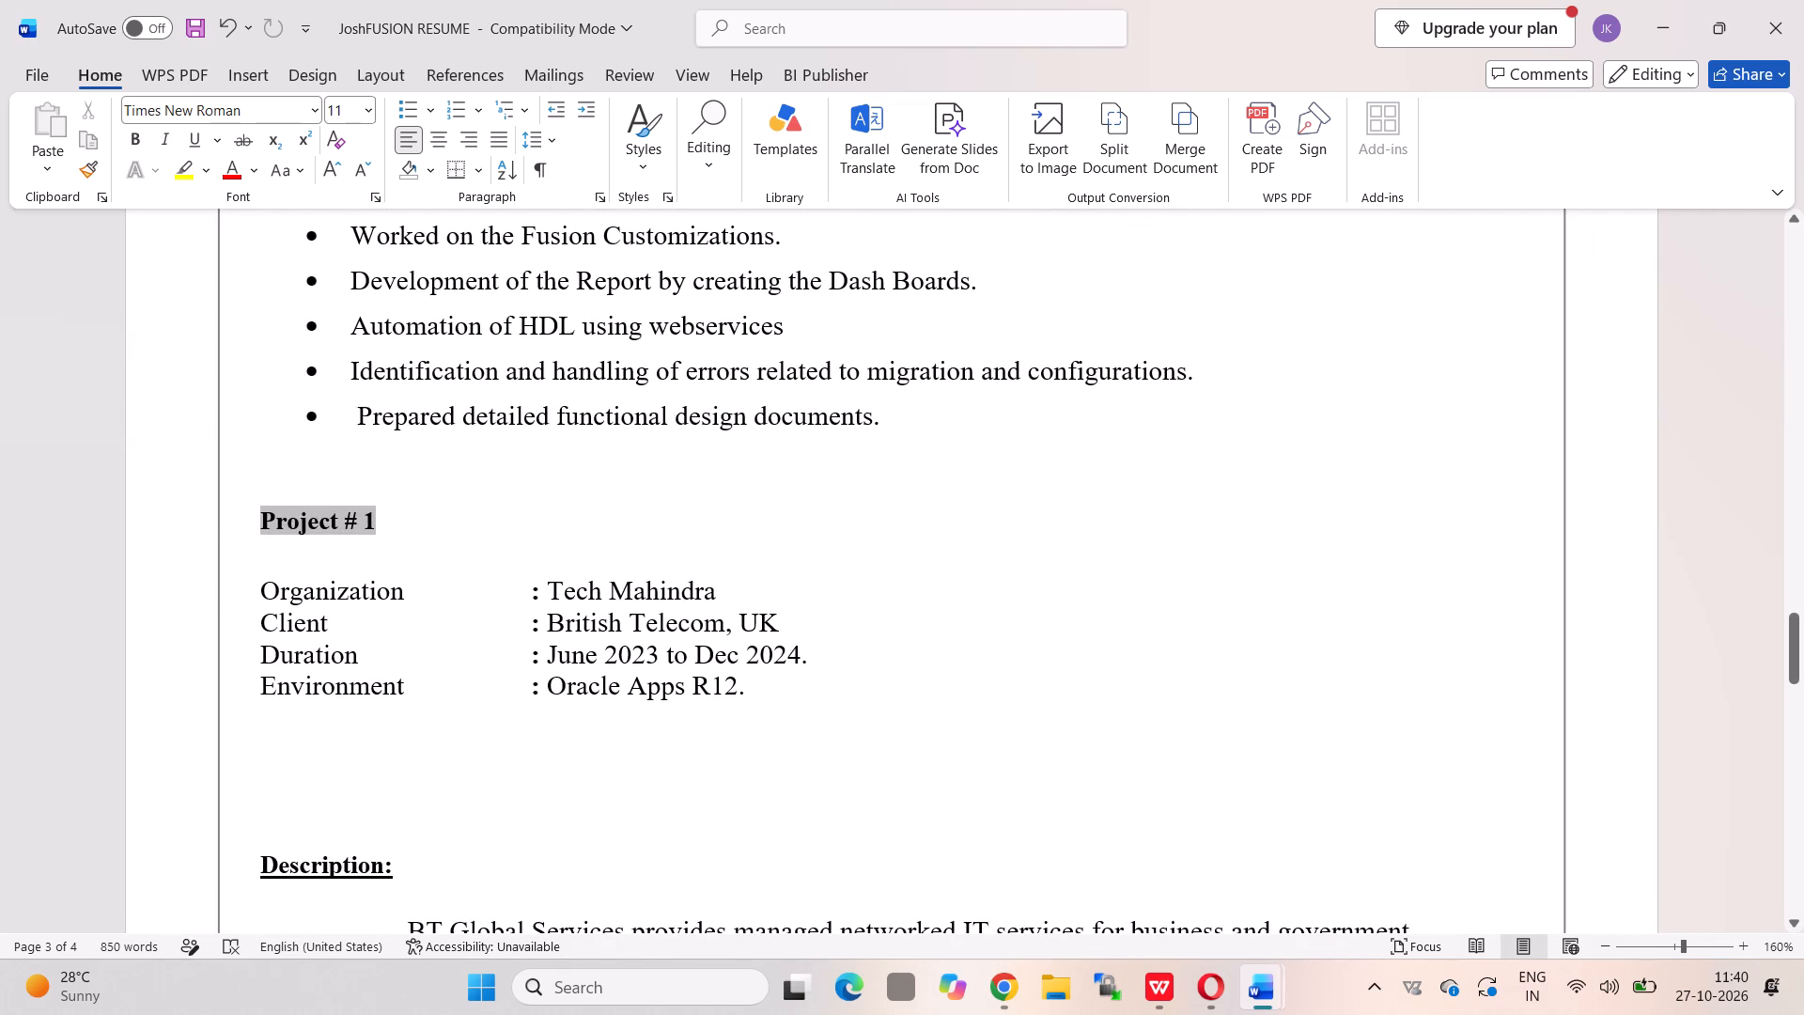
ctrl+scroll(952, 625, up, 6)
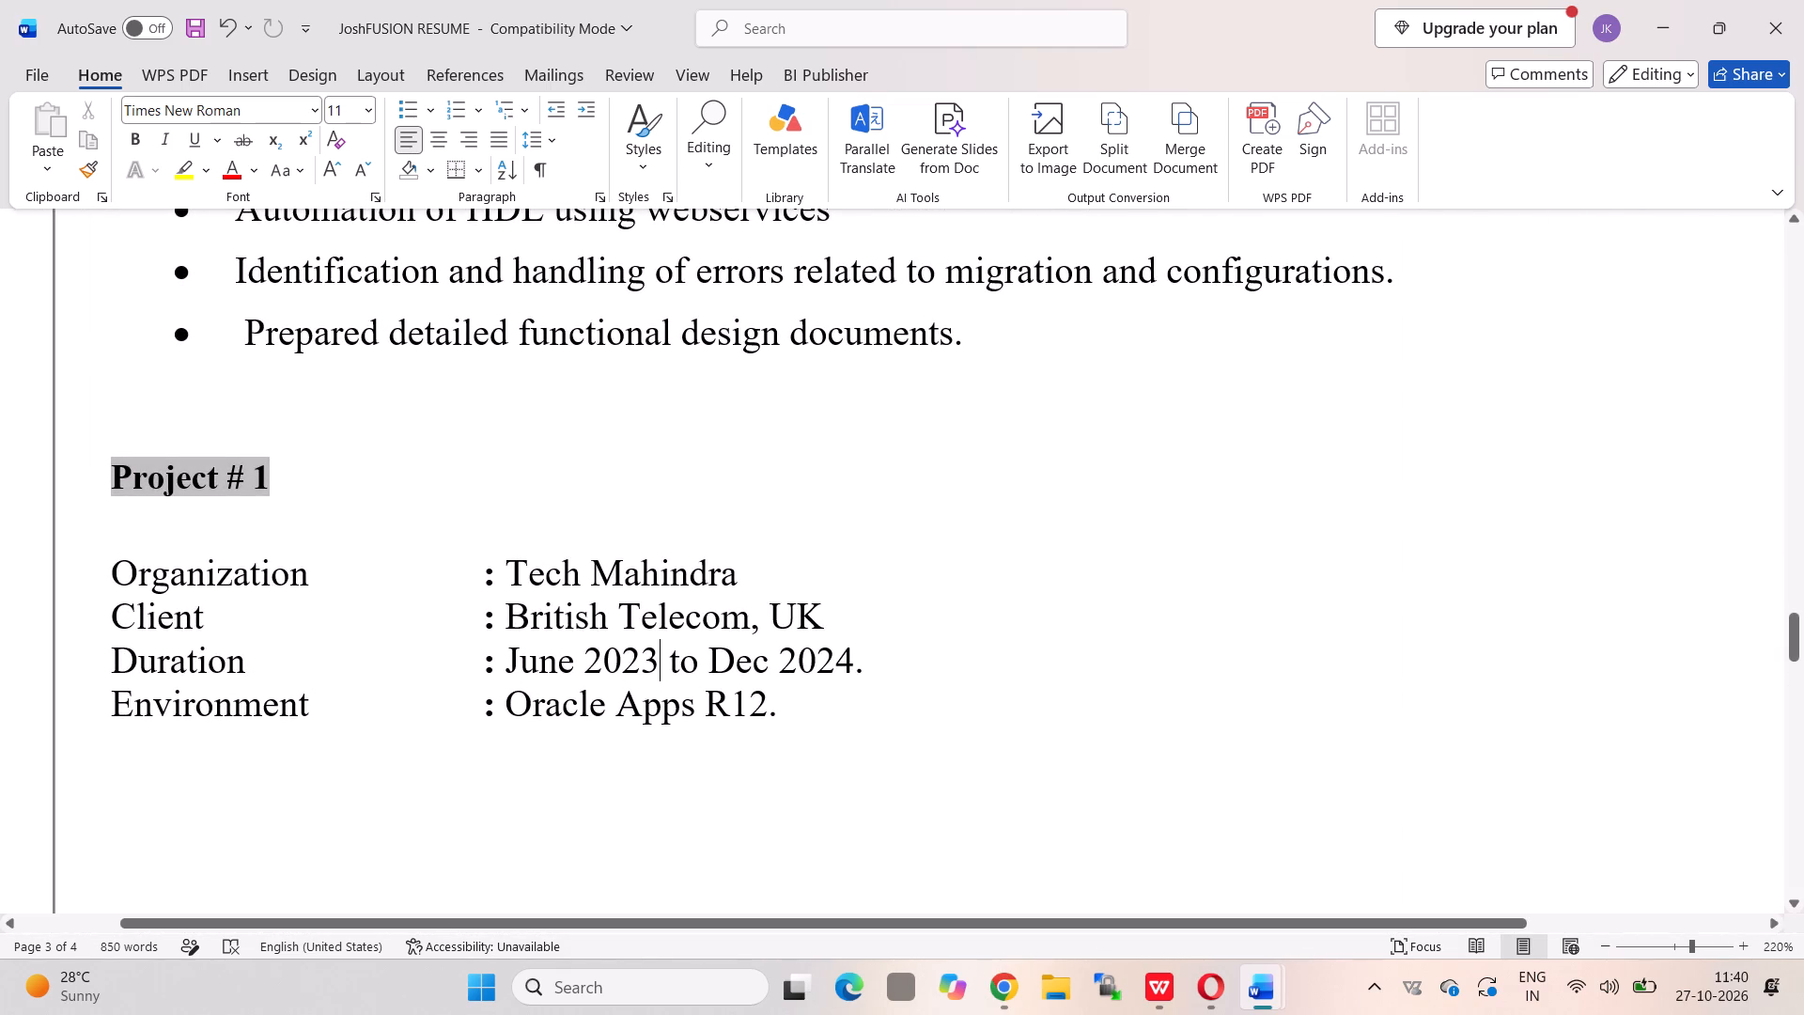
ctrl+scroll(1008, 632, up, 3)
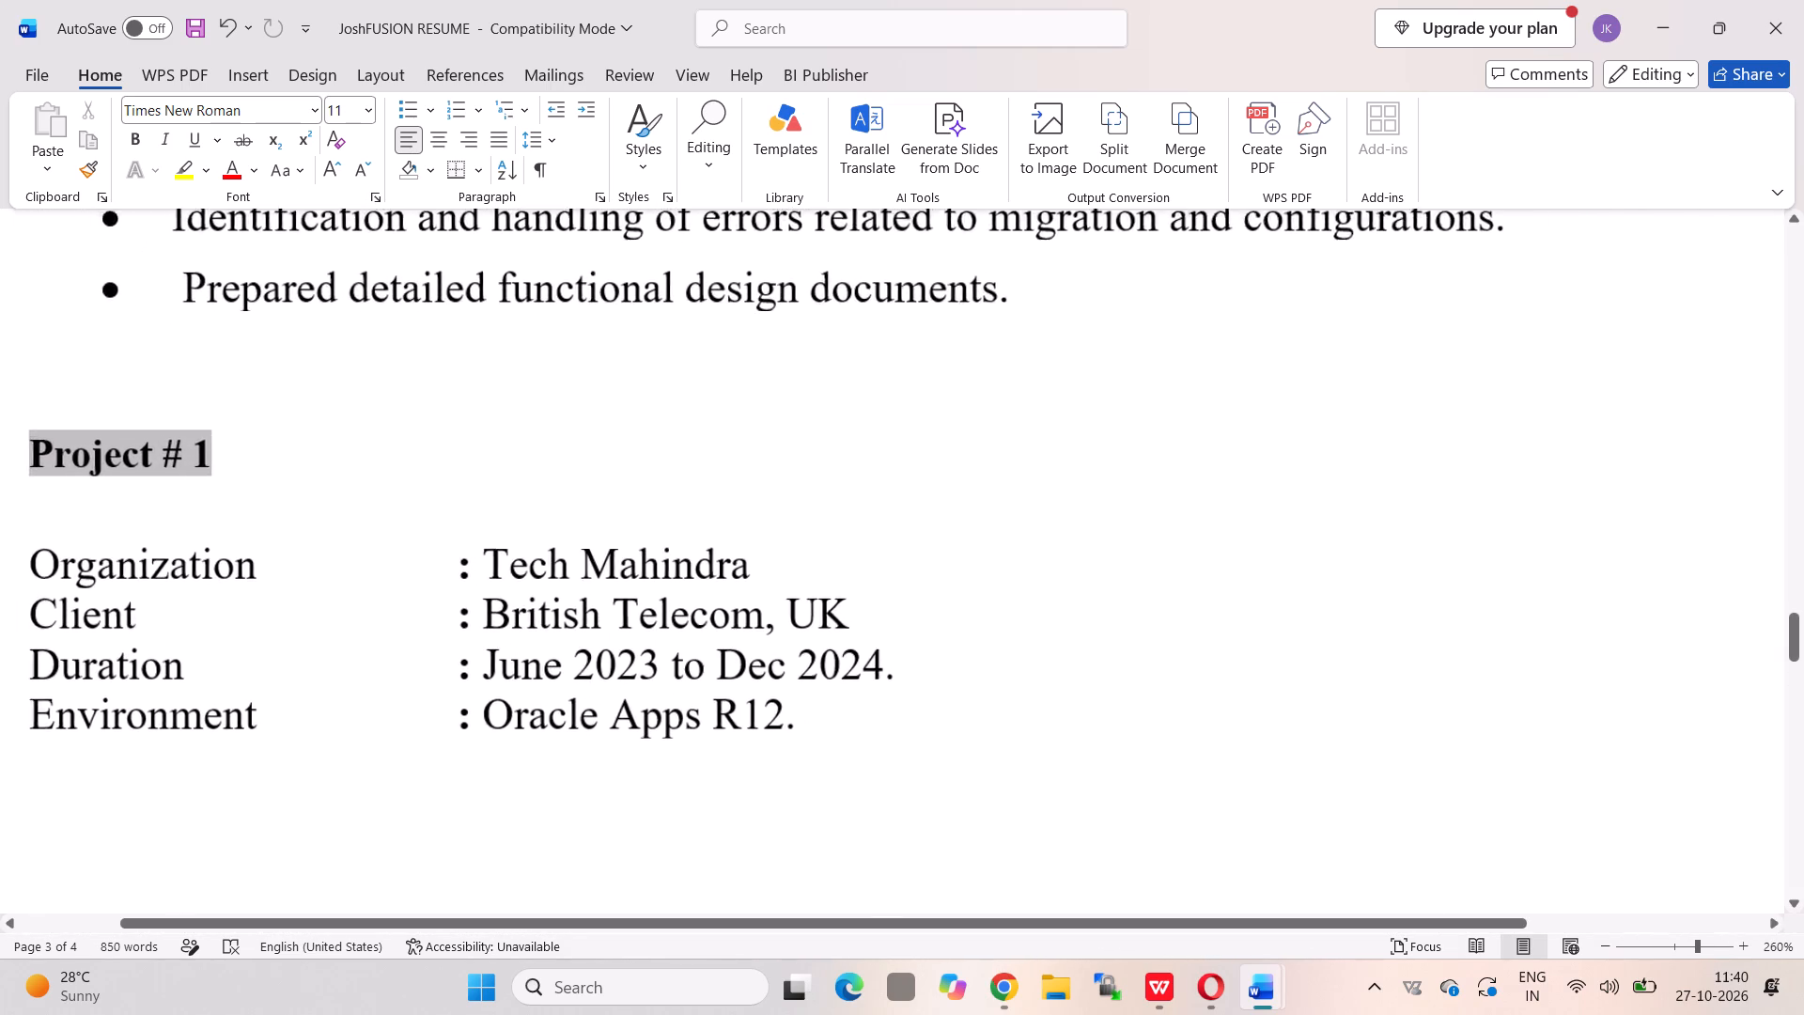
ctrl+scroll(1008, 632, up, 2)
scroll(1008, 632, right, 1)
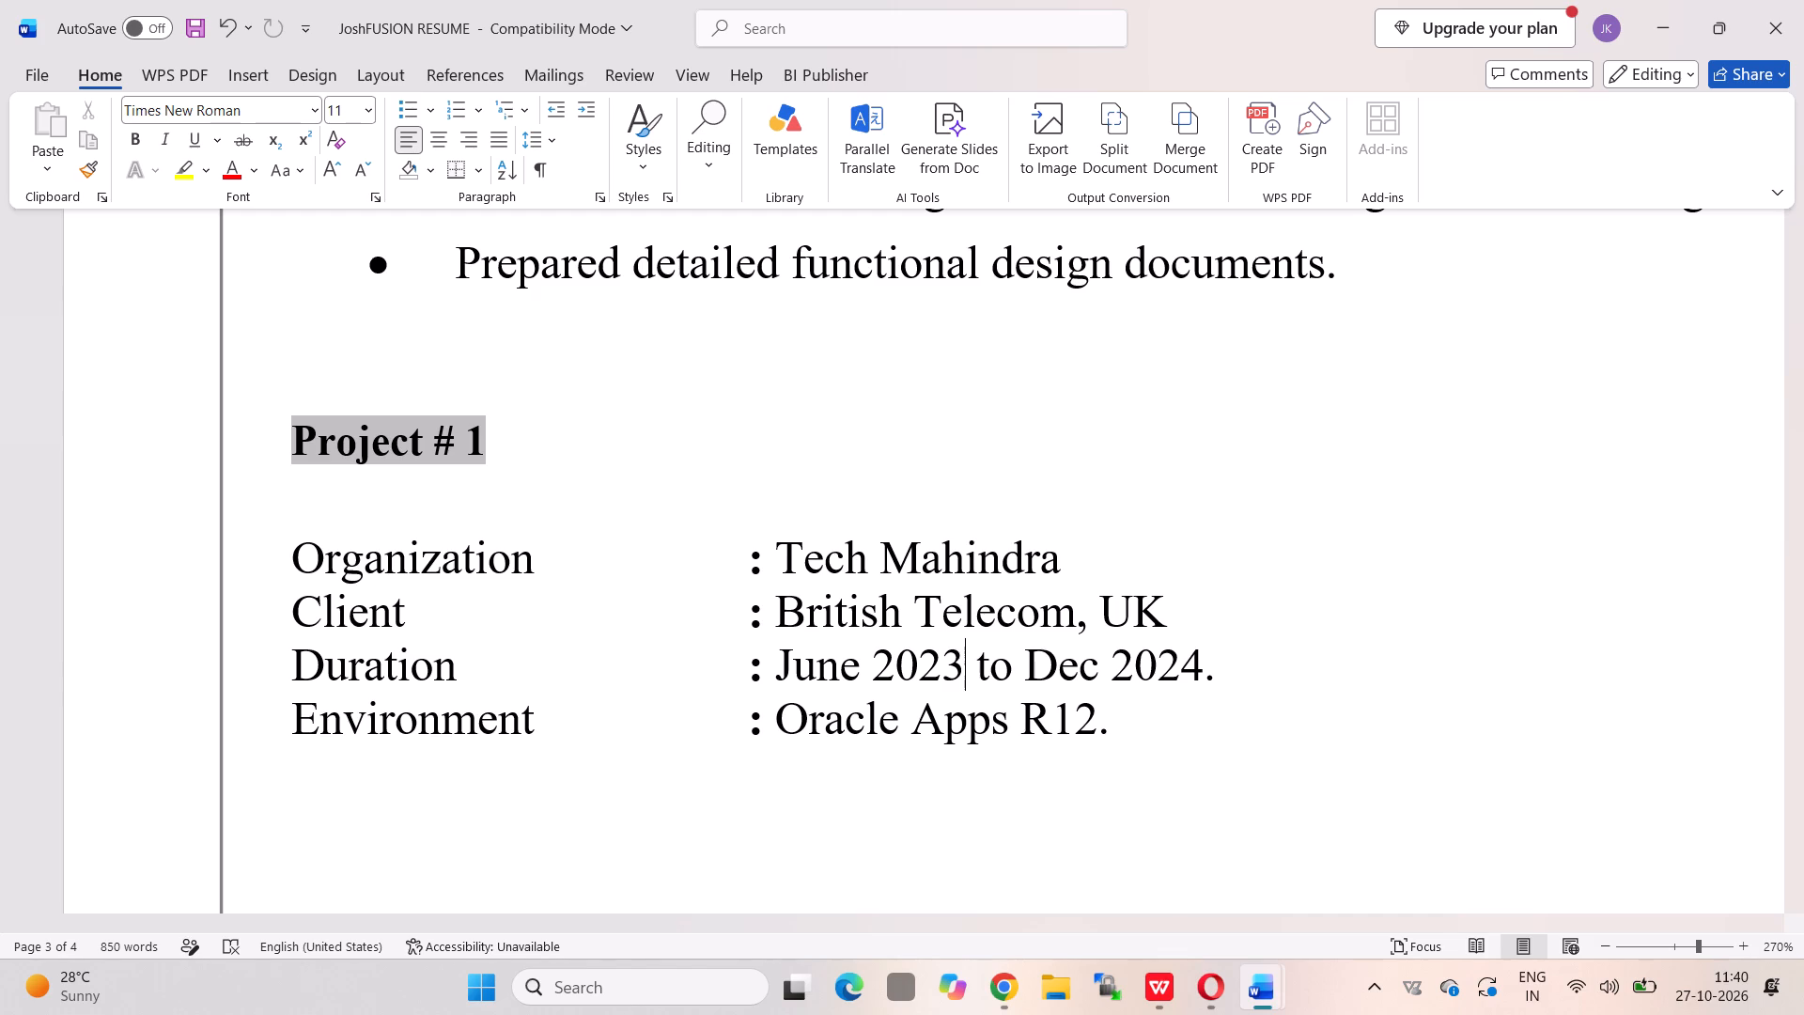
ctrl+scroll(966, 661, up, 5)
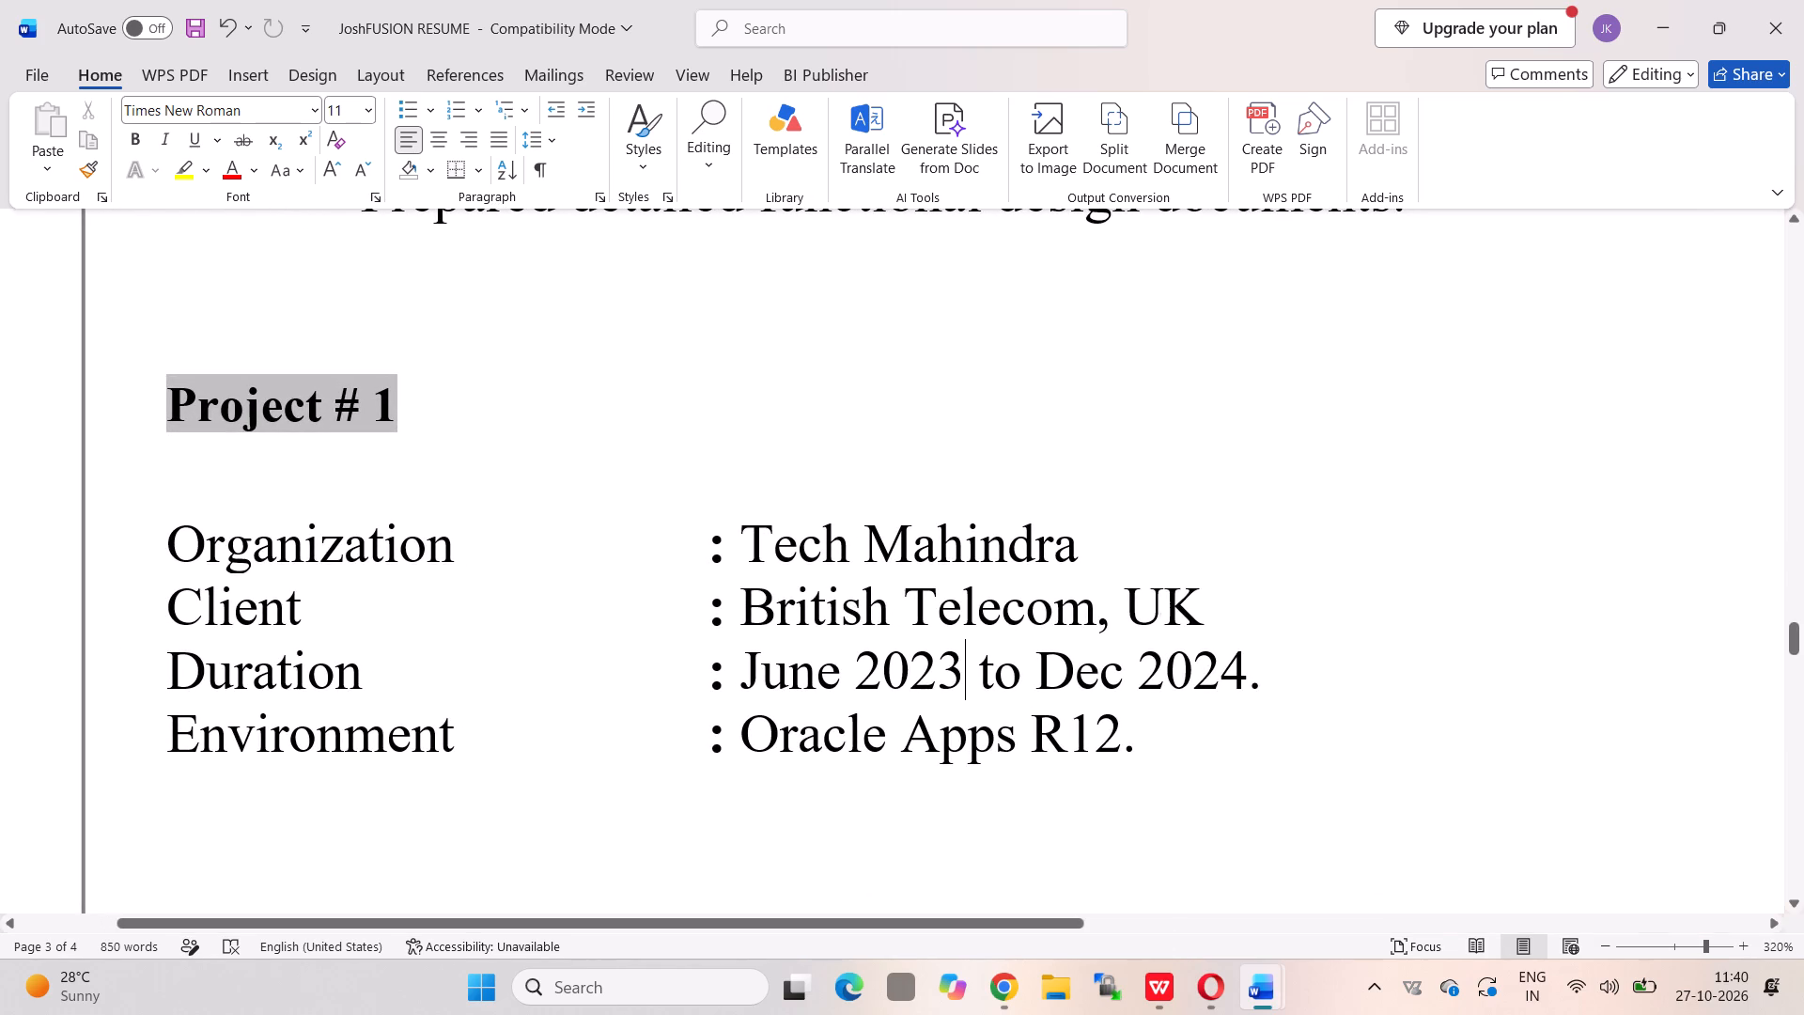
click(967, 671)
Compare Project # 1's Environment value with the Project # 2 entry, highlighting the value and finishing with the text cursor inside "Oracle".
drag(741, 739, 1124, 781)
scroll(1124, 781, up, 1)
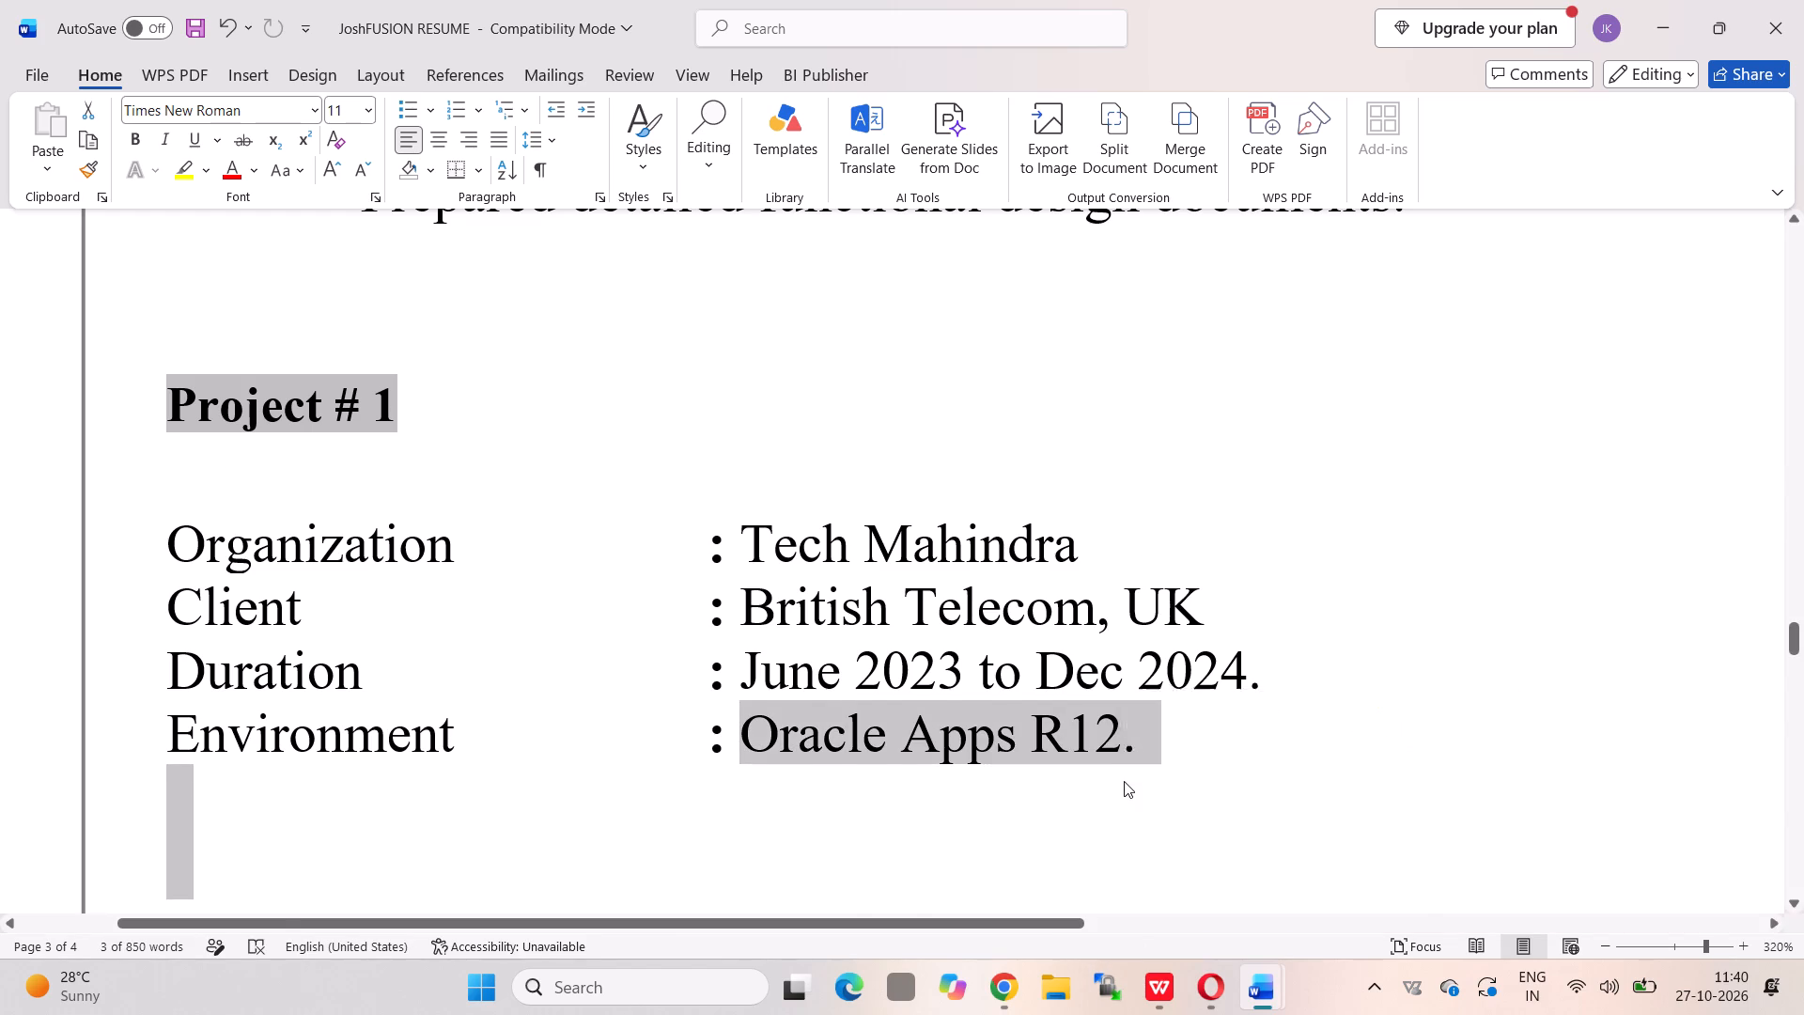
scroll(1124, 781, up, 1)
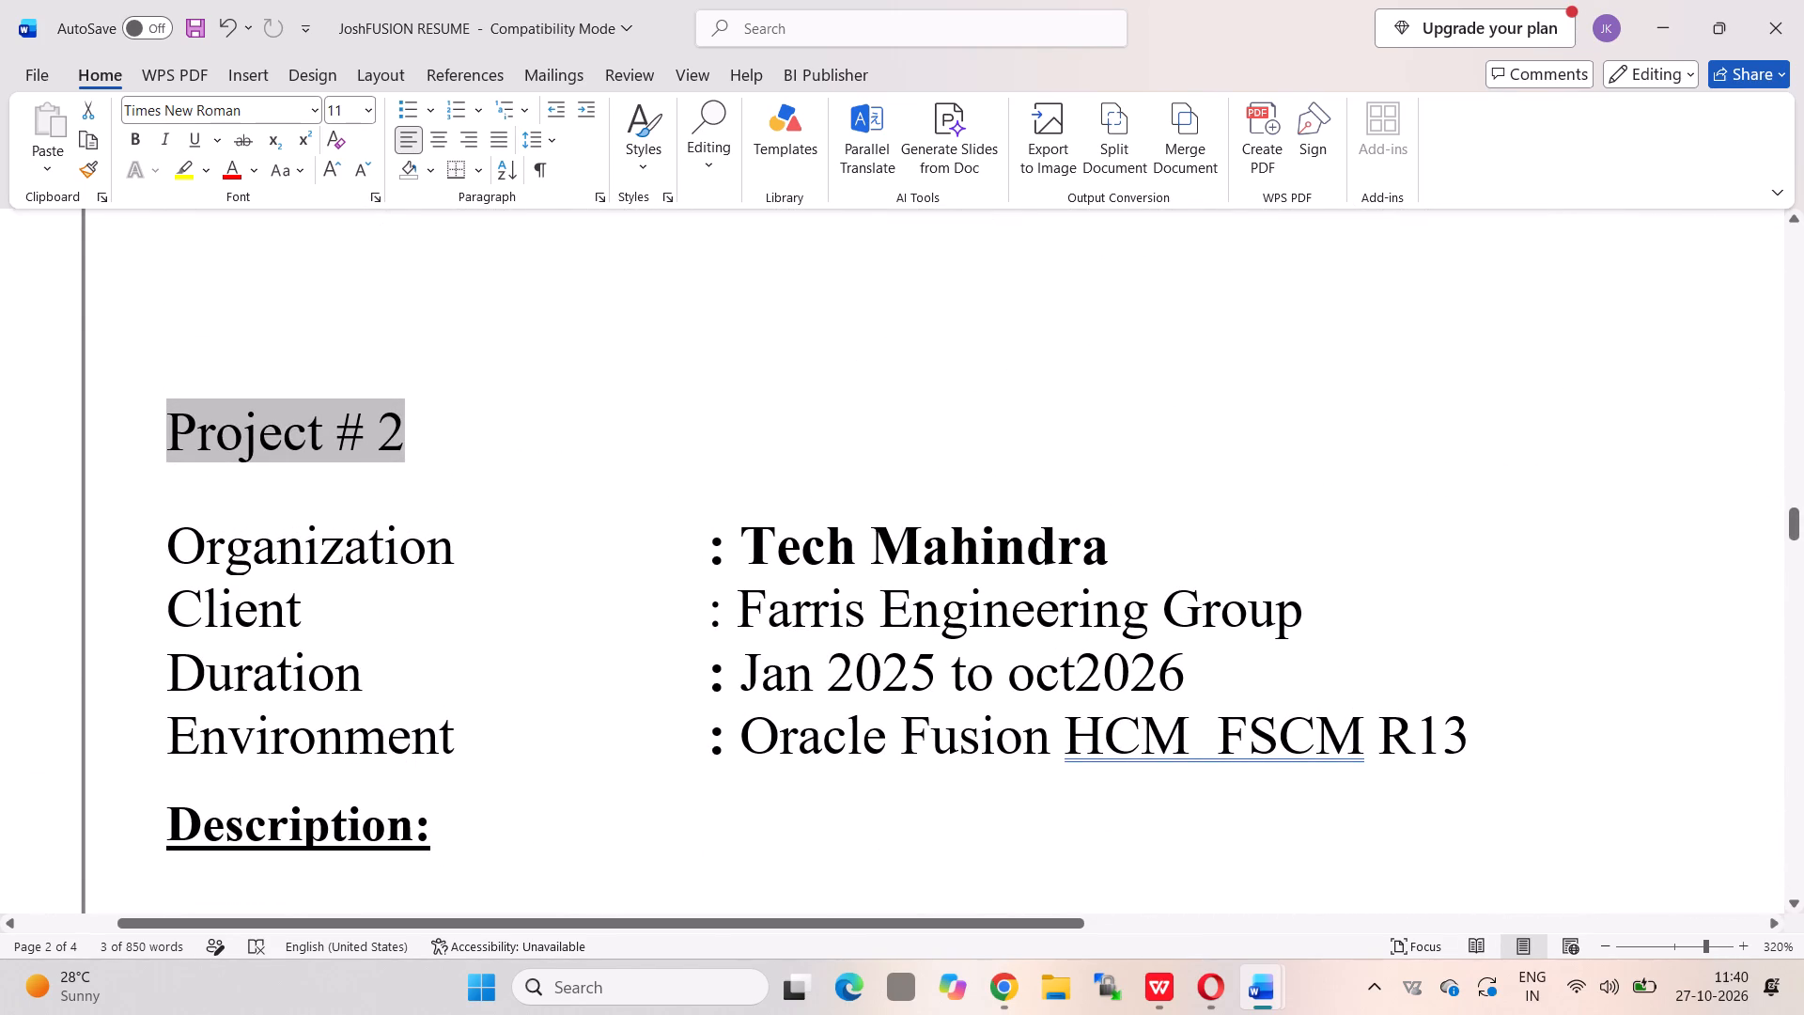
scroll(1118, 761, up, 1)
scroll(1118, 761, right, 1)
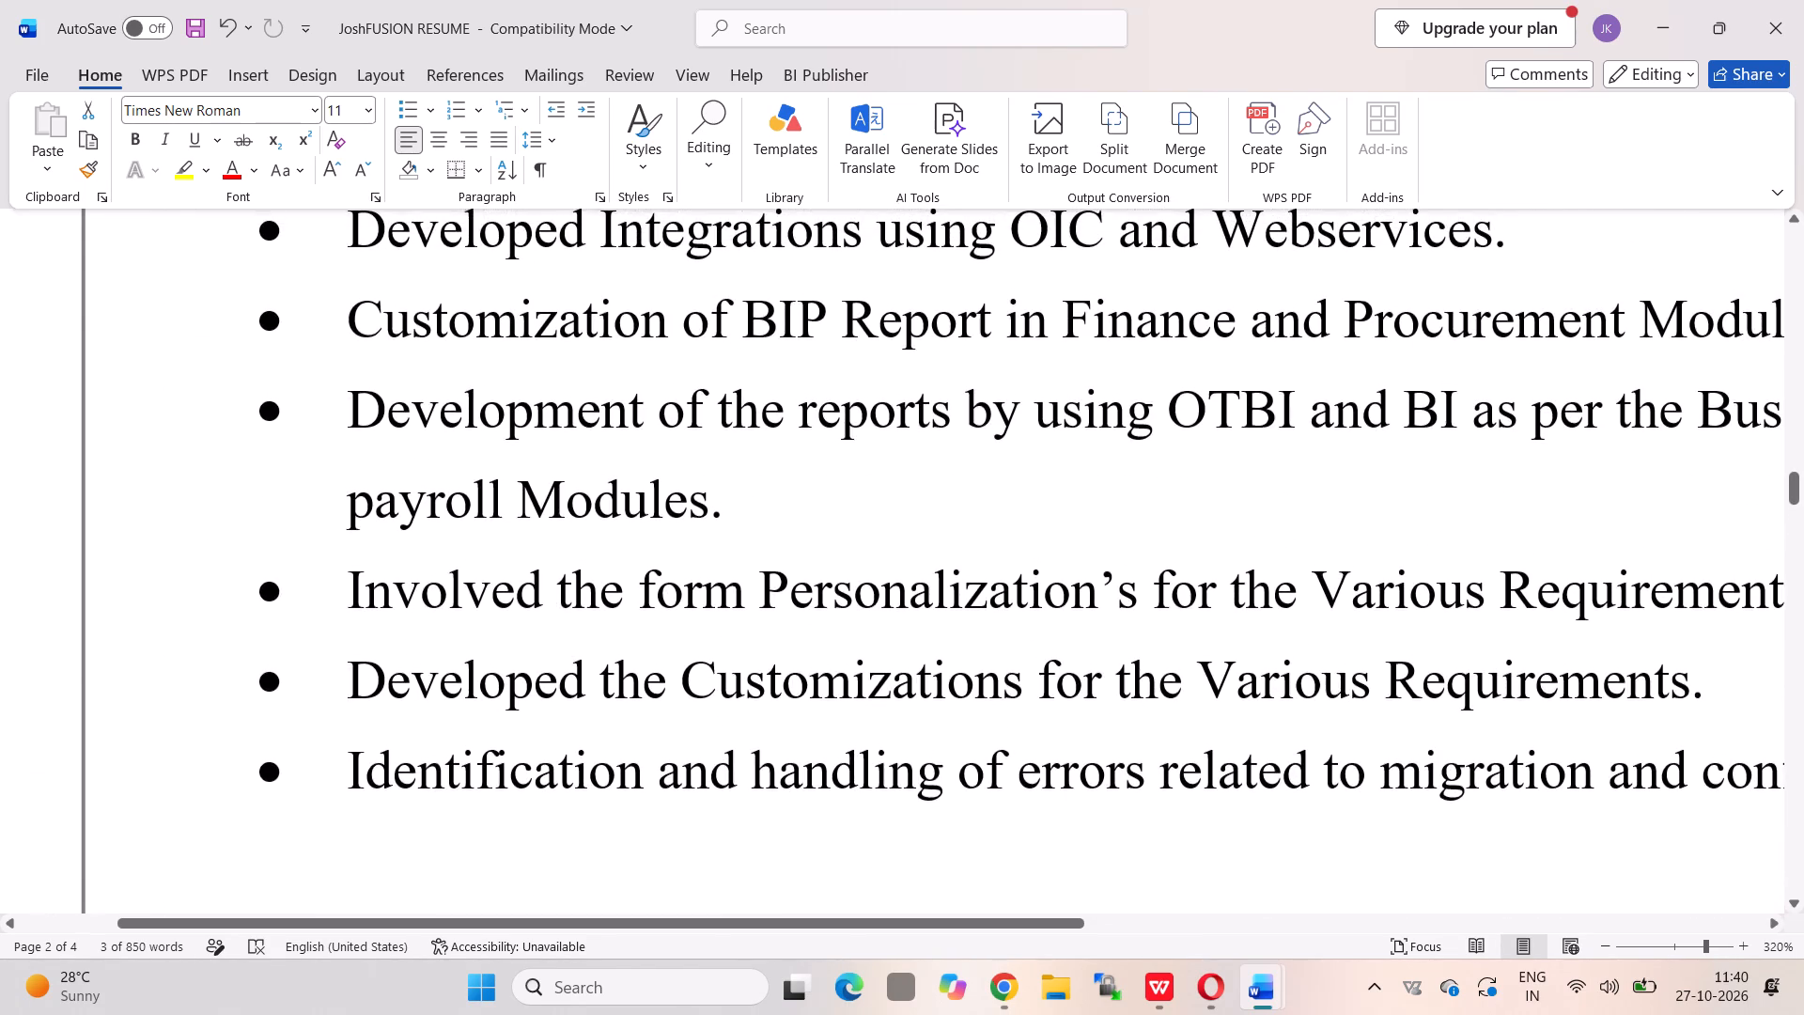
scroll(1118, 761, right, 1)
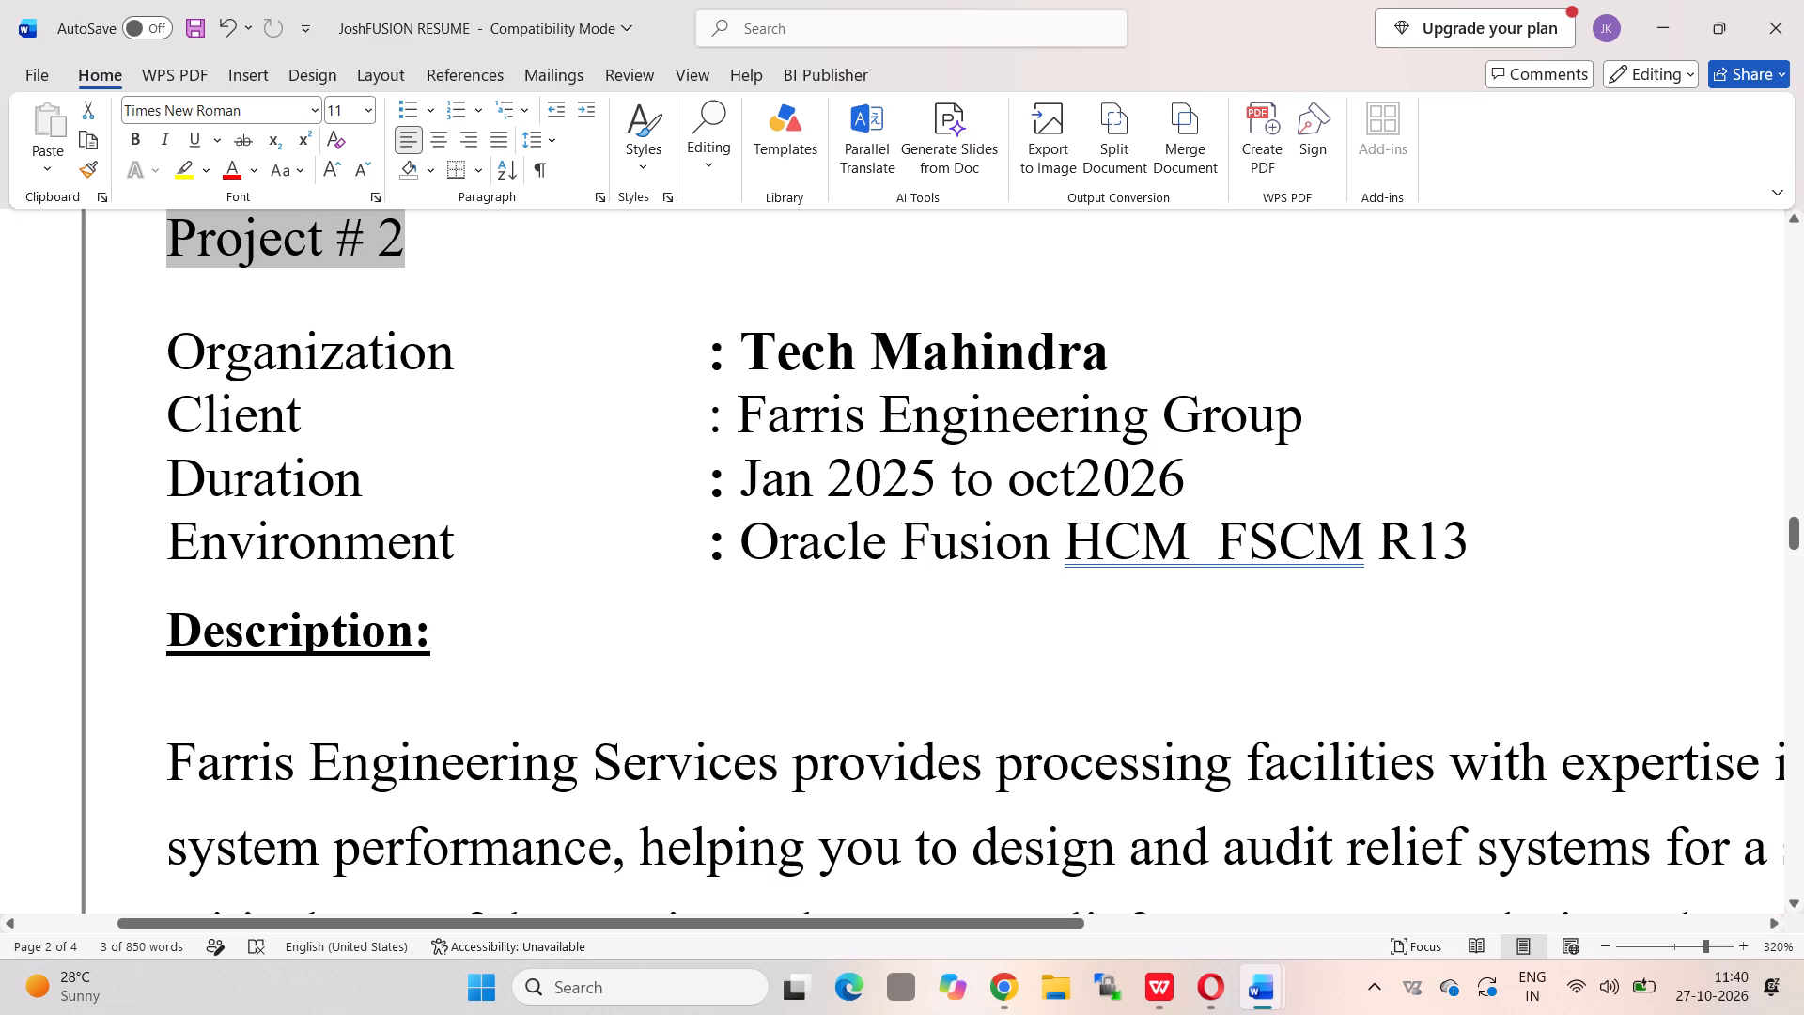
scroll(1117, 697, down, 3)
scroll(1117, 697, up, 1)
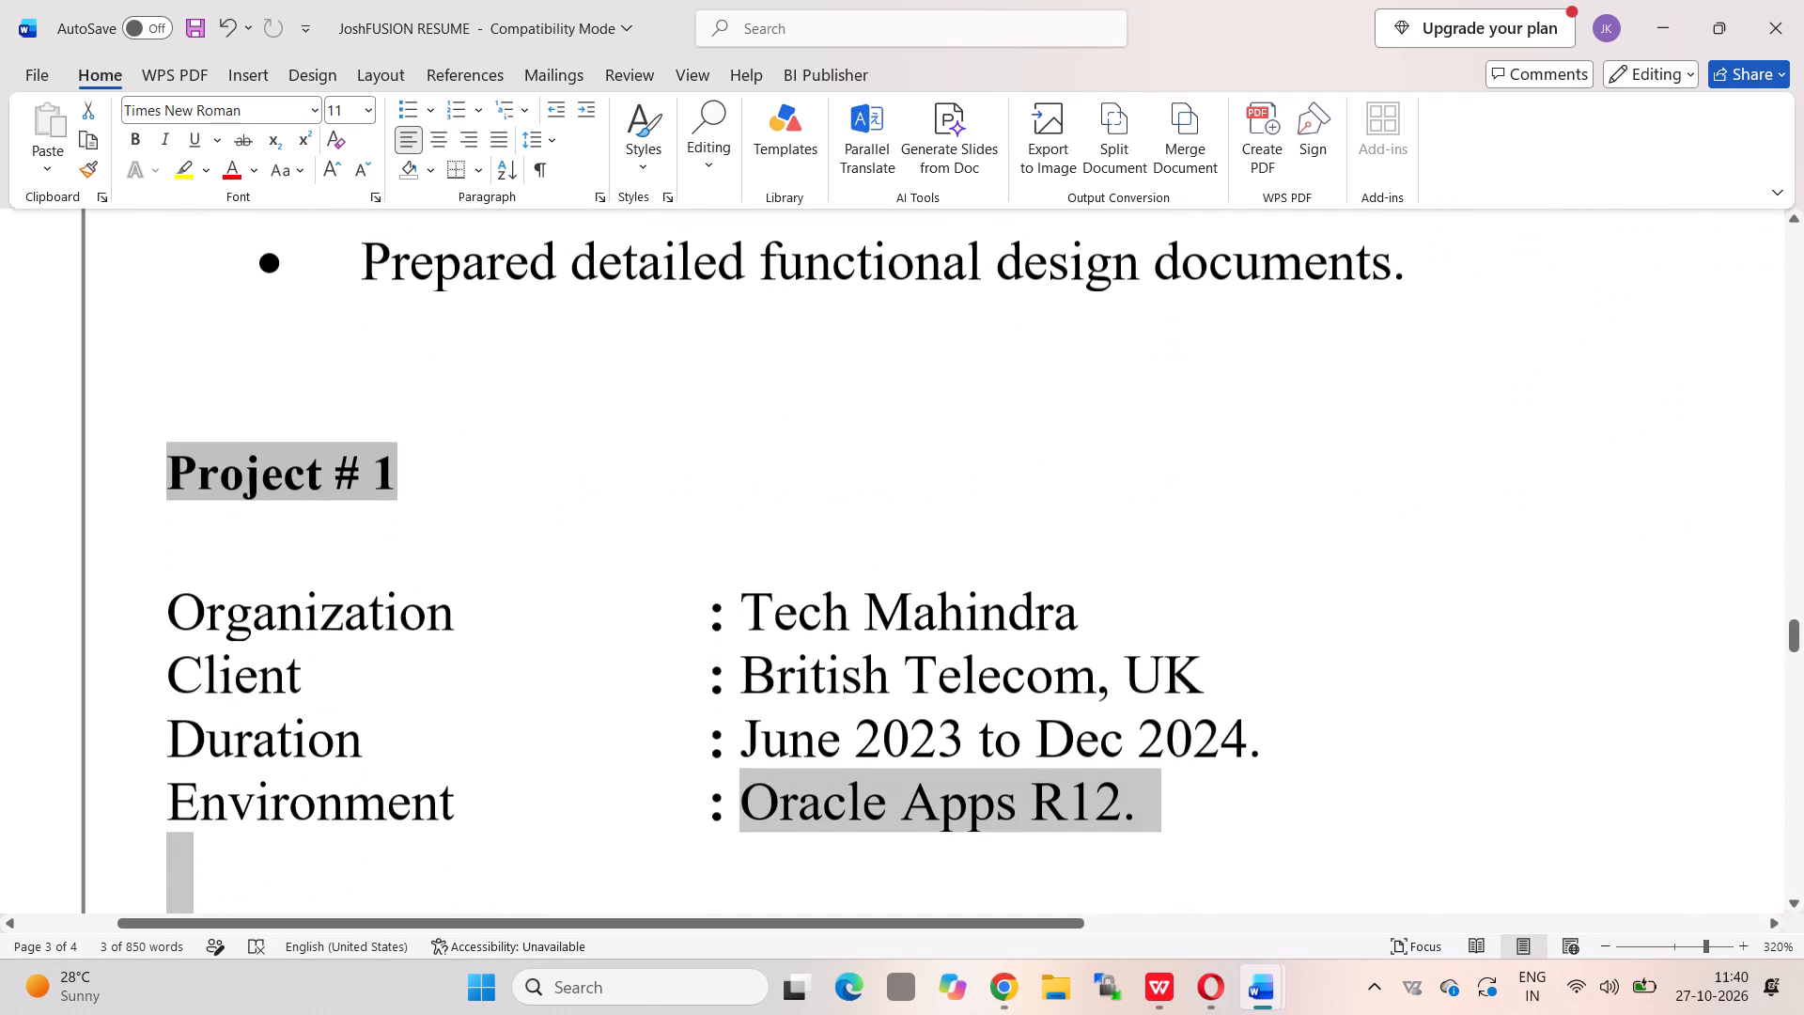
scroll(1117, 697, up, 1)
click(1127, 838)
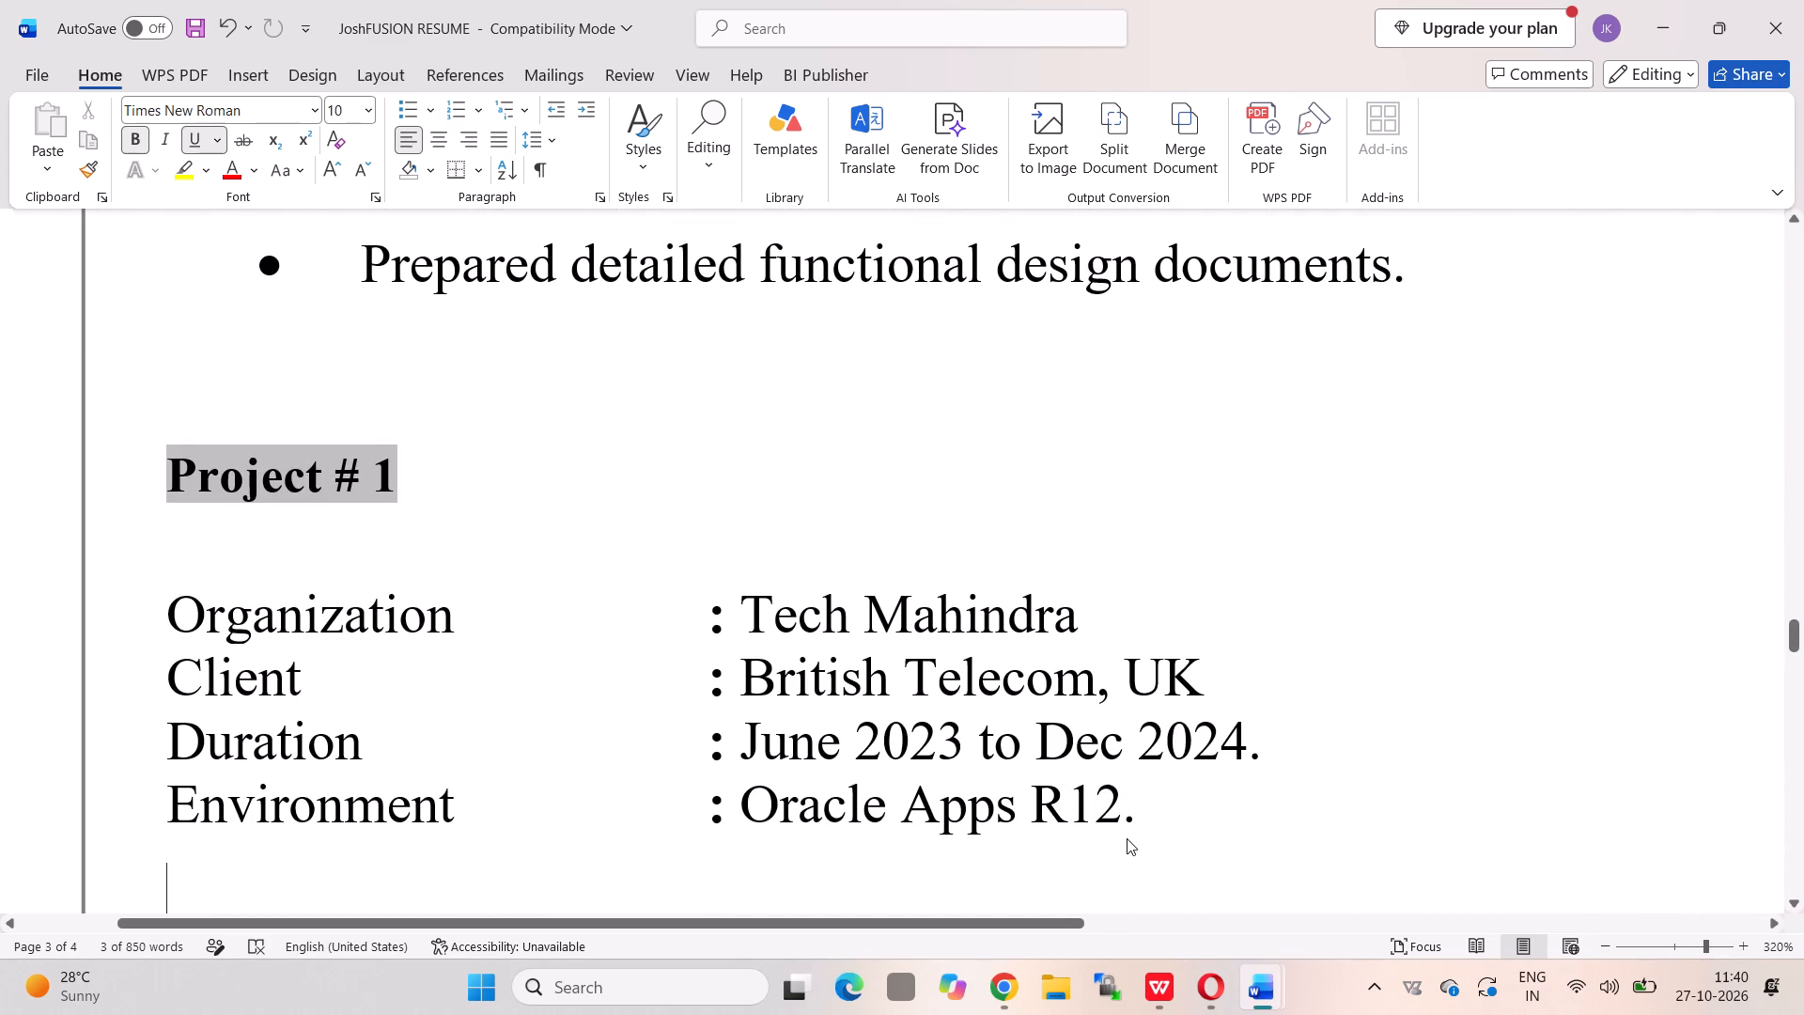
drag(1134, 819, 891, 814)
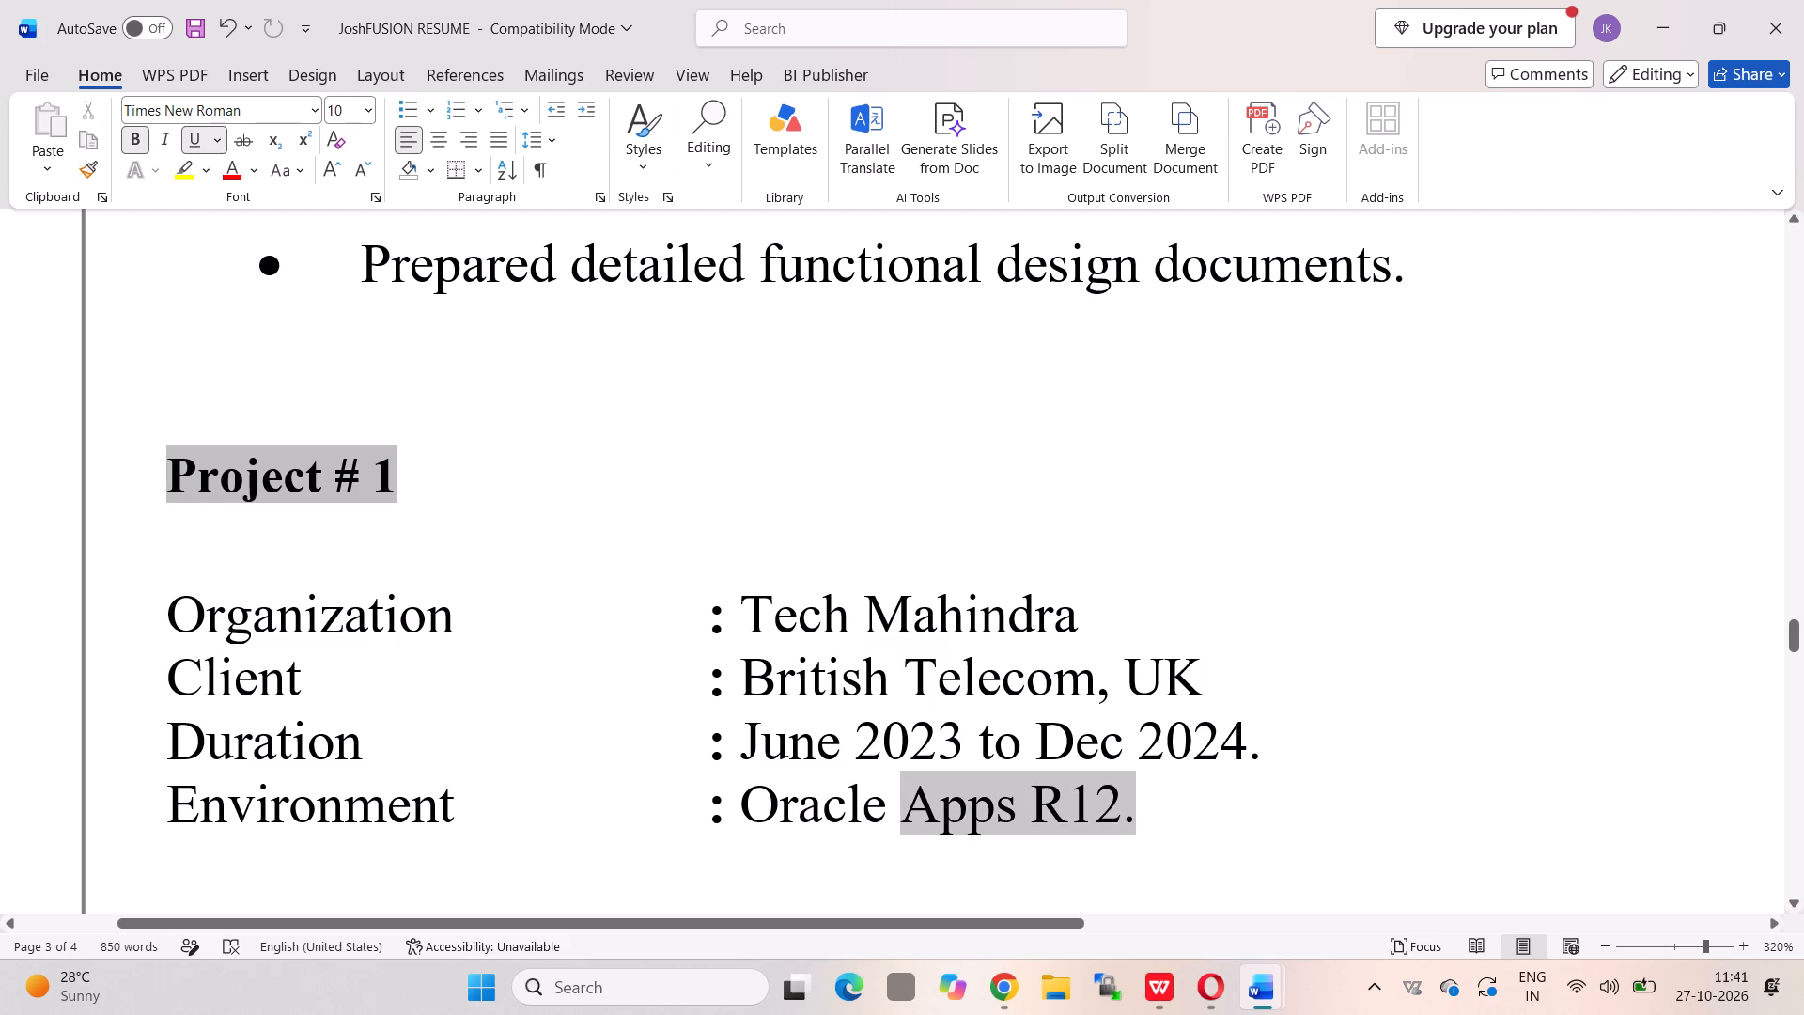
drag(891, 814, 818, 809)
click(818, 809)
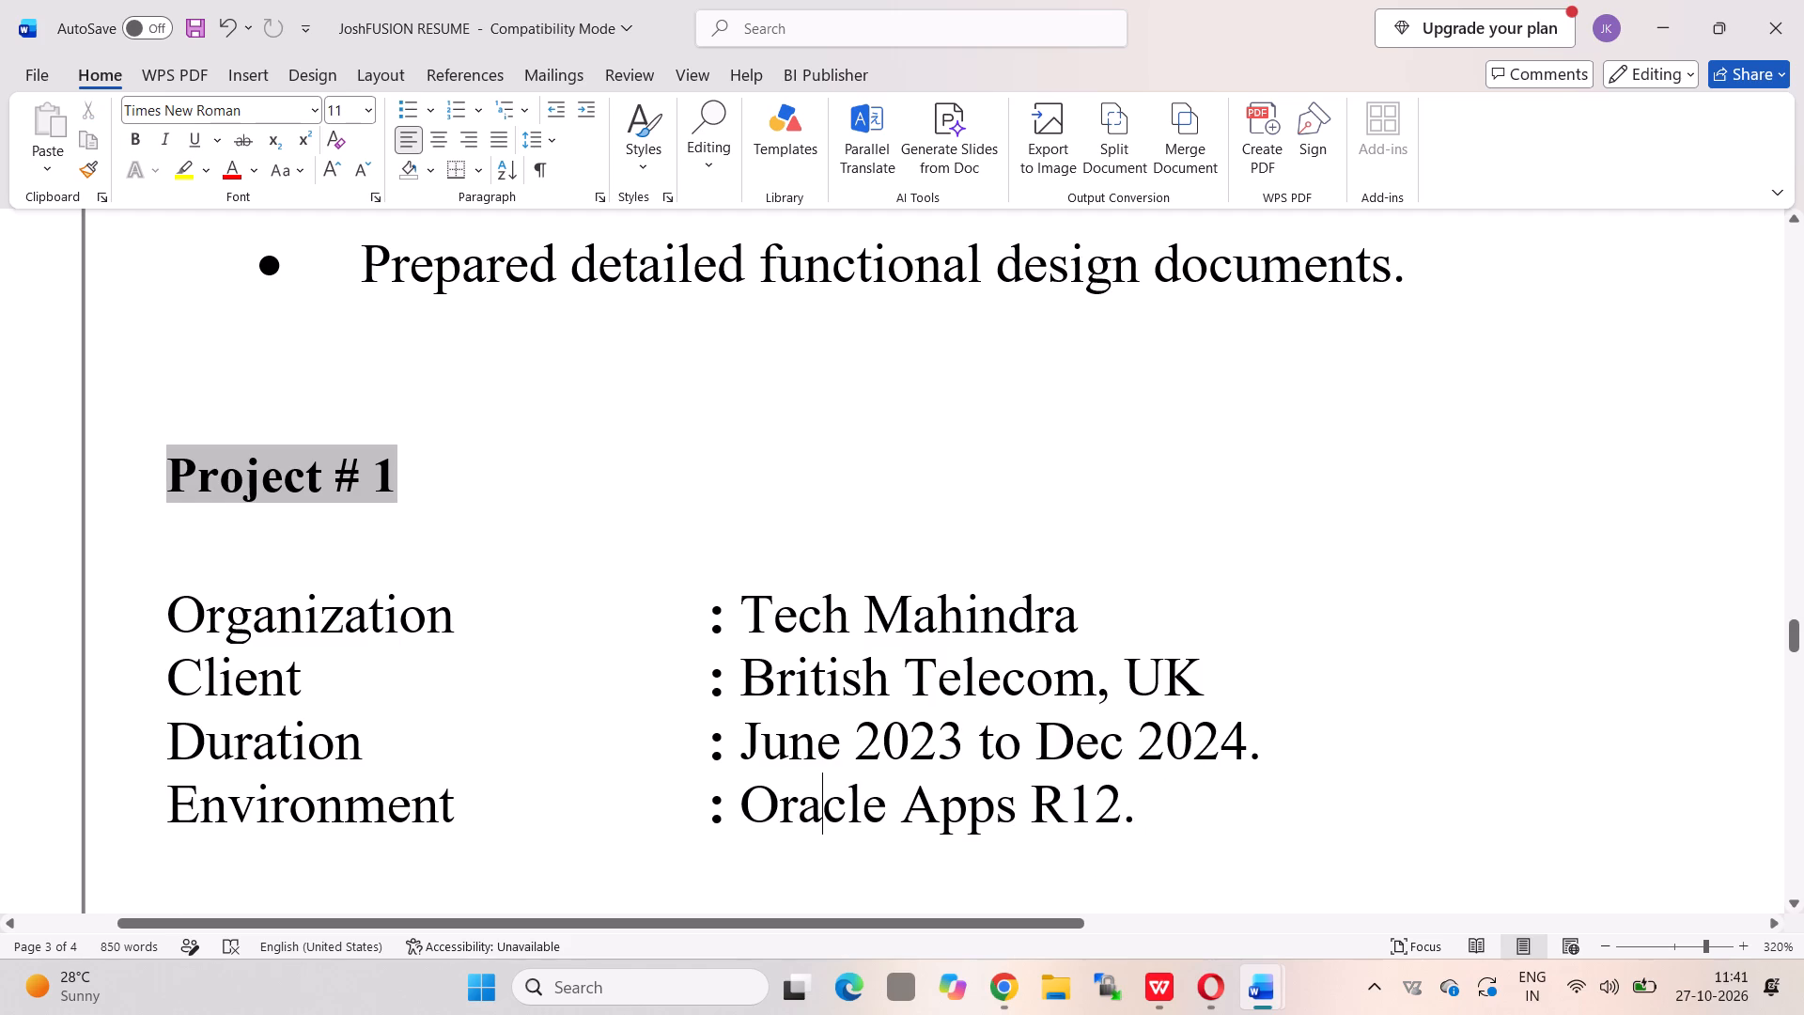
Review the resume from the Professional Summary through education and professional experience to the Project # 3 details.
scroll(741, 796, up, 9)
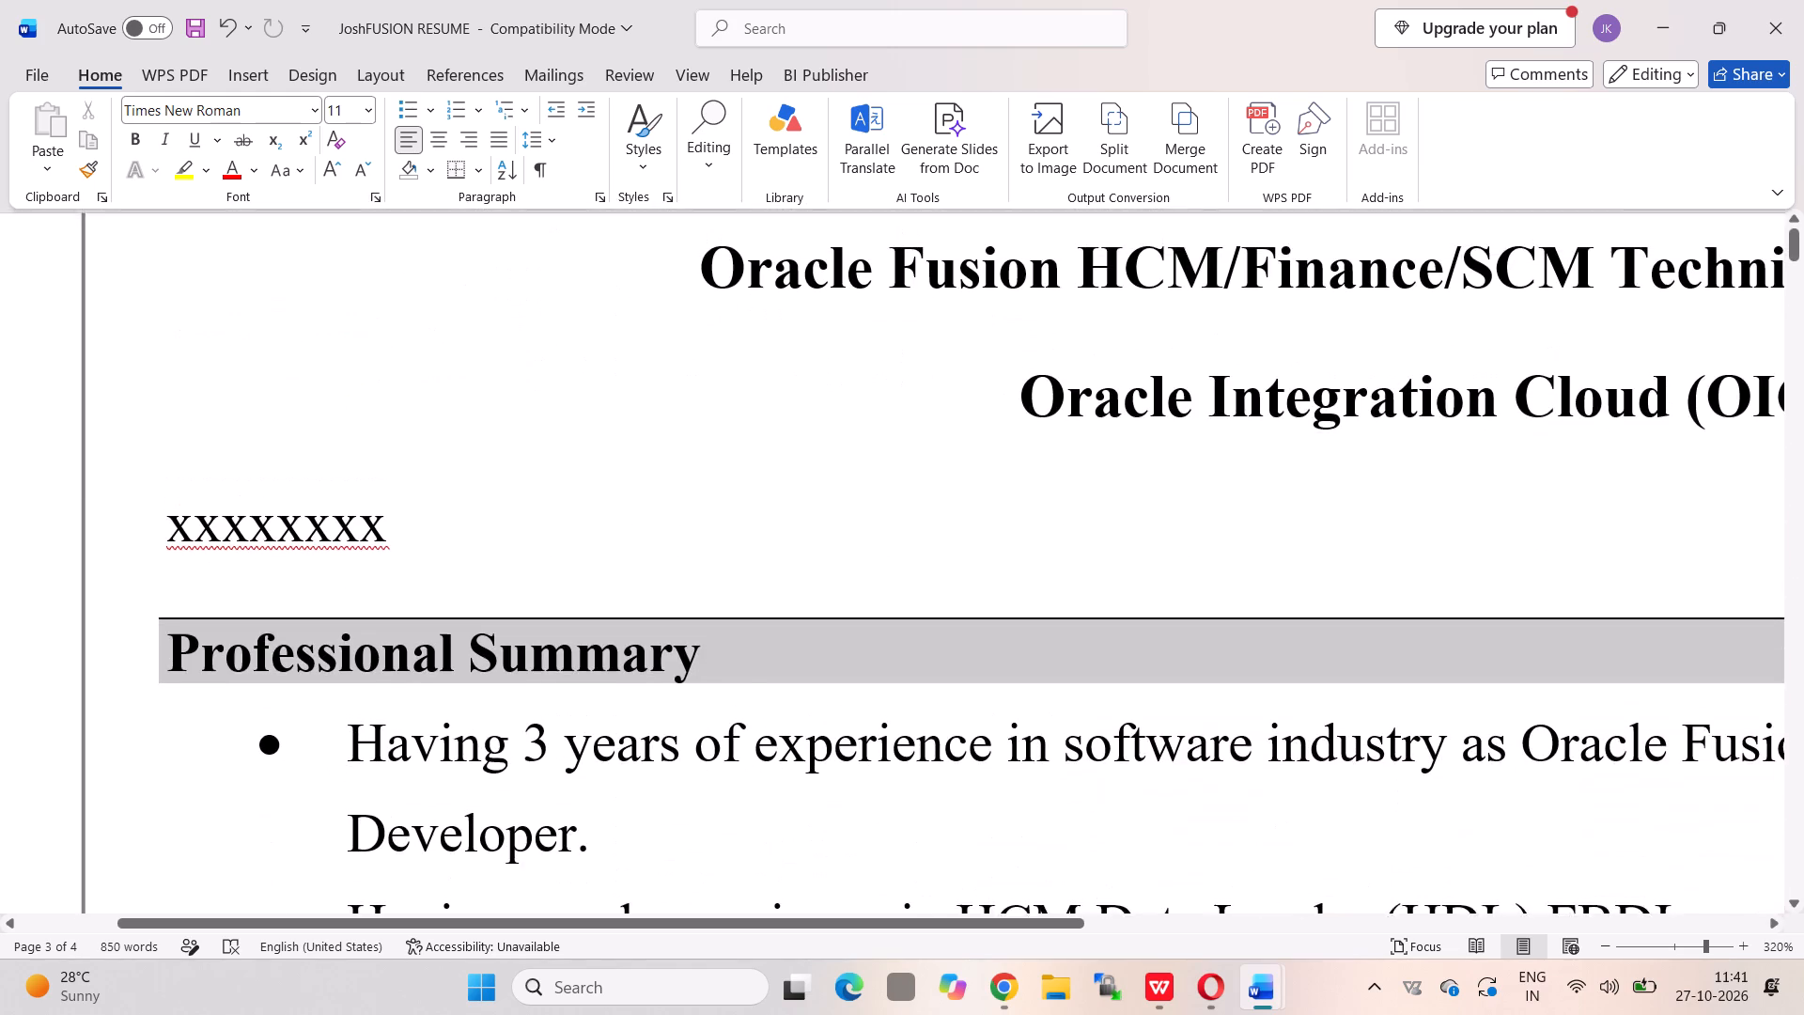
scroll(741, 796, down, 2)
scroll(741, 796, up, 1)
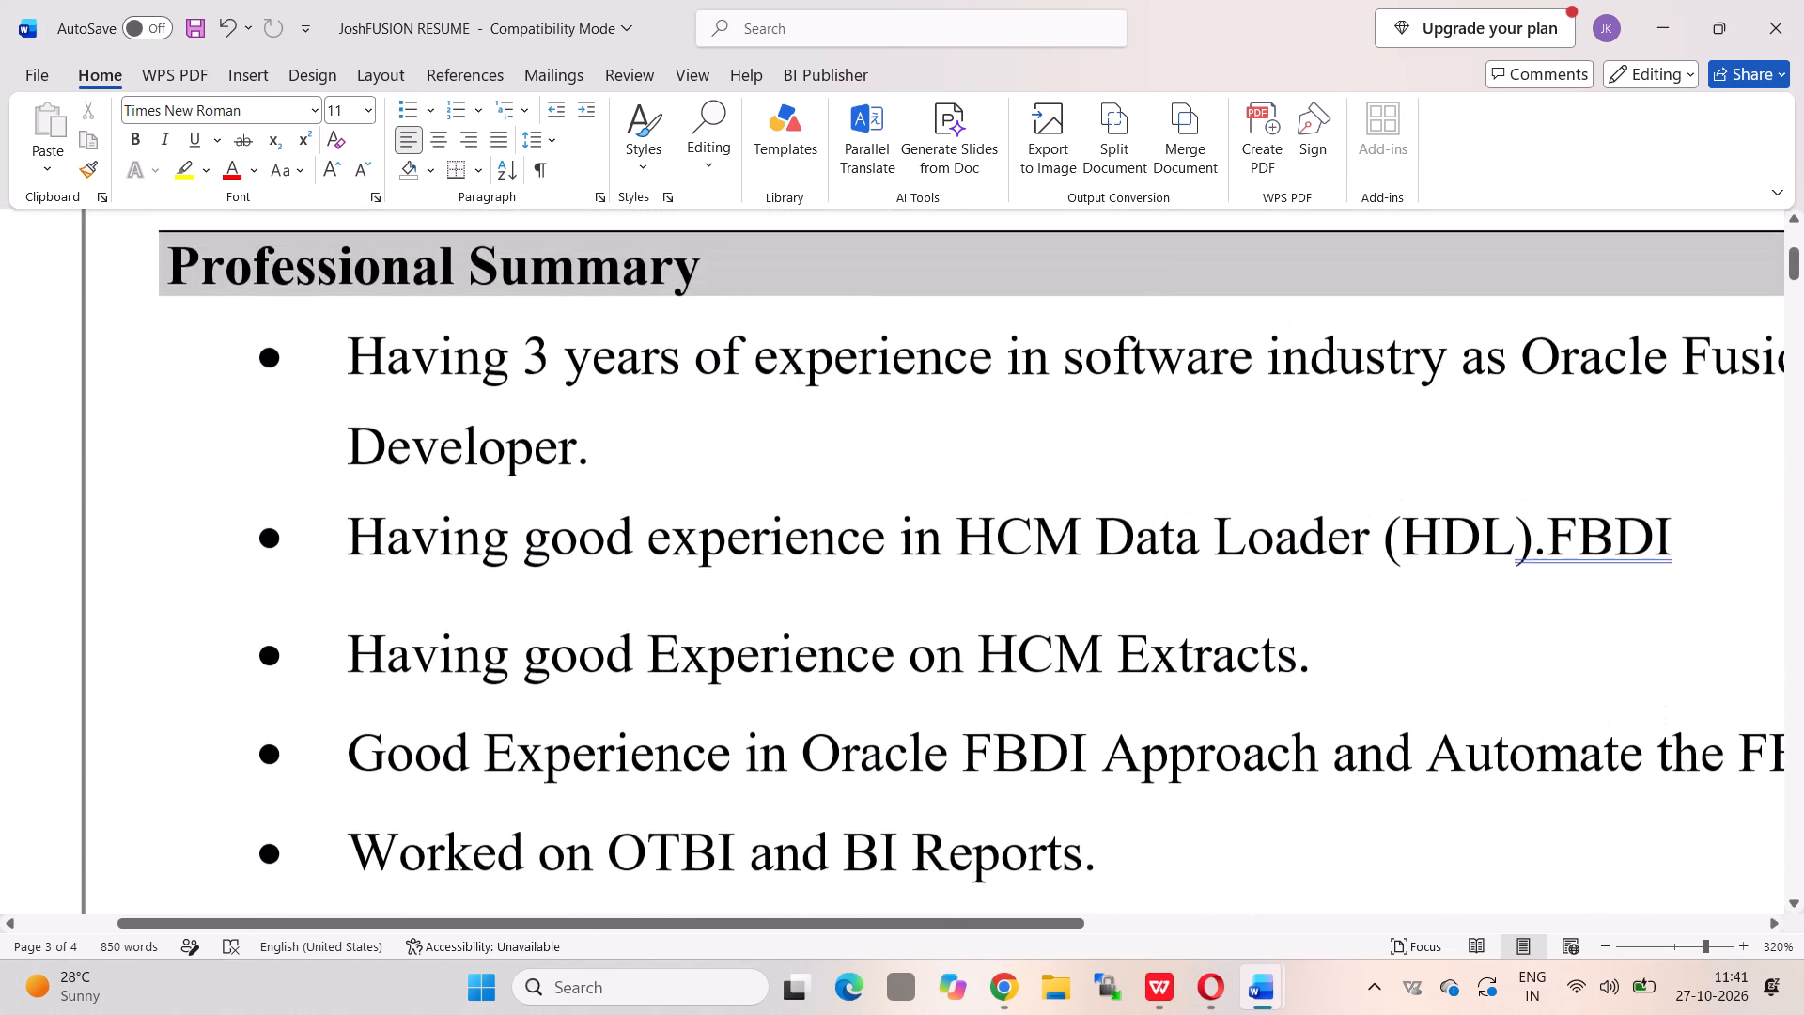
scroll(741, 796, down, 2)
ctrl+scroll(741, 796, down, 6)
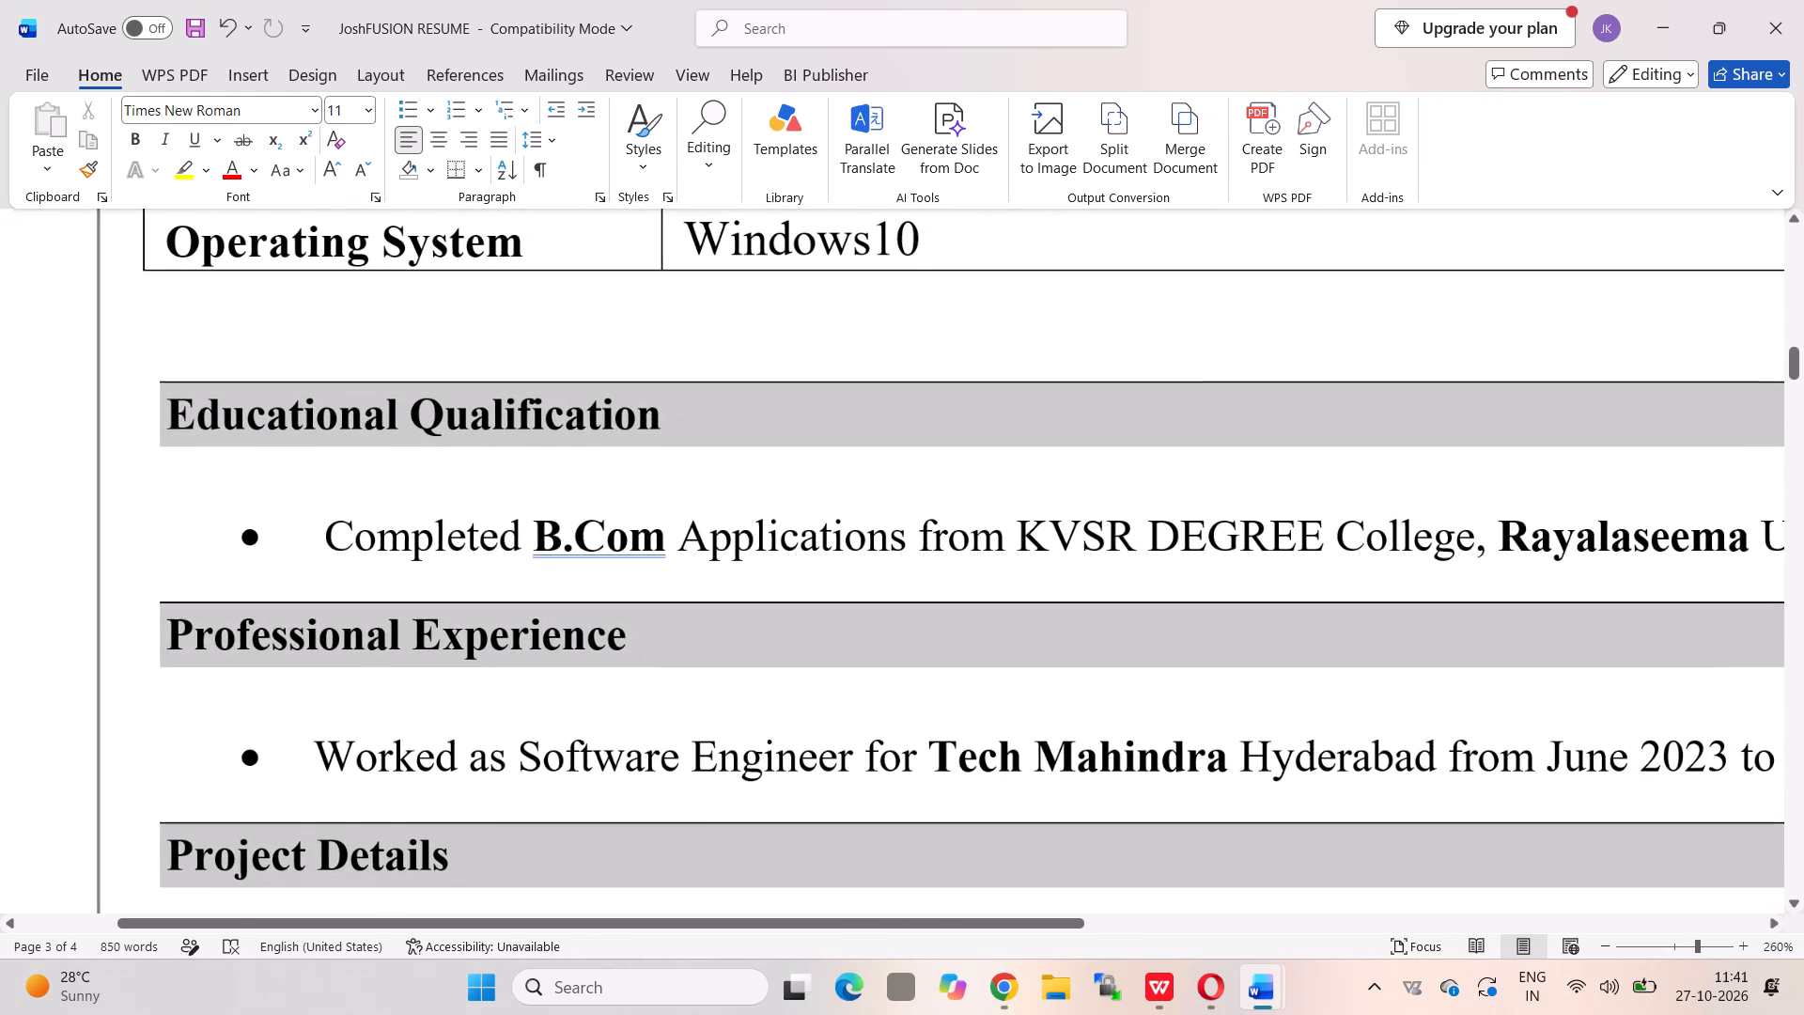
ctrl+scroll(741, 796, down, 4)
scroll(741, 796, down, 1)
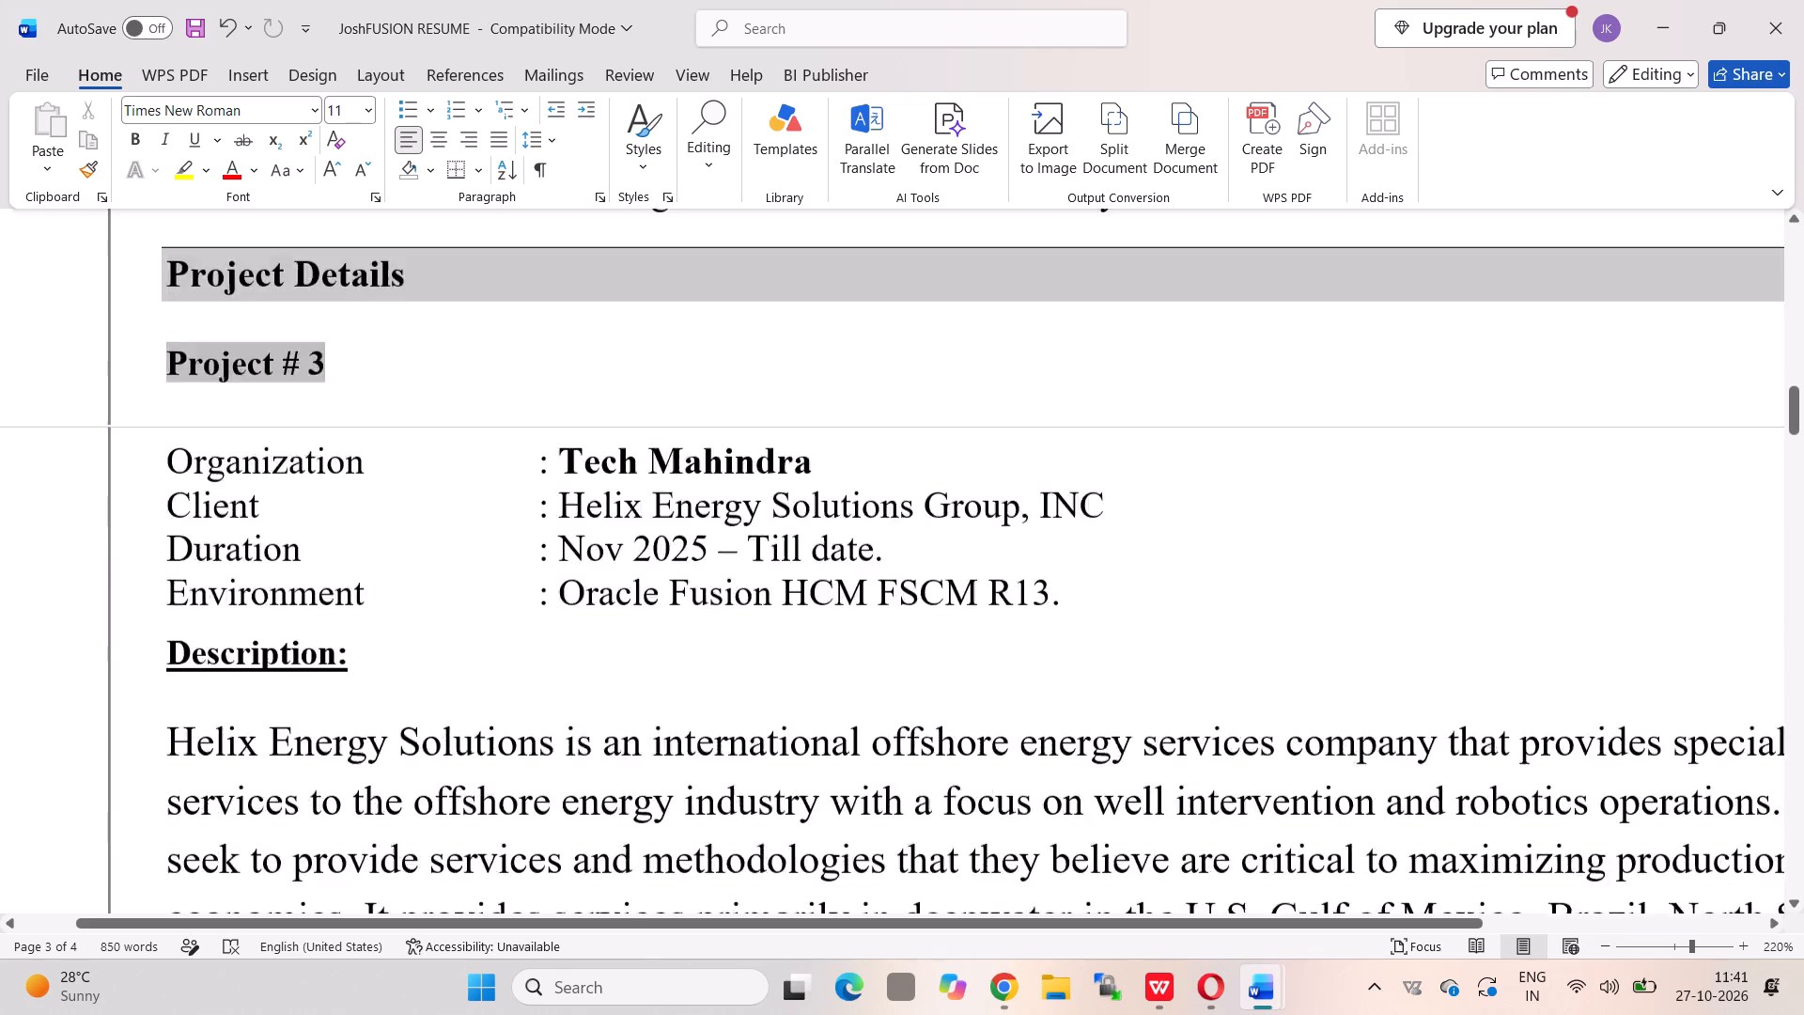
scroll(741, 796, down, 1)
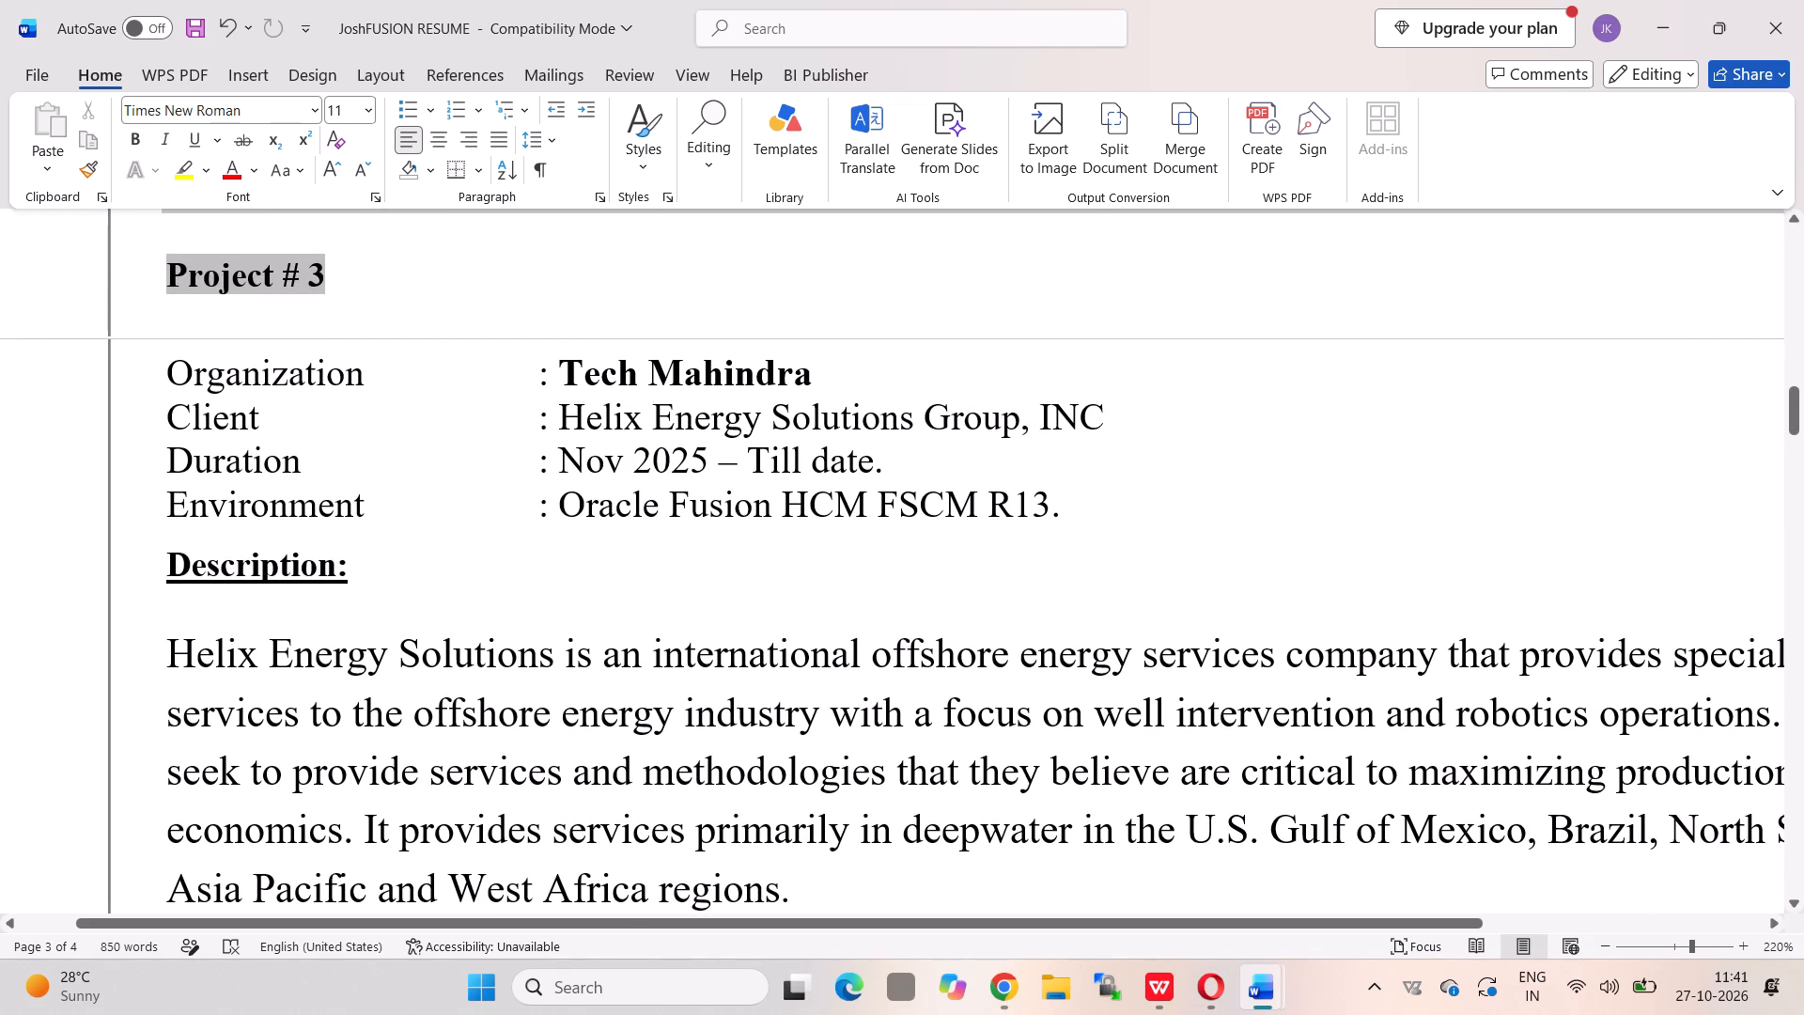
scroll(572, 500, right, 2)
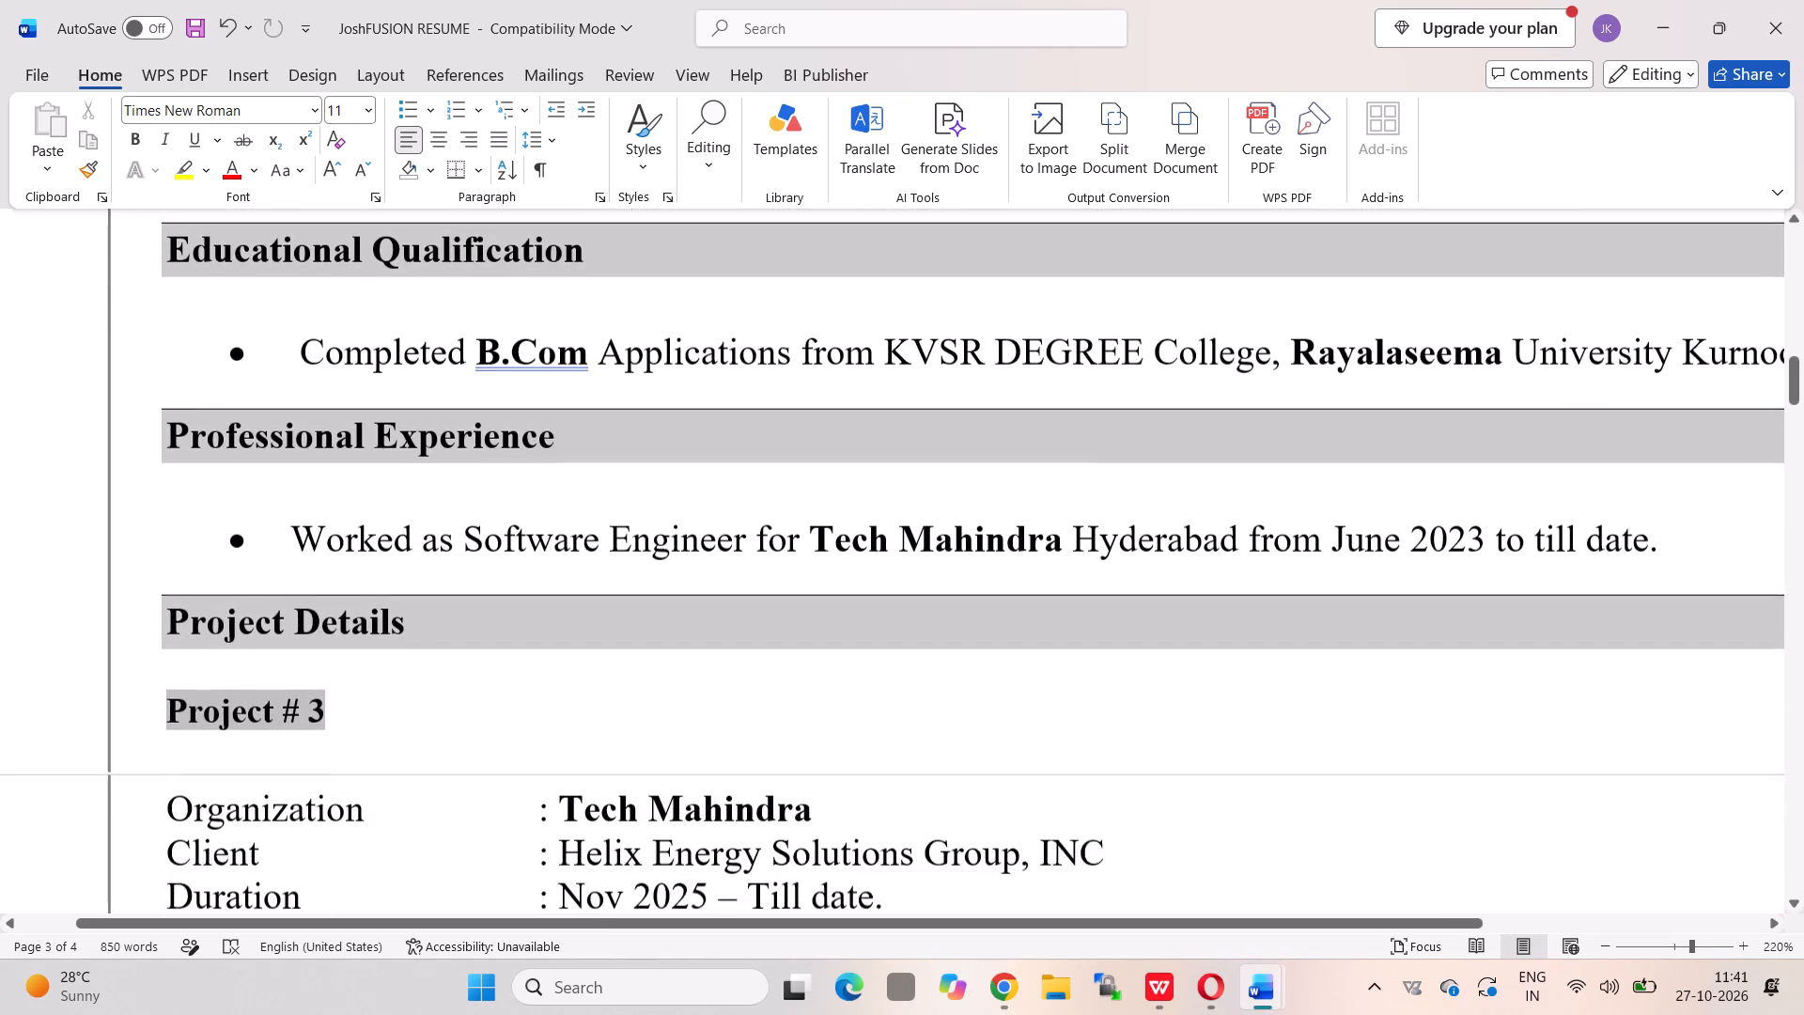
scroll(572, 500, right, 1)
ctrl+scroll(572, 500, up, 3)
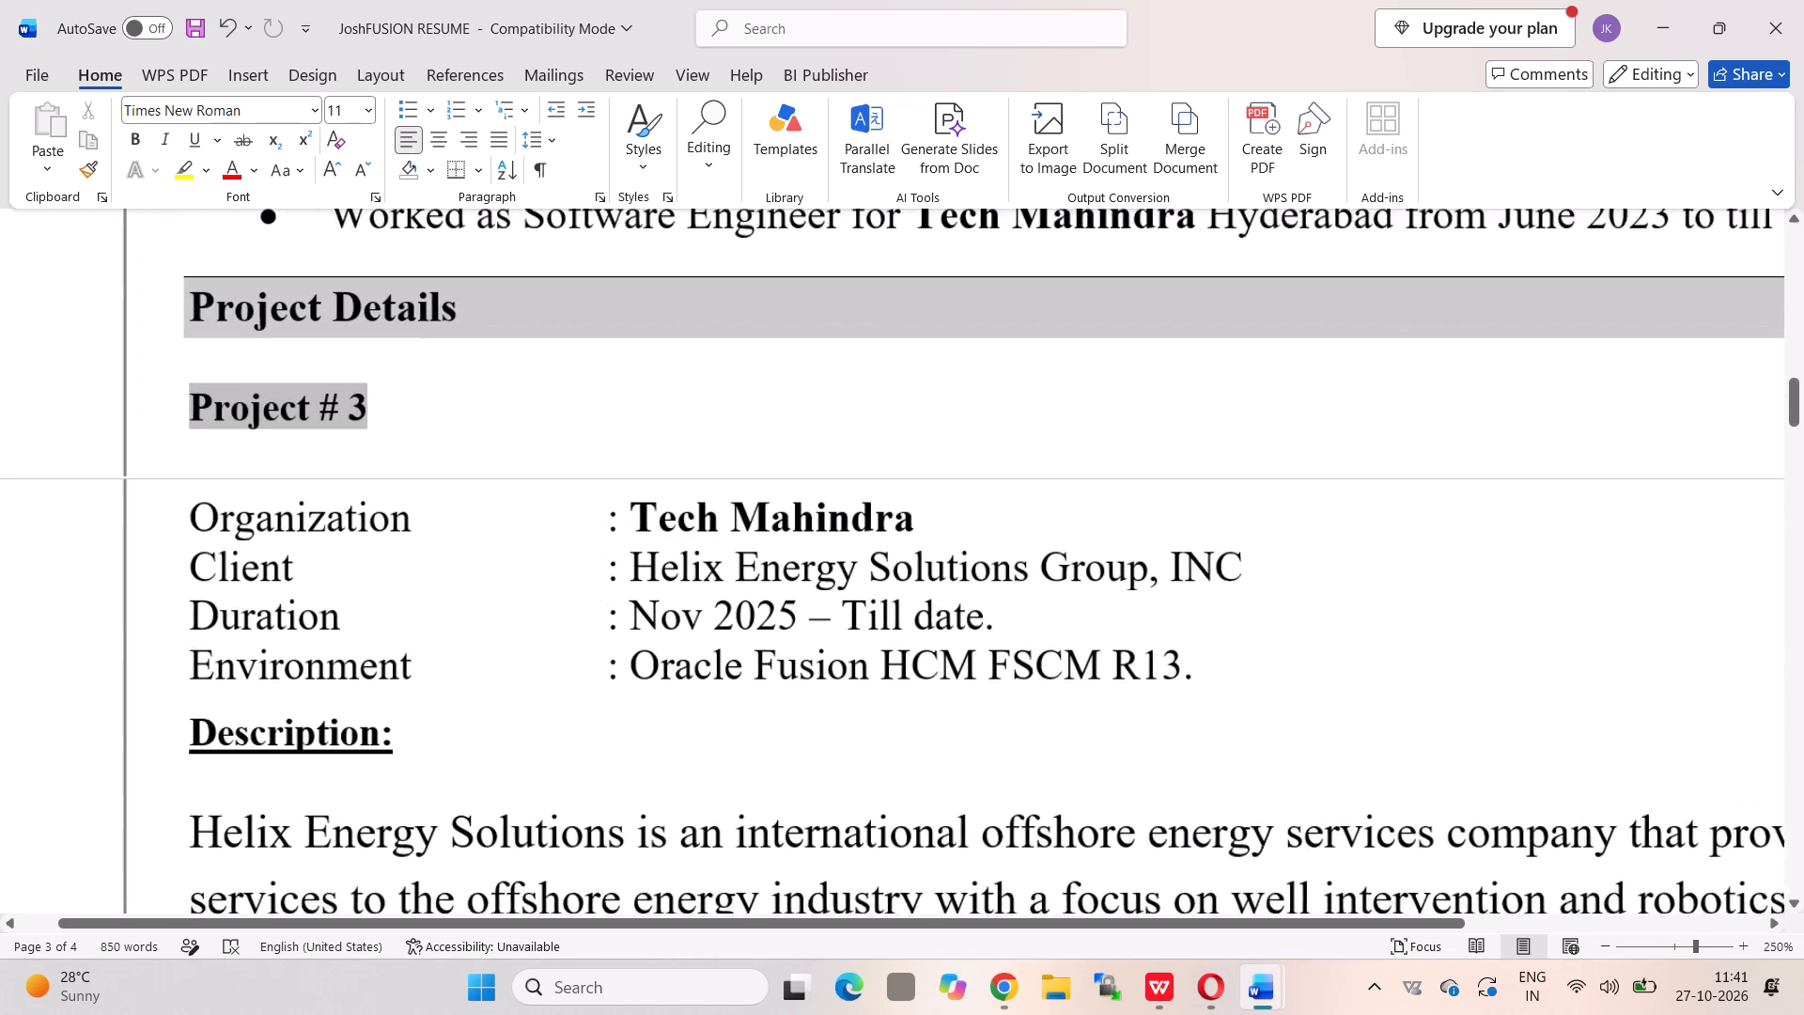
ctrl+scroll(572, 500, up, 1)
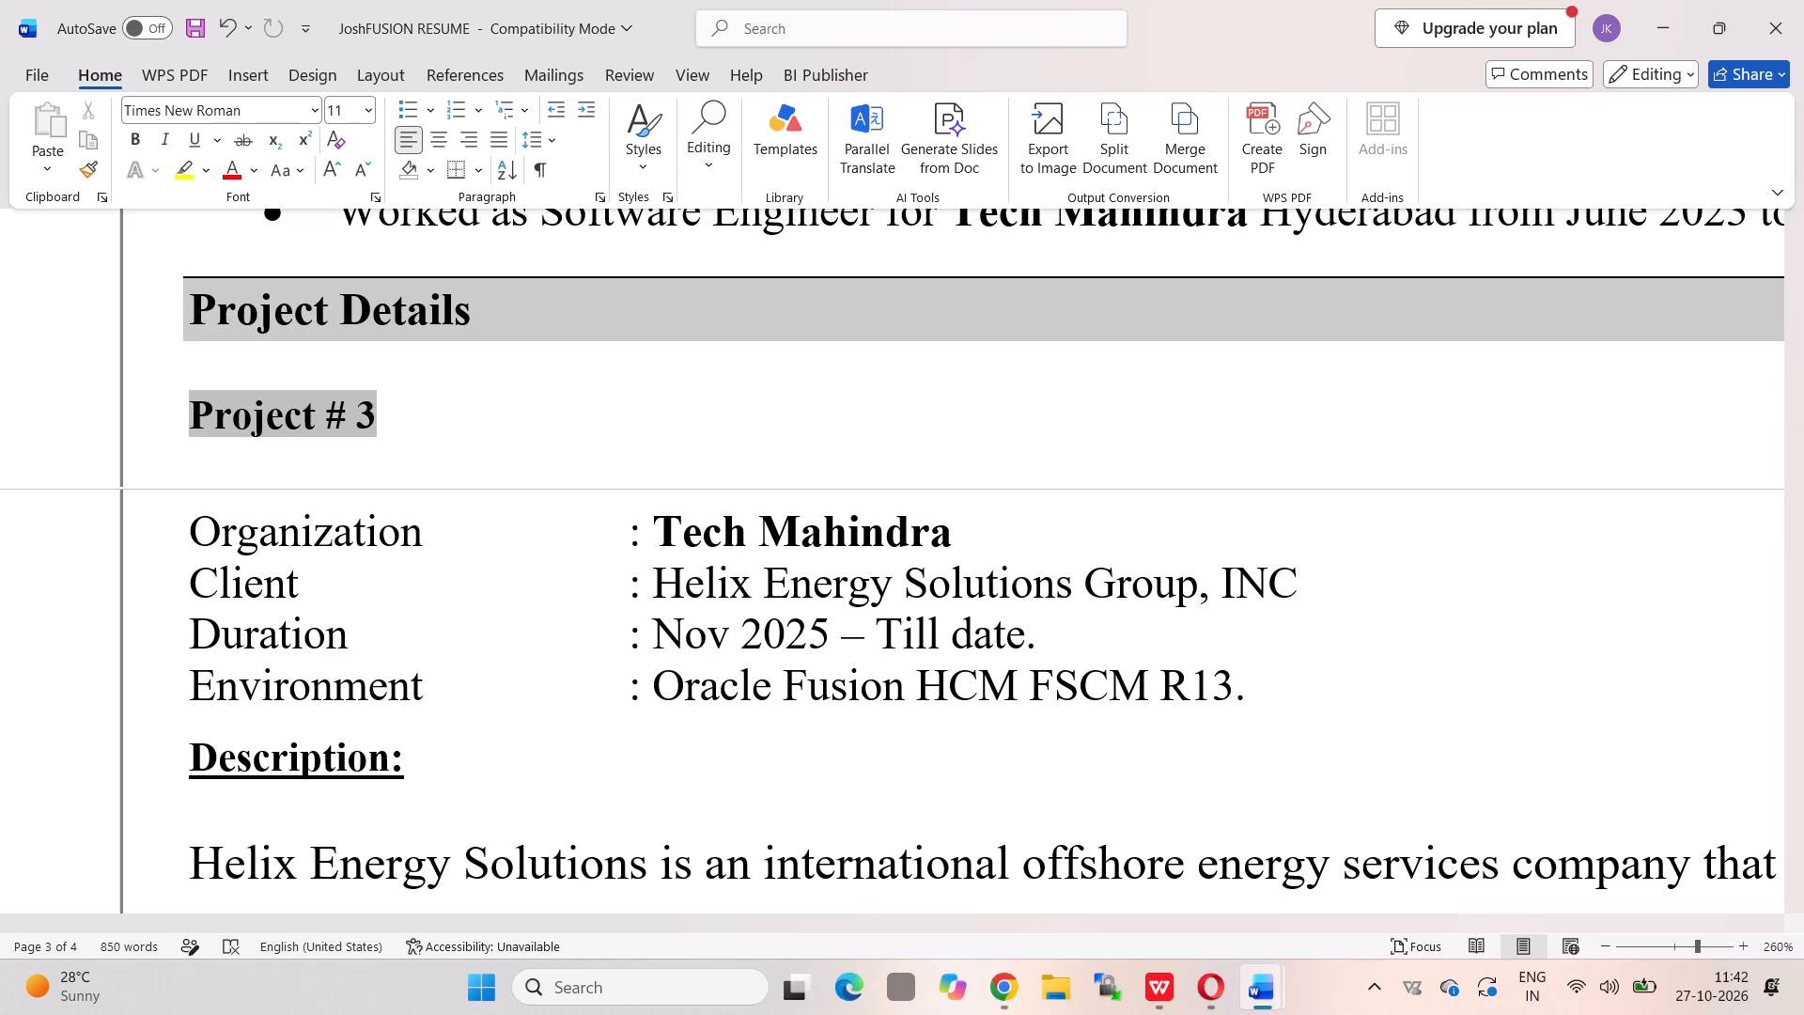
Replace the placeholder after "Mail: -" in the resume header with the candidate's e-mail address.
scroll(780, 649, up, 17)
scroll(780, 649, left, 5)
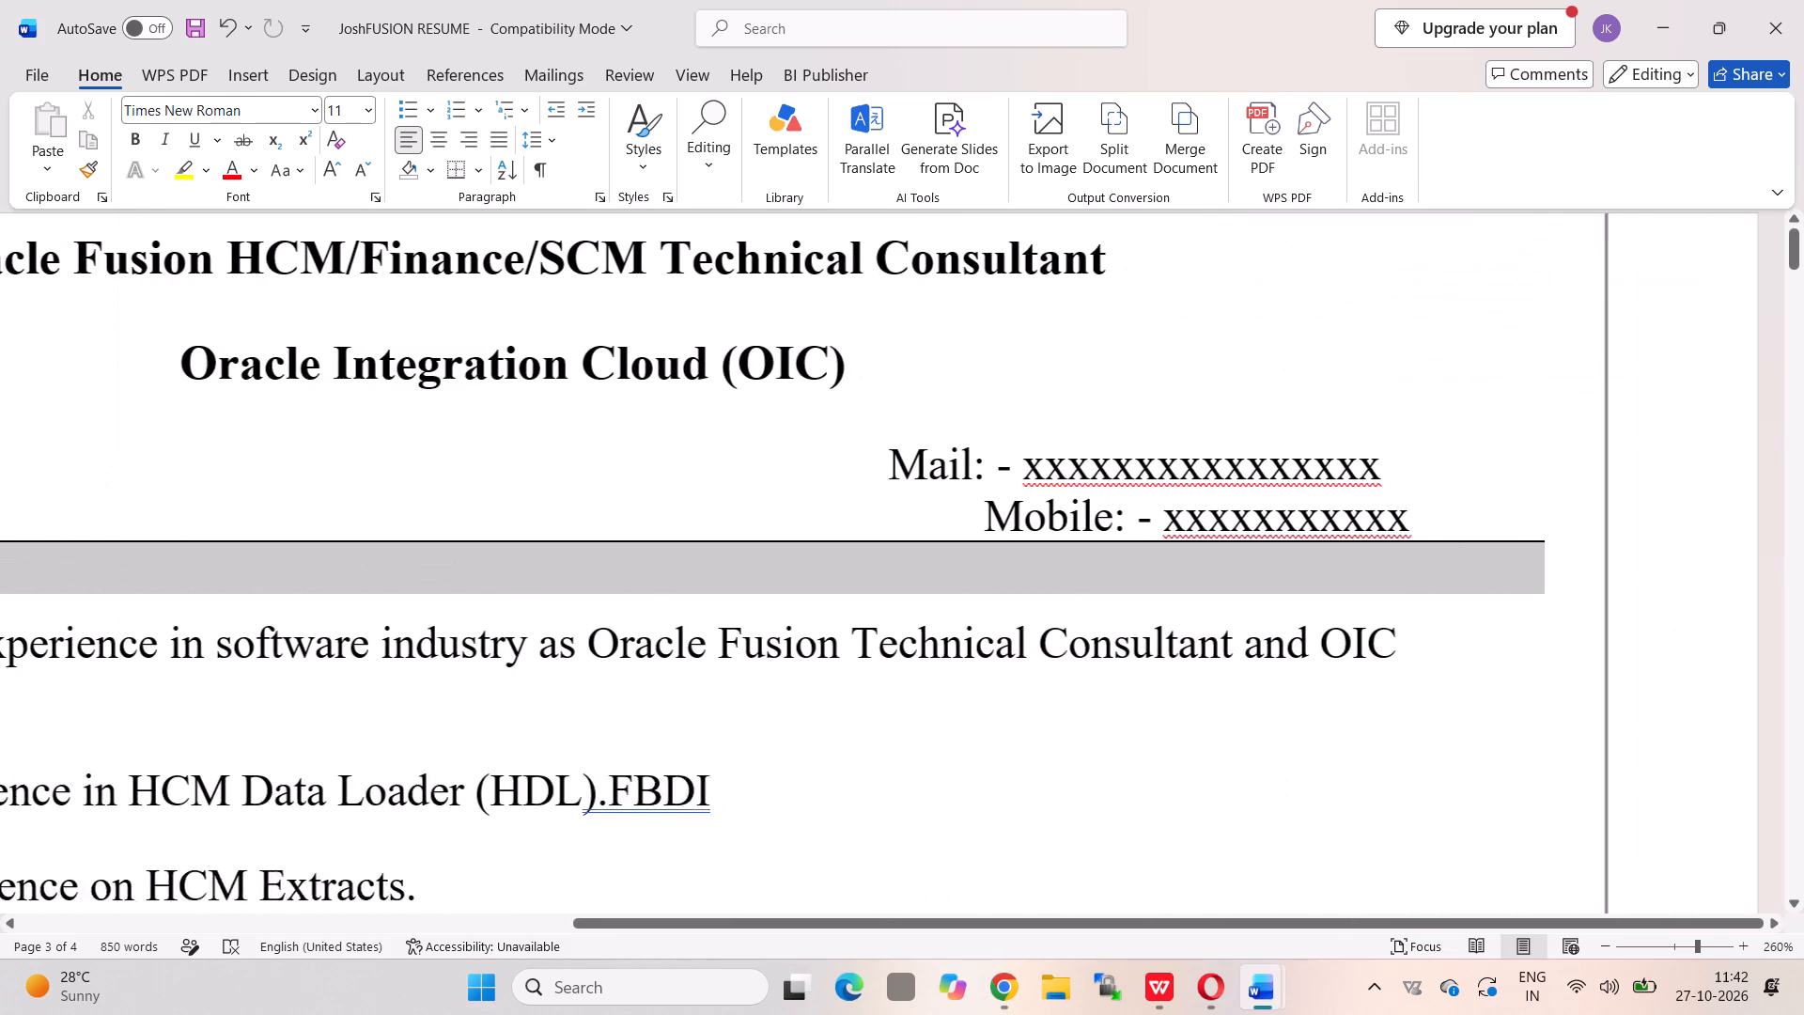
double_click(1239, 465)
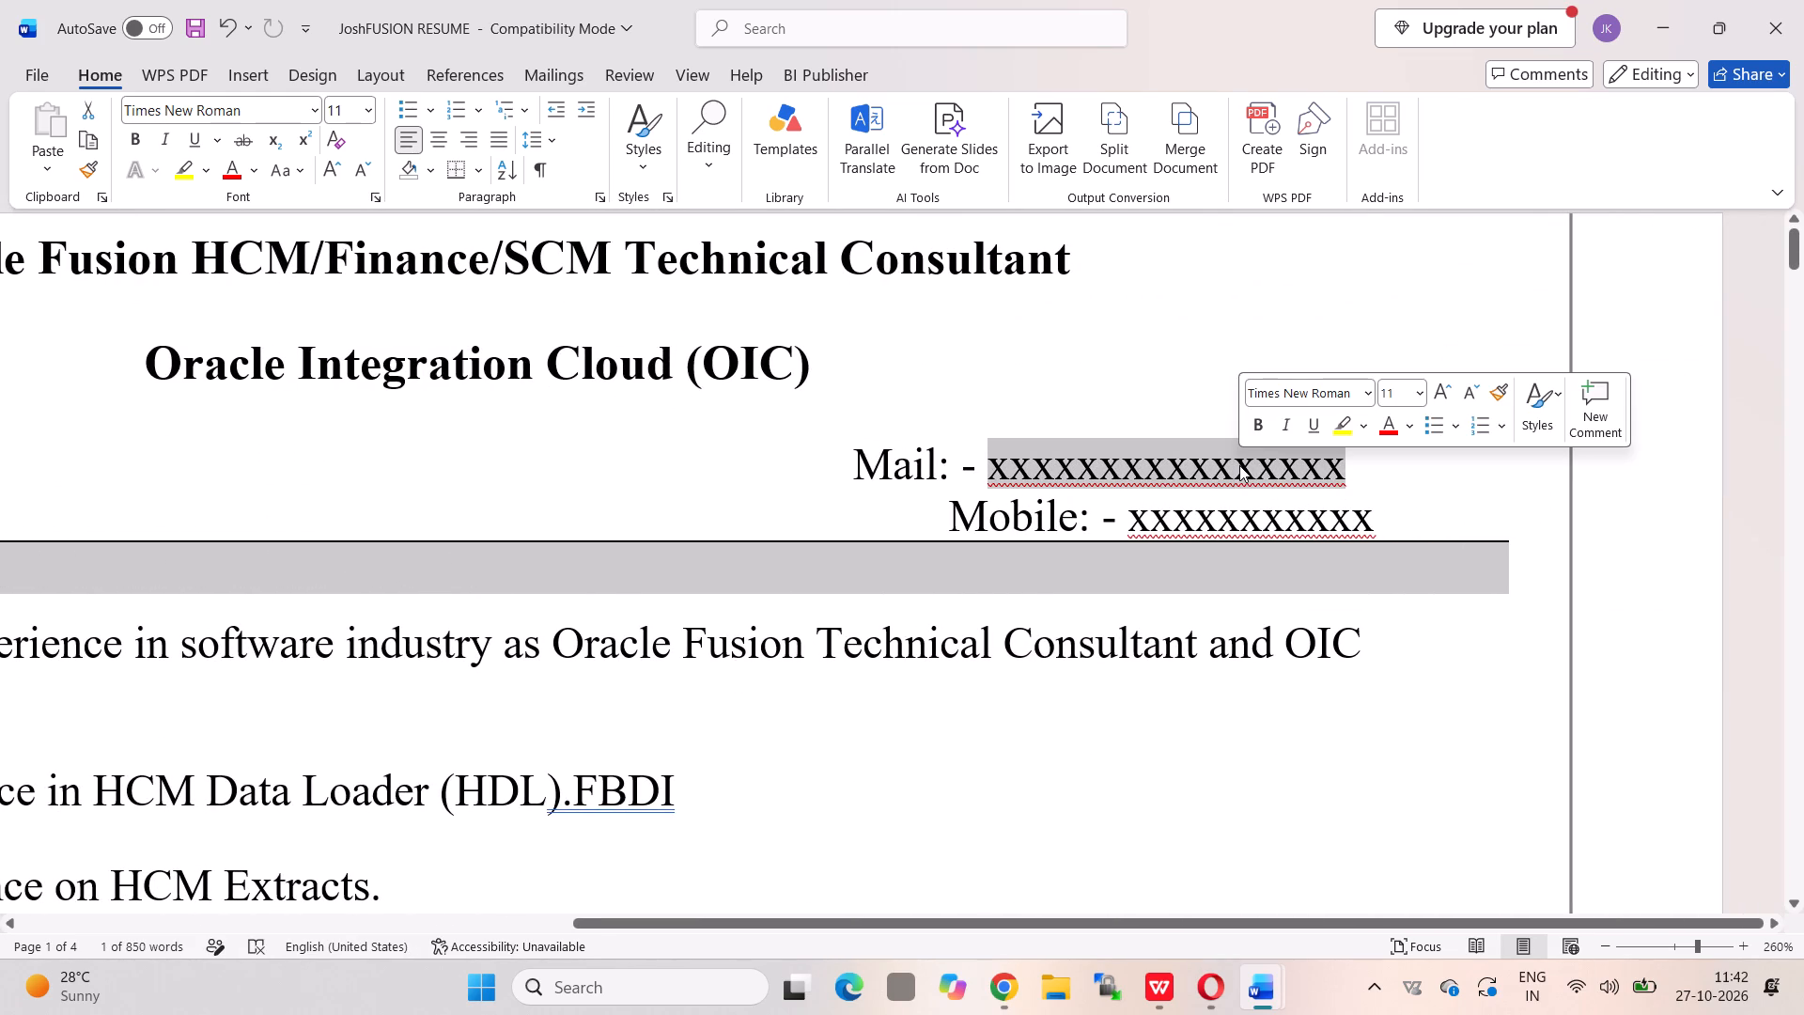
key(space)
key(BackSpace)
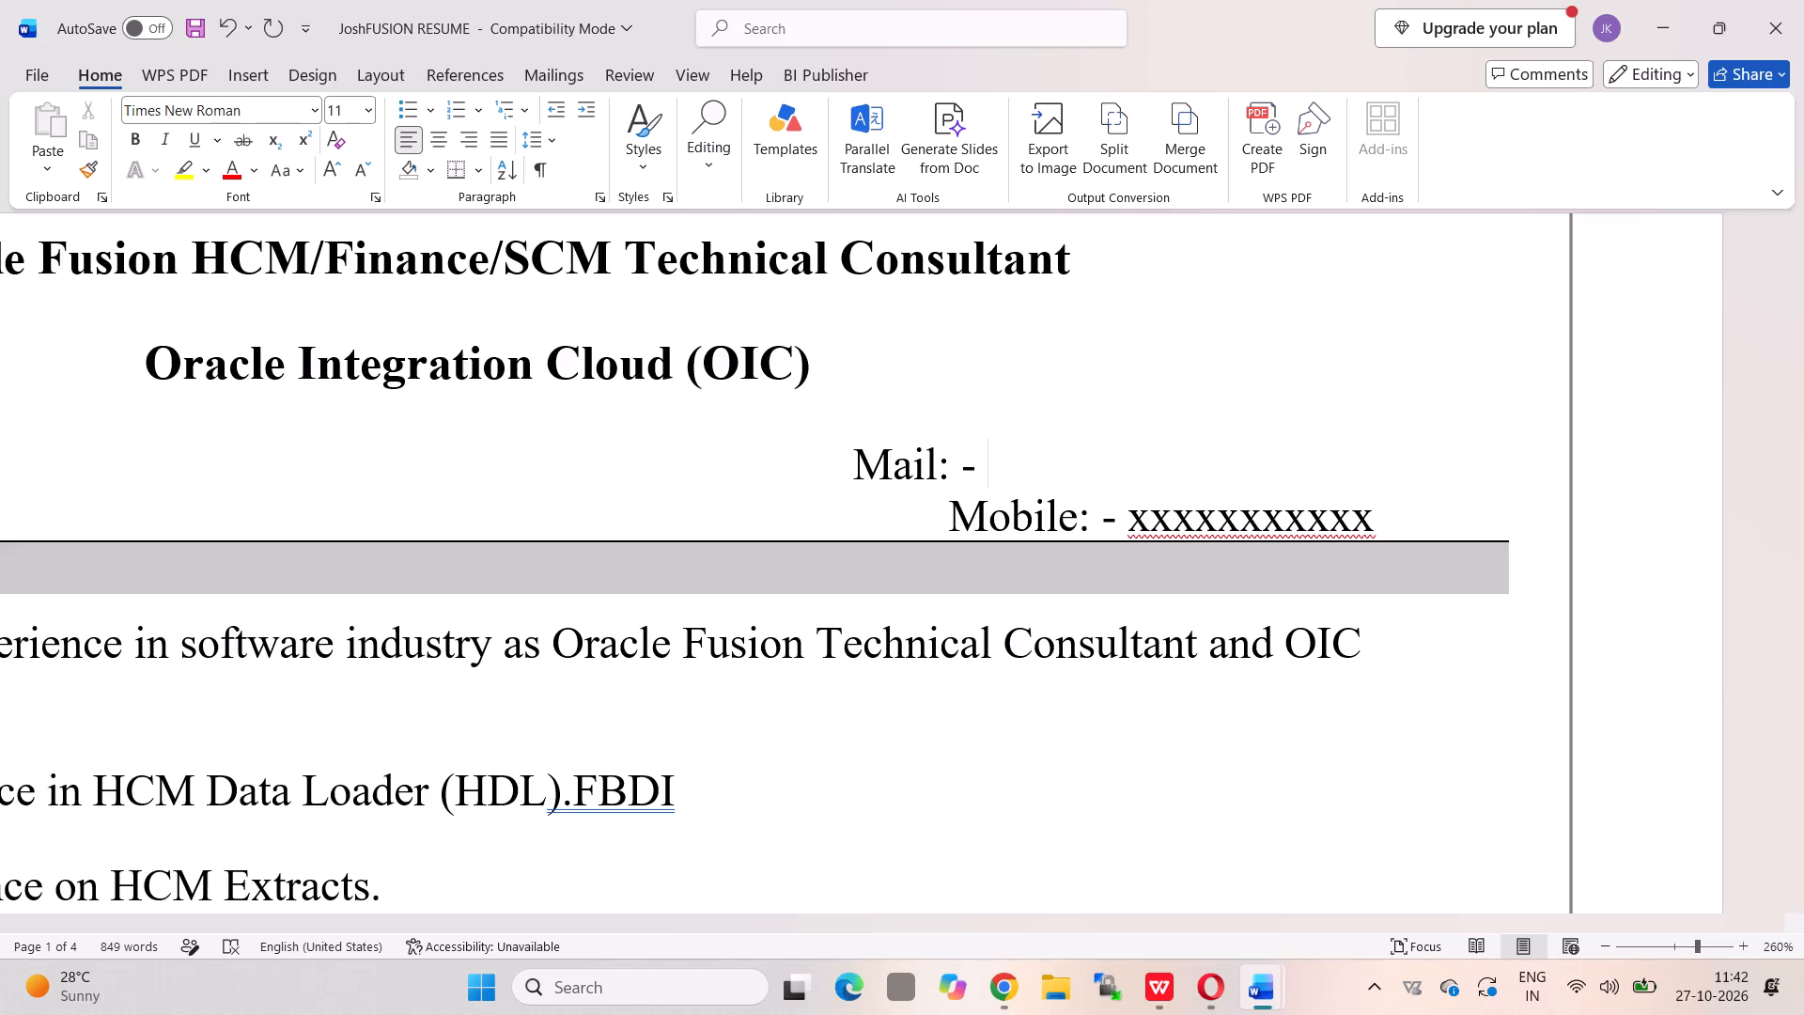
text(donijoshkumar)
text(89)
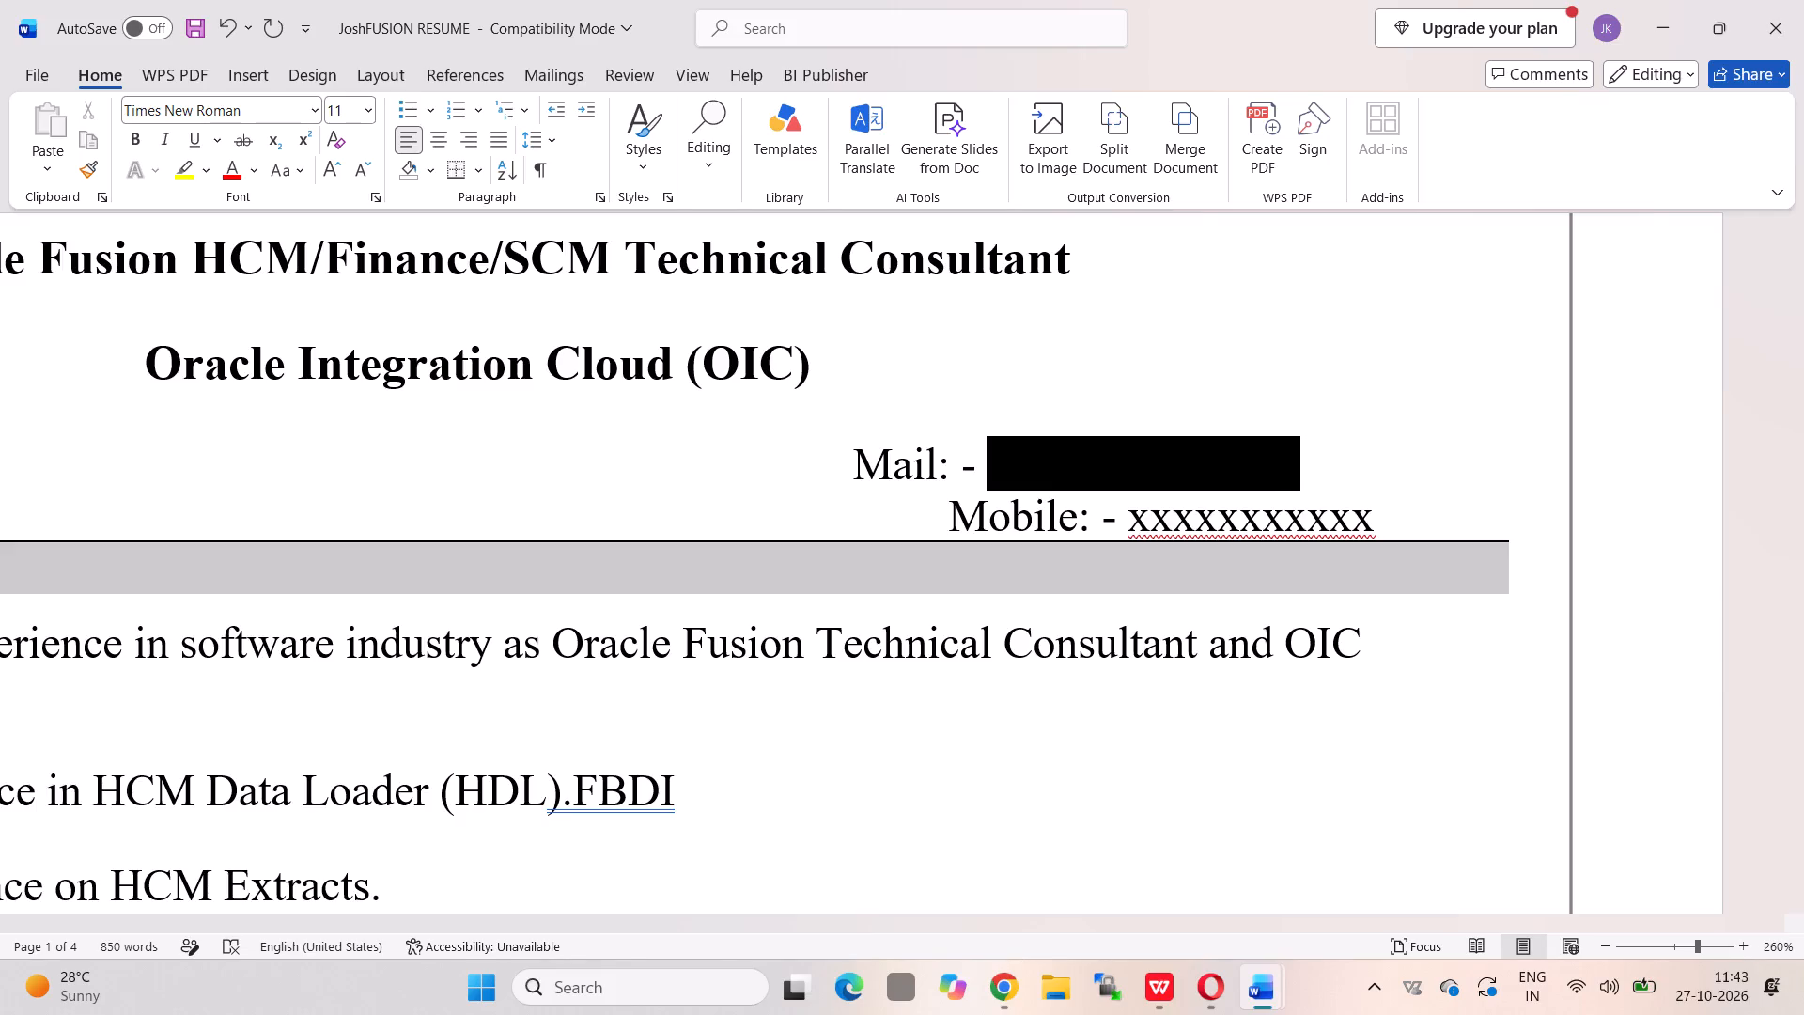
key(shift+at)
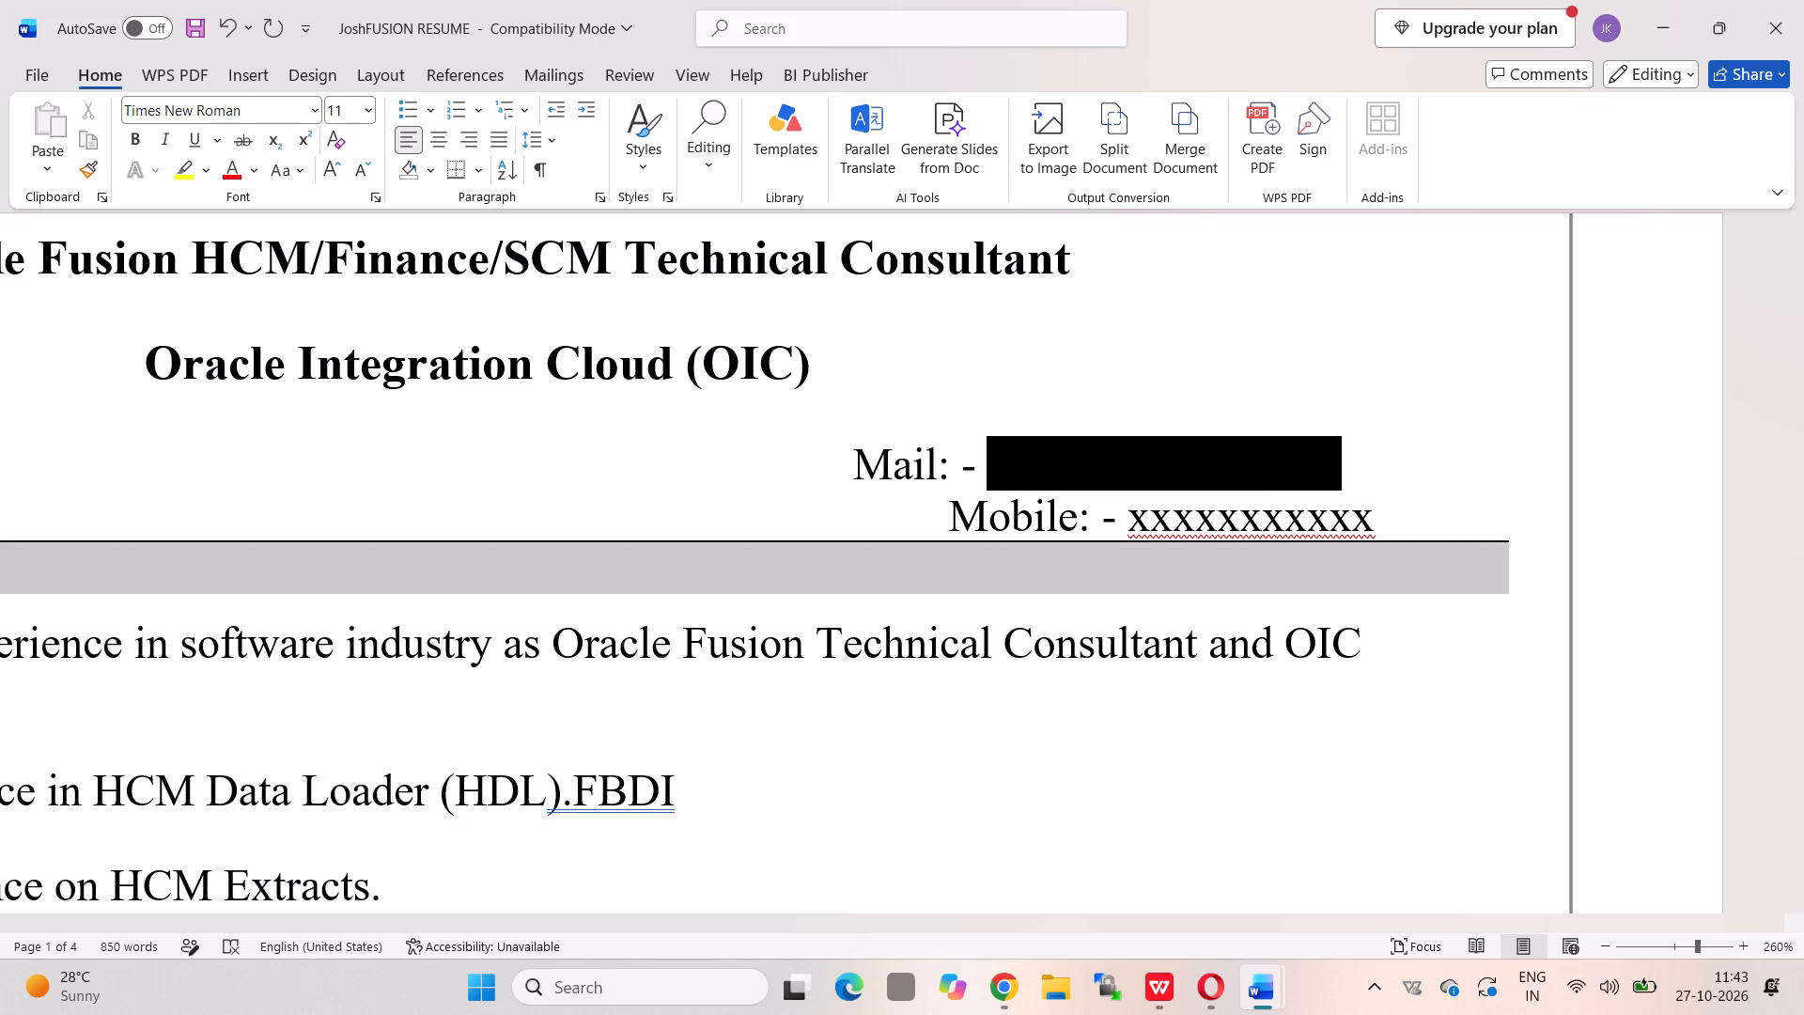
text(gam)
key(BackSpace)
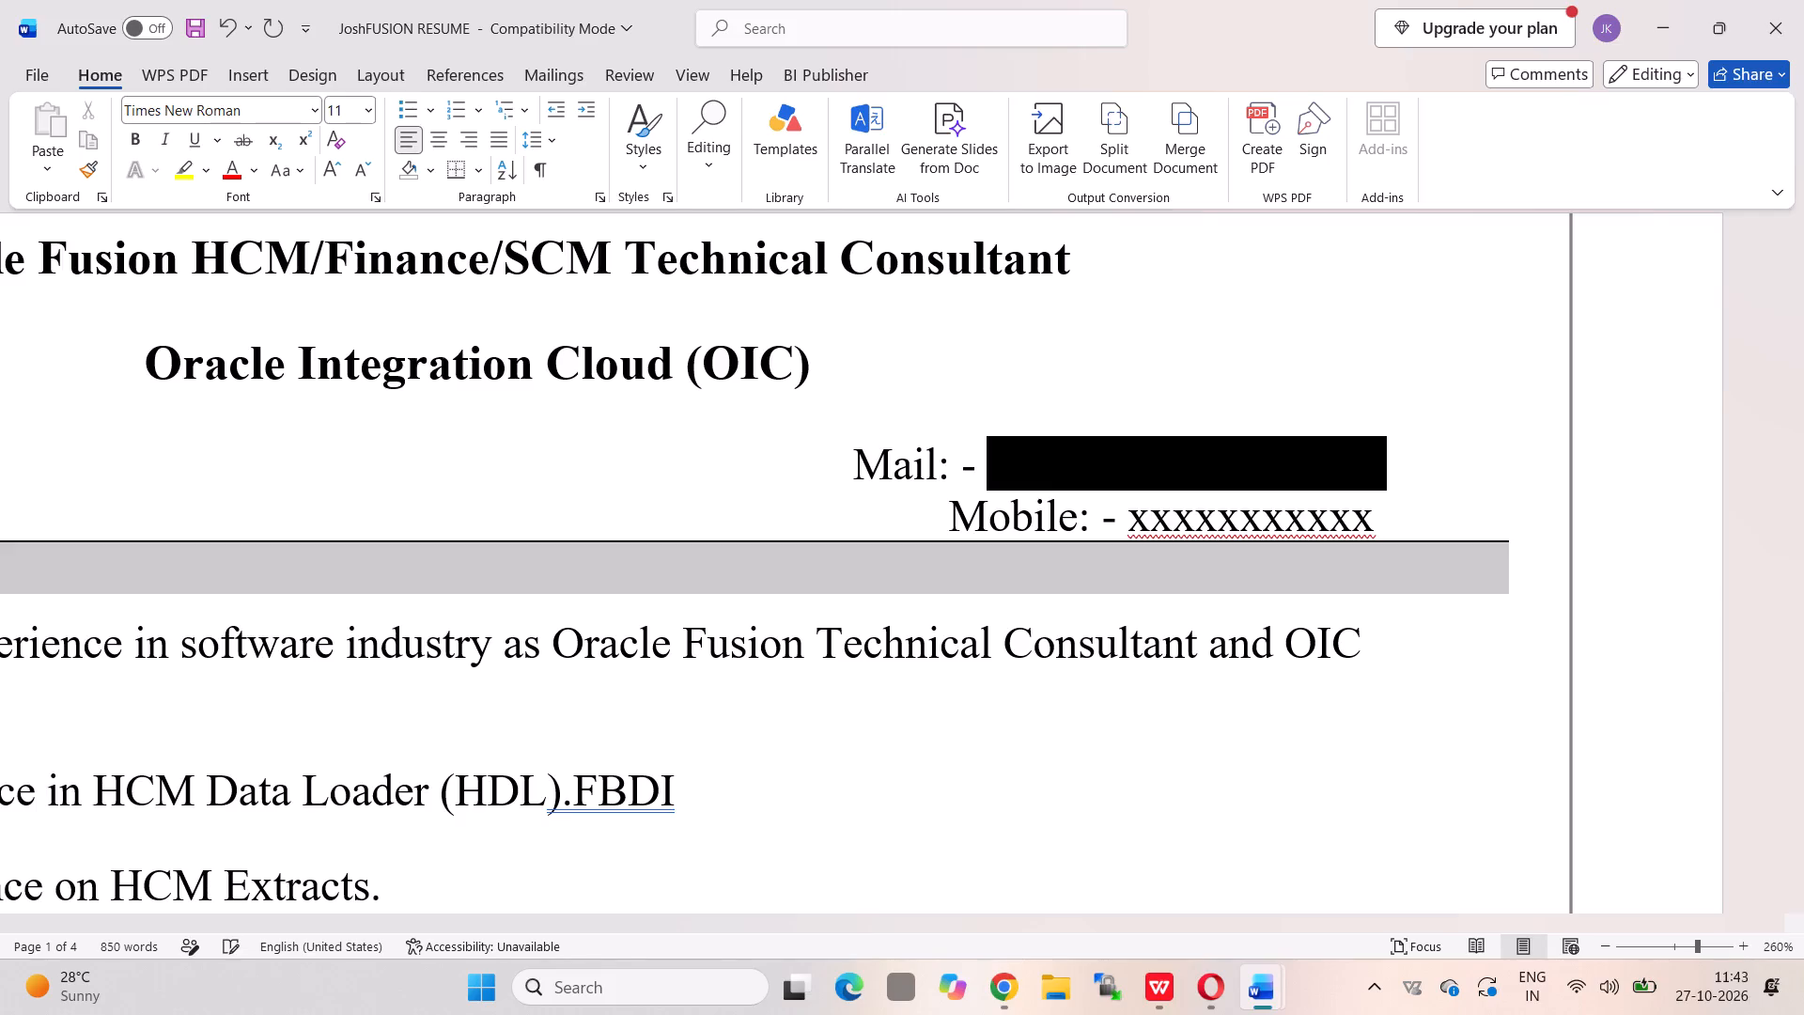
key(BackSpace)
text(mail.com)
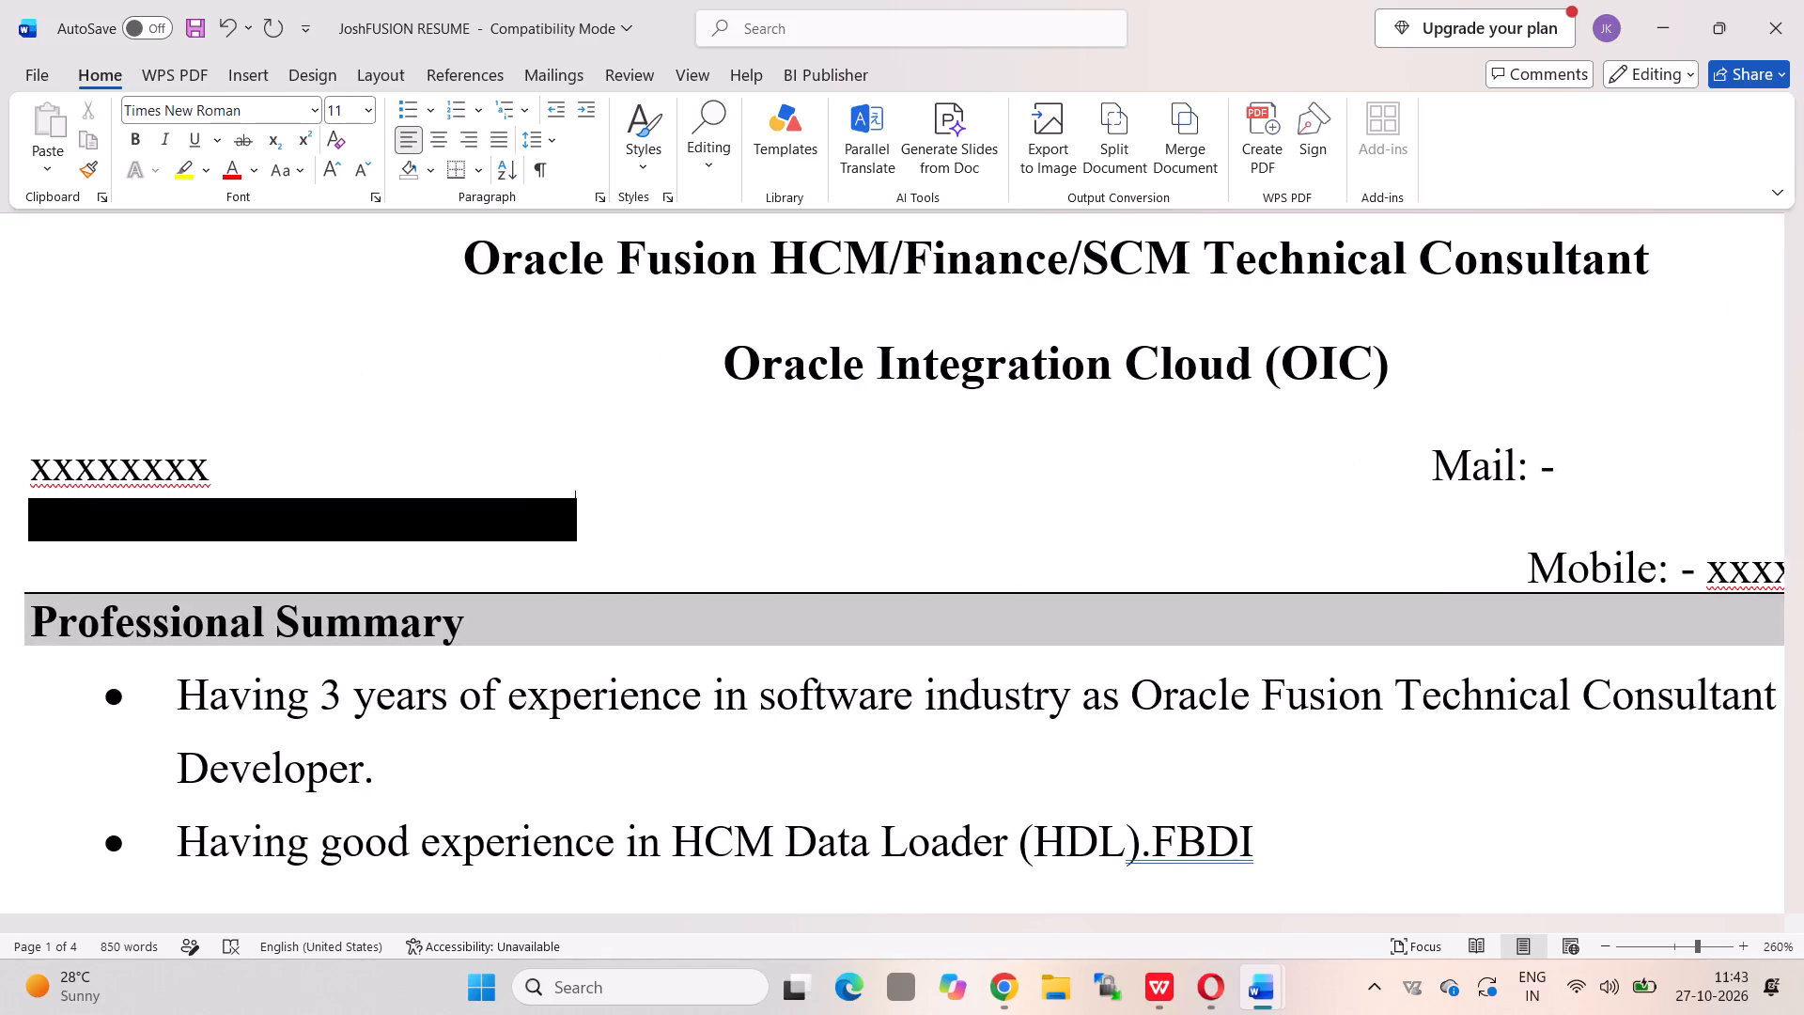
Remove three spaces before the "Mail:" label so the e-mail address fits on the same header line, and check the line.
click(1417, 462)
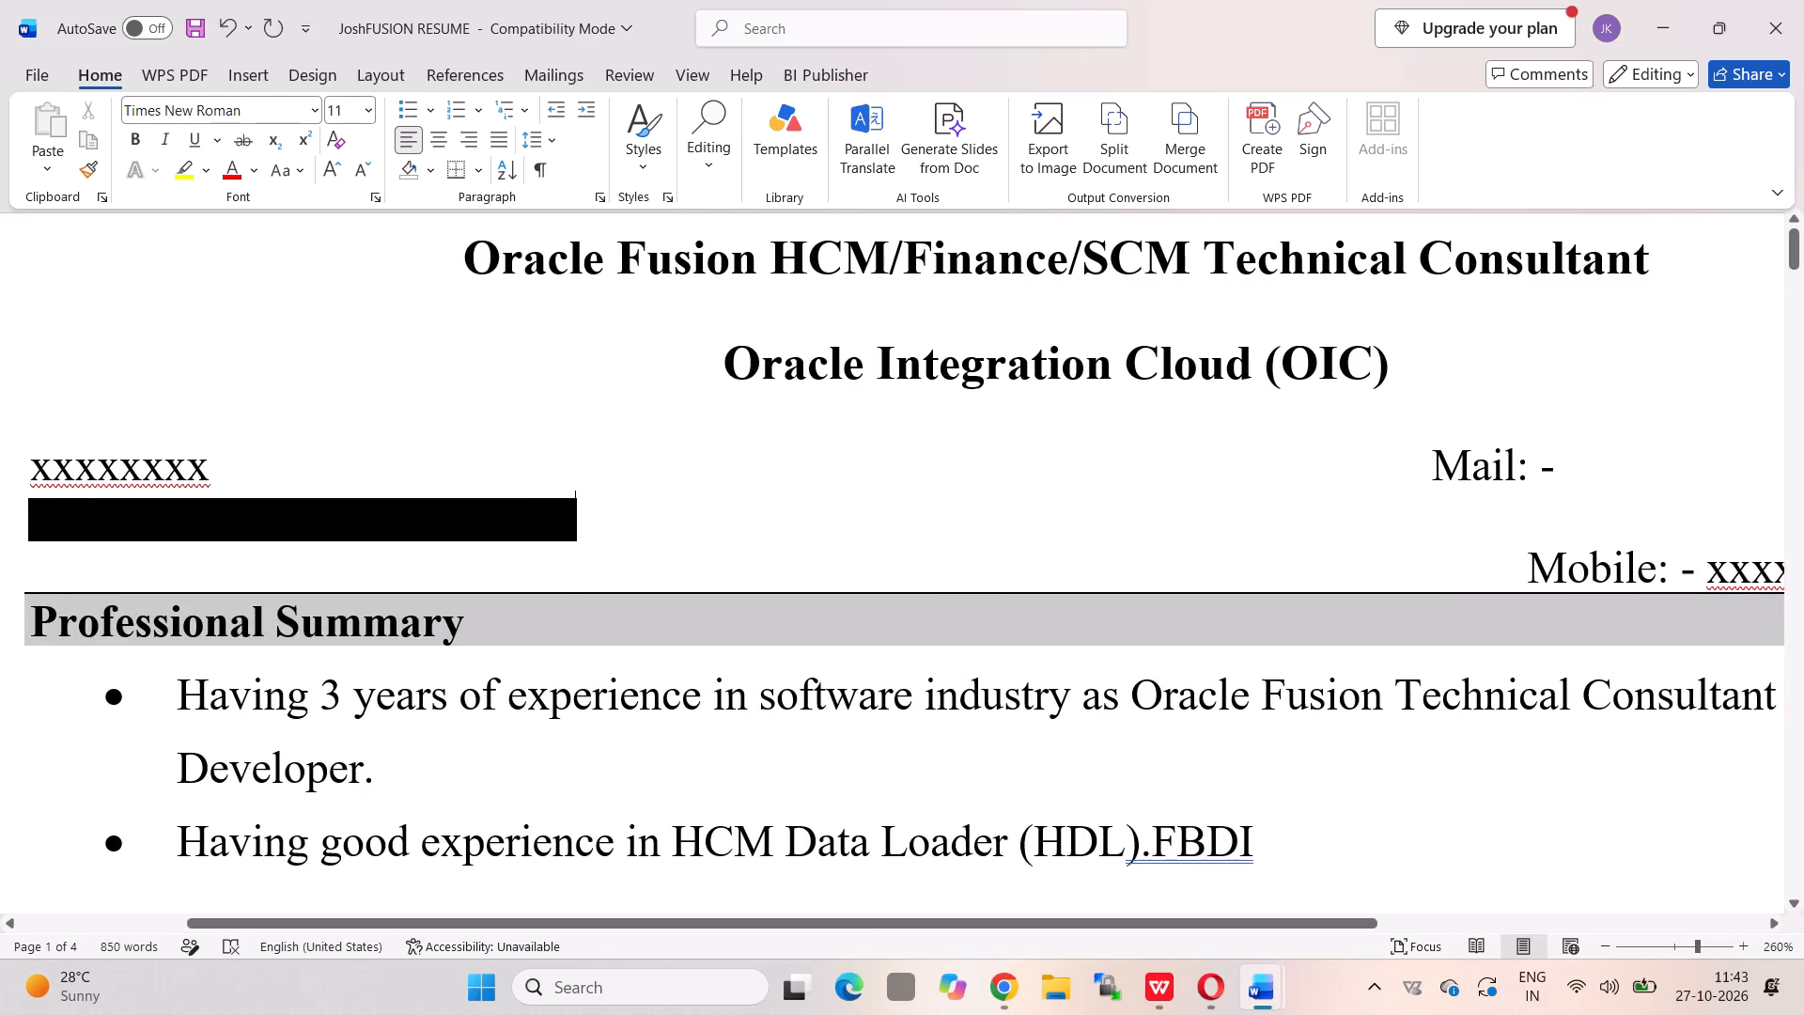
click(1417, 462)
key(BackSpace)
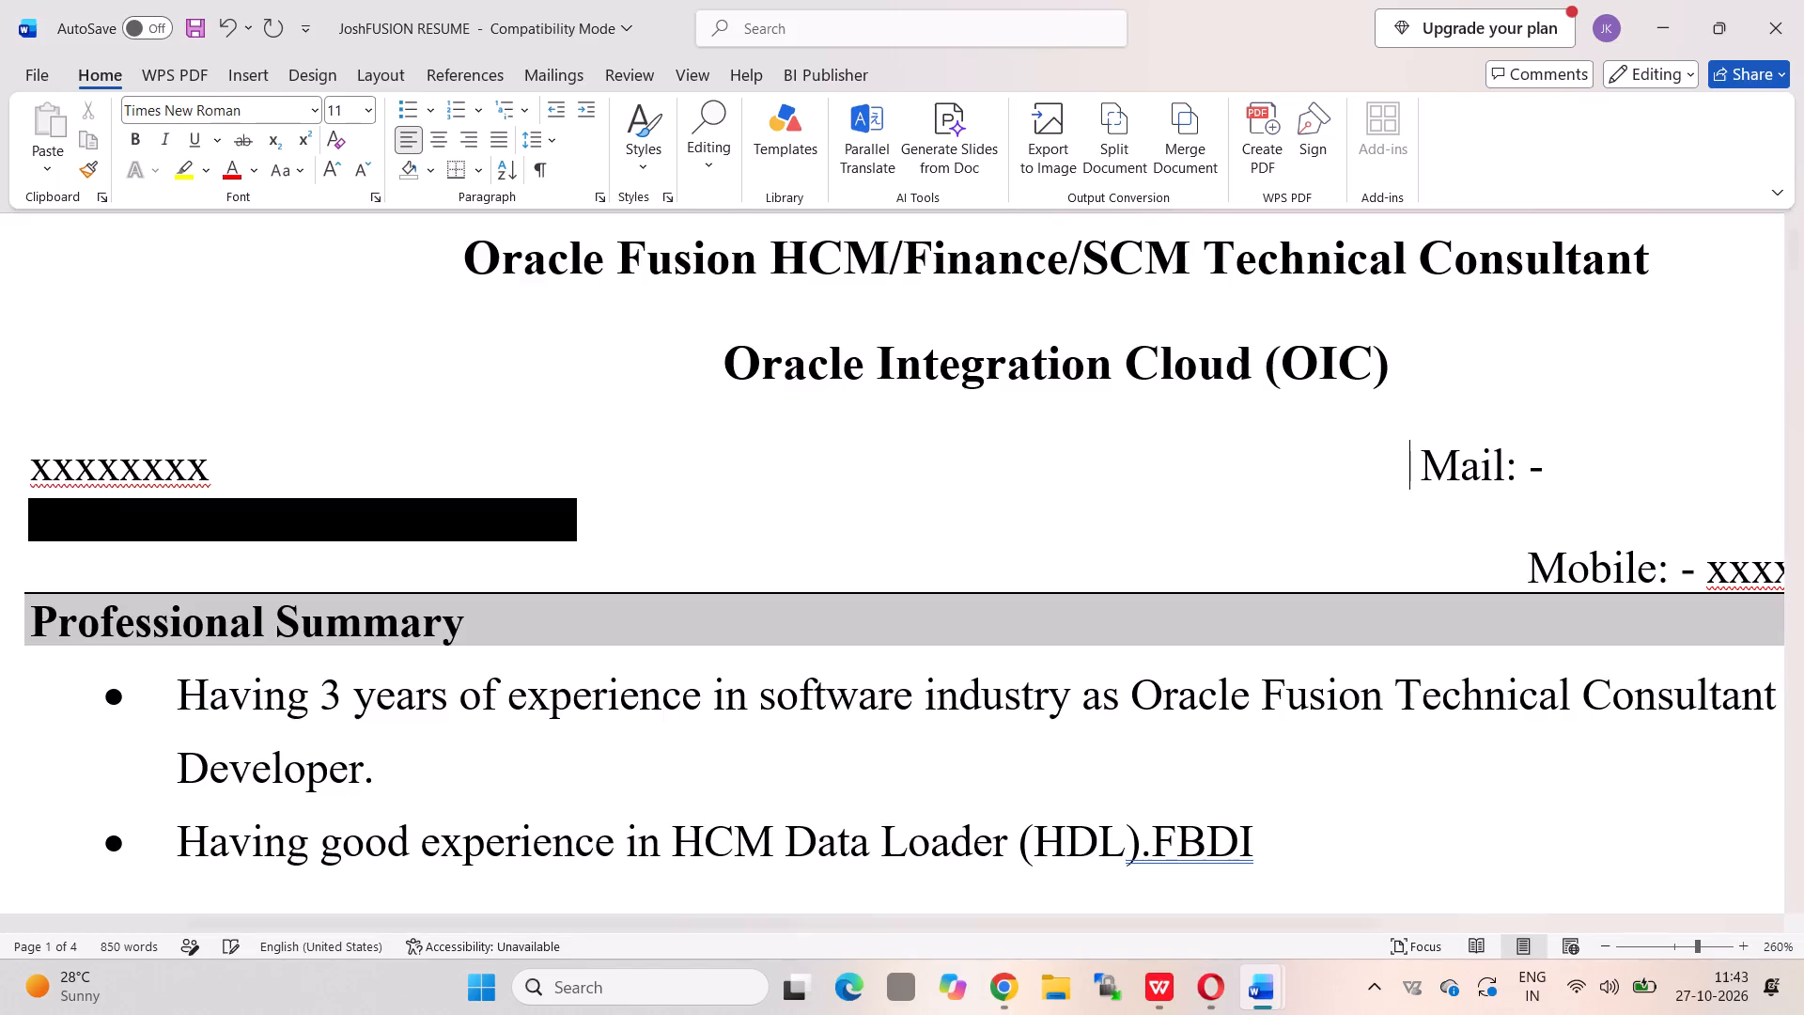
key(BackSpace)
key(BackSpace)
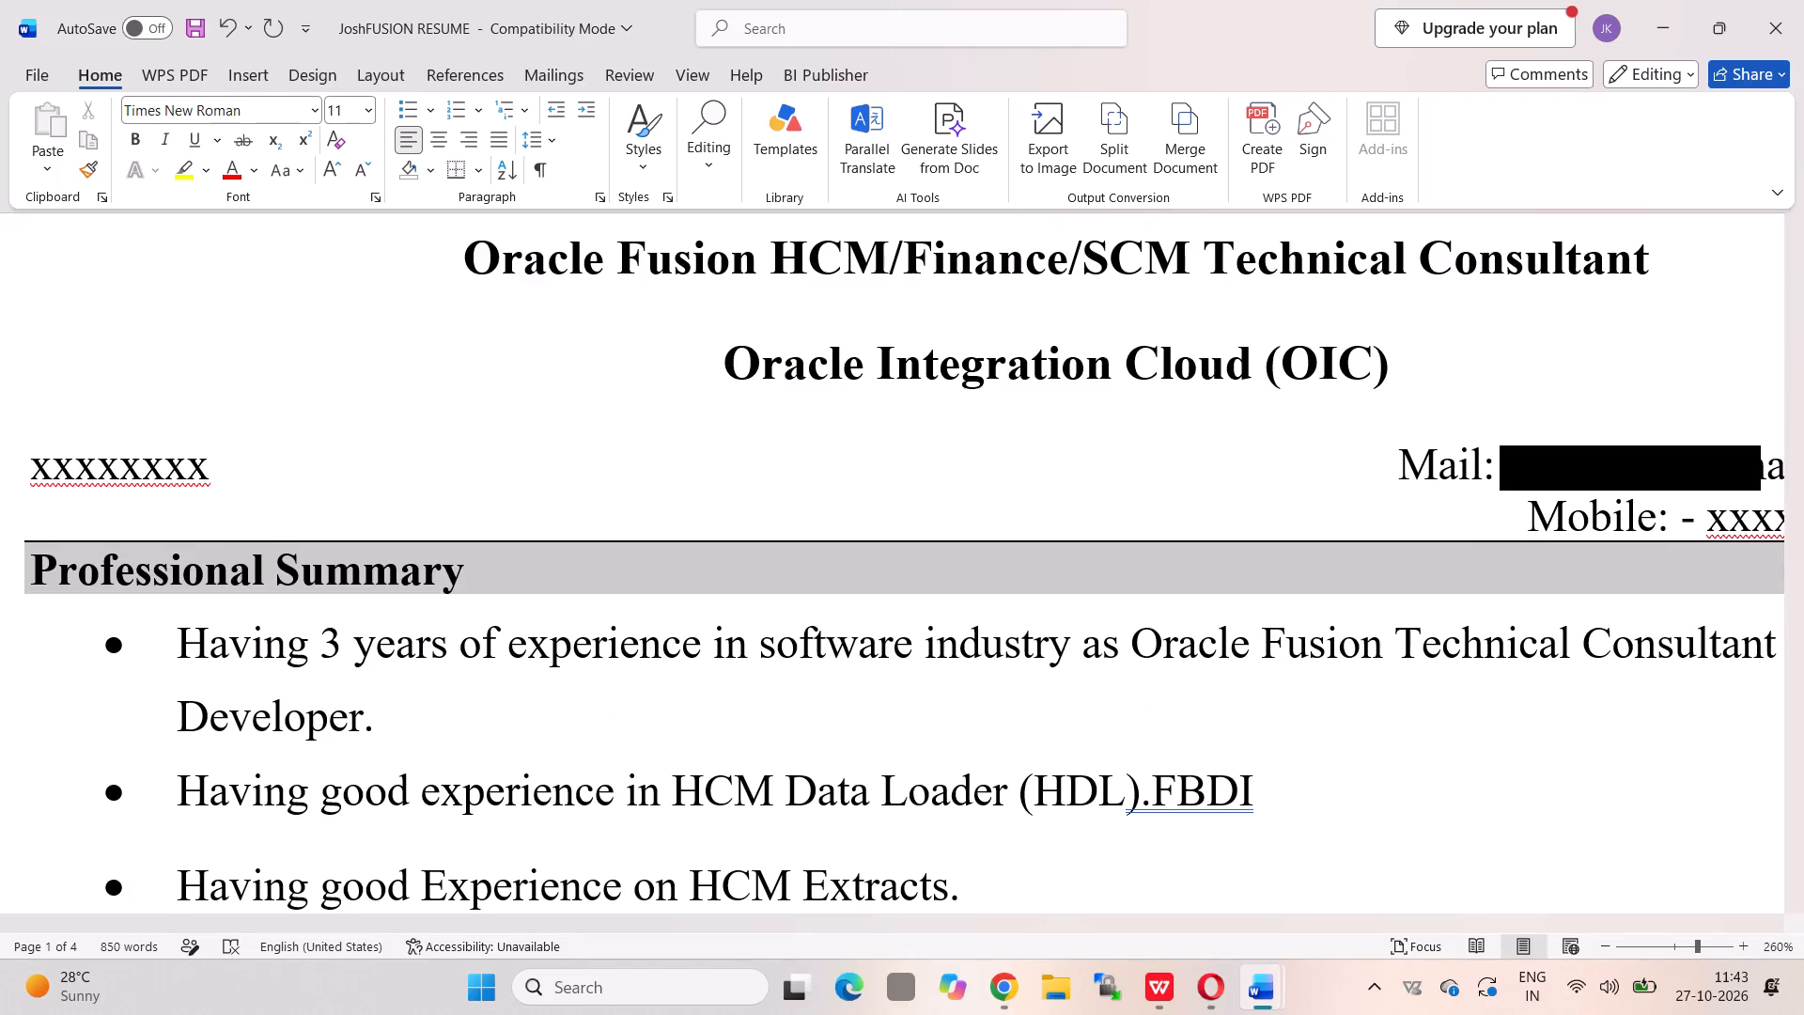
scroll(1417, 462, left, 1)
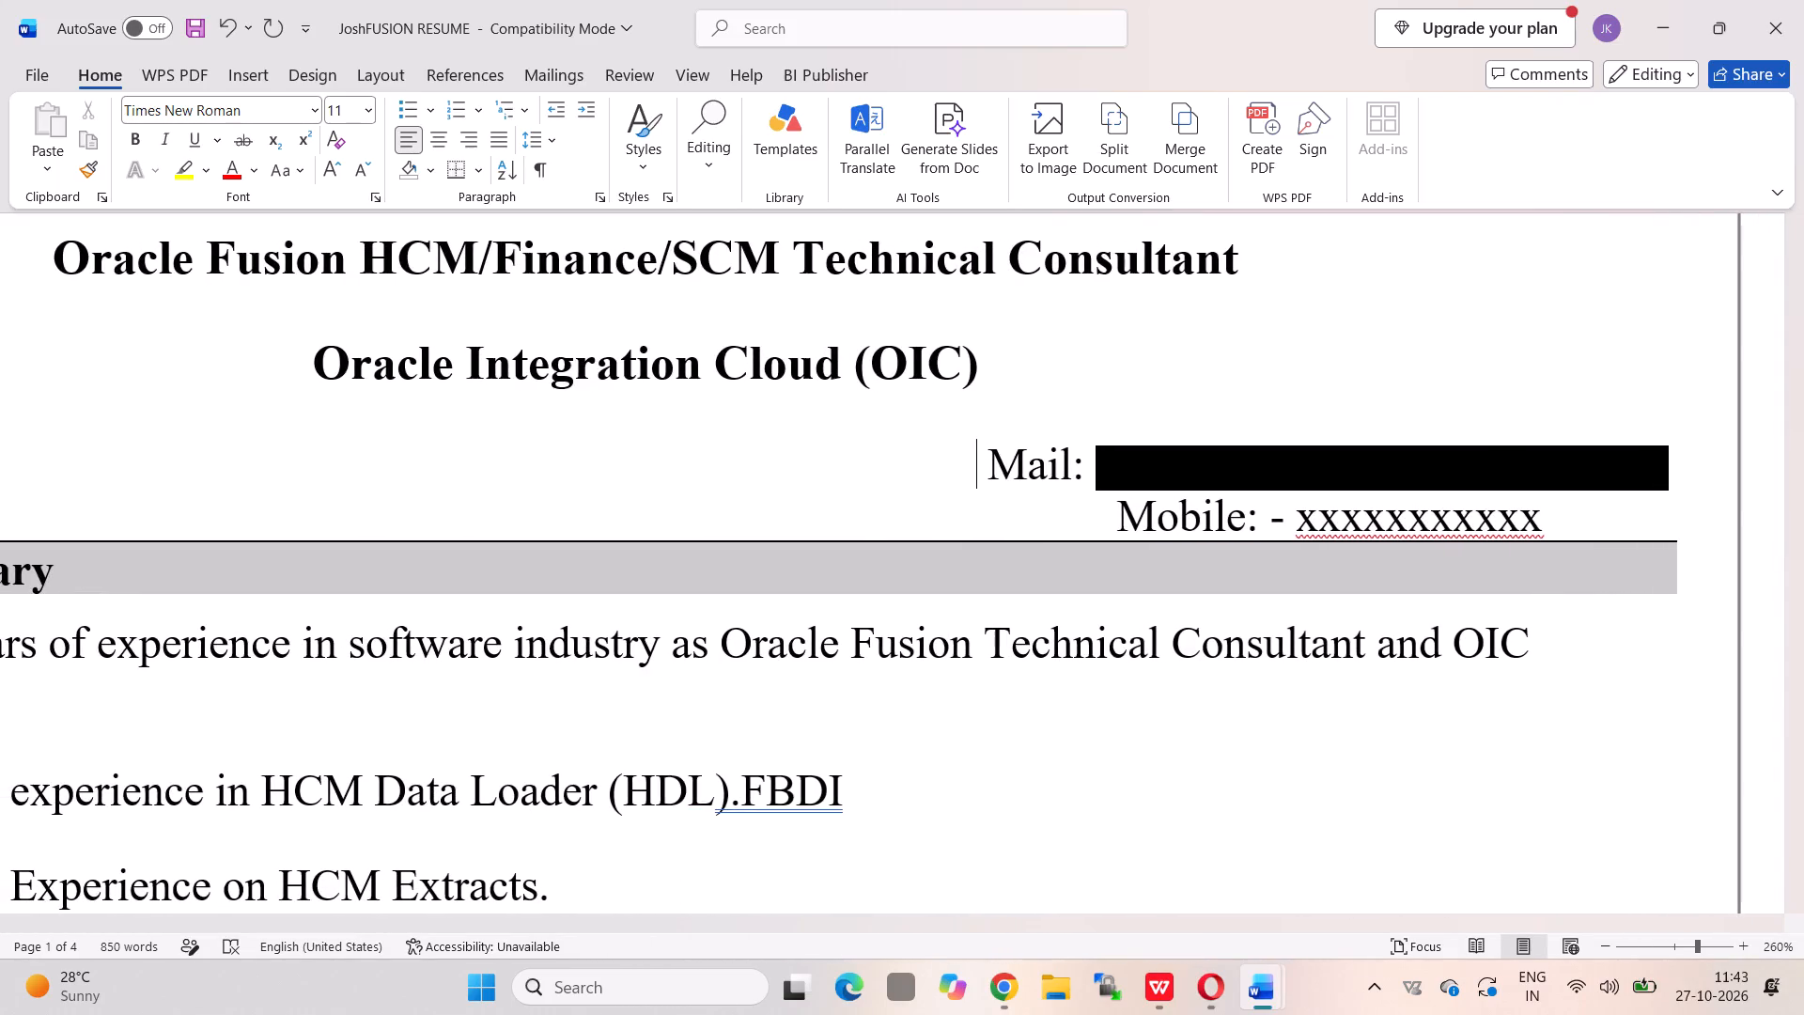
scroll(1605, 463, right, 1)
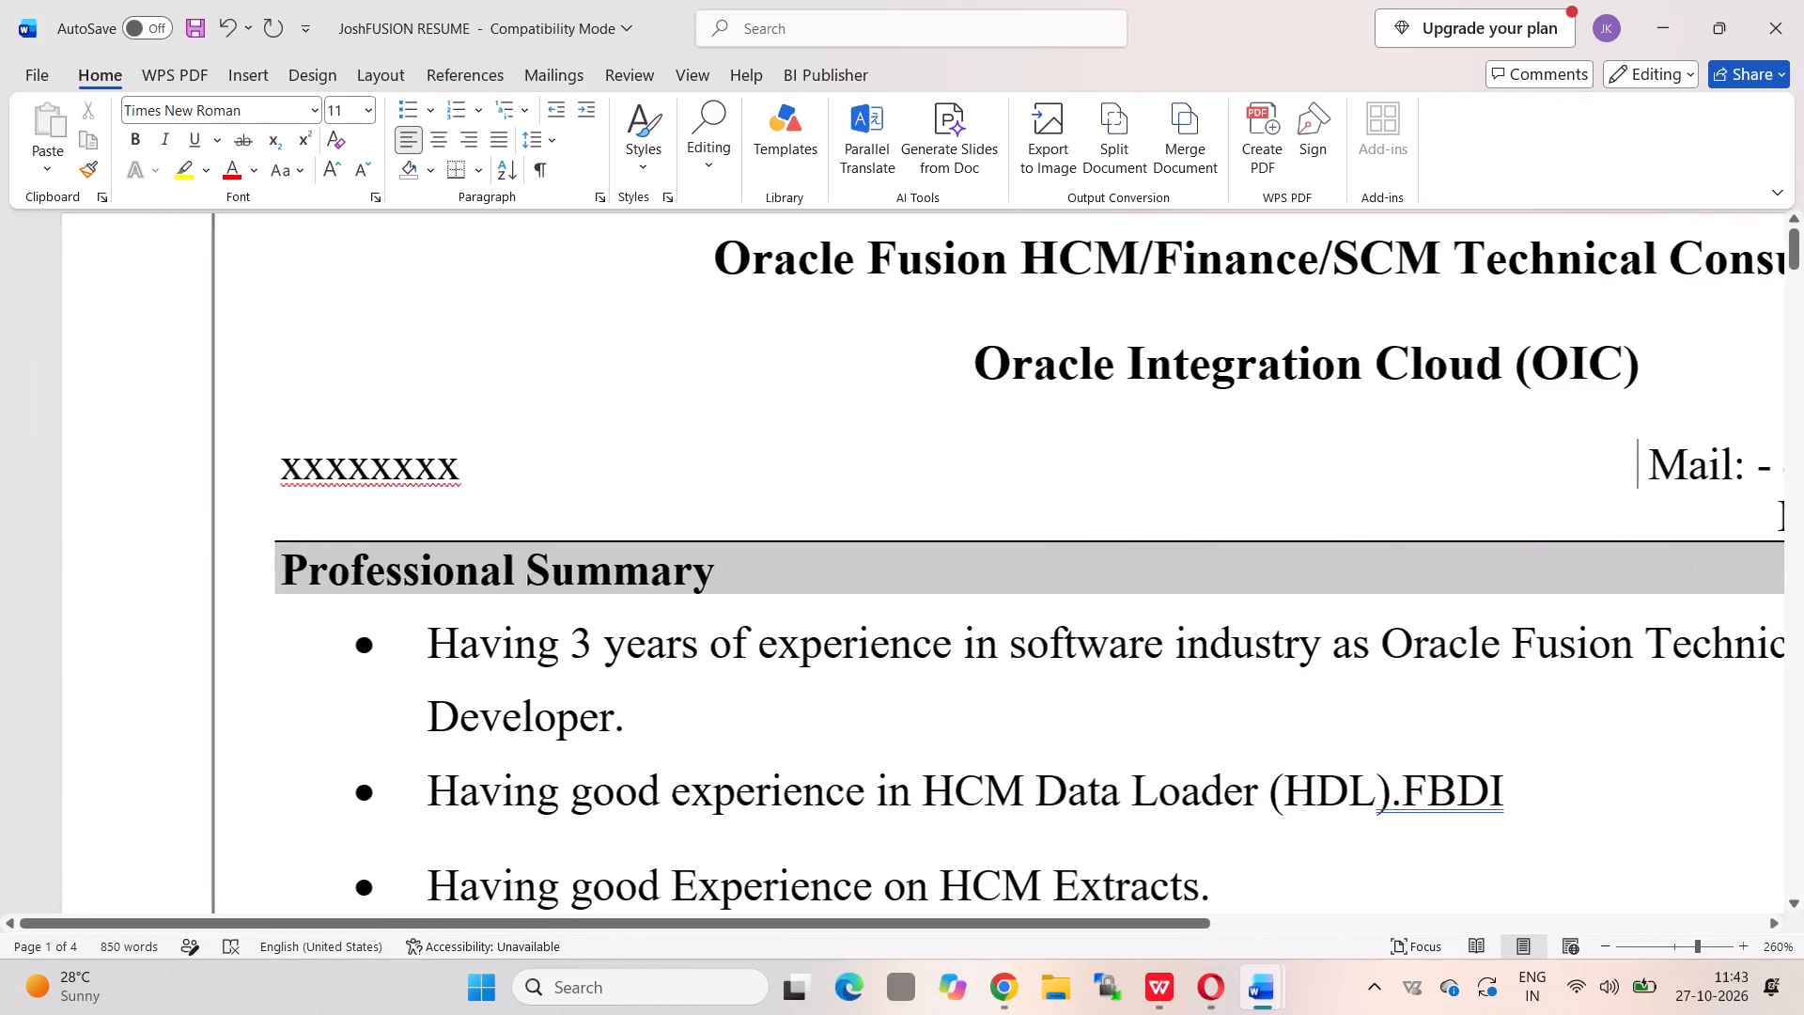
scroll(1605, 463, right, 1)
scroll(1472, 226, left, 2)
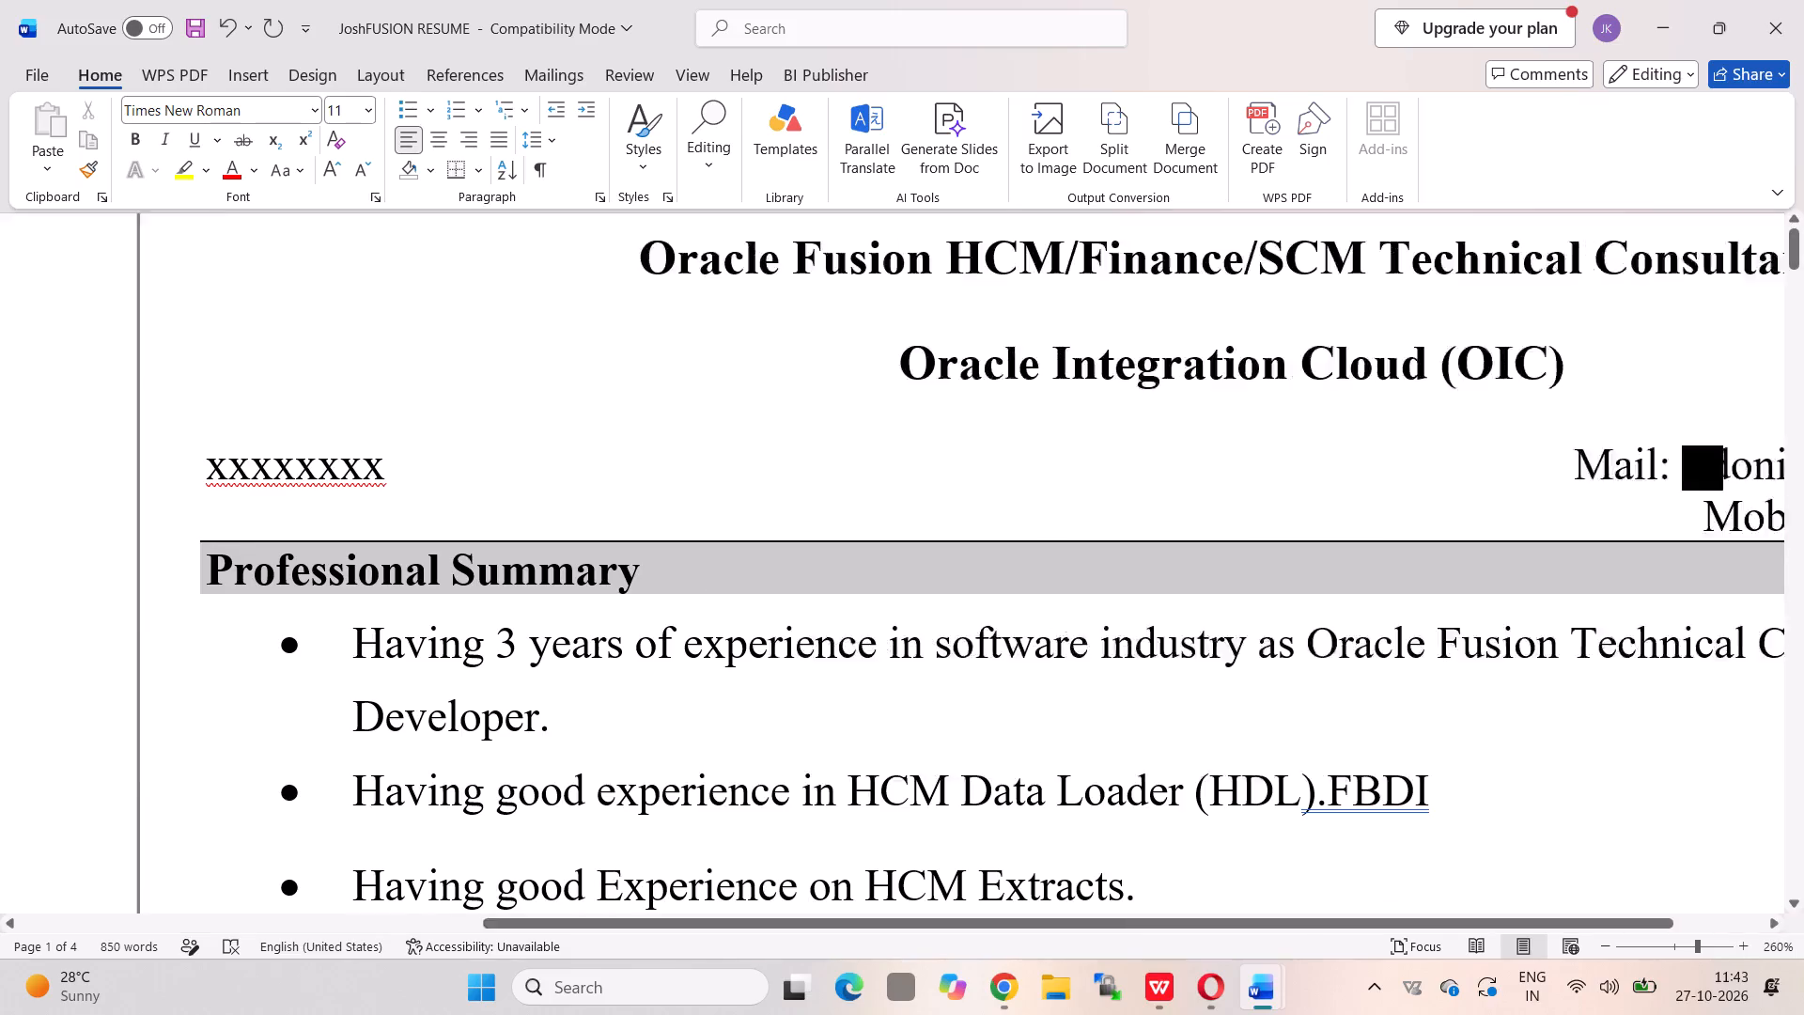
scroll(1472, 226, left, 2)
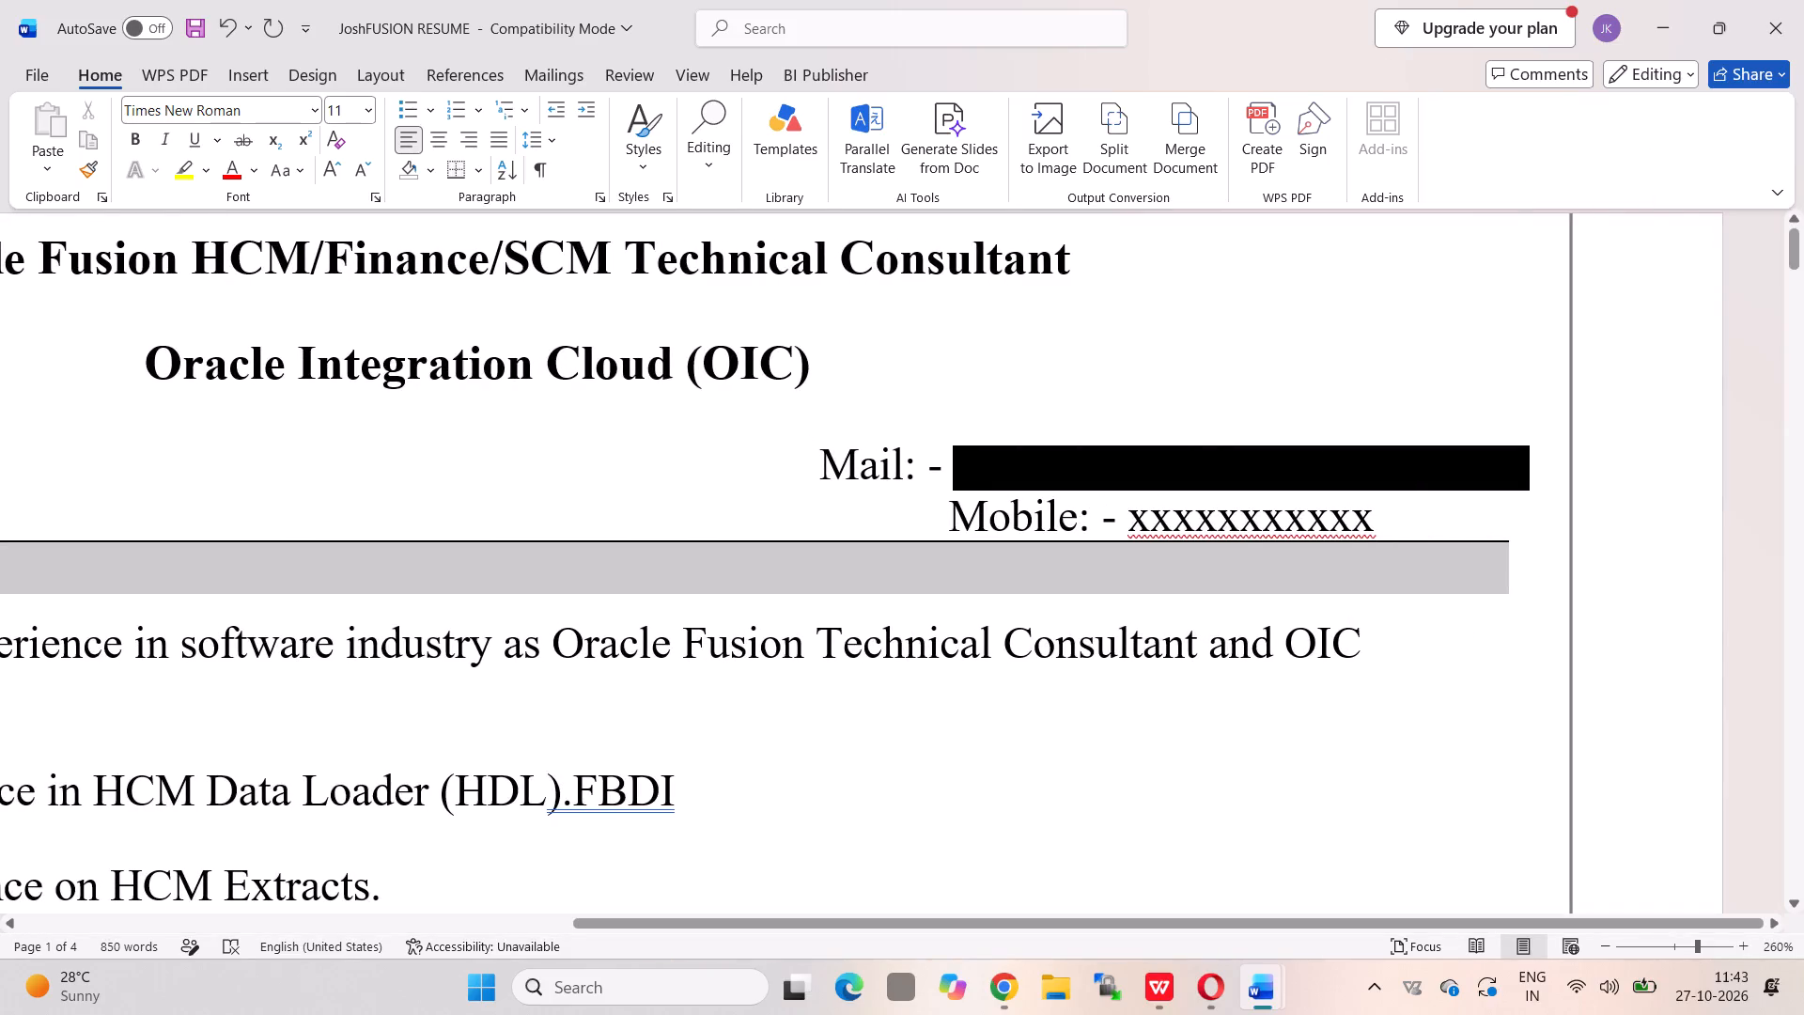
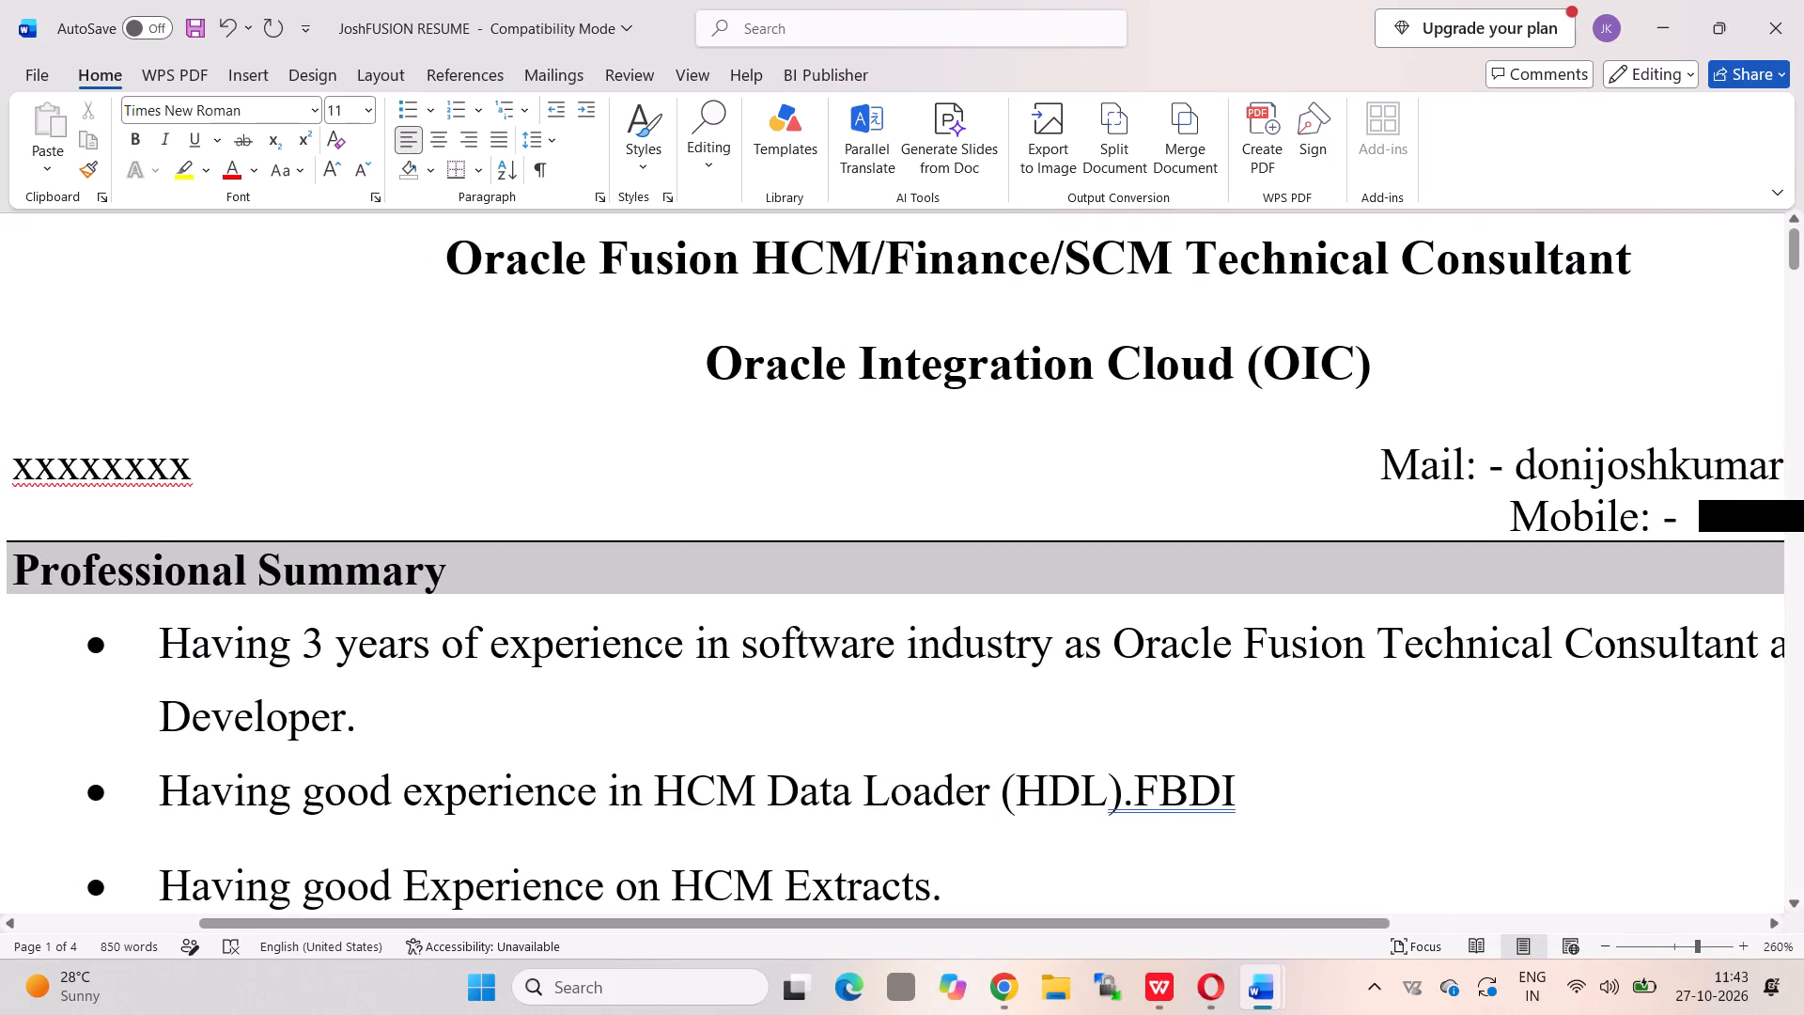
Remove 12 spaces before the "Mobile:" label in the header so it lines up under the "Mail:" label.
click(1505, 516)
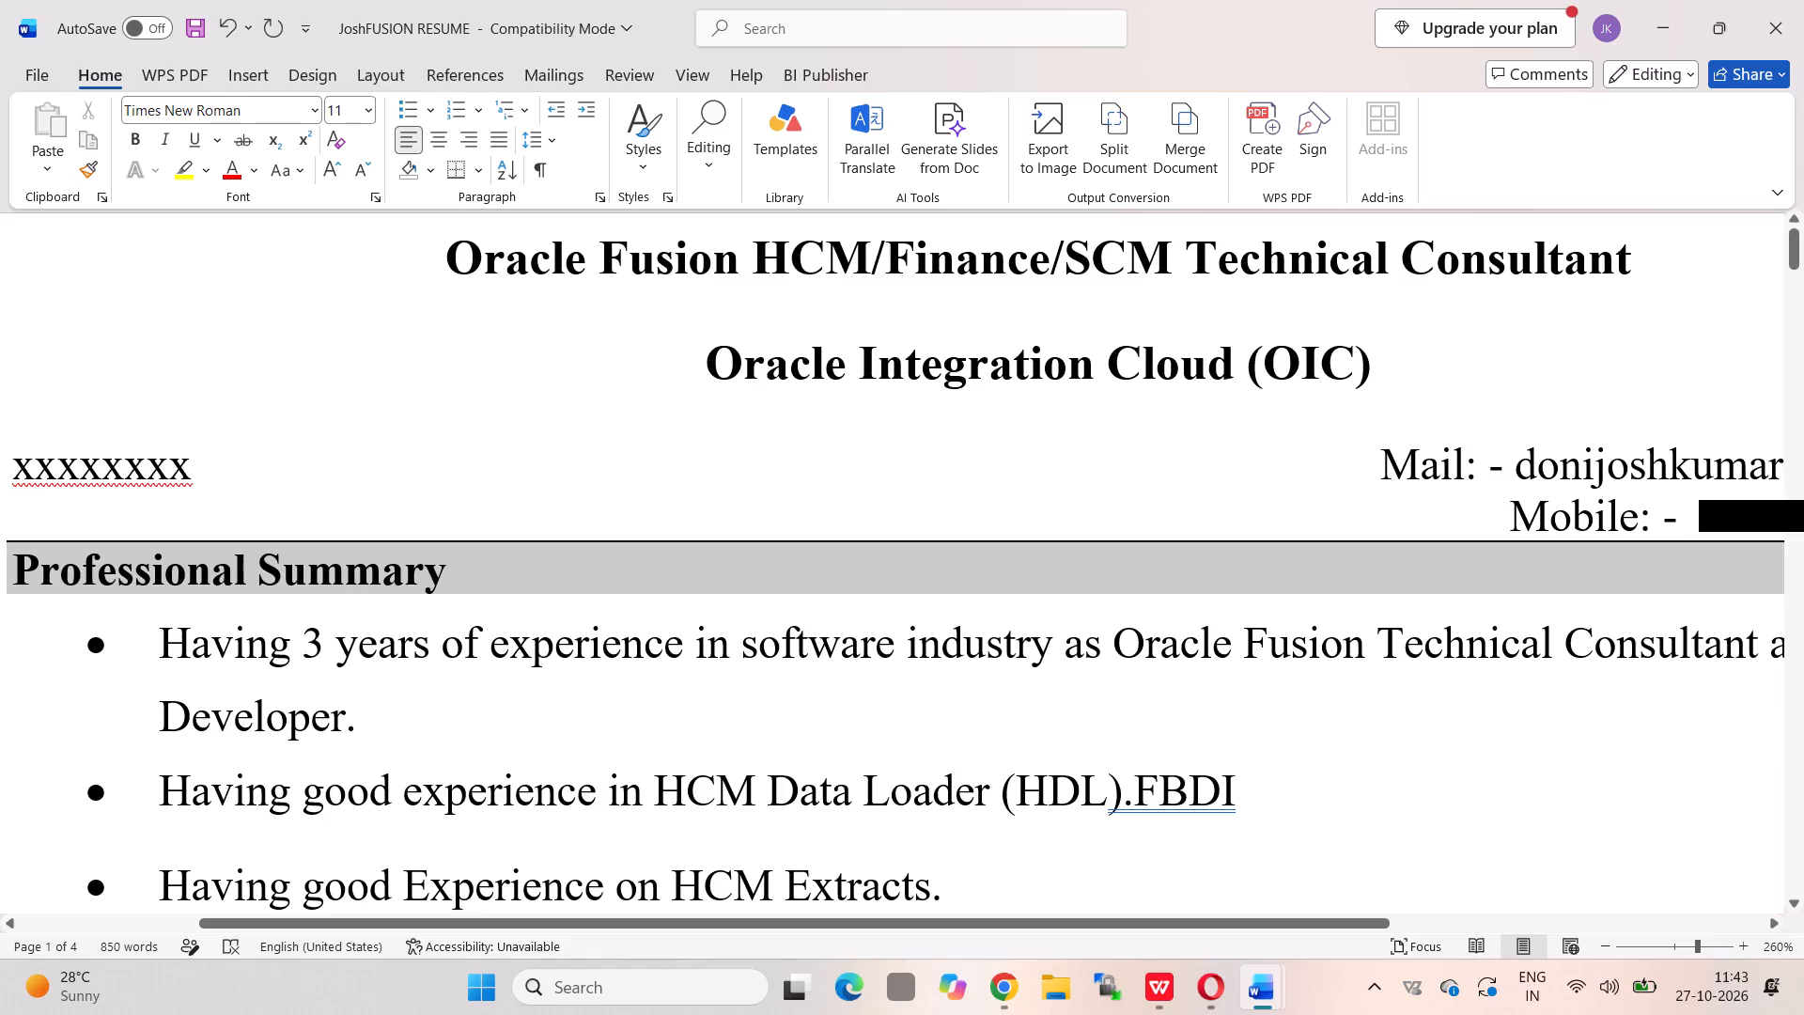
key(BackSpace)
key(BackSpace)
key(BackSpace)
key(BackSpace)
key(BackSpace)
key(BackSpace)
key(BackSpace)
key(BackSpace)
key(BackSpace)
key(BackSpace)
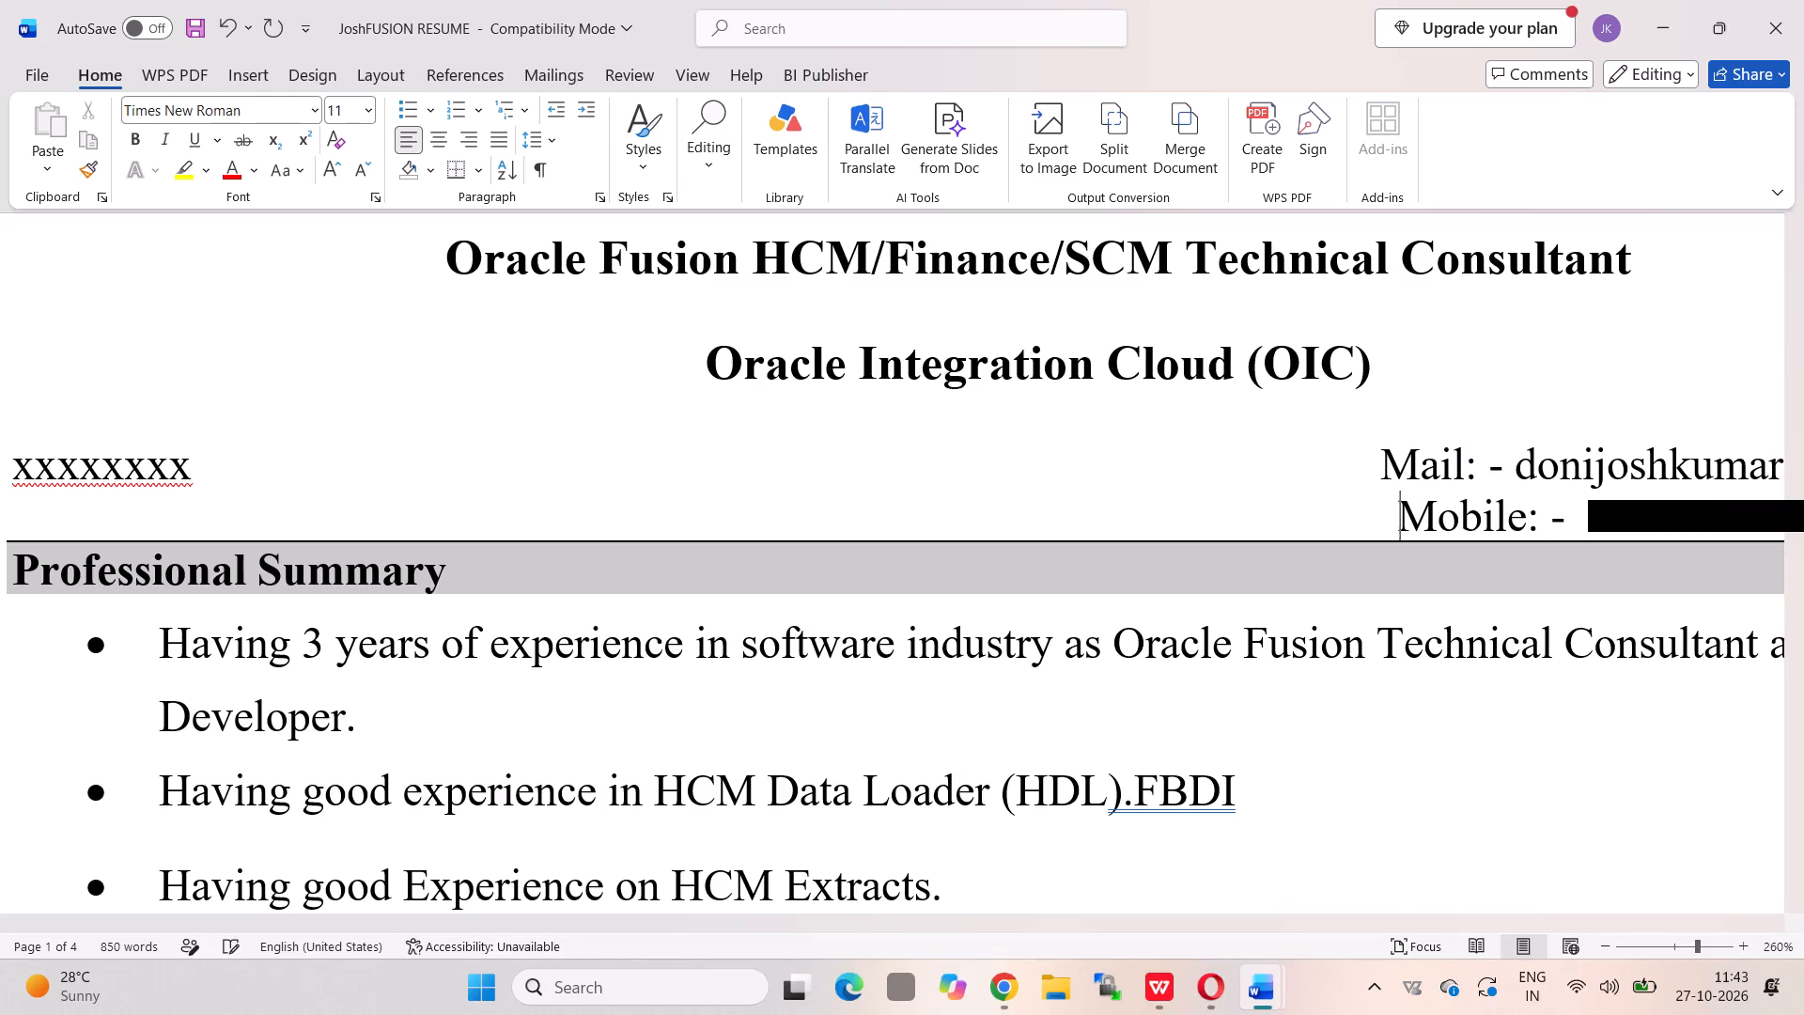
key(BackSpace)
key(BackSpace)
scroll(1505, 516, left, 1)
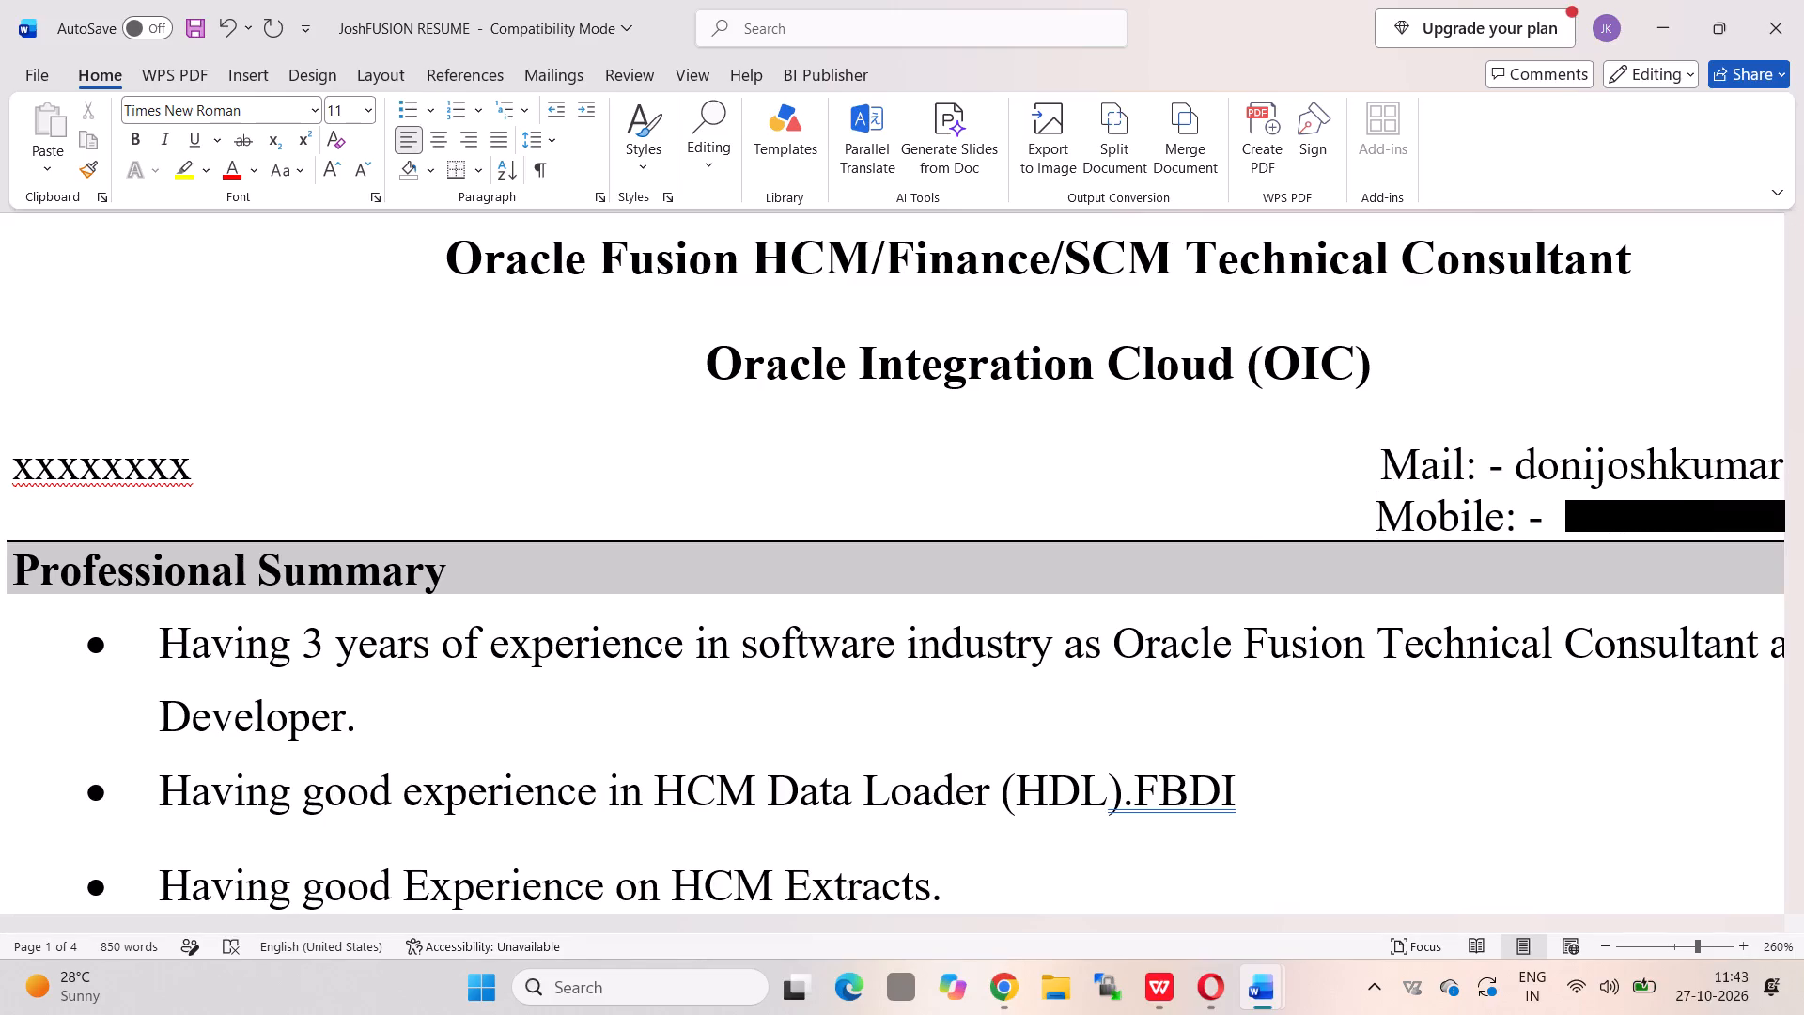
scroll(1505, 516, left, 2)
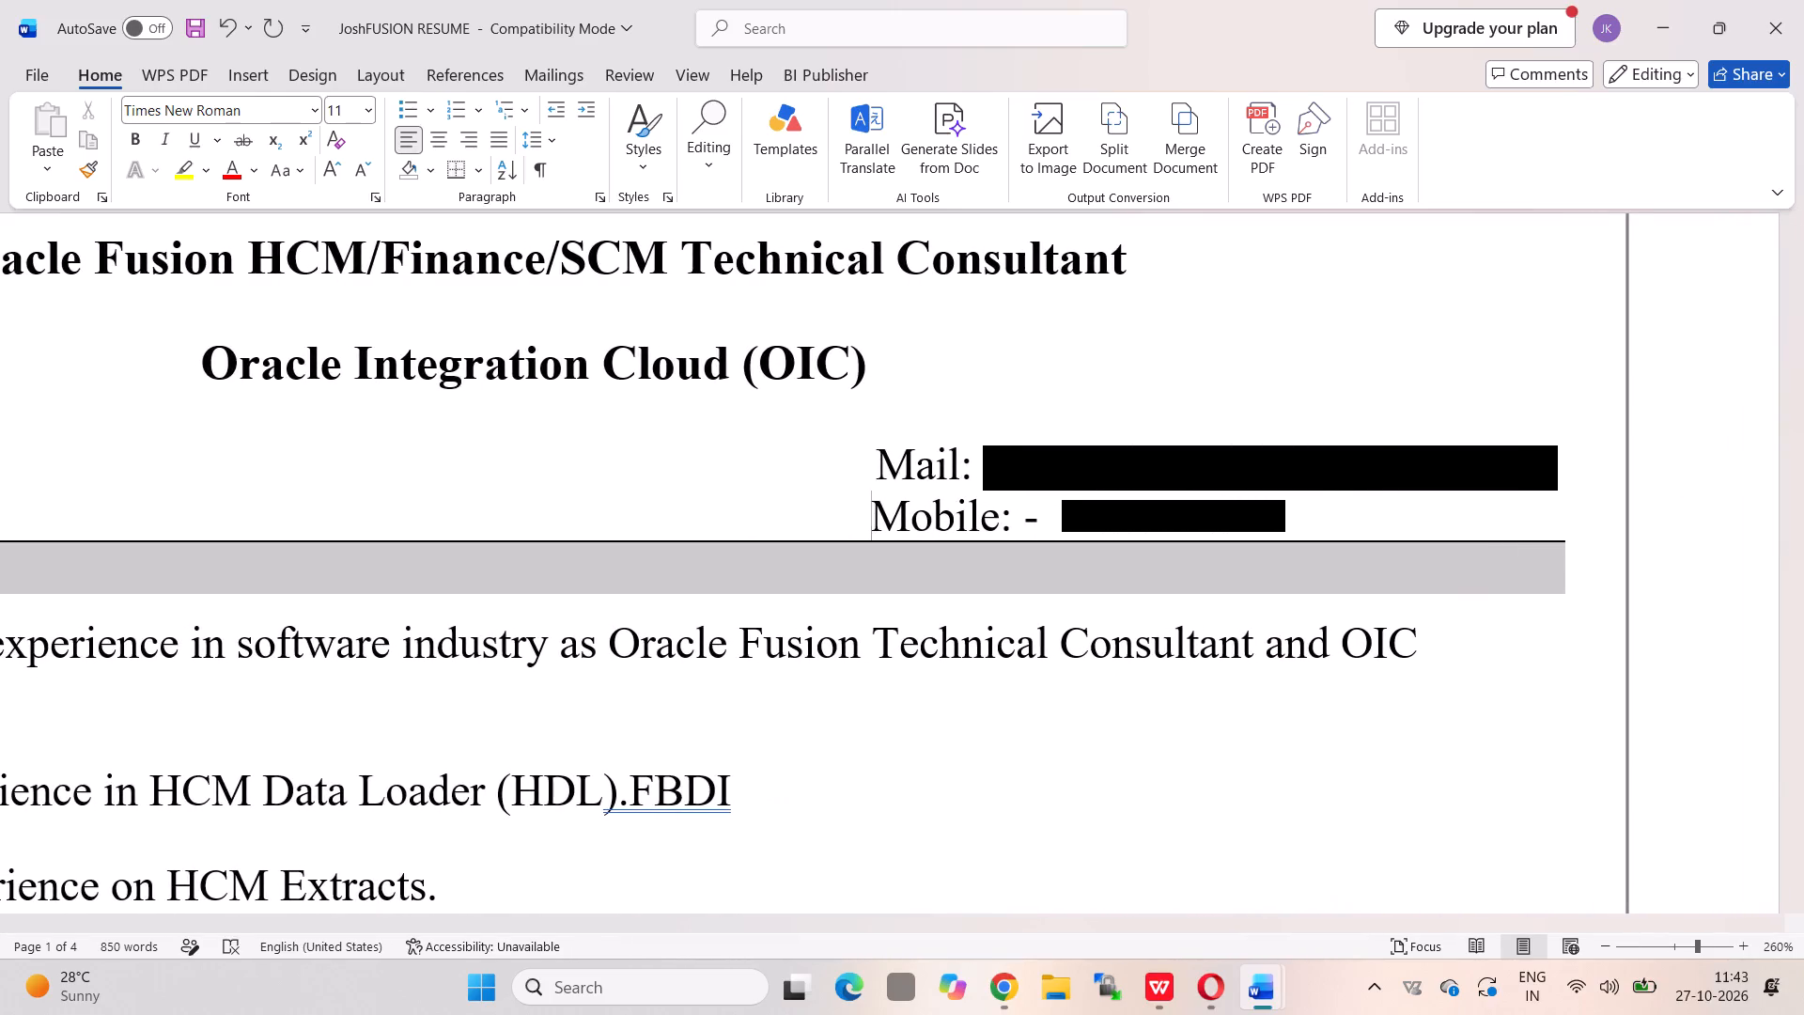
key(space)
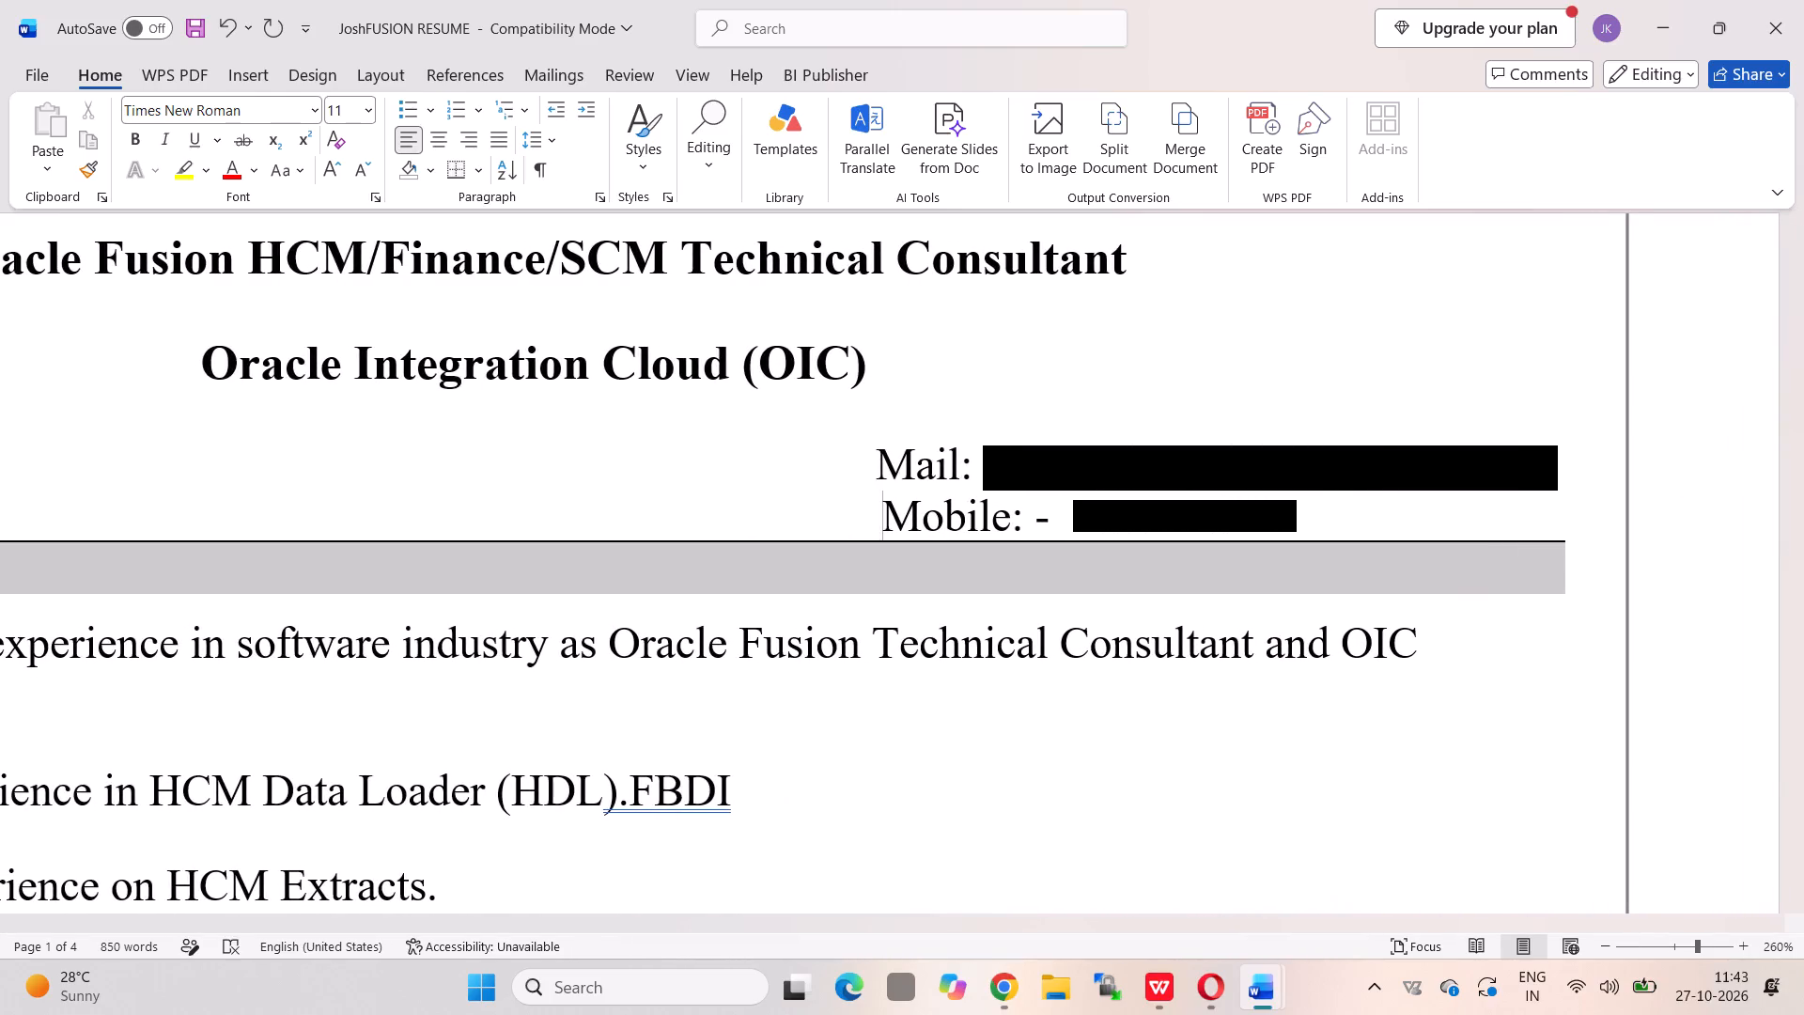
key(BackSpace)
Clear the "xxxxxxxx" name placeholder at the start of the header's Mail line, leaving a single space.
scroll(1505, 516, right, 1)
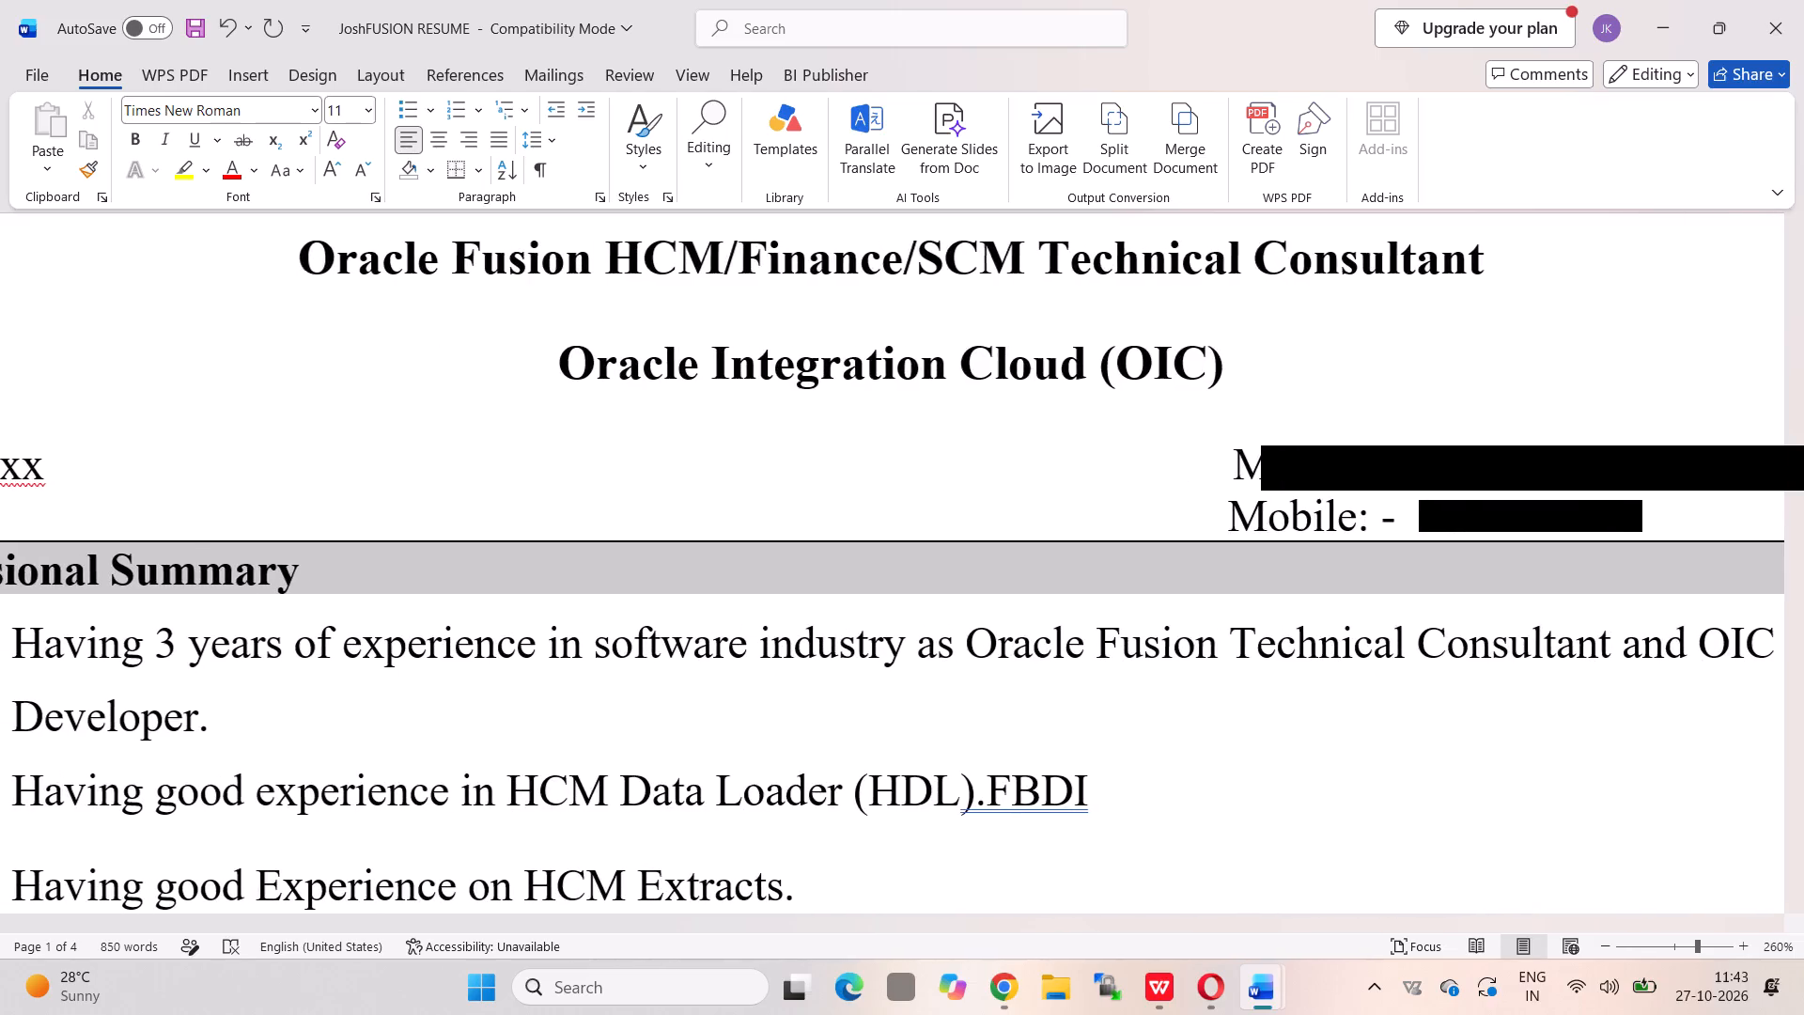
scroll(1505, 516, right, 1)
scroll(755, 412, right, 1)
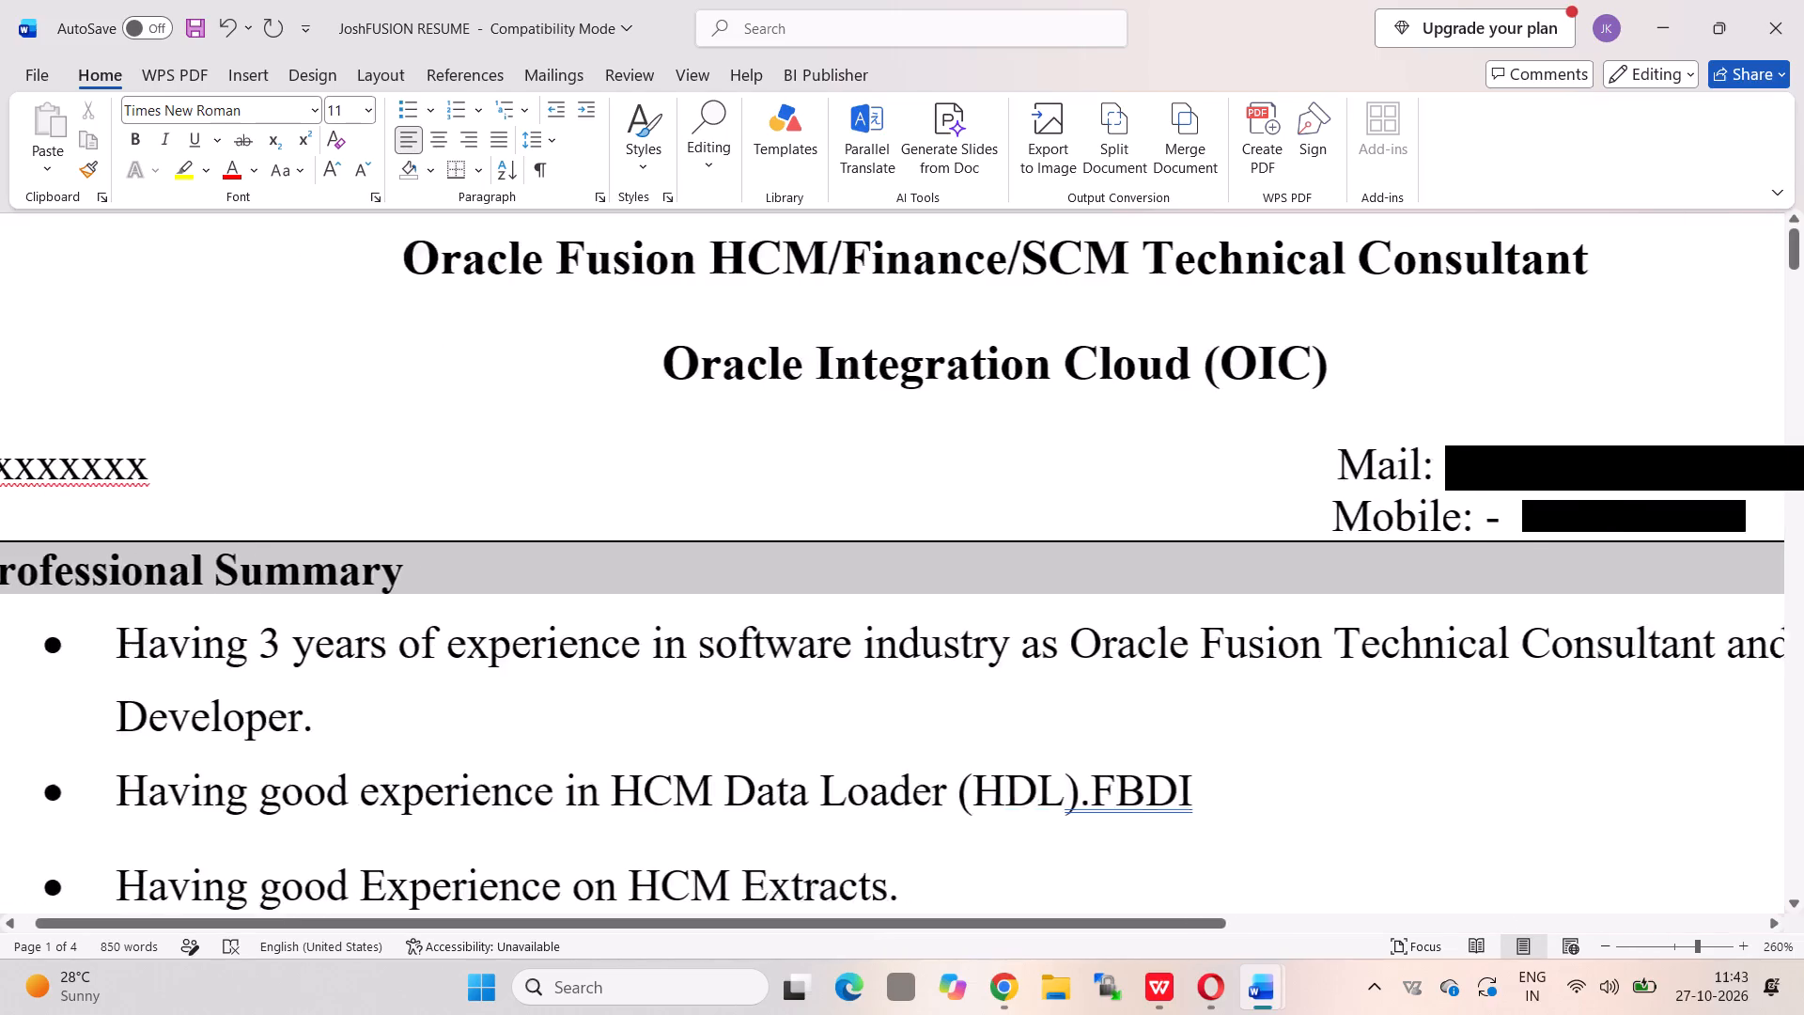
scroll(755, 412, right, 2)
triple_click(444, 464)
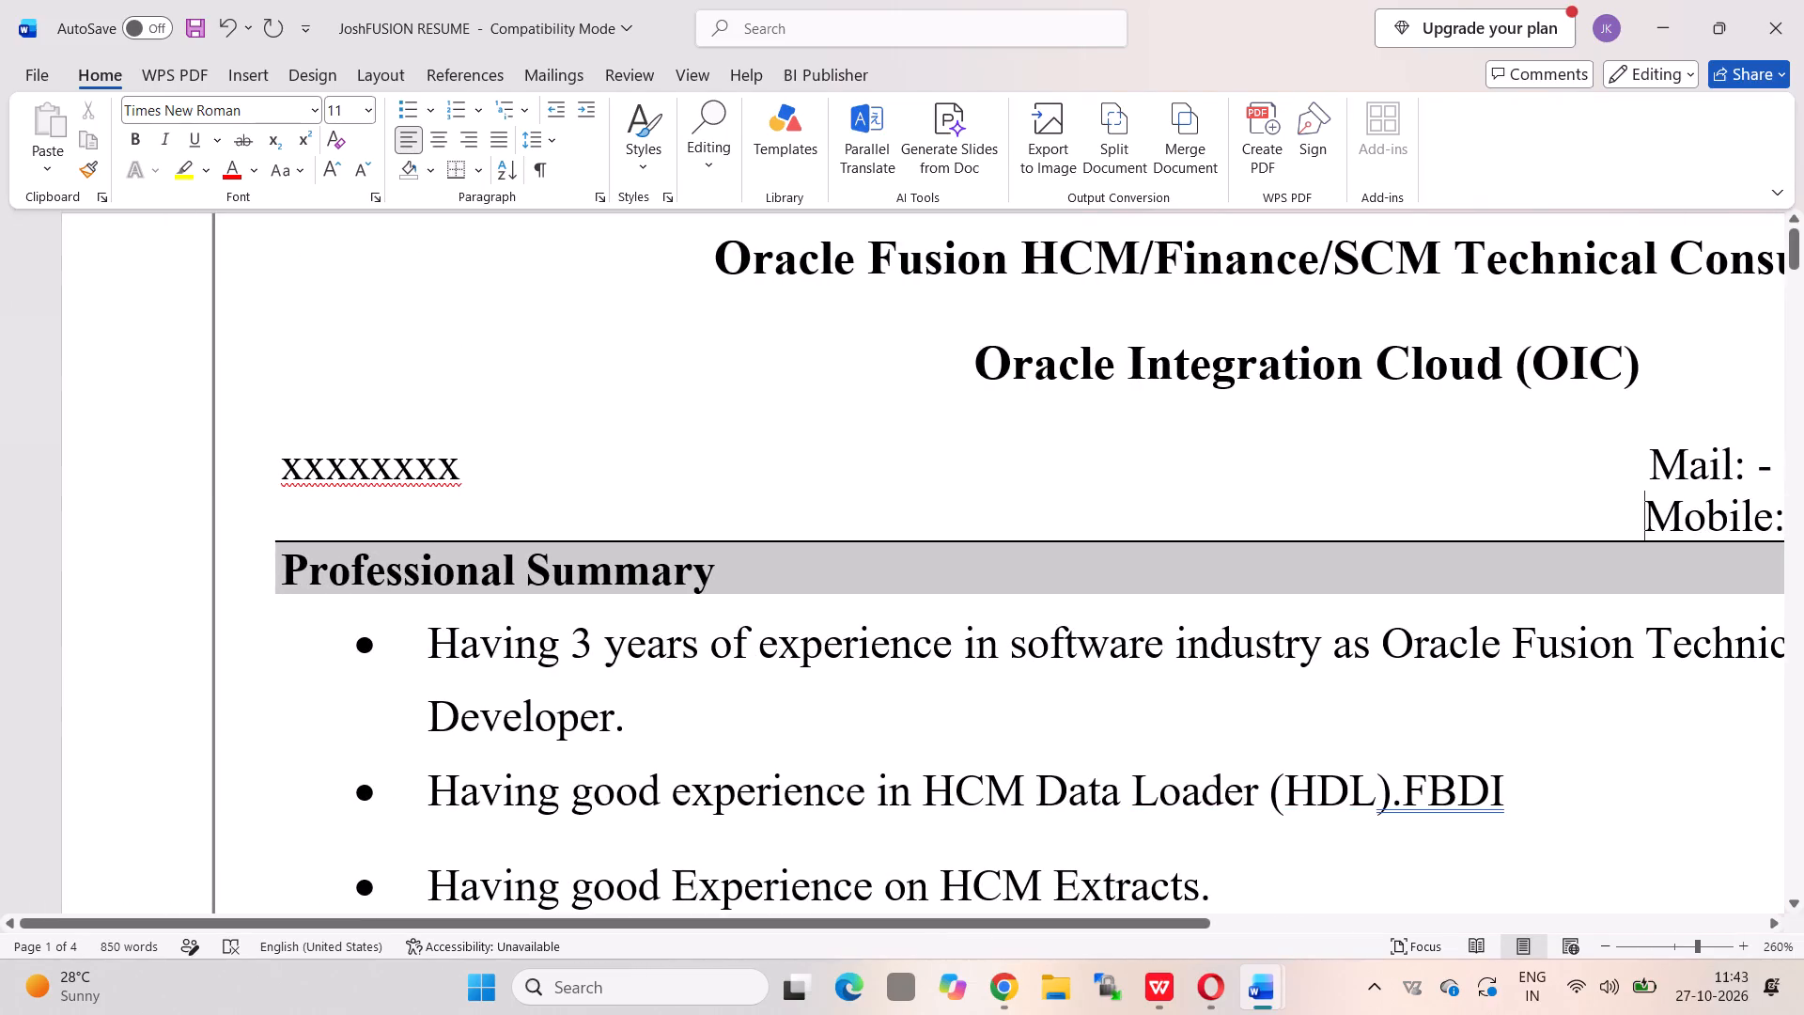
click(444, 464)
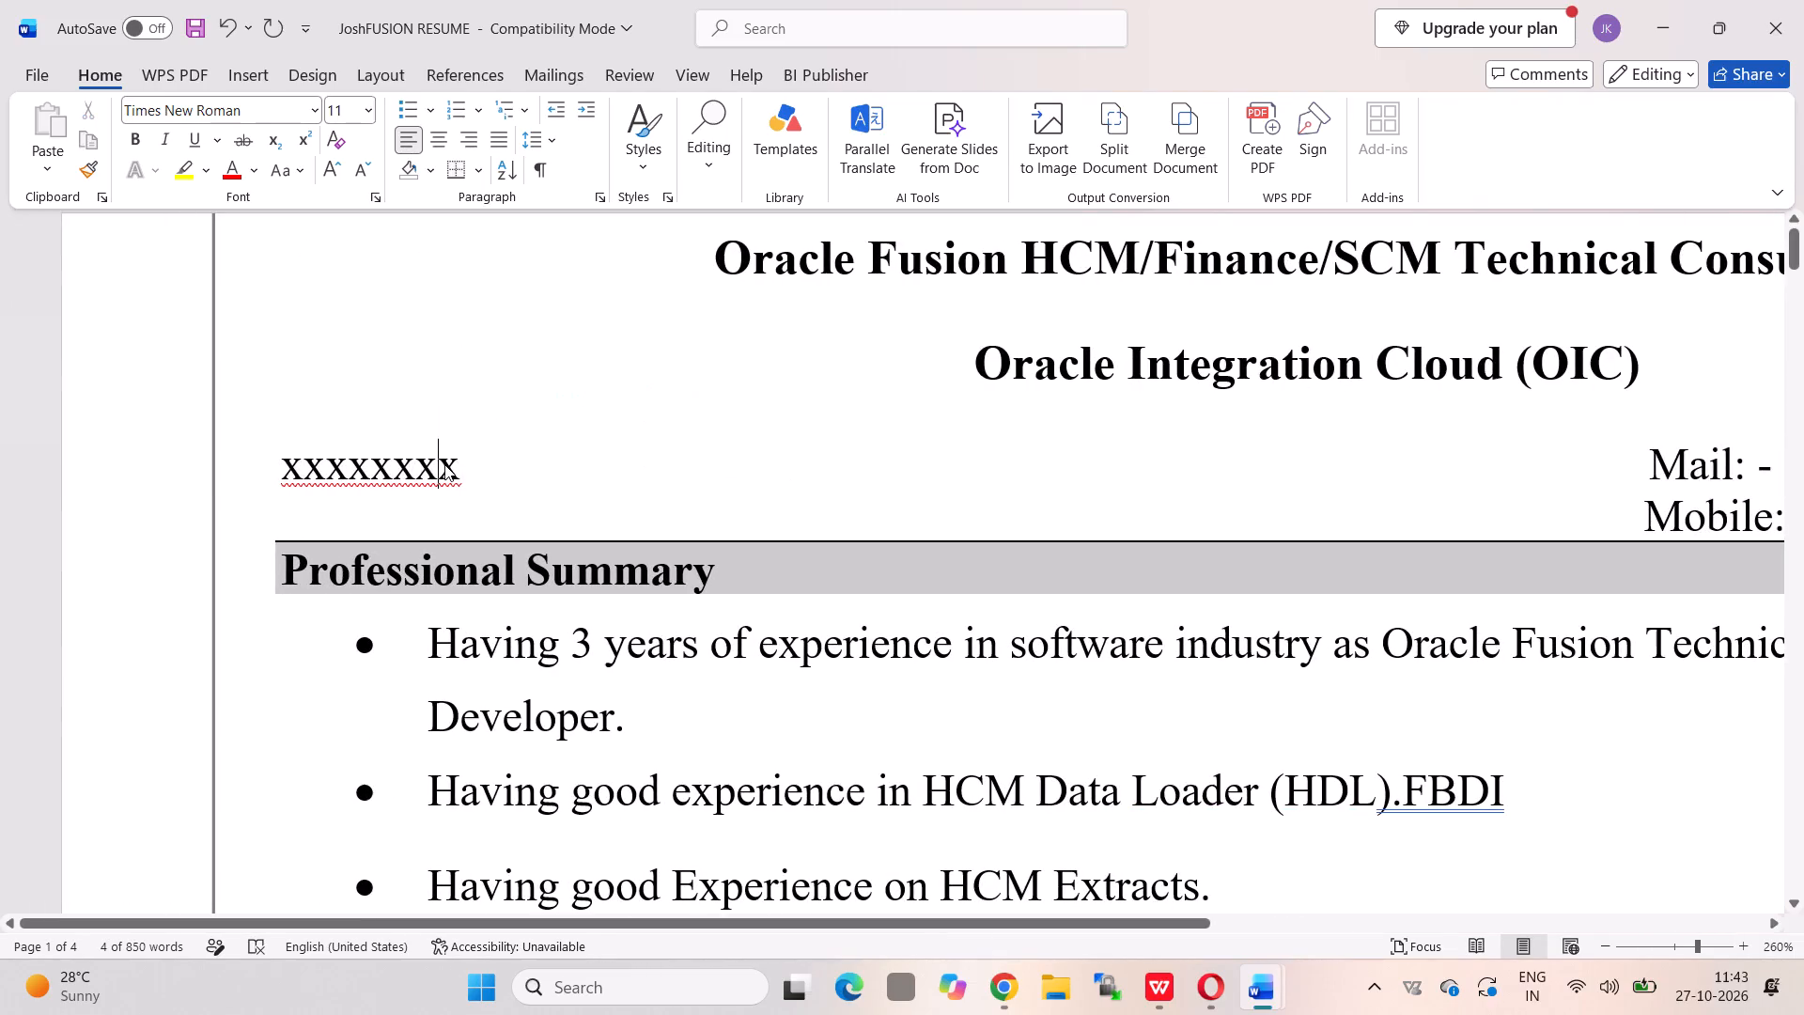
drag(470, 461, 325, 450)
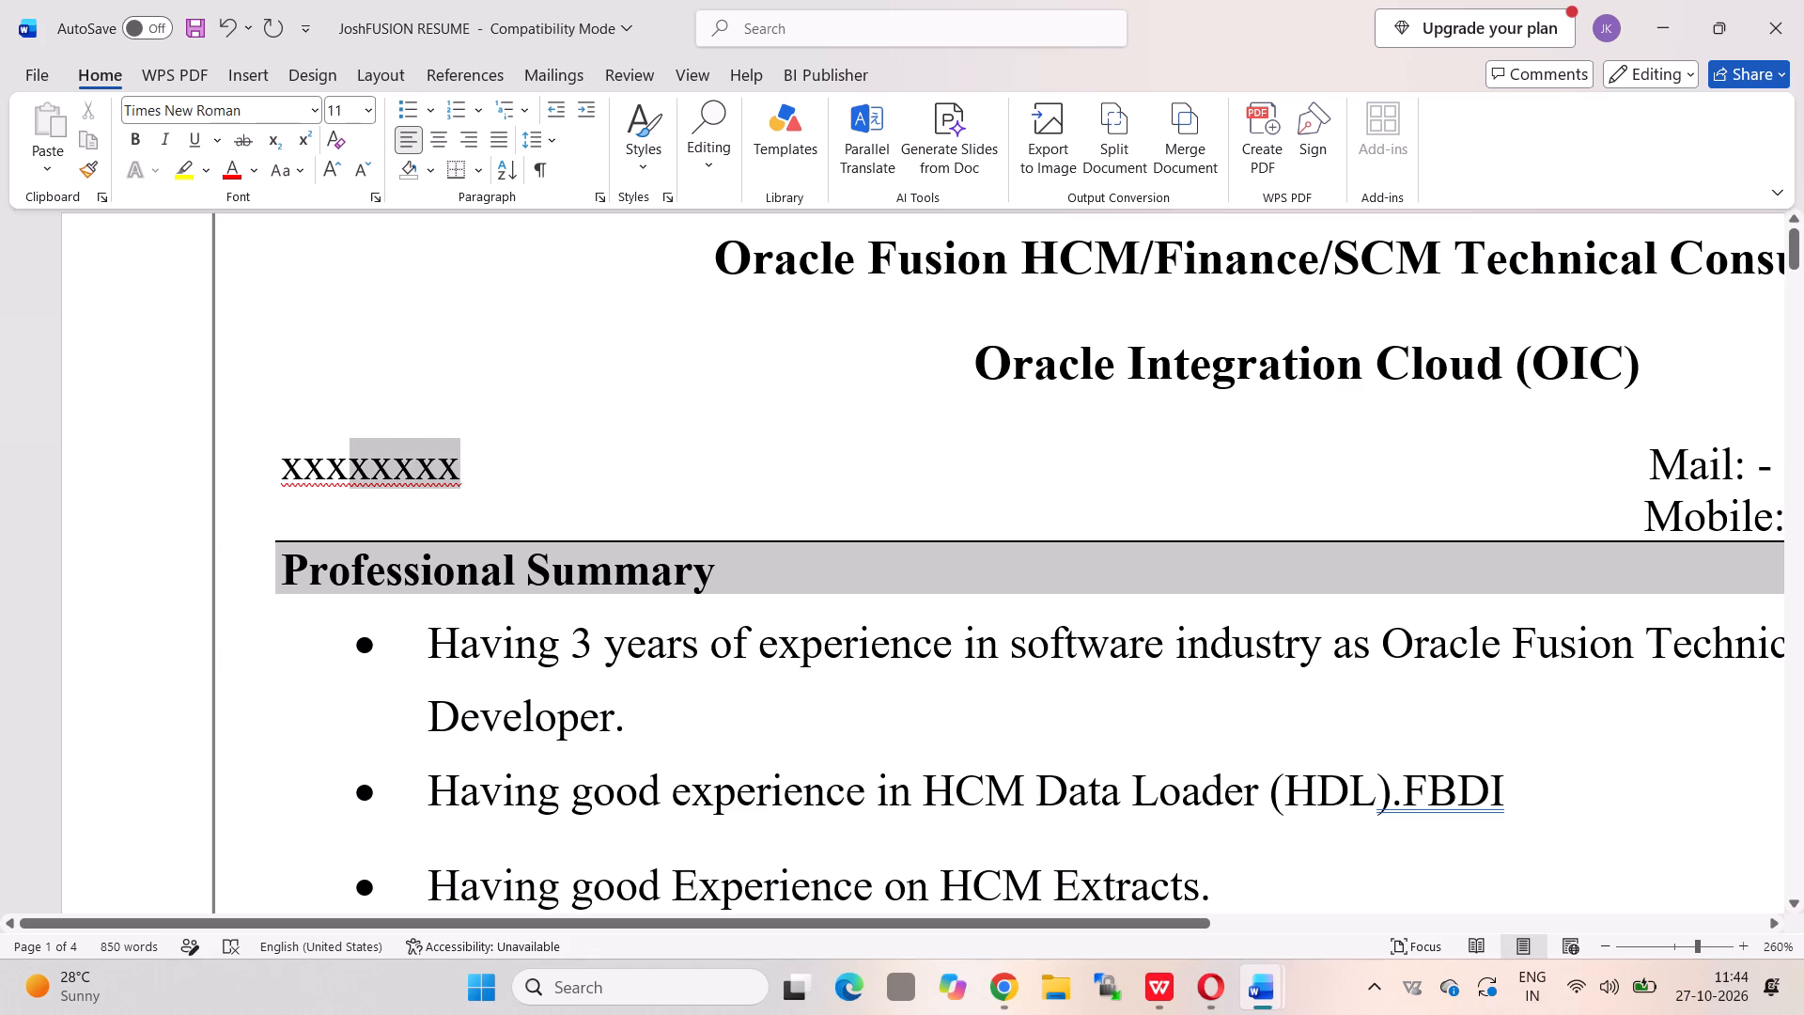
drag(325, 450, 265, 451)
drag(265, 451, 265, 448)
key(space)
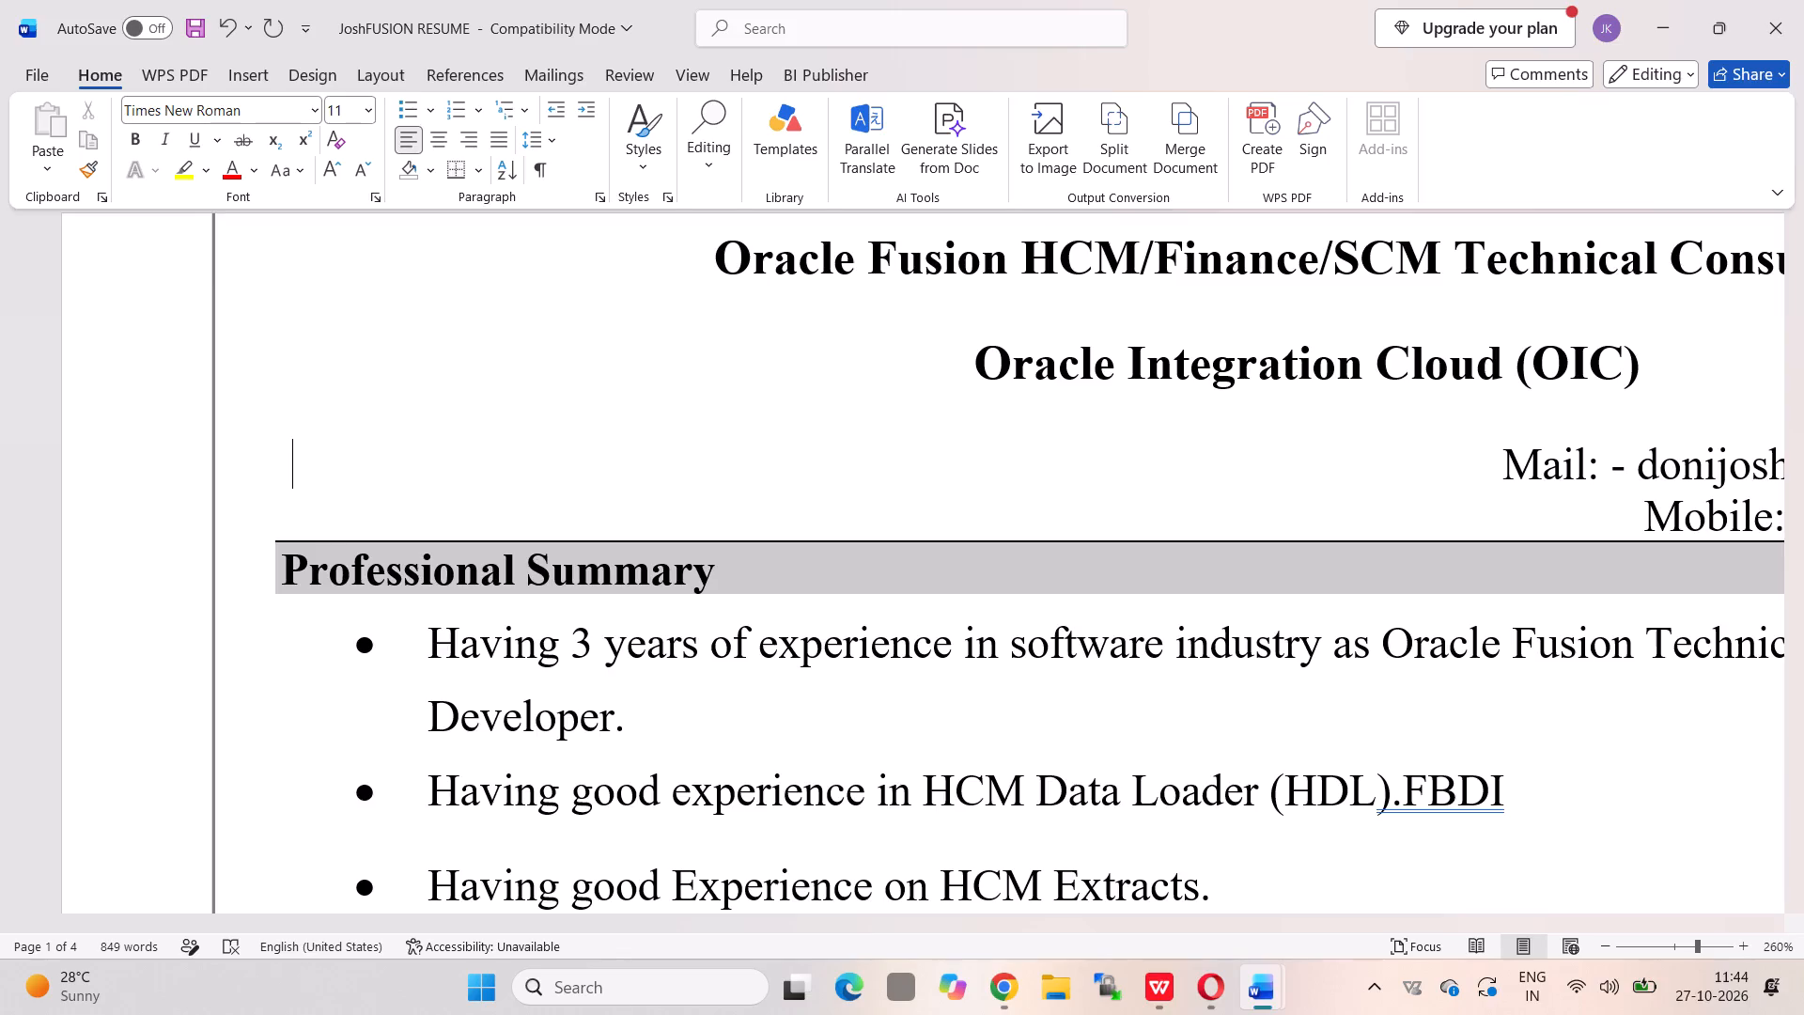
Examine the resume header's title, Mail and Mobile lines across the full page width.
scroll(265, 448, up, 2)
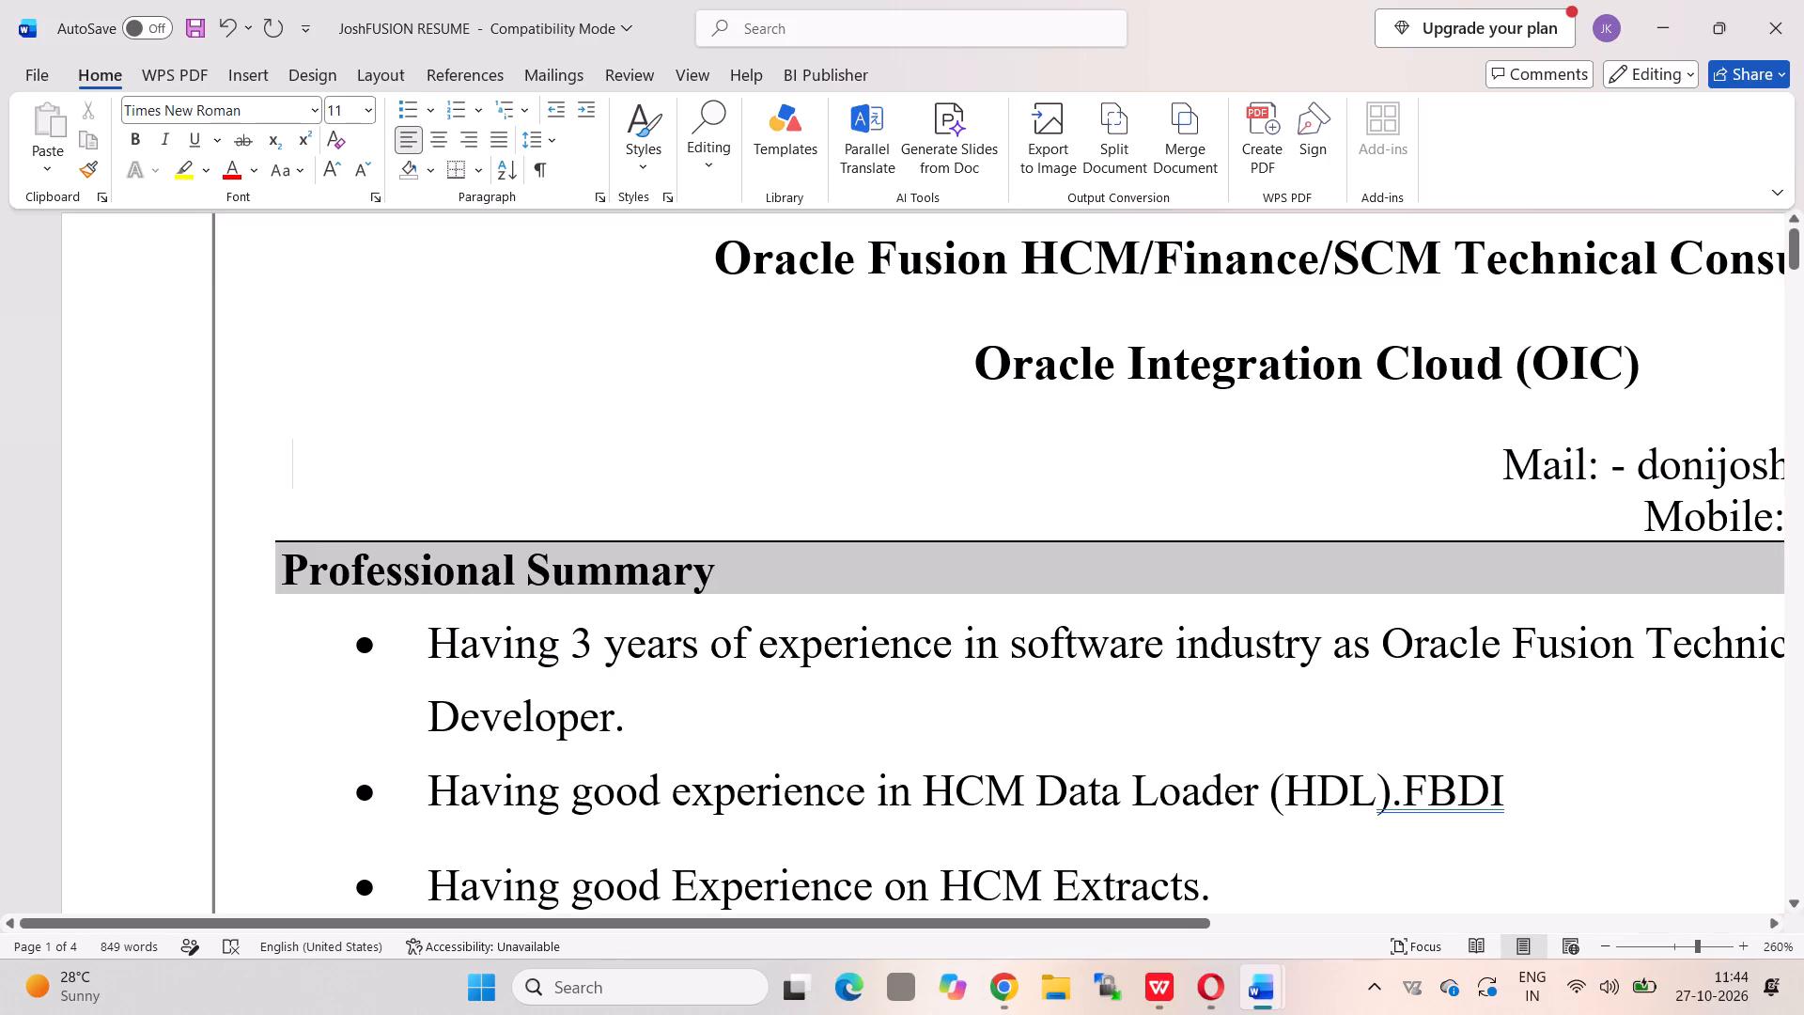
scroll(883, 384, up, 1)
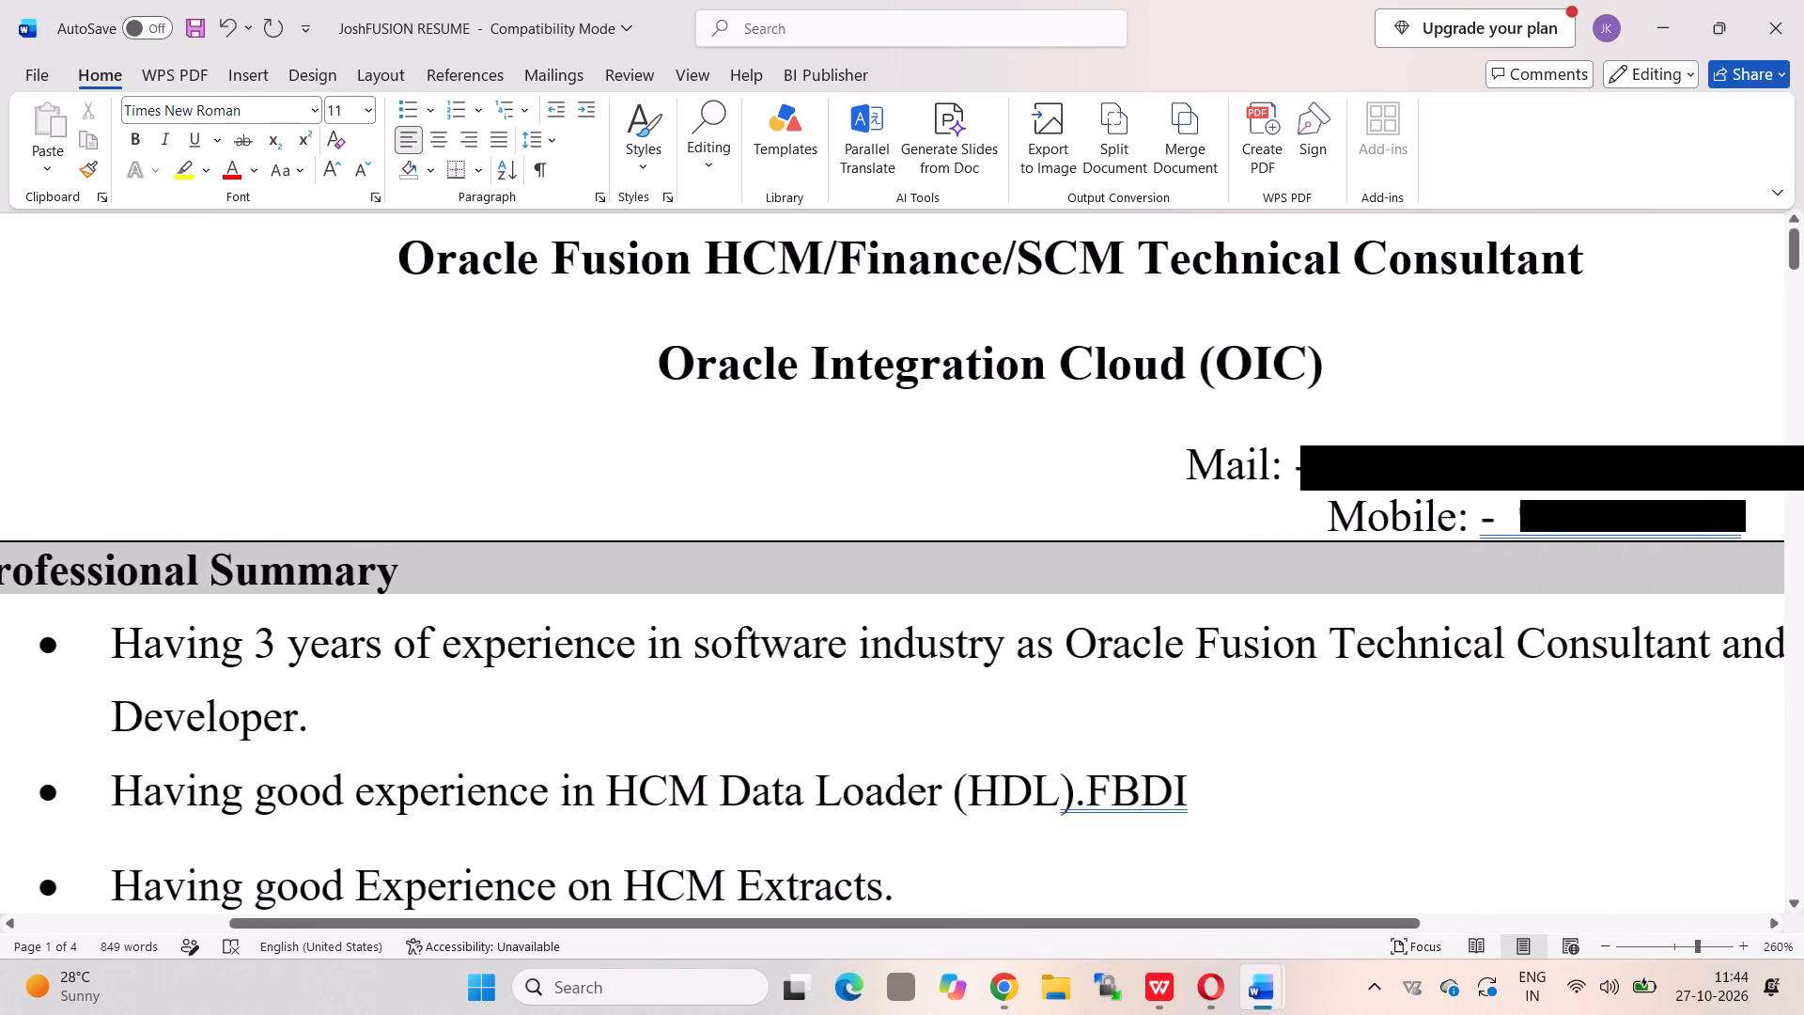
scroll(883, 384, up, 1)
scroll(1010, 285, up, 1)
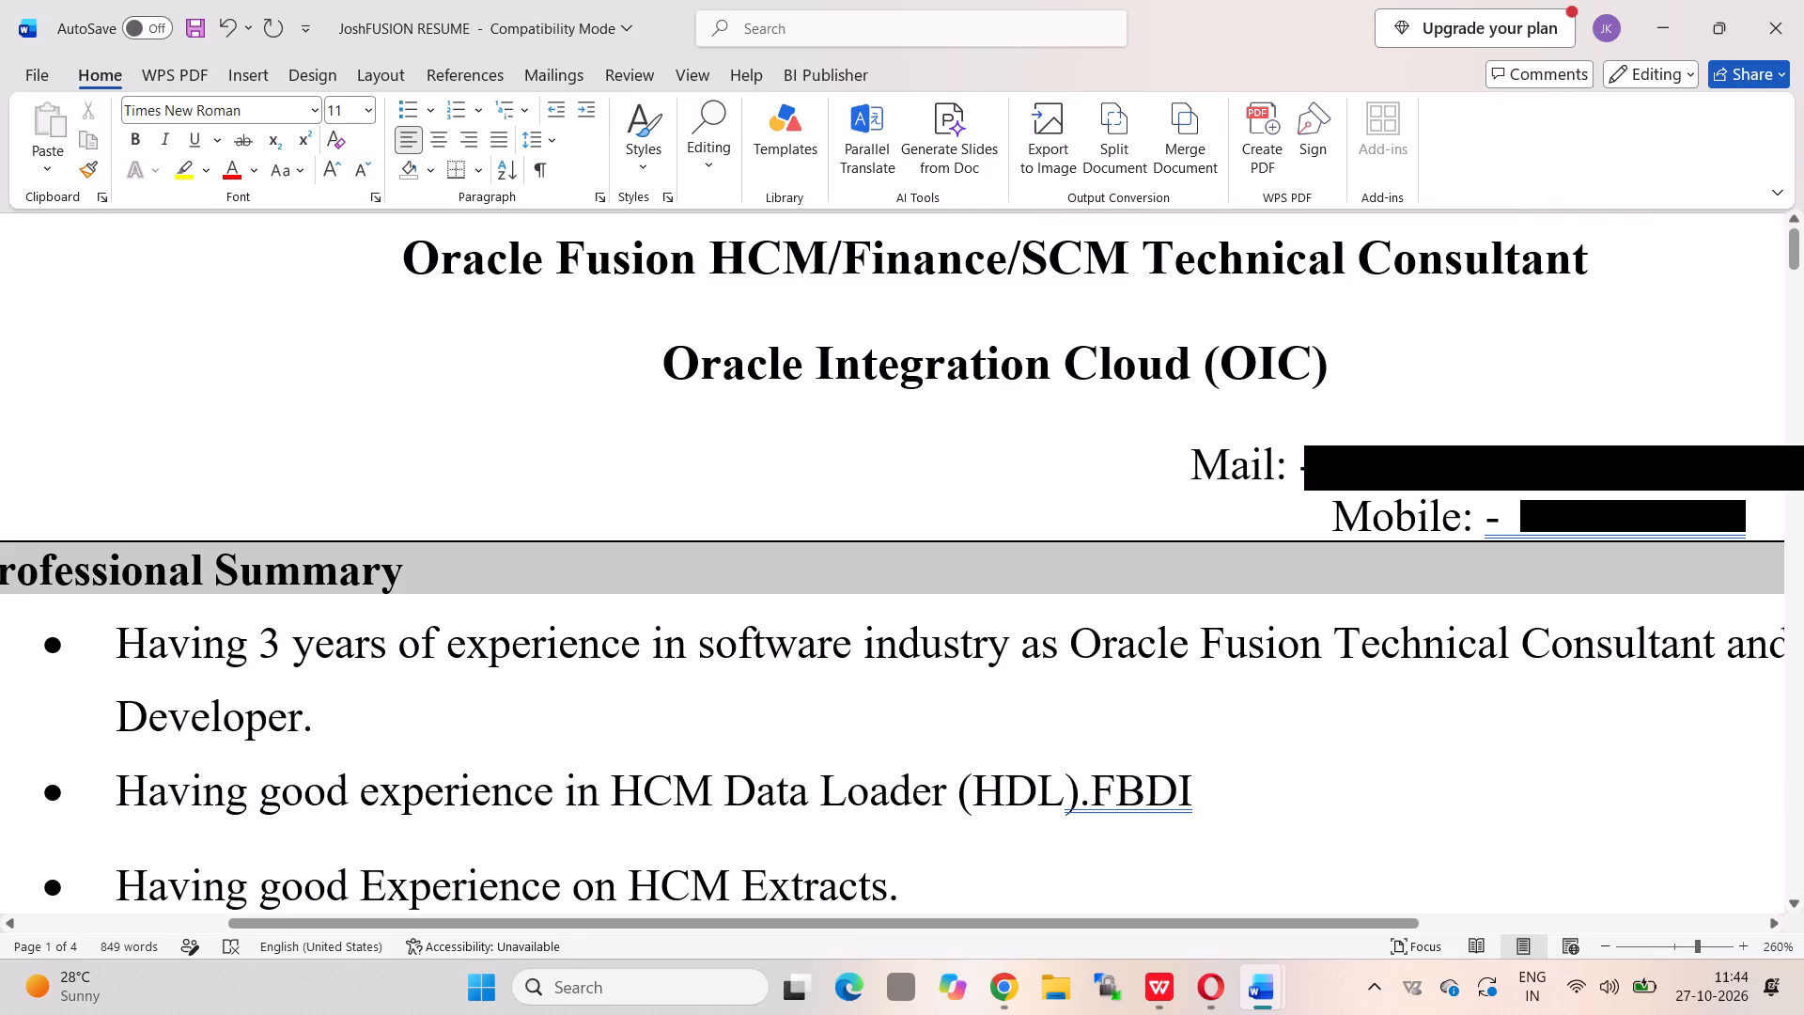
scroll(1010, 285, up, 1)
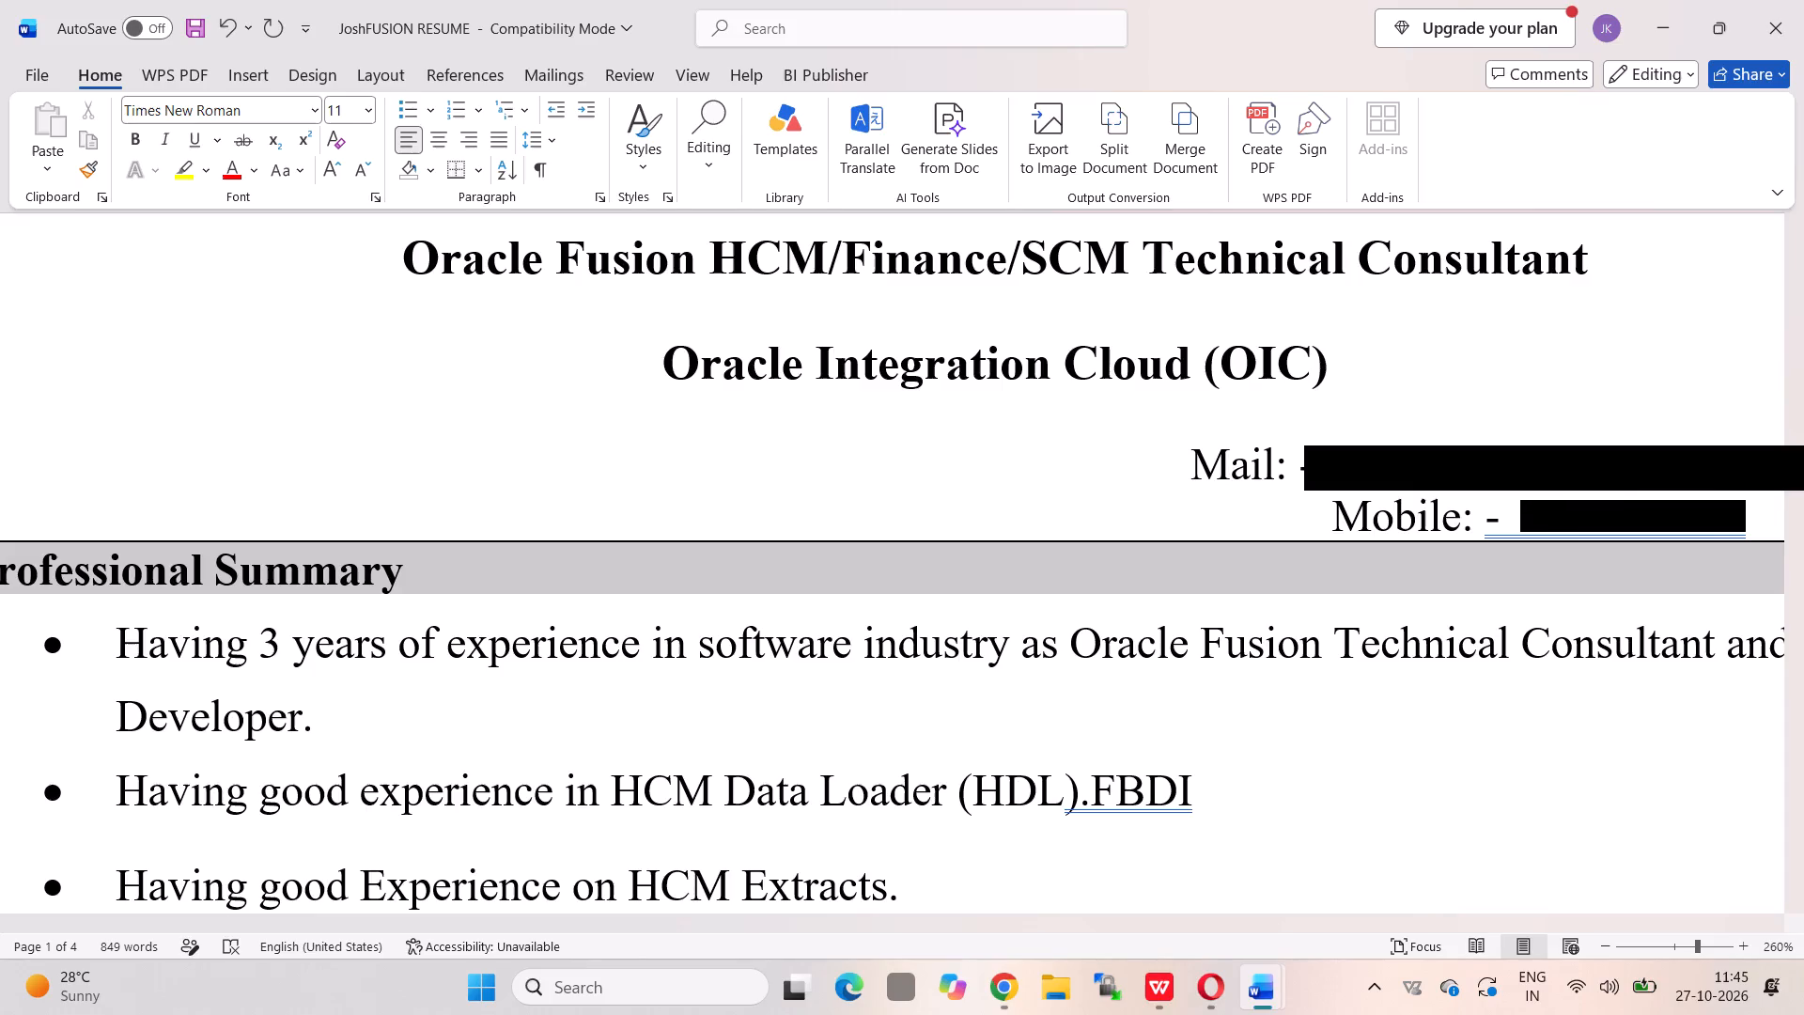
scroll(664, 499, right, 1)
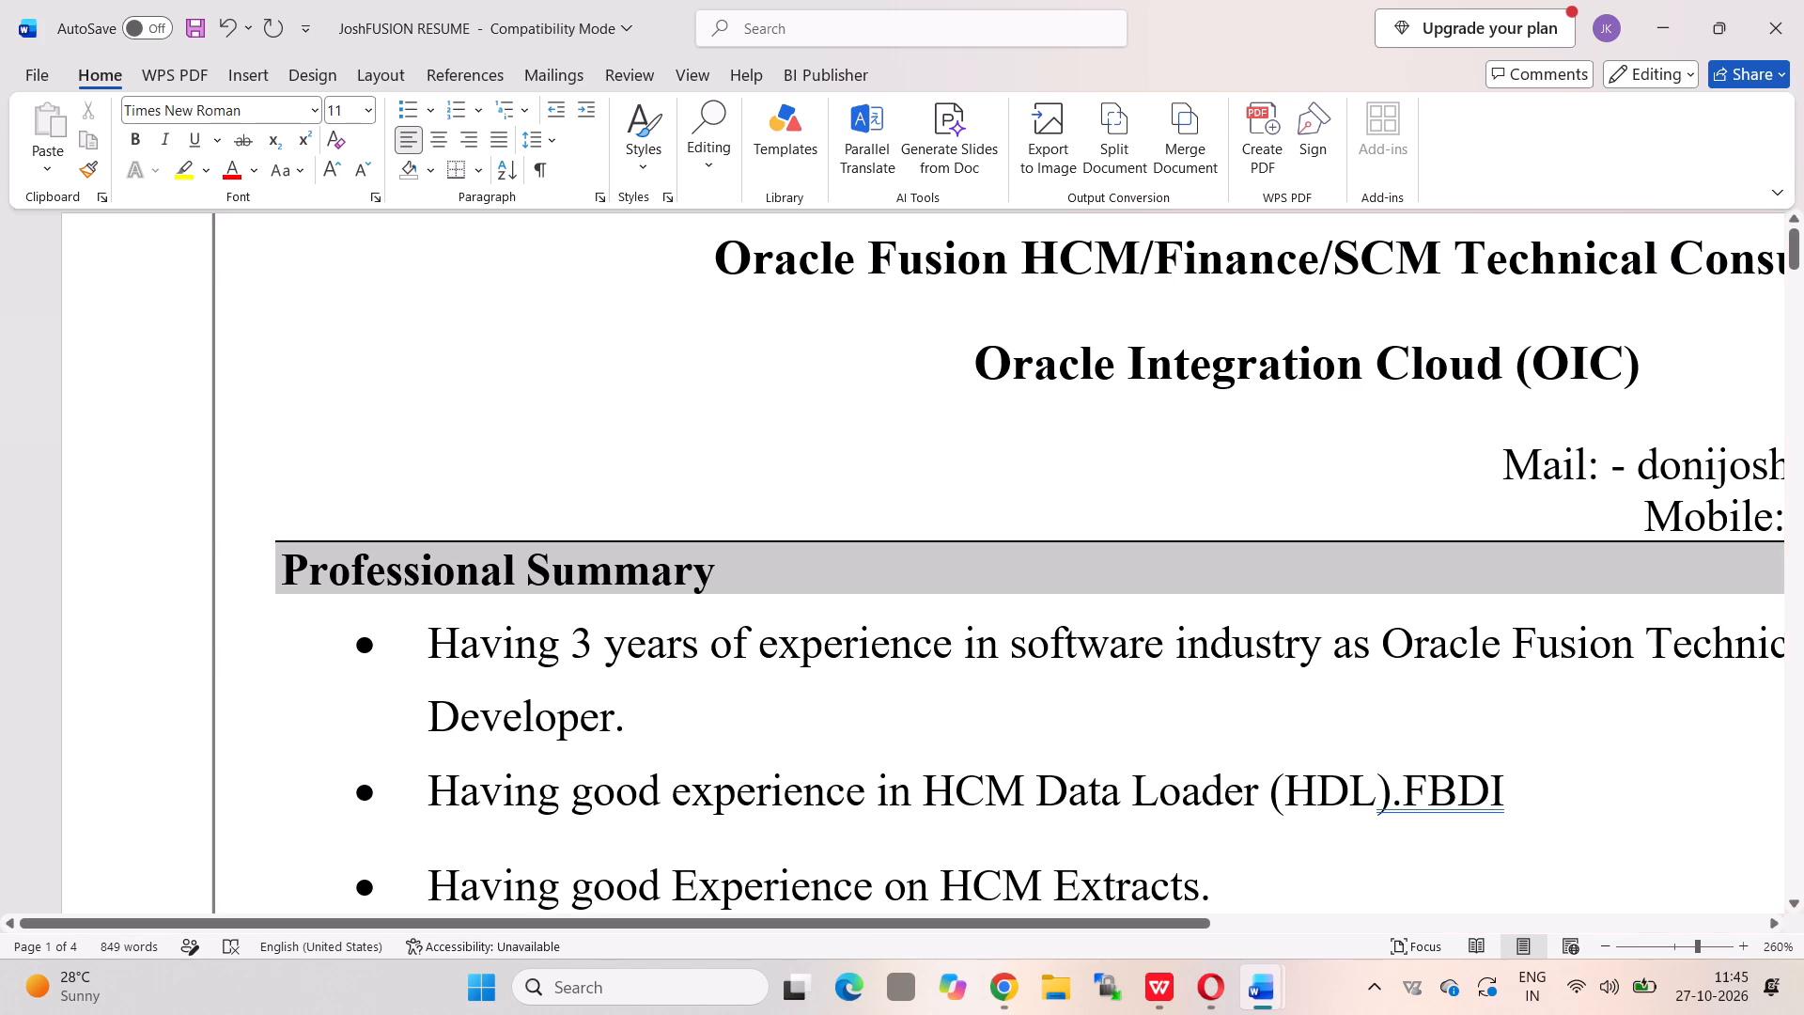
scroll(856, 373, up, 4)
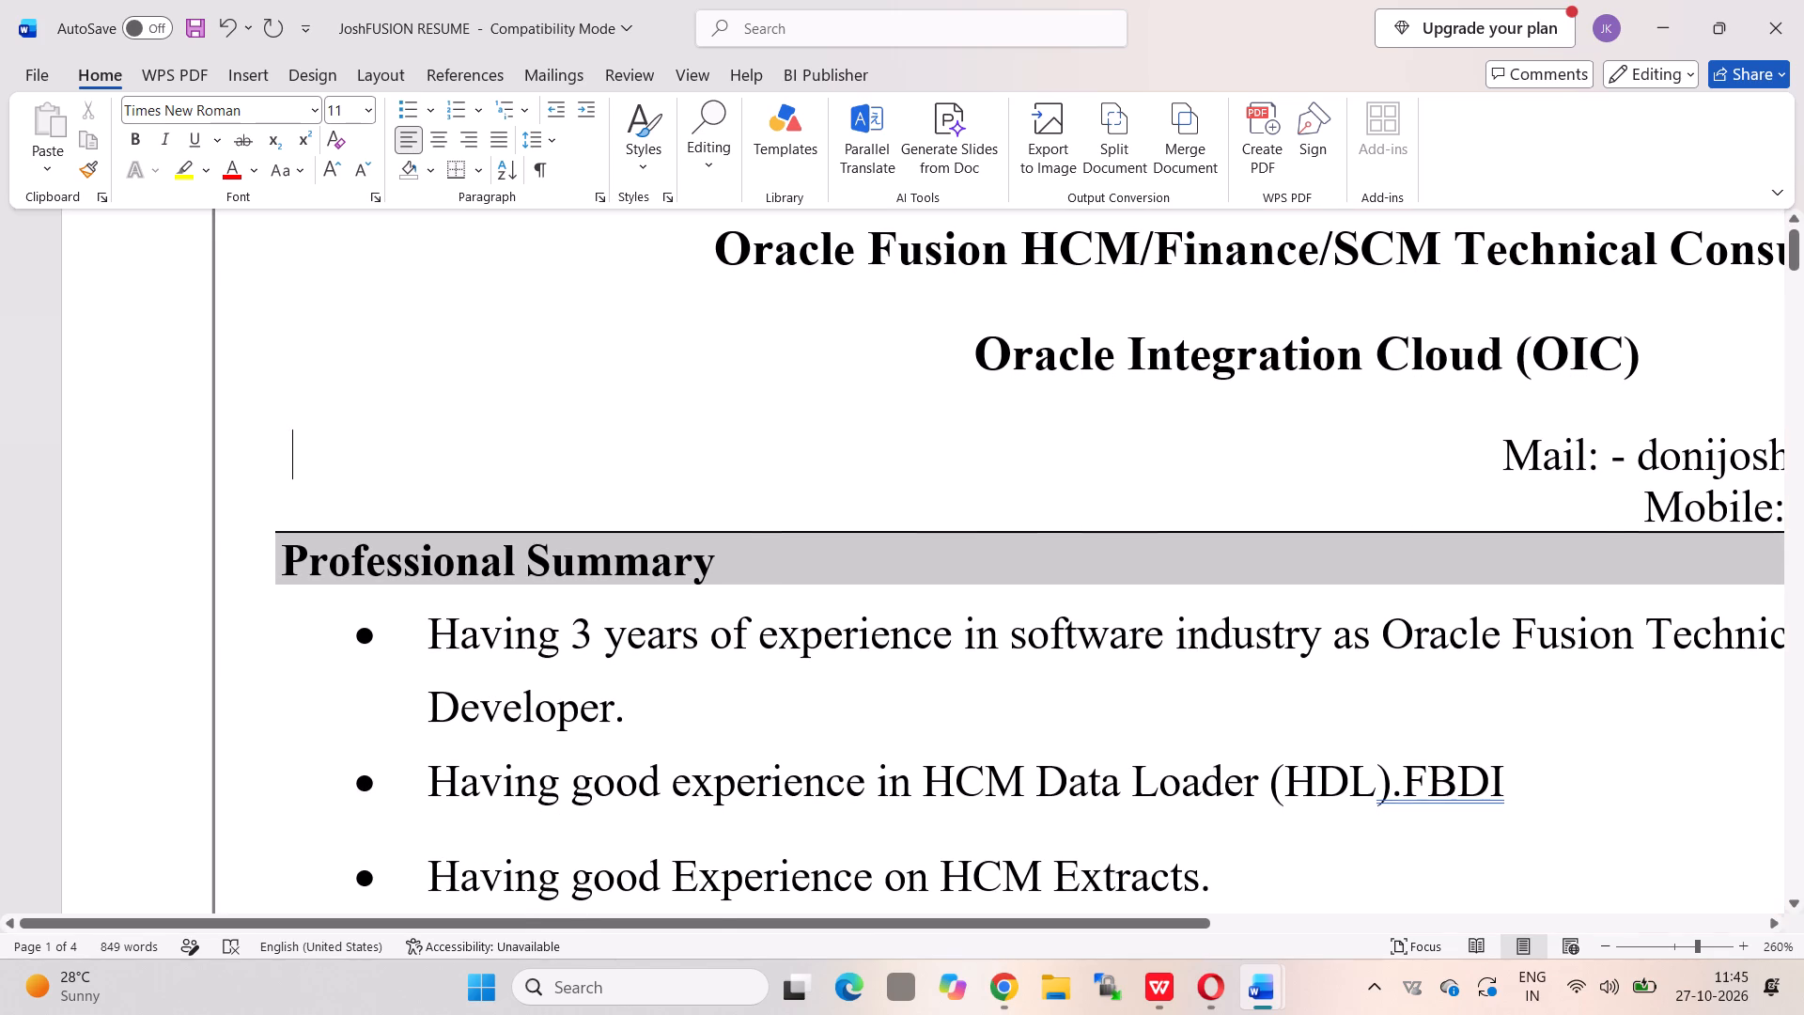
scroll(856, 373, up, 3)
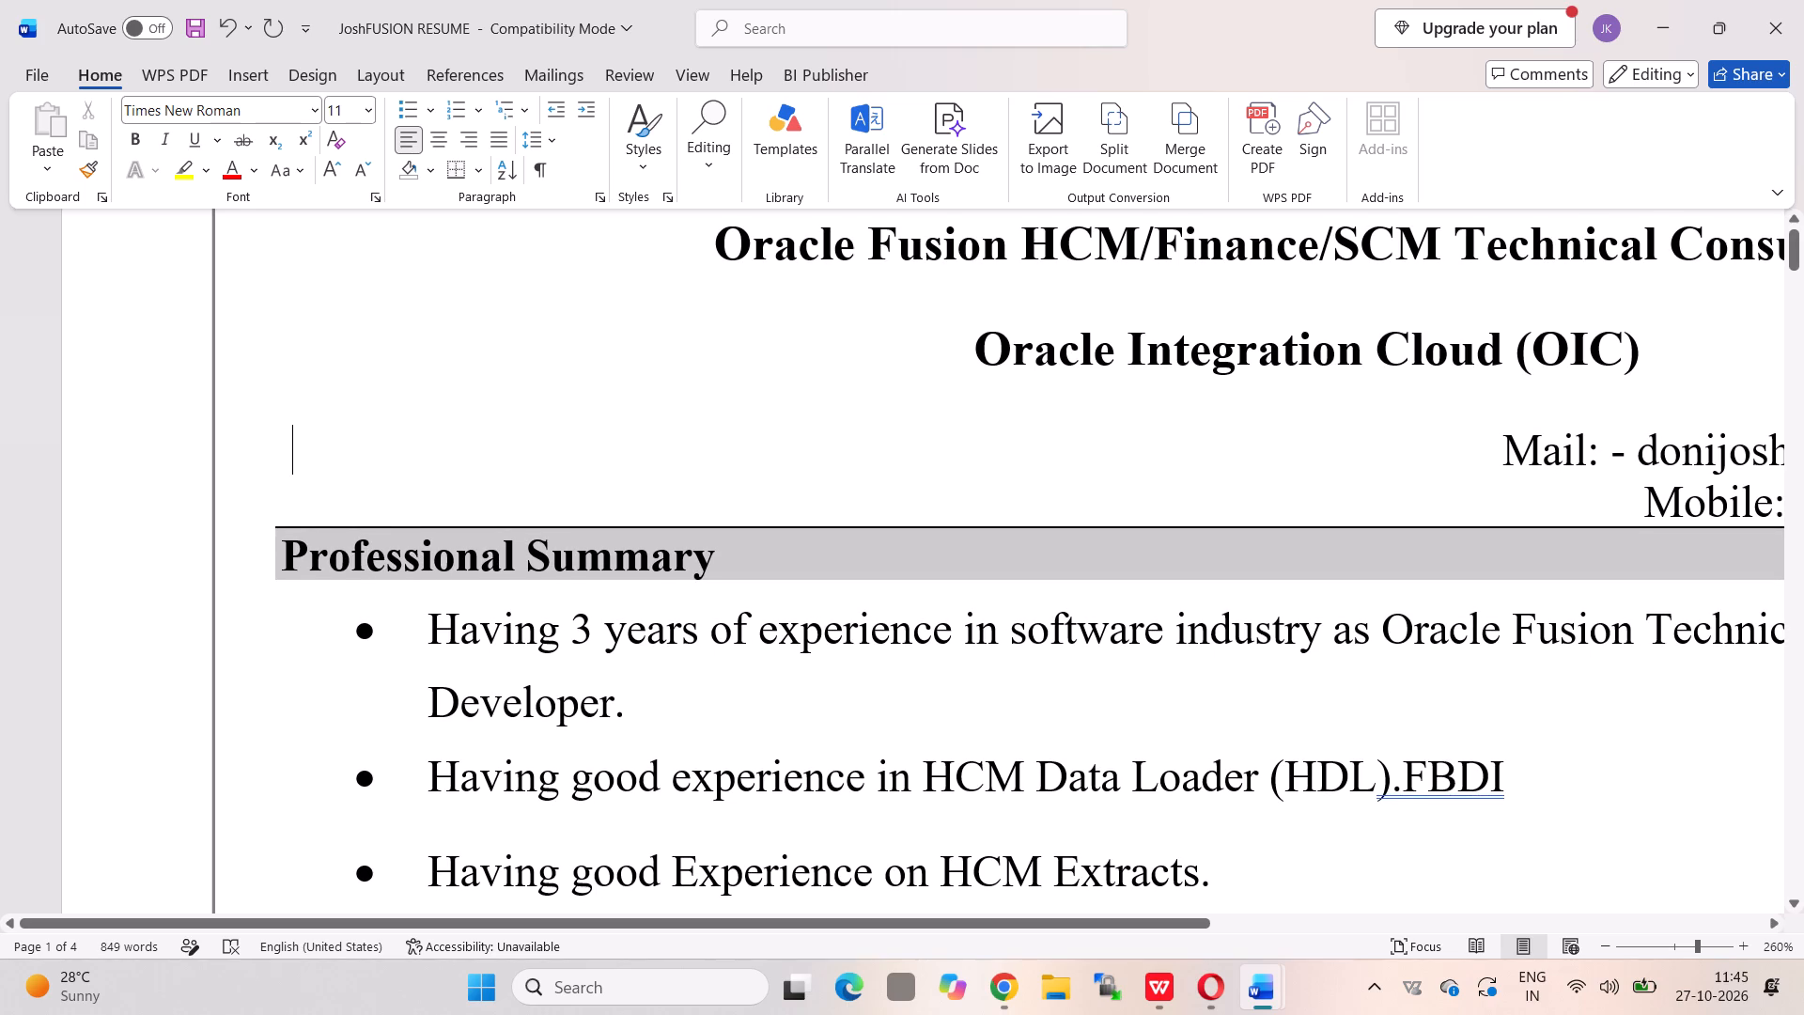
scroll(856, 373, up, 1)
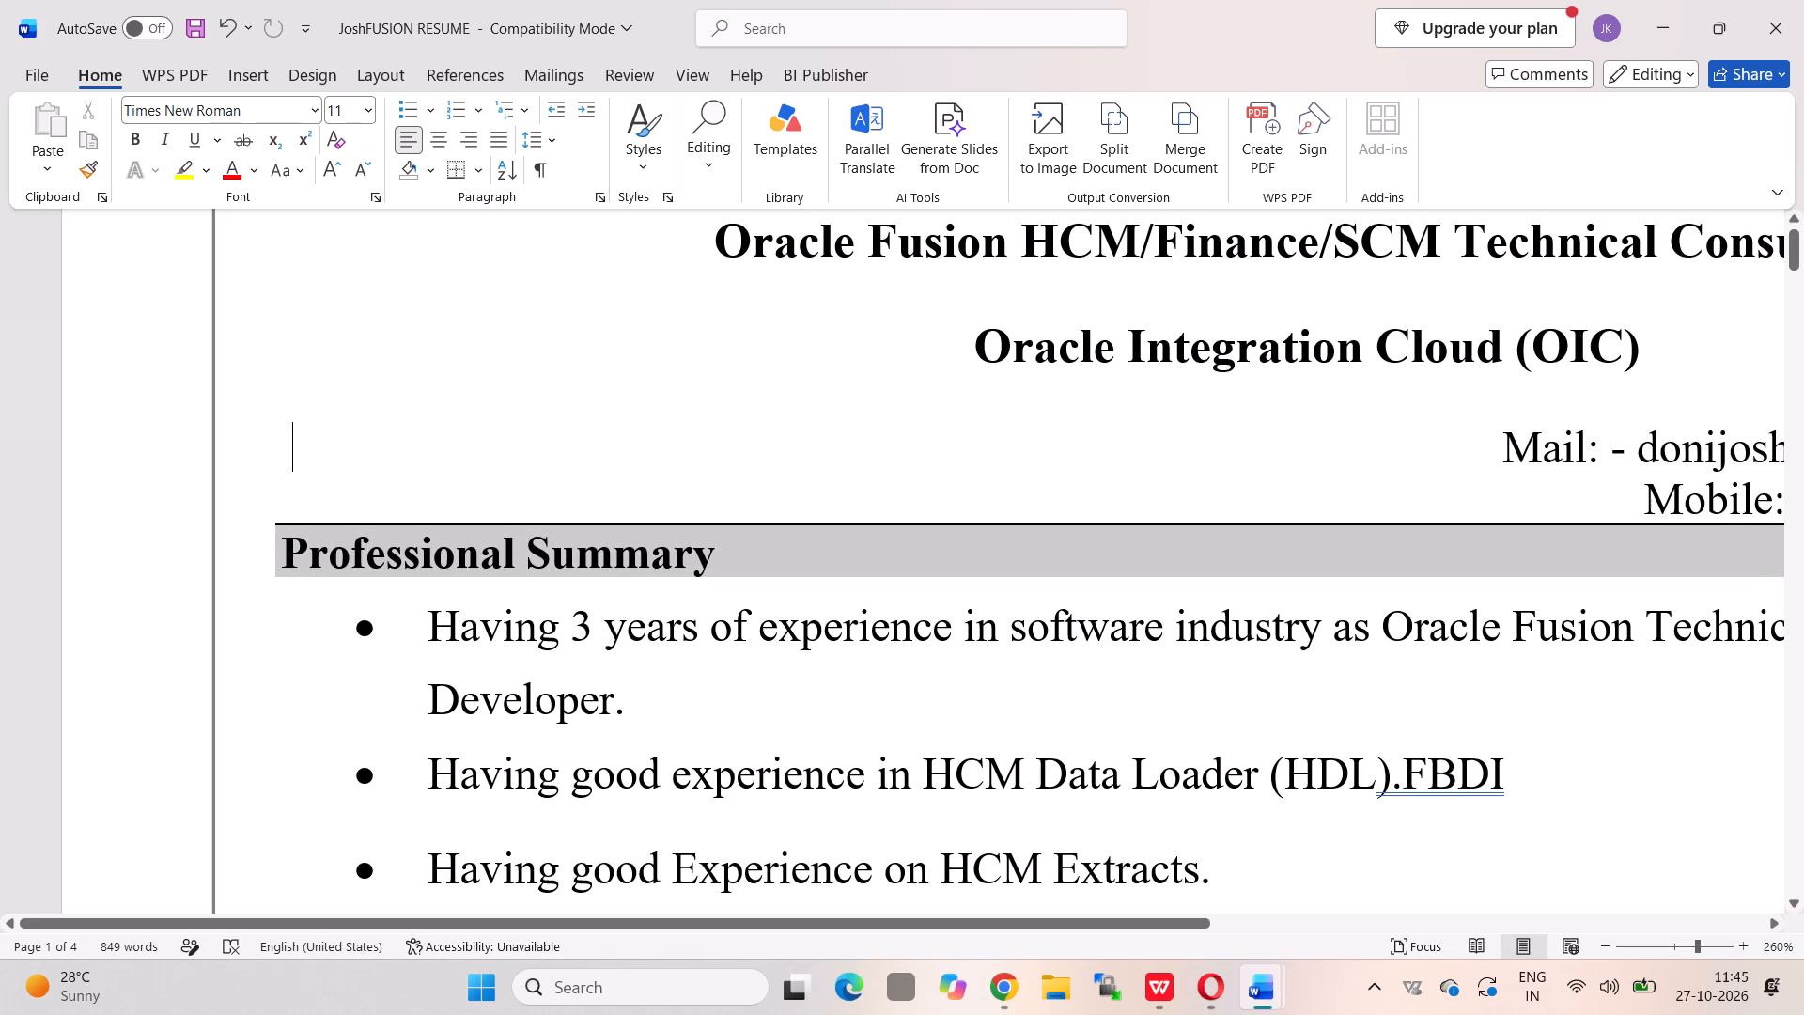
scroll(856, 373, up, 1)
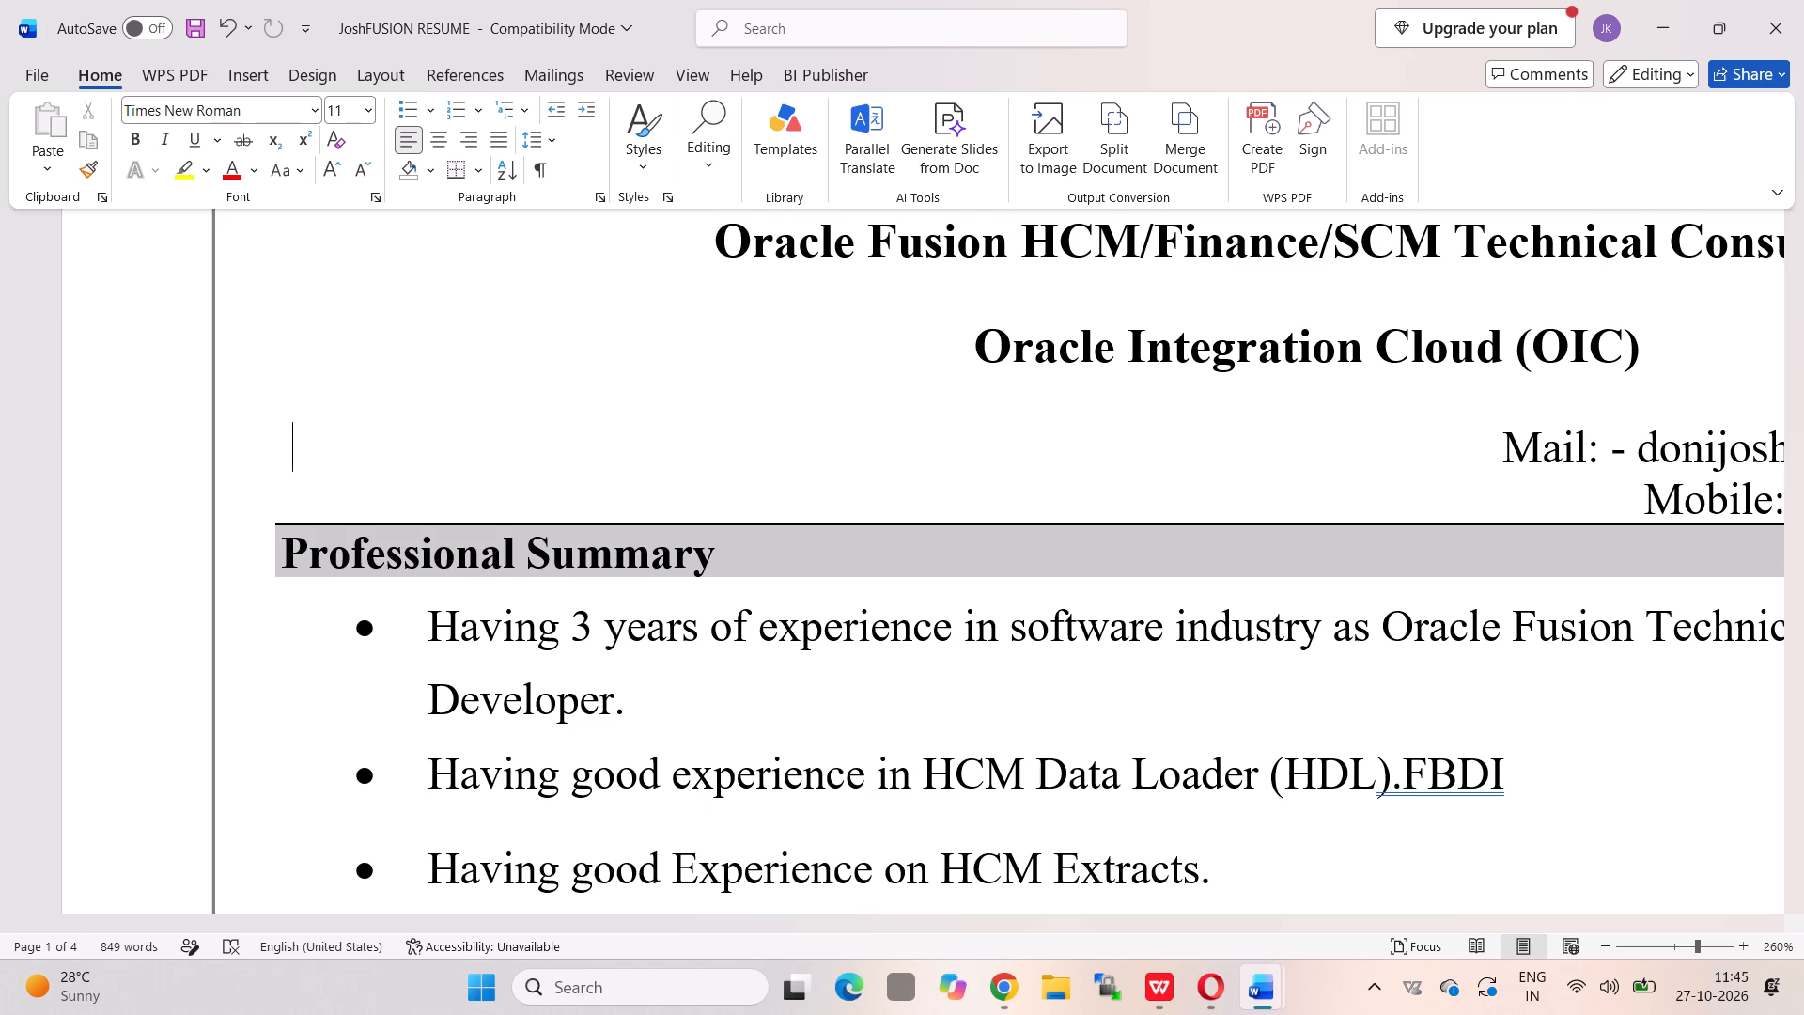
scroll(856, 373, up, 2)
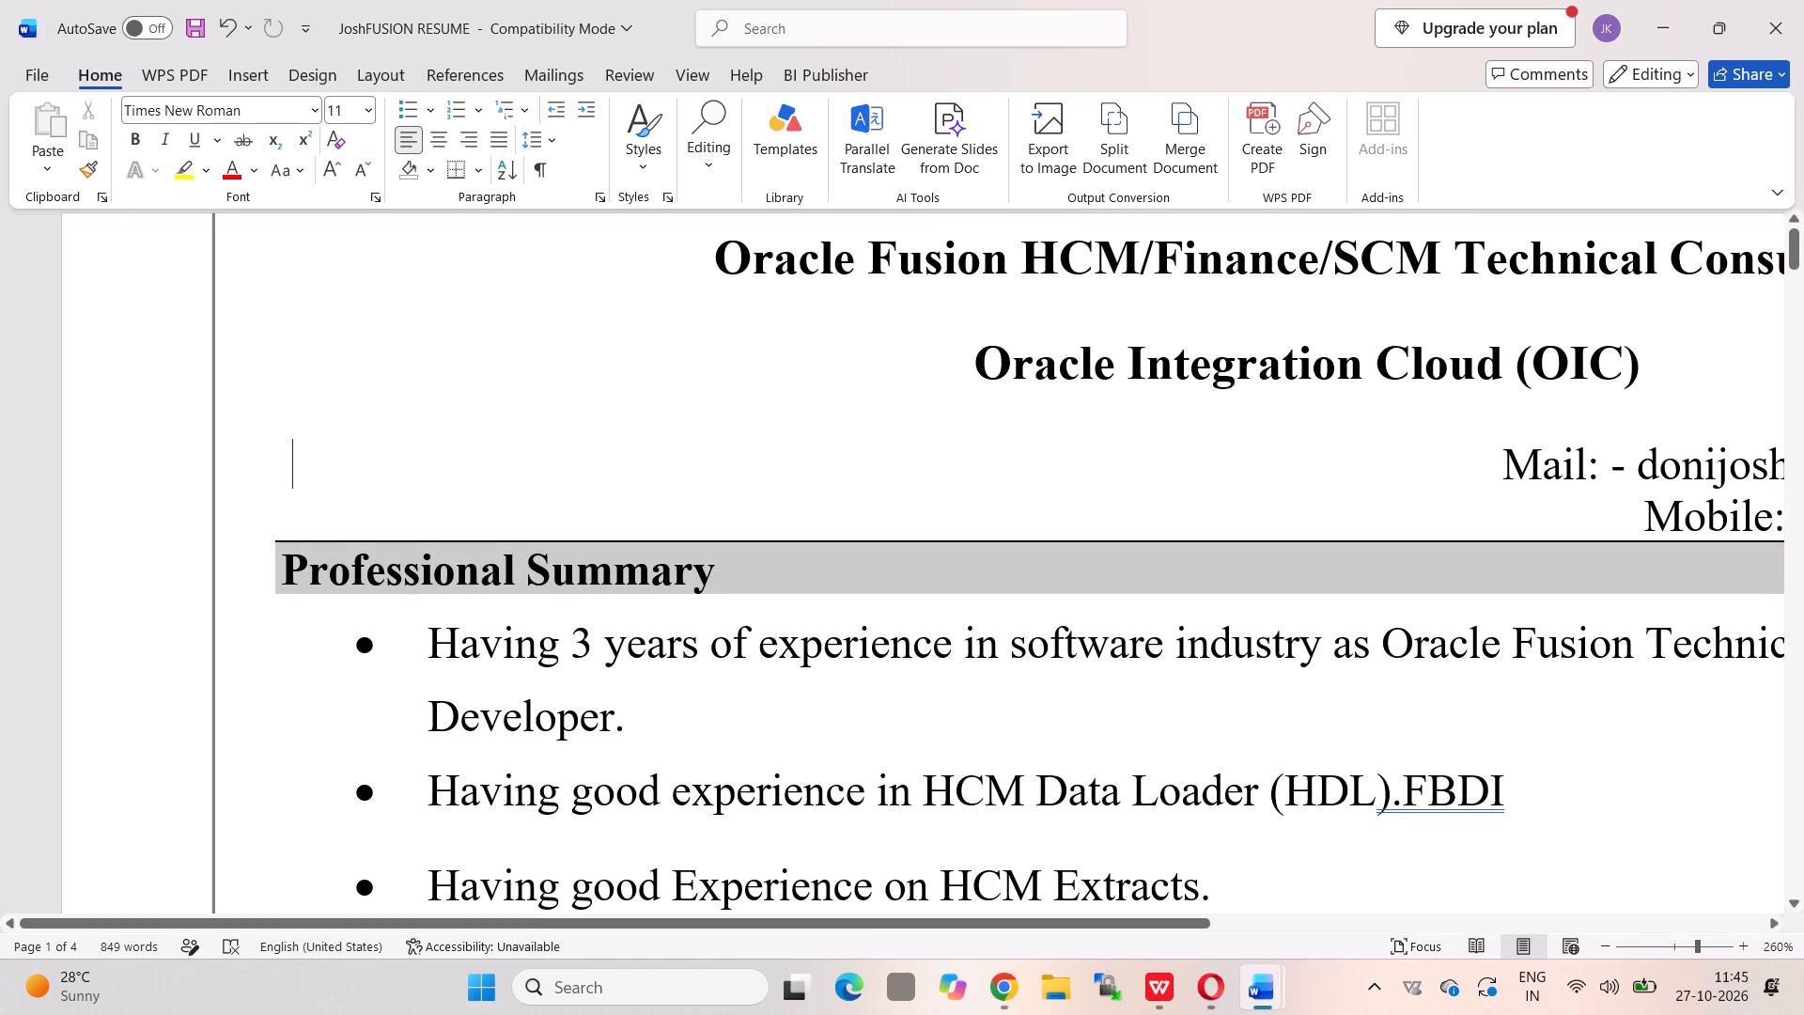
scroll(856, 373, left, 2)
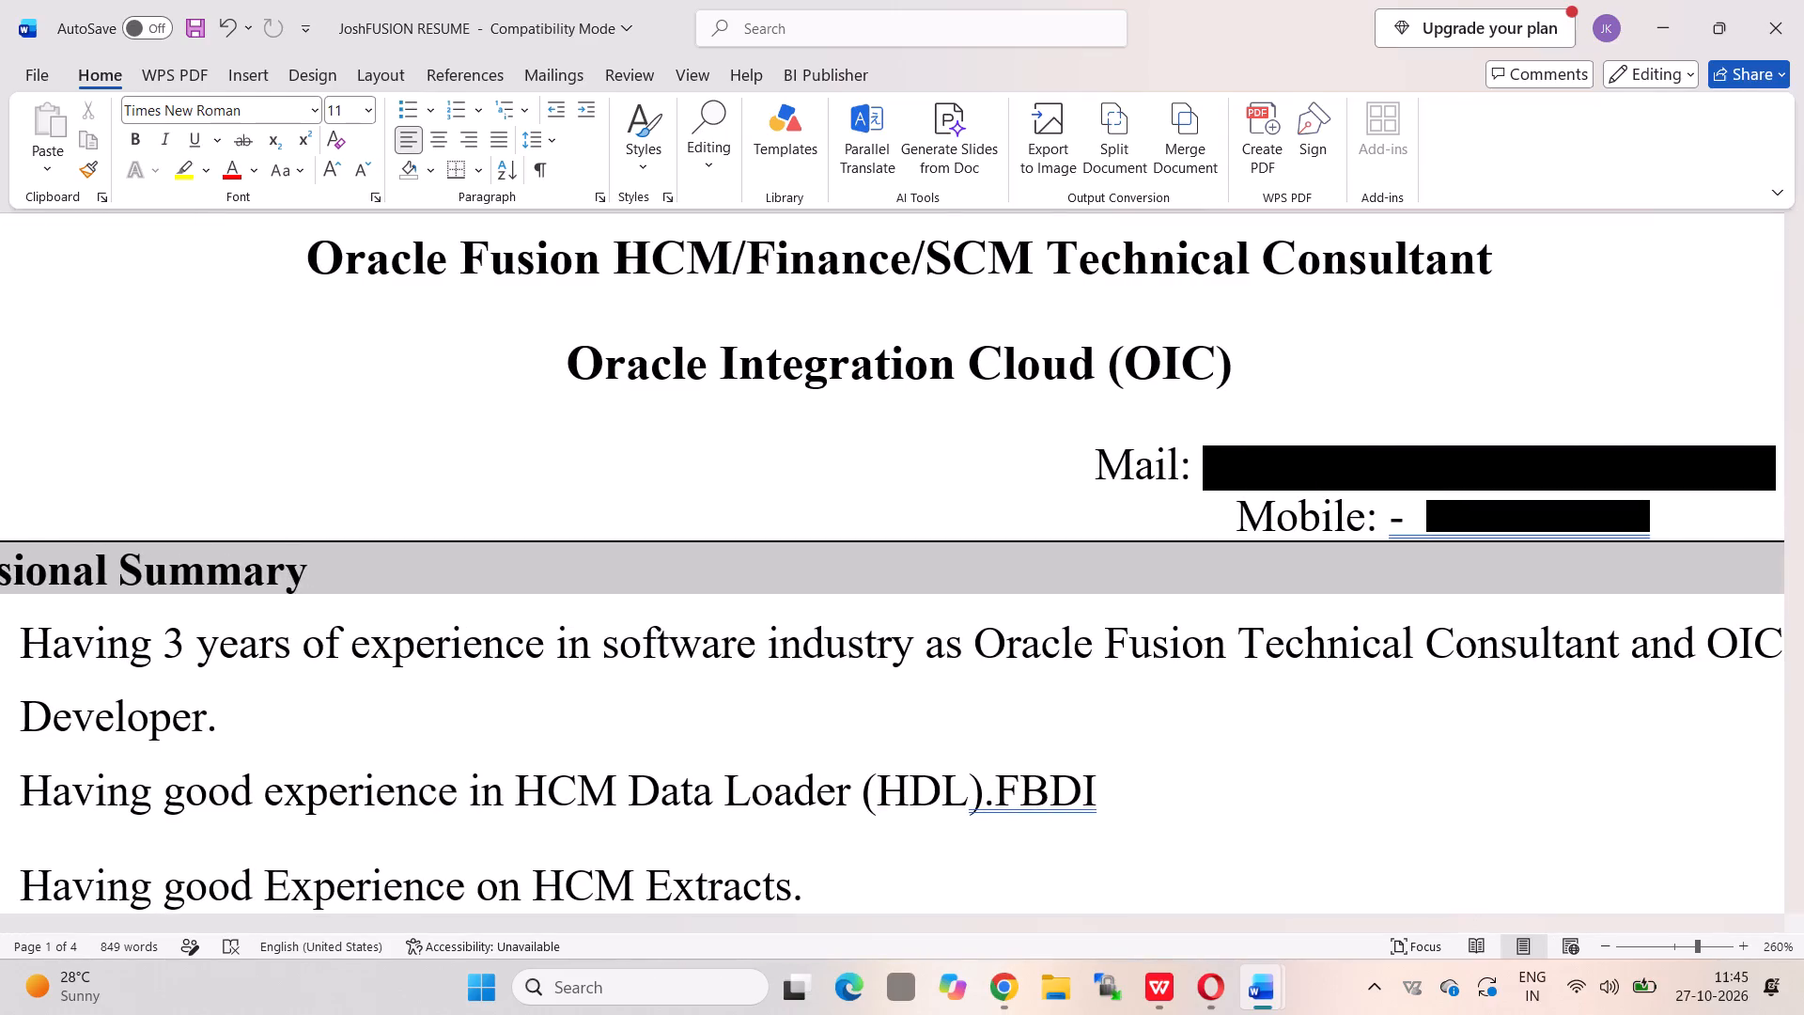
scroll(856, 373, left, 1)
scroll(738, 219, up, 1)
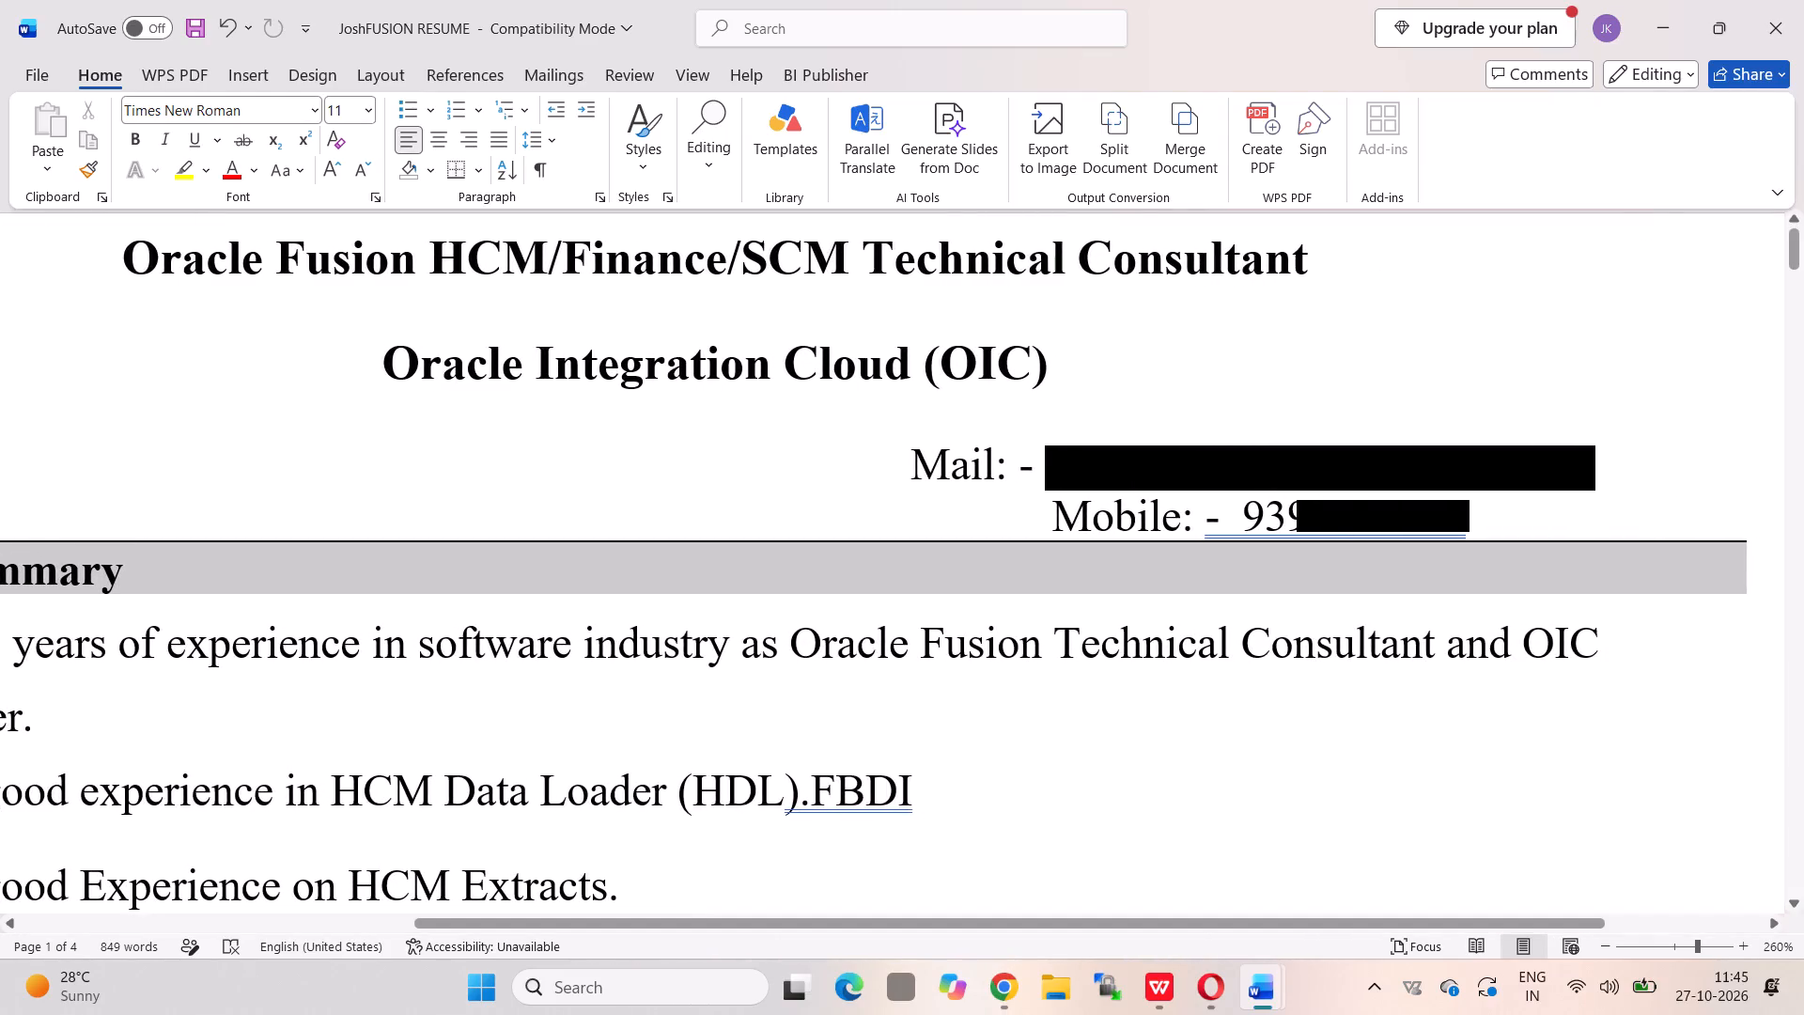
scroll(738, 219, up, 1)
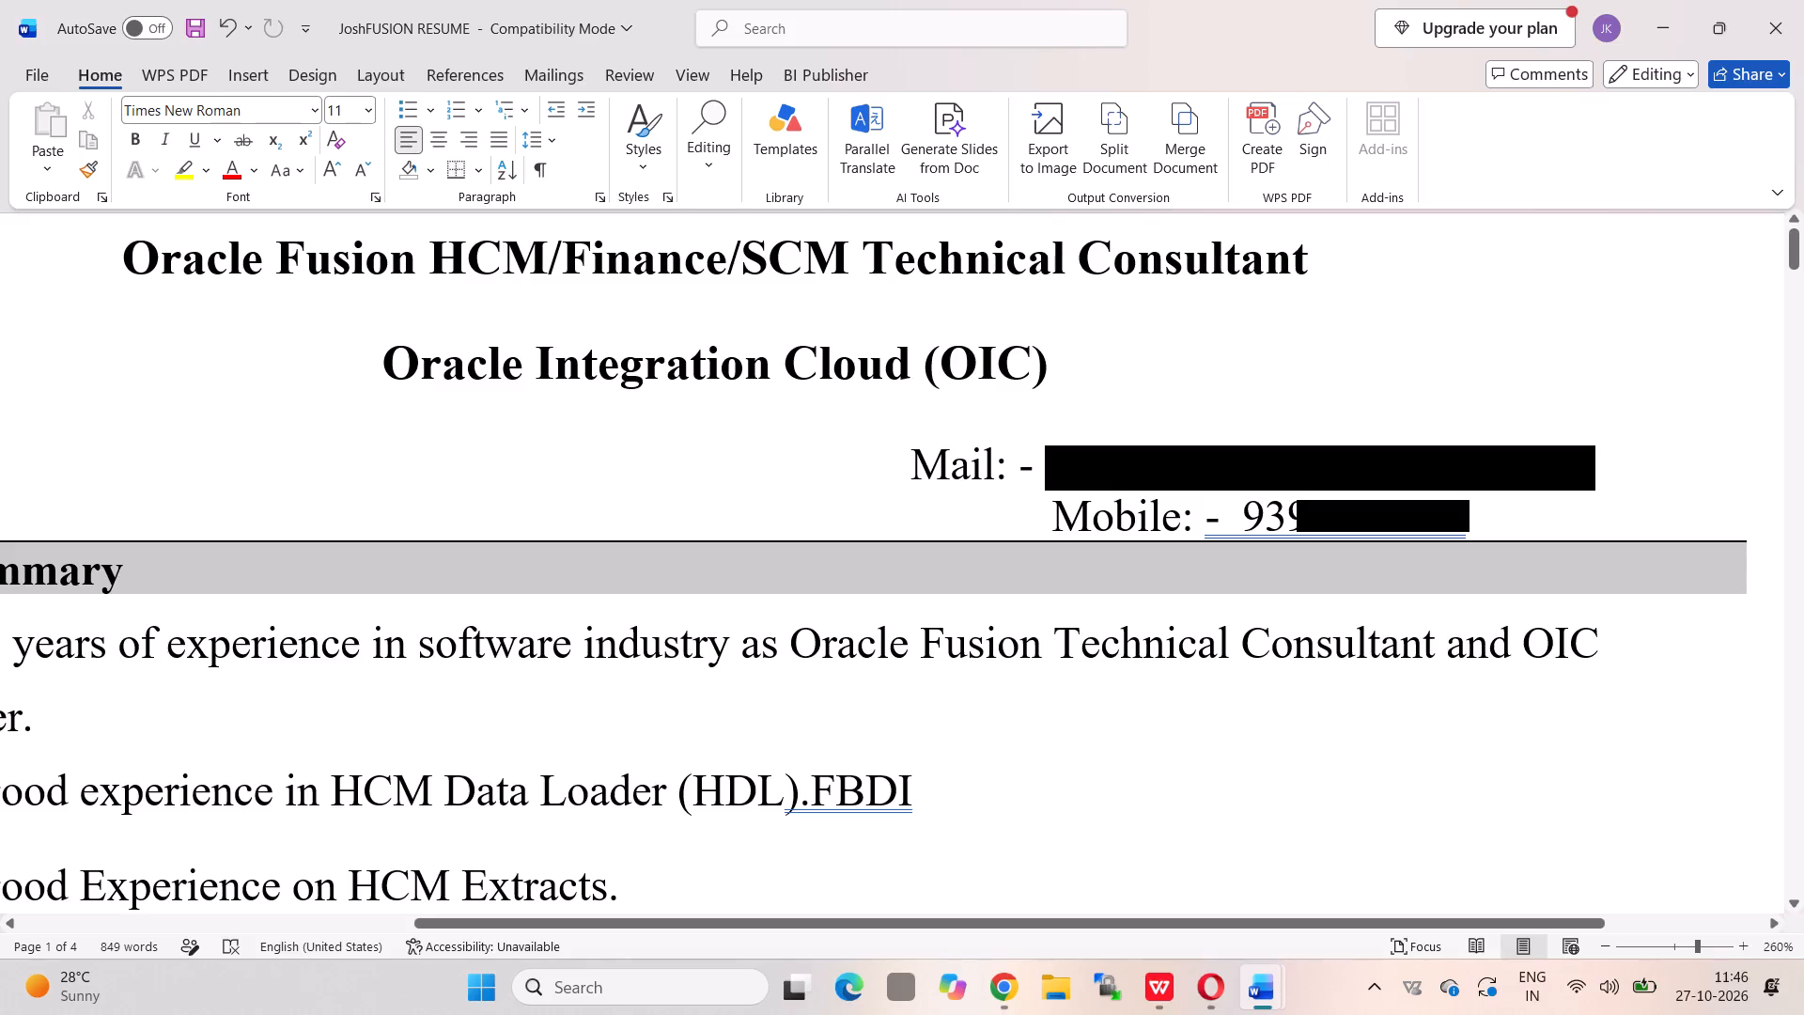
Enter the candidate's full name in capitals at the start of the header's Mail line.
scroll(118, 261, right, 1)
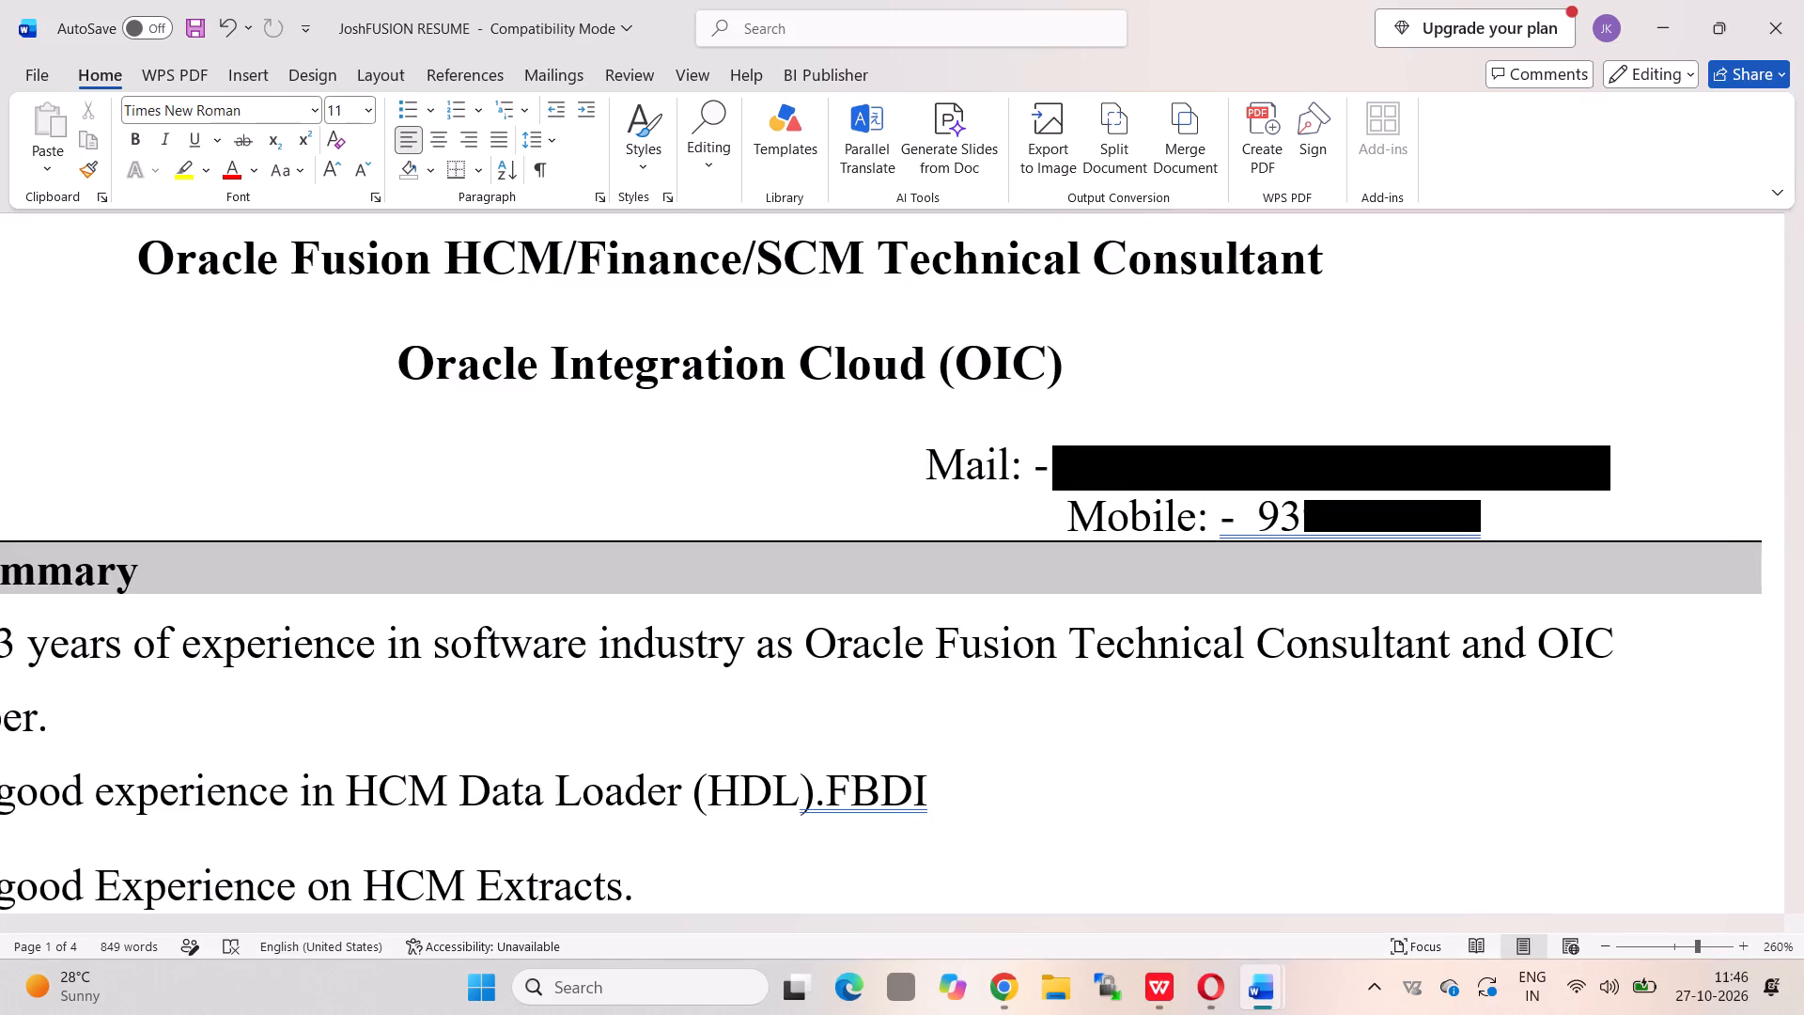
scroll(118, 261, right, 2)
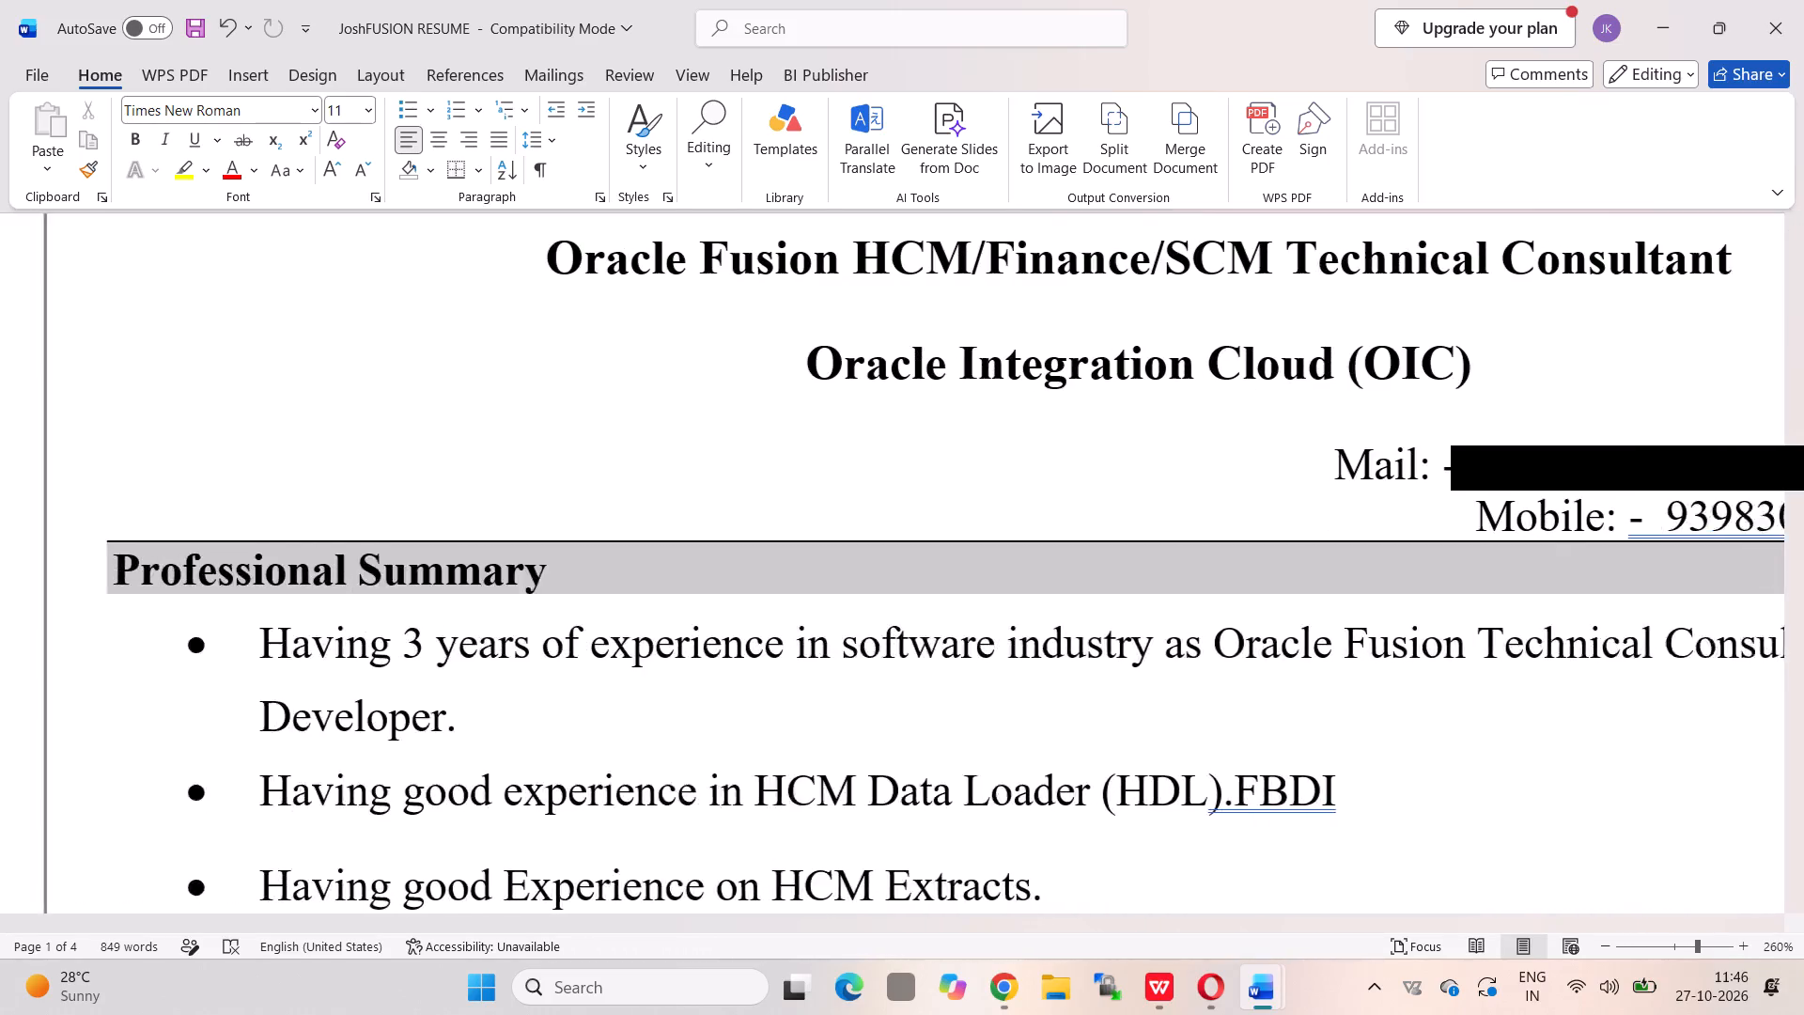
scroll(118, 261, right, 1)
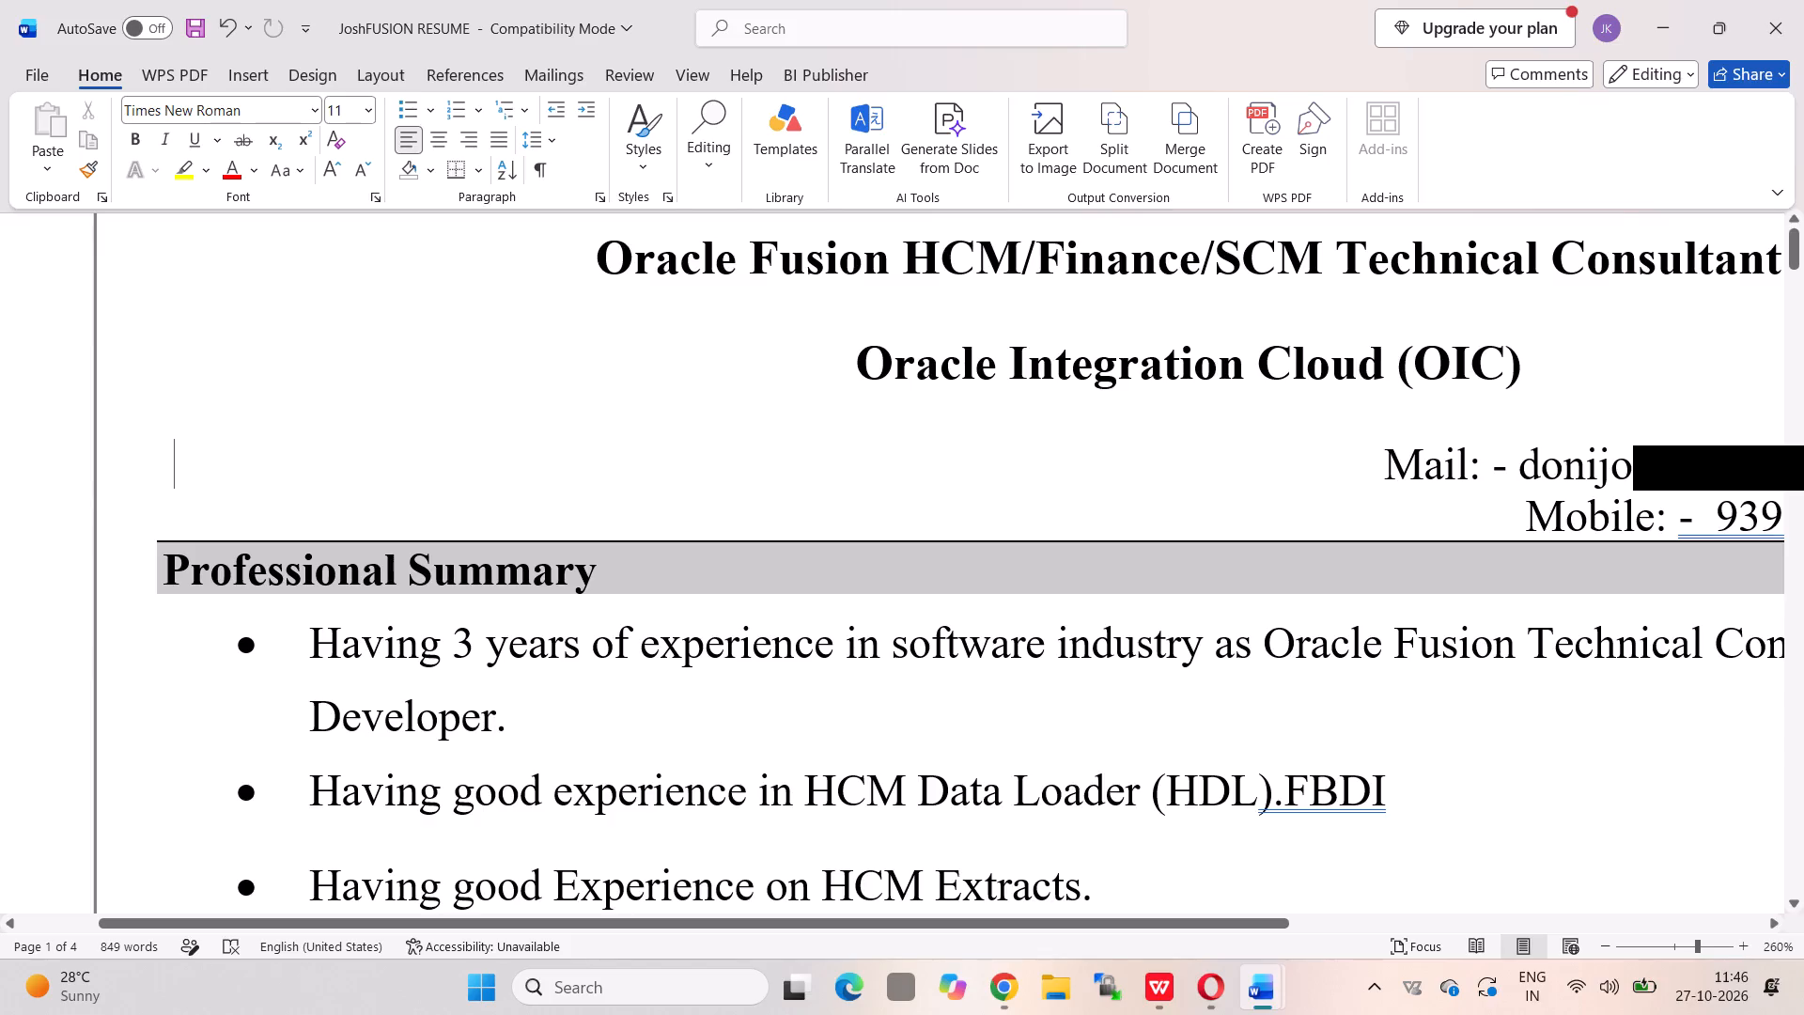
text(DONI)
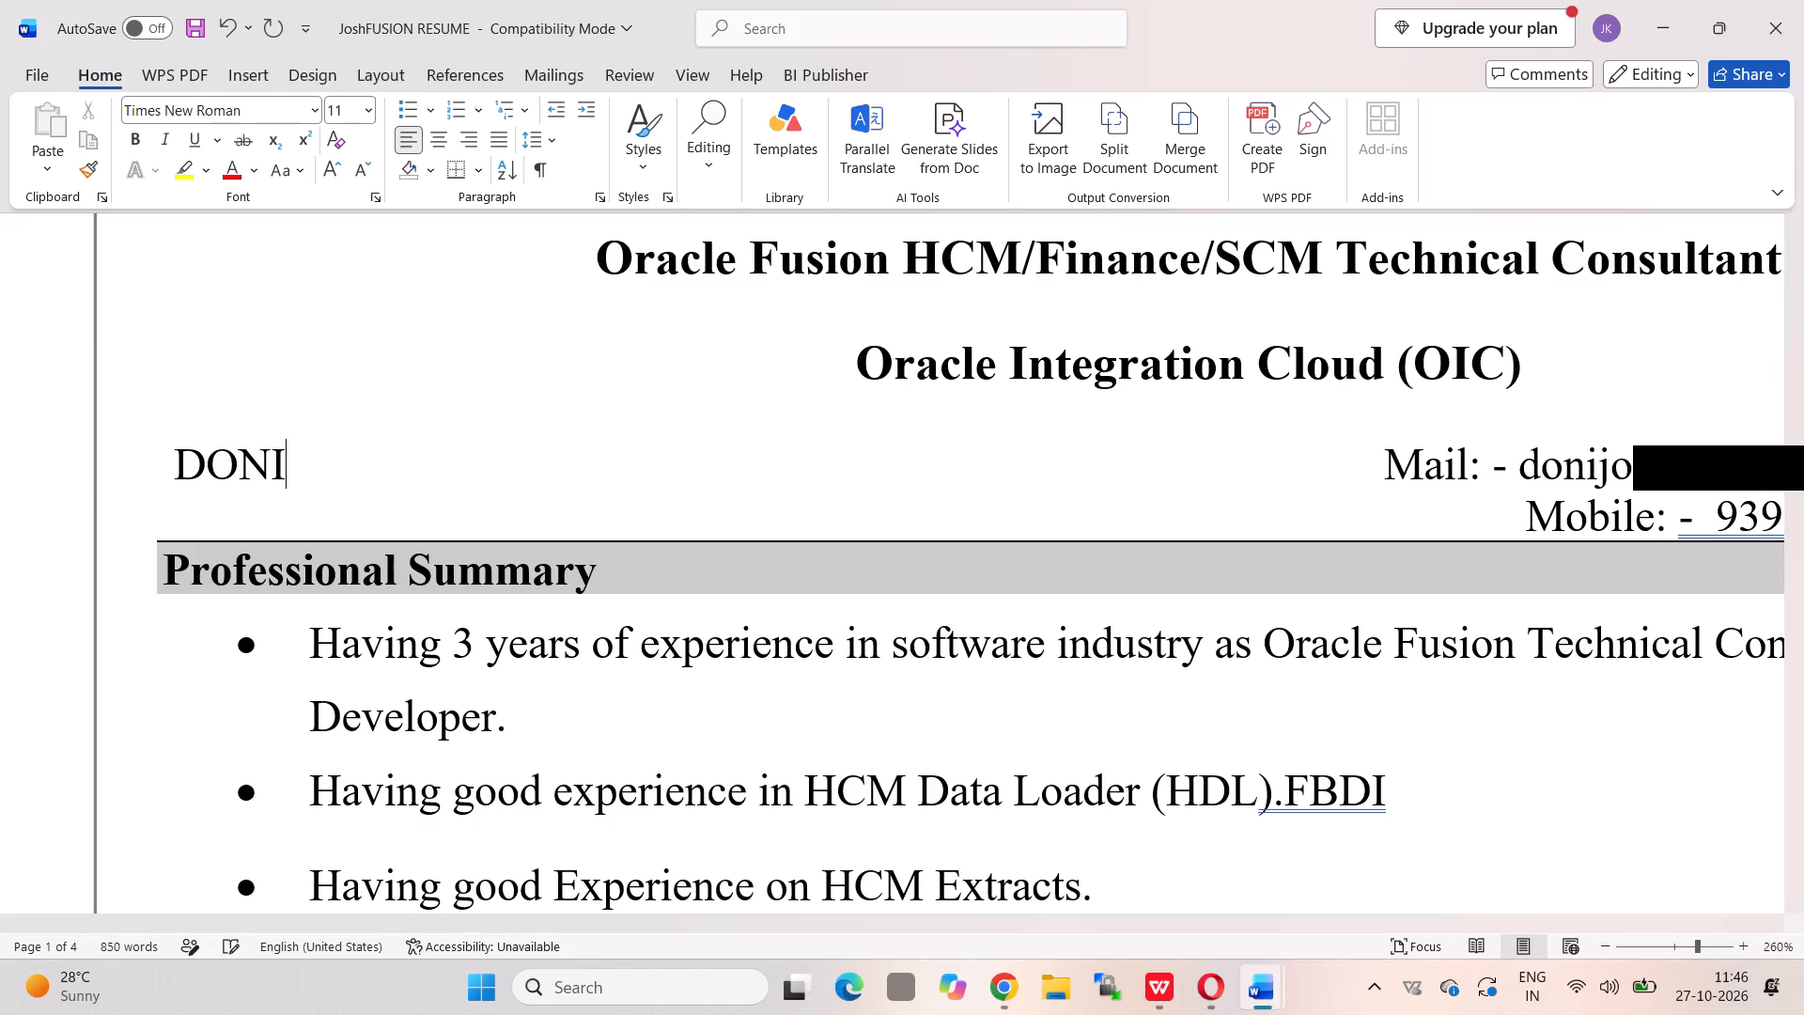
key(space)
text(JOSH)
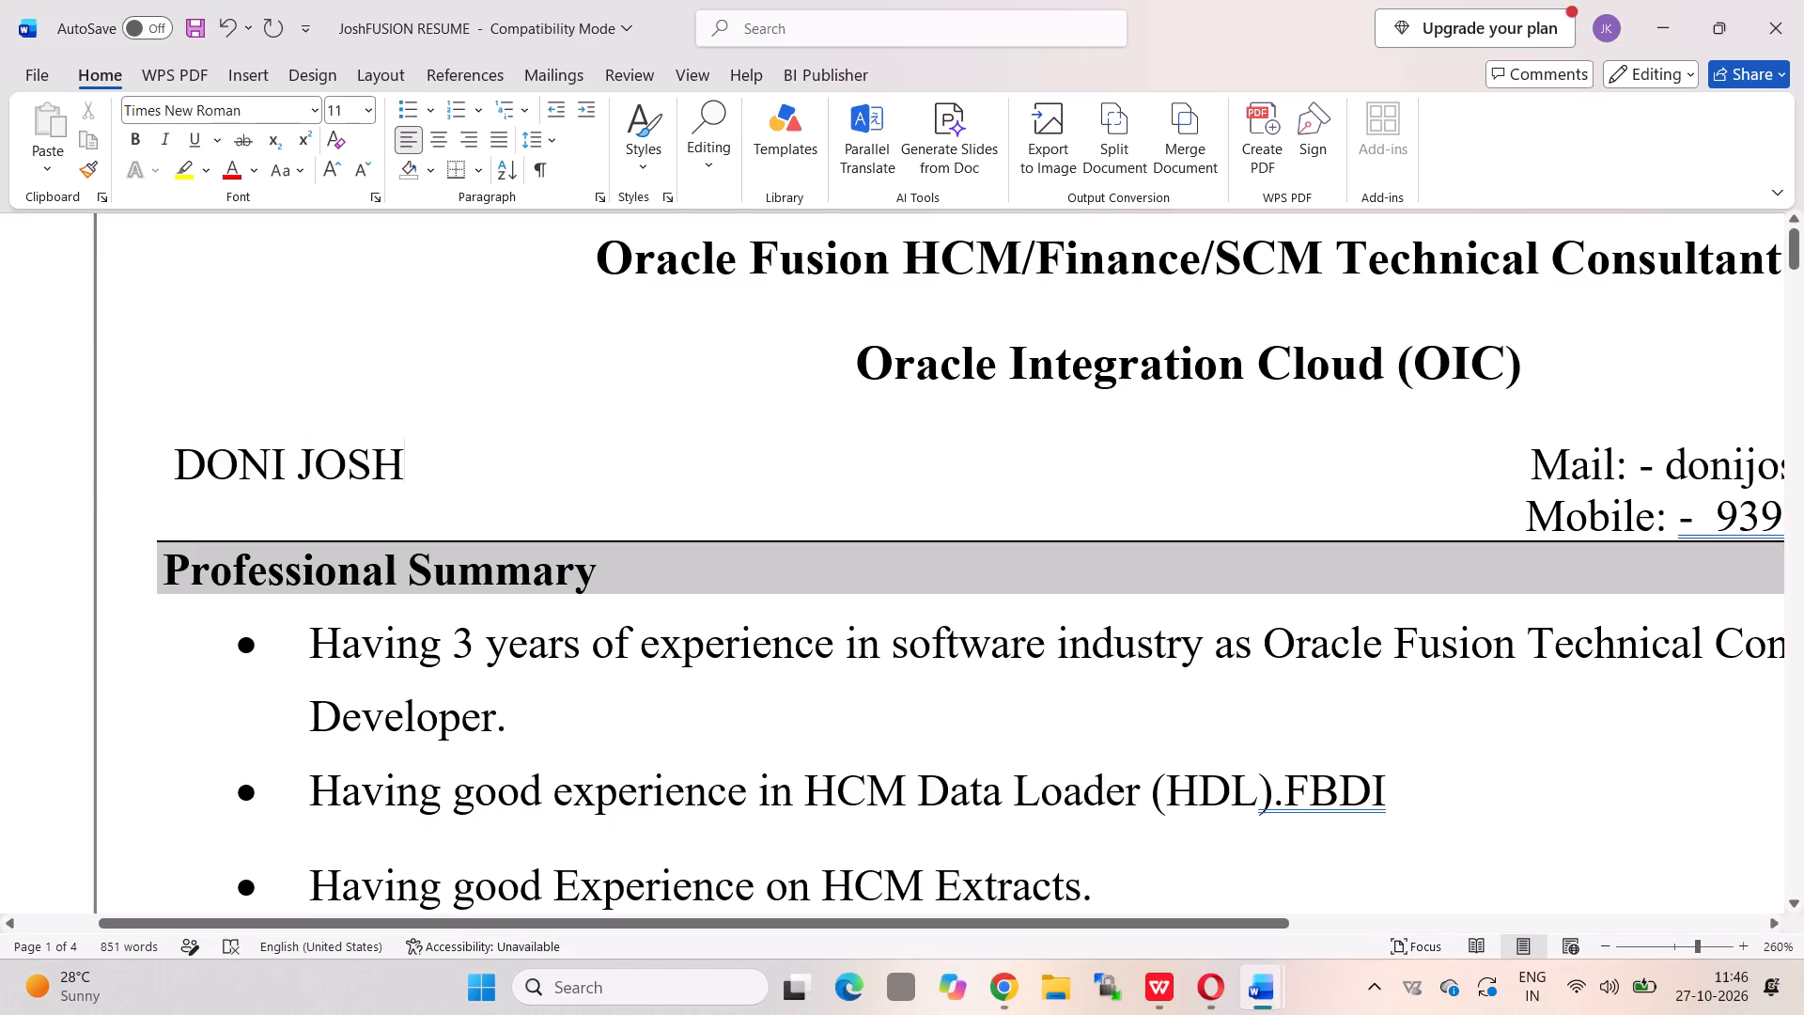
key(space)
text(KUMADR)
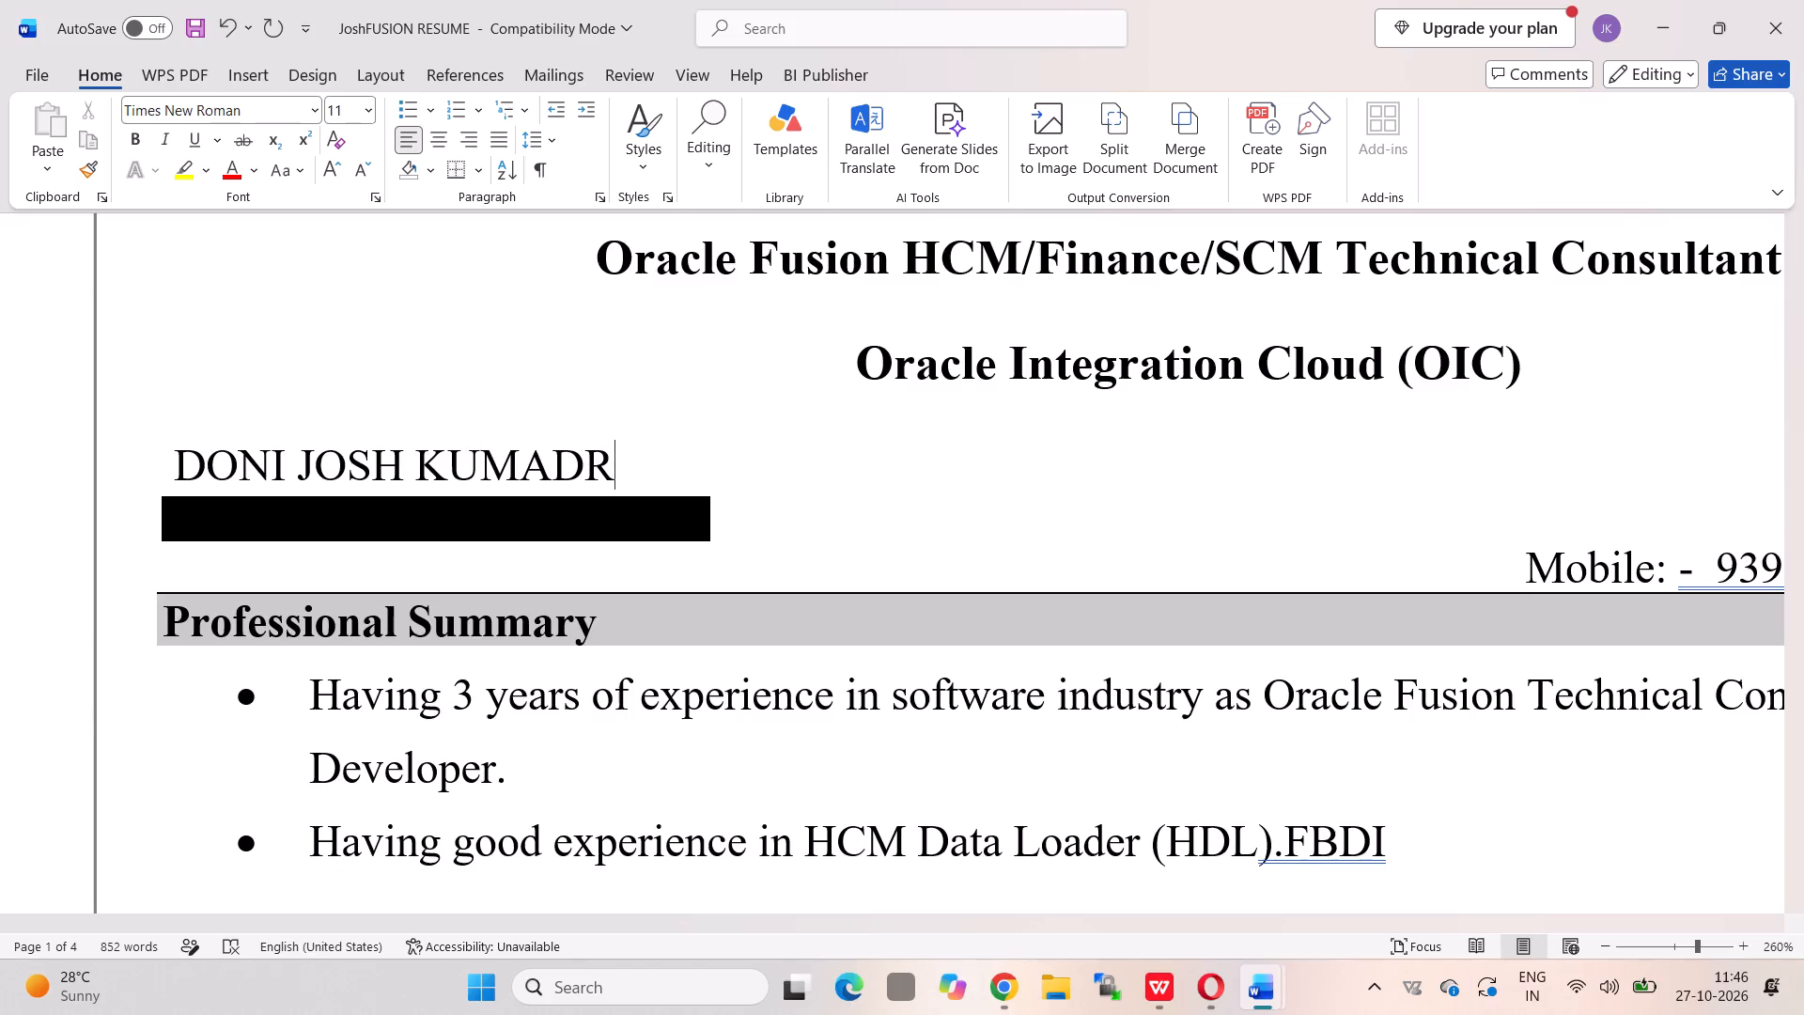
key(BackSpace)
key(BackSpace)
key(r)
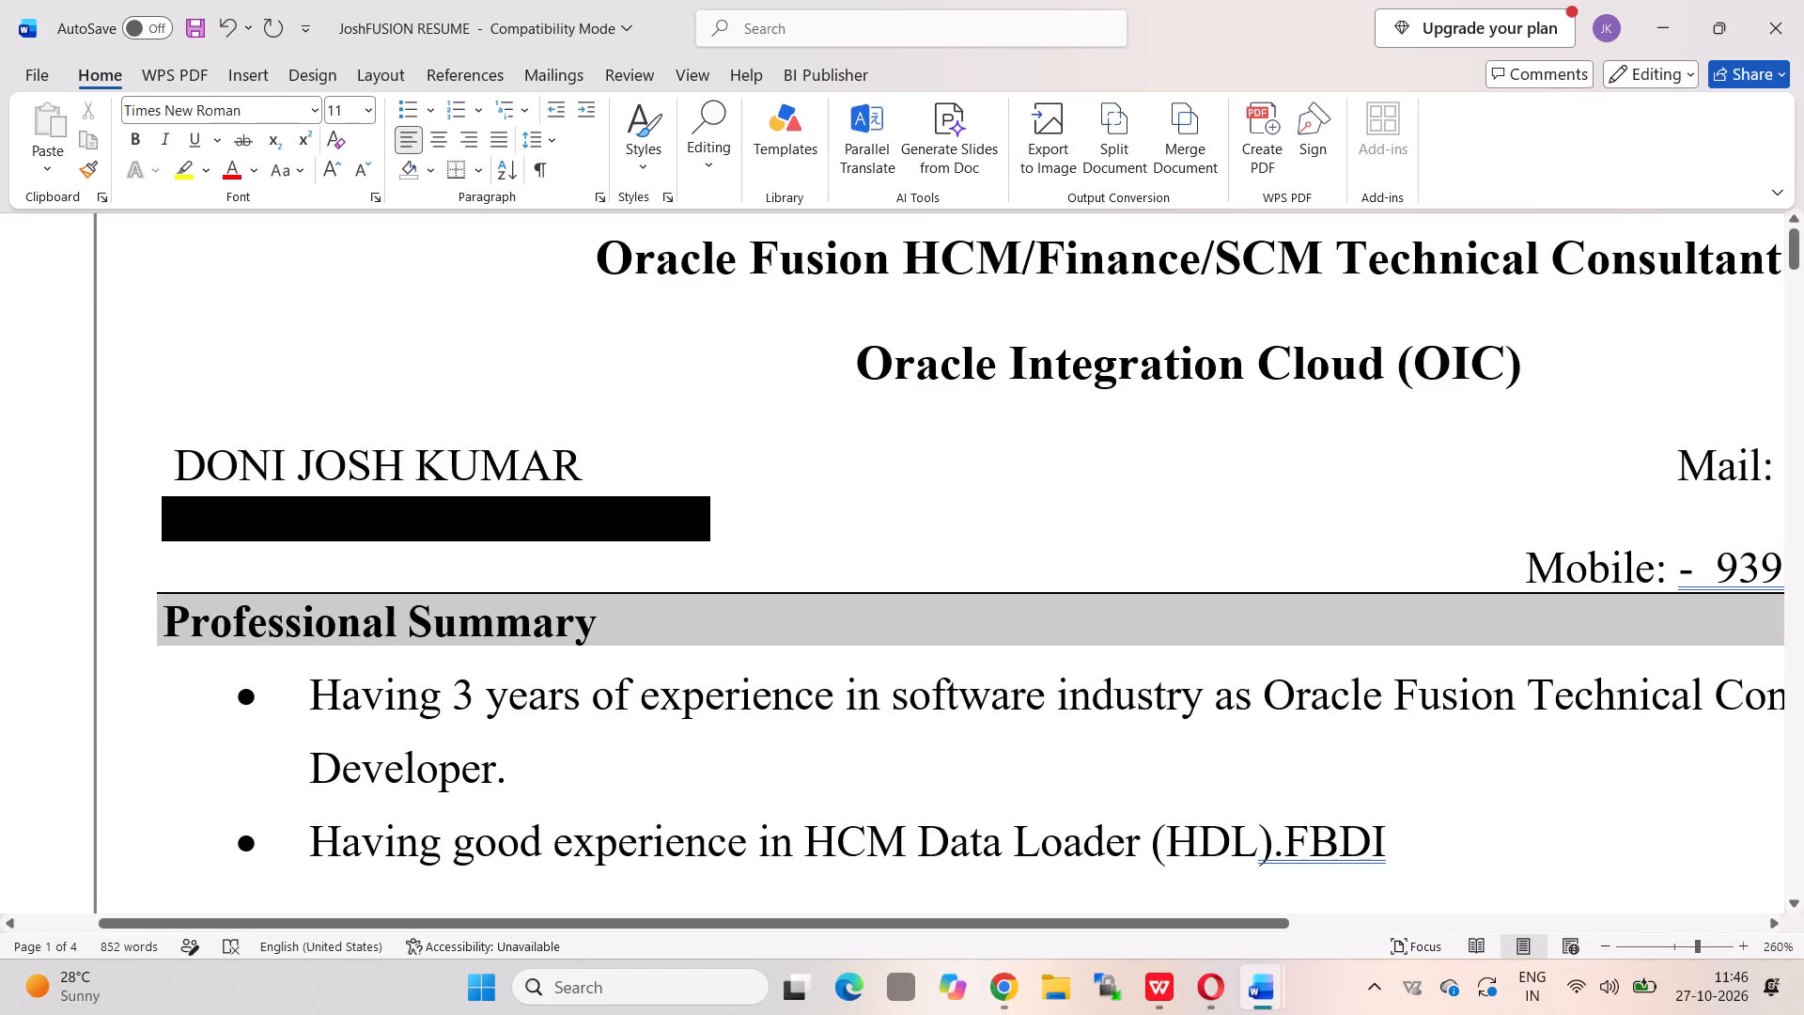
Remove 13 spaces before the "Mail:" label in the header so it sits above the "Mobile:" label.
click(1661, 463)
key(BackSpace)
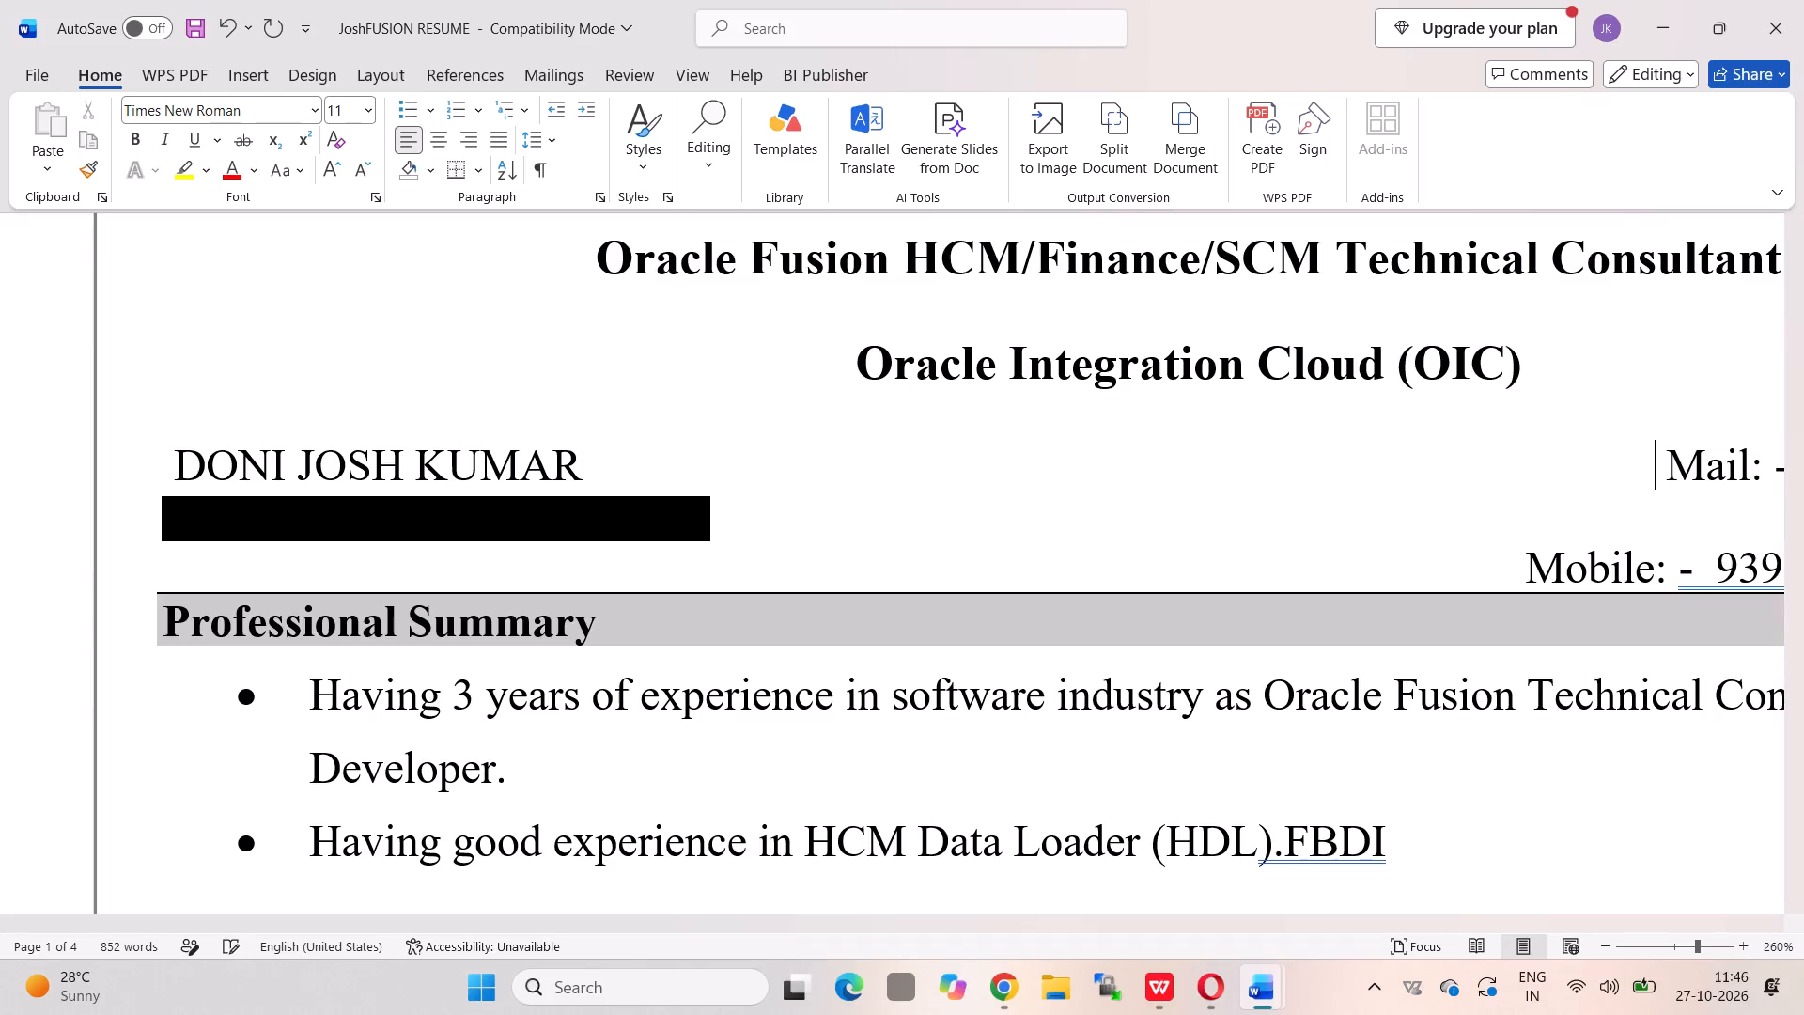
key(BackSpace)
key(BackSpace)
key(BackSpace)
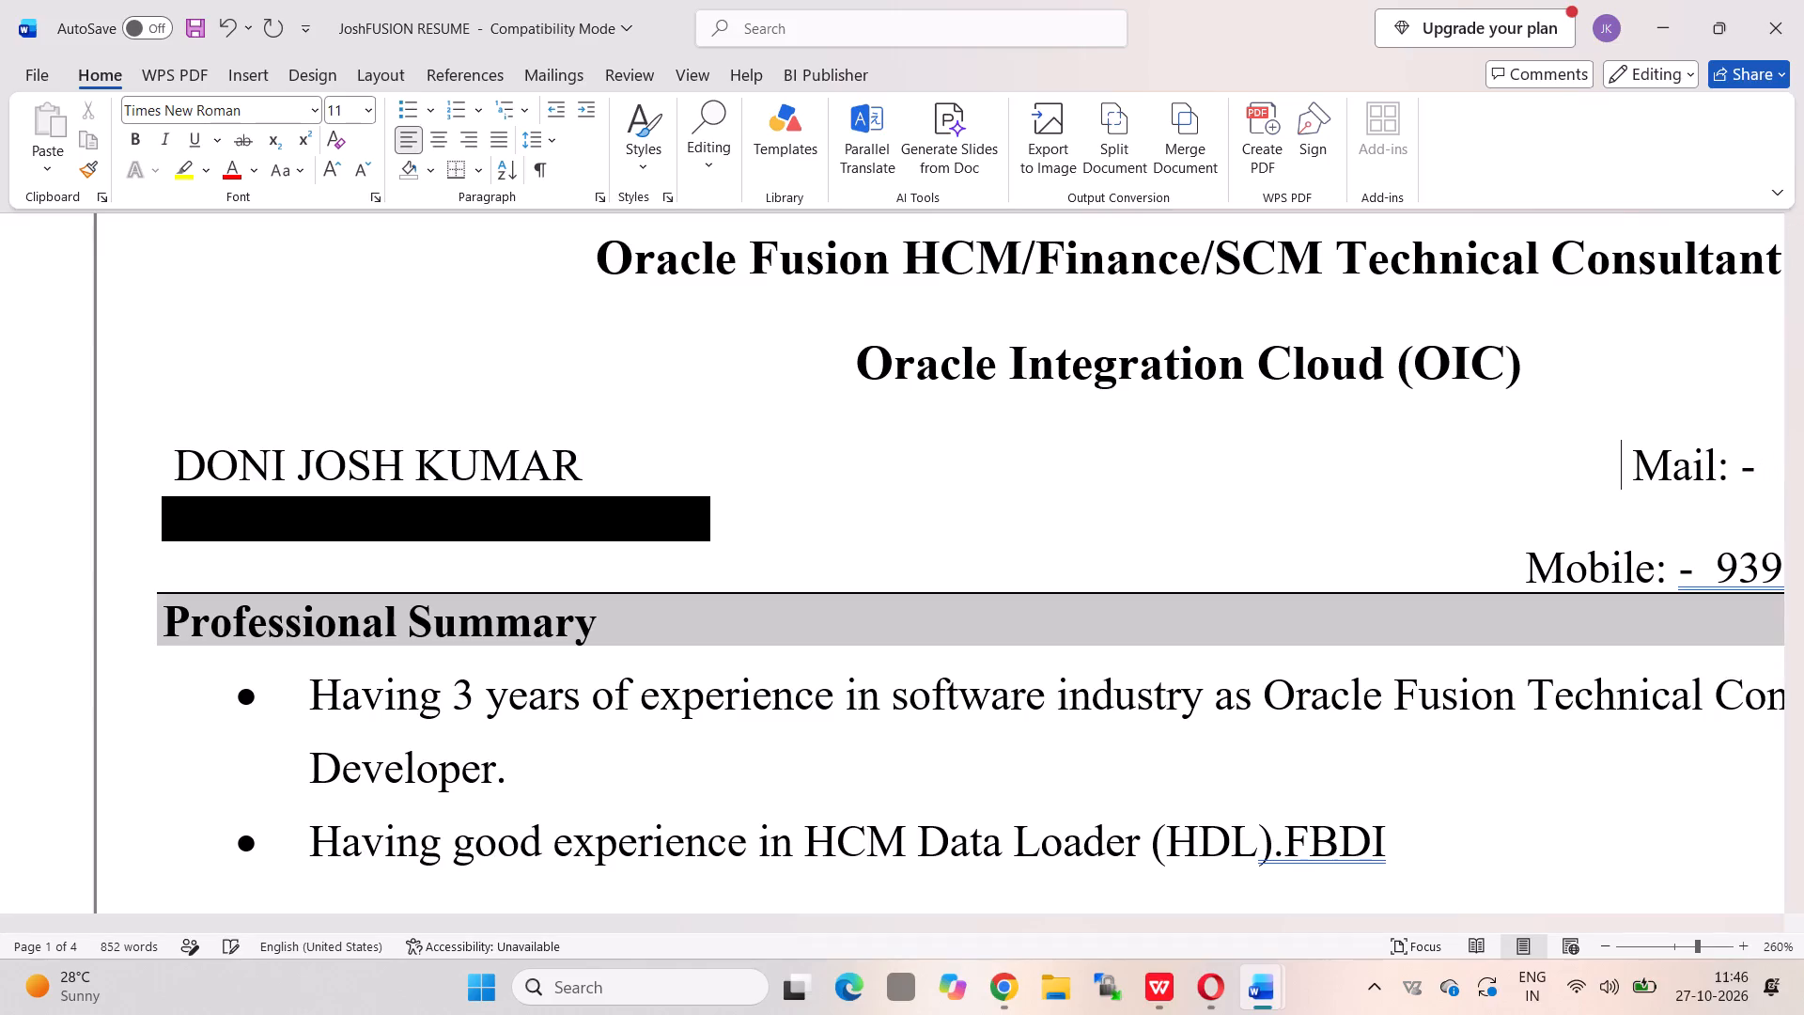
key(BackSpace)
key(BackSpace)
key(BackSpace)
key(BackSpace)
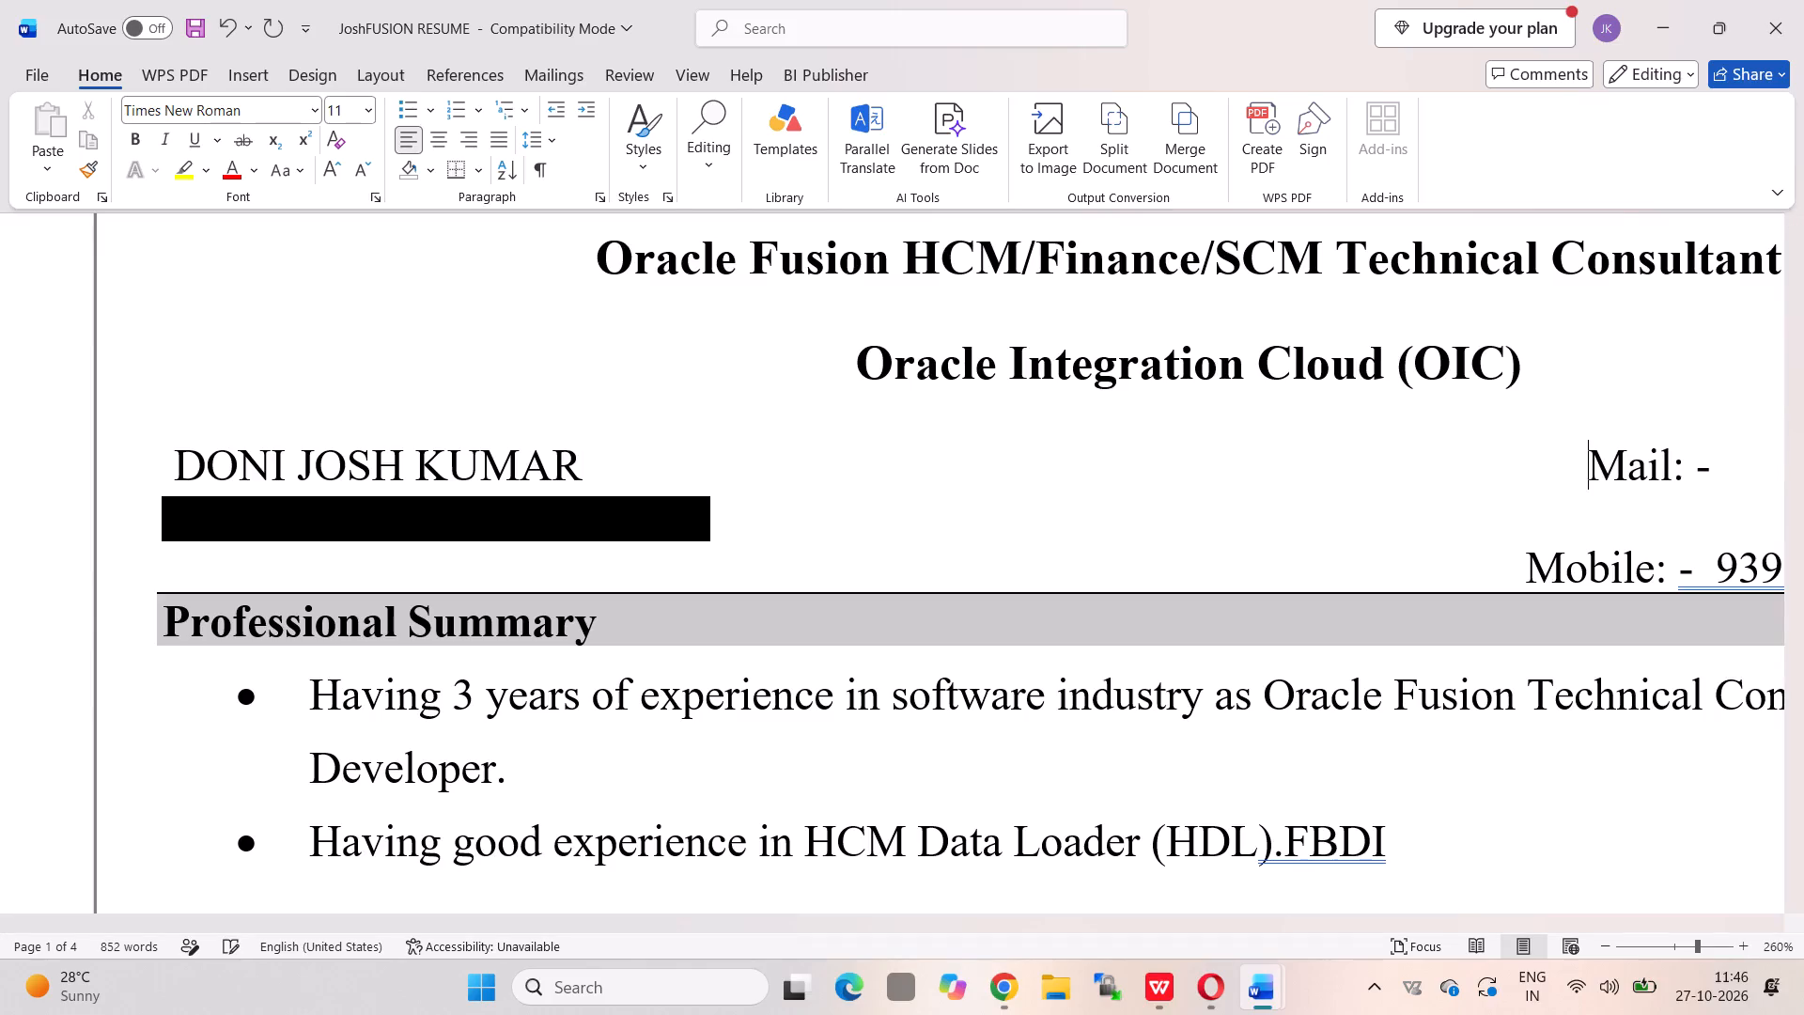
key(BackSpace)
key(BackSpace)
key(BackSpace)
key(BackSpace)
key(BackSpace)
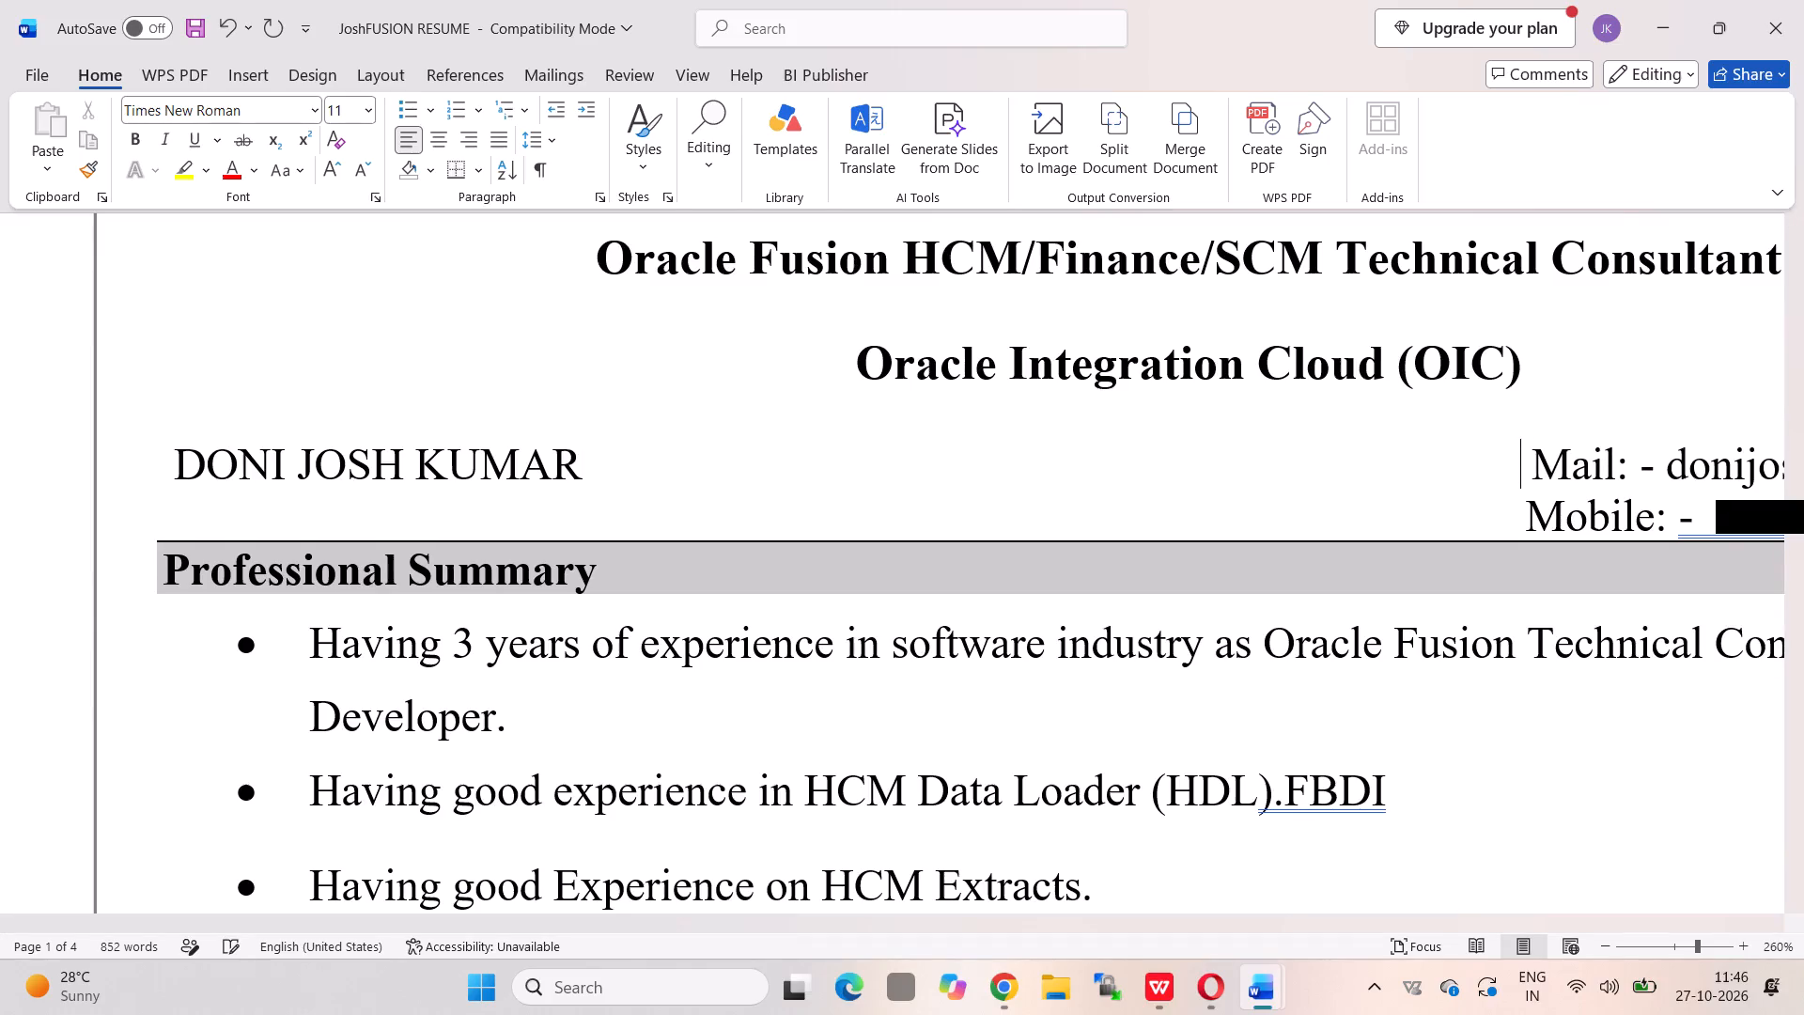
scroll(1661, 463, up, 1)
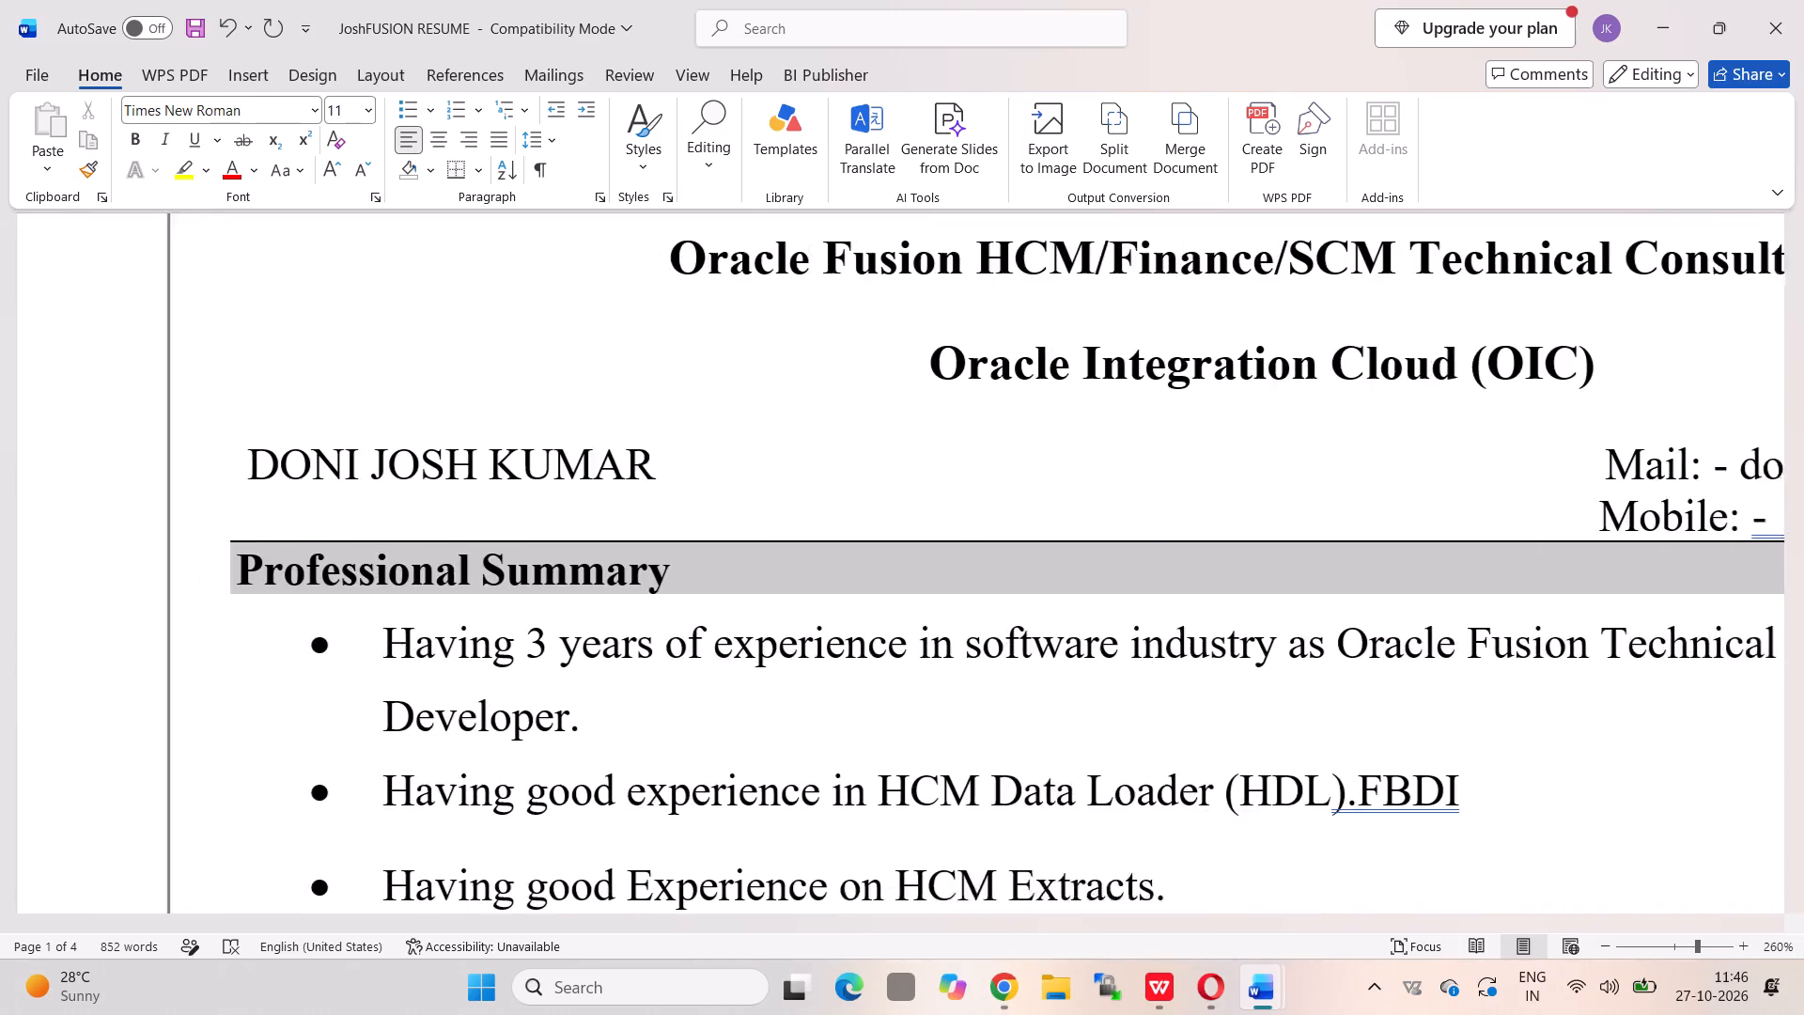
scroll(1661, 463, up, 2)
key(BackSpace)
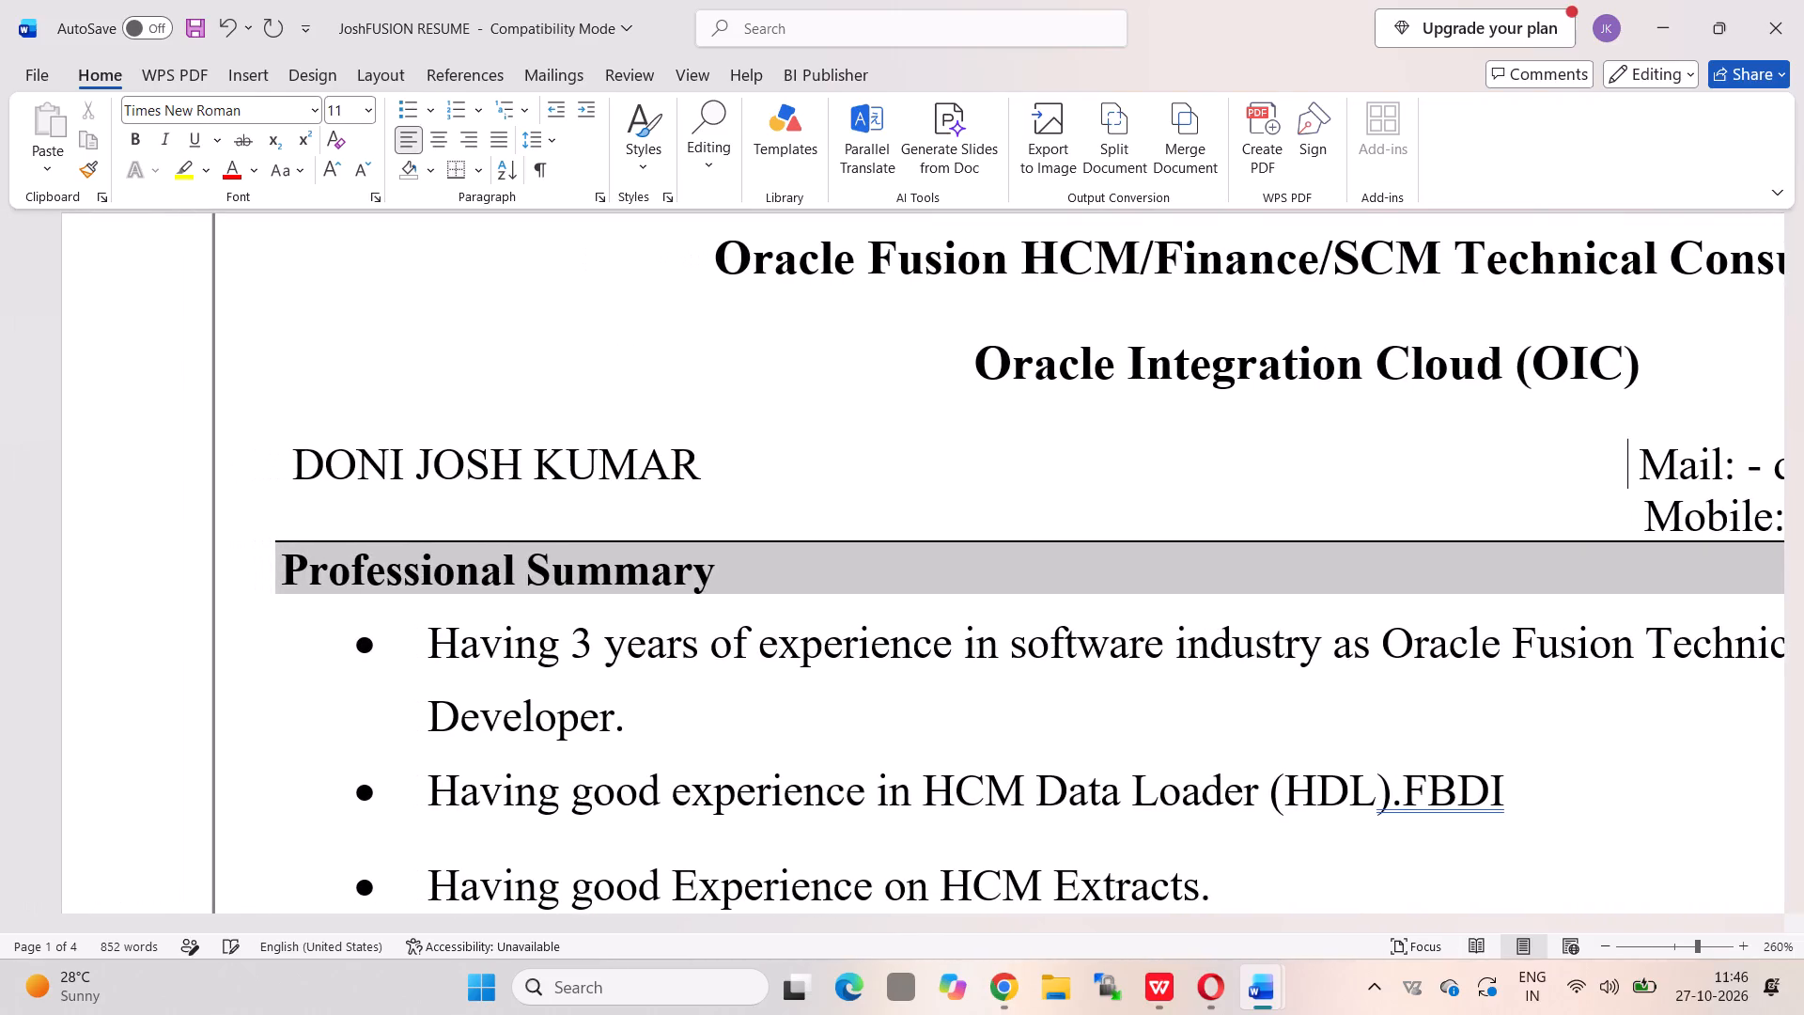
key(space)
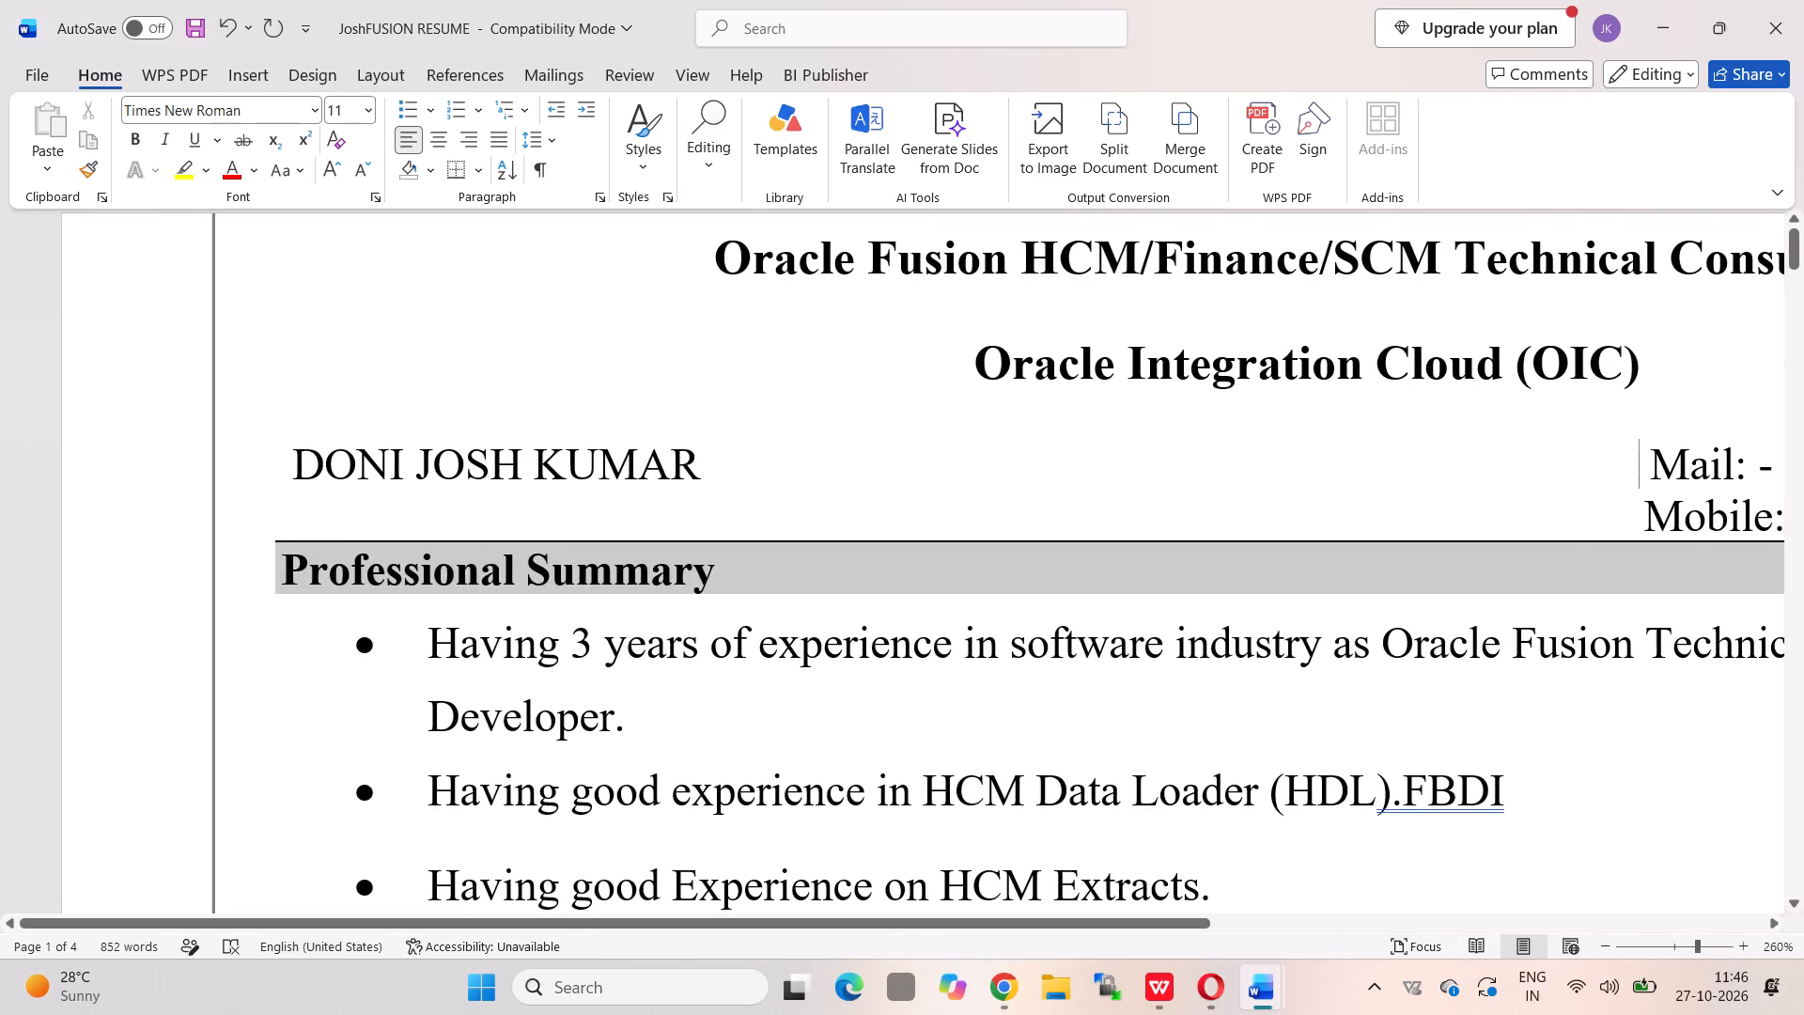
Make the candidate's name in the header bold.
drag(292, 460, 682, 483)
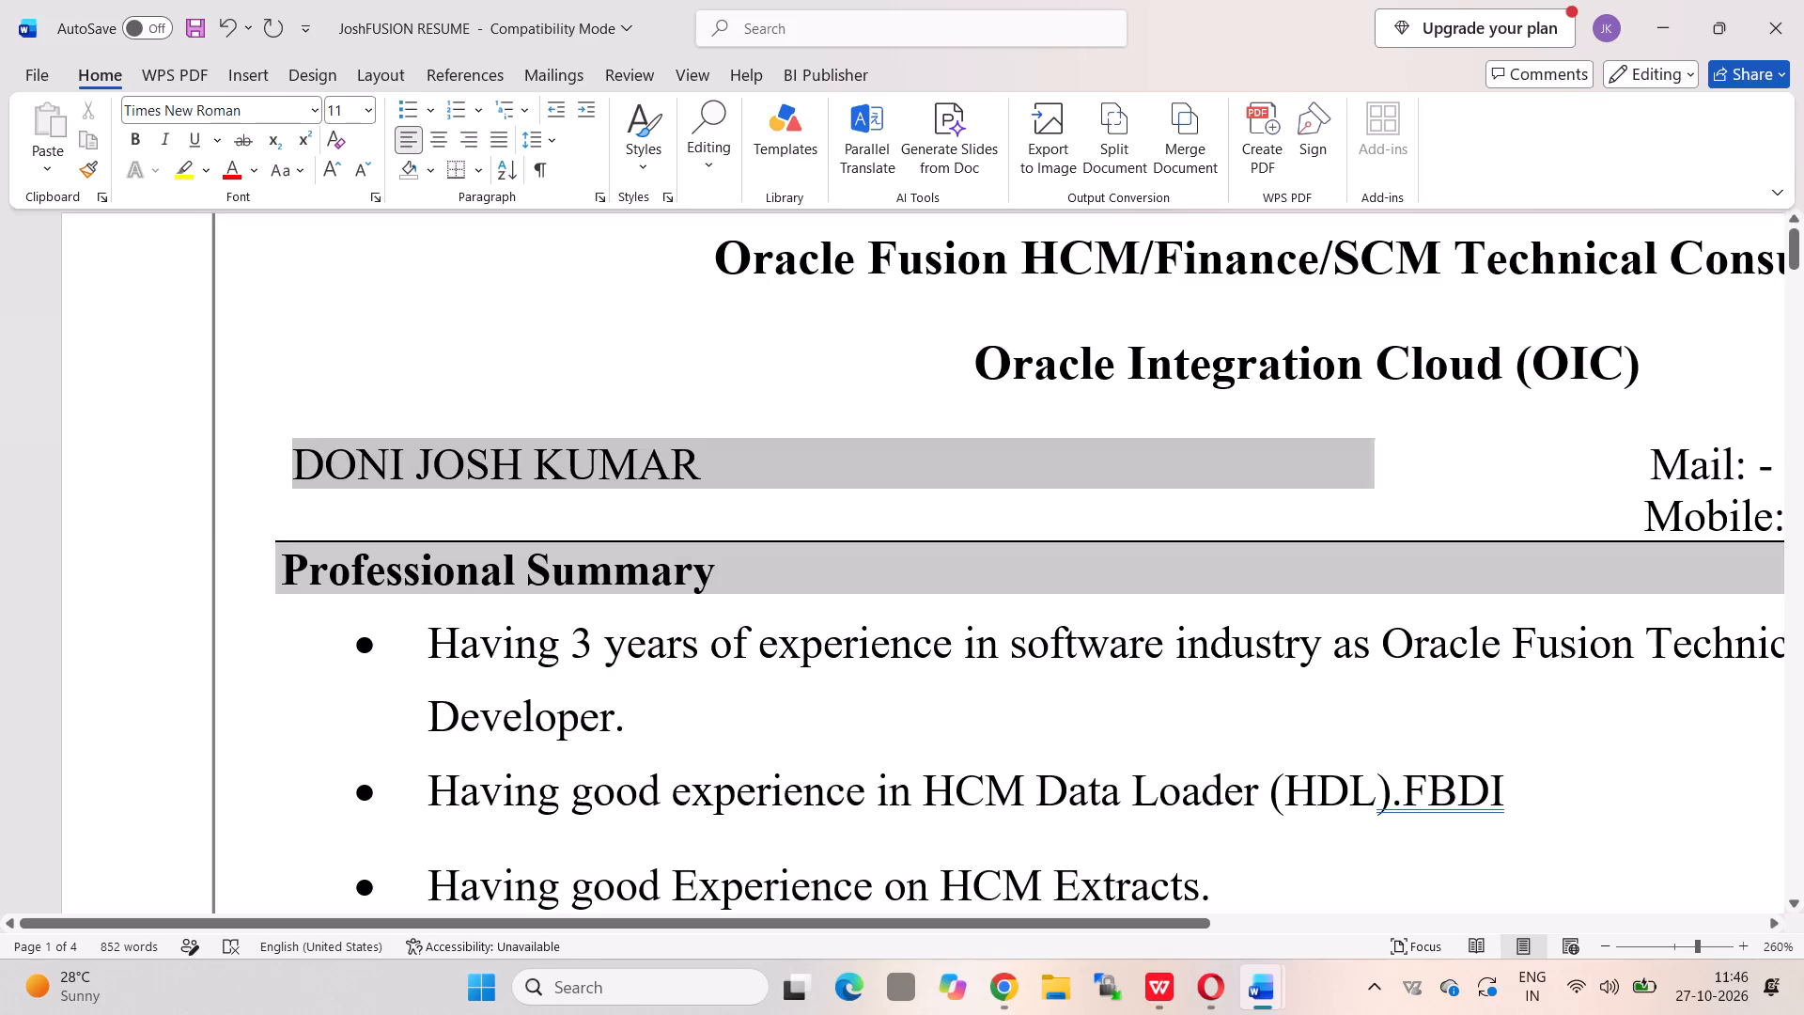
drag(682, 483, 690, 470)
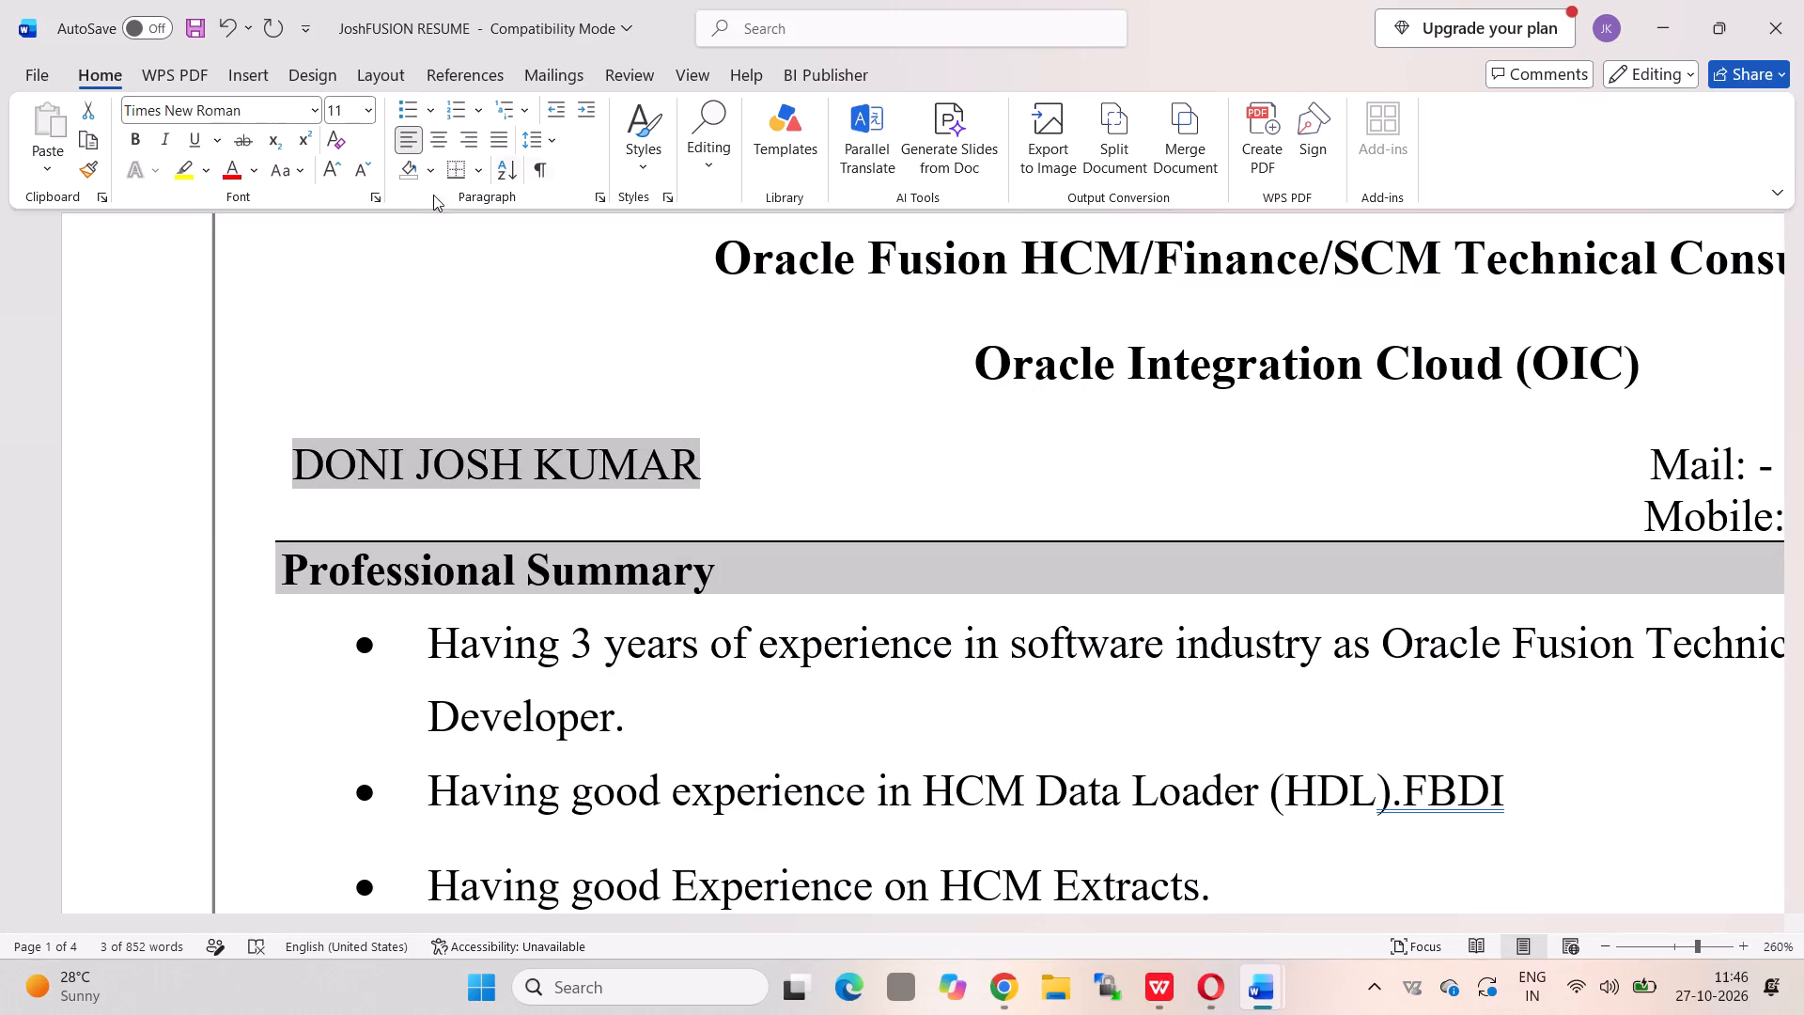
click(144, 134)
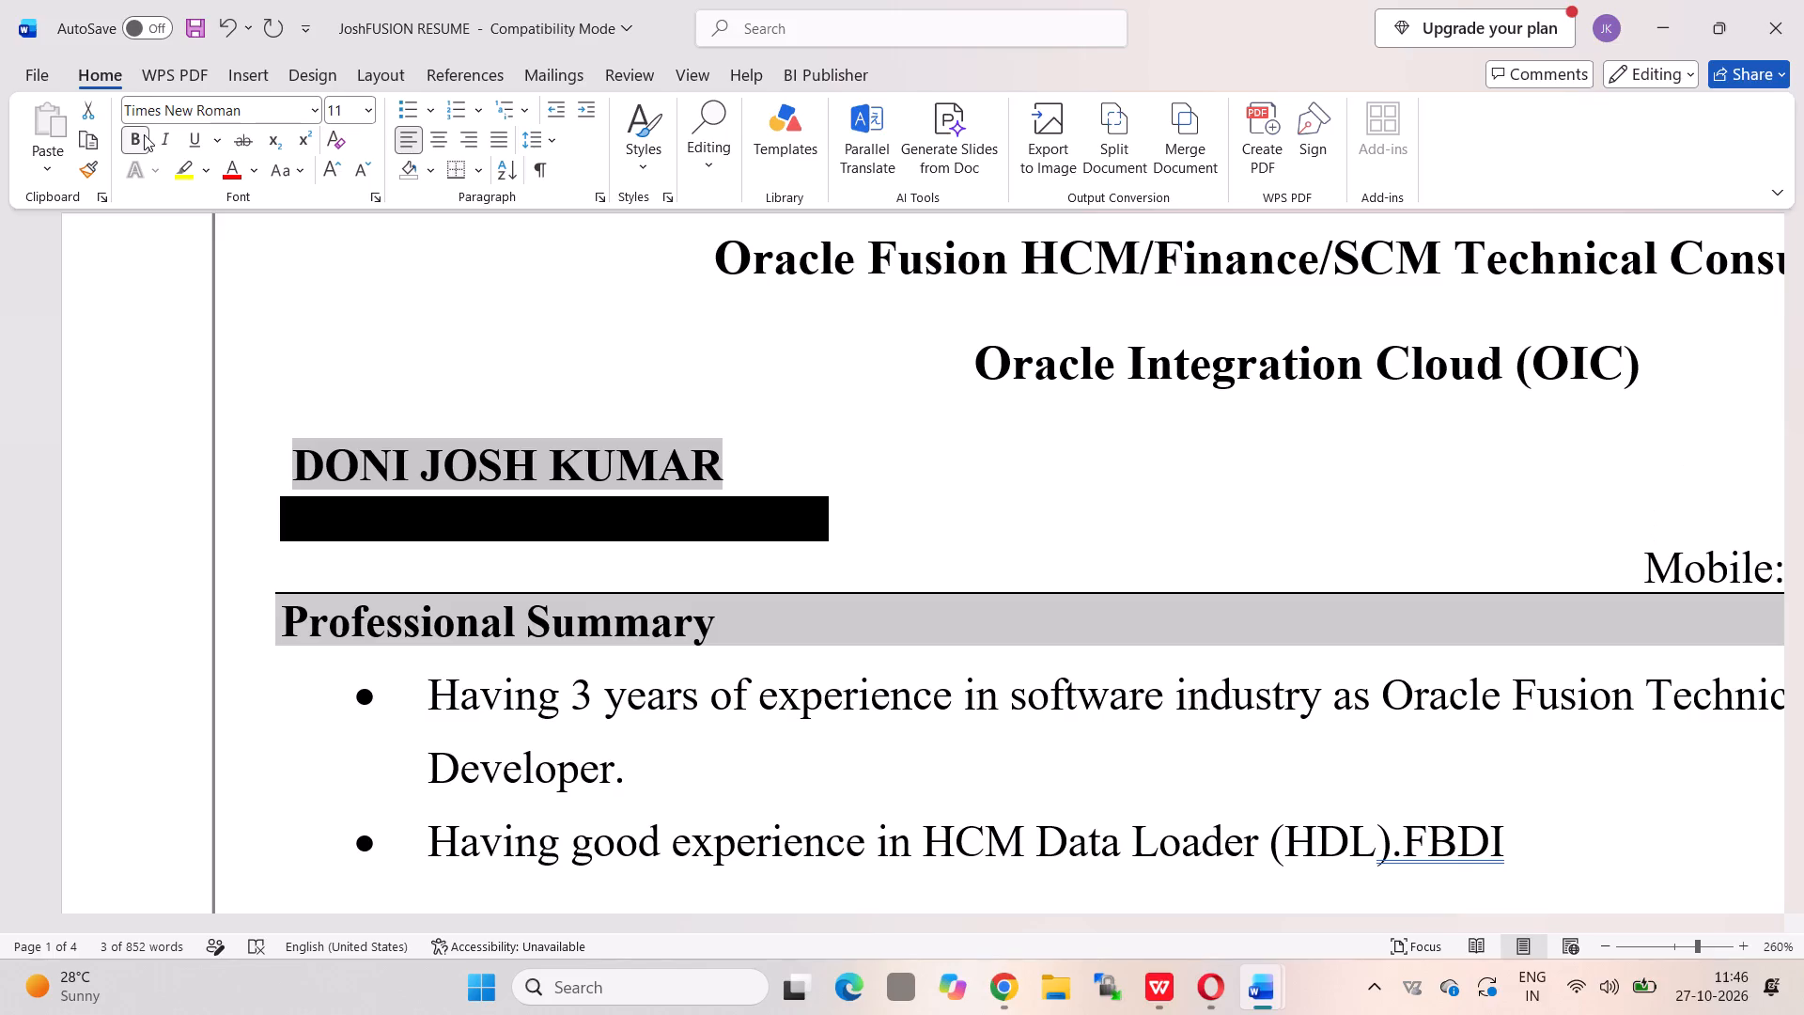
Remove 13 more spaces before the "Mail:" label so the address fits on its line and lines up with "Mobile:".
scroll(1228, 419, left, 3)
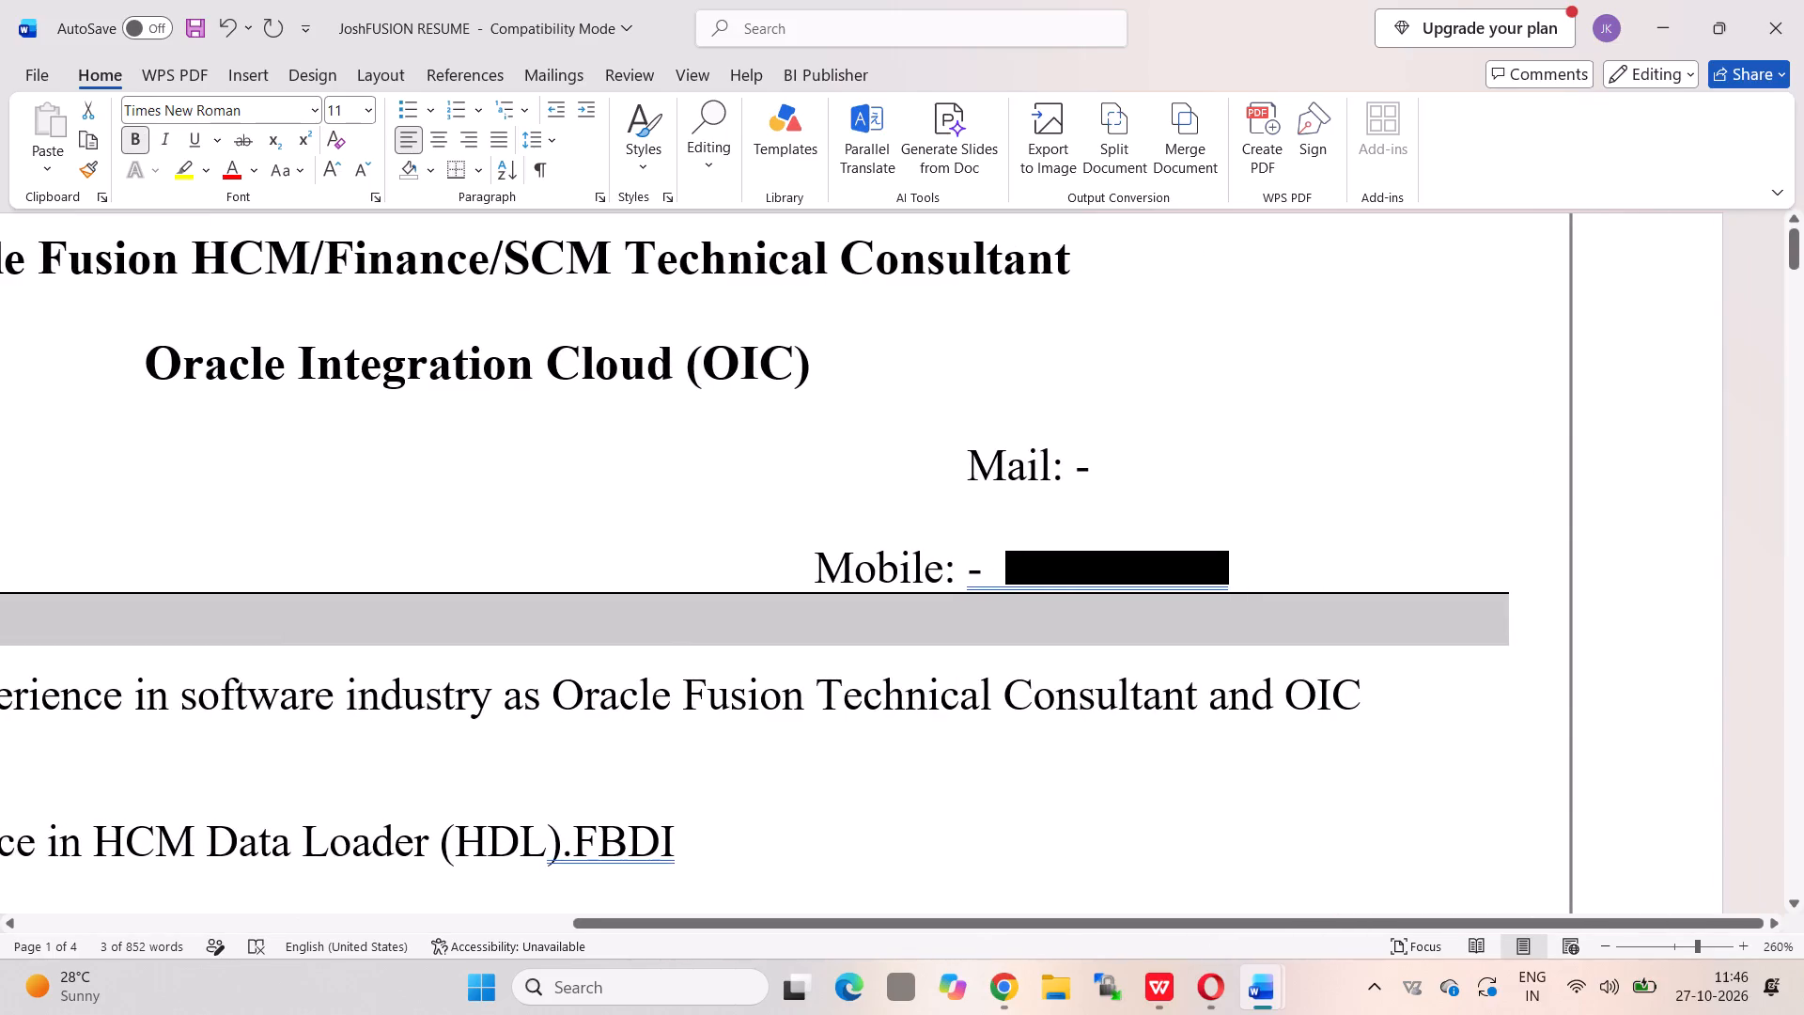
click(956, 458)
key(BackSpace)
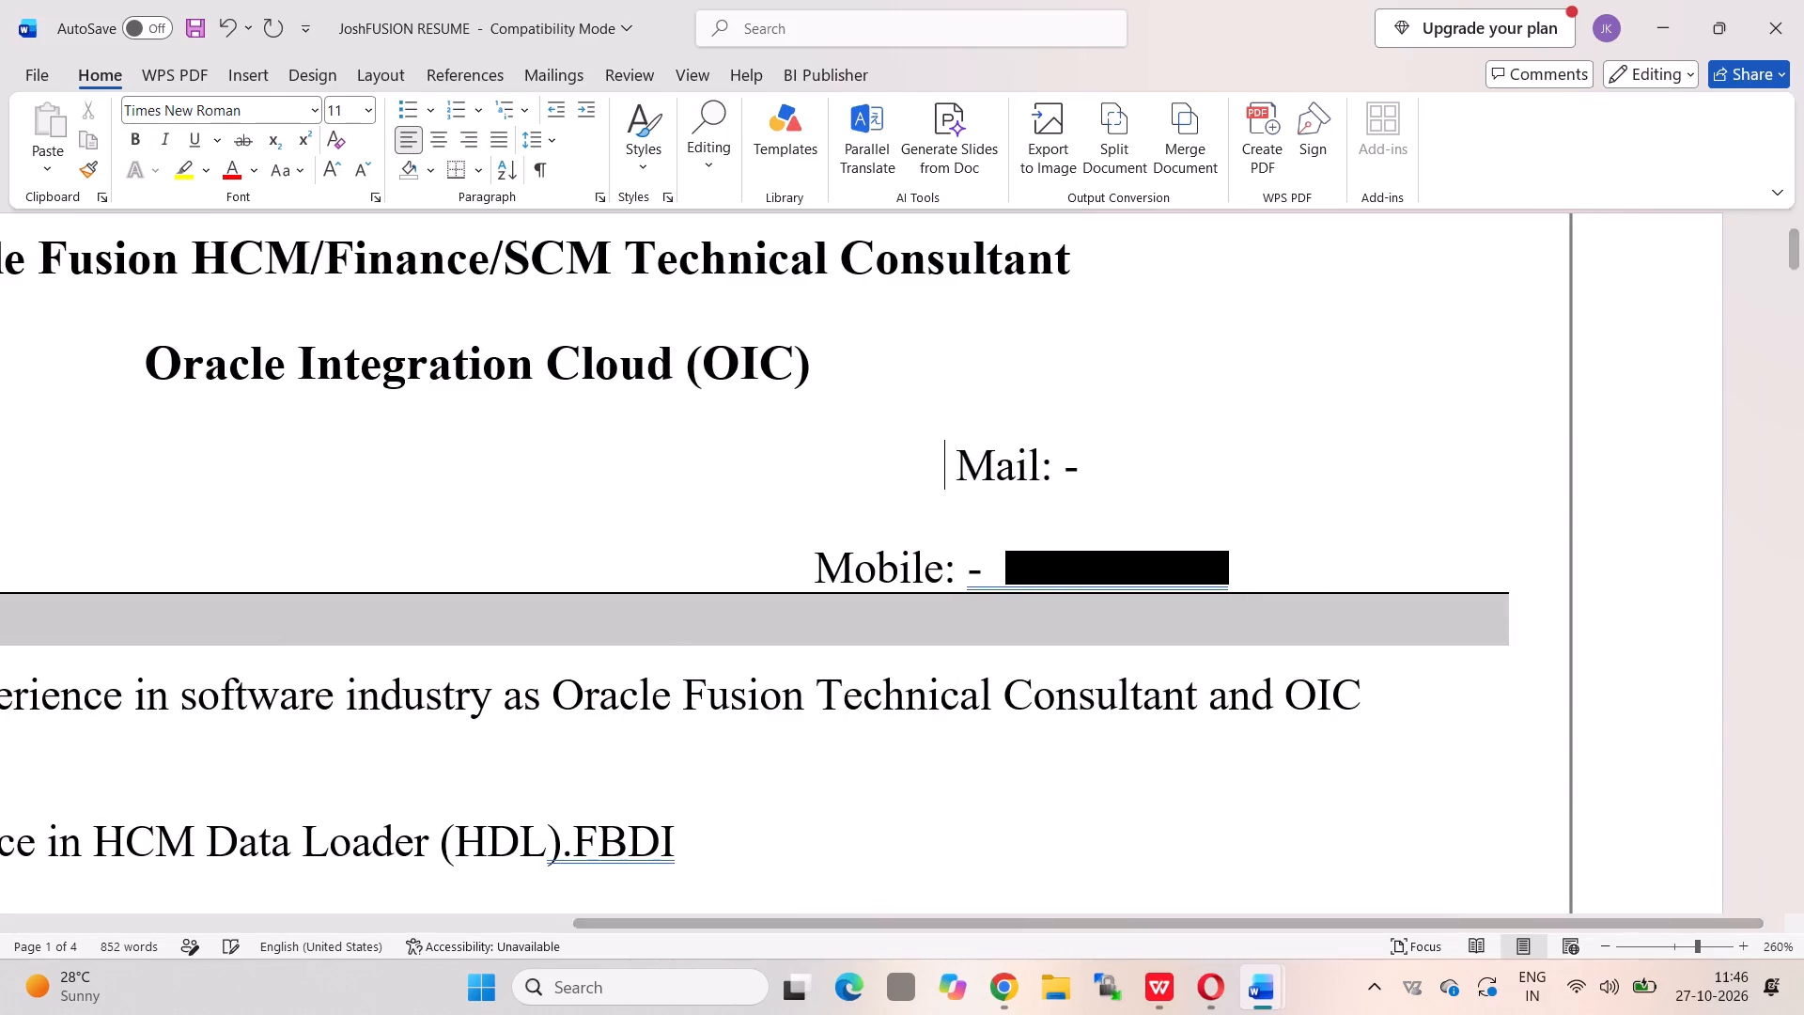
key(BackSpace)
key(BackSpace)
key(BackSpace)
key(BackSpace)
key(BackSpace)
key(BackSpace)
key(BackSpace)
key(BackSpace)
key(BackSpace)
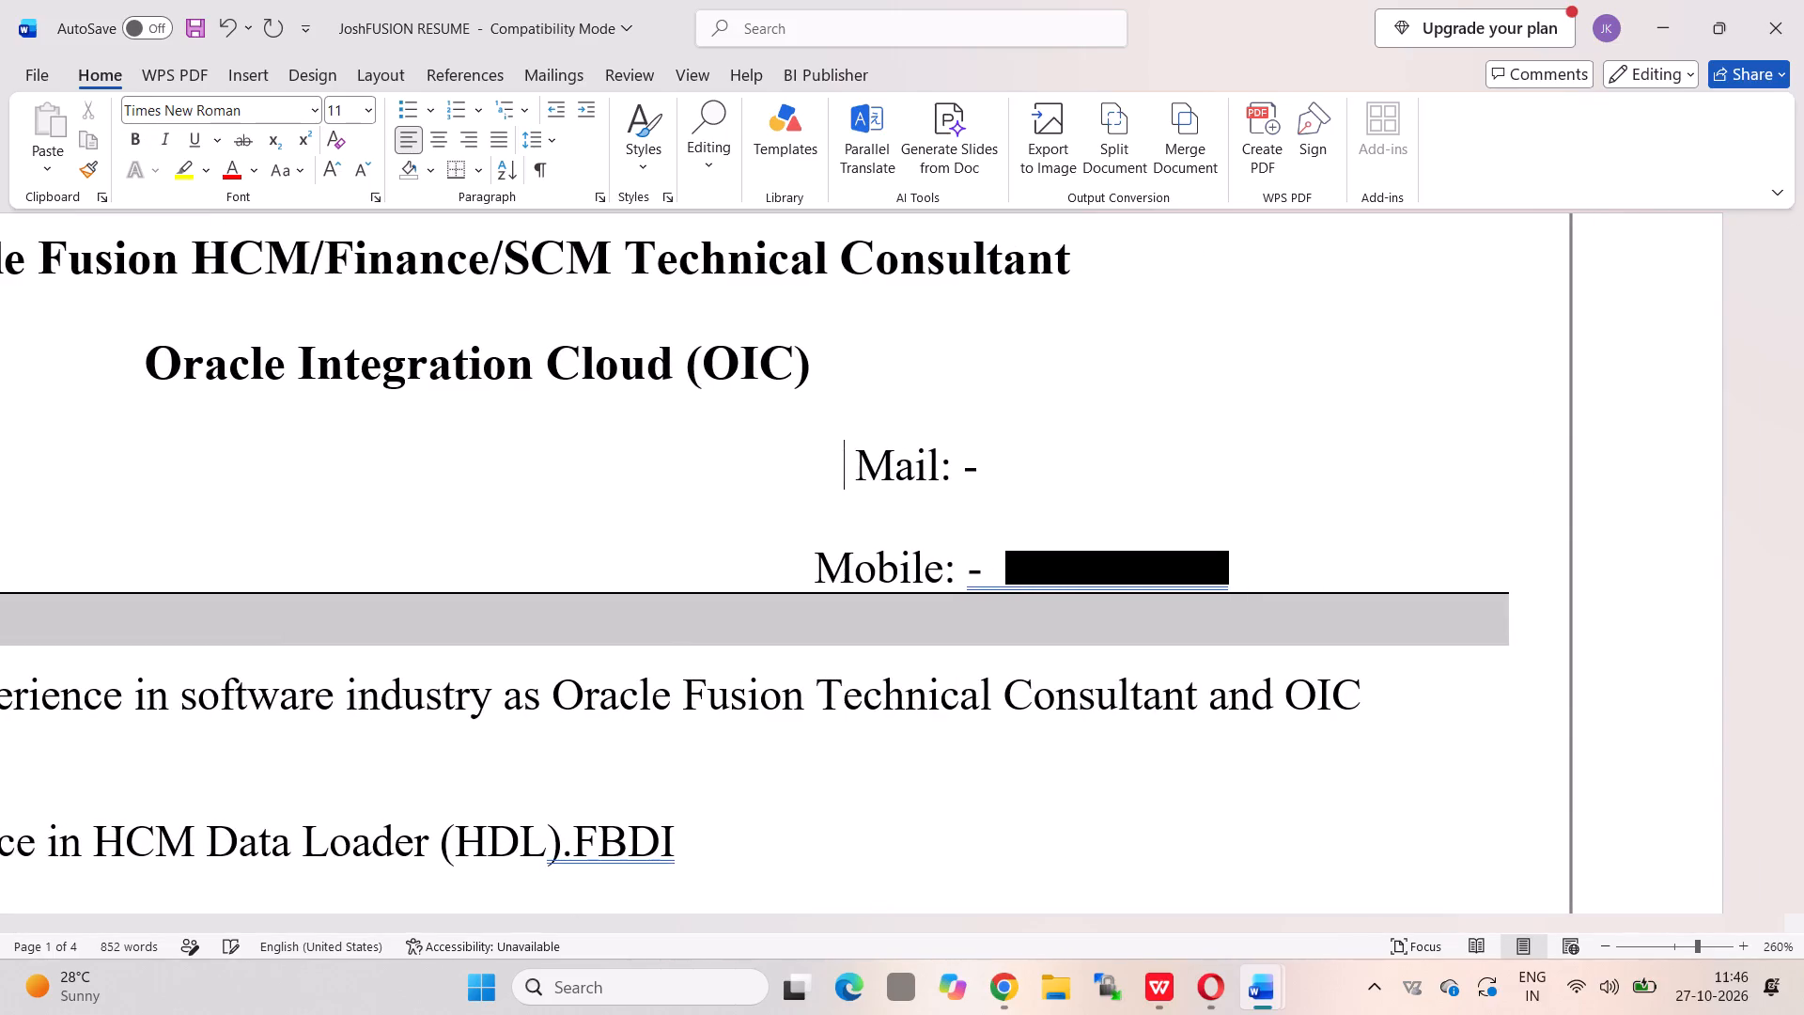
key(BackSpace)
key(BackSpace)
key(BackSpace)
key(BackSpace)
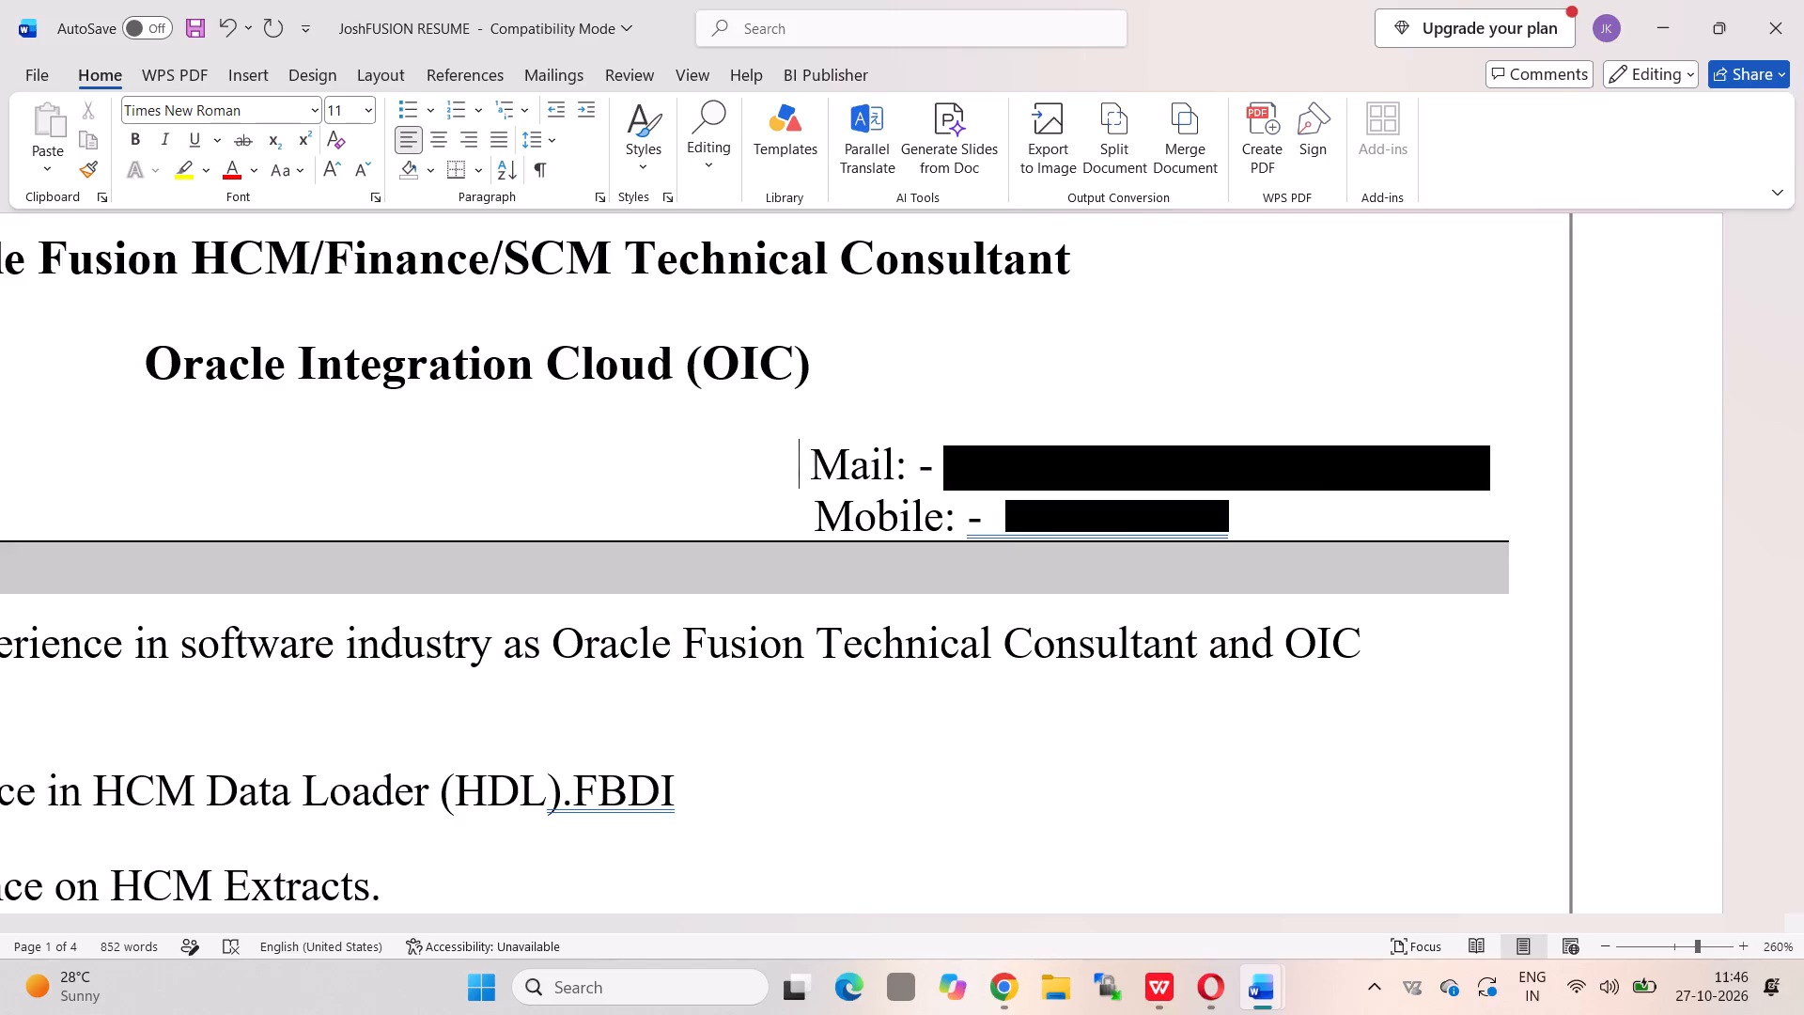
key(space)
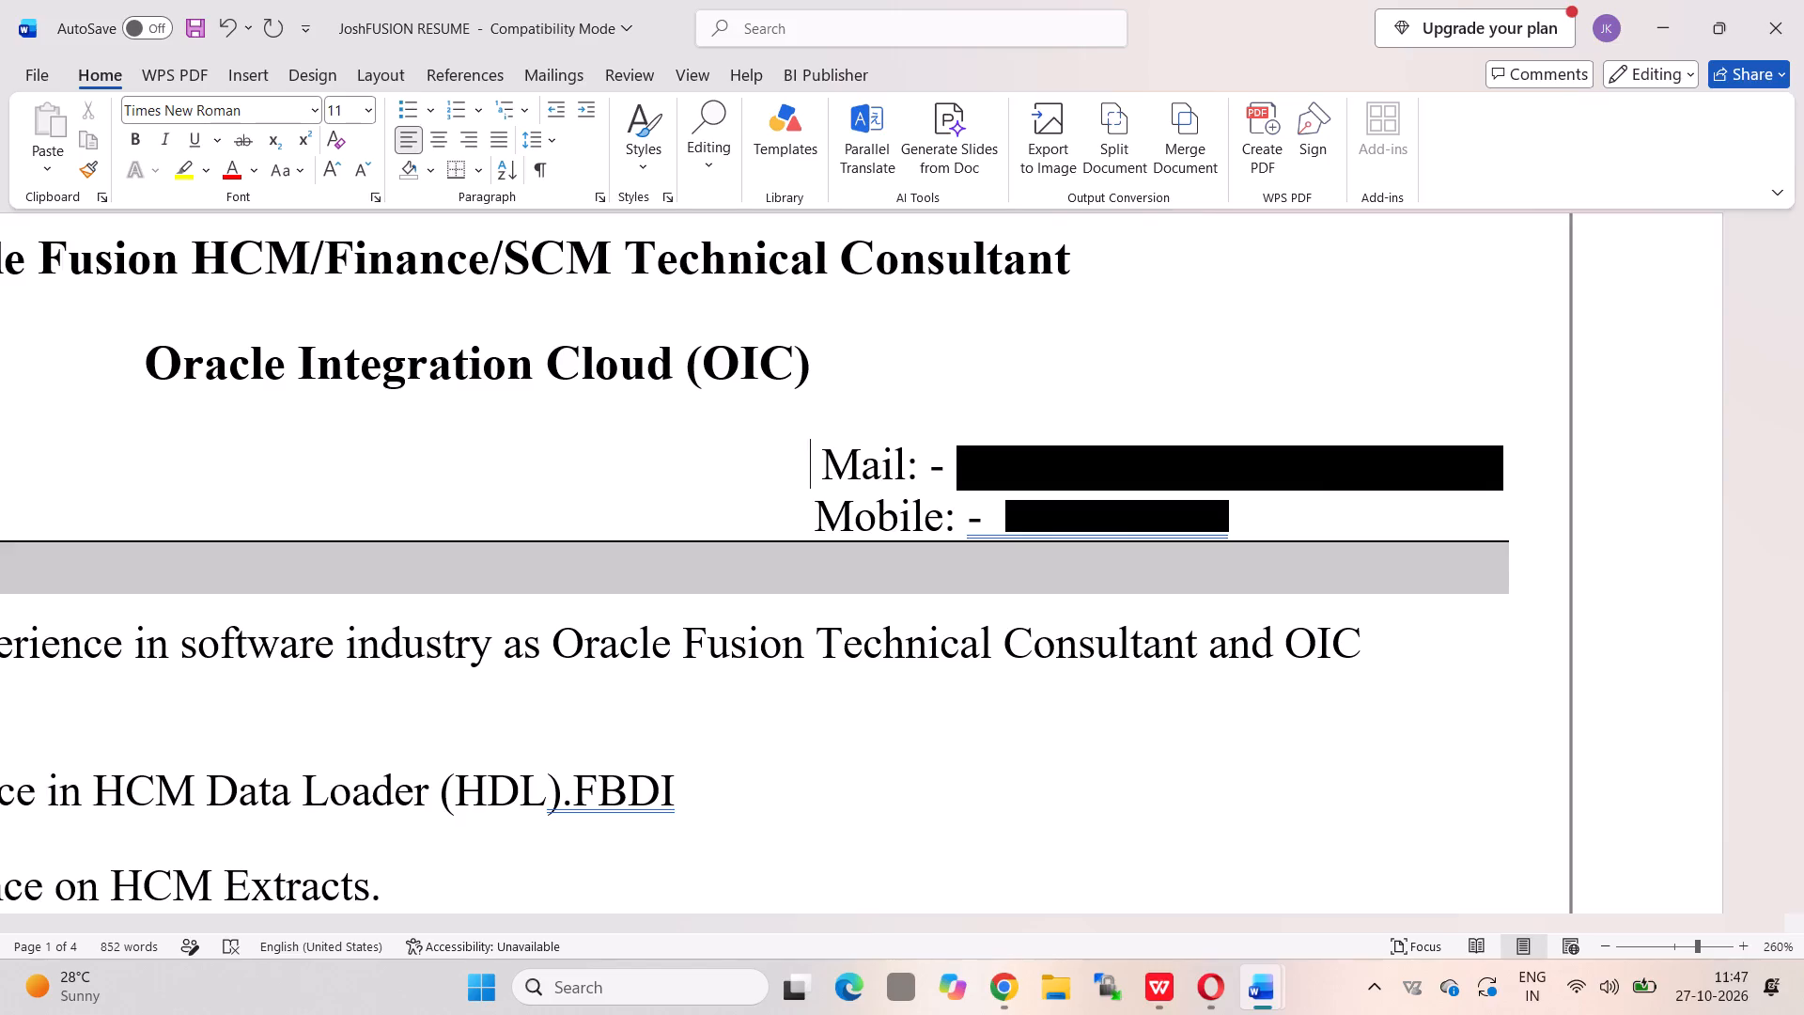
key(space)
key(BackSpace)
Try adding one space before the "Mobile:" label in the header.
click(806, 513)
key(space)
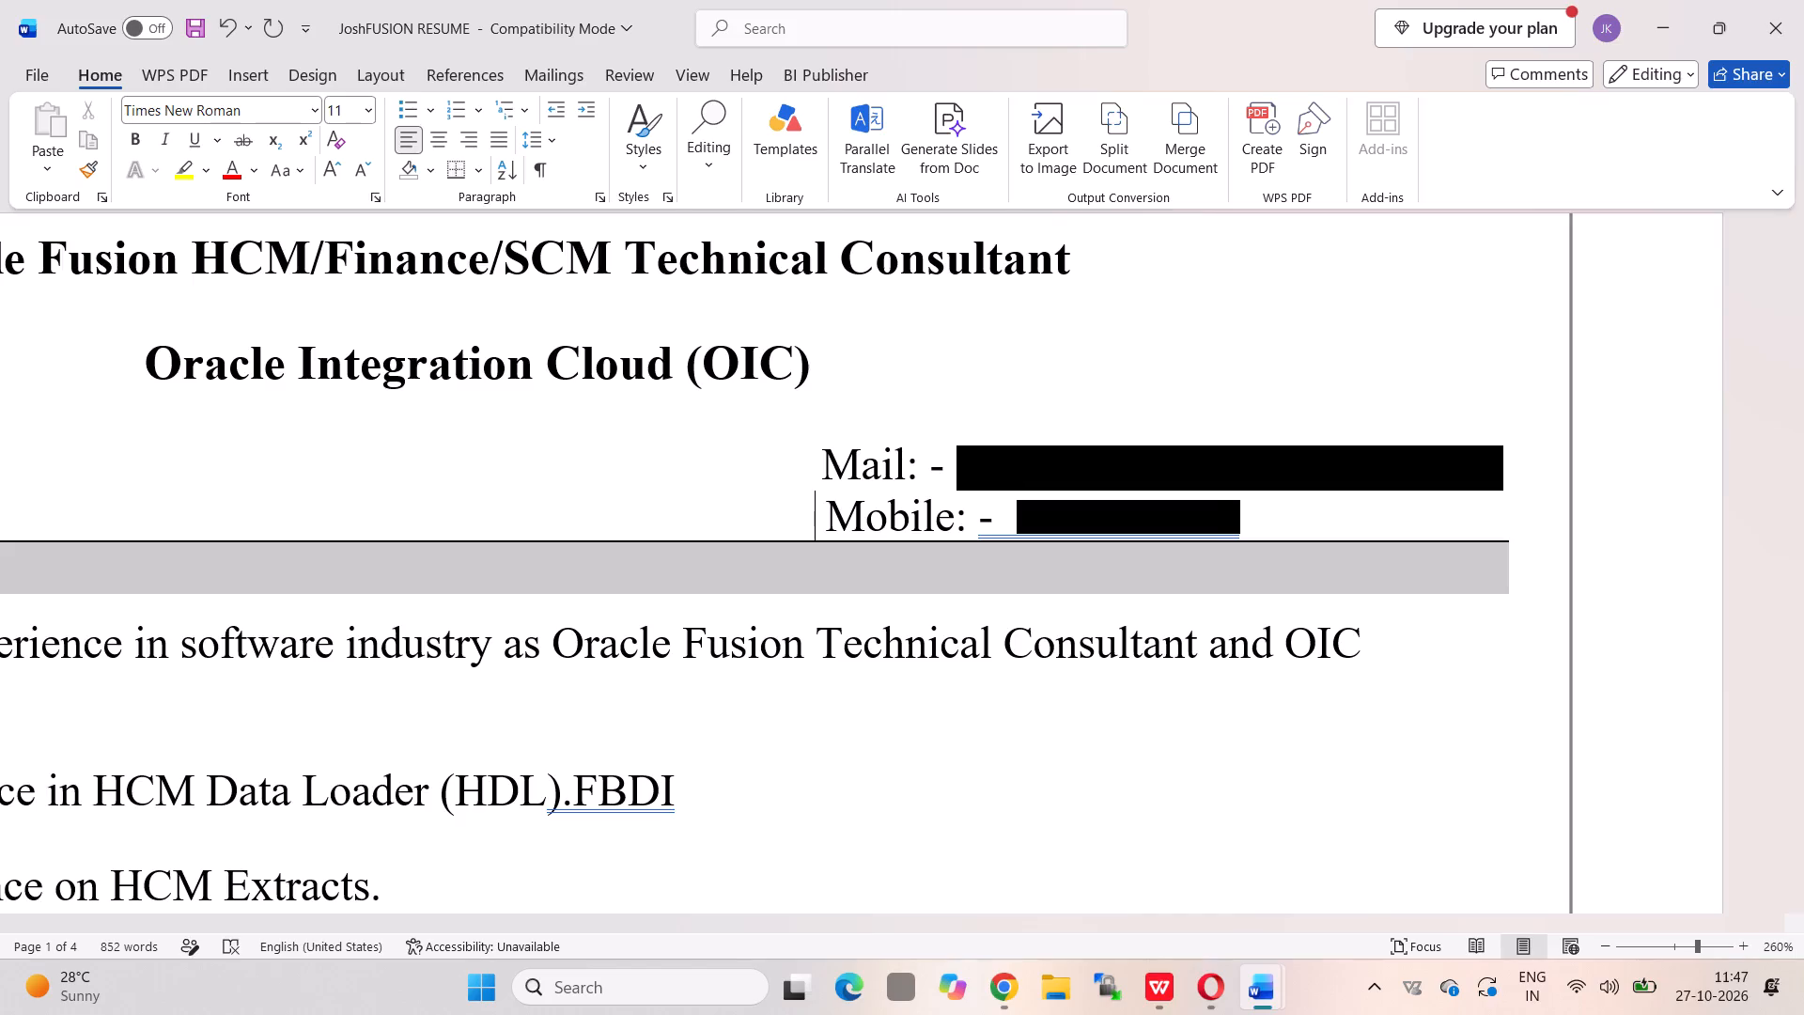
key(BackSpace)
Examine the header's name, Mail and Mobile alignment and the Professional Summary section at 210% zoom.
ctrl+scroll(806, 513, down, 1)
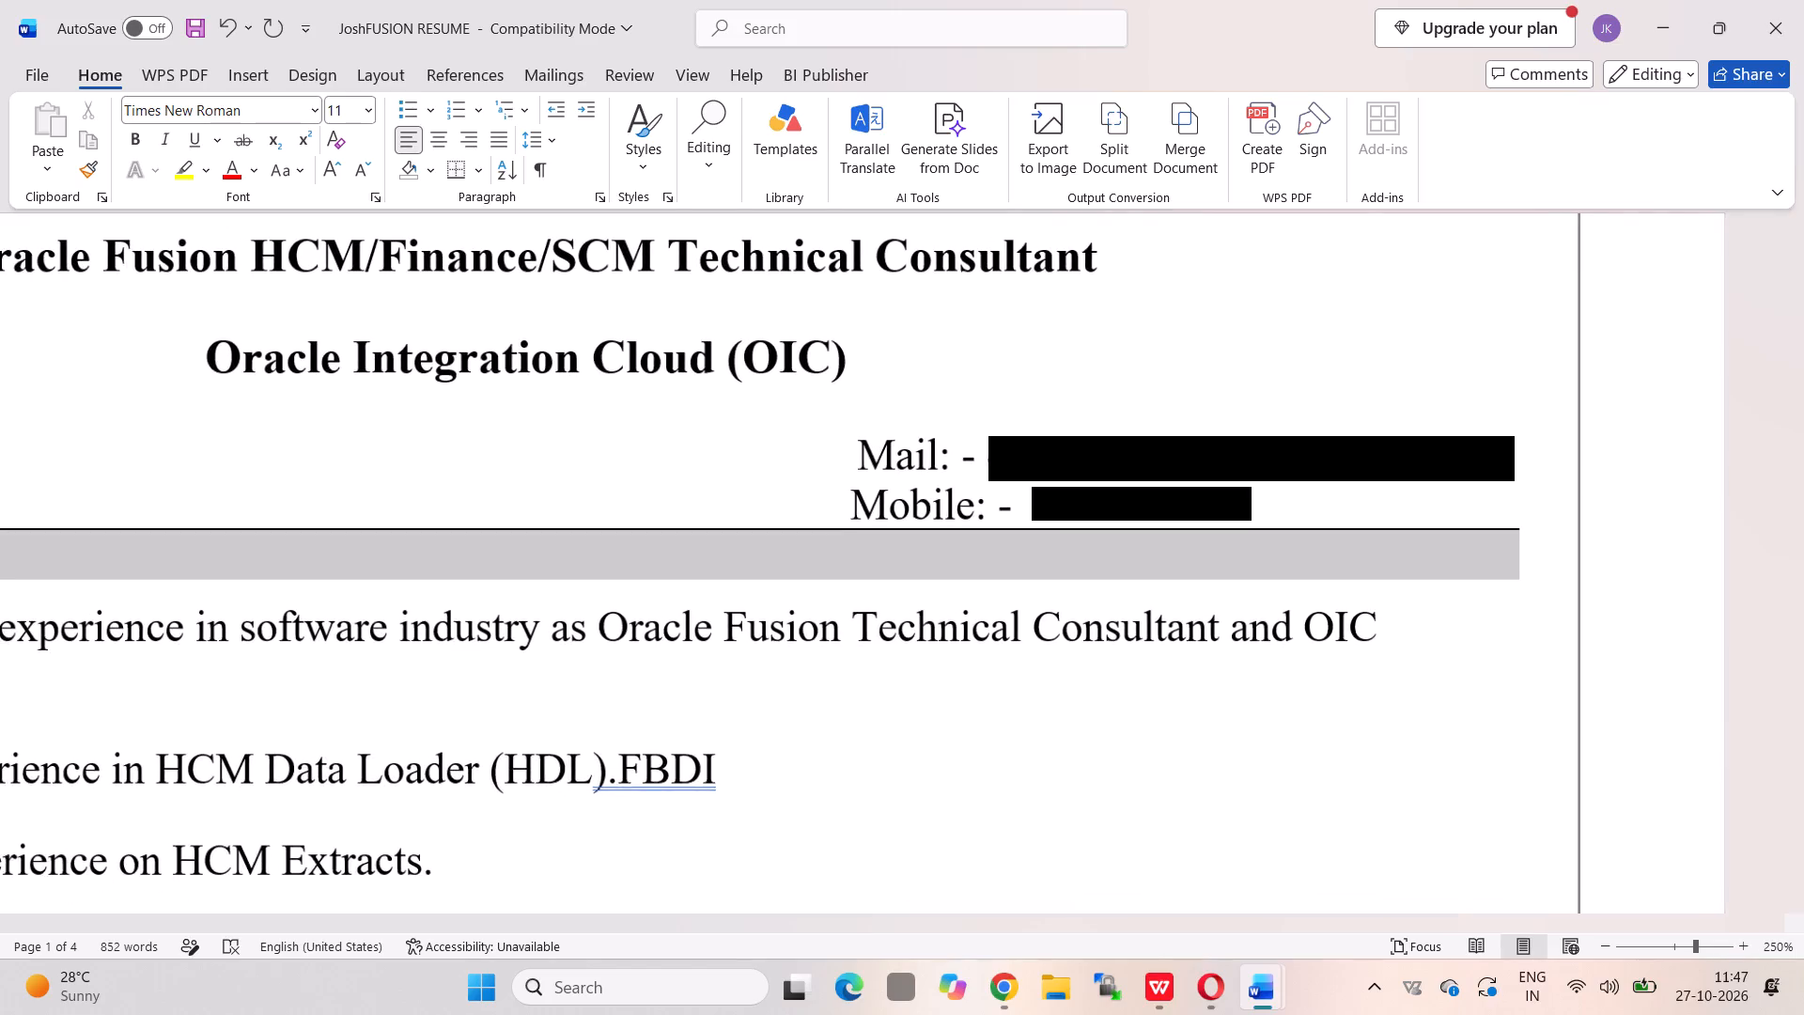
ctrl+scroll(806, 513, down, 4)
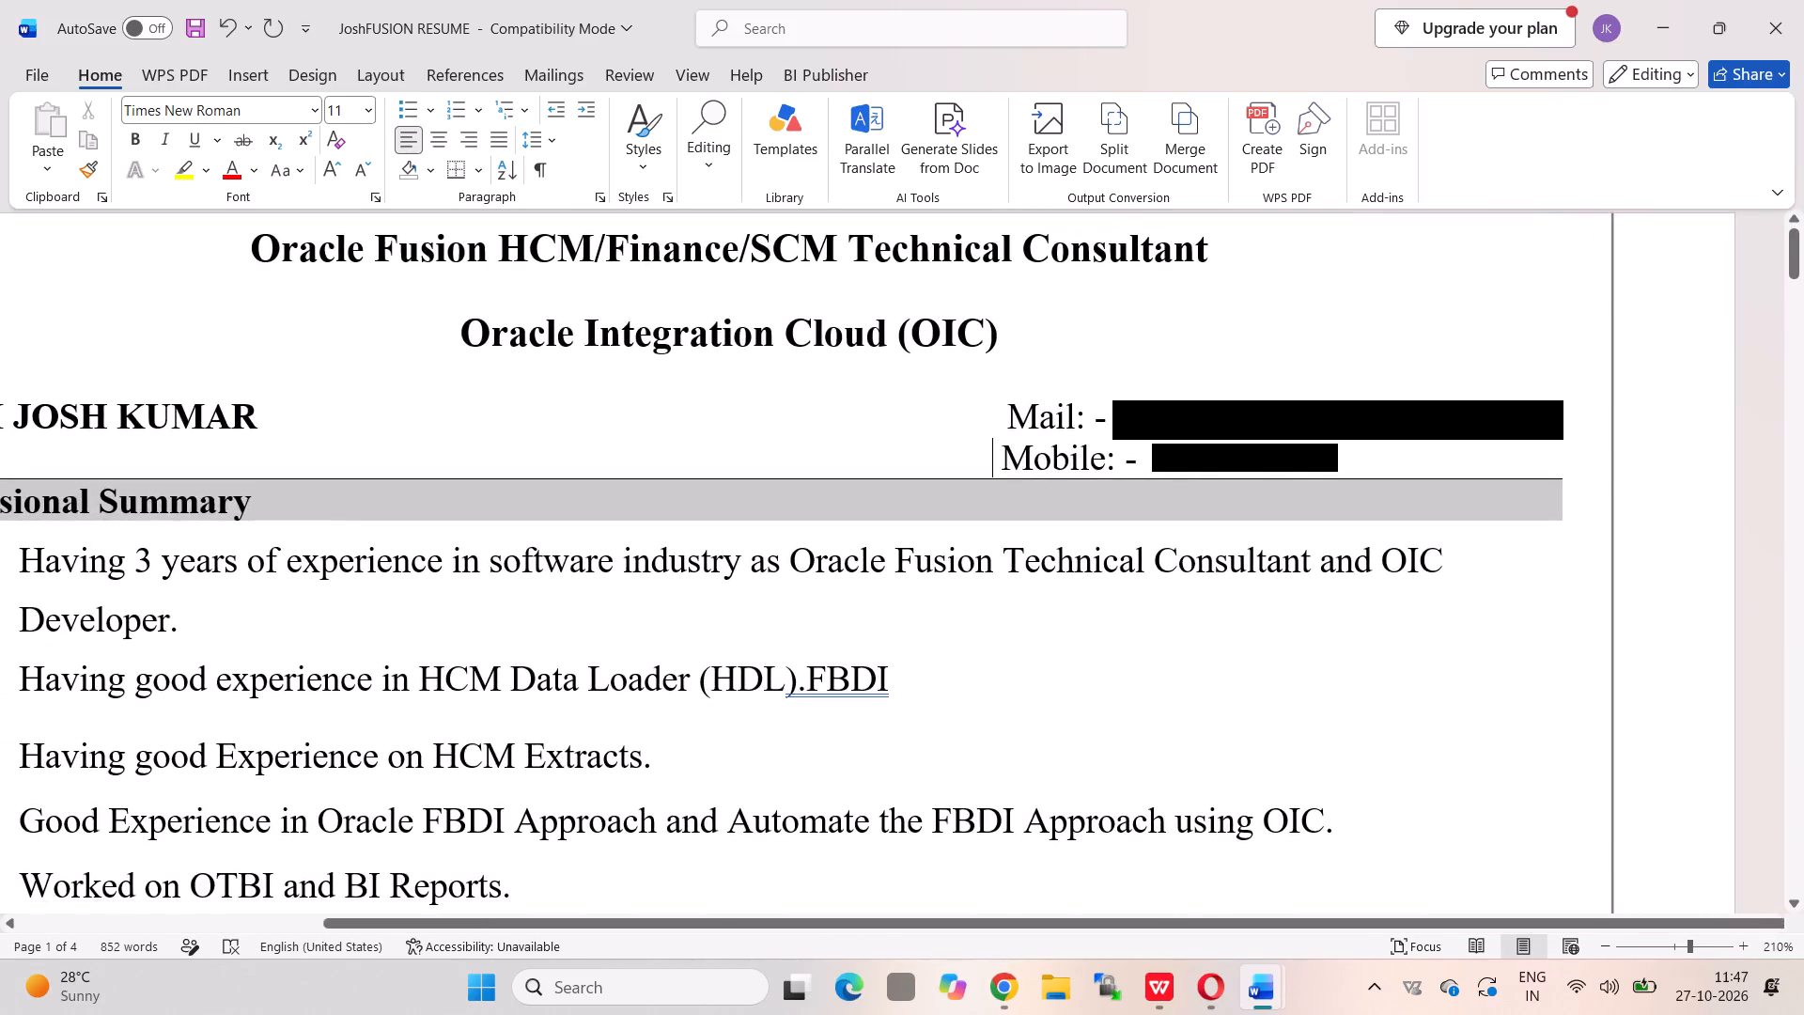
scroll(806, 513, right, 1)
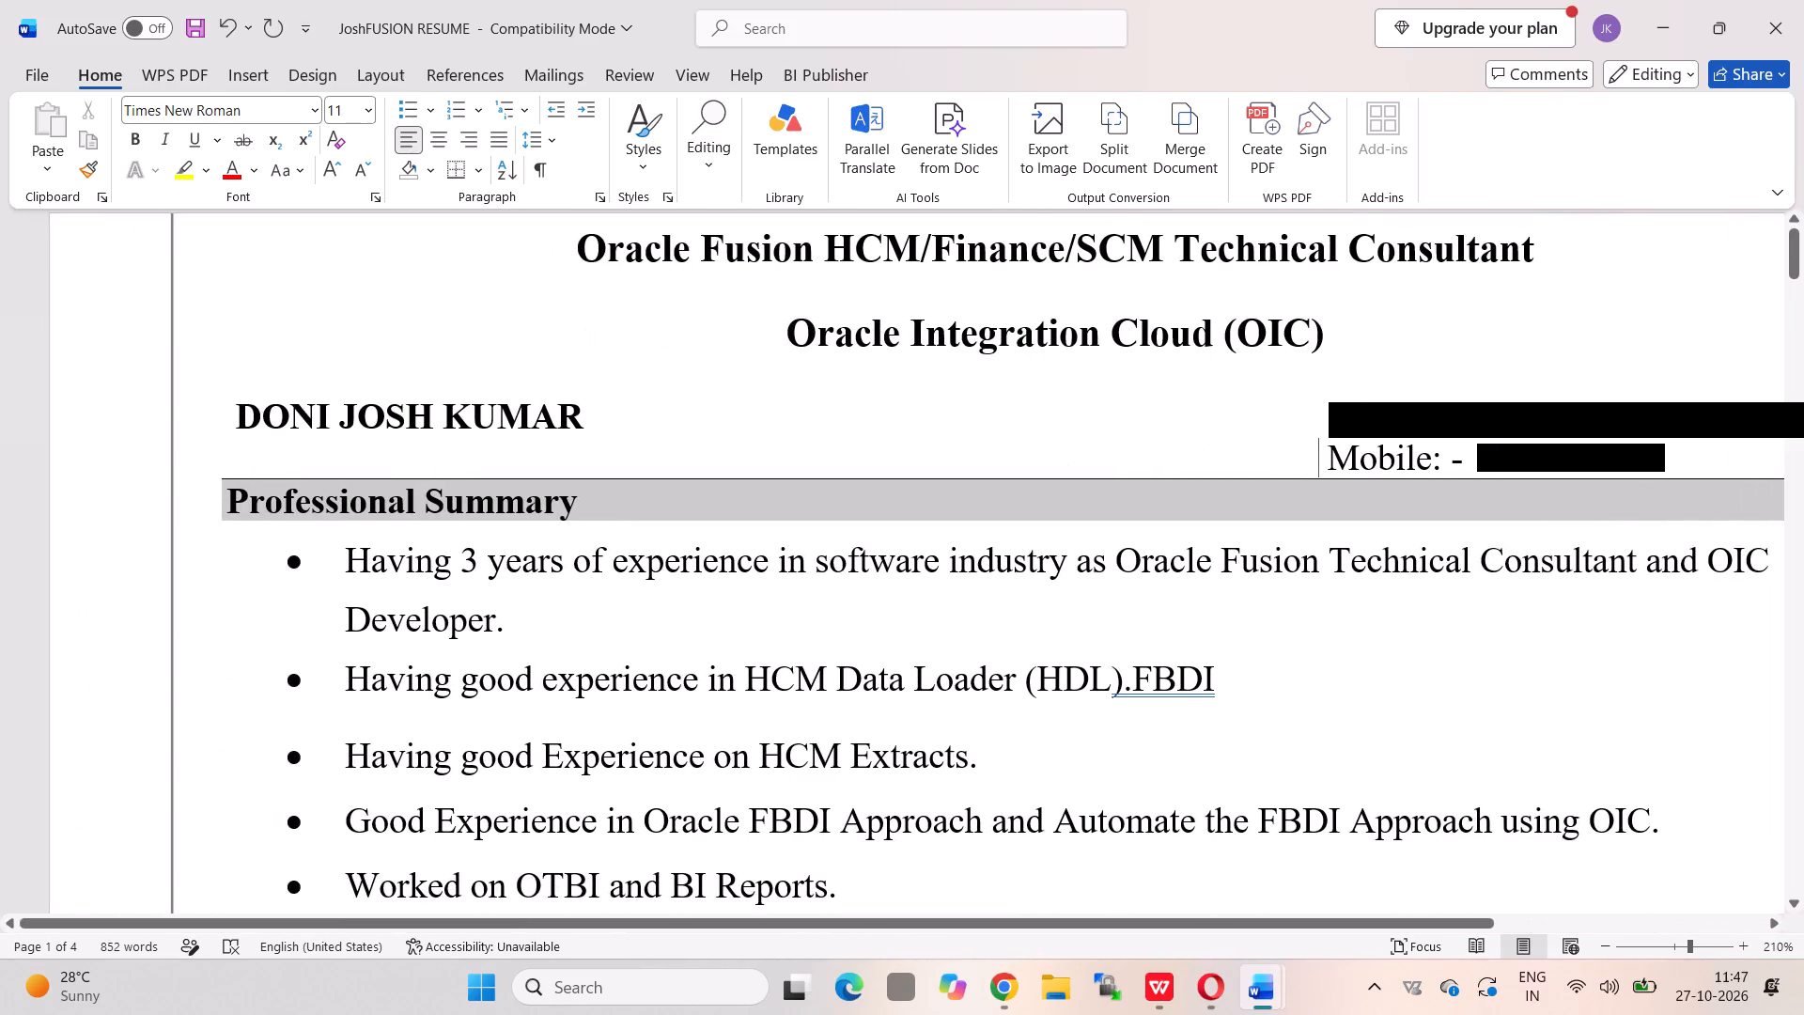
scroll(806, 513, up, 2)
scroll(690, 428, down, 1)
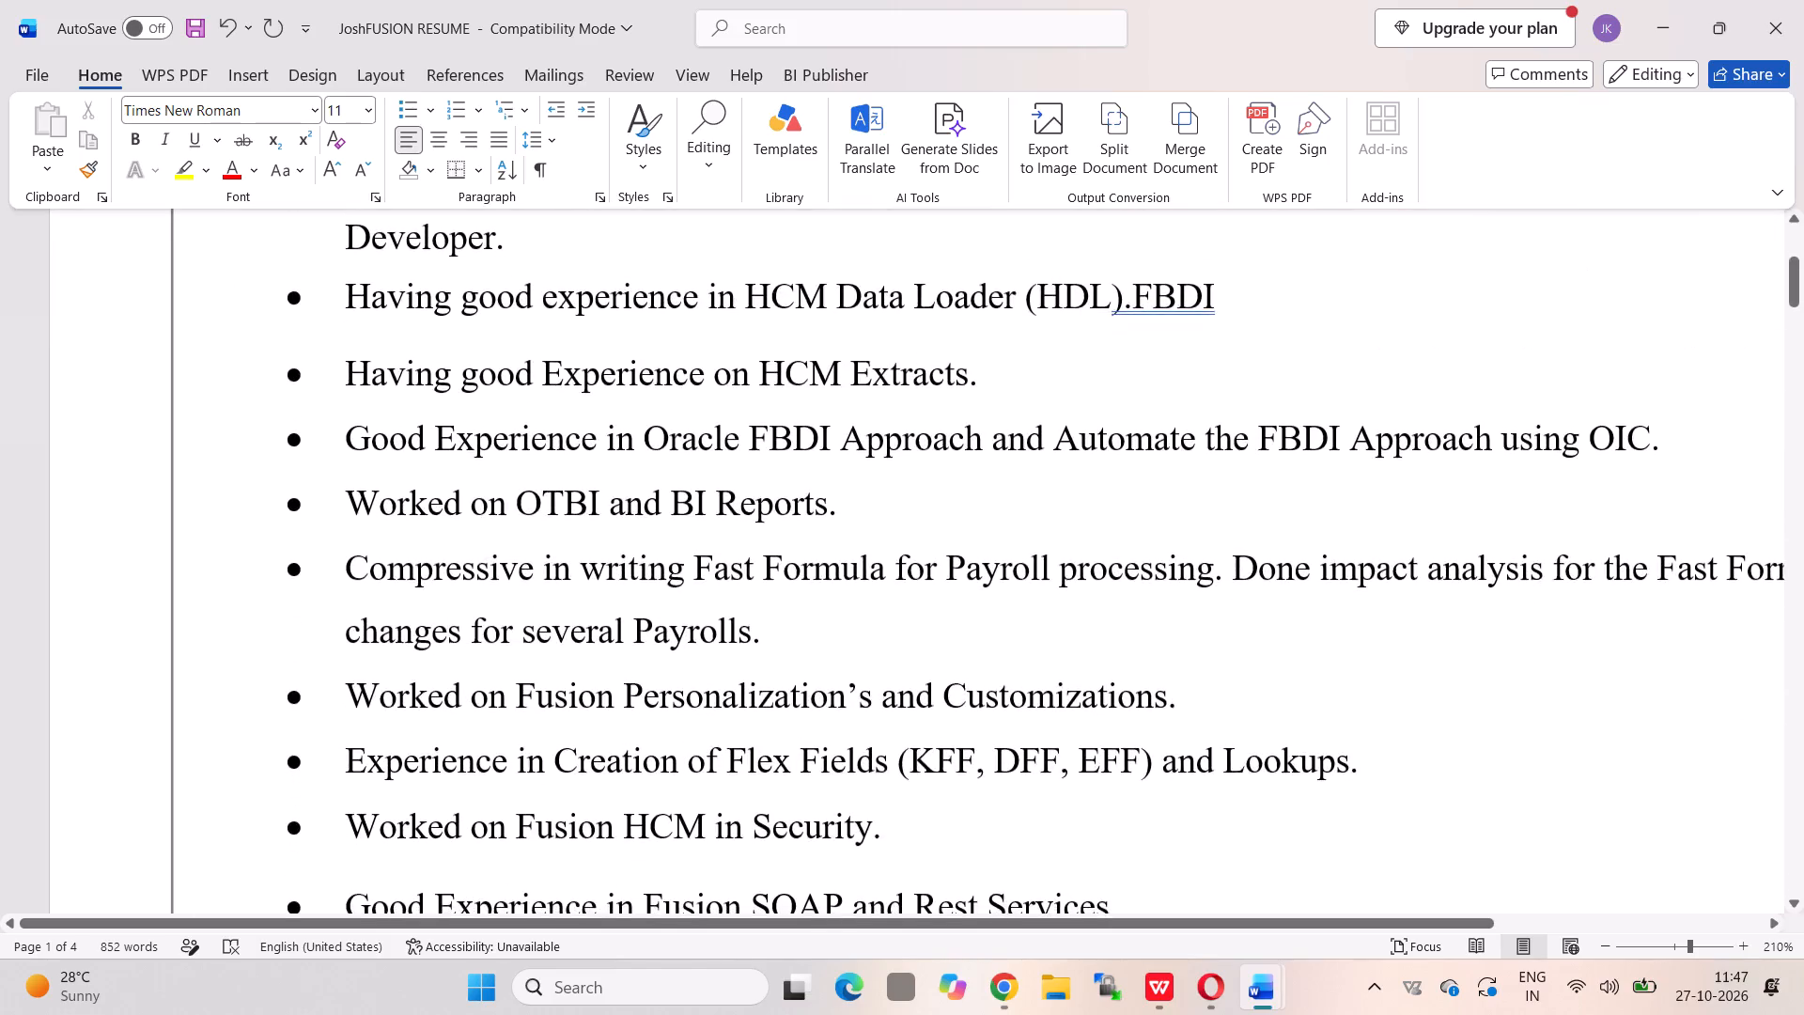
scroll(690, 428, down, 1)
scroll(690, 428, up, 2)
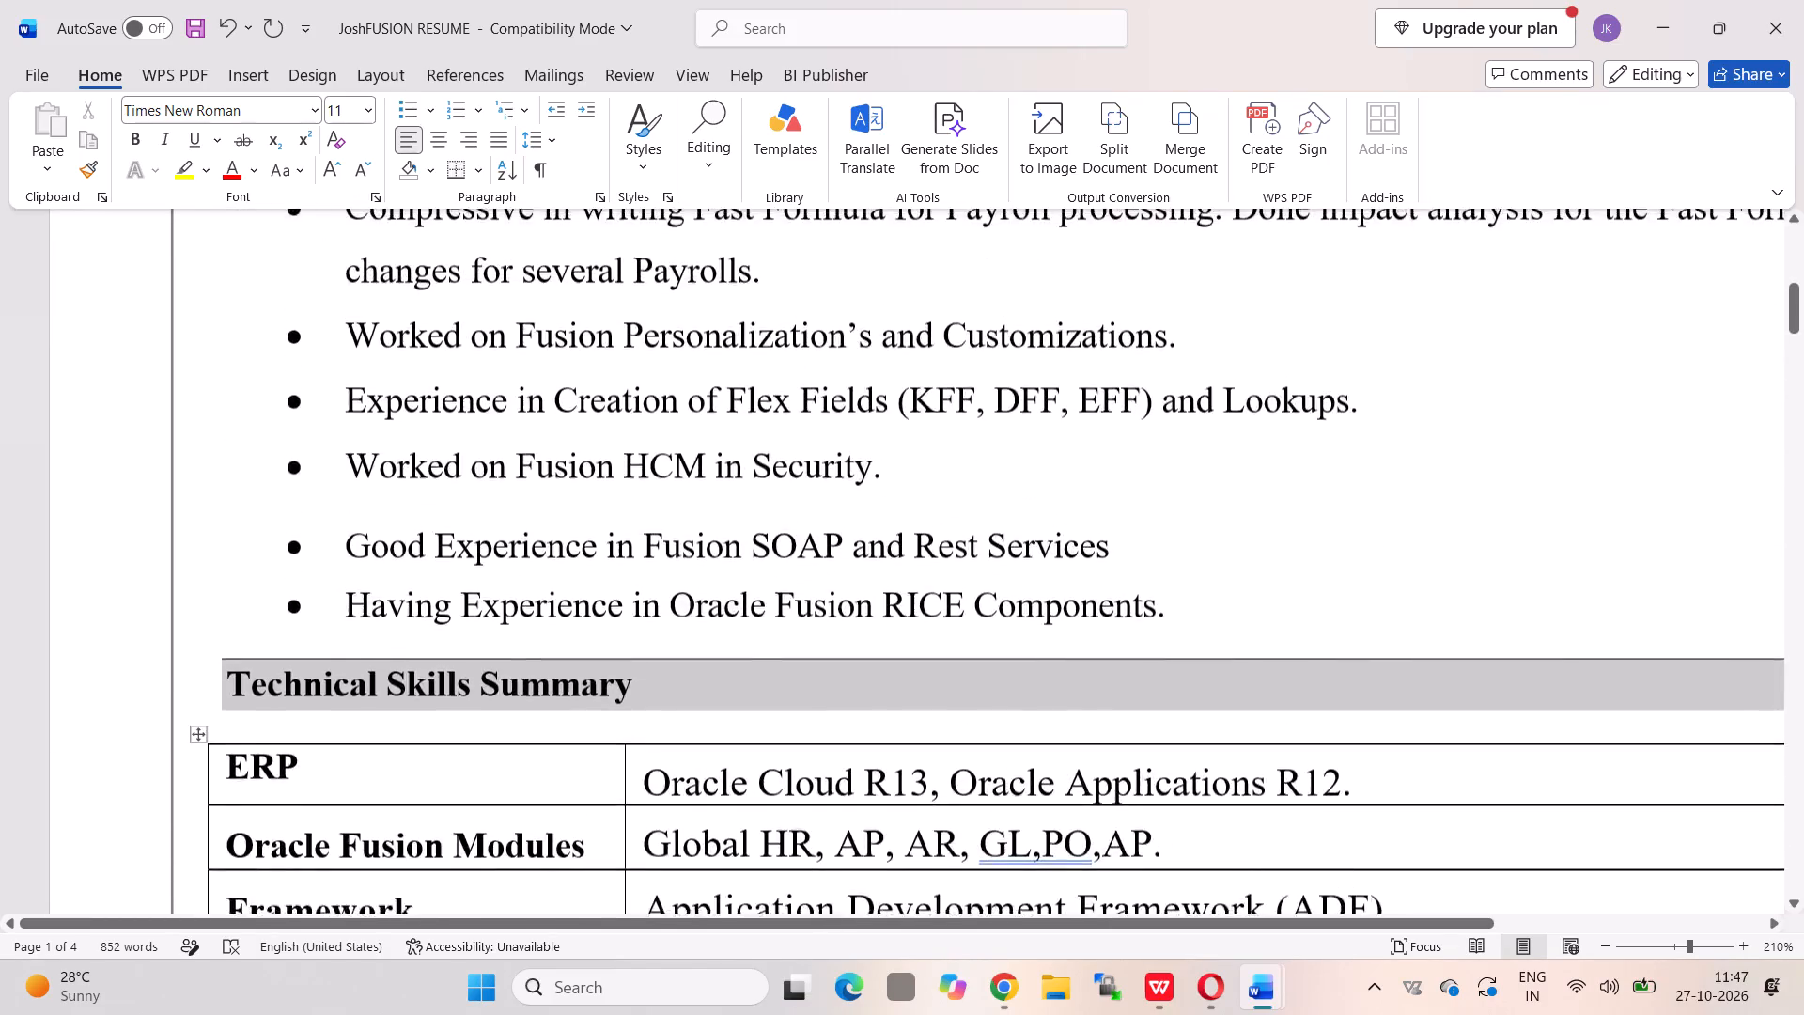
scroll(690, 428, up, 3)
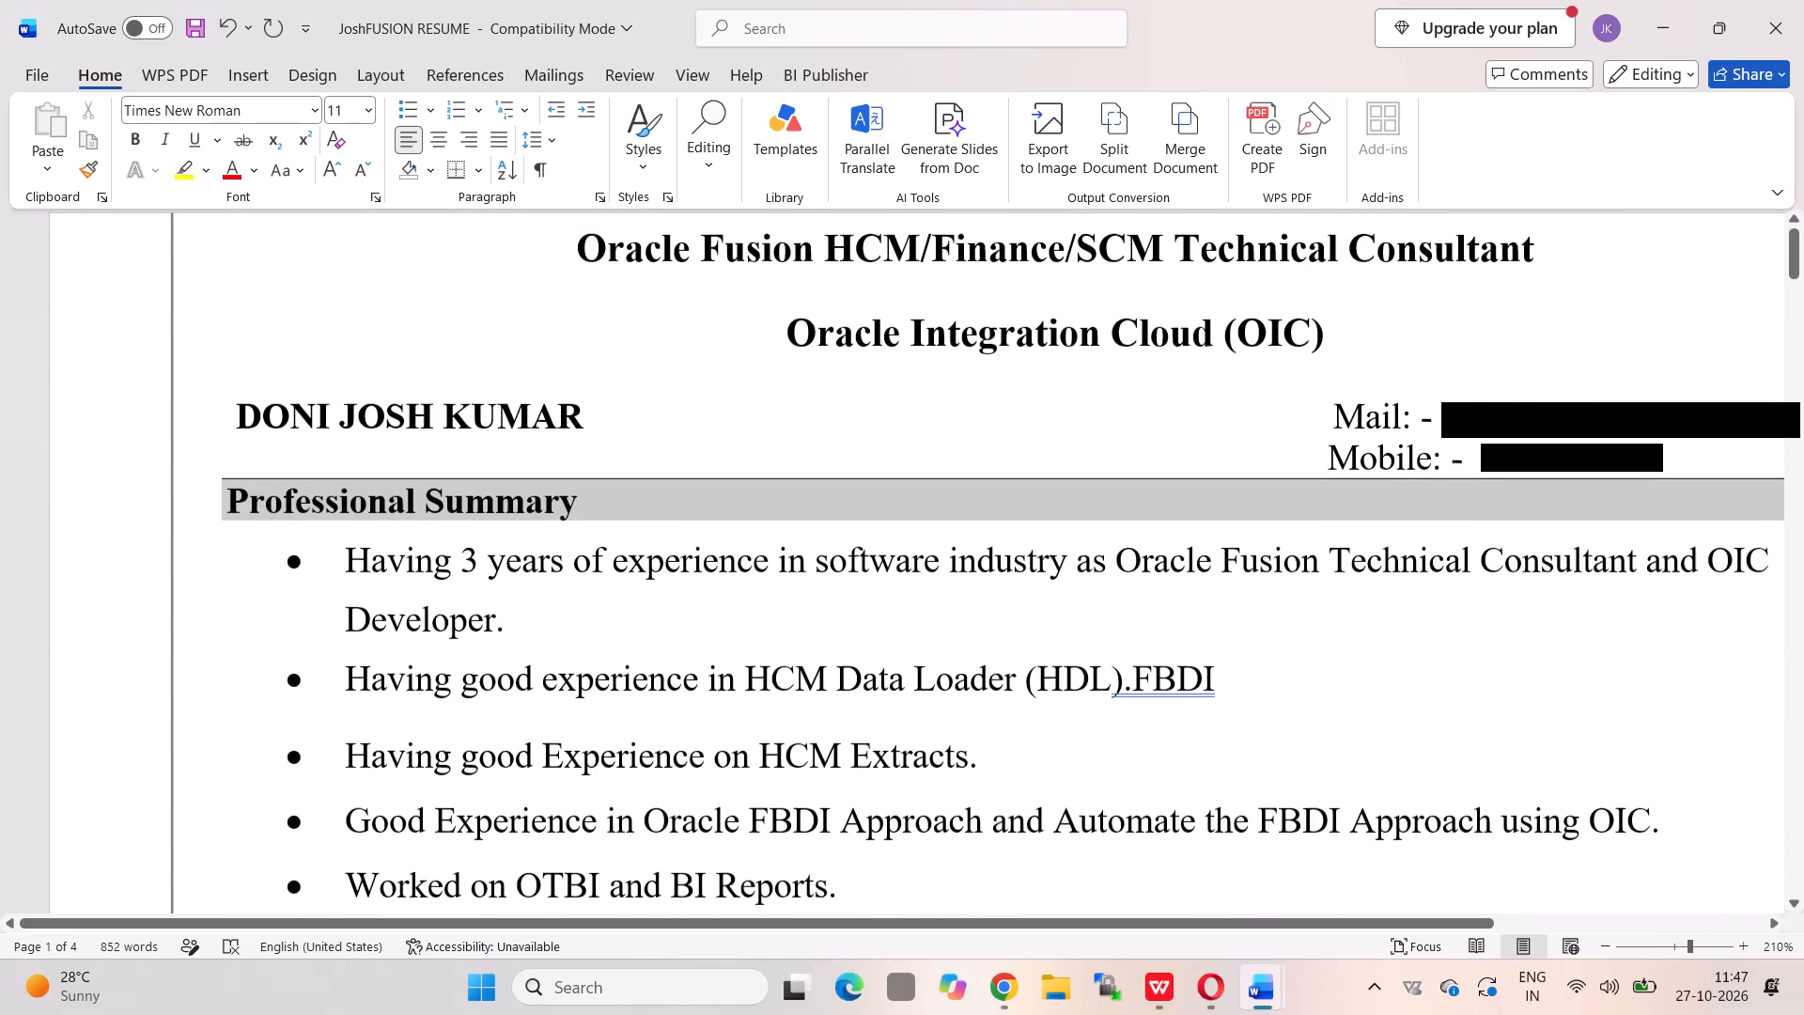
Skim the resume's project sections and return to the header on the first page.
scroll(690, 428, down, 6)
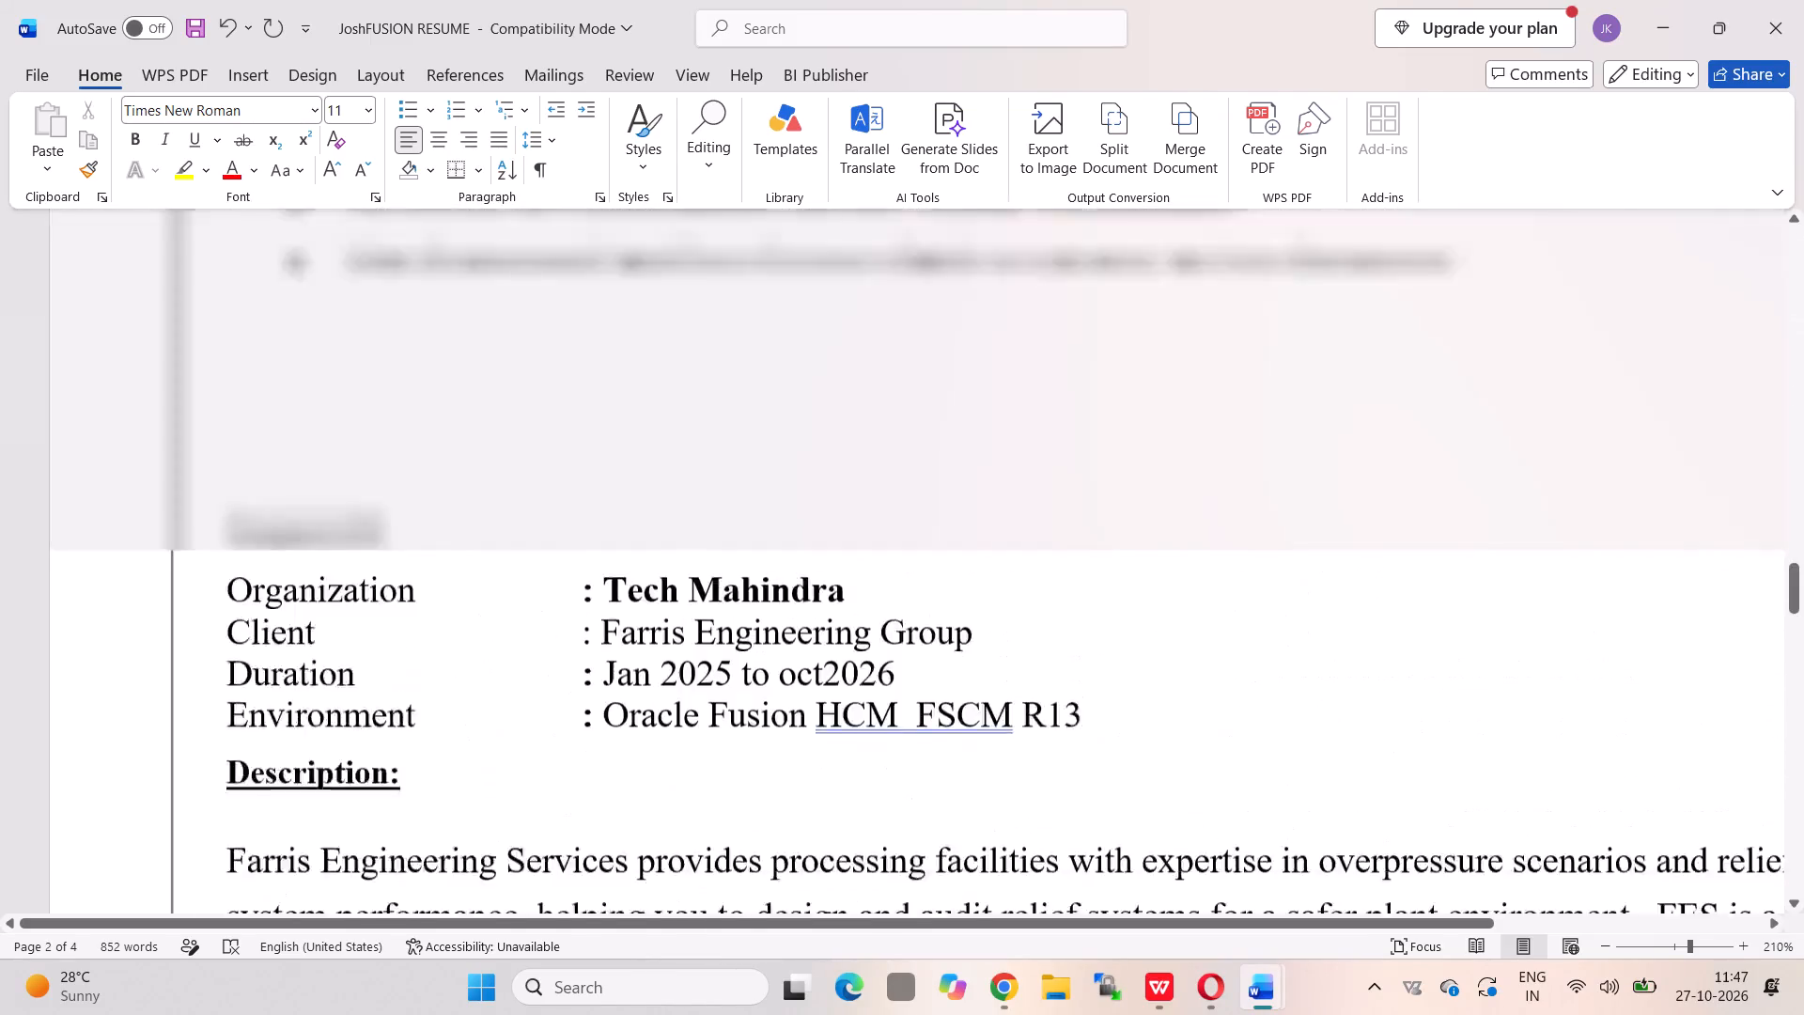
scroll(690, 428, down, 1)
scroll(690, 428, right, 1)
scroll(690, 428, up, 1)
scroll(690, 428, right, 1)
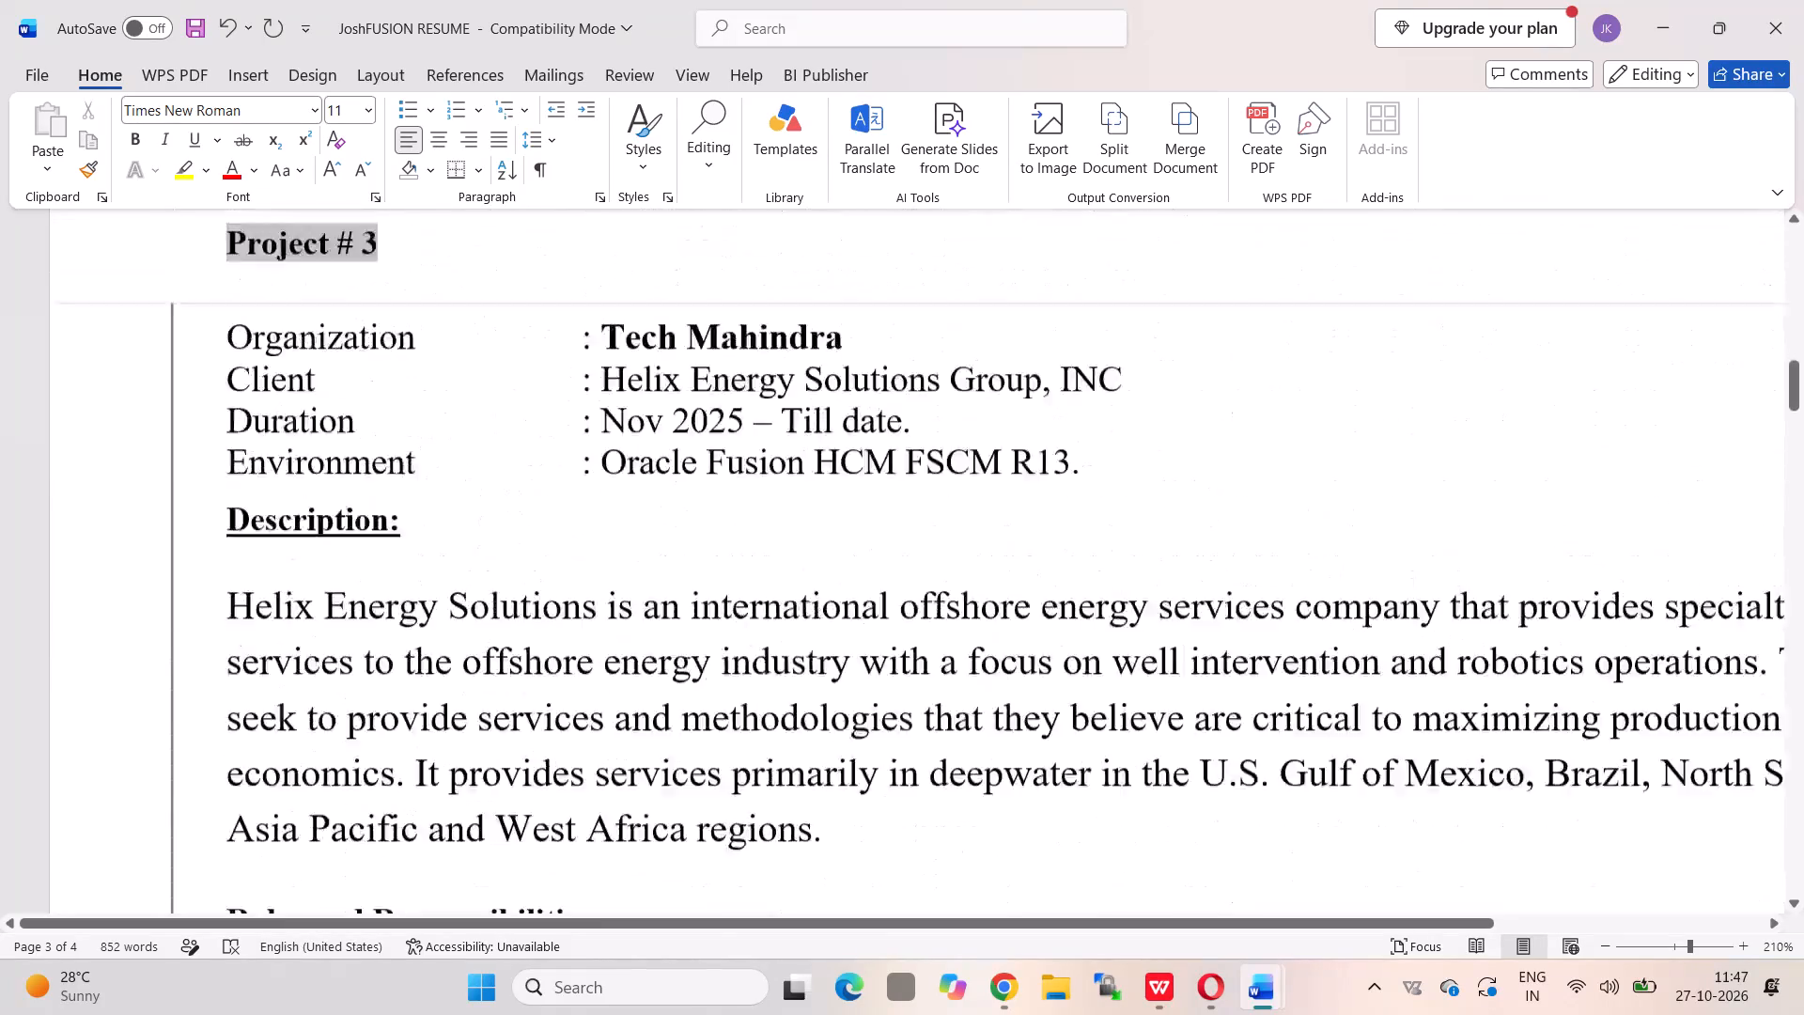
scroll(690, 428, right, 2)
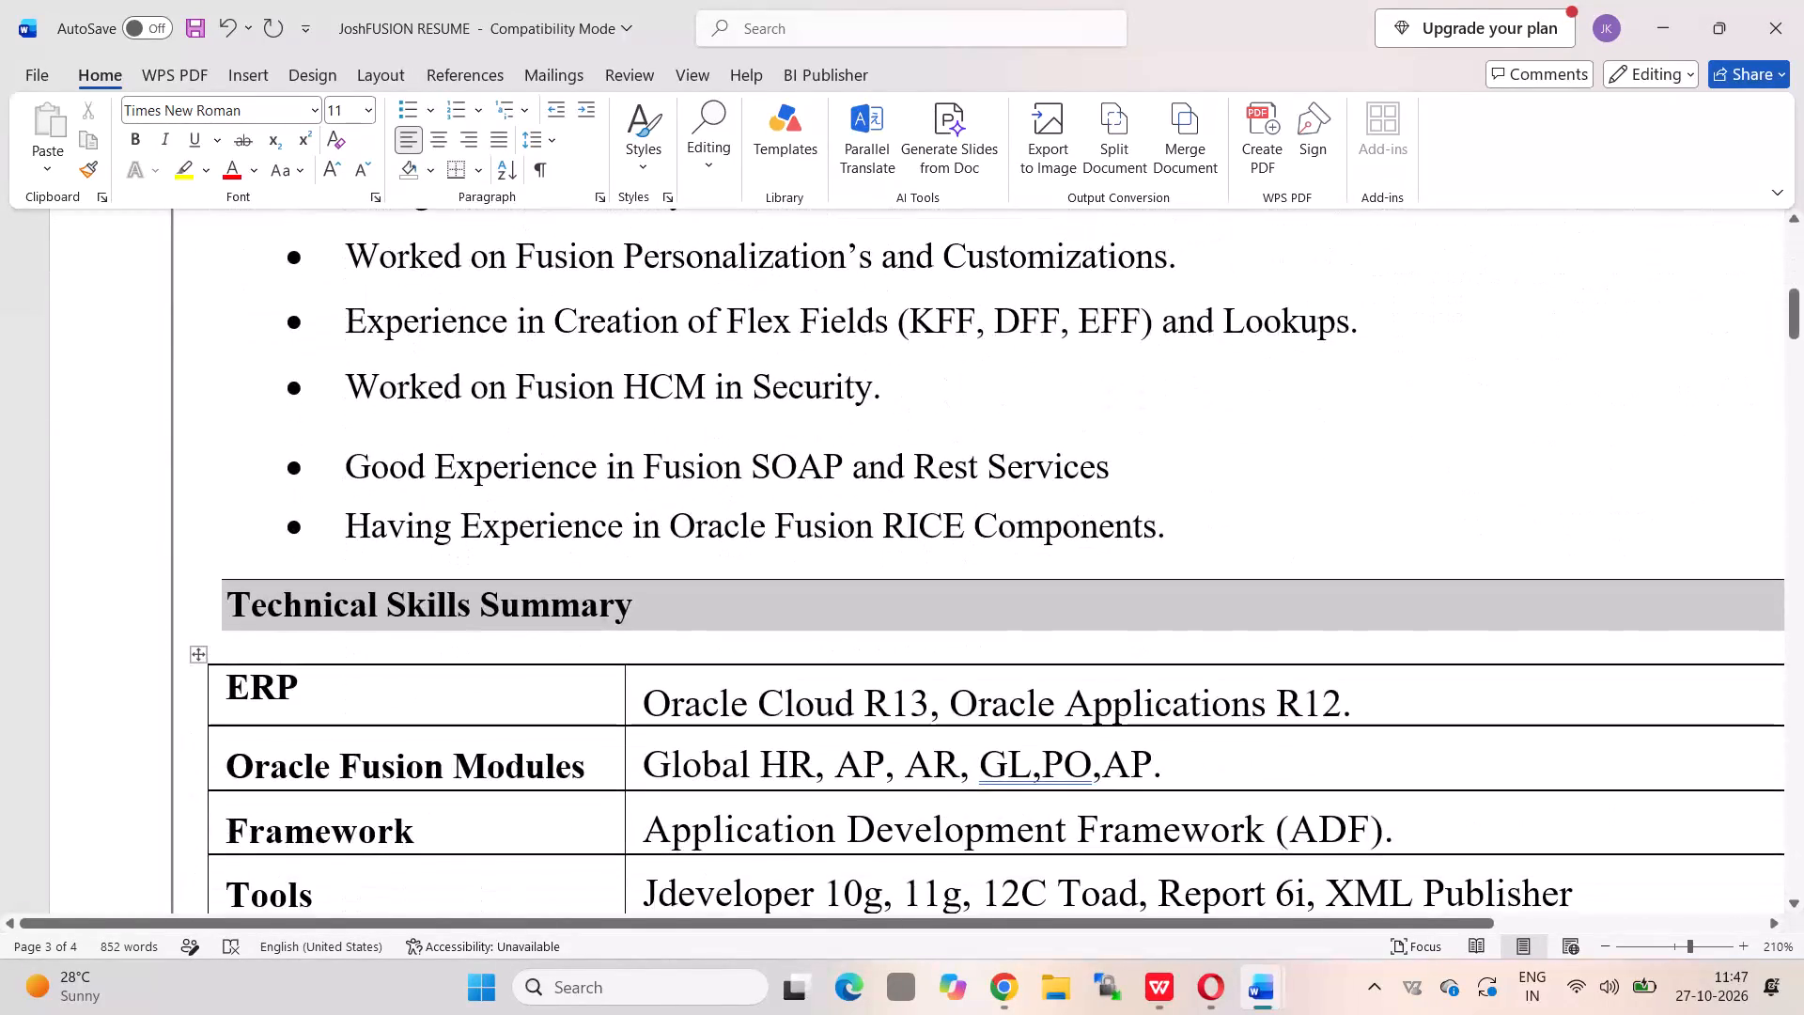
scroll(690, 428, right, 1)
scroll(690, 428, up, 3)
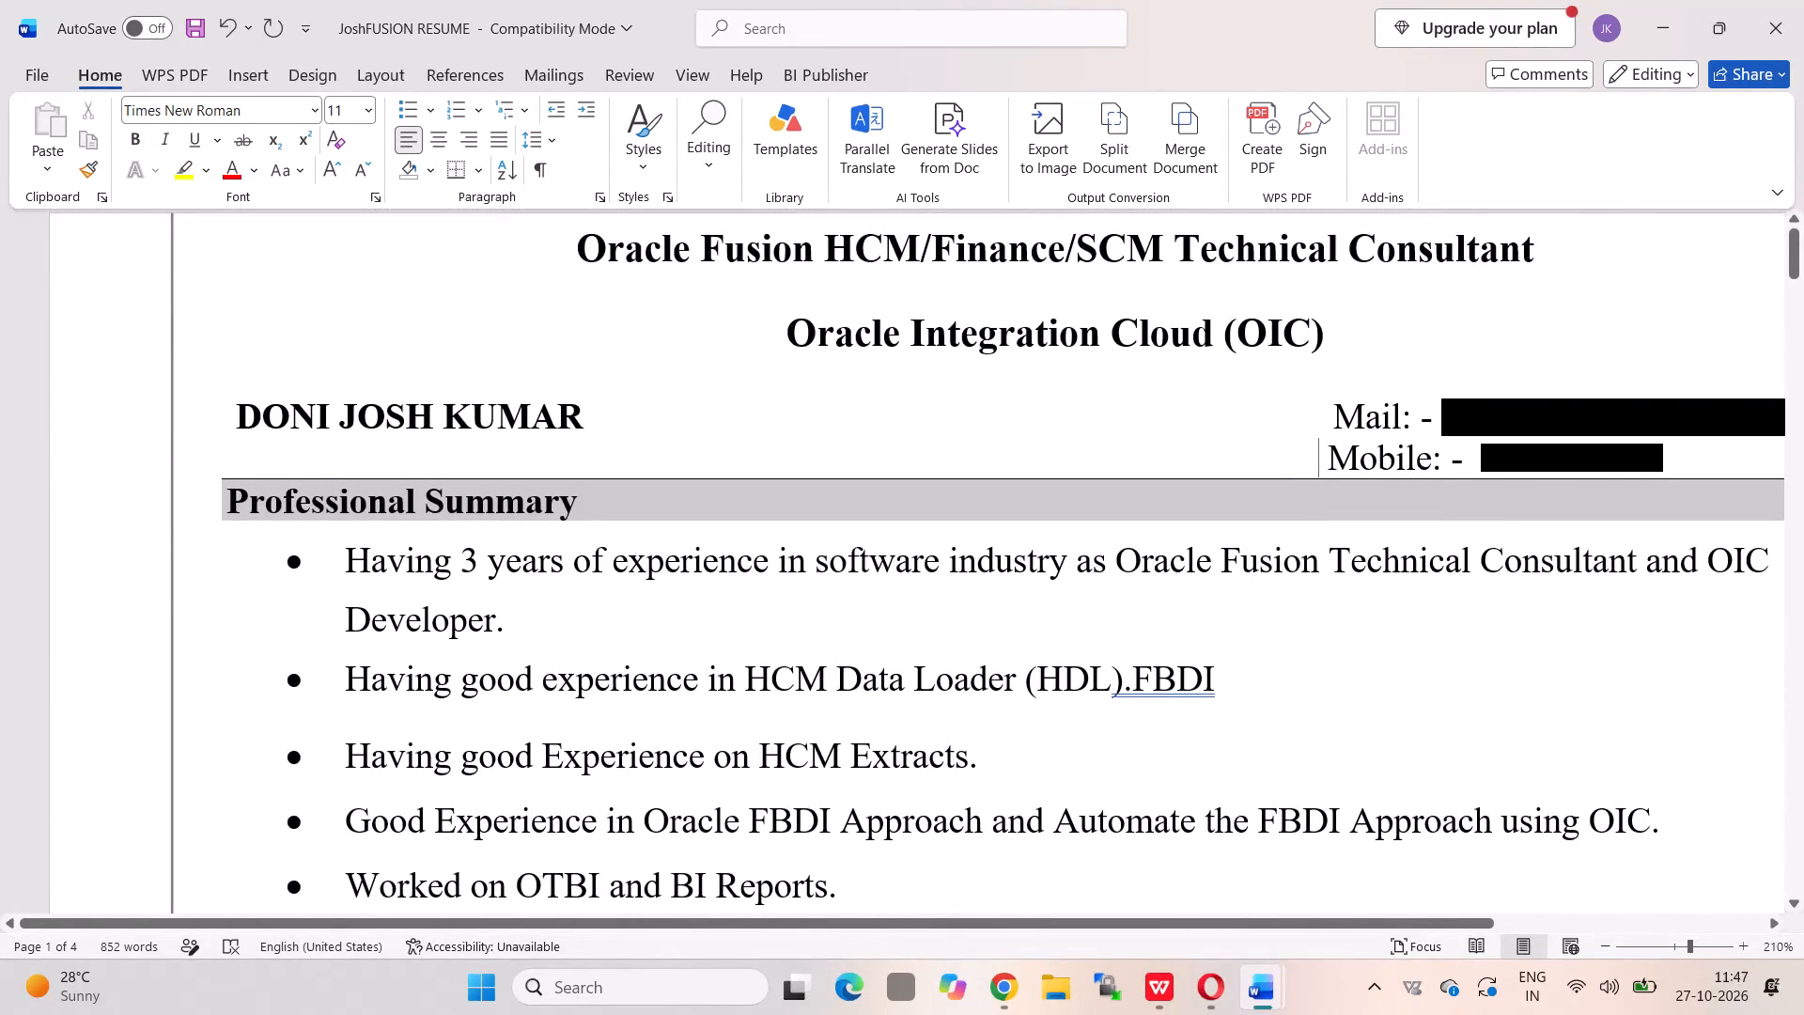
Review the resume from the Professional Summary through the education, professional experience and project details down to Project # 1.
scroll(690, 428, down, 2)
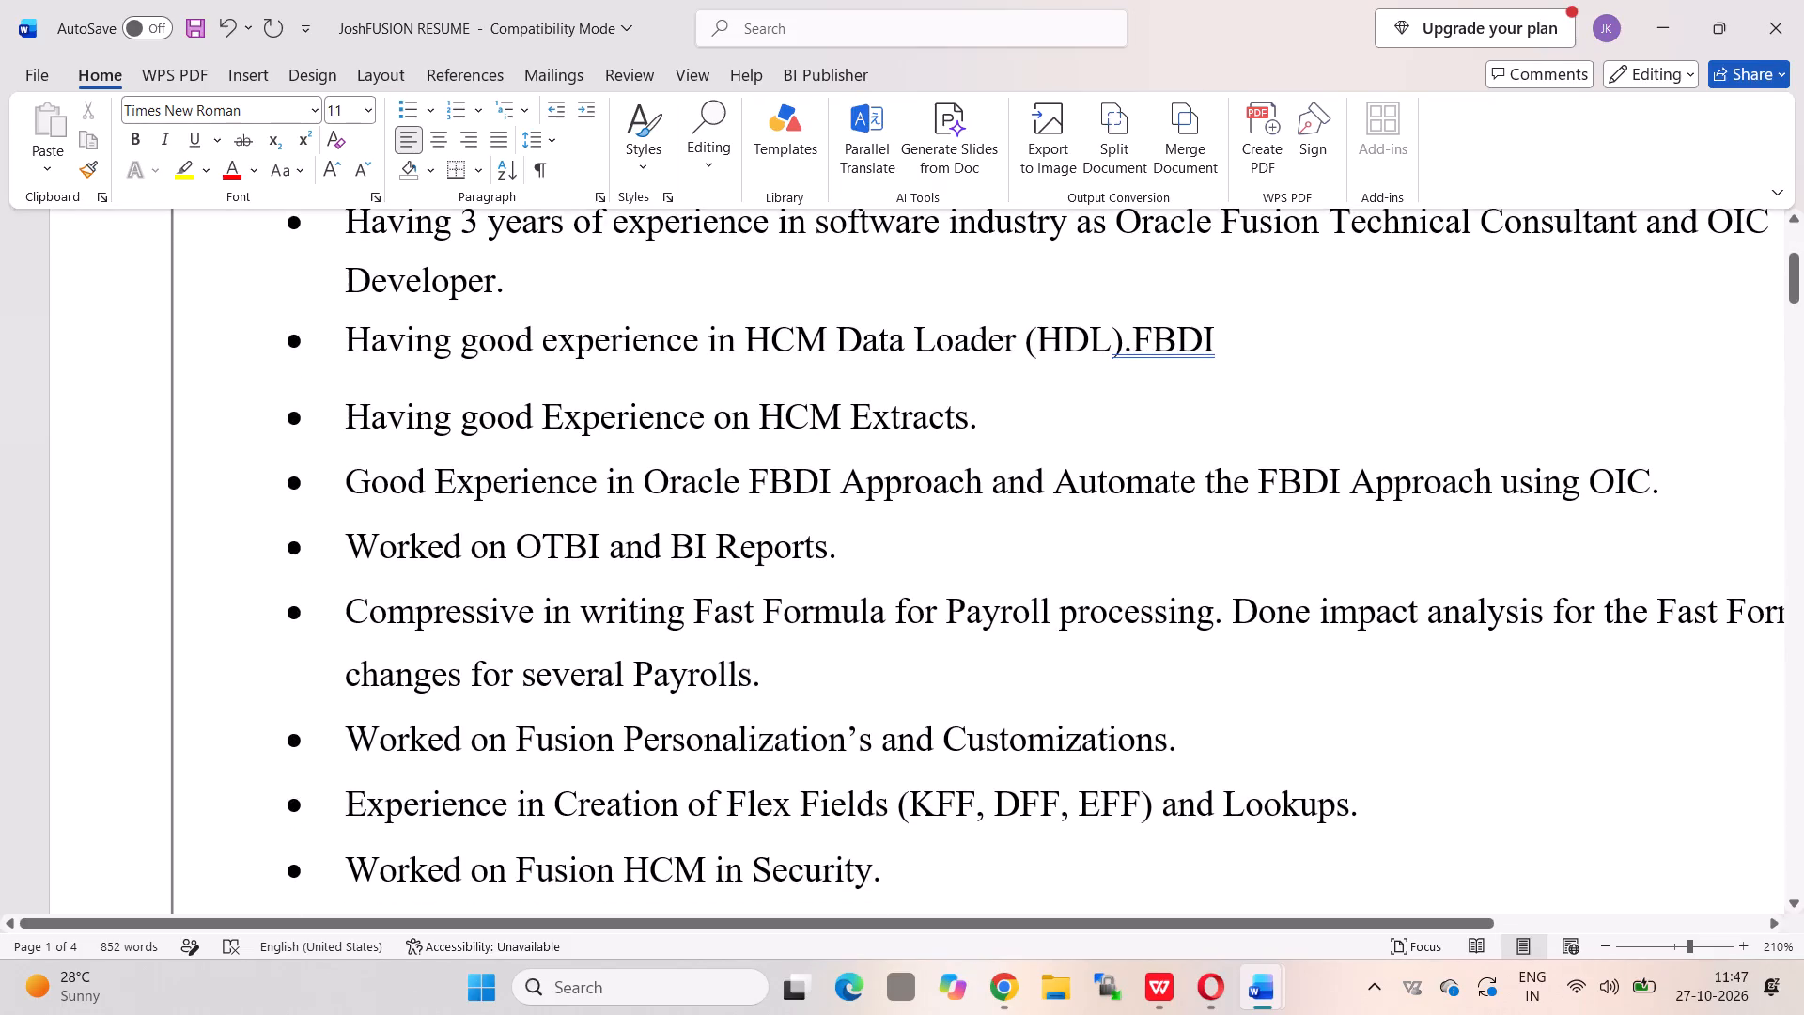
scroll(690, 428, down, 3)
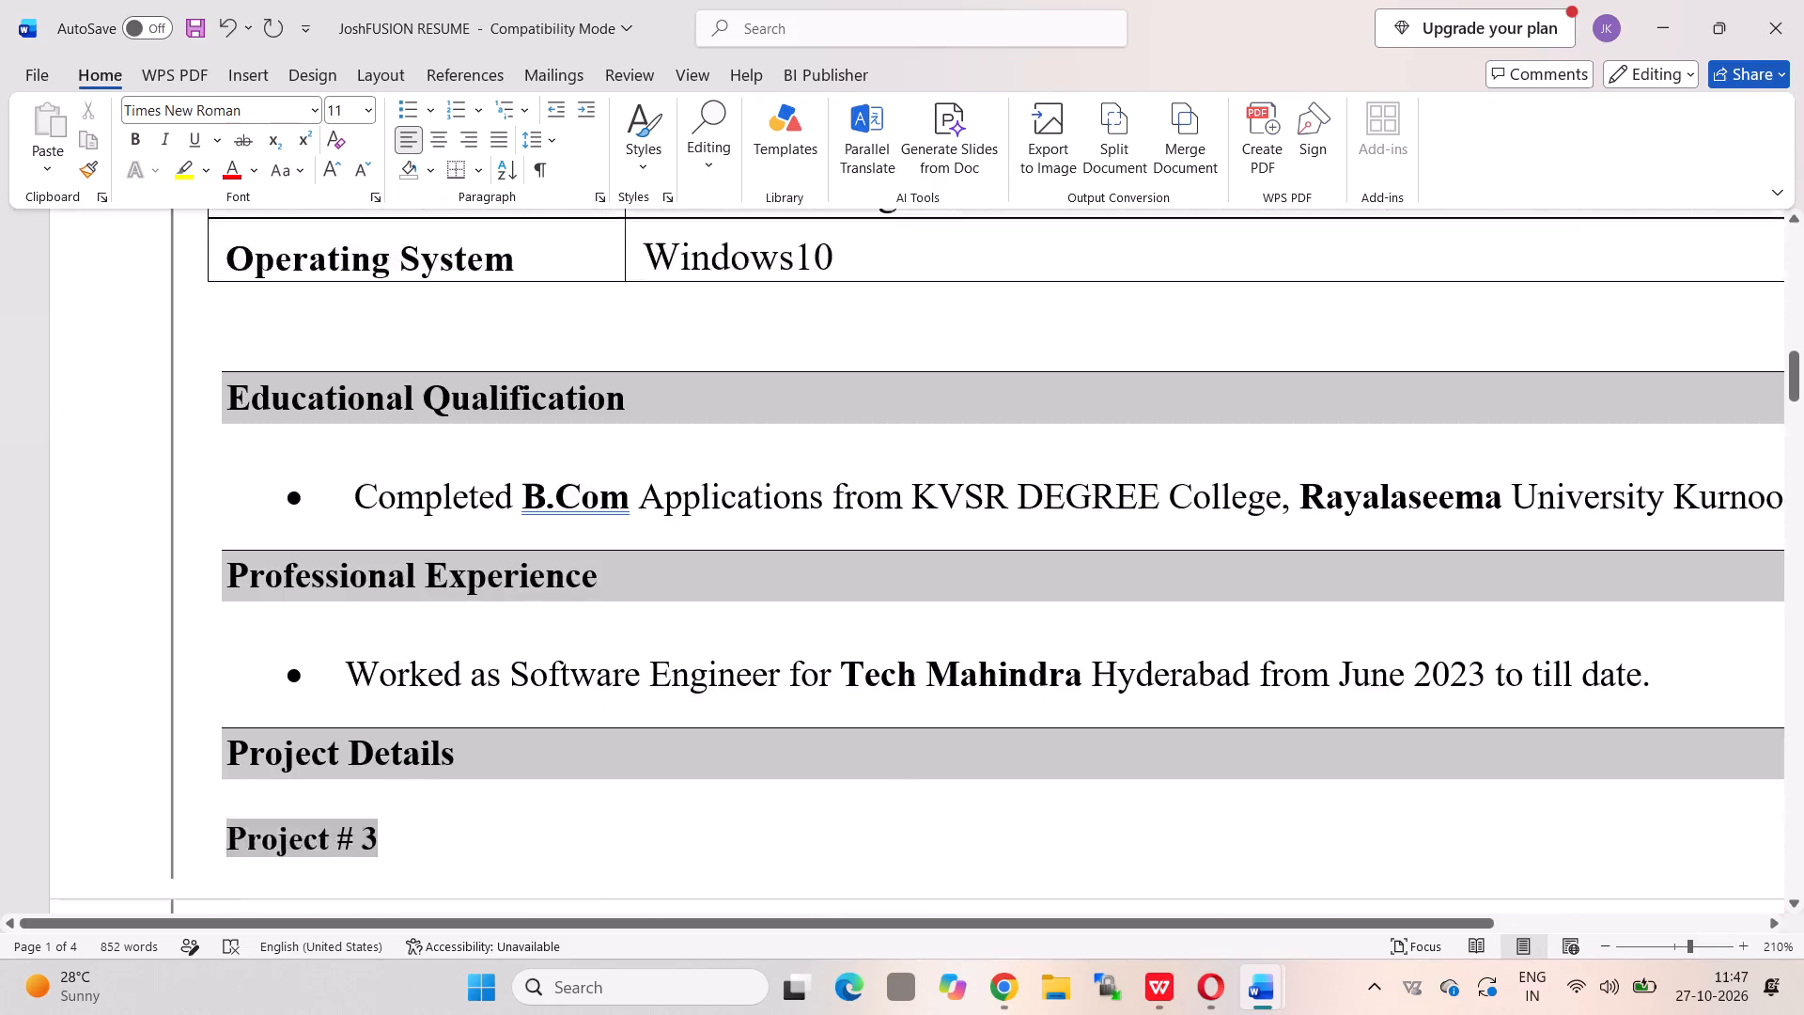
scroll(690, 428, down, 3)
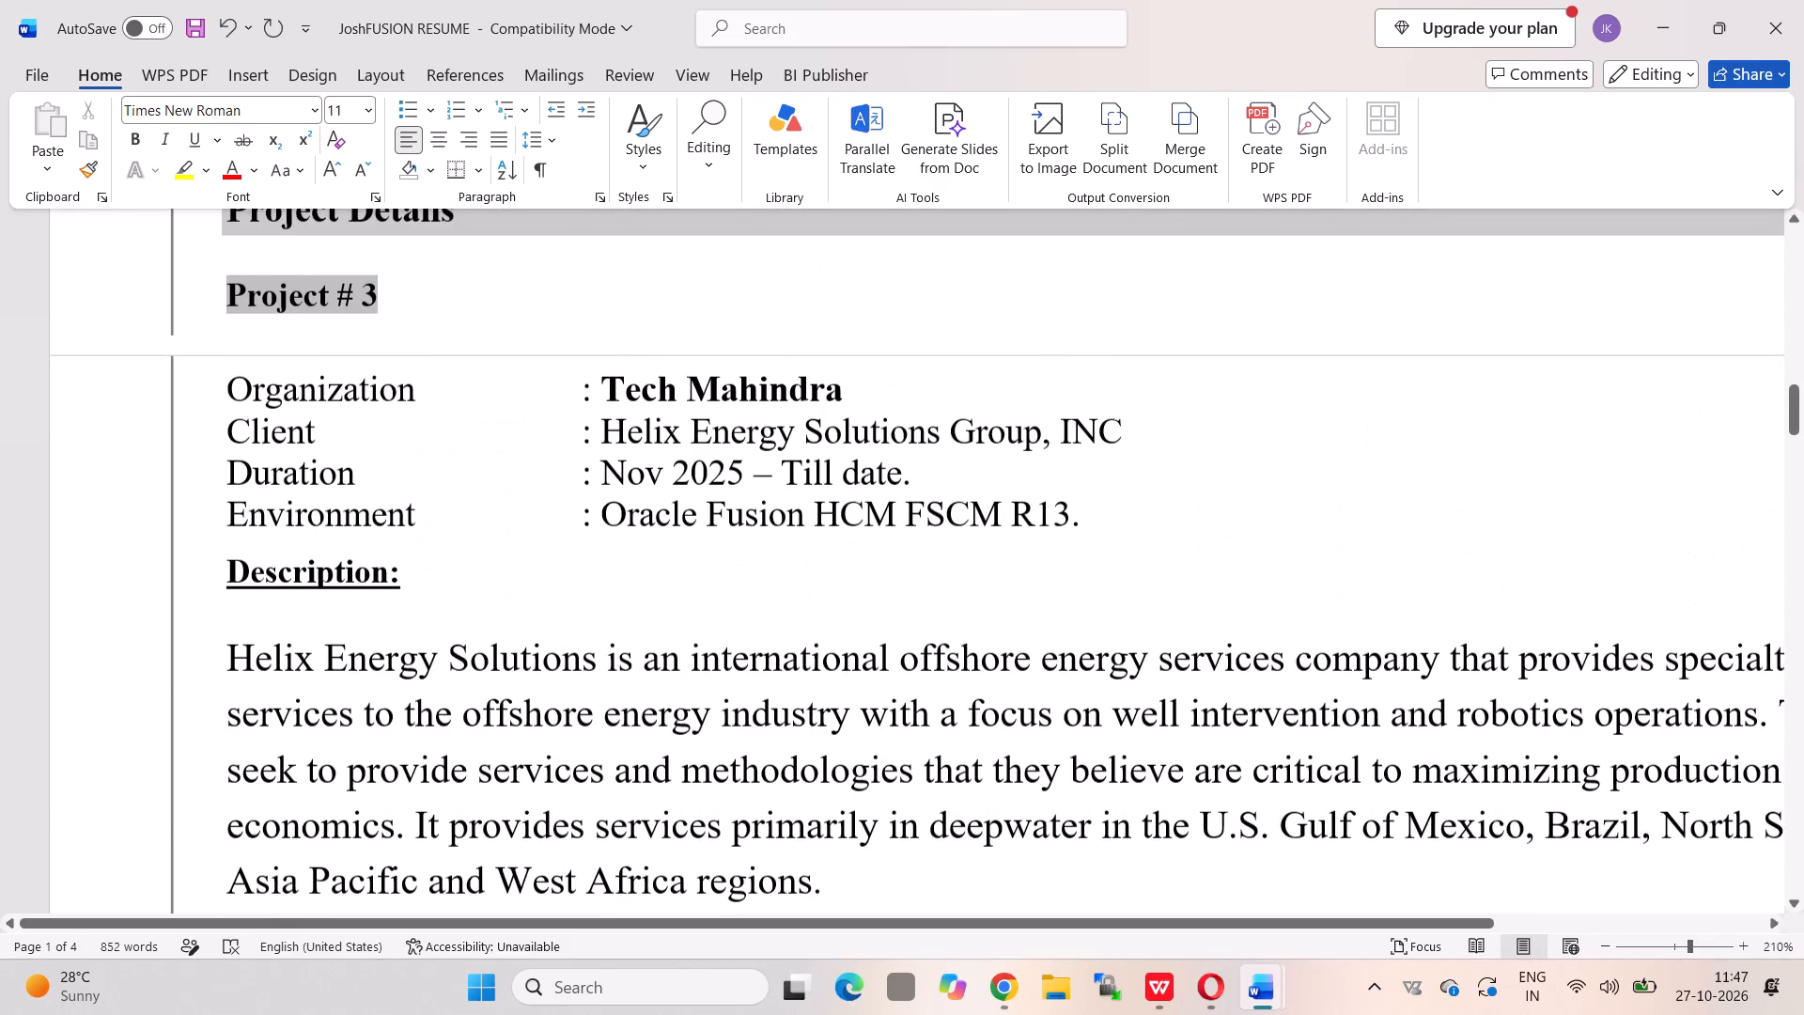
scroll(690, 428, down, 1)
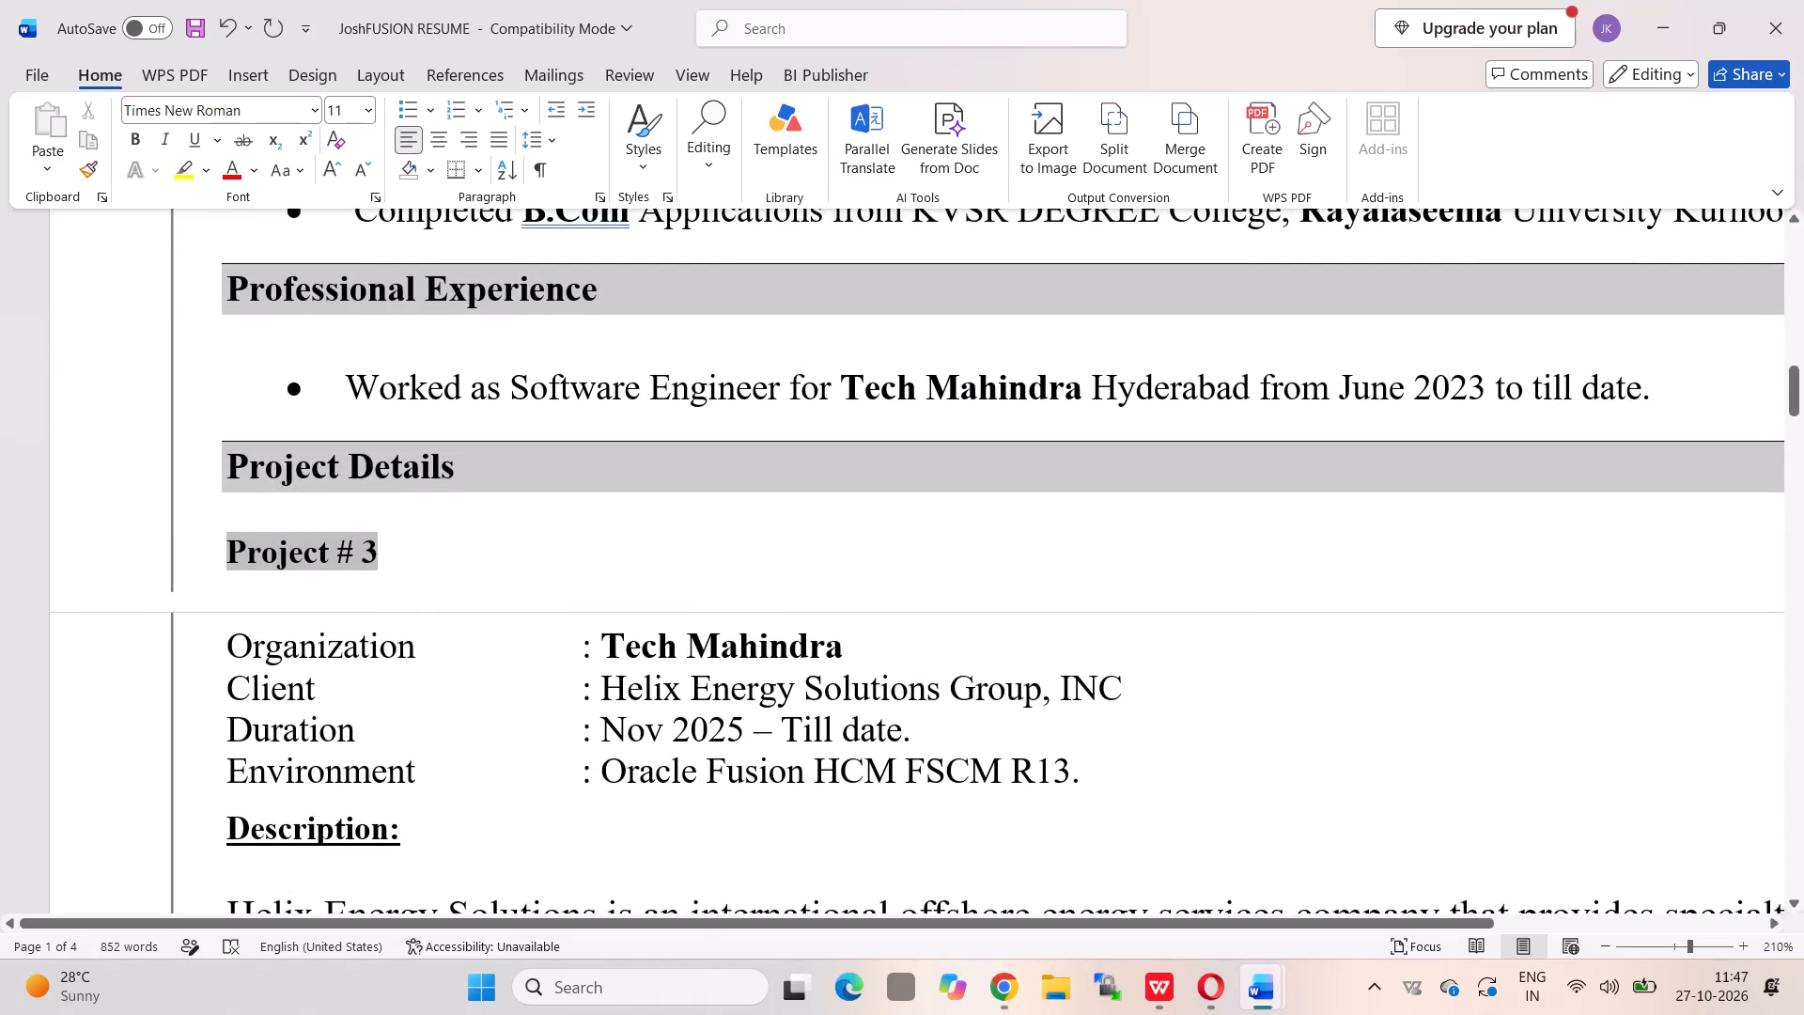
scroll(690, 428, down, 2)
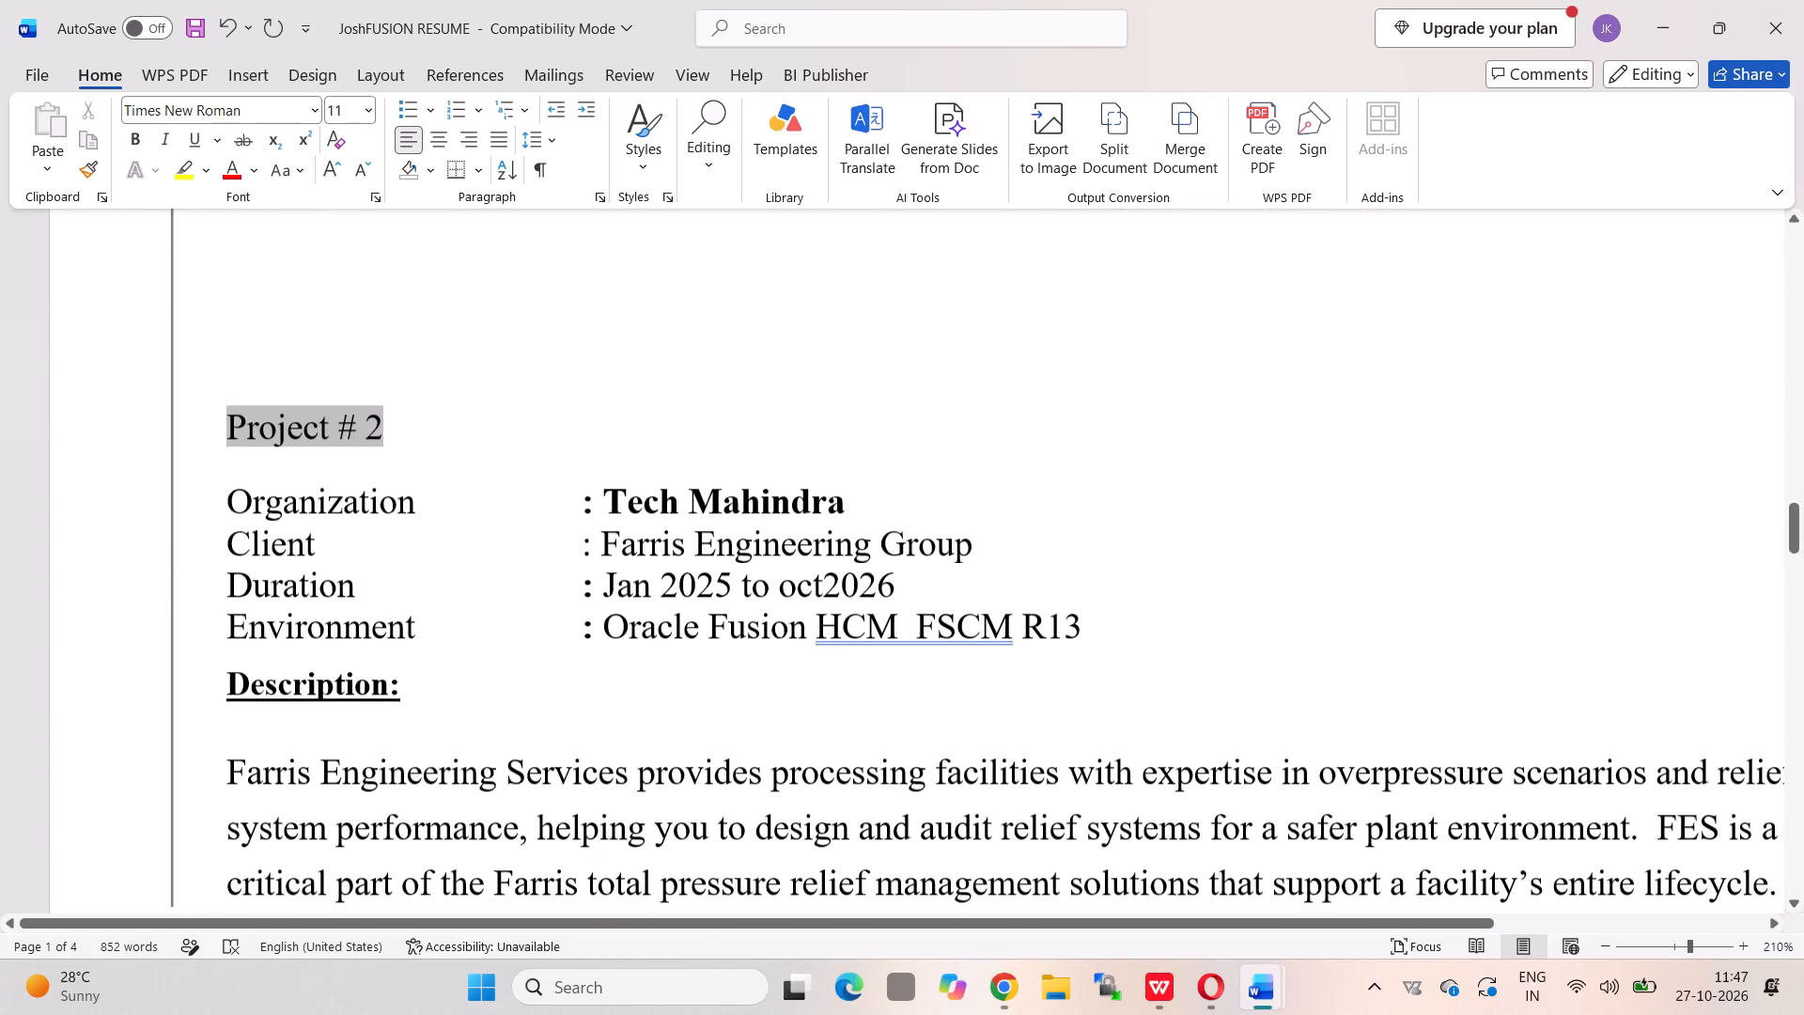
scroll(690, 428, down, 3)
scroll(690, 428, up, 1)
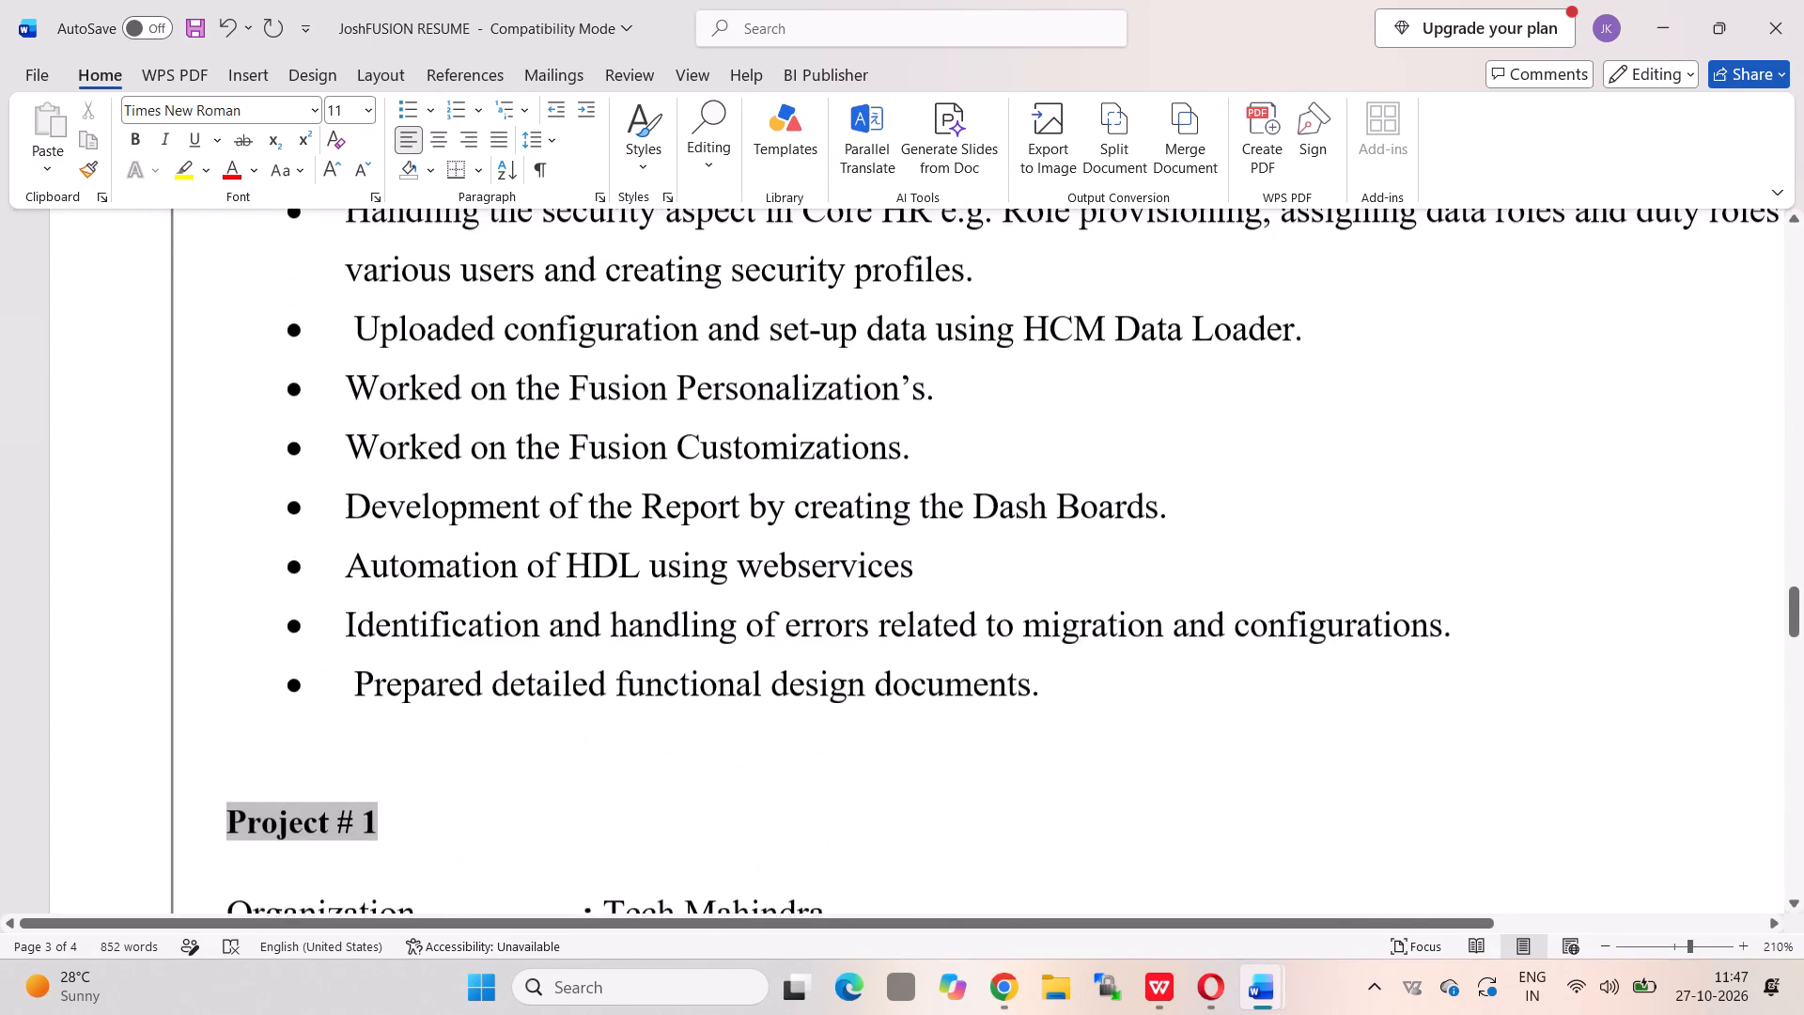
Look back through the resume from Project # 1 past the project details and Technical Skills Summary to the first-page header.
scroll(690, 428, up, 2)
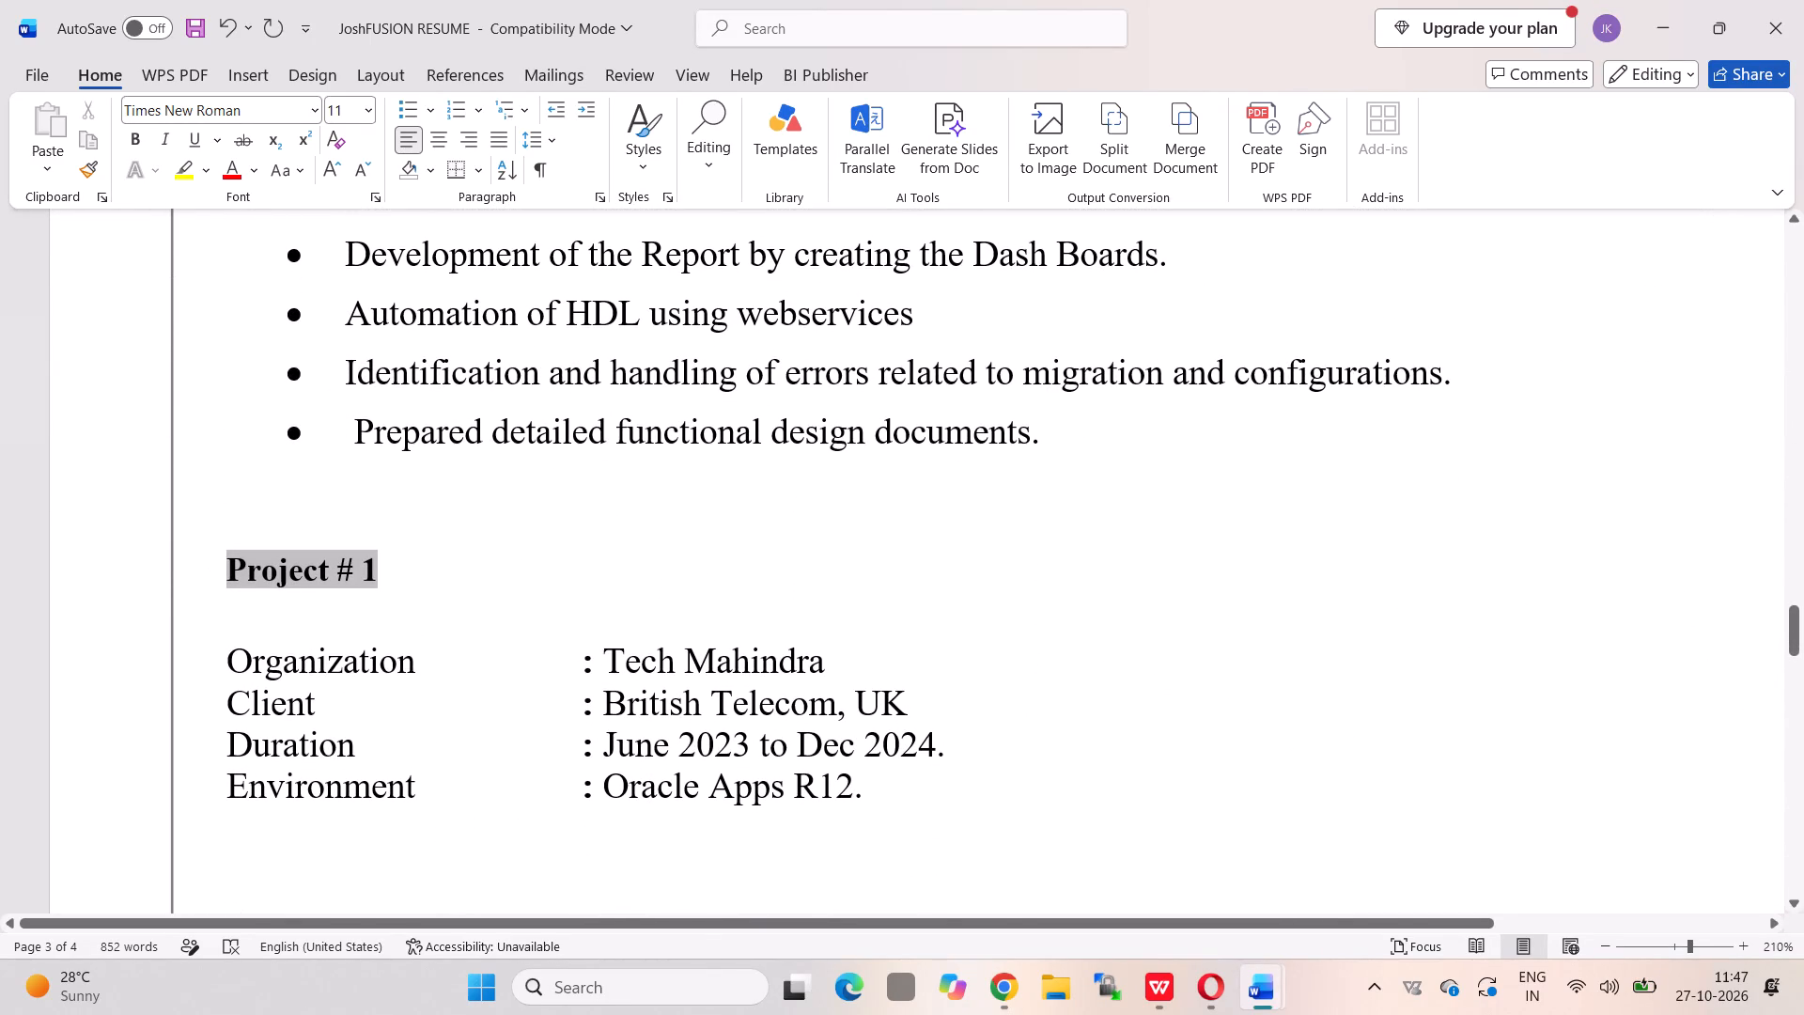
scroll(709, 634, up, 5)
scroll(709, 634, down, 2)
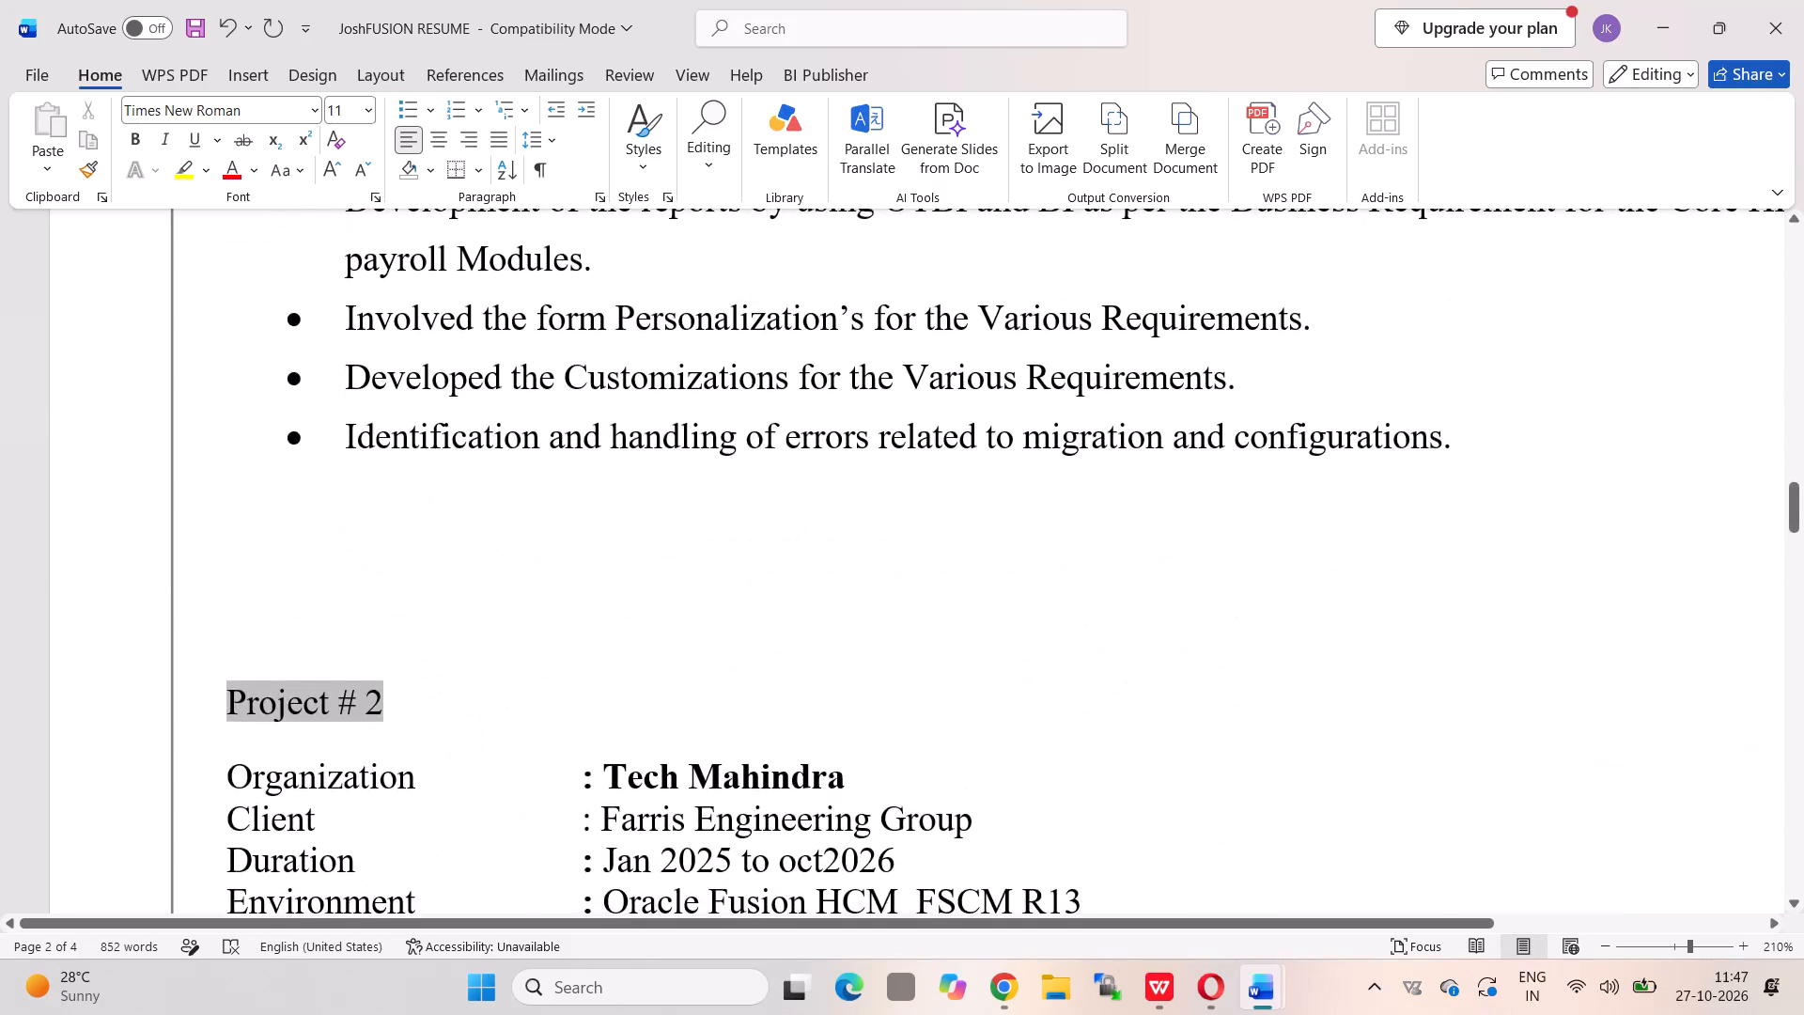
scroll(709, 634, down, 1)
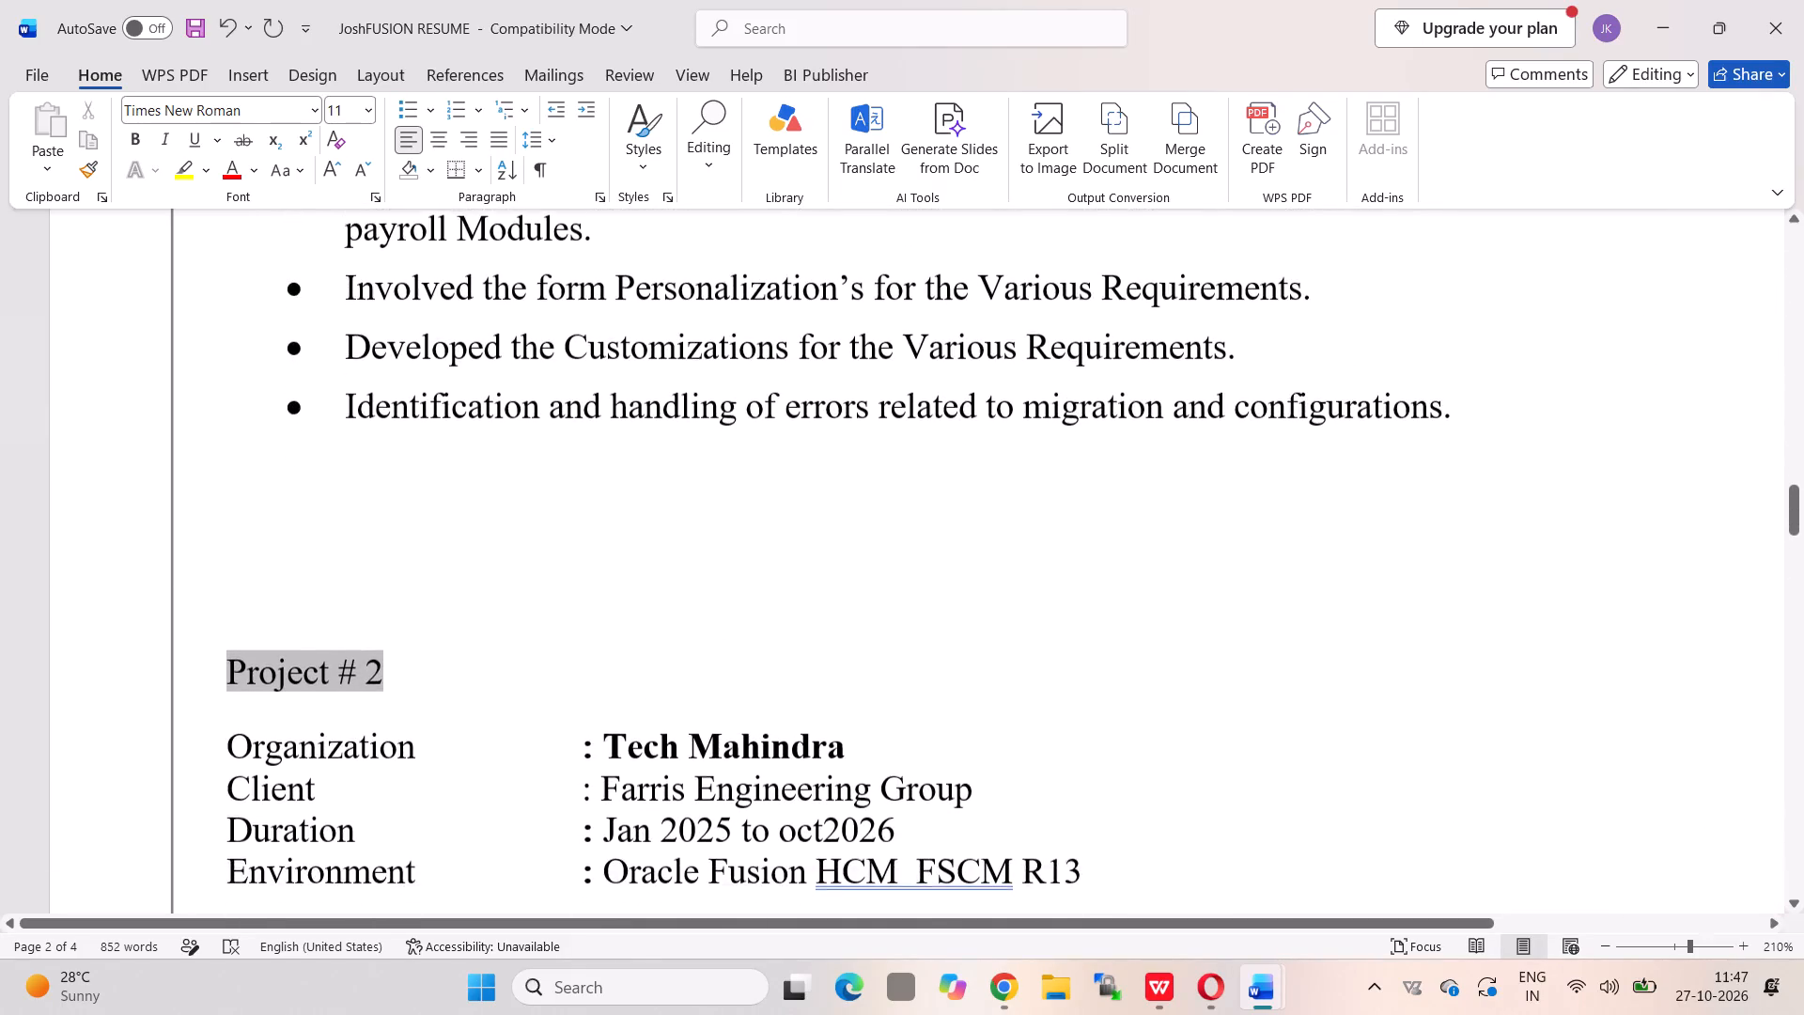
scroll(709, 634, down, 1)
scroll(709, 634, up, 7)
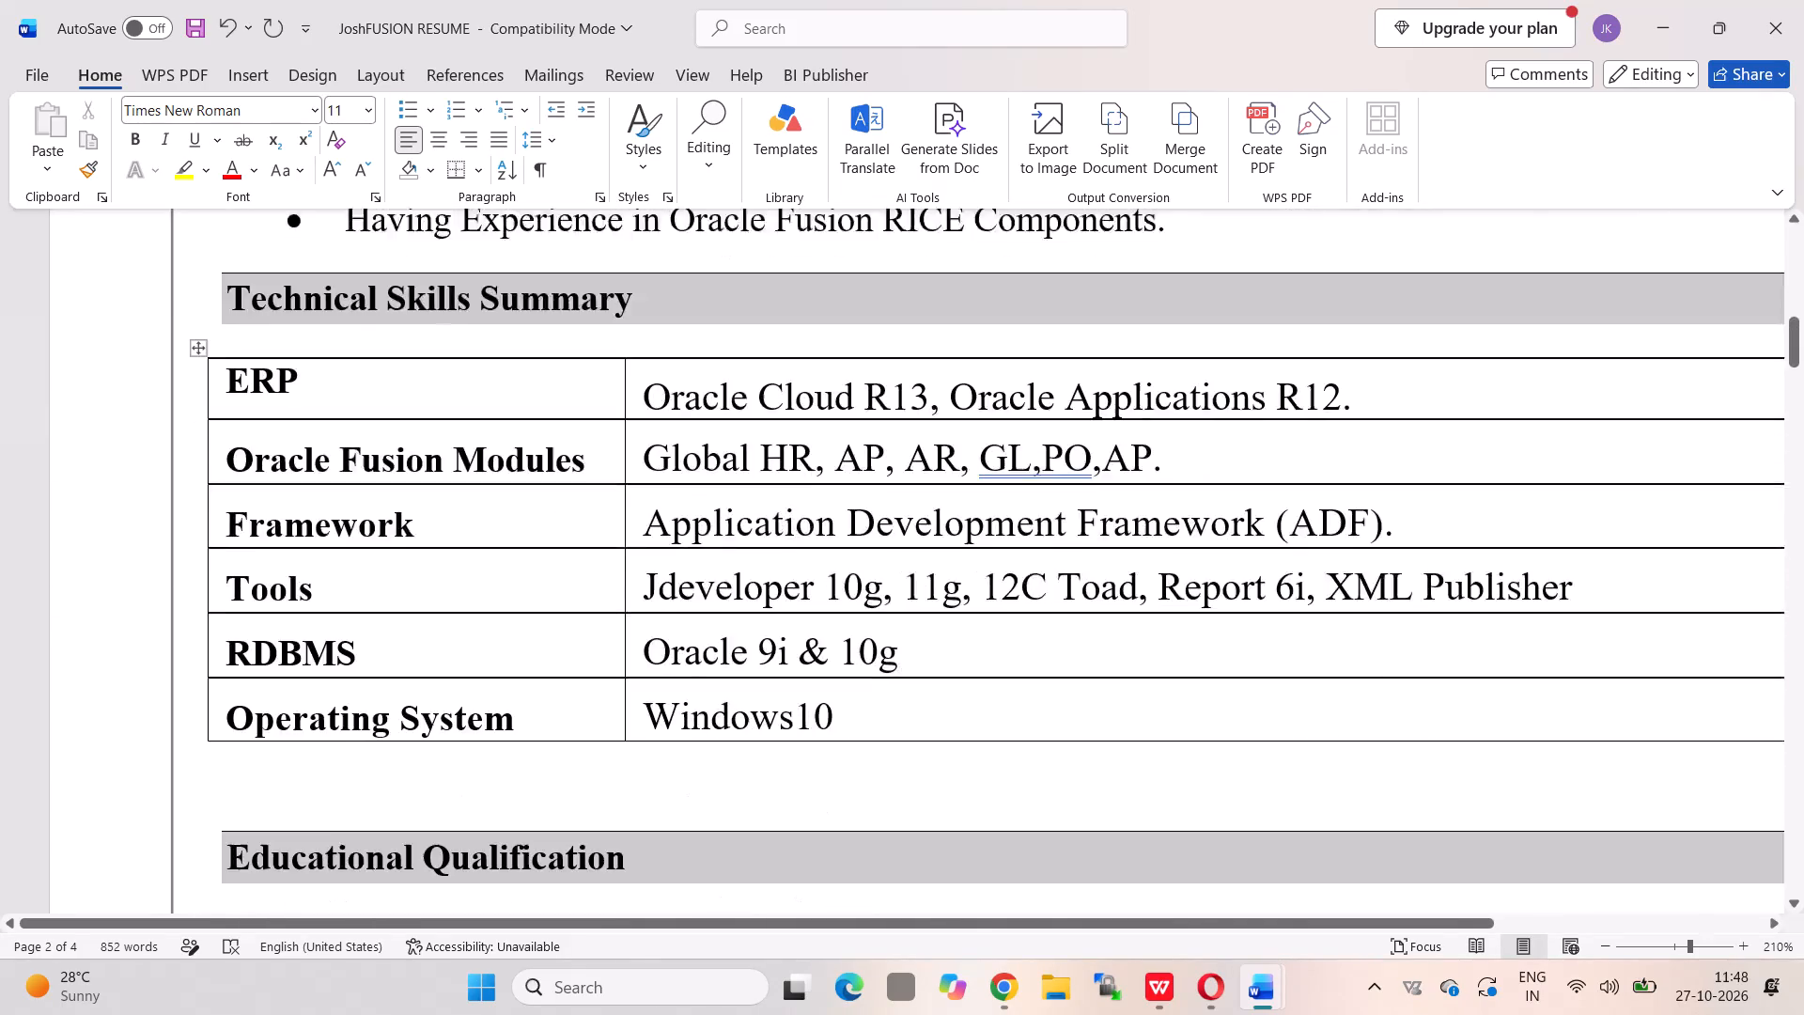
scroll(709, 634, up, 1)
scroll(709, 634, down, 2)
scroll(709, 634, up, 1)
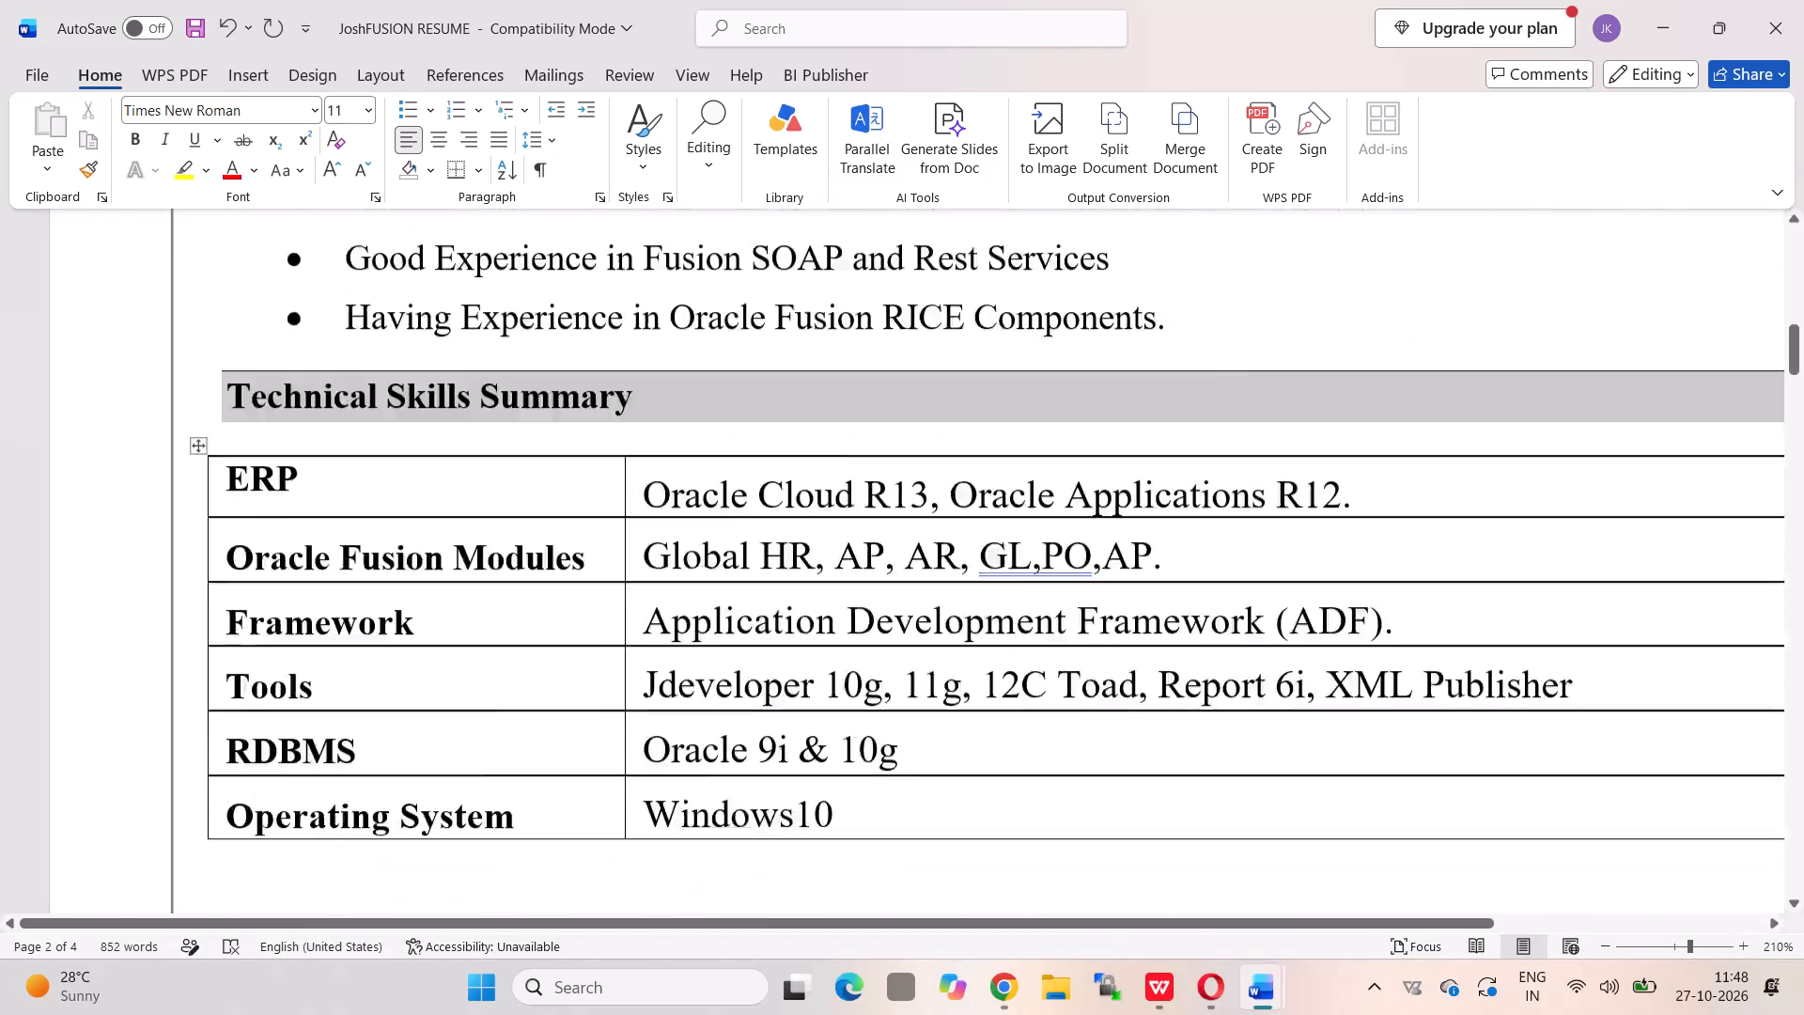
scroll(709, 634, up, 1)
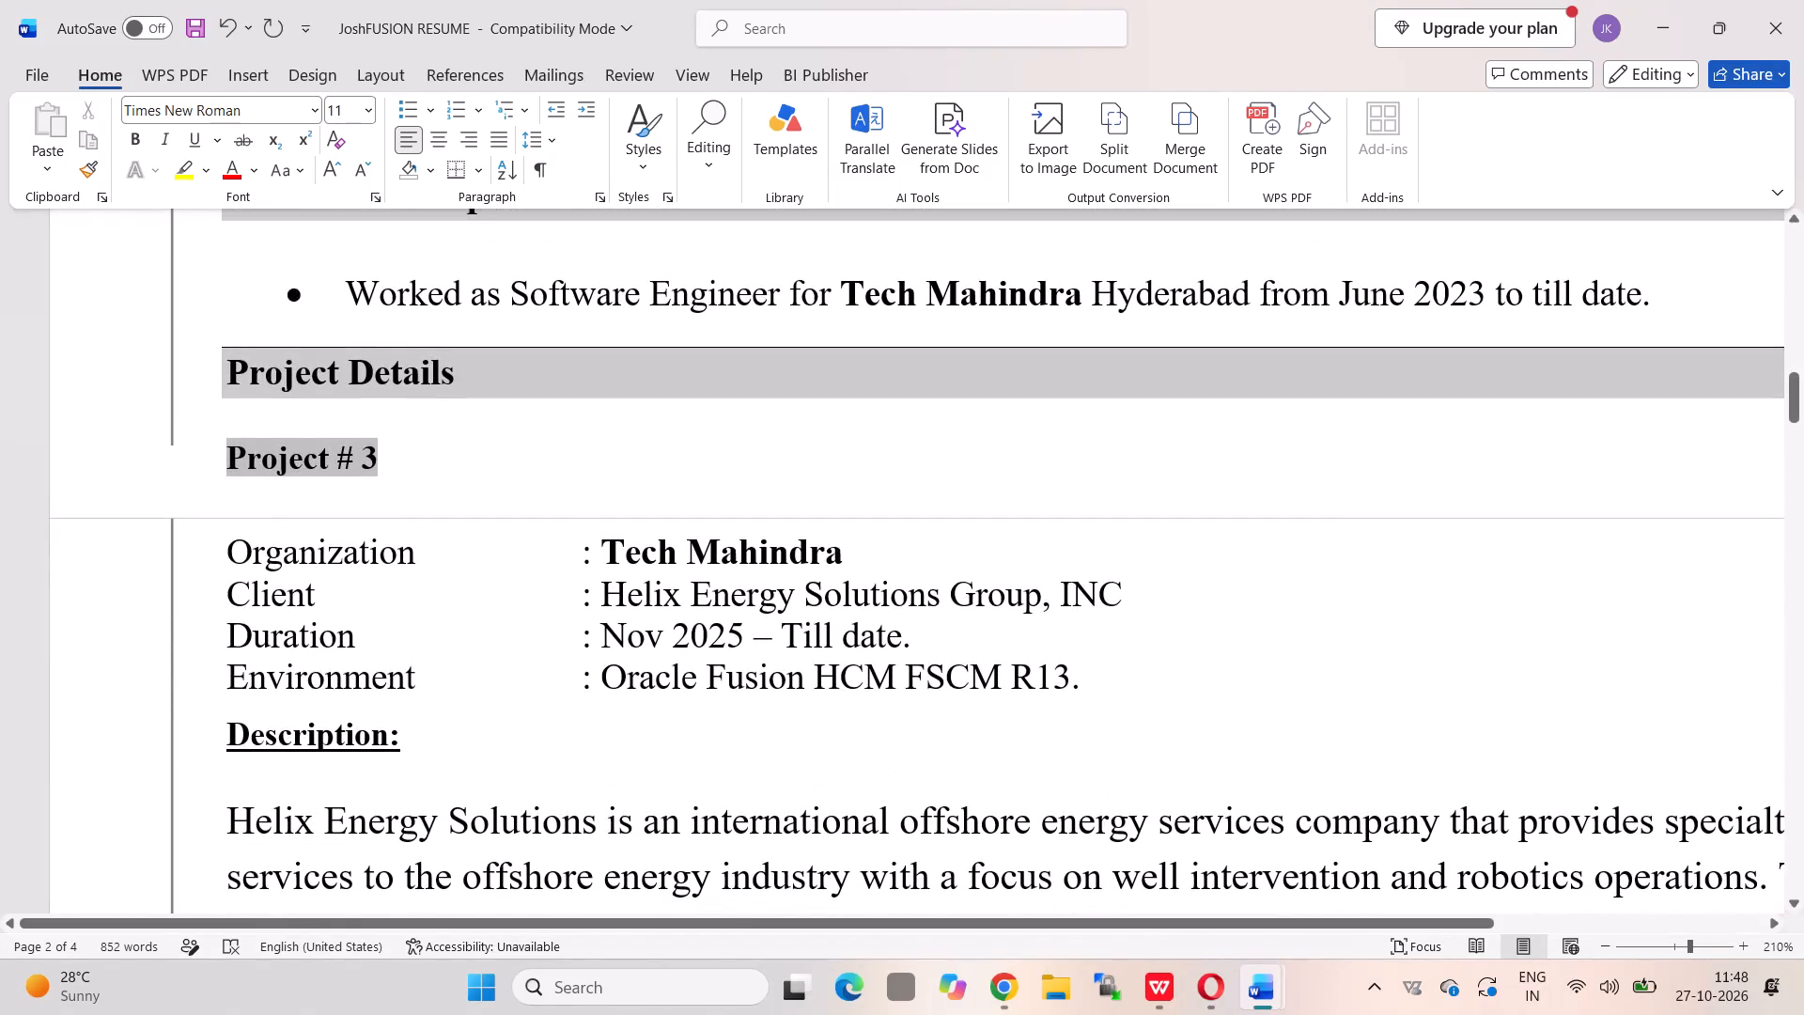
scroll(709, 634, up, 1)
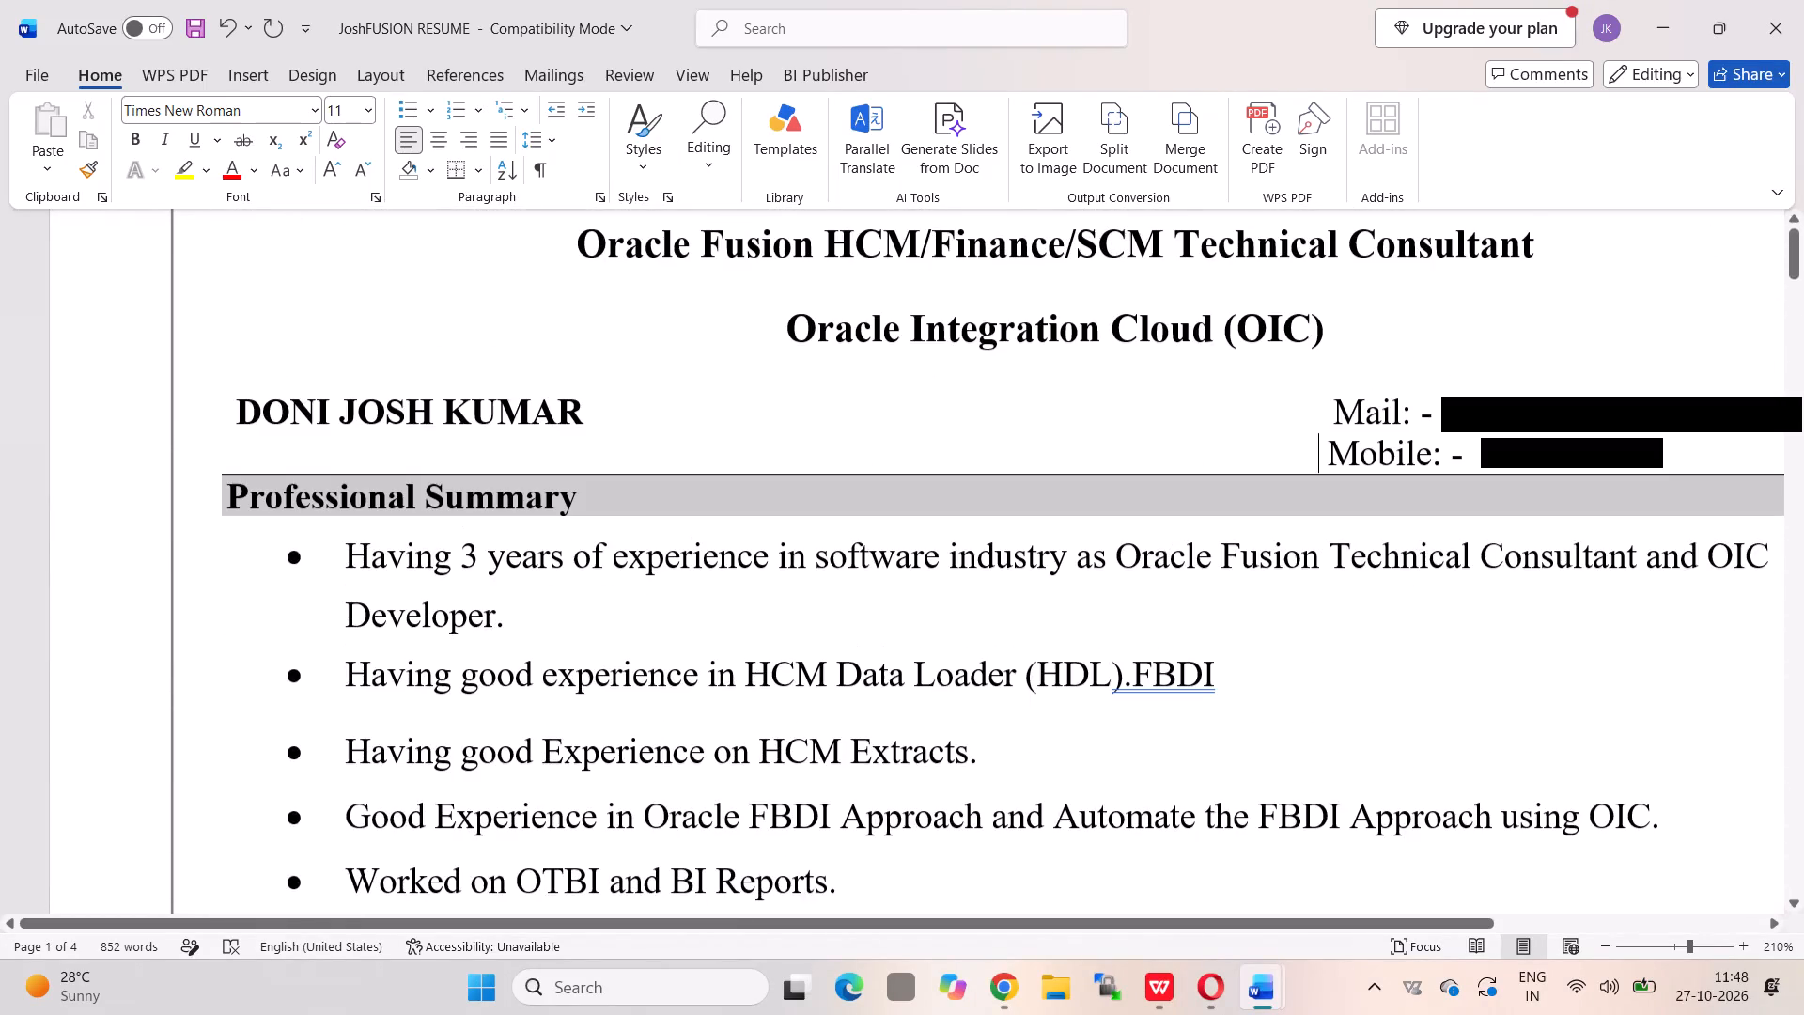
scroll(709, 634, up, 1)
scroll(709, 634, left, 1)
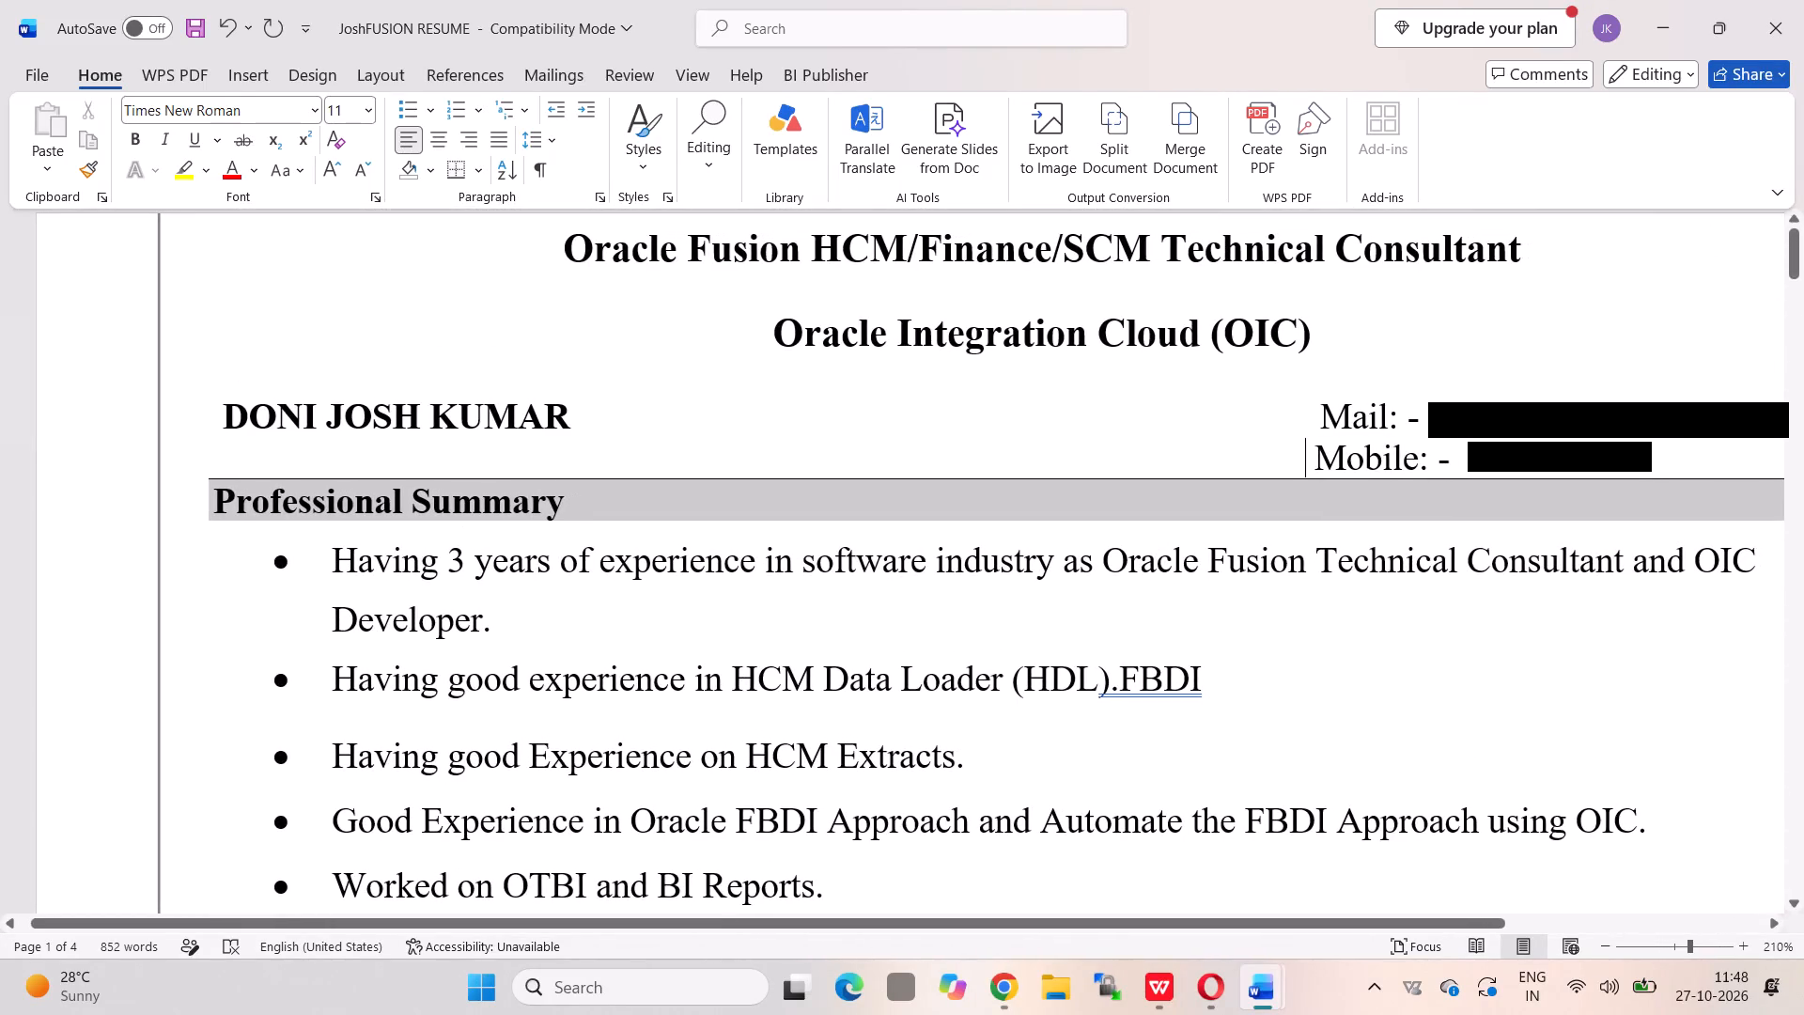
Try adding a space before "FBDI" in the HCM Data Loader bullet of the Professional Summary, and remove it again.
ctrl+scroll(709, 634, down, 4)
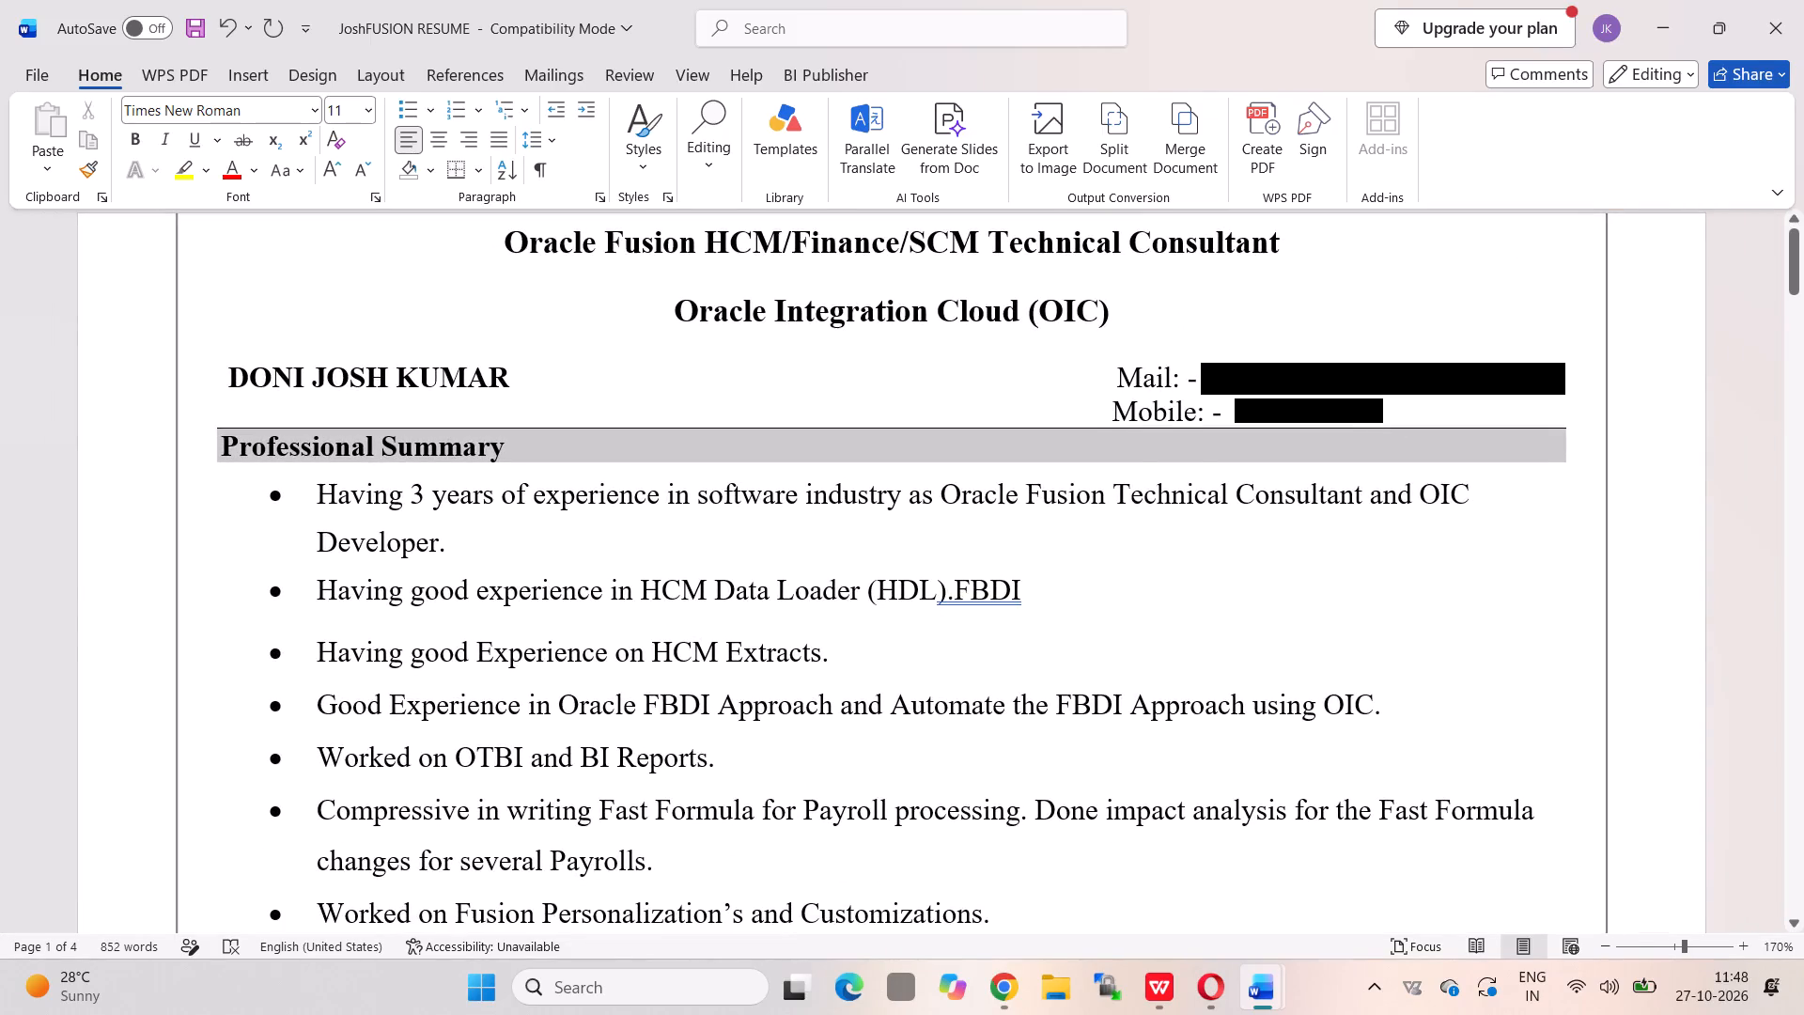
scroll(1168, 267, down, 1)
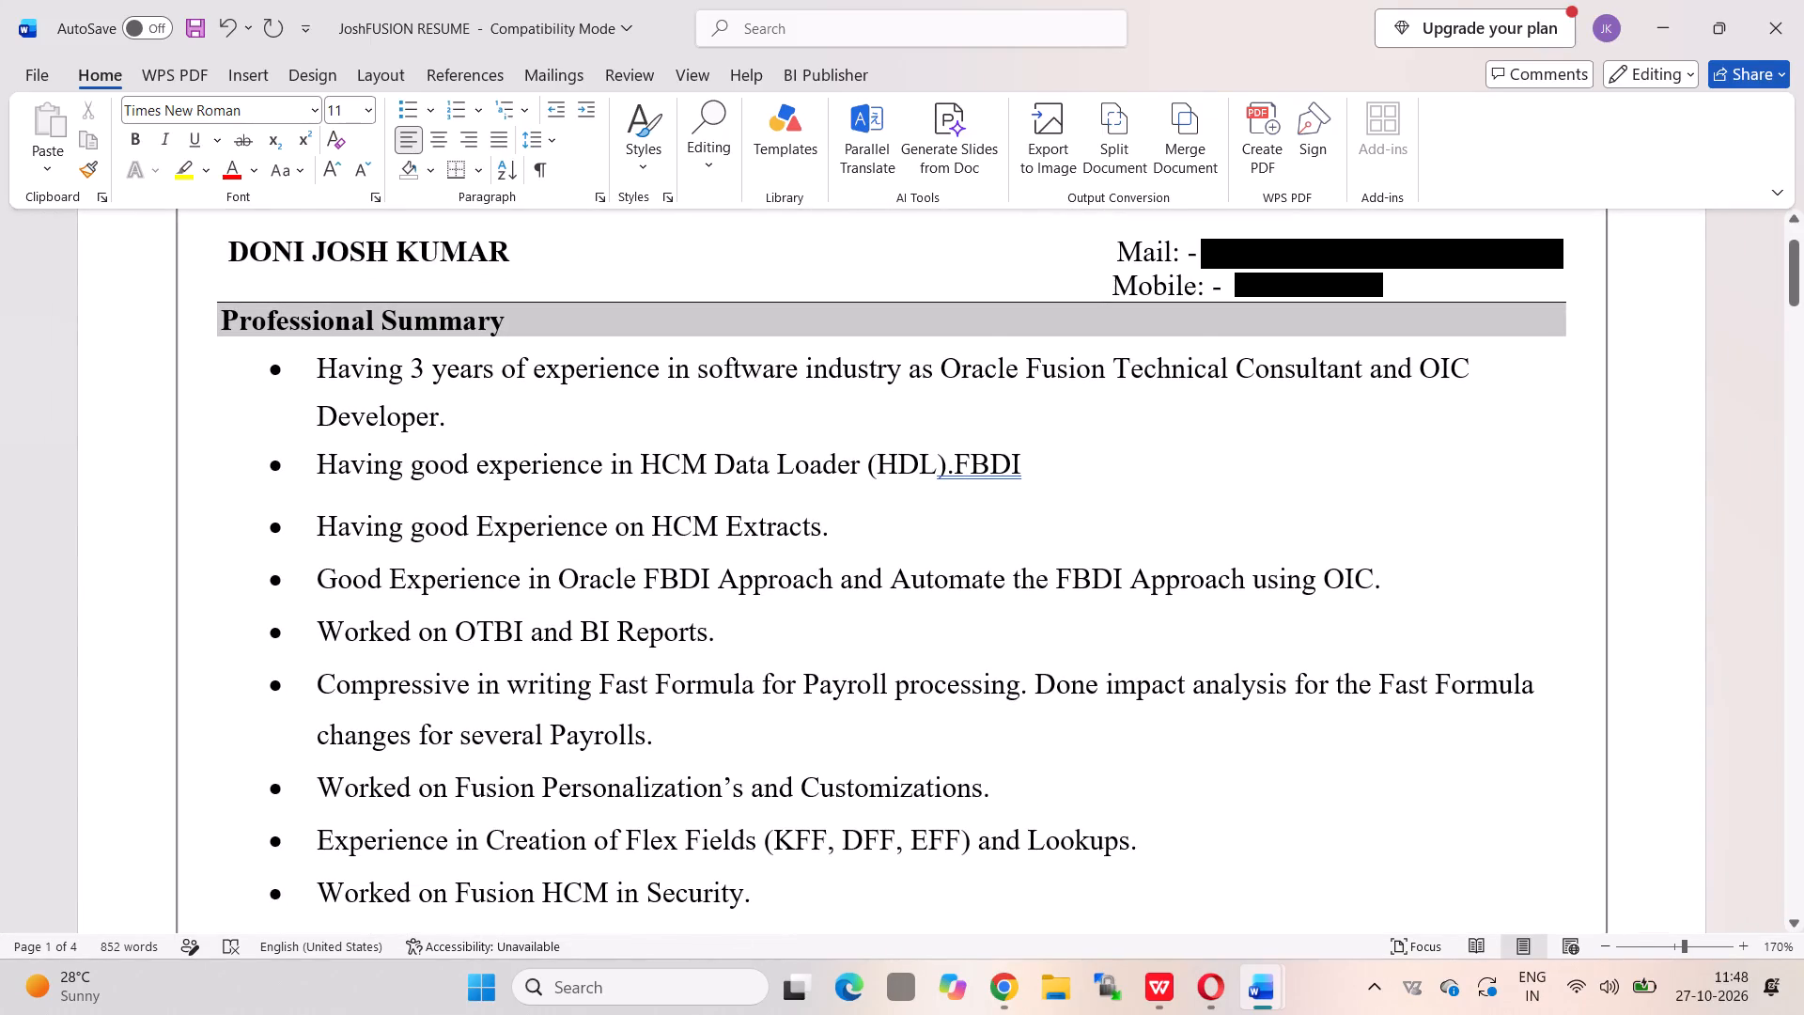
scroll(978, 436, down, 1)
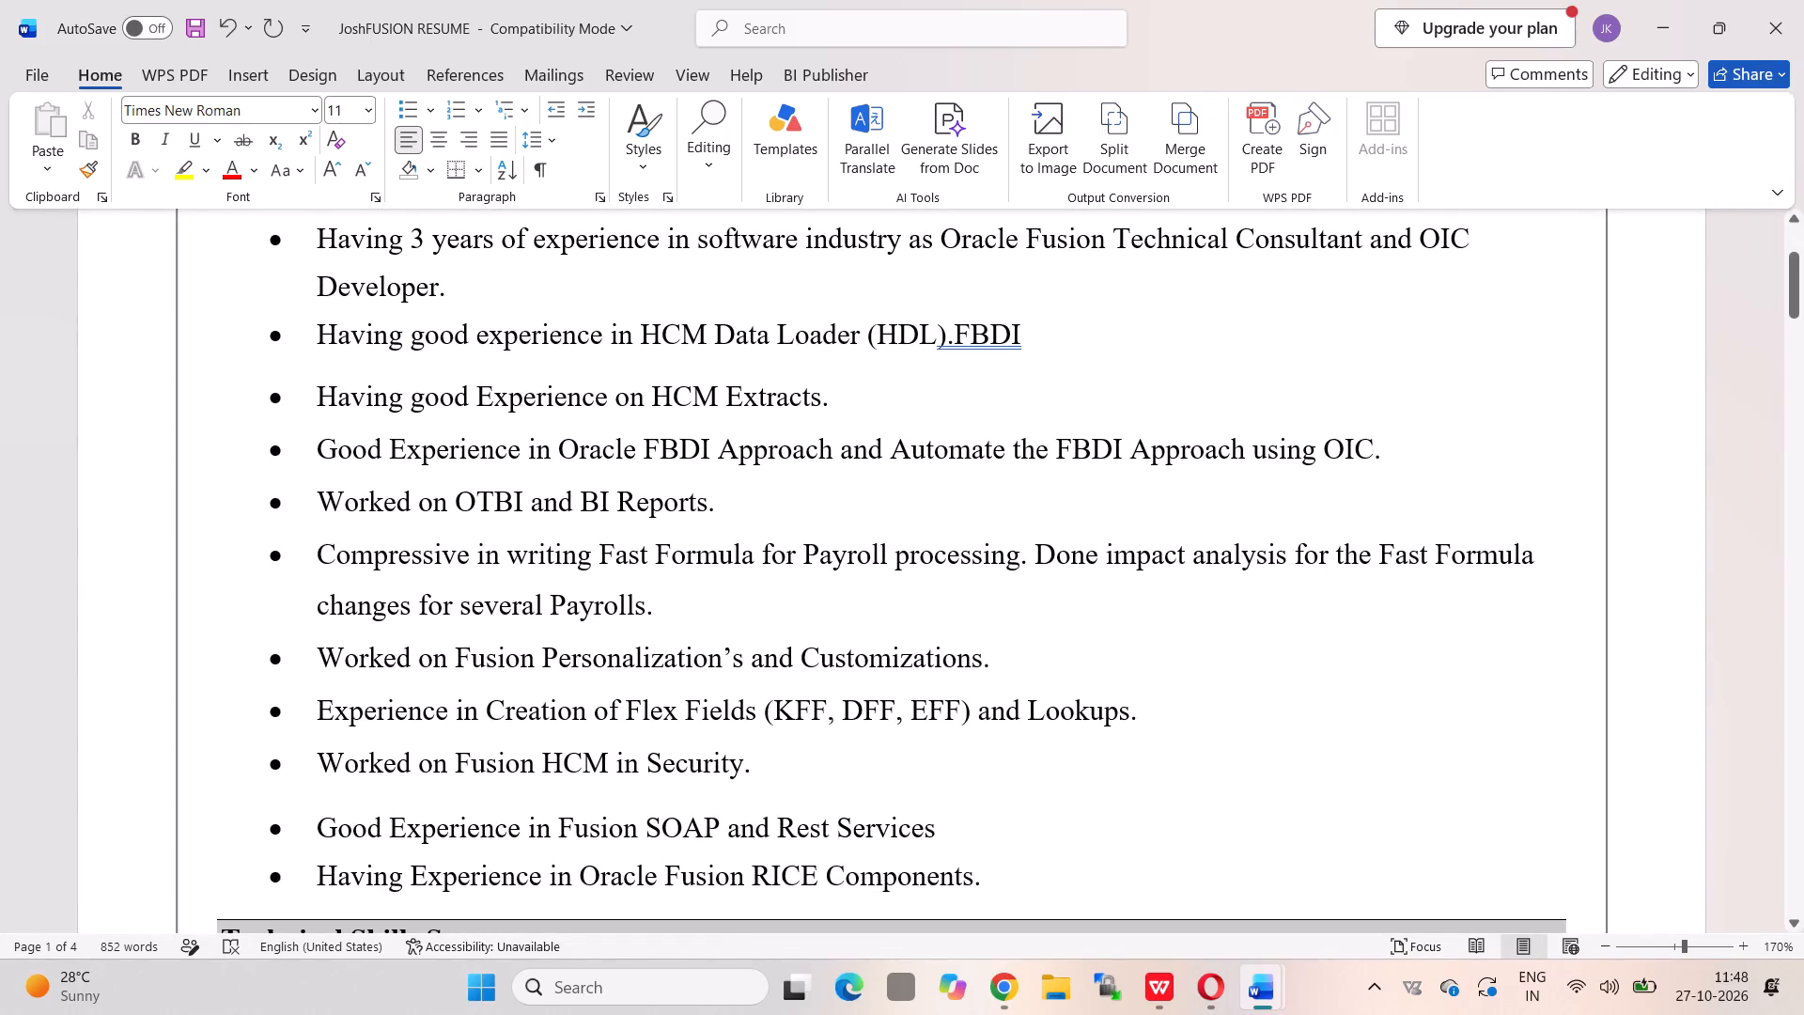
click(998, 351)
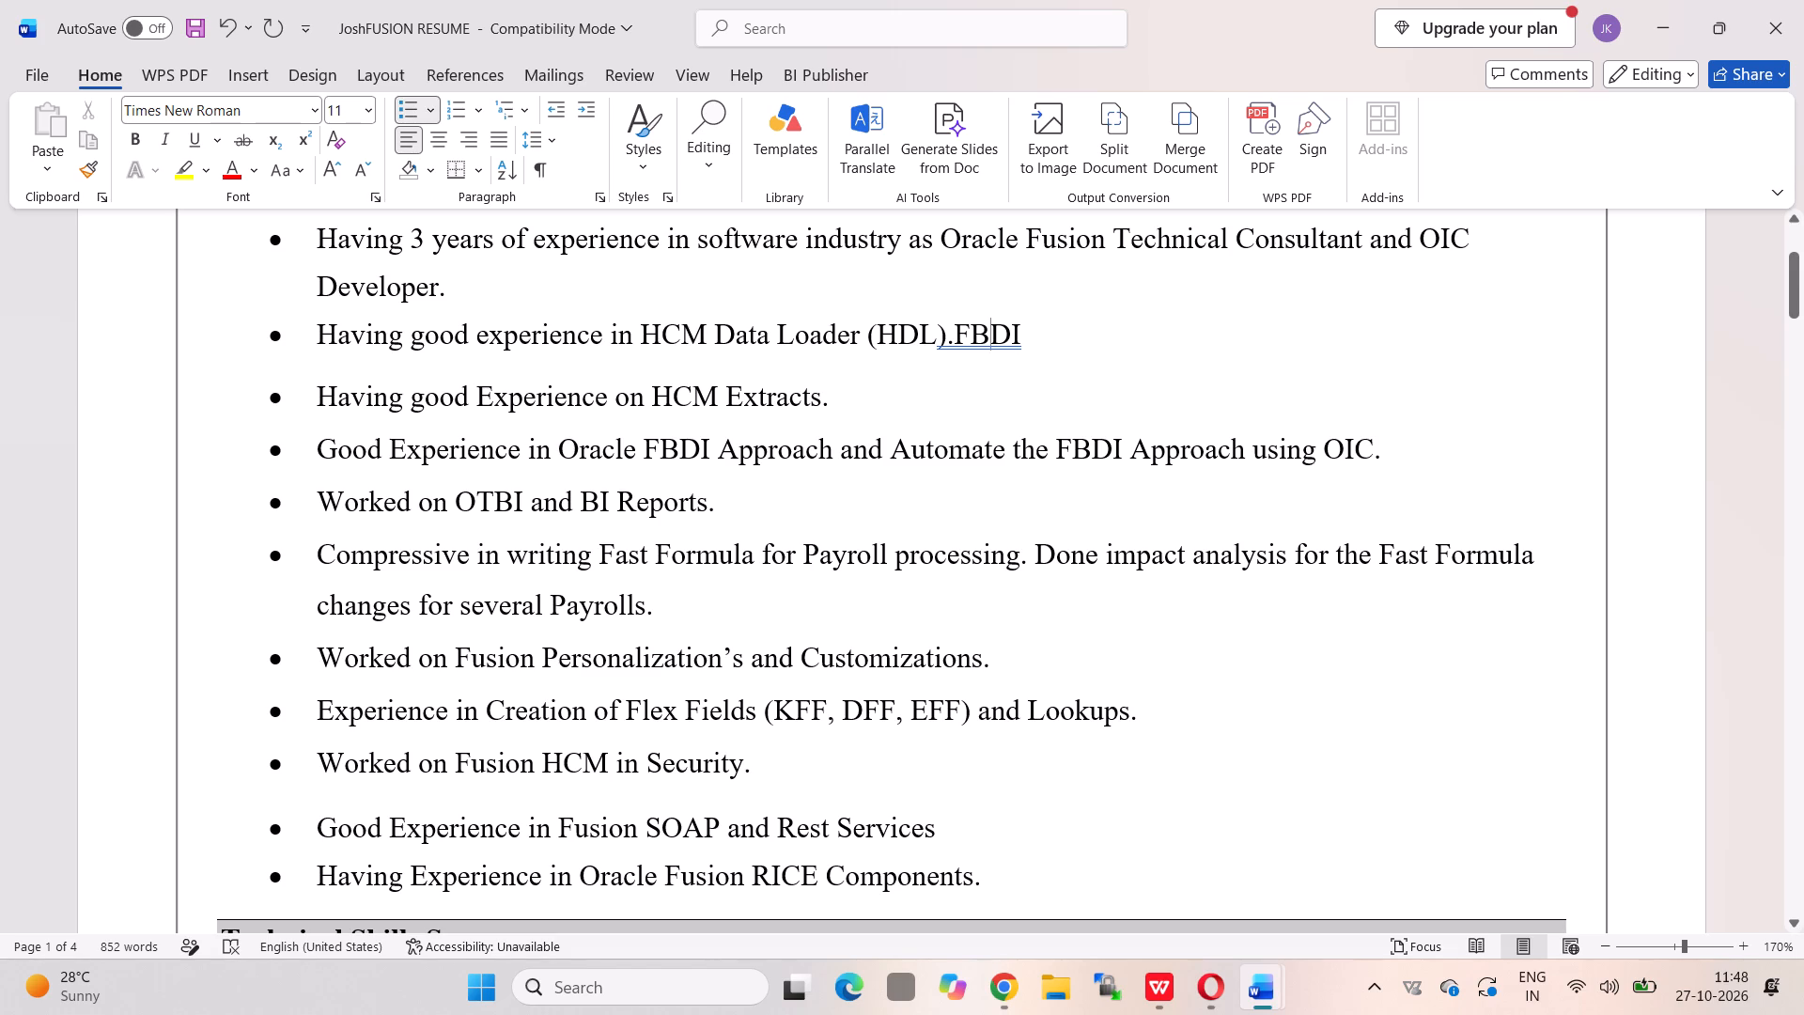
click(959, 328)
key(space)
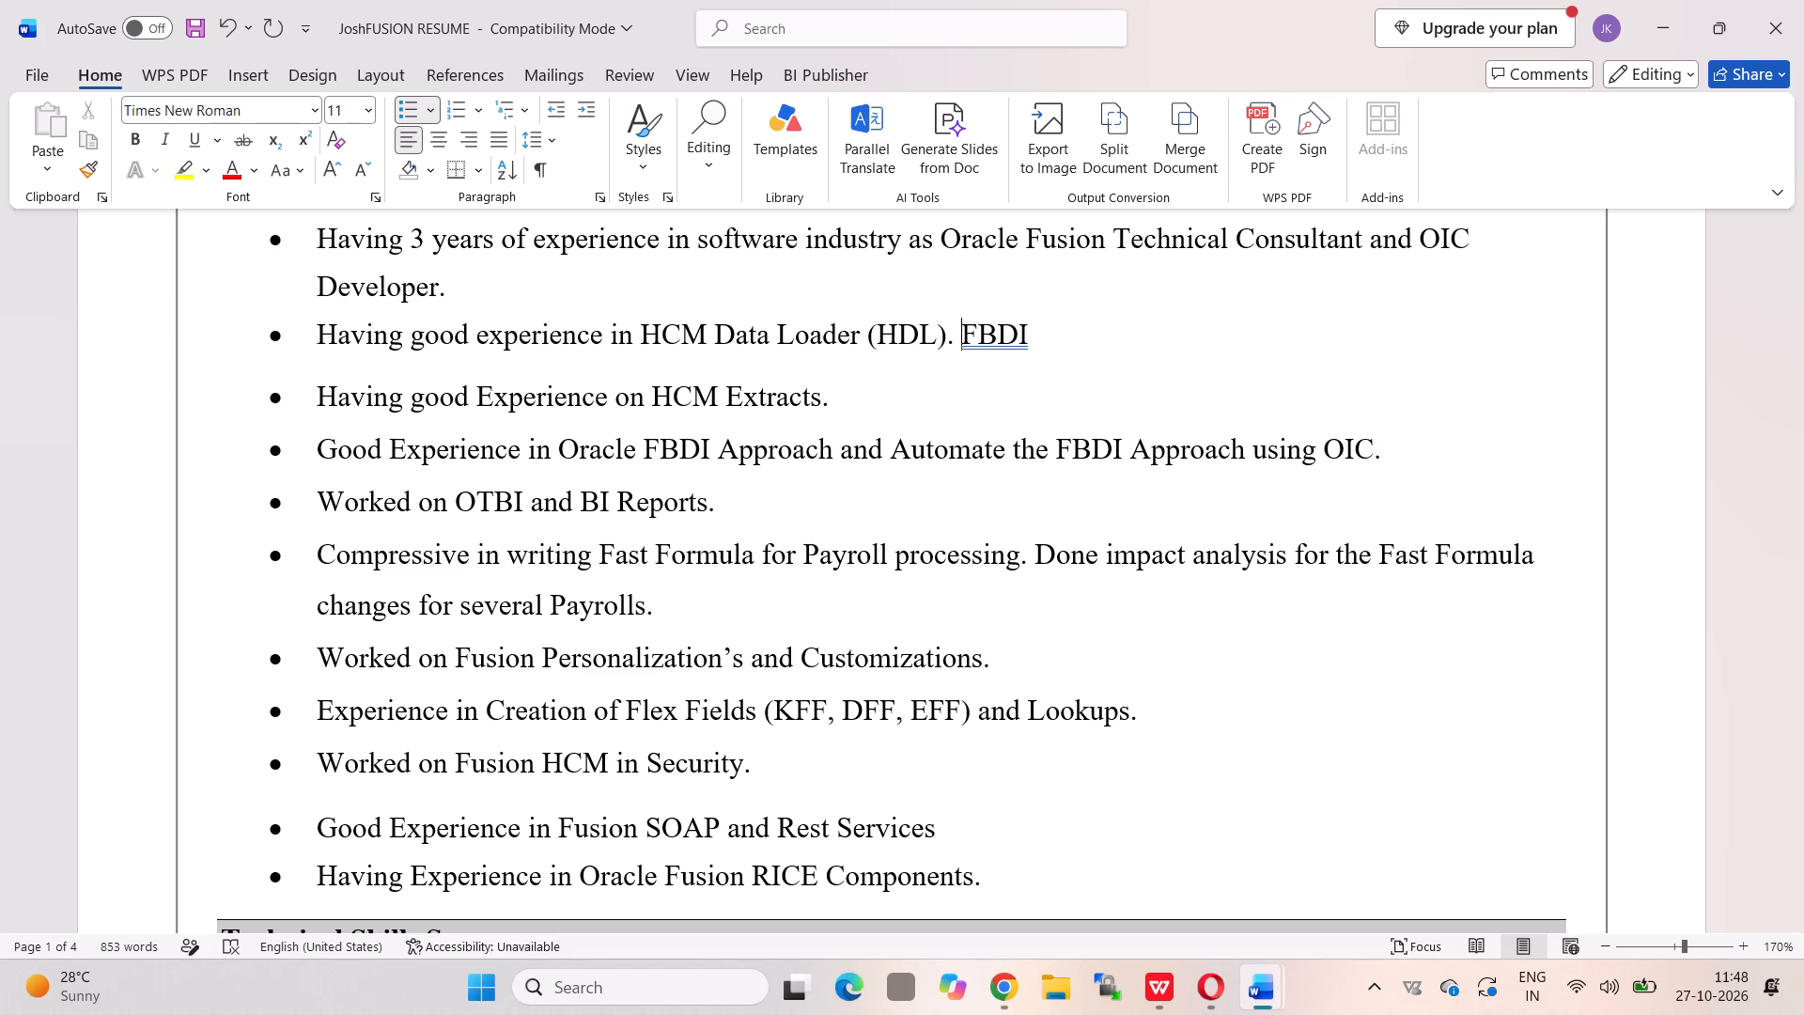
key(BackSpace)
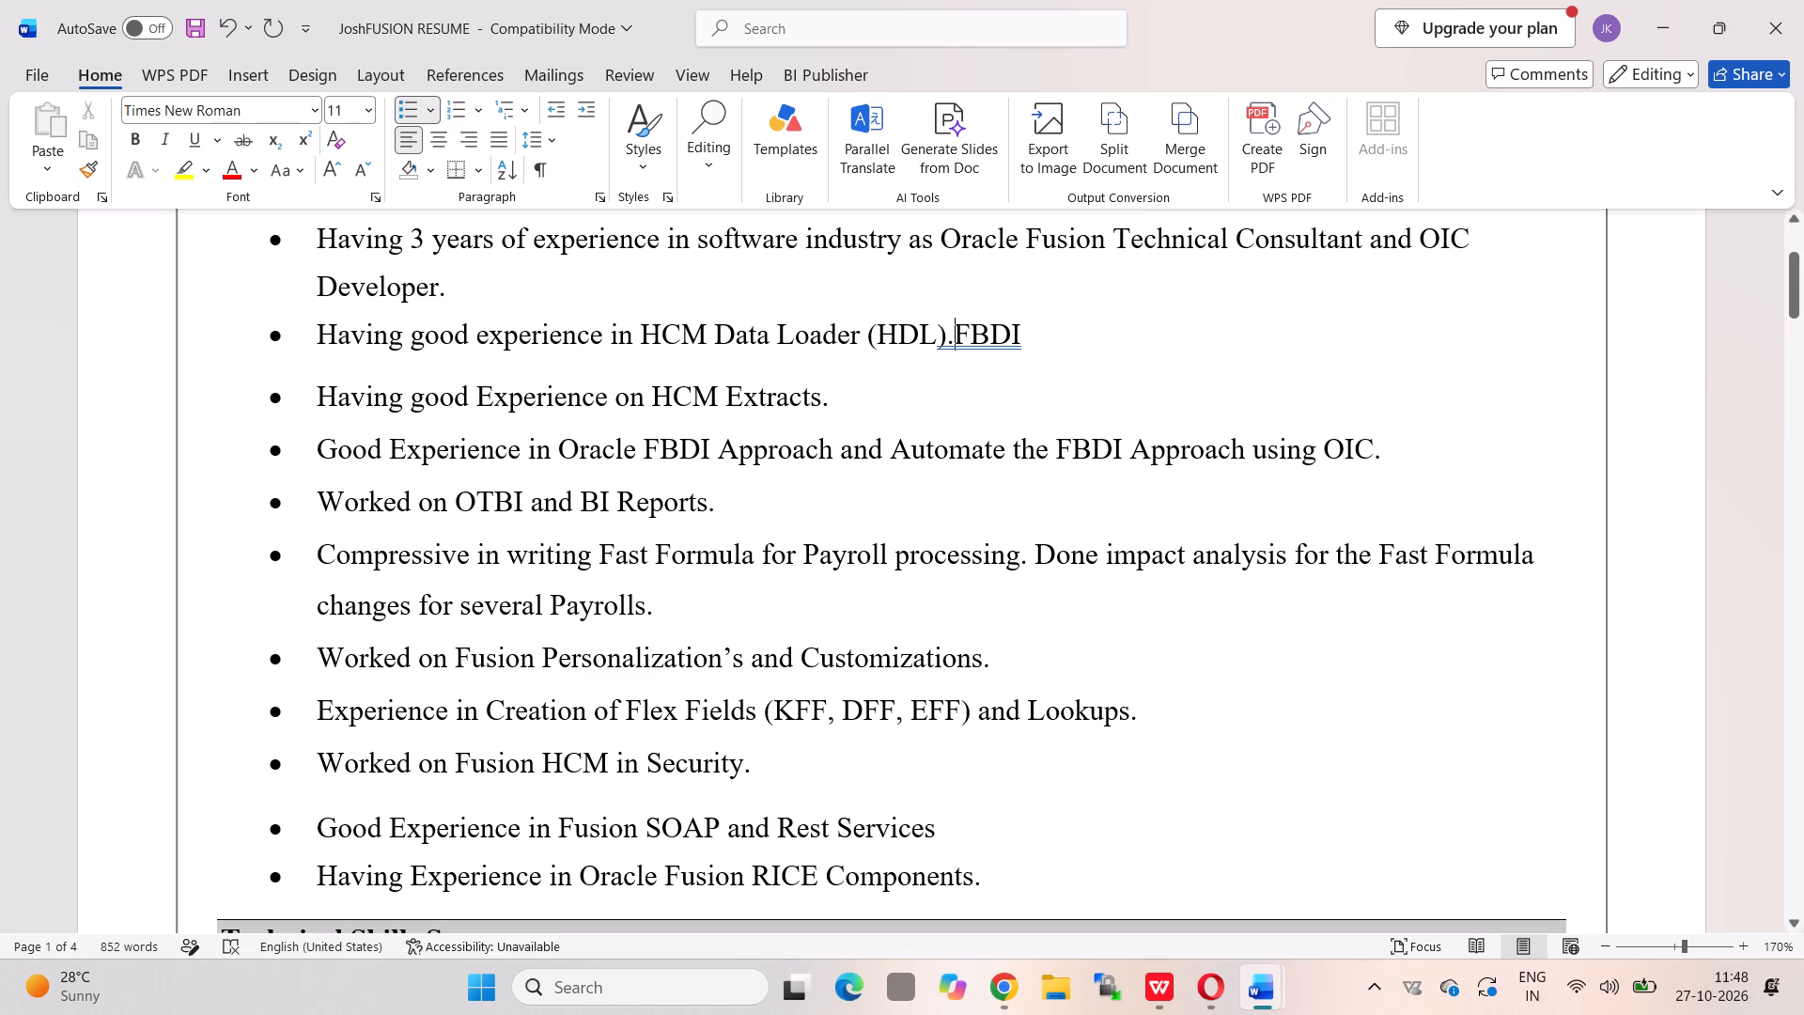
Ignore once the grammar flag on ").FBDI" in the HCM Data Loader bullet of the Professional Summary.
right_click(990, 339)
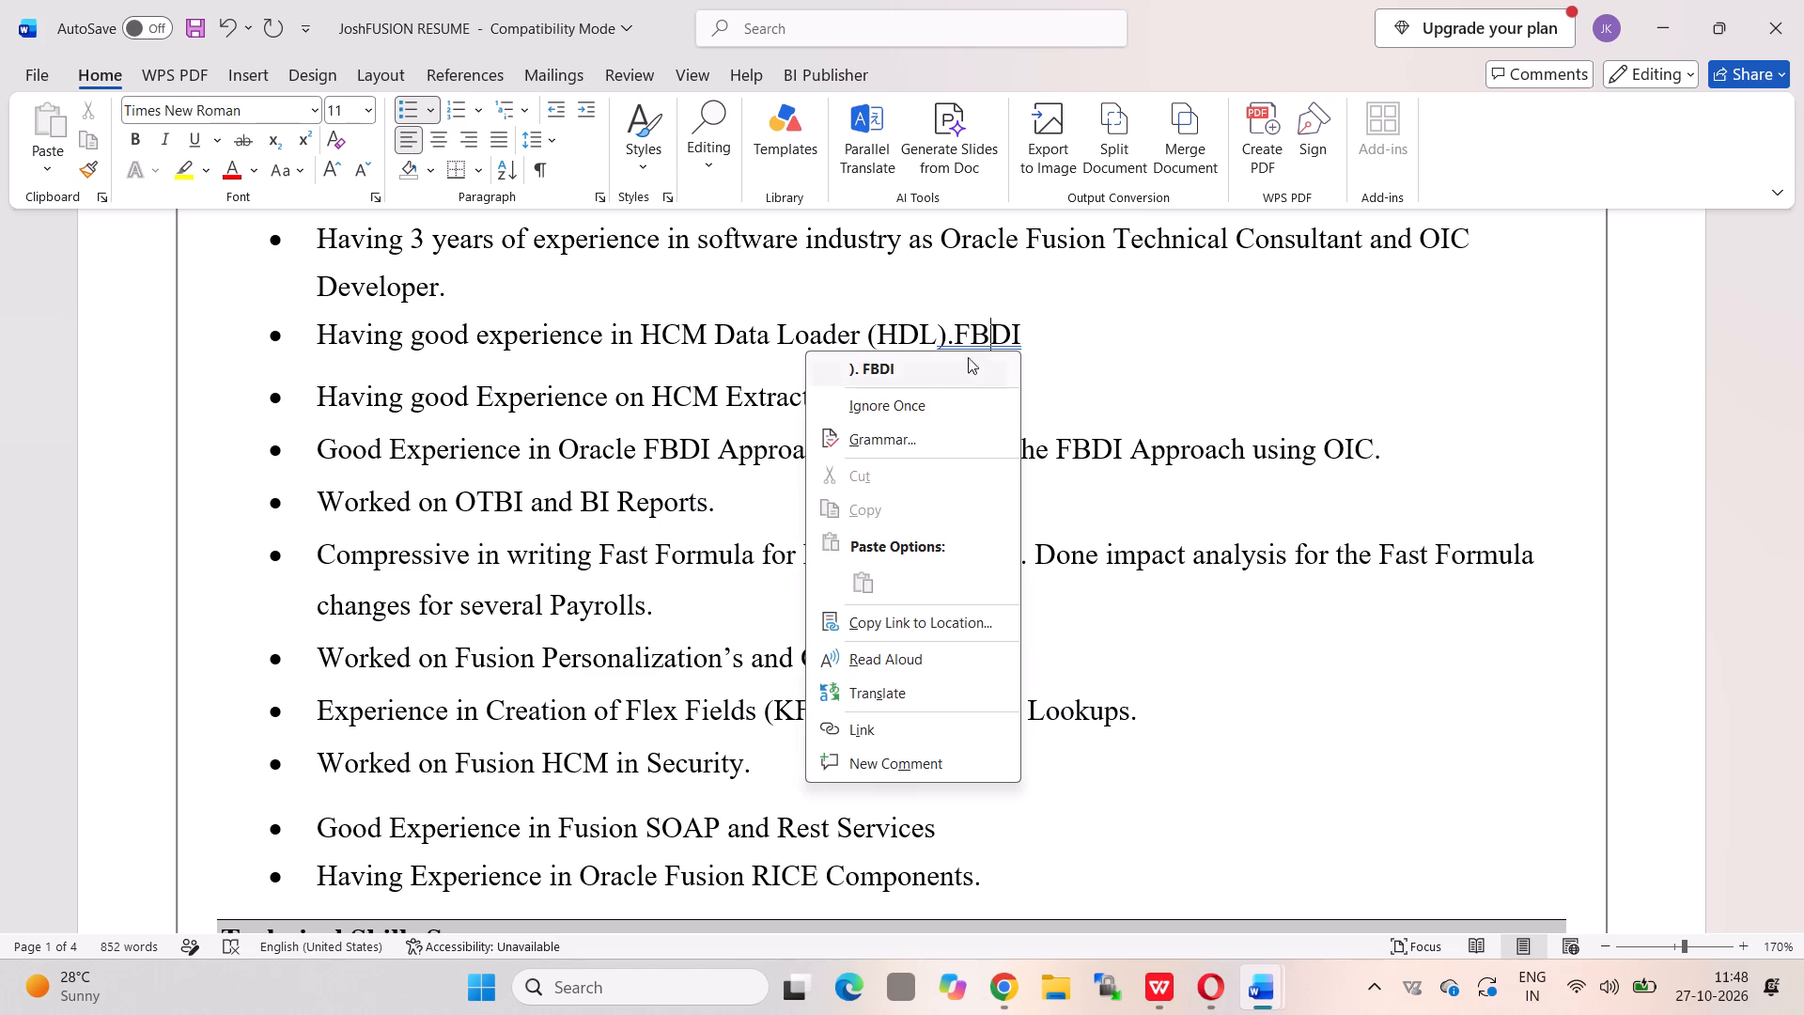
click(914, 403)
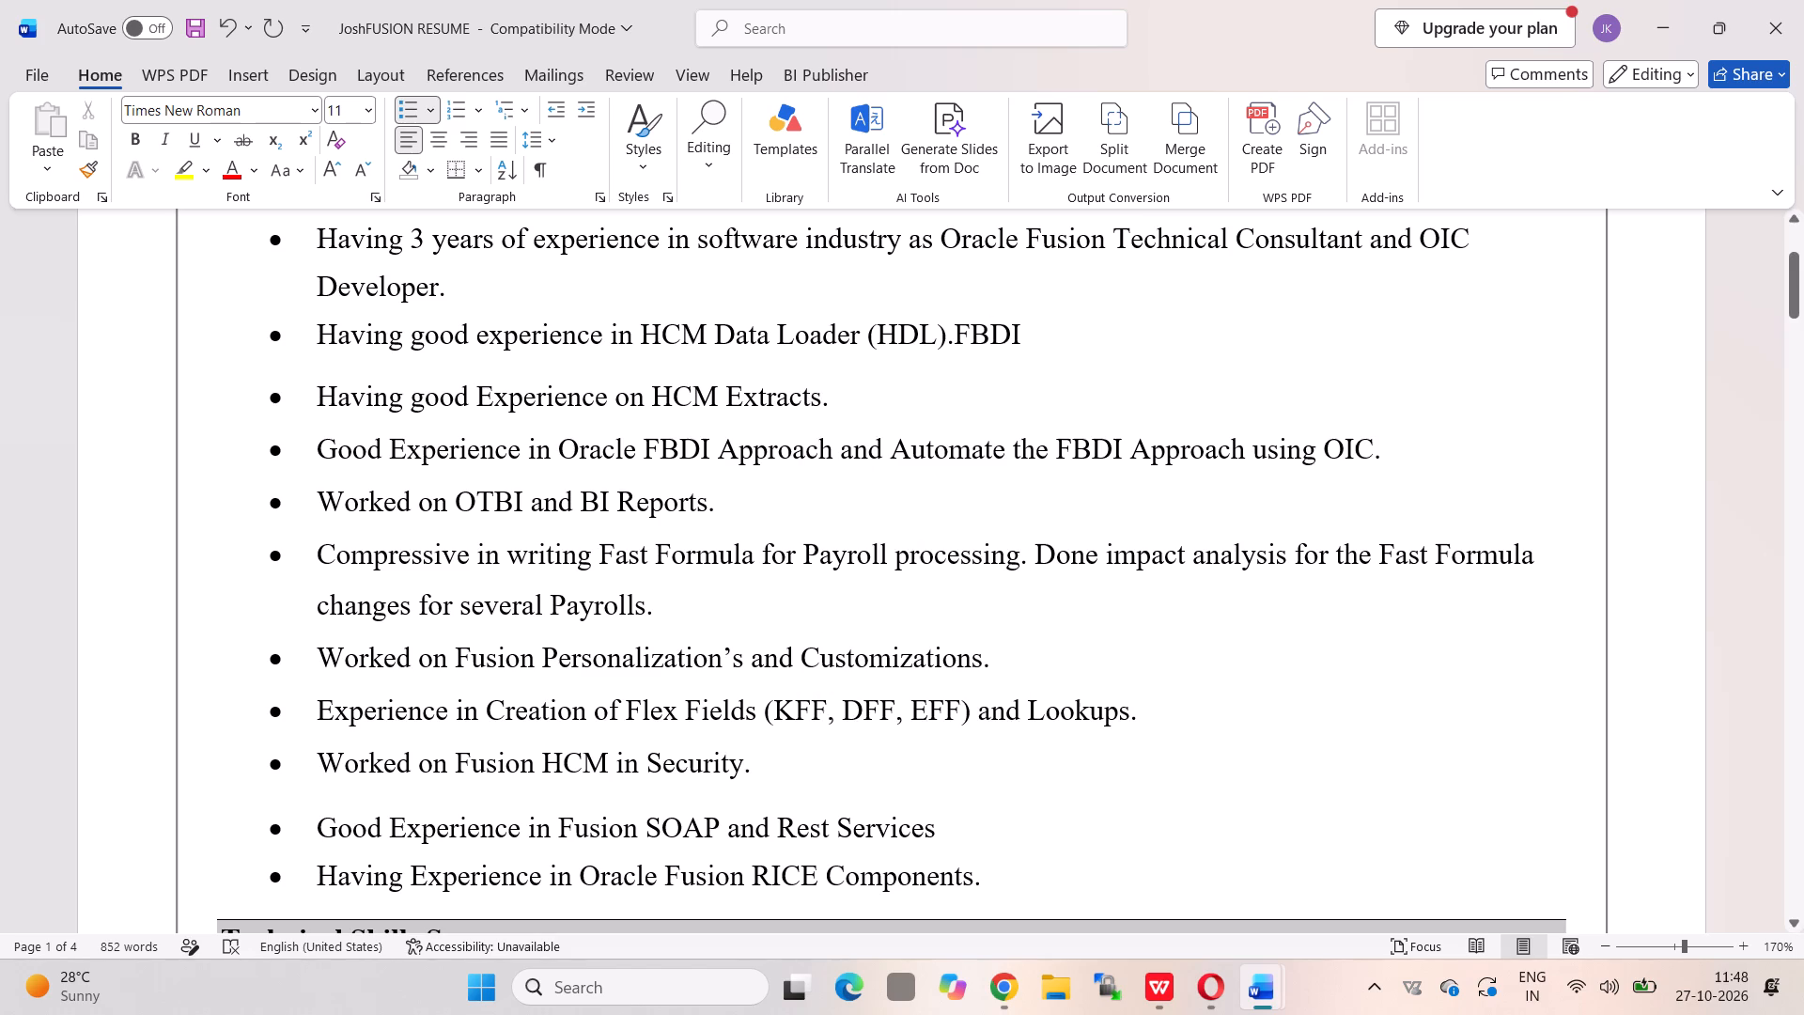
Ignore once the grammar flag on "B.Com" in the Educational Qualification section.
ctrl+scroll(717, 644, down, 2)
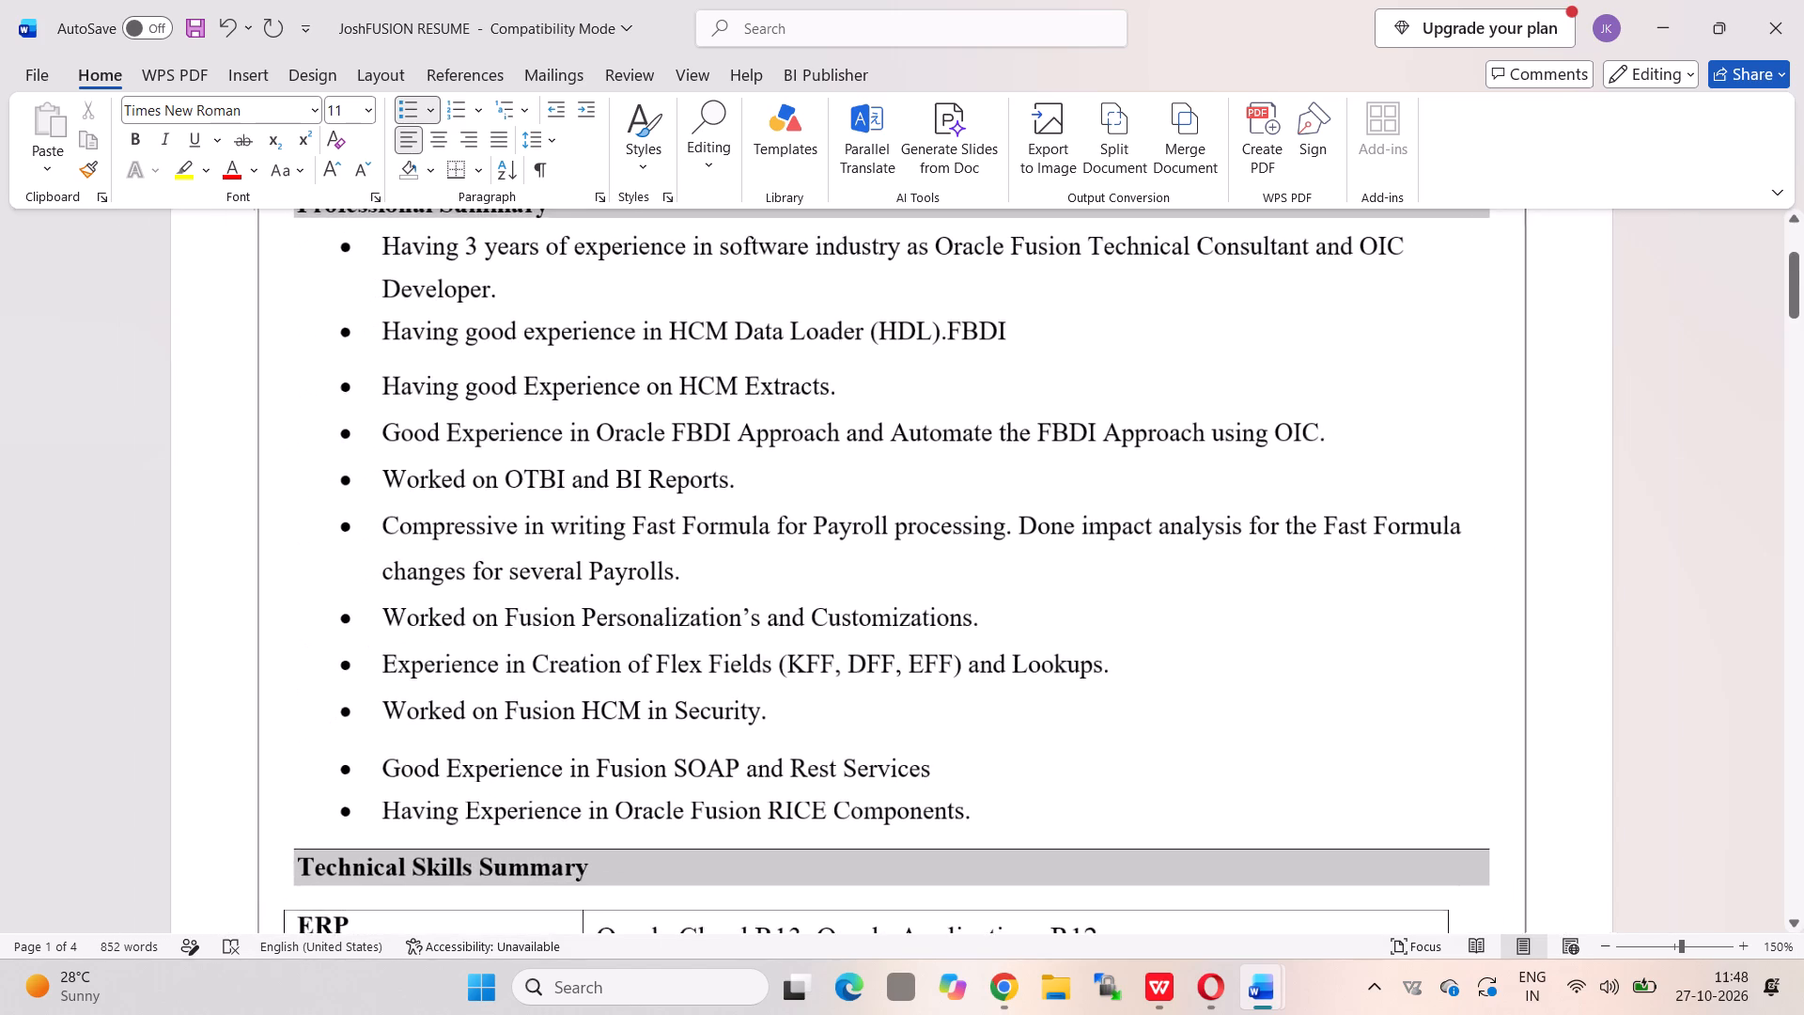
scroll(717, 644, down, 2)
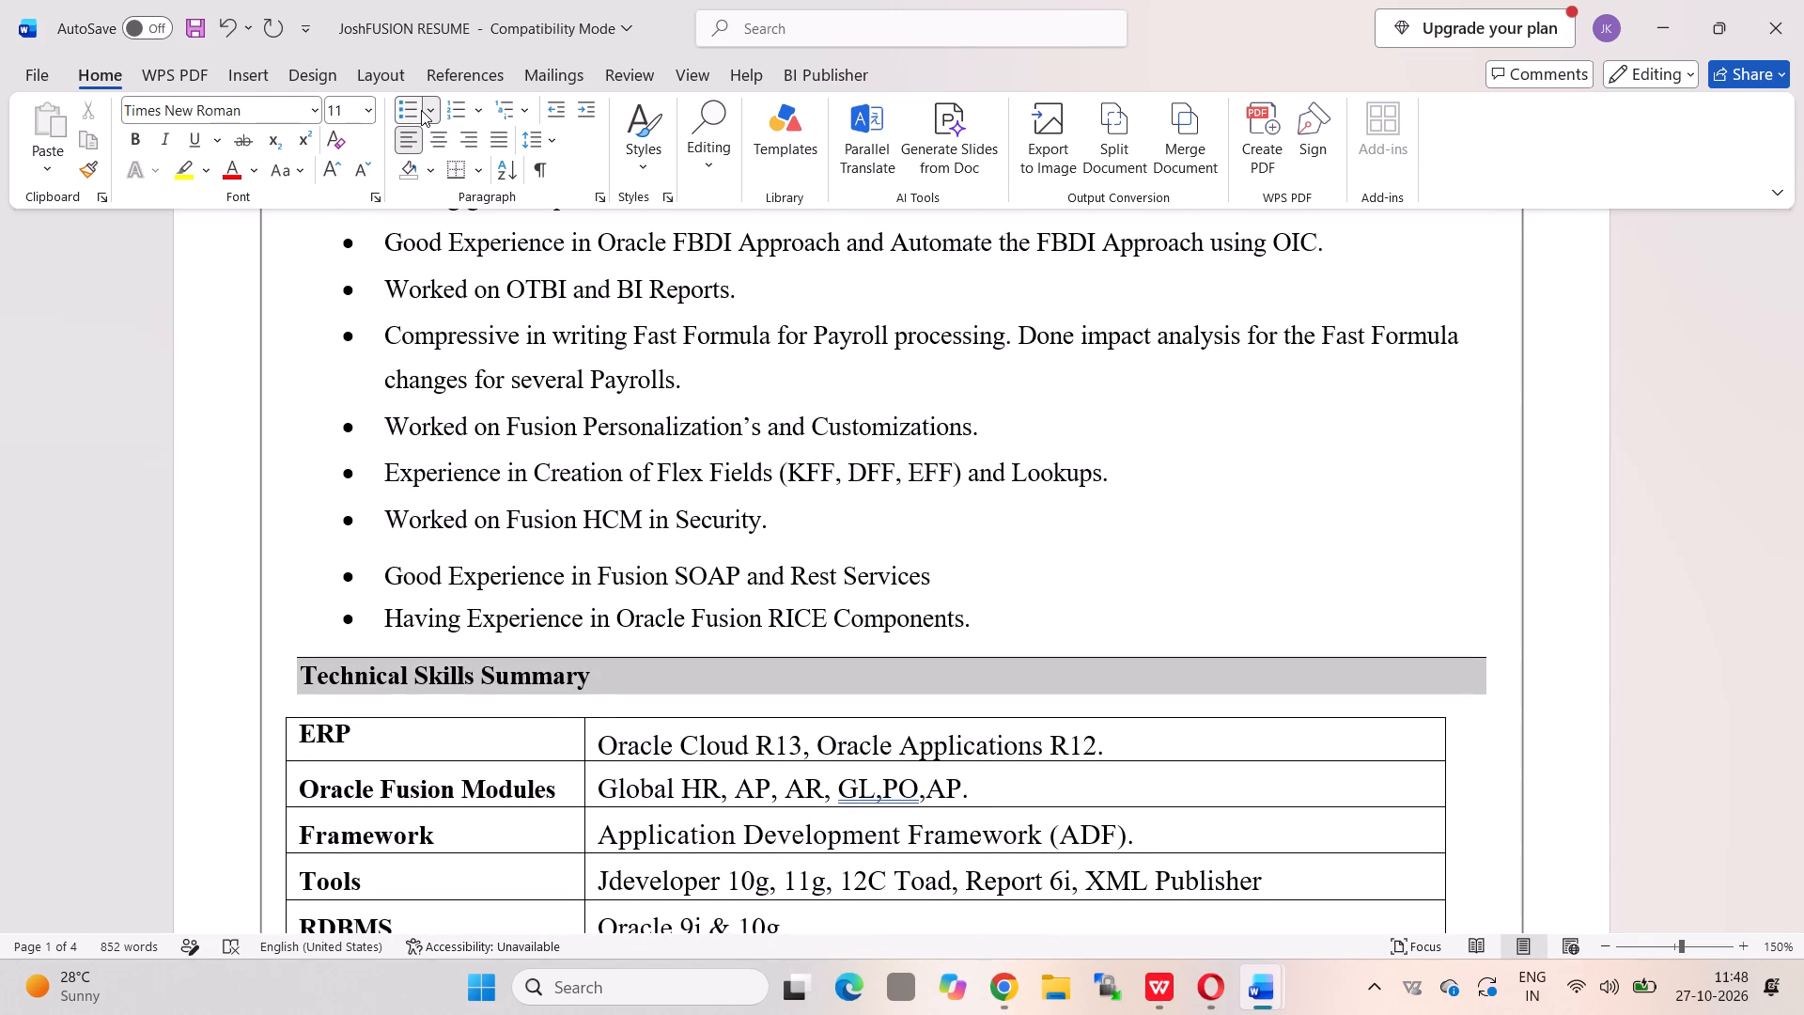
scroll(586, 507, down, 1)
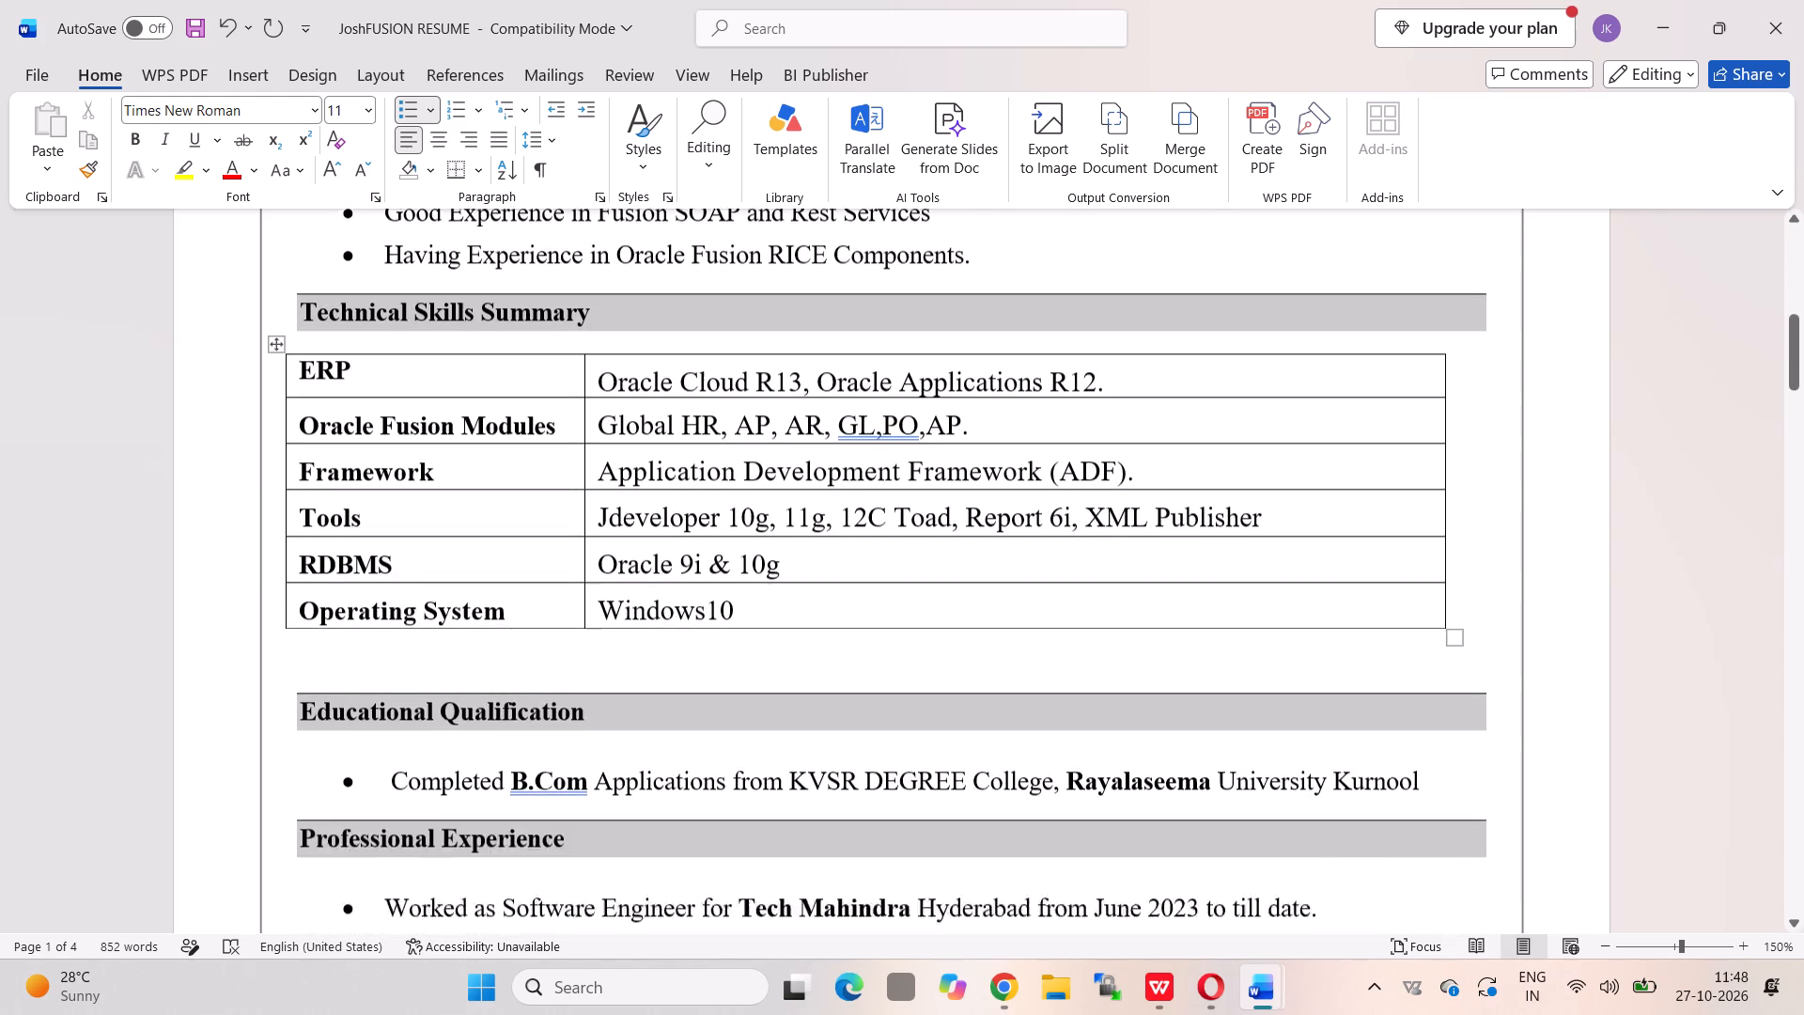
scroll(586, 507, down, 1)
click(552, 700)
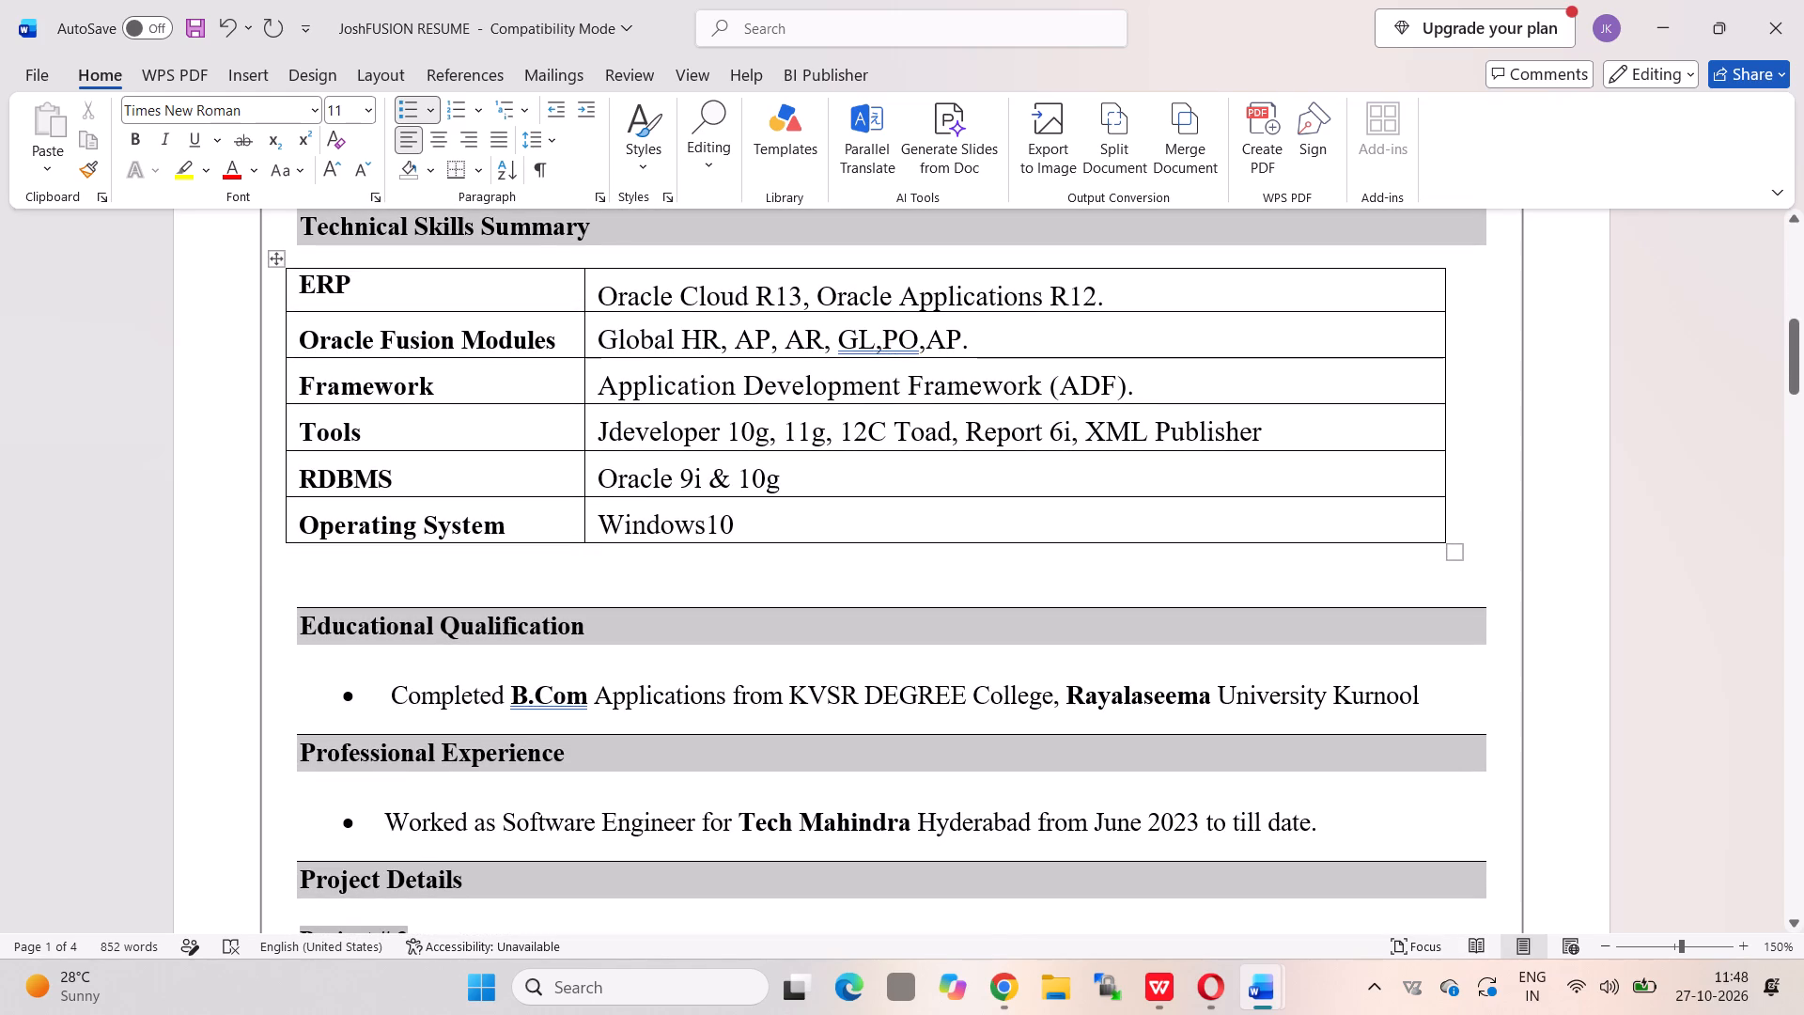
right_click(552, 700)
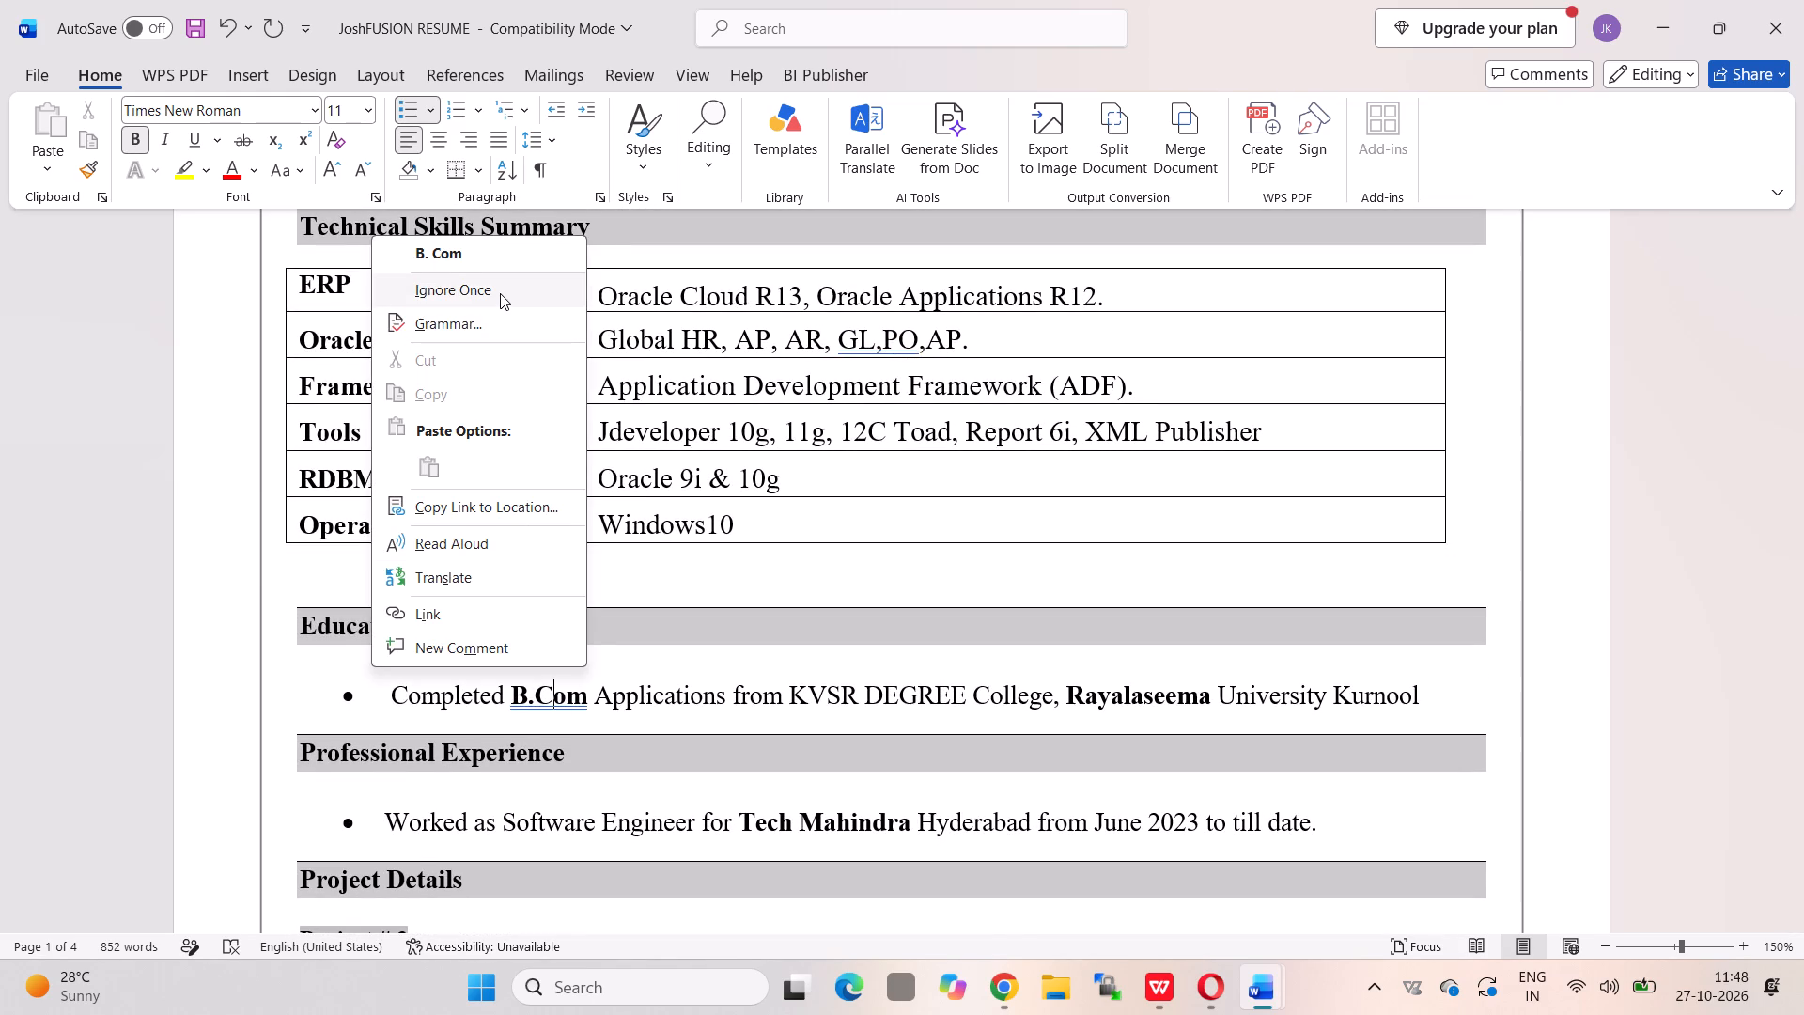
click(500, 293)
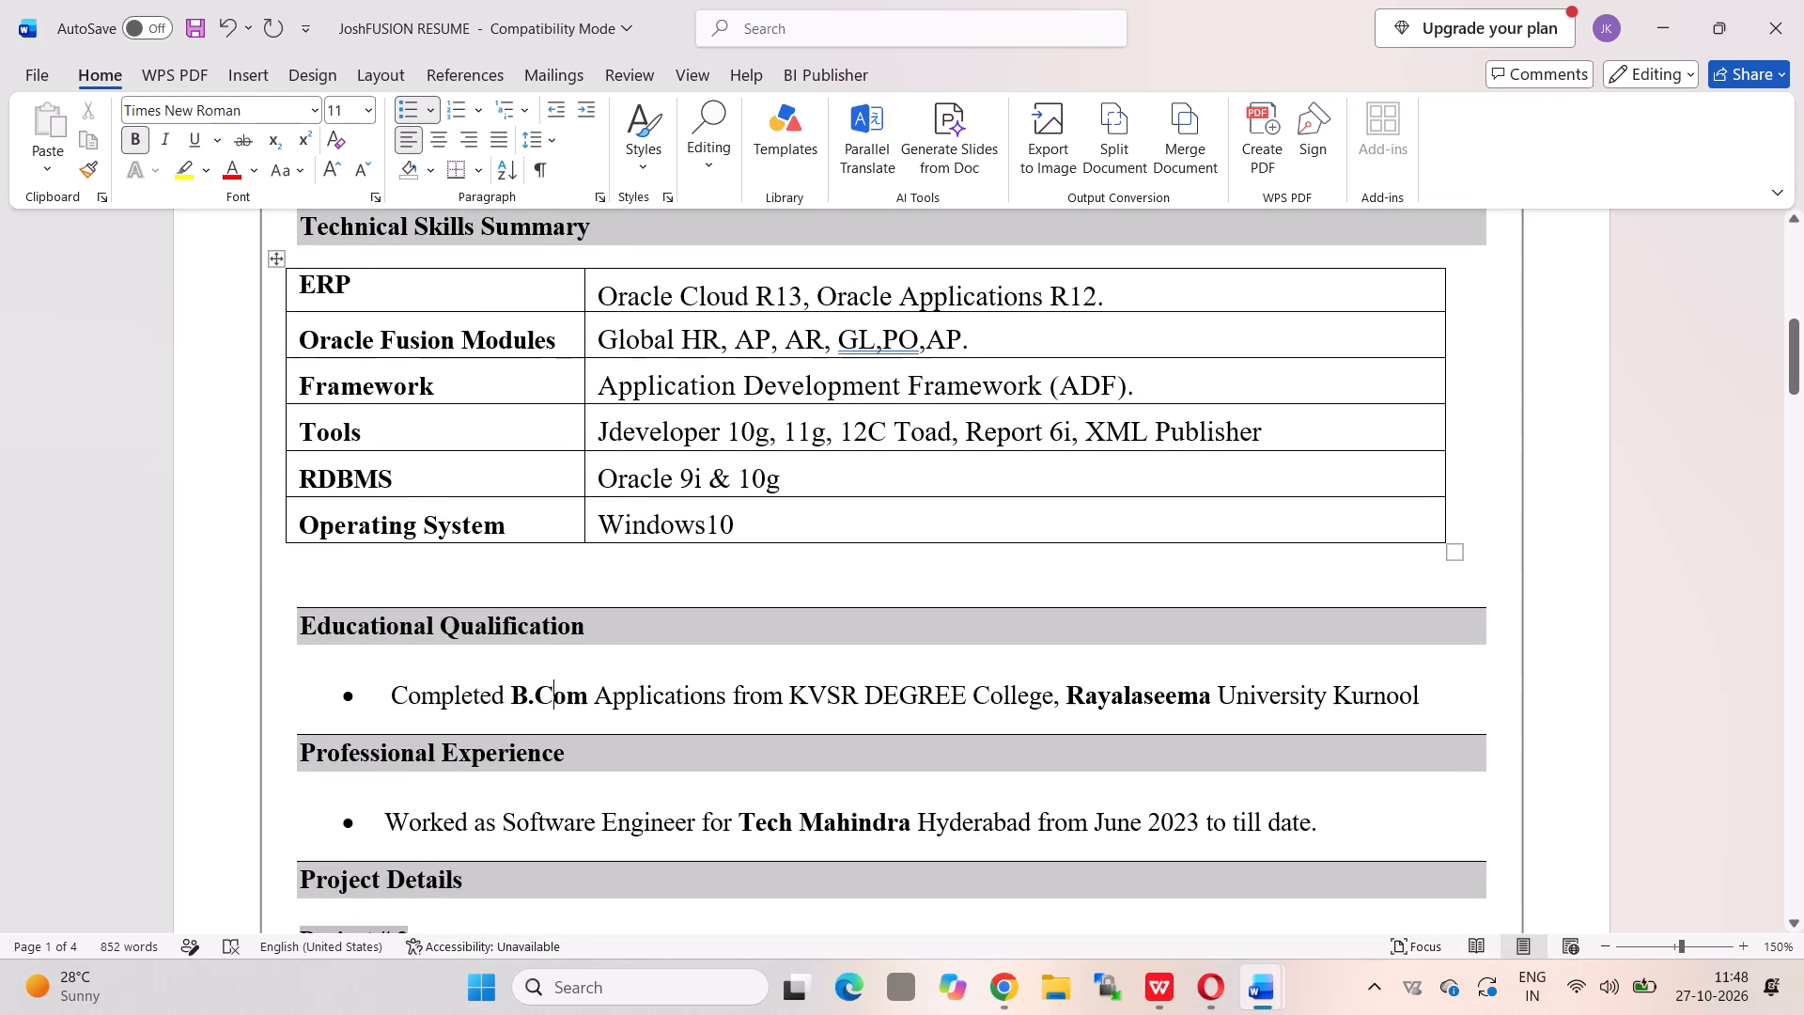
Dismiss the grammar flag on "HCM FSCM" in Project # 2's Environment line, keeping the text as written.
scroll(1036, 729, down, 1)
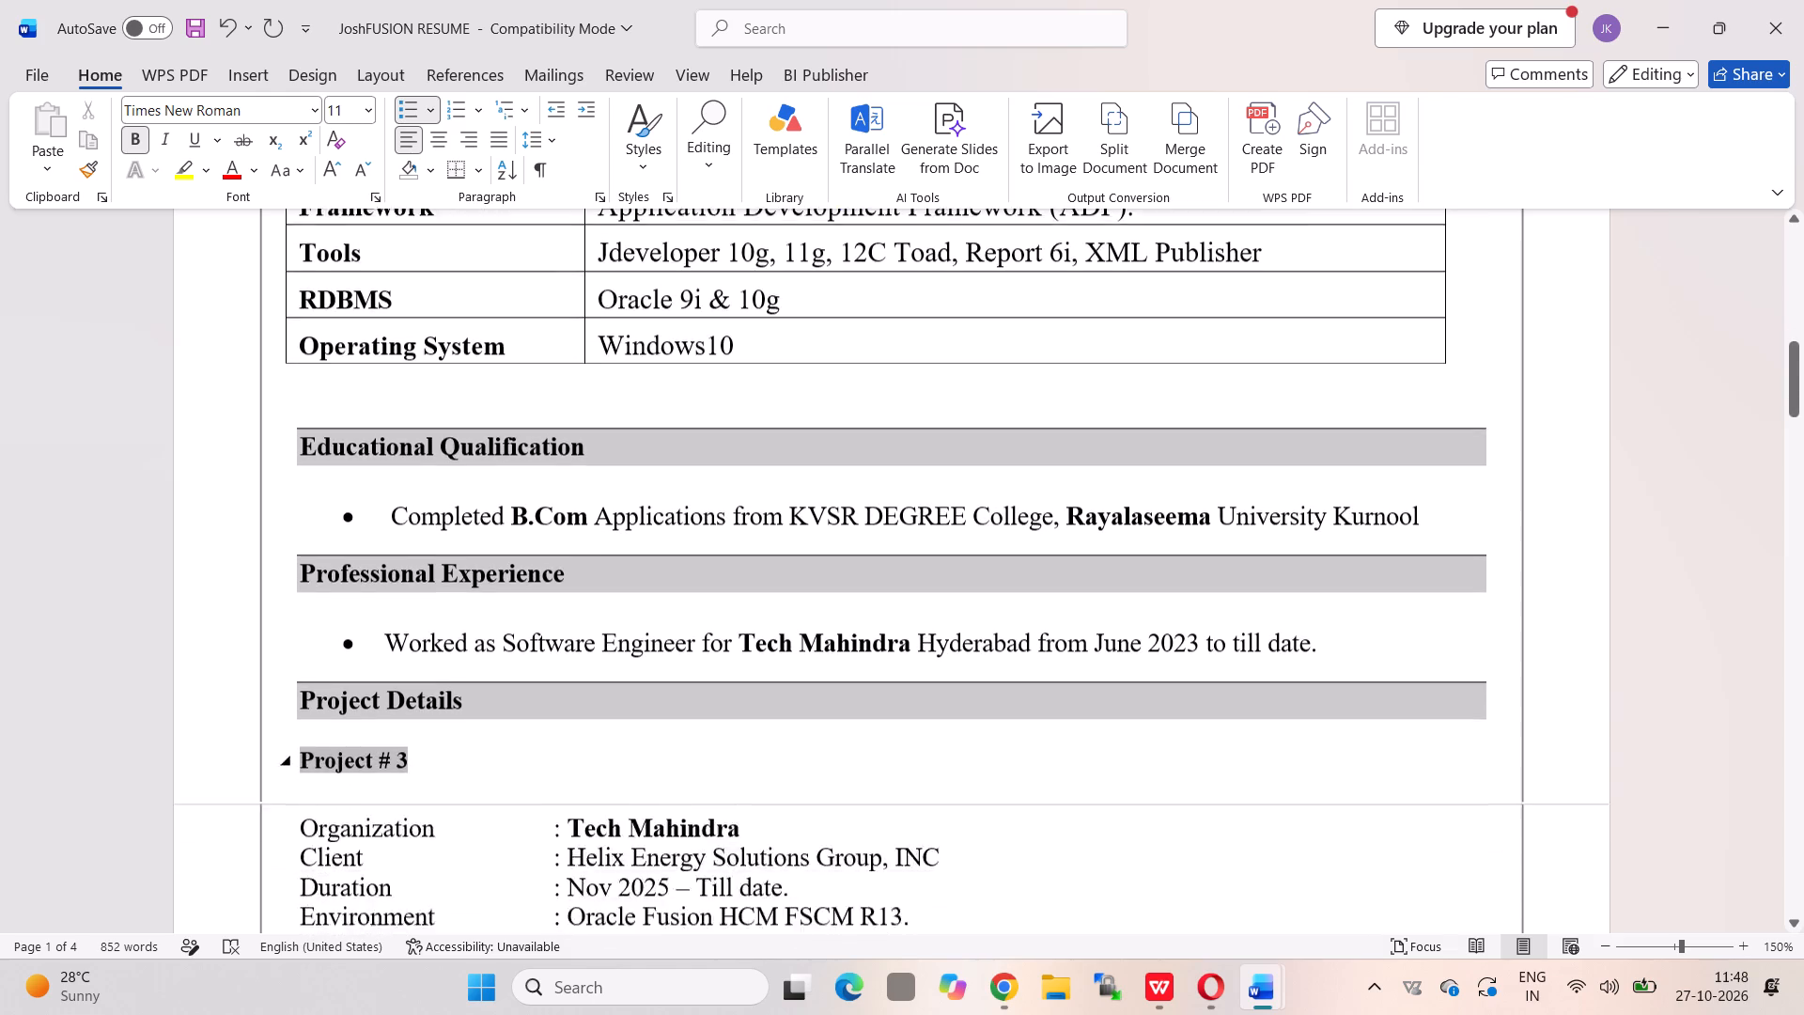
scroll(1036, 729, down, 2)
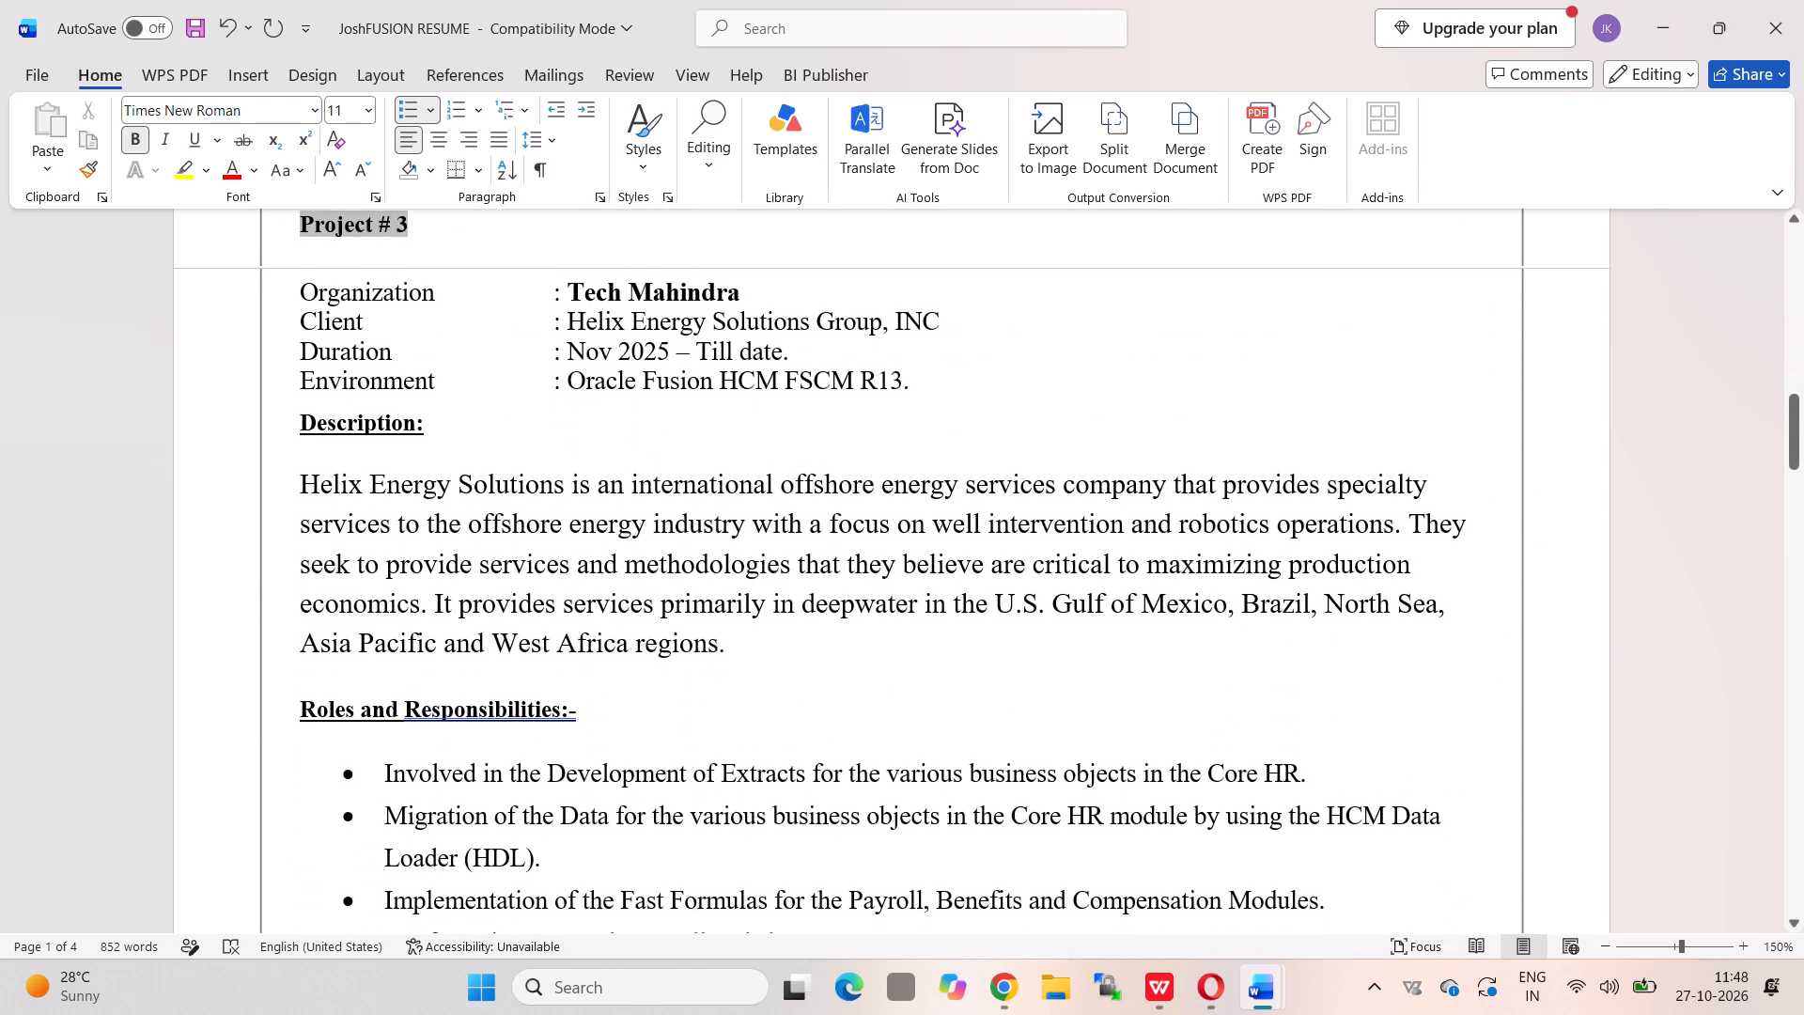
scroll(1036, 729, down, 2)
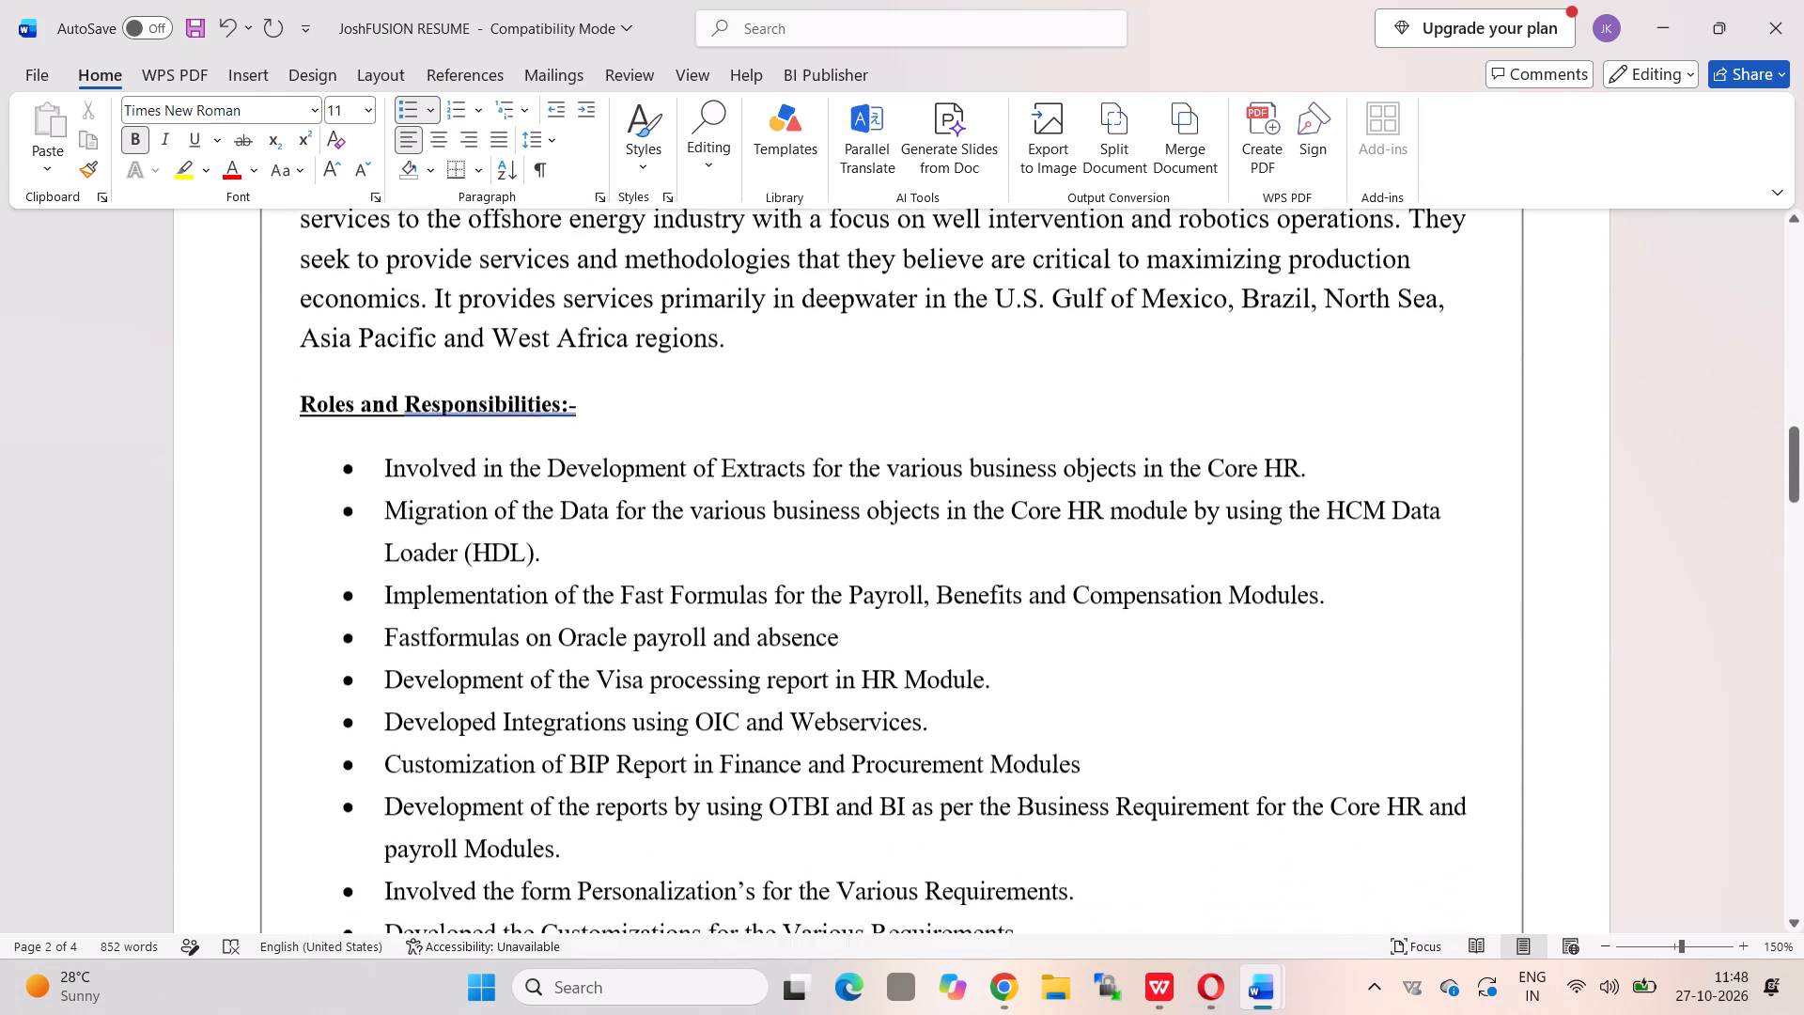
scroll(1036, 729, down, 2)
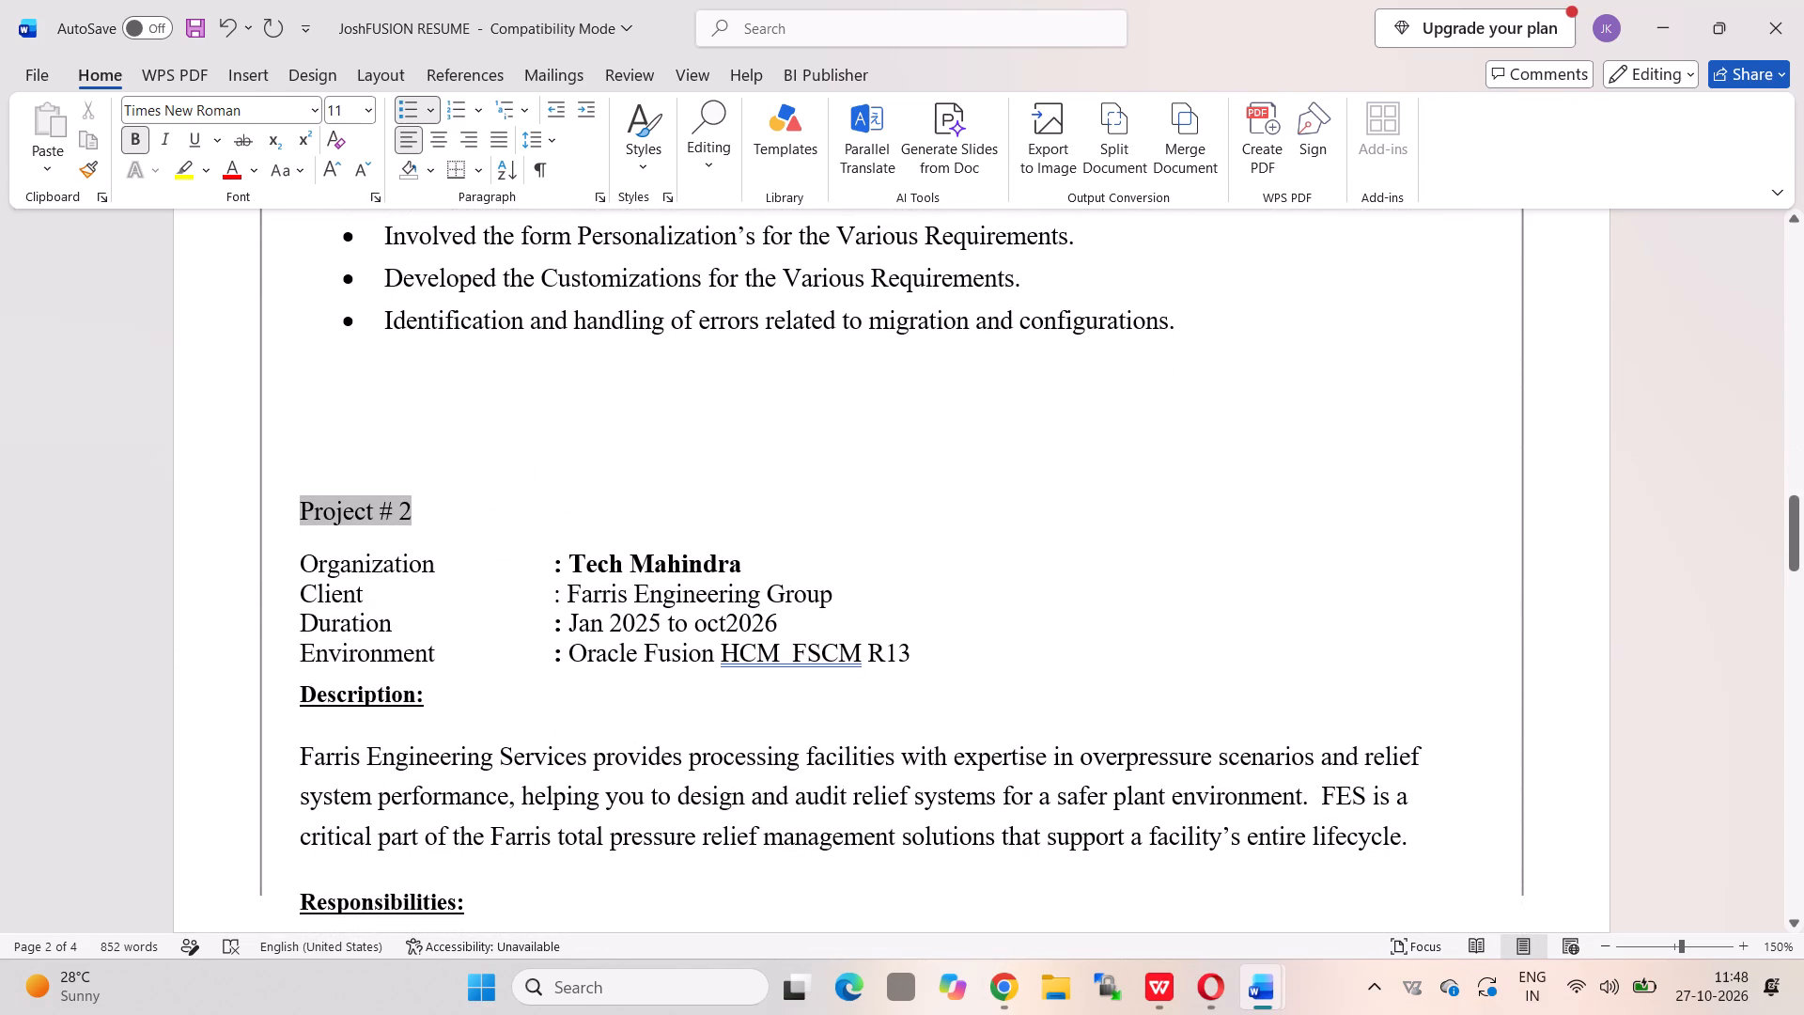
click(820, 662)
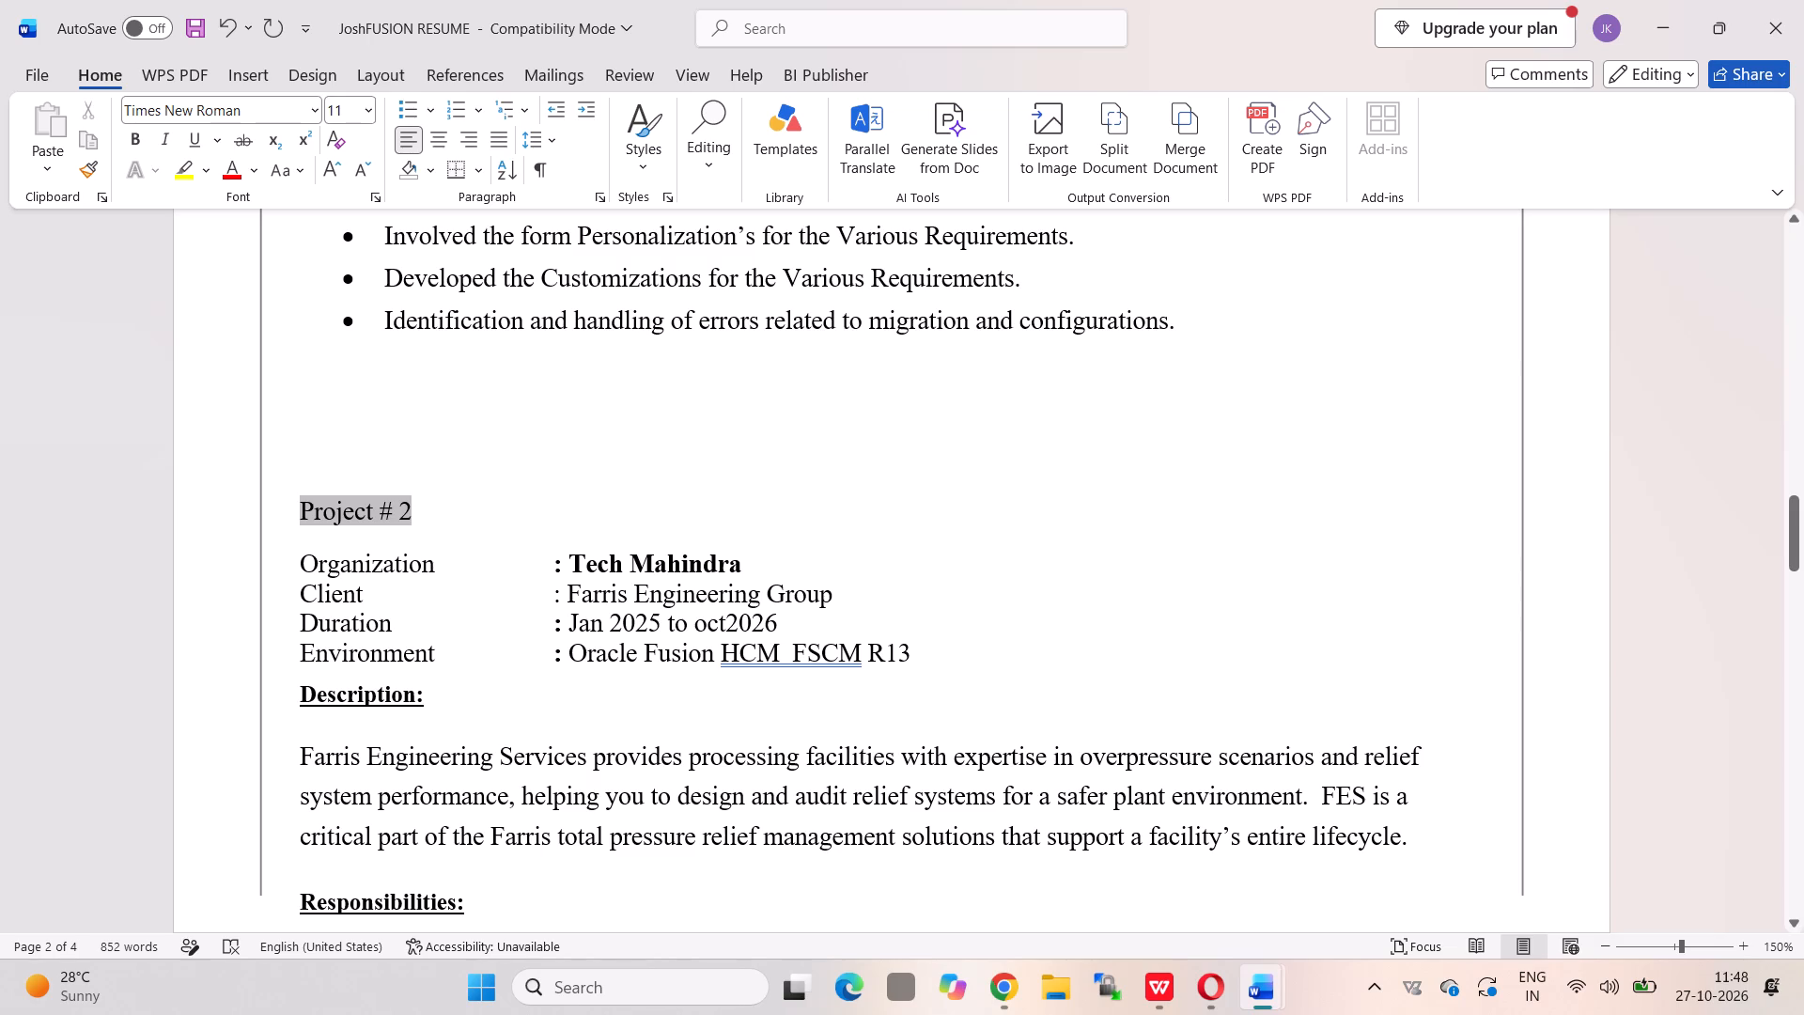
right_click(820, 662)
click(736, 257)
Ignore all spelling flags for "dataload", starting from the first bullet of Project # 1's Responsibilities.
scroll(900, 674, down, 2)
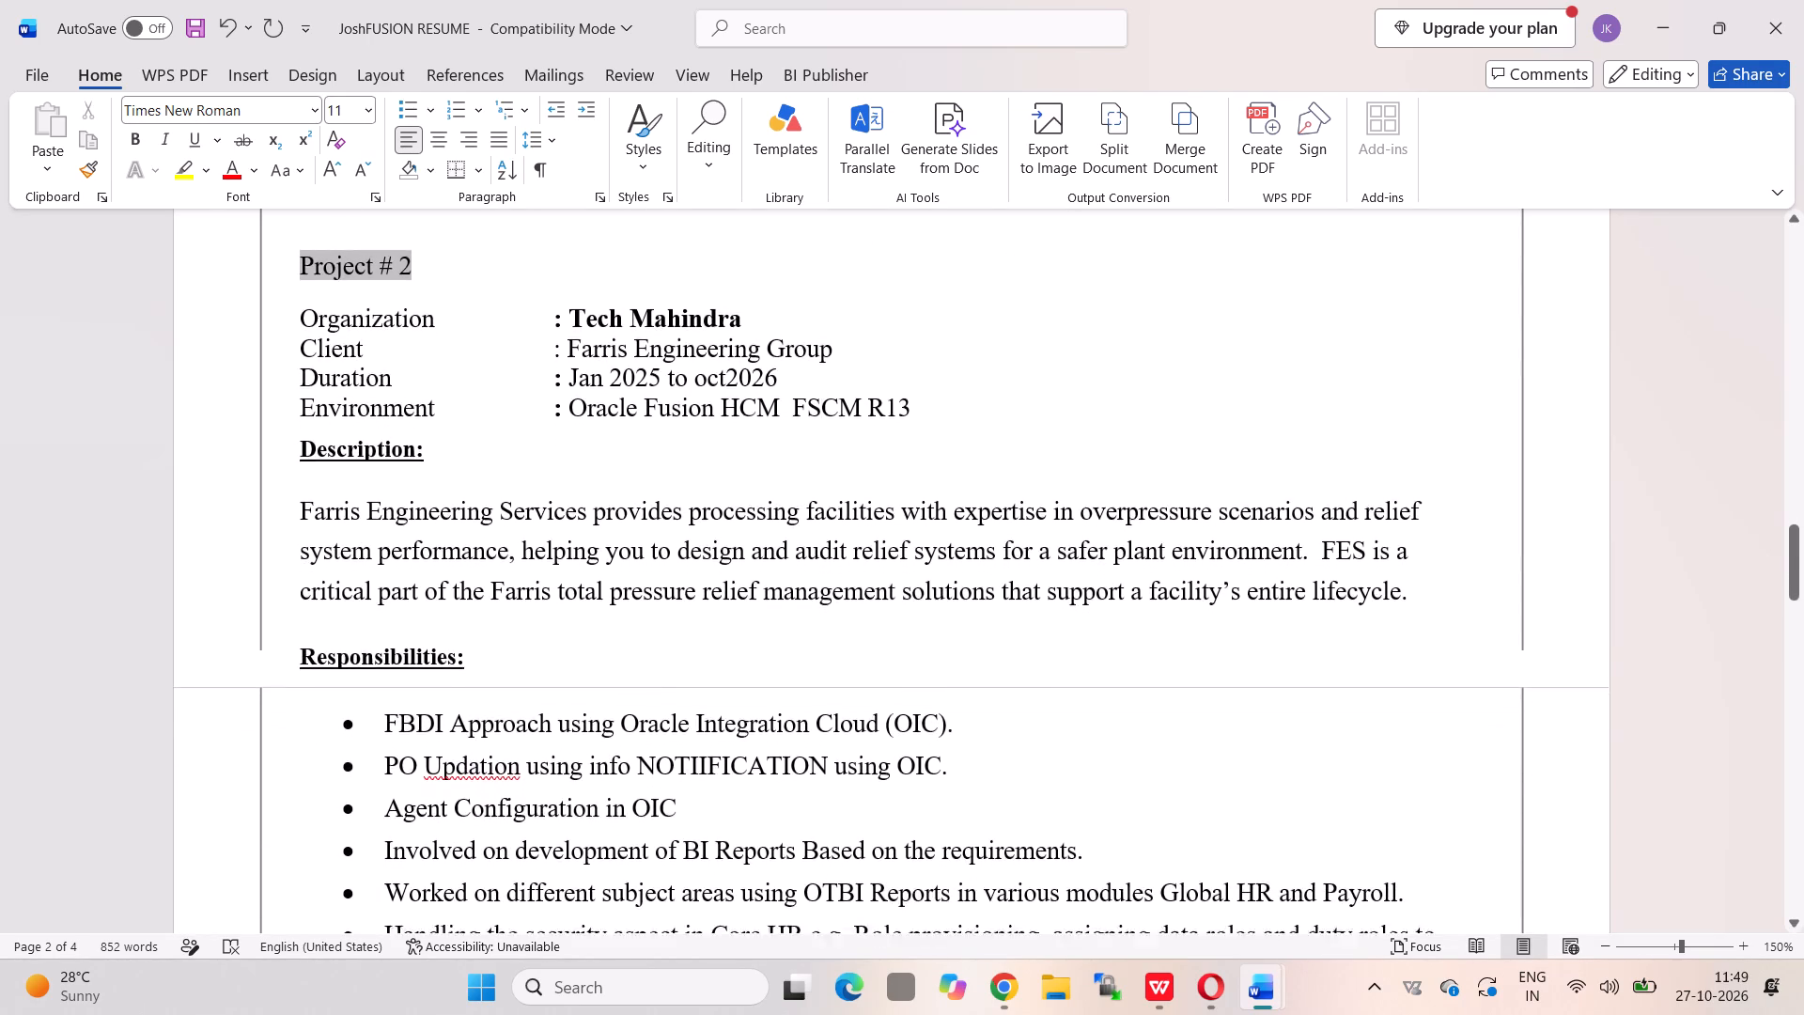
scroll(900, 674, down, 2)
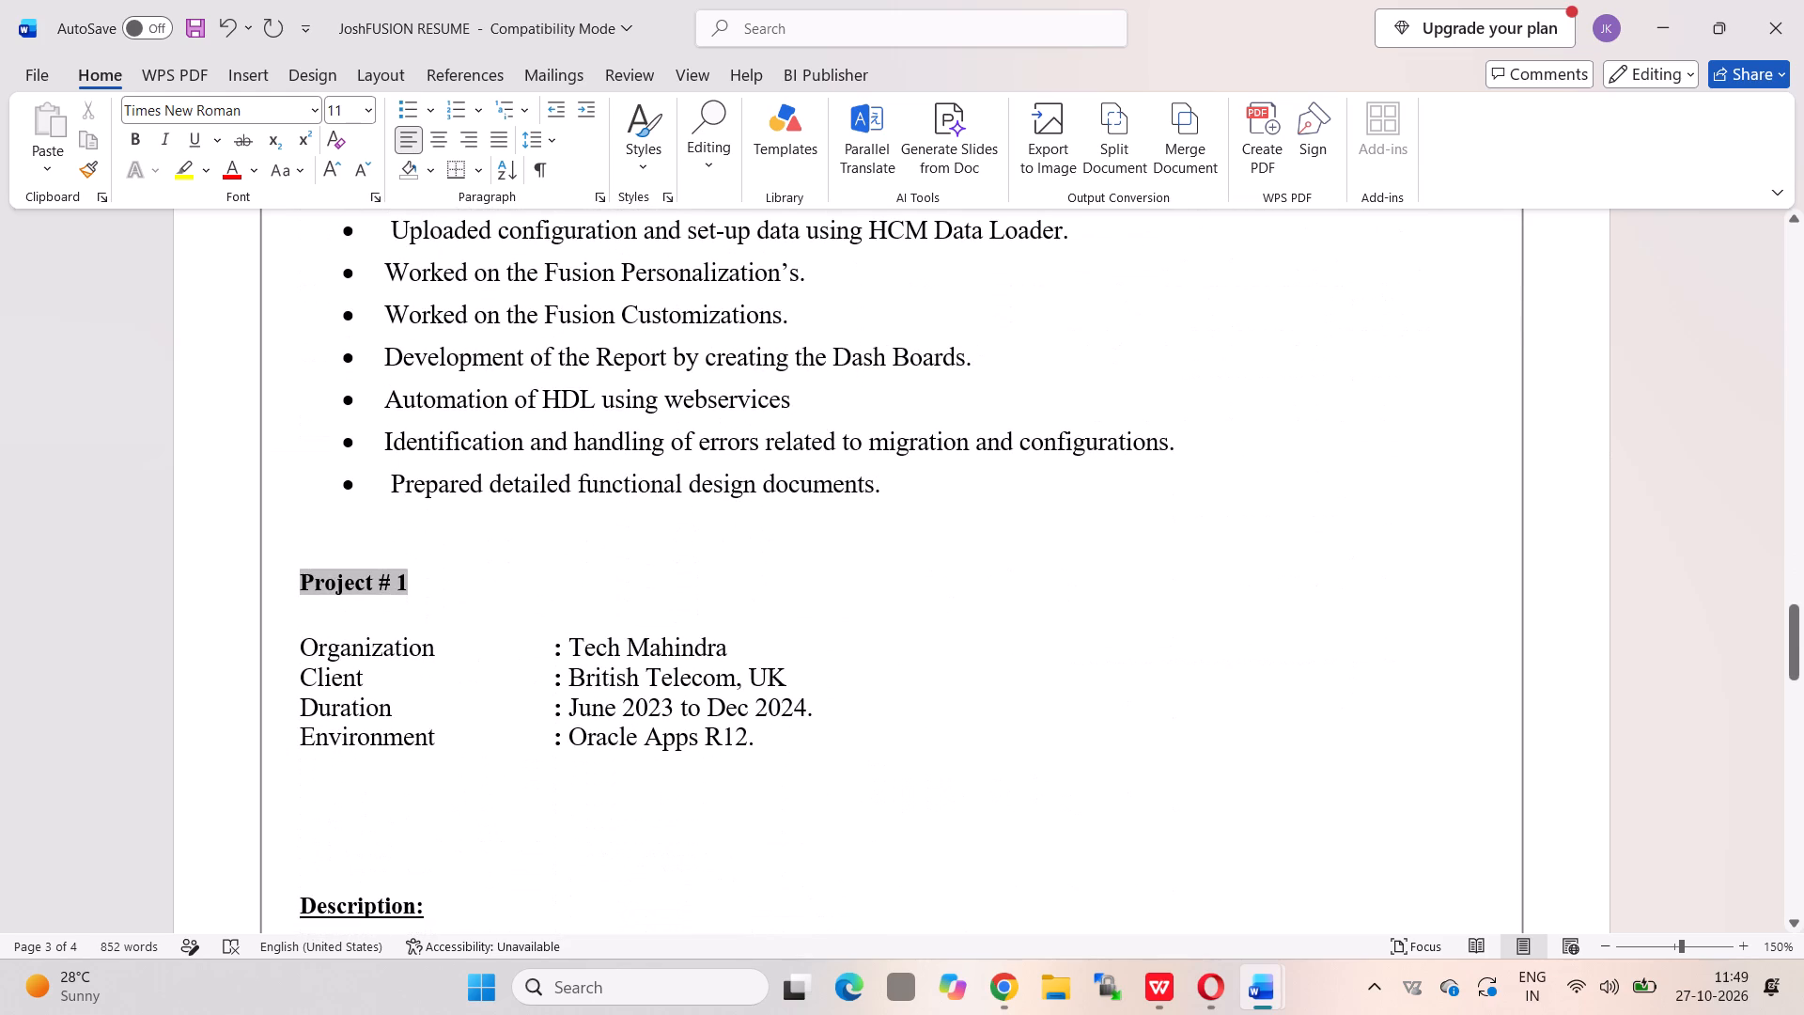
scroll(720, 679, down, 3)
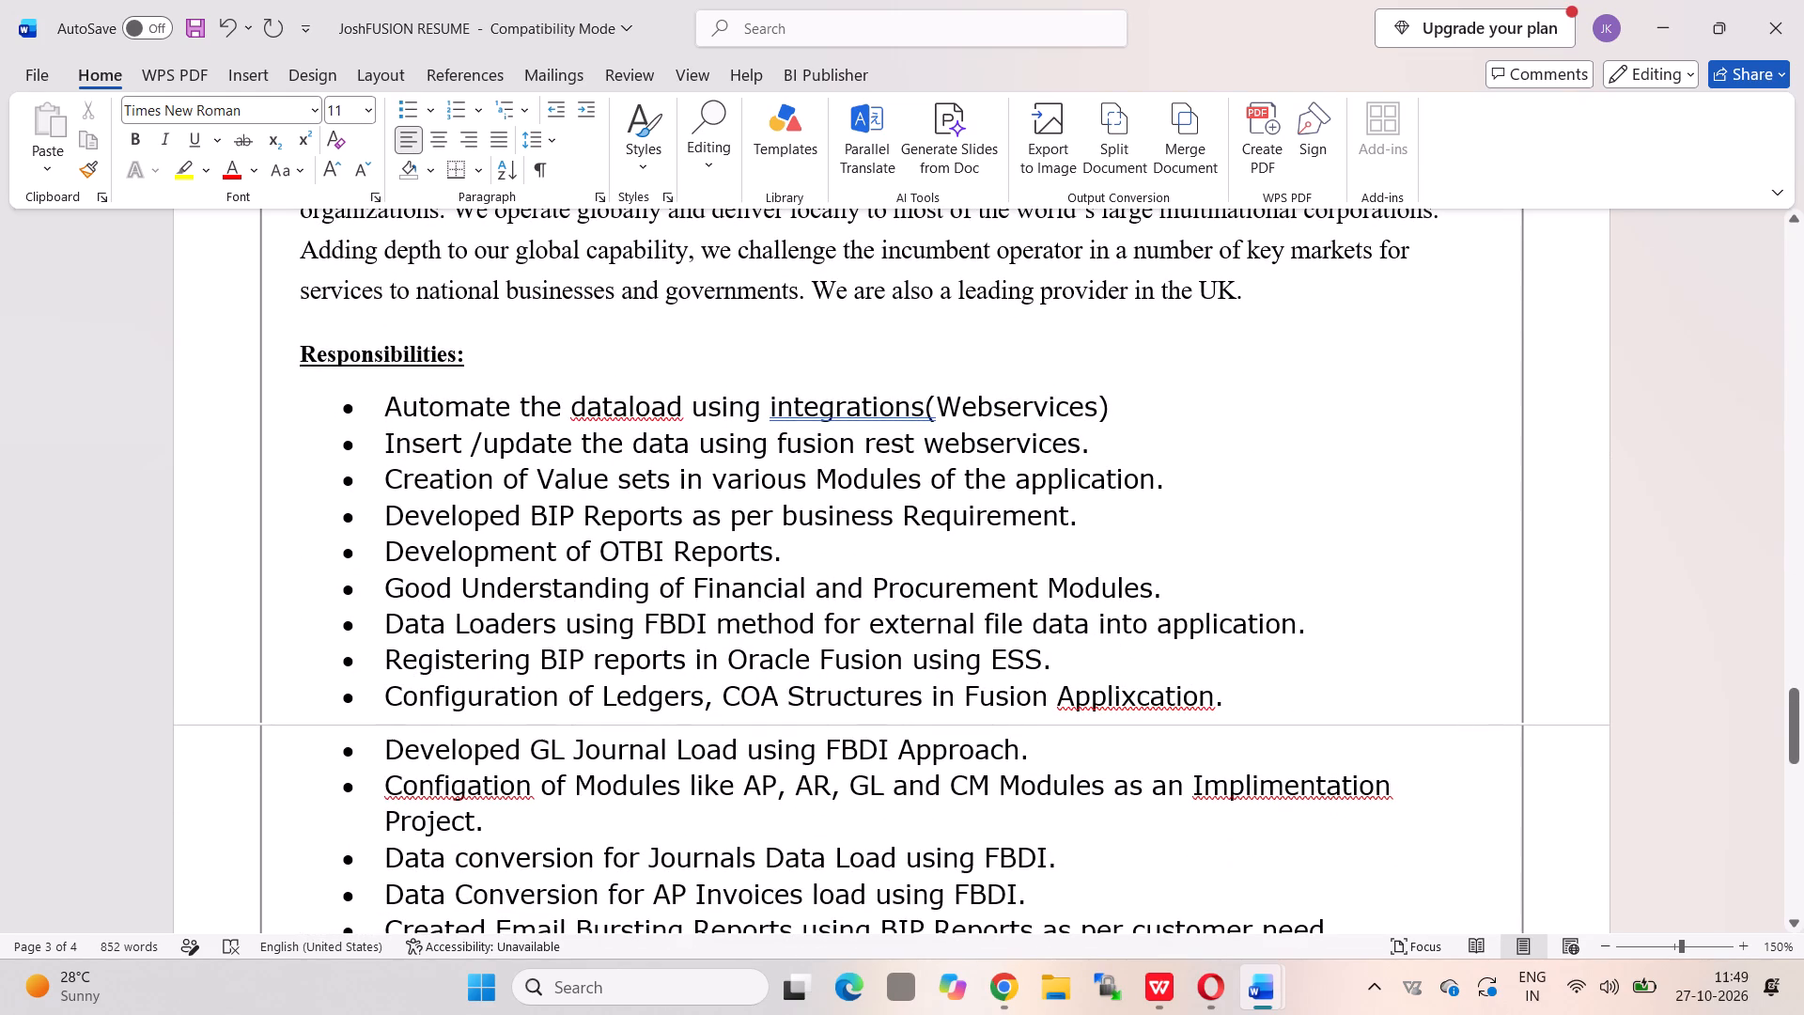
click(643, 411)
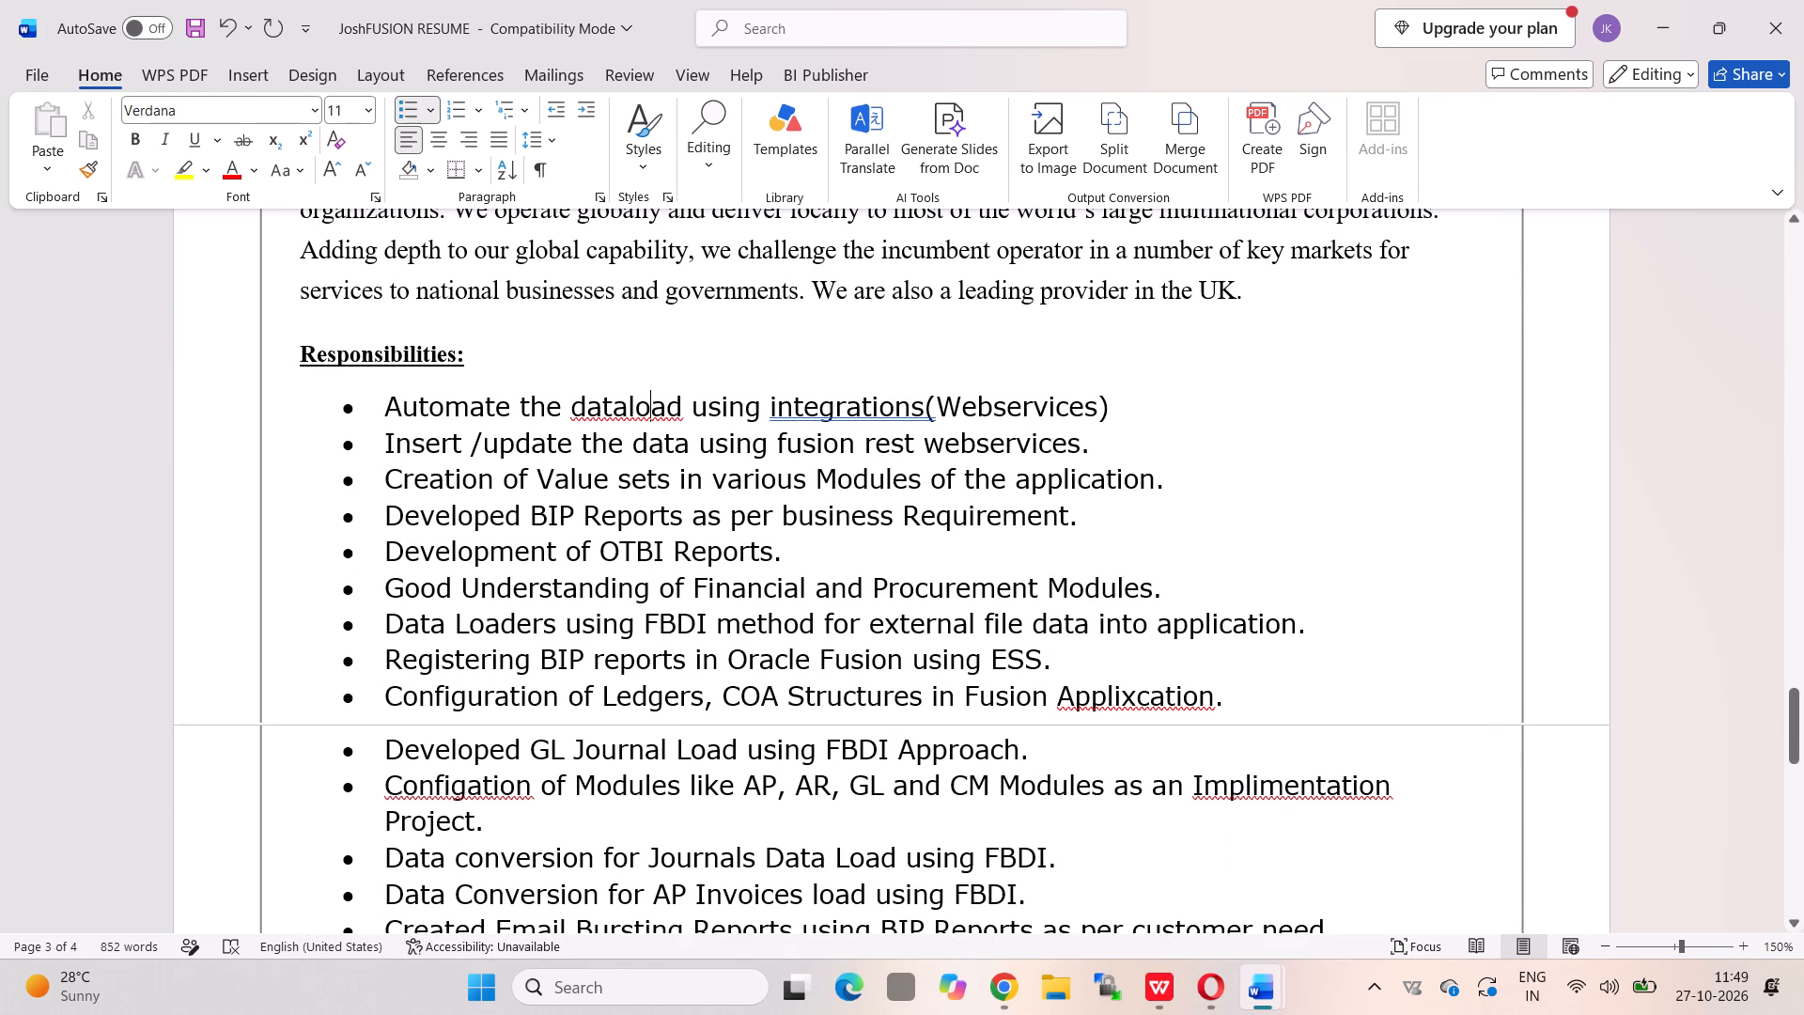
right_click(643, 411)
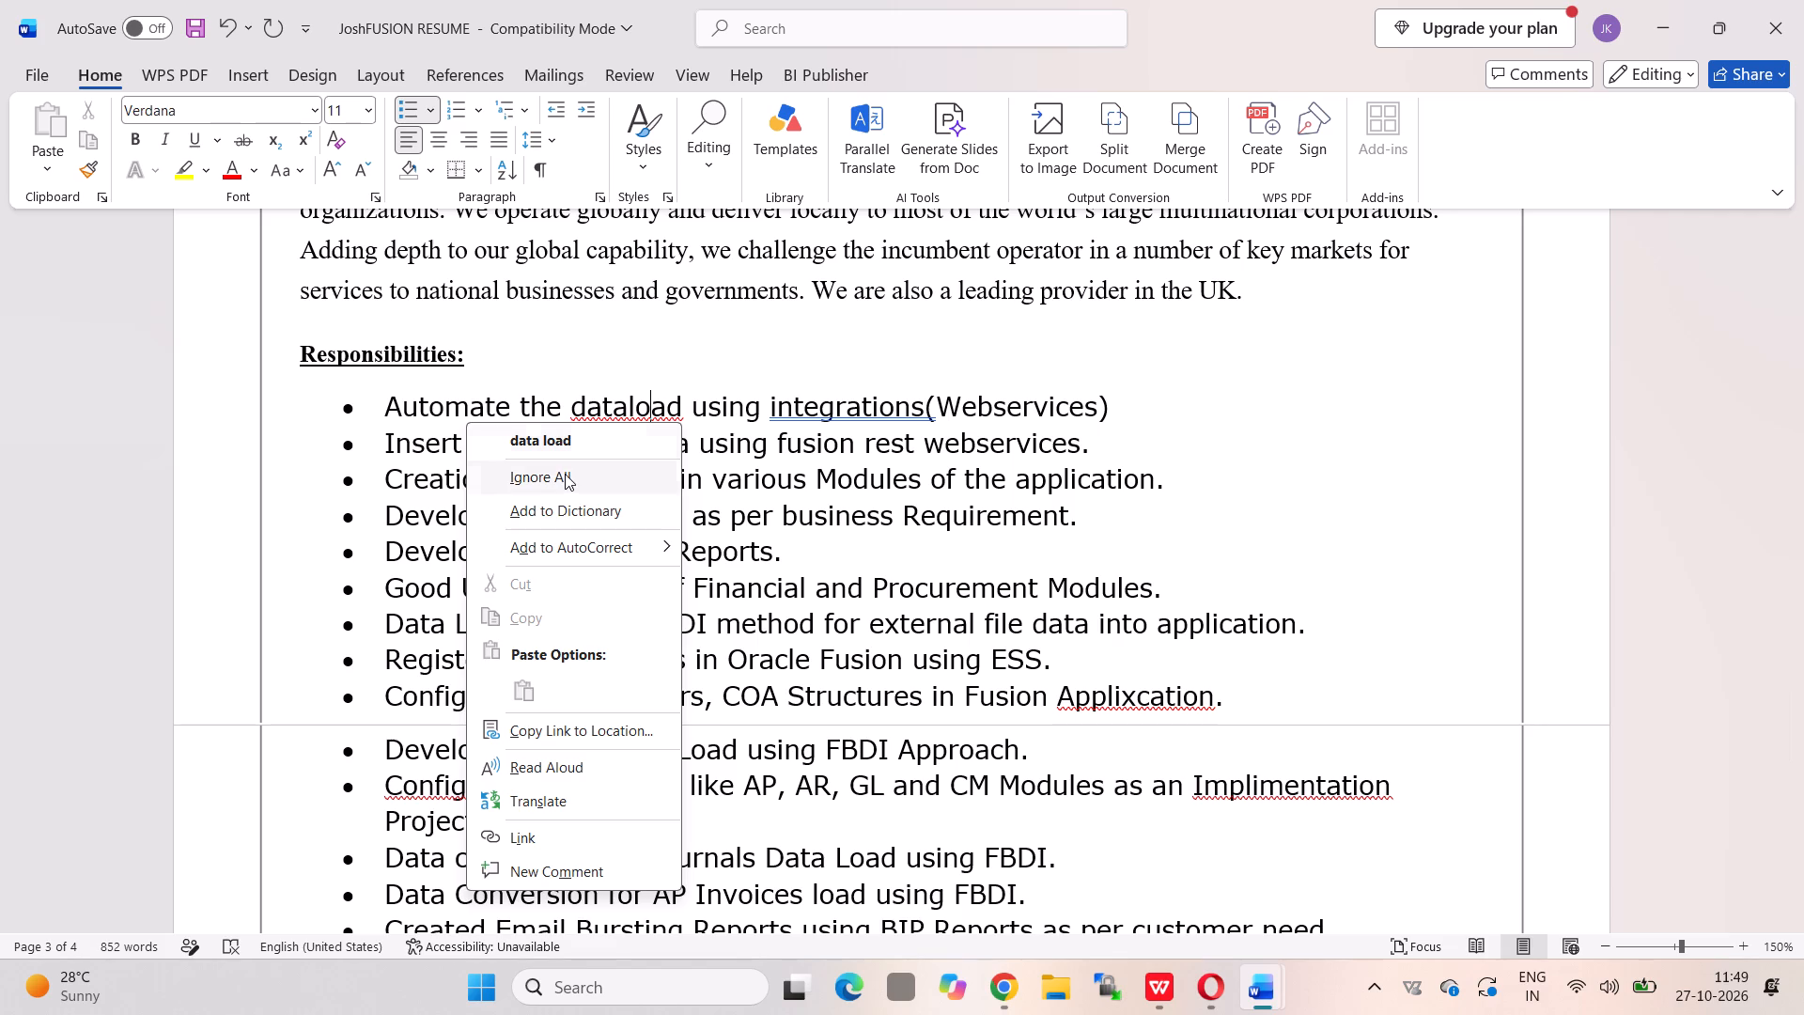
click(565, 475)
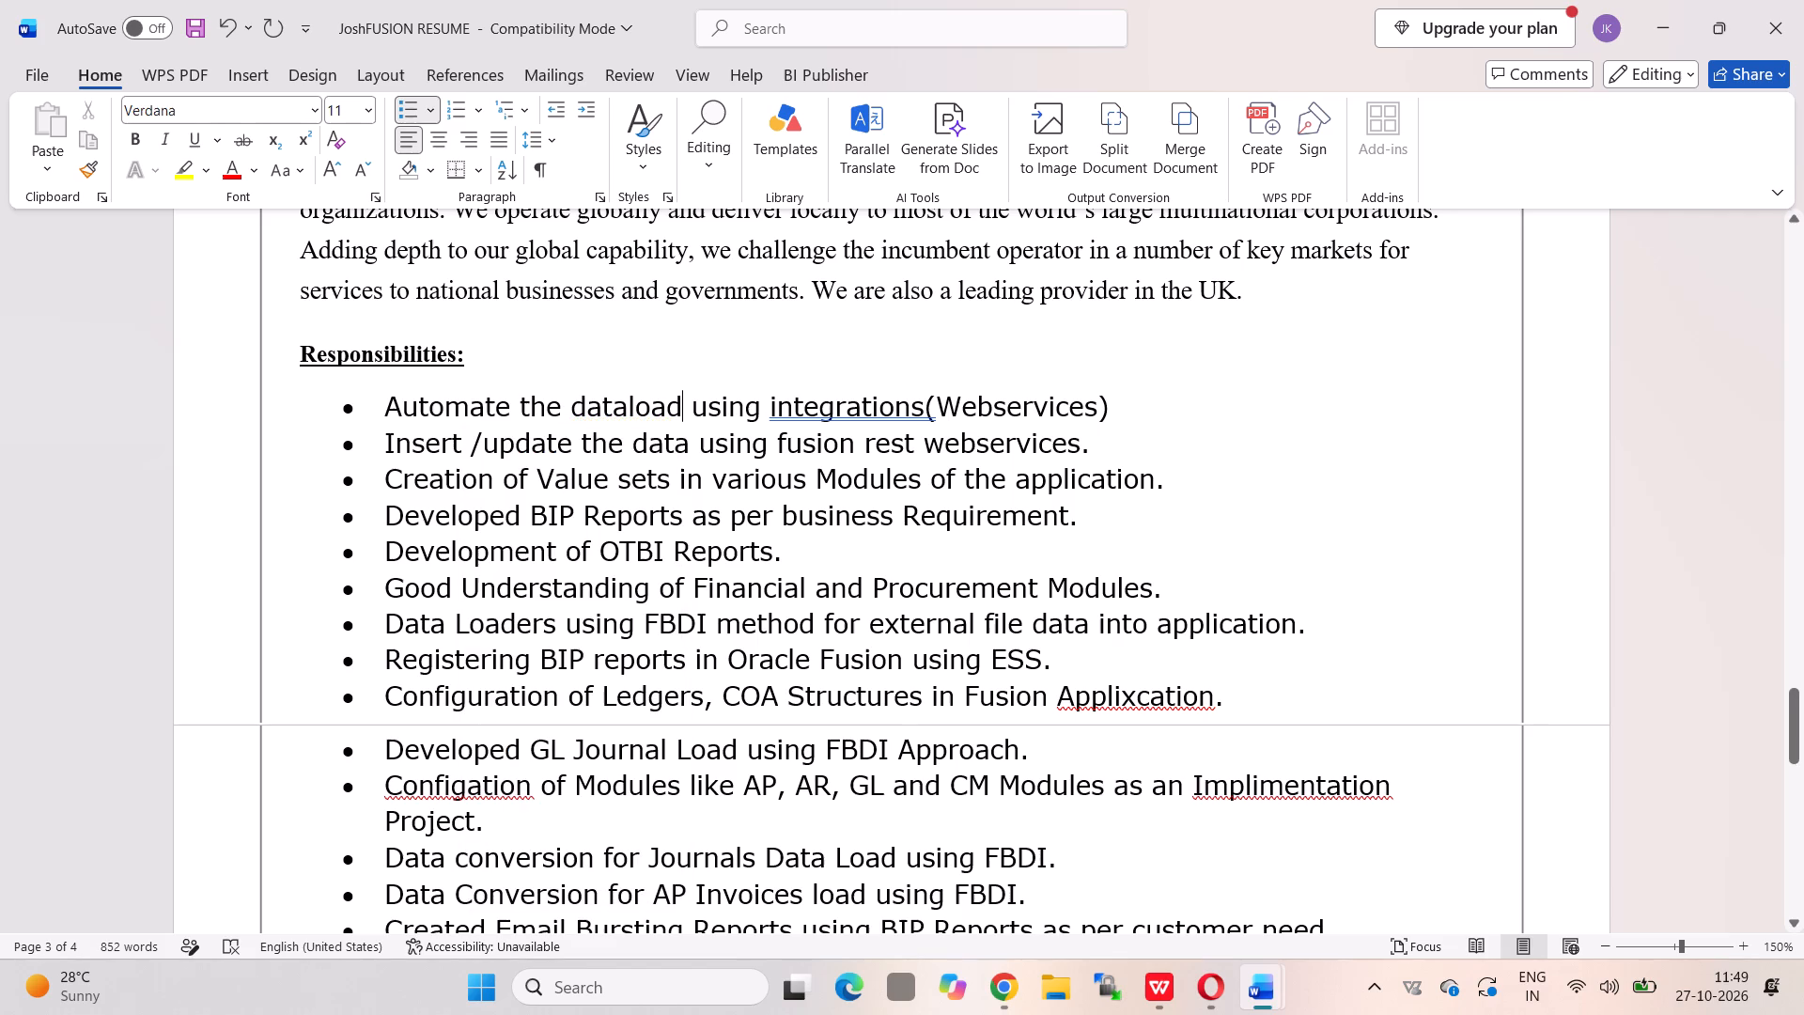
Ignore once the grammar flag on "integrations(" in the first bullet of Project # 1's Responsibilities.
click(816, 413)
right_click(816, 413)
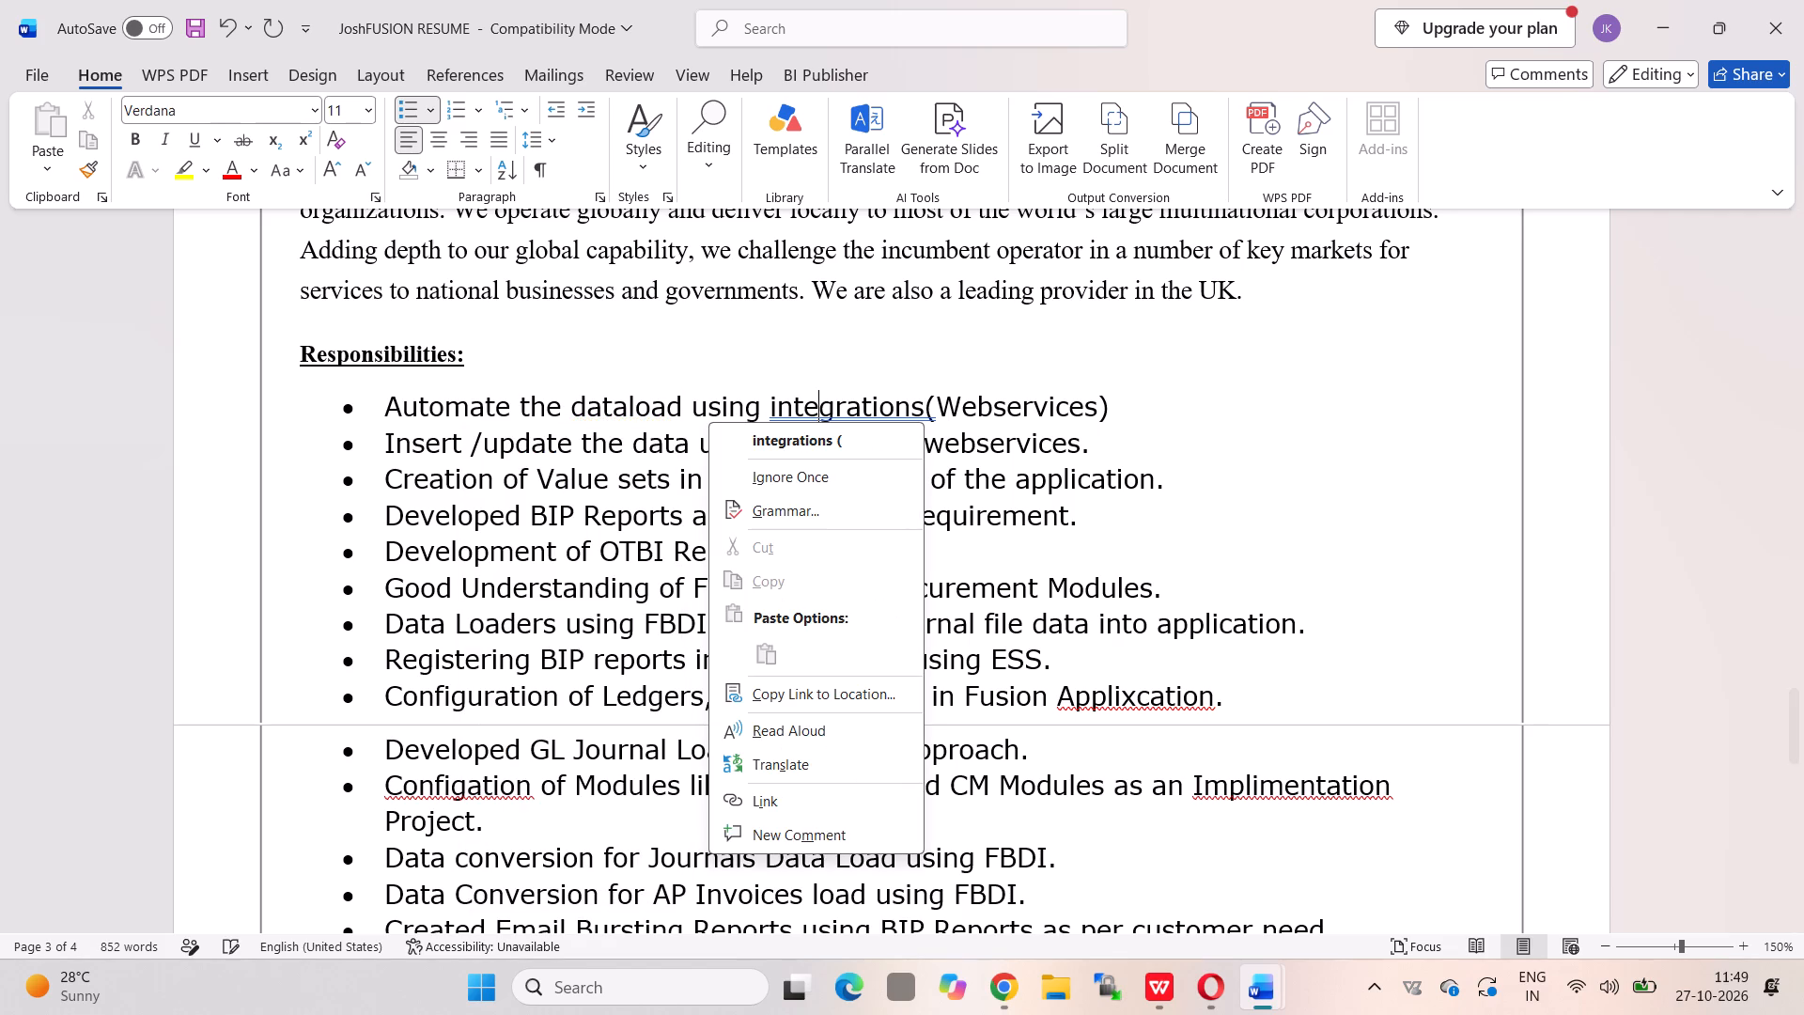
click(814, 483)
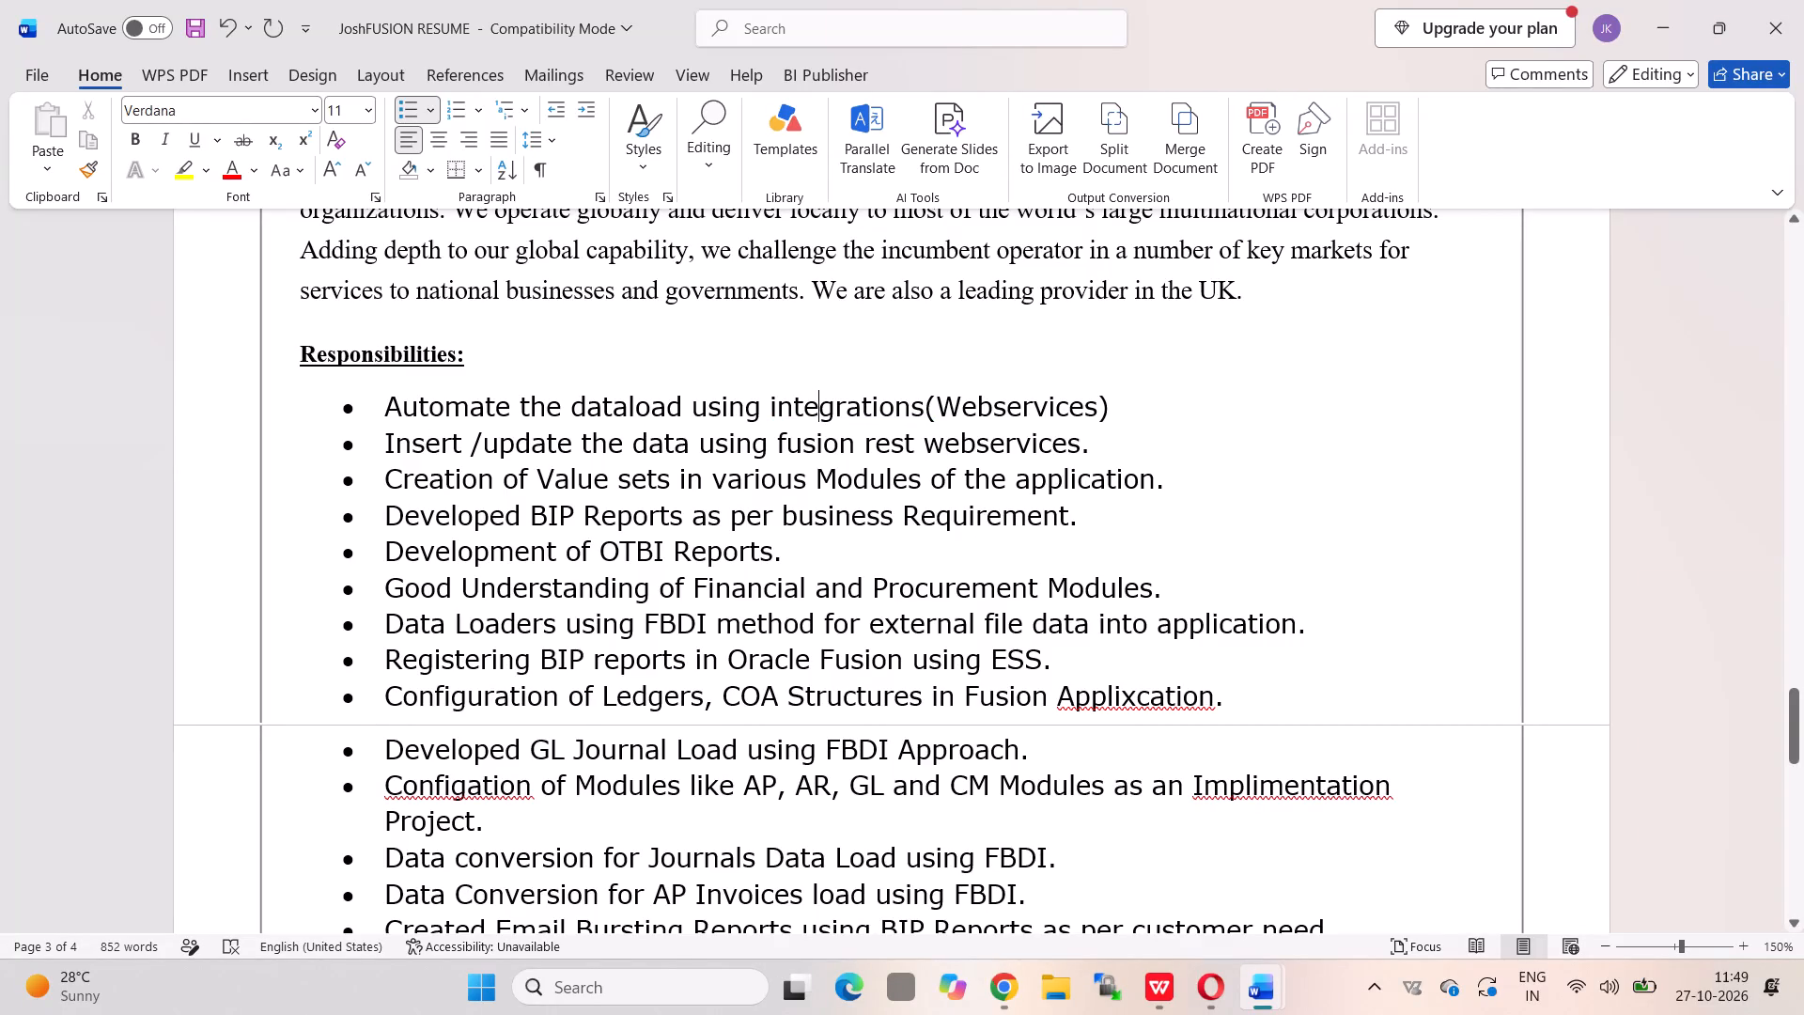
Correct the misspelled last word of the Ledgers and COA Structures bullet to "Application".
right_click(456, 791)
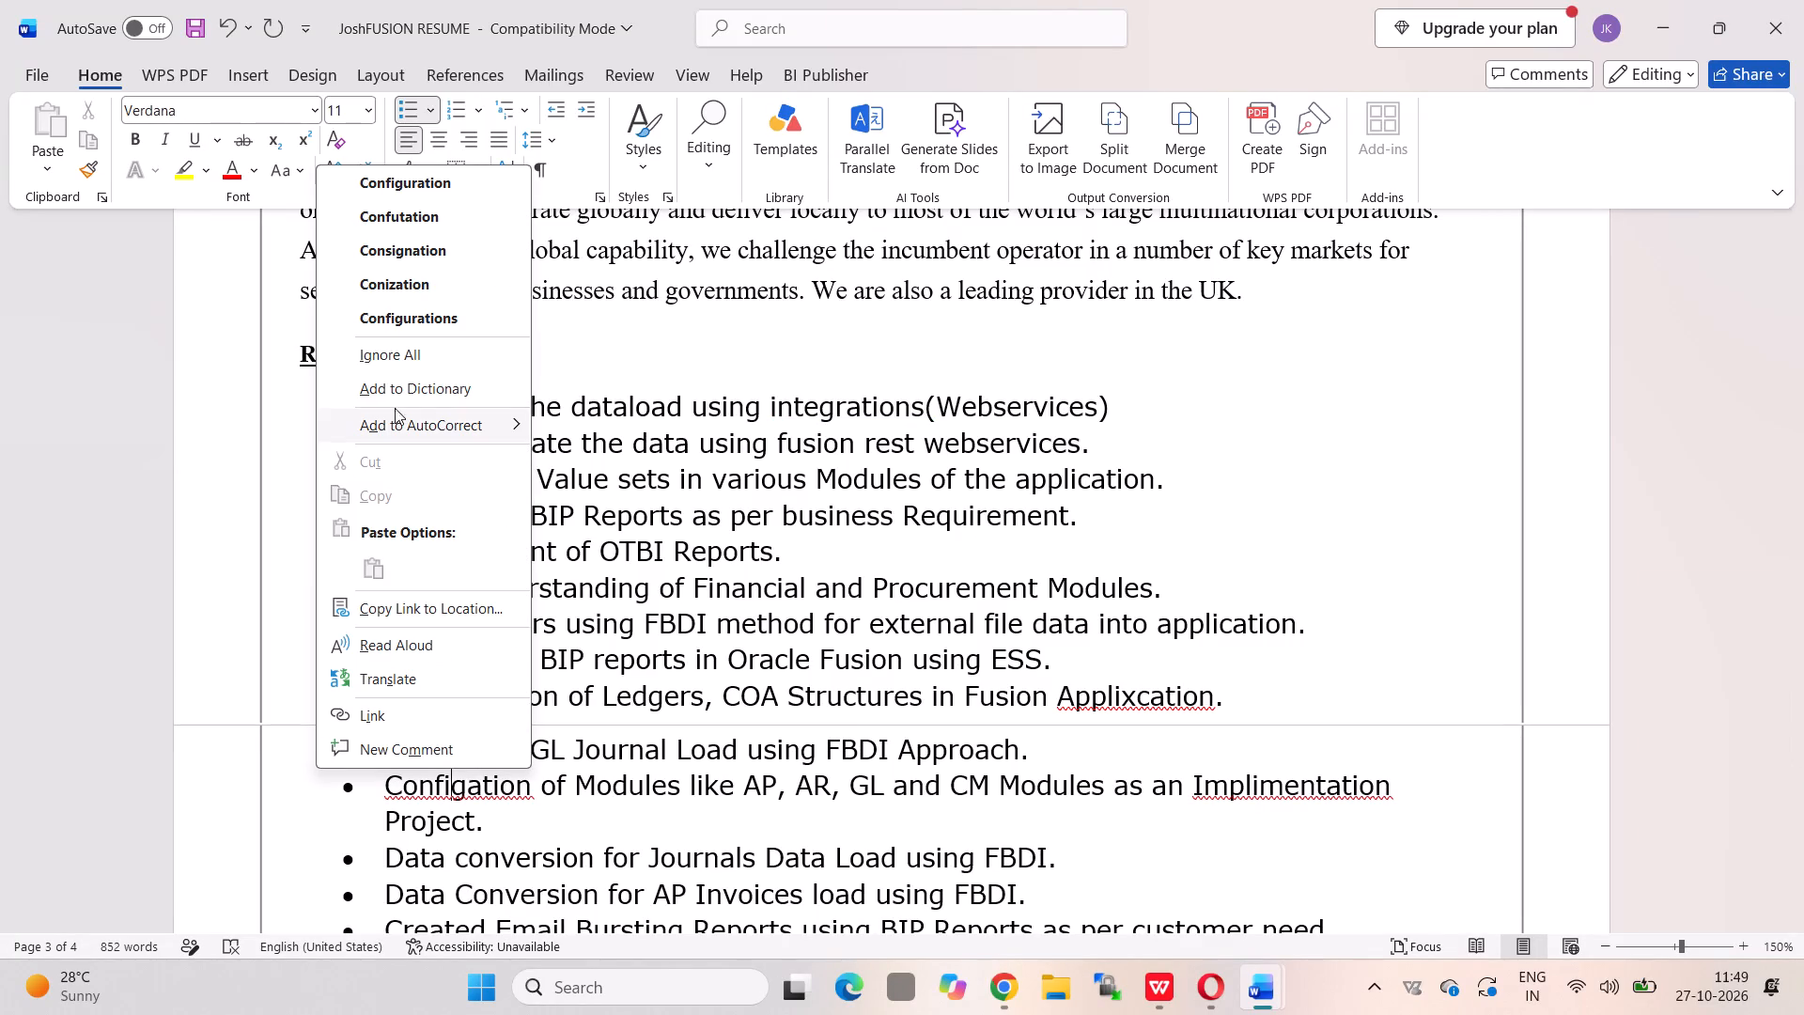
click(1139, 703)
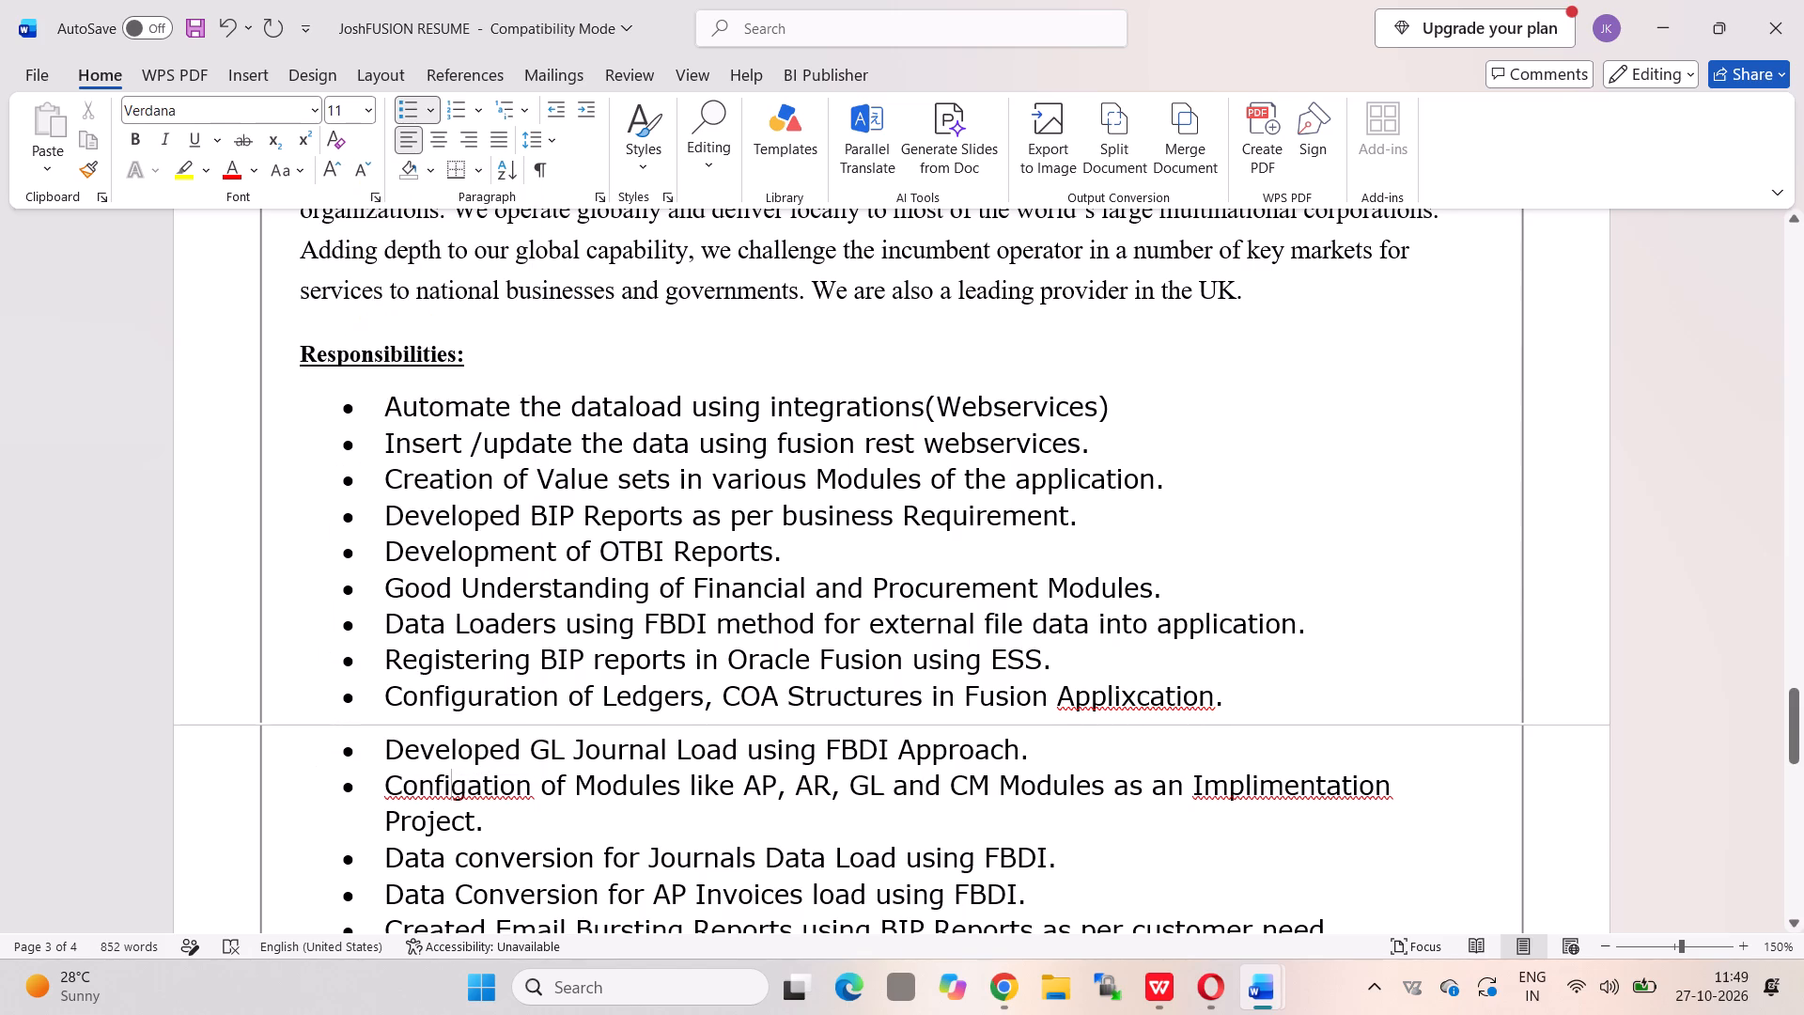
click(1139, 703)
key(BackSpace)
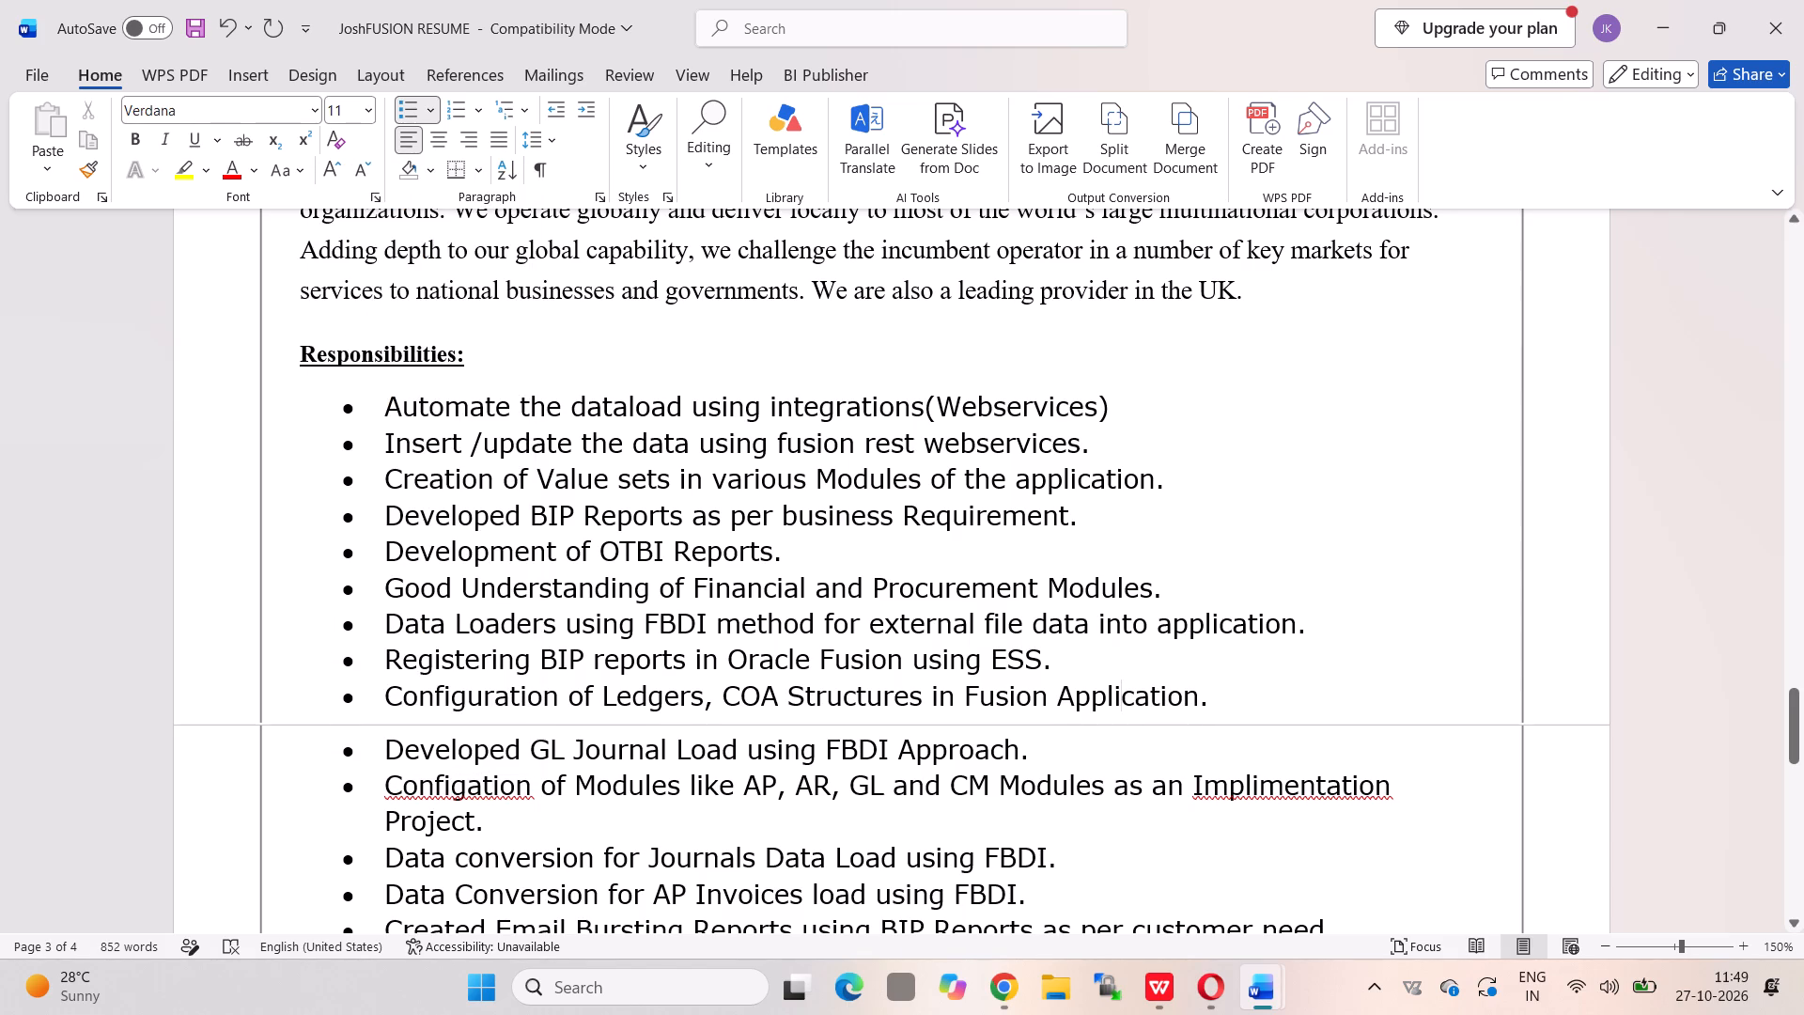
Retype the misspelled first word of the AP, AR, GL and CM Modules bullet as "Configuration".
click(458, 789)
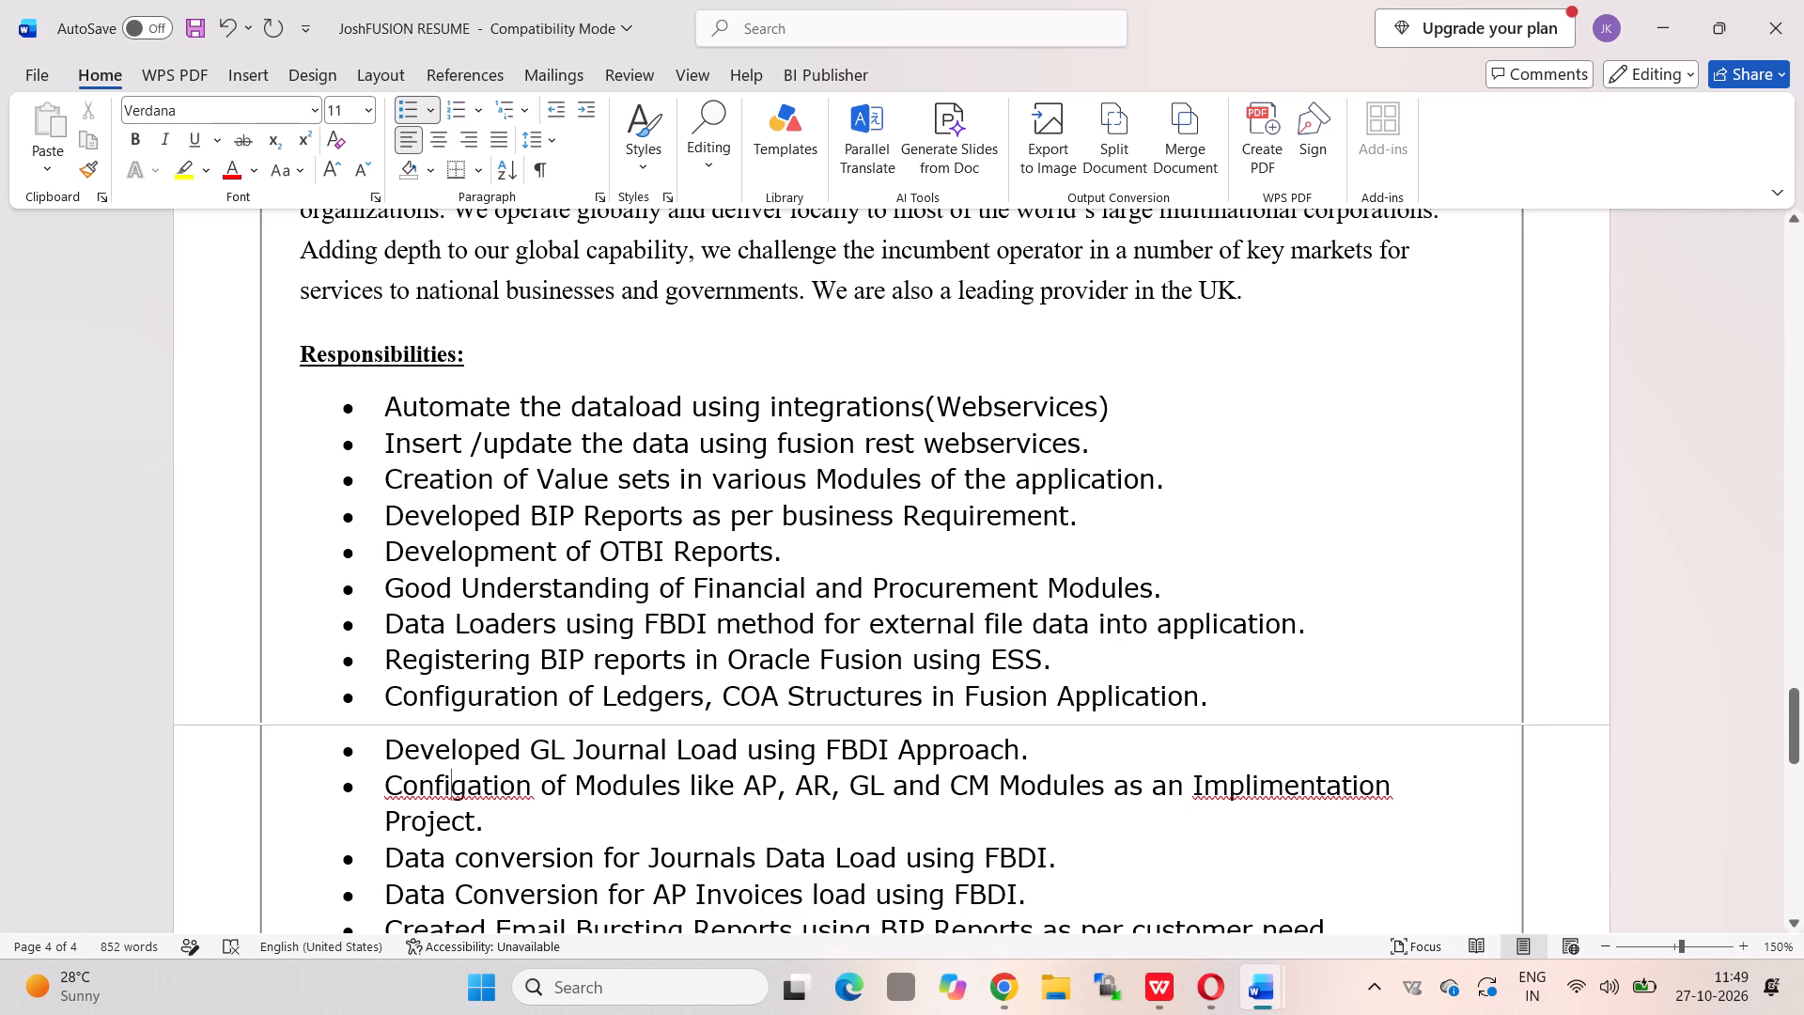
click(481, 789)
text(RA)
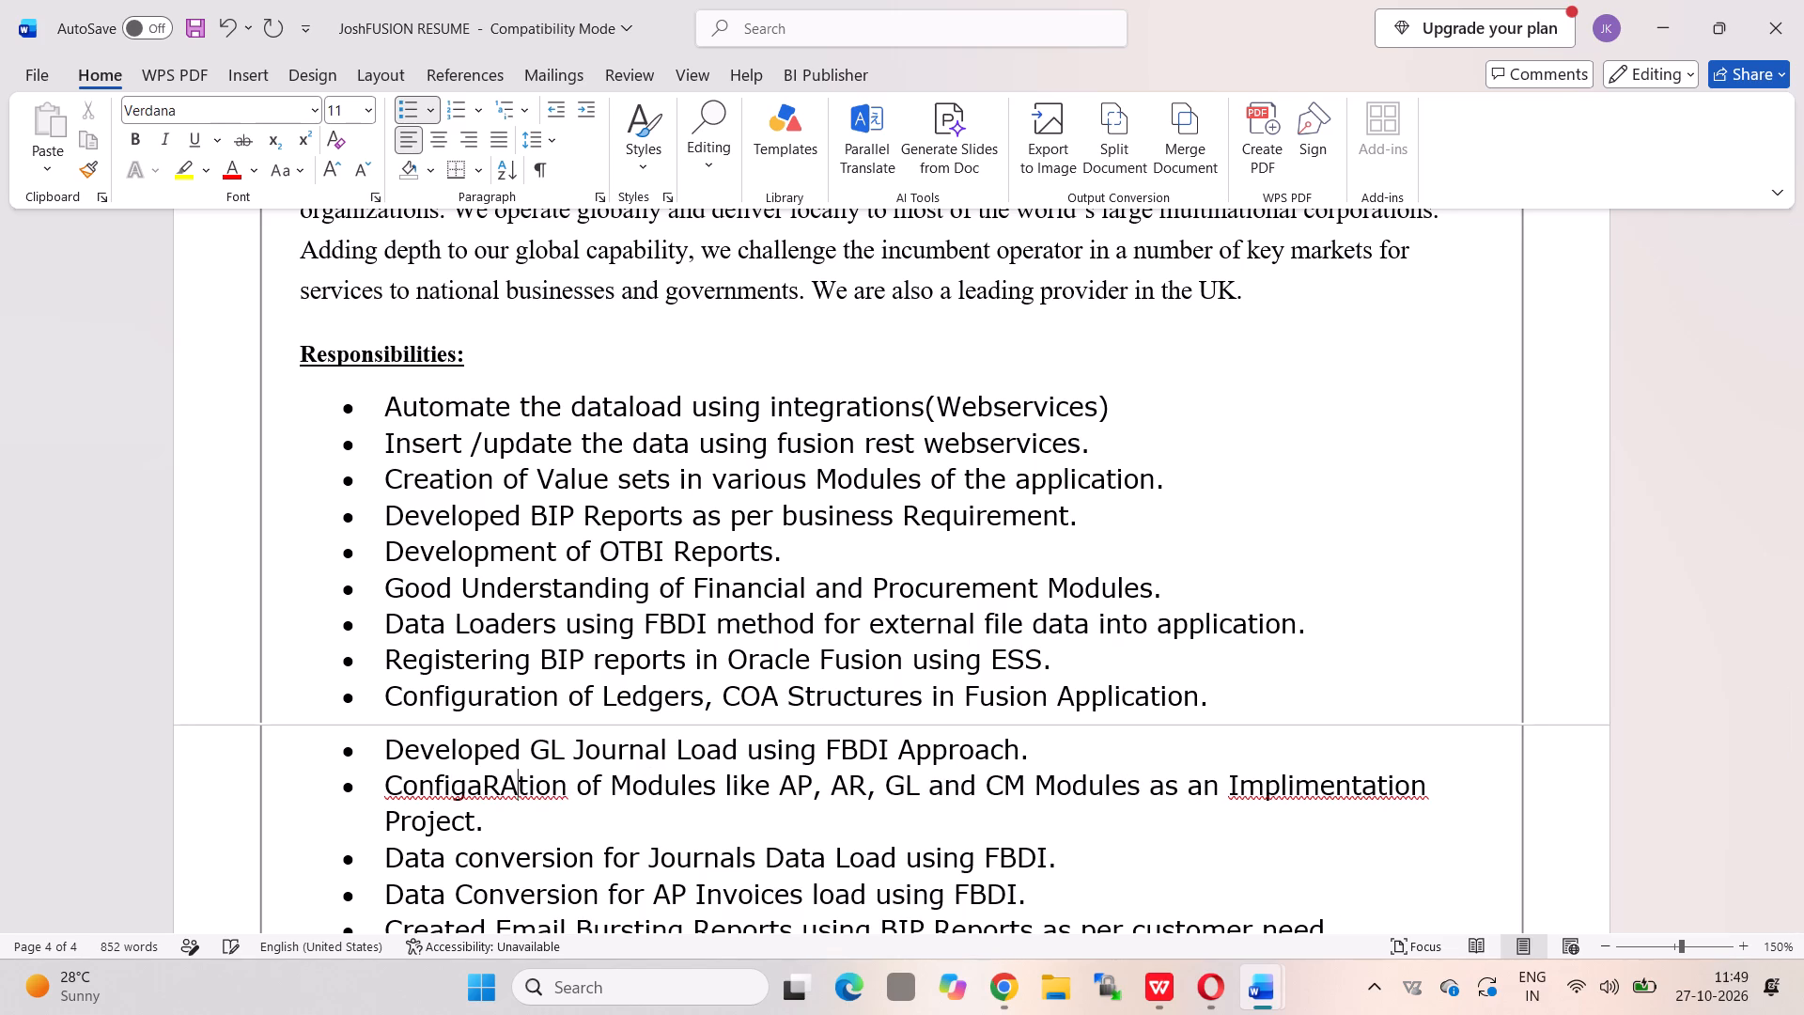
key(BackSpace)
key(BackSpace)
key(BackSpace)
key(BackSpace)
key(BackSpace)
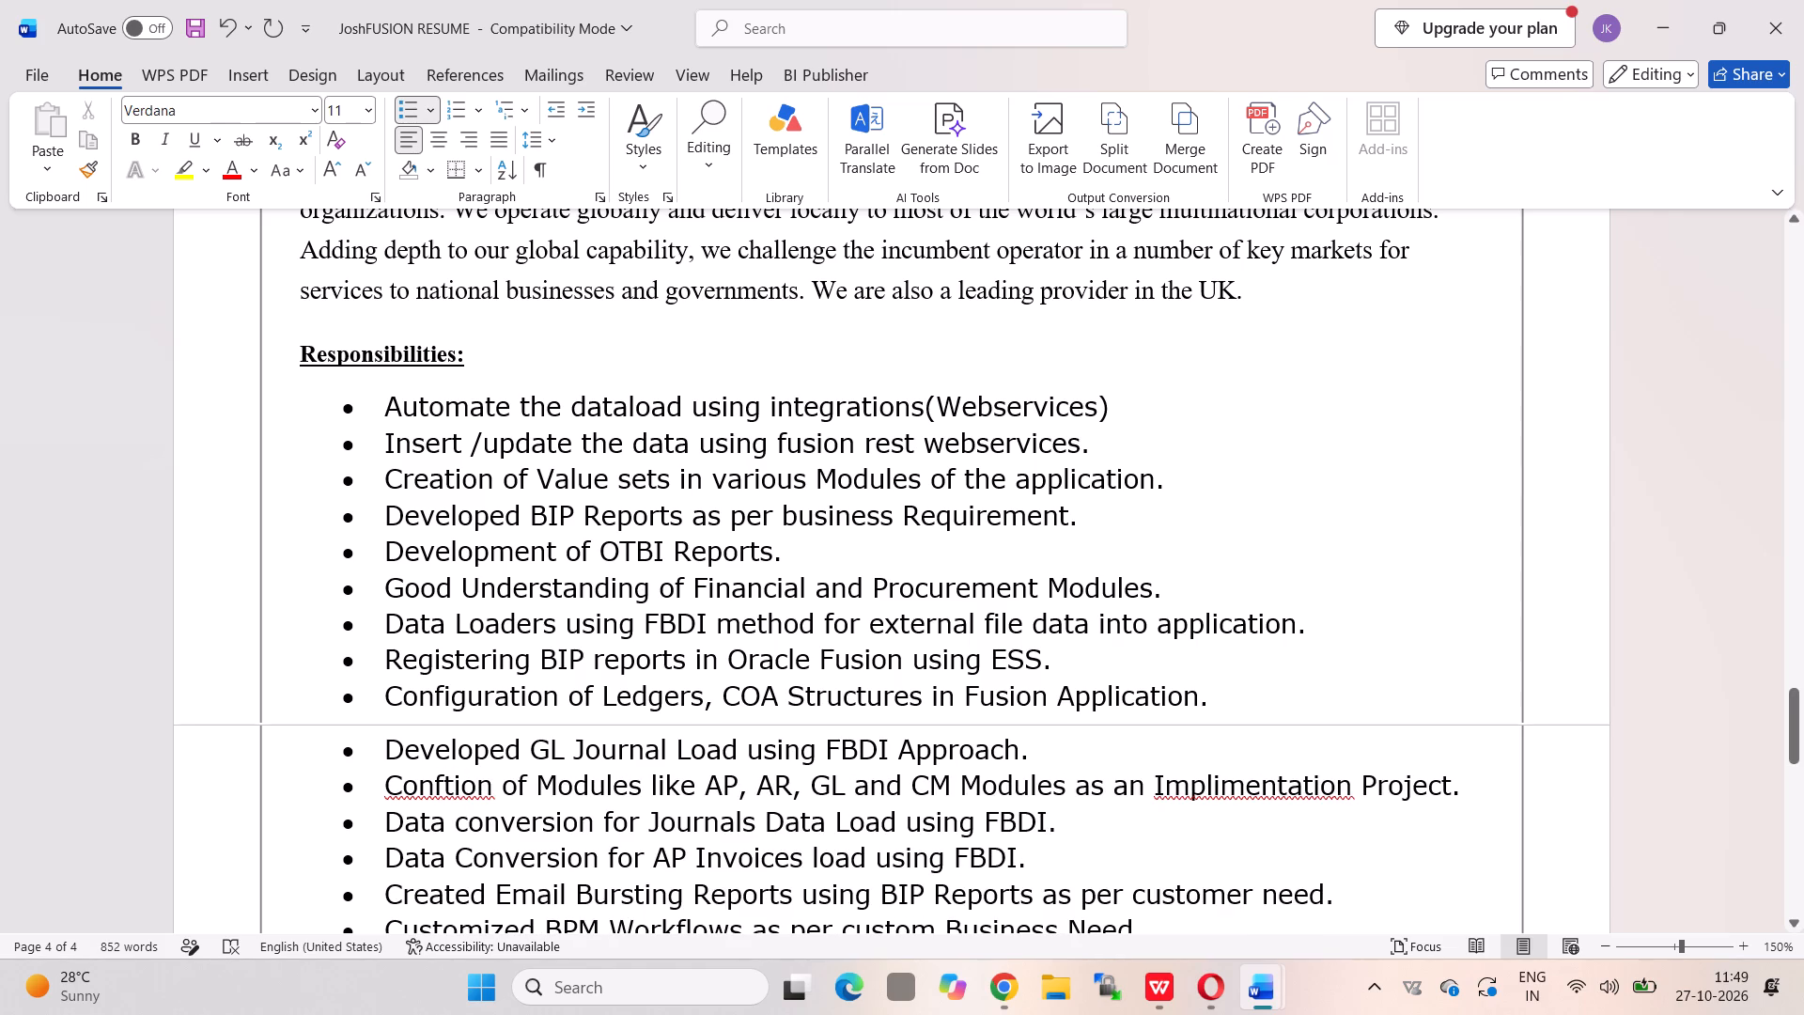
click(491, 789)
key(BackSpace)
key(BackSpace)
key(BackSpace)
key(BackSpace)
key(BackSpace)
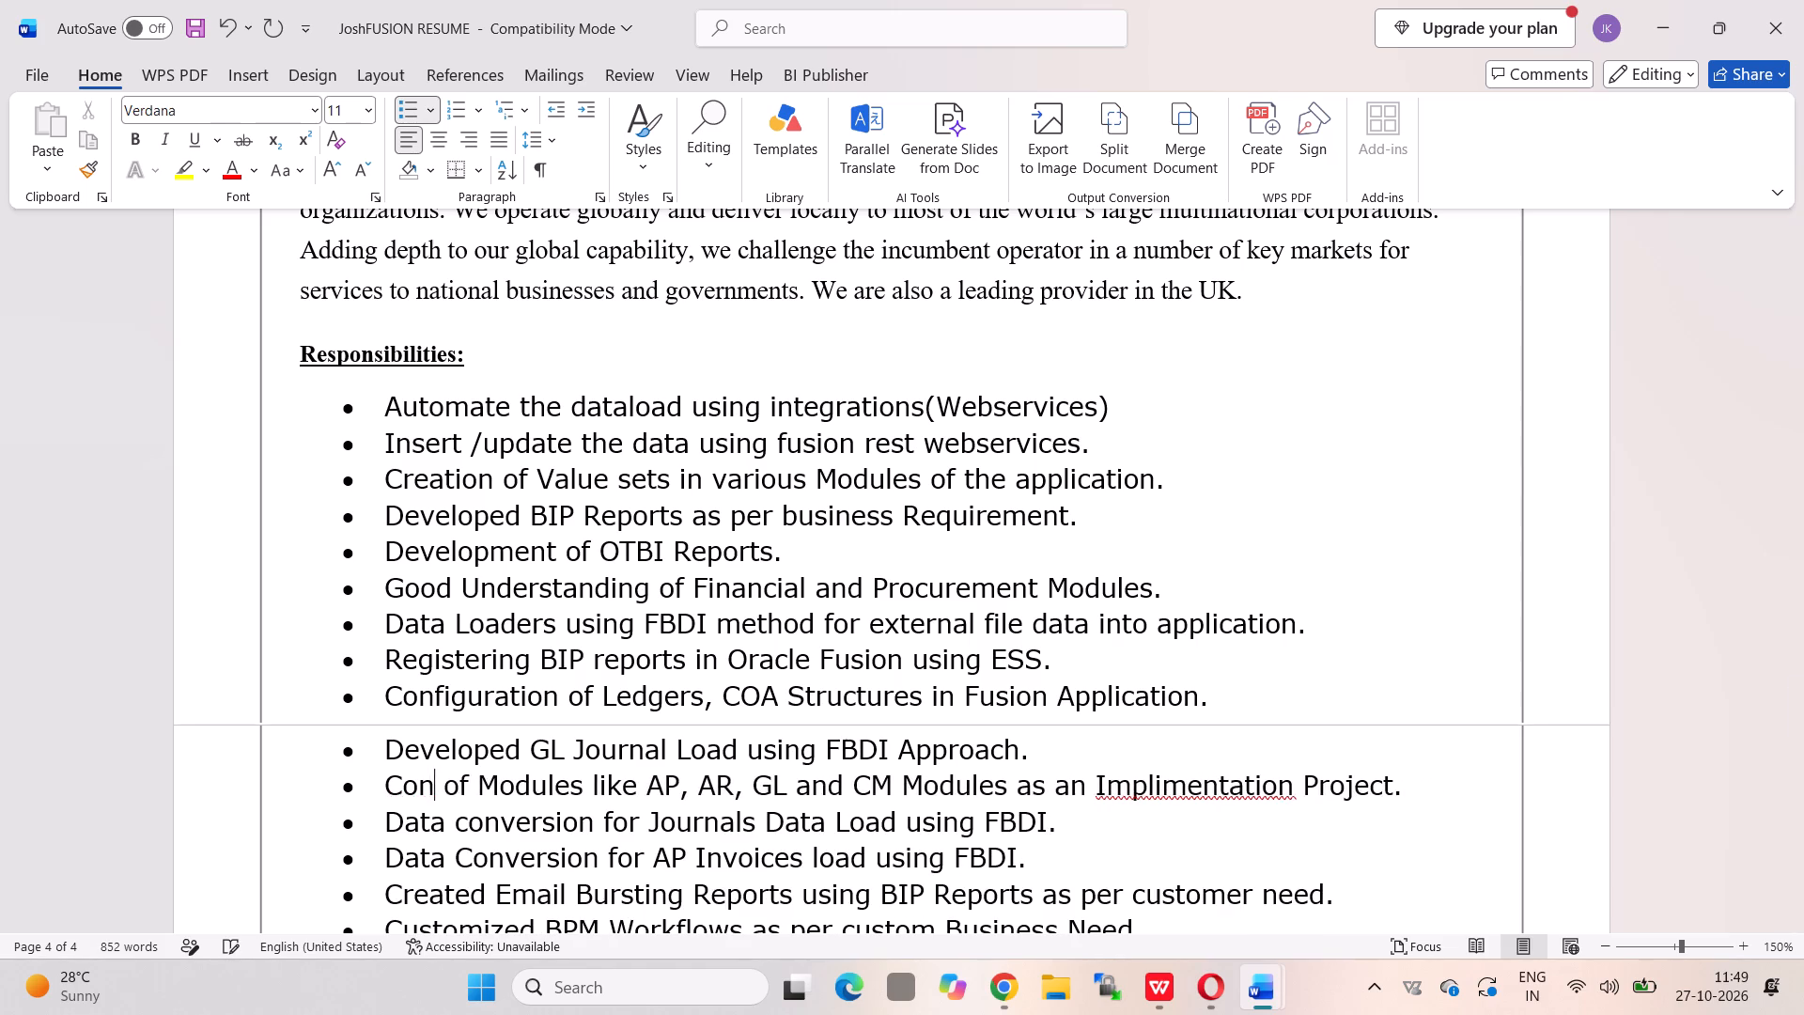
key(BackSpace)
key(BackSpace)
key(BackSpace)
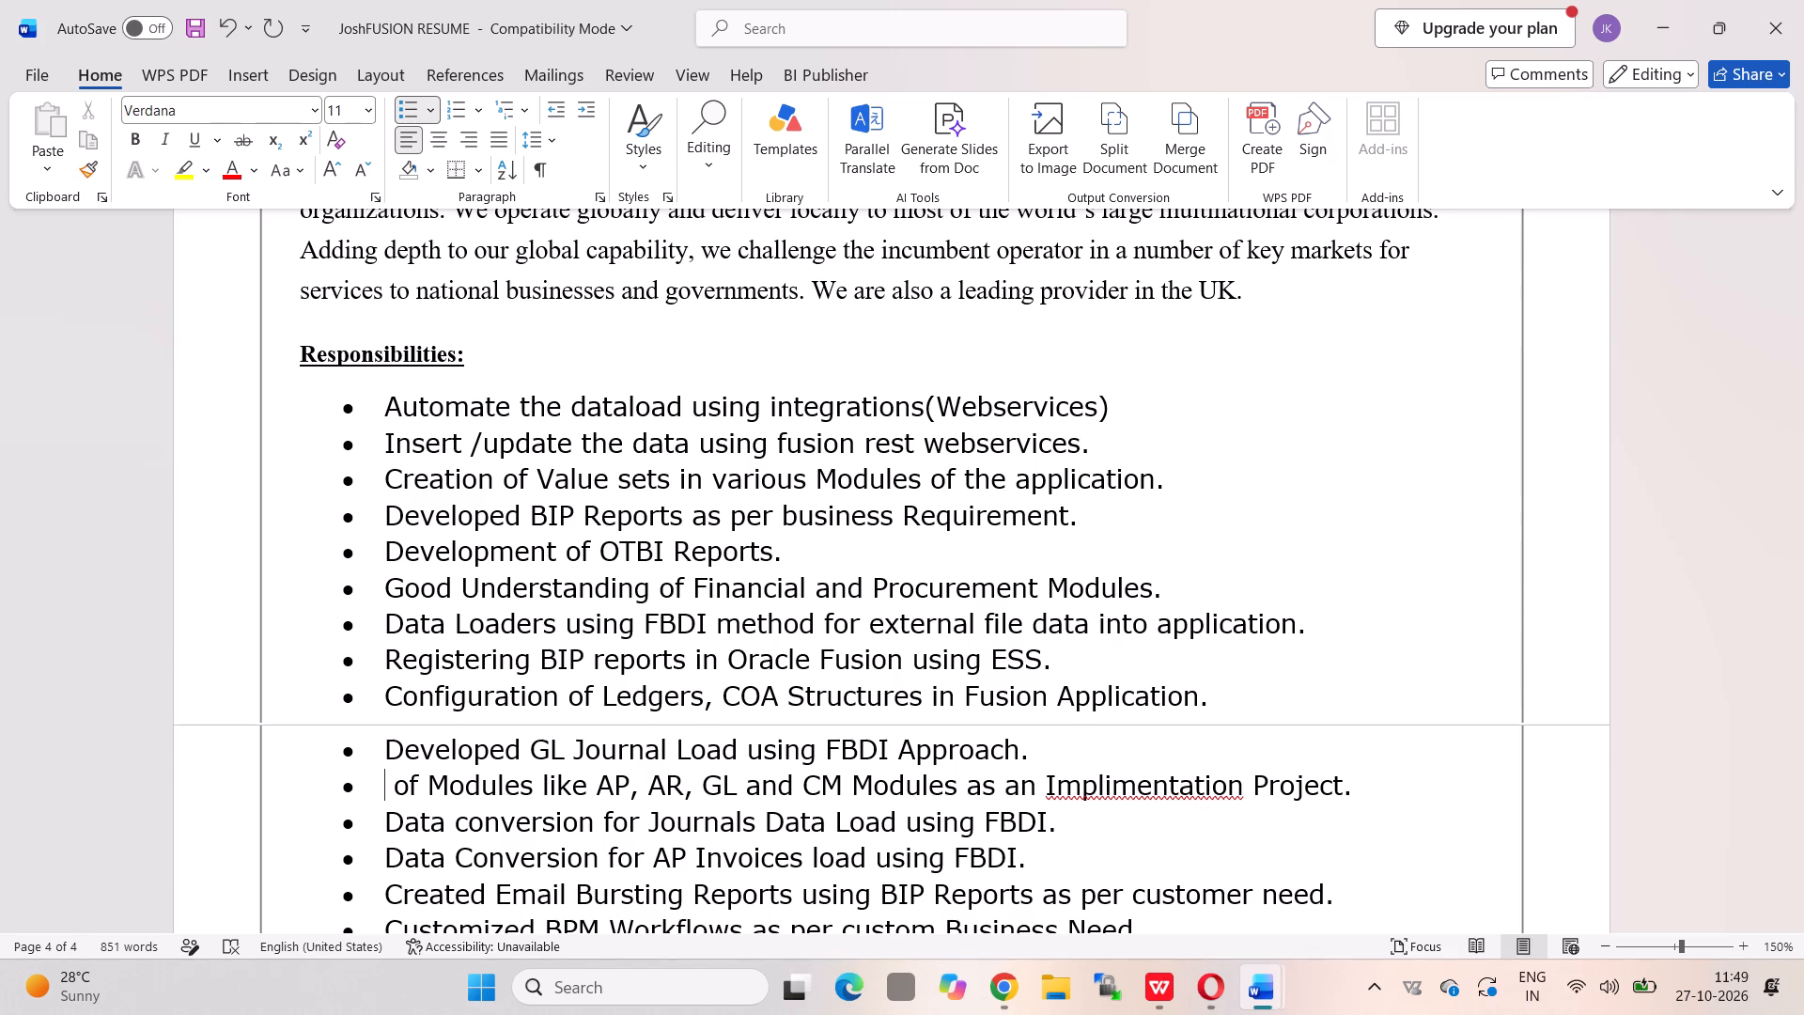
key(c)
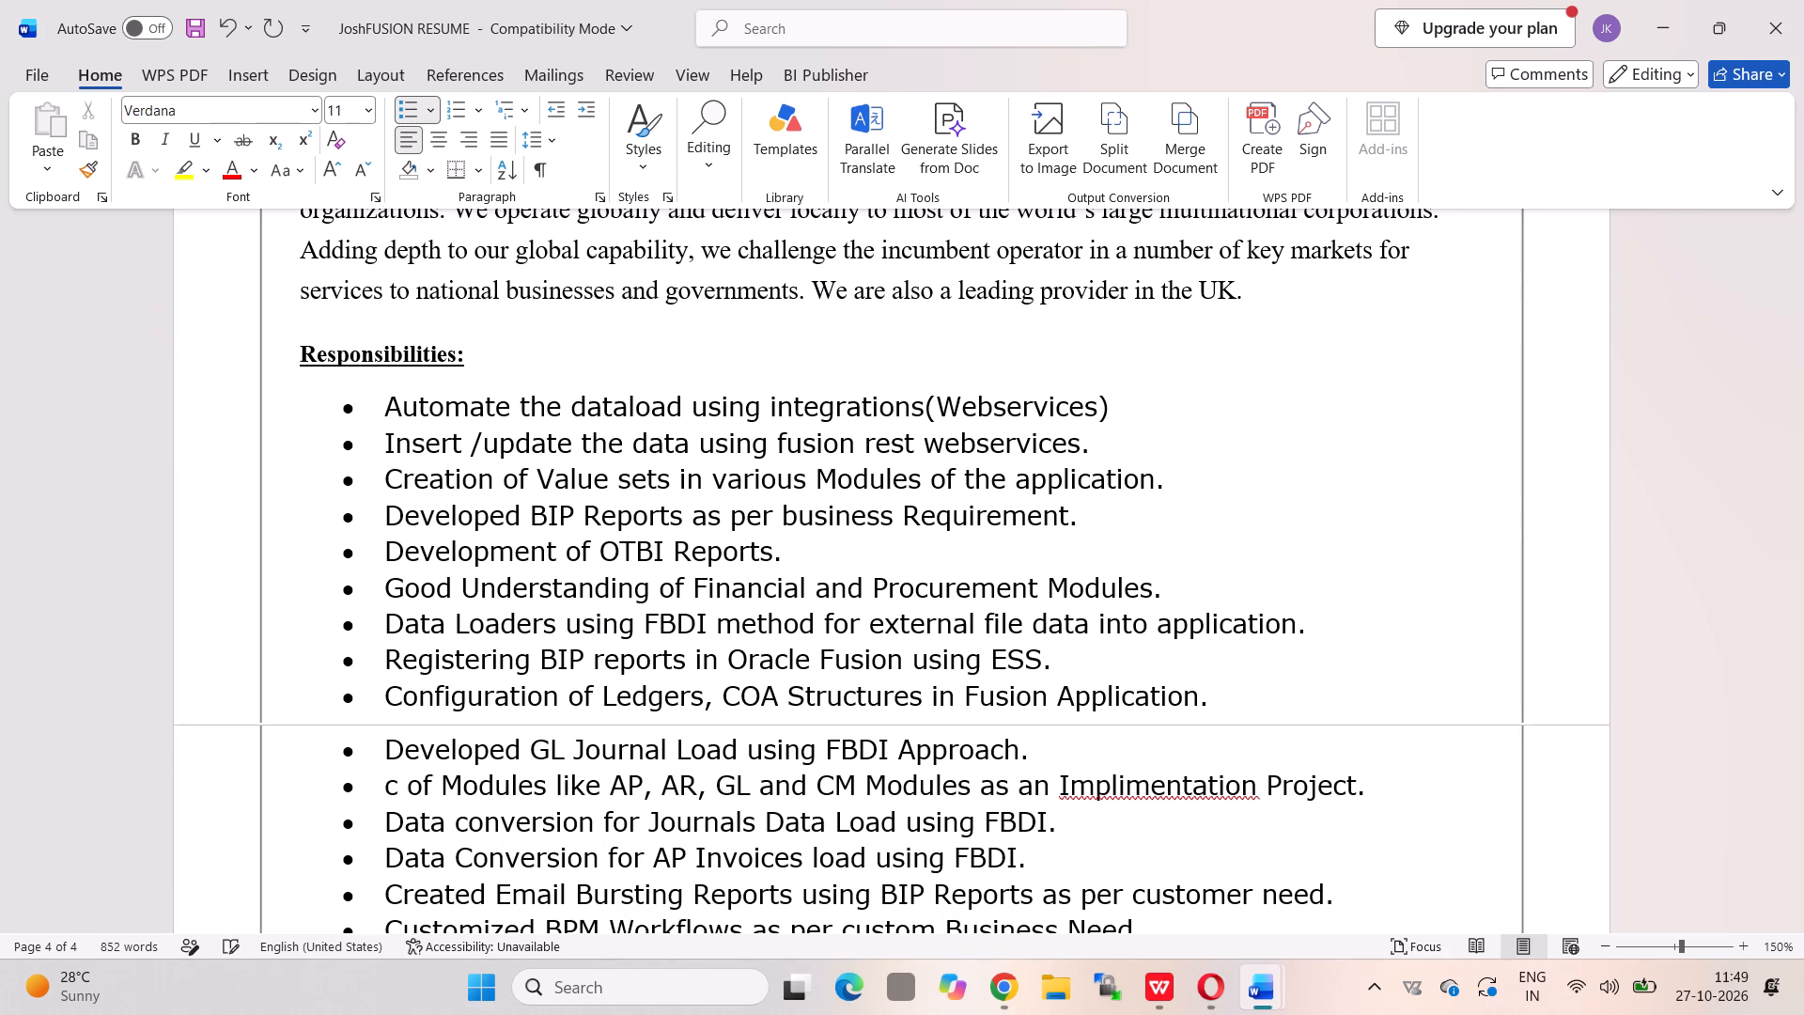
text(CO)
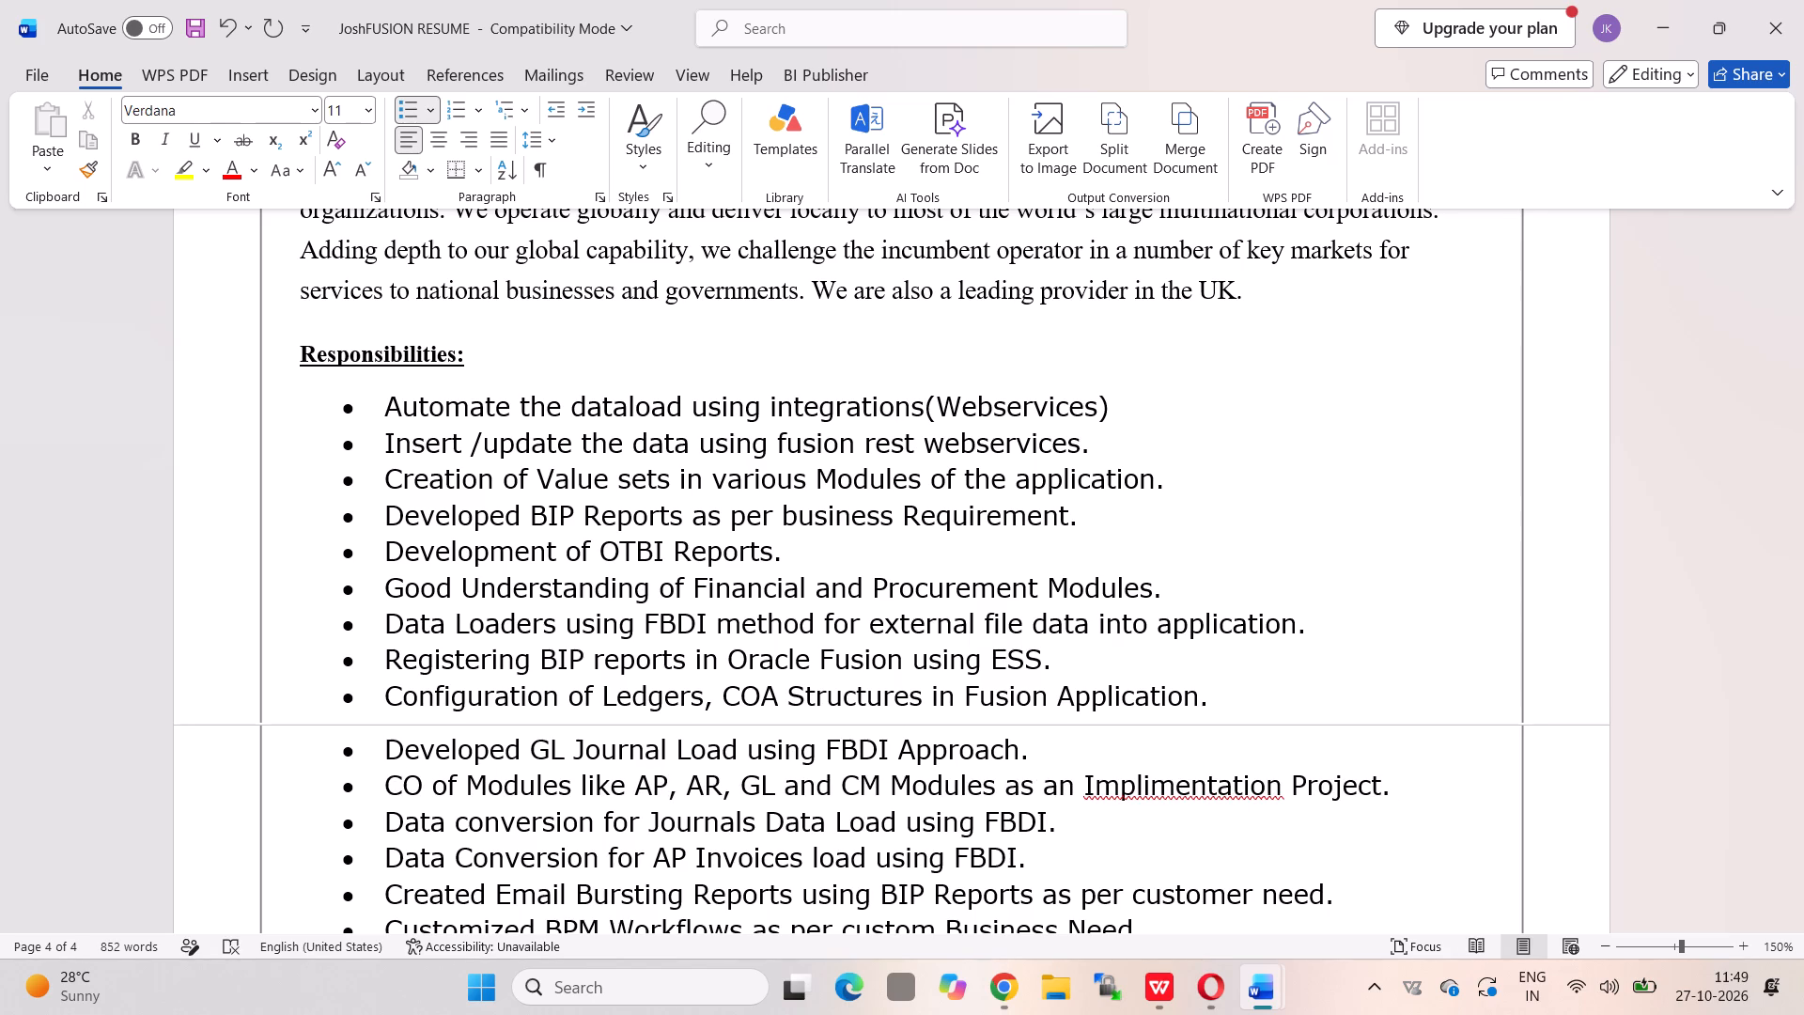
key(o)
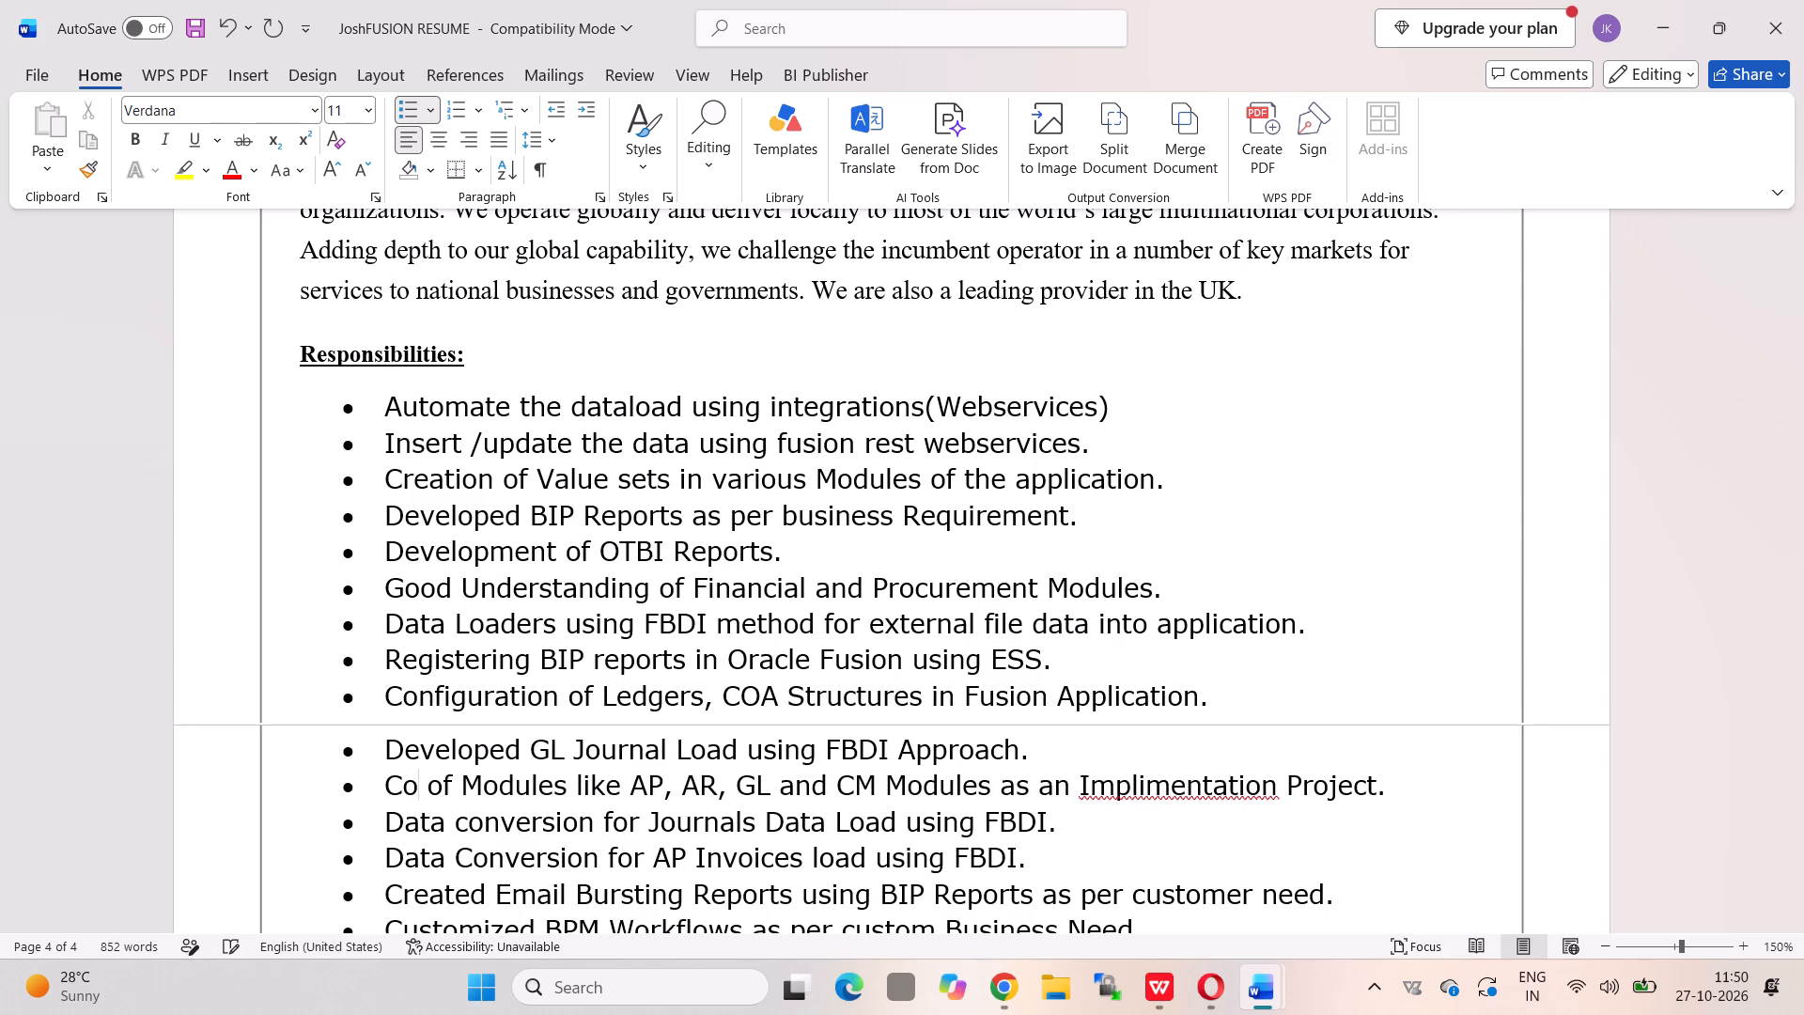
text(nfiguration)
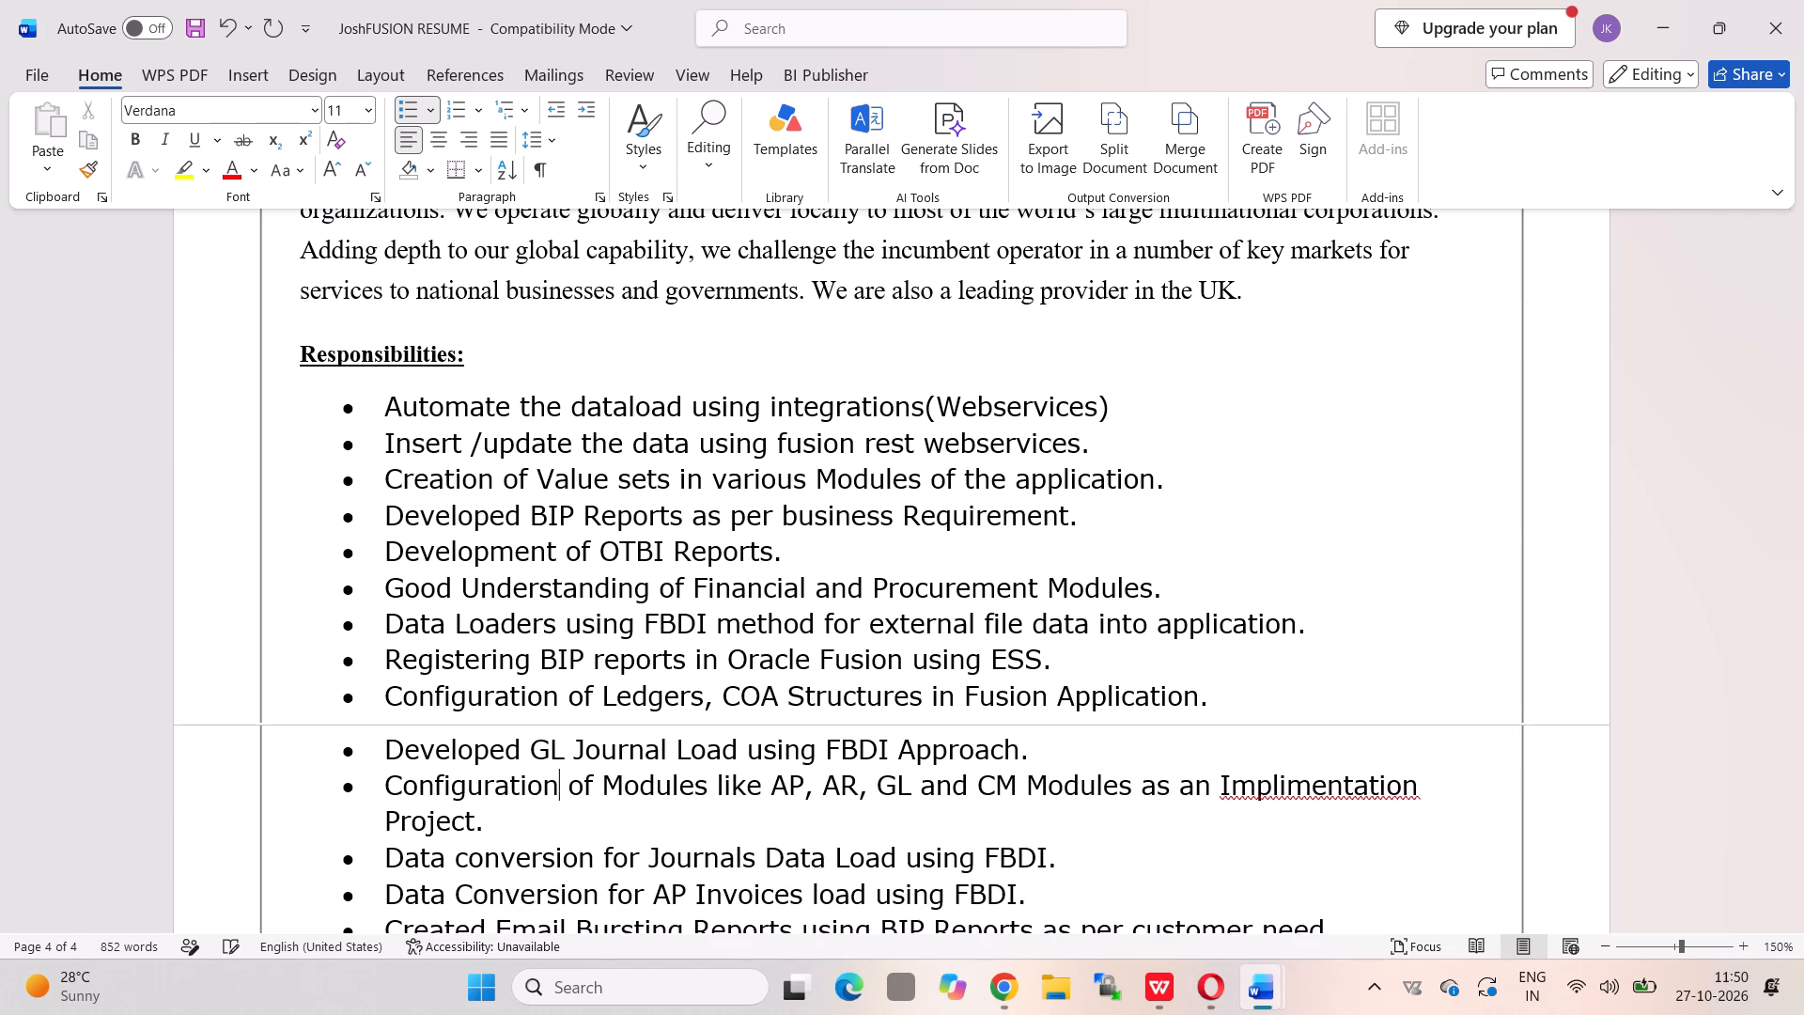
Replace the misspelled "Implimentation" in the AP, AR, GL and CM Modules bullet with the suggested "Implementation".
click(765, 832)
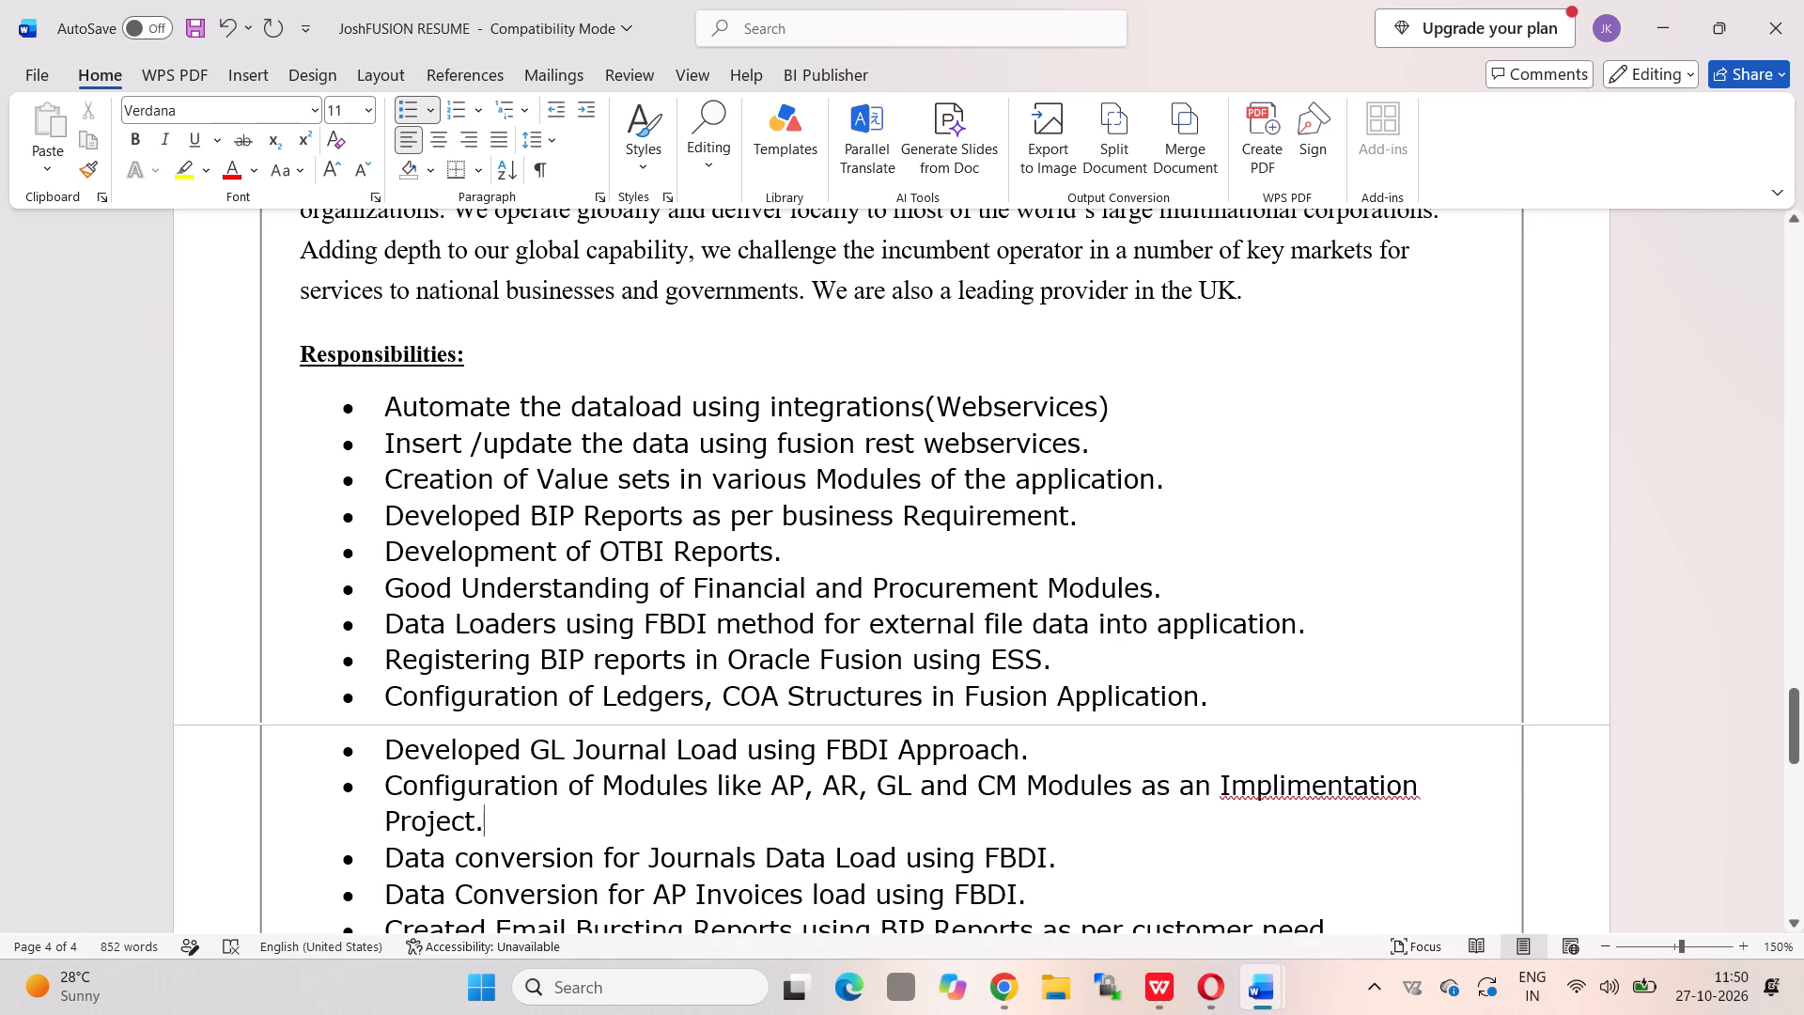
click(1339, 789)
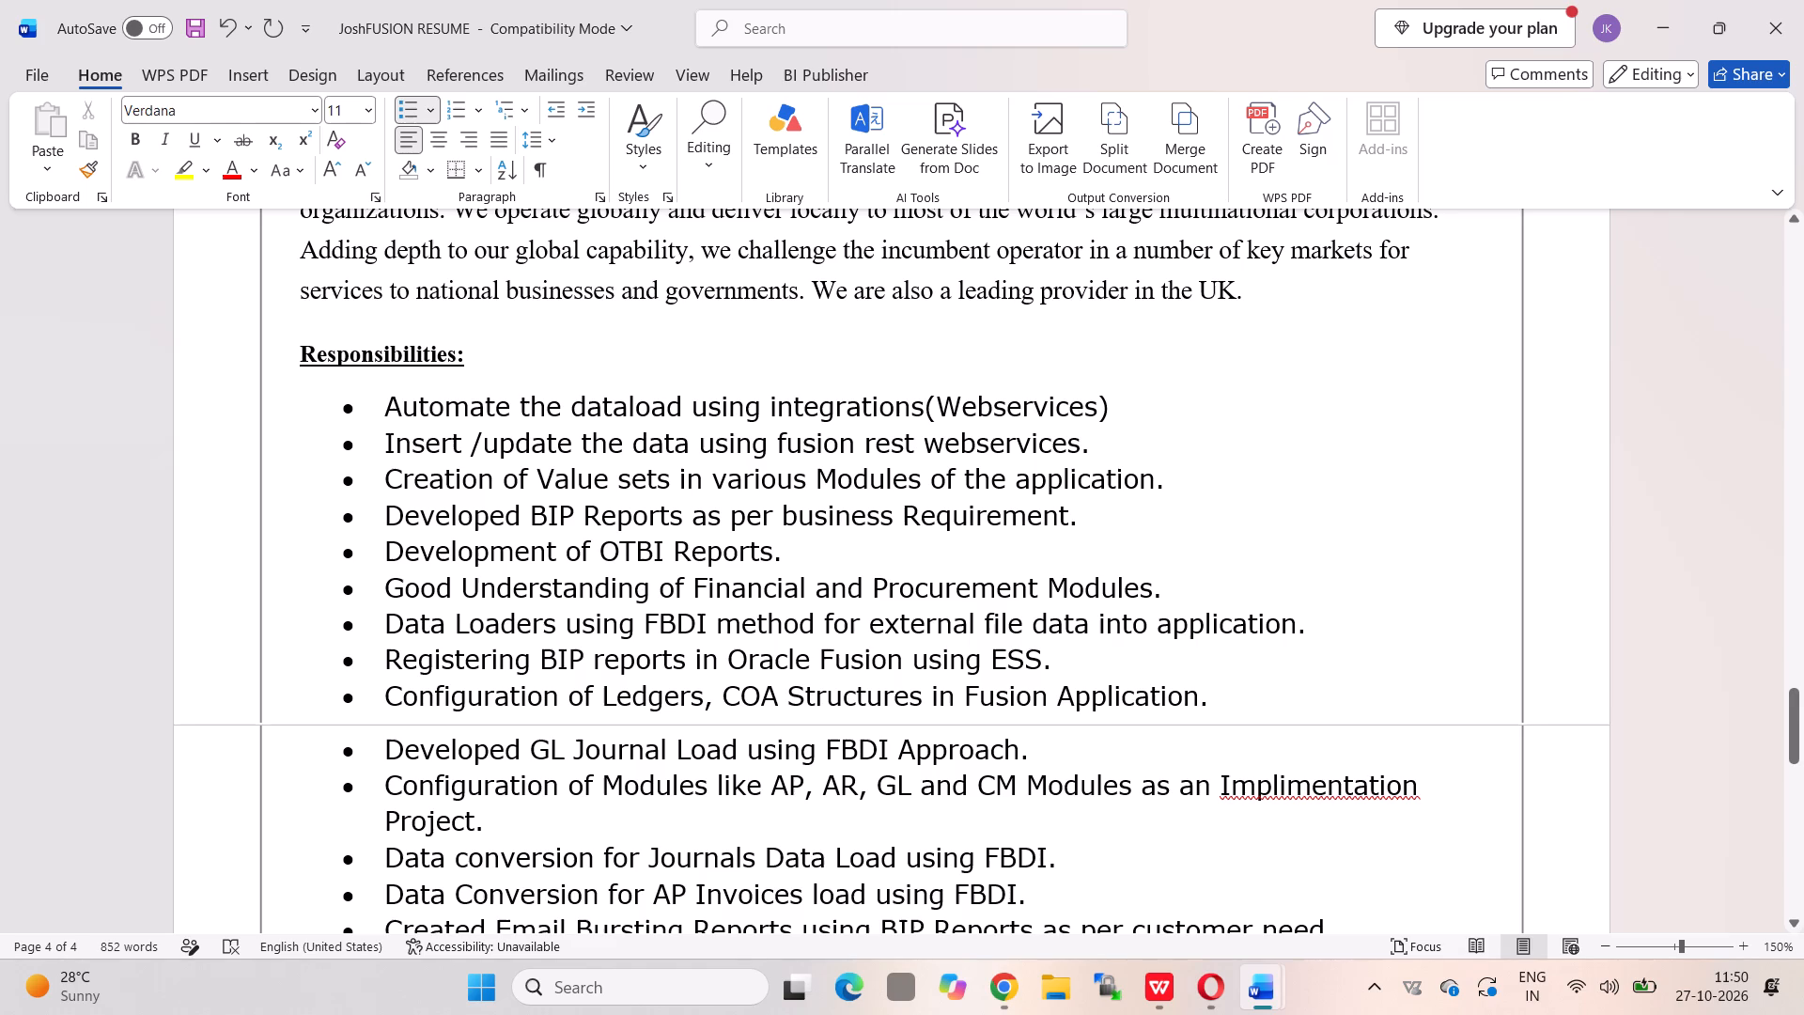
right_click(1339, 789)
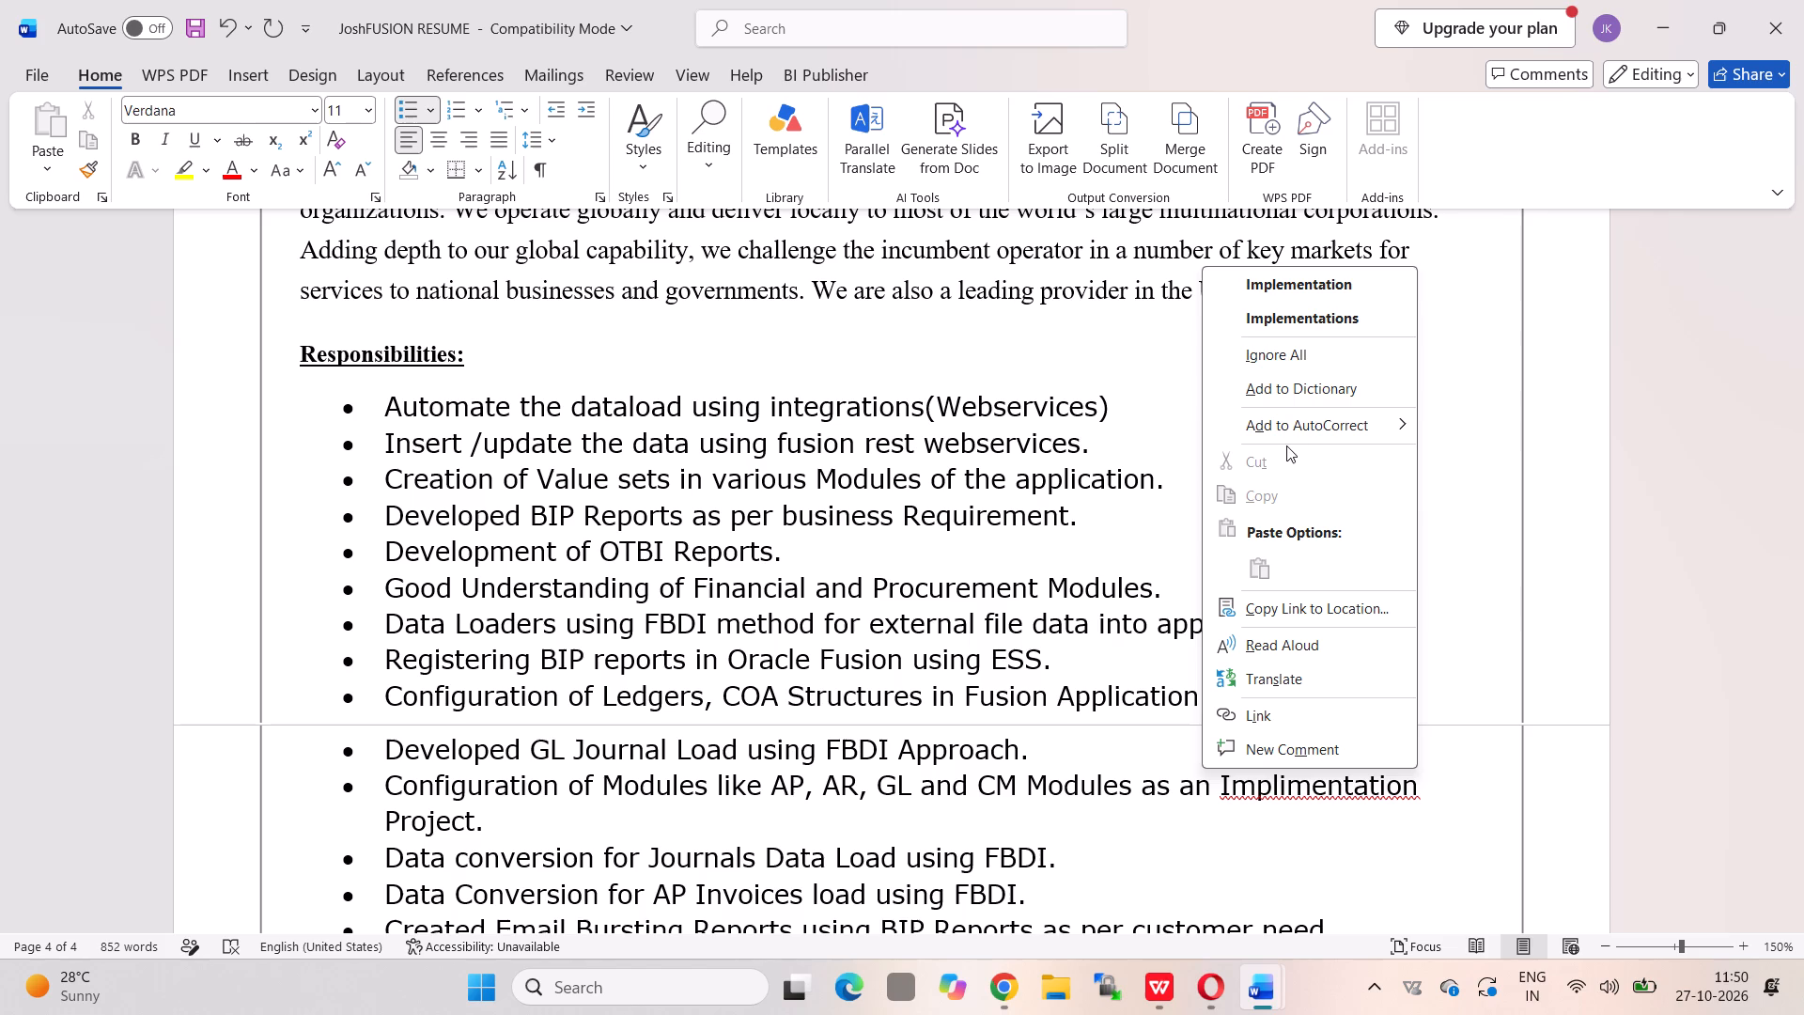
click(1285, 296)
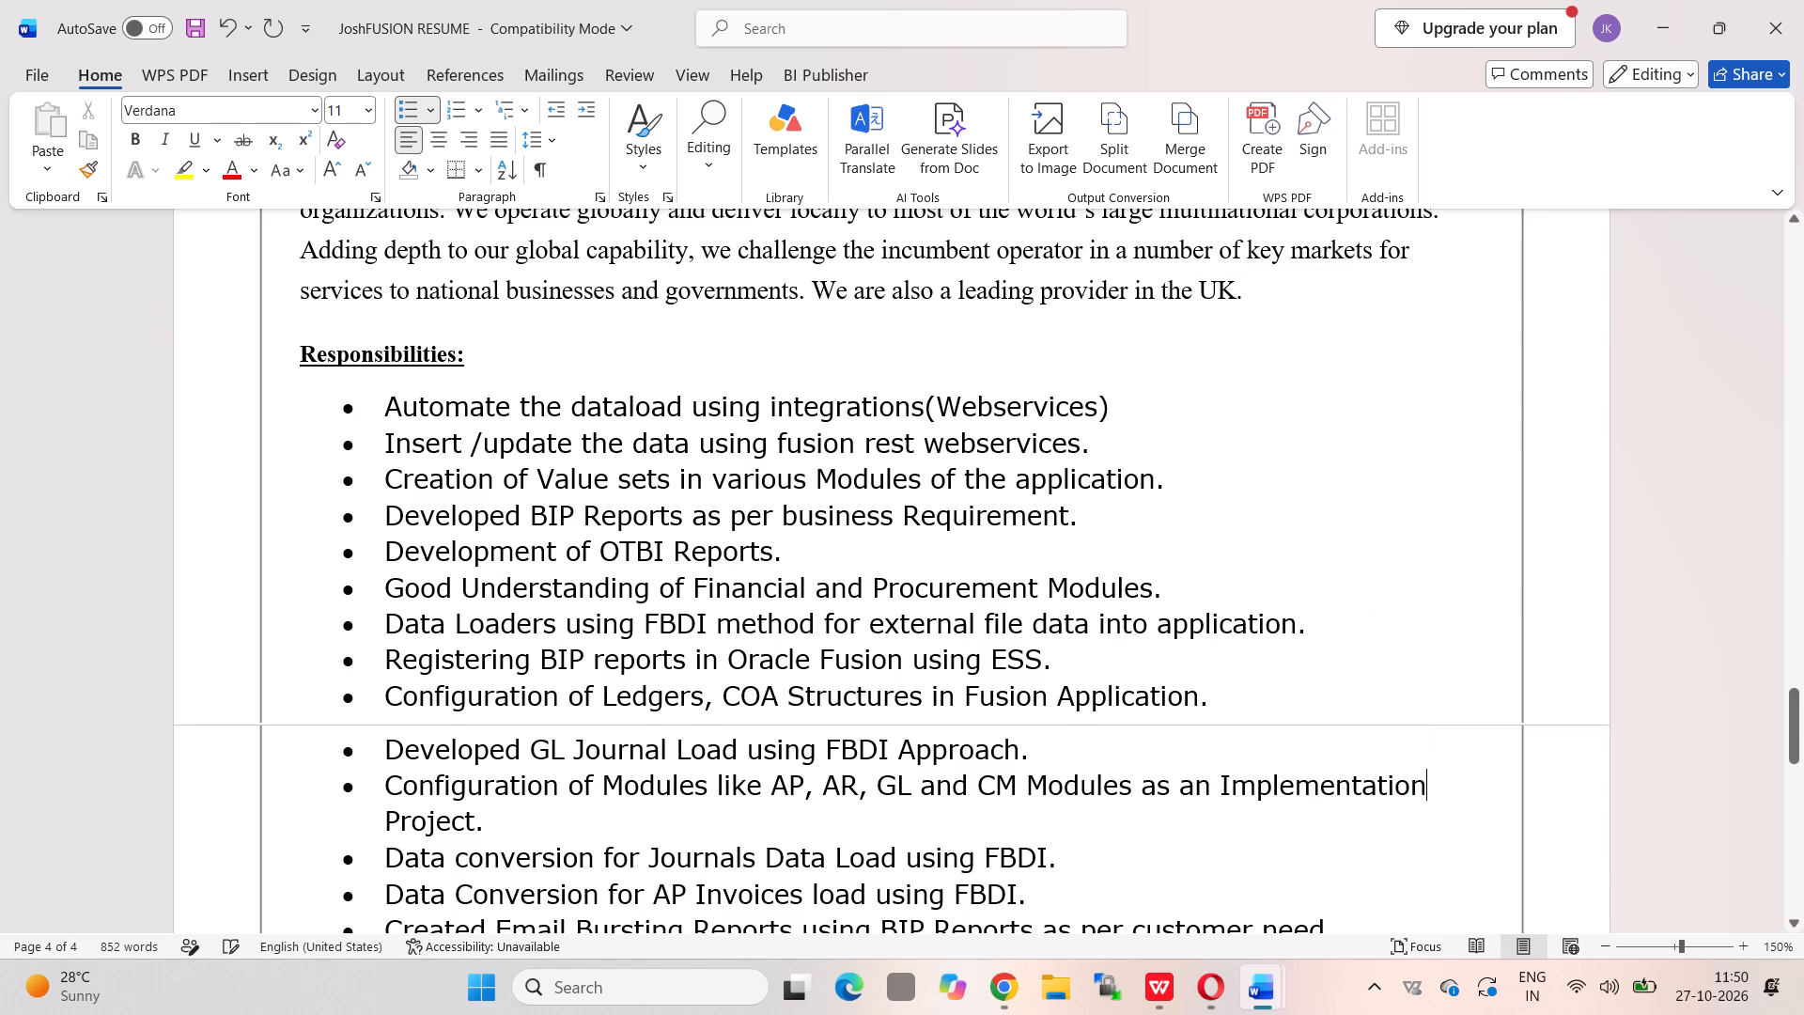
Examine the rest of Project # 1 and the preceding pages back up to the resume header for leftover proofing flags.
scroll(891, 655, down, 1)
scroll(795, 551, down, 1)
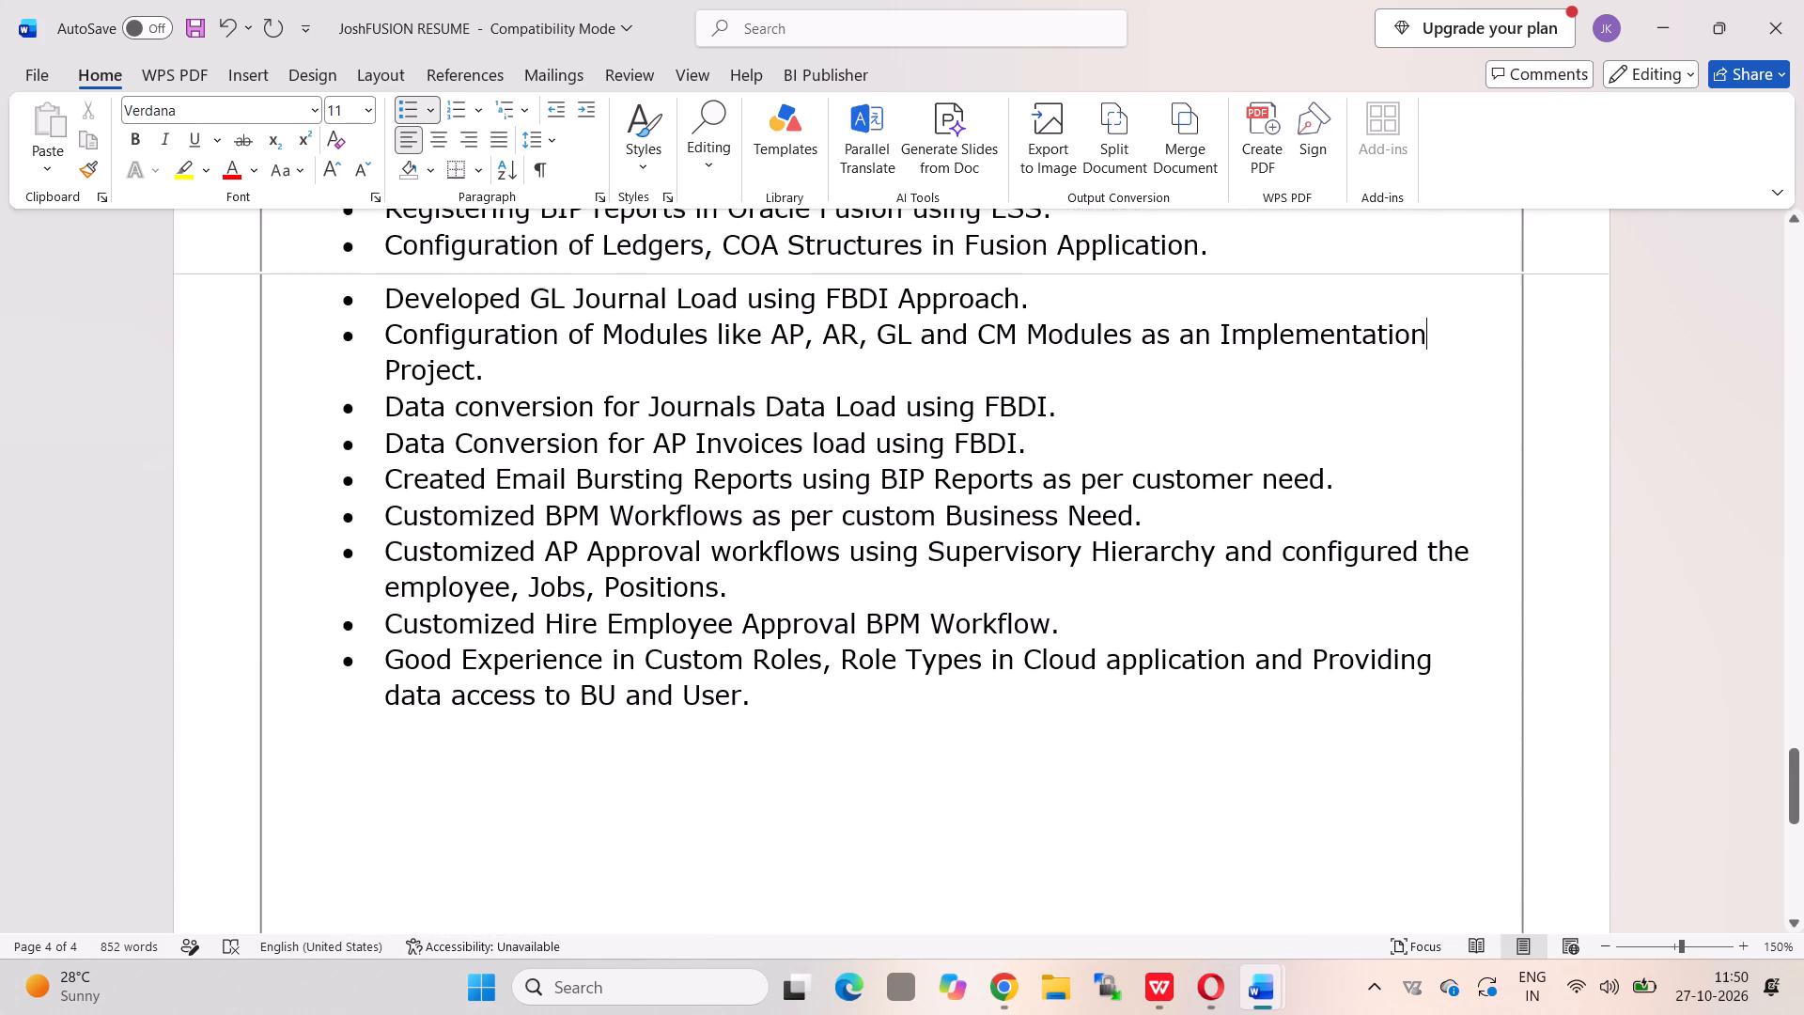
scroll(795, 551, down, 6)
scroll(795, 551, up, 5)
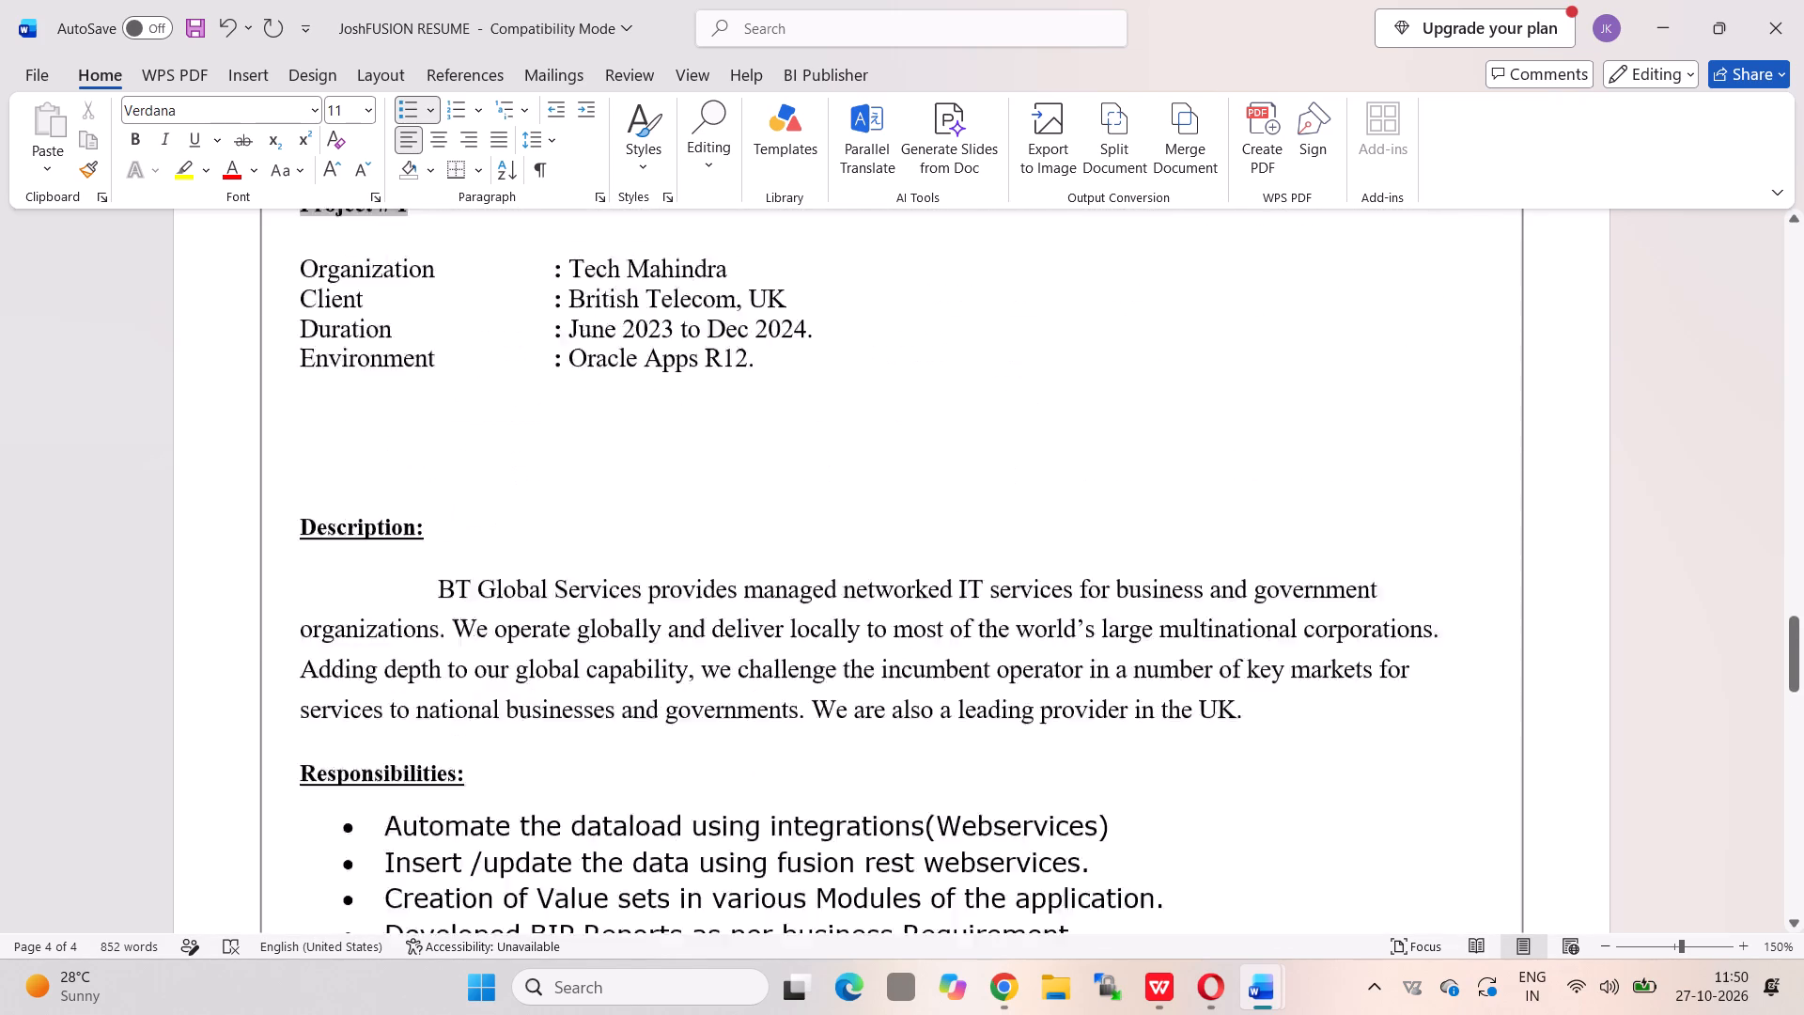
scroll(795, 551, up, 6)
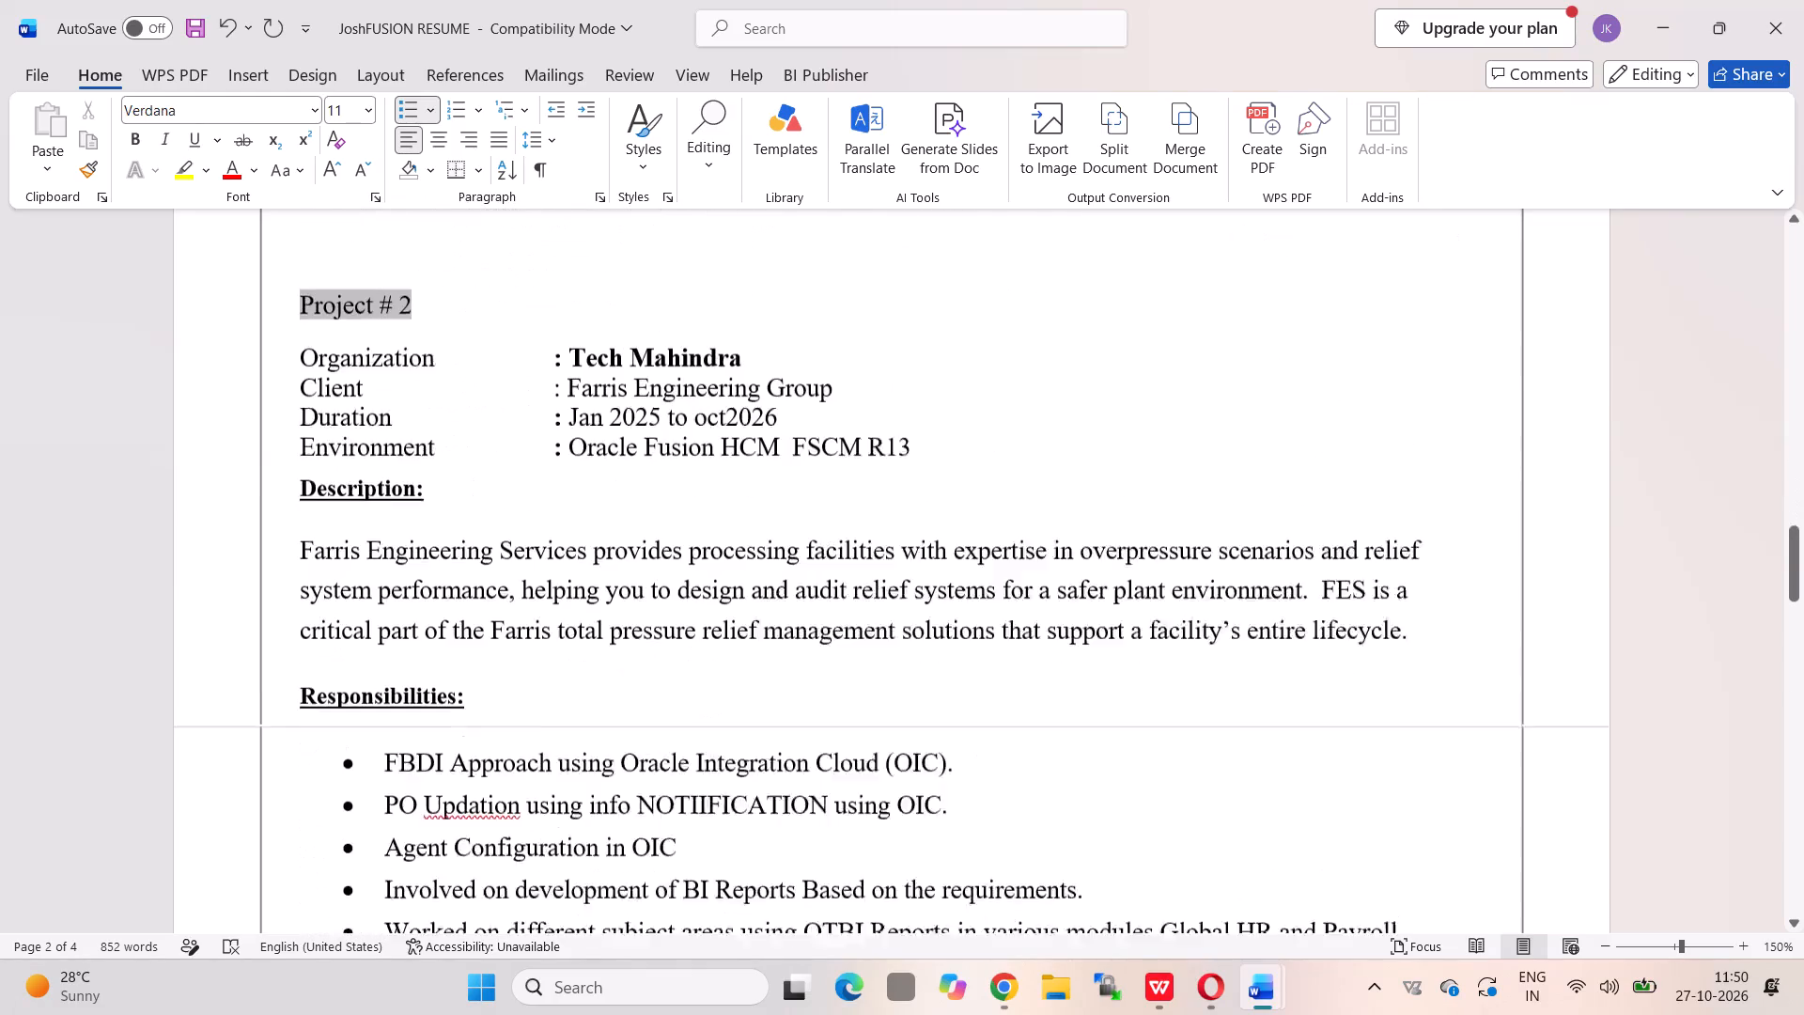
scroll(795, 551, up, 2)
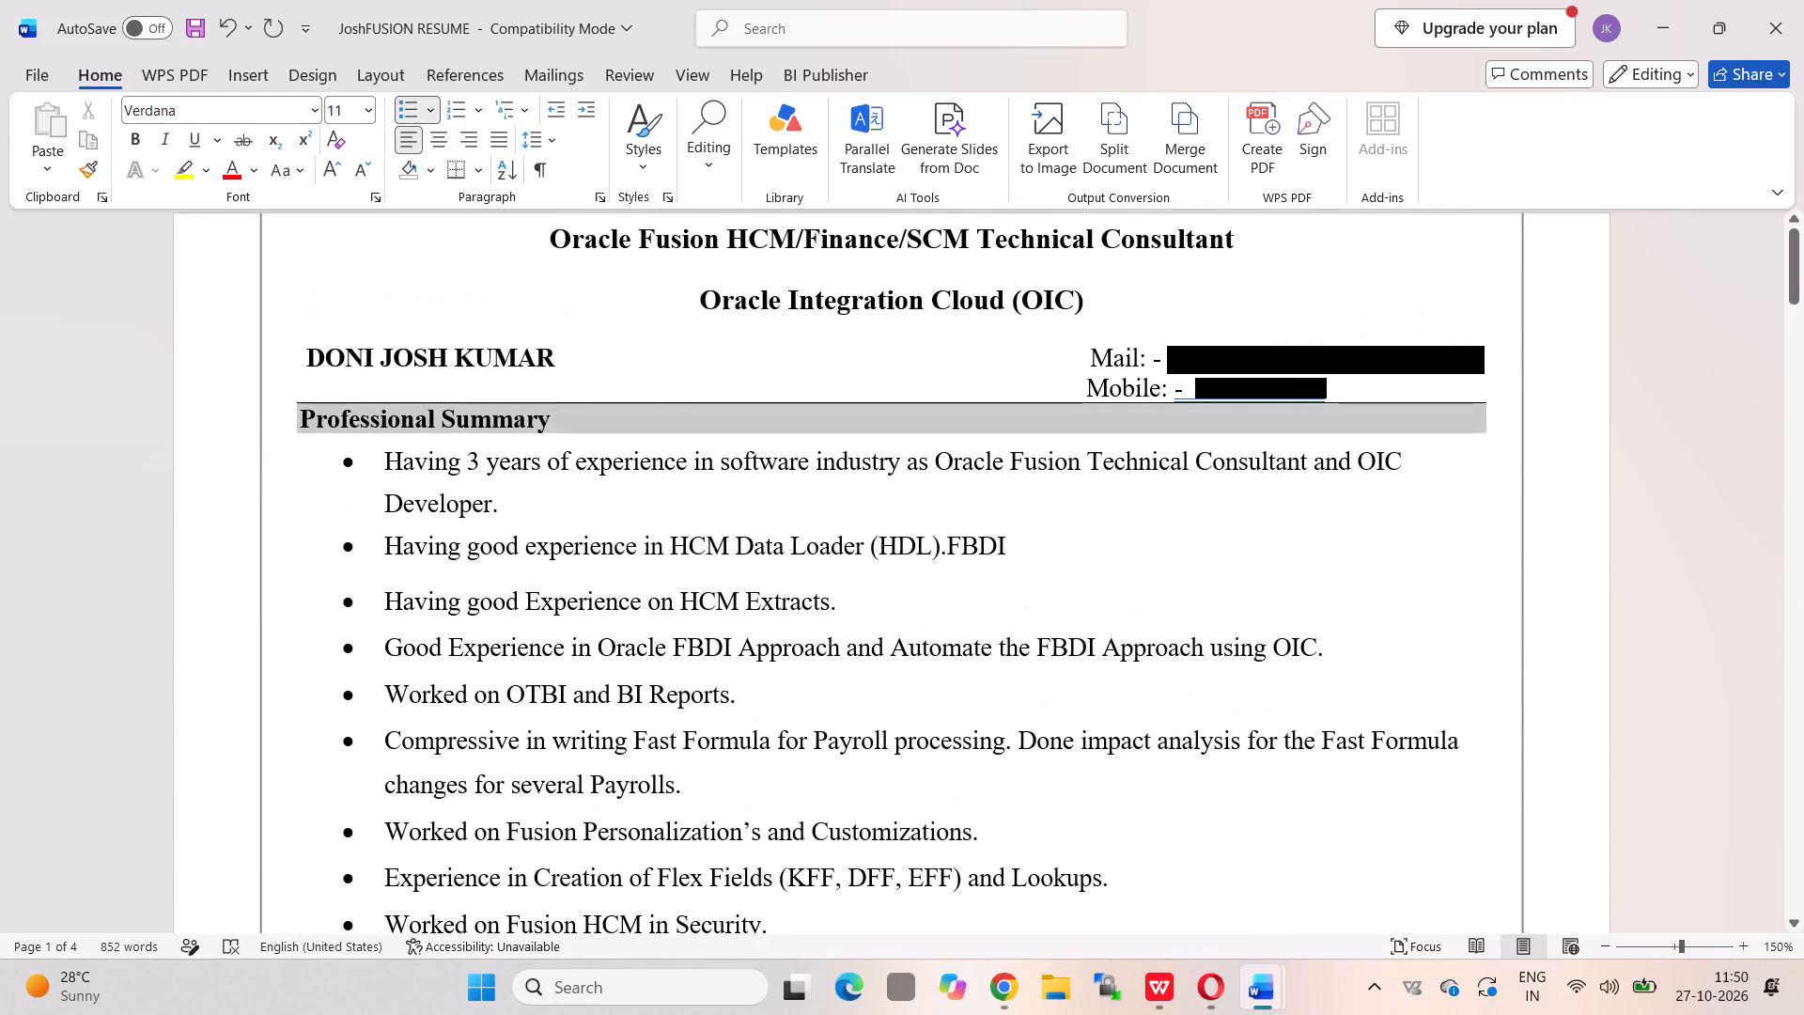
click(1239, 396)
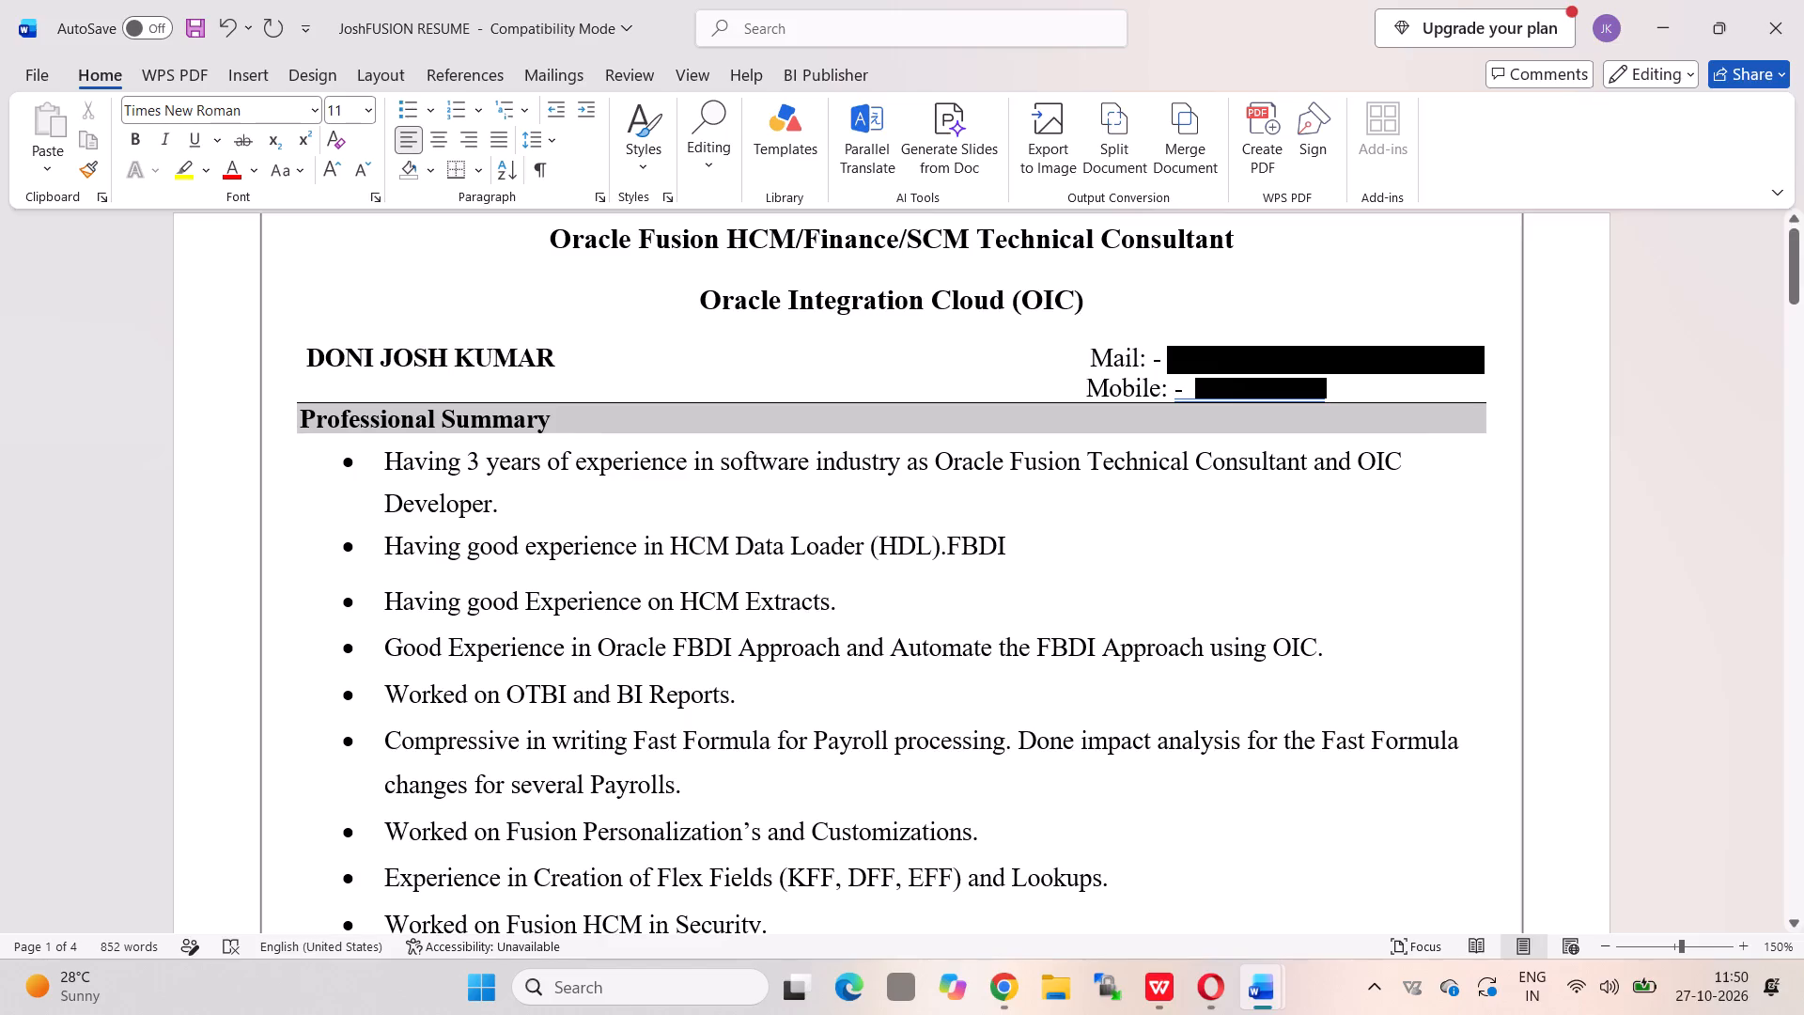
Accept the suggested comma spacing in the Oracle Fusion Modules row of the Technical Skills table so it ends "GL, PO, AP.".
scroll(818, 660, down, 2)
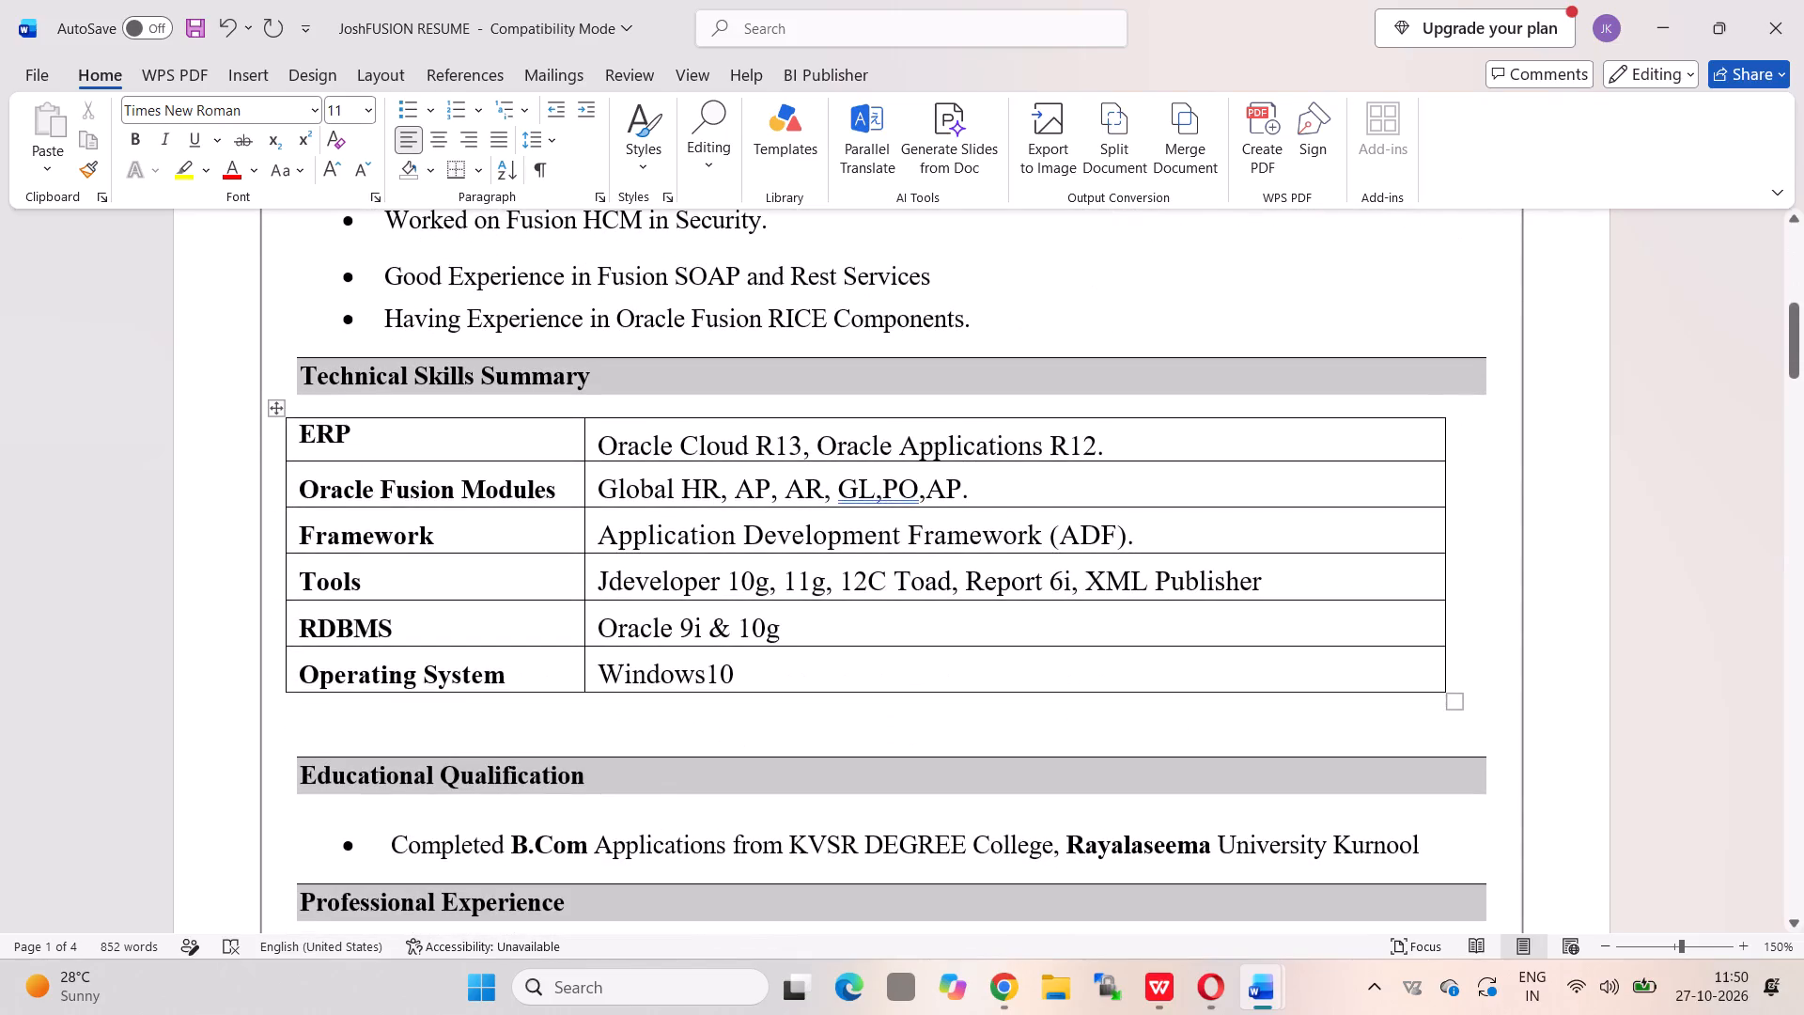
right_click(891, 494)
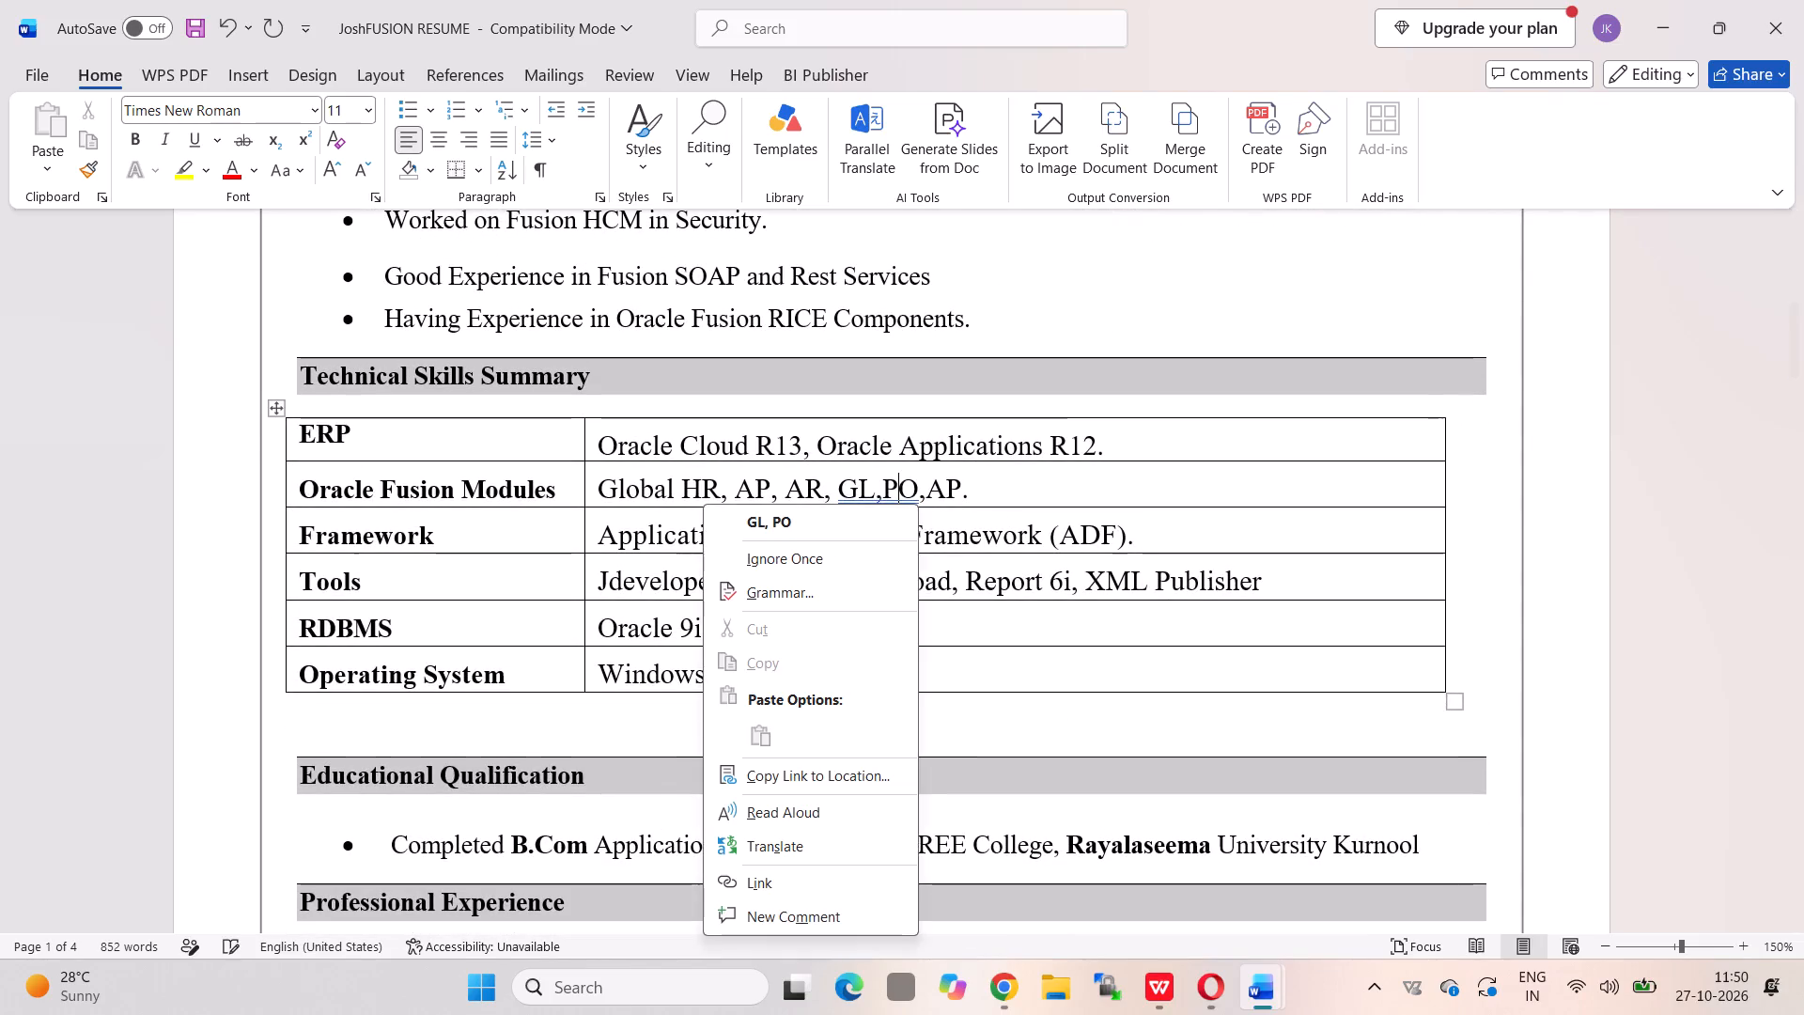
click(844, 513)
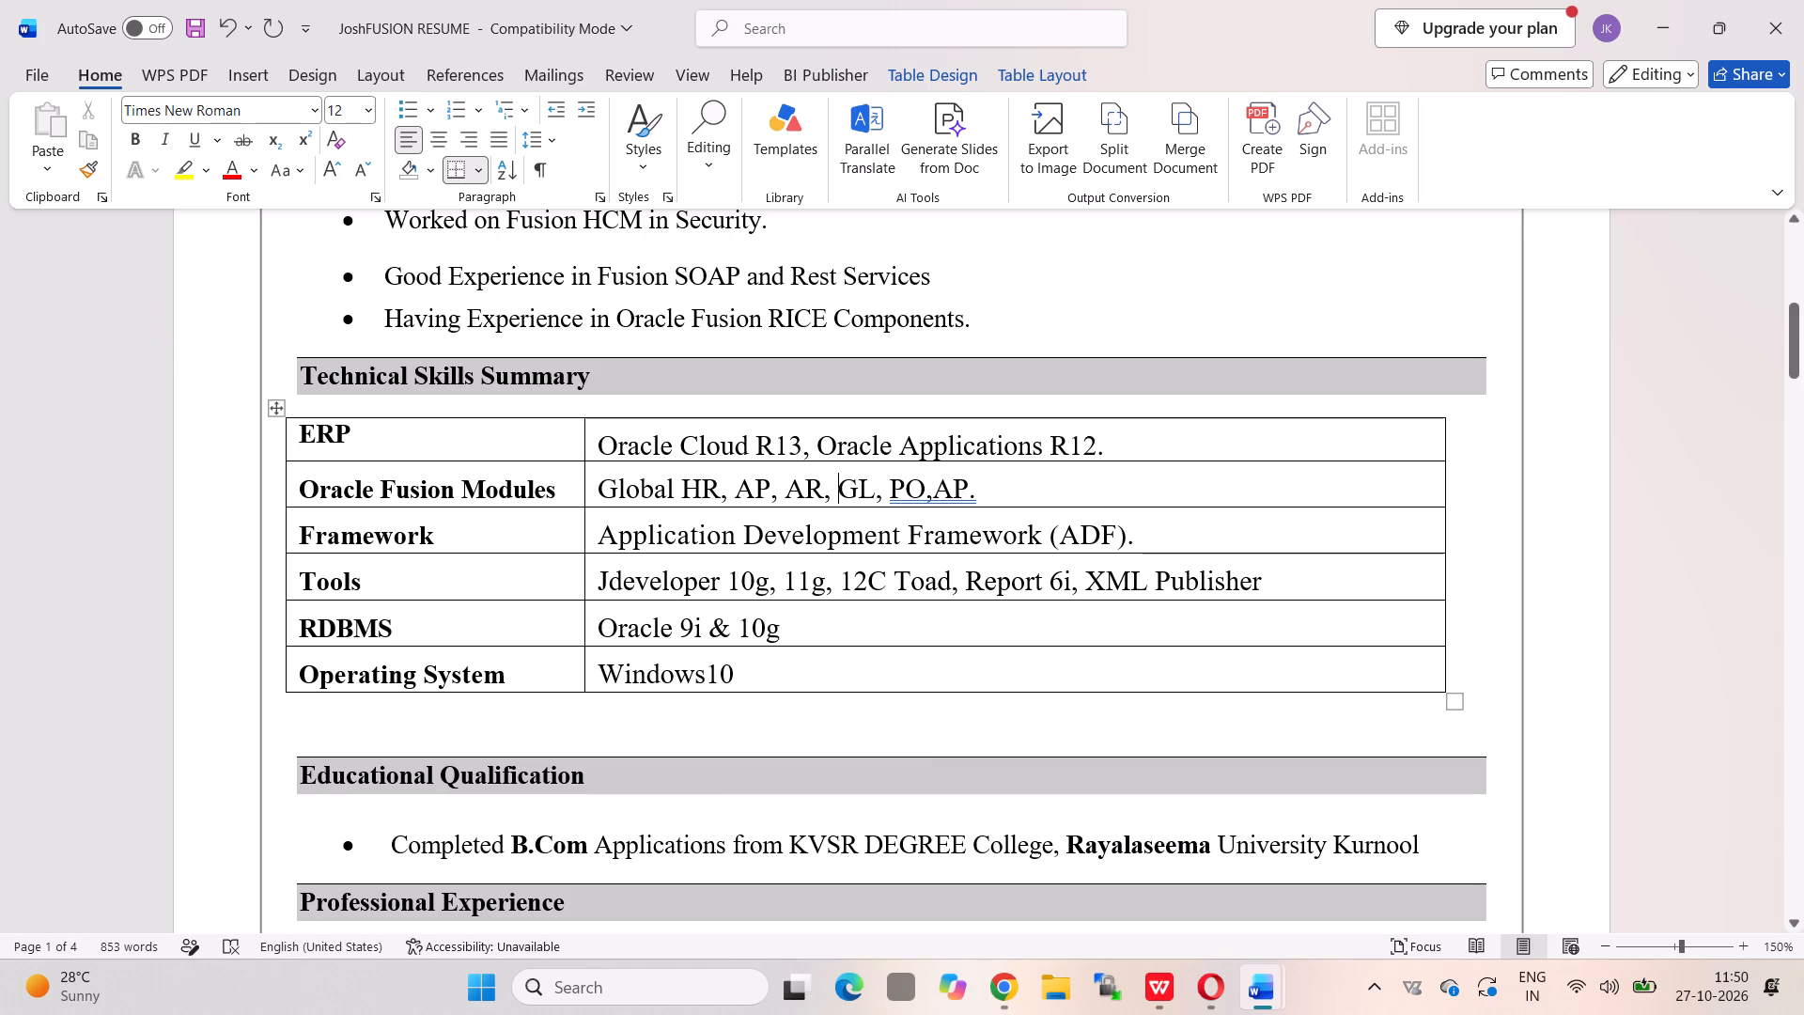
right_click(941, 495)
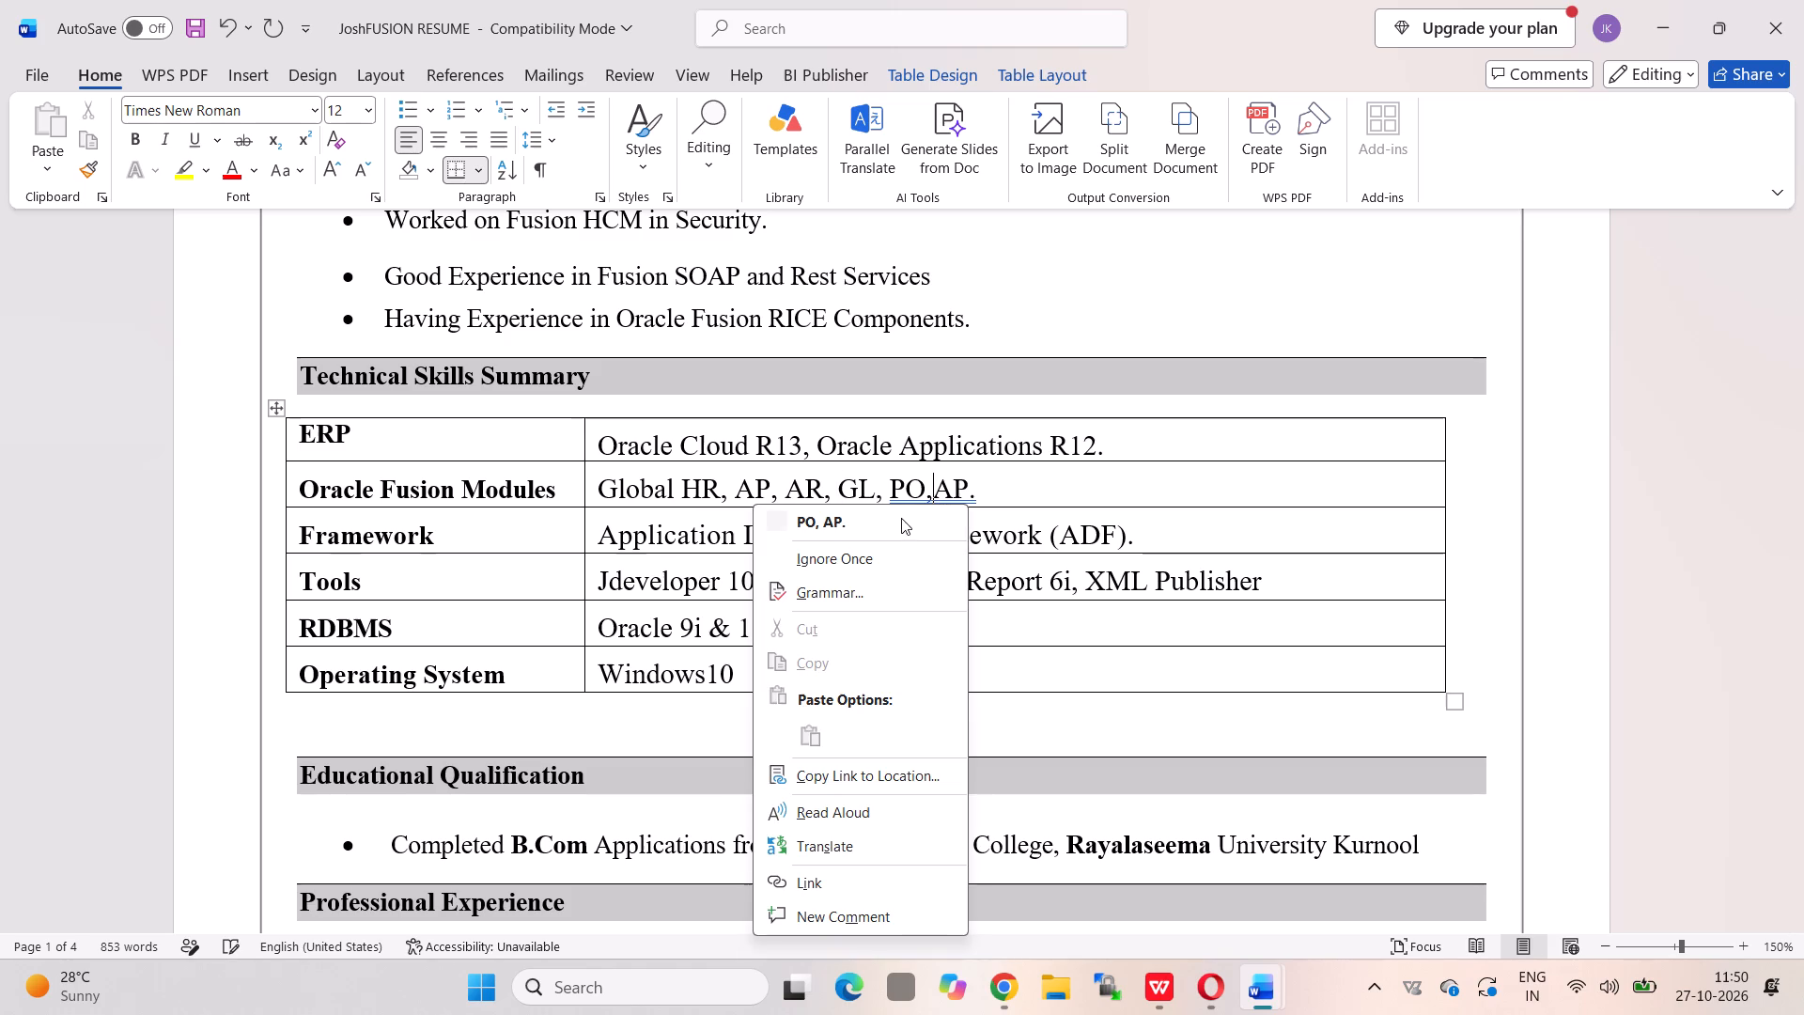
click(889, 521)
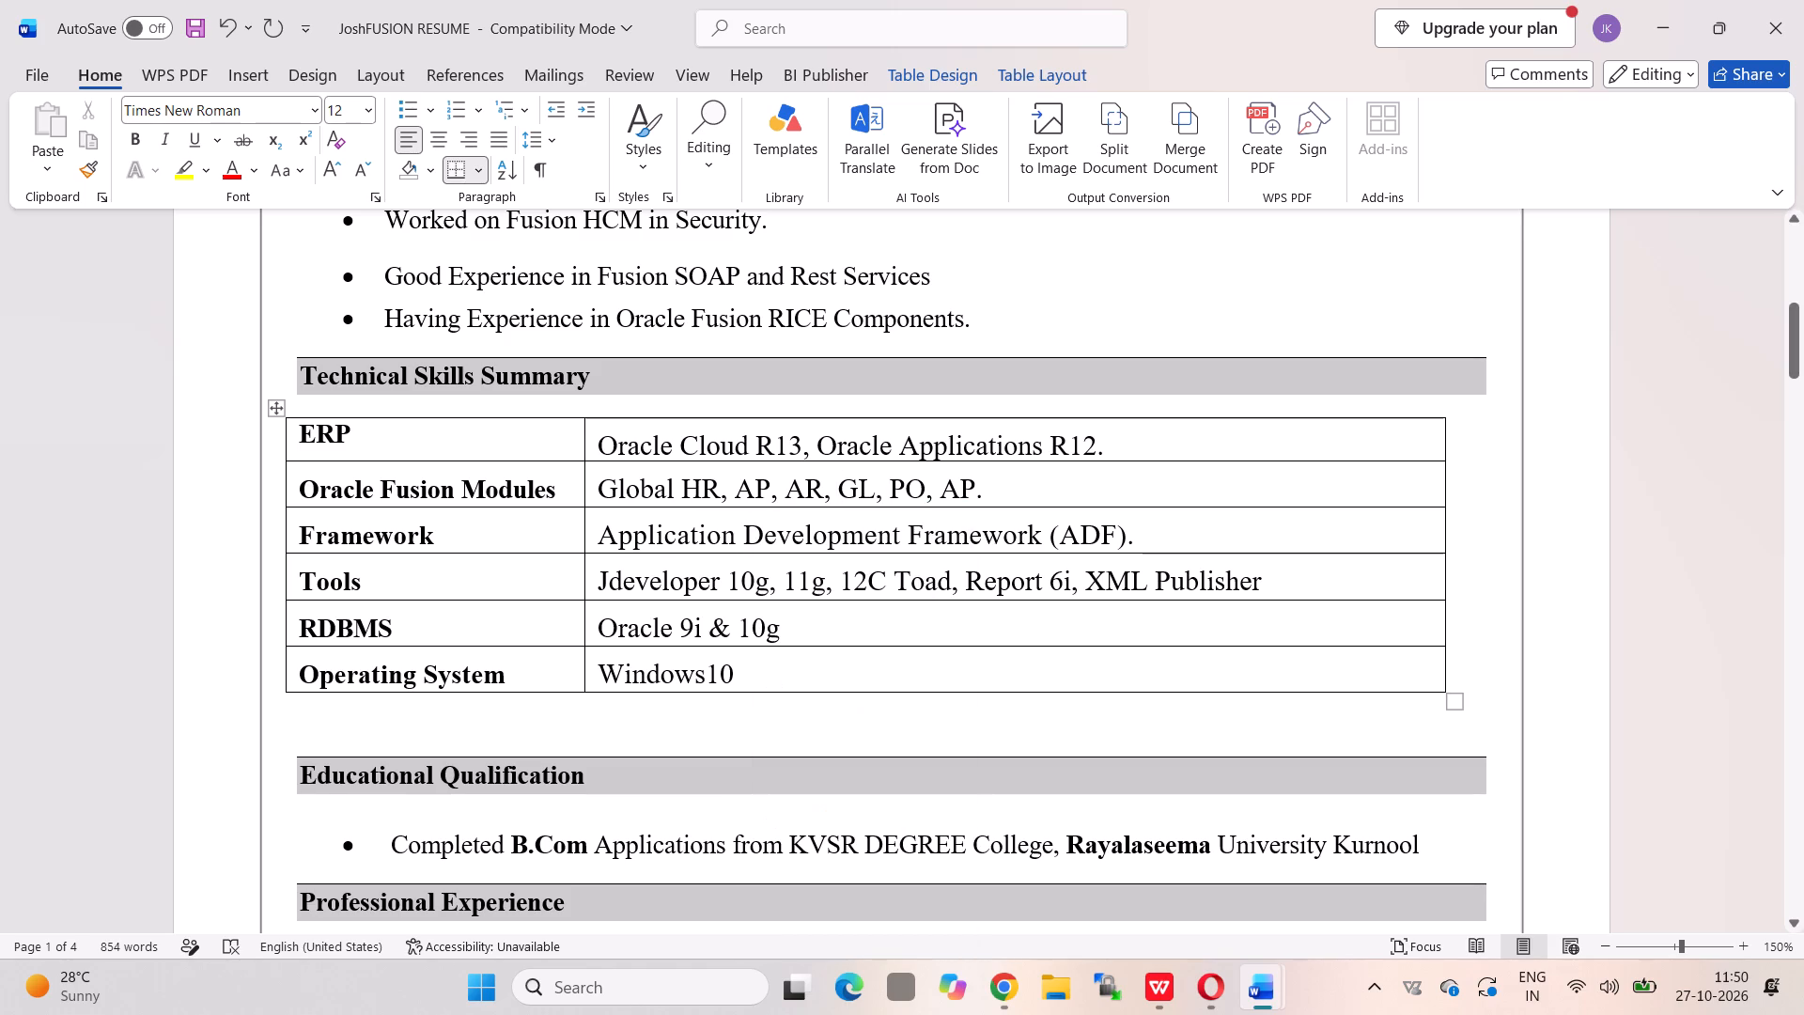
Accept the suggested spacing "Responsibilities: -" in the Roles and Responsibilities heading of Project # 3.
scroll(736, 646, down, 1)
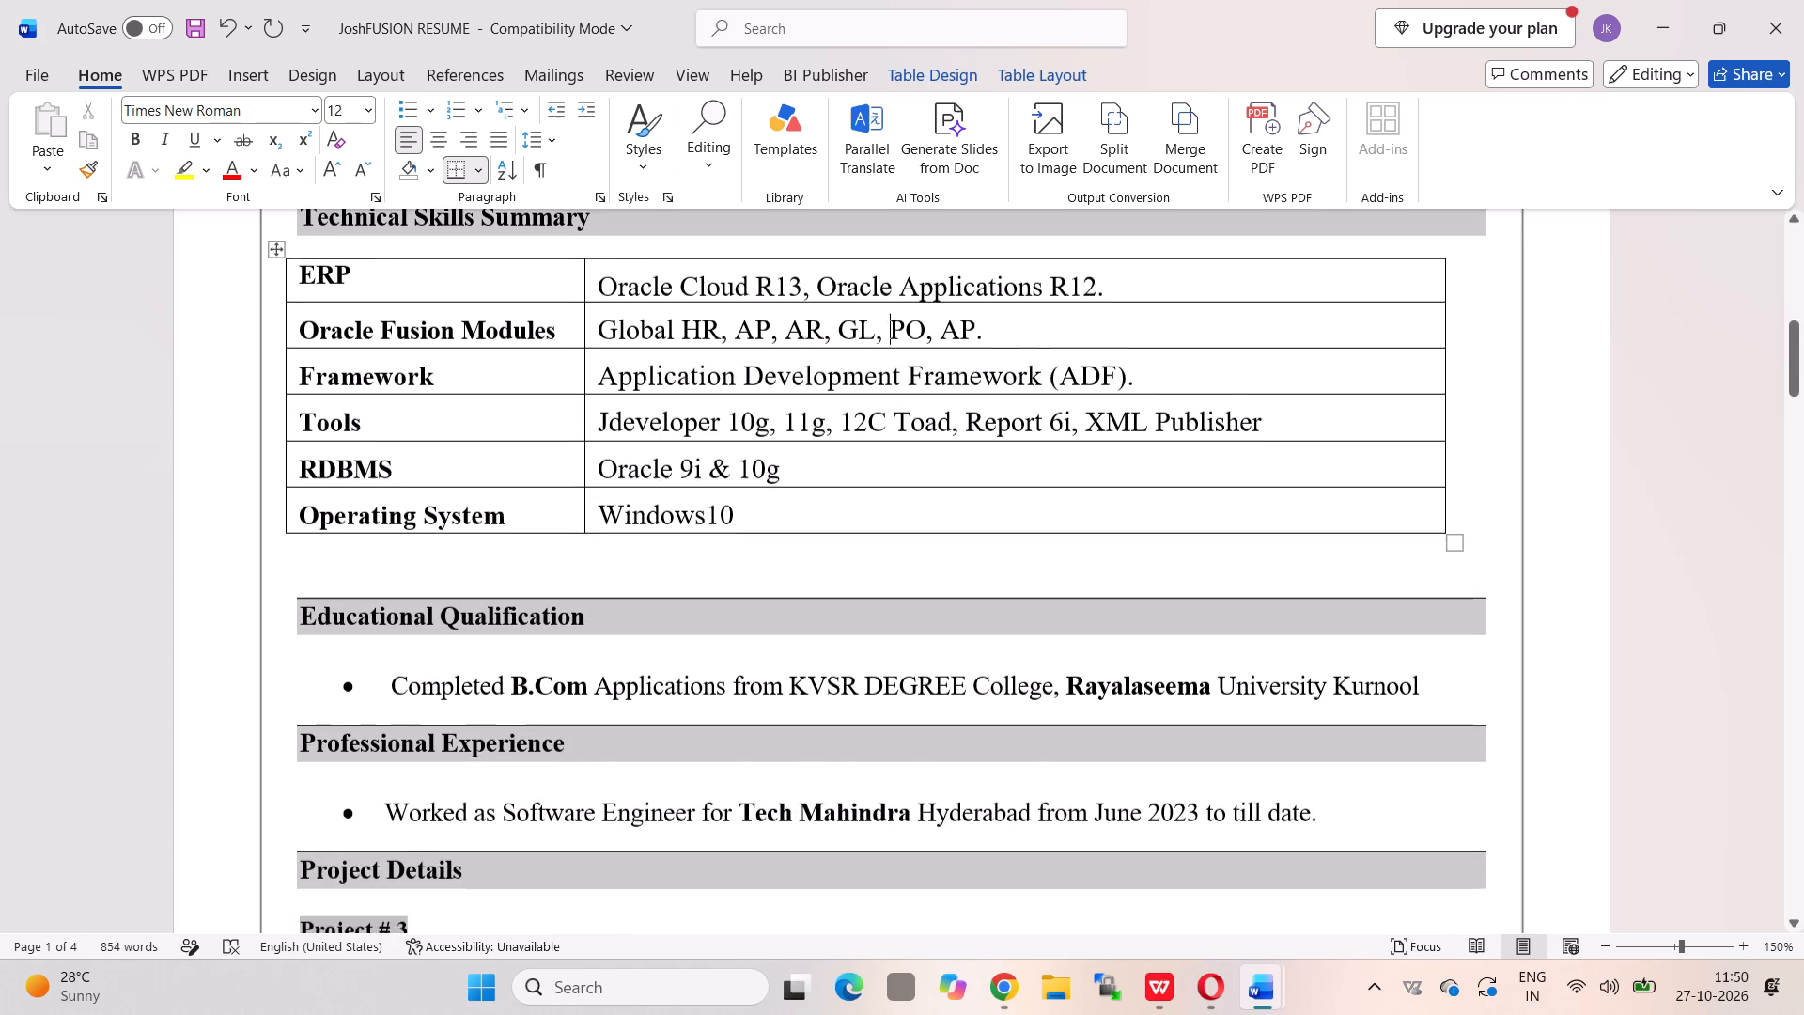
scroll(736, 646, down, 2)
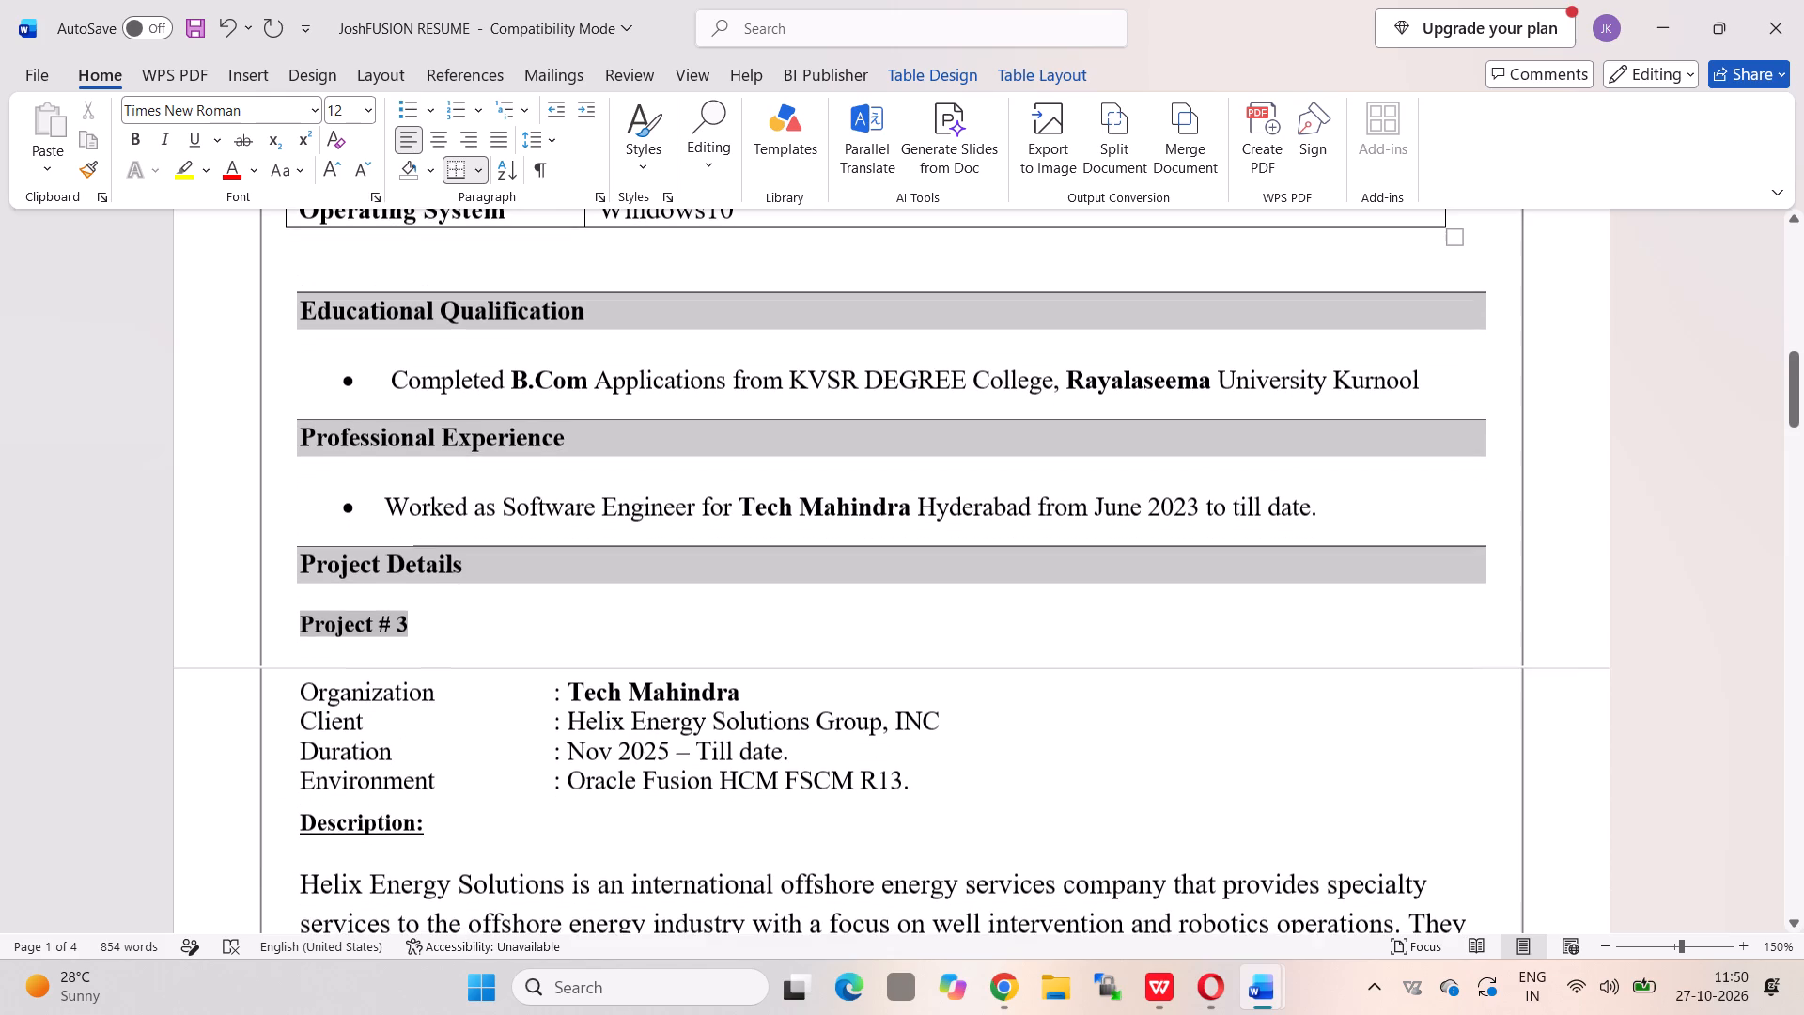
scroll(736, 646, down, 2)
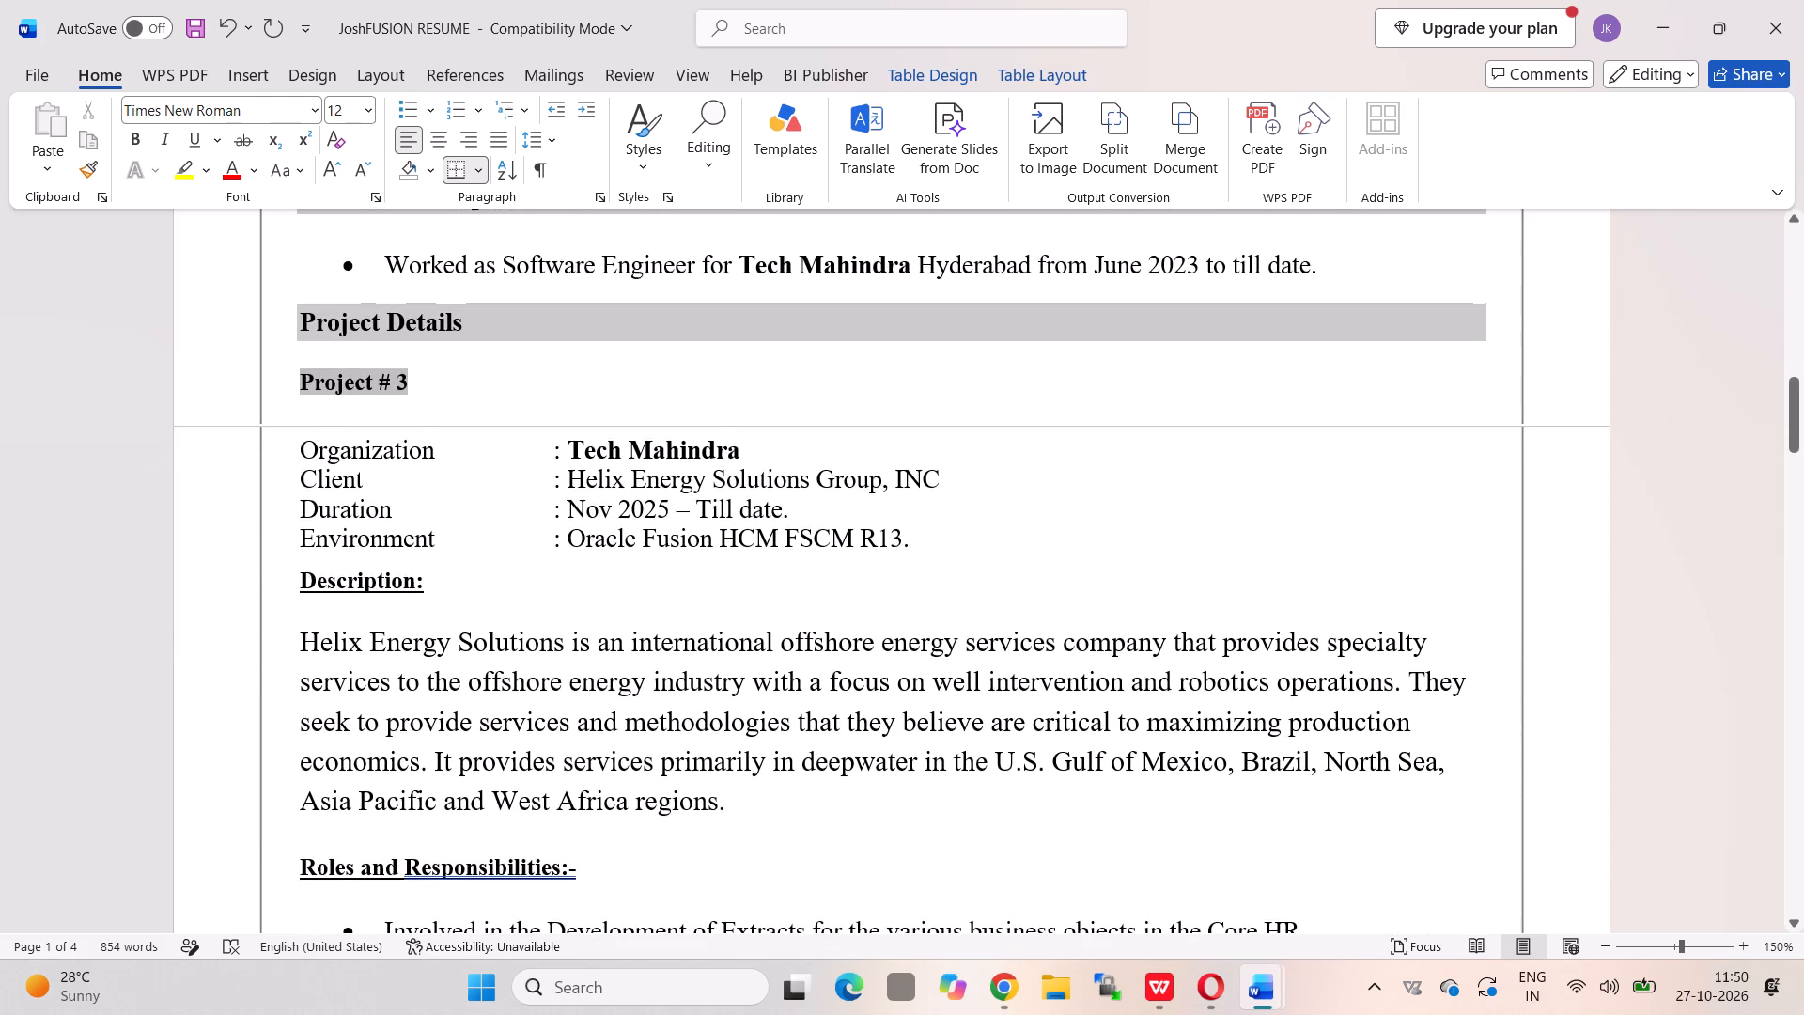
scroll(736, 646, down, 2)
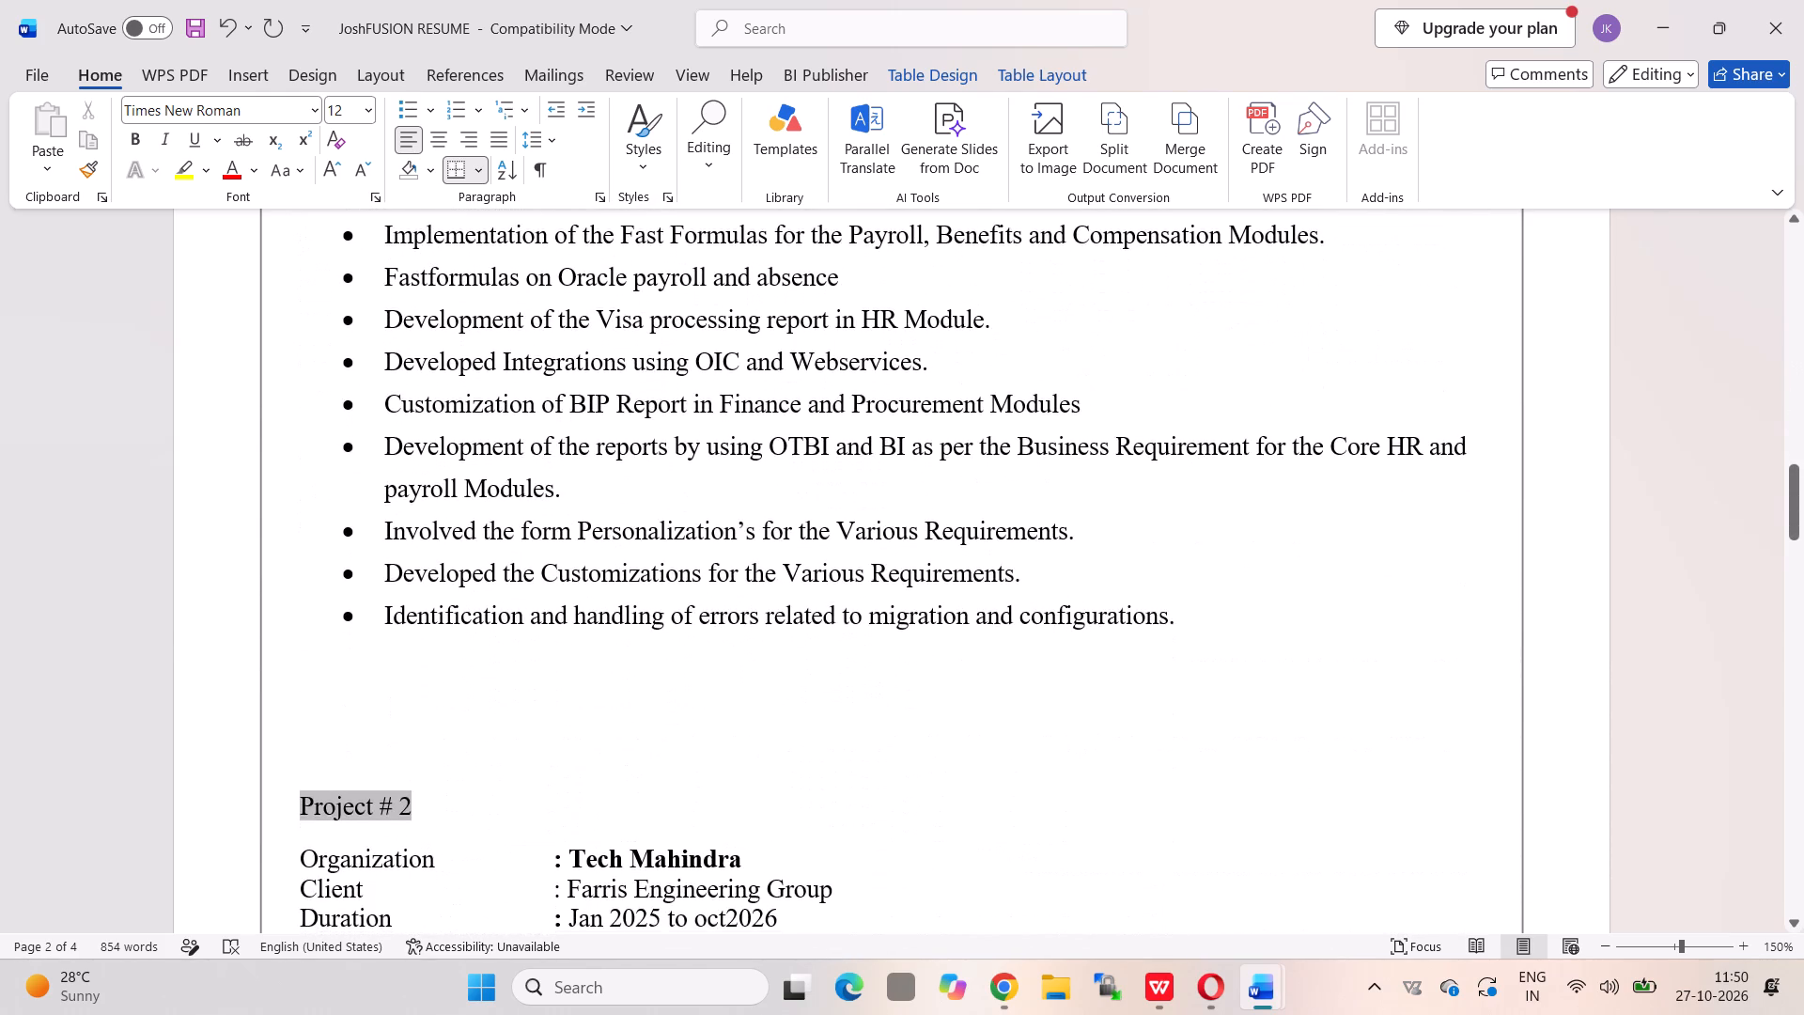
scroll(736, 646, down, 1)
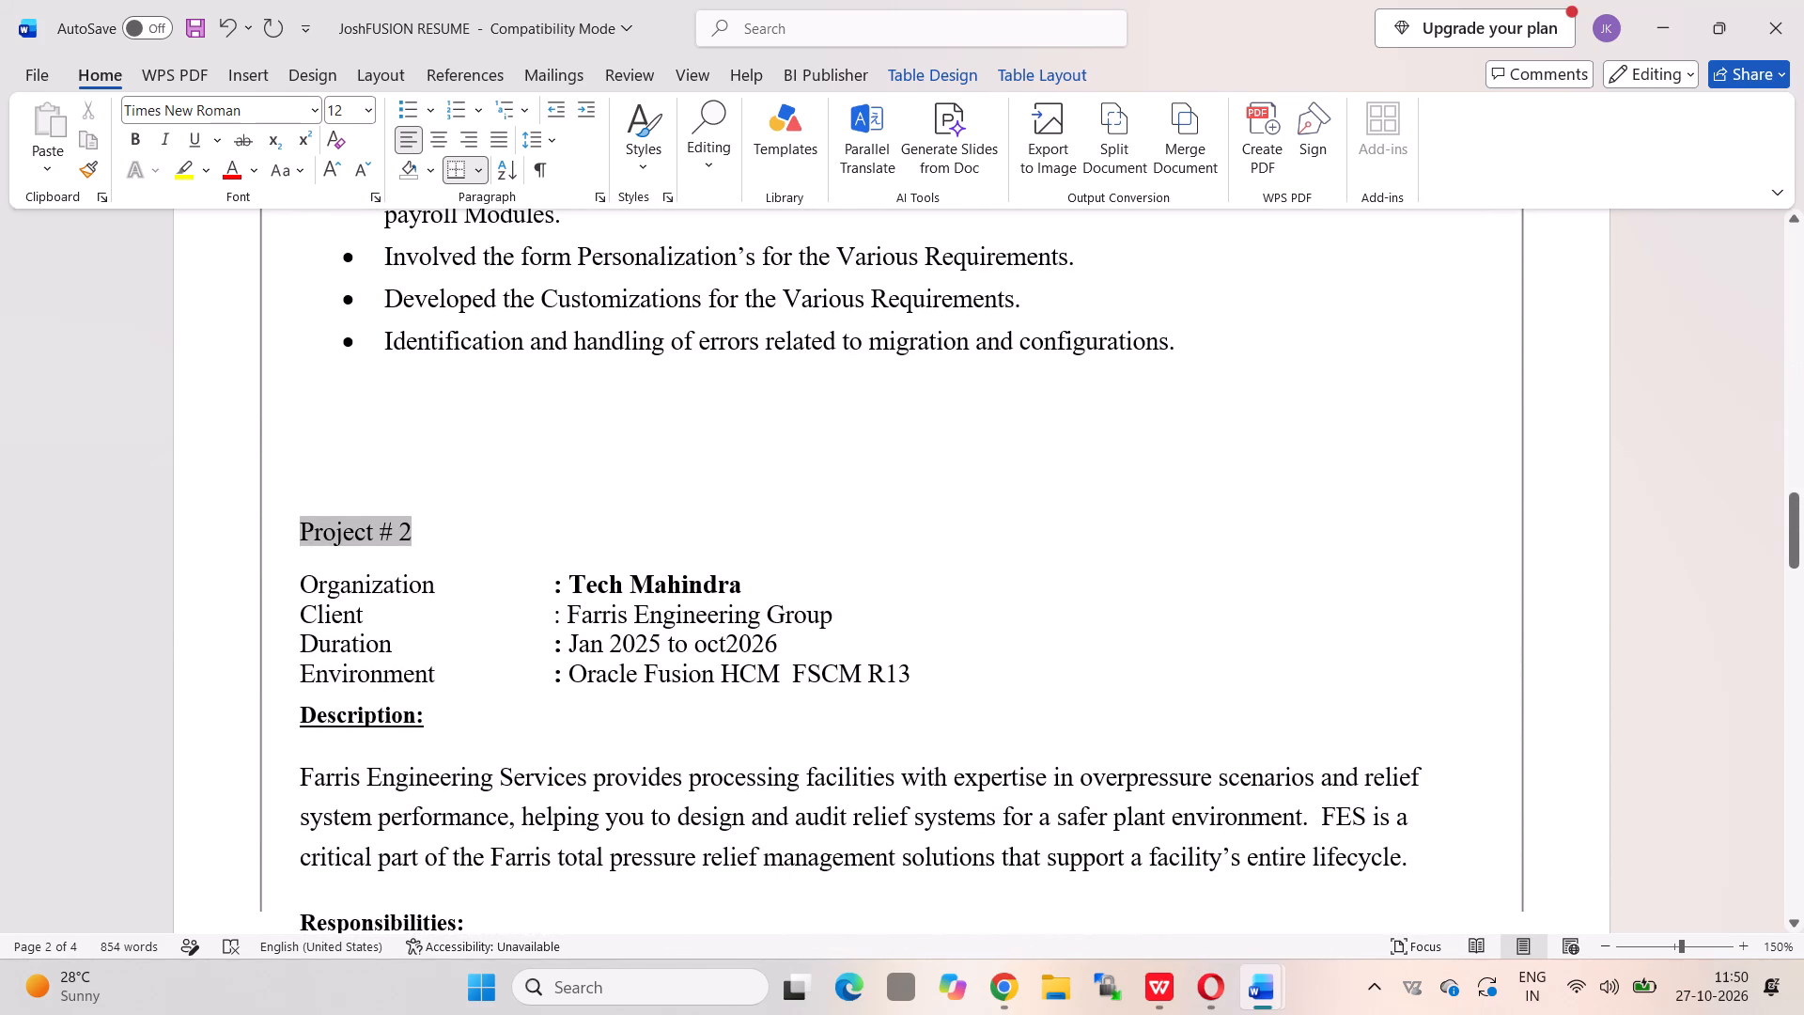
scroll(681, 628, up, 2)
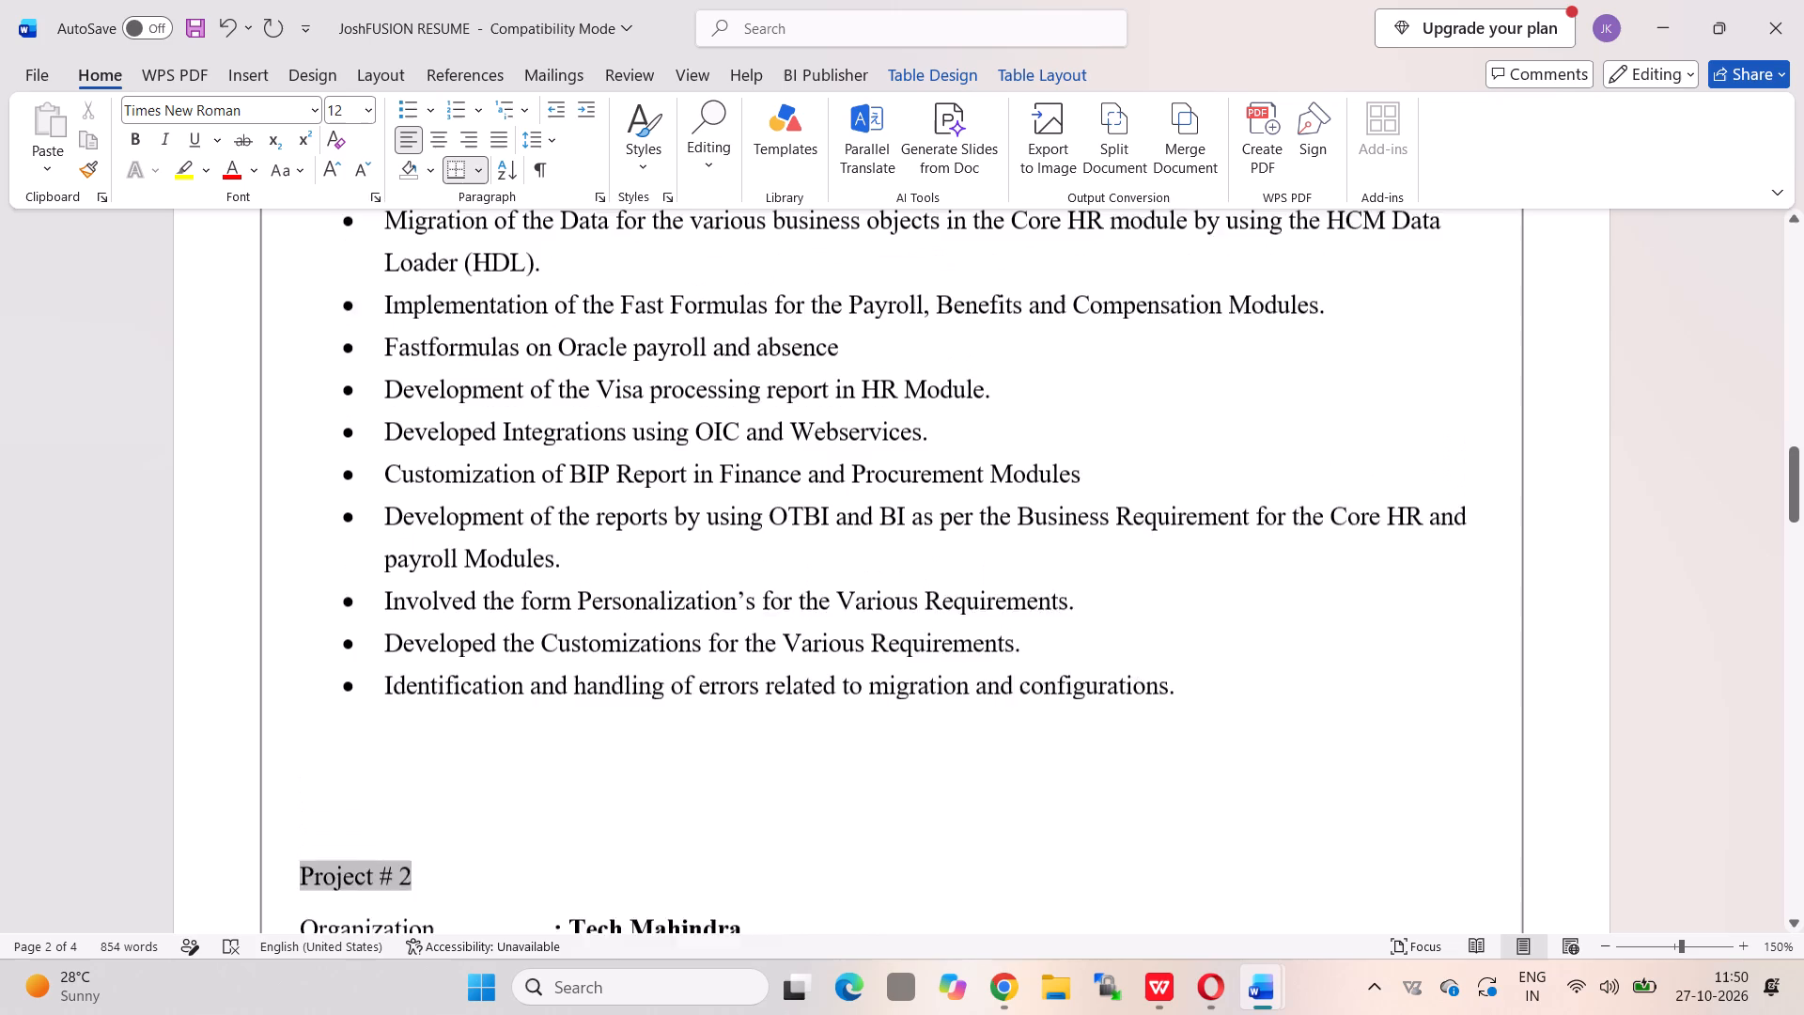
scroll(681, 628, up, 1)
scroll(681, 628, right, 1)
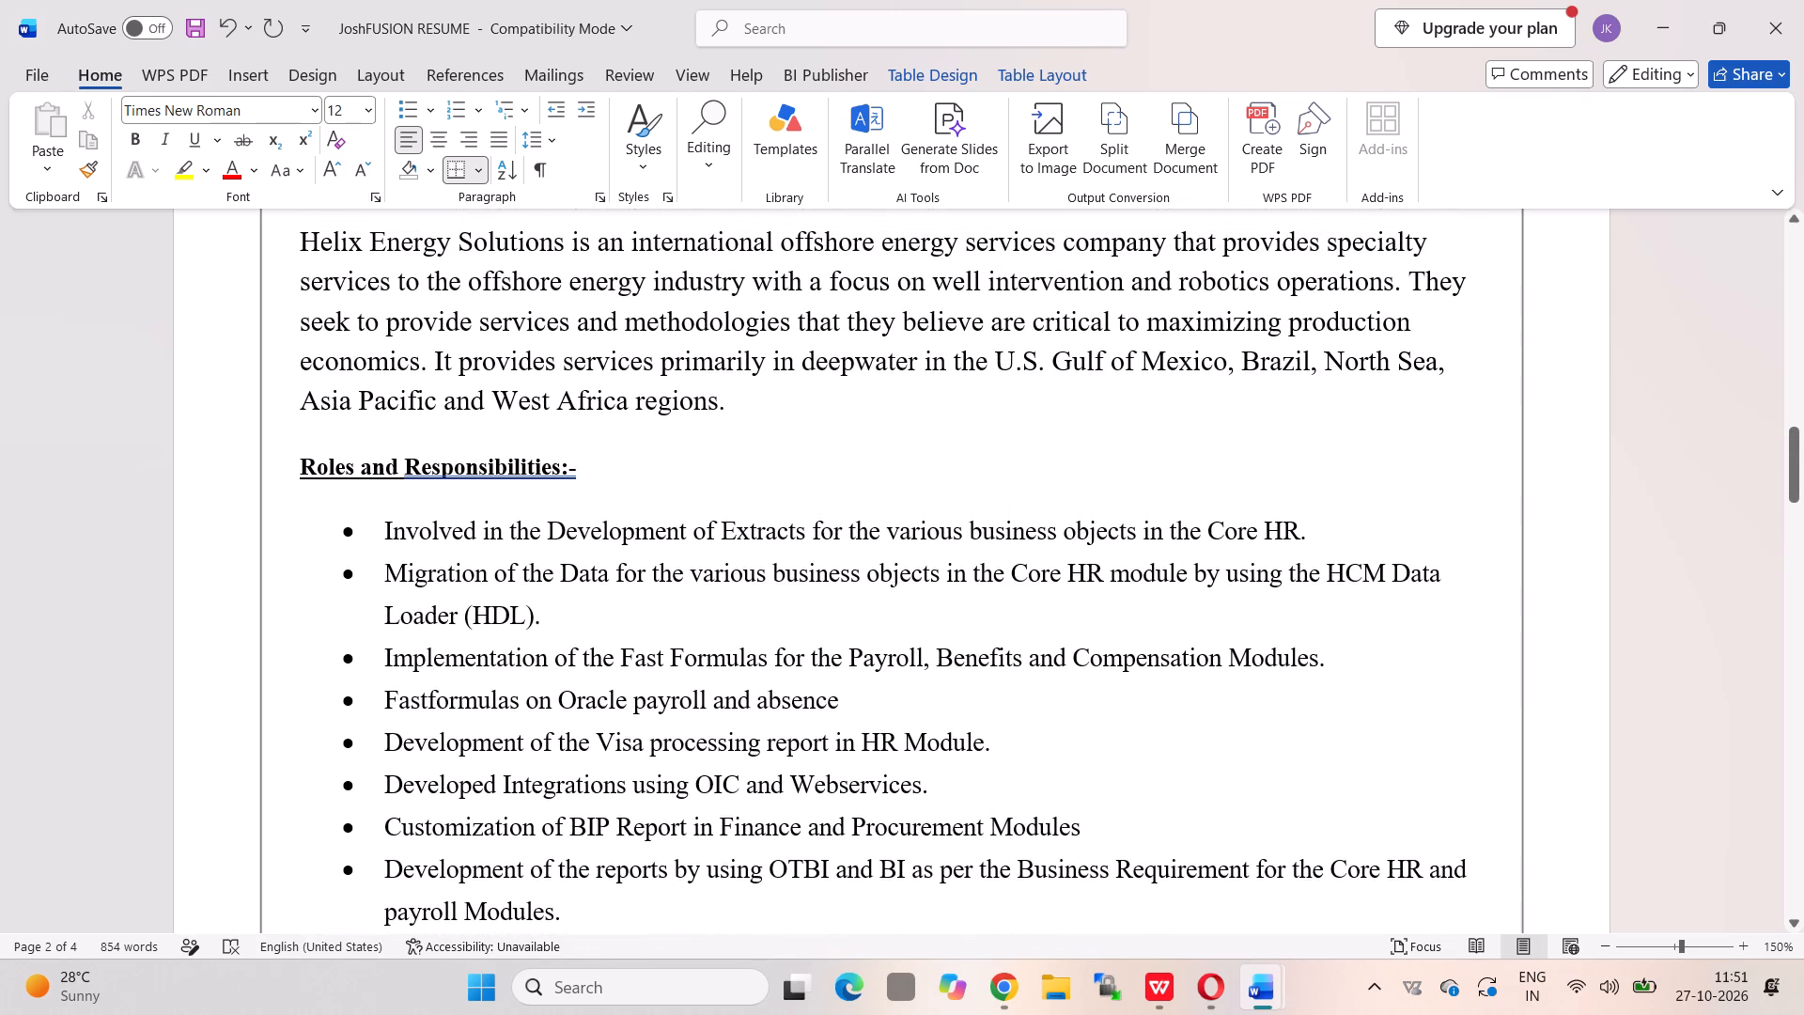
scroll(681, 628, right, 1)
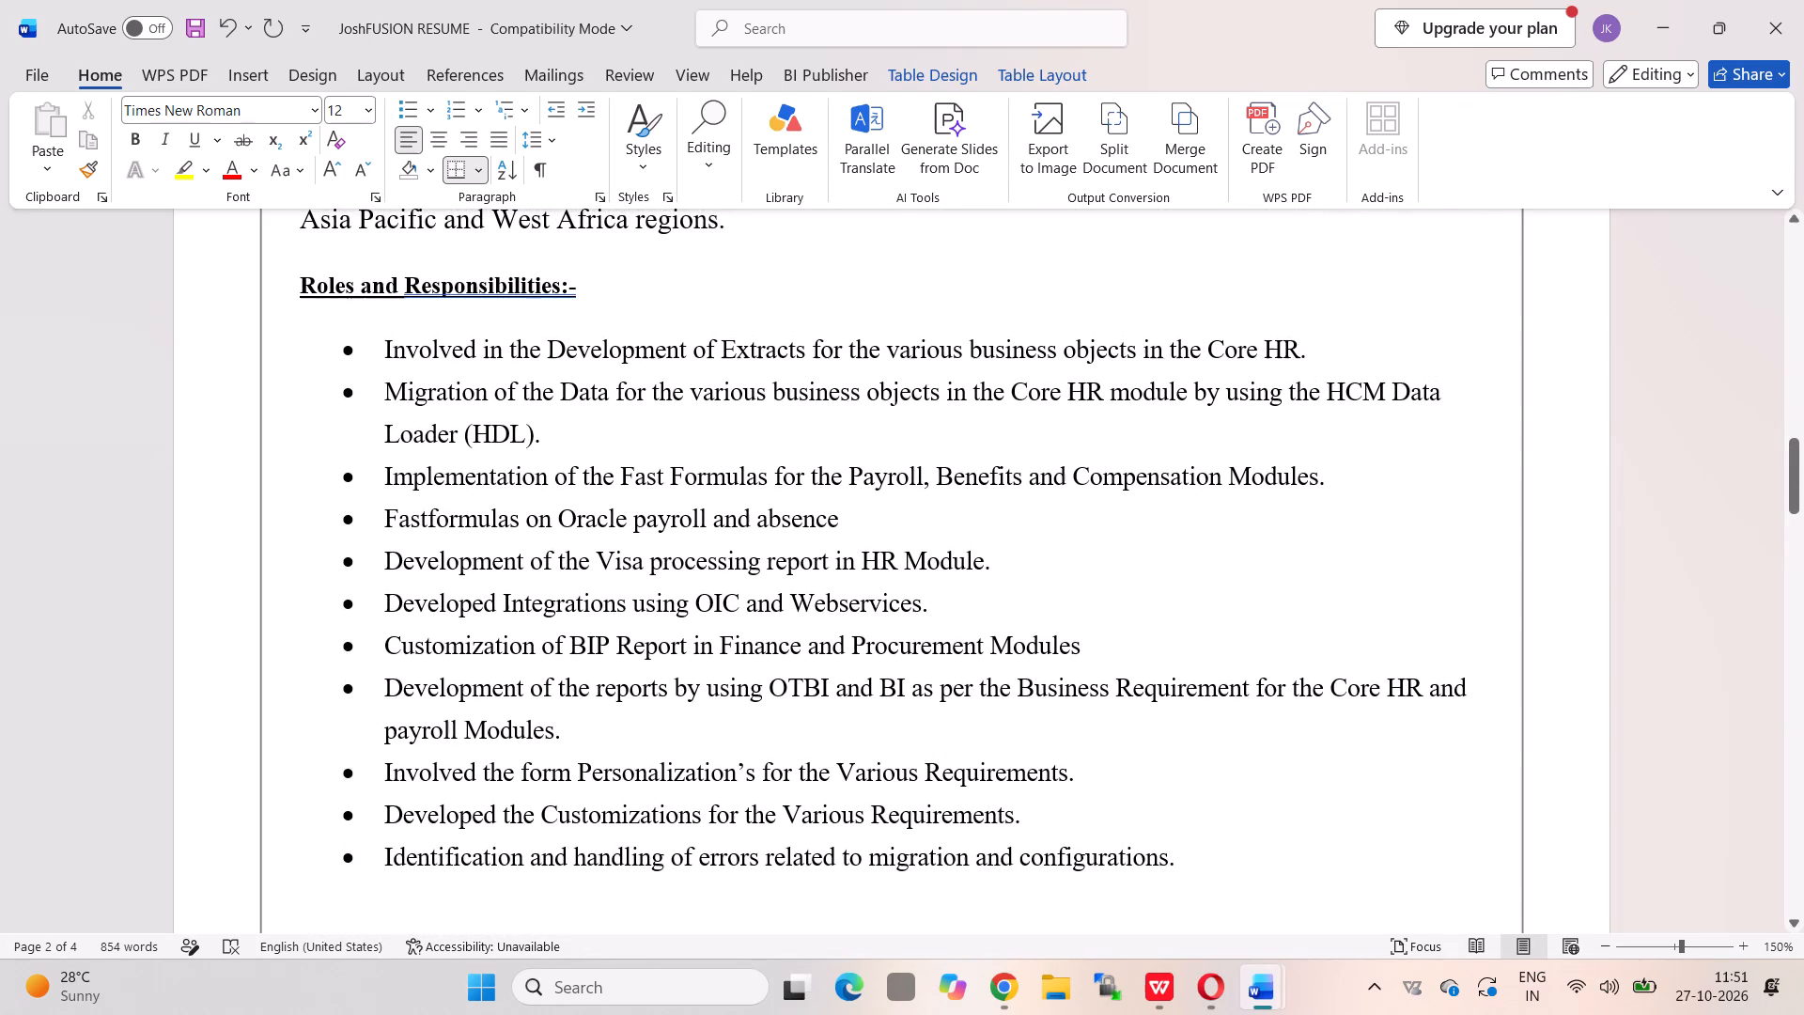
right_click(490, 280)
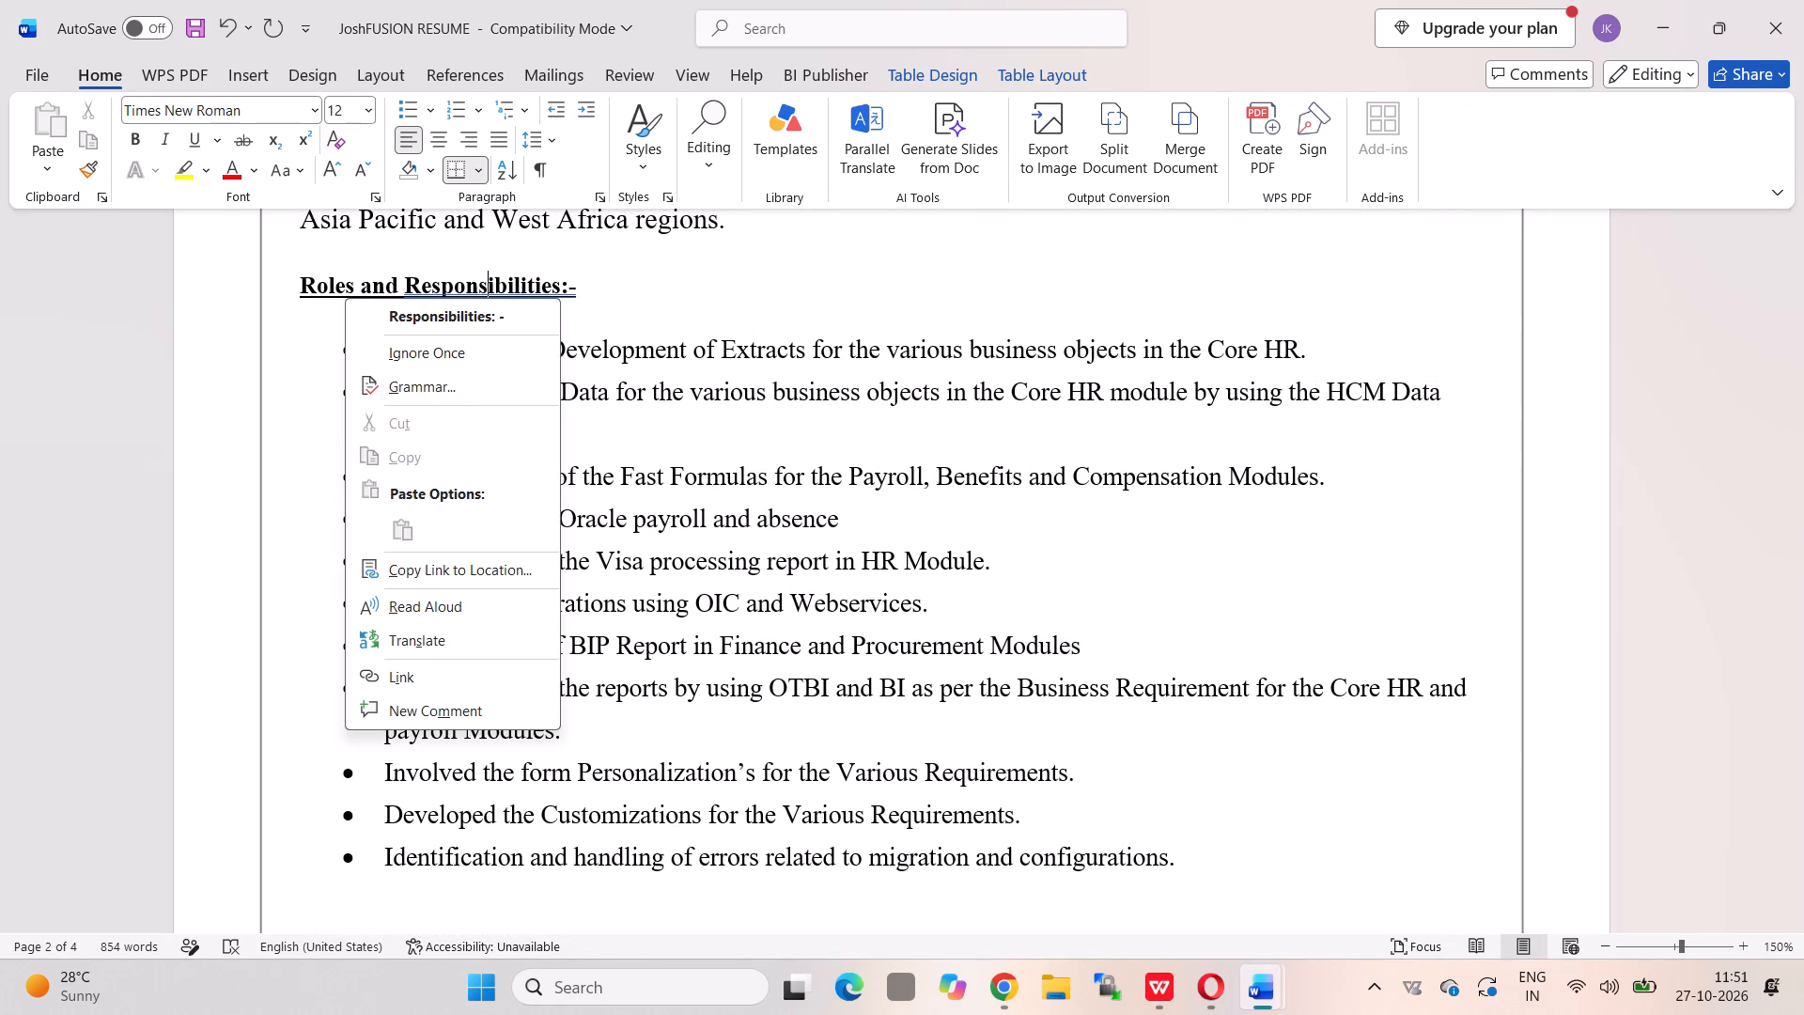
click(500, 317)
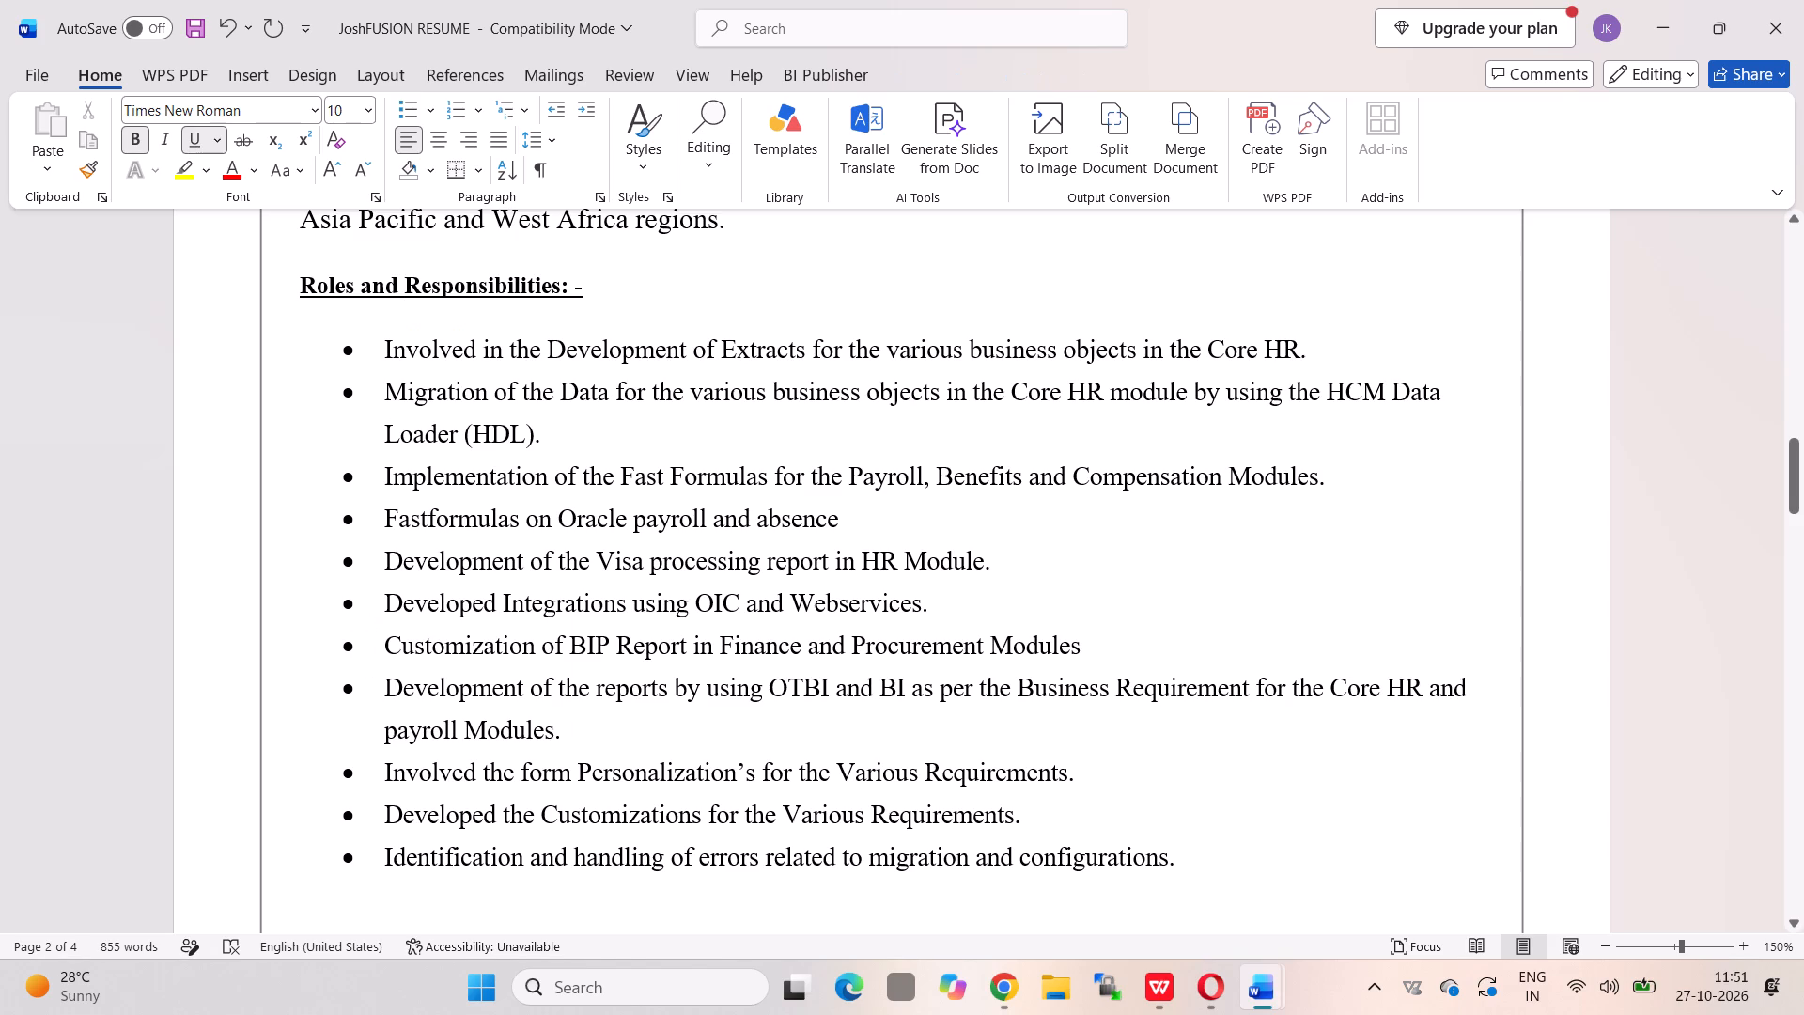
Ignore all spelling flags for "Updation", found in the PO bullet of Project # 2's responsibilities.
scroll(636, 507, down, 2)
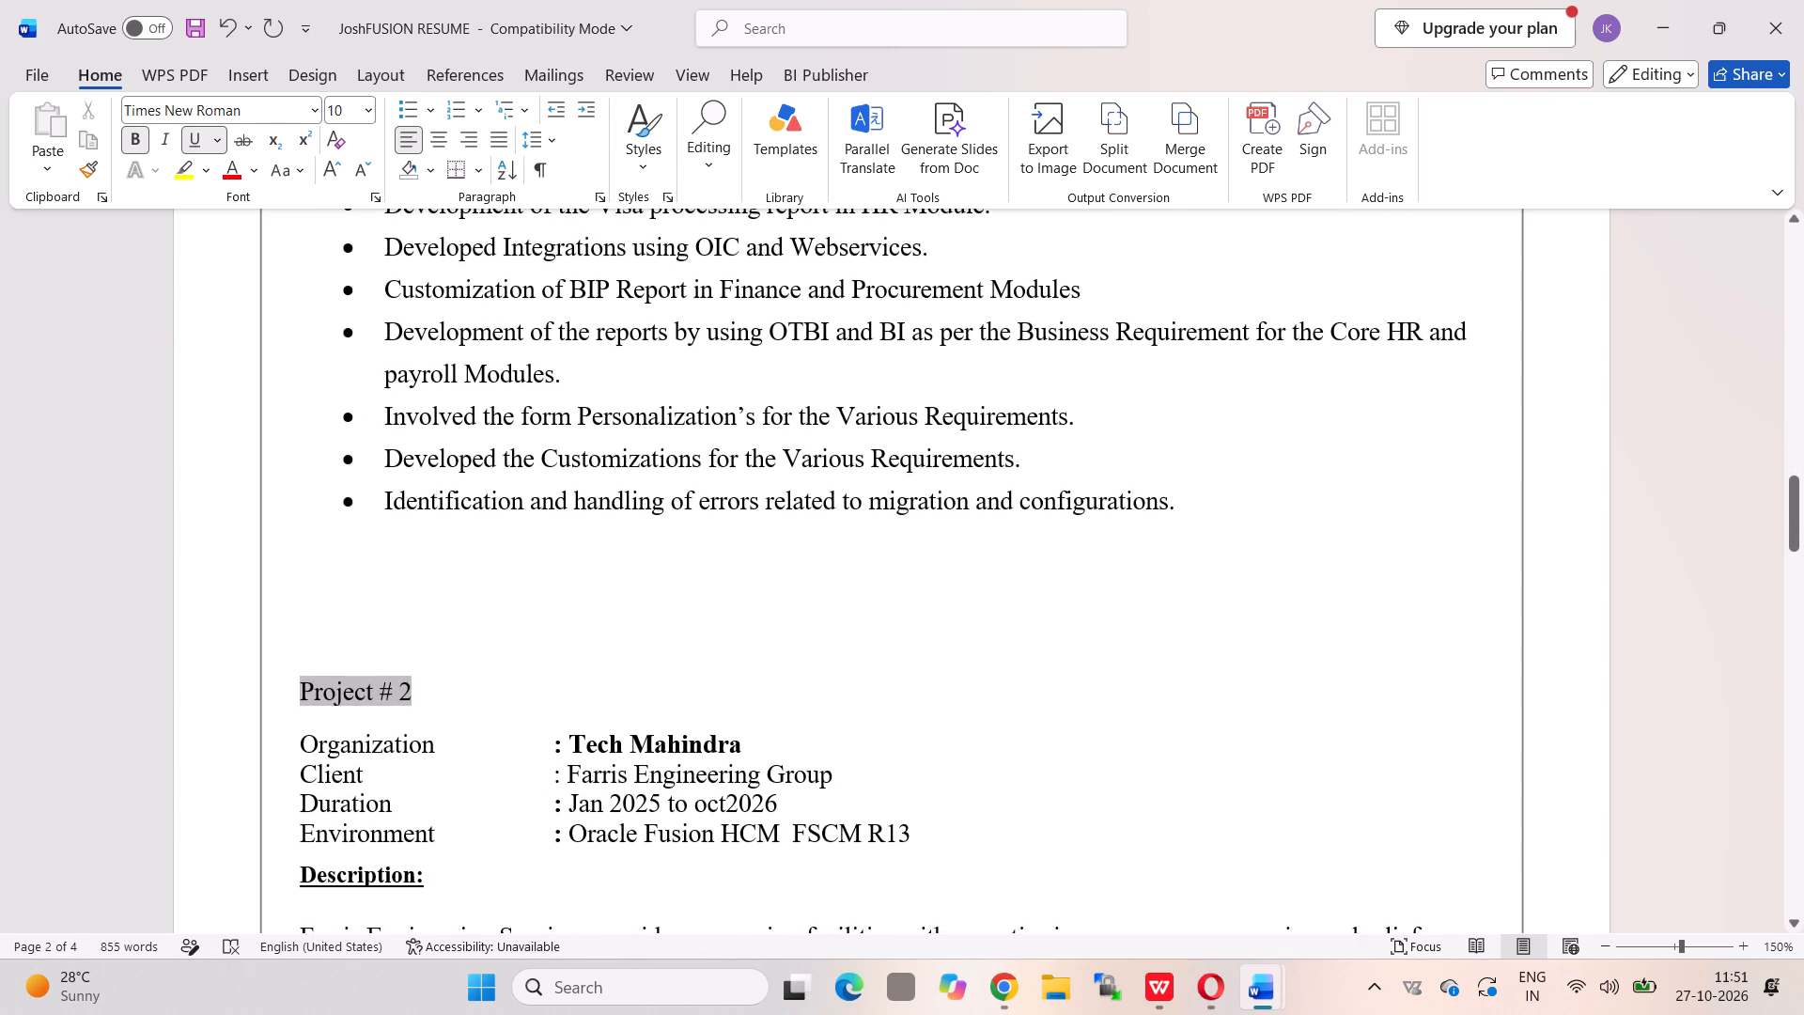
scroll(636, 507, down, 1)
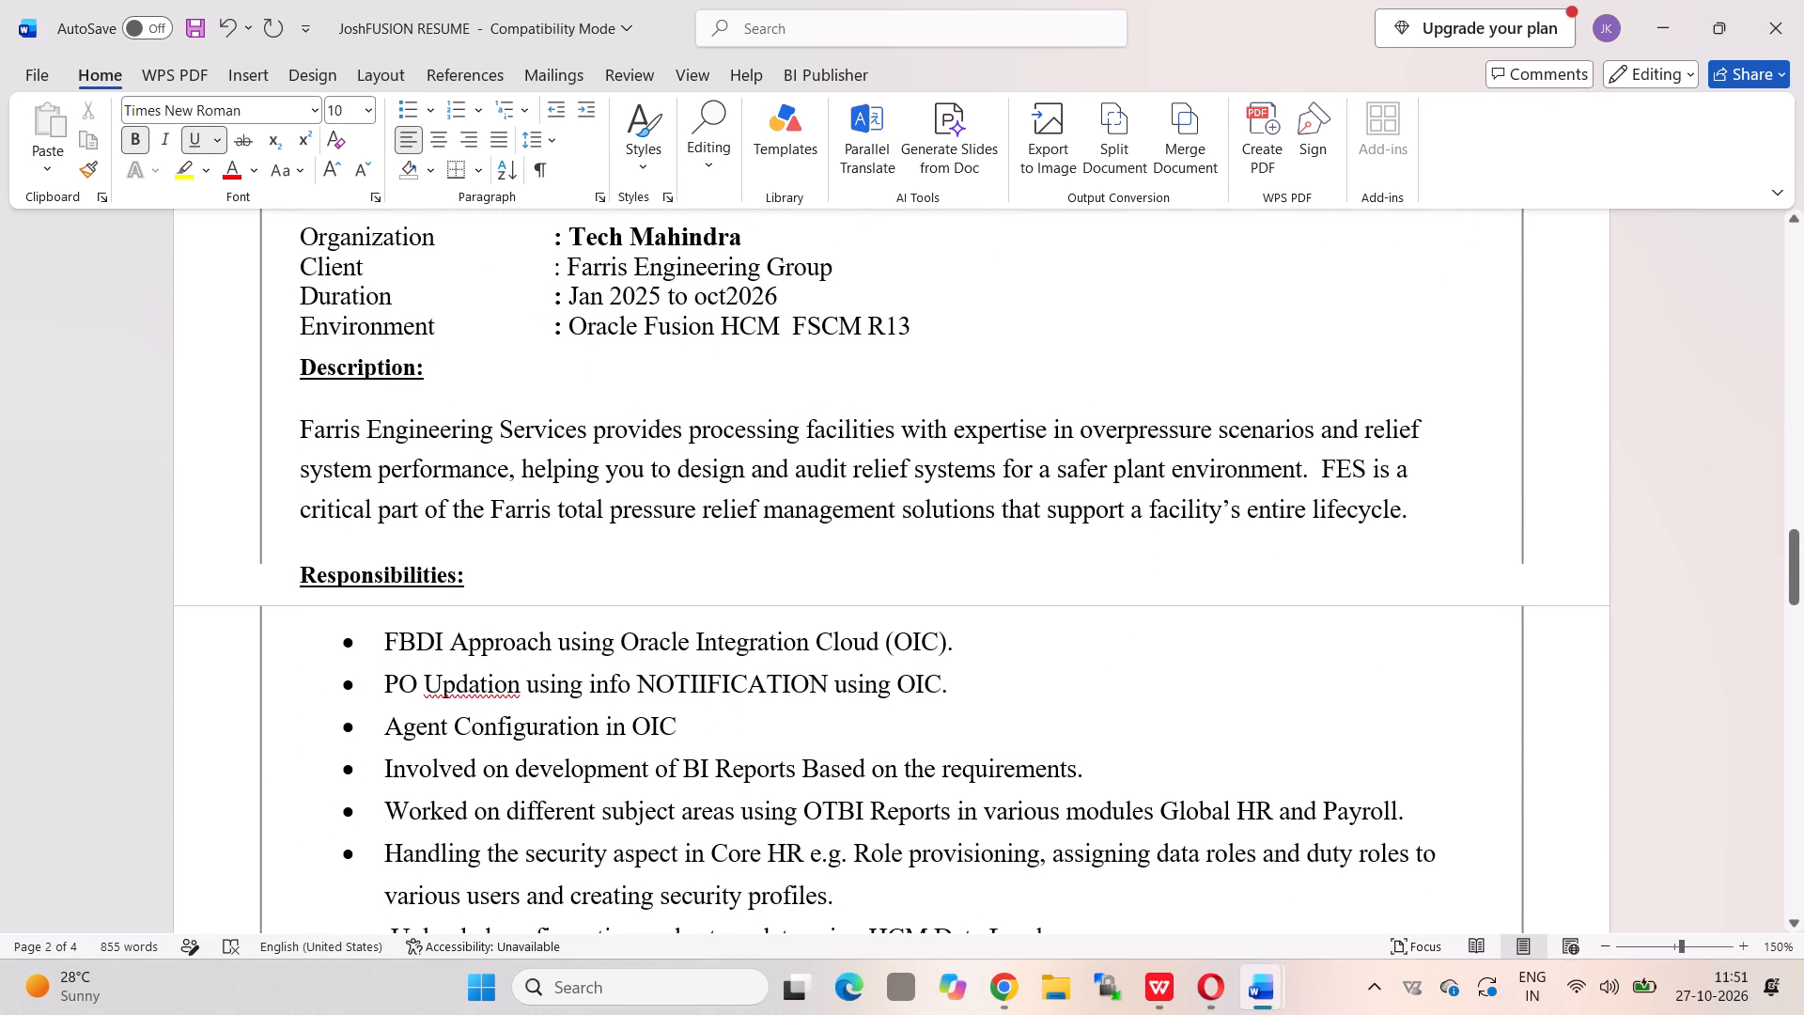
scroll(574, 597, down, 1)
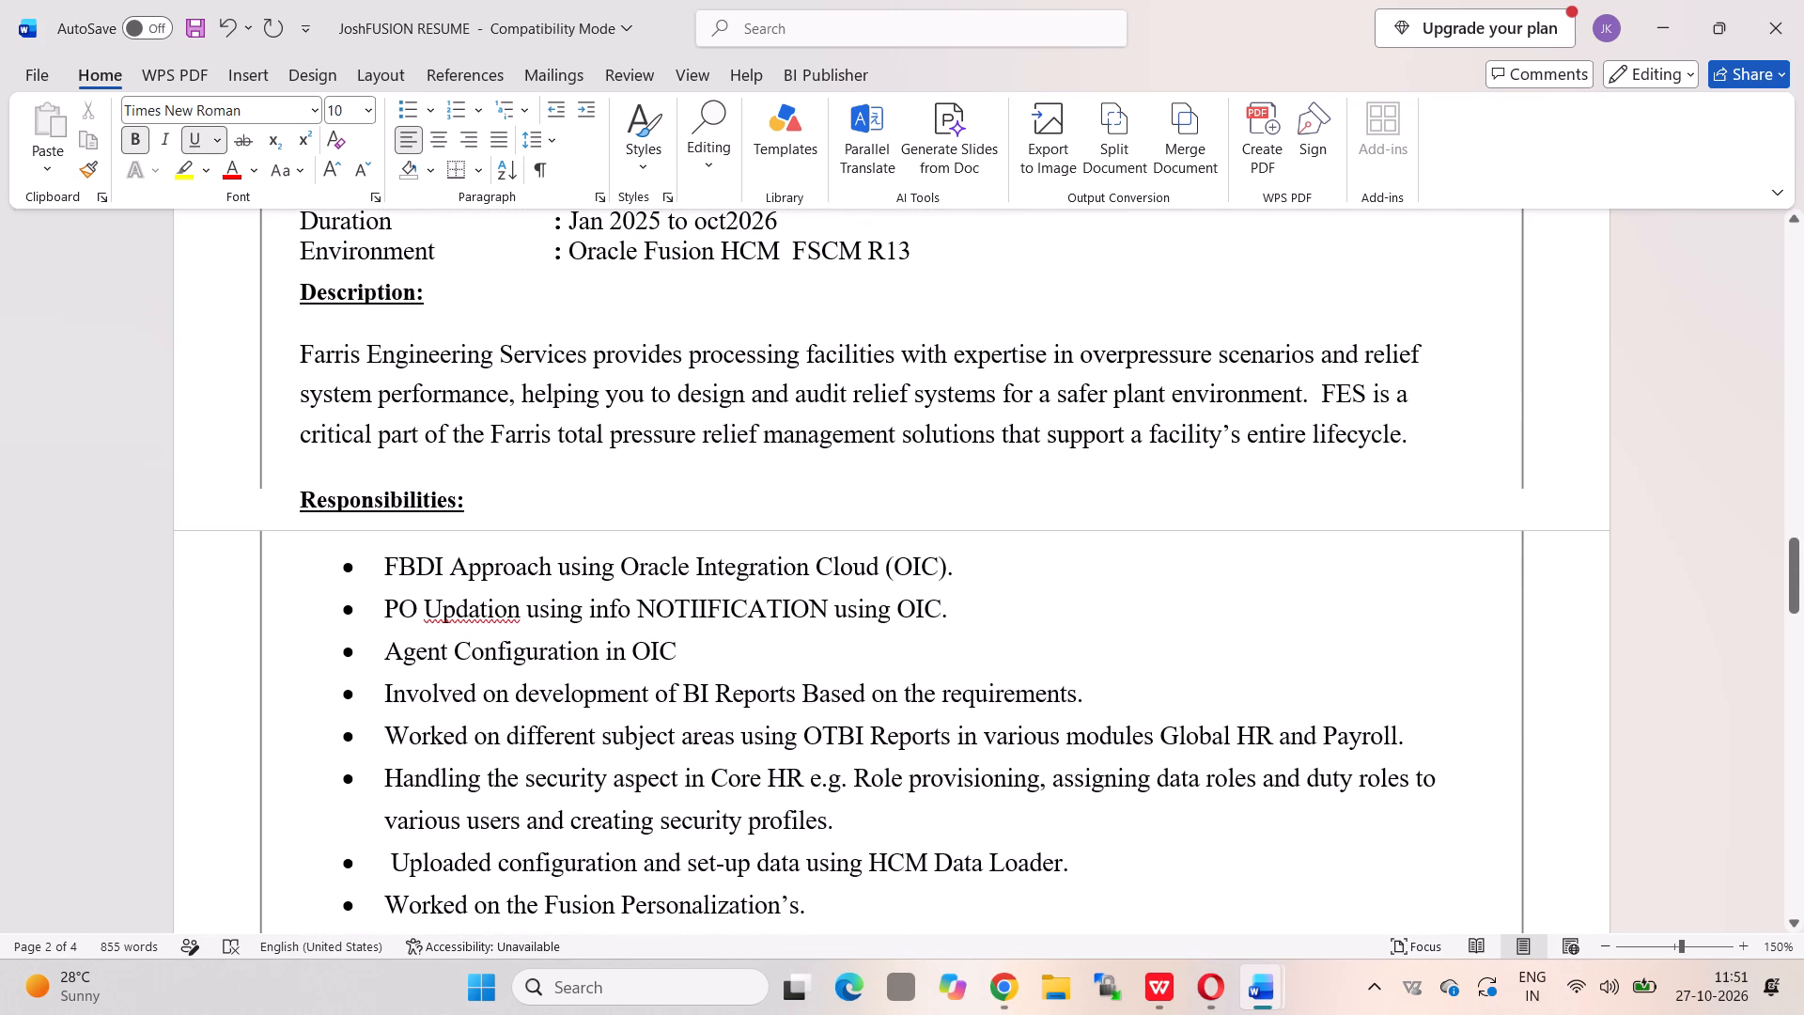
click(467, 612)
click(516, 605)
right_click(516, 605)
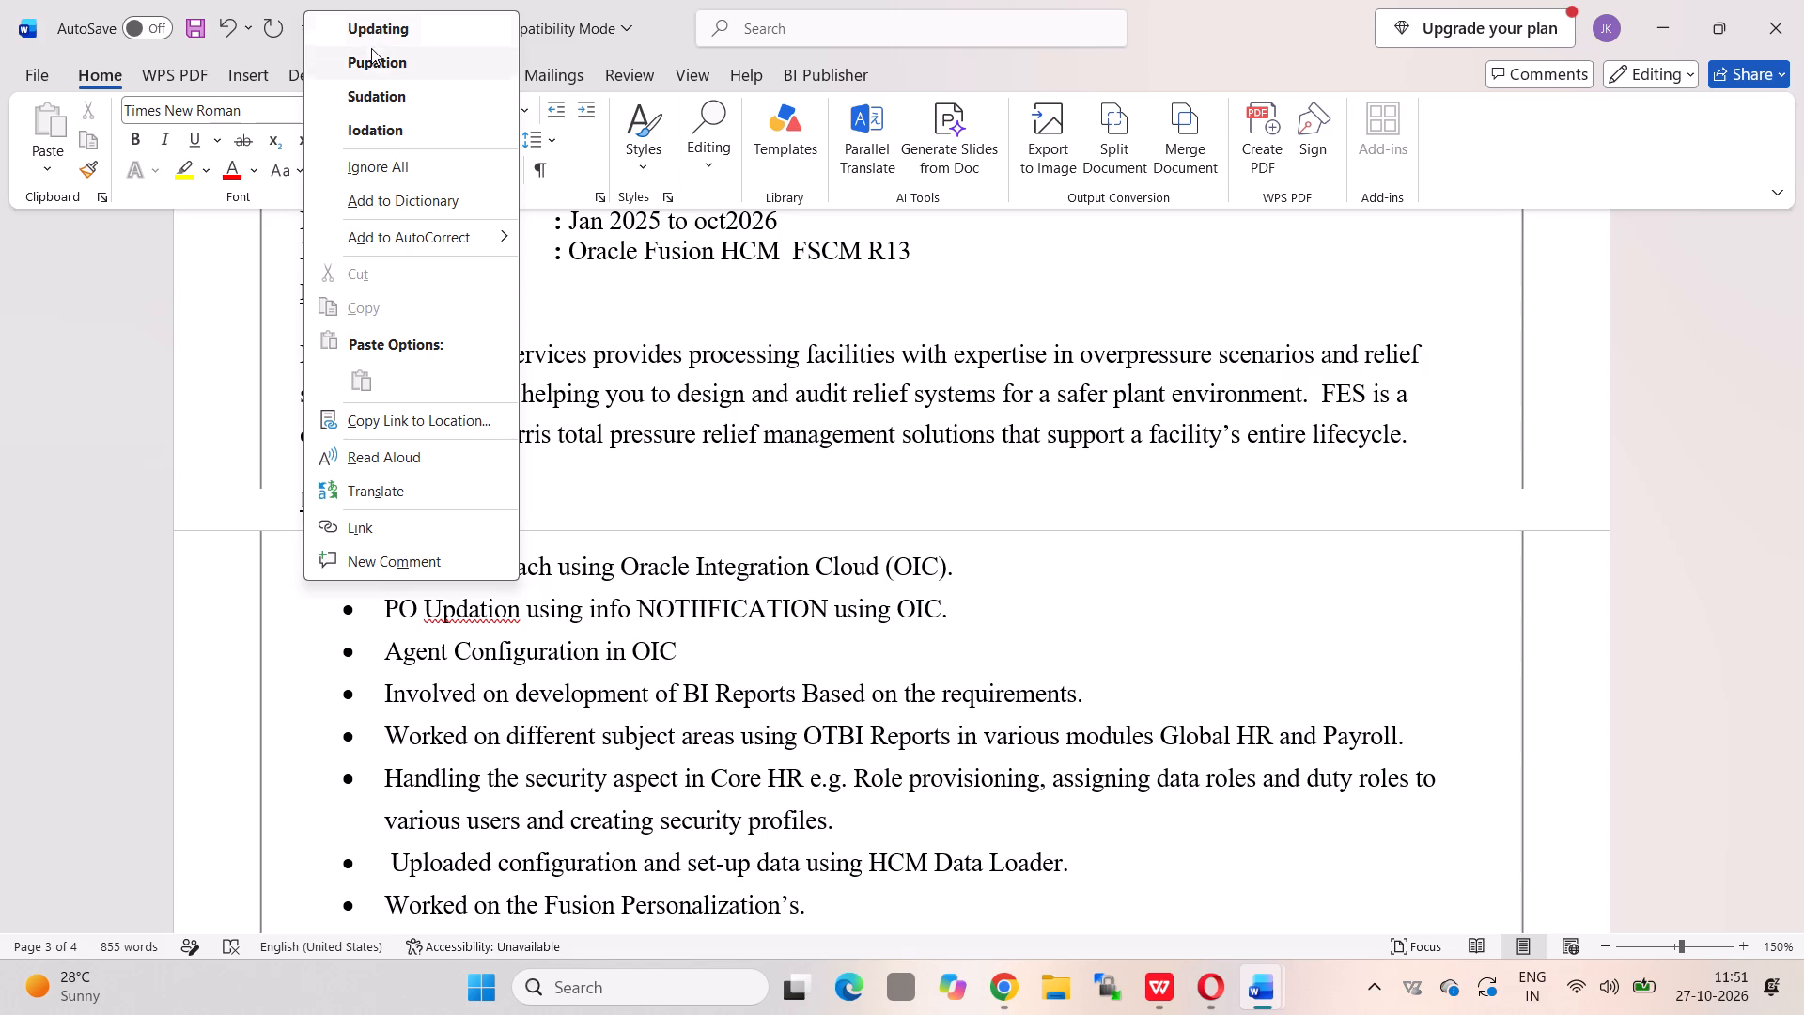
click(416, 160)
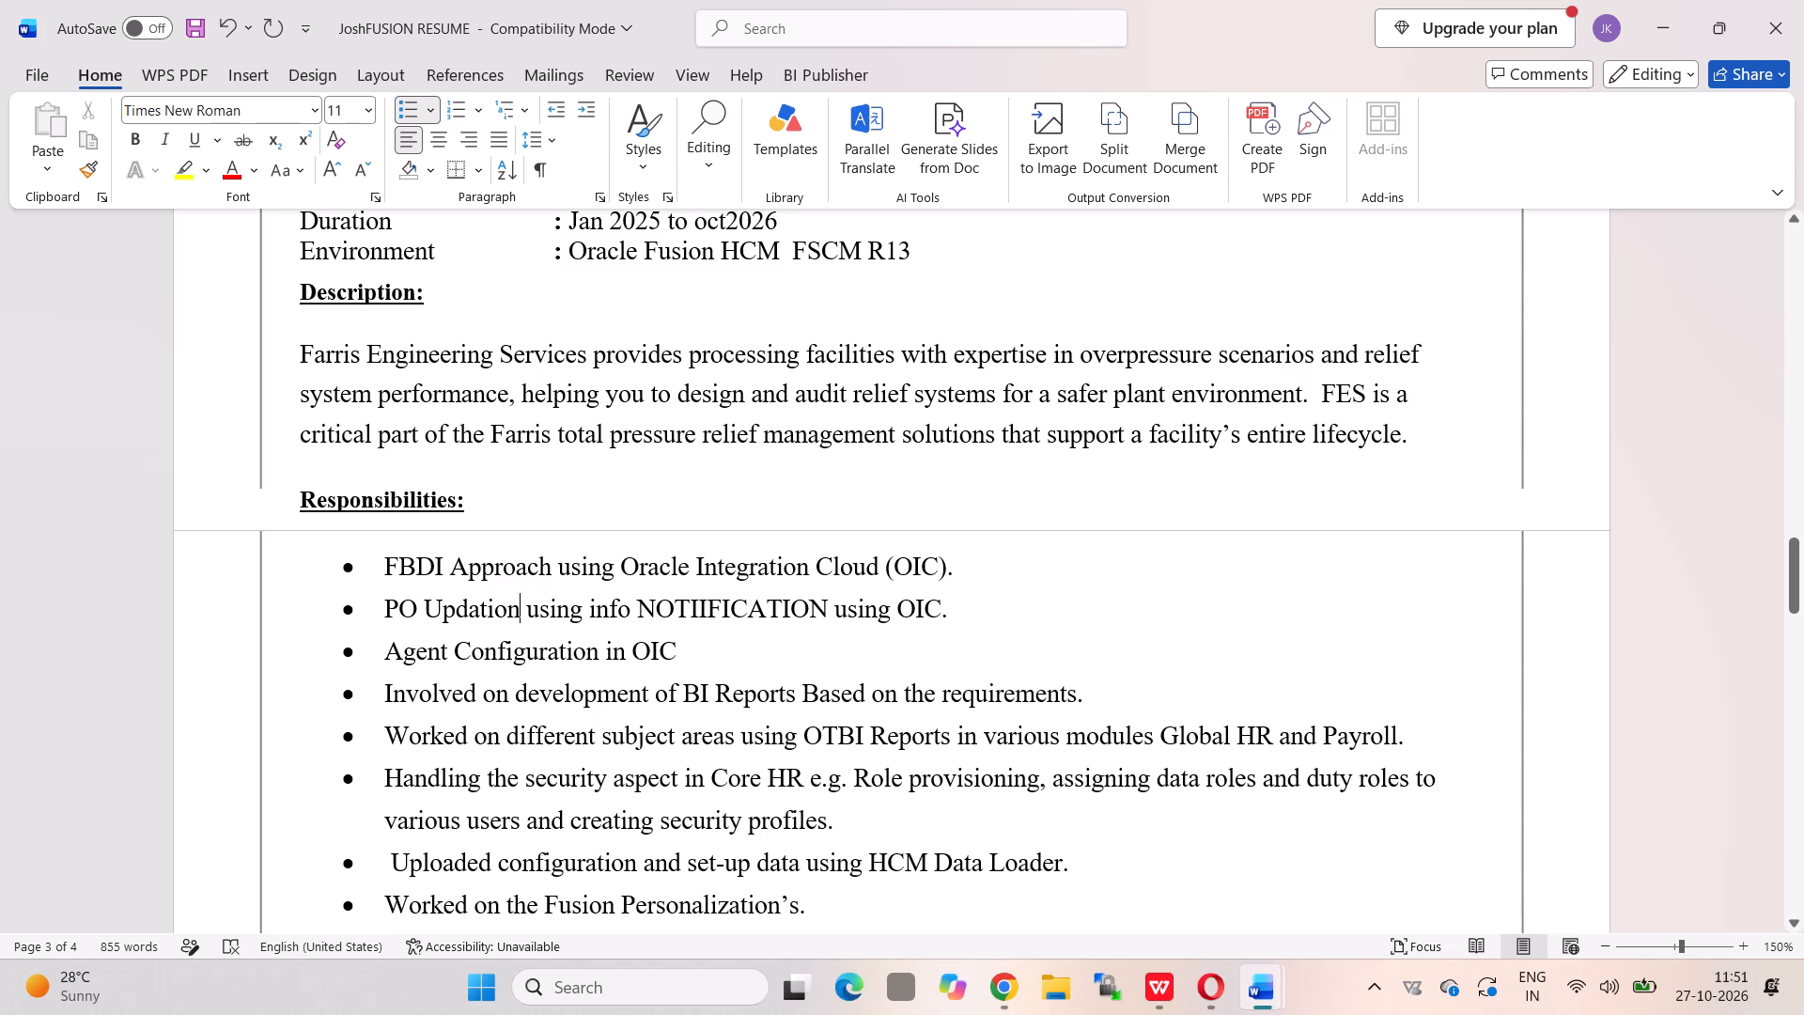
Examine the rest of Project # 2 and all of Project # 1 to the end of the resume for leftover proofing flags.
scroll(629, 667, down, 3)
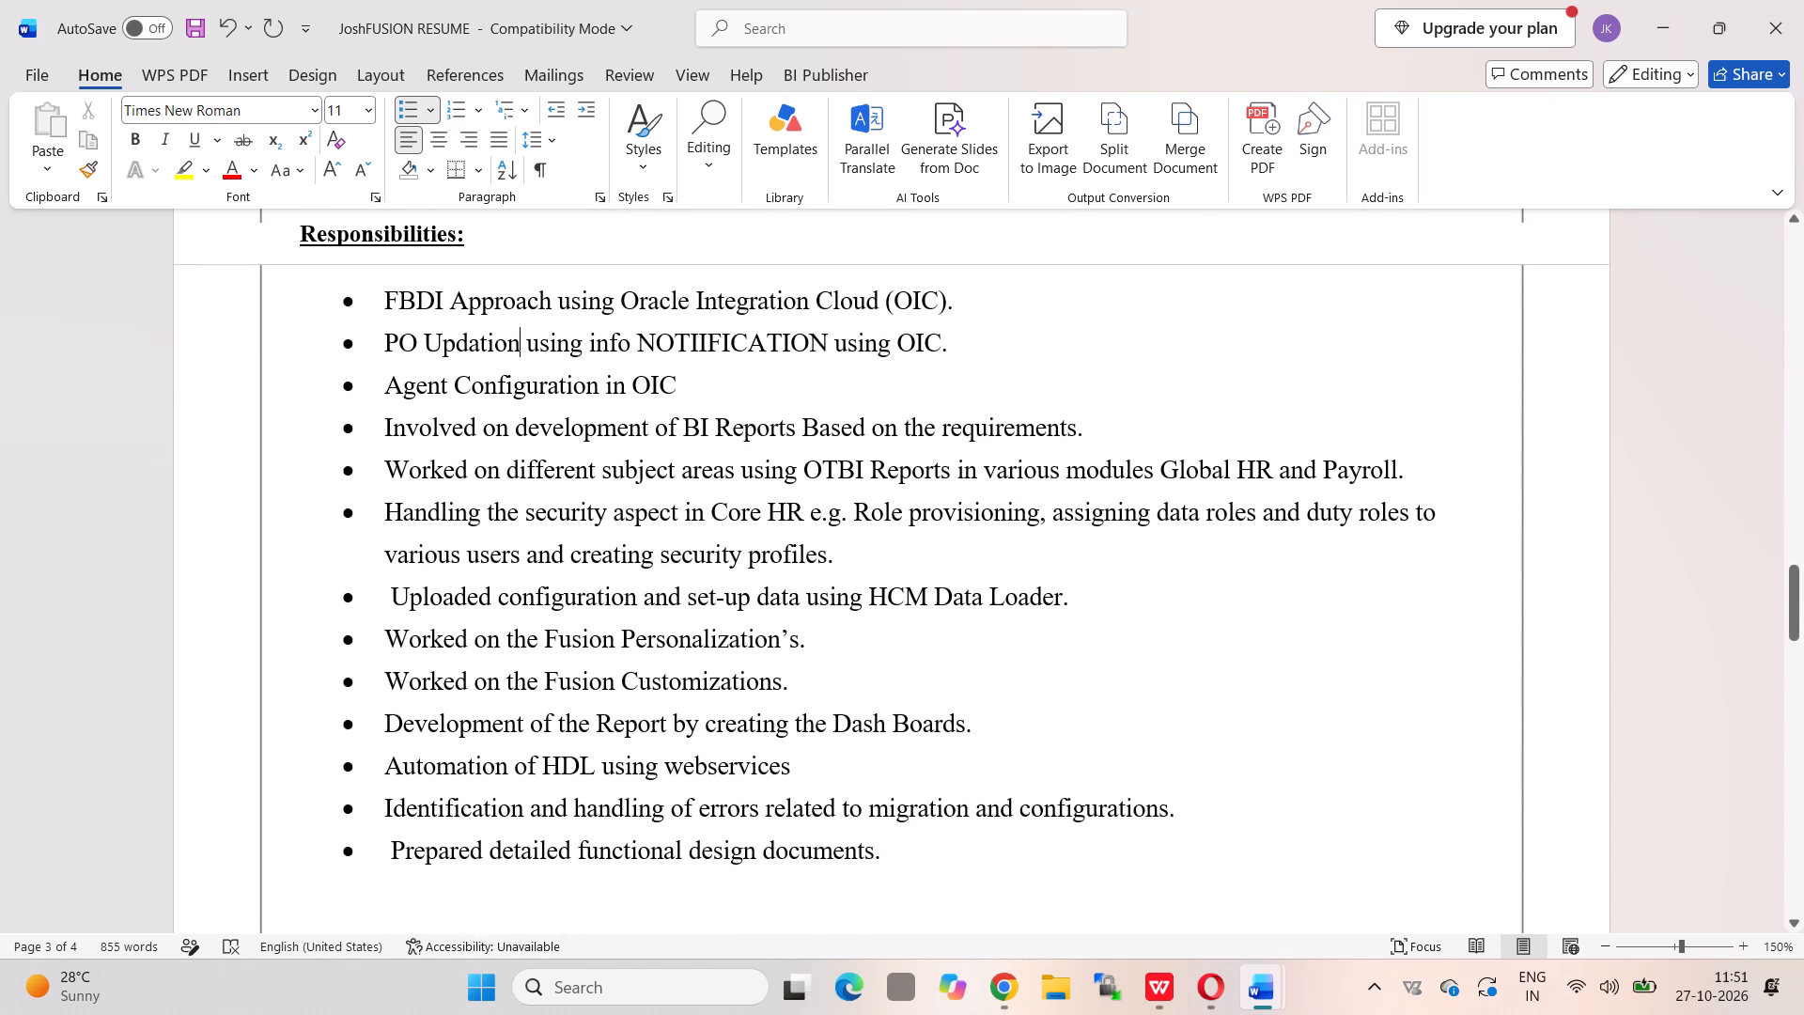
scroll(629, 667, down, 3)
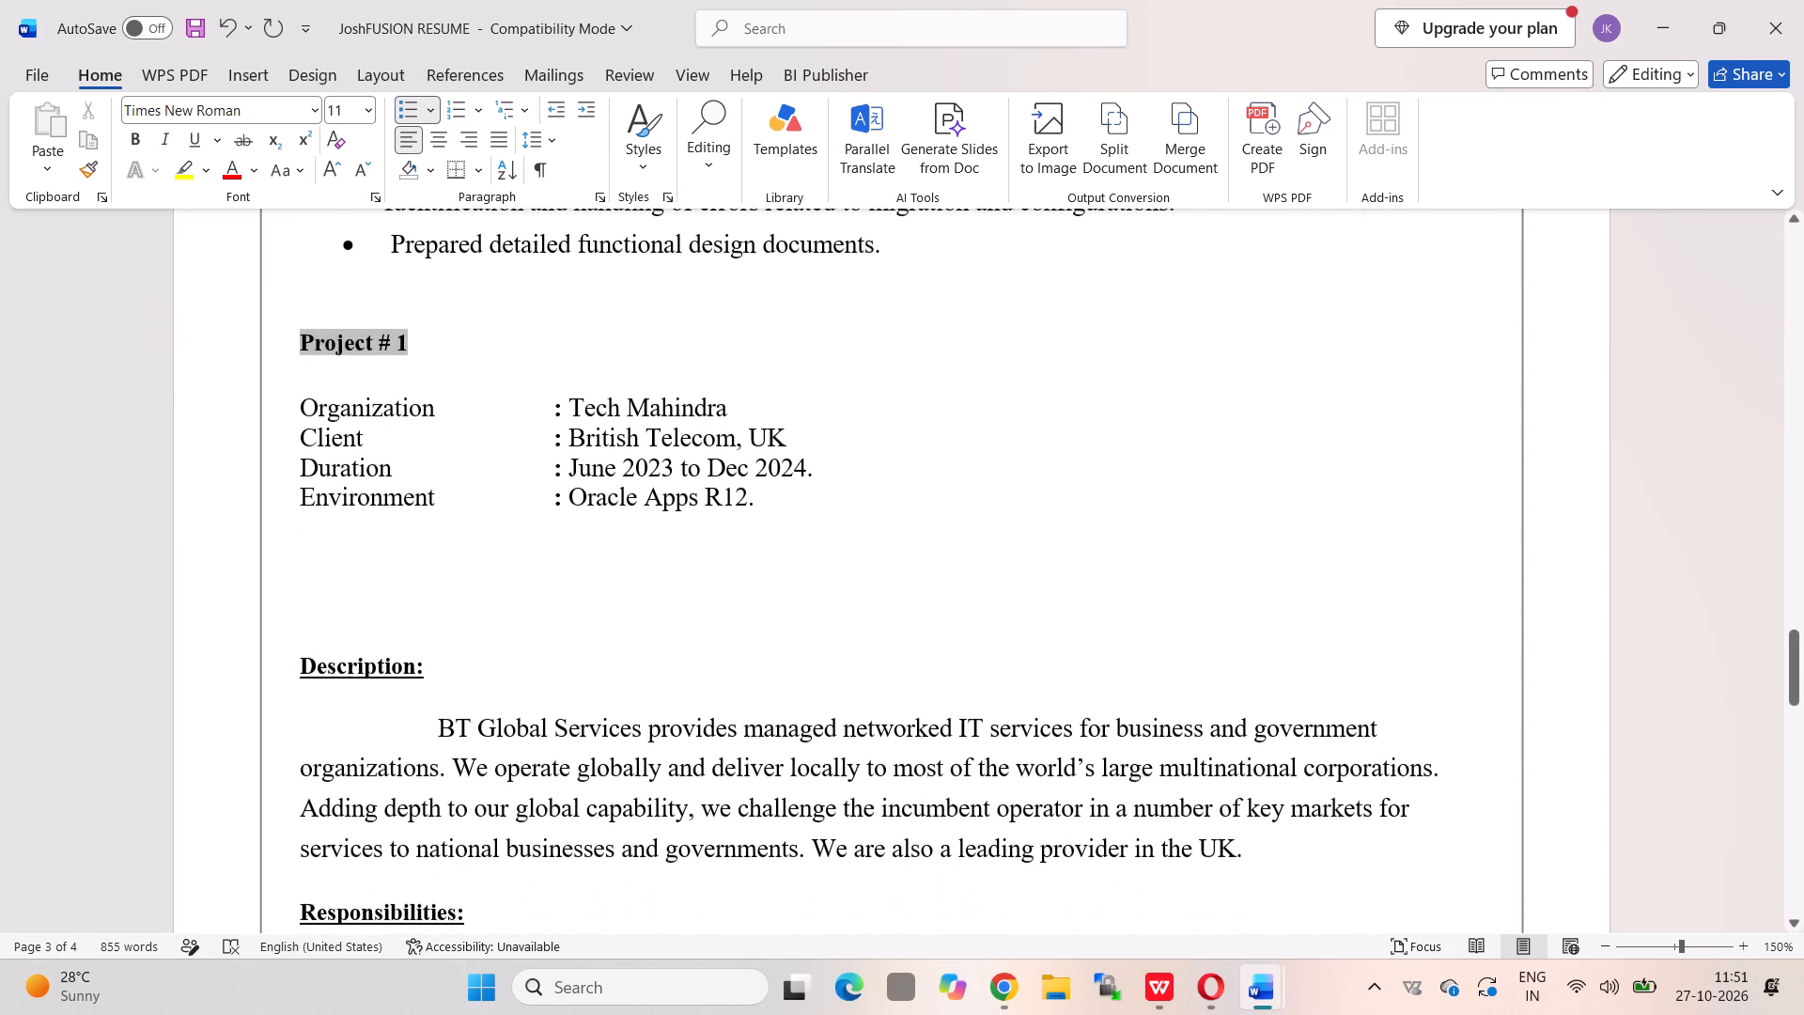
scroll(629, 667, down, 2)
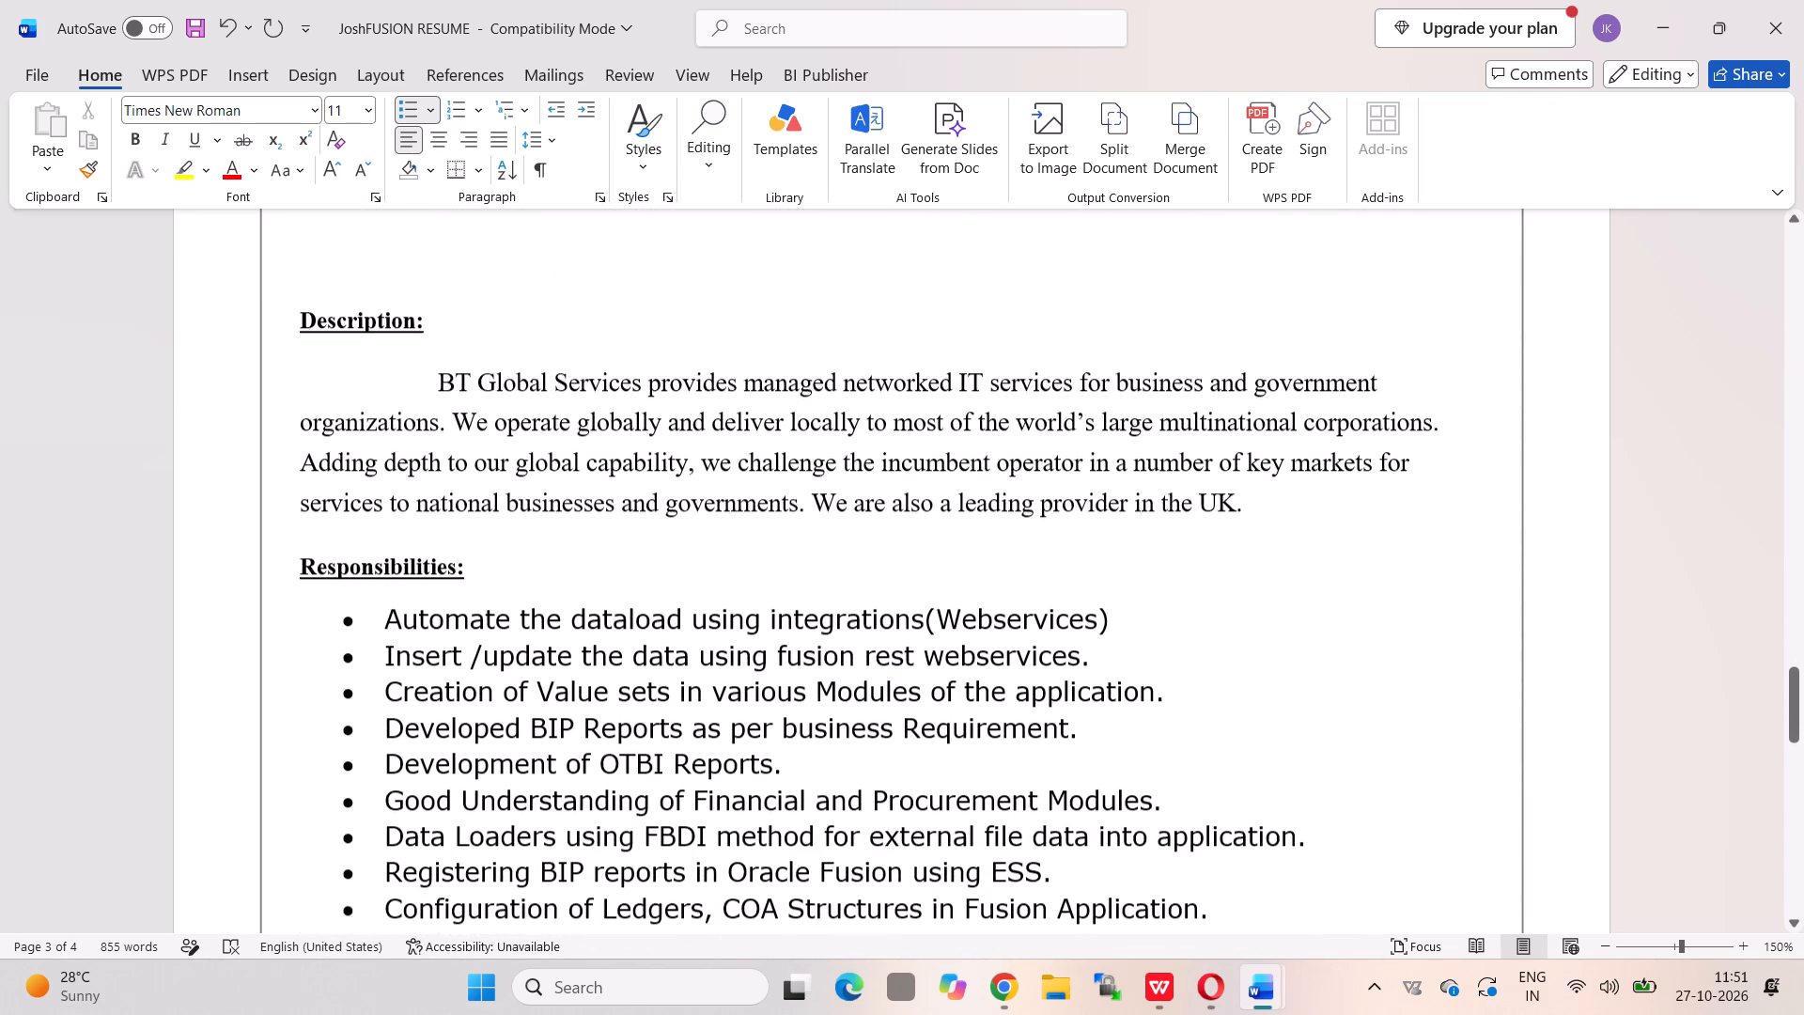
scroll(629, 667, down, 3)
Review the whole resume from the last Project # 1 bullets back up to the header for leftover proofing flags.
scroll(629, 667, up, 1)
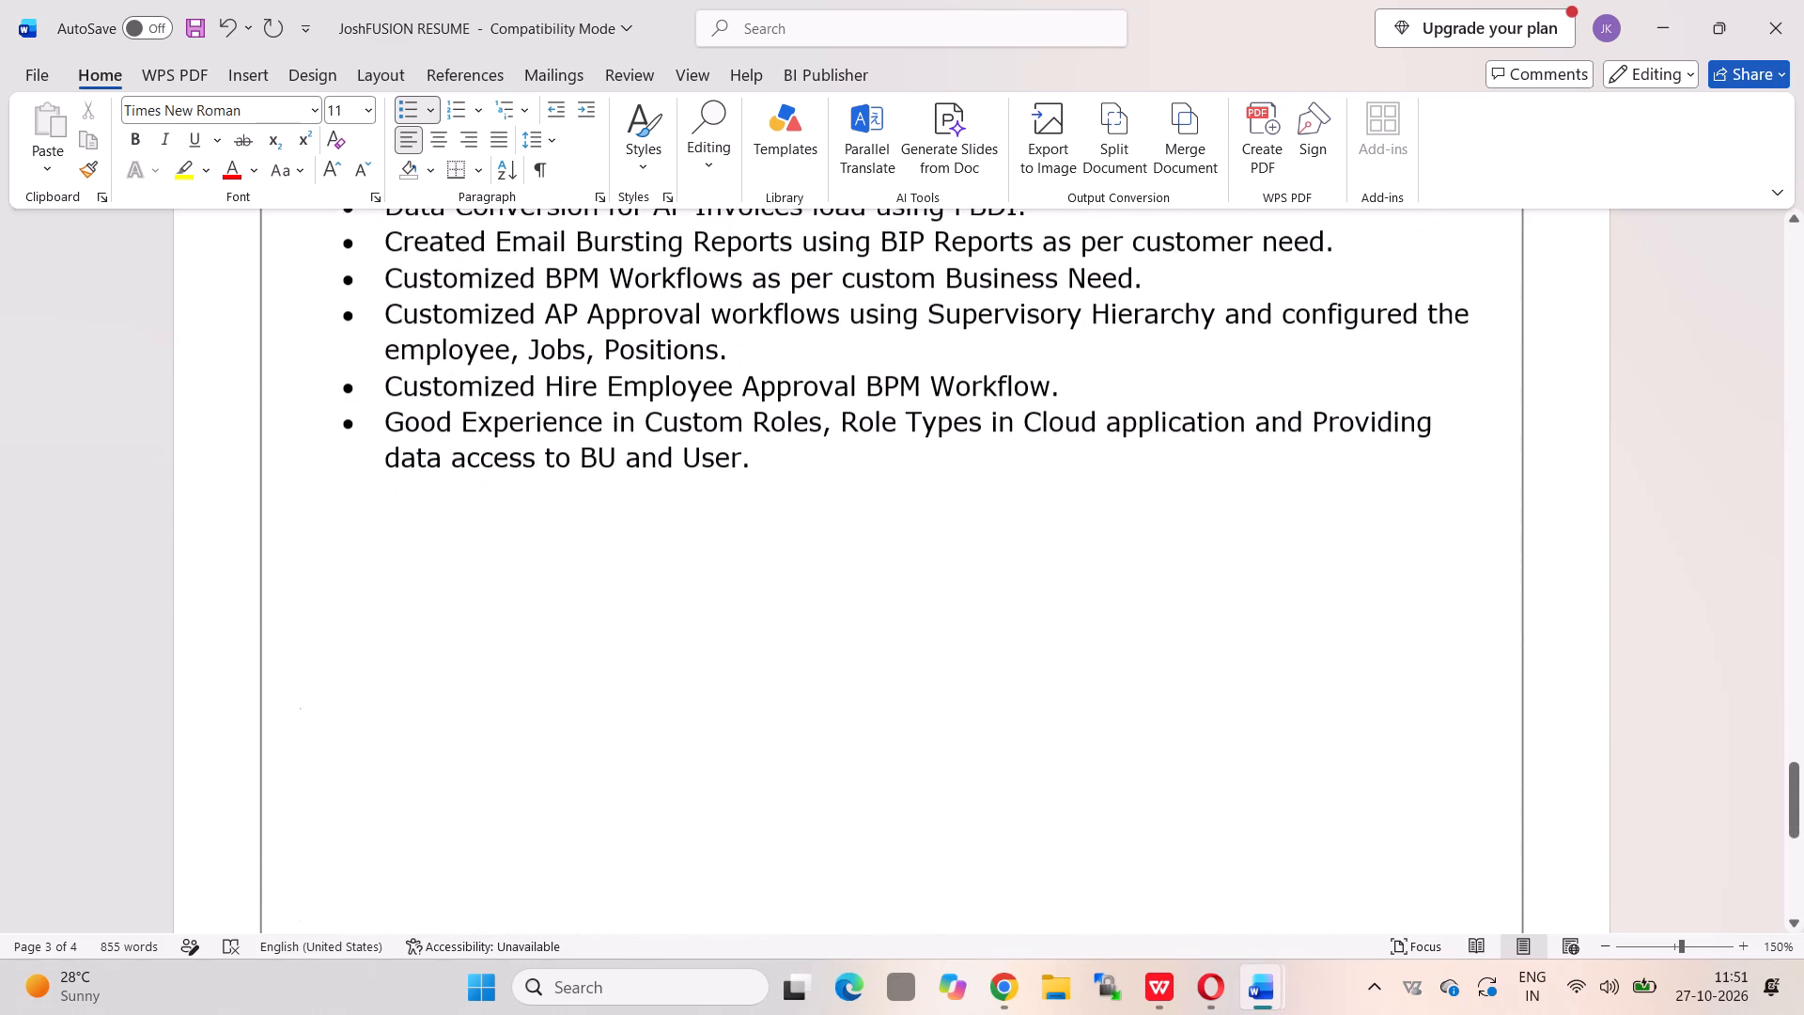
scroll(629, 667, up, 1)
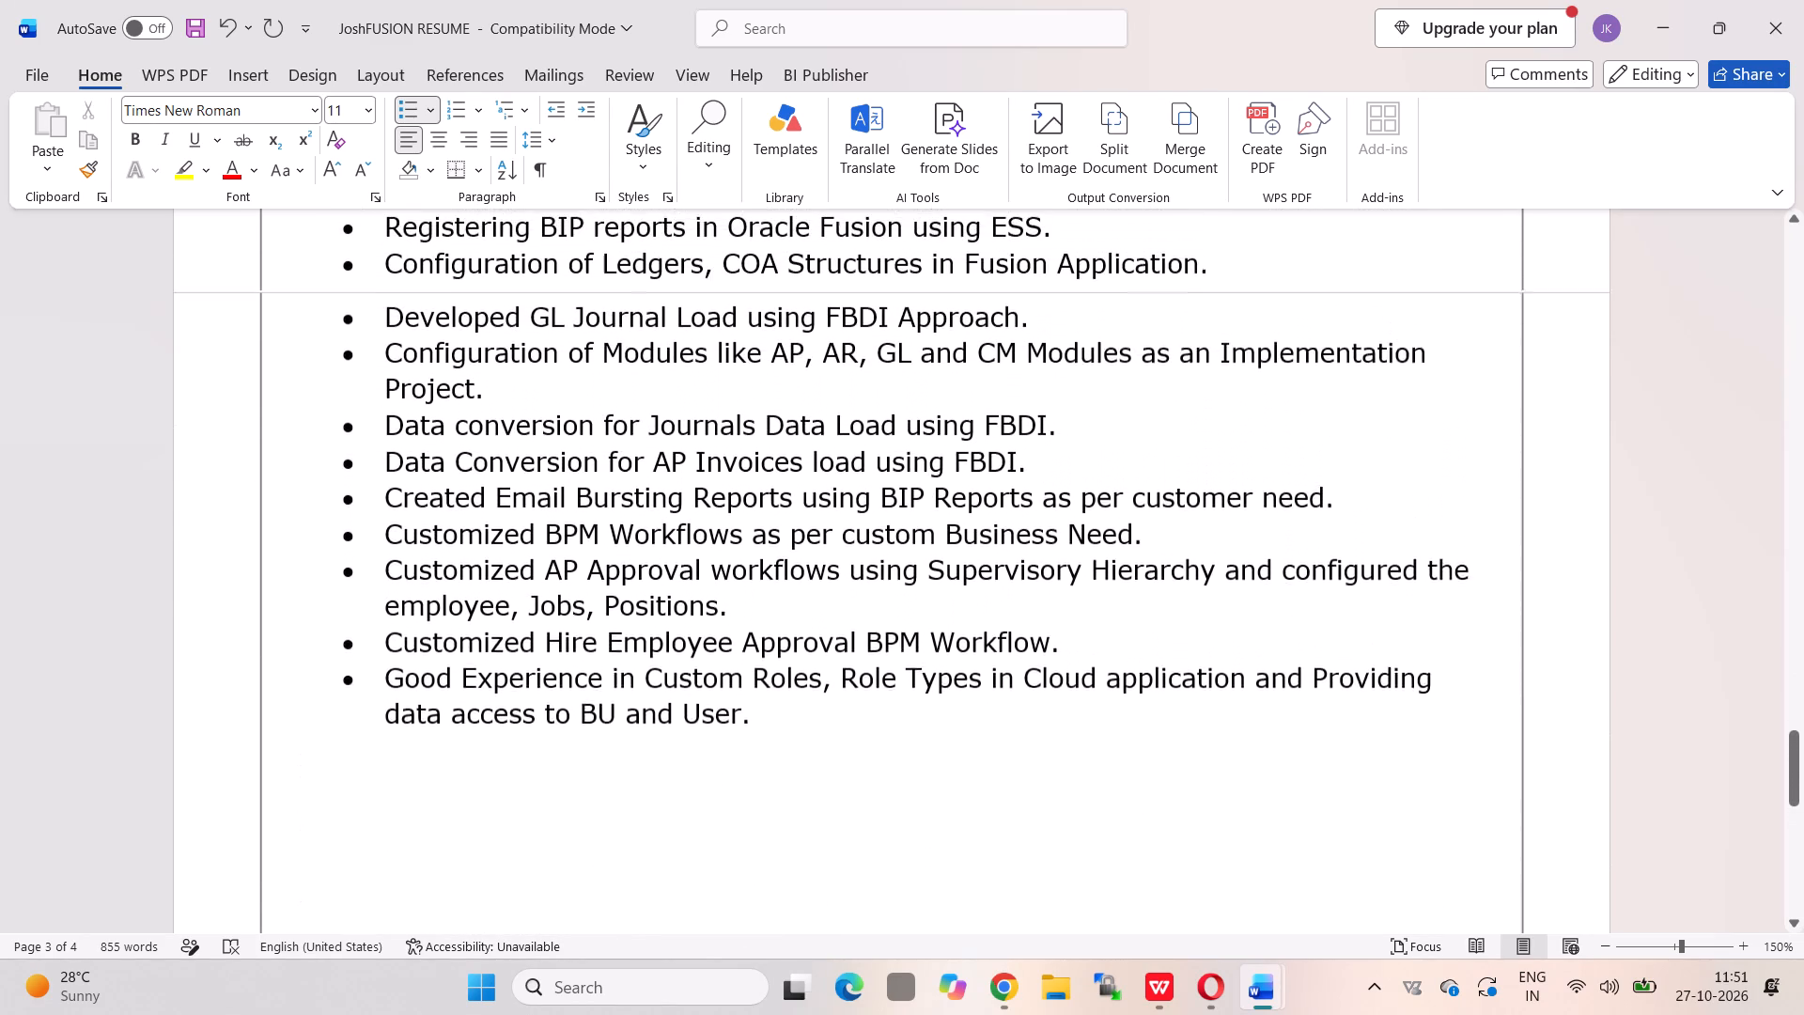
scroll(629, 667, up, 1)
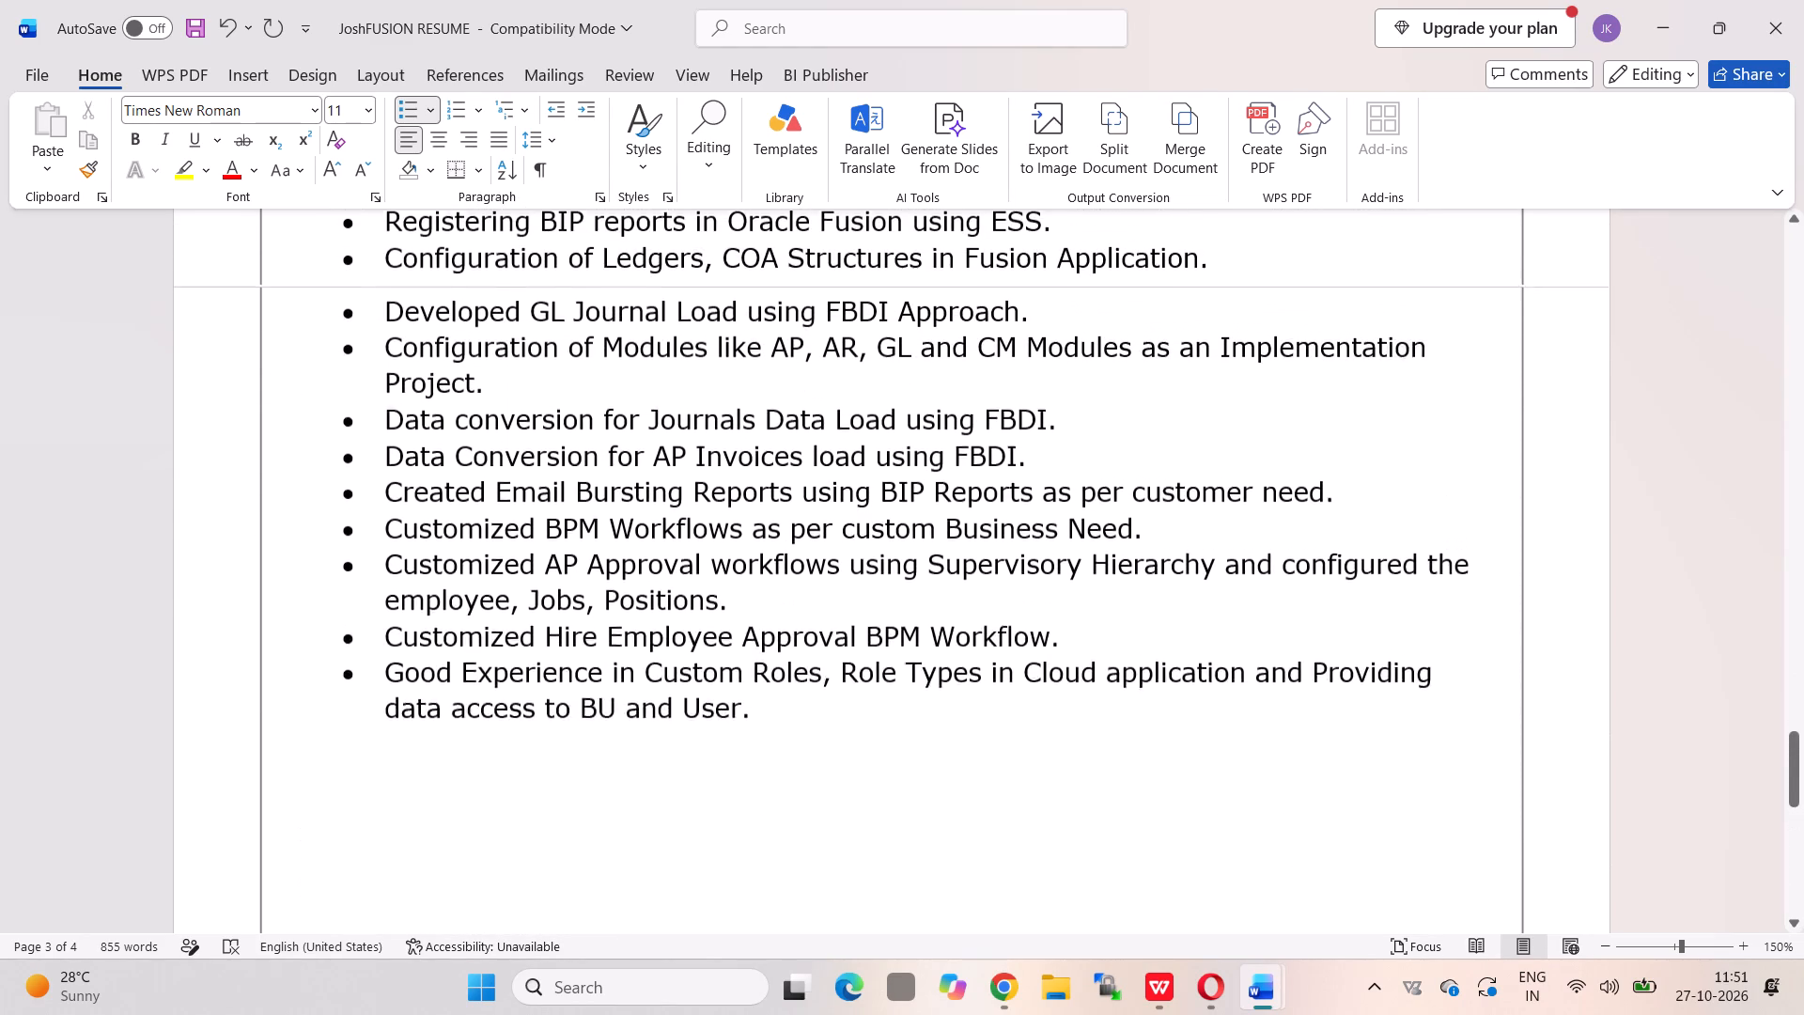
scroll(629, 667, up, 4)
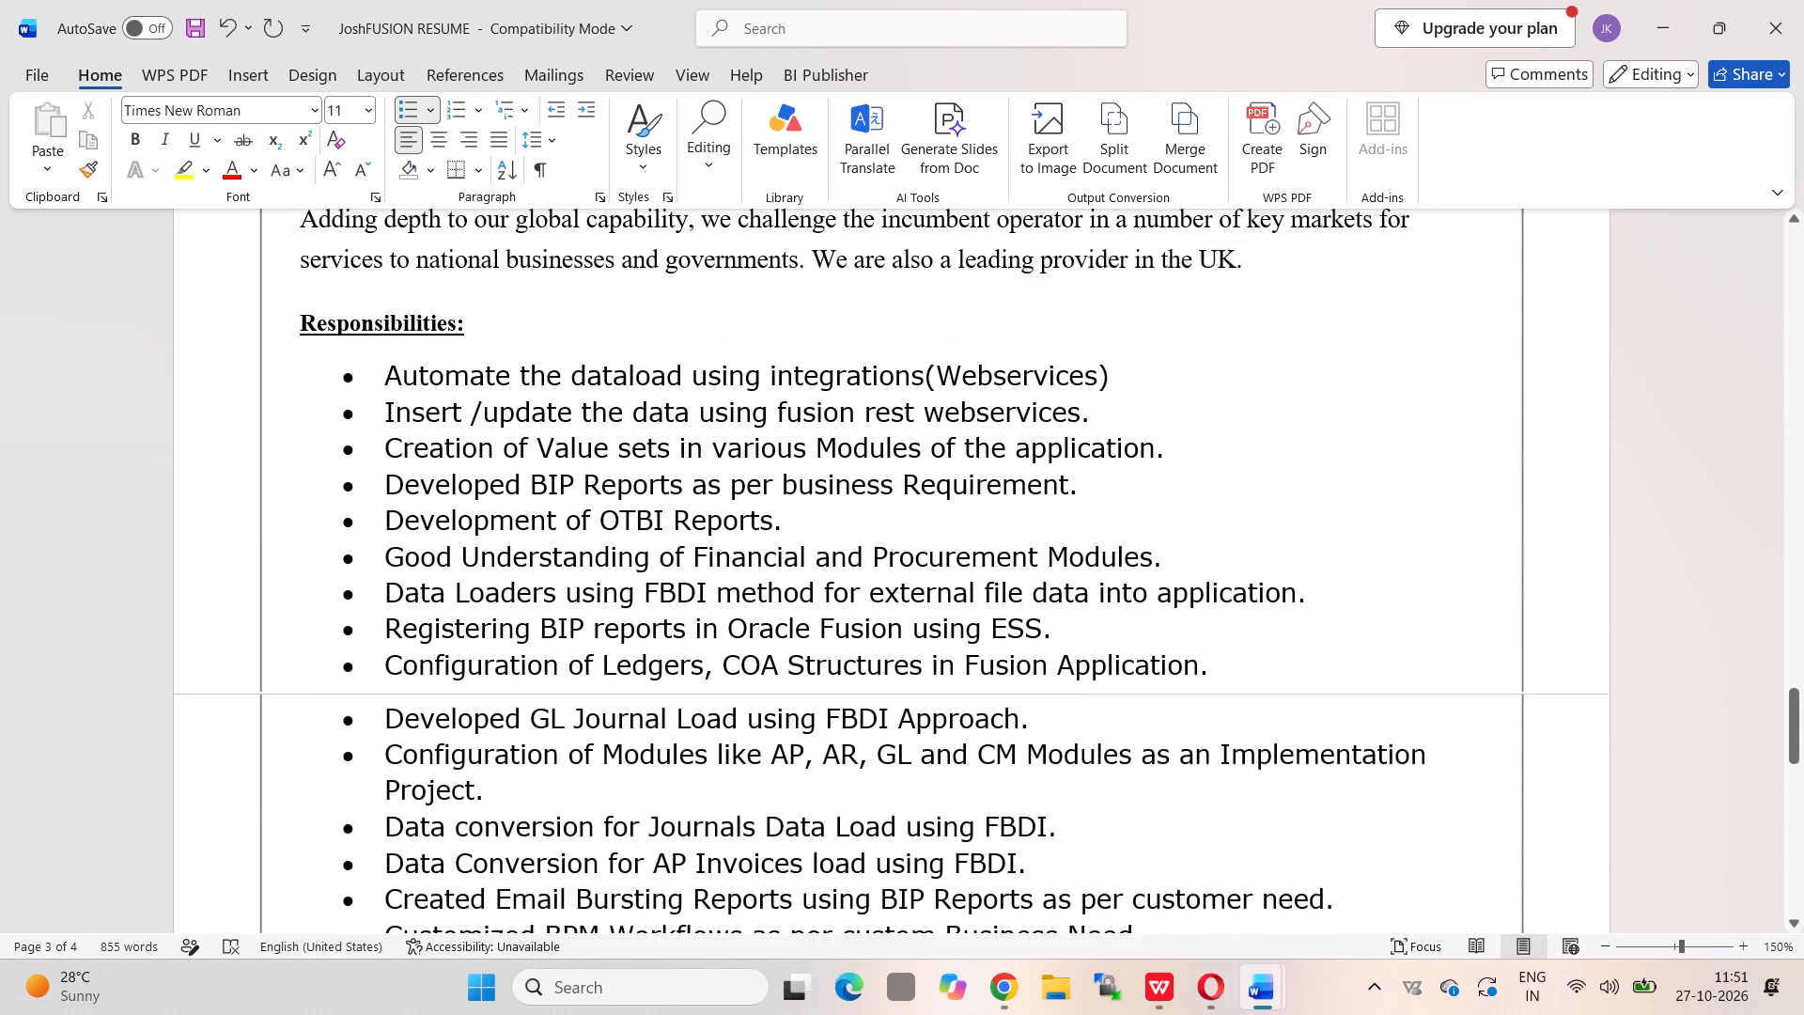
scroll(629, 667, up, 4)
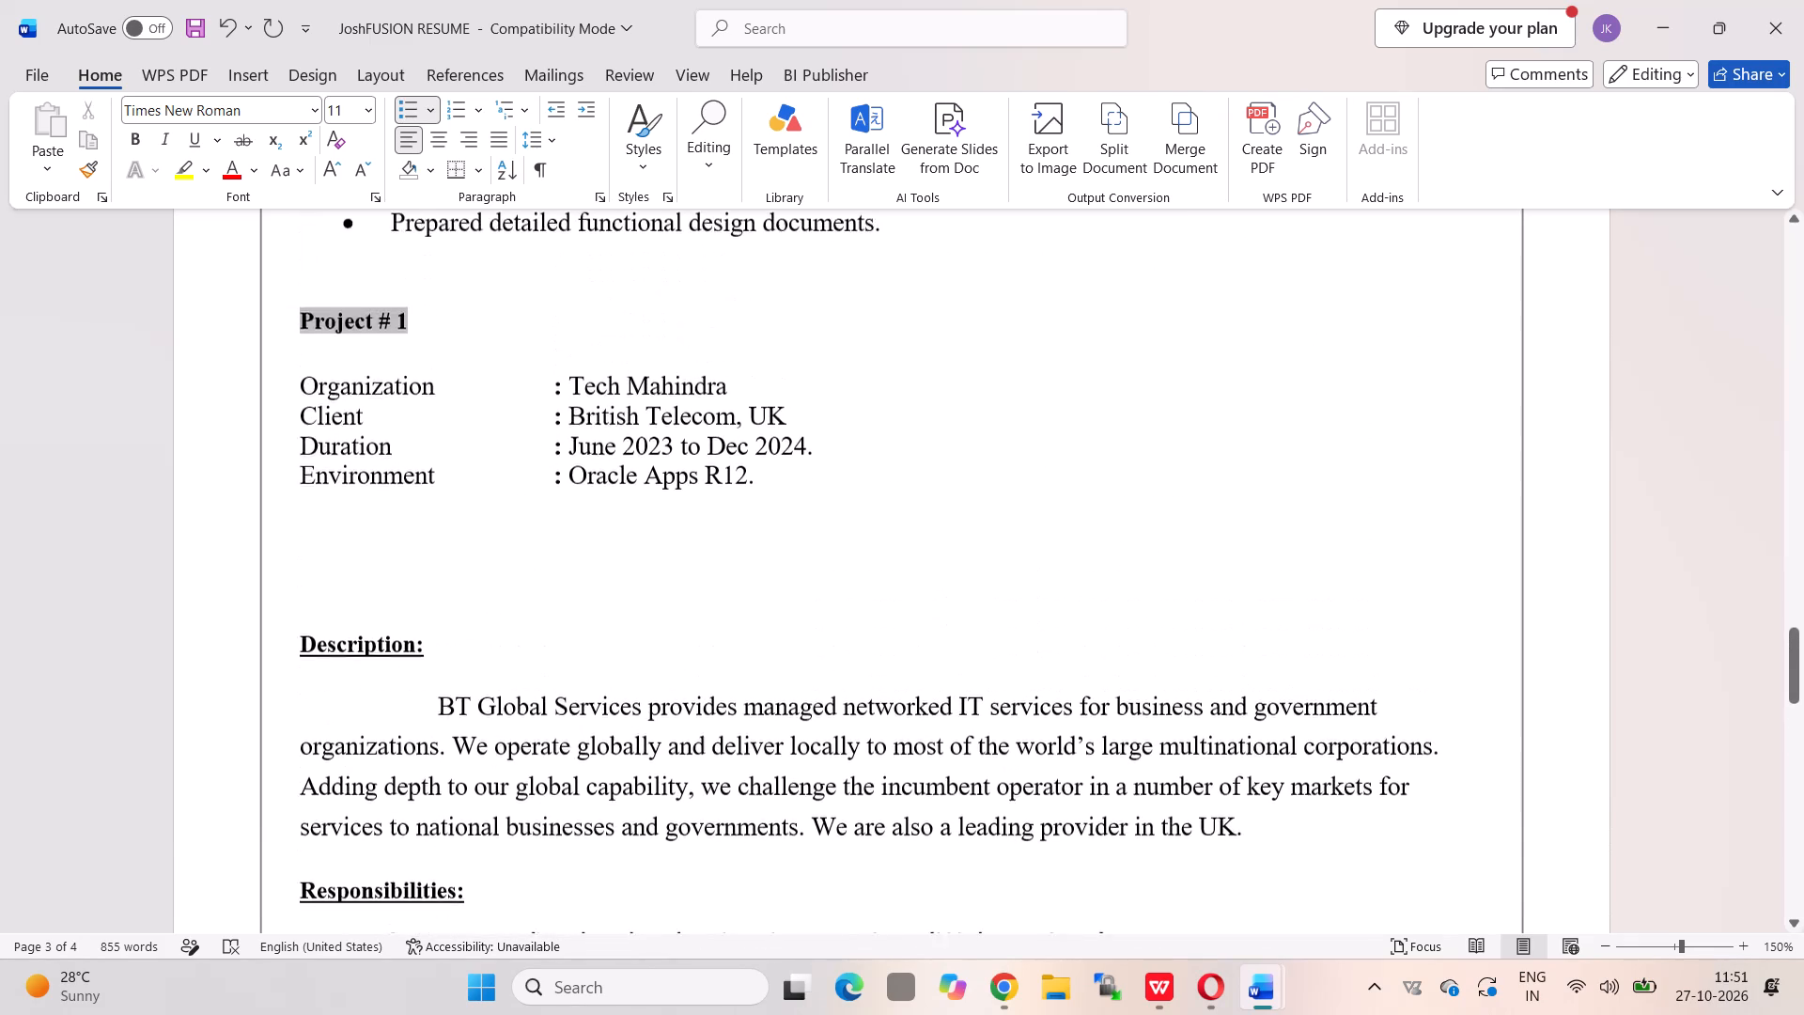
scroll(629, 667, up, 3)
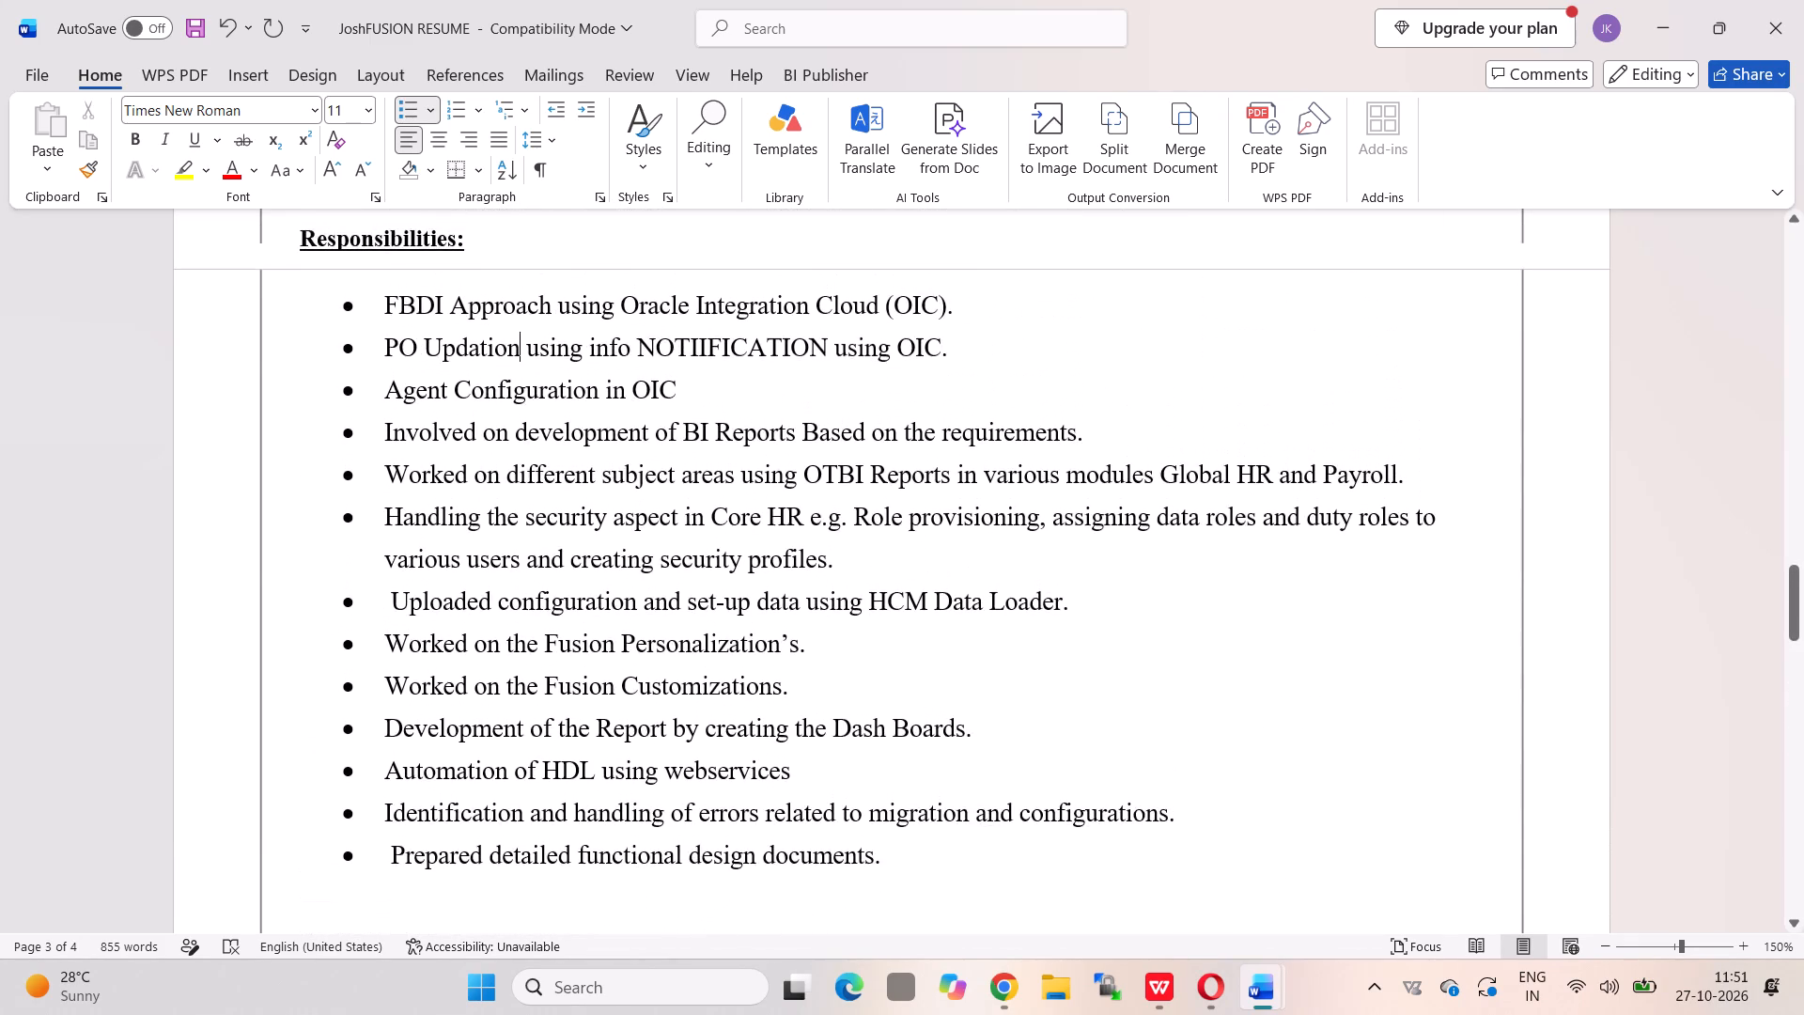
scroll(629, 667, up, 3)
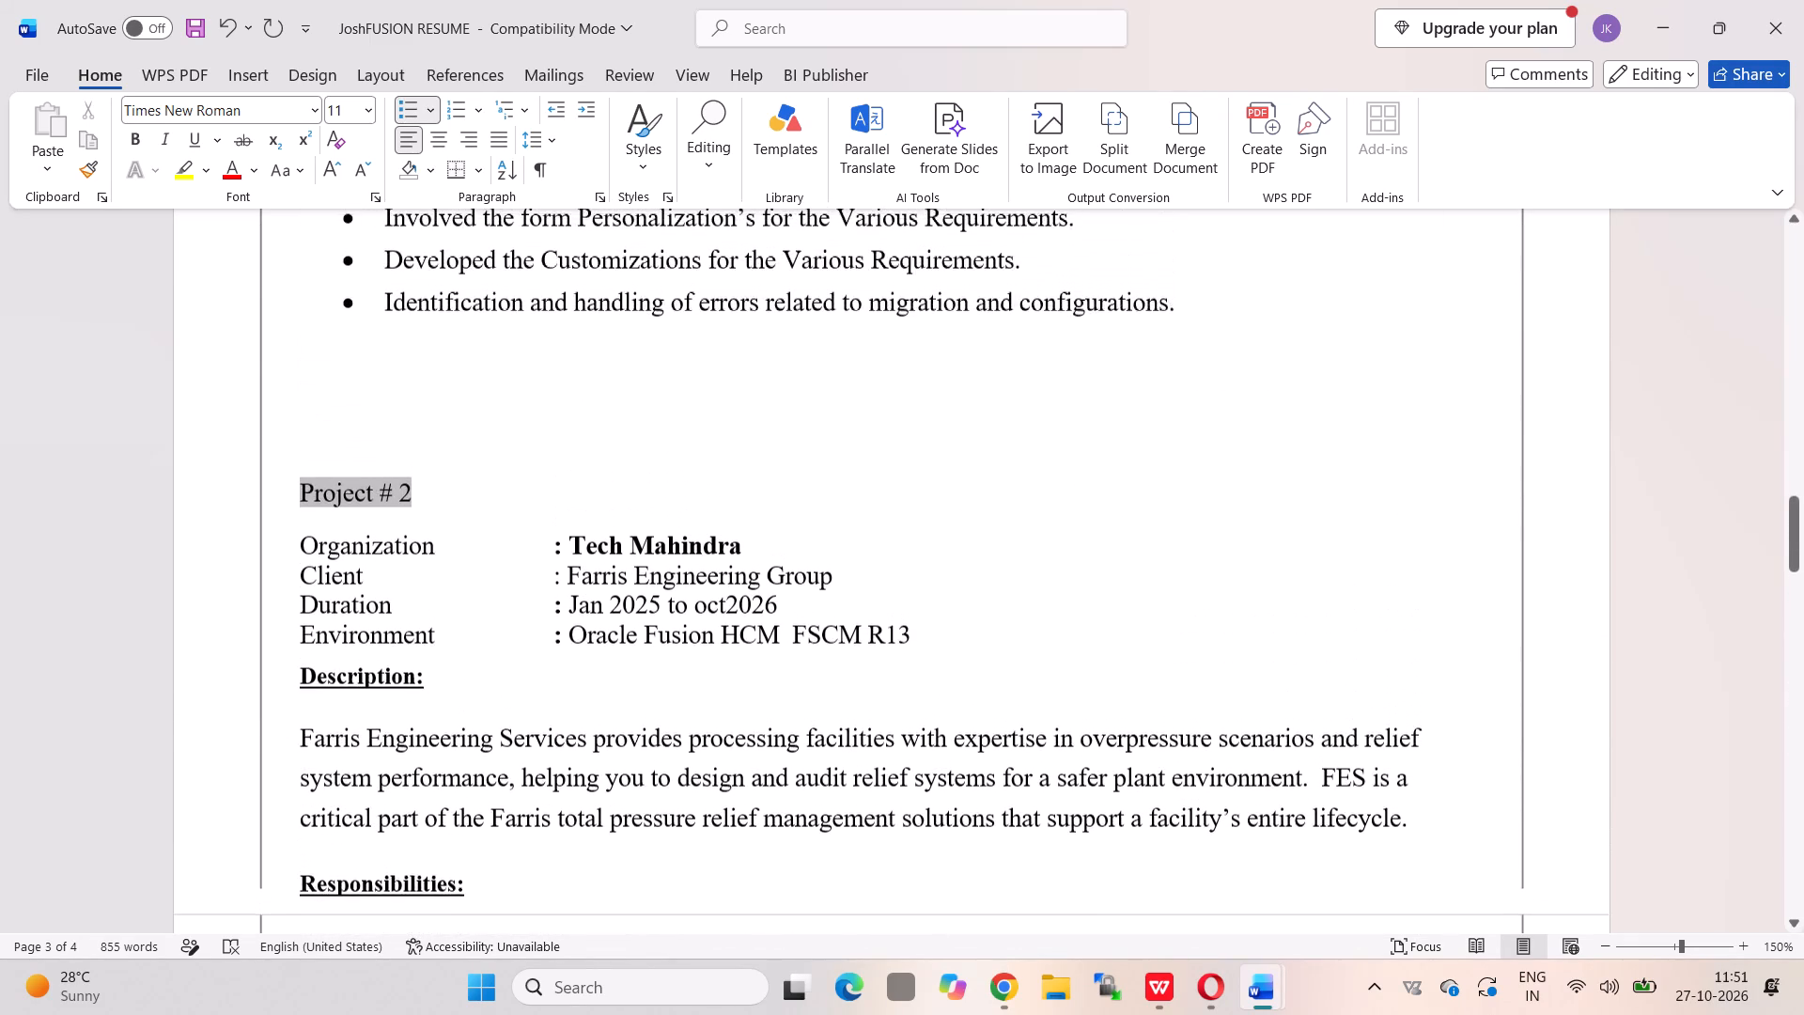
scroll(629, 667, up, 4)
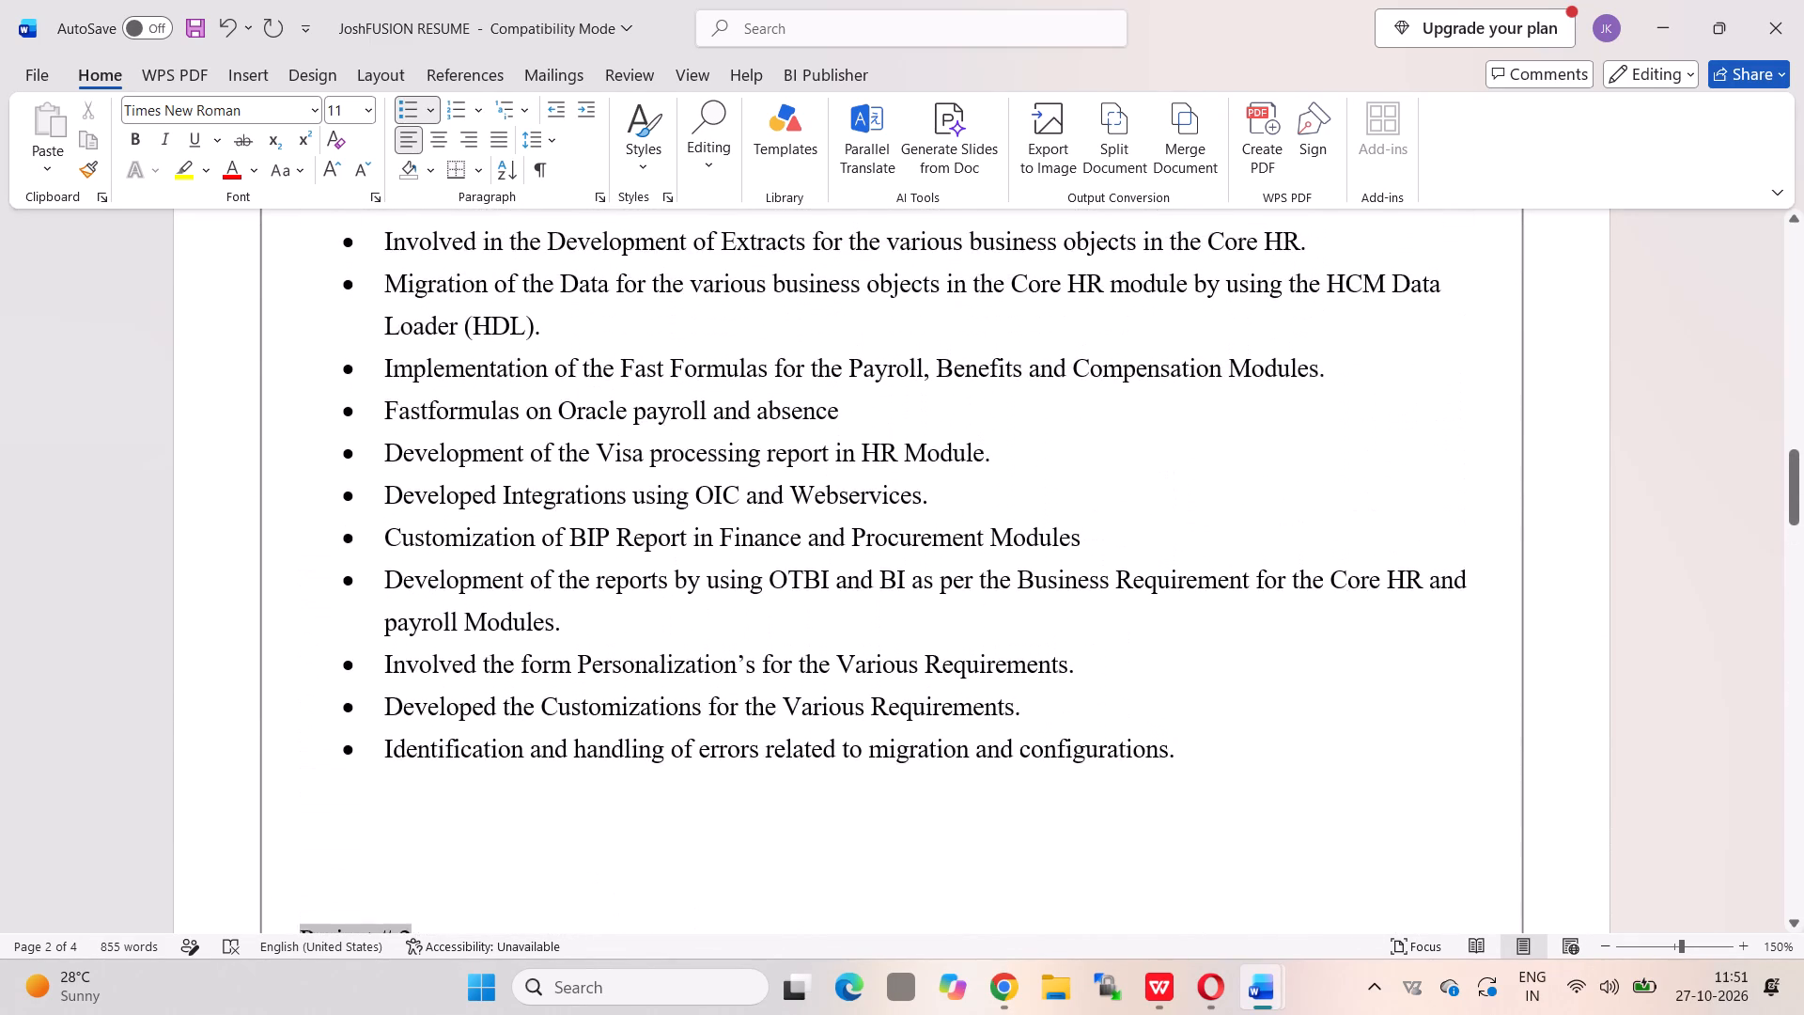
scroll(629, 667, up, 2)
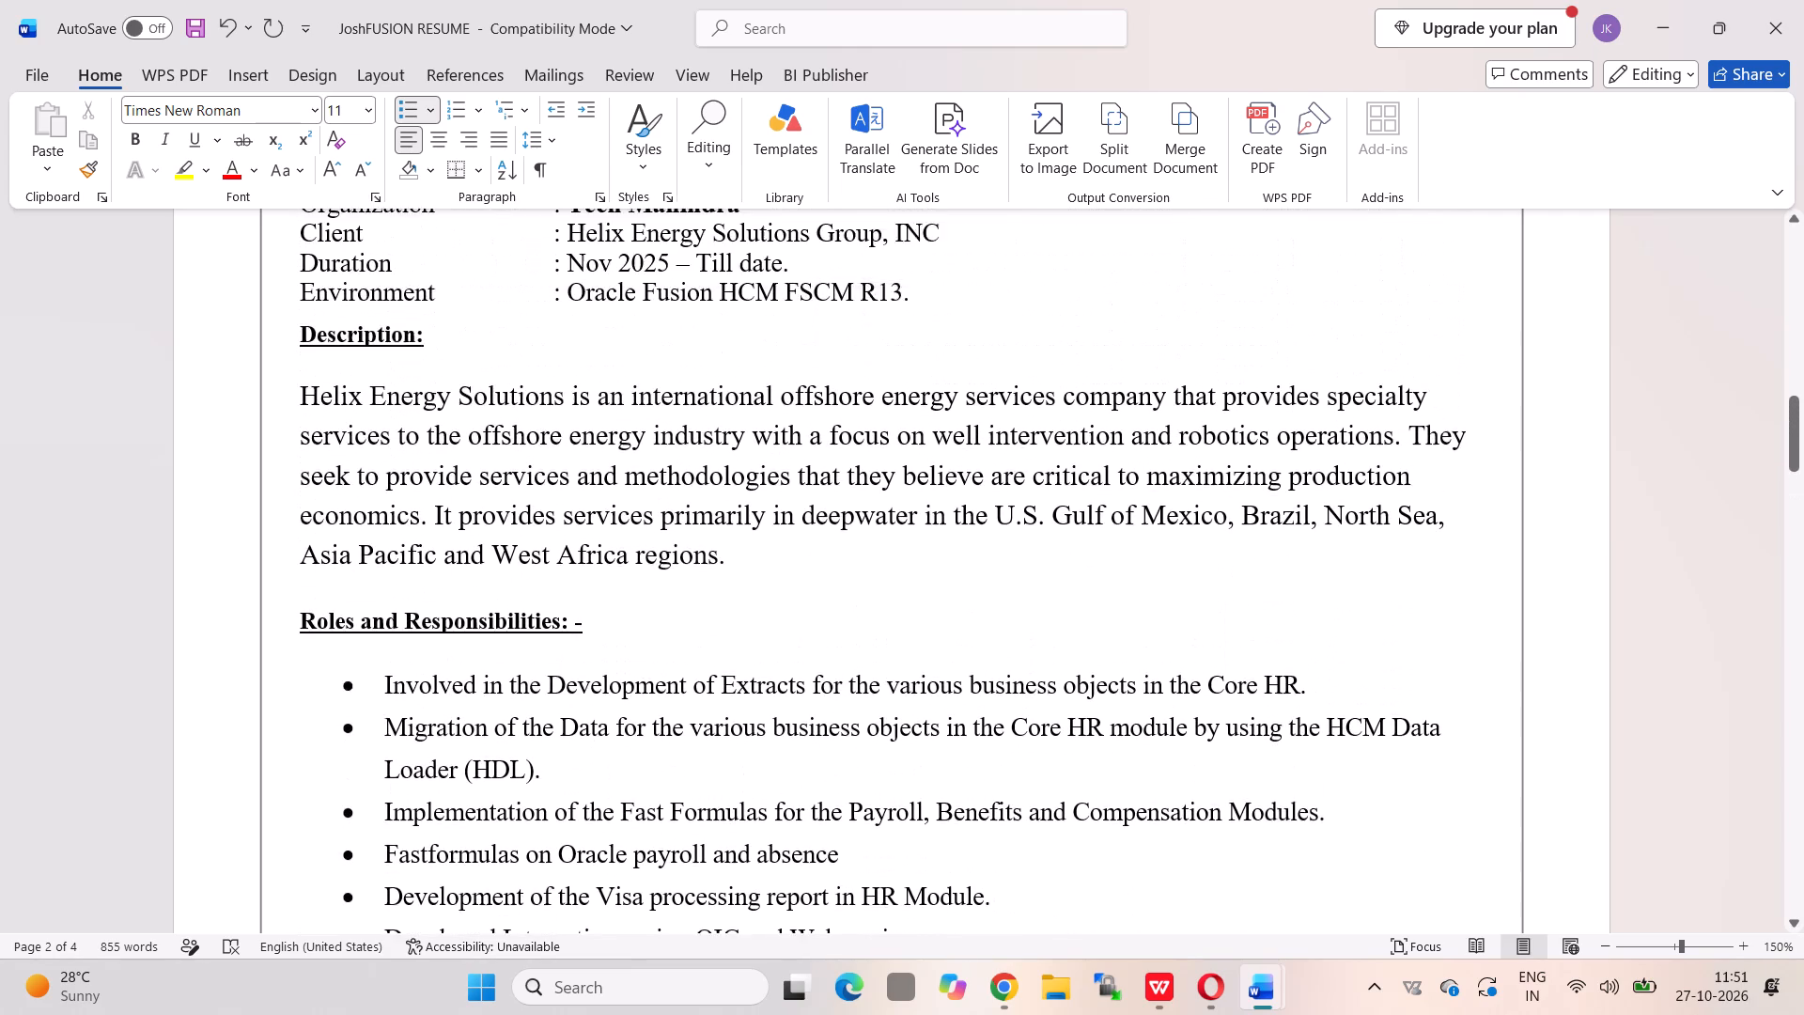
scroll(629, 667, up, 3)
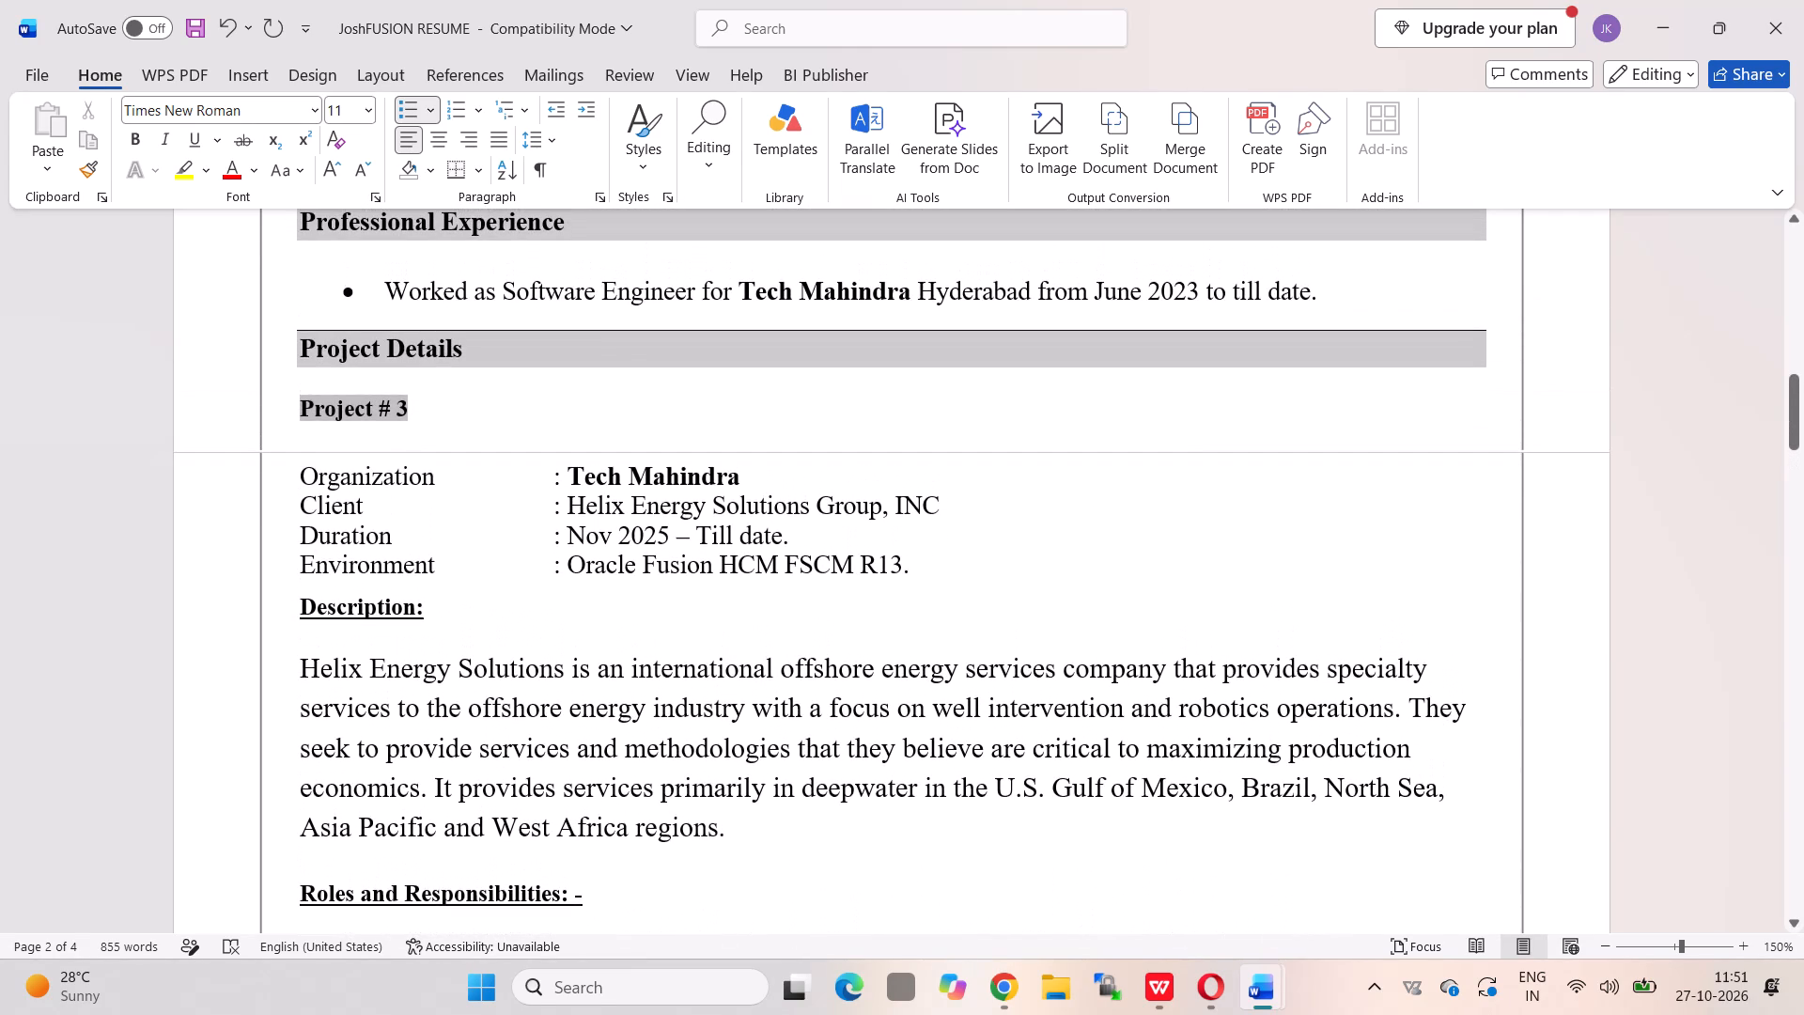
scroll(629, 667, up, 2)
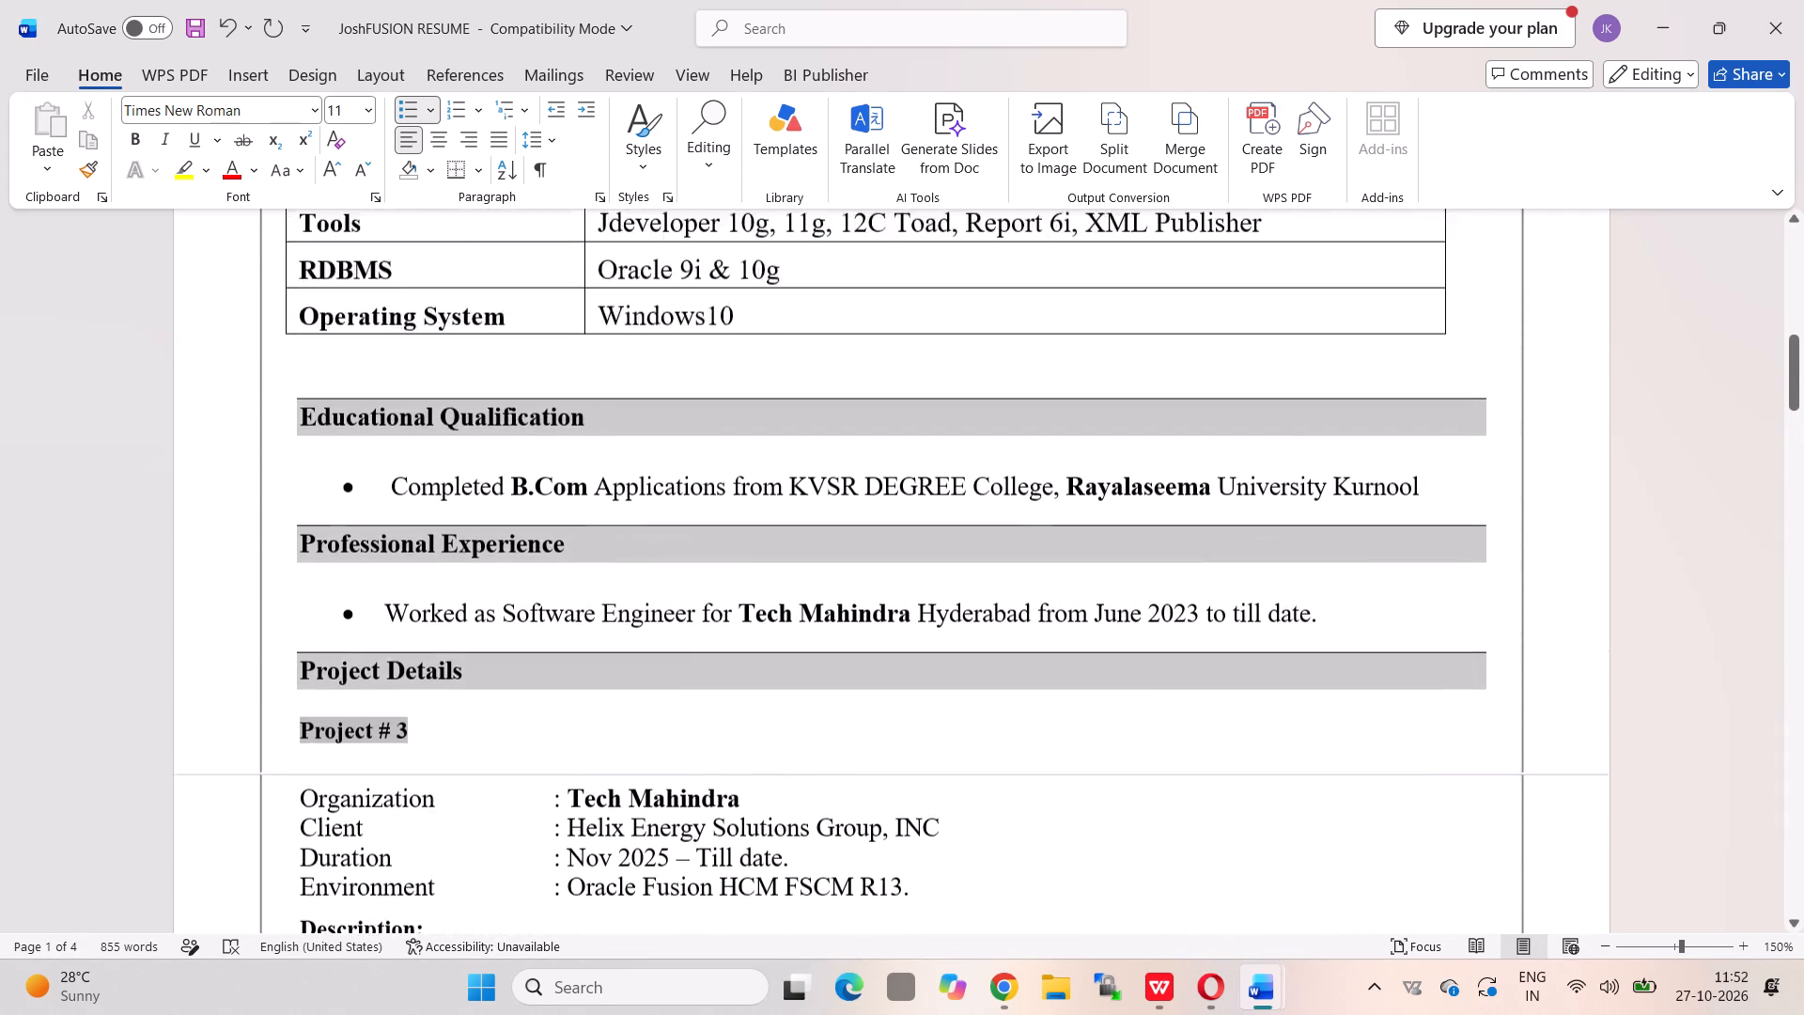
scroll(629, 667, up, 4)
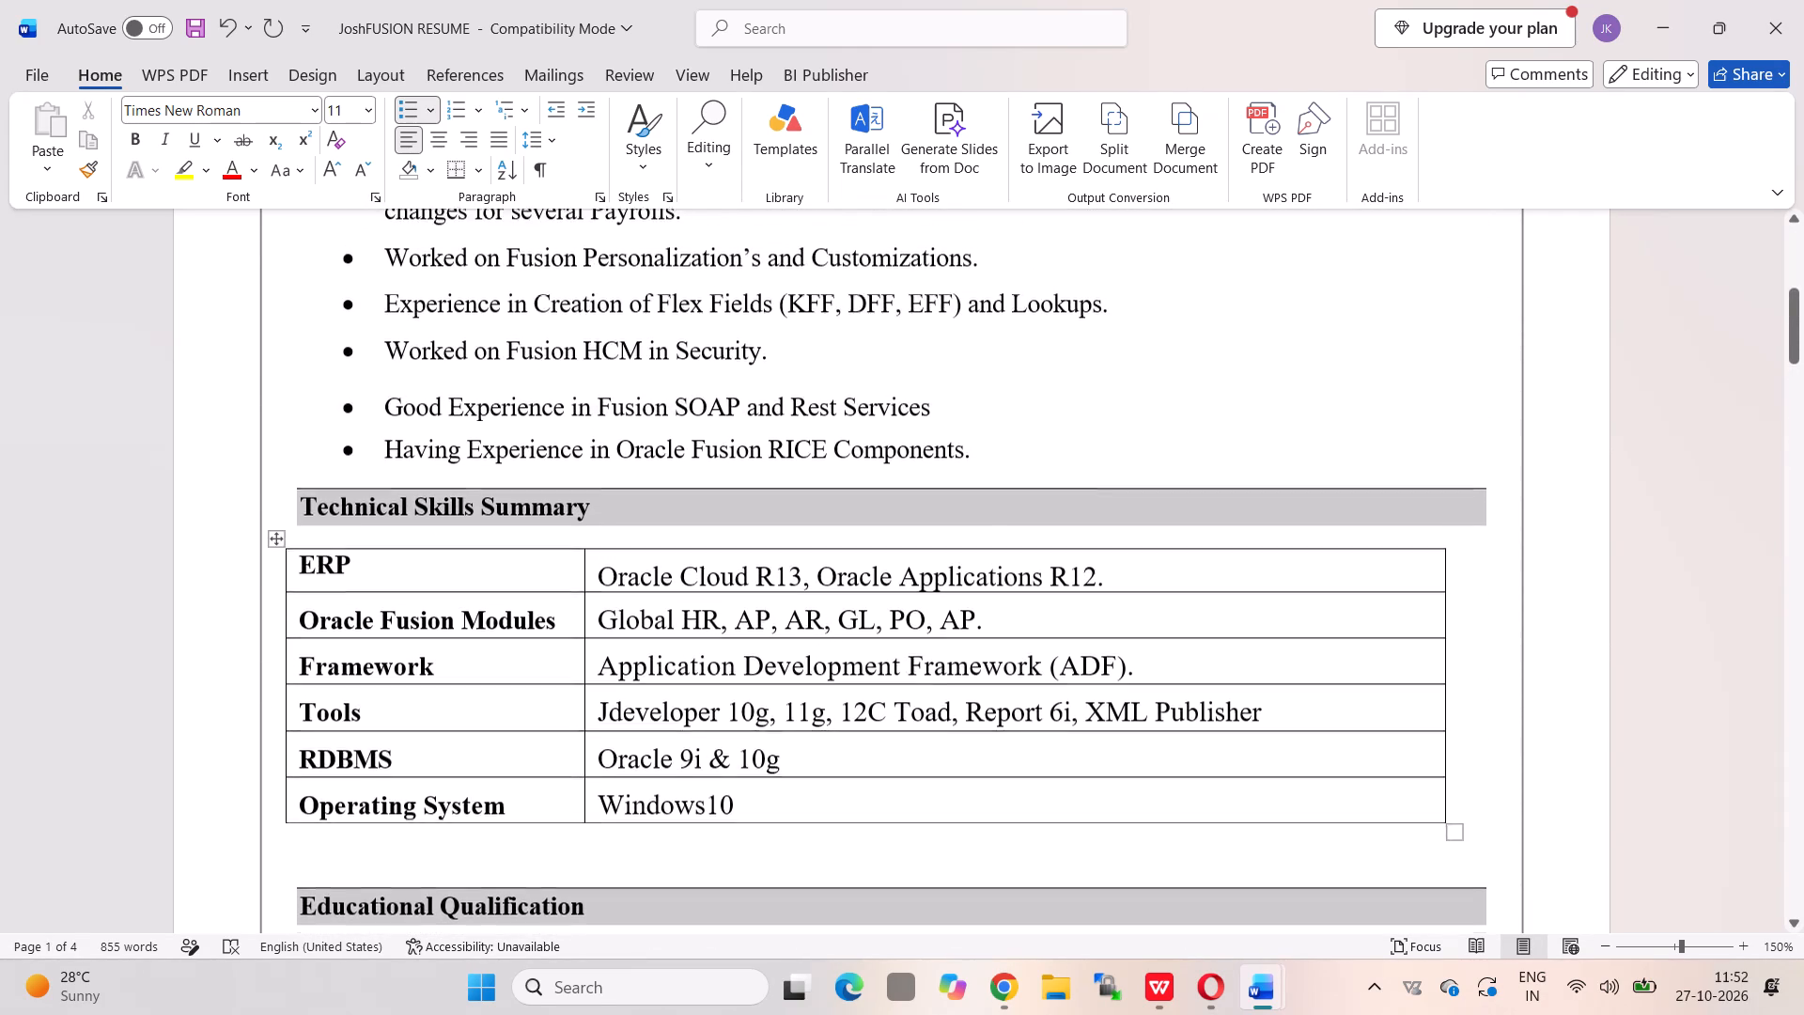
scroll(629, 667, up, 1)
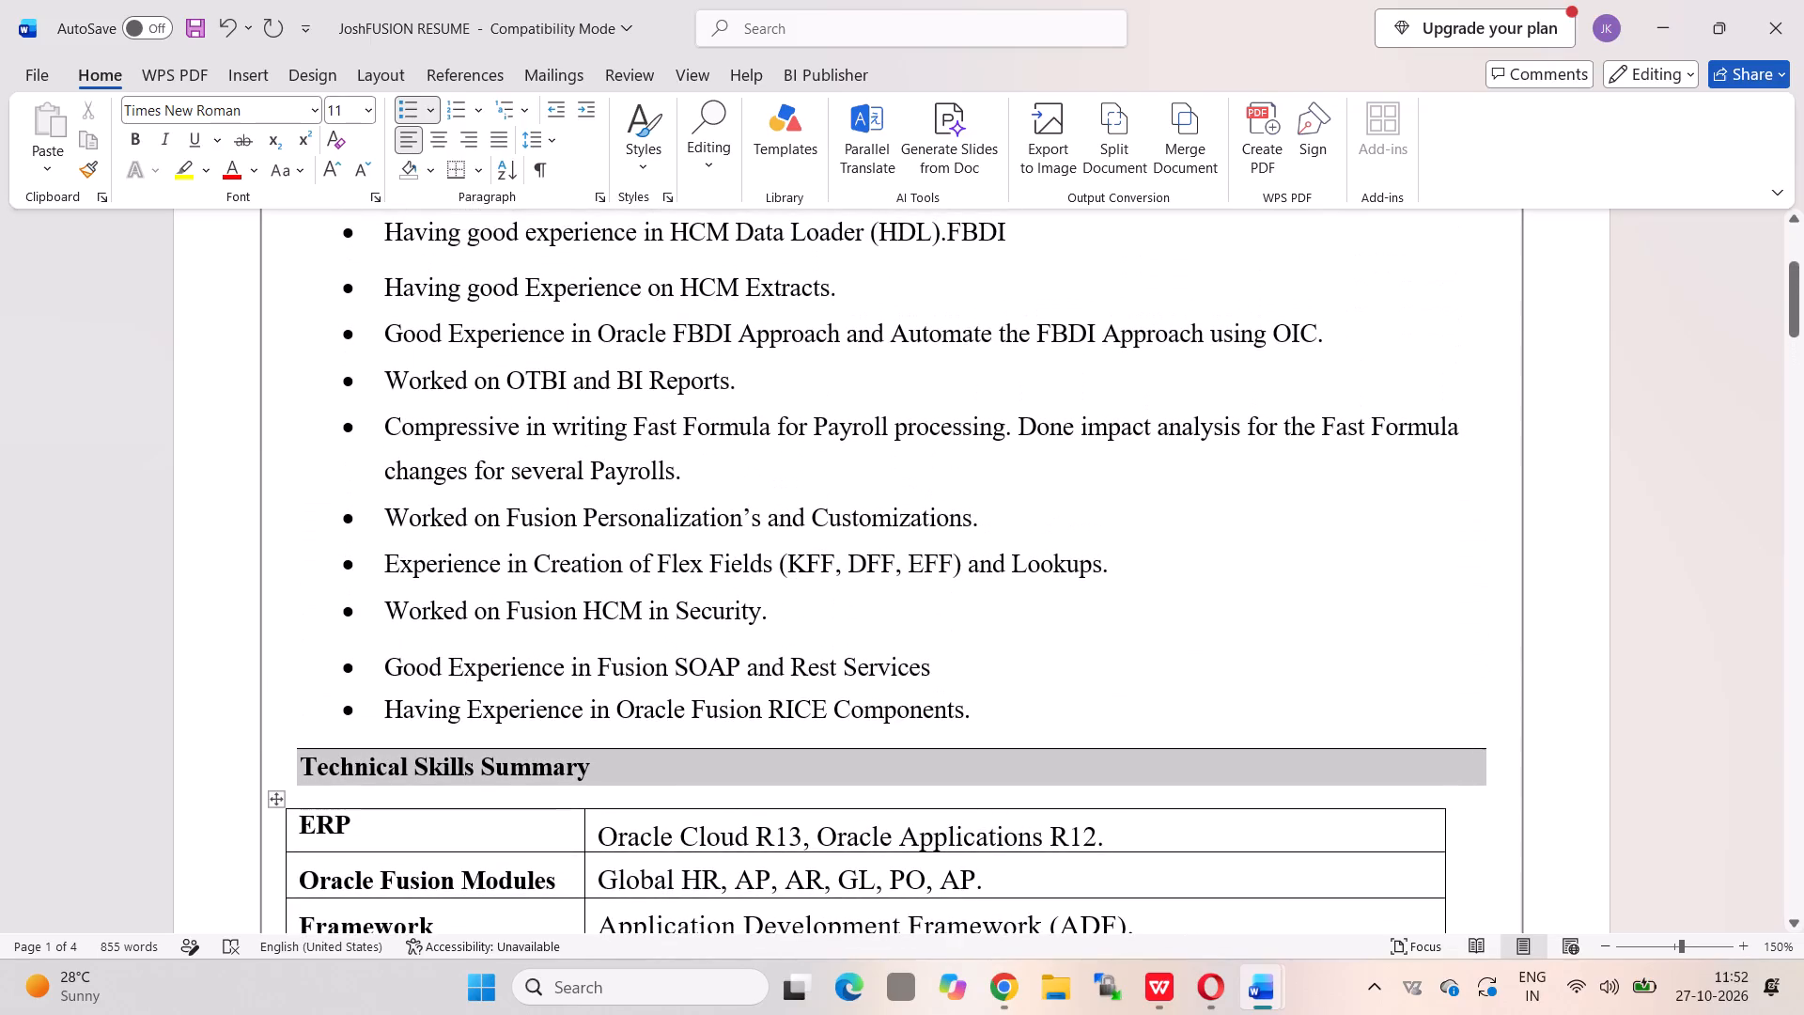
scroll(629, 667, up, 3)
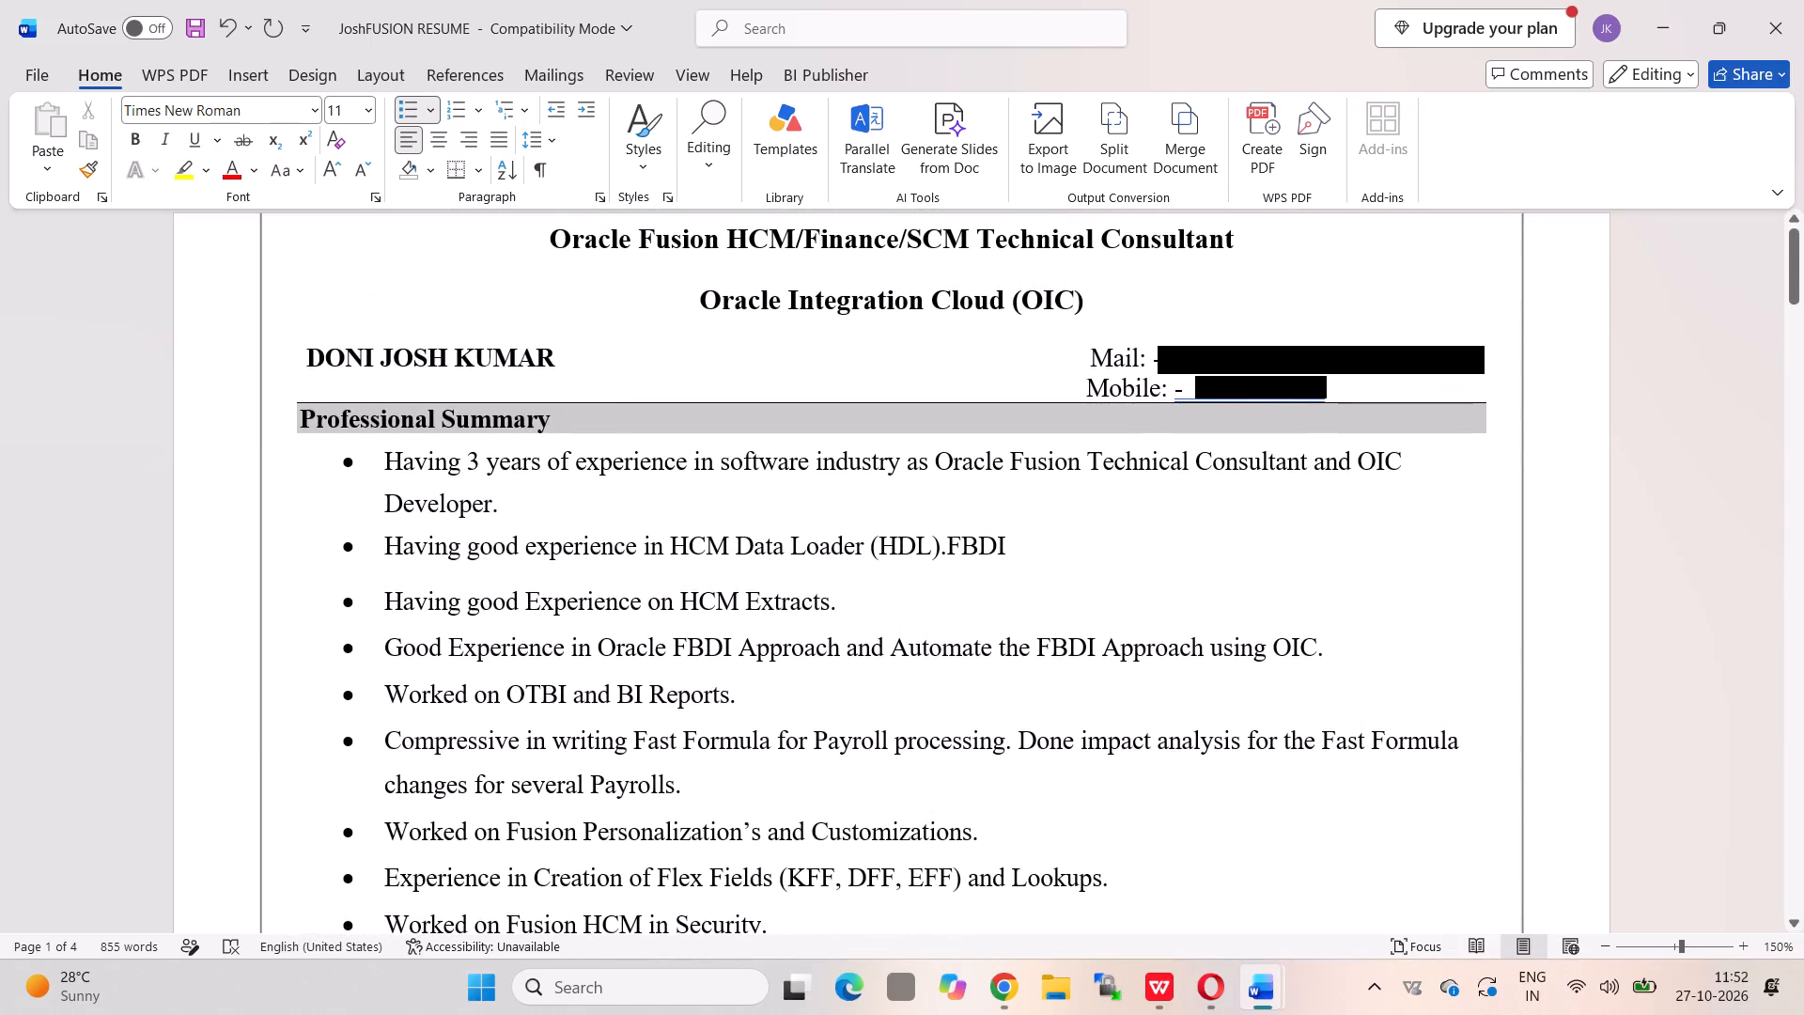
scroll(629, 667, up, 1)
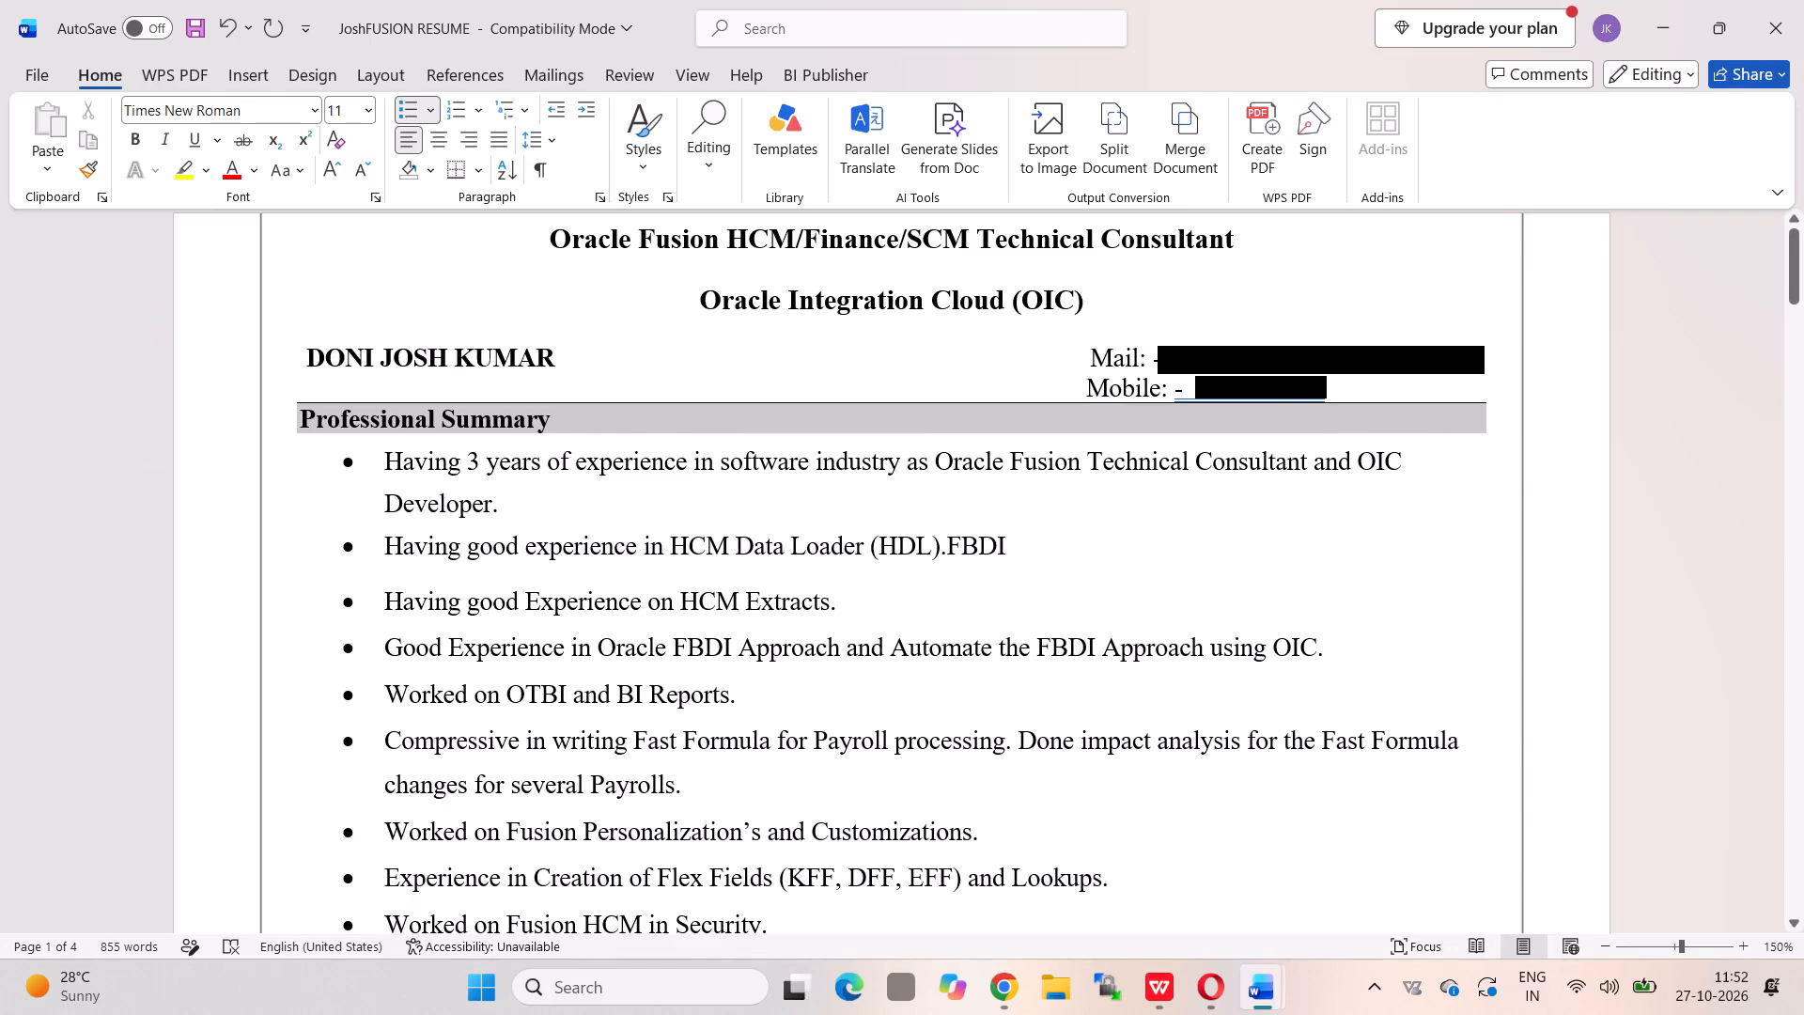
Accept the suggested grammar correction on the header's Mobile line and delete the hyphen before the phone number.
right_click(1314, 391)
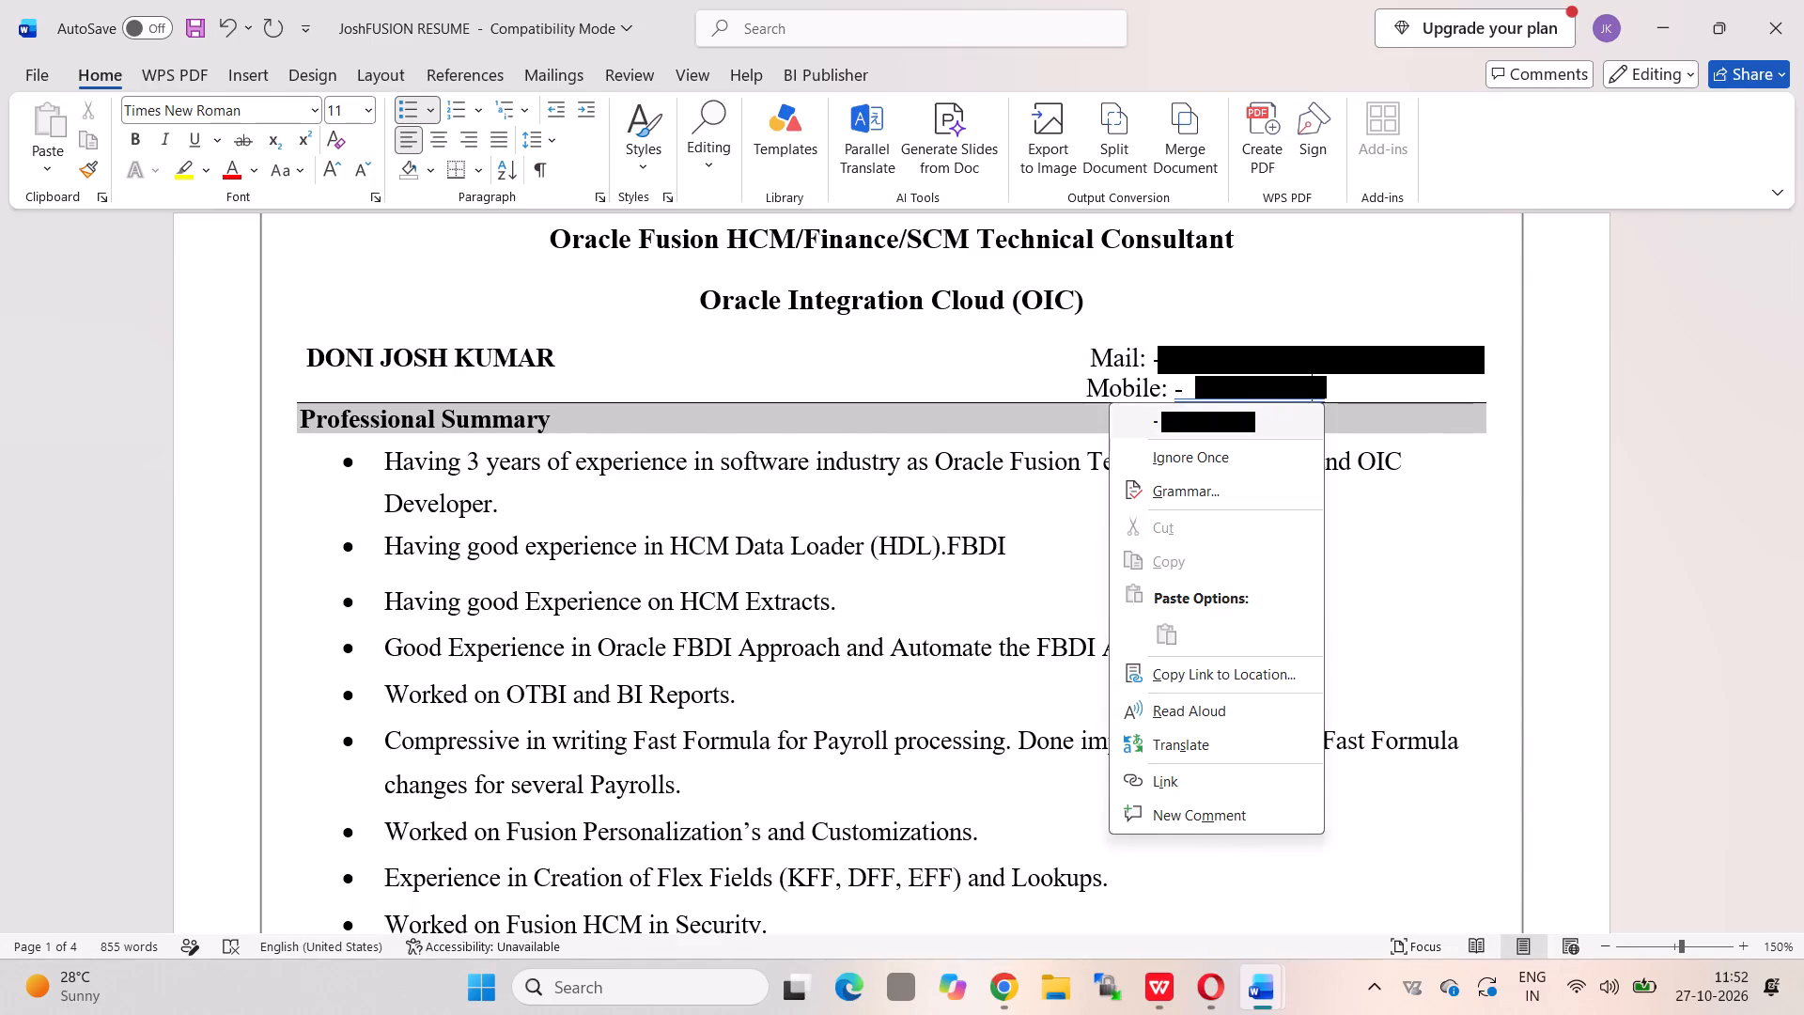
click(1243, 413)
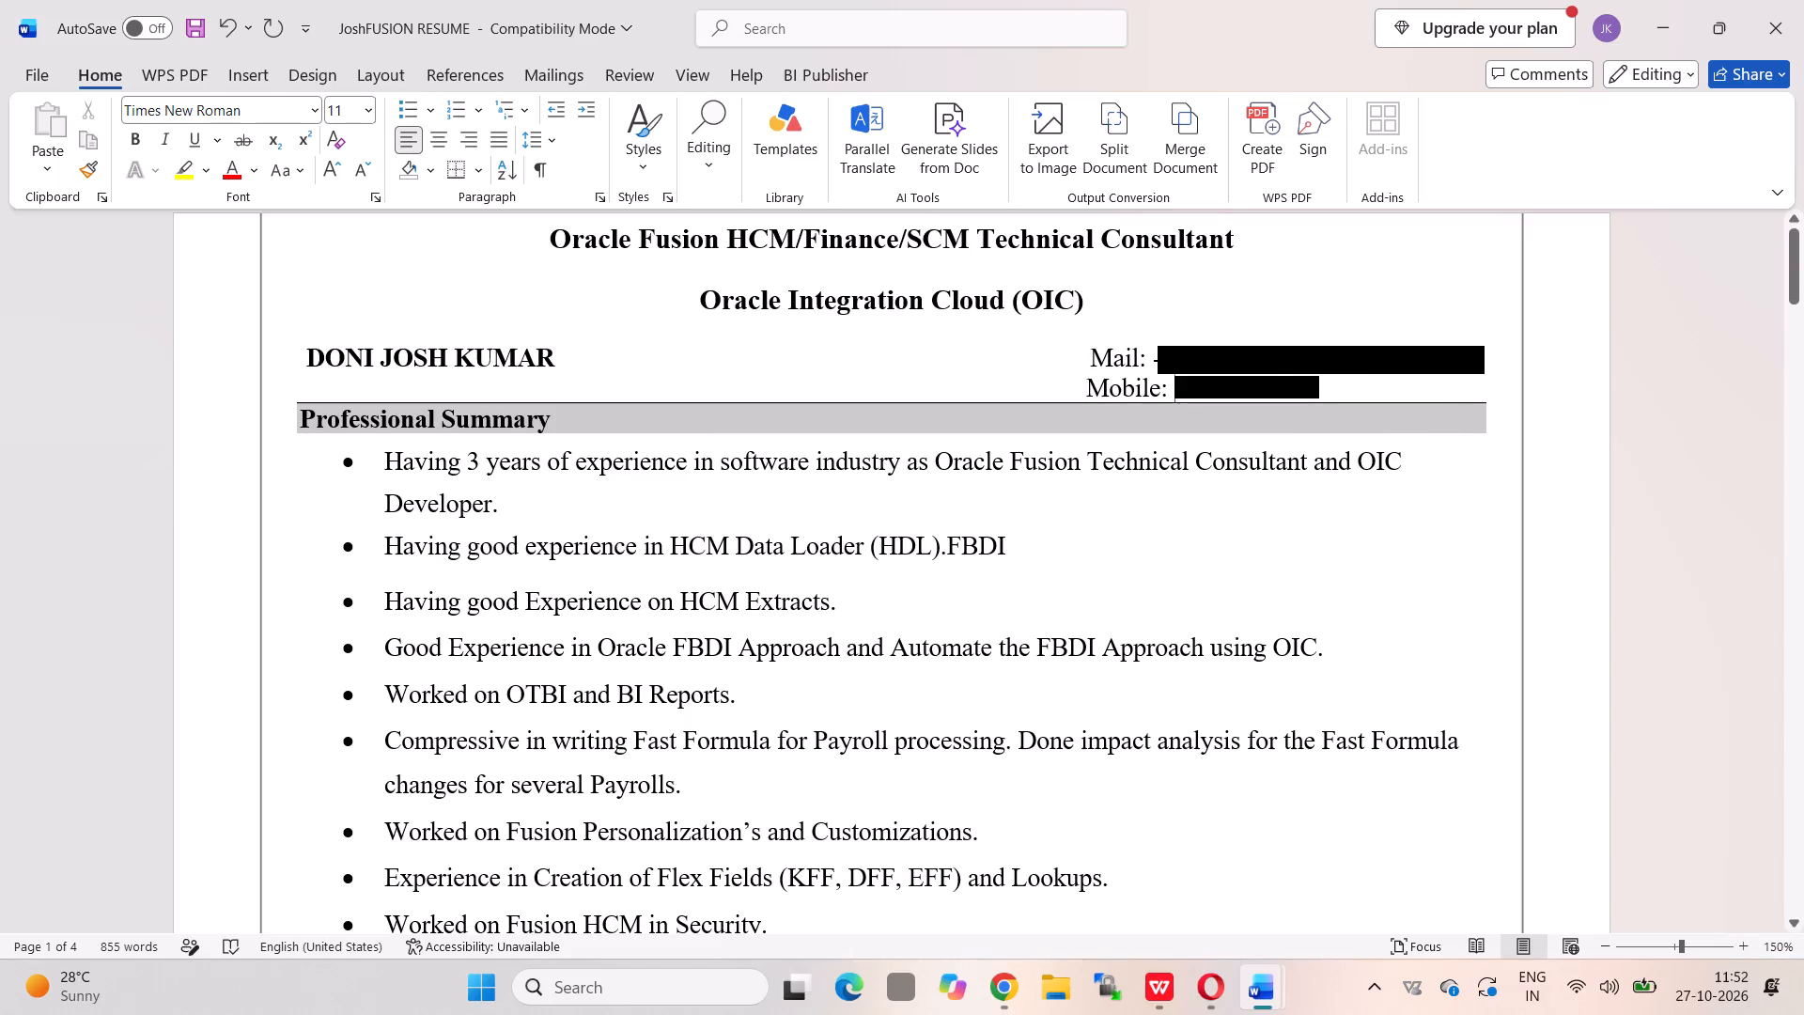
click(1184, 391)
key(BackSpace)
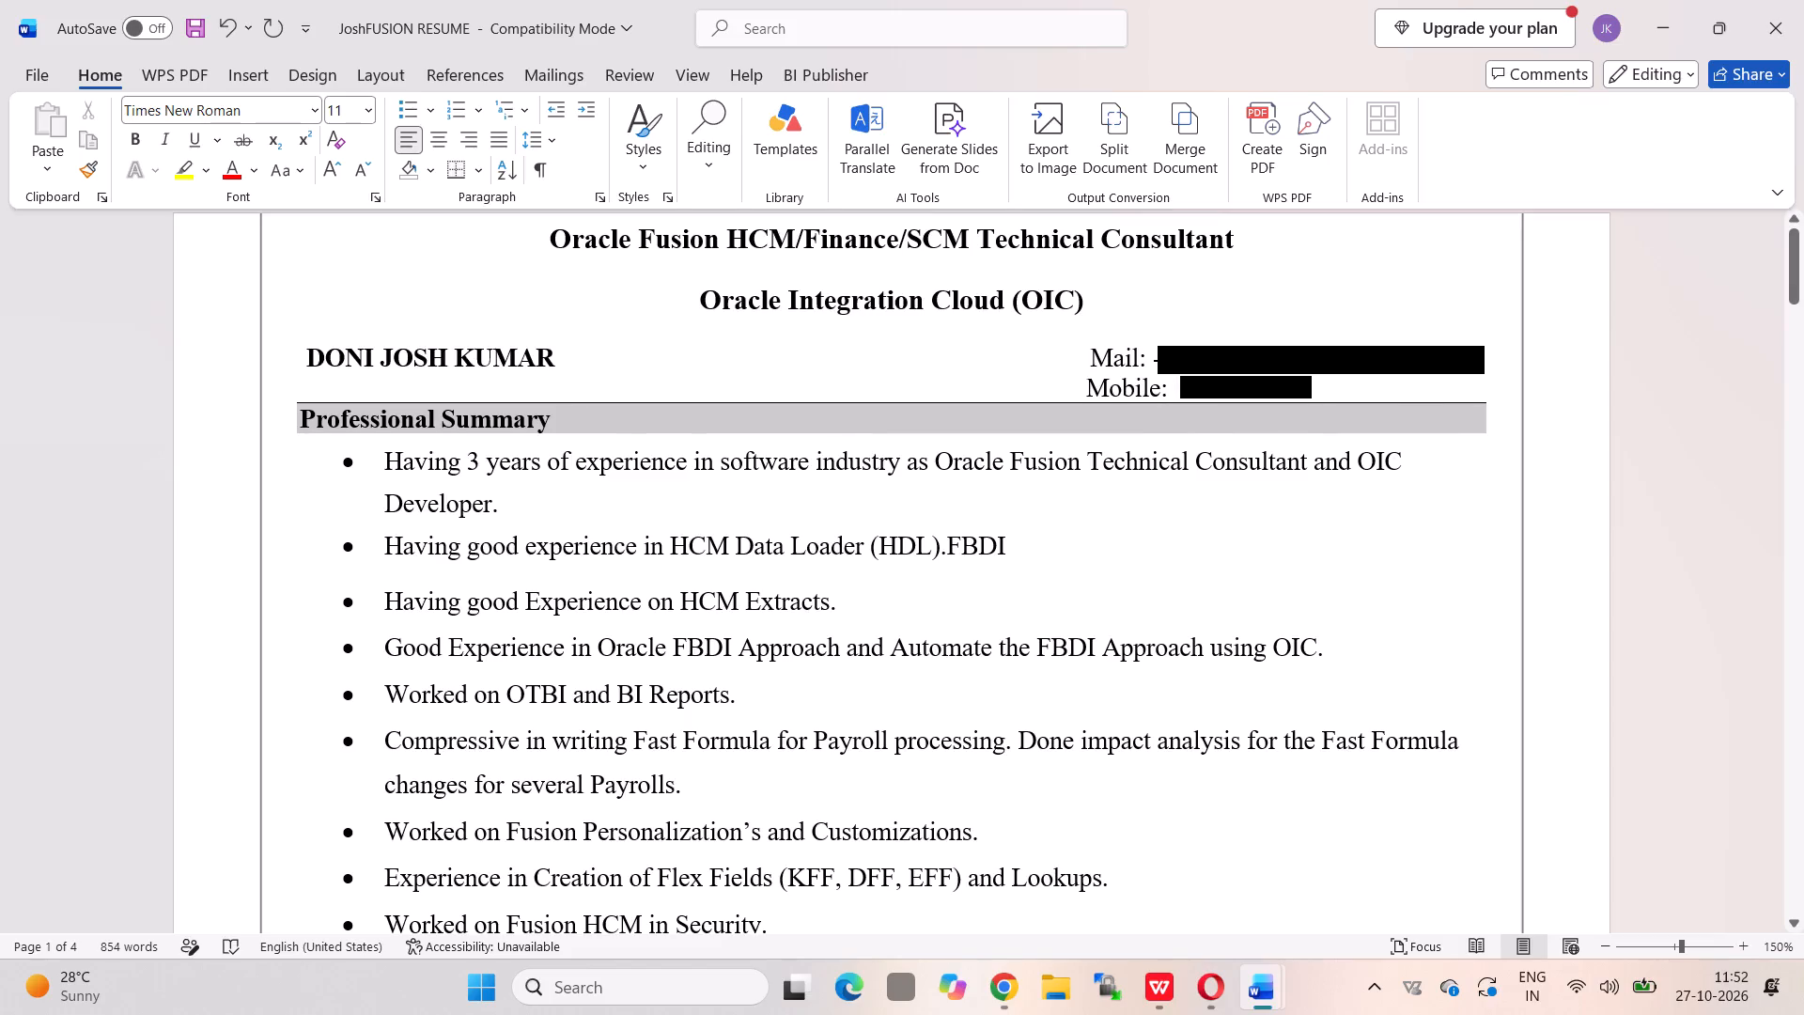
Delete the hyphen before the e-mail address on the header's Mail line, keeping a single space after the colon.
click(1165, 364)
key(BackSpace)
key(BackSpace)
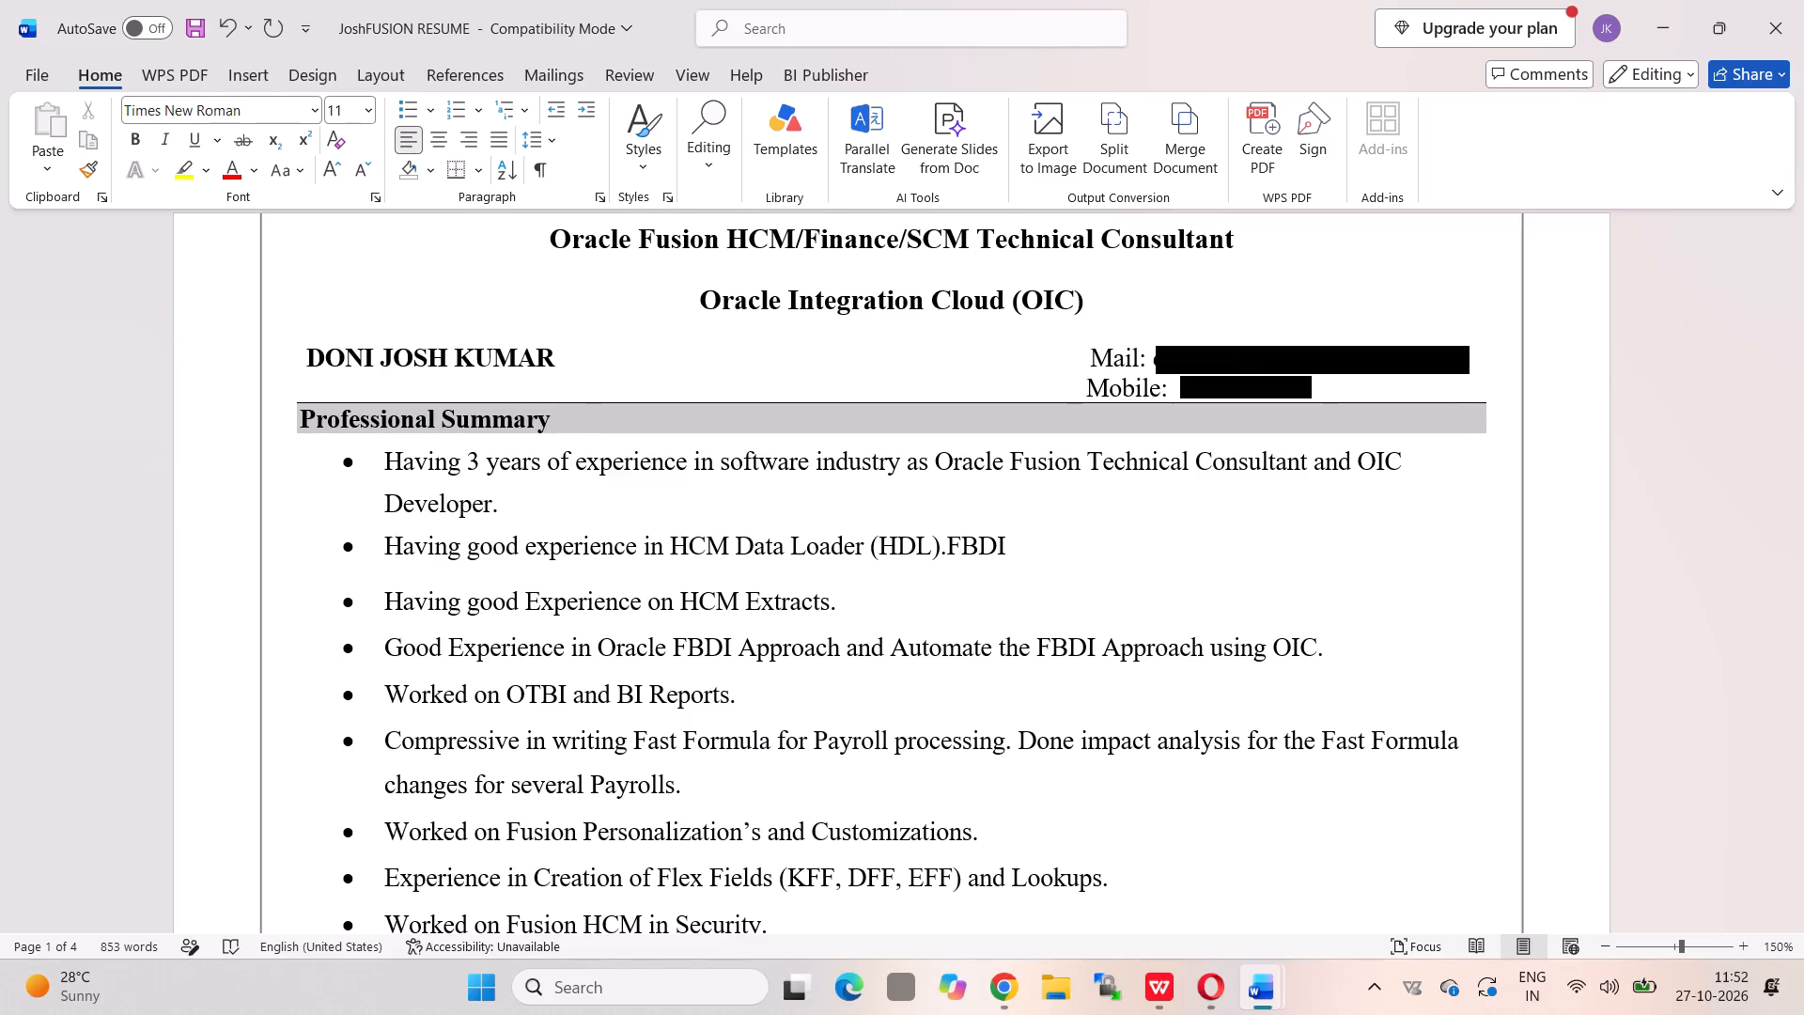
key(BackSpace)
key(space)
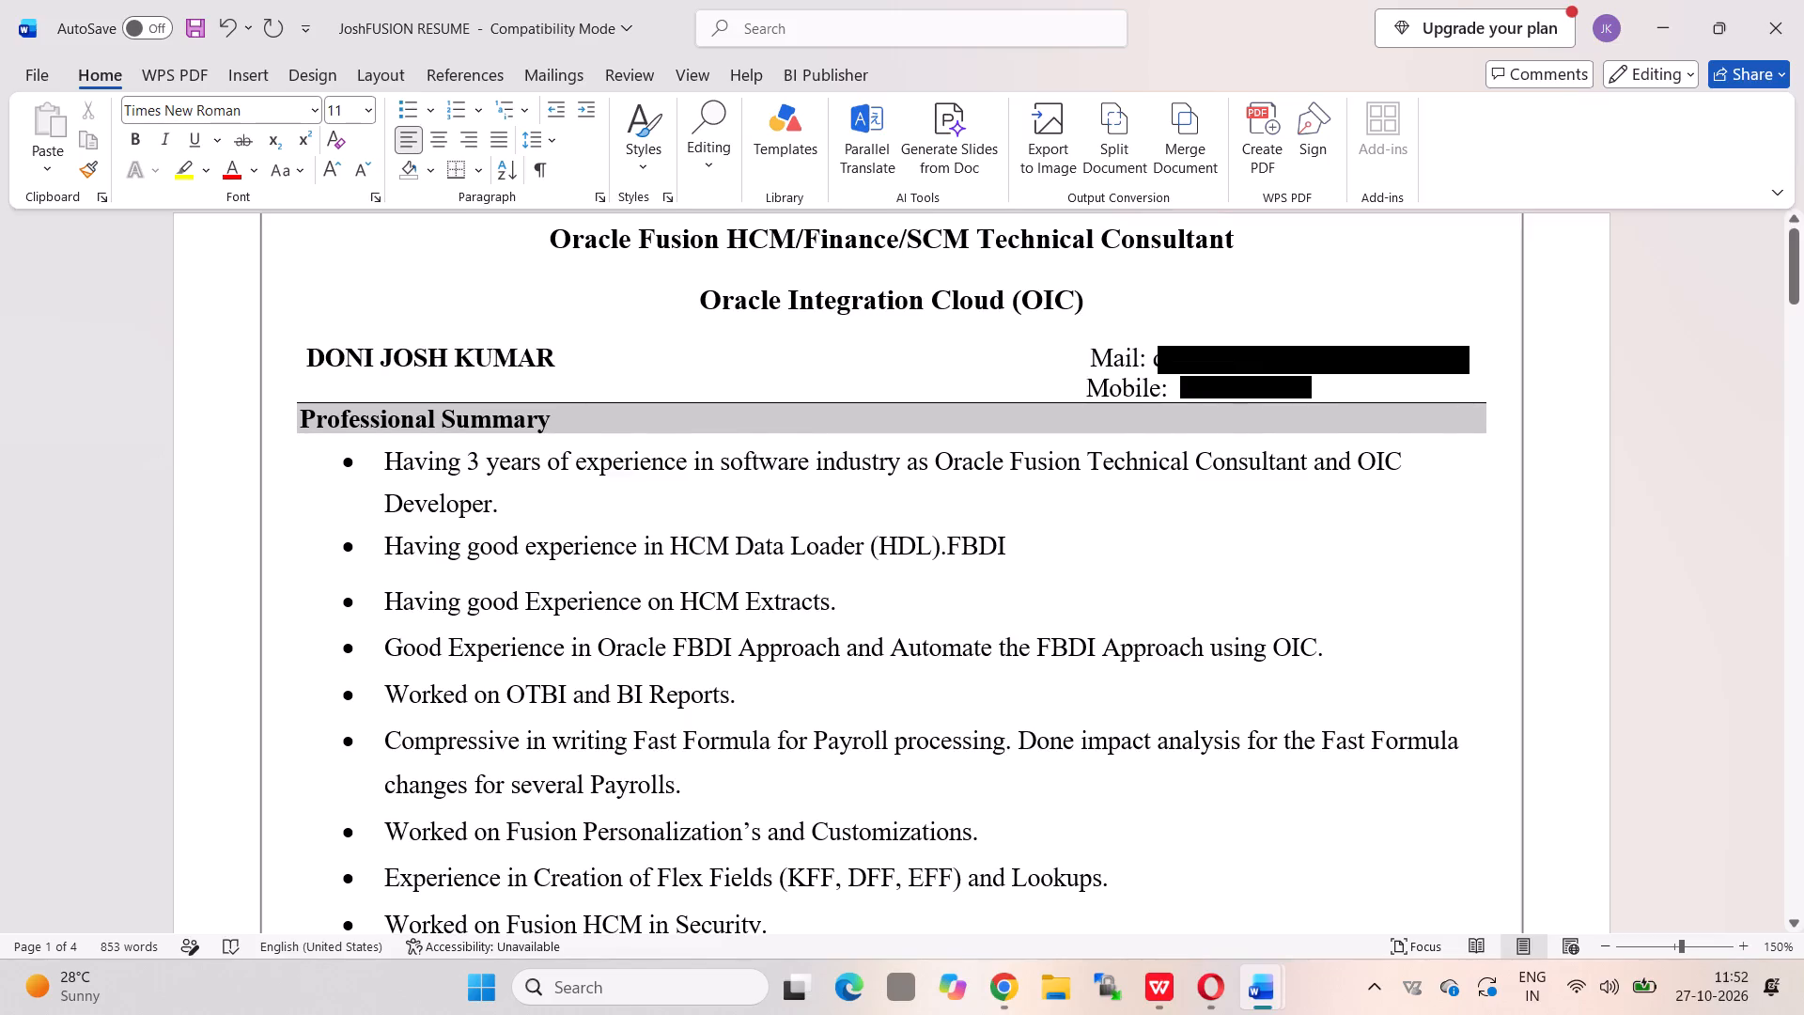
Review the whole resume from the header to the last Project # 1 bullets and return to the header.
scroll(609, 498, down, 2)
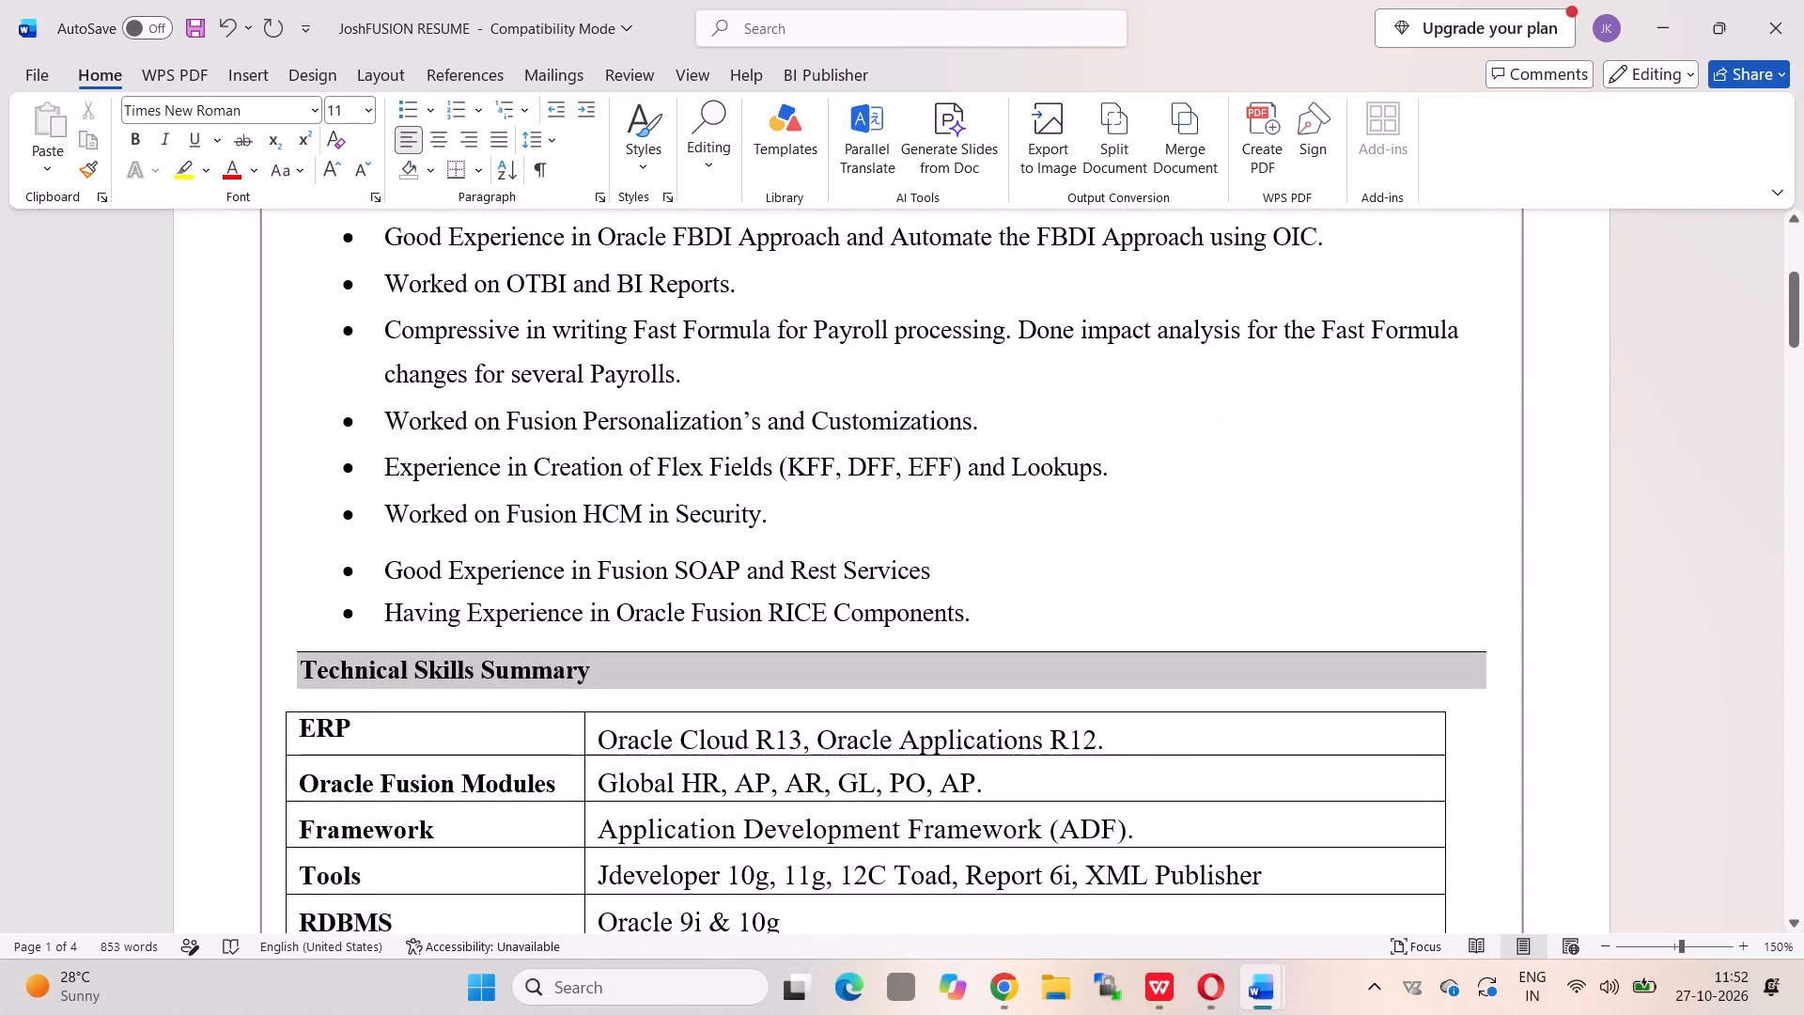
scroll(609, 498, down, 1)
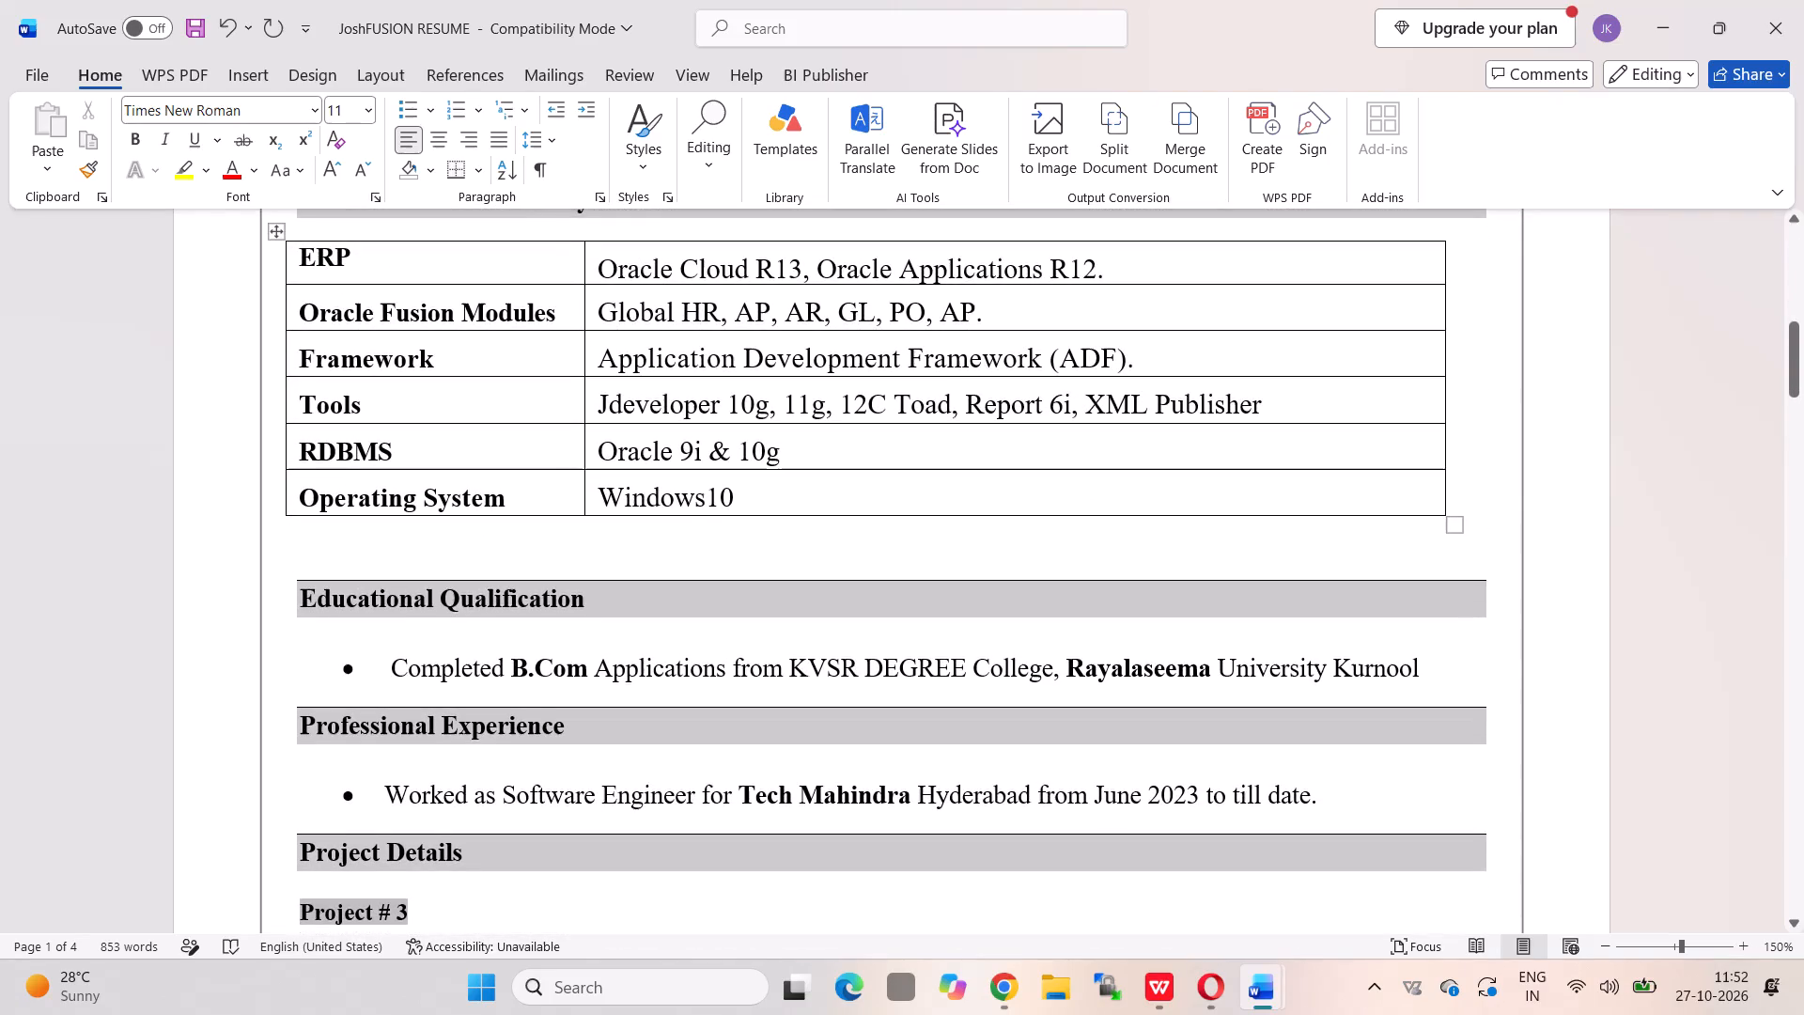
scroll(609, 498, down, 2)
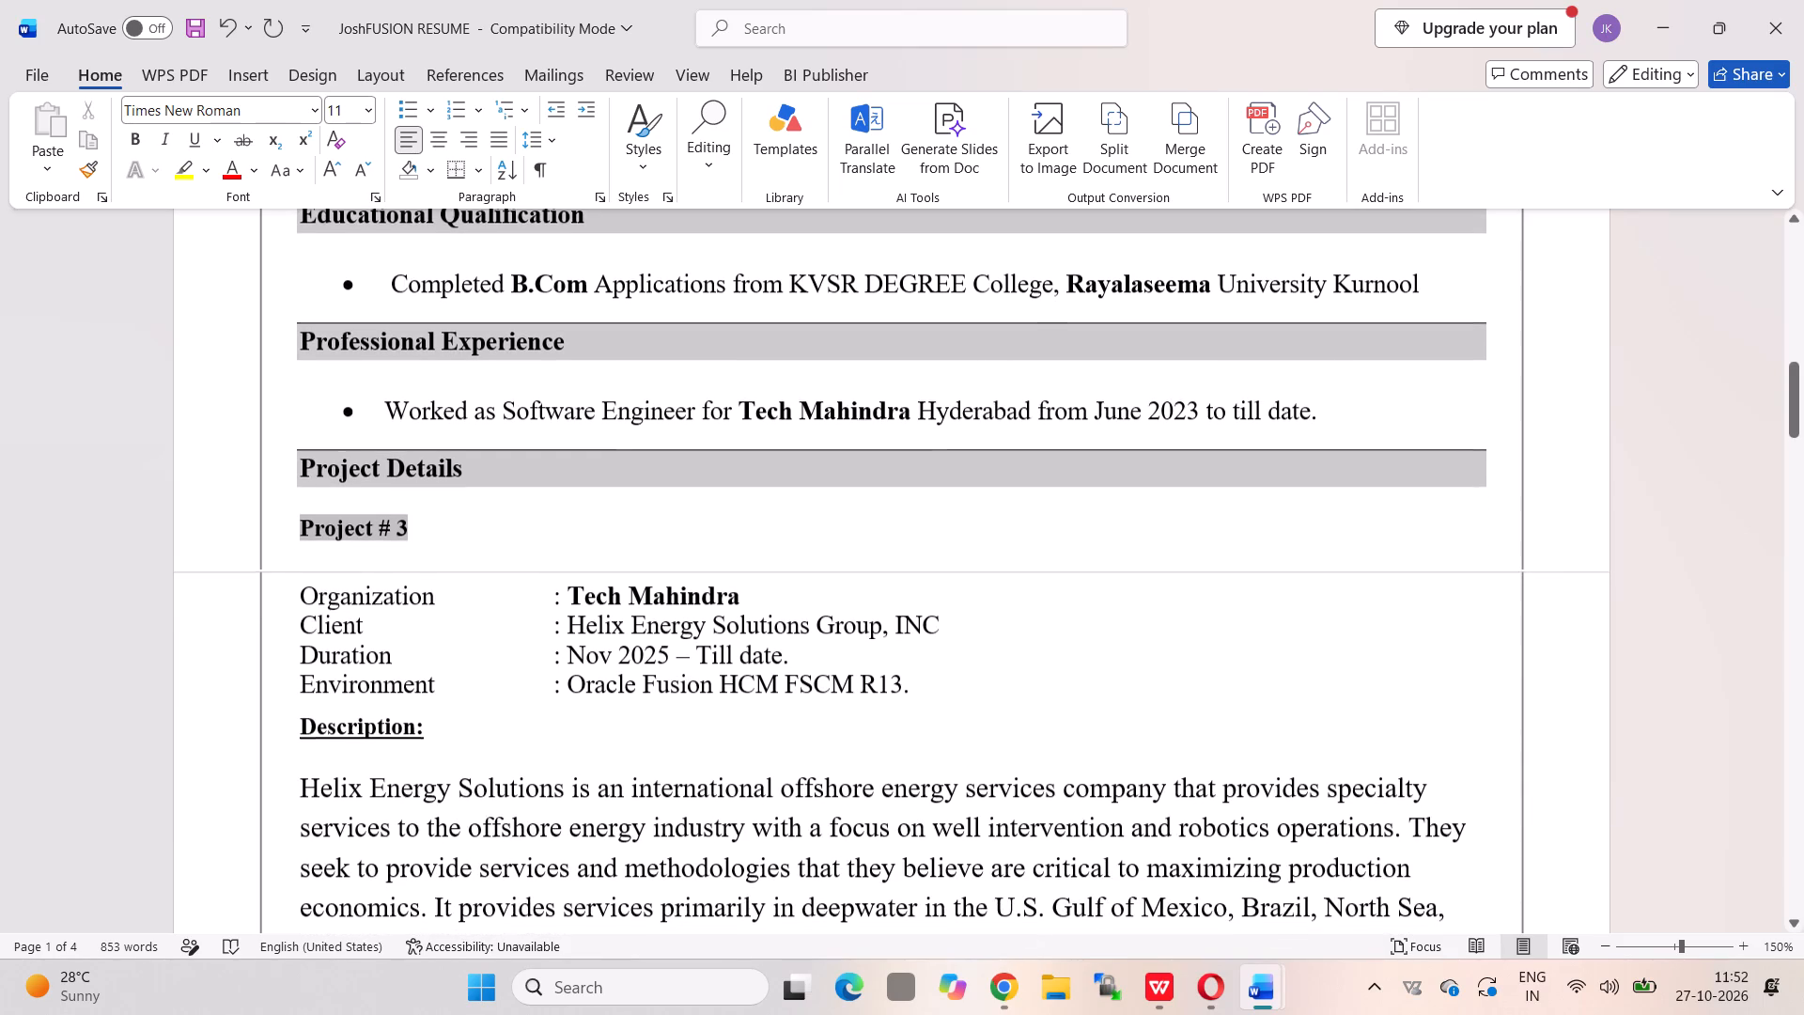
scroll(609, 498, down, 3)
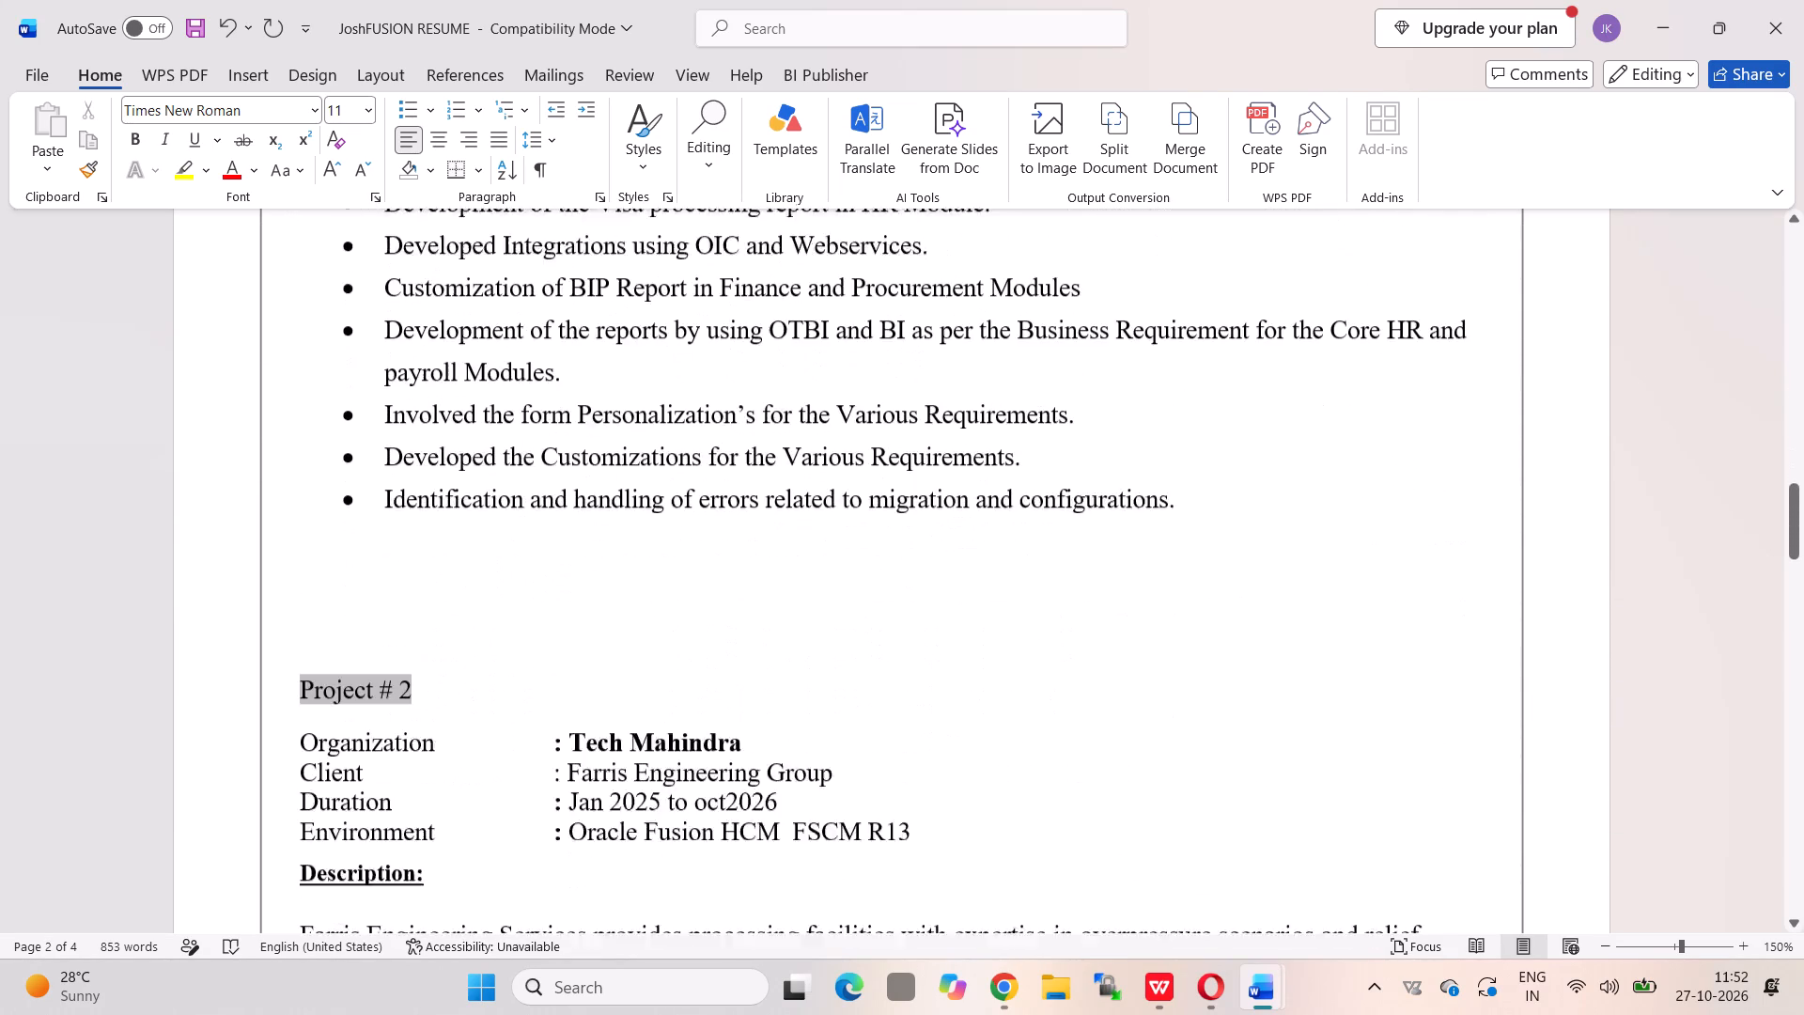
scroll(609, 498, down, 3)
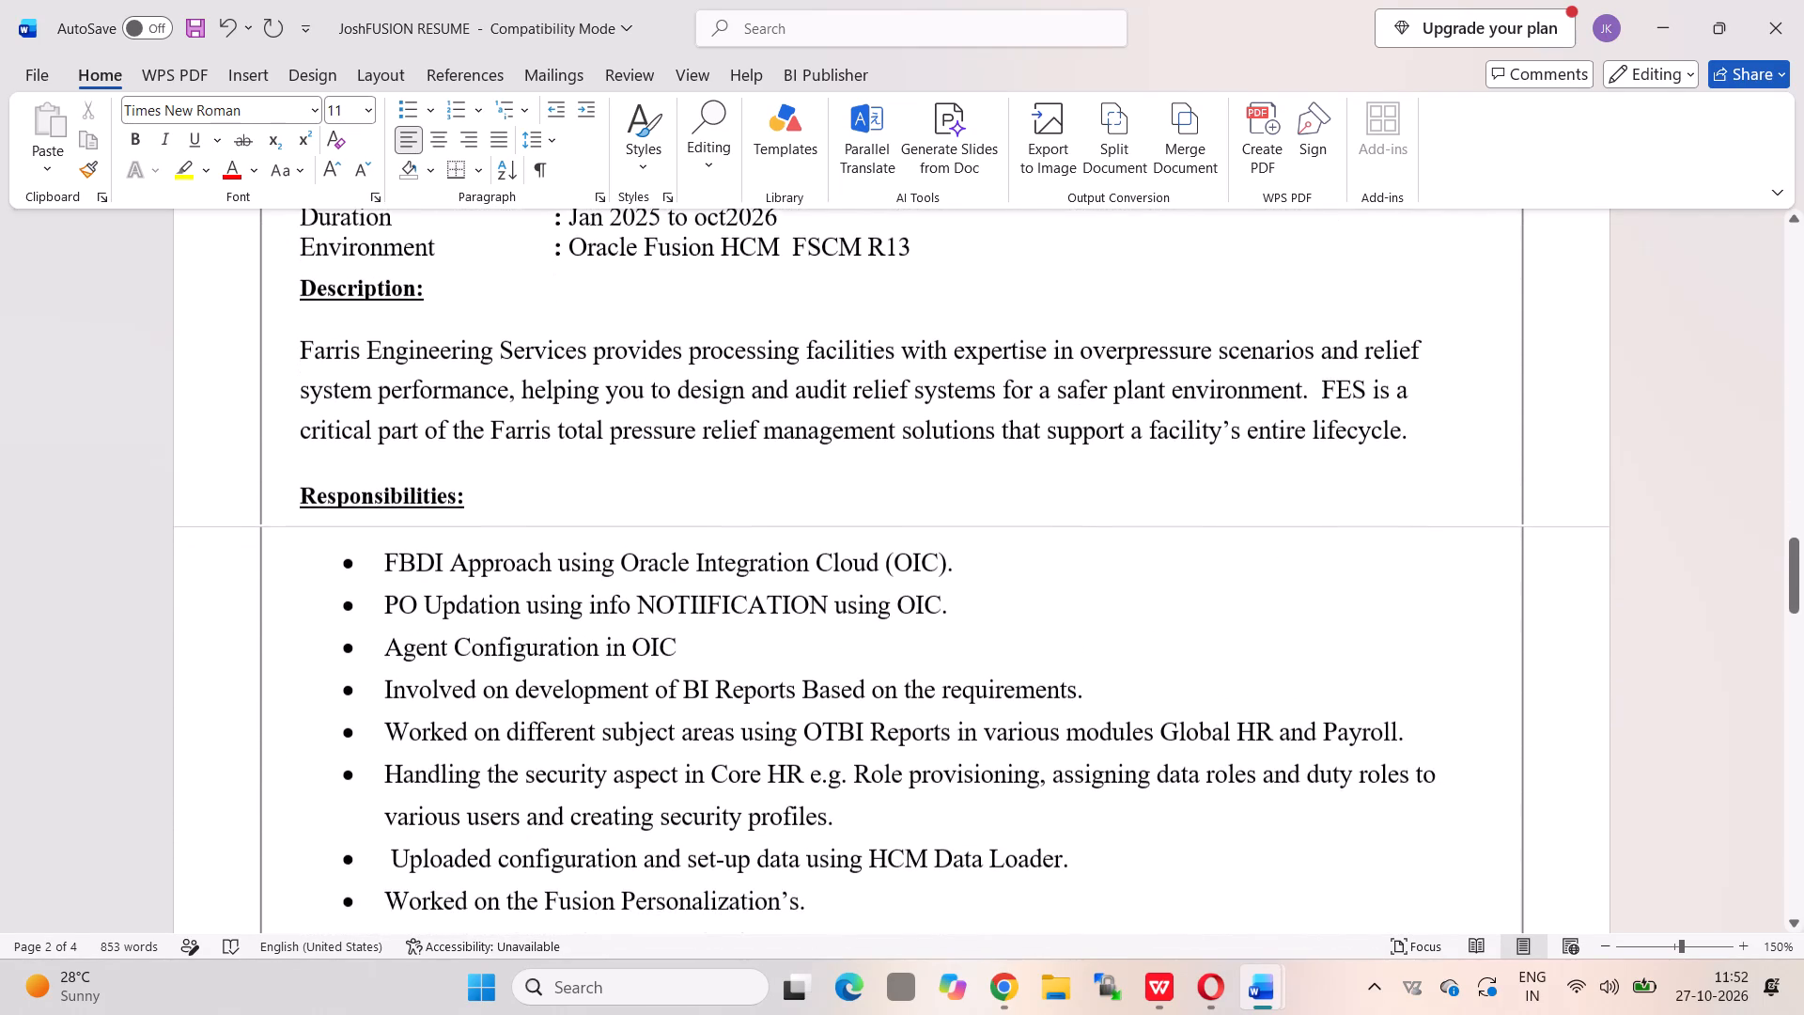
scroll(609, 498, down, 3)
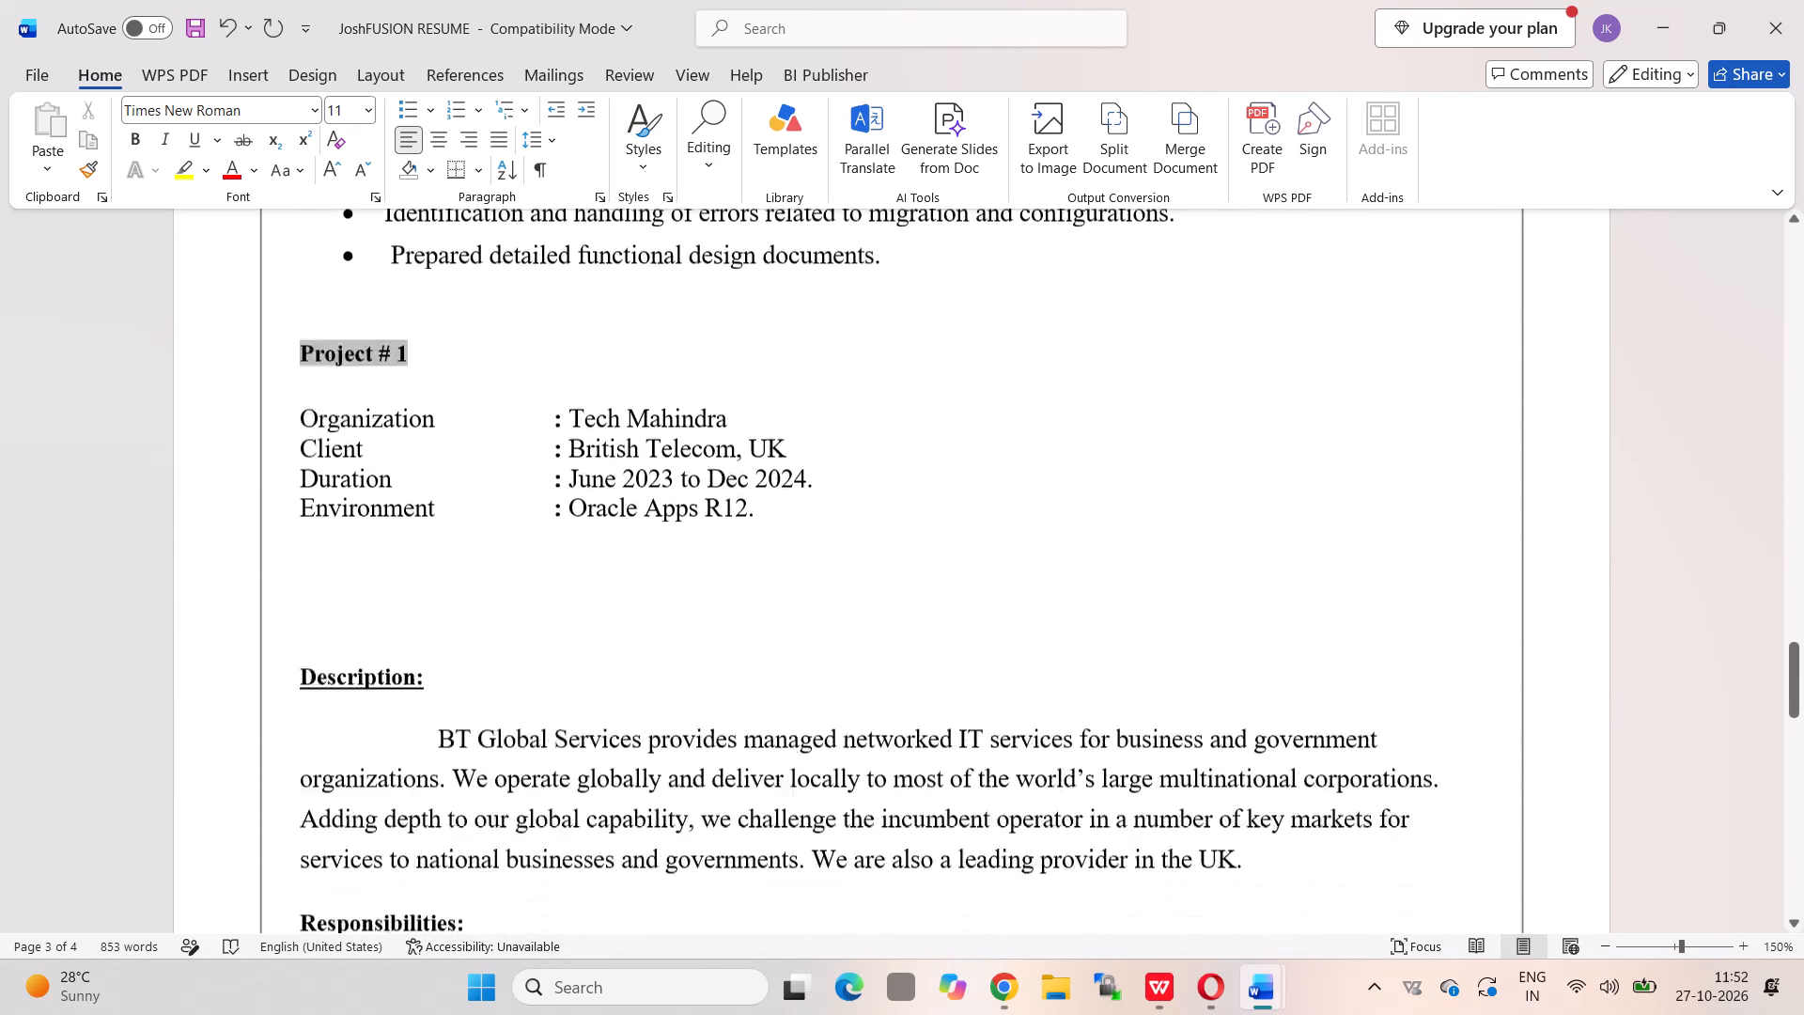
scroll(609, 498, down, 3)
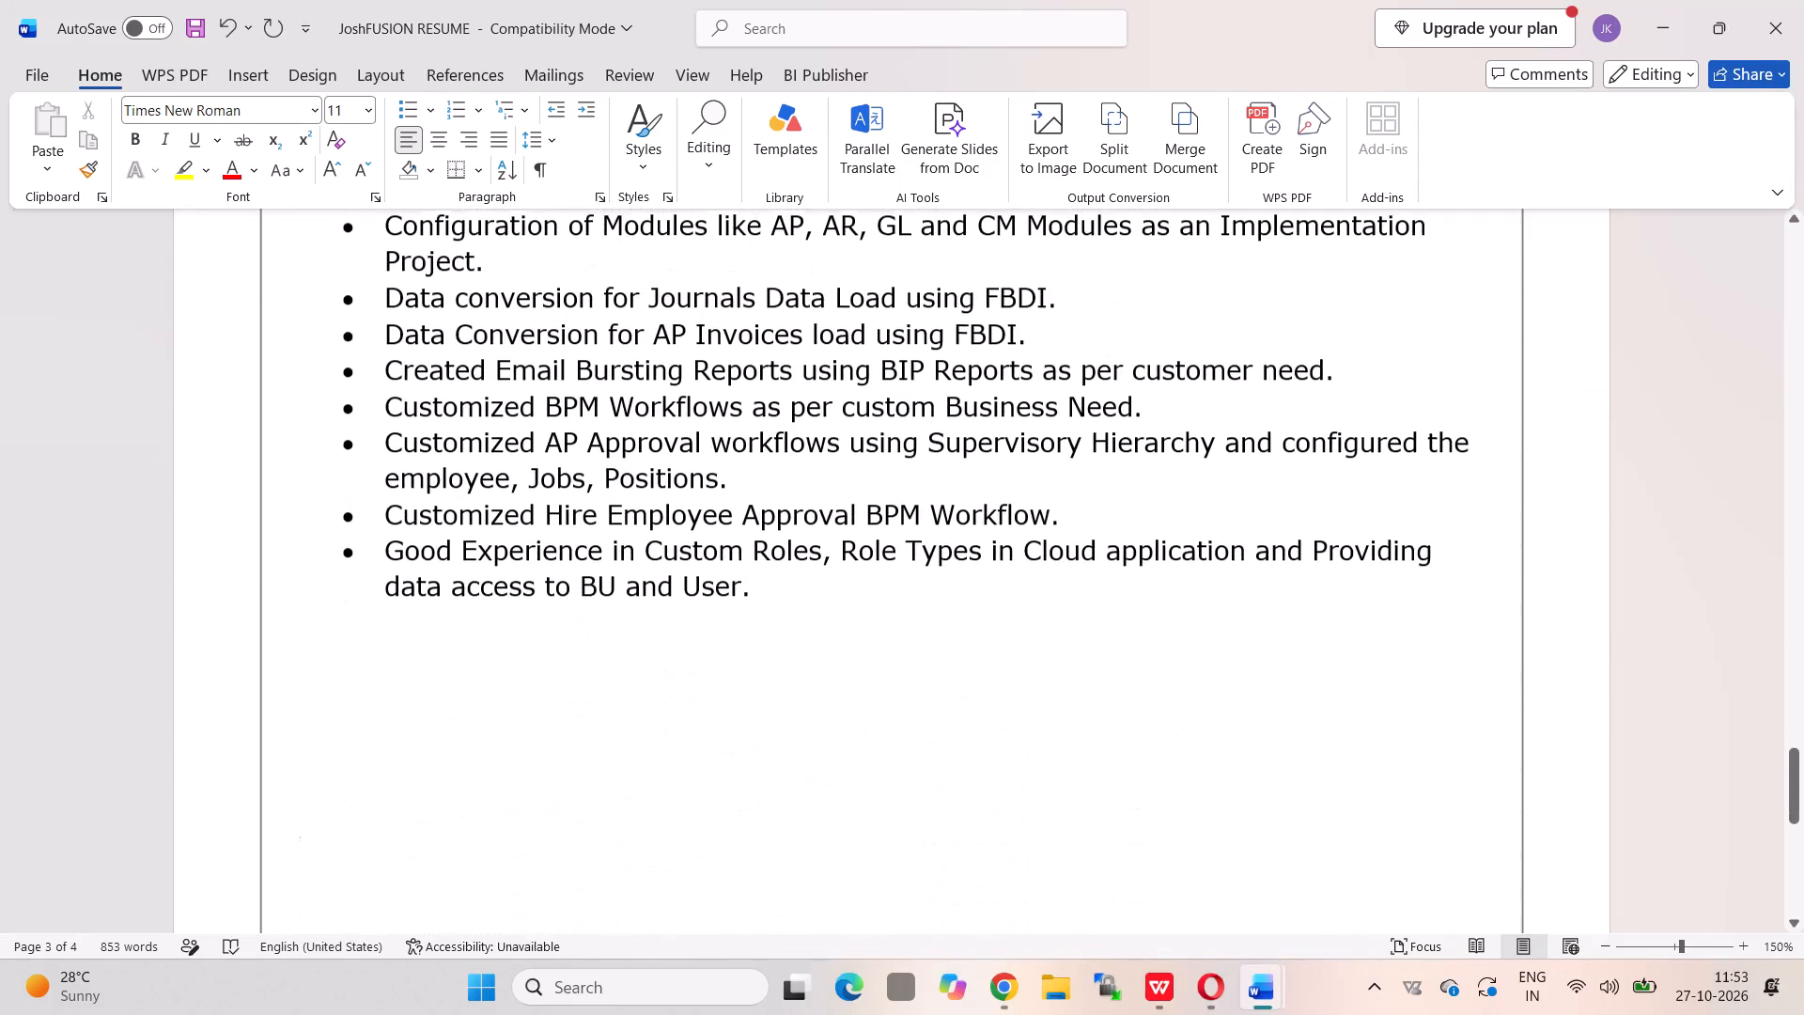
scroll(609, 498, down, 2)
scroll(609, 498, up, 2)
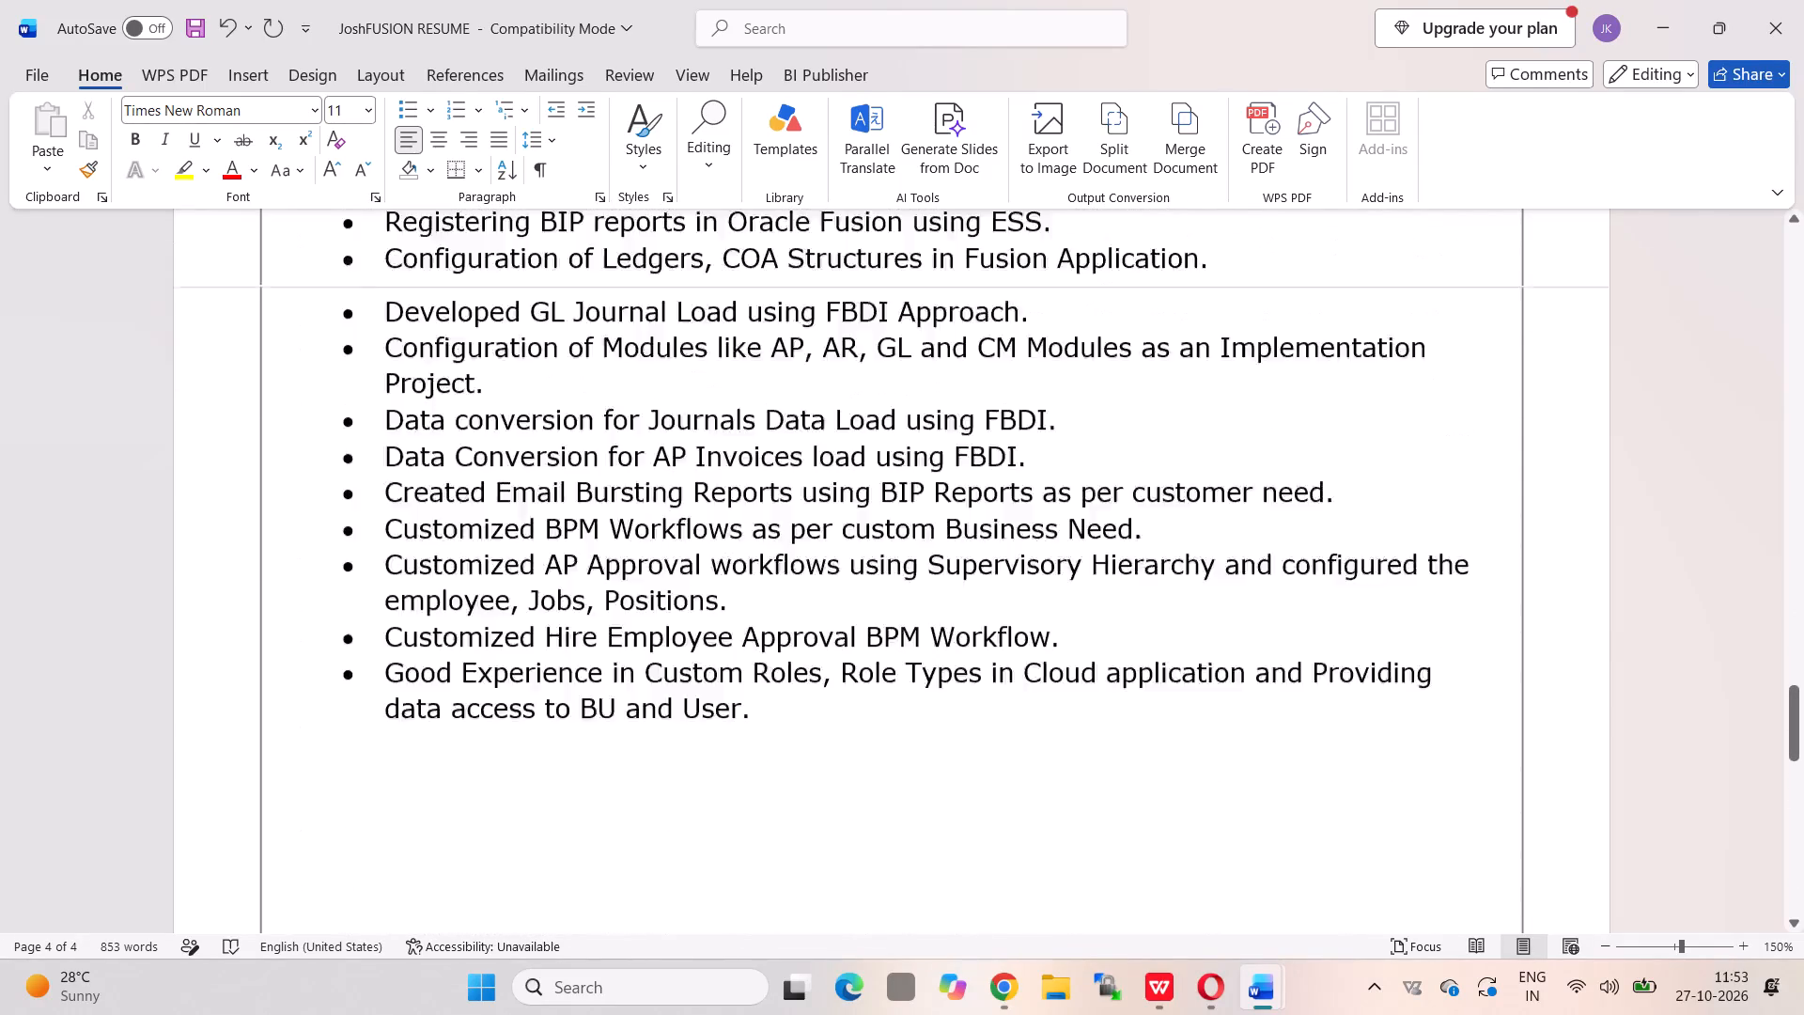
scroll(609, 498, up, 1)
scroll(609, 498, up, 20)
scroll(609, 498, up, 6)
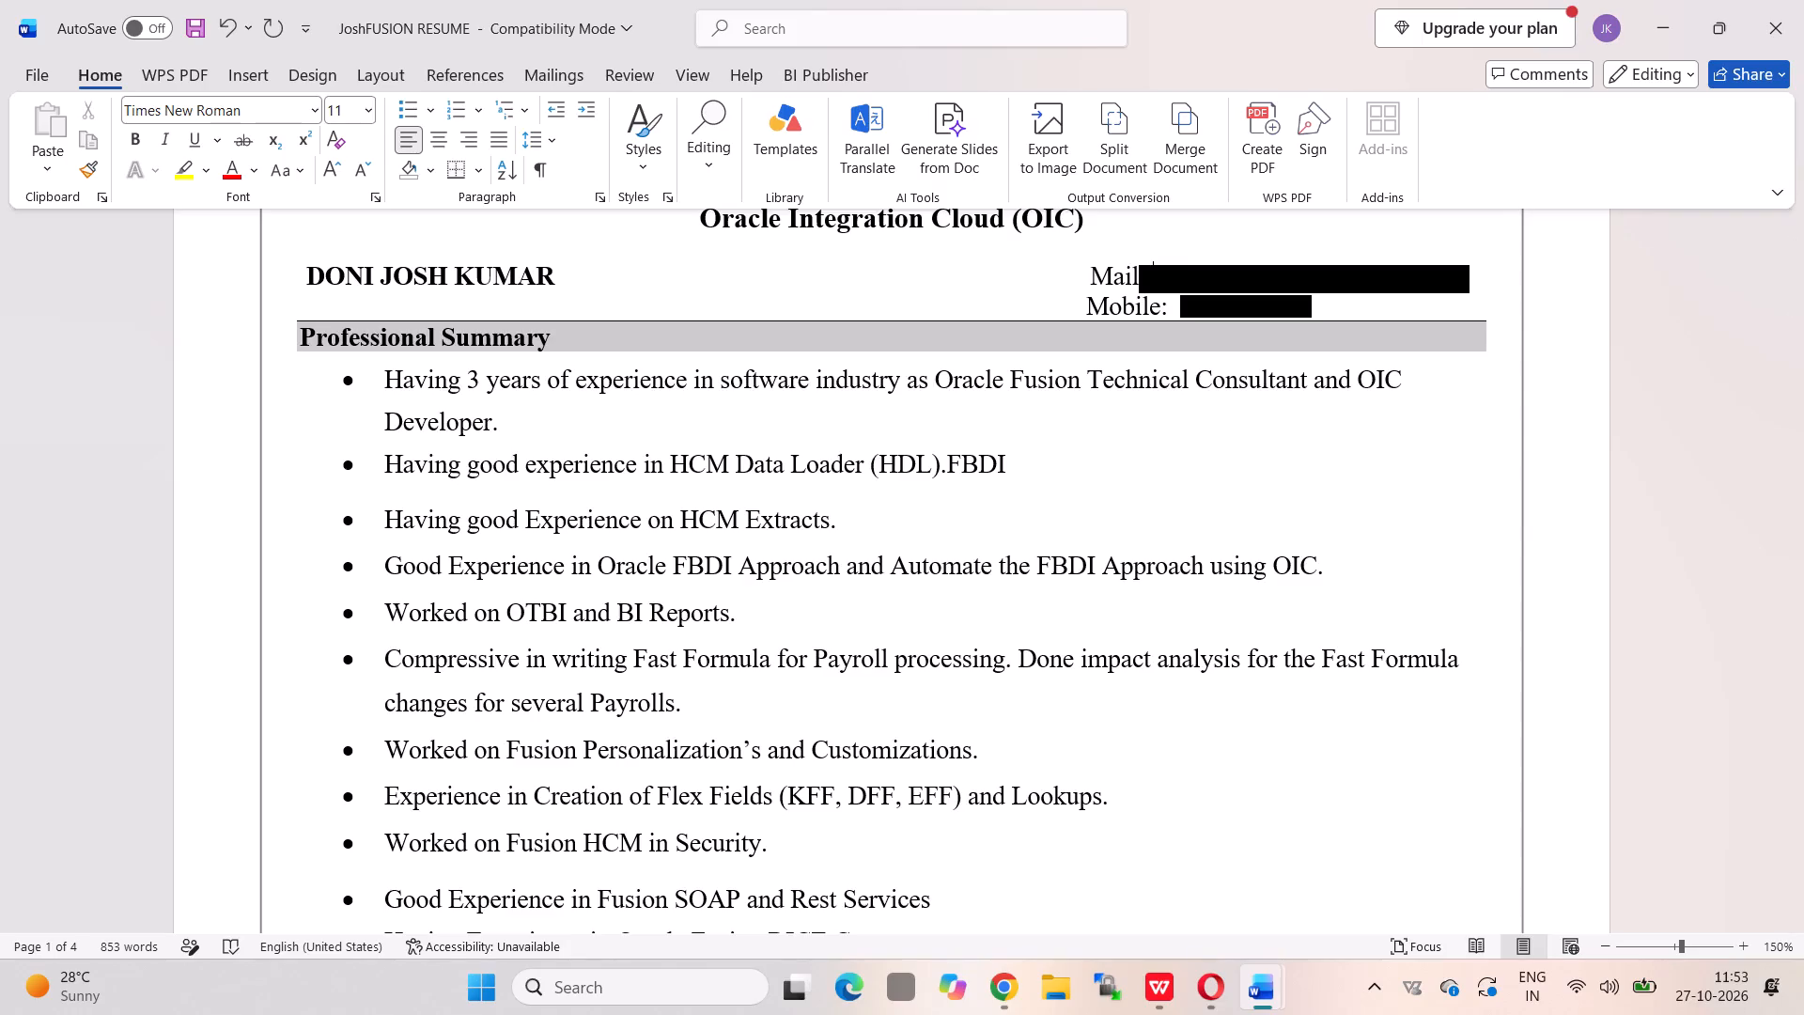
scroll(609, 498, up, 6)
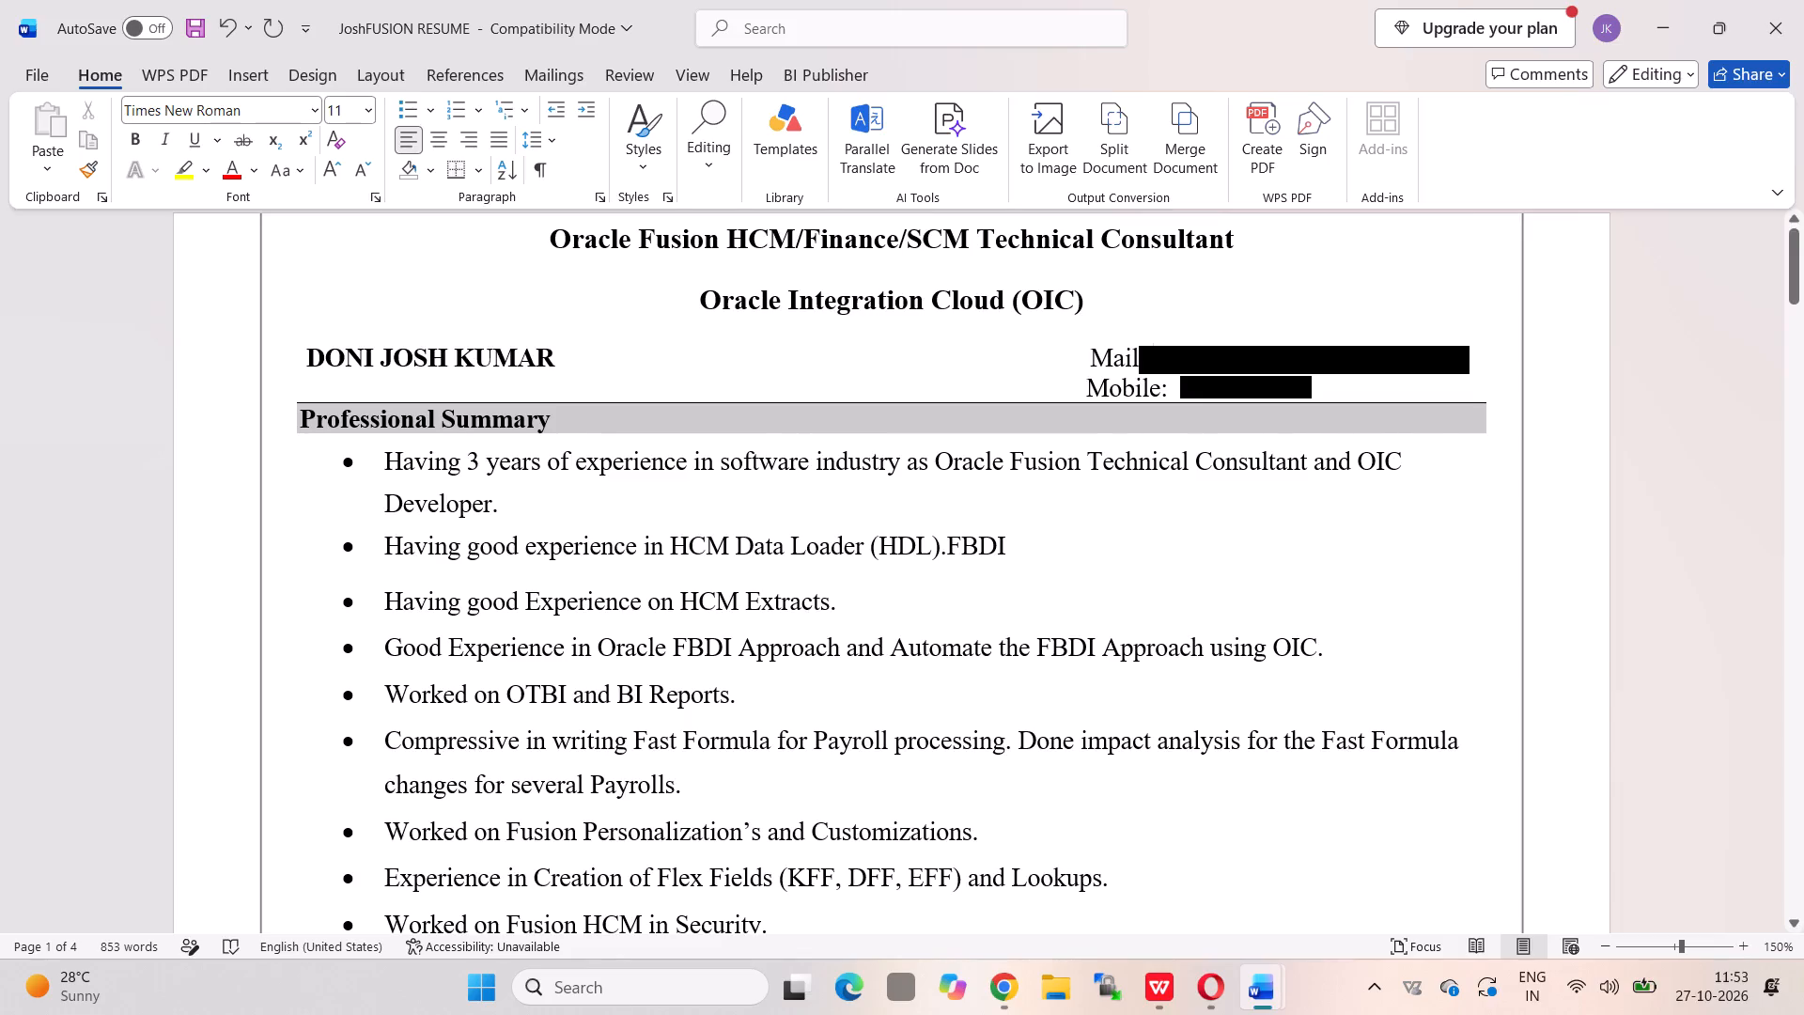
Read through the resume again from Professional Summary to the end of Project # 1, checking for leftover errors.
scroll(702, 582, down, 1)
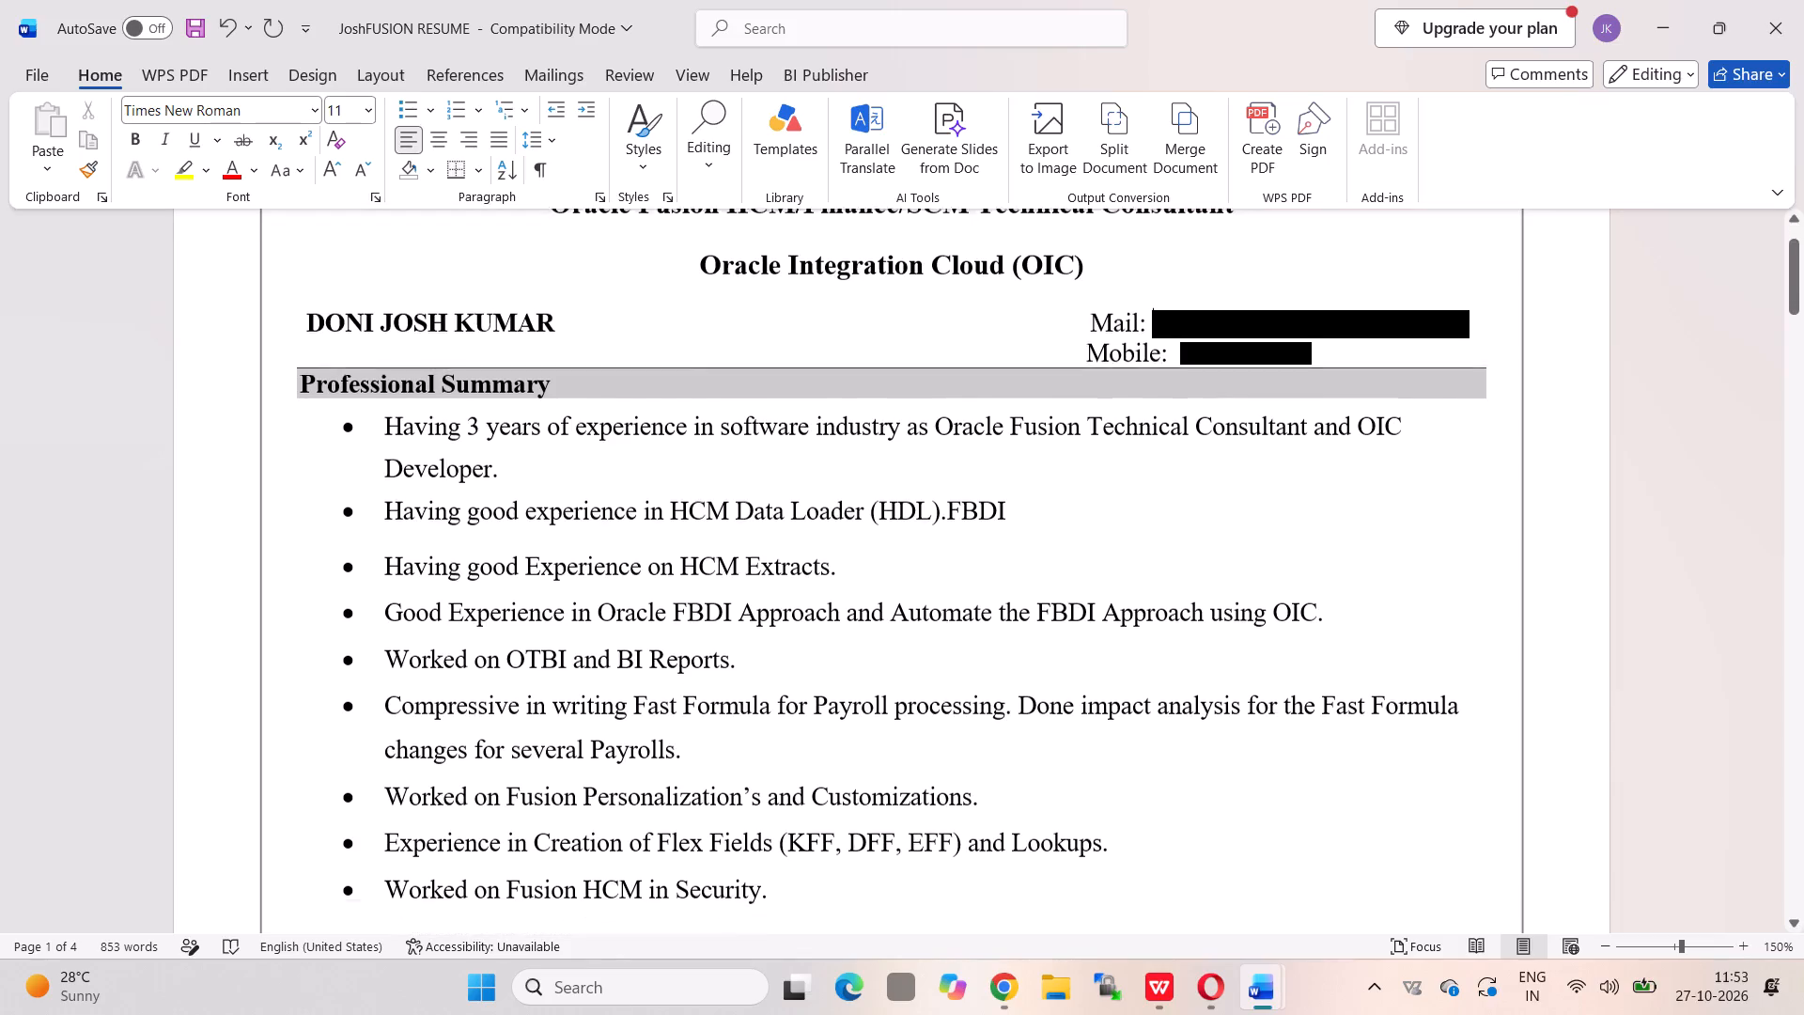
scroll(702, 582, down, 1)
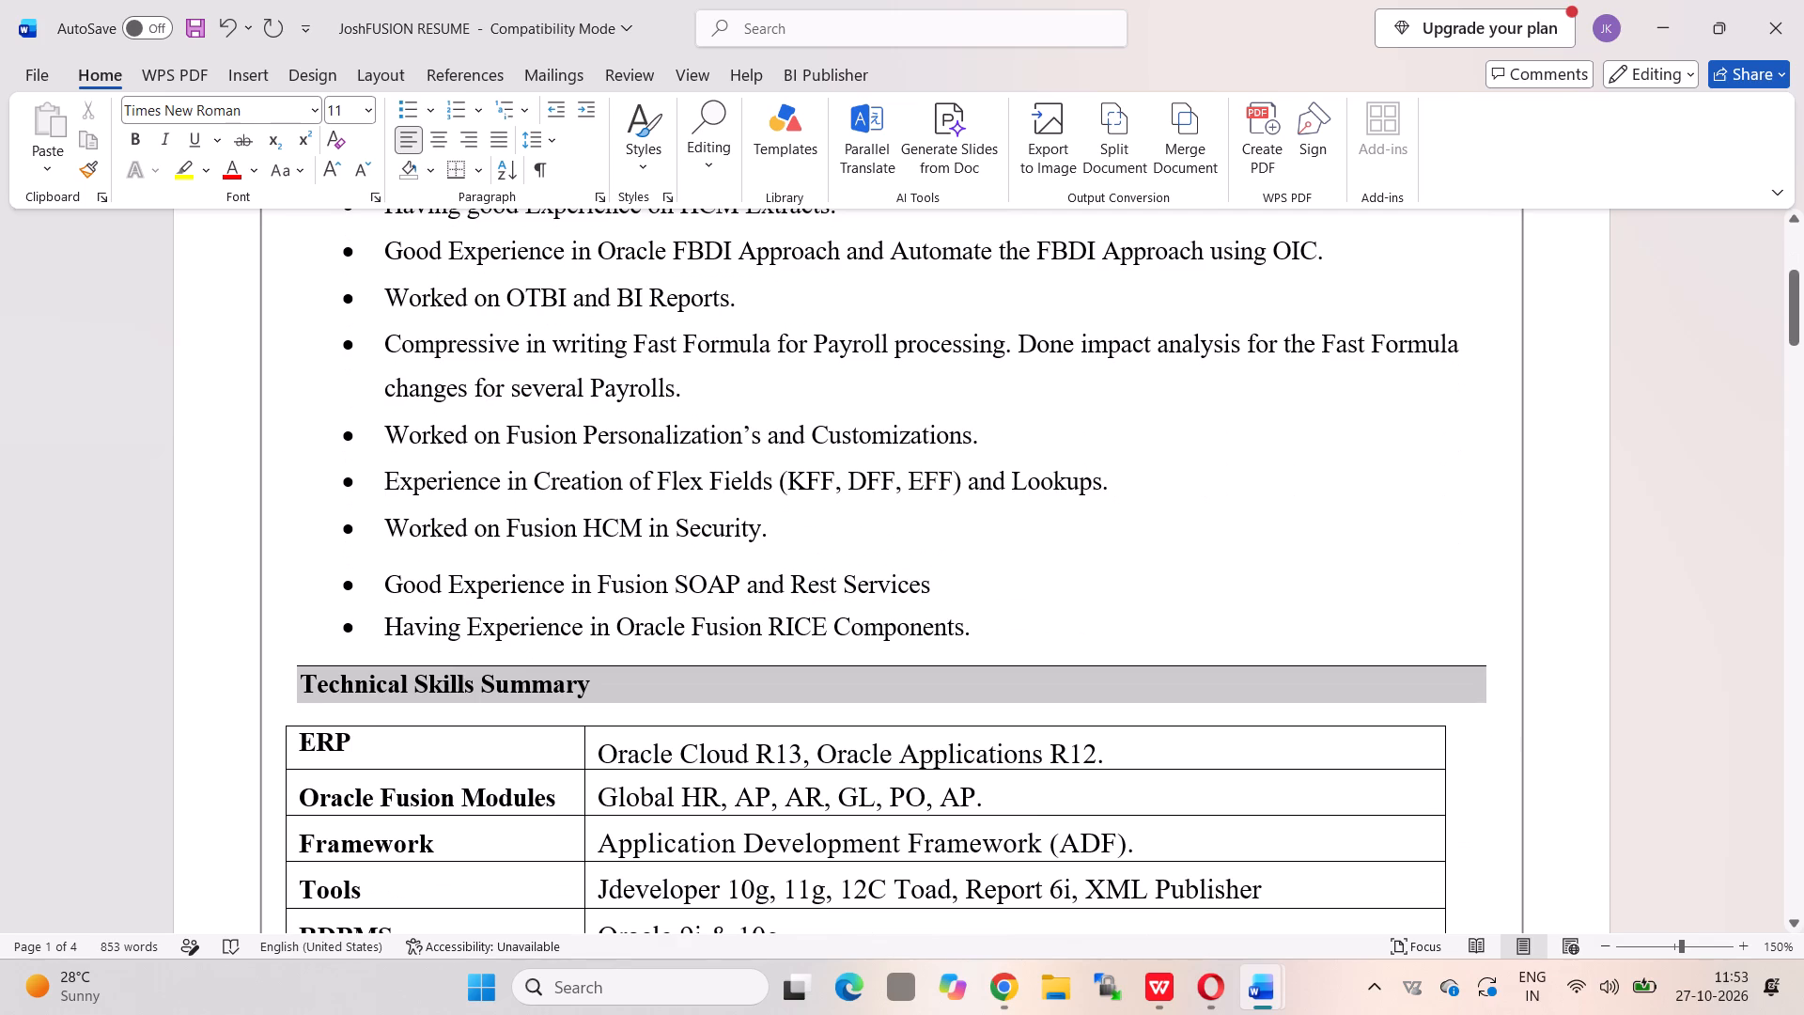
scroll(702, 582, down, 3)
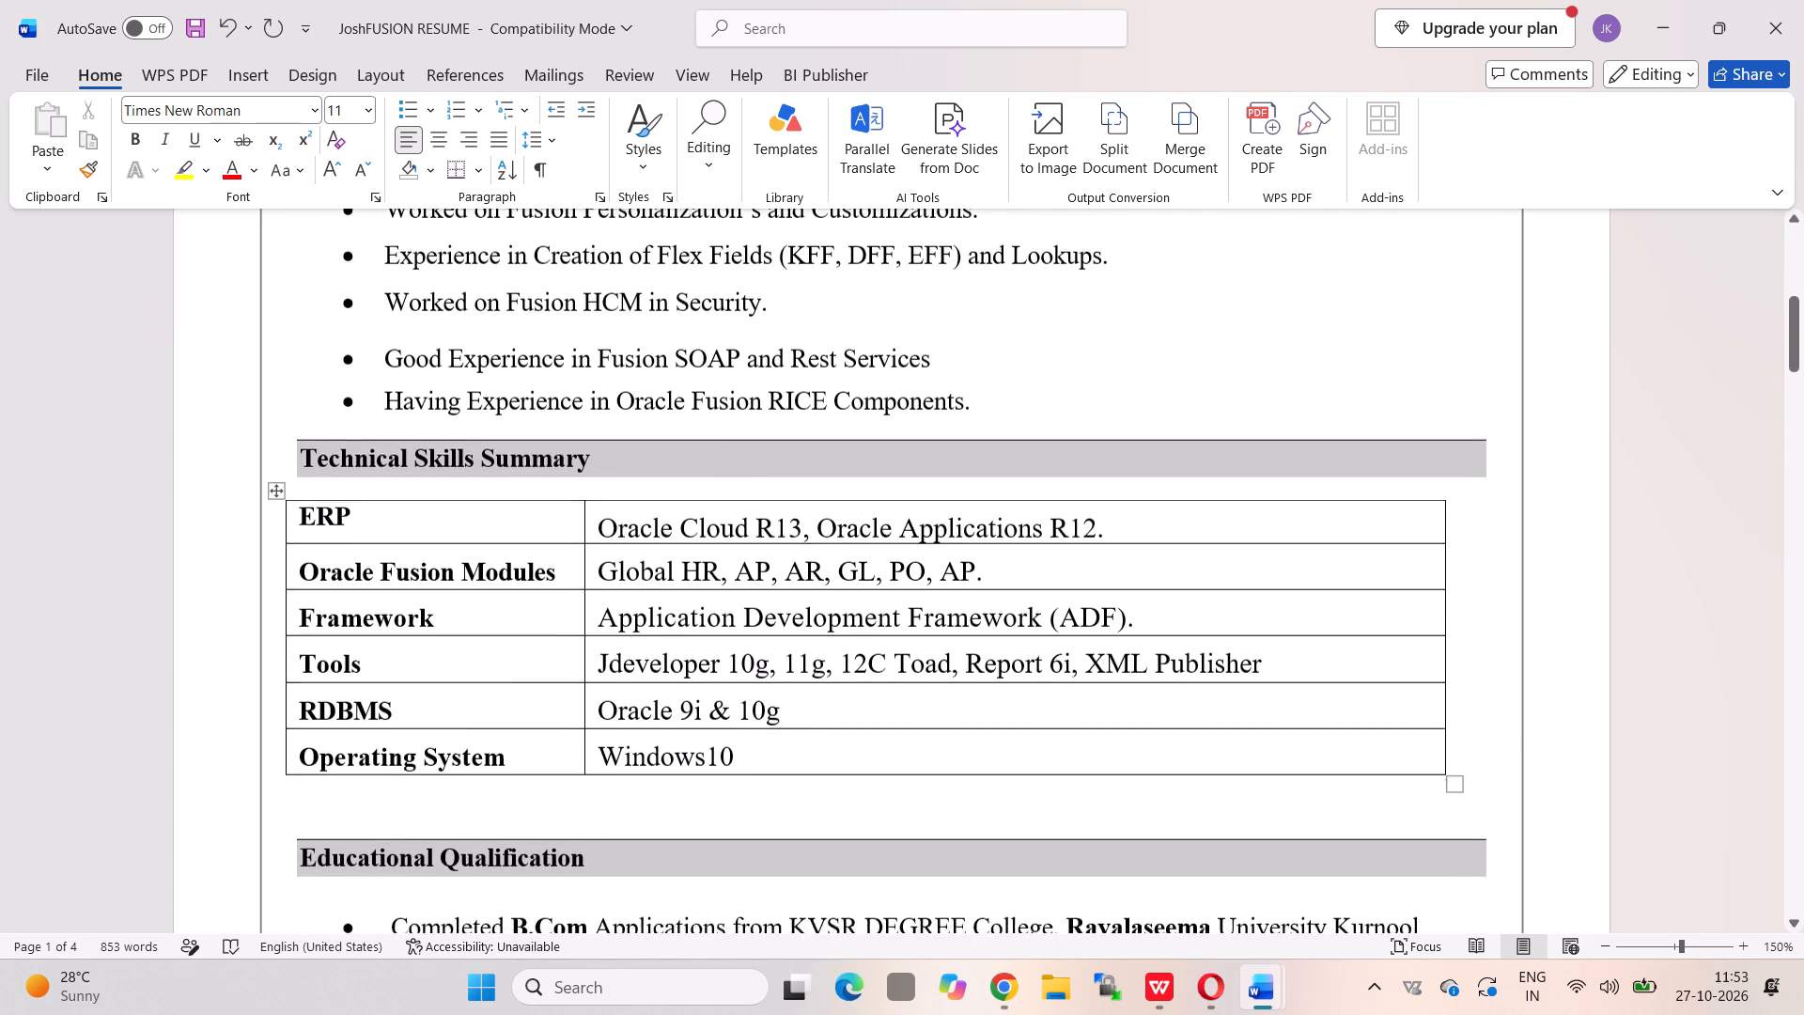
scroll(702, 582, down, 4)
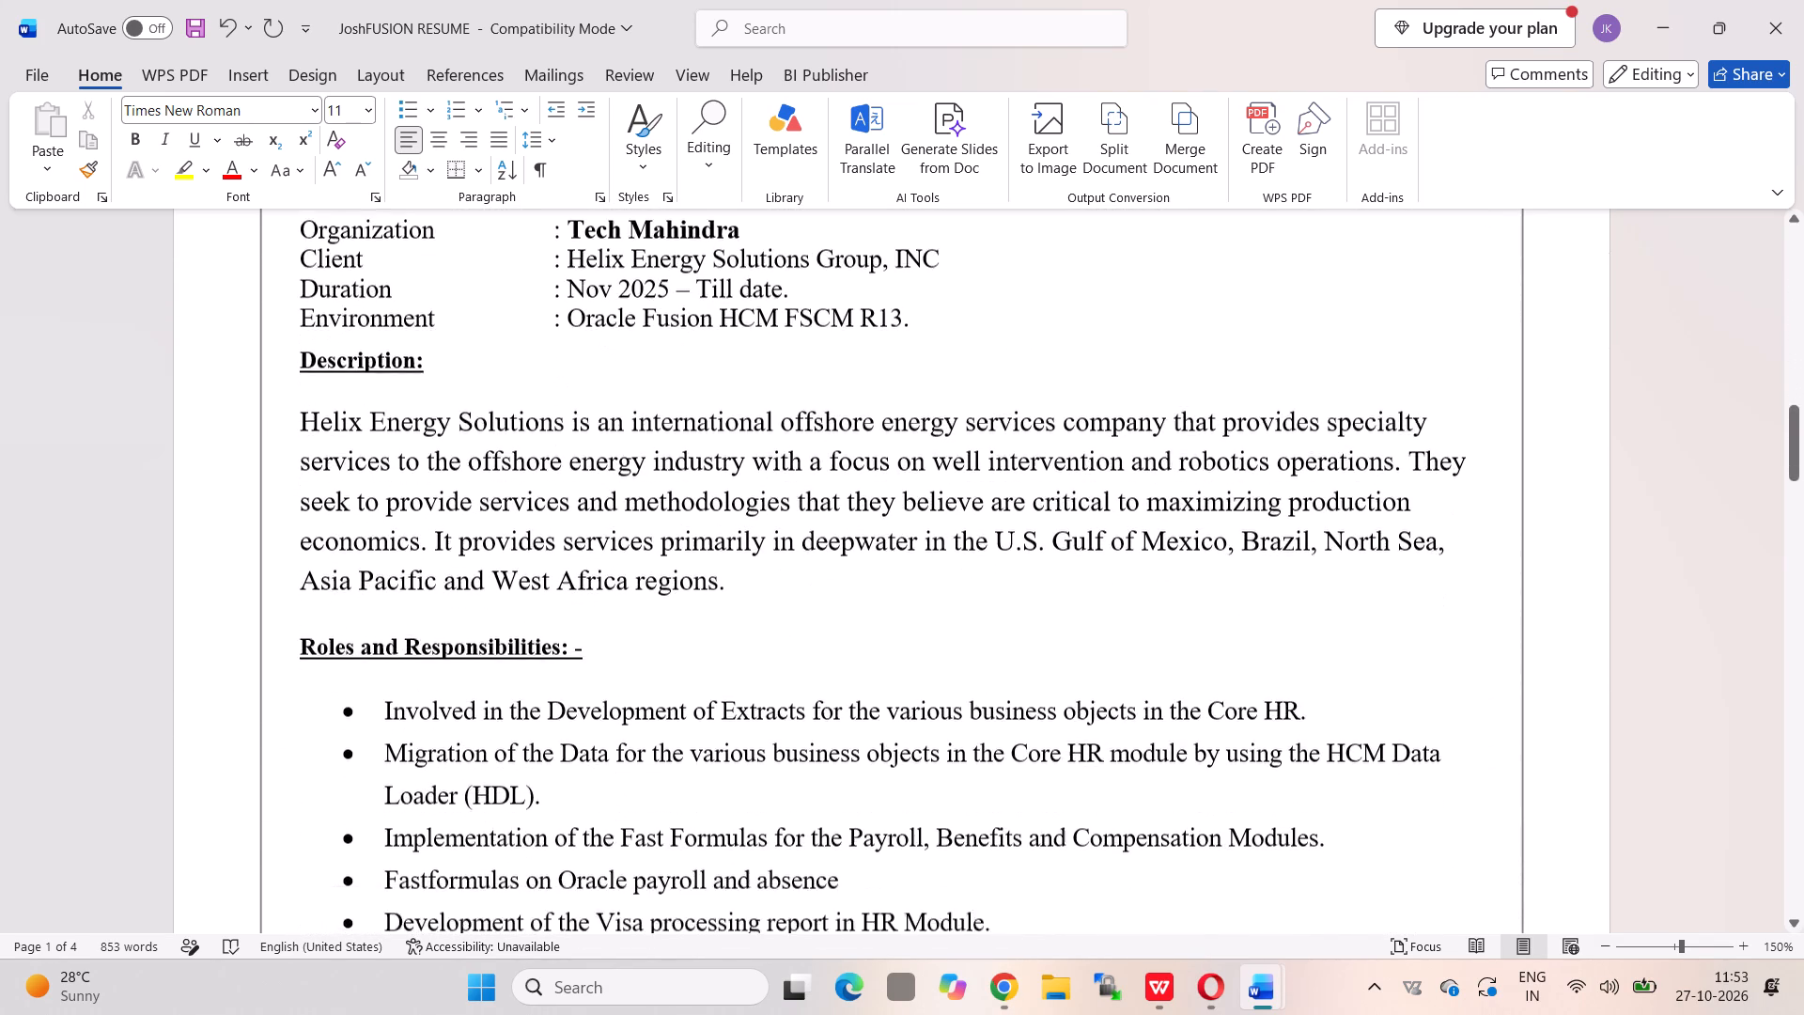
scroll(702, 582, down, 2)
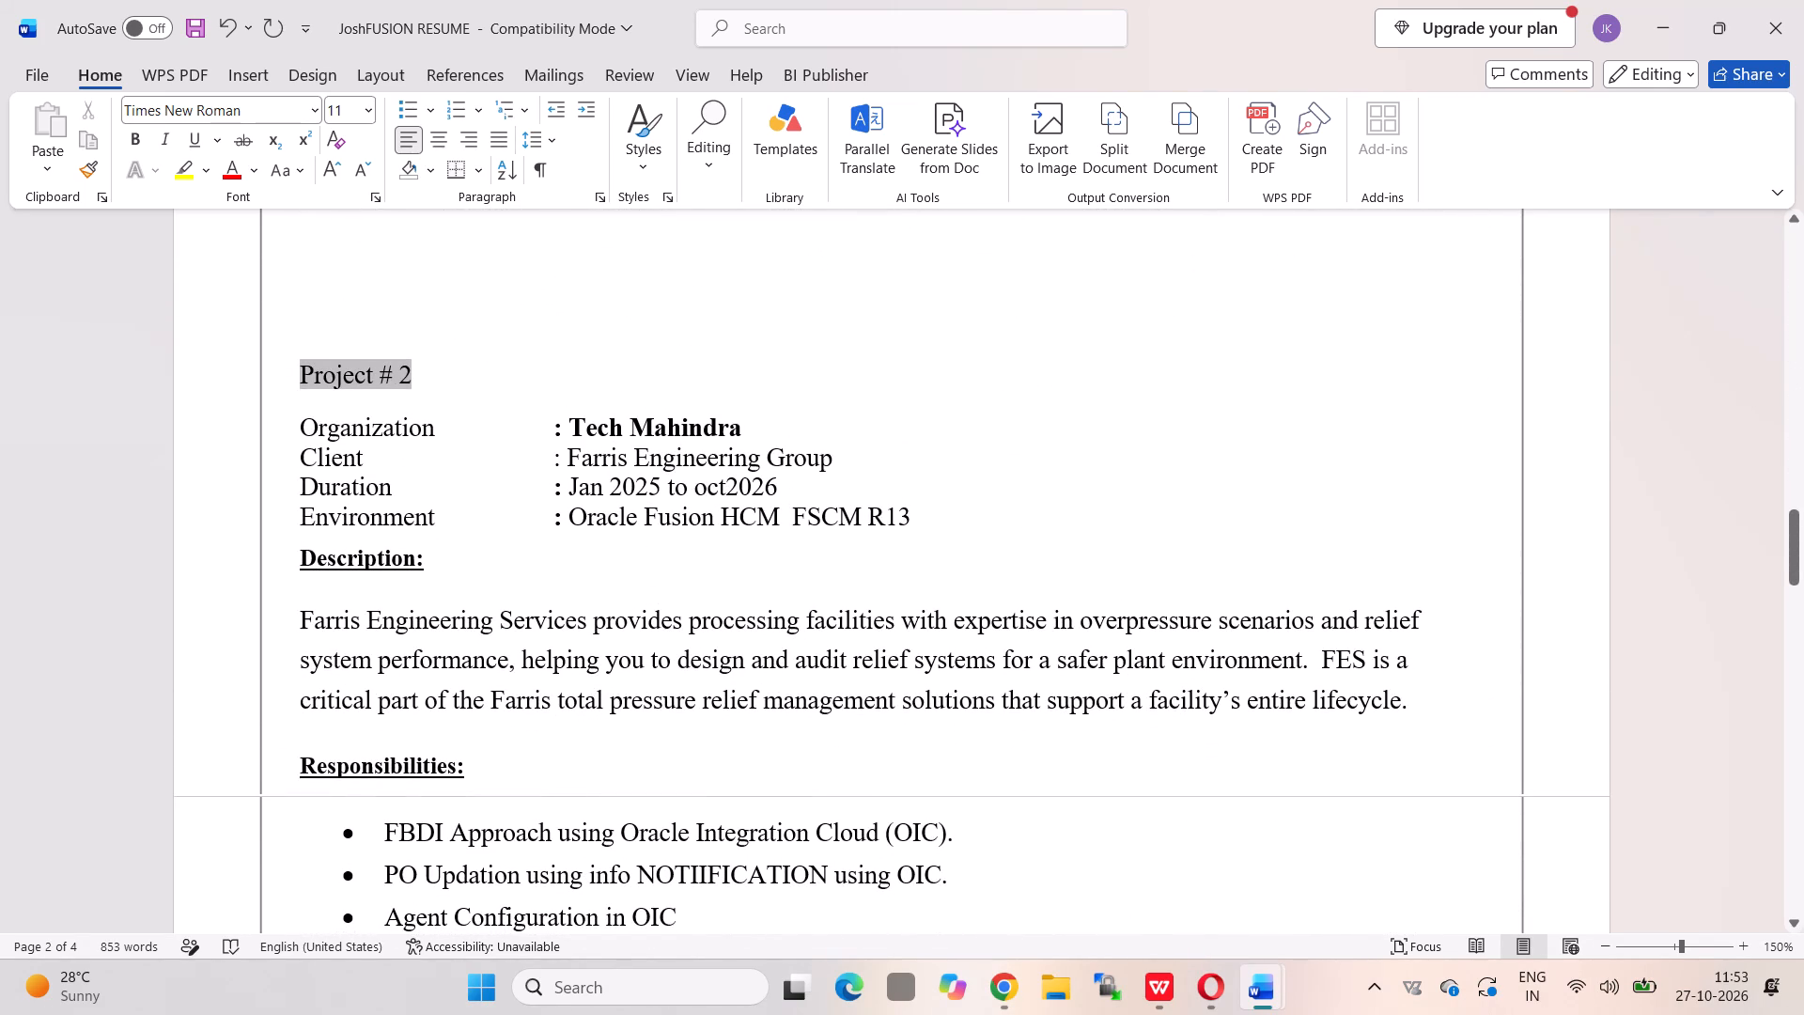
scroll(702, 582, down, 3)
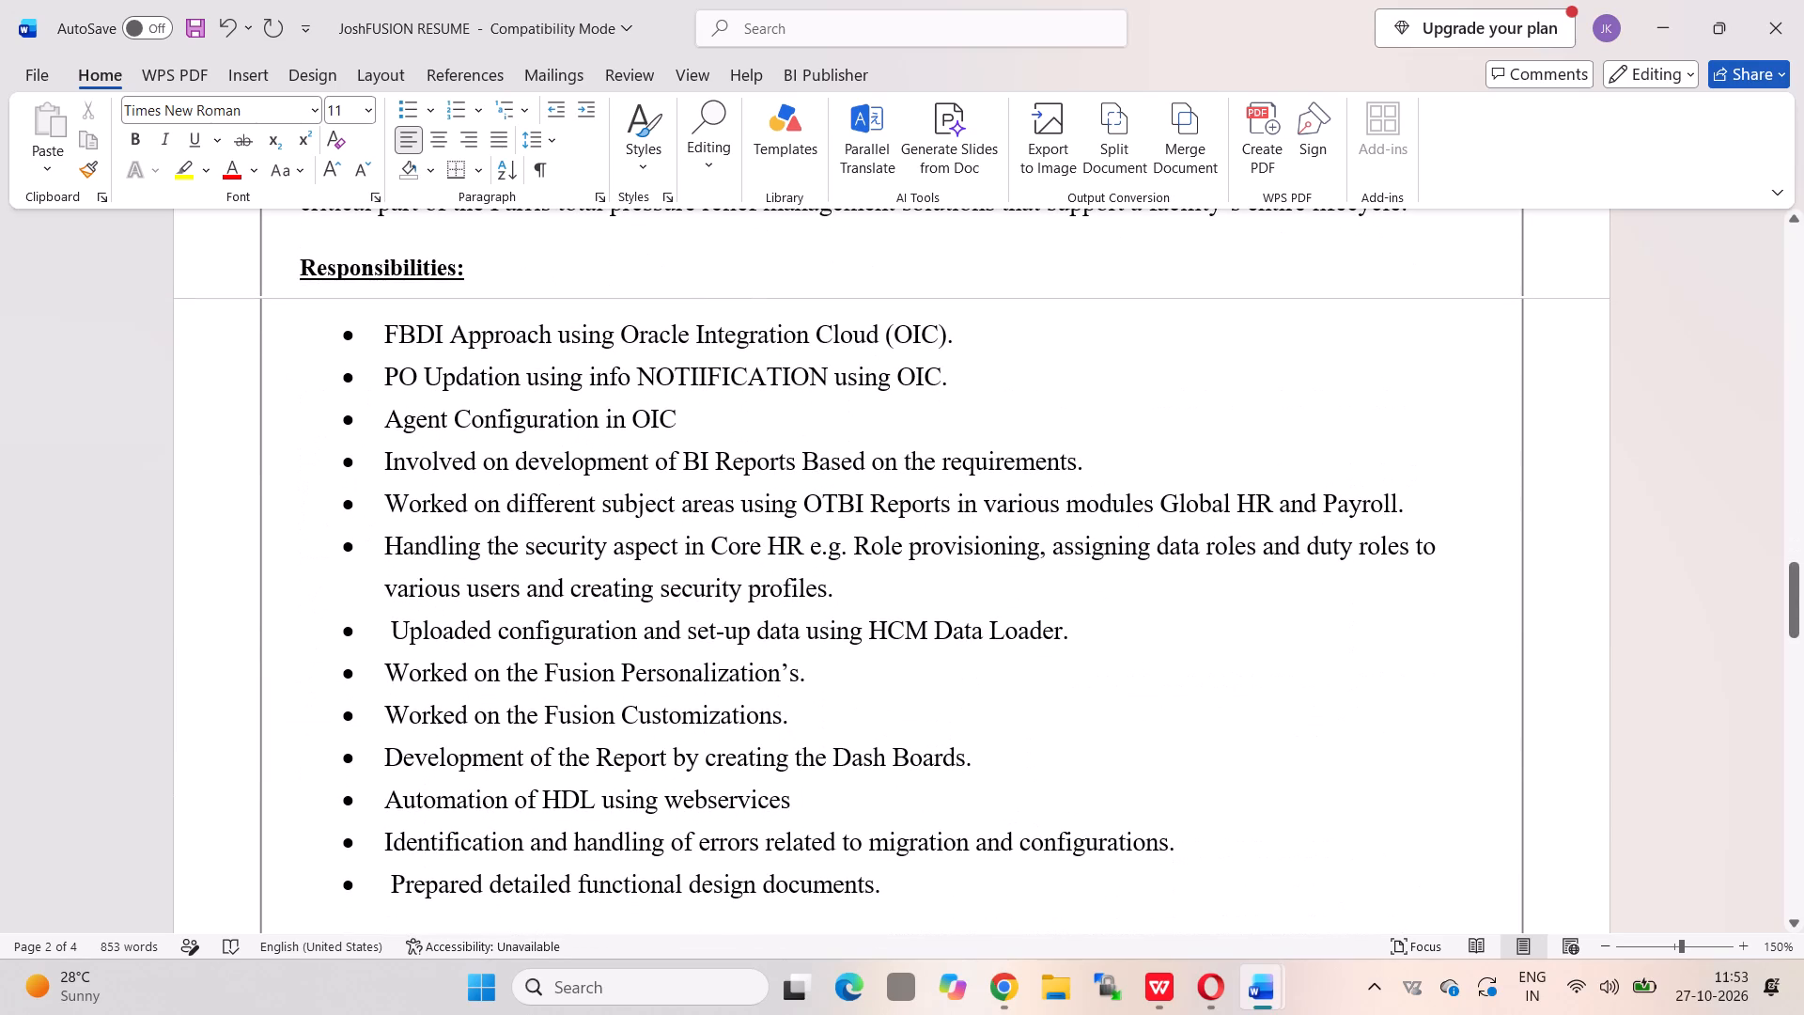
scroll(702, 582, down, 2)
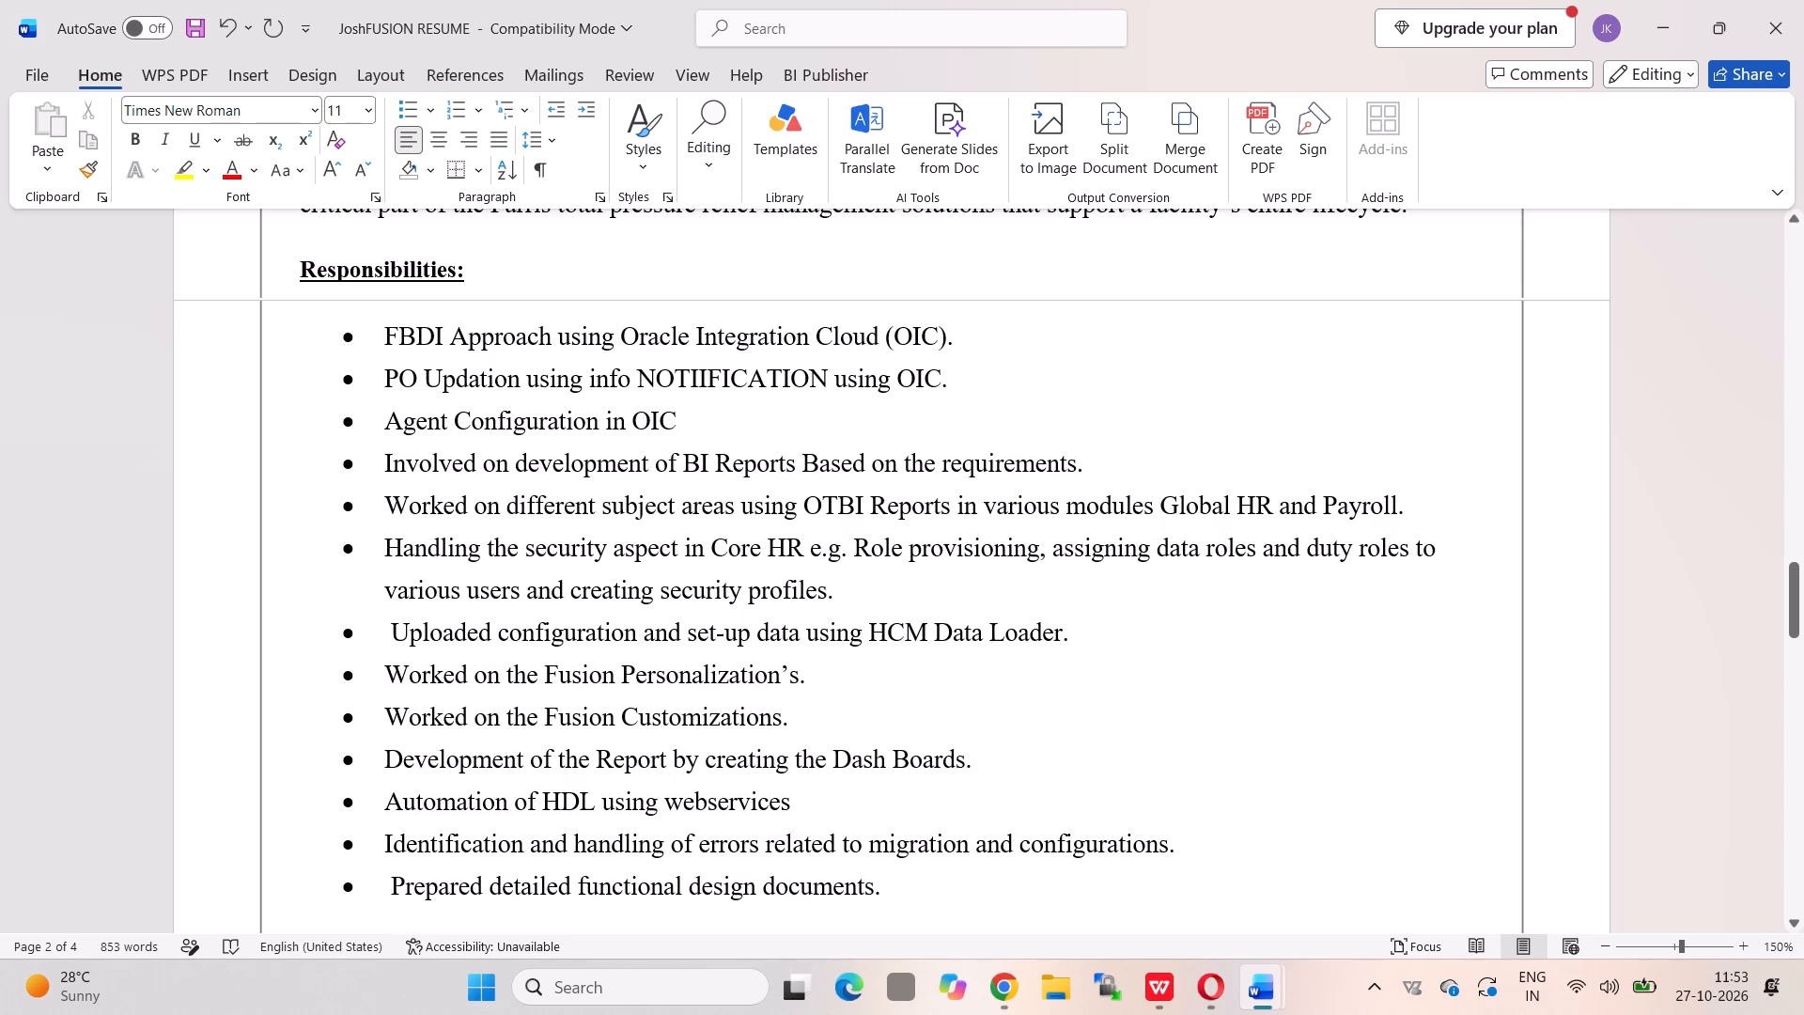
scroll(447, 810, down, 3)
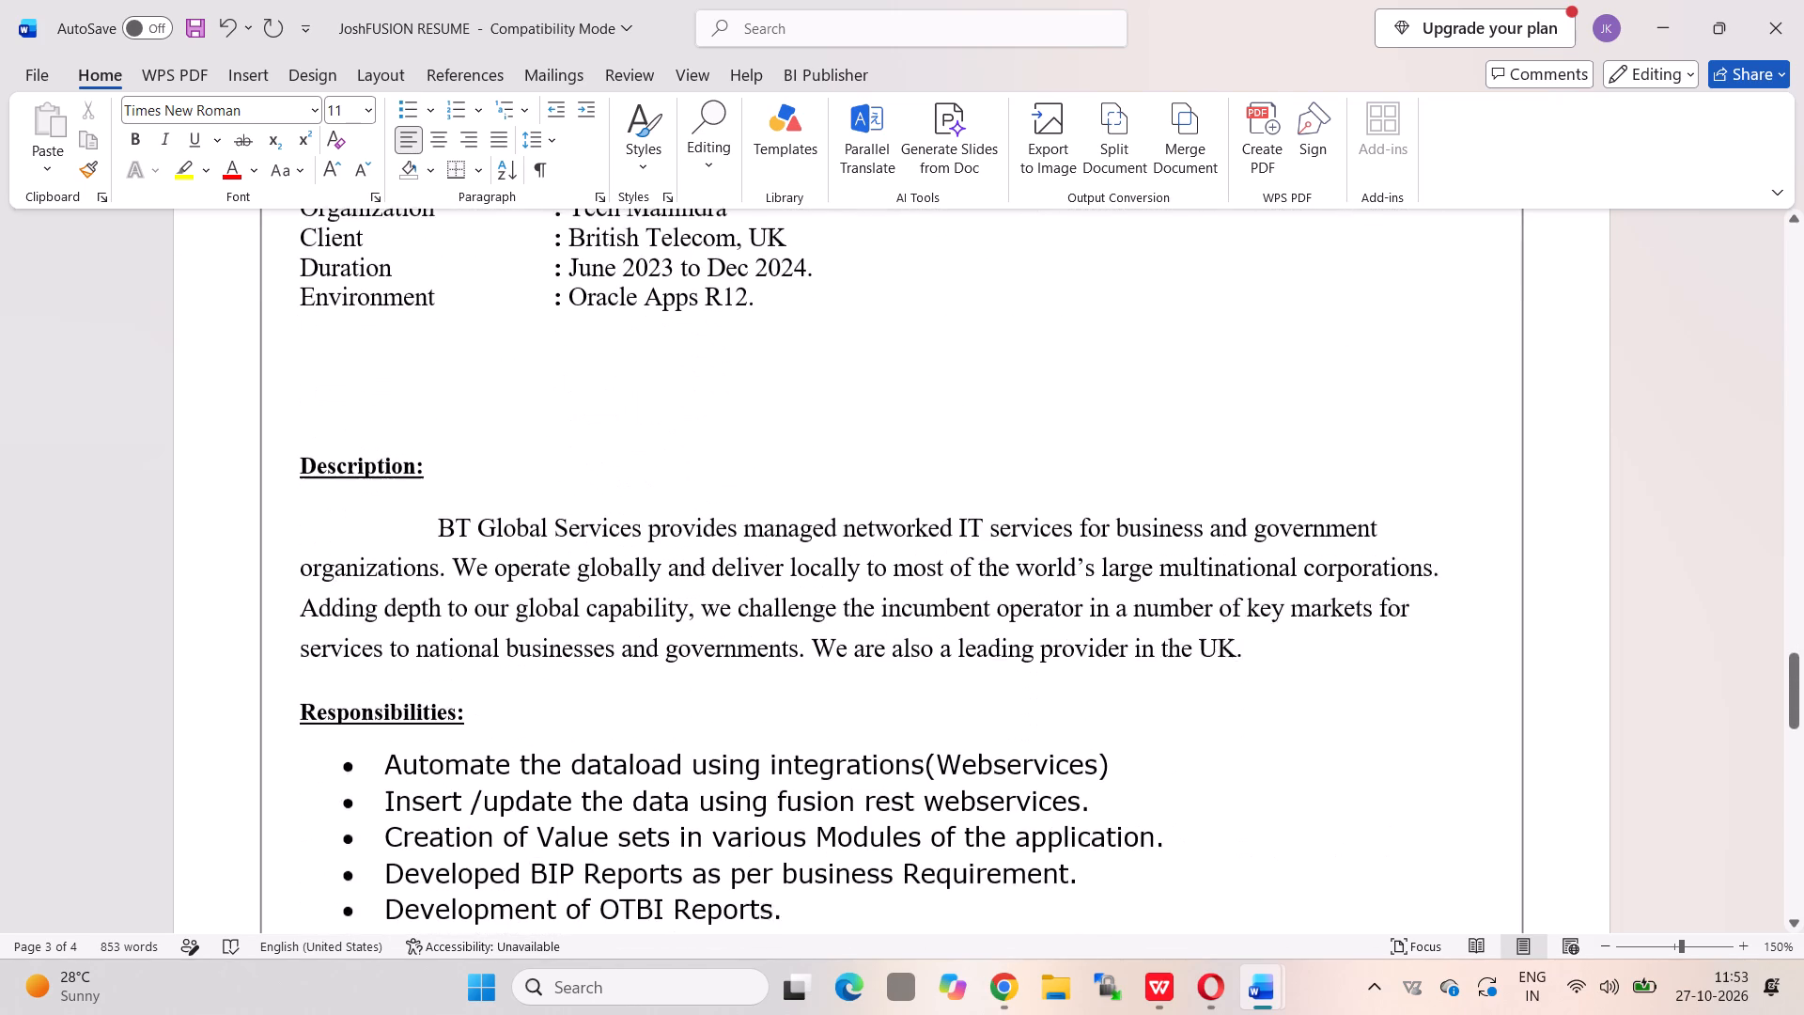
scroll(447, 810, down, 2)
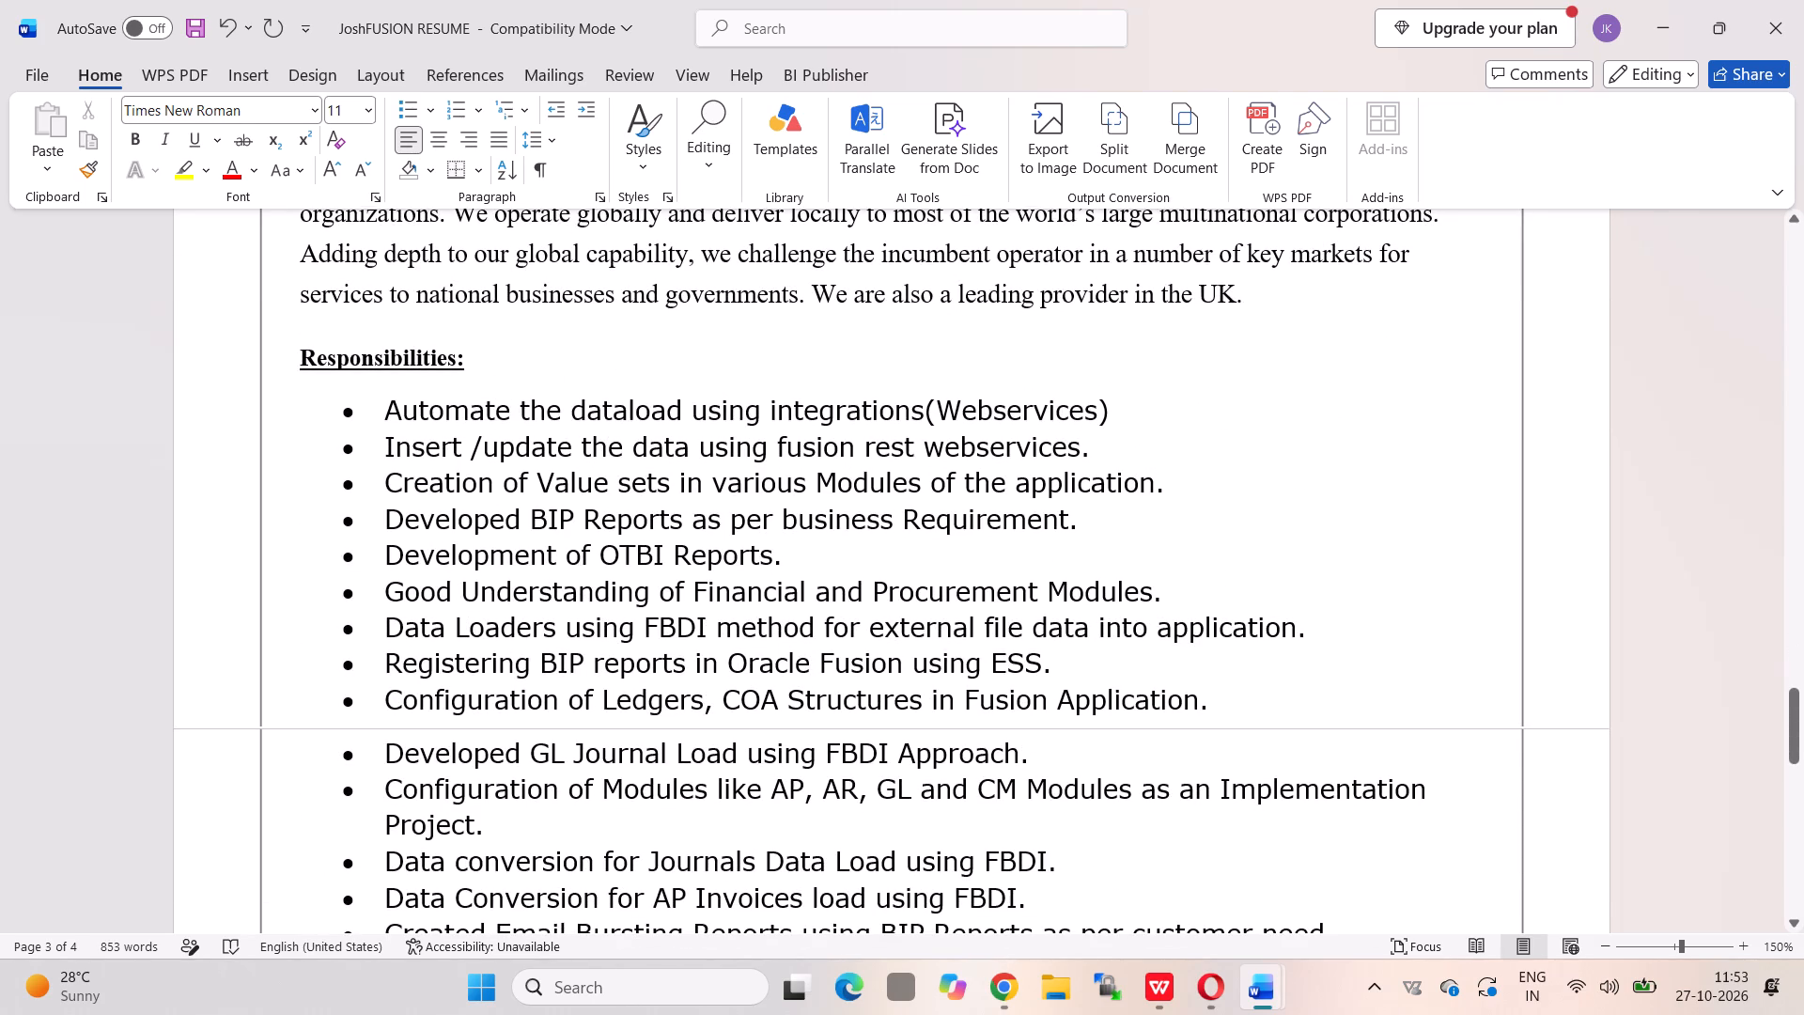
scroll(447, 810, down, 2)
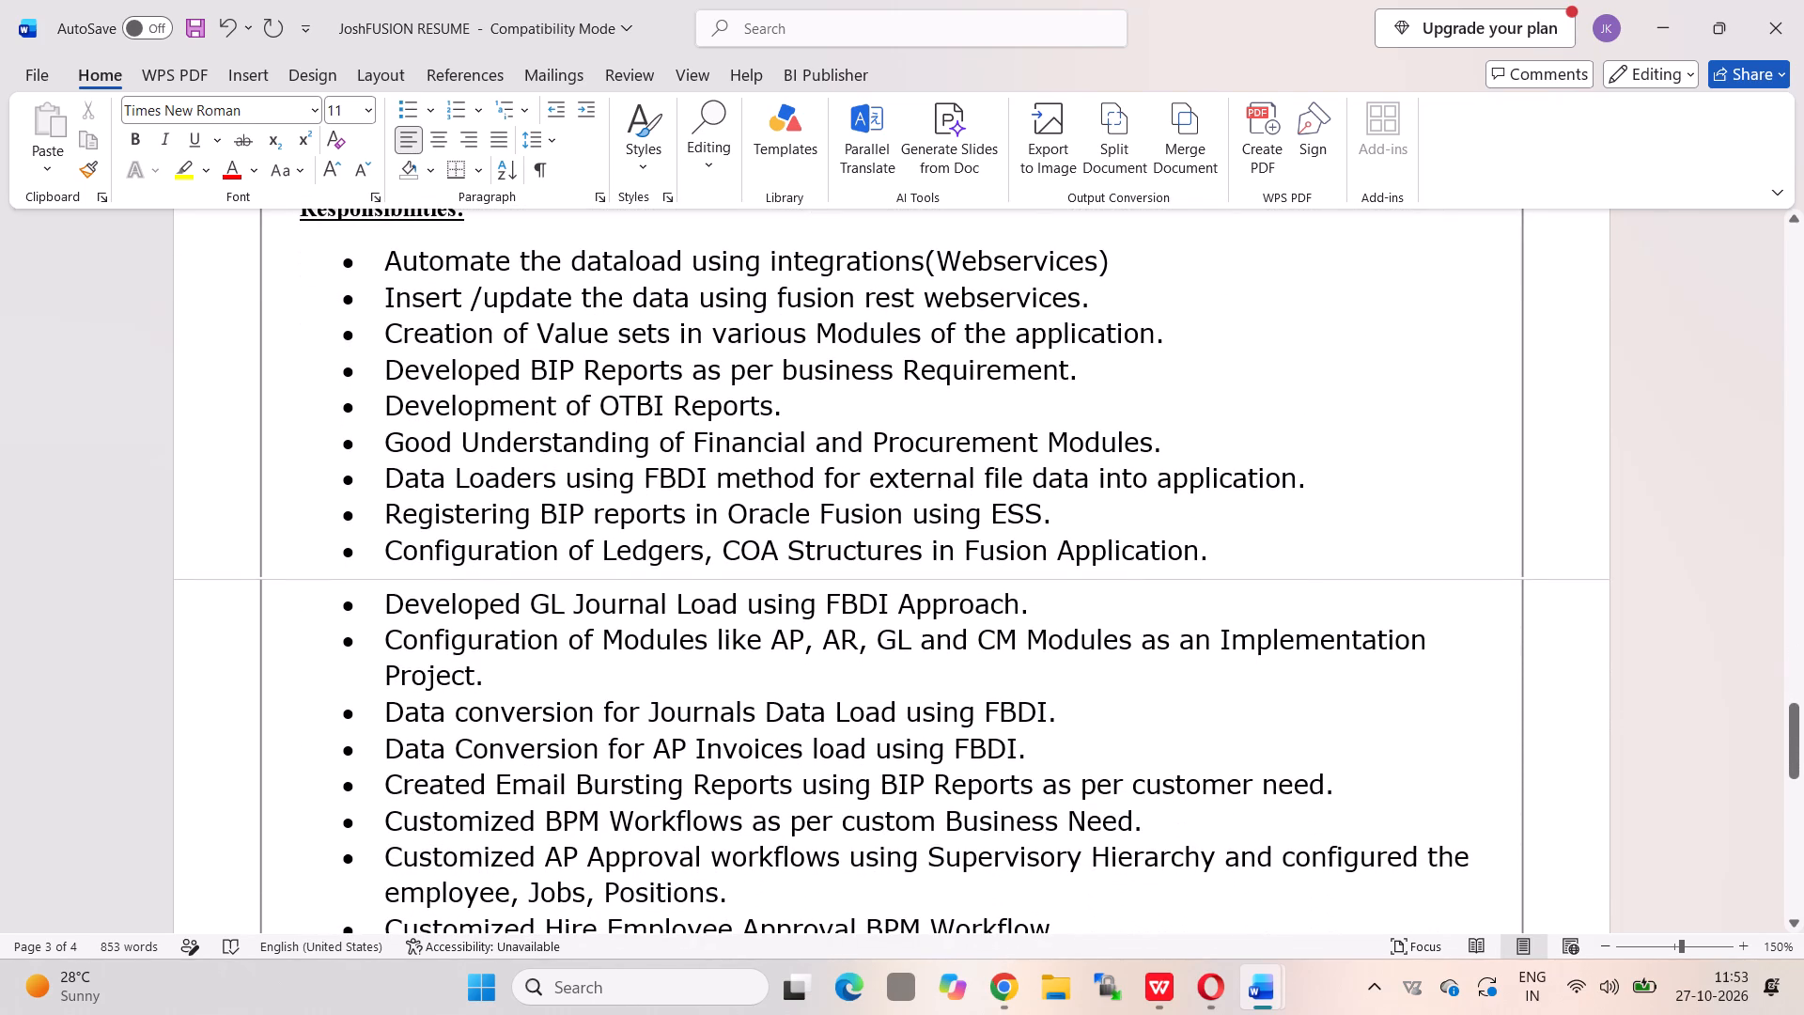
scroll(447, 810, down, 2)
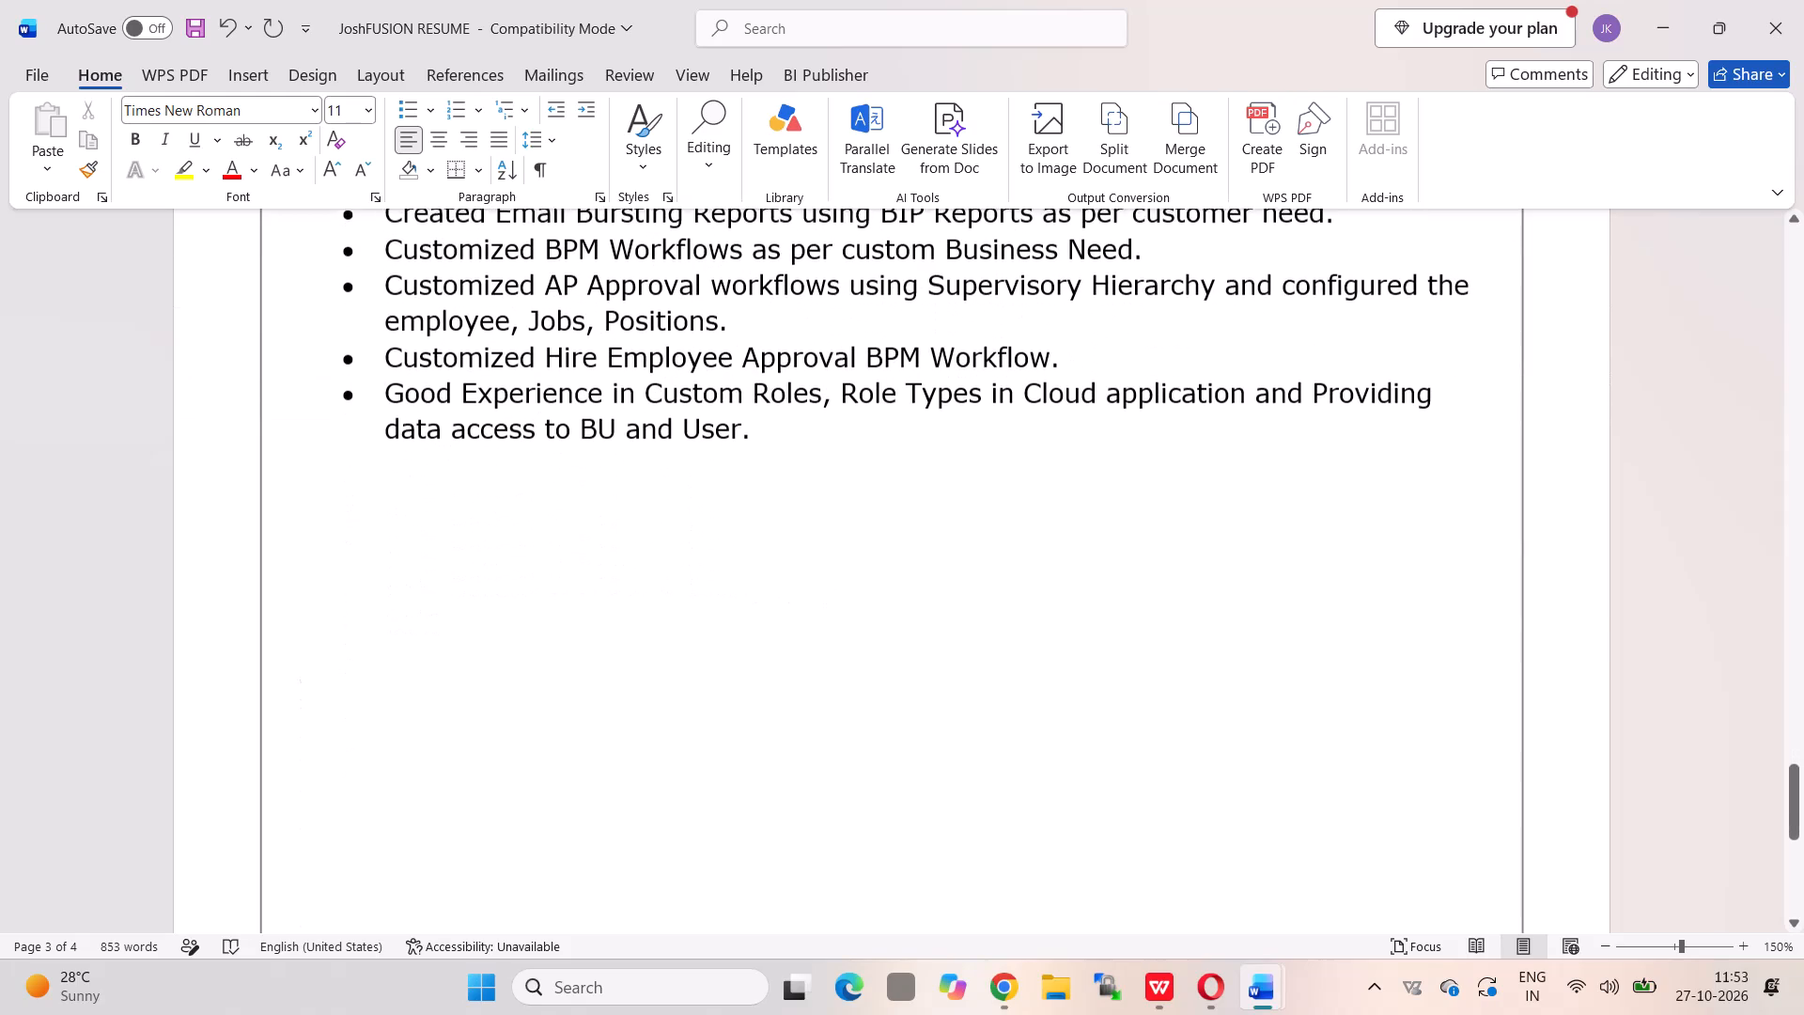
scroll(447, 810, down, 1)
Re-examine the Project # 1 details, description and responsibilities at different zoom levels.
scroll(447, 810, up, 3)
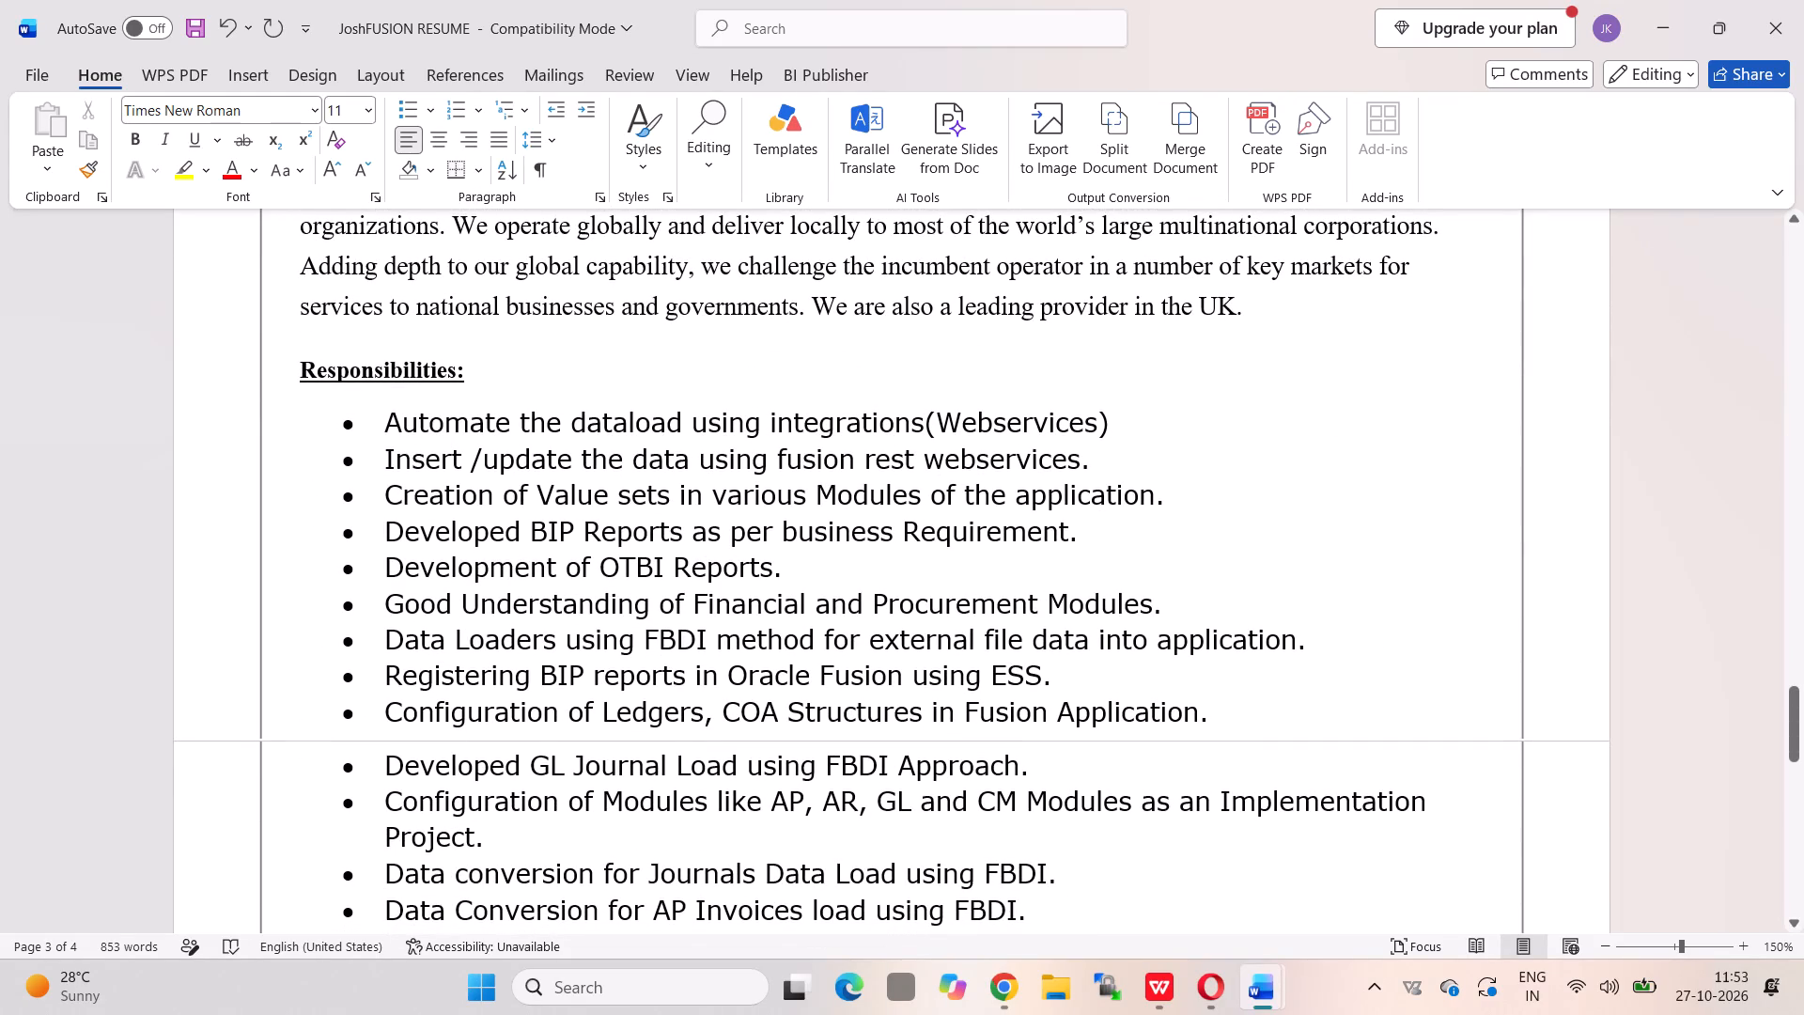
scroll(469, 757, right, 2)
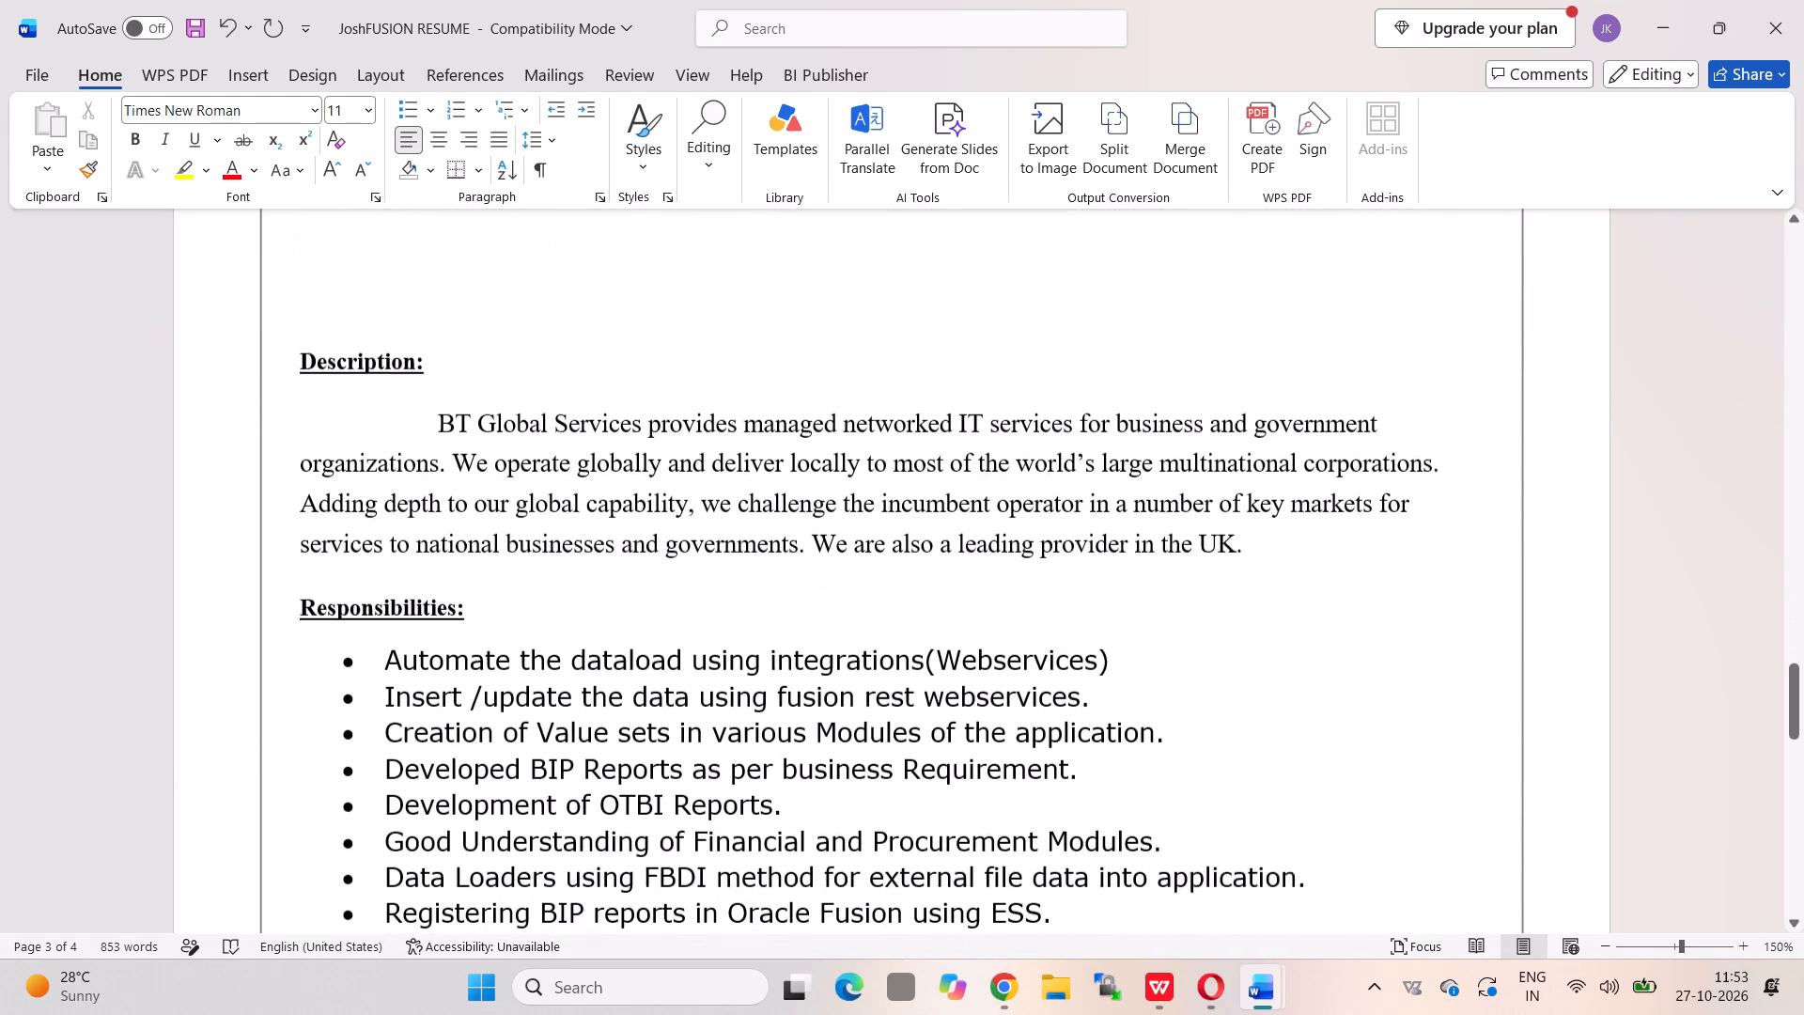
scroll(469, 757, right, 1)
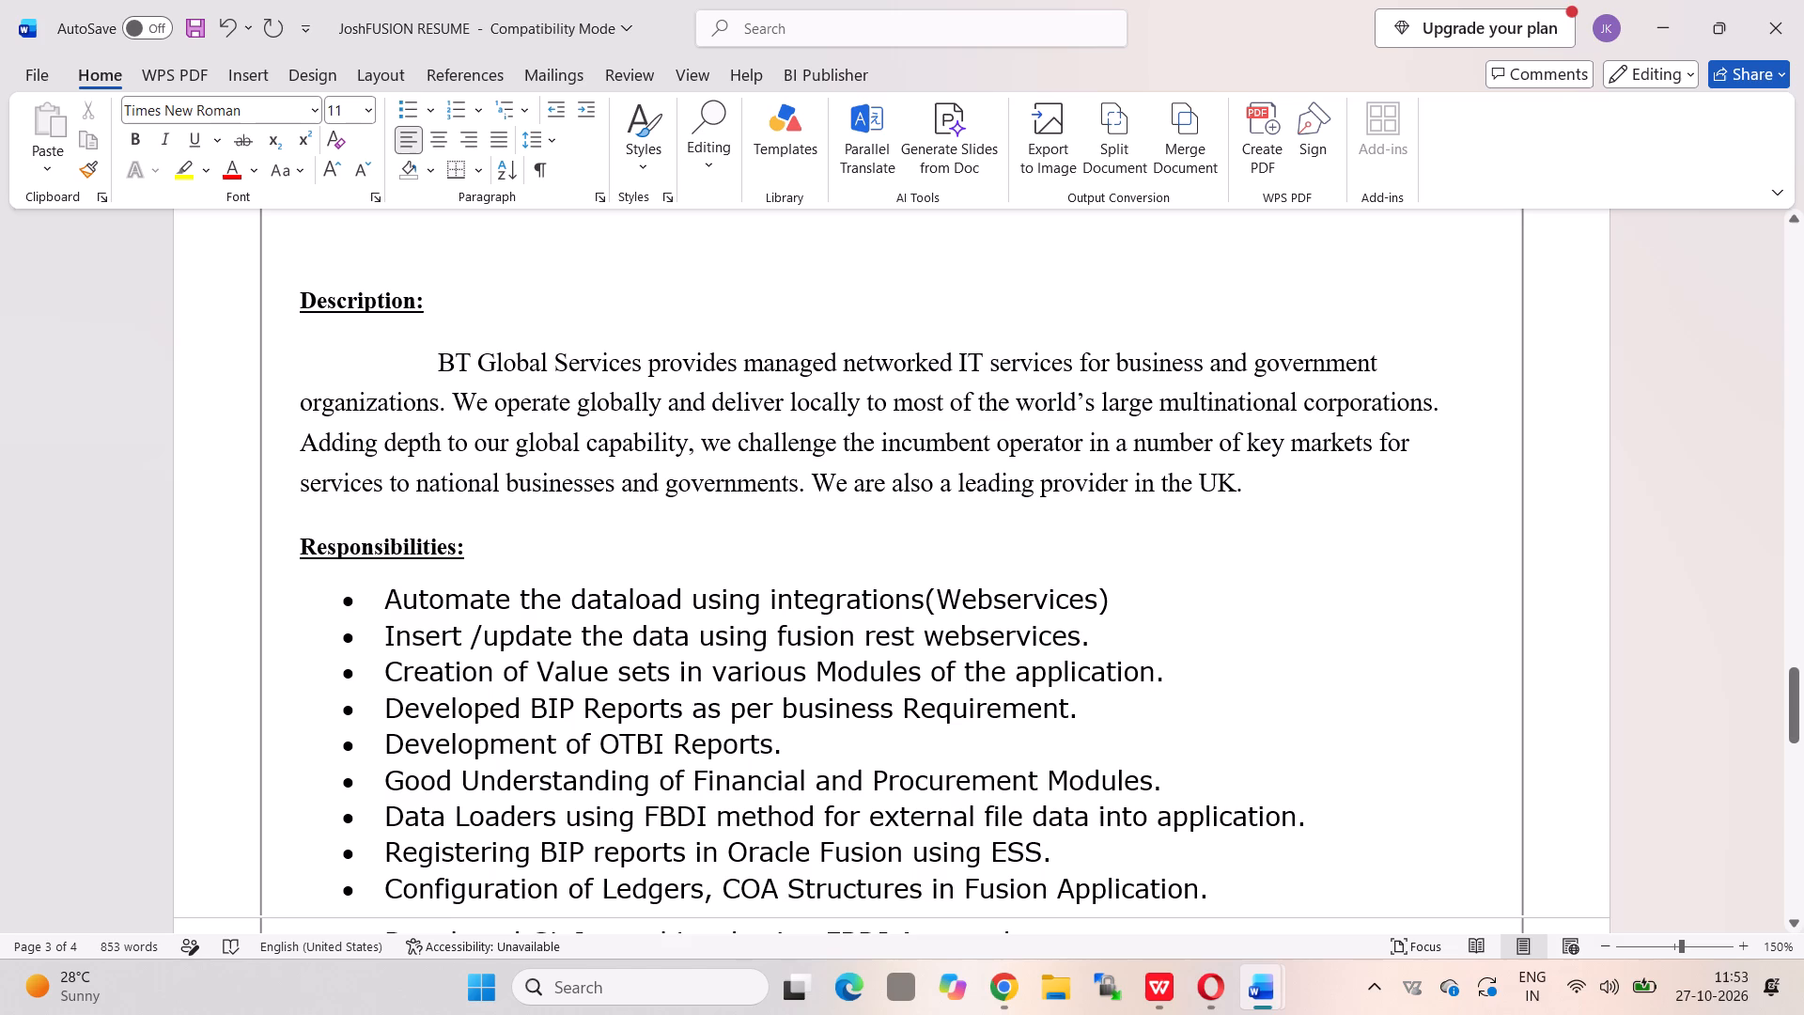
ctrl+scroll(419, 640, down, 1)
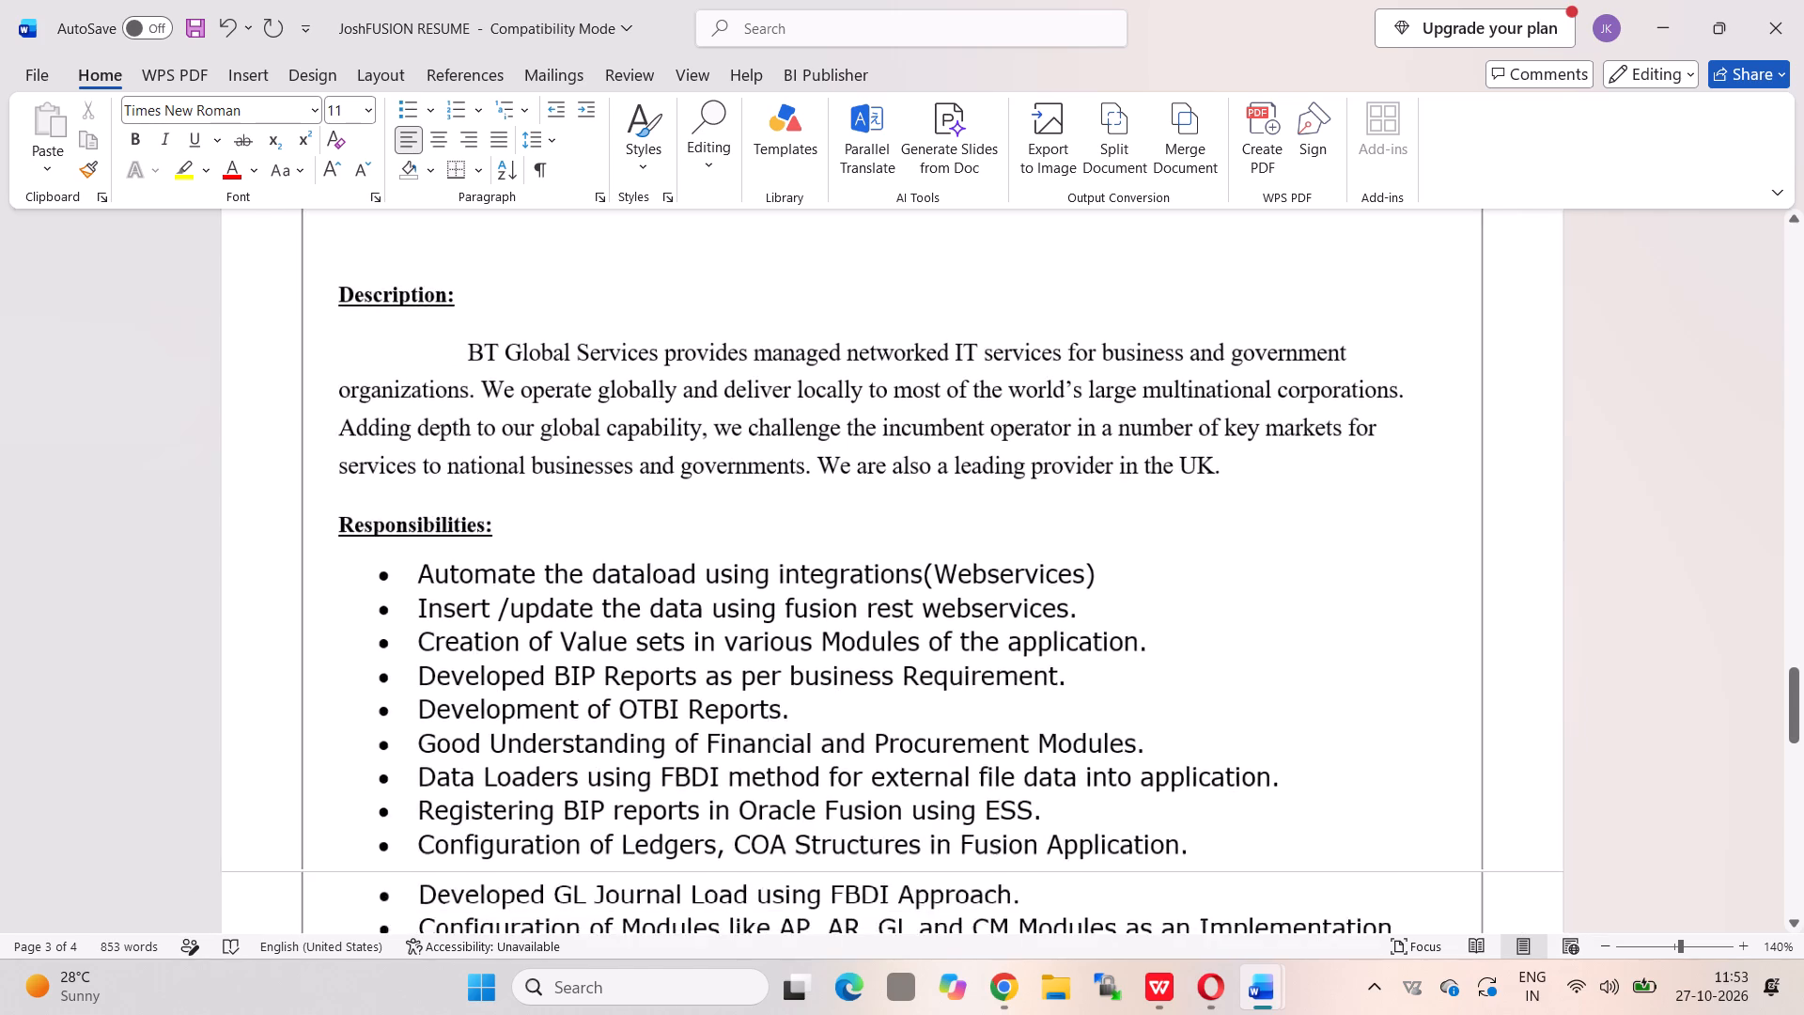
ctrl+scroll(419, 640, down, 4)
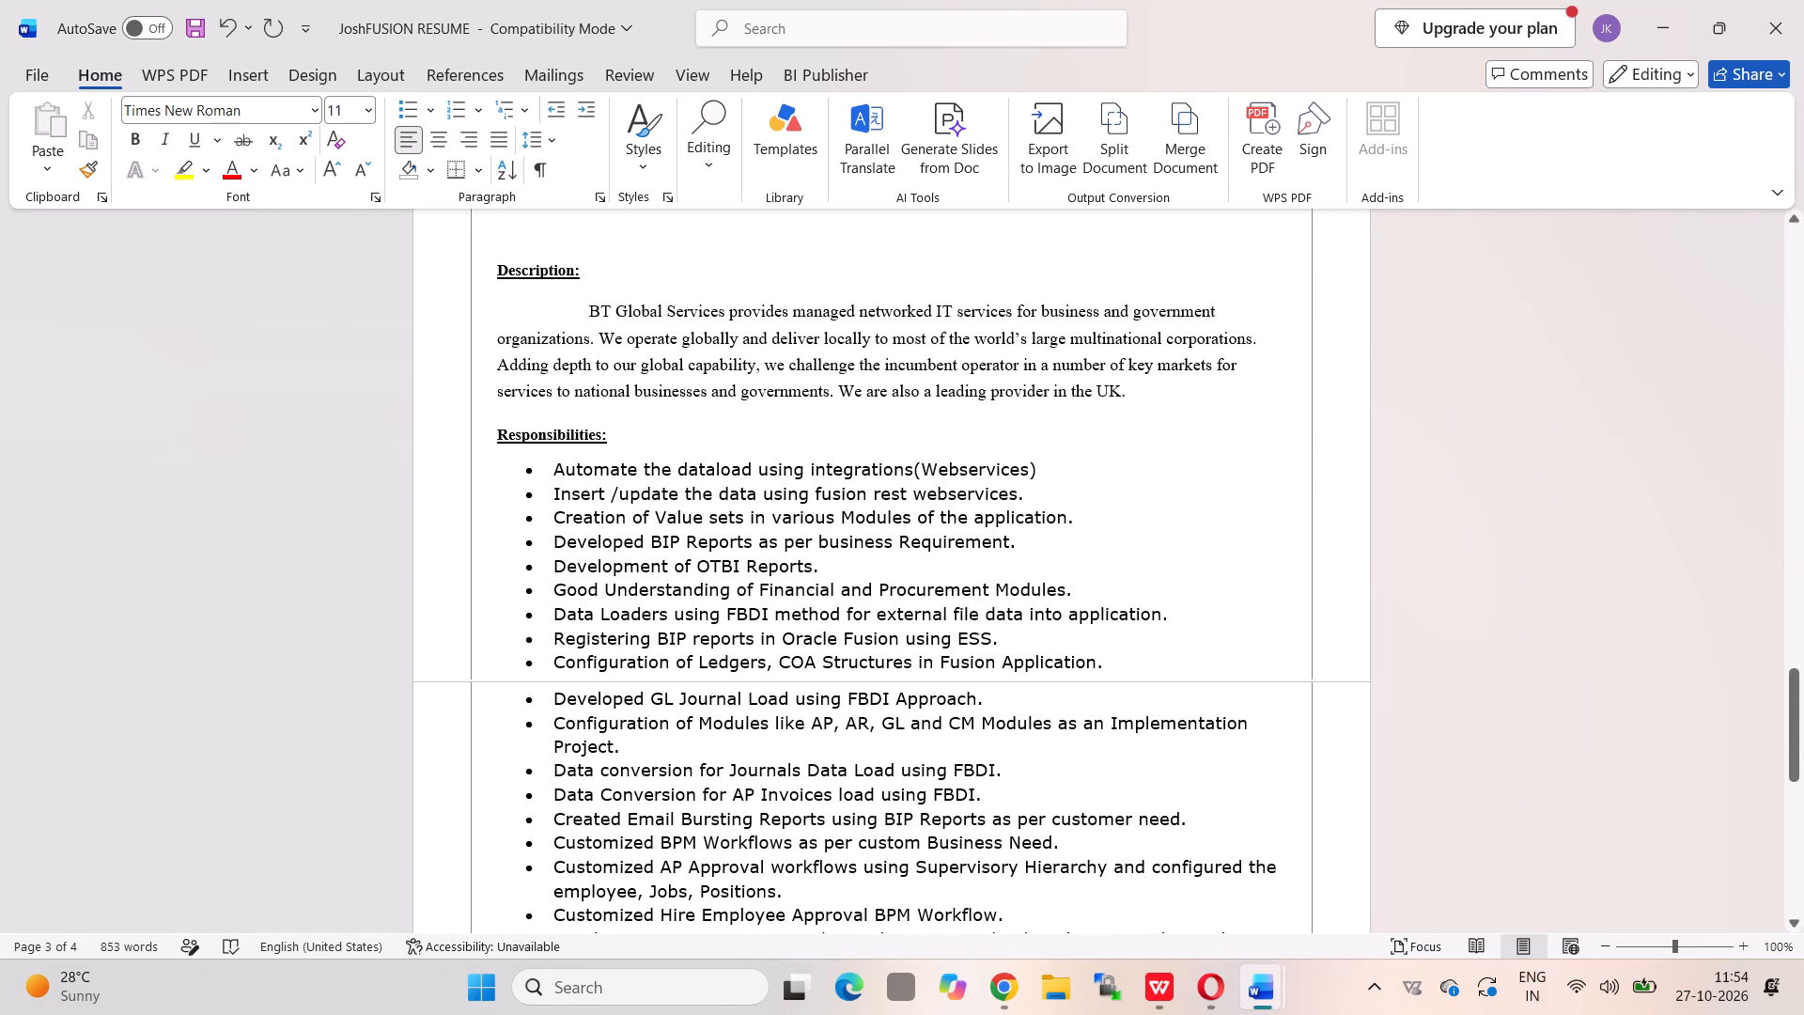
ctrl+scroll(519, 829, down, 1)
ctrl+scroll(519, 829, up, 5)
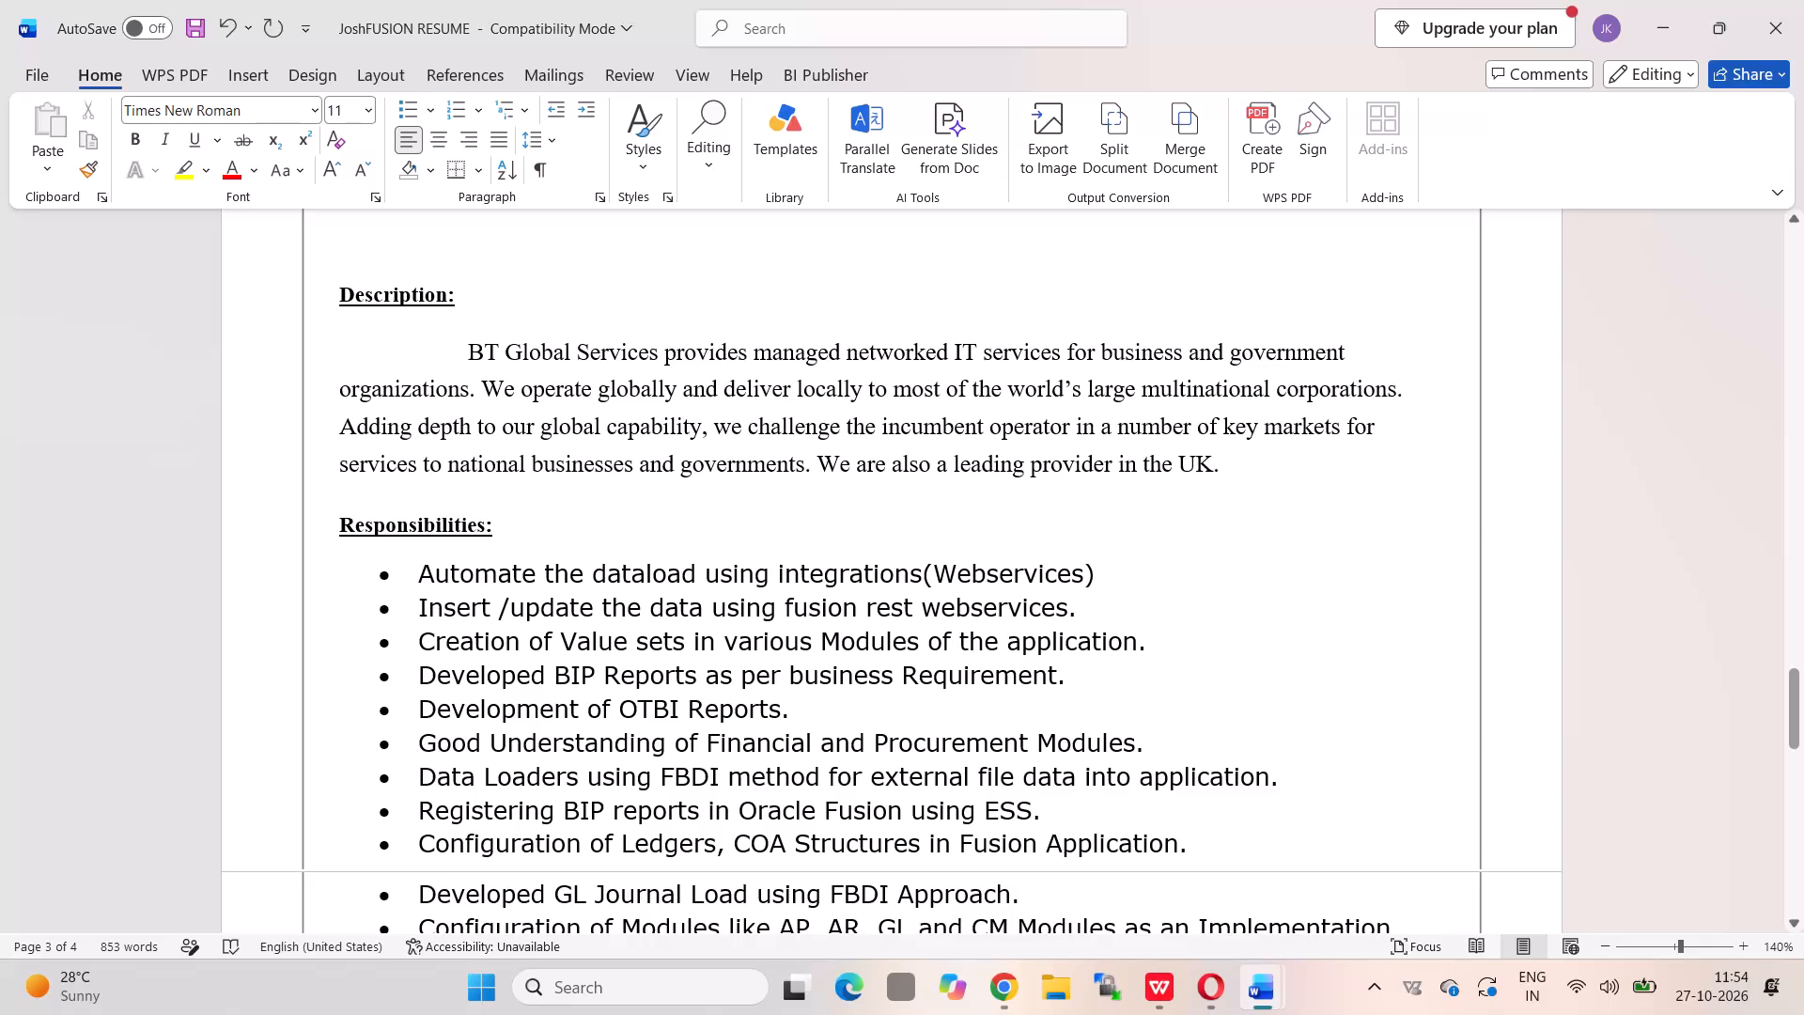
scroll(758, 652, up, 1)
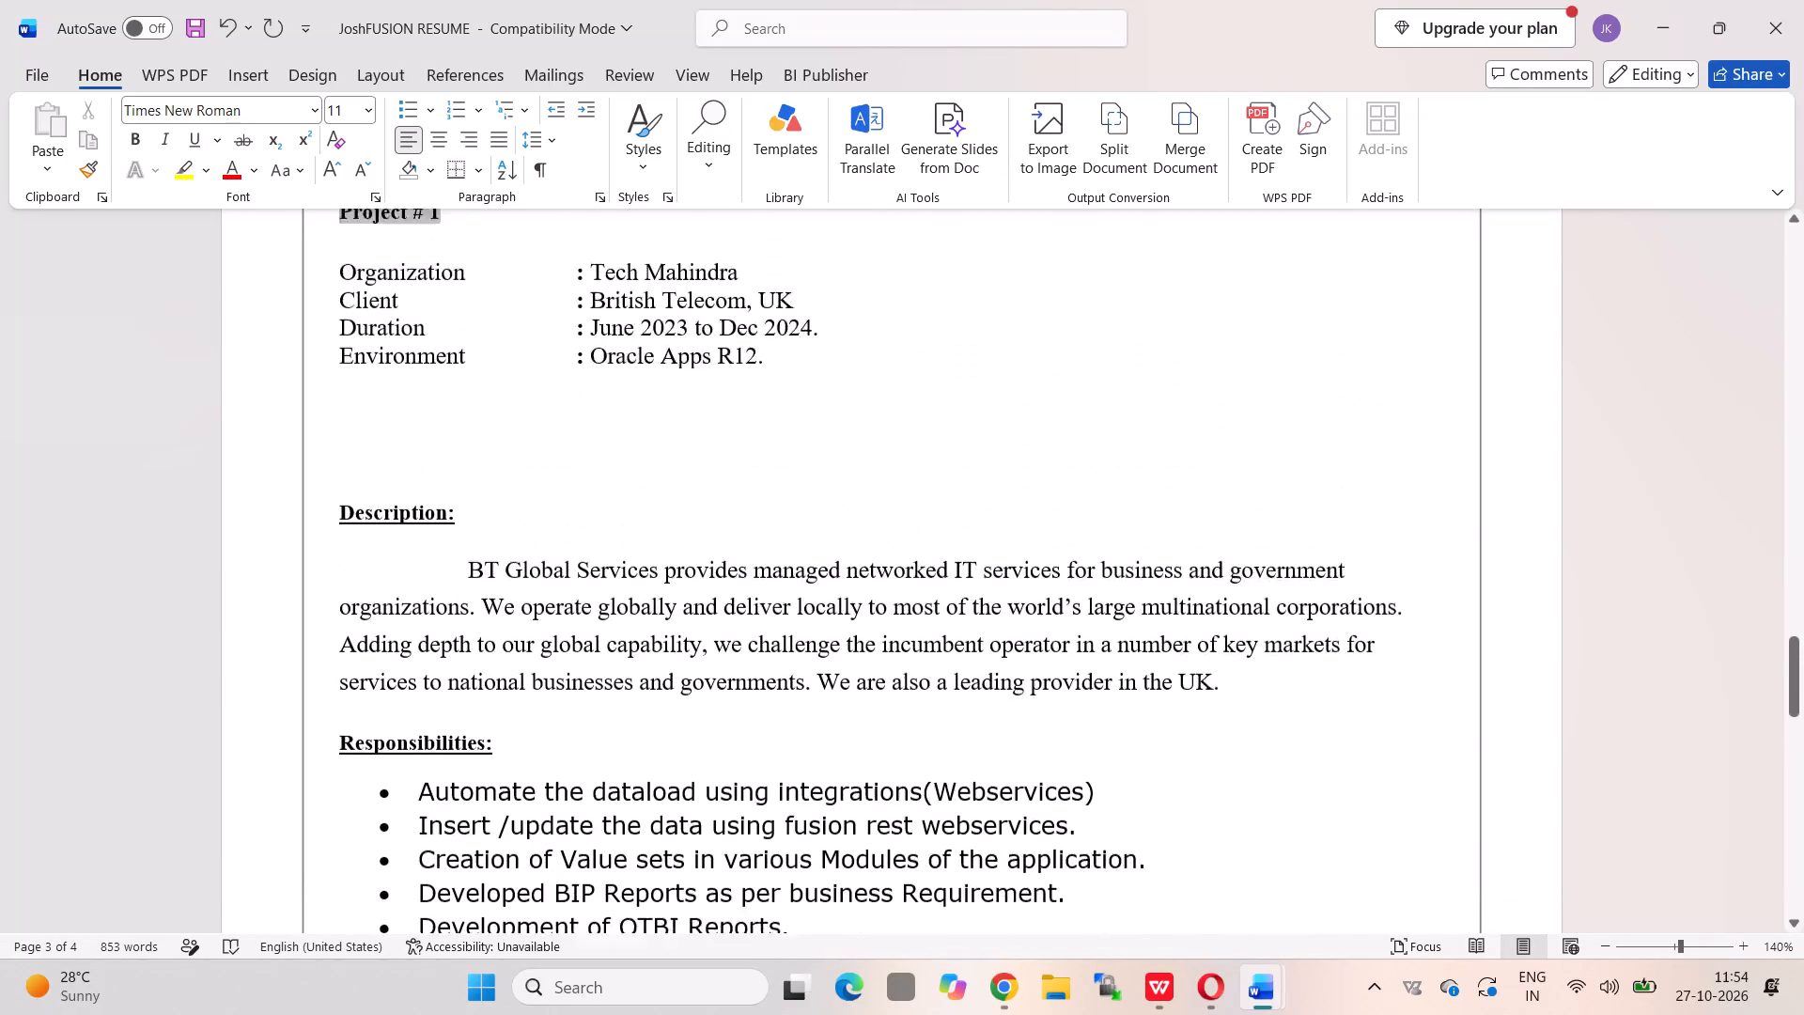
Check the Project # 1 heading and its client details, and go back through the earlier projects to the resume header.
scroll(758, 652, up, 1)
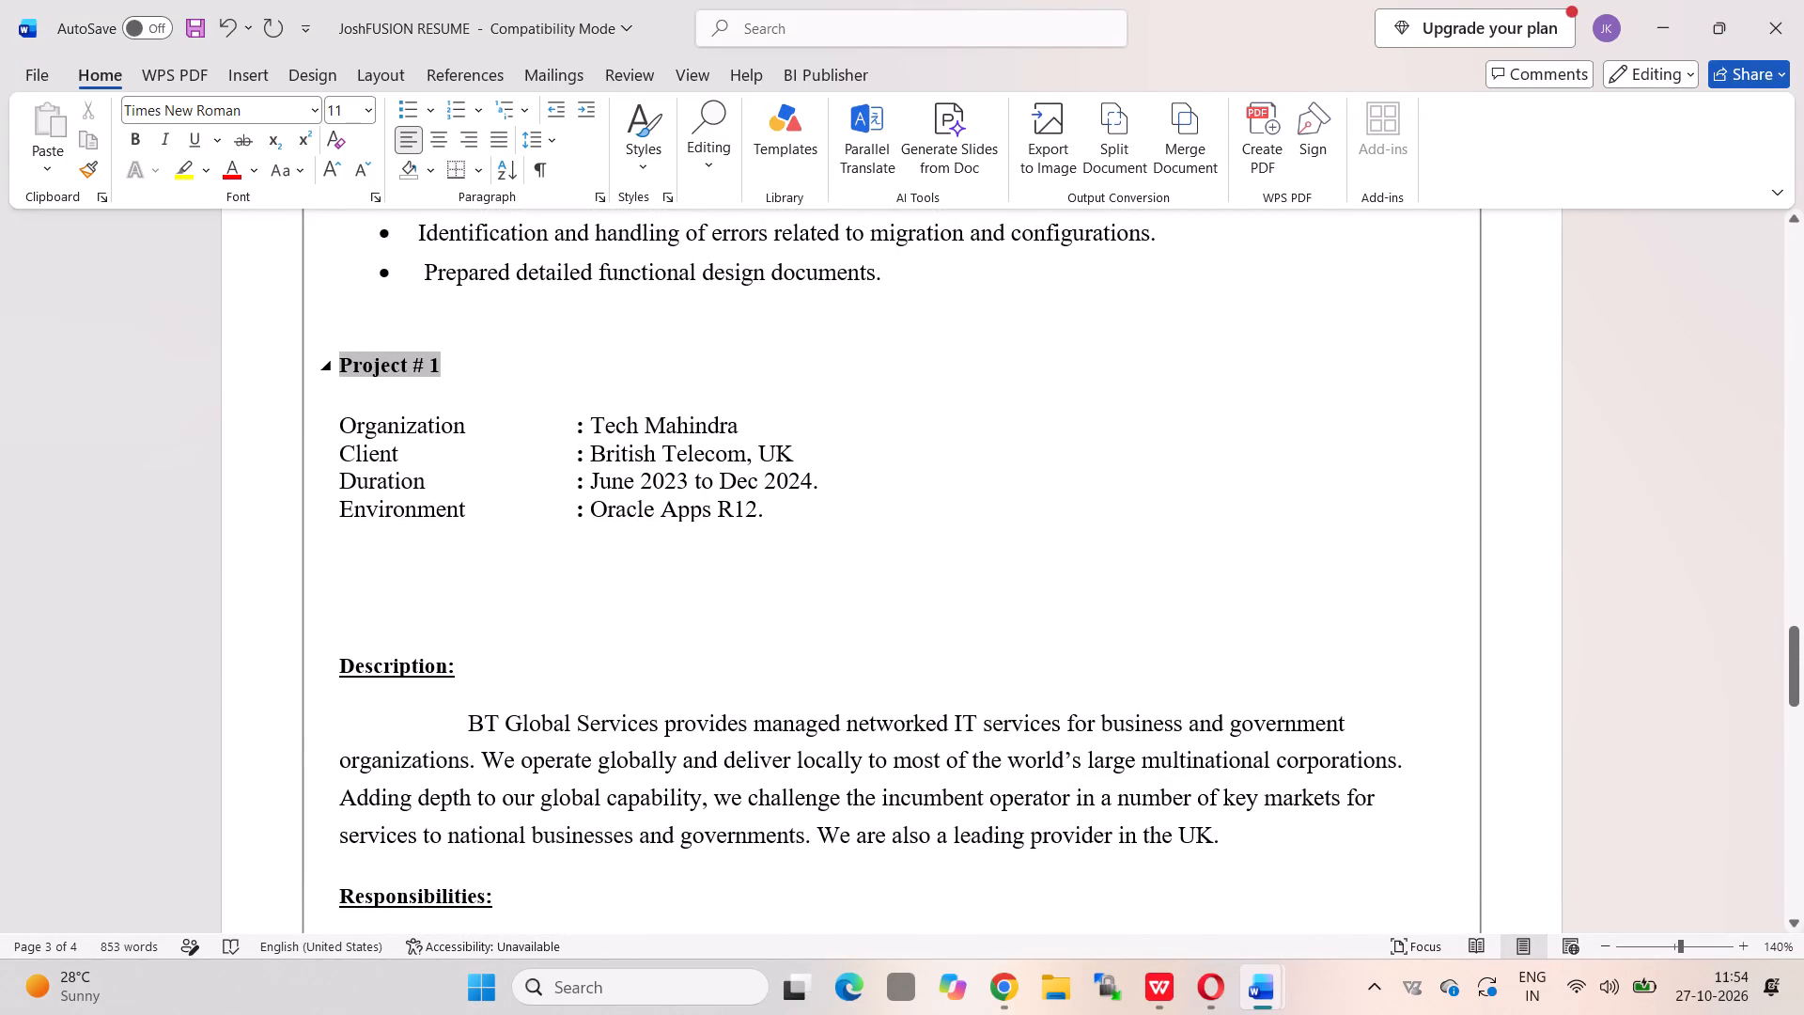
click(487, 383)
click(471, 365)
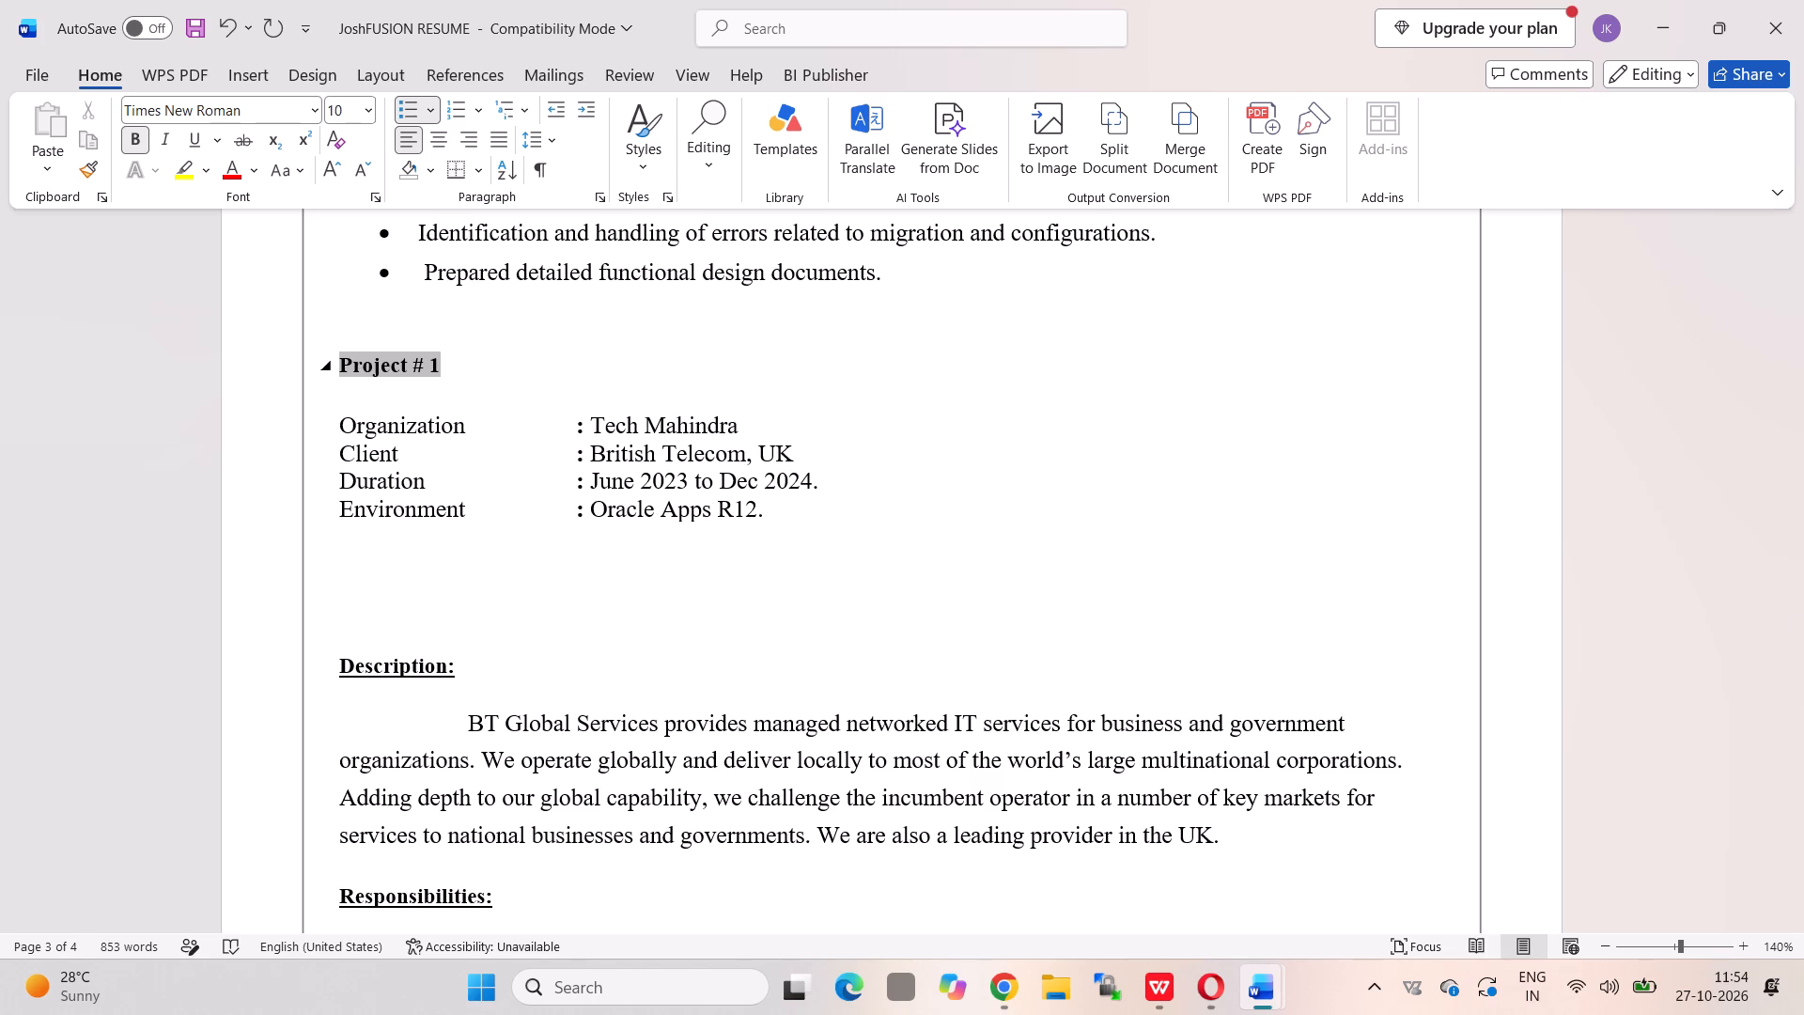
click(461, 377)
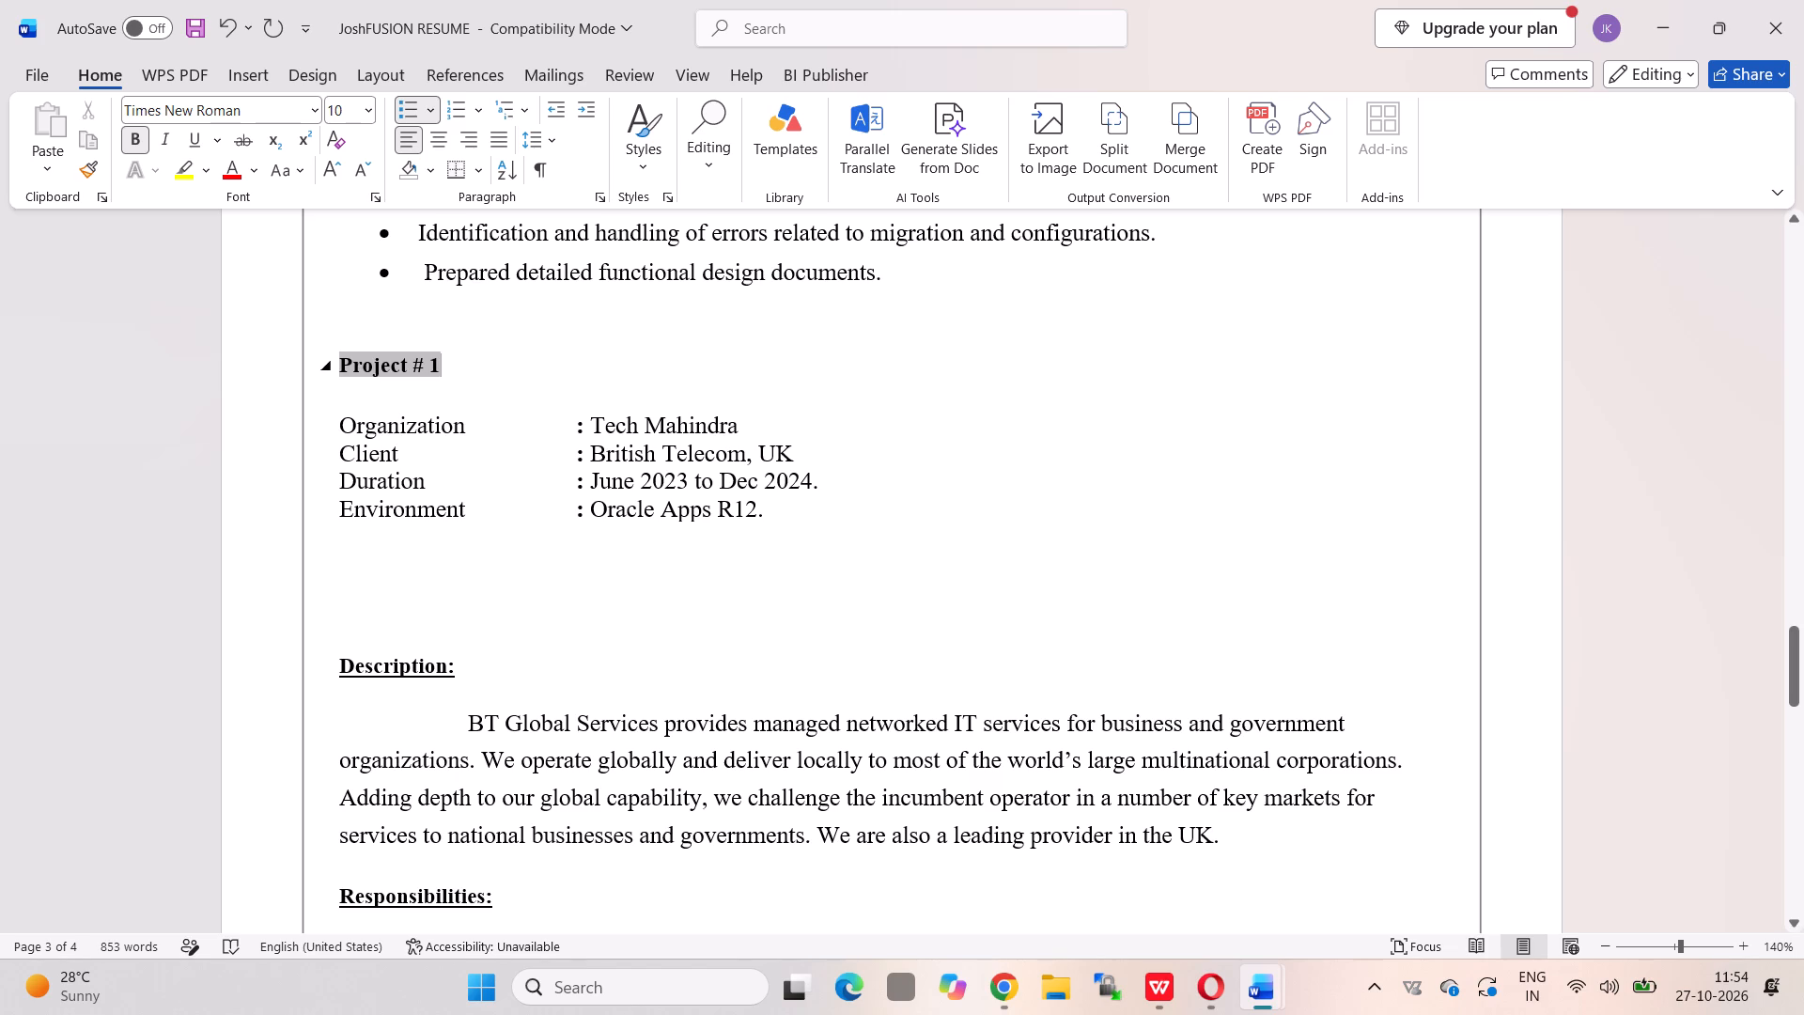
click(853, 455)
ctrl+scroll(853, 455, down, 1)
scroll(853, 455, up, 4)
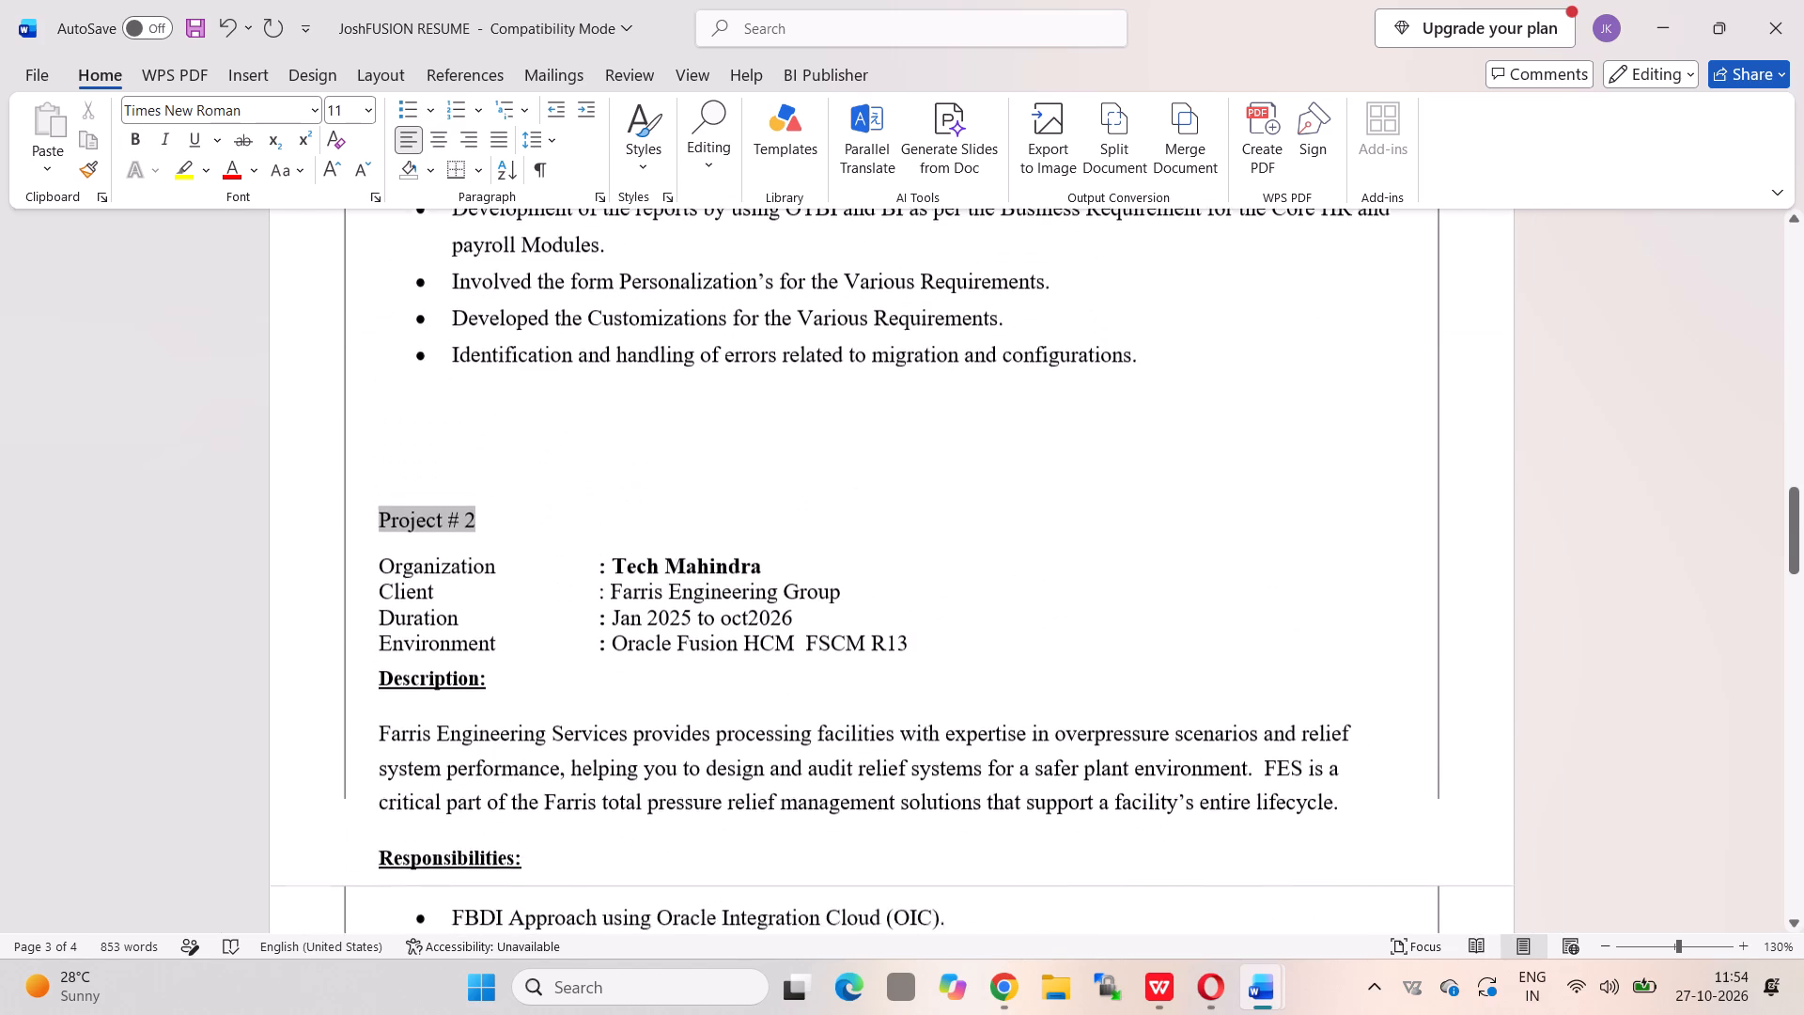
scroll(853, 455, up, 3)
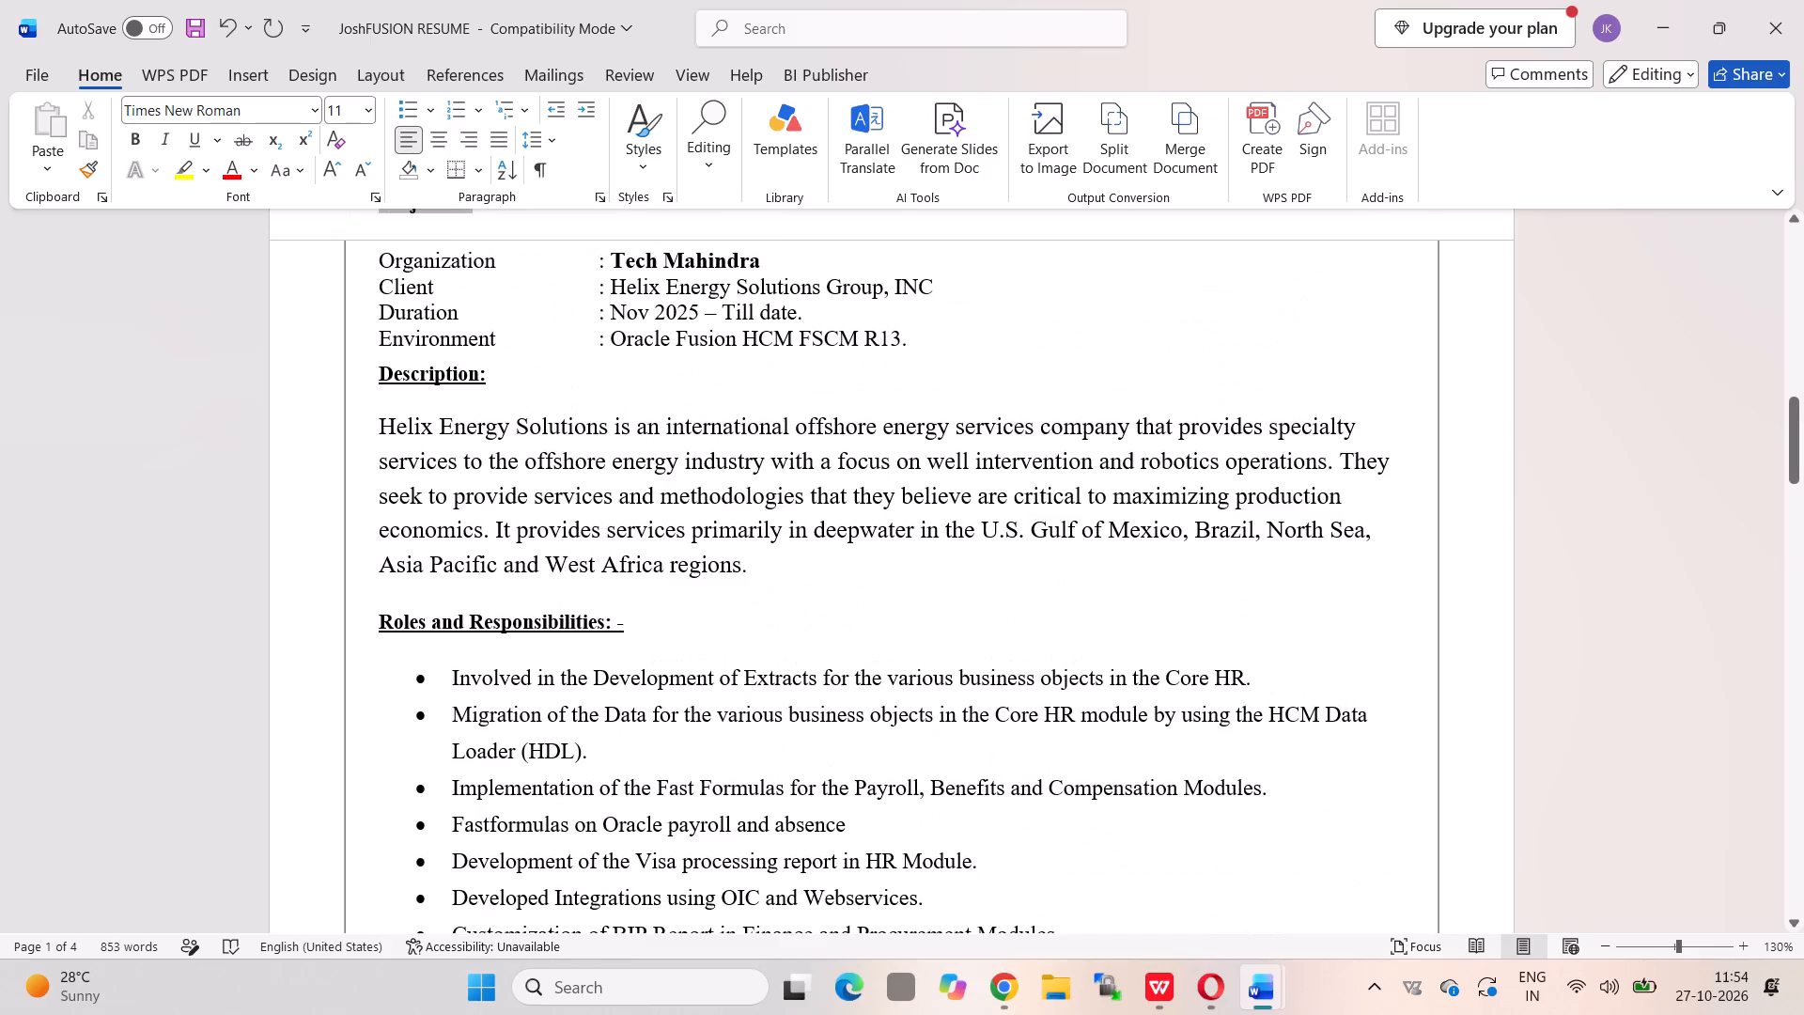
scroll(853, 455, up, 10)
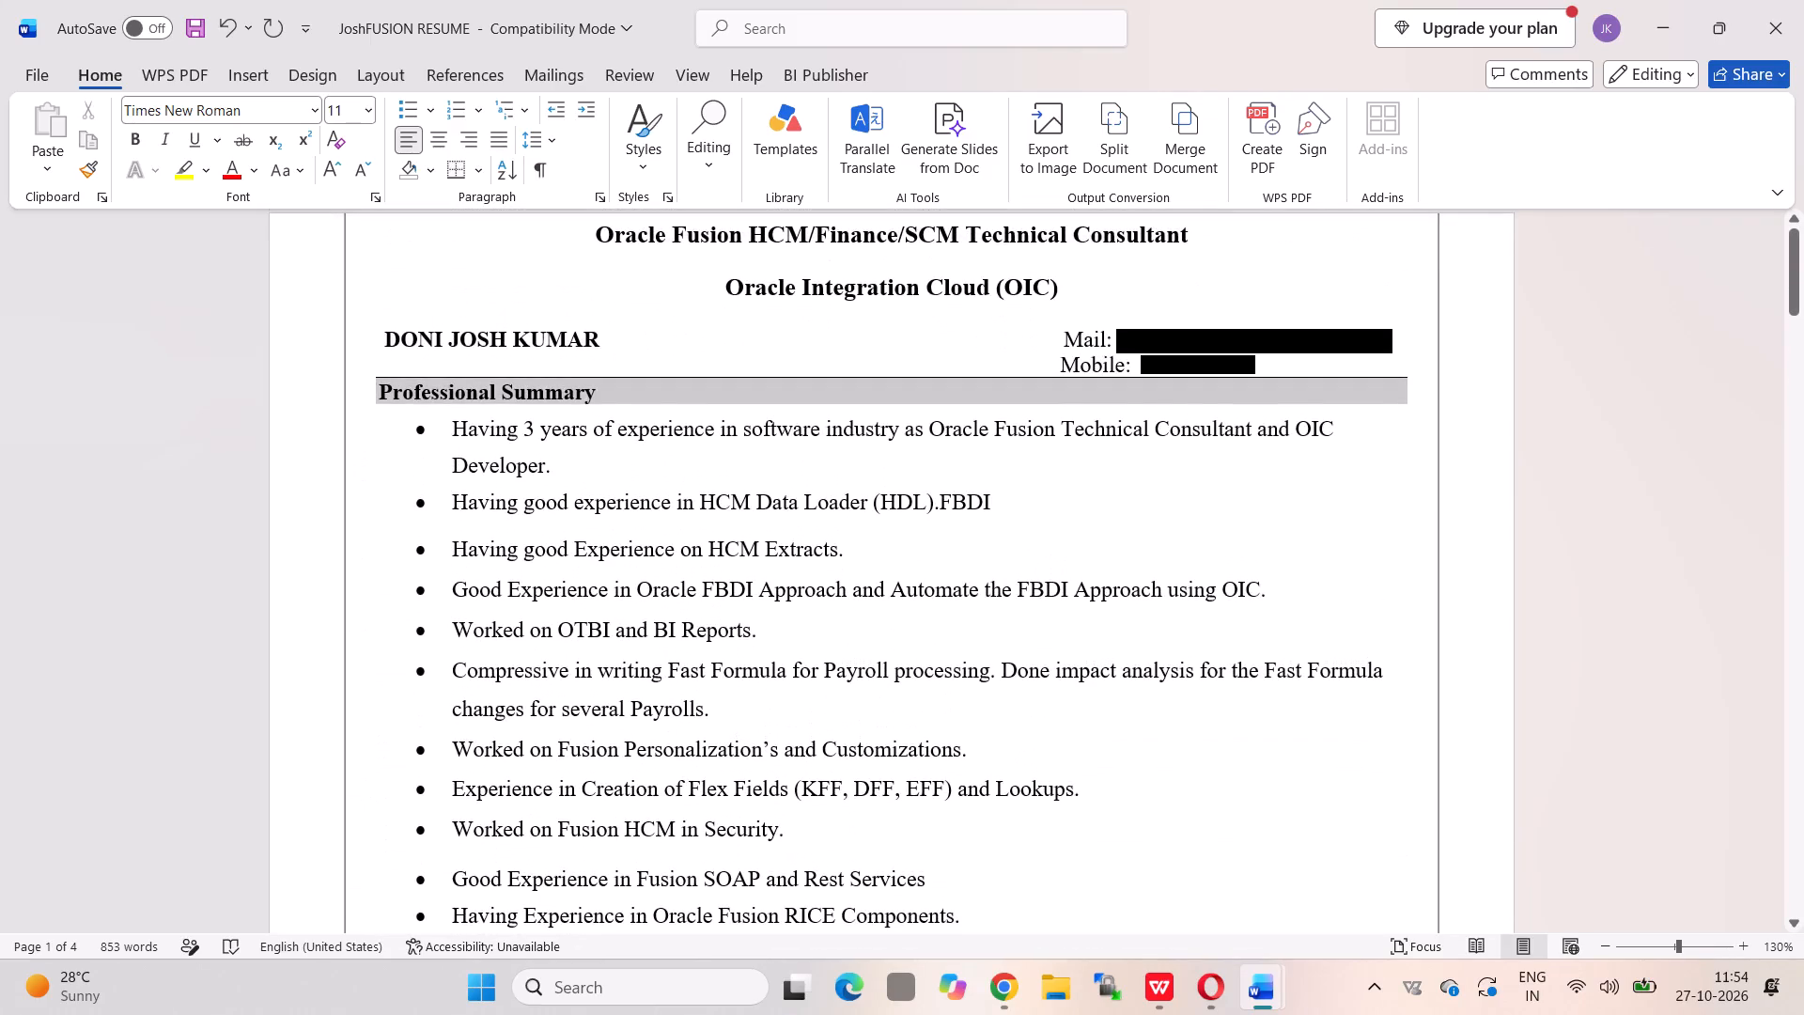
Review the resume from Technical Skills Summary through the last Project # 1 responsibilities and return to the header.
scroll(853, 455, down, 3)
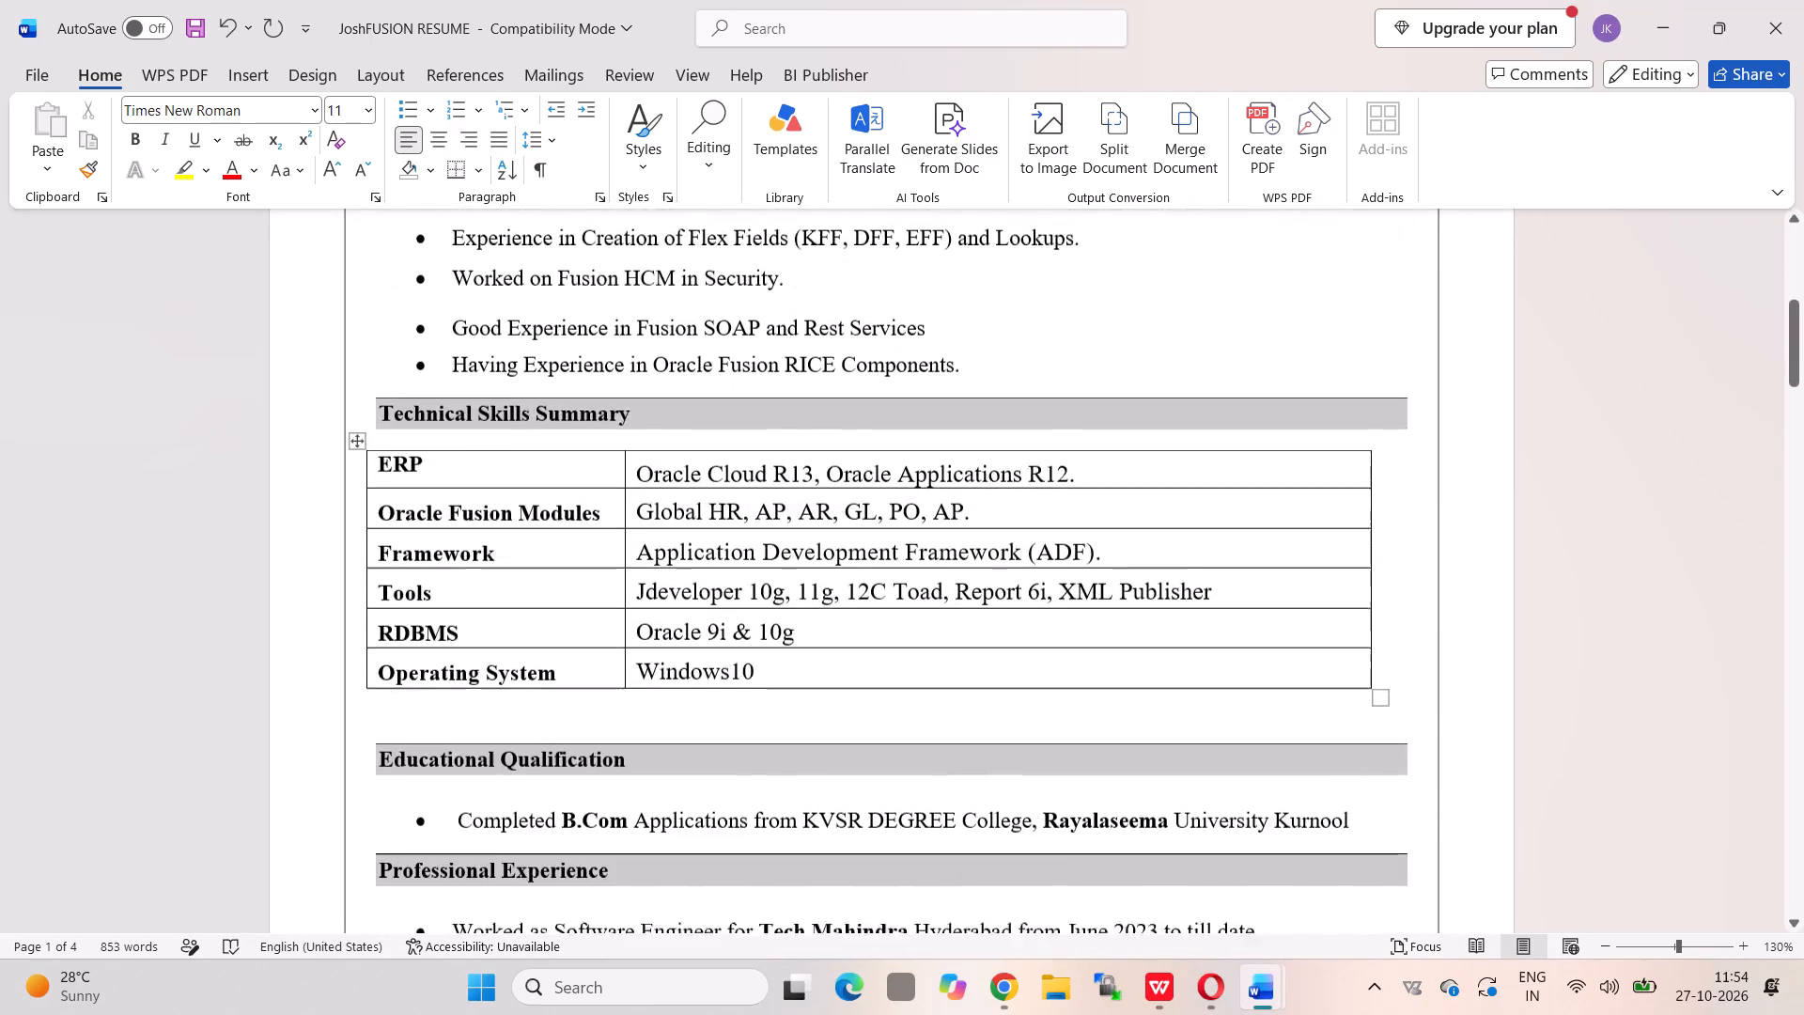
scroll(853, 455, down, 1)
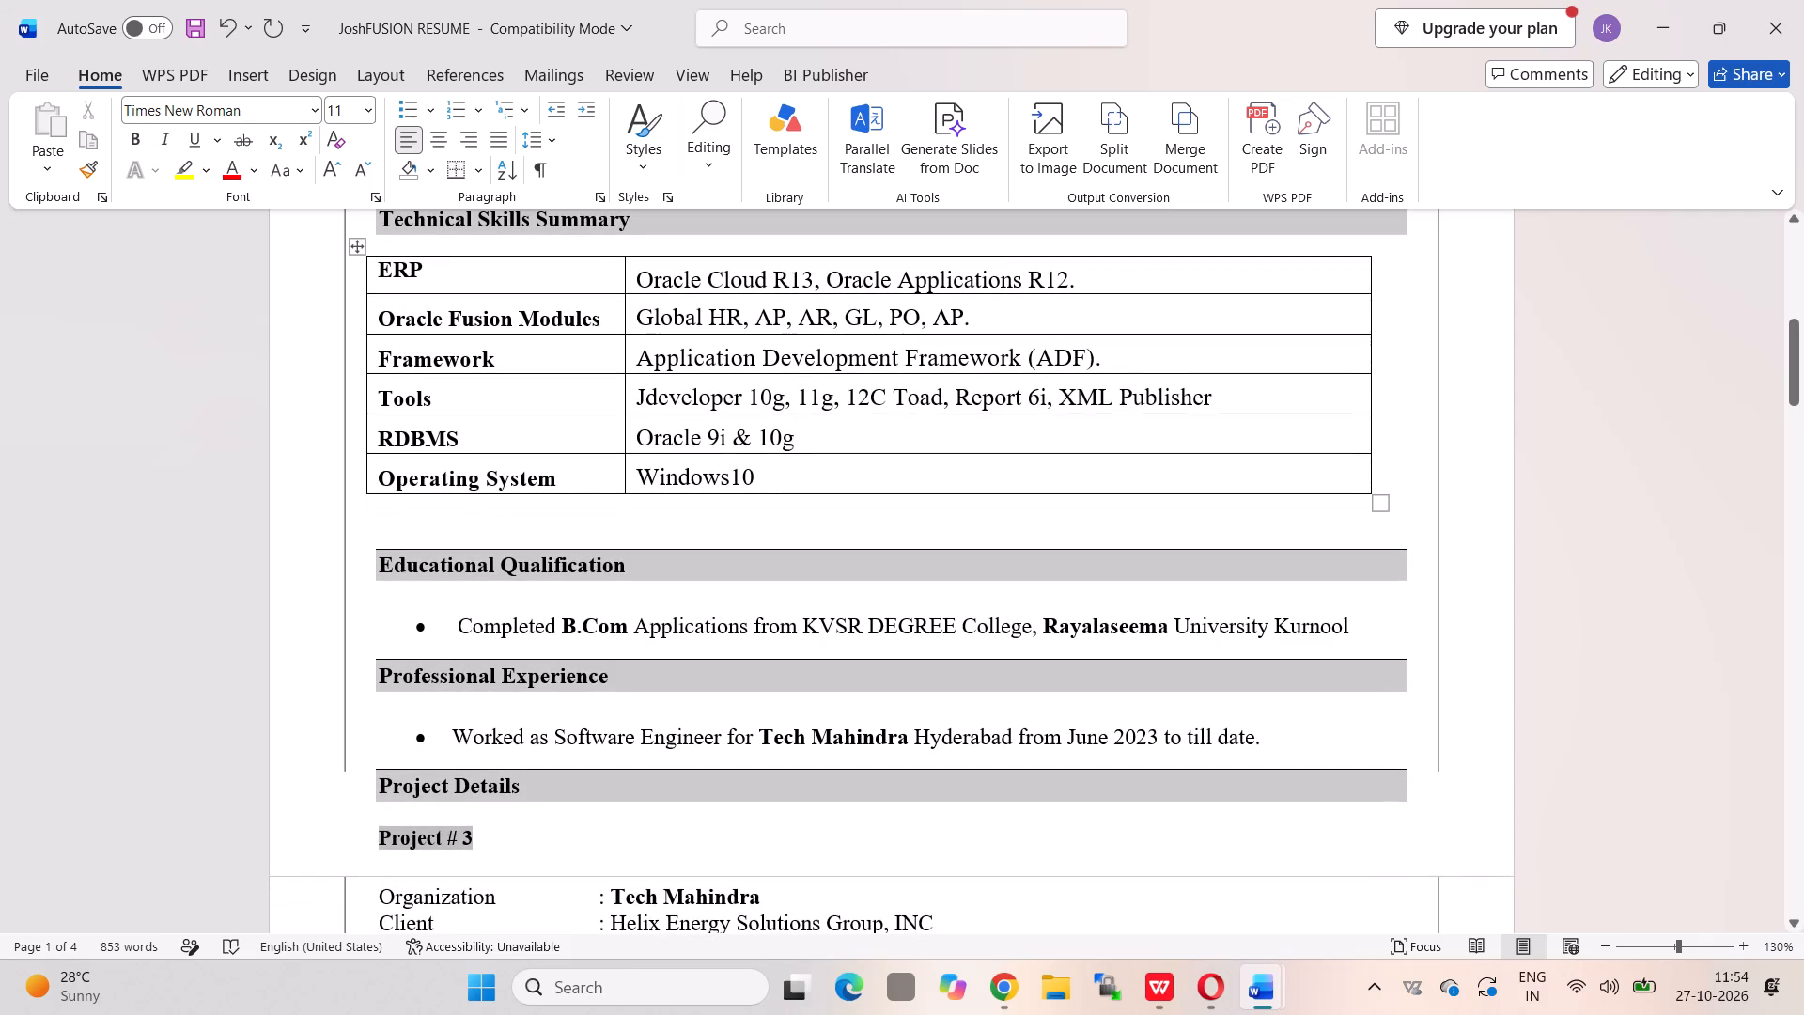
scroll(813, 536, down, 1)
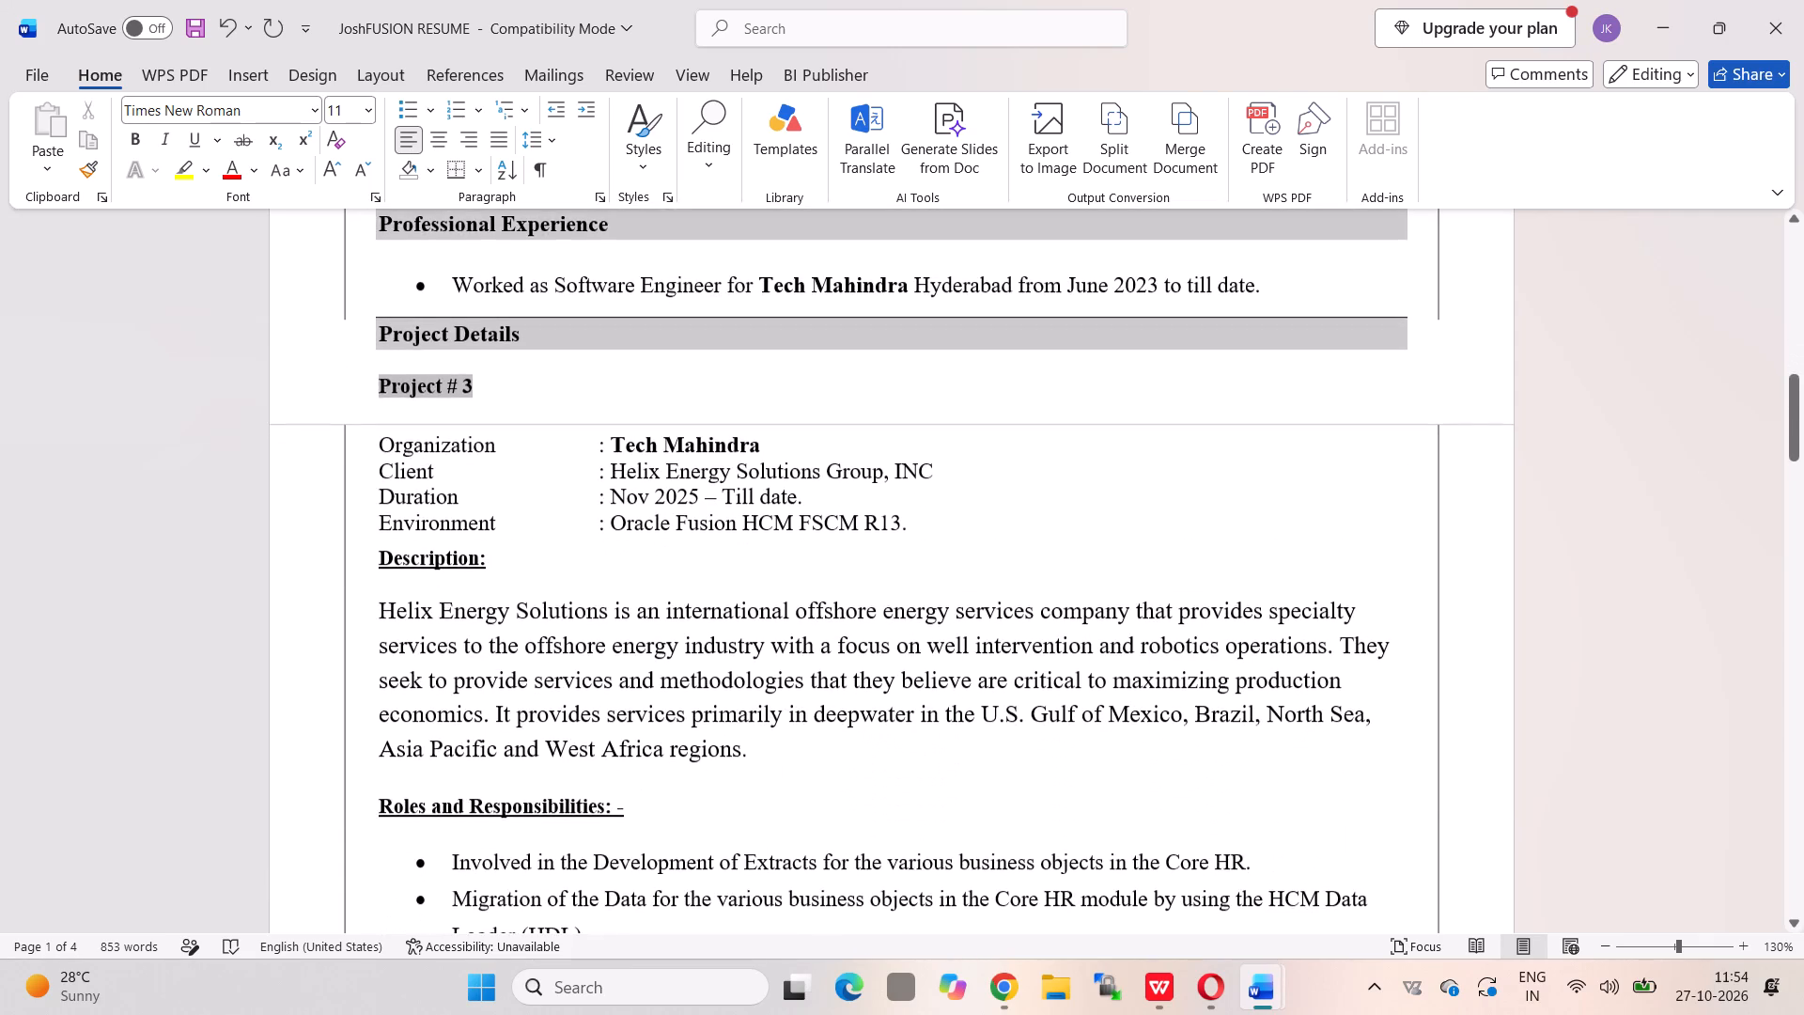
scroll(813, 536, down, 2)
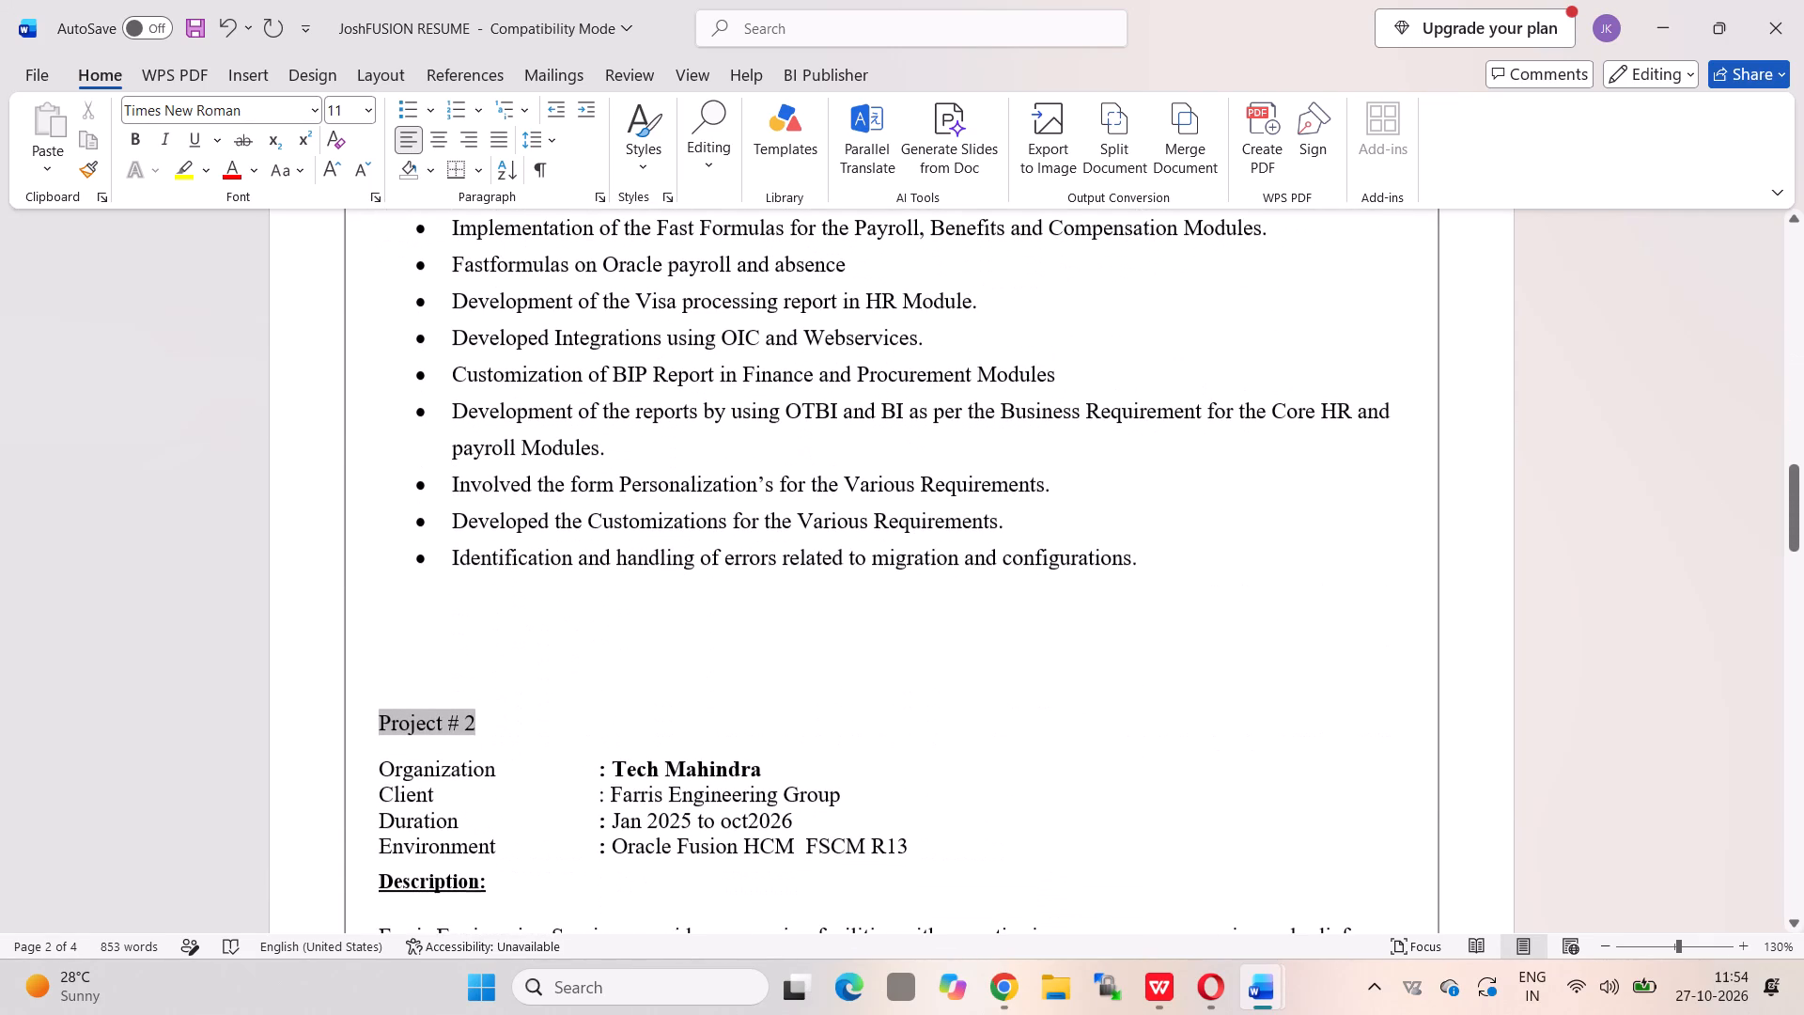
scroll(813, 536, down, 1)
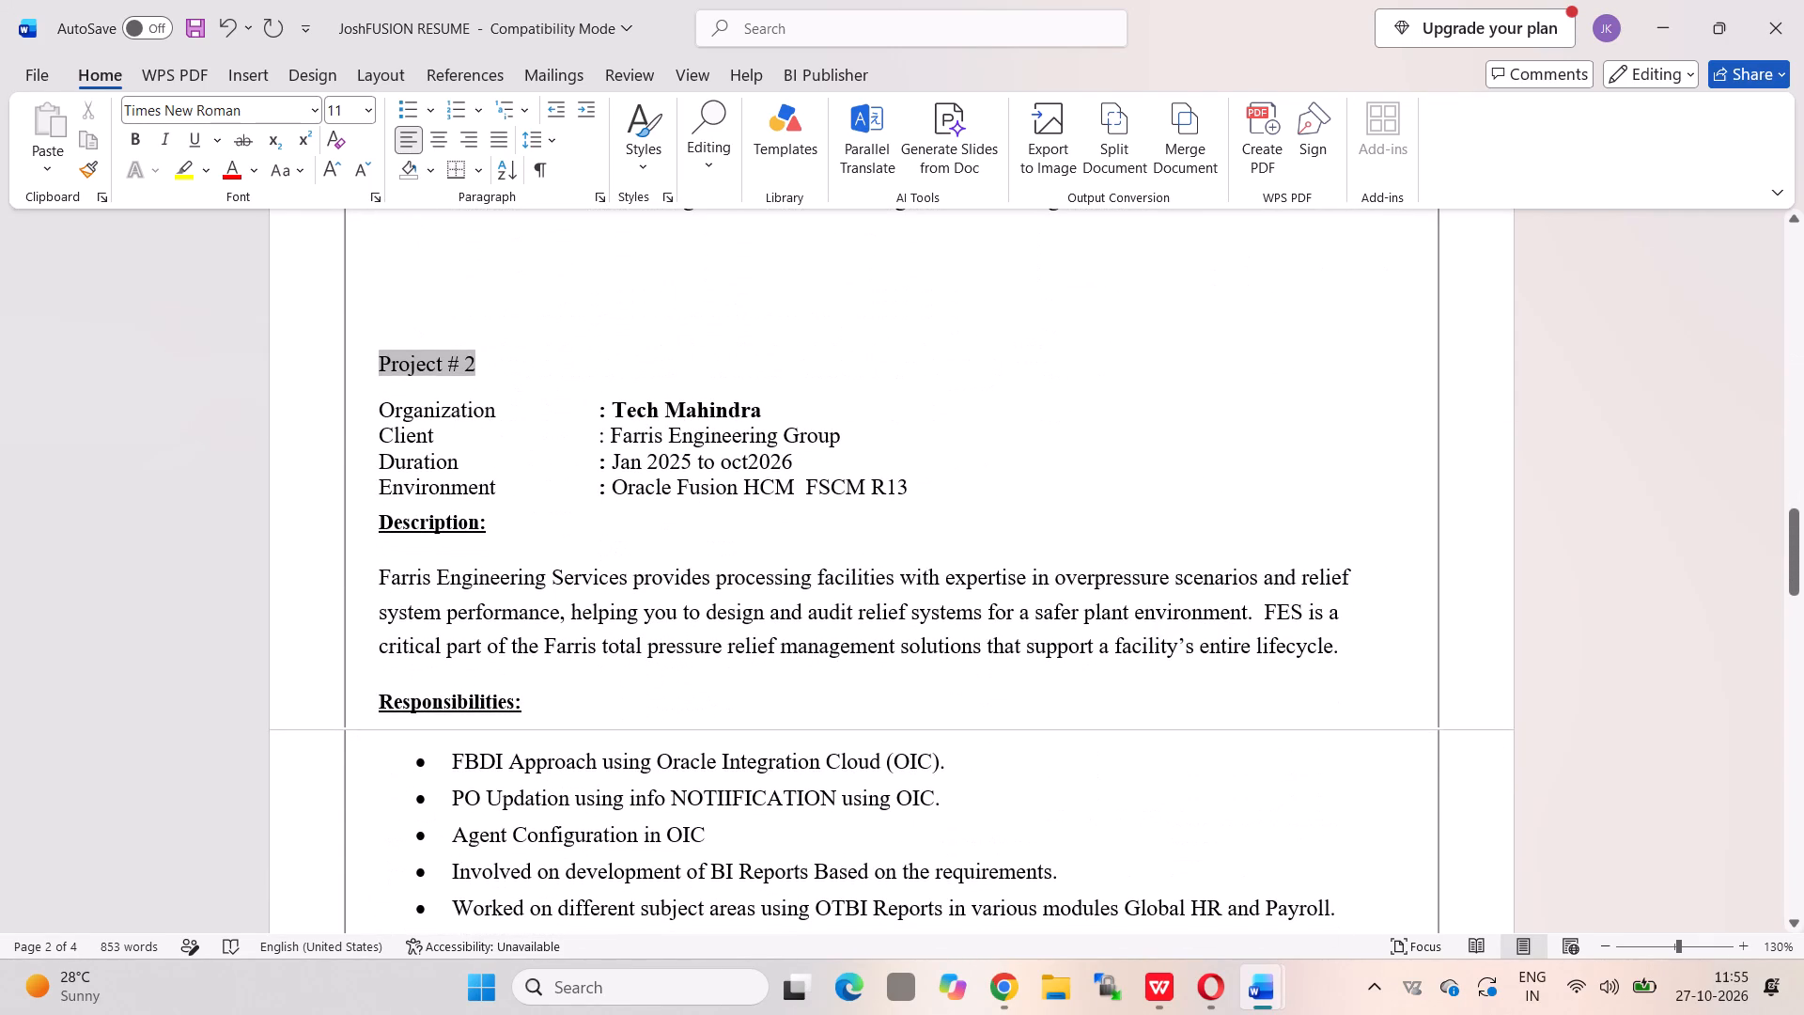
scroll(813, 536, down, 1)
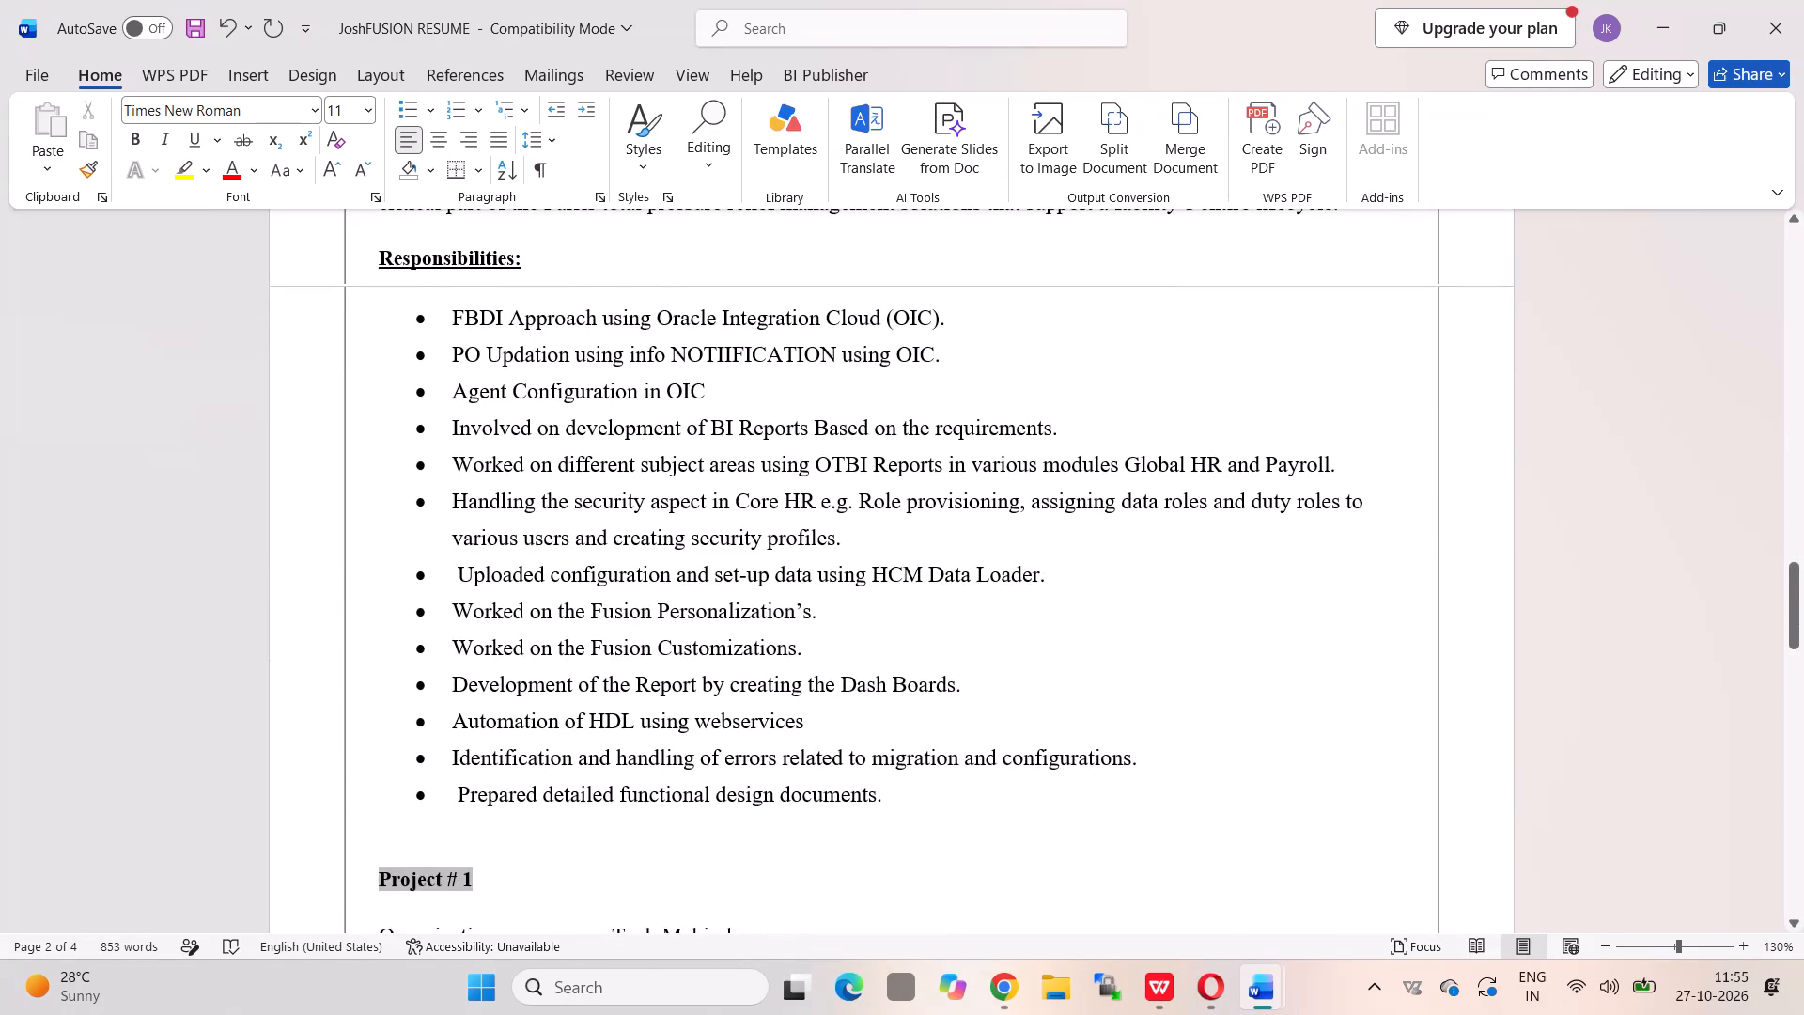
scroll(813, 536, down, 2)
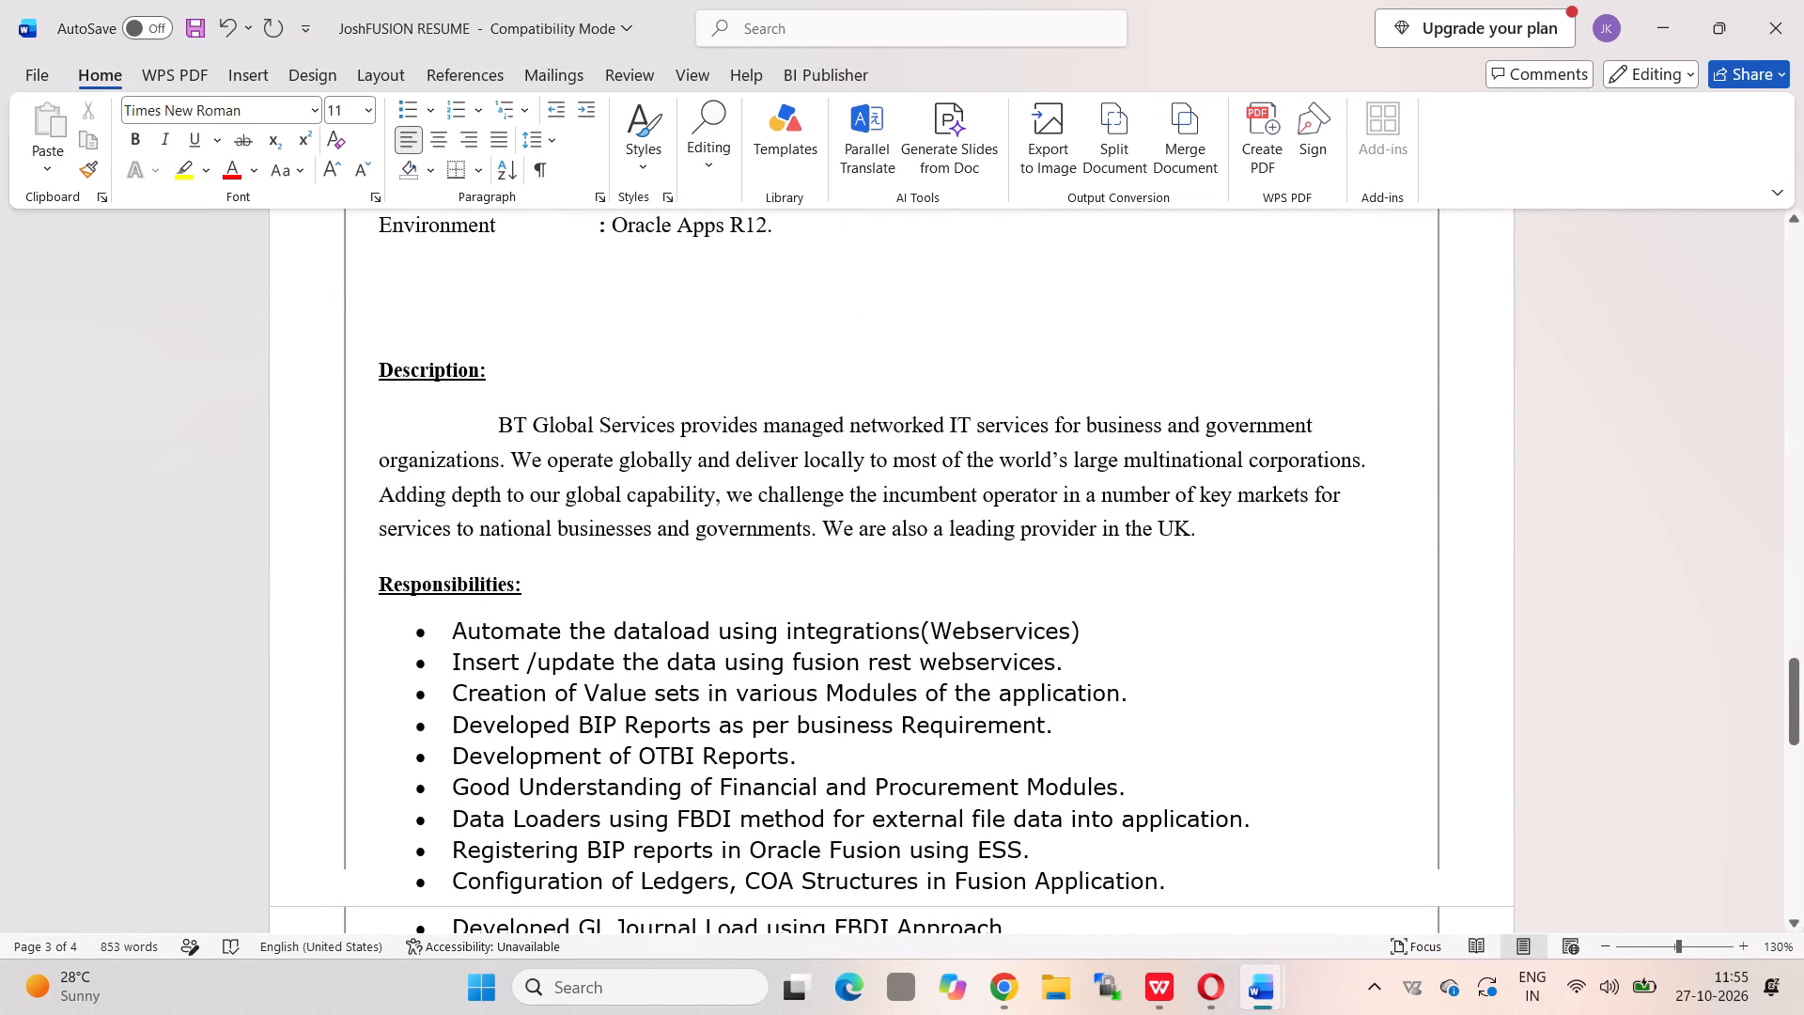
scroll(813, 536, down, 3)
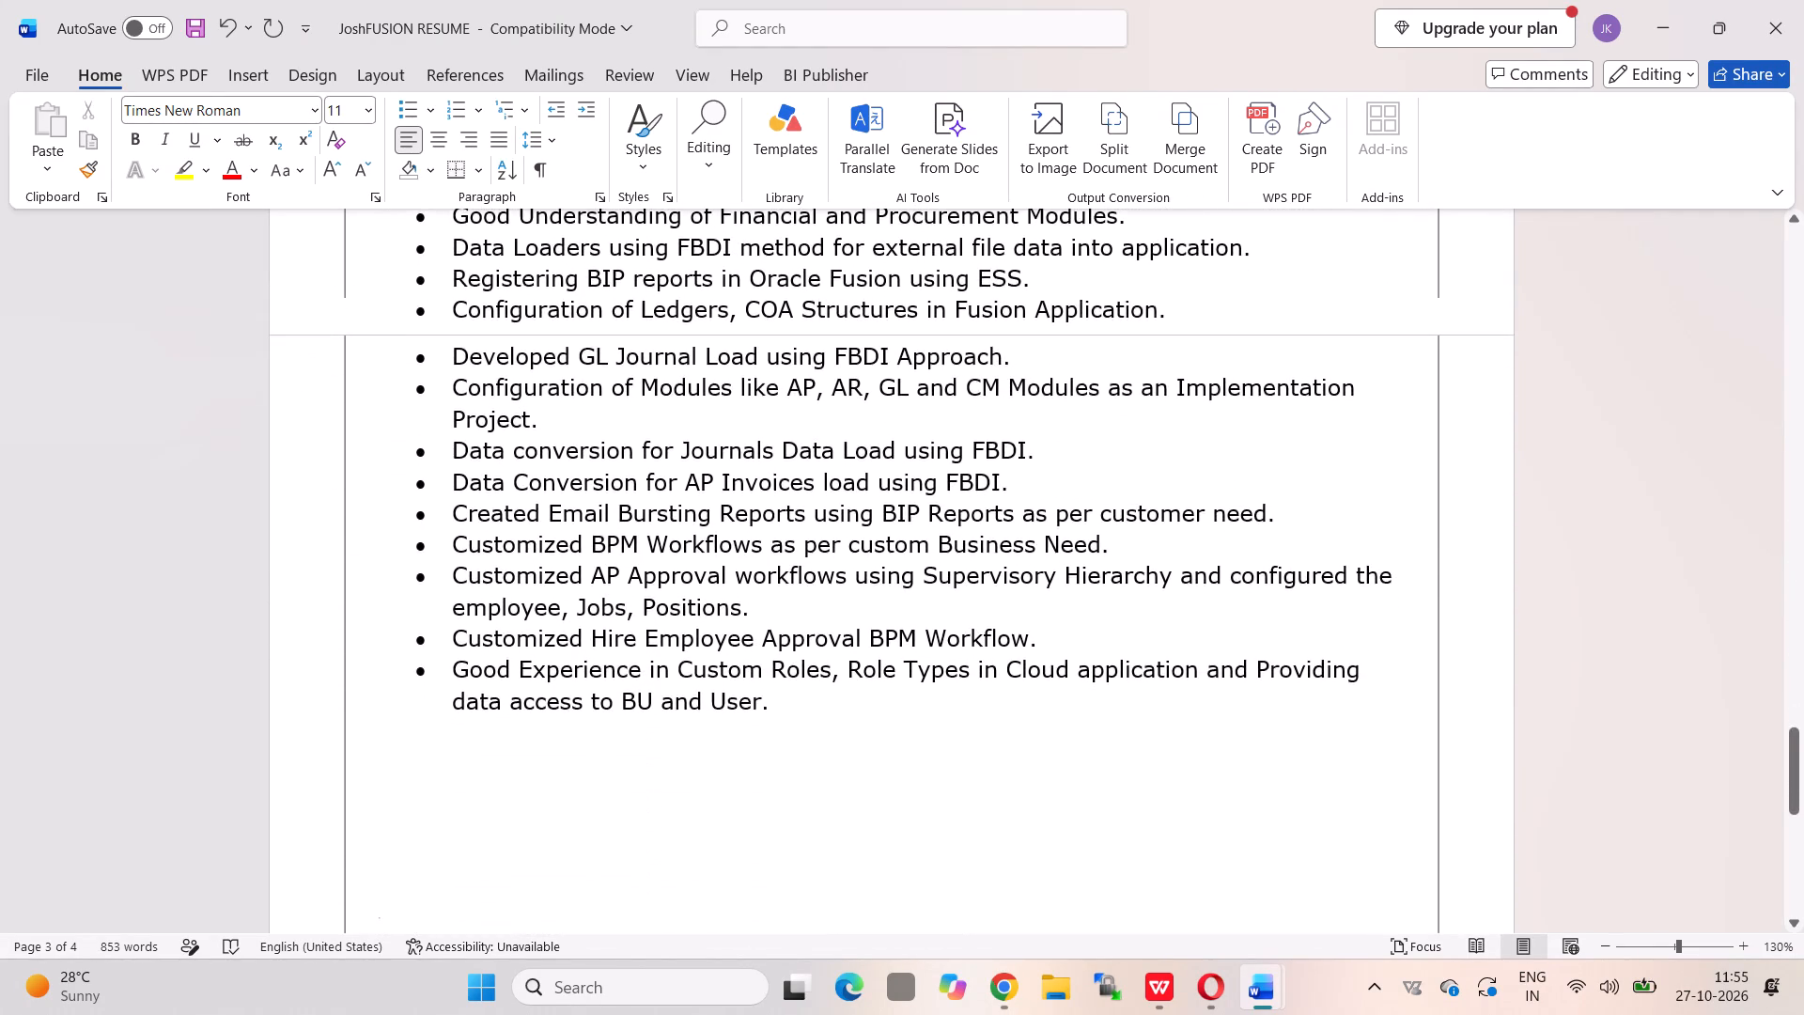
scroll(813, 536, up, 6)
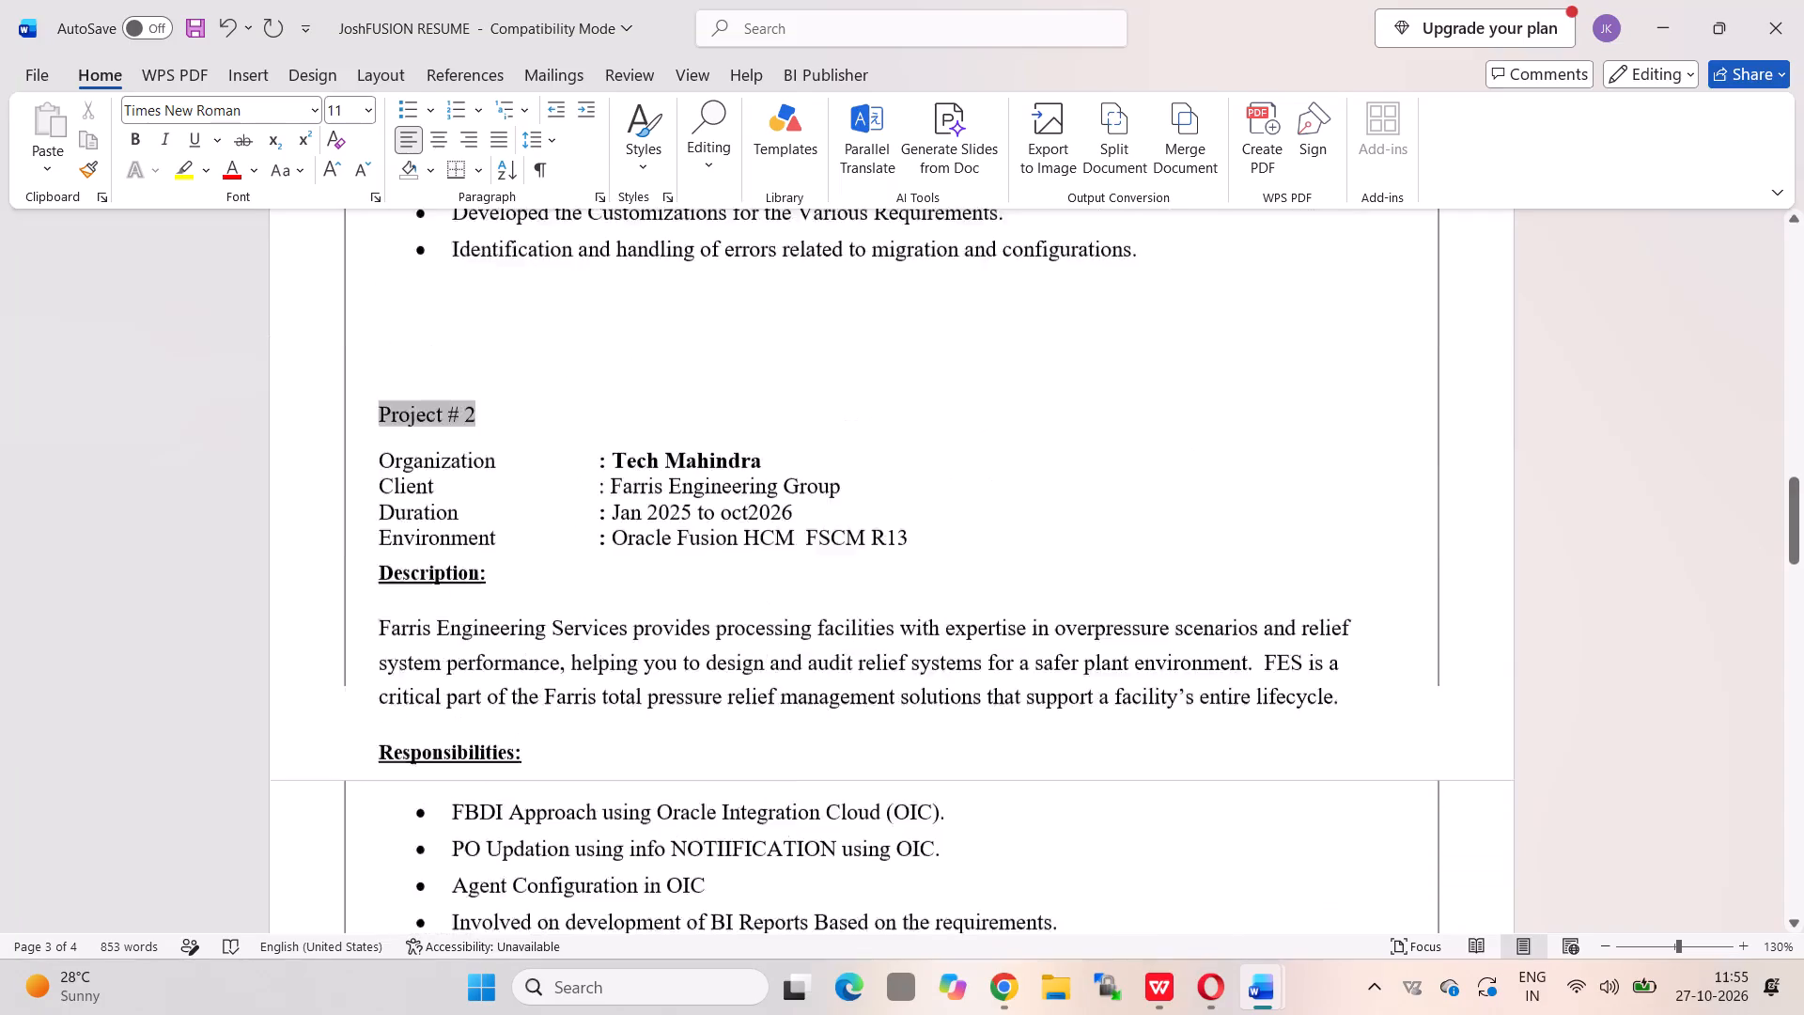
scroll(813, 536, up, 6)
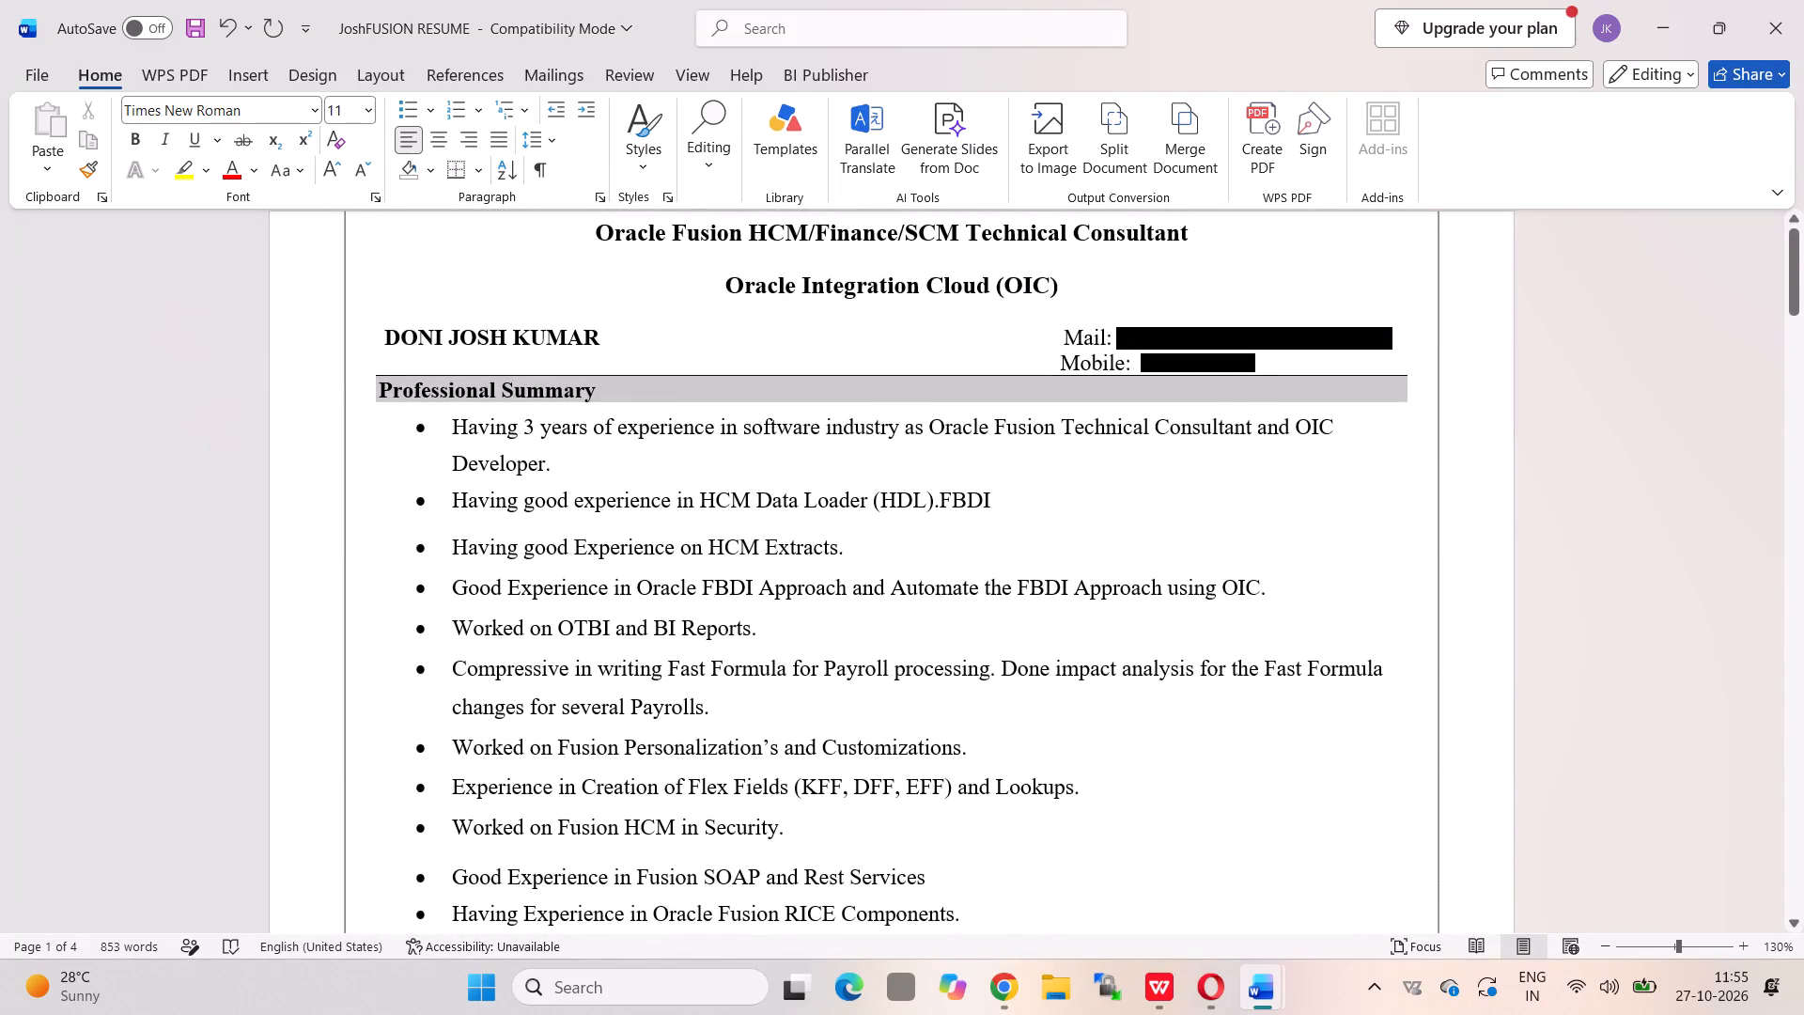
ctrl+scroll(658, 528, up, 4)
Examine the Professional Summary bullets and the header contact lines at an enlarged zoom of 170%.
scroll(658, 528, down, 1)
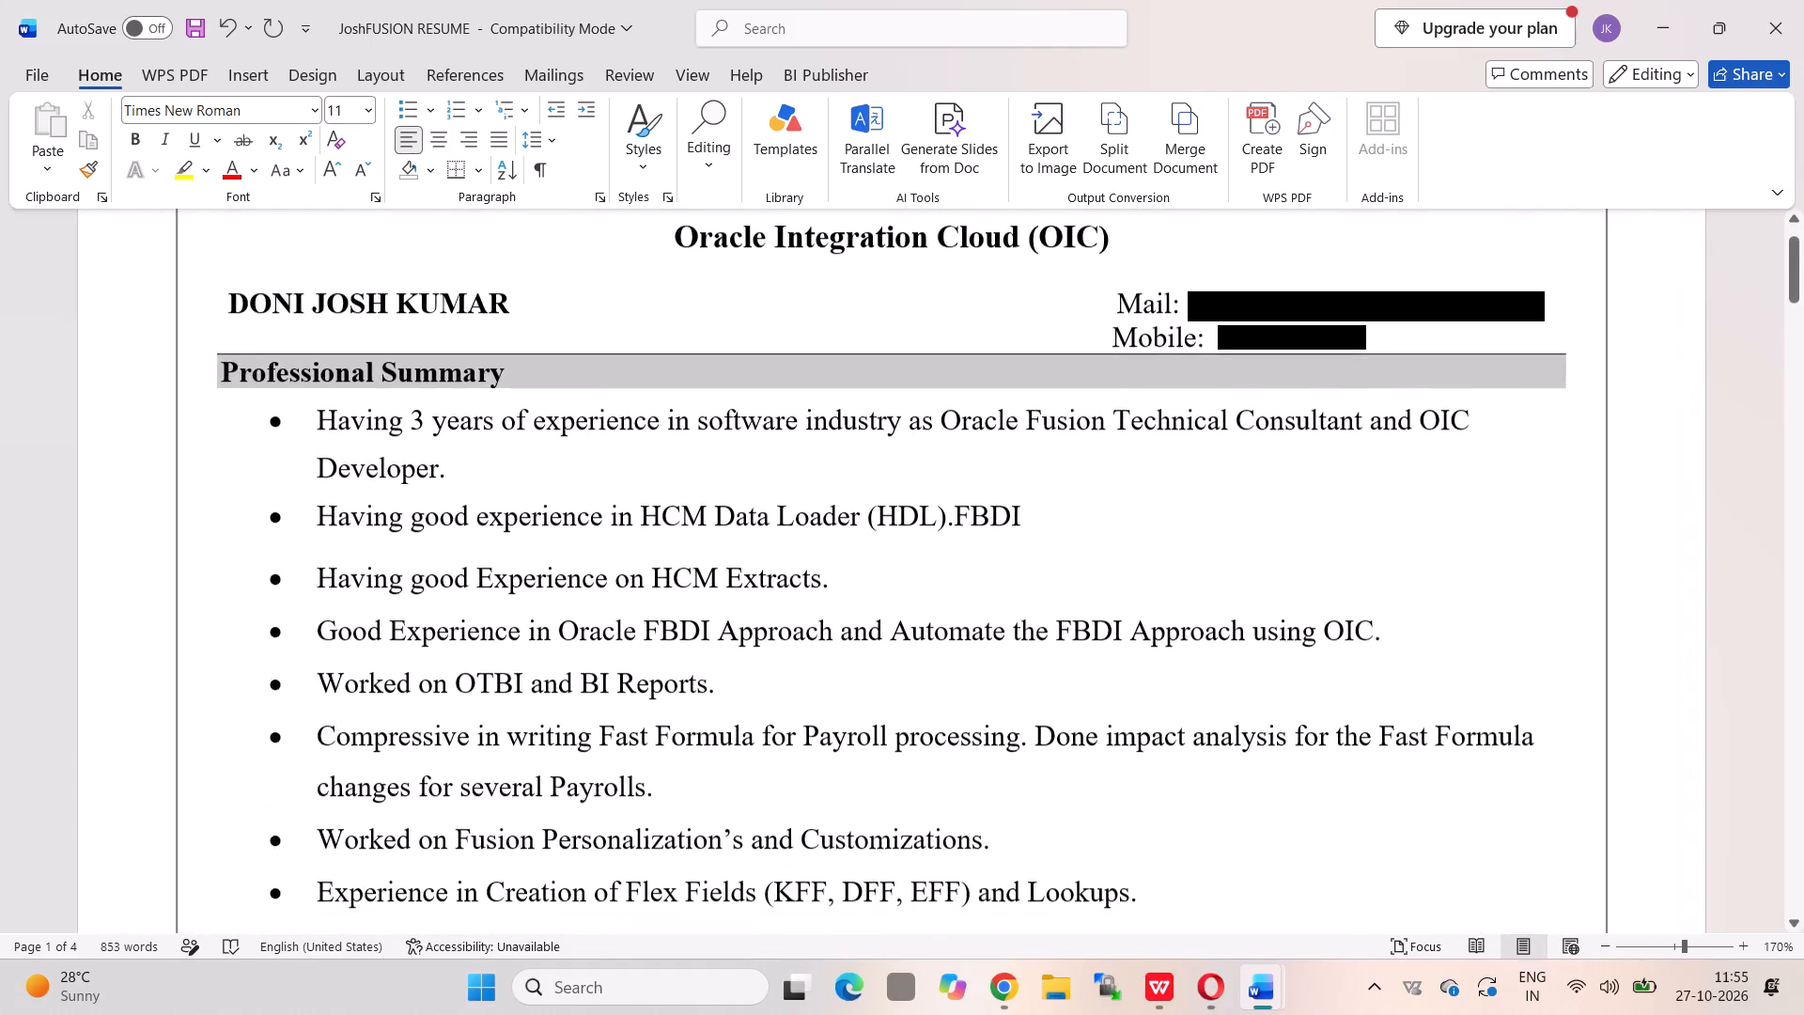
scroll(658, 528, down, 2)
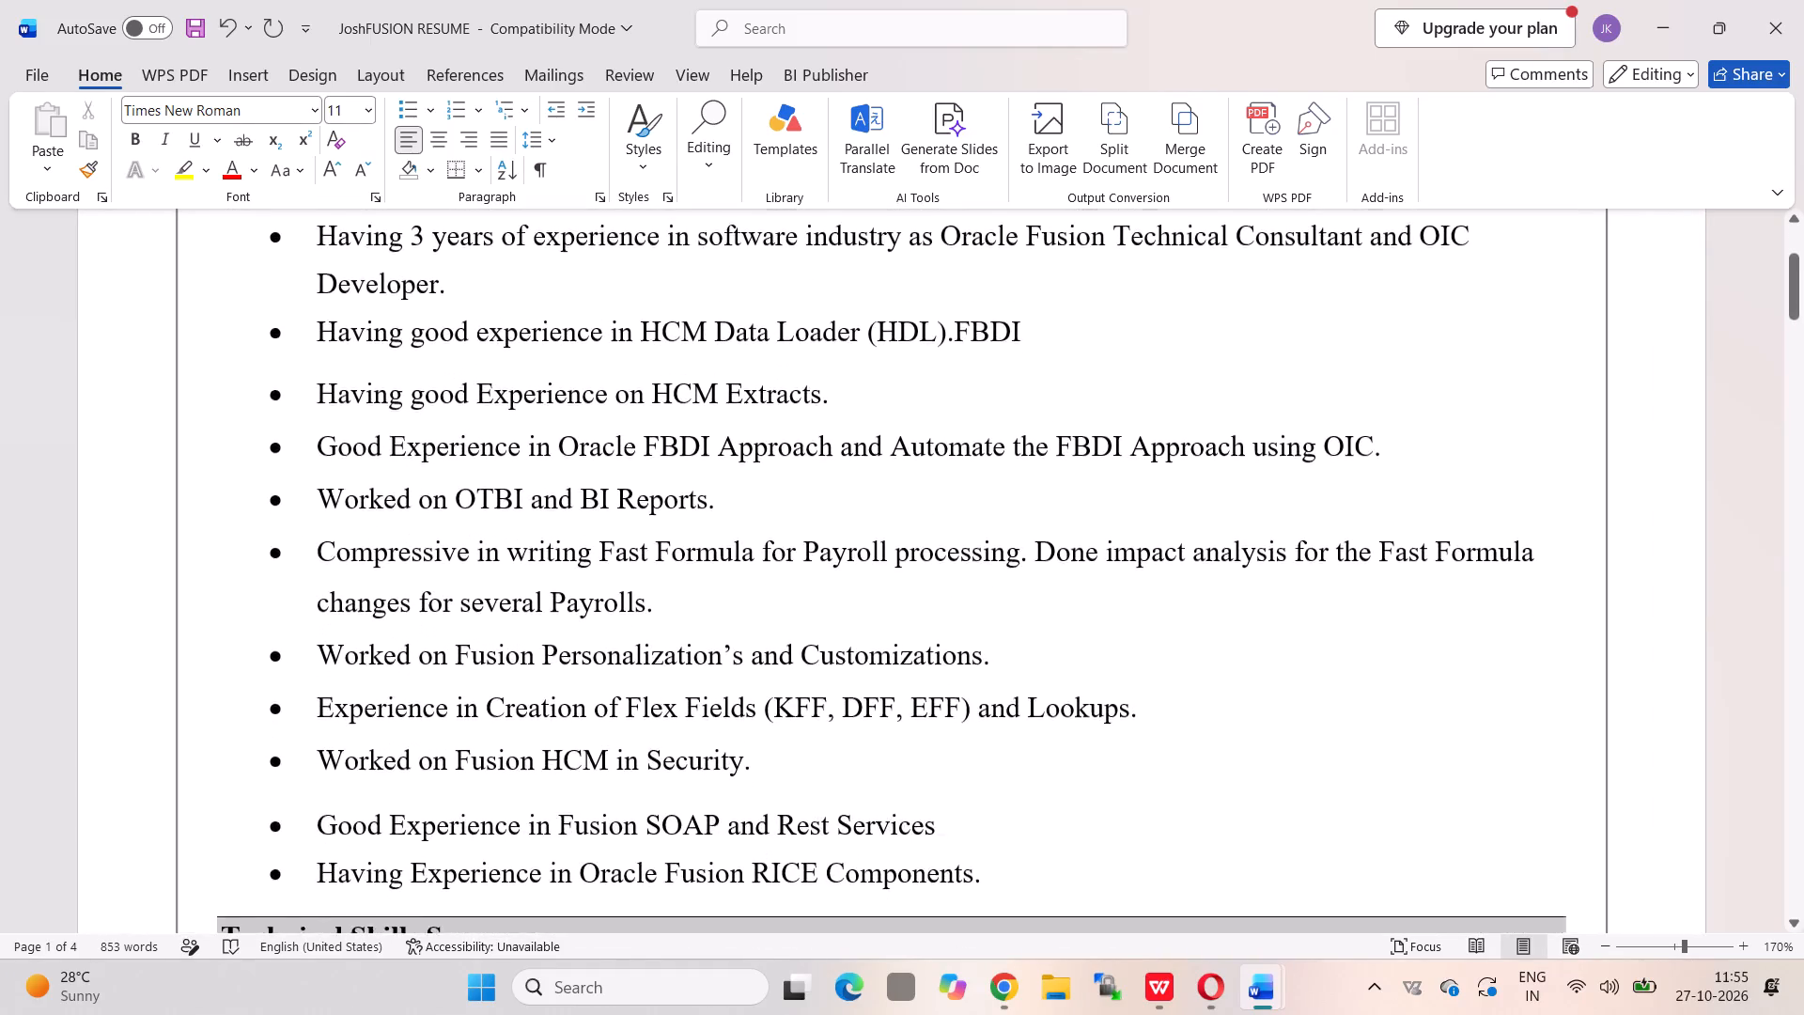
scroll(658, 528, down, 2)
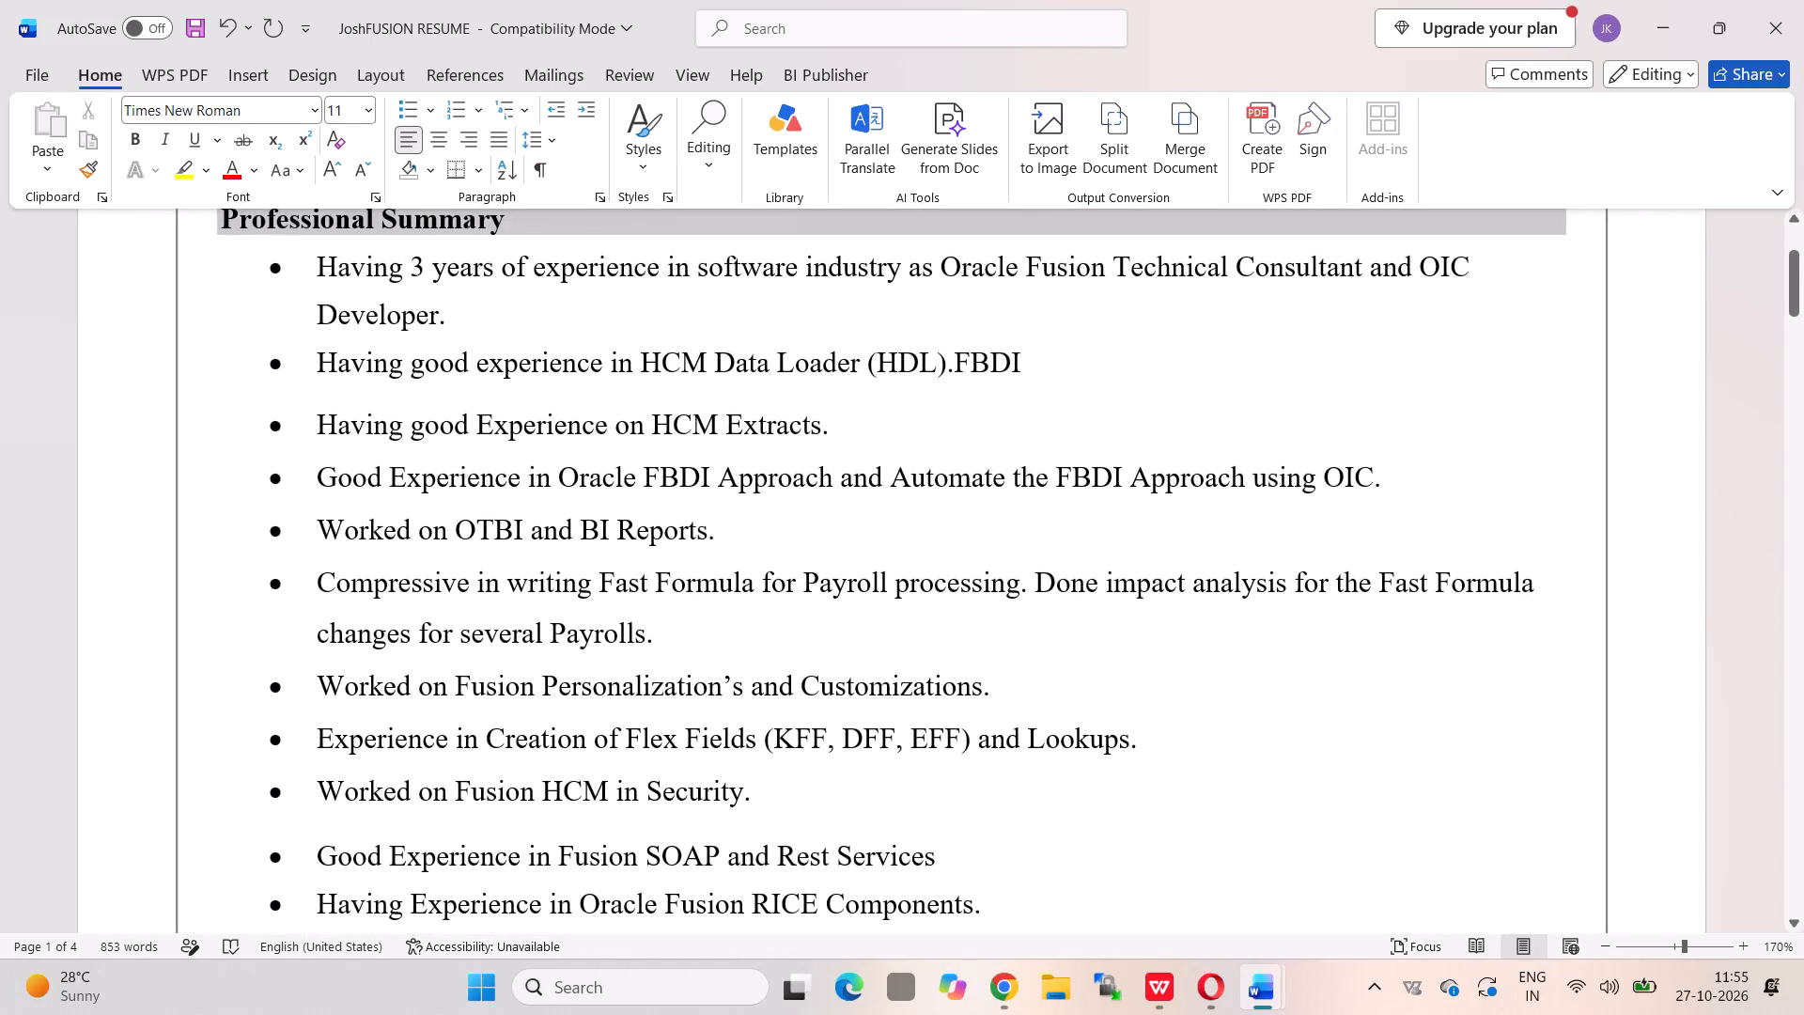
scroll(658, 528, down, 1)
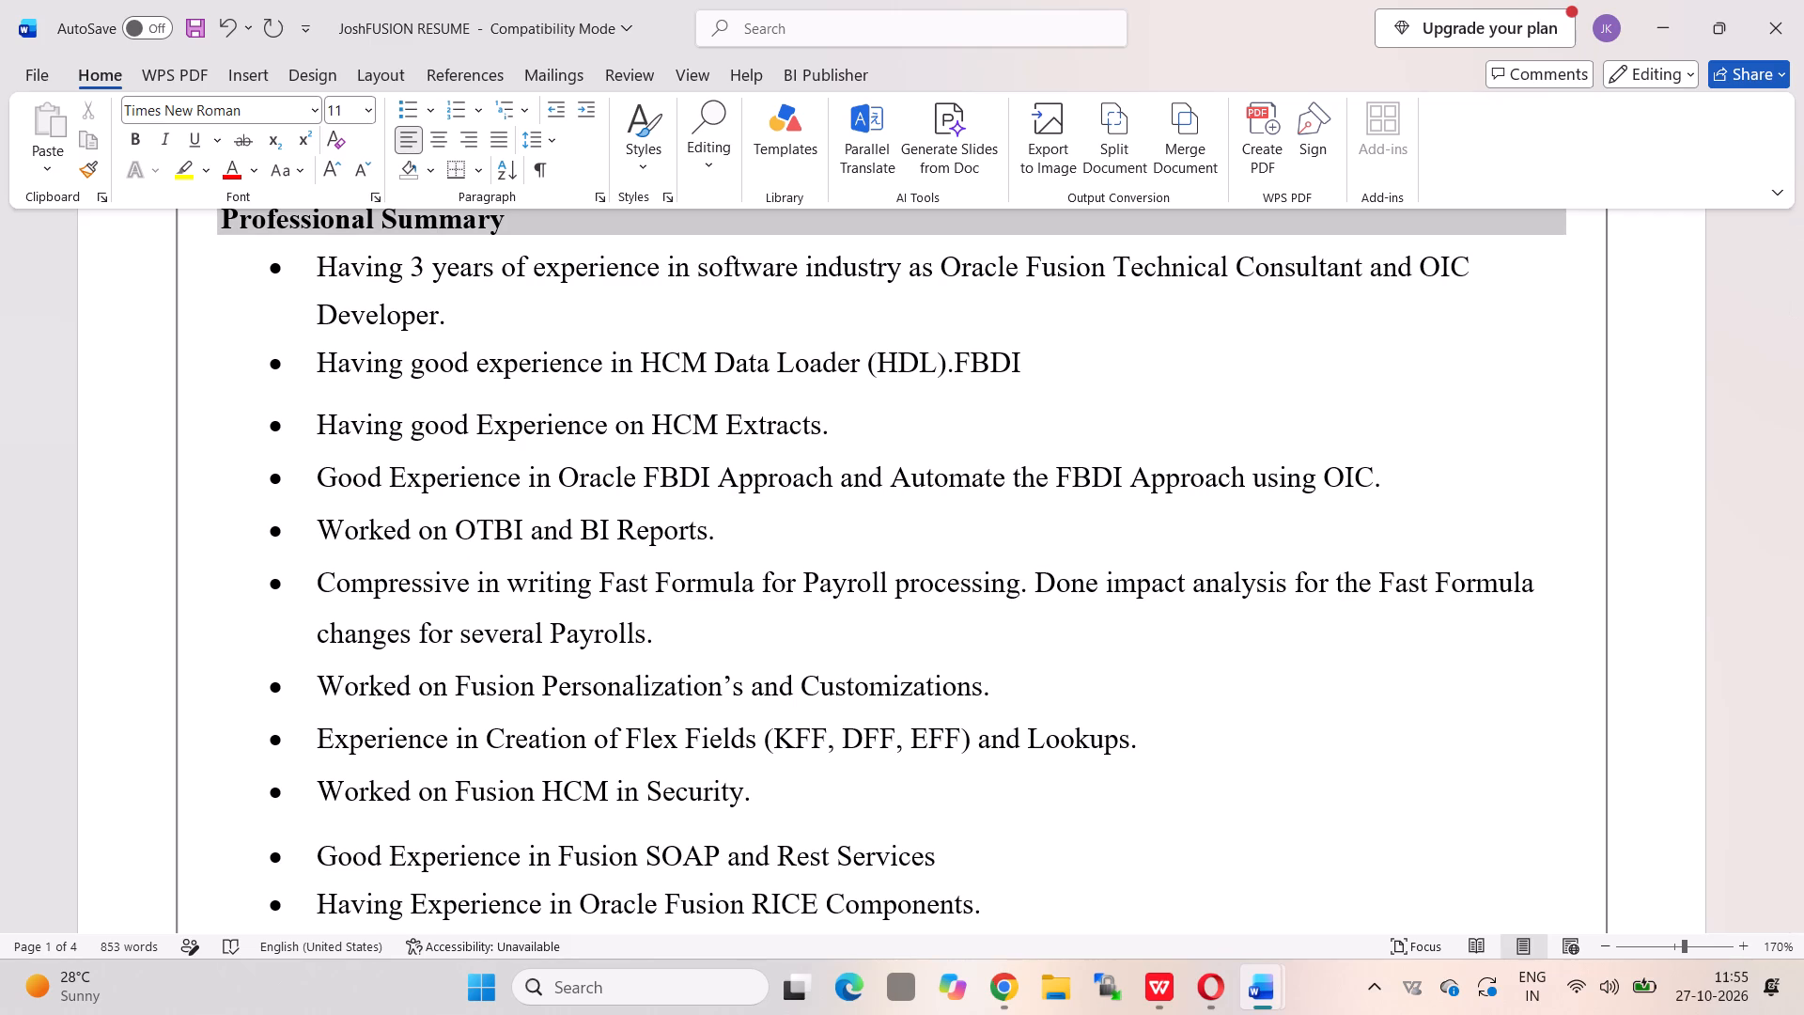
scroll(658, 528, up, 3)
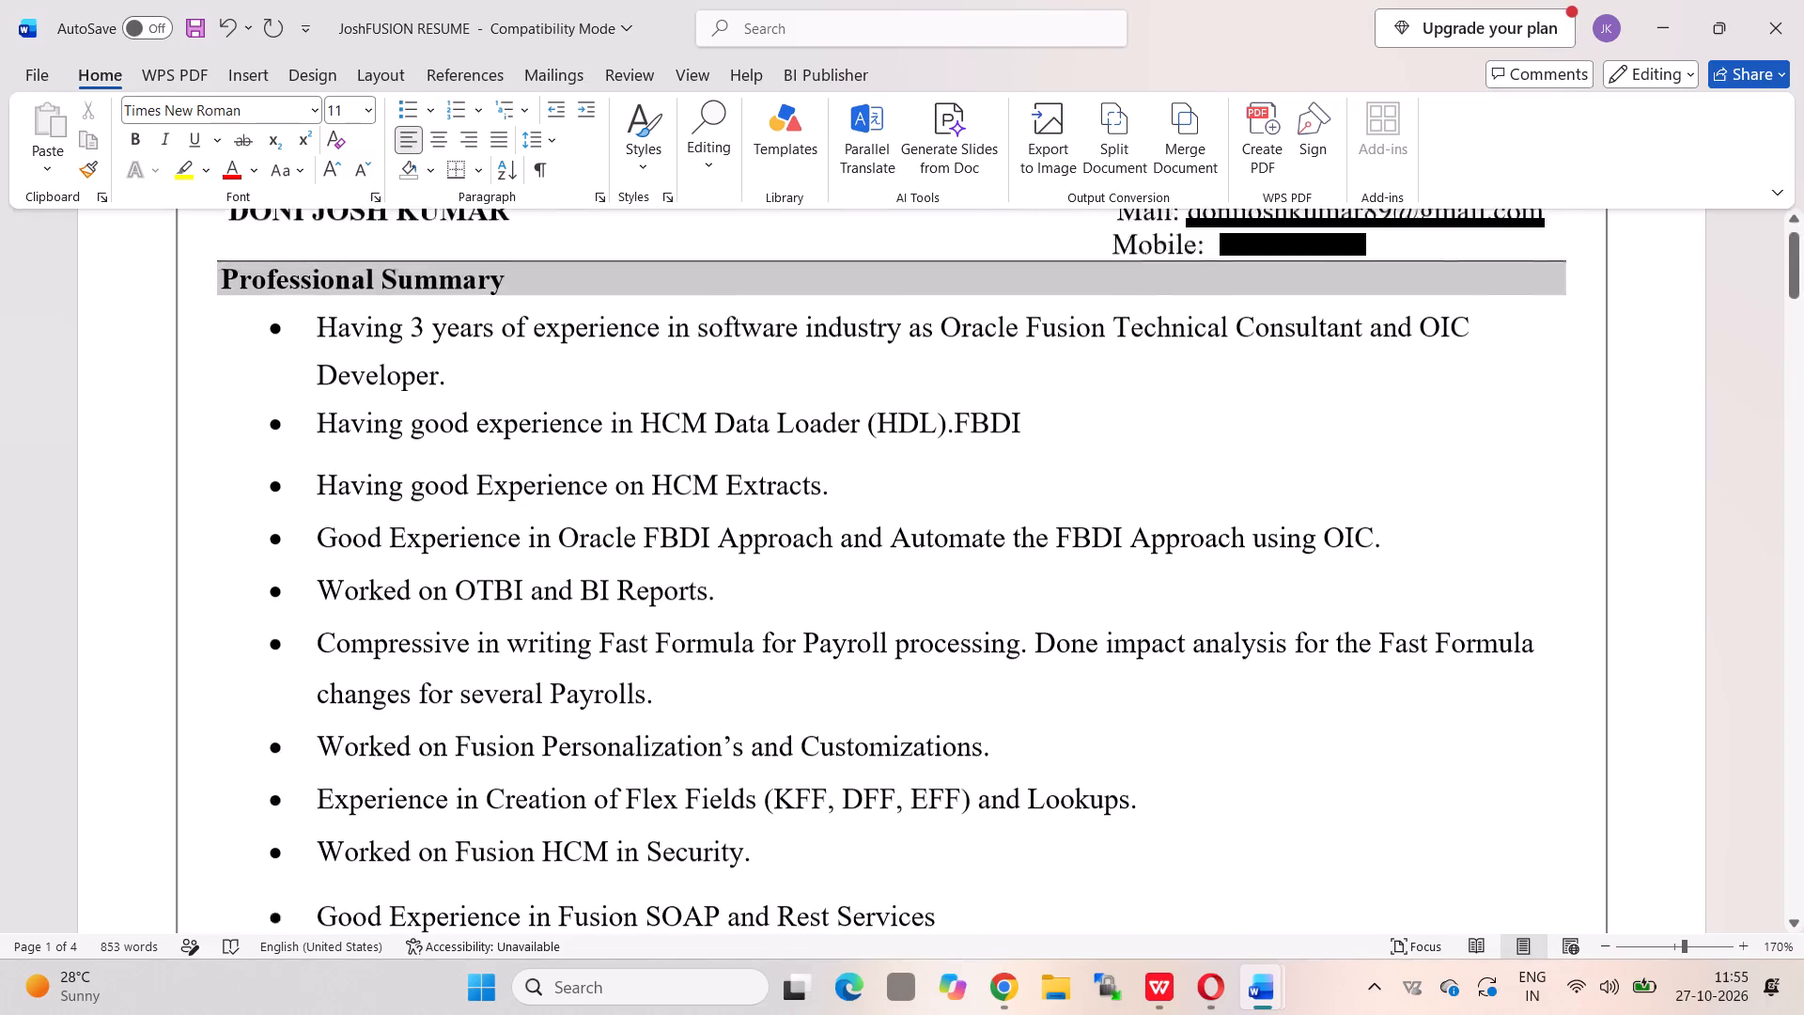
scroll(679, 535, up, 2)
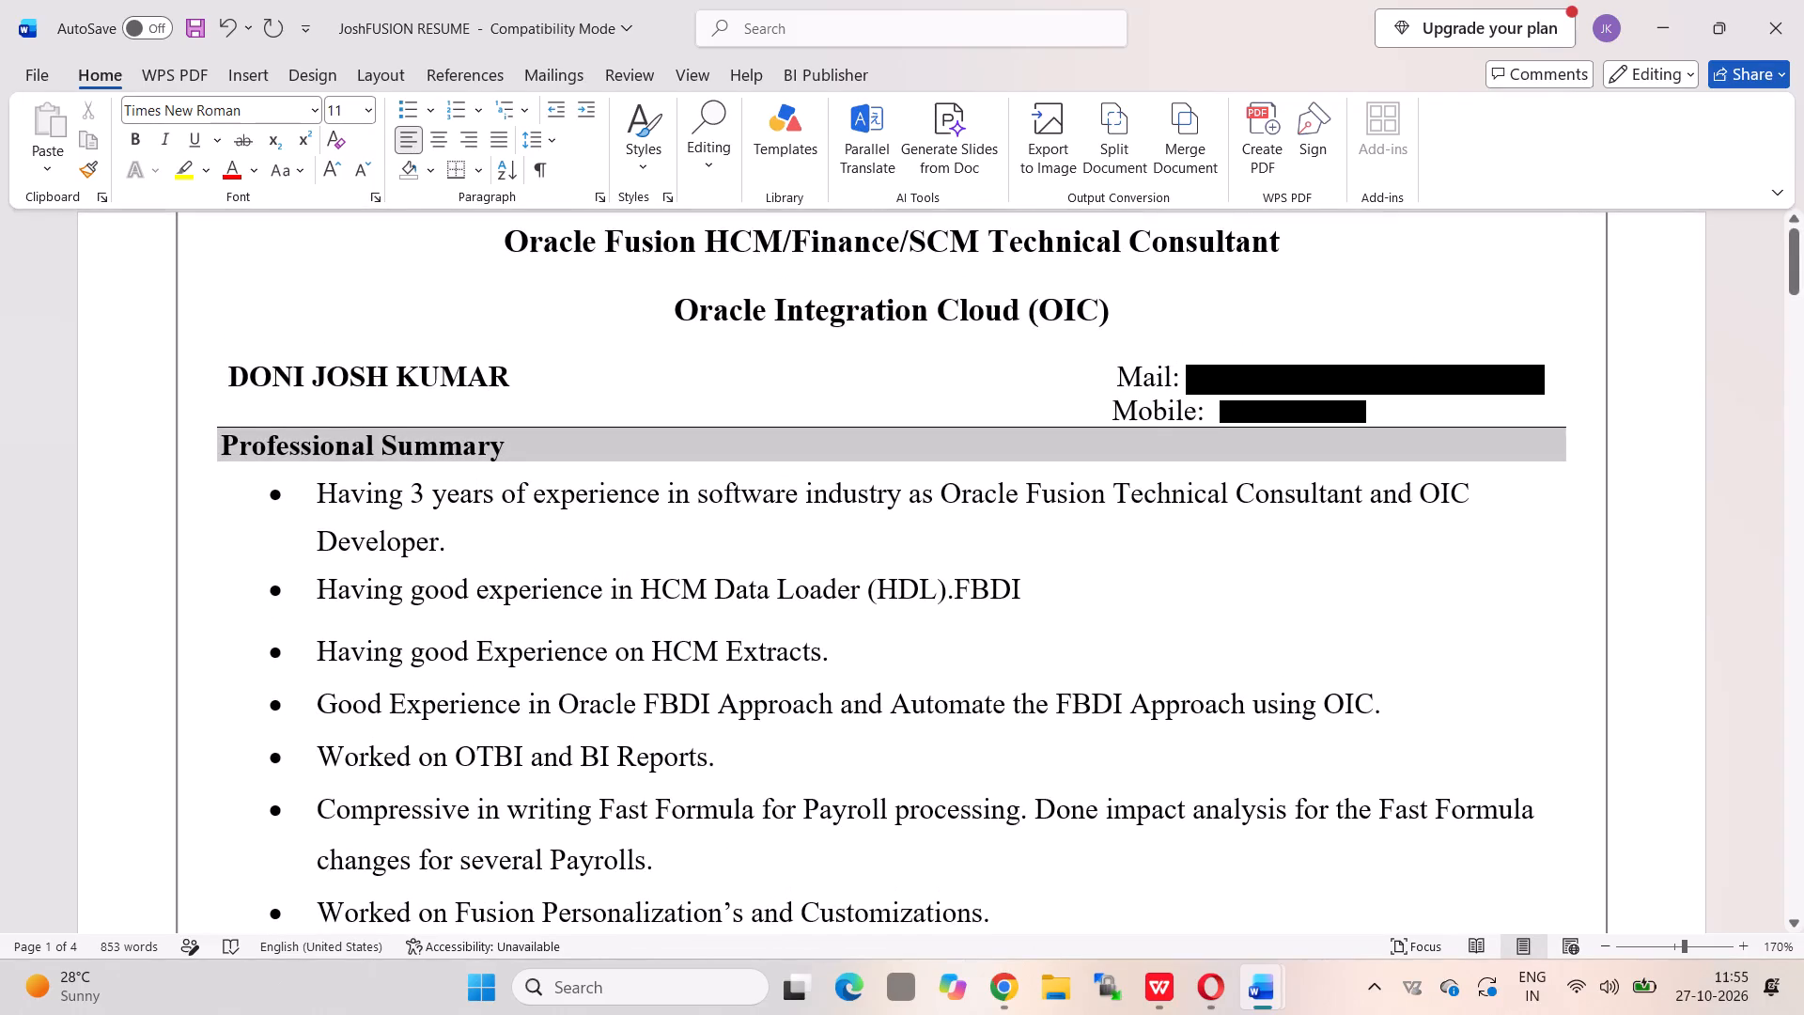
scroll(679, 535, up, 2)
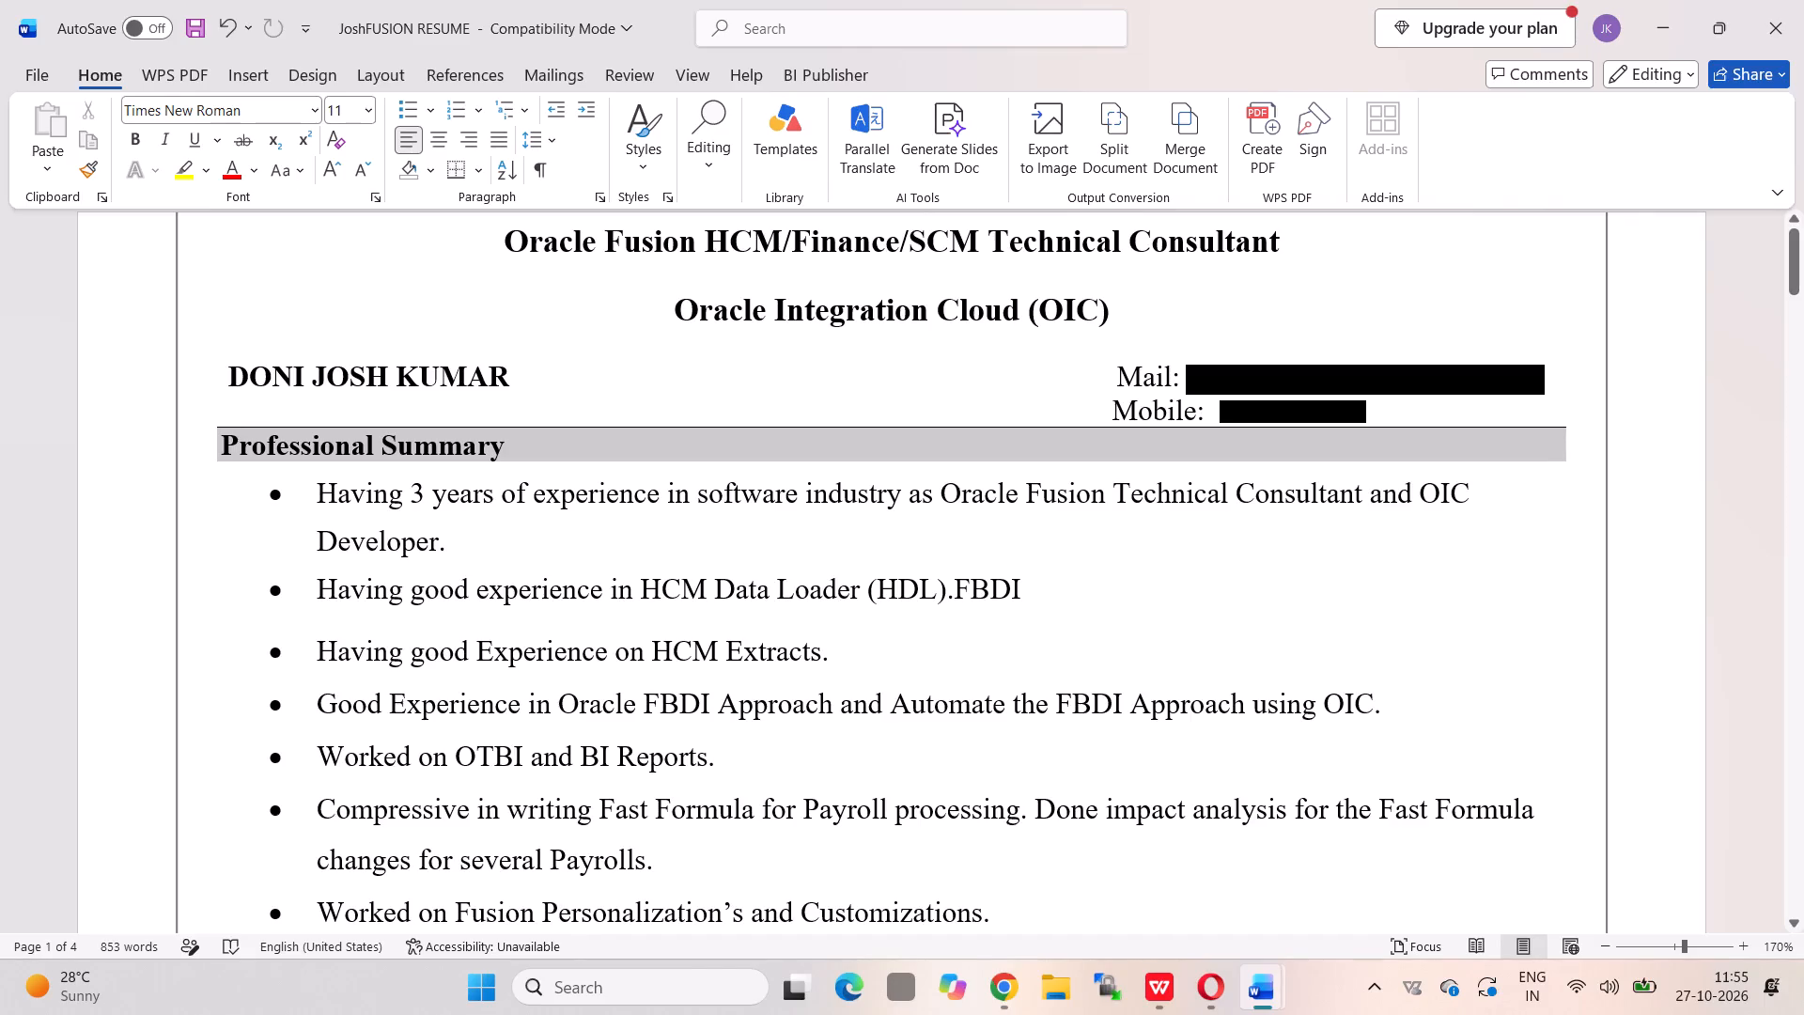
Read the Professional Summary bullets through the final one, checking the words "RICE Components".
scroll(983, 632, down, 1)
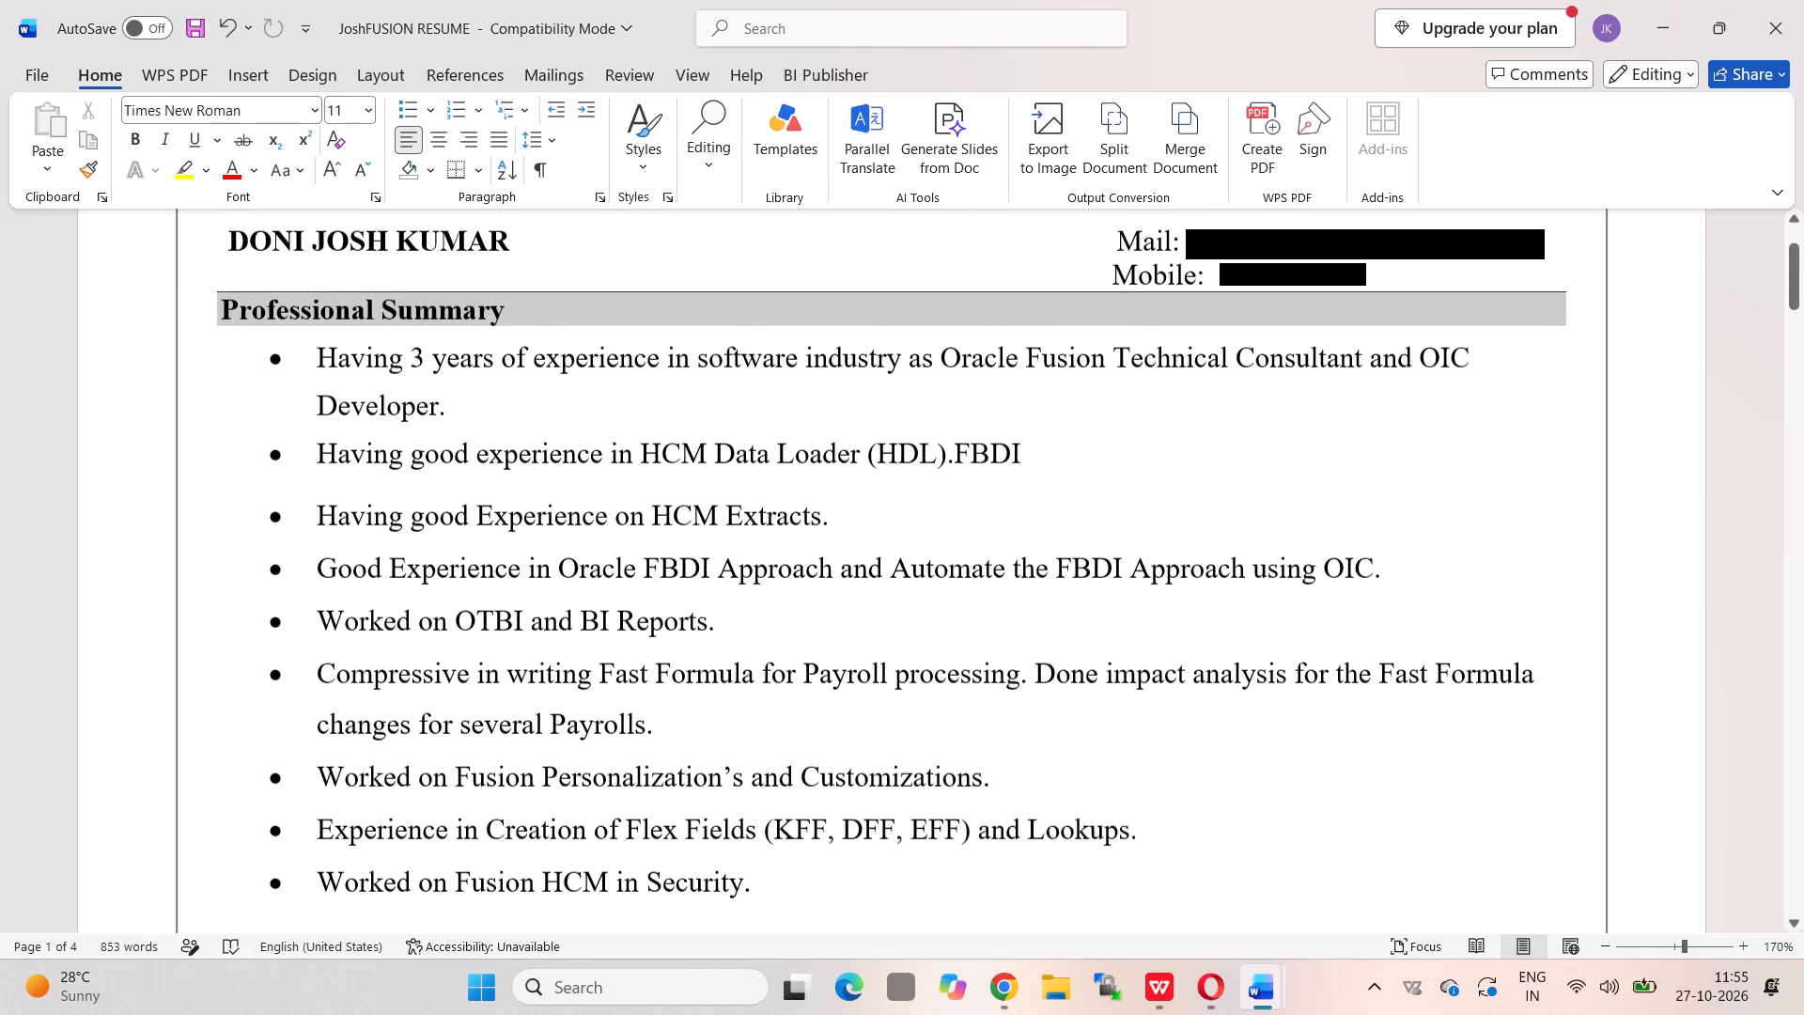
scroll(983, 632, down, 1)
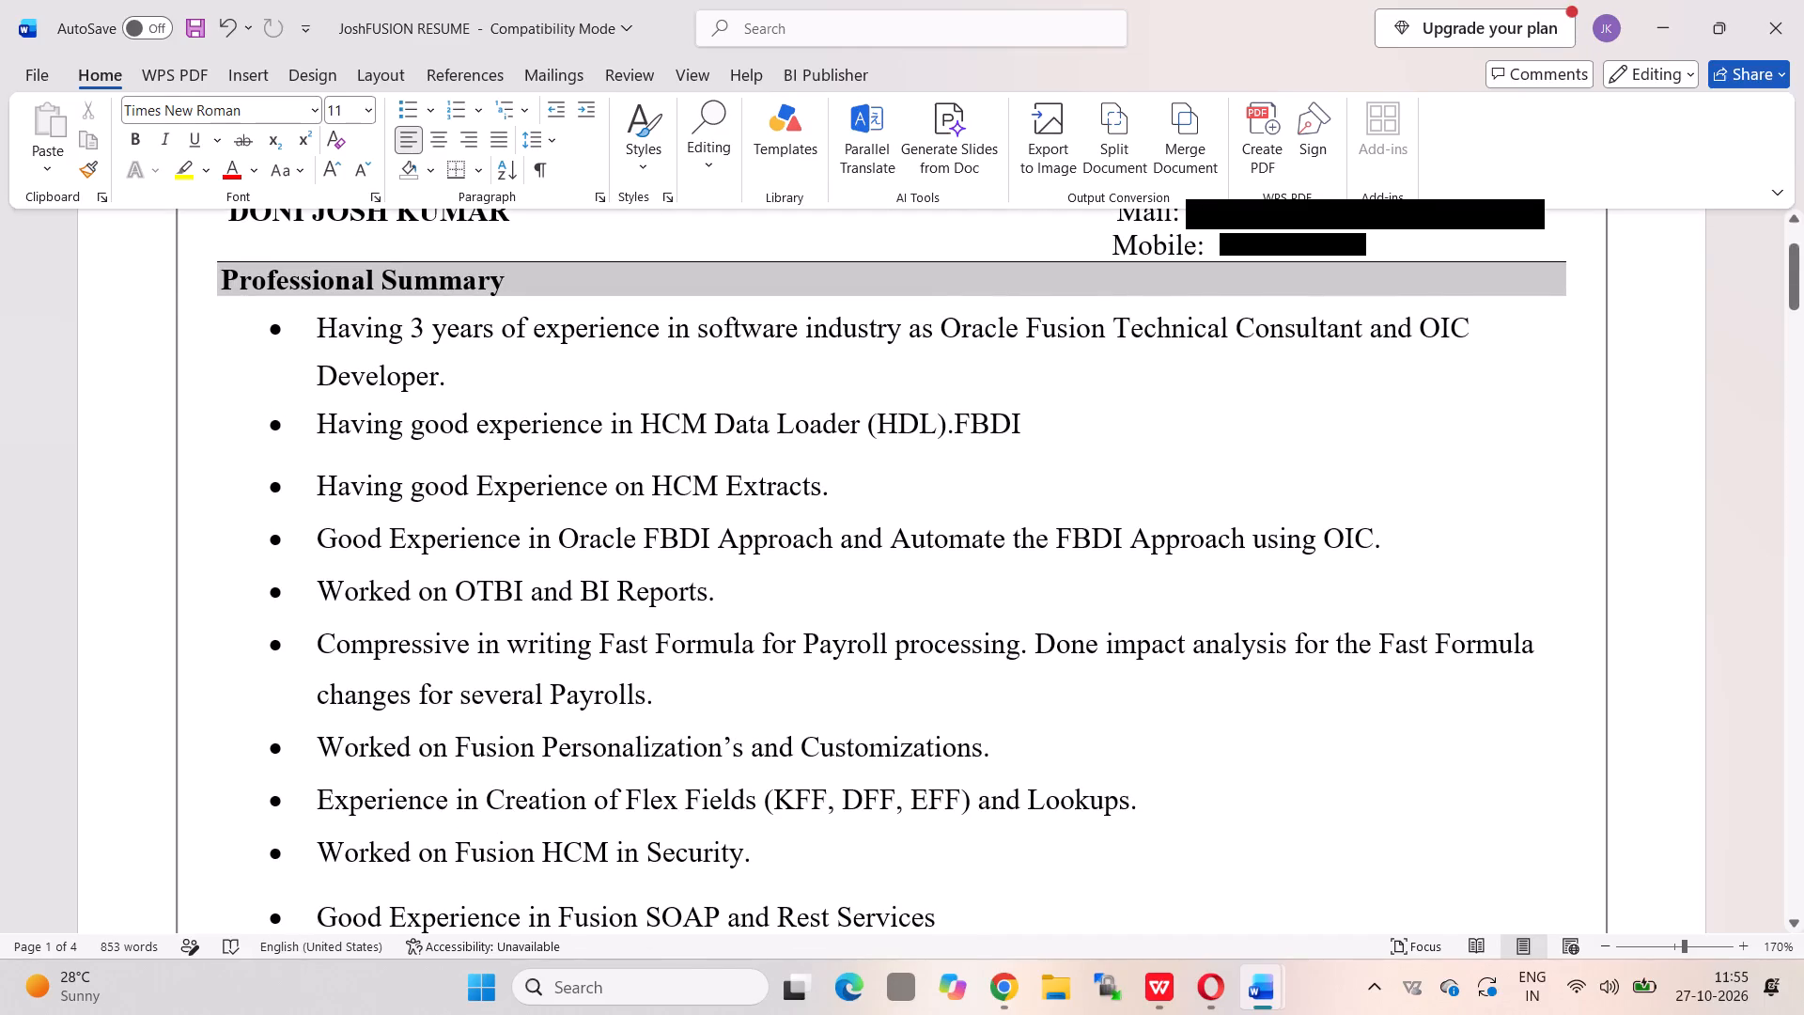
scroll(645, 645, down, 1)
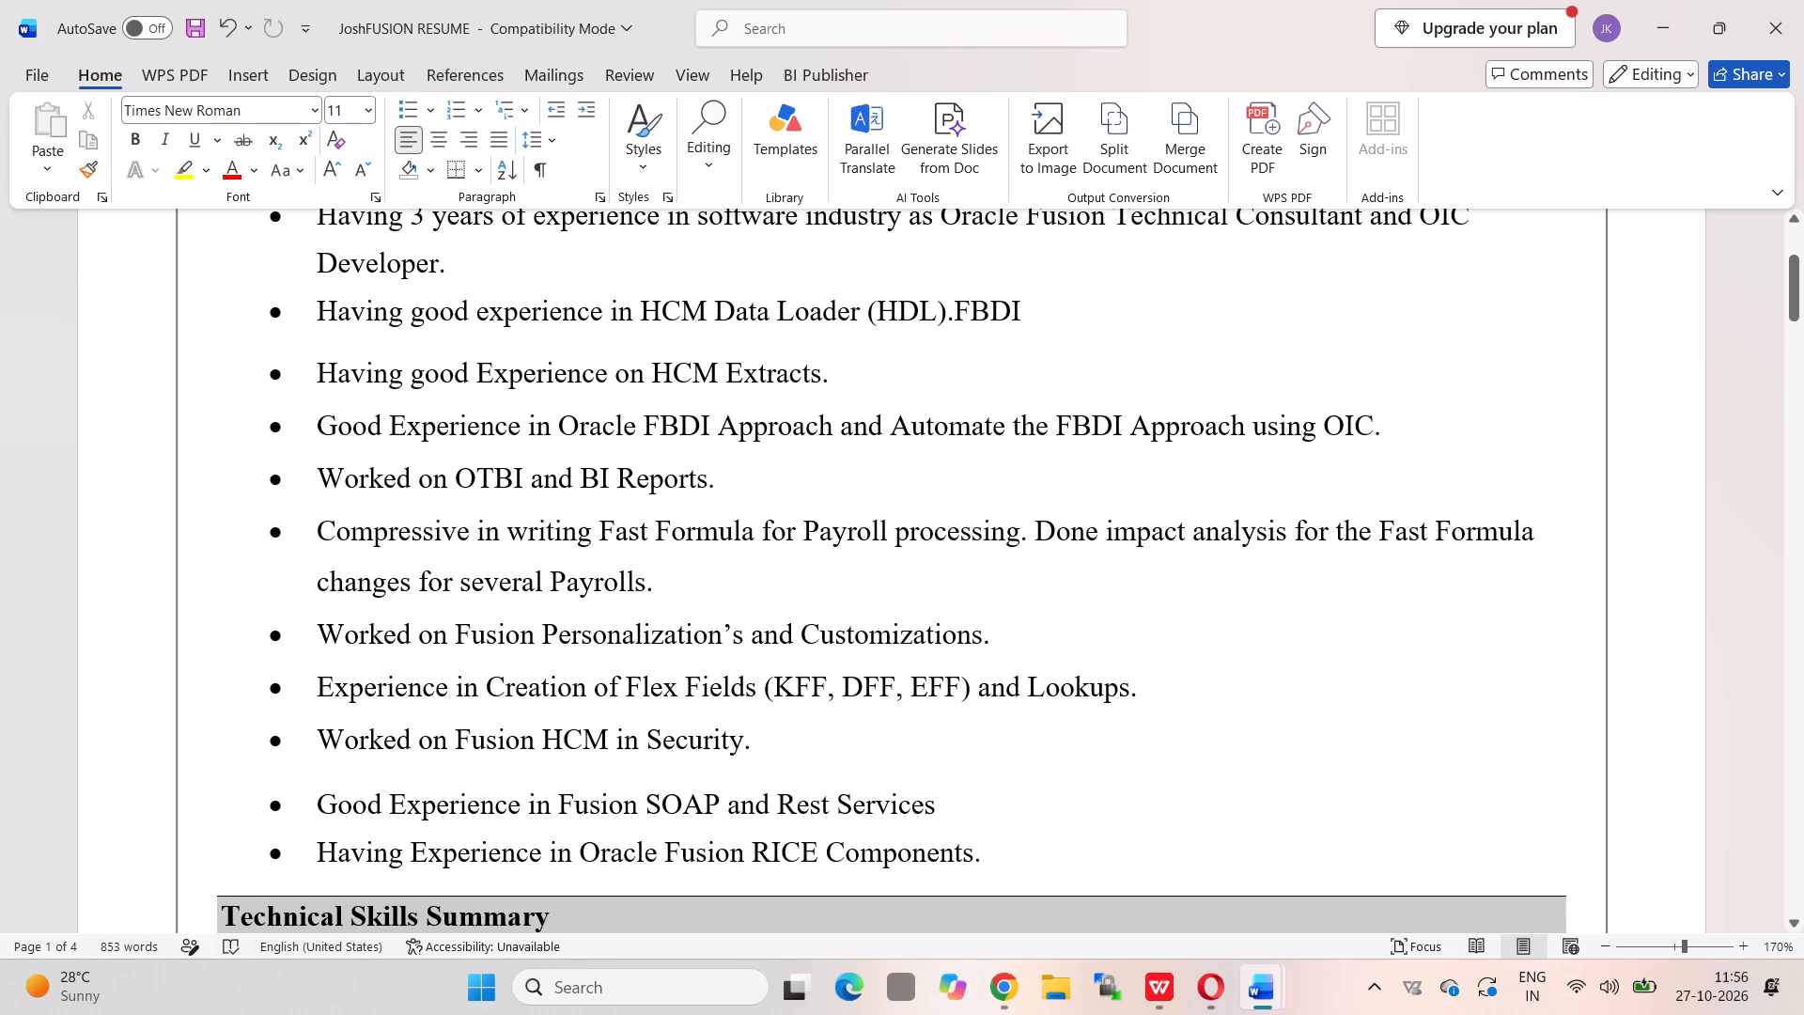
scroll(681, 839, down, 1)
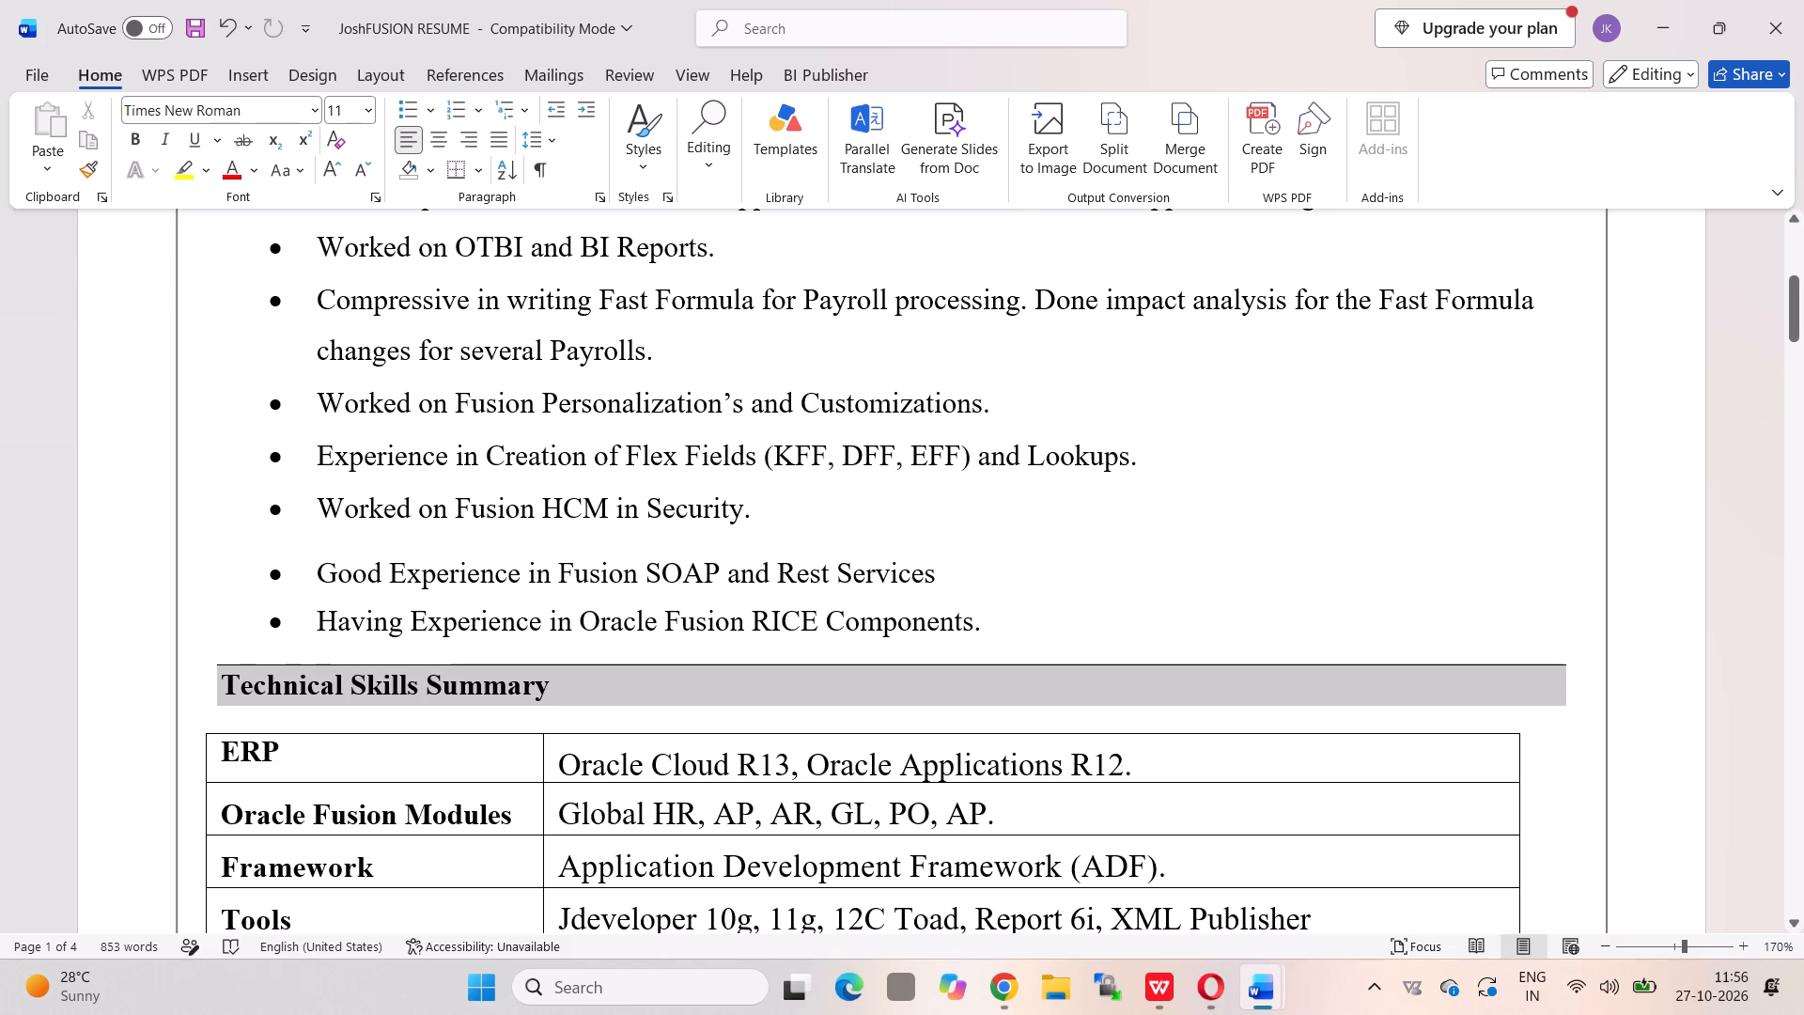
drag(754, 612, 870, 617)
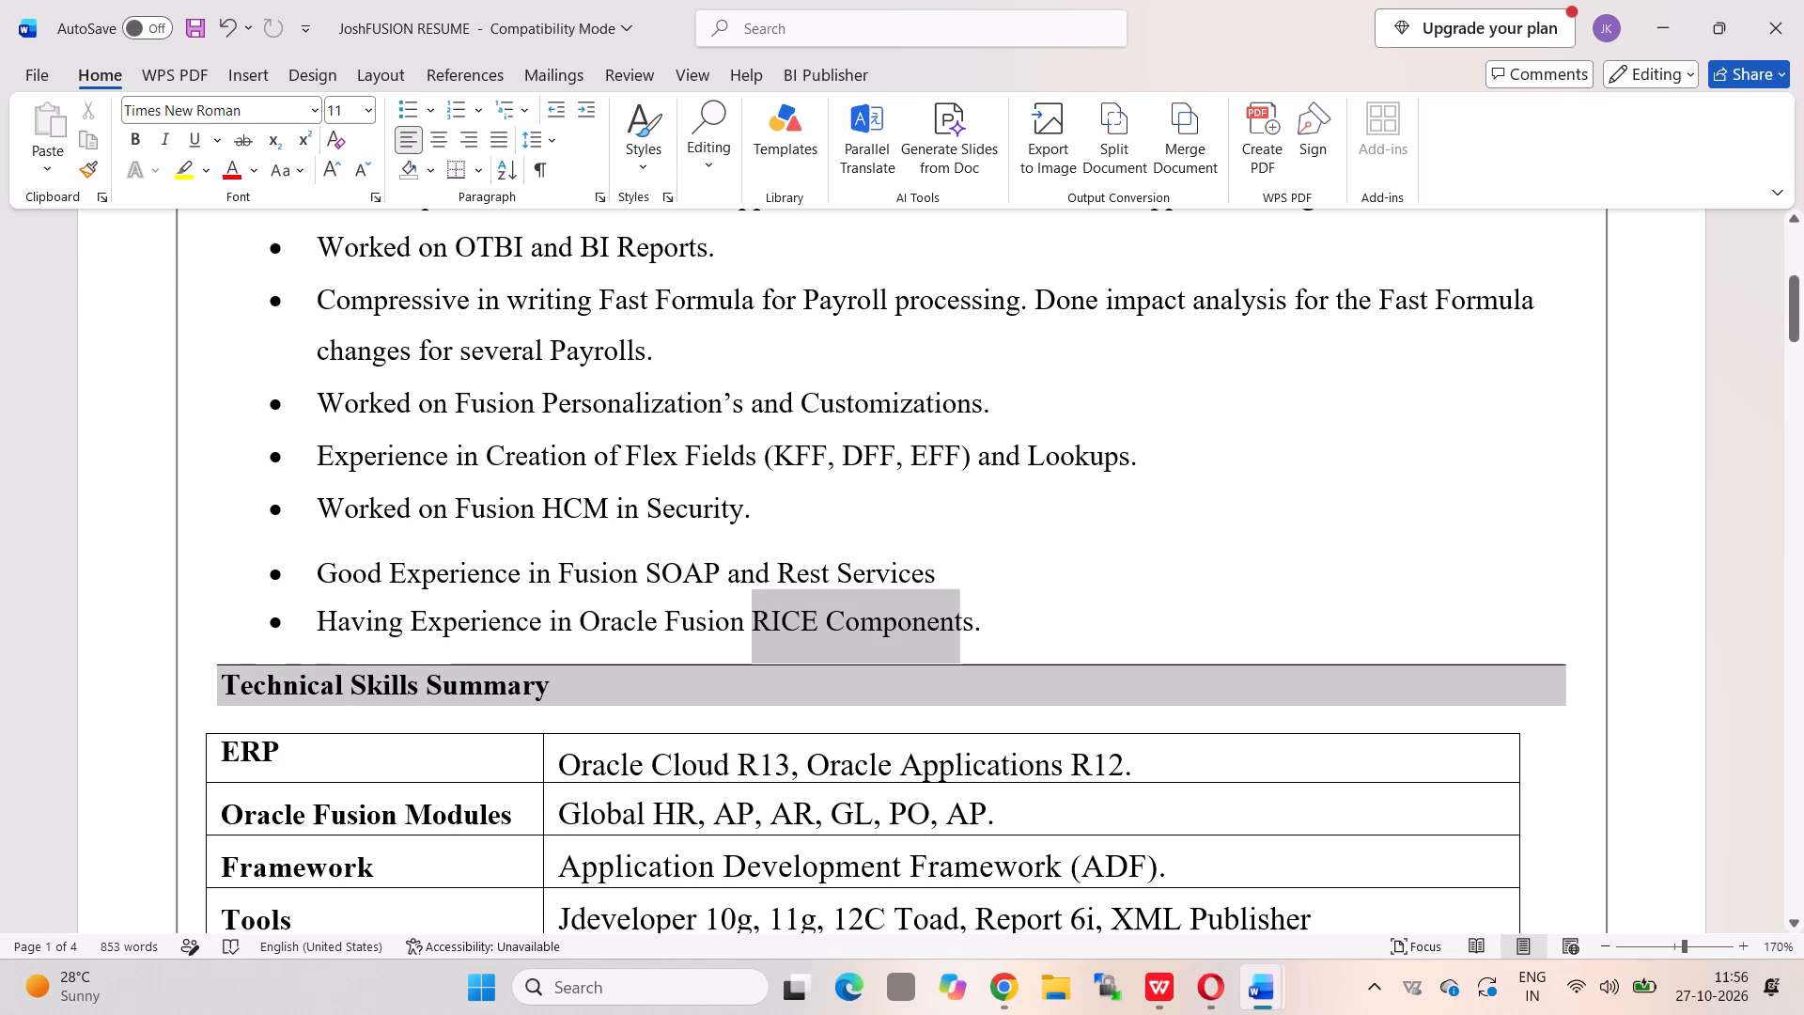
drag(870, 617, 895, 617)
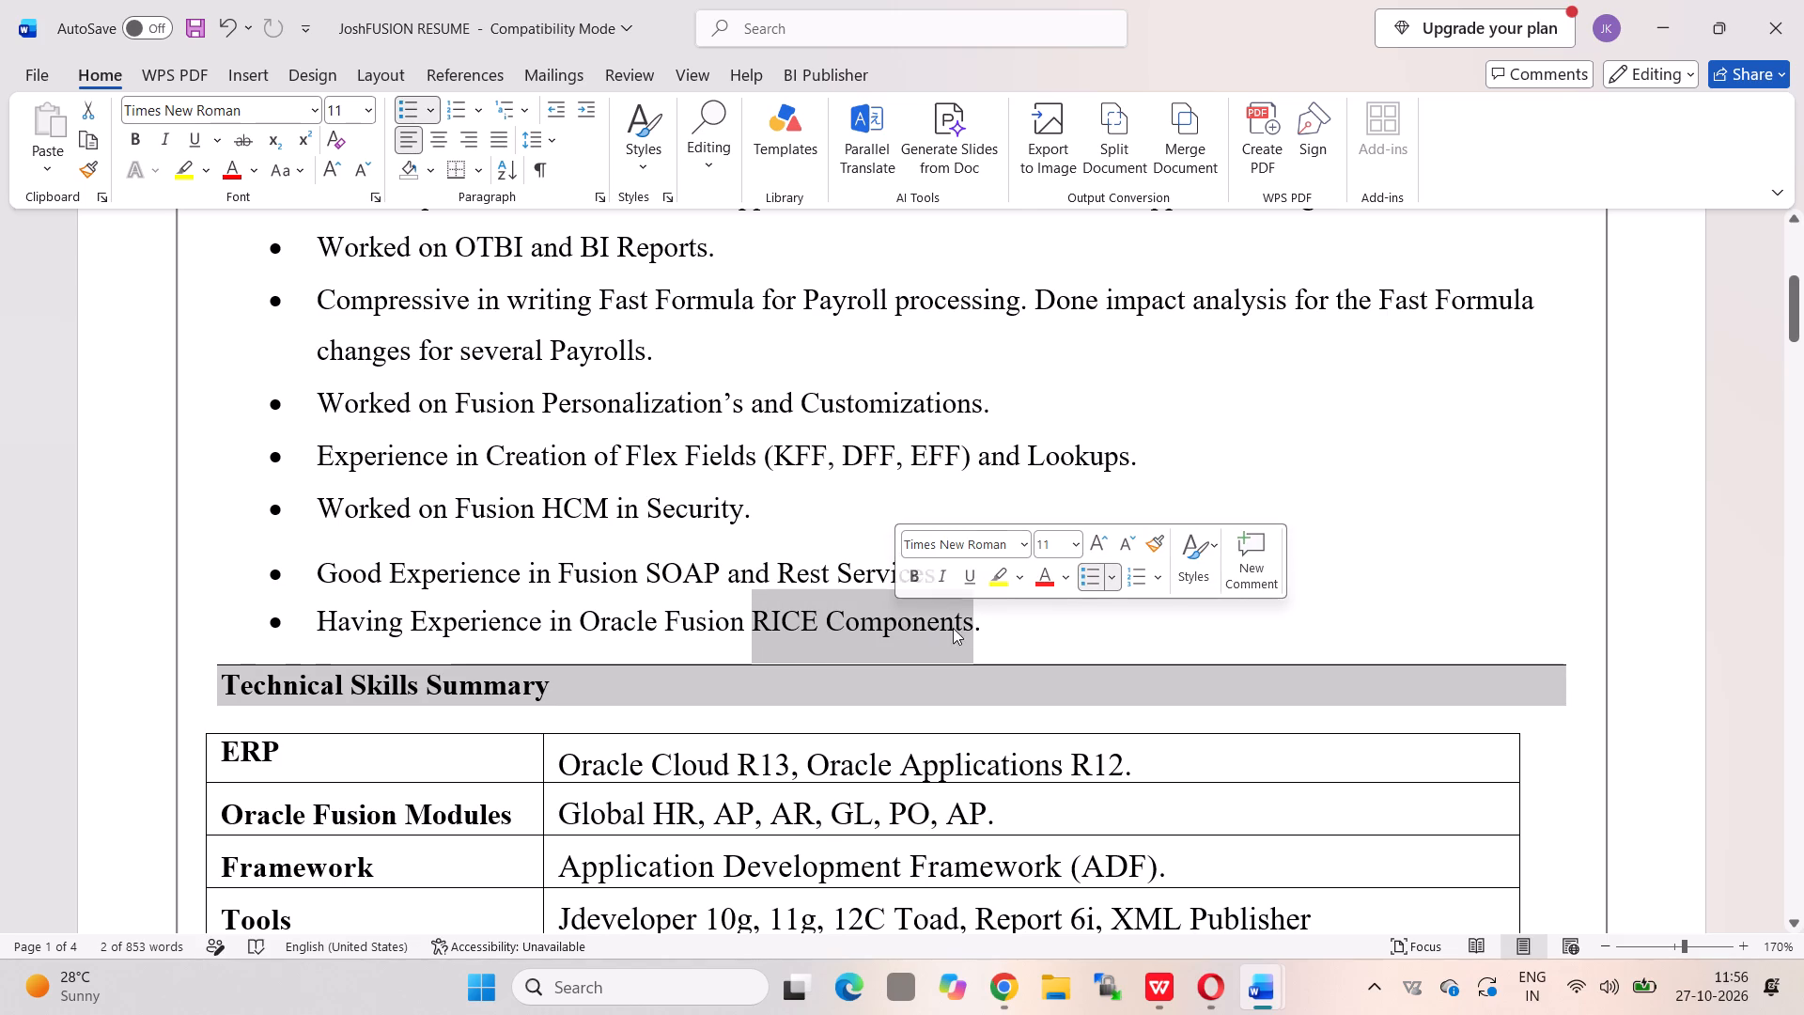
click(997, 624)
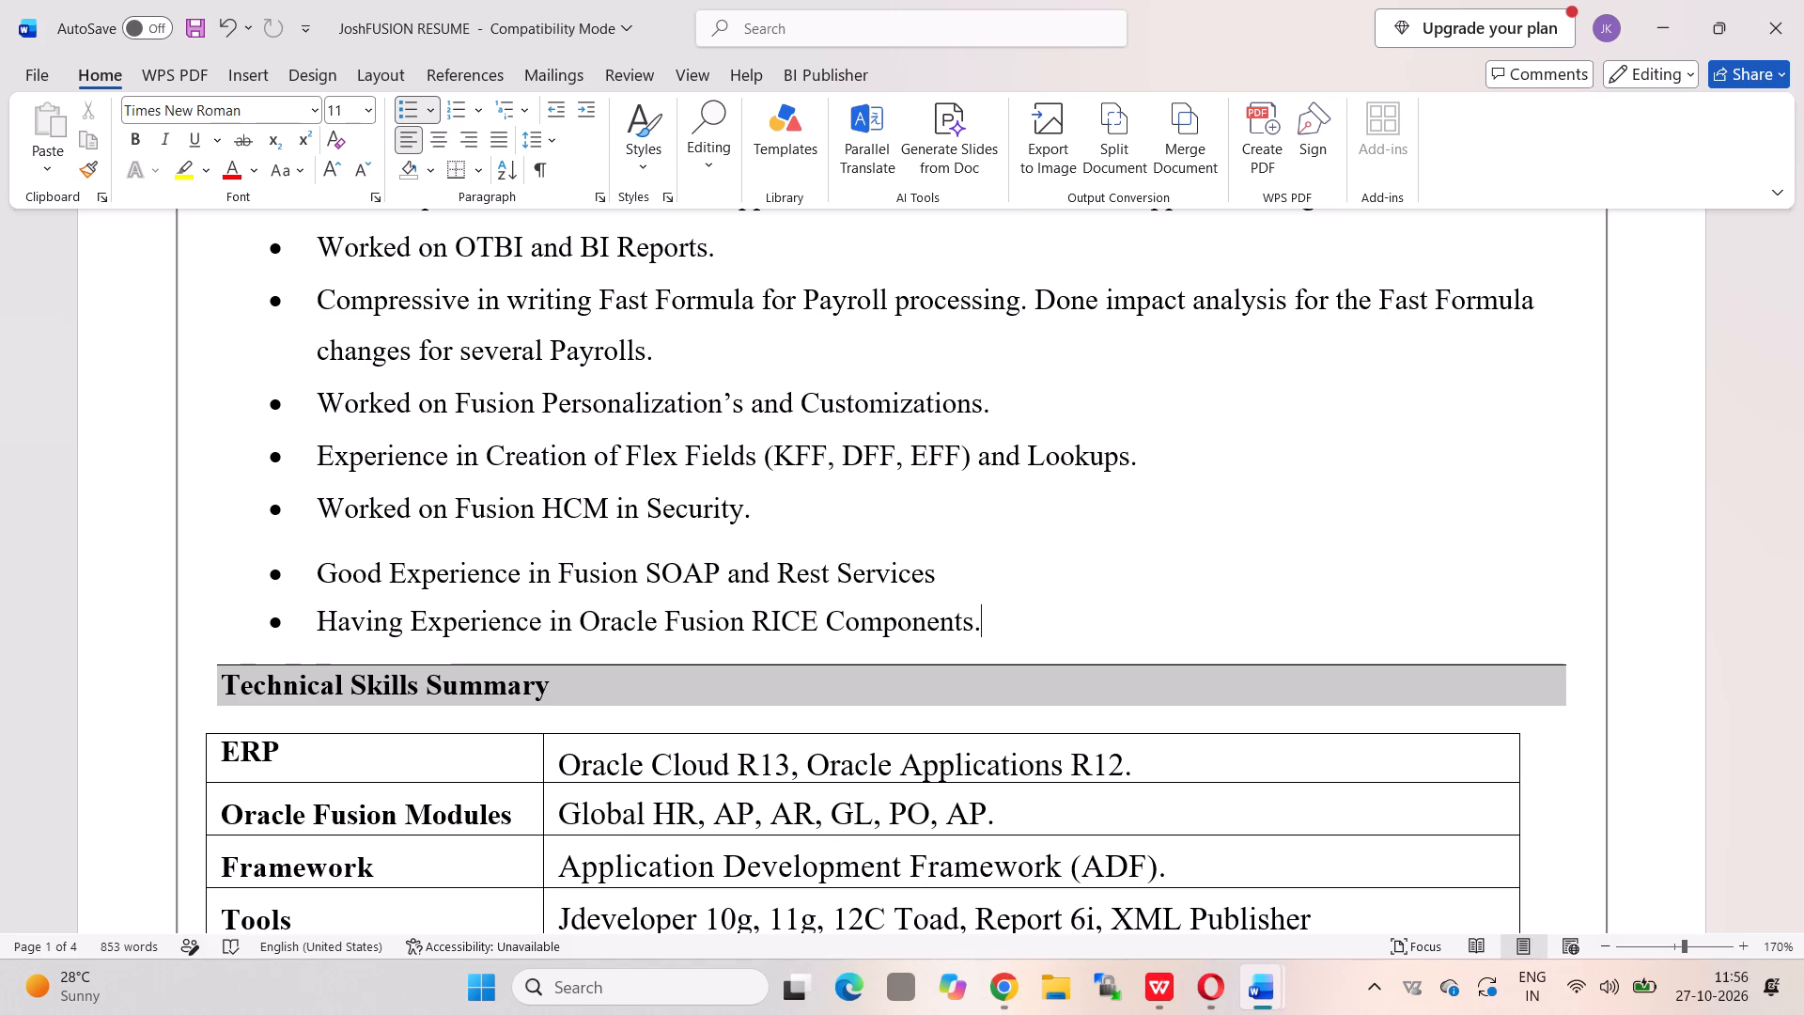
Review the Technical Skills Summary, education, experience and project sections down to the Project # 1 responsibilities, and return to the resume header.
scroll(997, 624, down, 1)
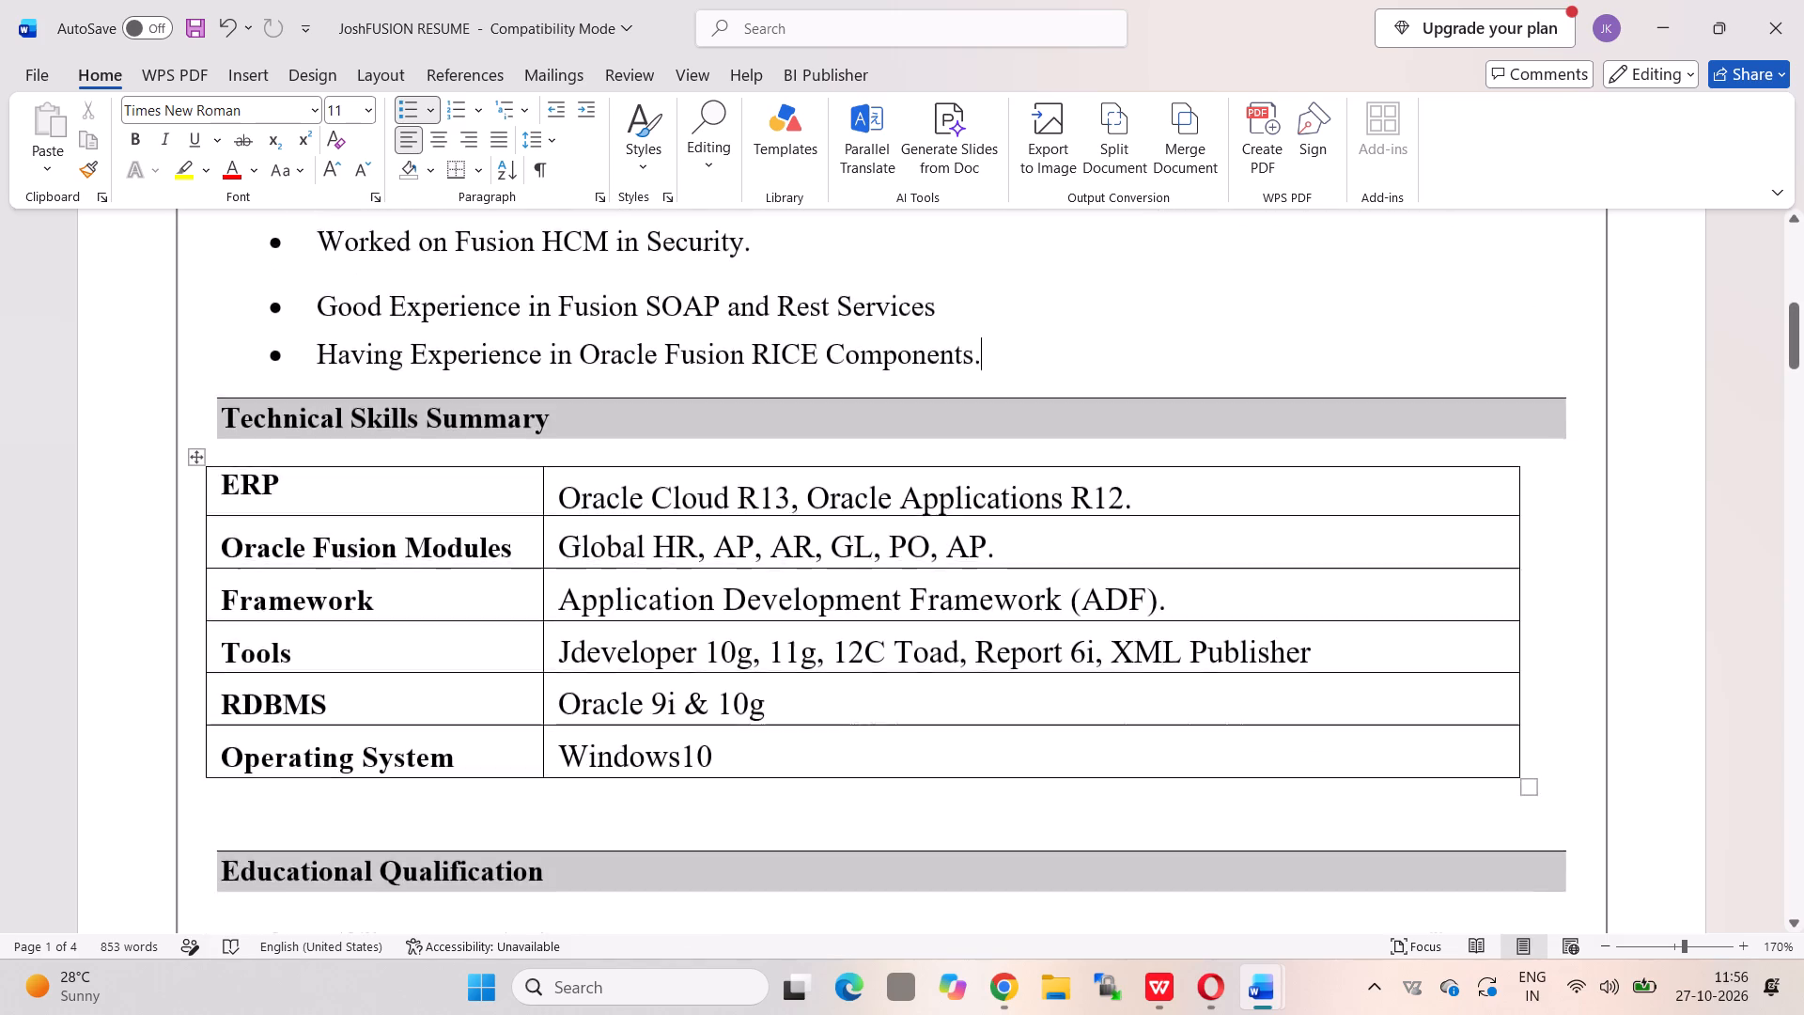
scroll(997, 624, down, 2)
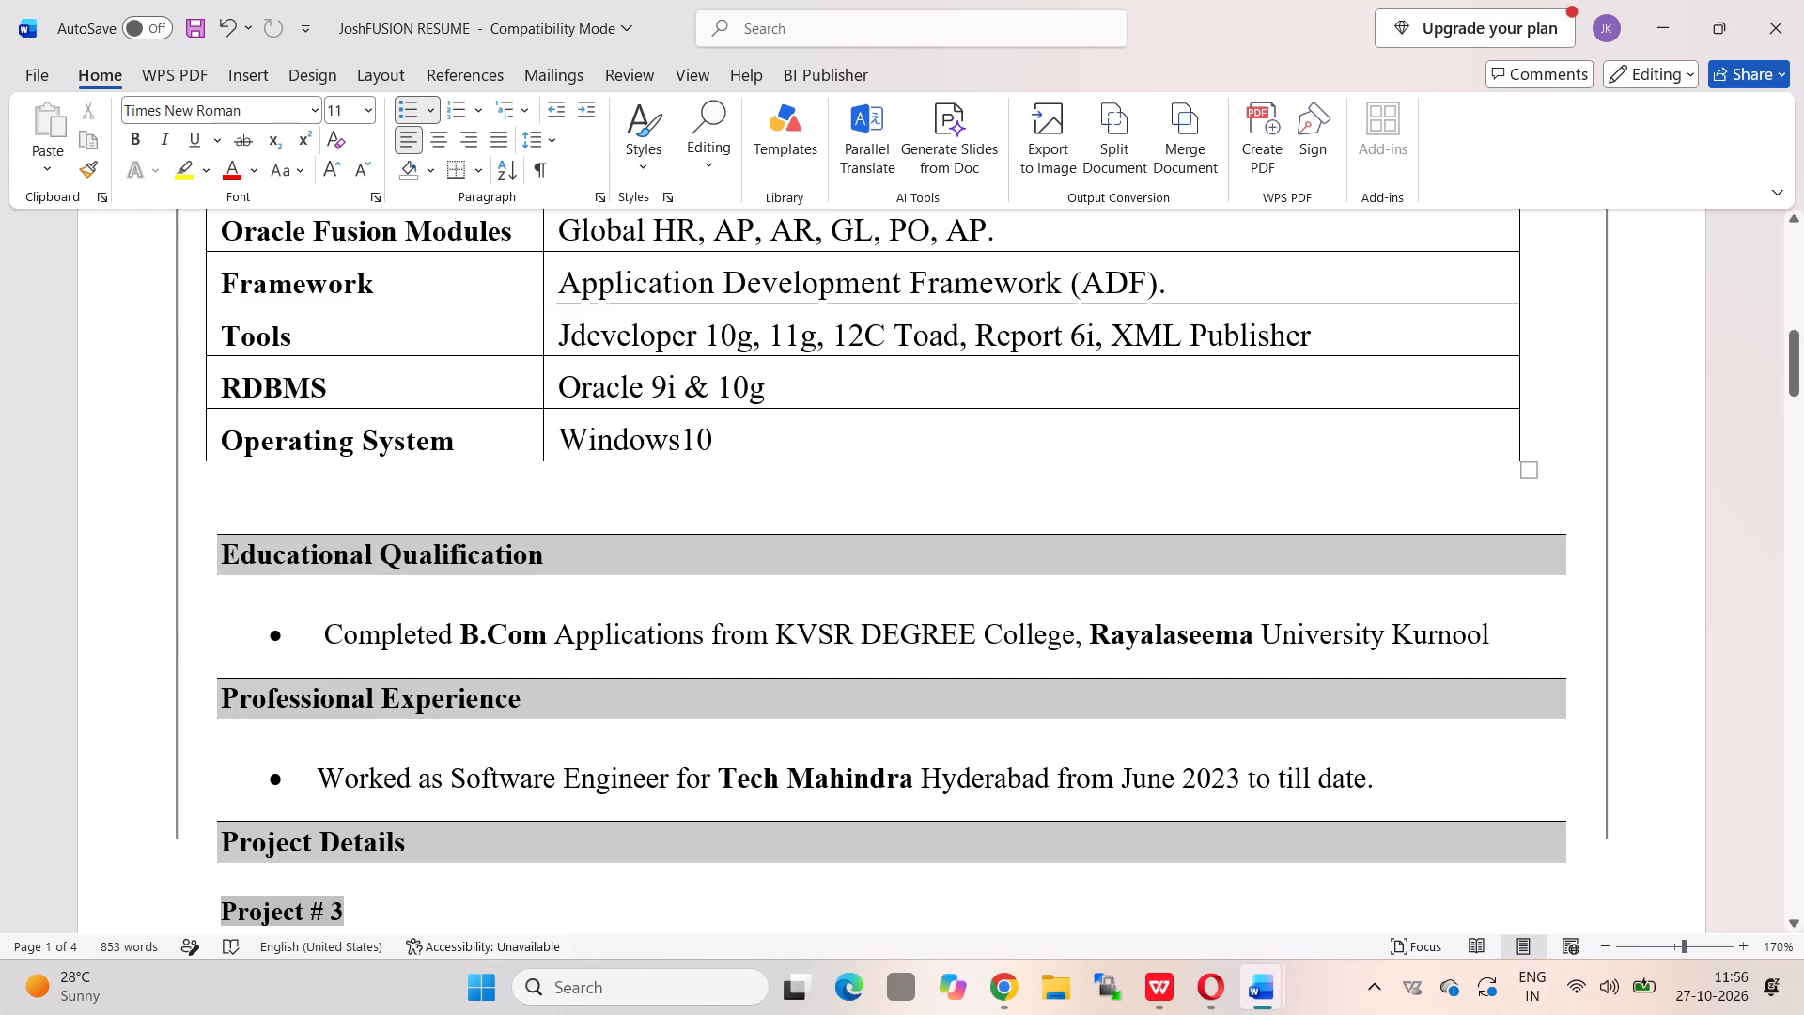
scroll(997, 624, down, 2)
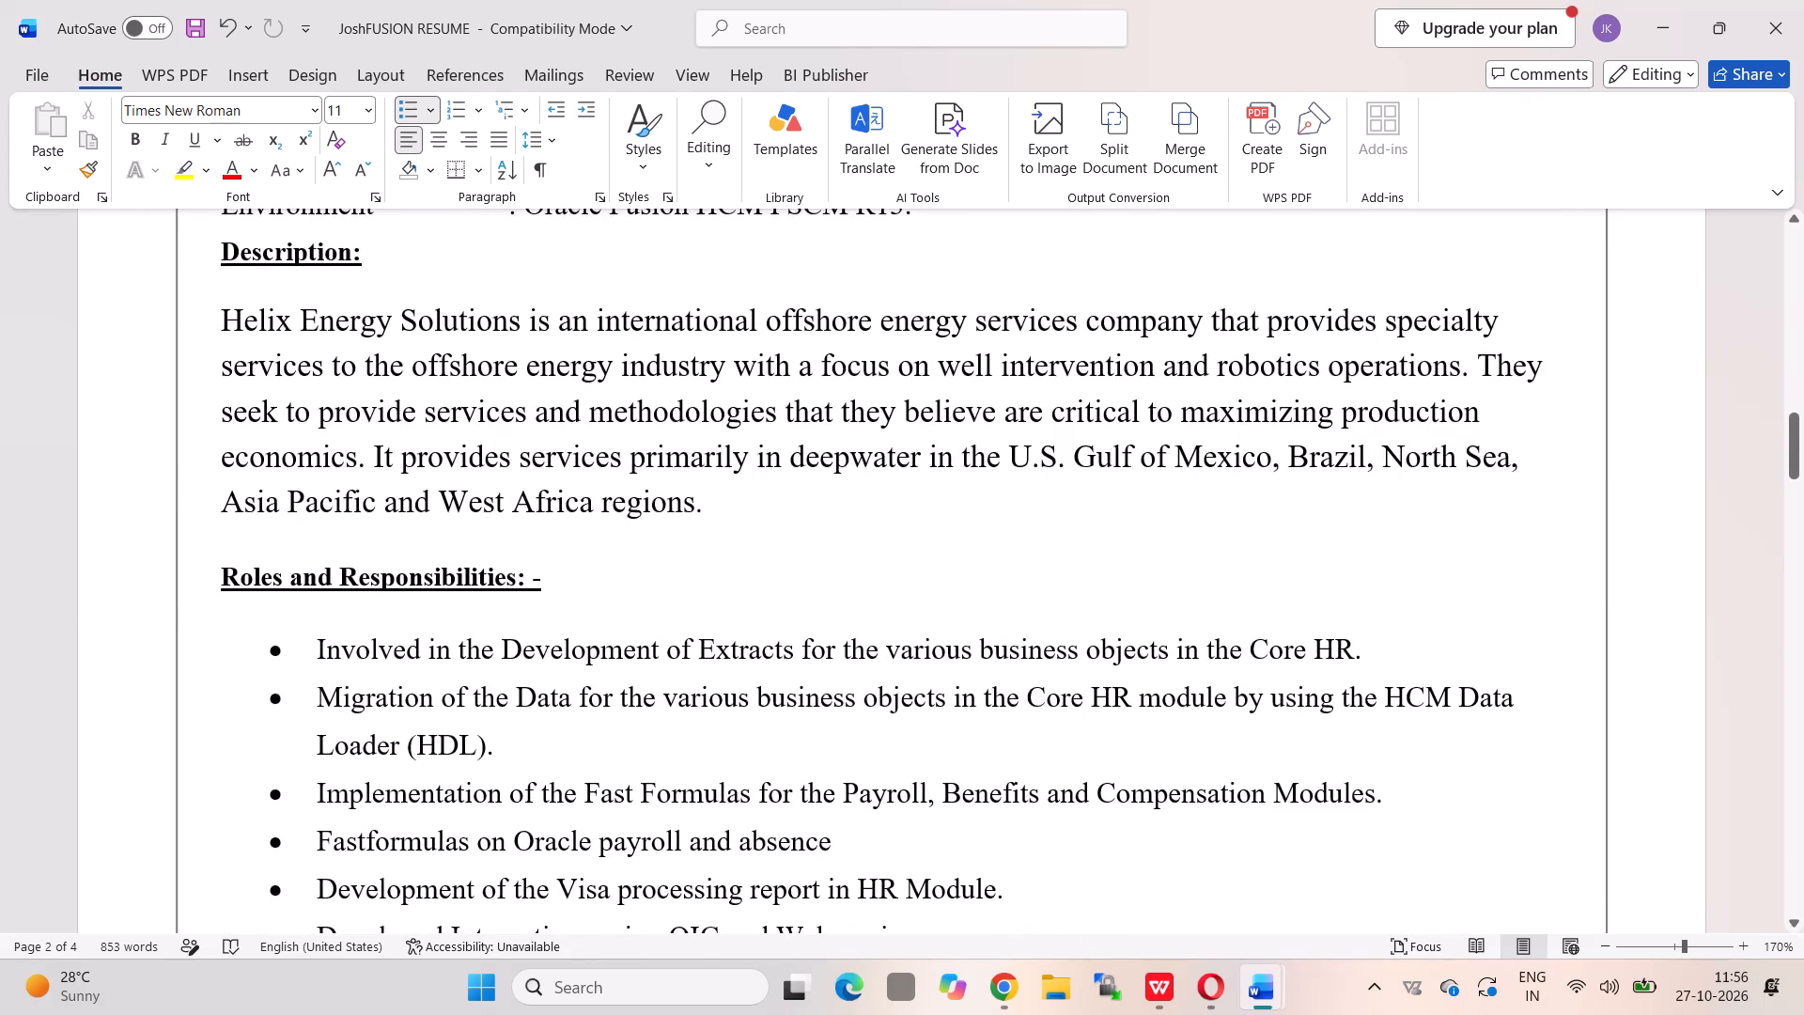
scroll(997, 624, down, 2)
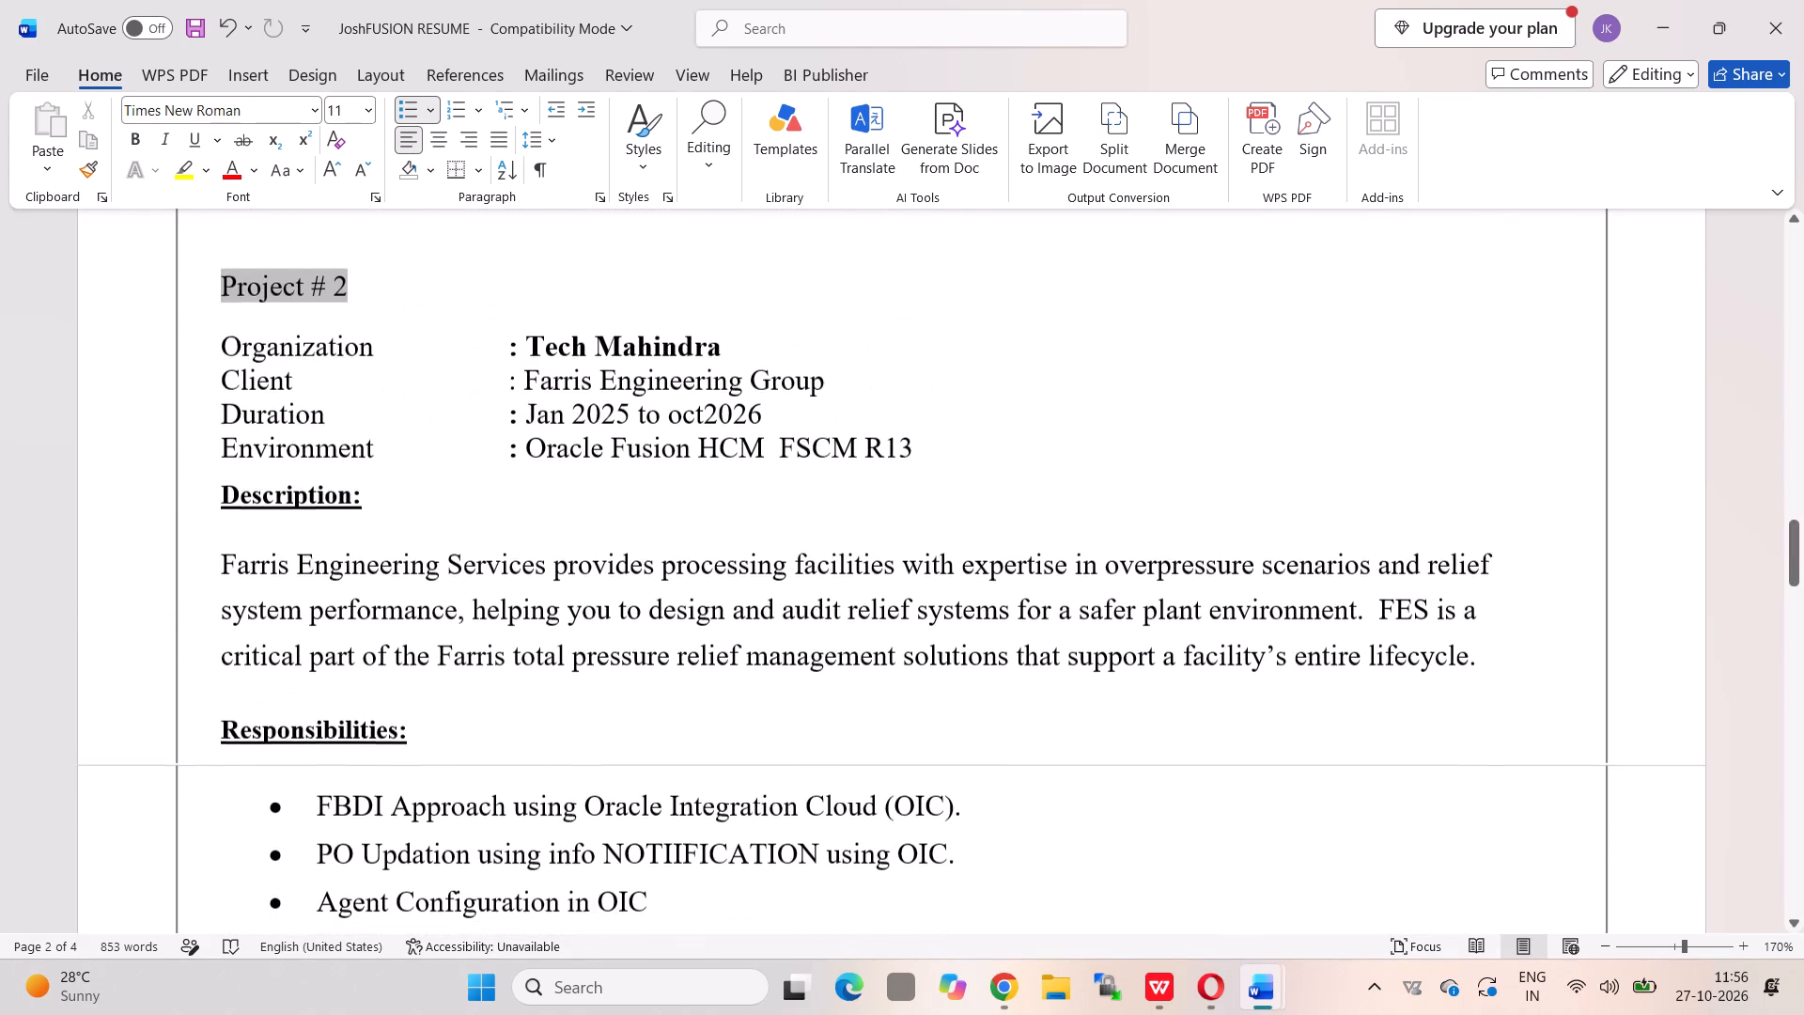
scroll(997, 624, down, 3)
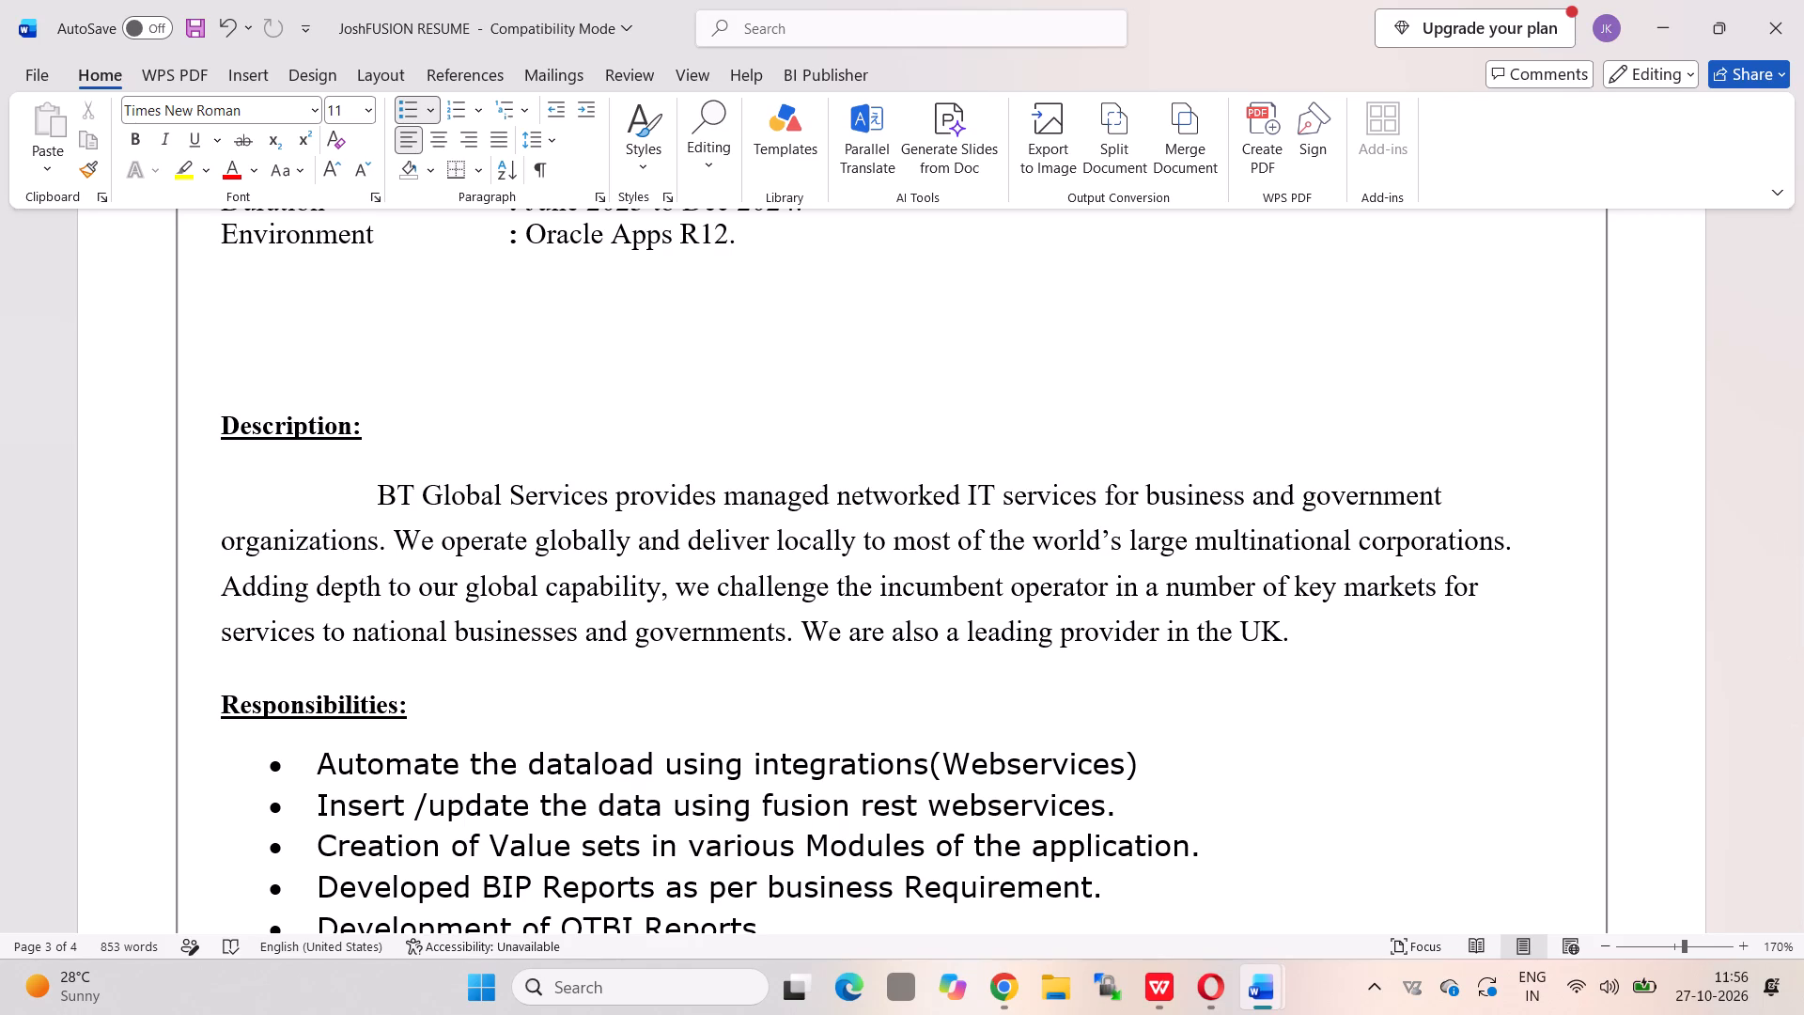
scroll(997, 624, down, 2)
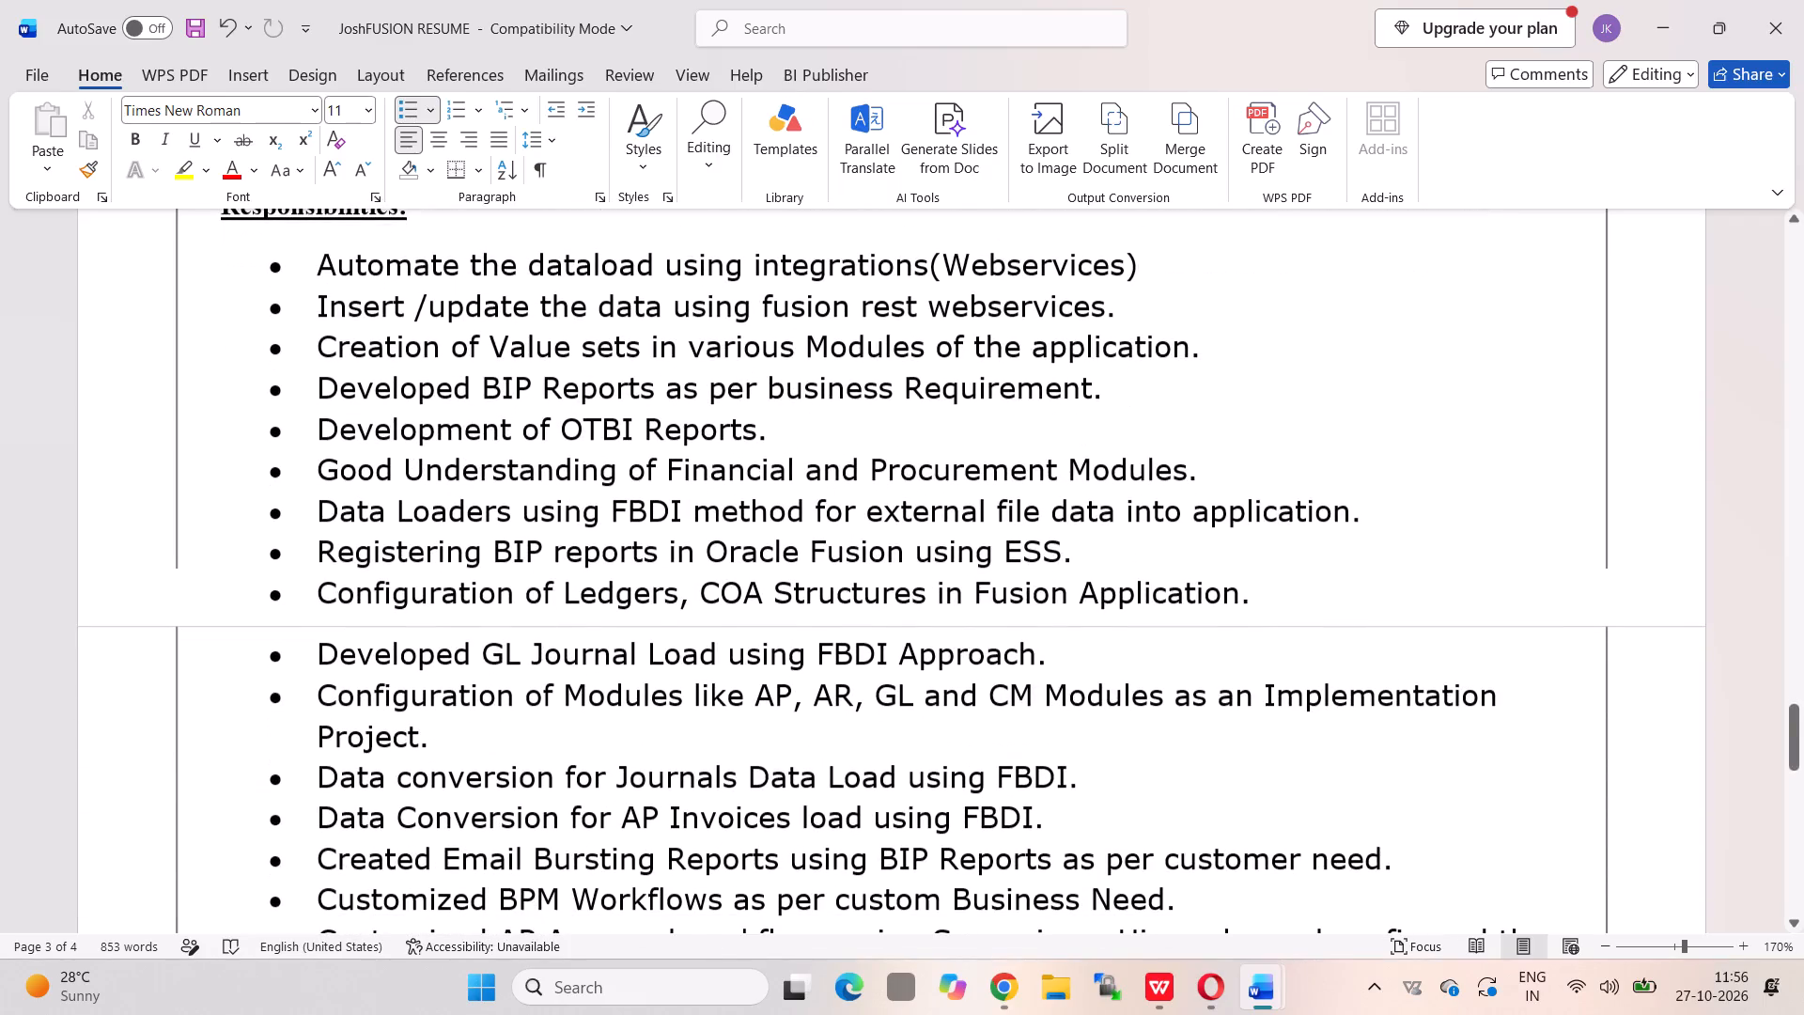
scroll(997, 624, up, 5)
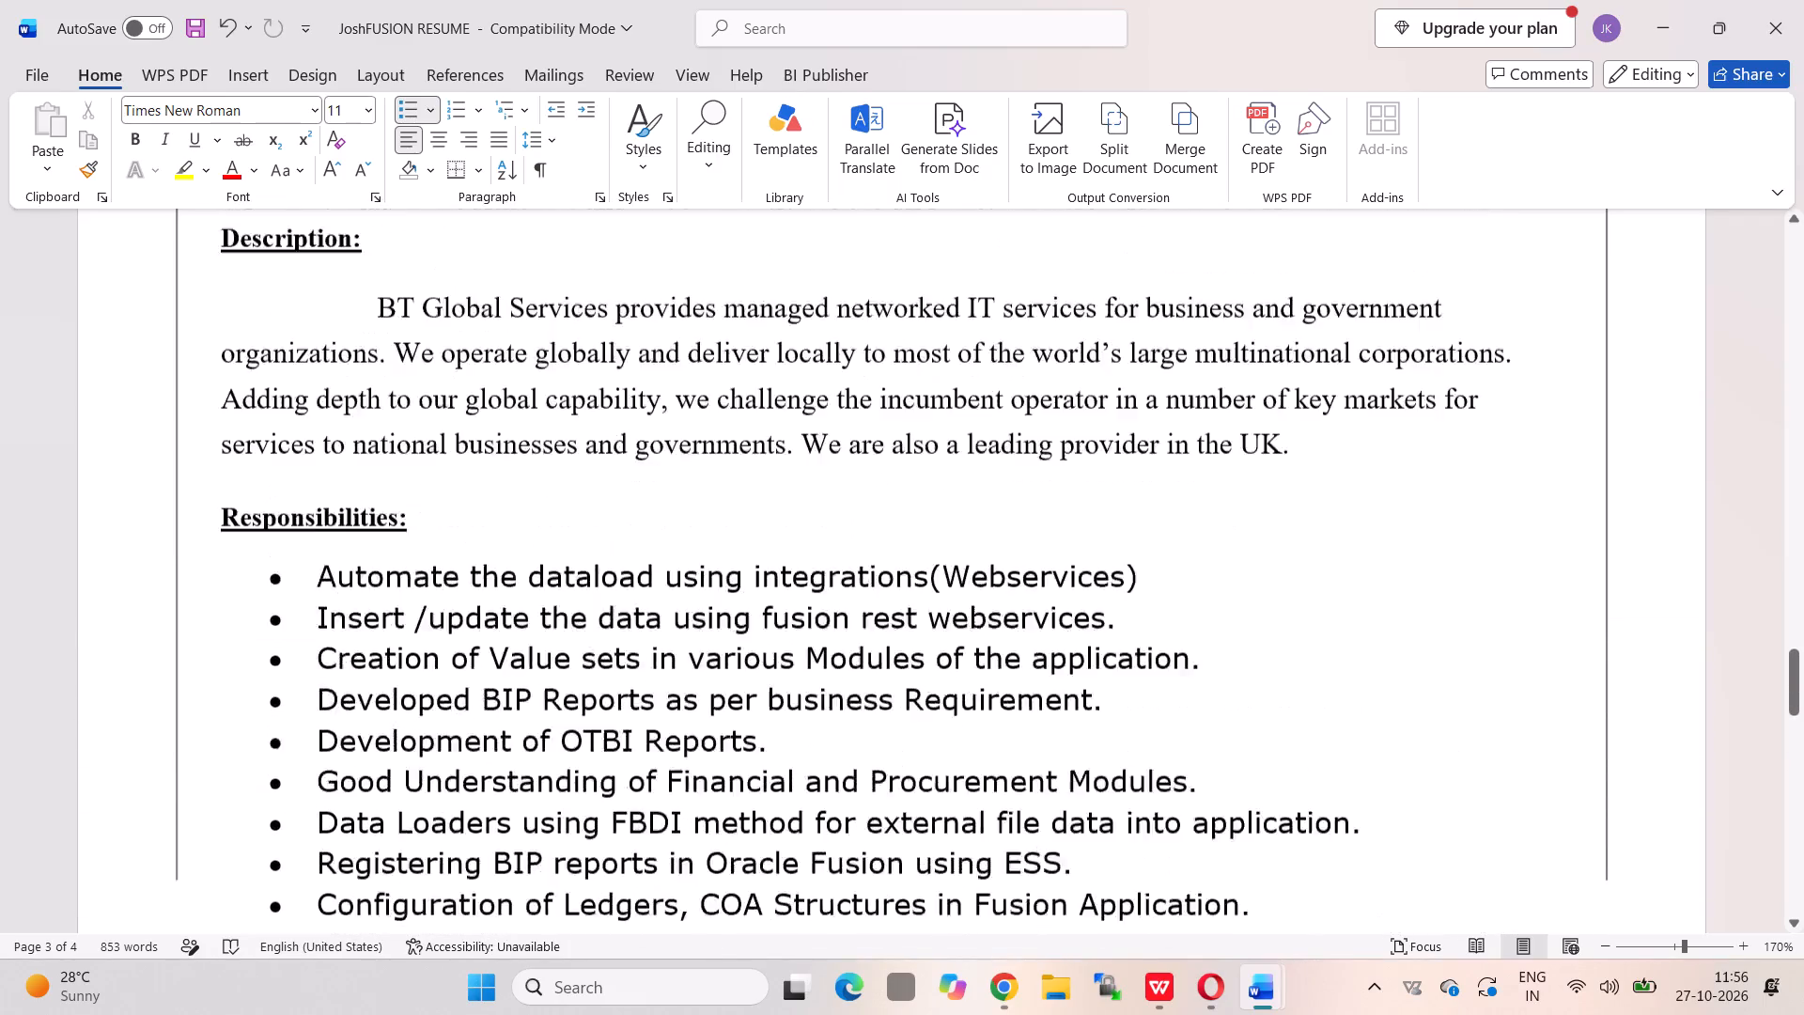
scroll(997, 624, up, 8)
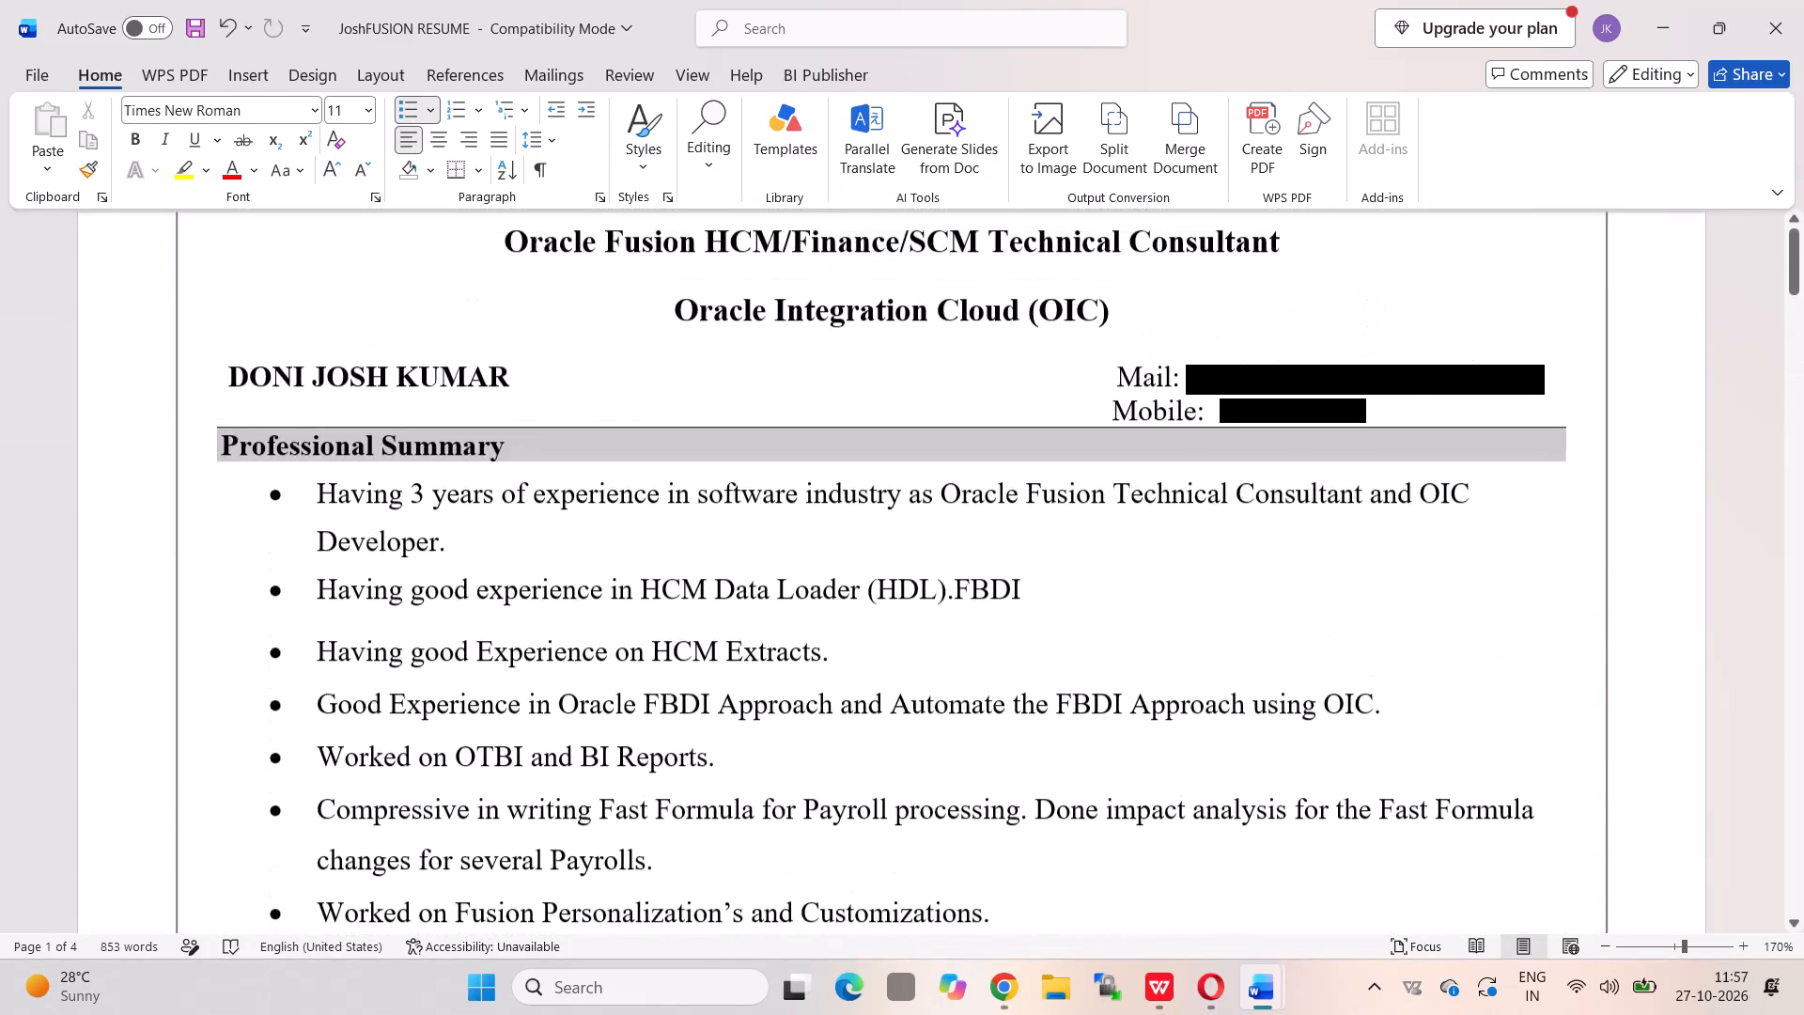
scroll(997, 624, up, 1)
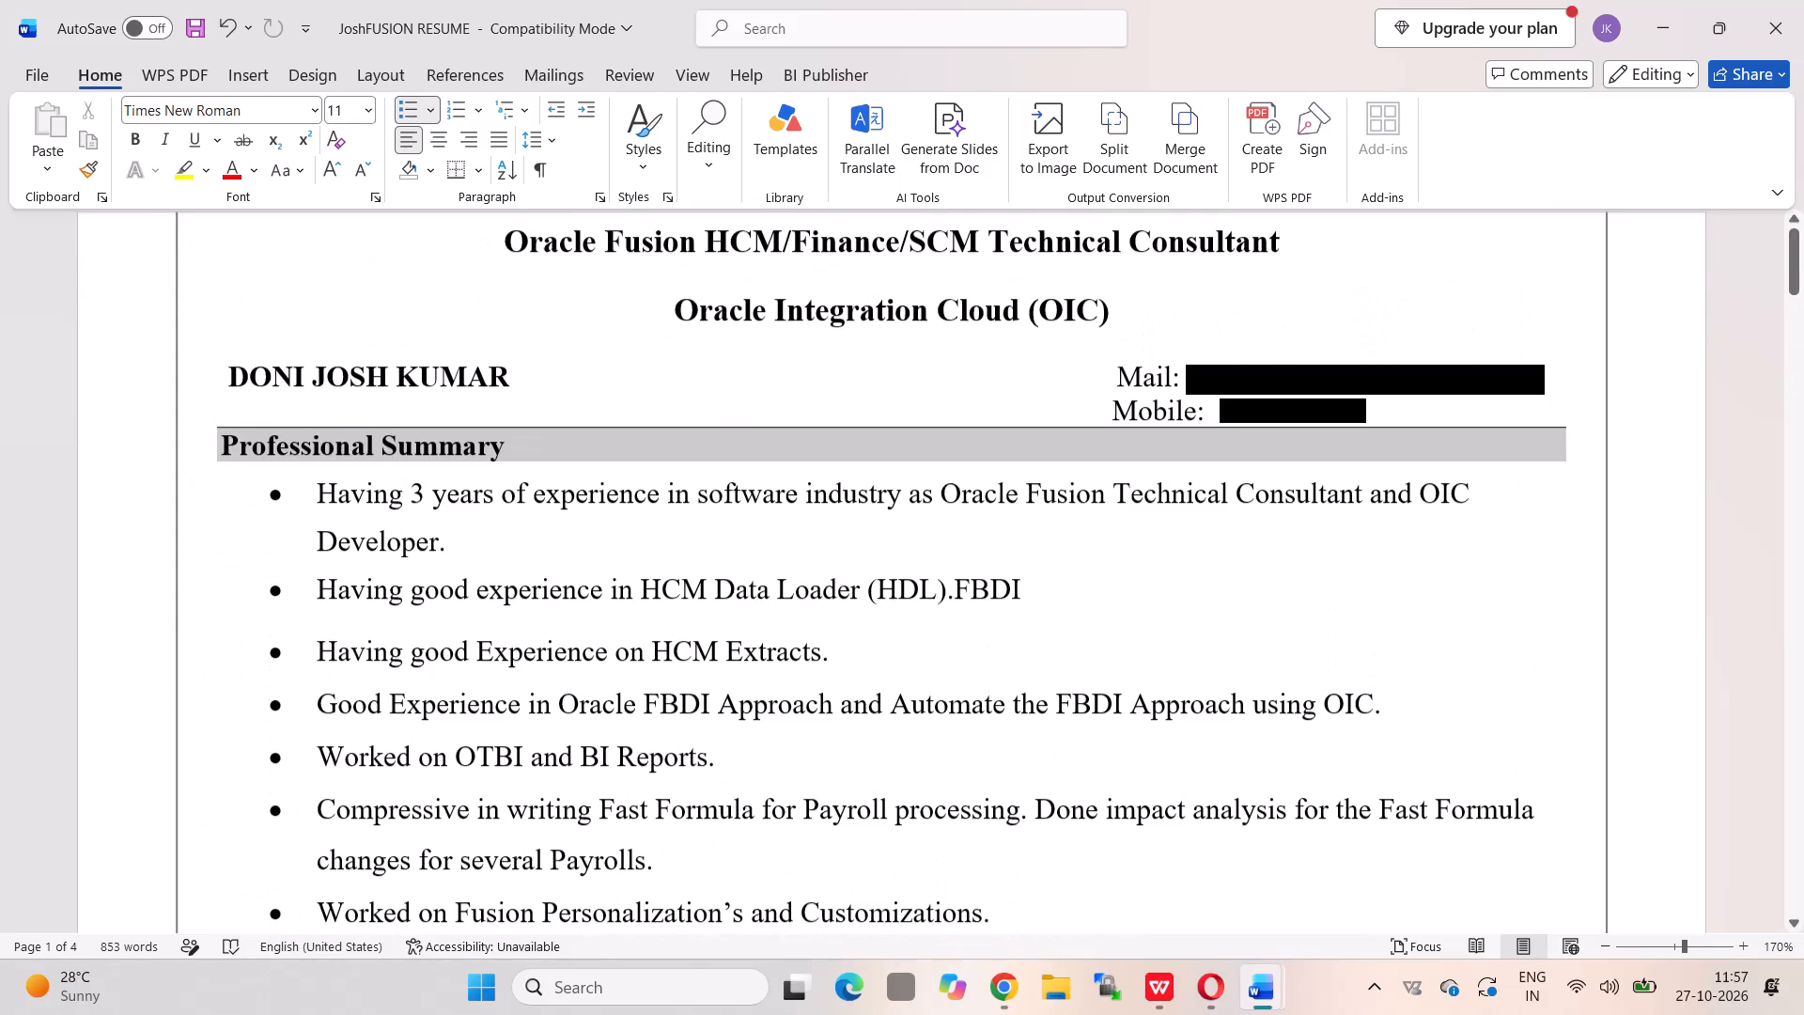
Go through the resume again from the Technical Skills Summary, reading the Project # 3 and Project # 2 descriptions and responsibilities.
scroll(997, 624, down, 4)
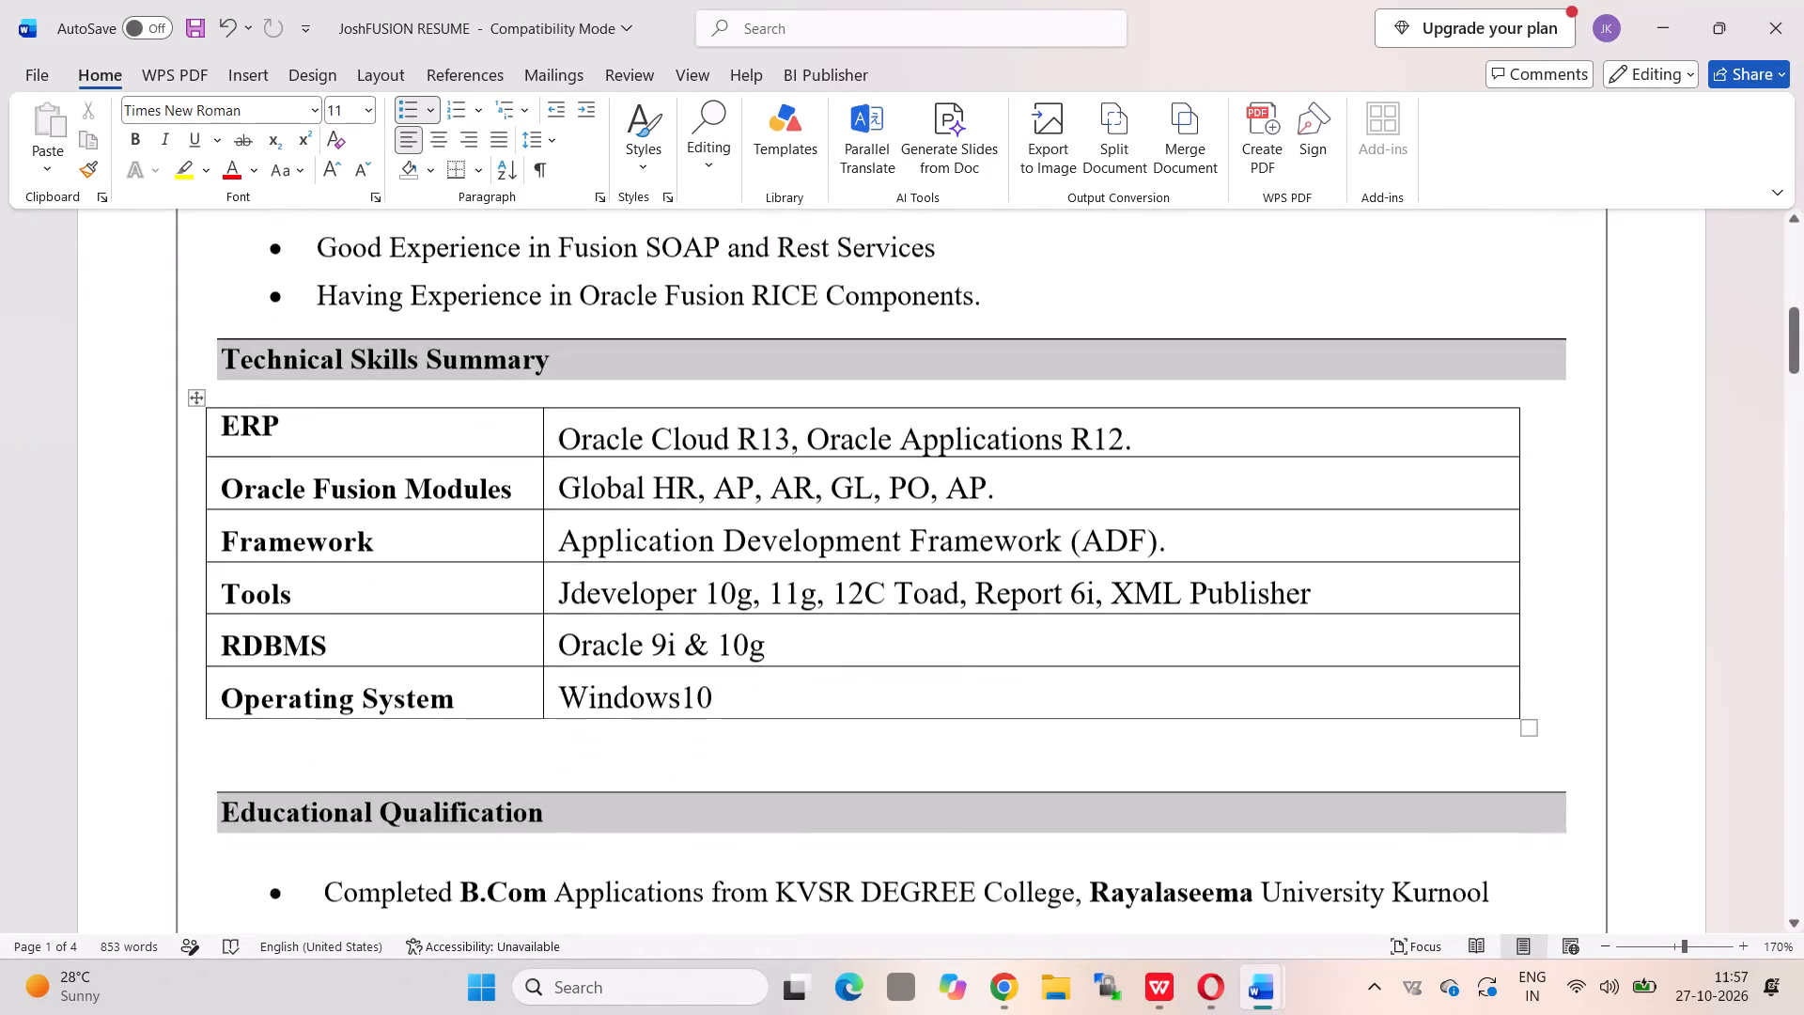
scroll(997, 624, down, 1)
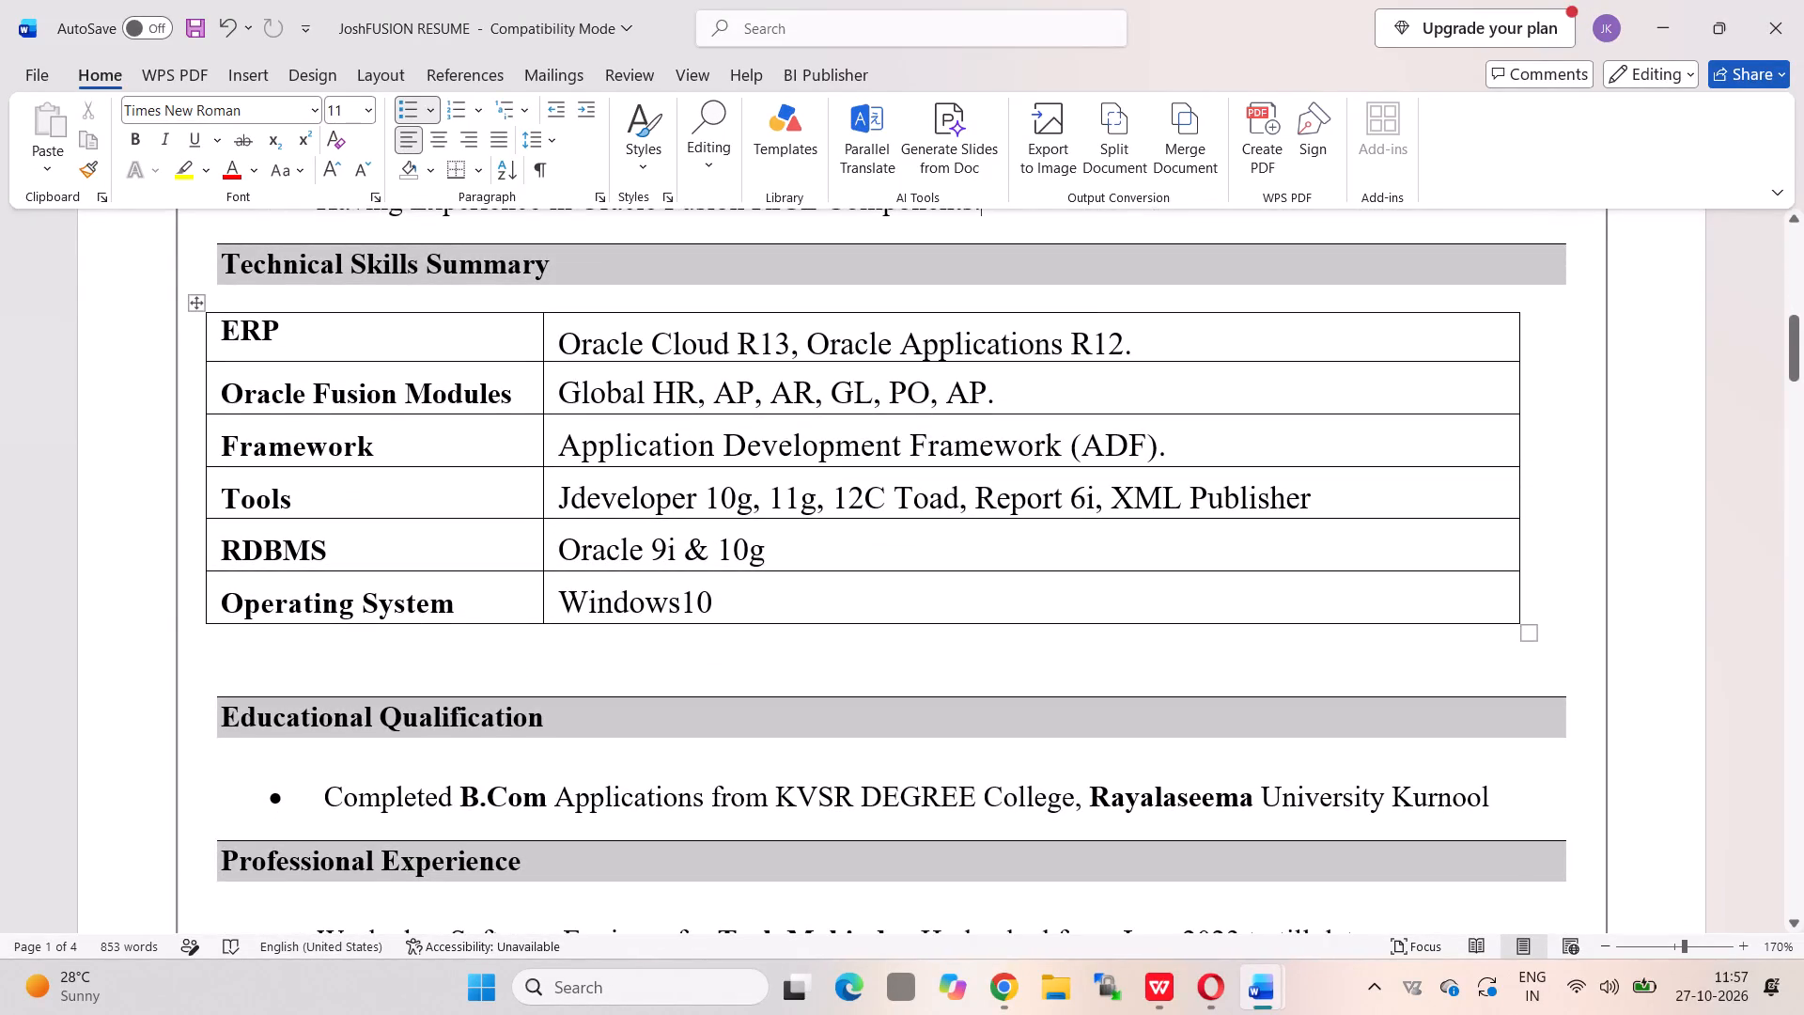
scroll(589, 825, down, 1)
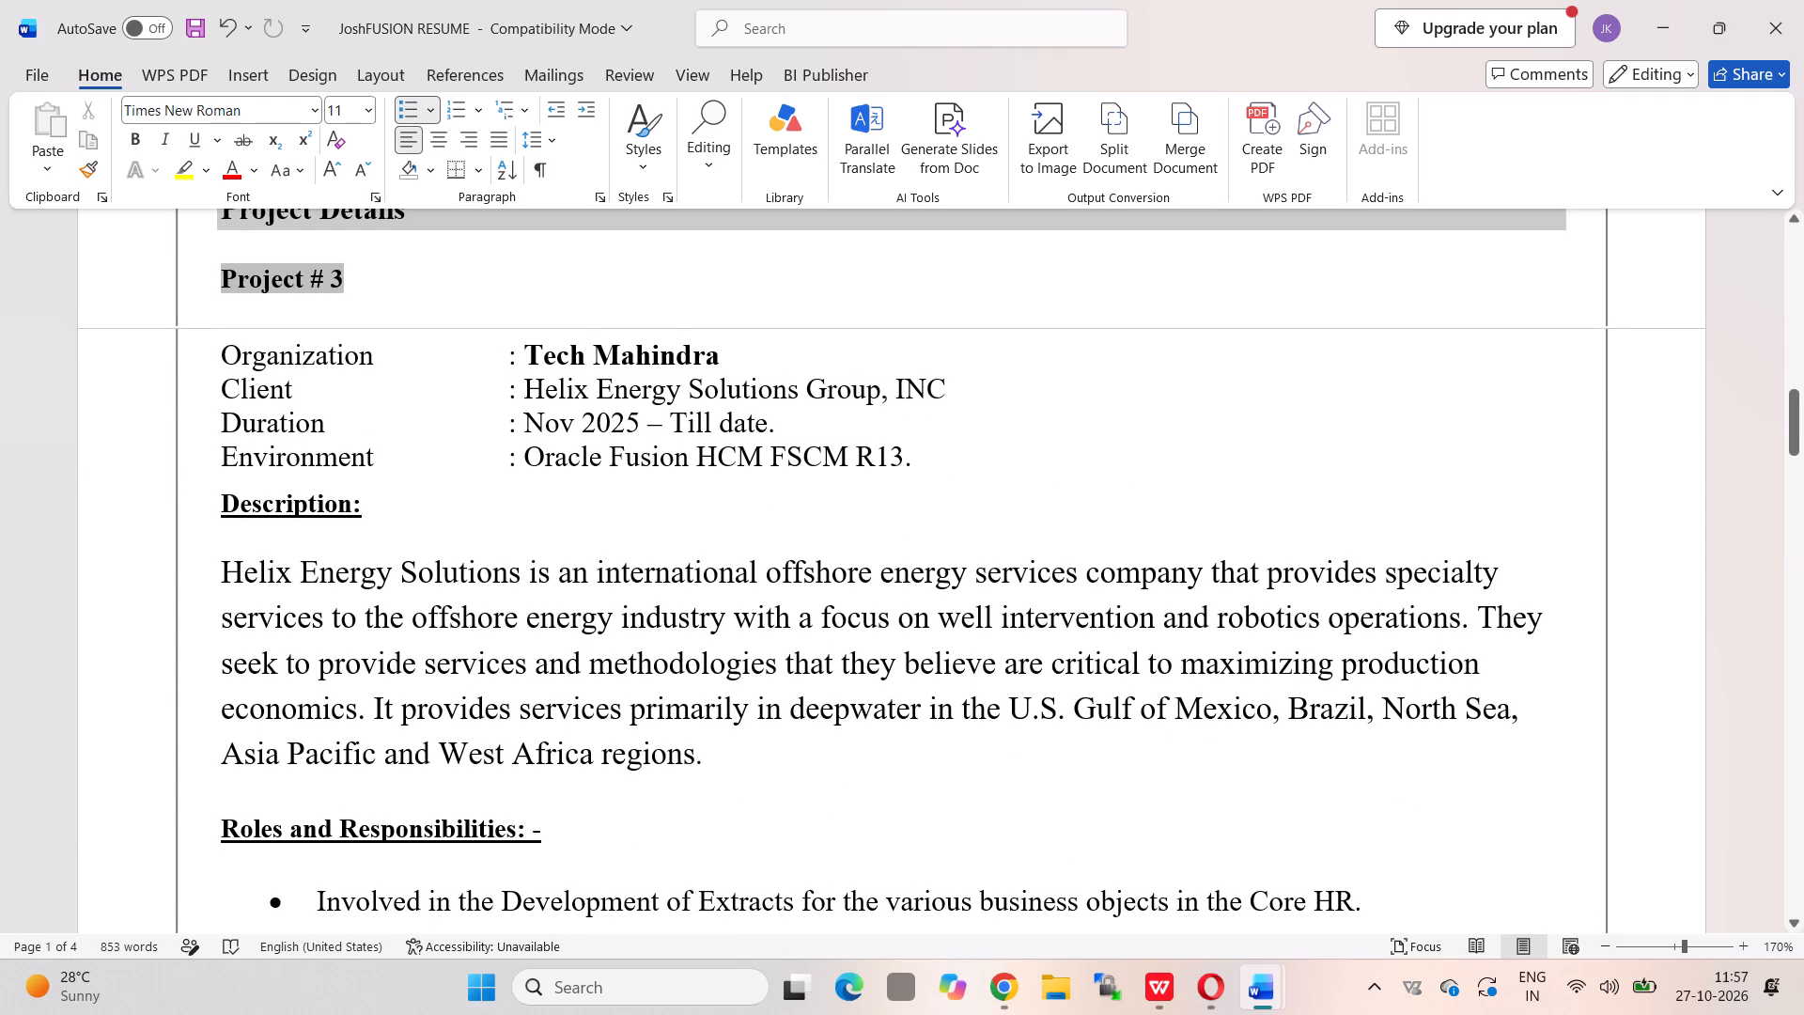
scroll(867, 707, down, 1)
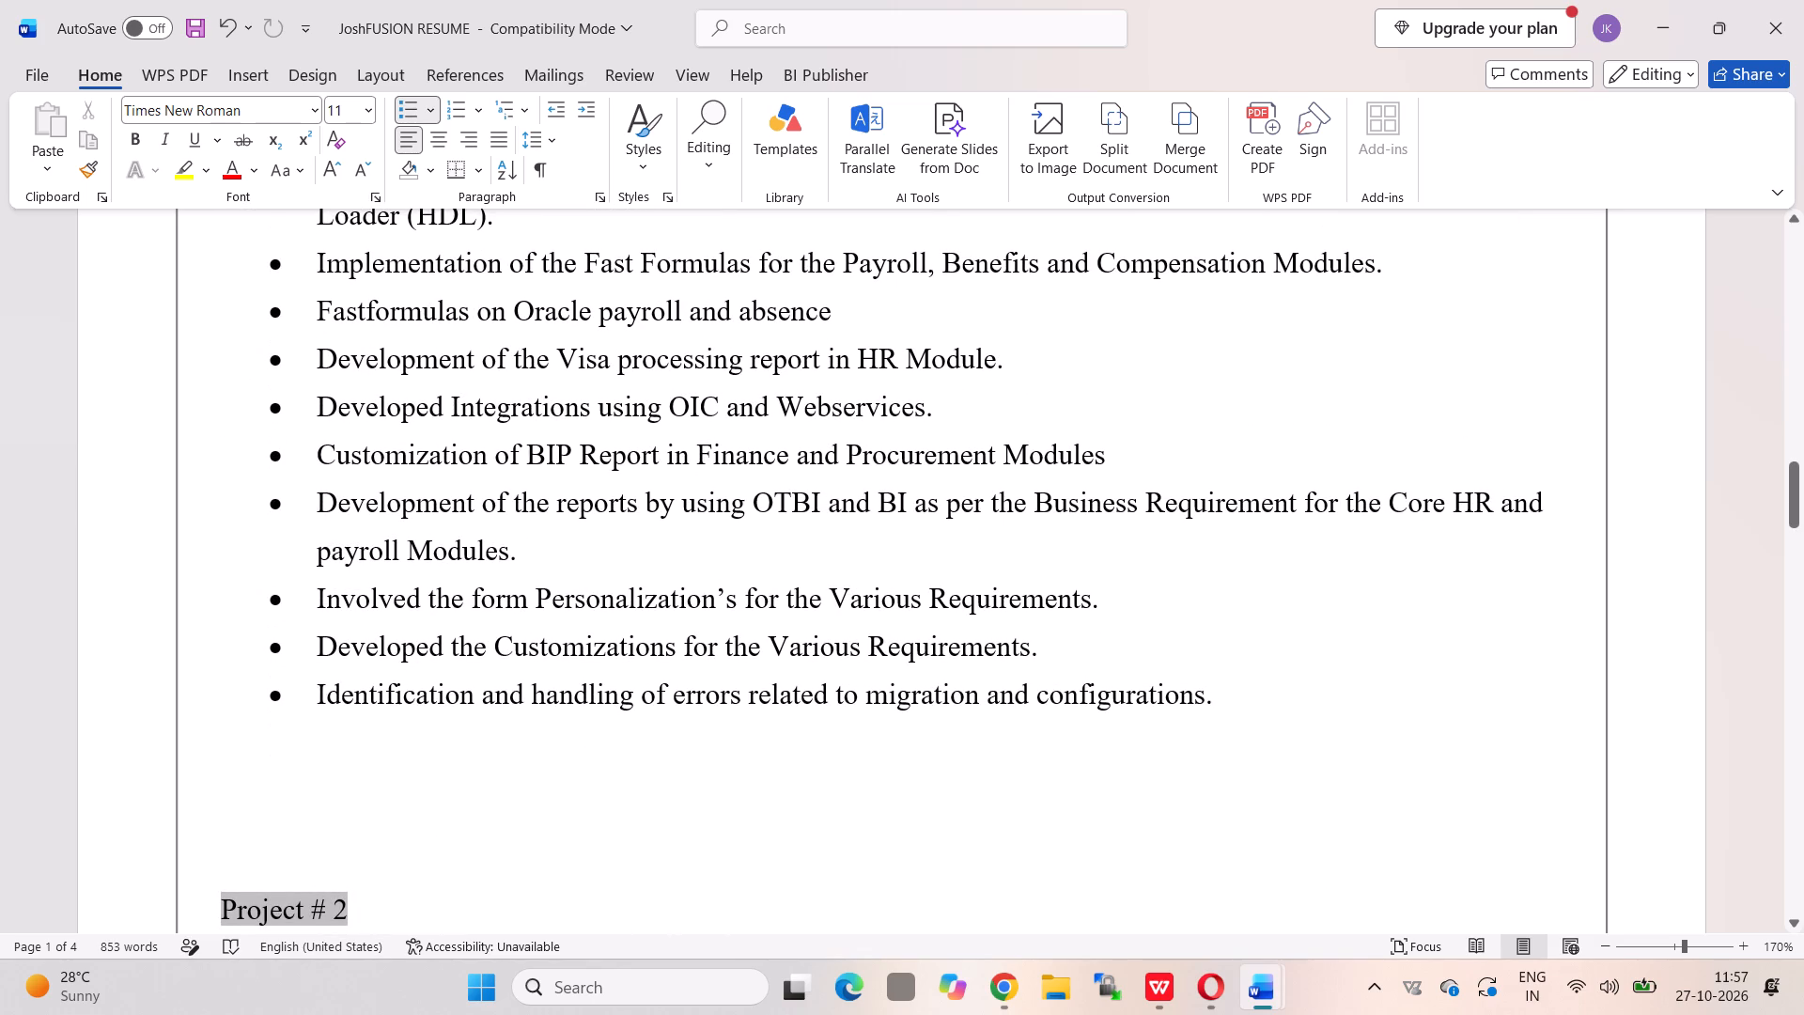
scroll(867, 707, down, 1)
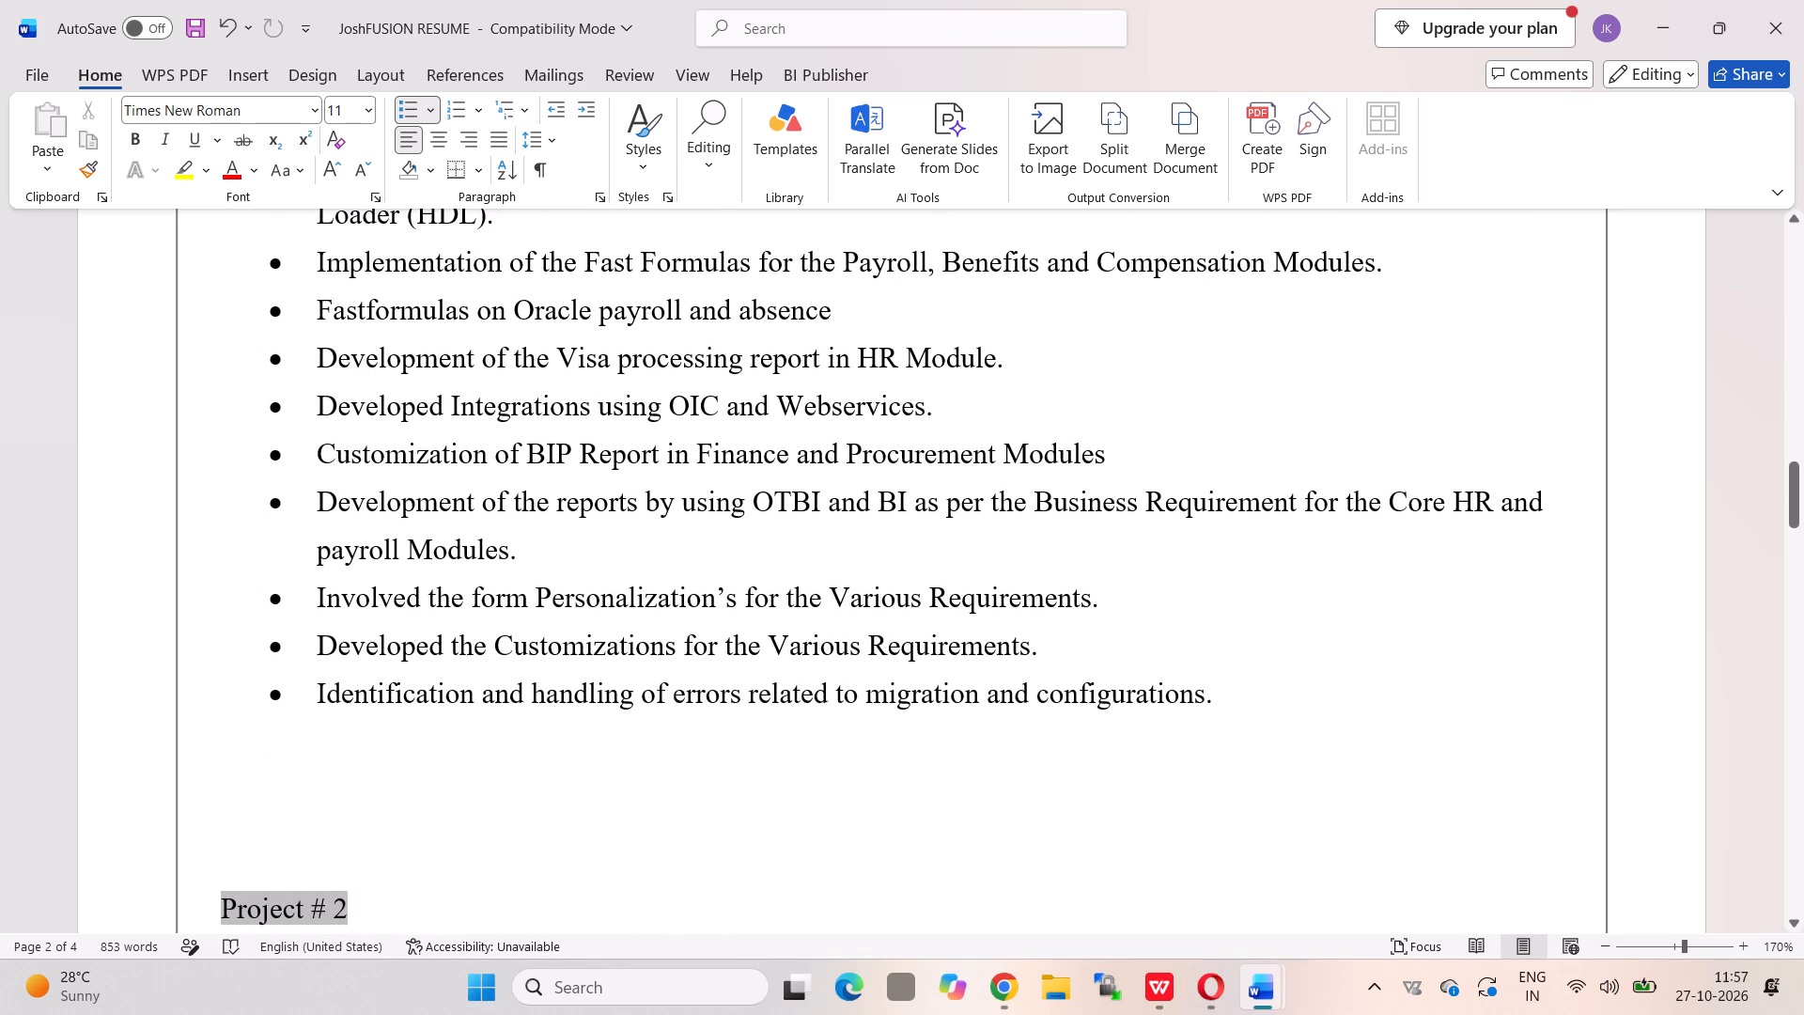
scroll(867, 707, down, 2)
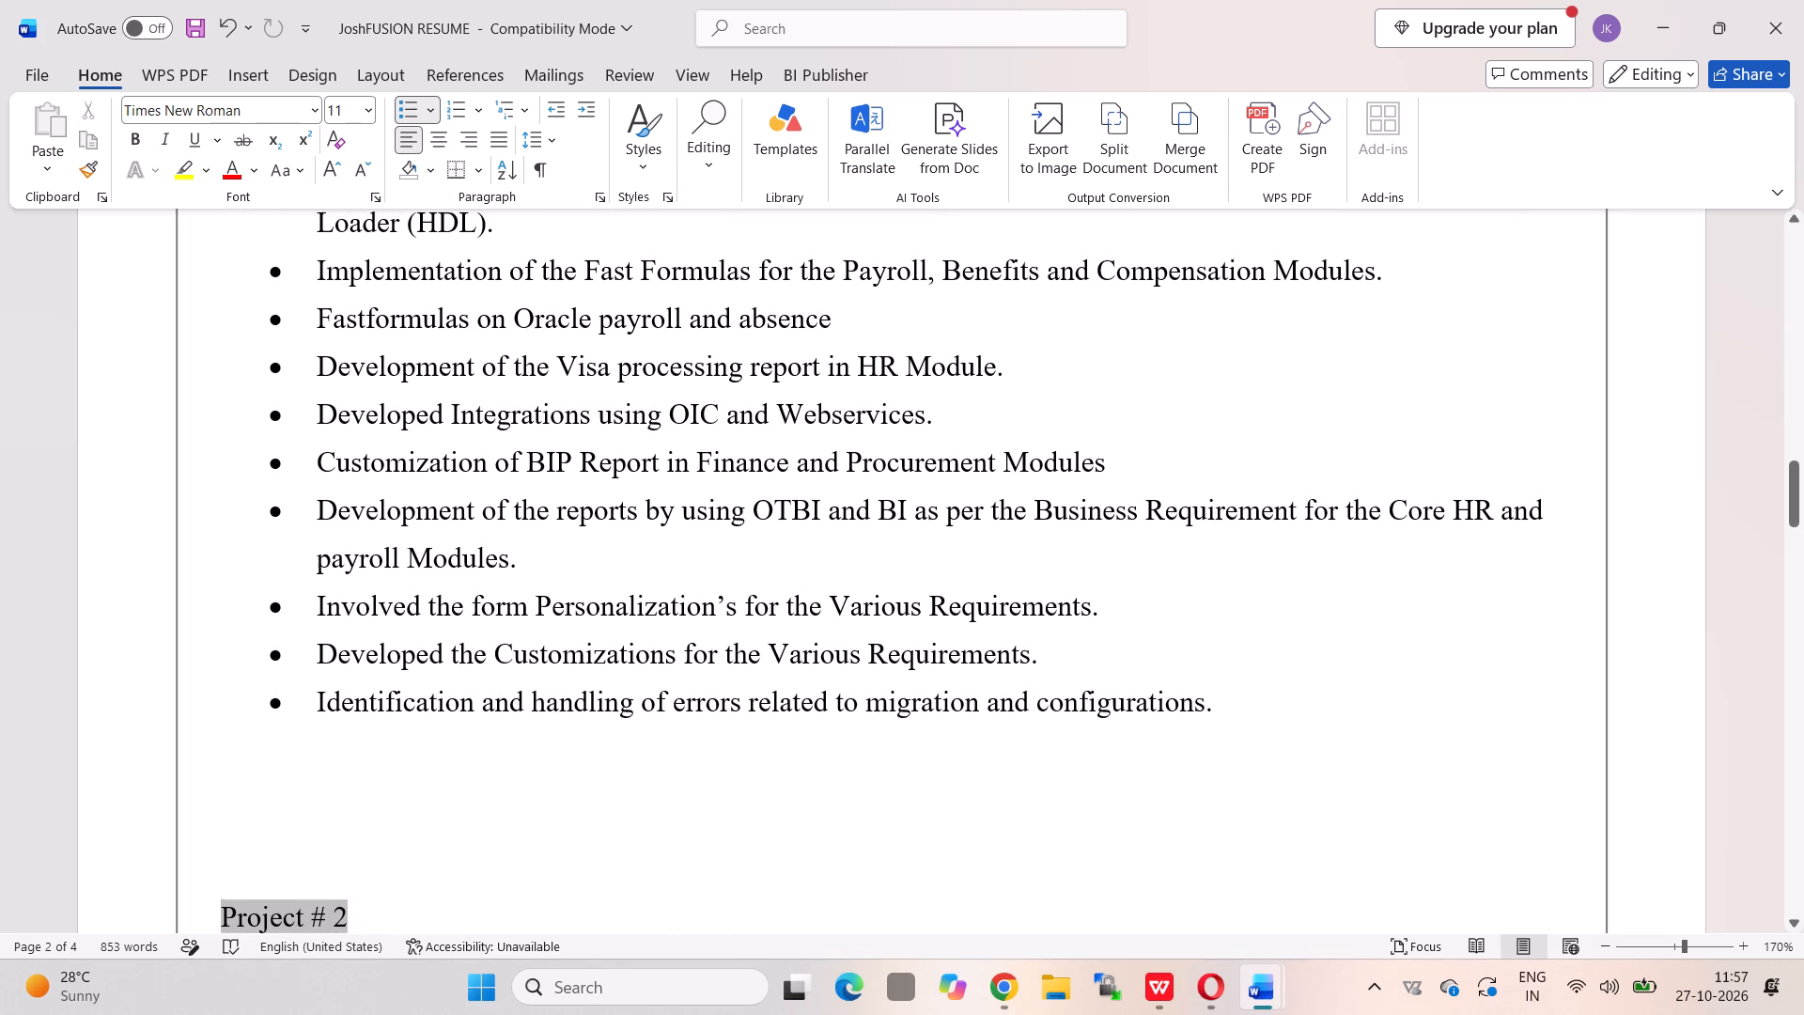
scroll(867, 707, down, 1)
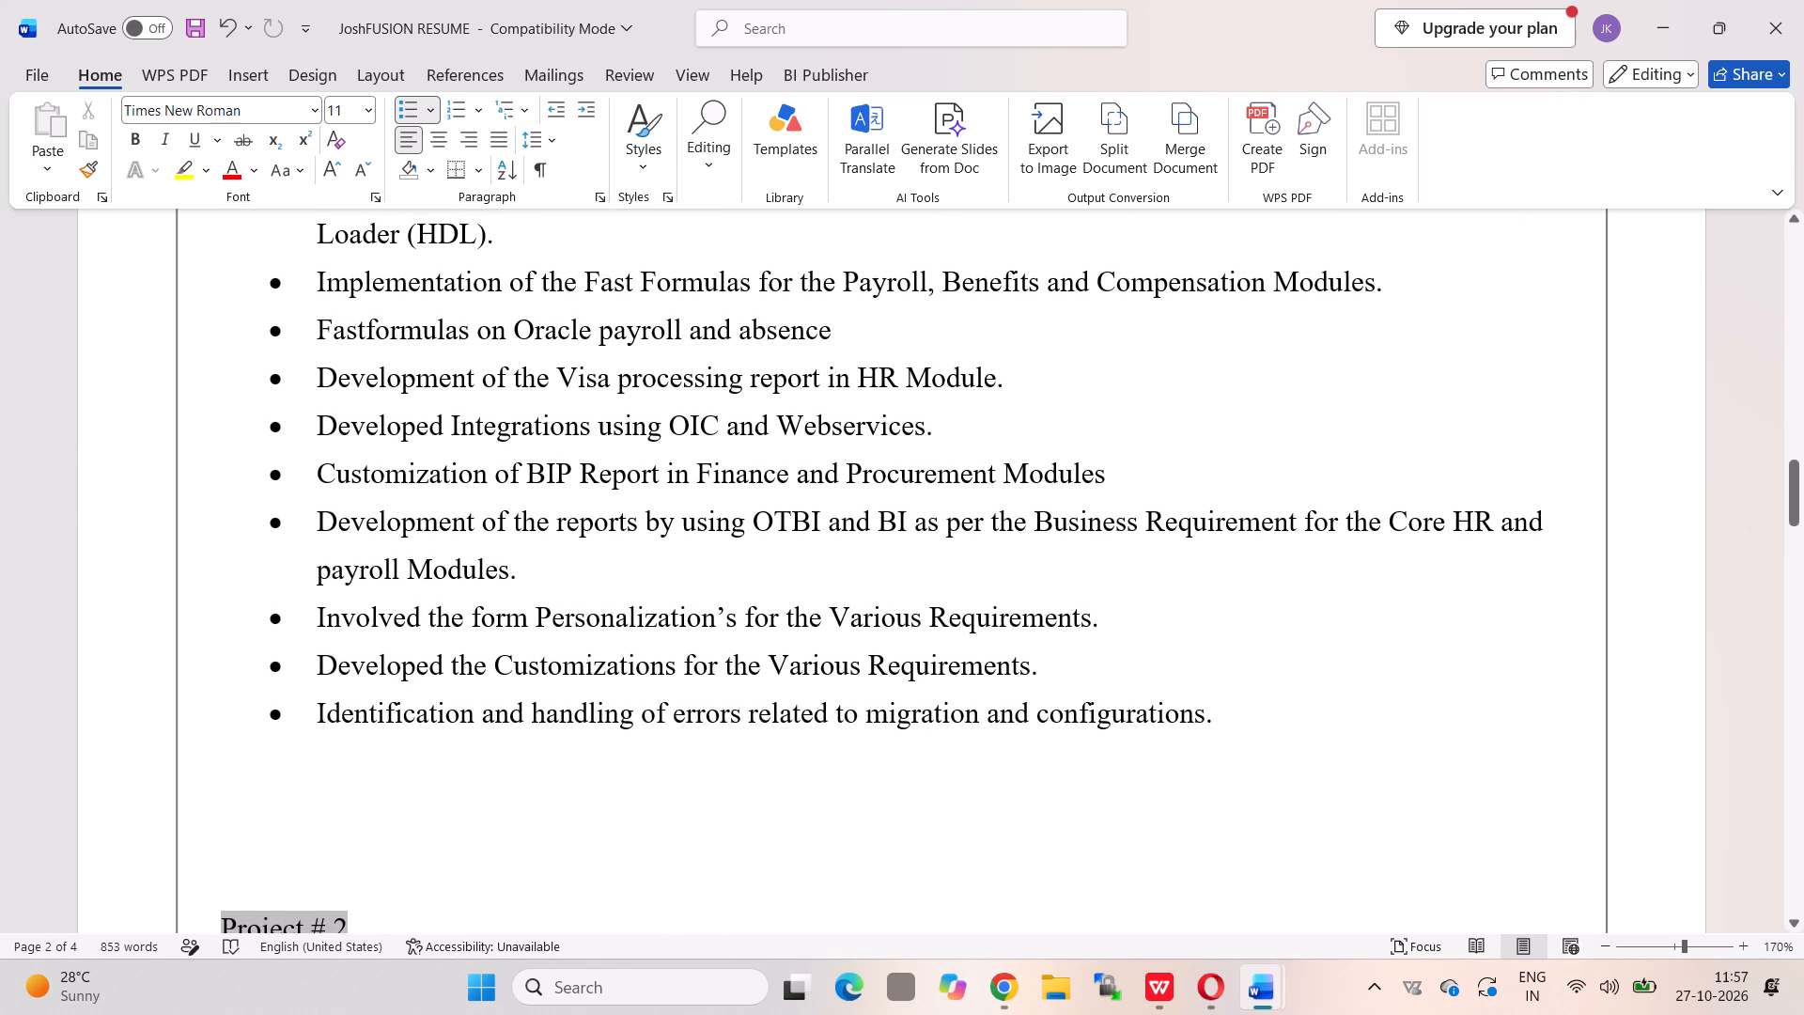
scroll(867, 707, down, 1)
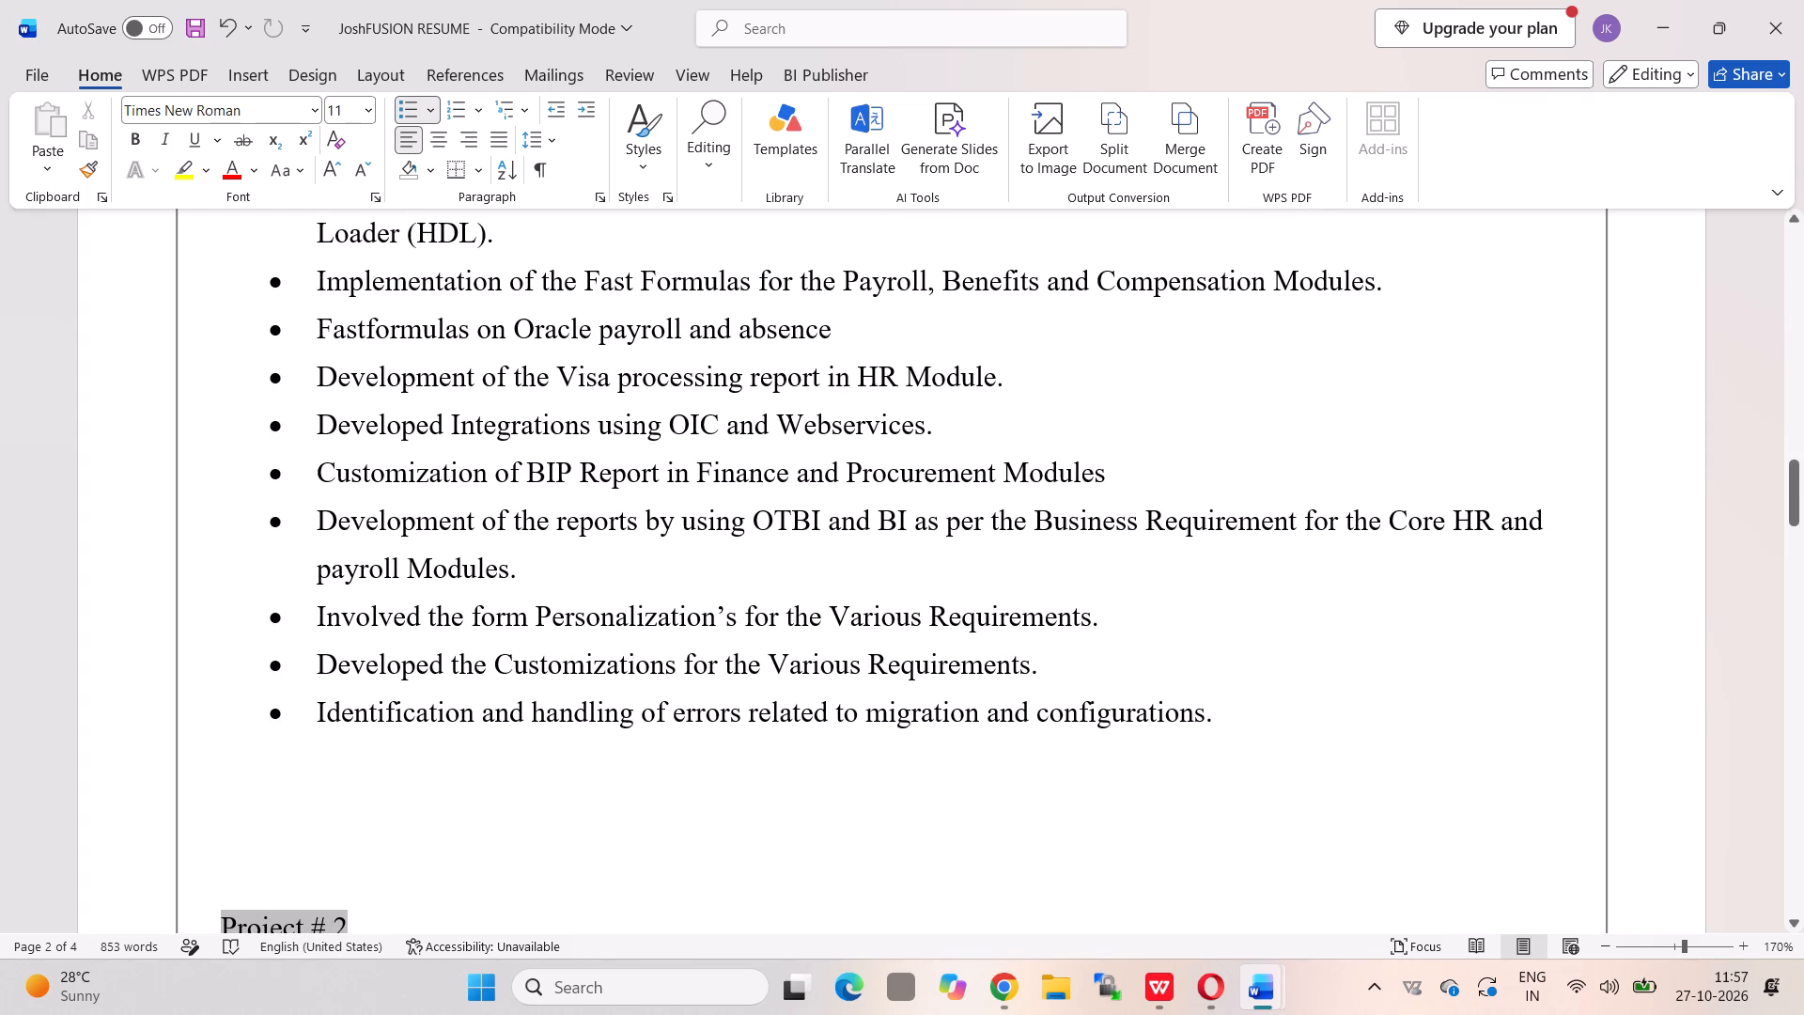
scroll(805, 757, down, 2)
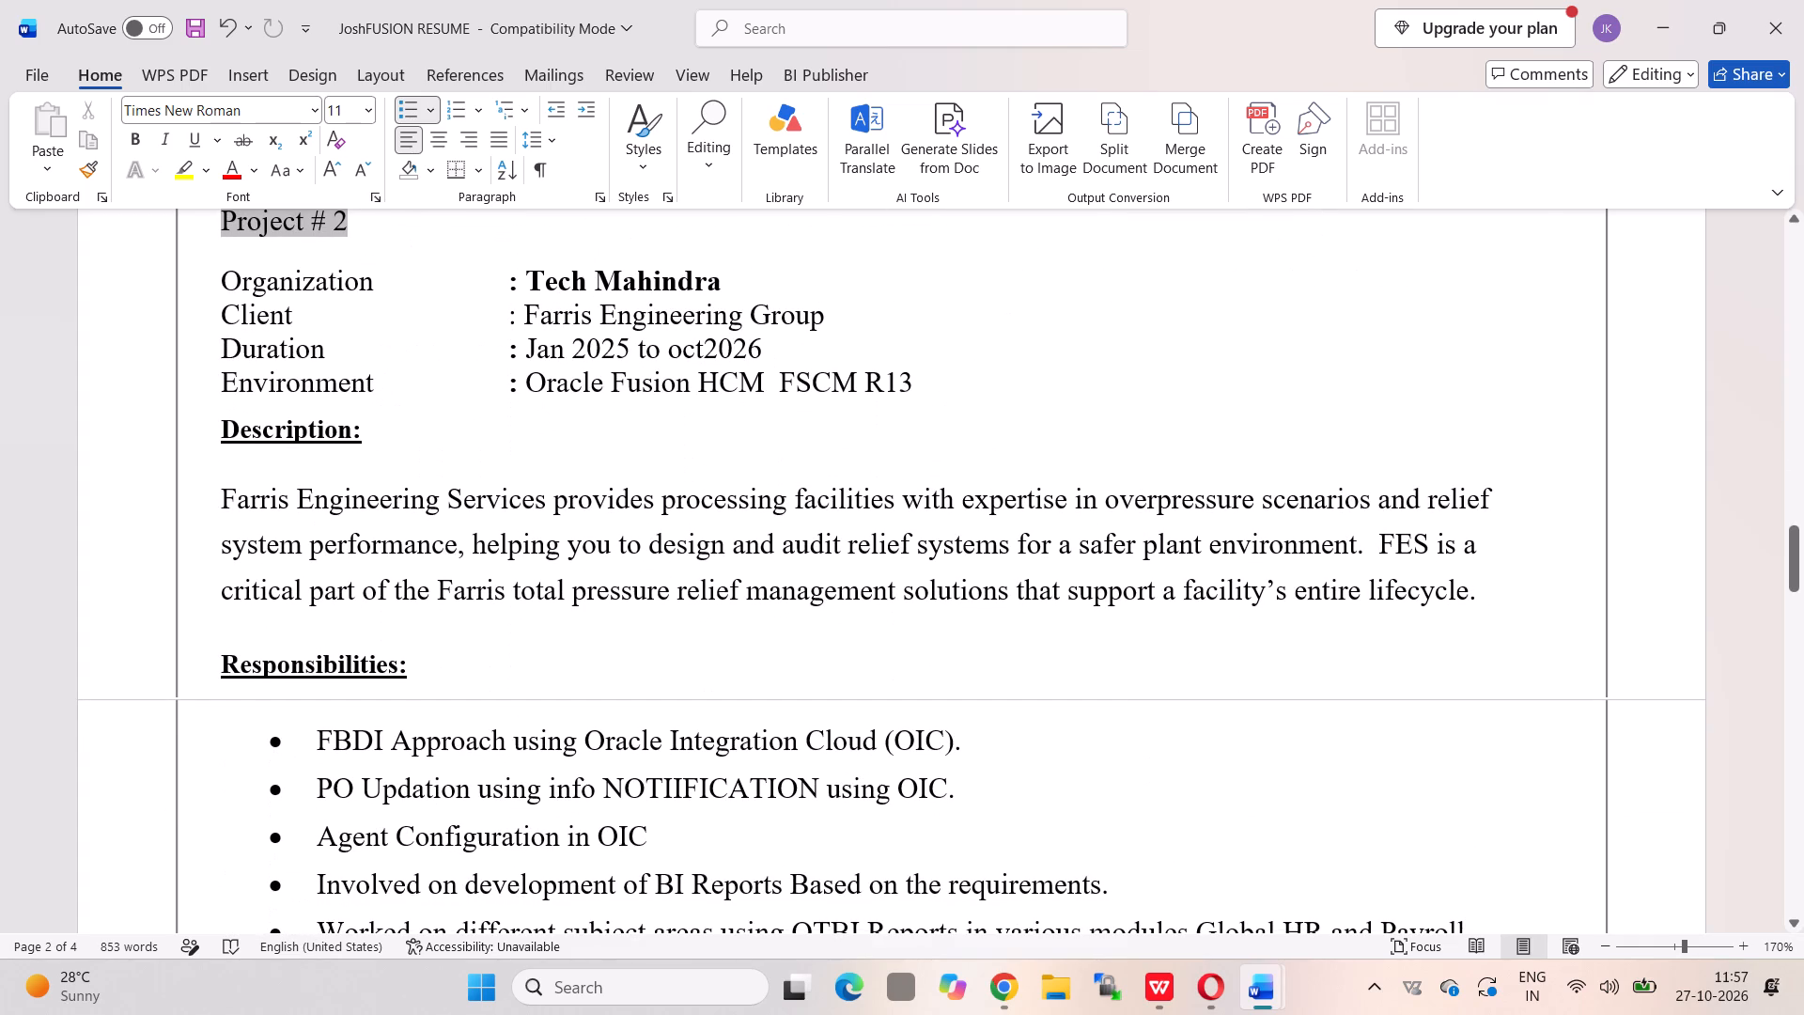
scroll(781, 780, down, 1)
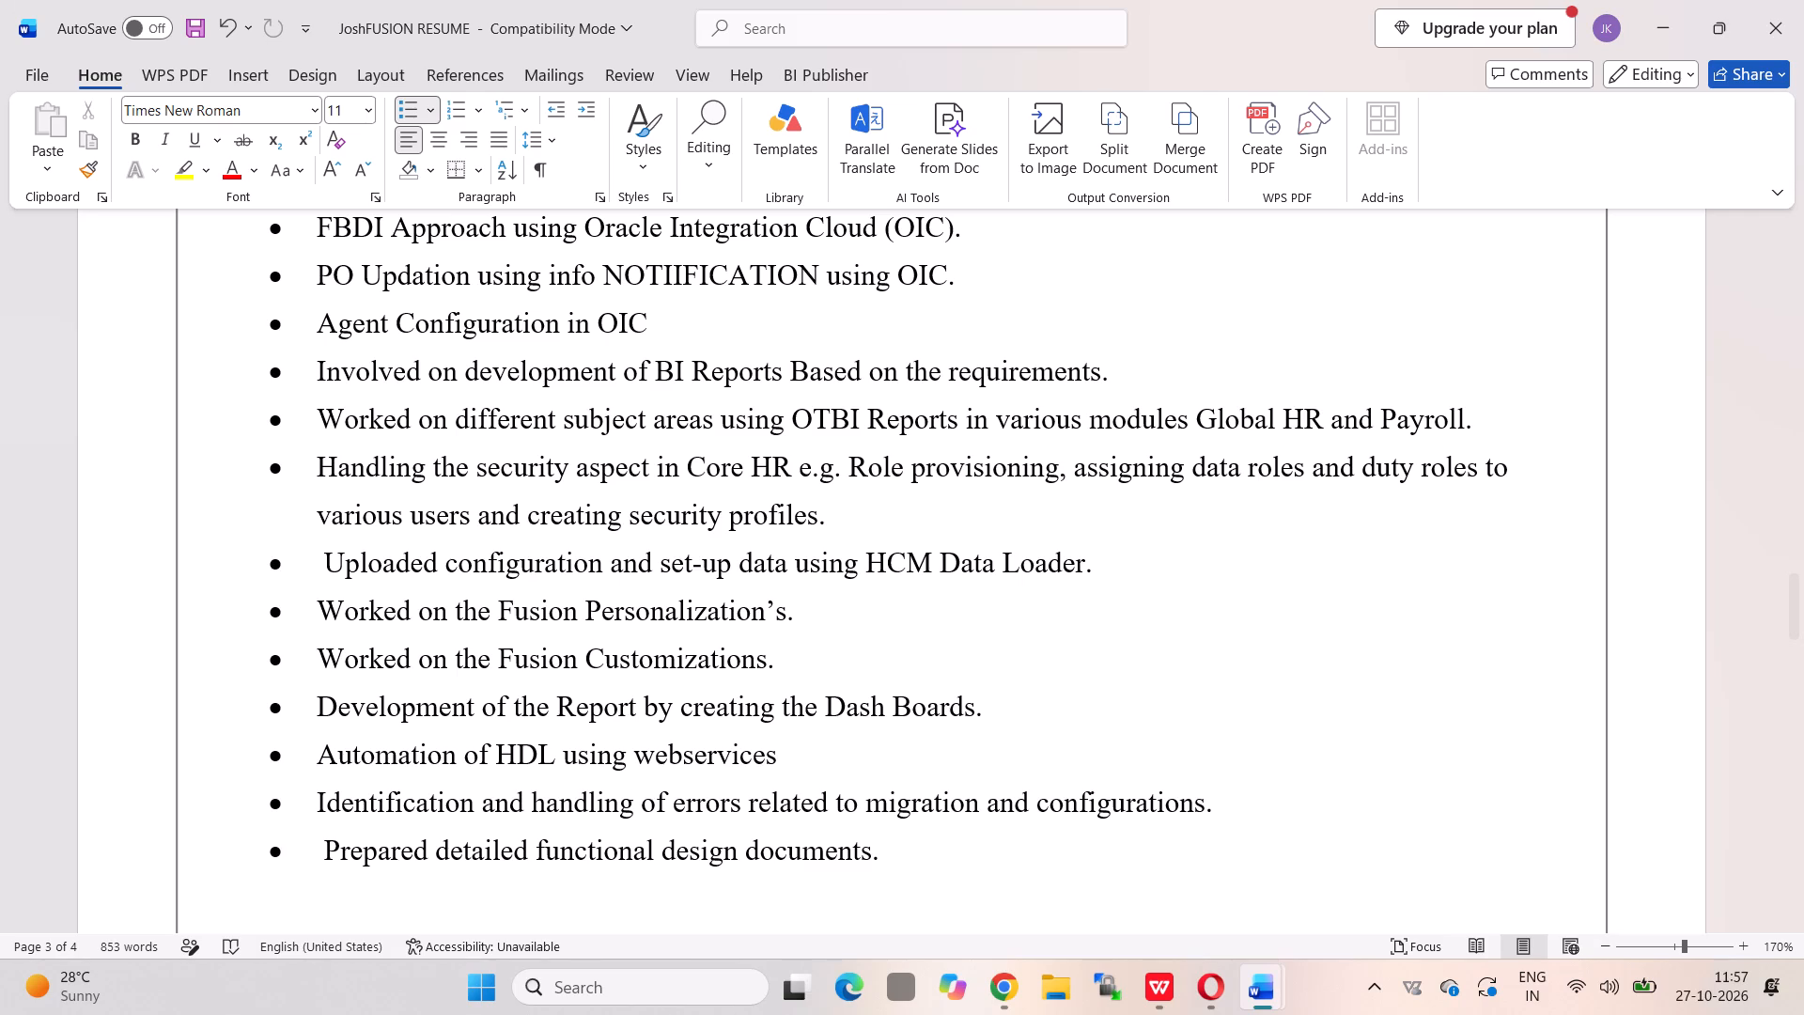
Examine the Project # 1 client details, description and full responsibilities list, and go back up to its heading.
scroll(781, 780, down, 2)
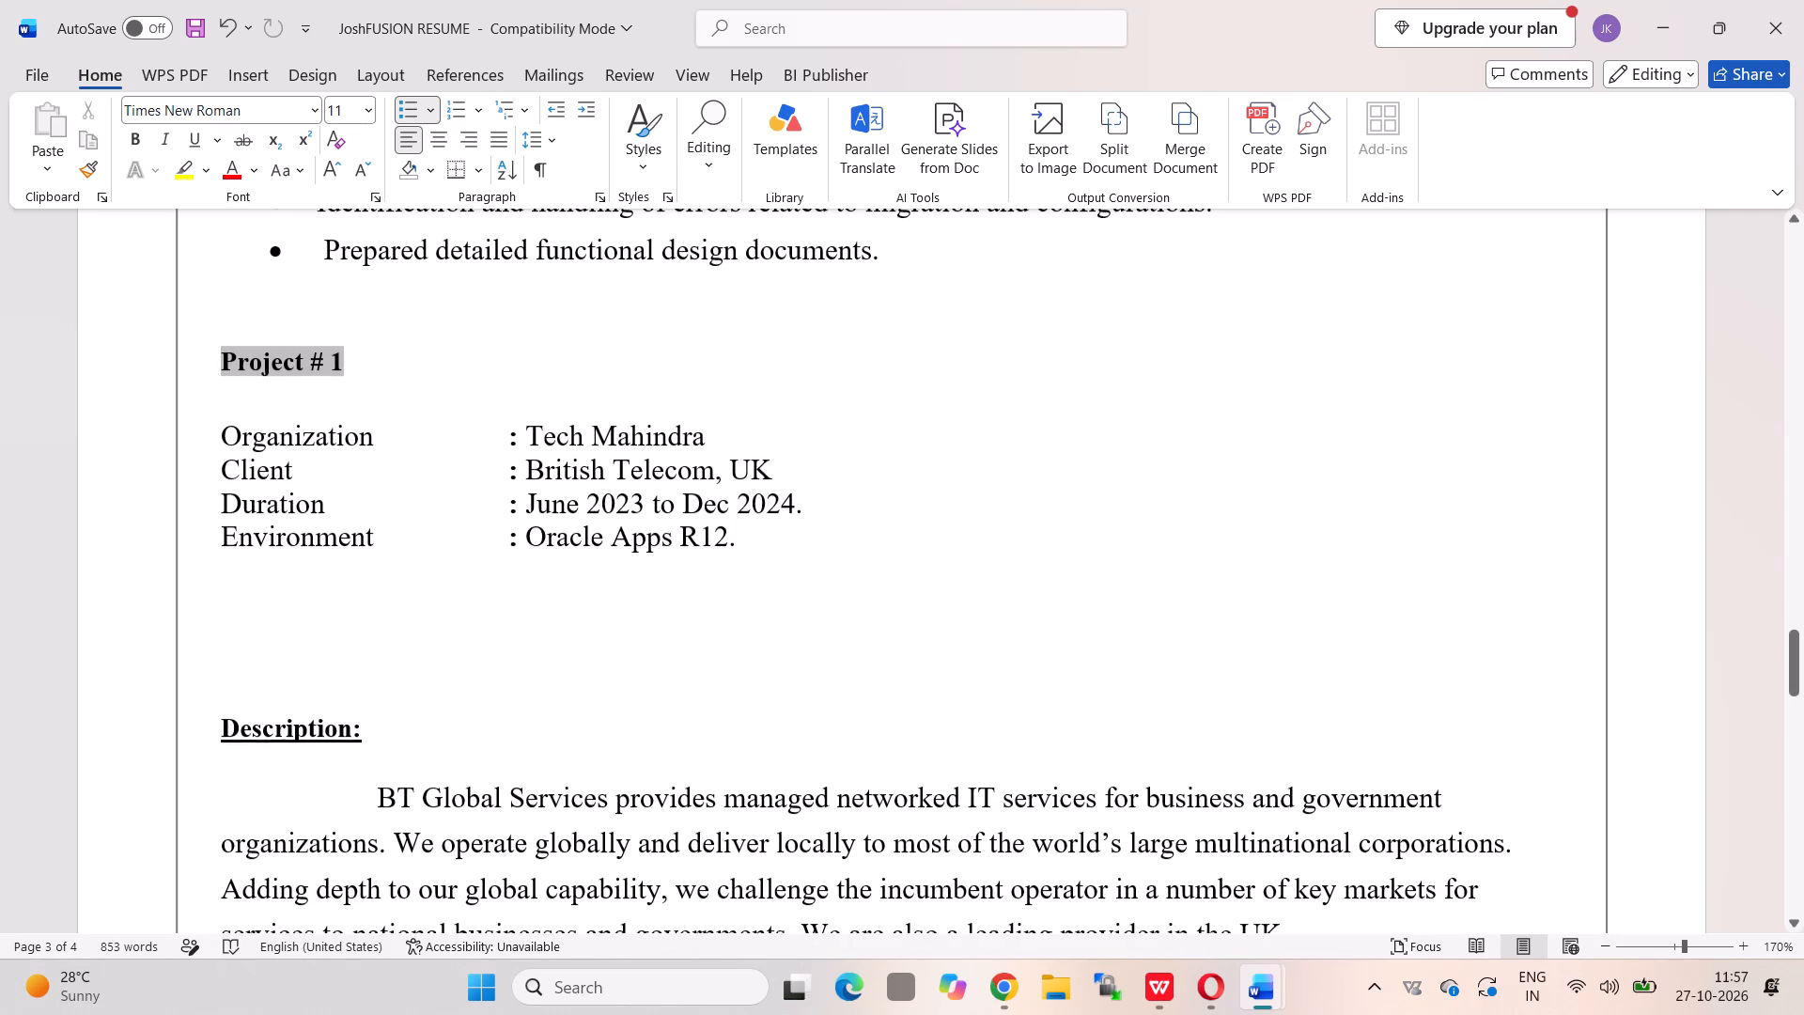
scroll(781, 780, down, 1)
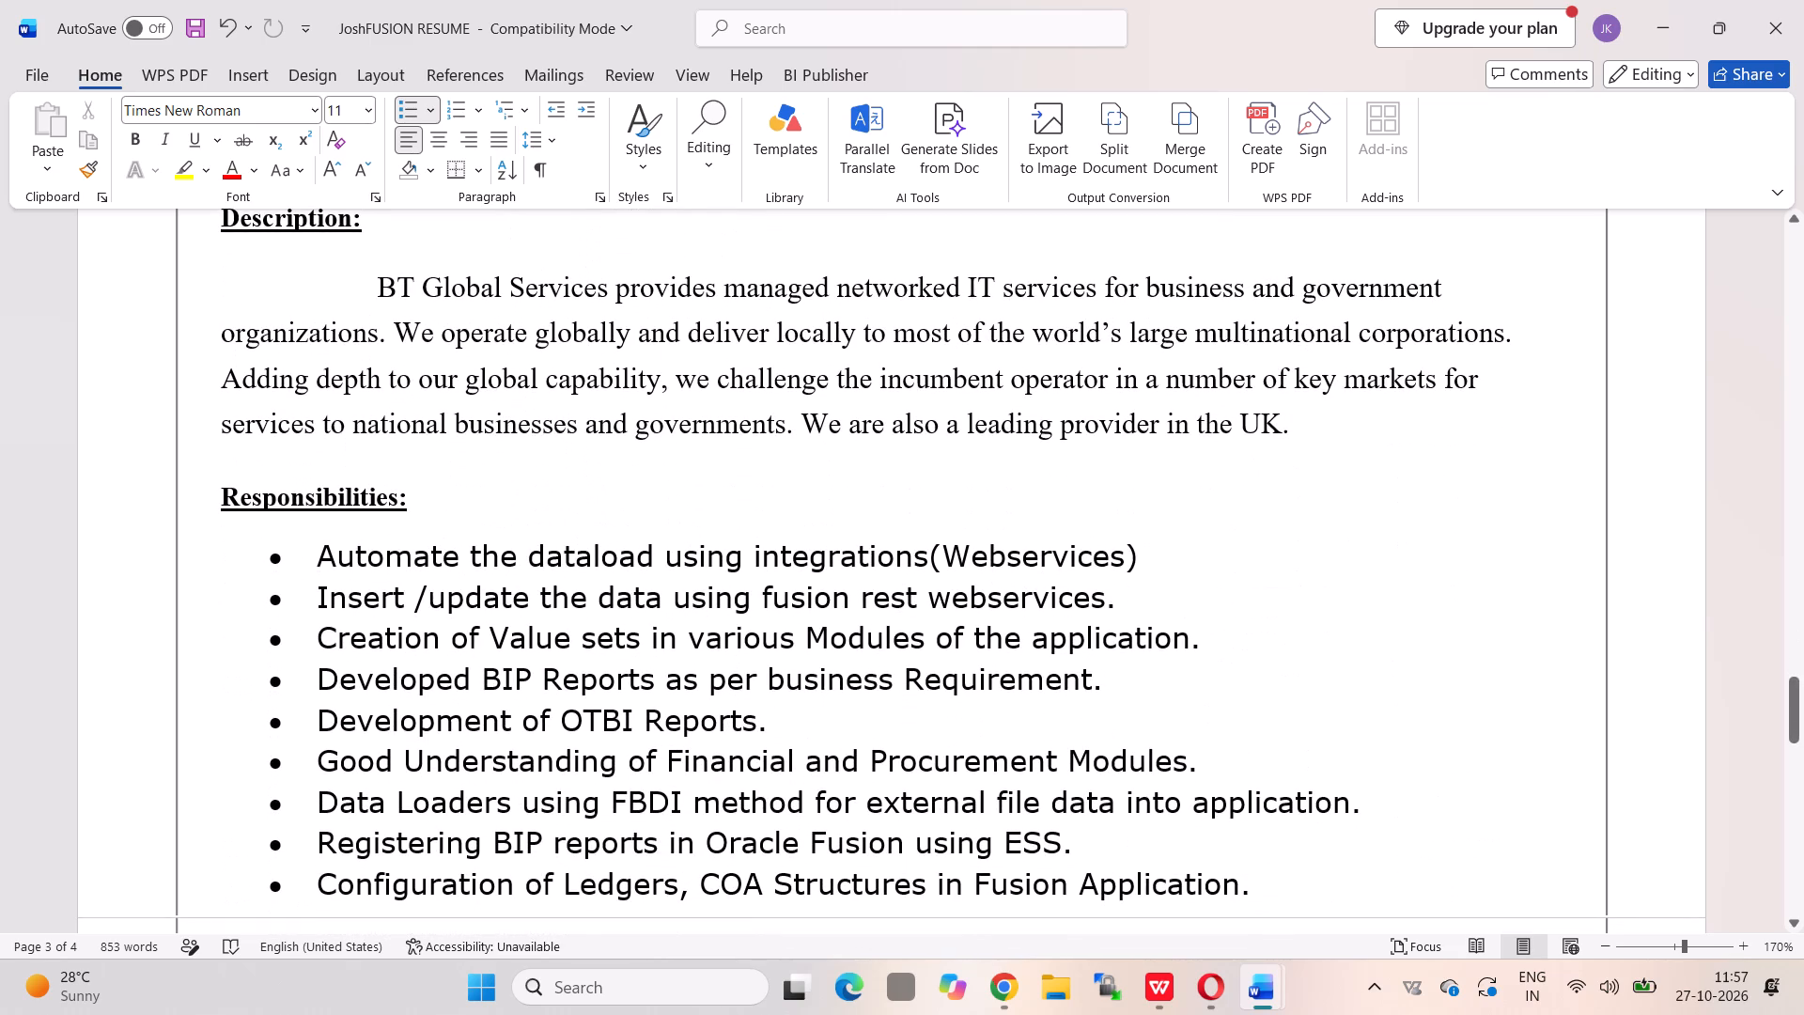
scroll(909, 793, down, 1)
scroll(909, 793, up, 1)
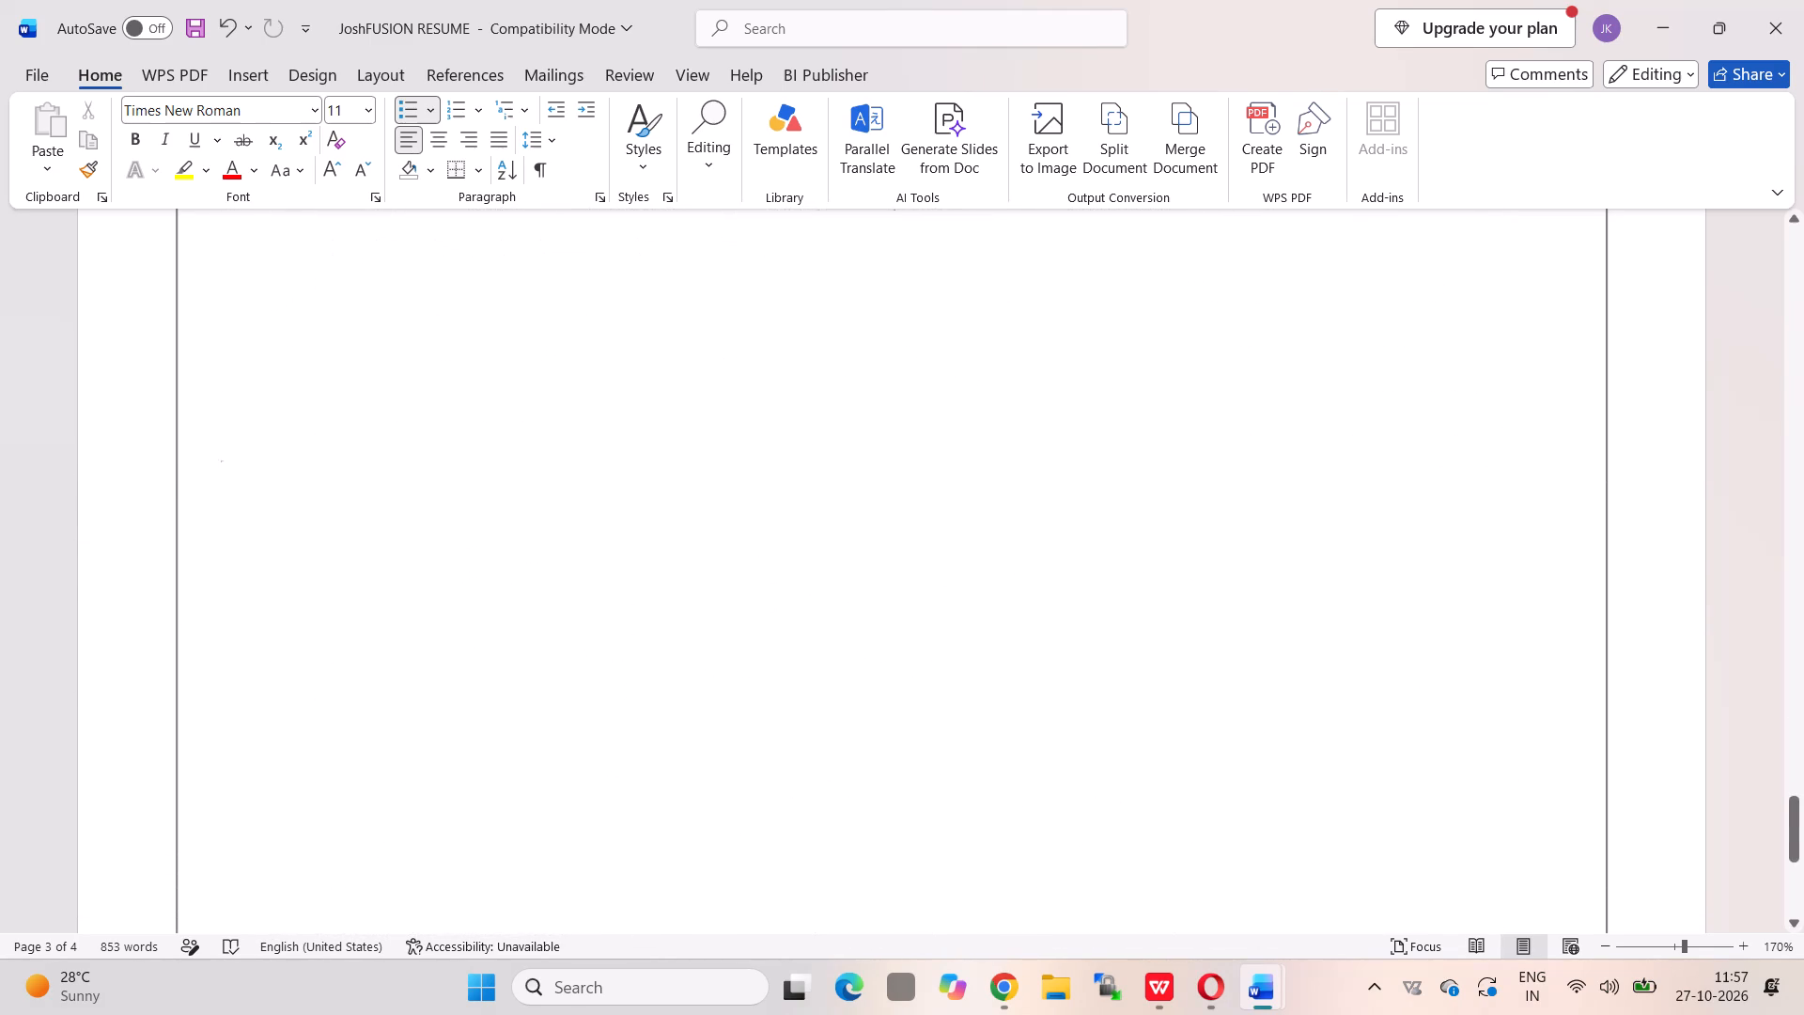
scroll(909, 793, up, 1)
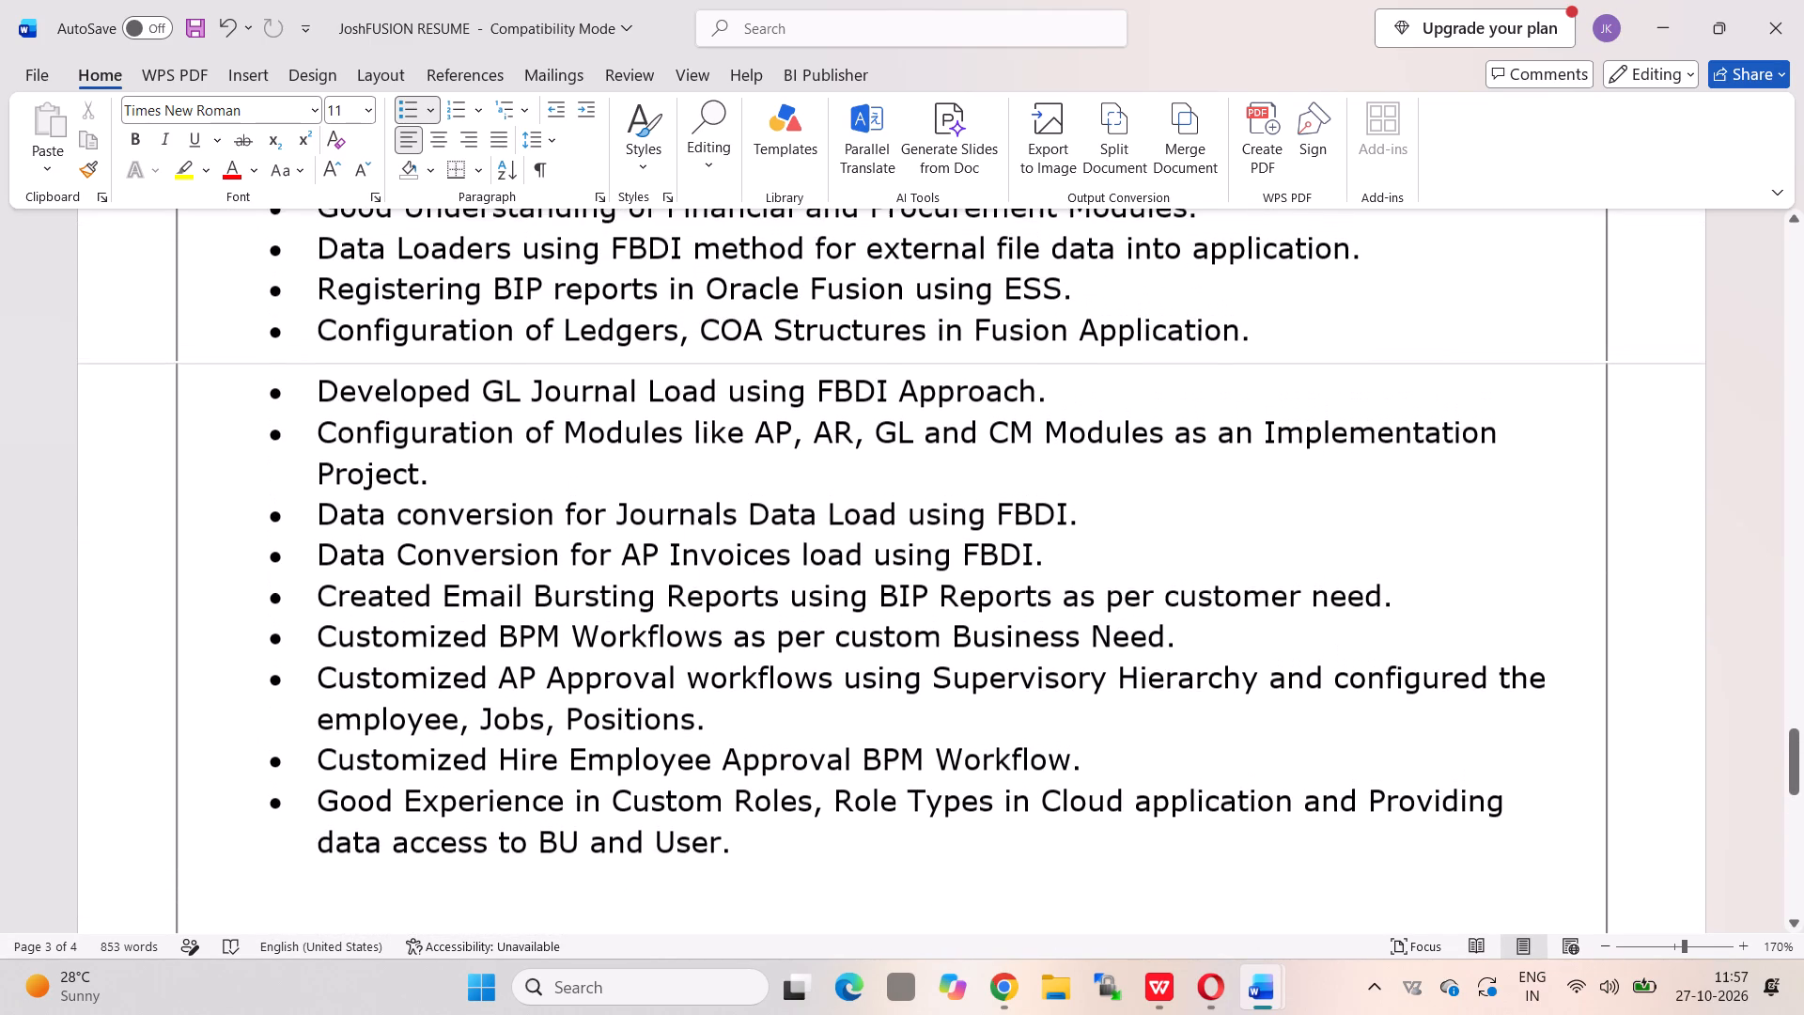
scroll(909, 793, up, 1)
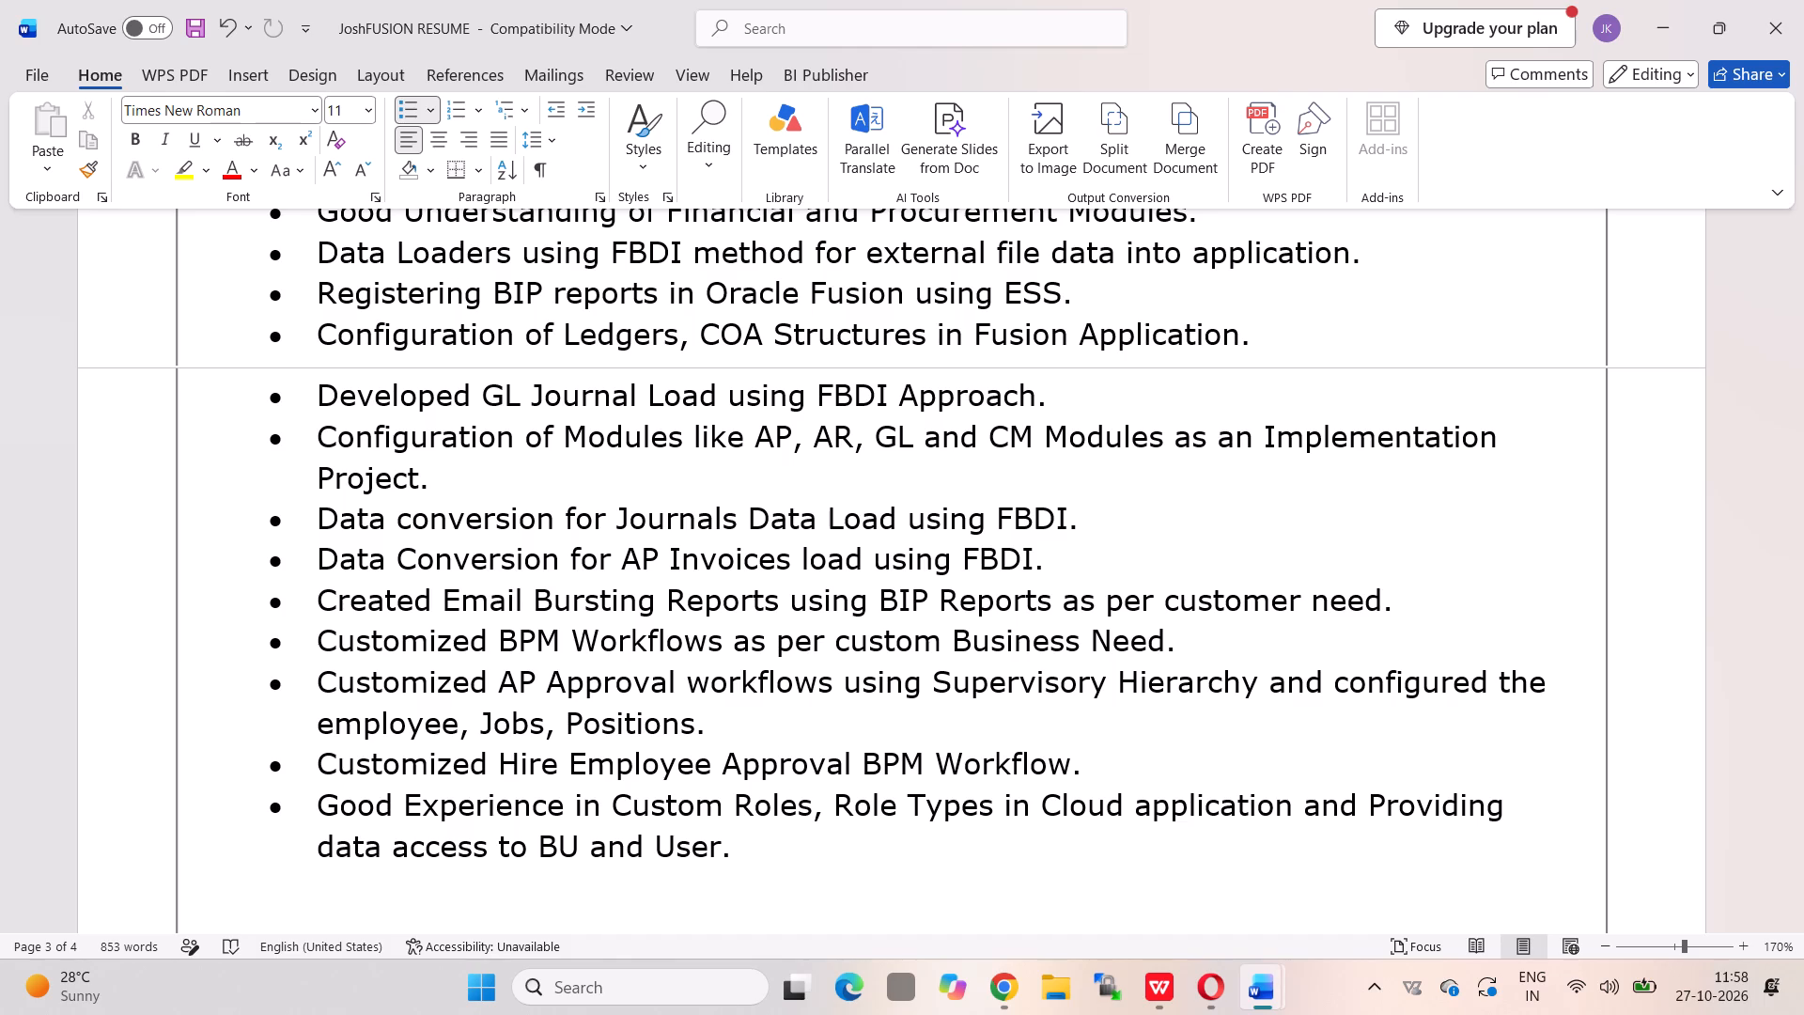
scroll(909, 793, up, 1)
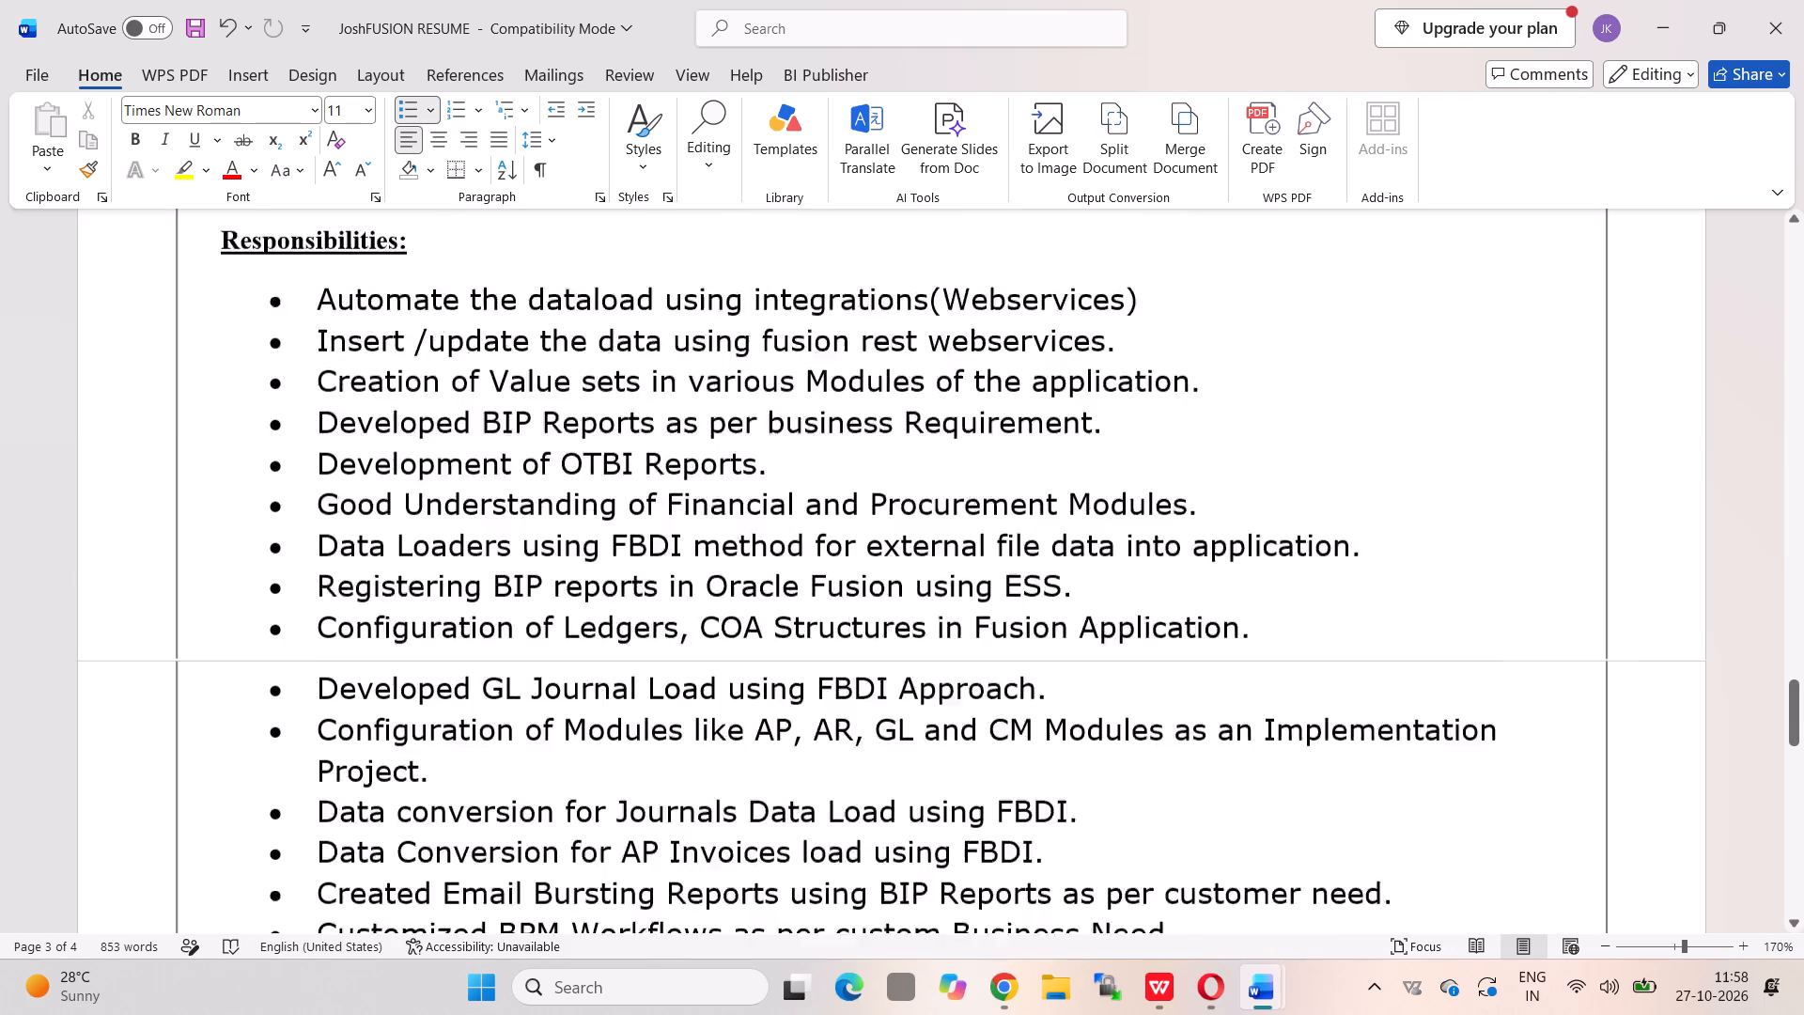
scroll(909, 793, up, 3)
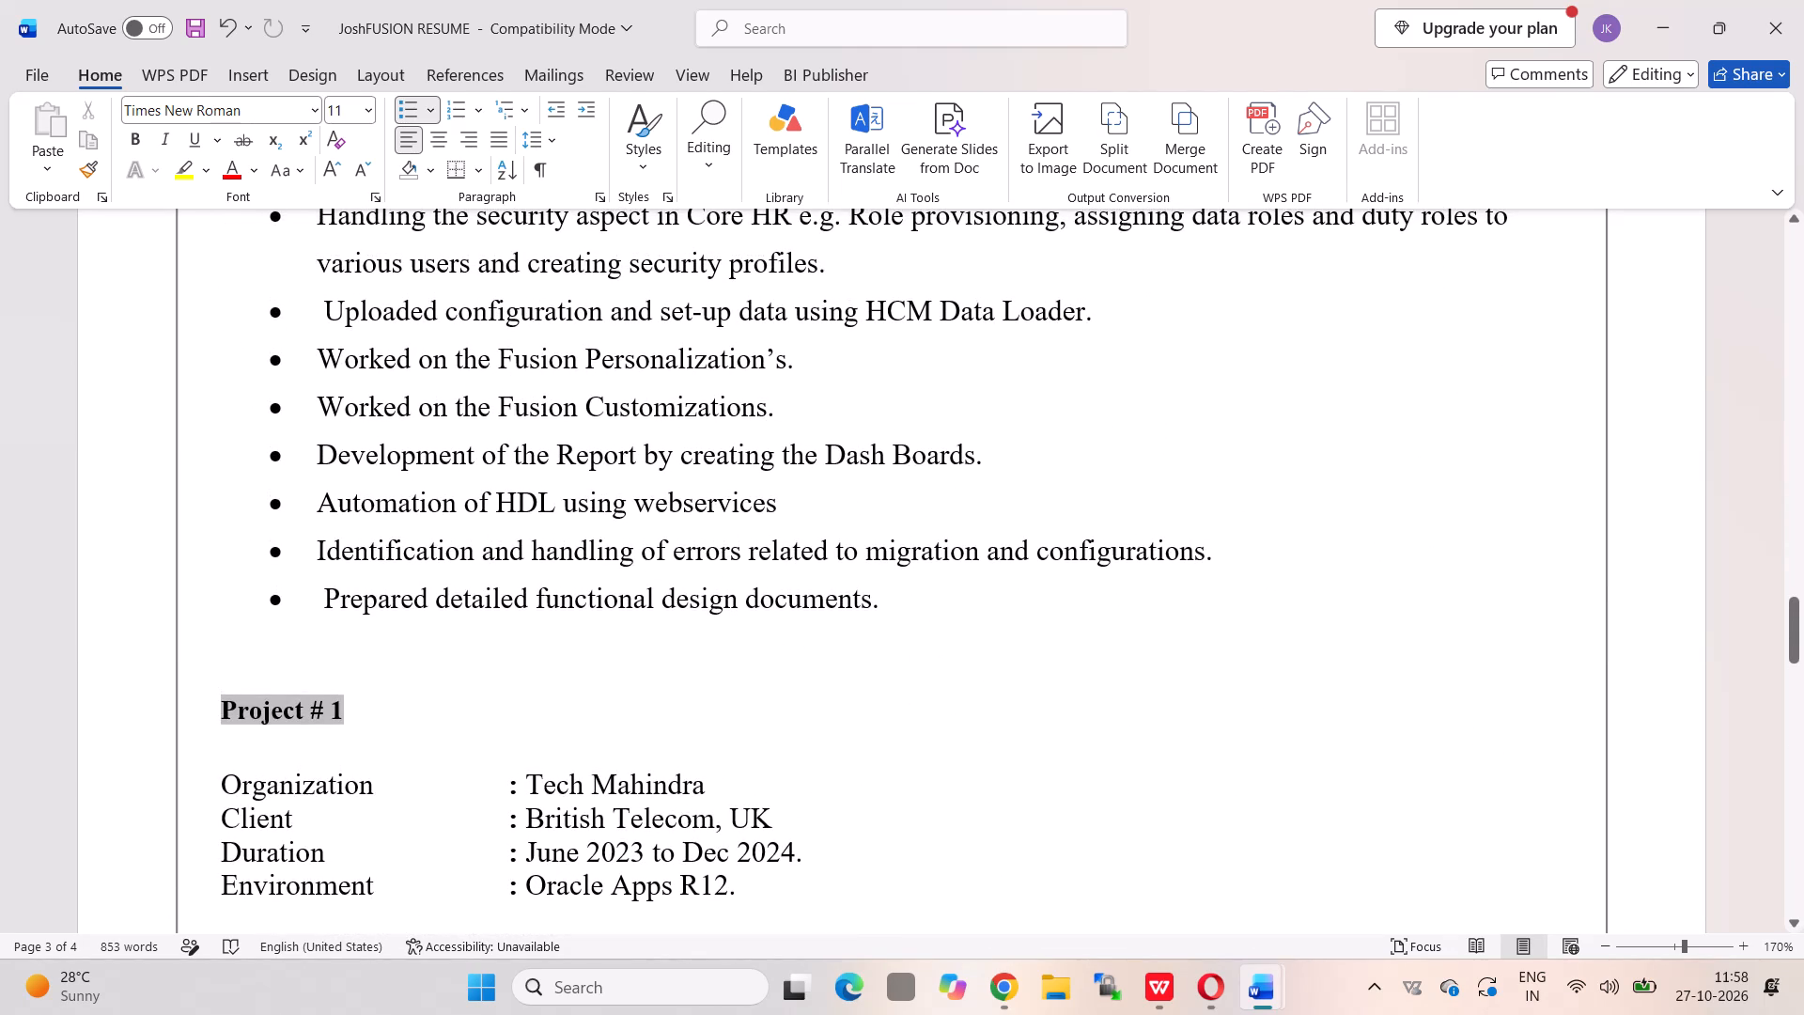
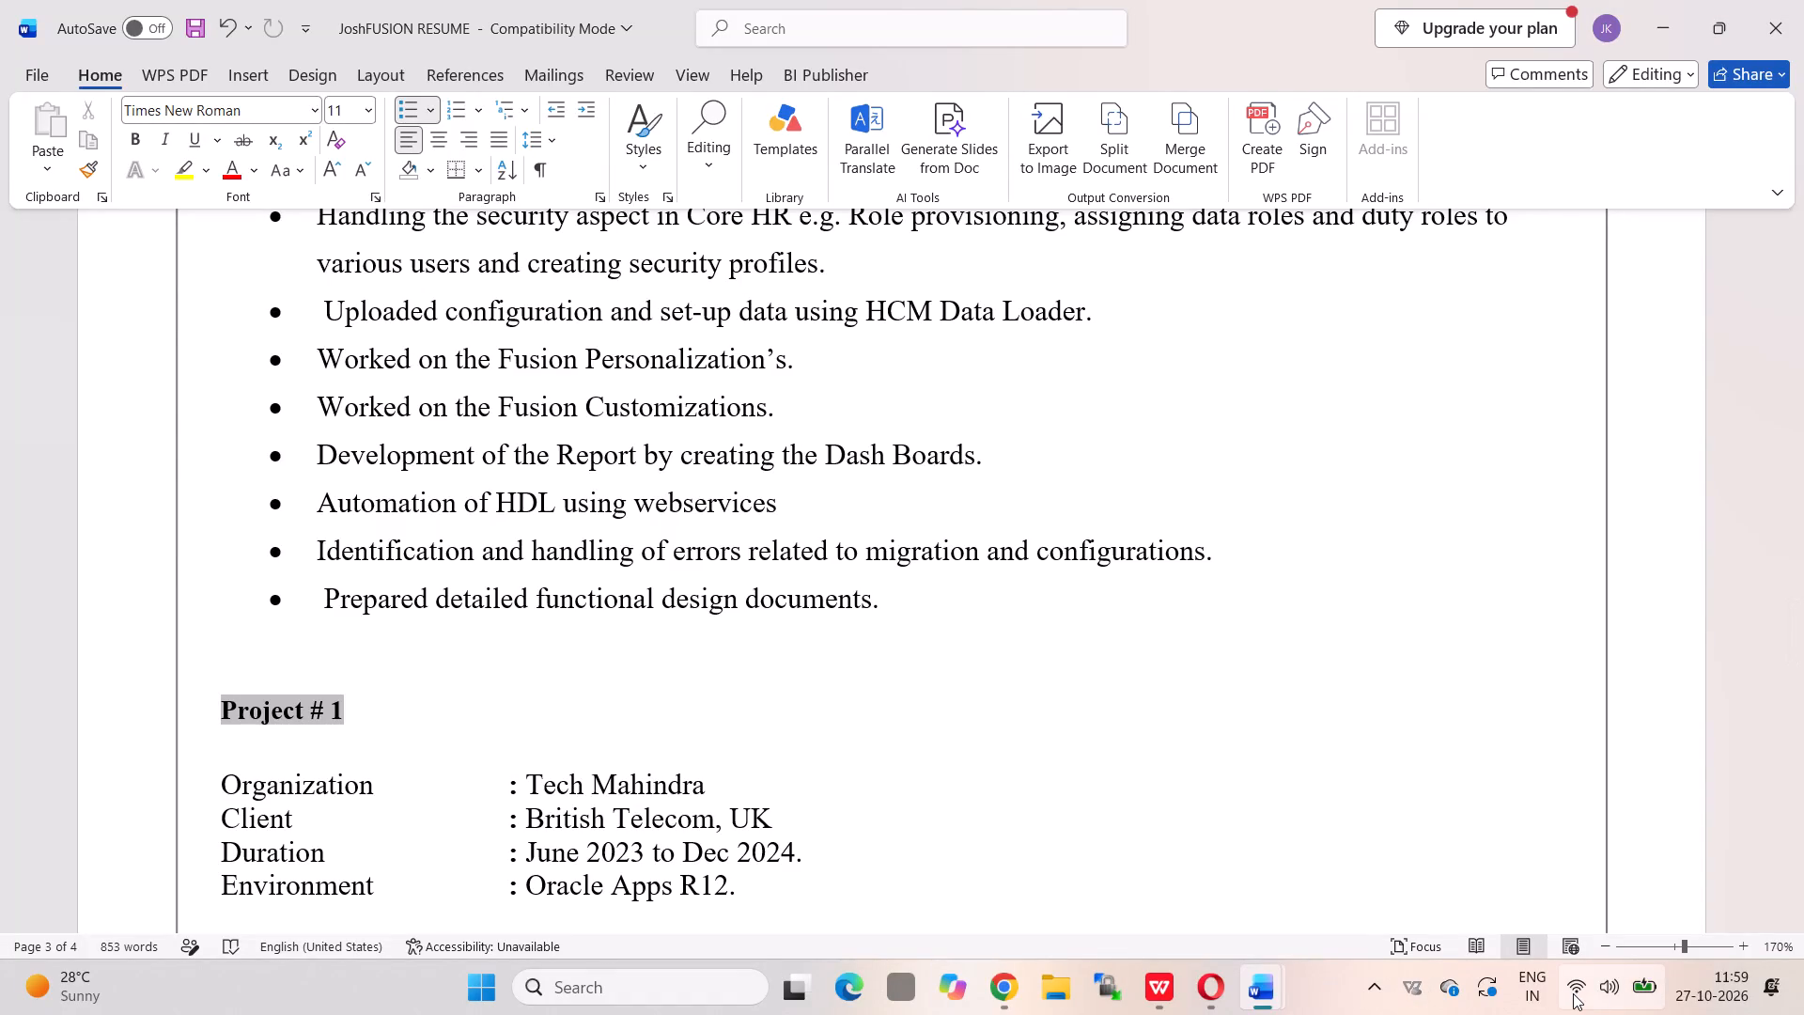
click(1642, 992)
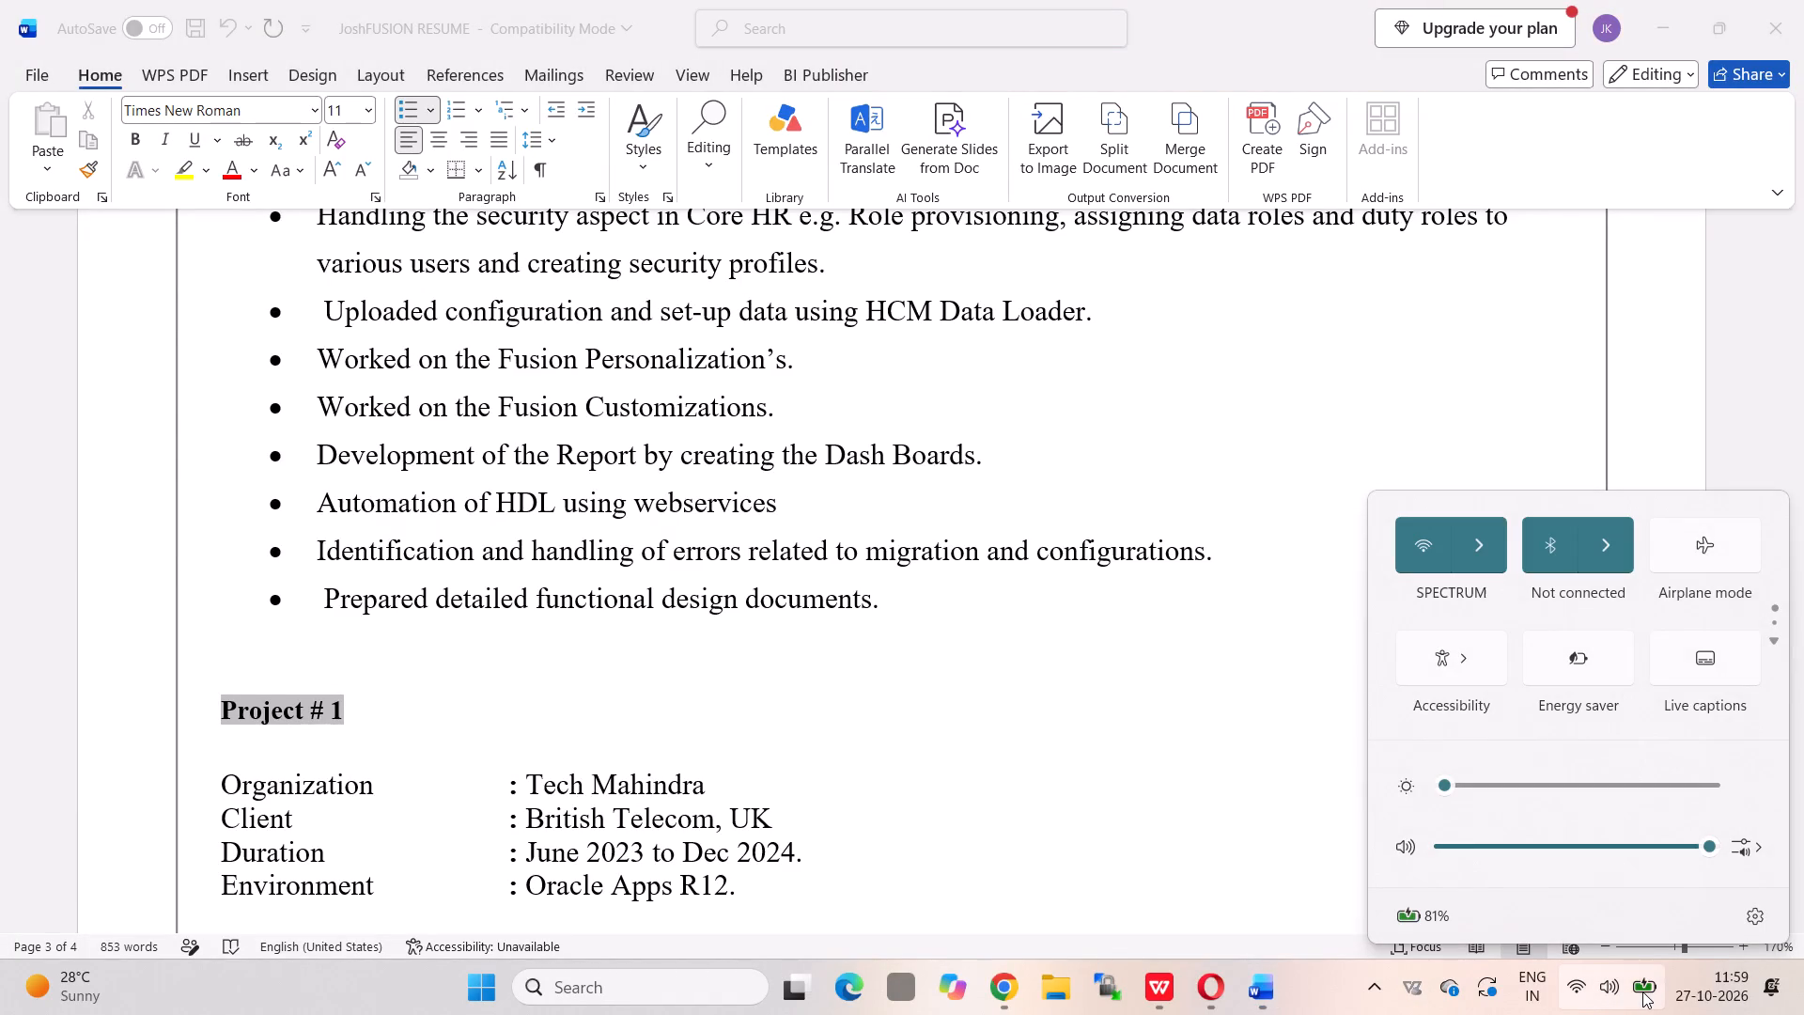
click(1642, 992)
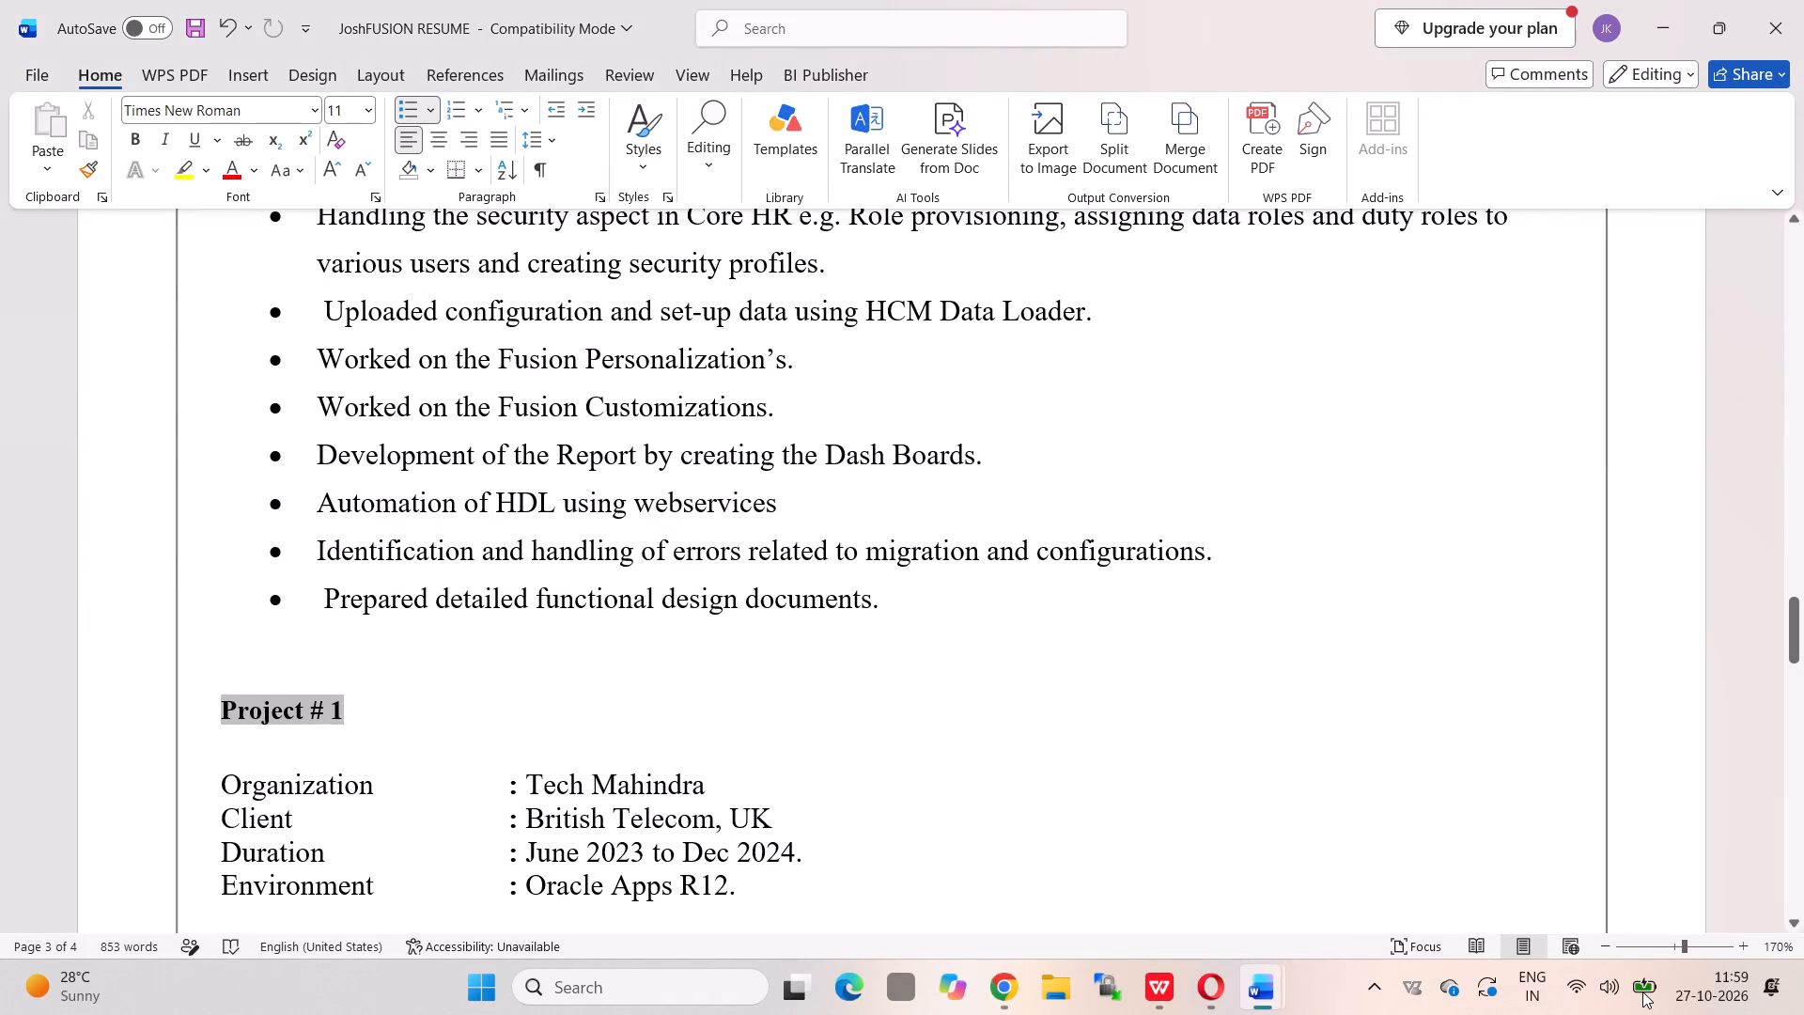
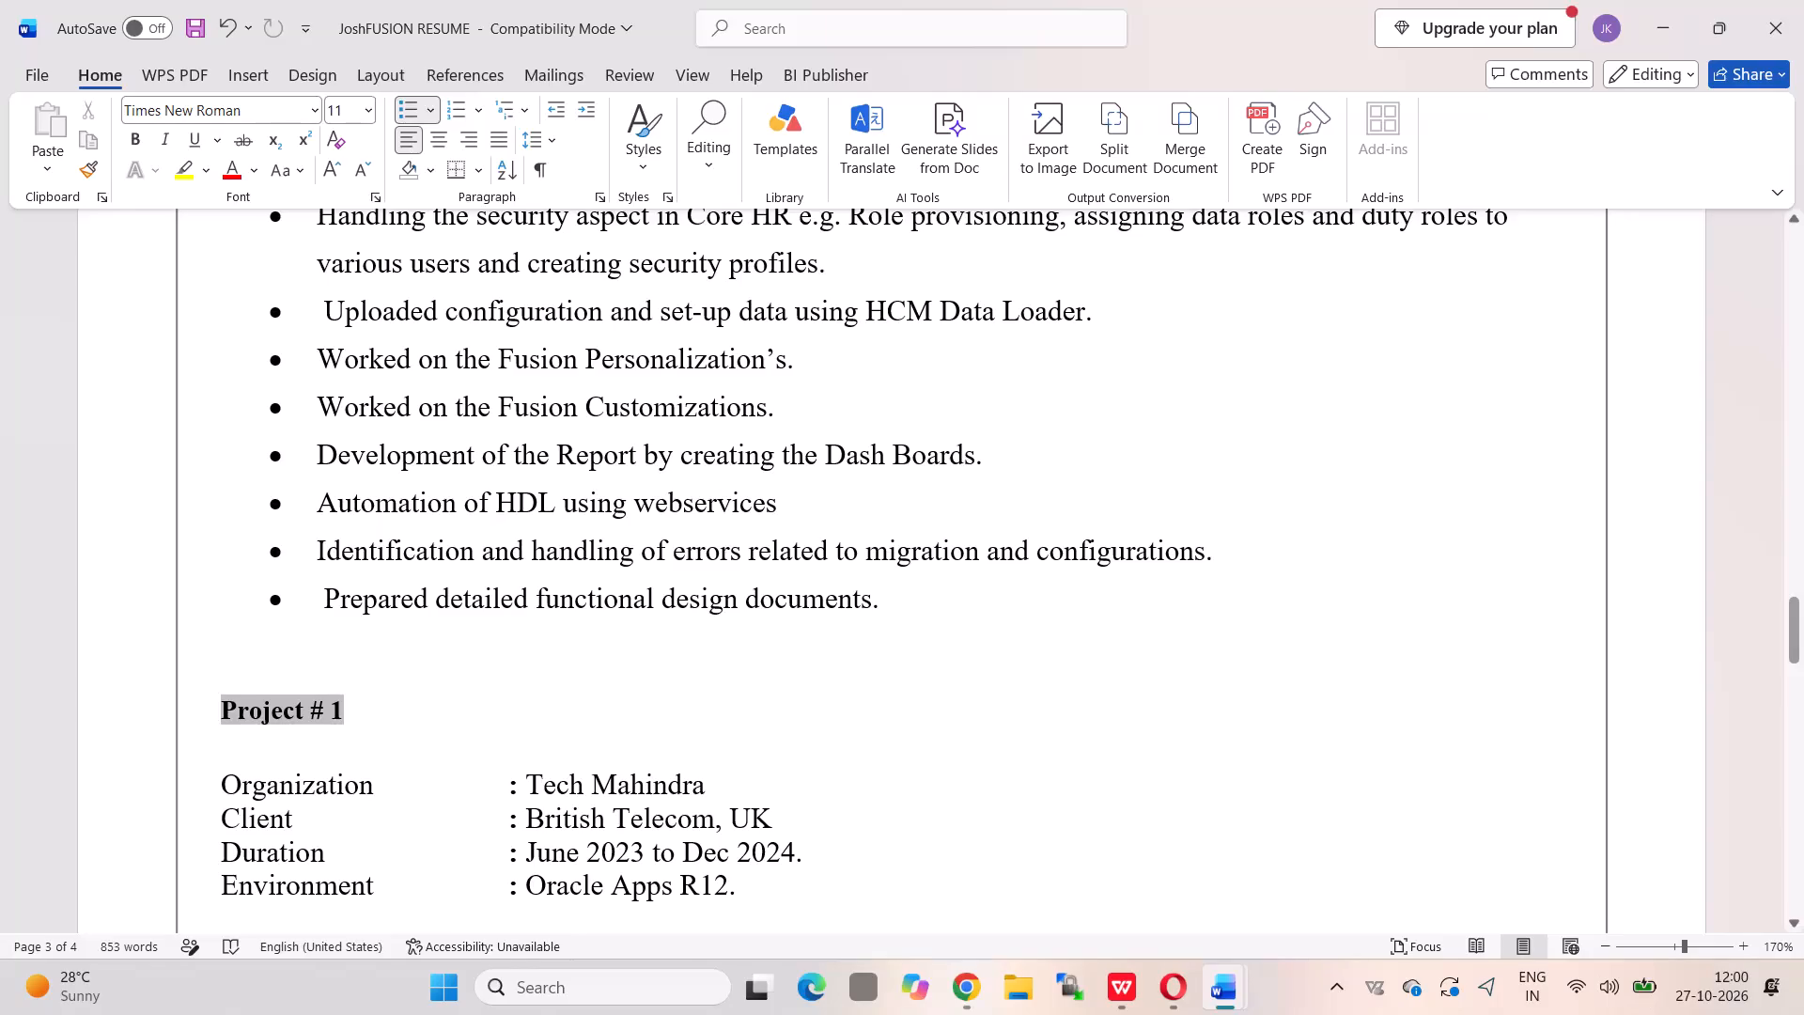
Make the e-mail address after the Mail label in the resume header bold.
scroll(1456, 698, up, 7)
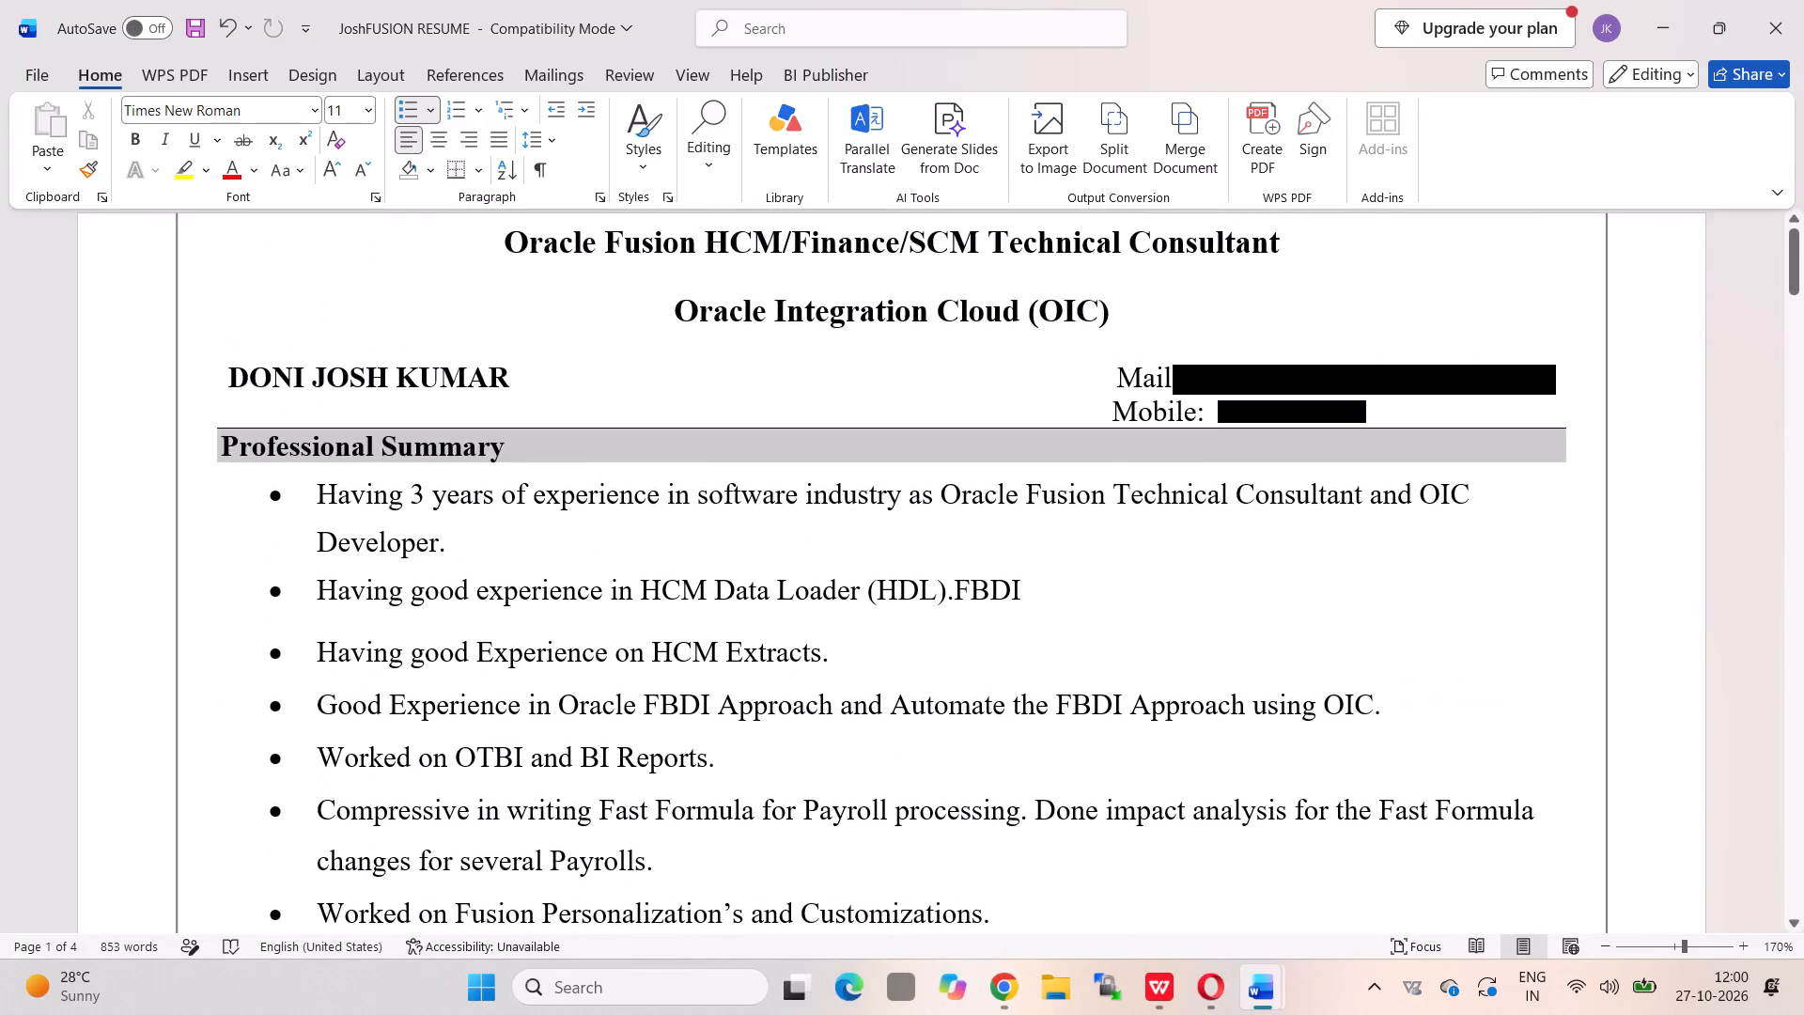
scroll(1456, 698, up, 3)
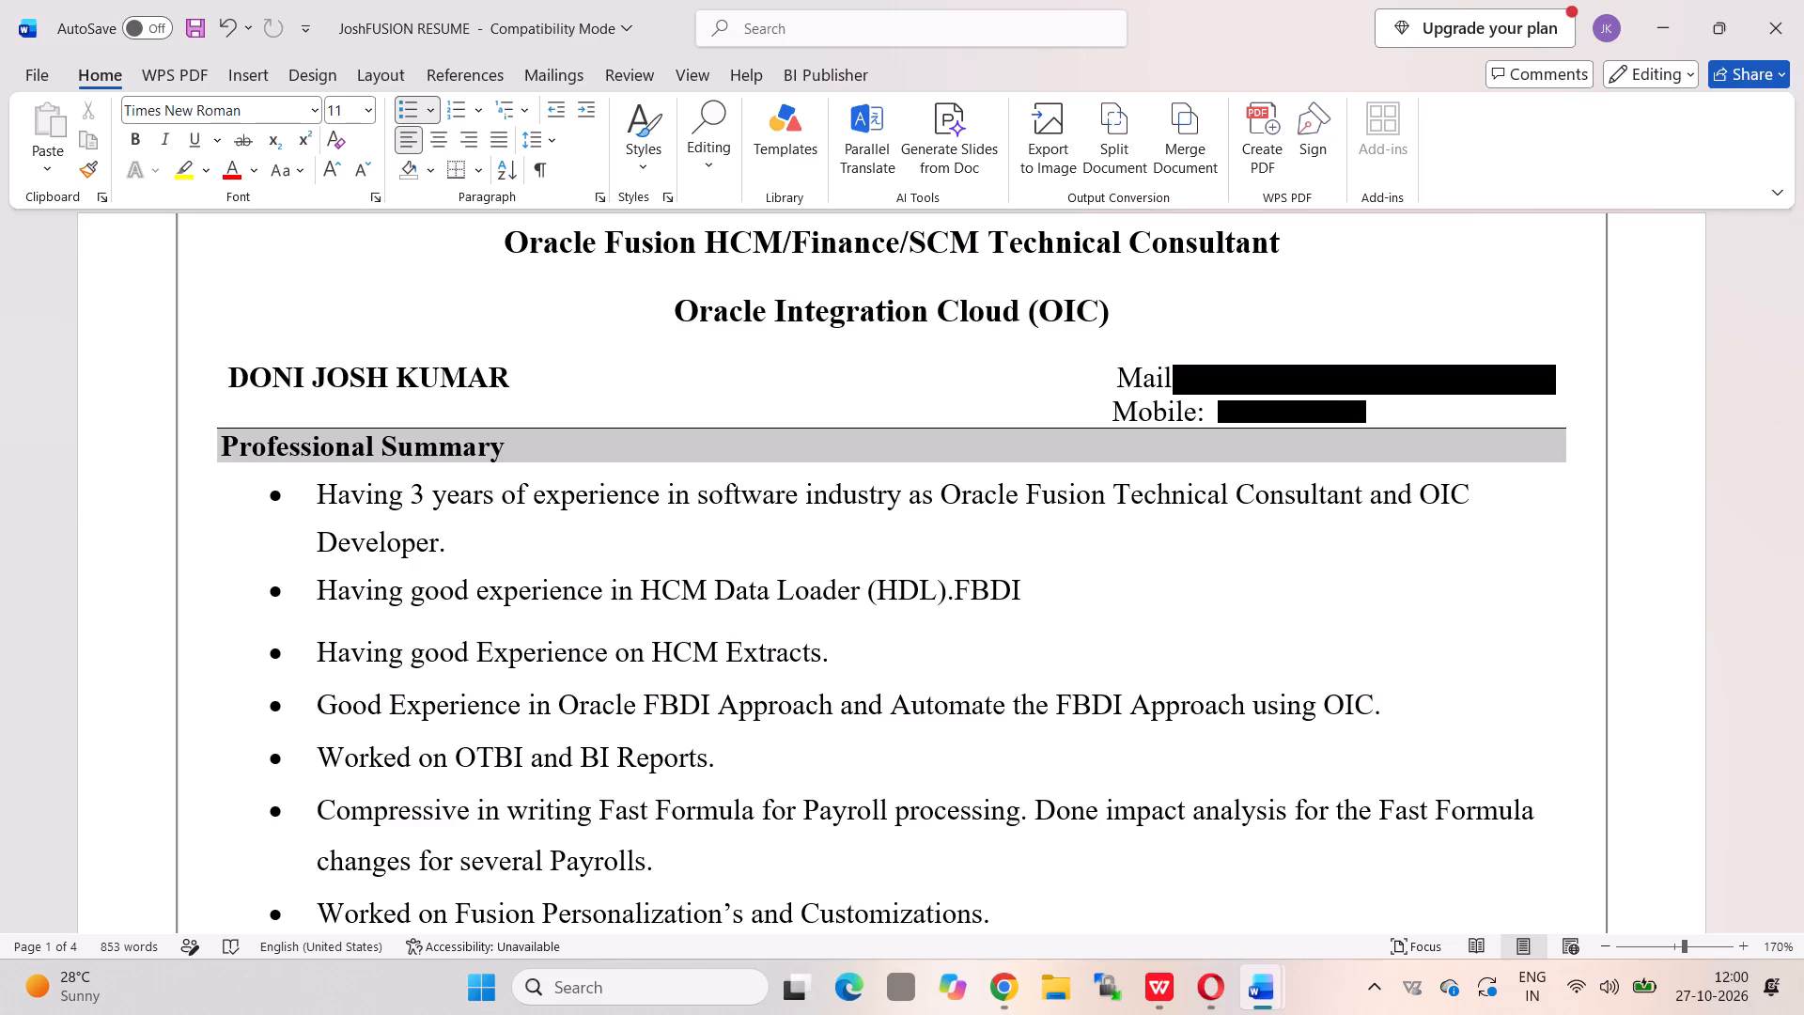
scroll(1456, 698, up, 4)
drag(1189, 377, 1522, 381)
click(1532, 387)
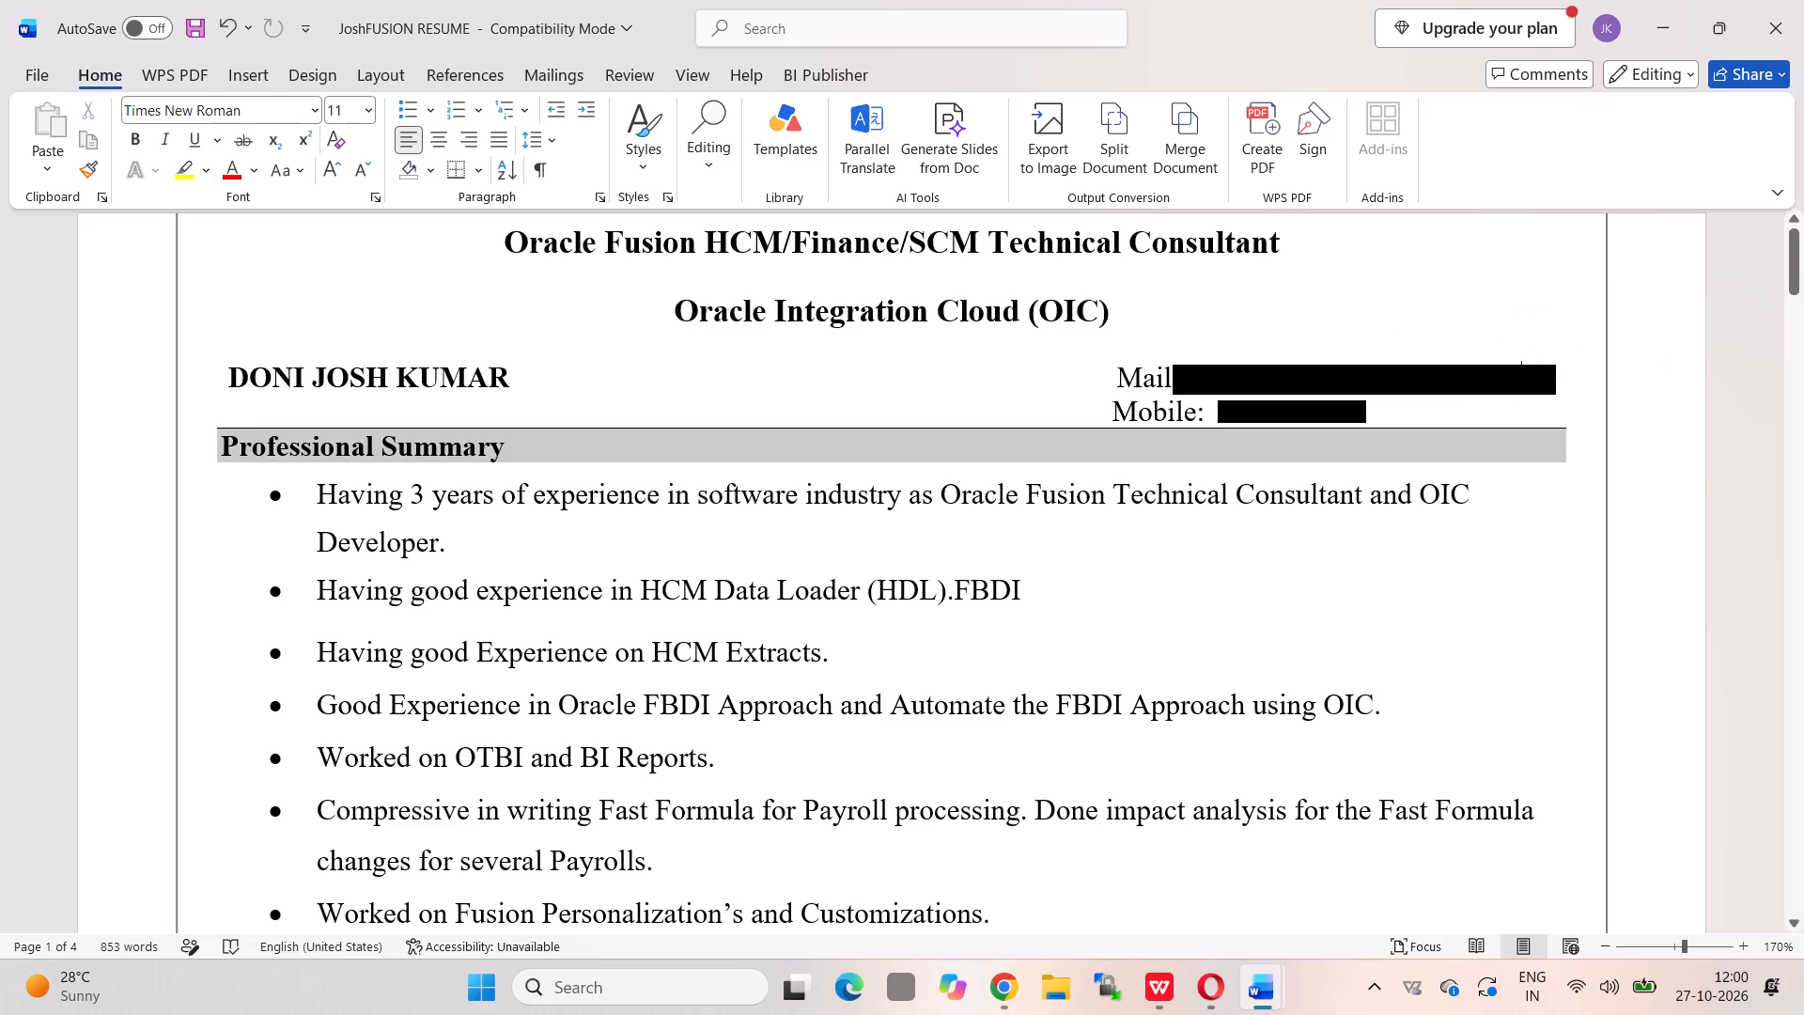
triple_click(1497, 373)
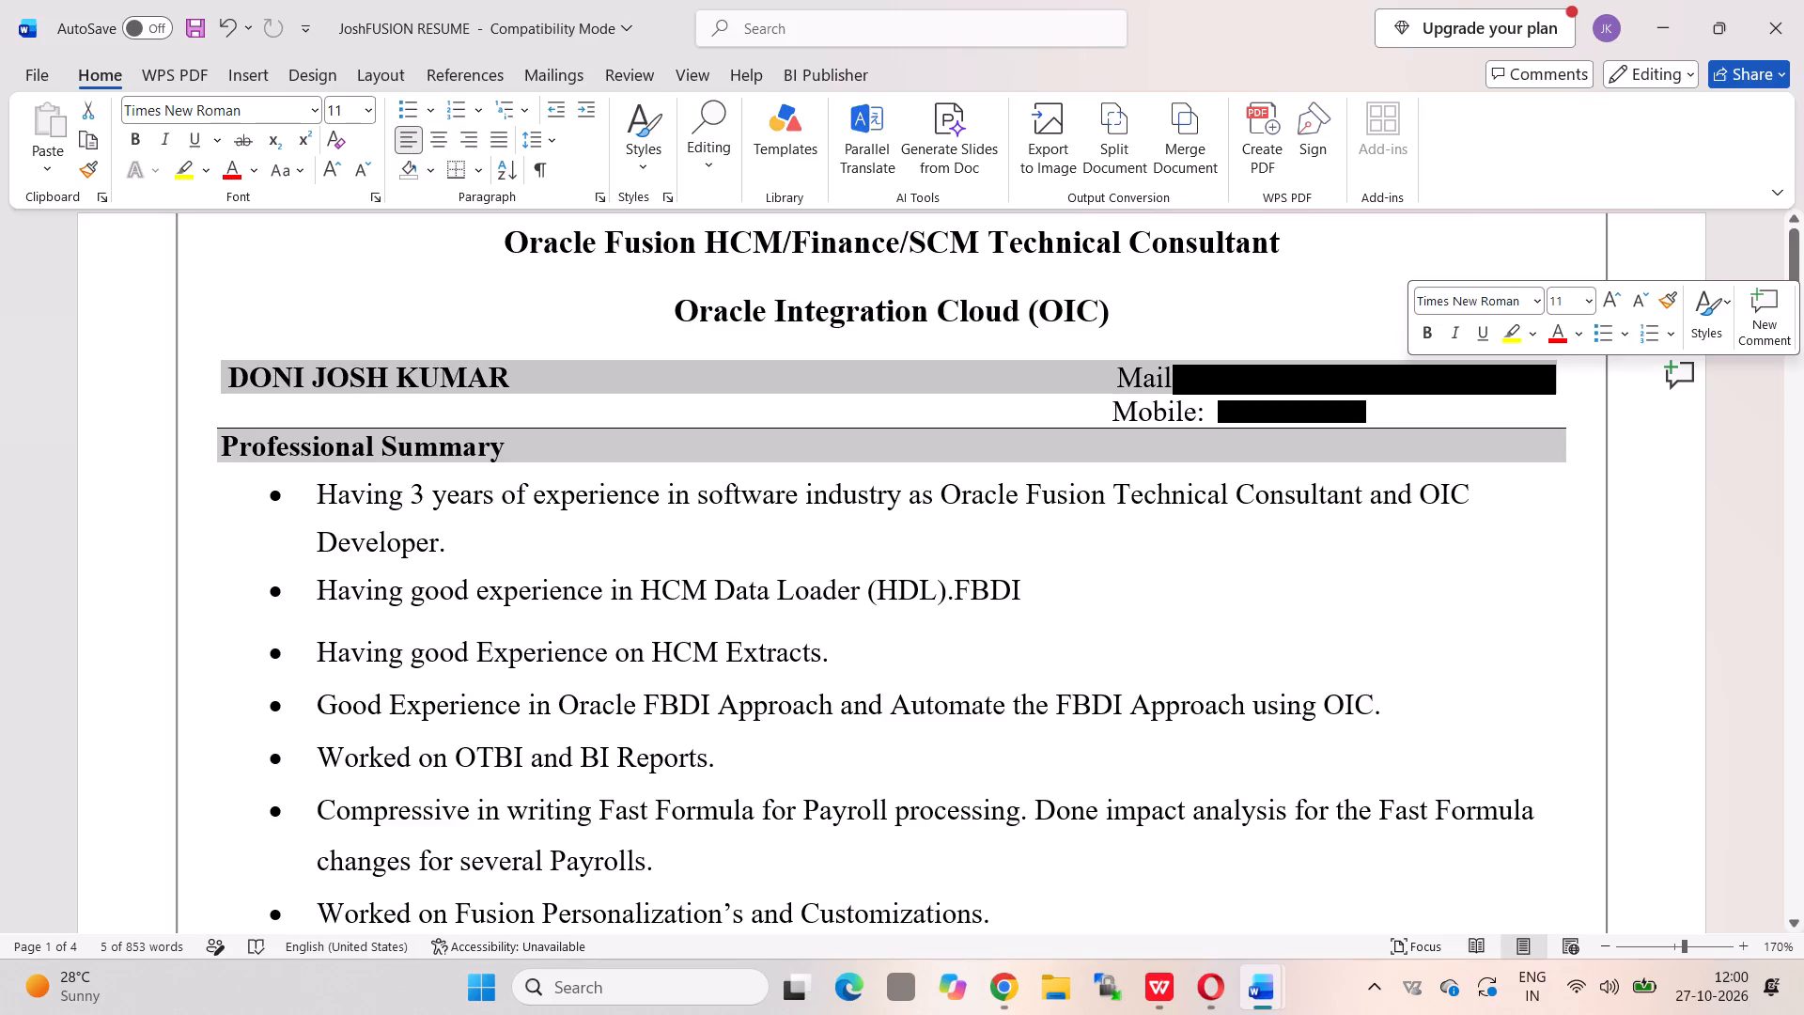
click(1497, 373)
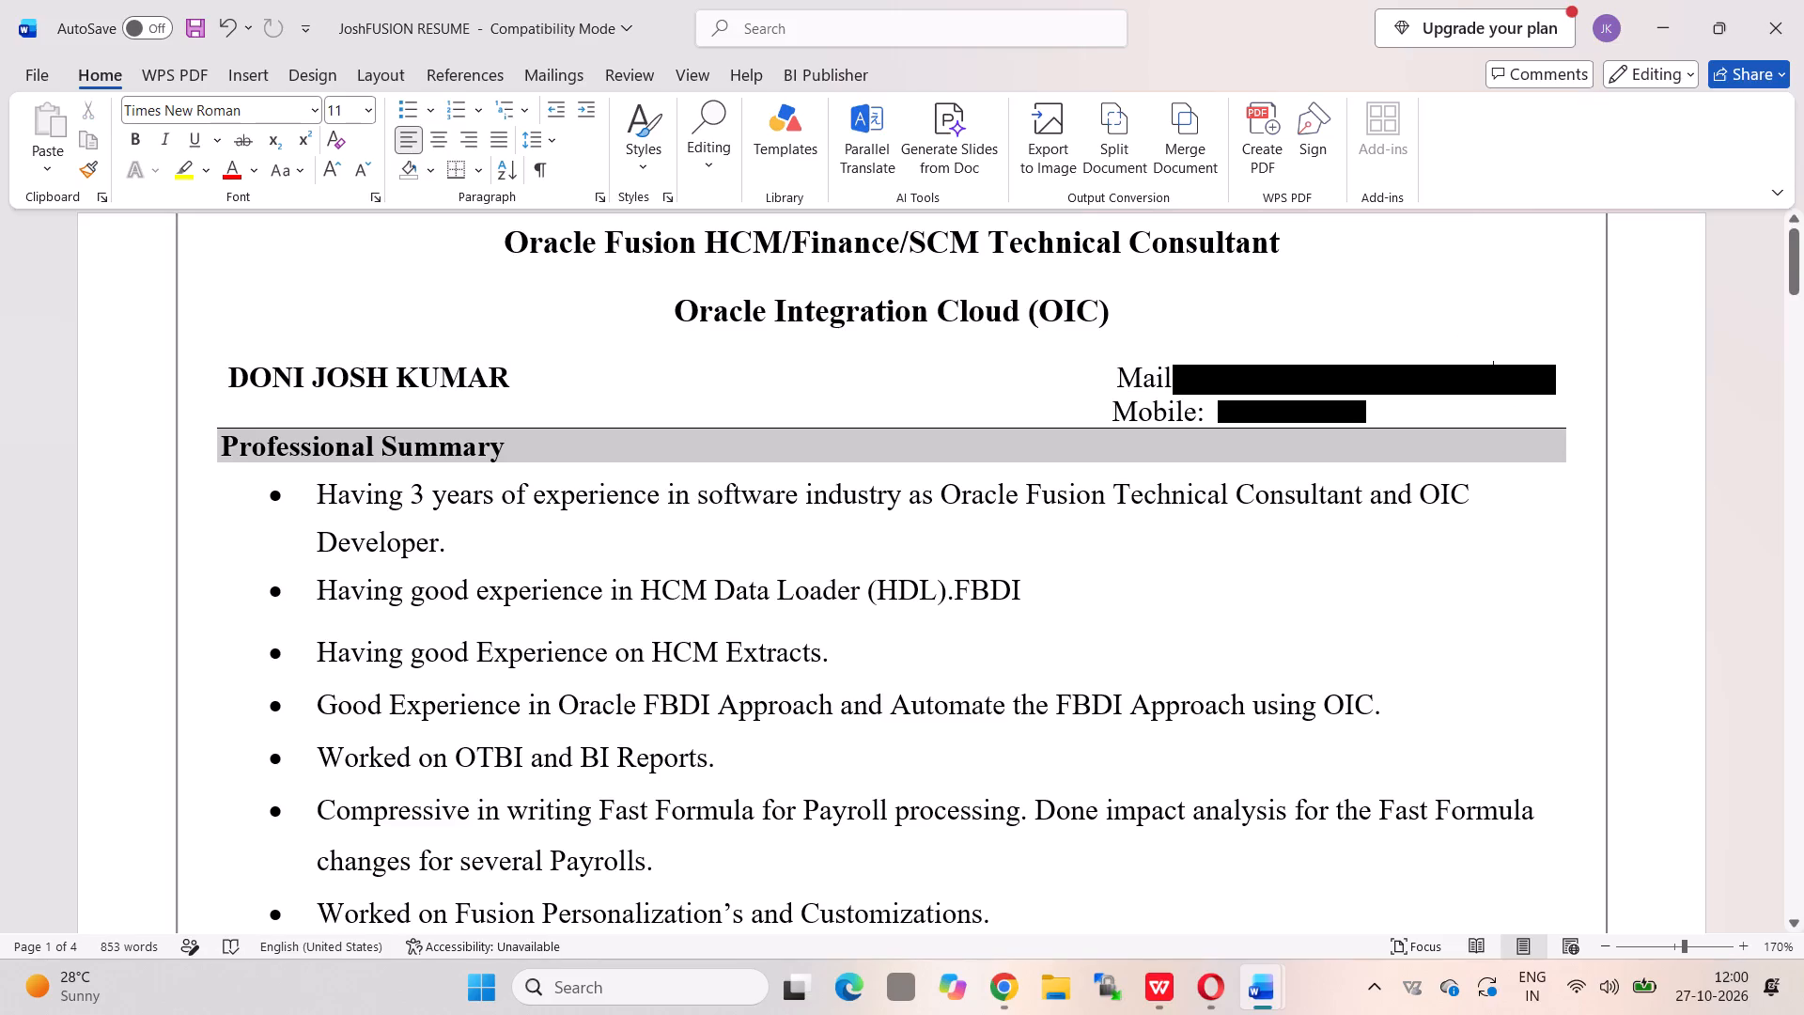
drag(1188, 380, 1491, 368)
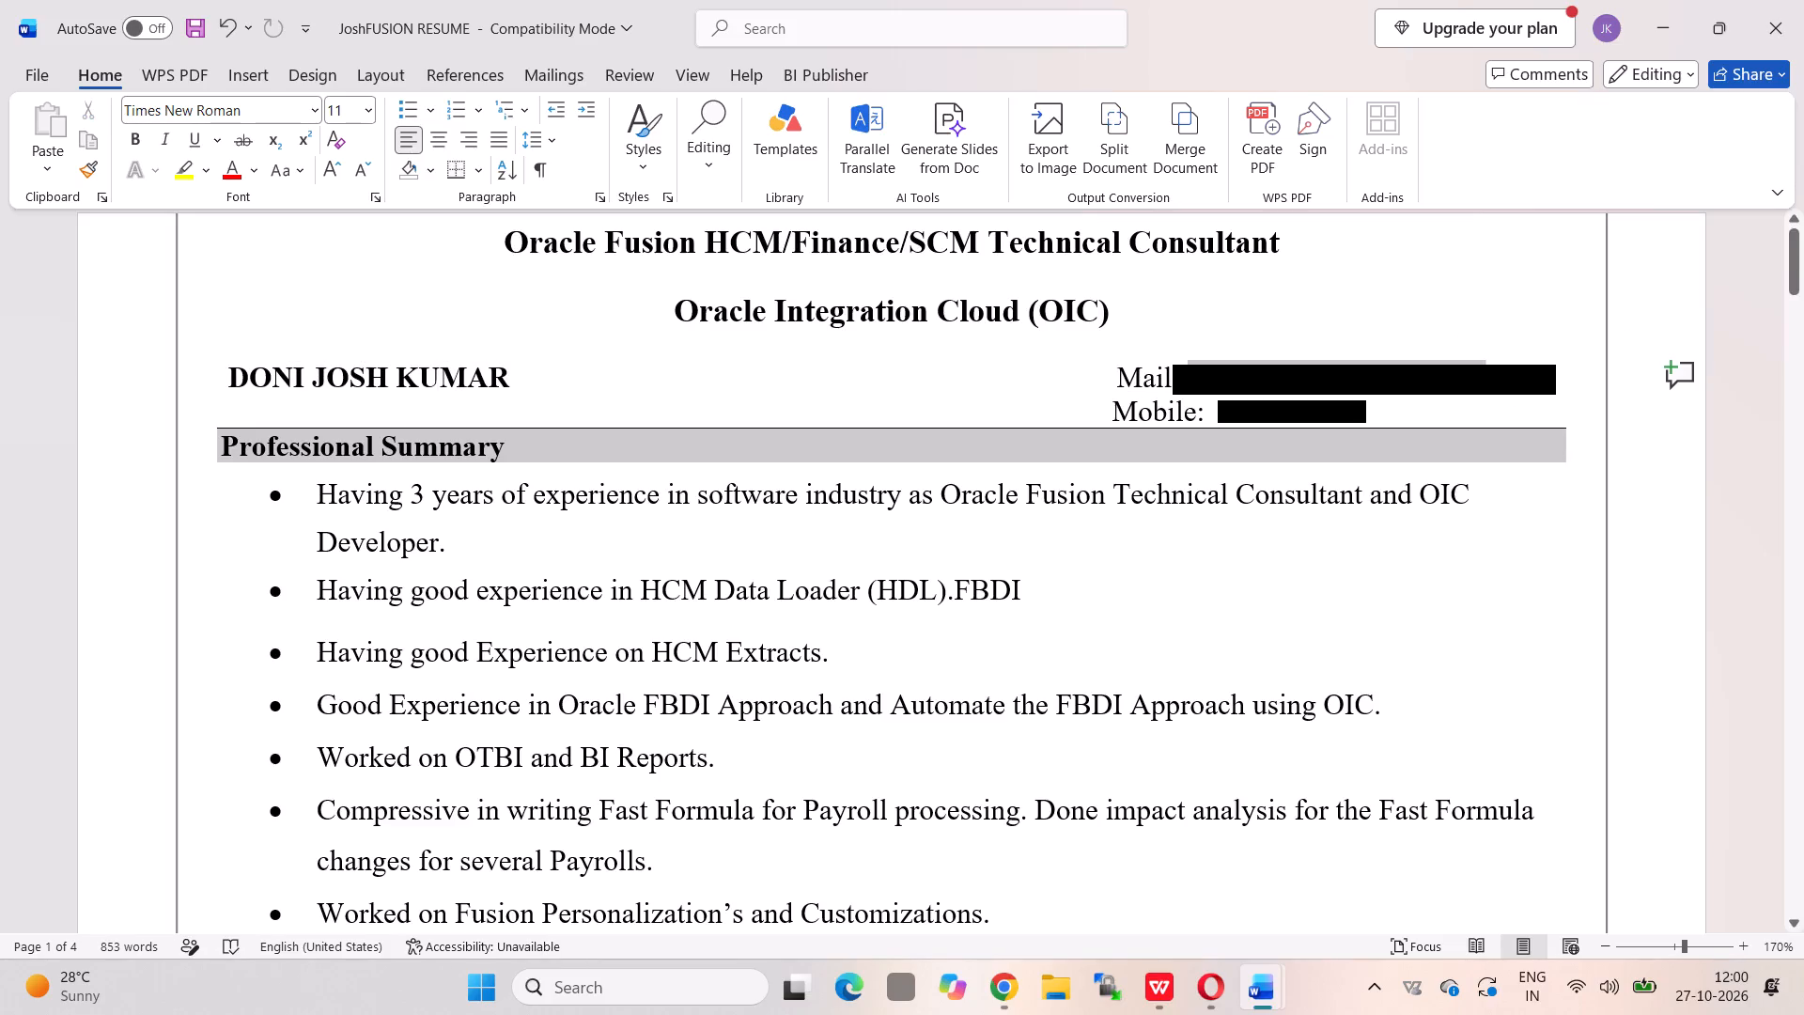
drag(1491, 368, 1547, 391)
drag(1547, 391, 1544, 385)
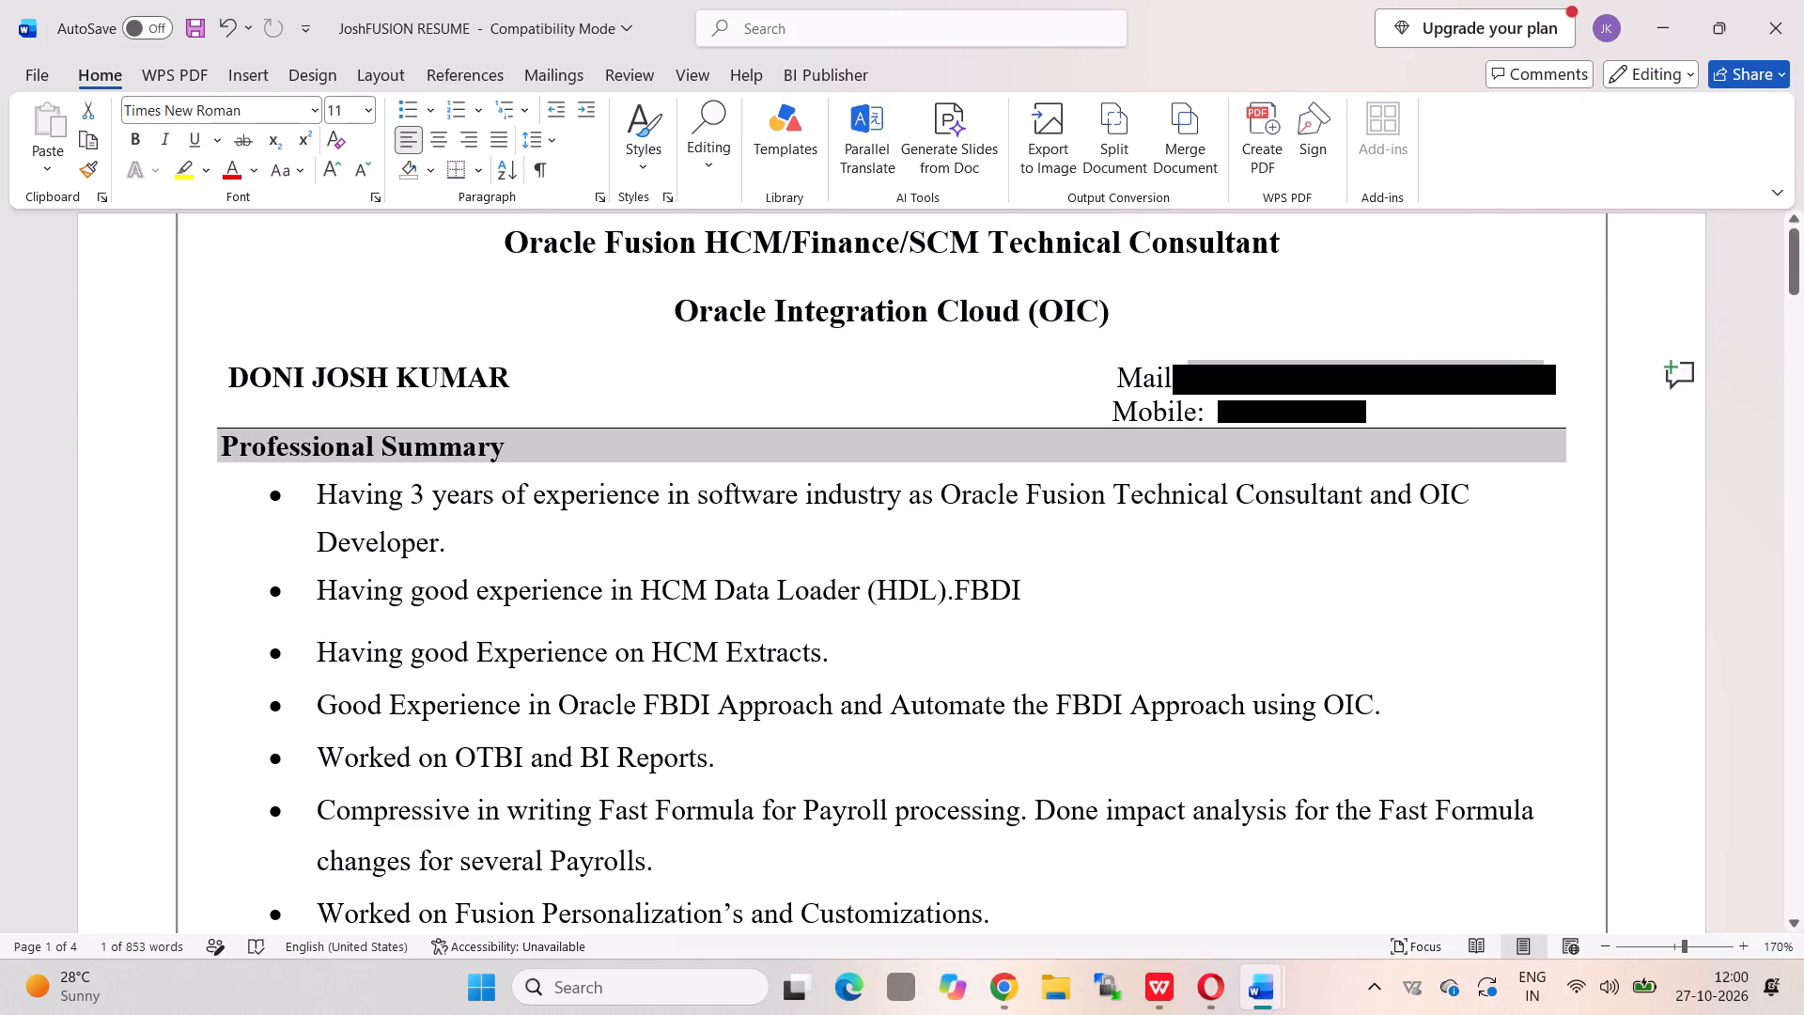
click(140, 143)
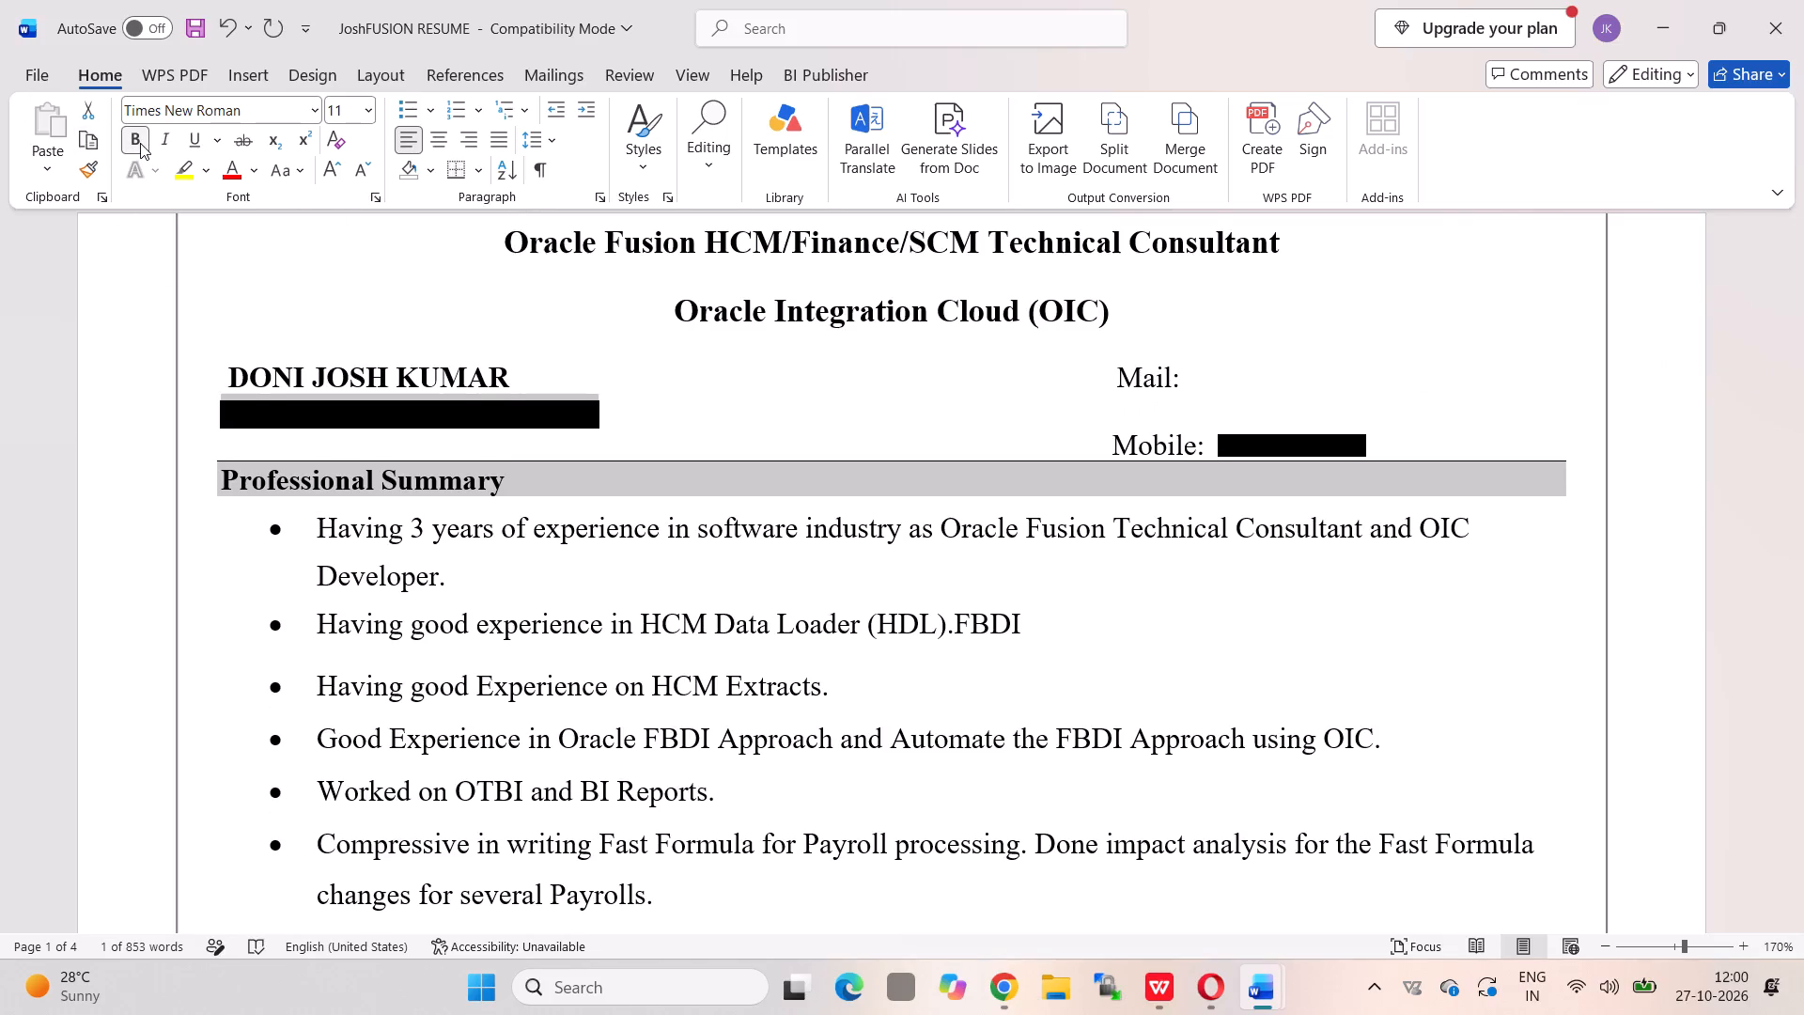
Delete one space before the Mail label so the bold address fits on the same line as the candidate's name.
click(1117, 377)
key(BackSpace)
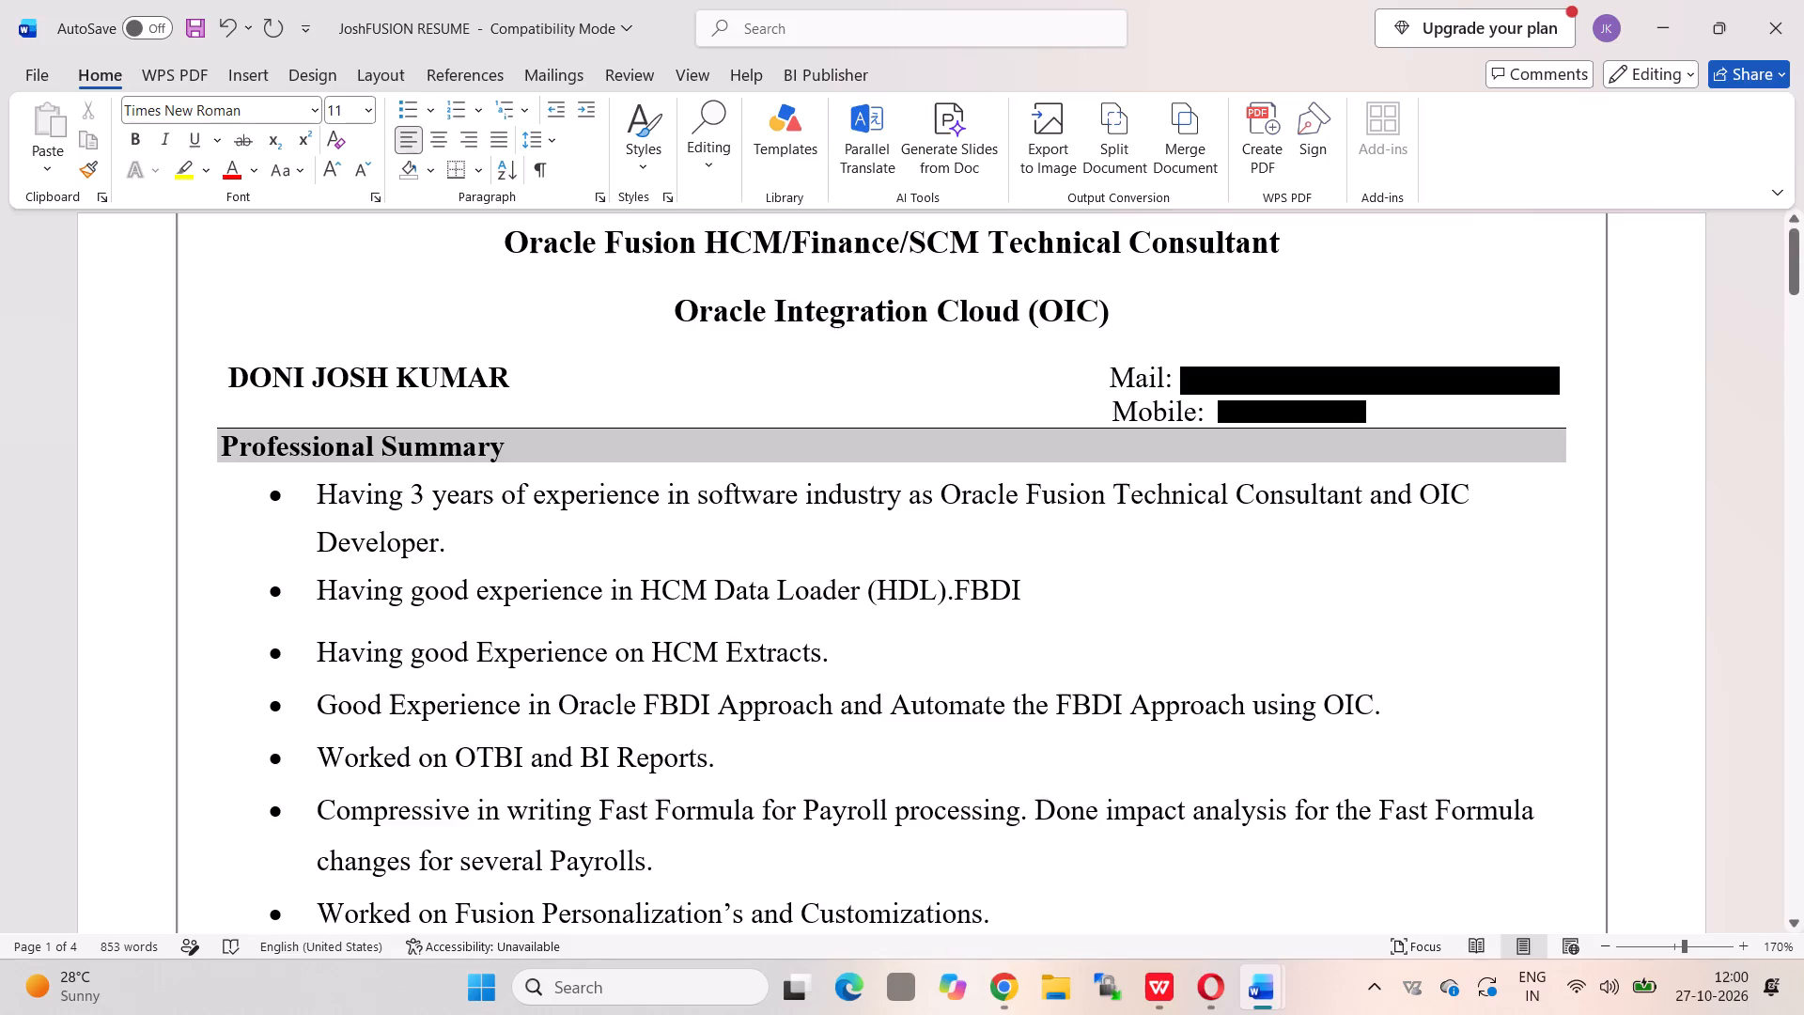
Make the phone number after the Mobile label in the resume header bold.
drag(1215, 415, 1300, 416)
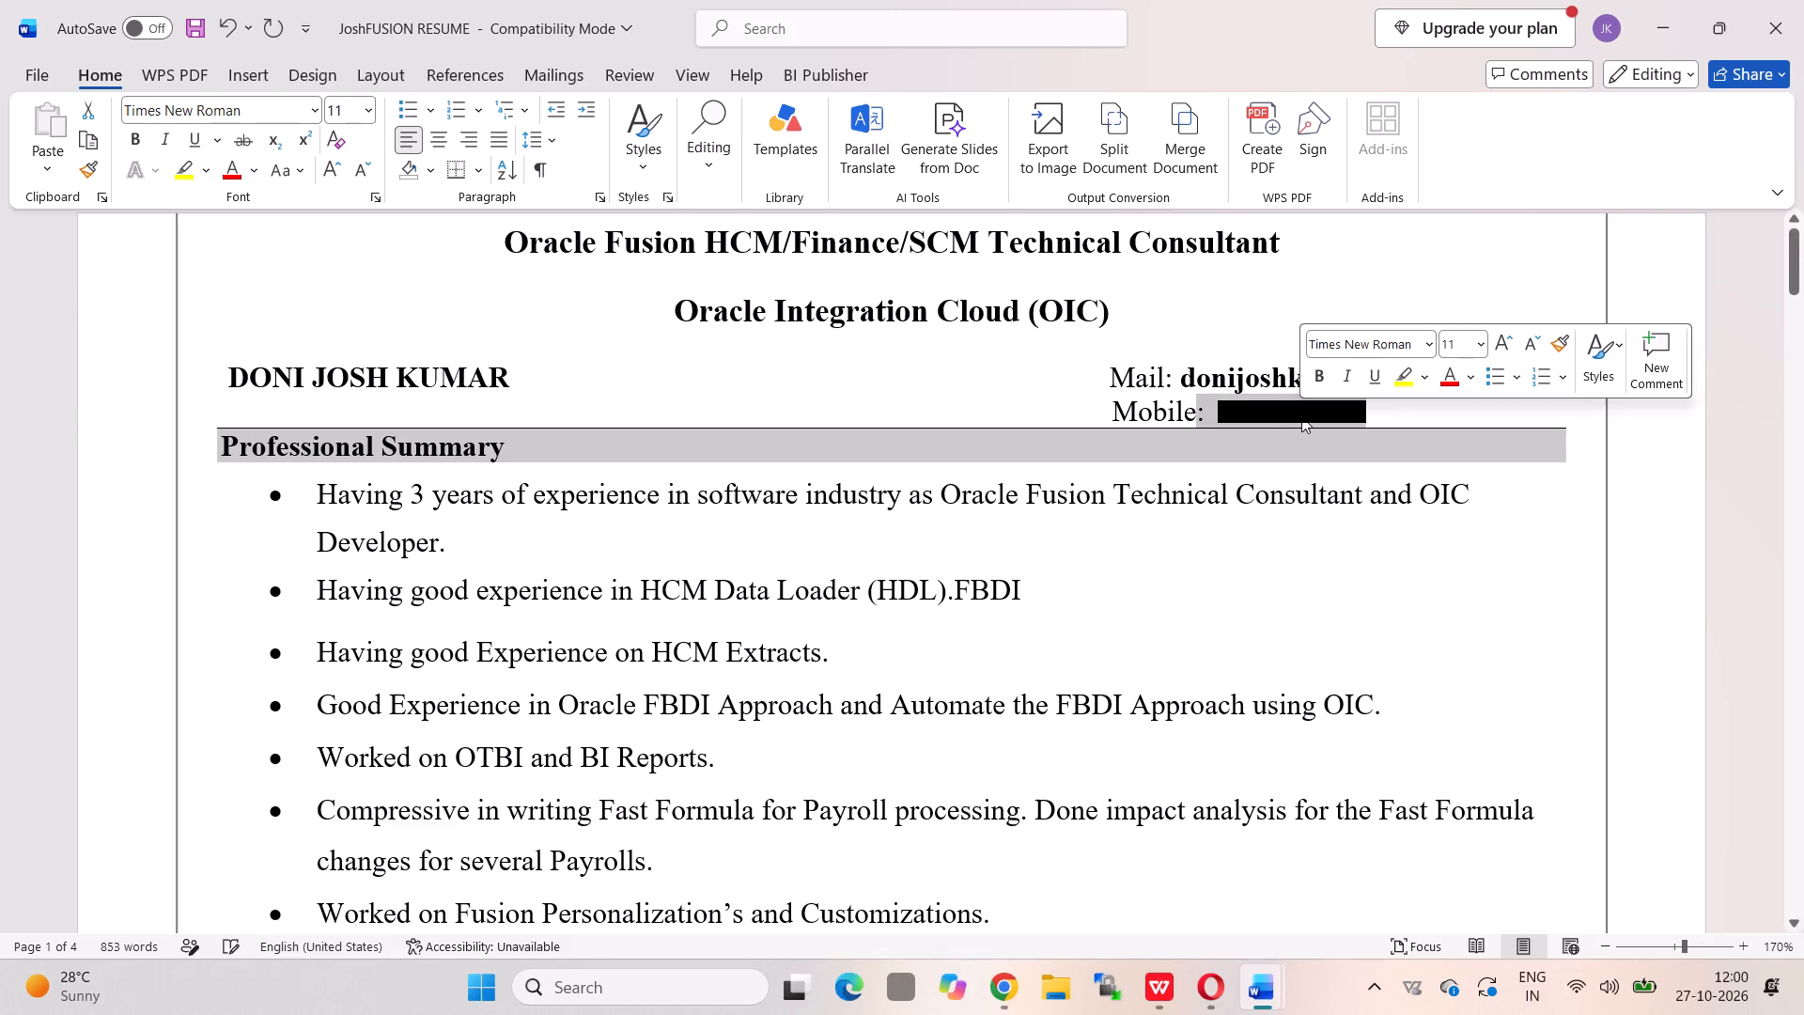
double_click(1225, 399)
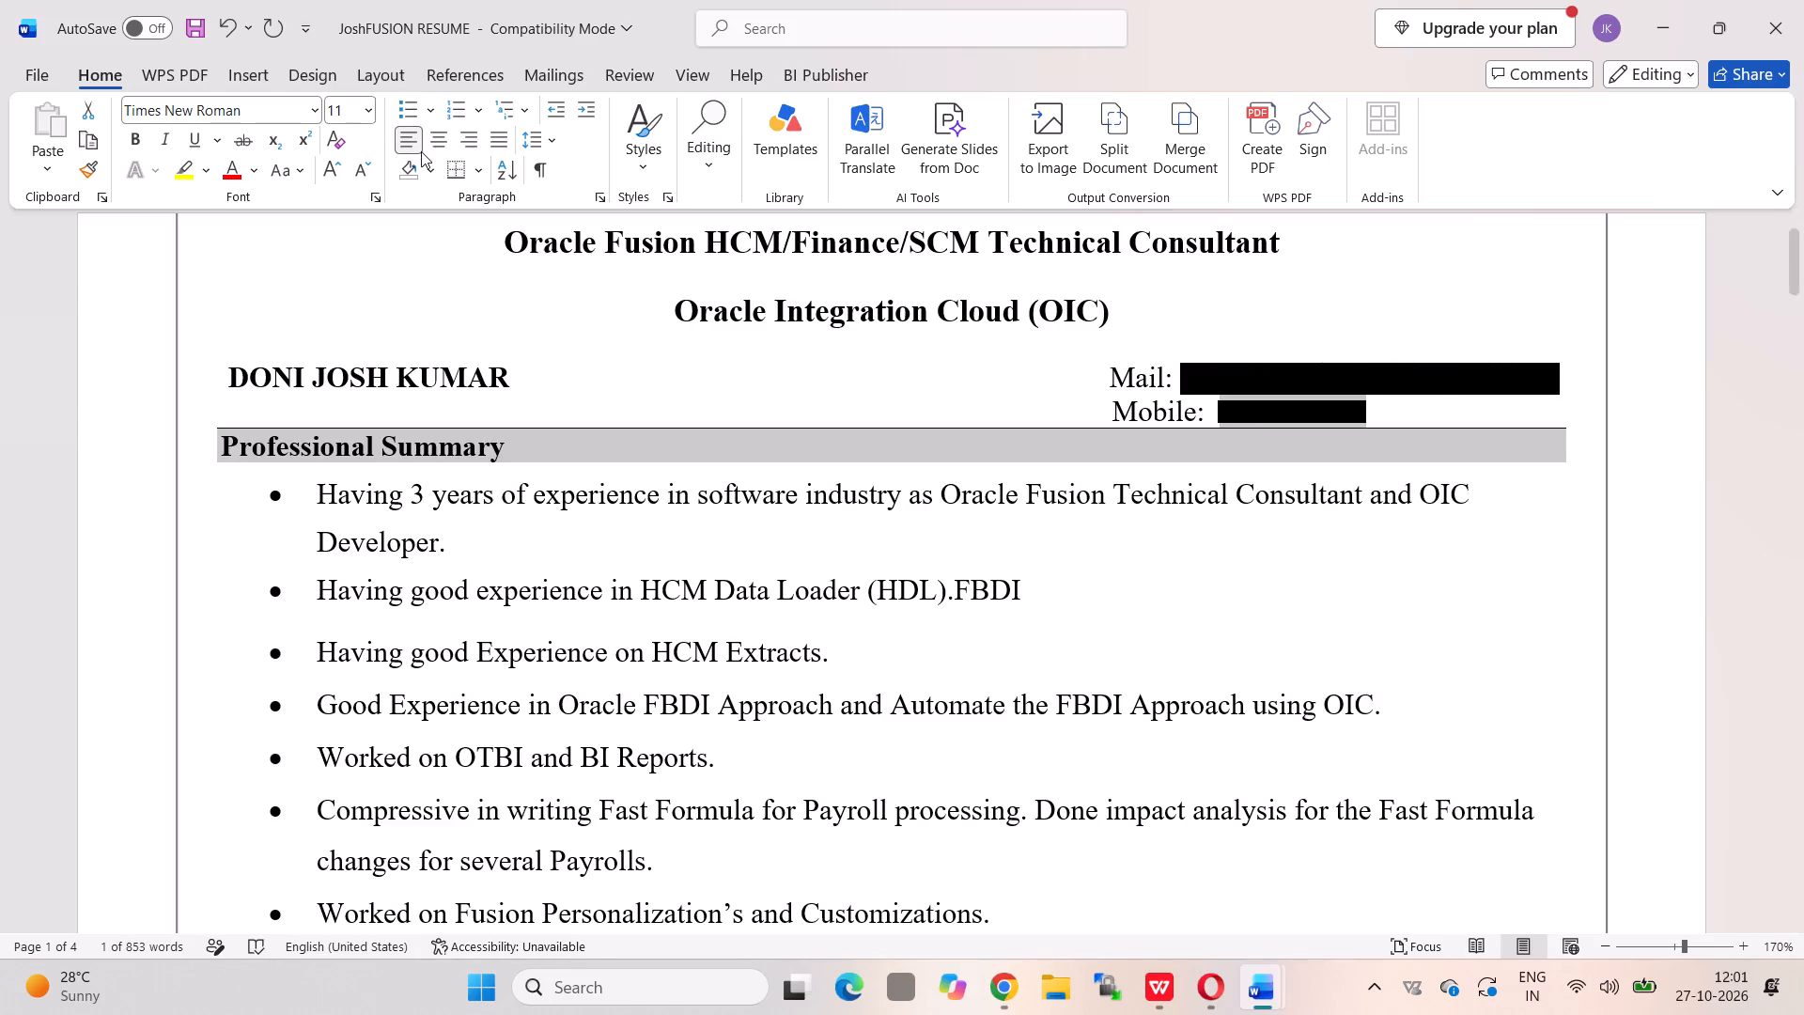
click(139, 137)
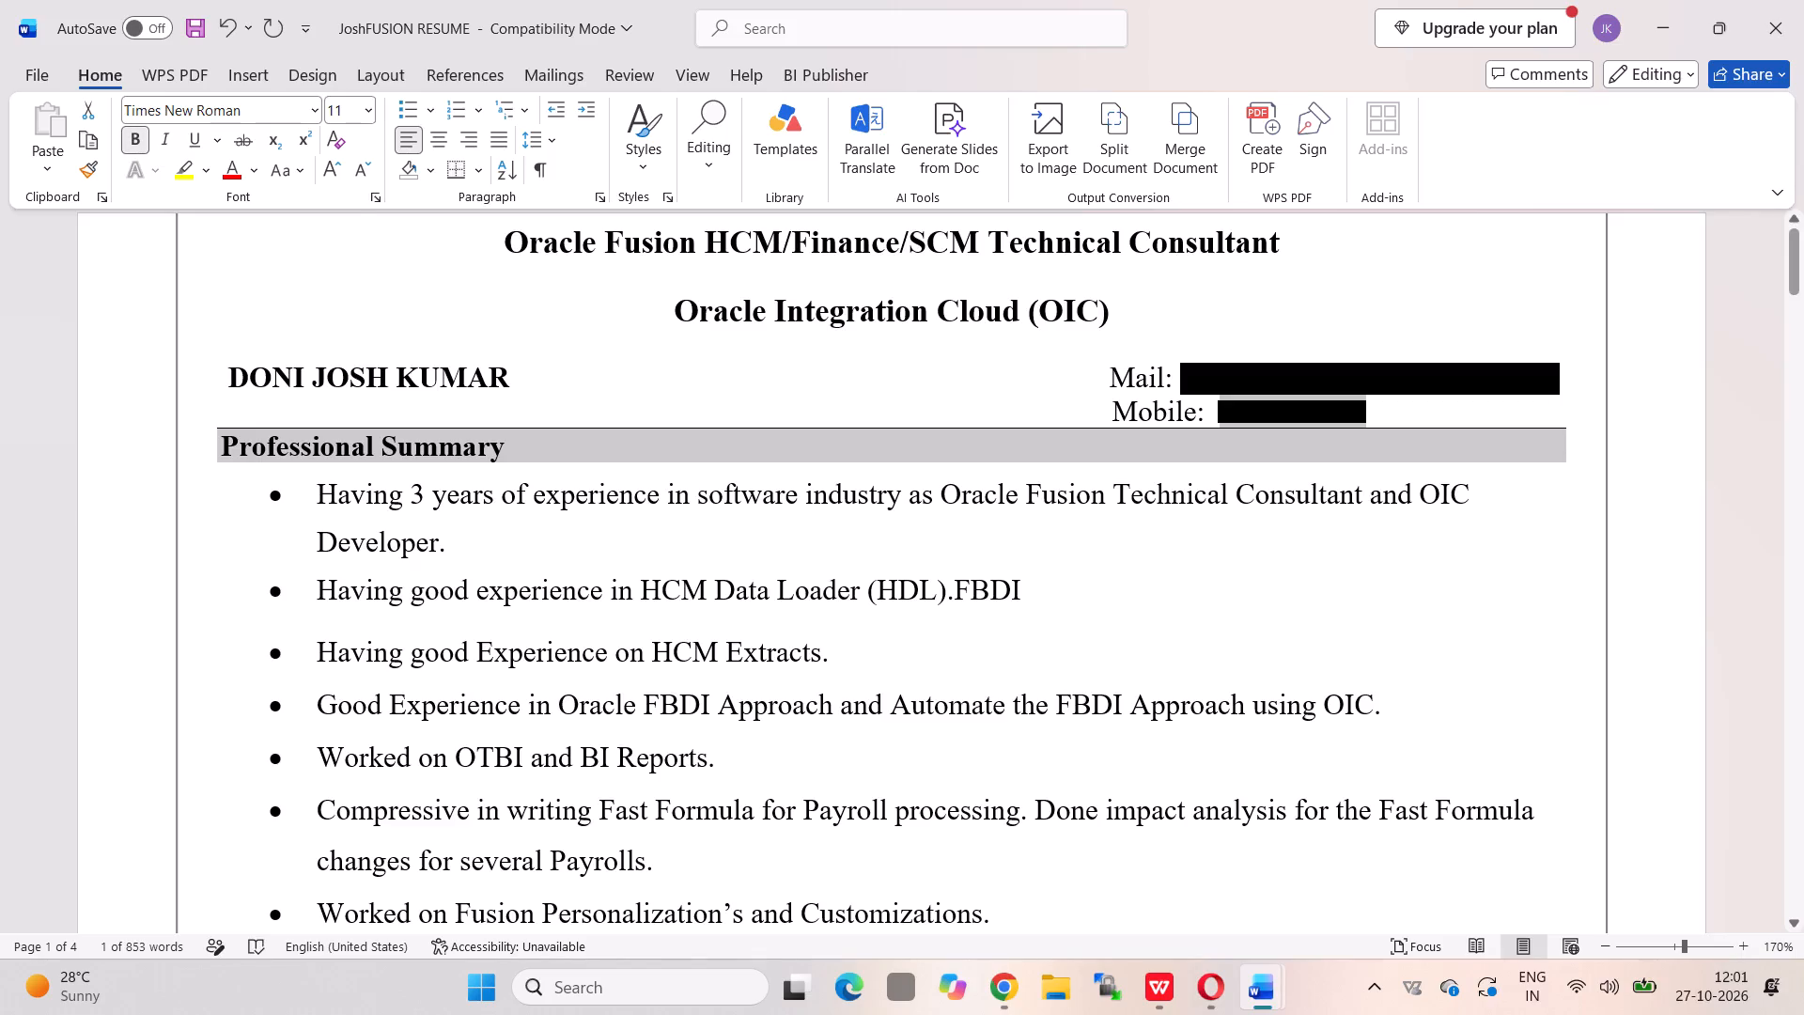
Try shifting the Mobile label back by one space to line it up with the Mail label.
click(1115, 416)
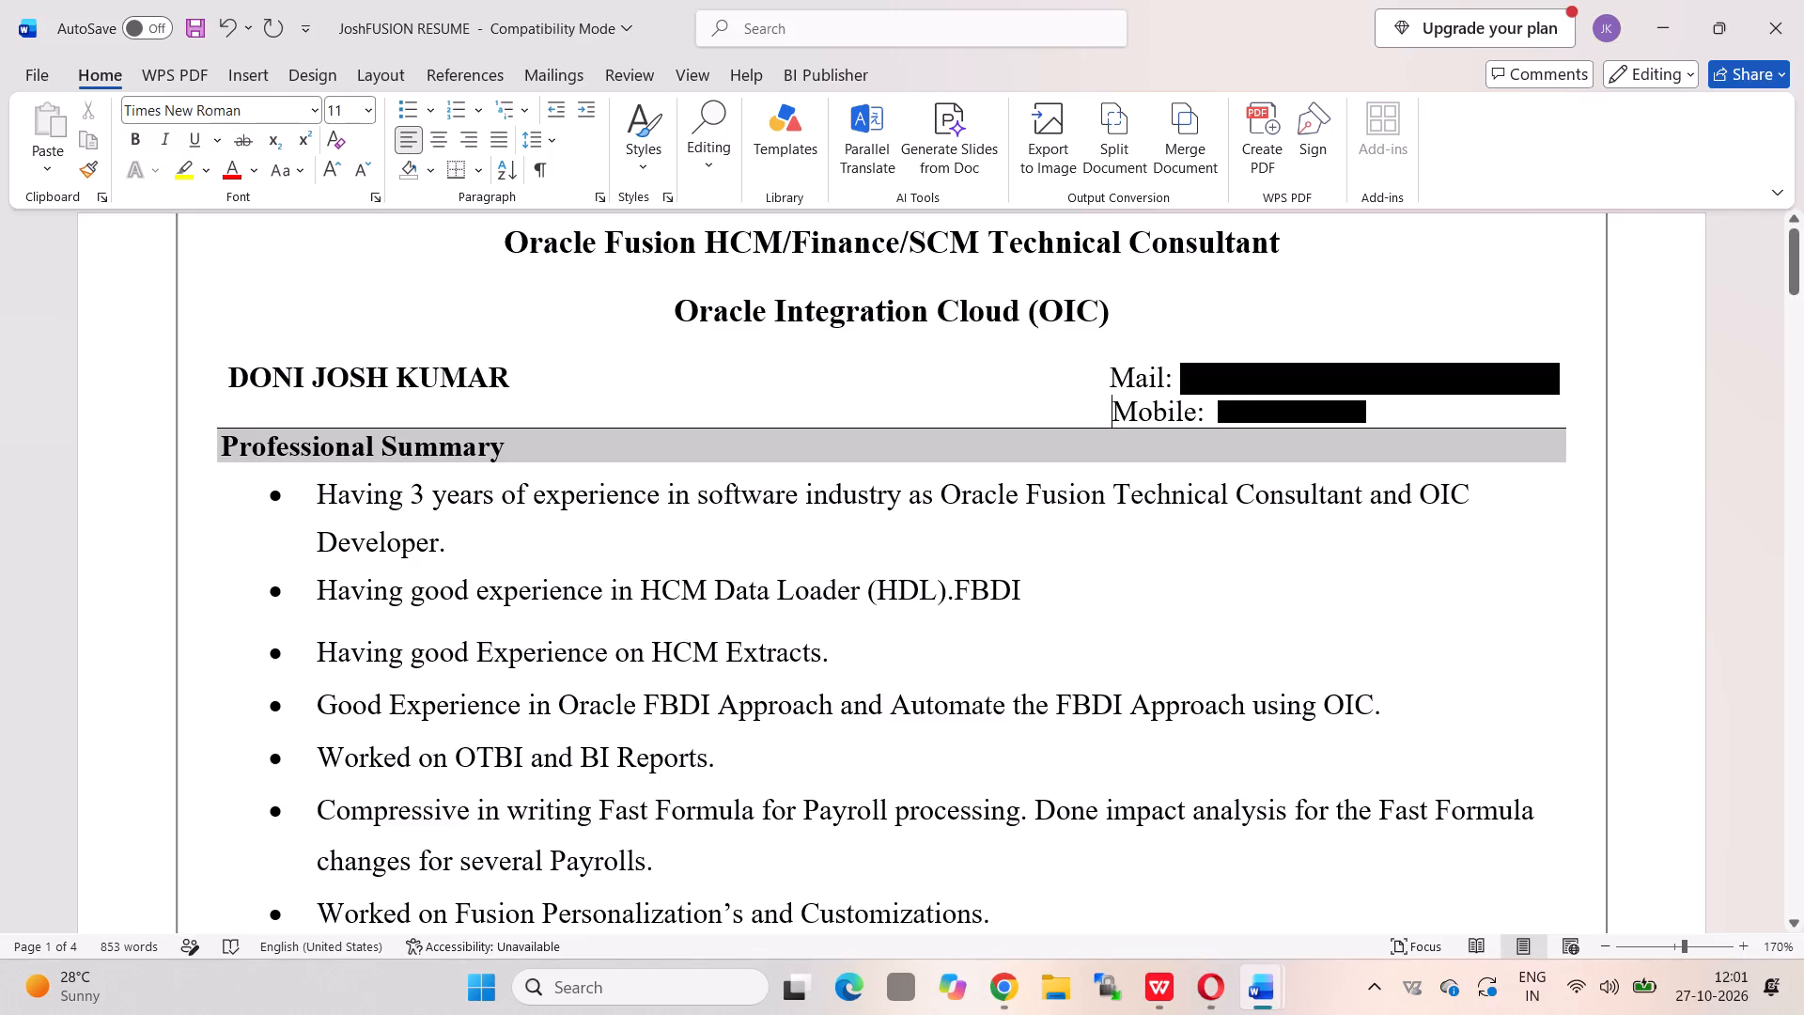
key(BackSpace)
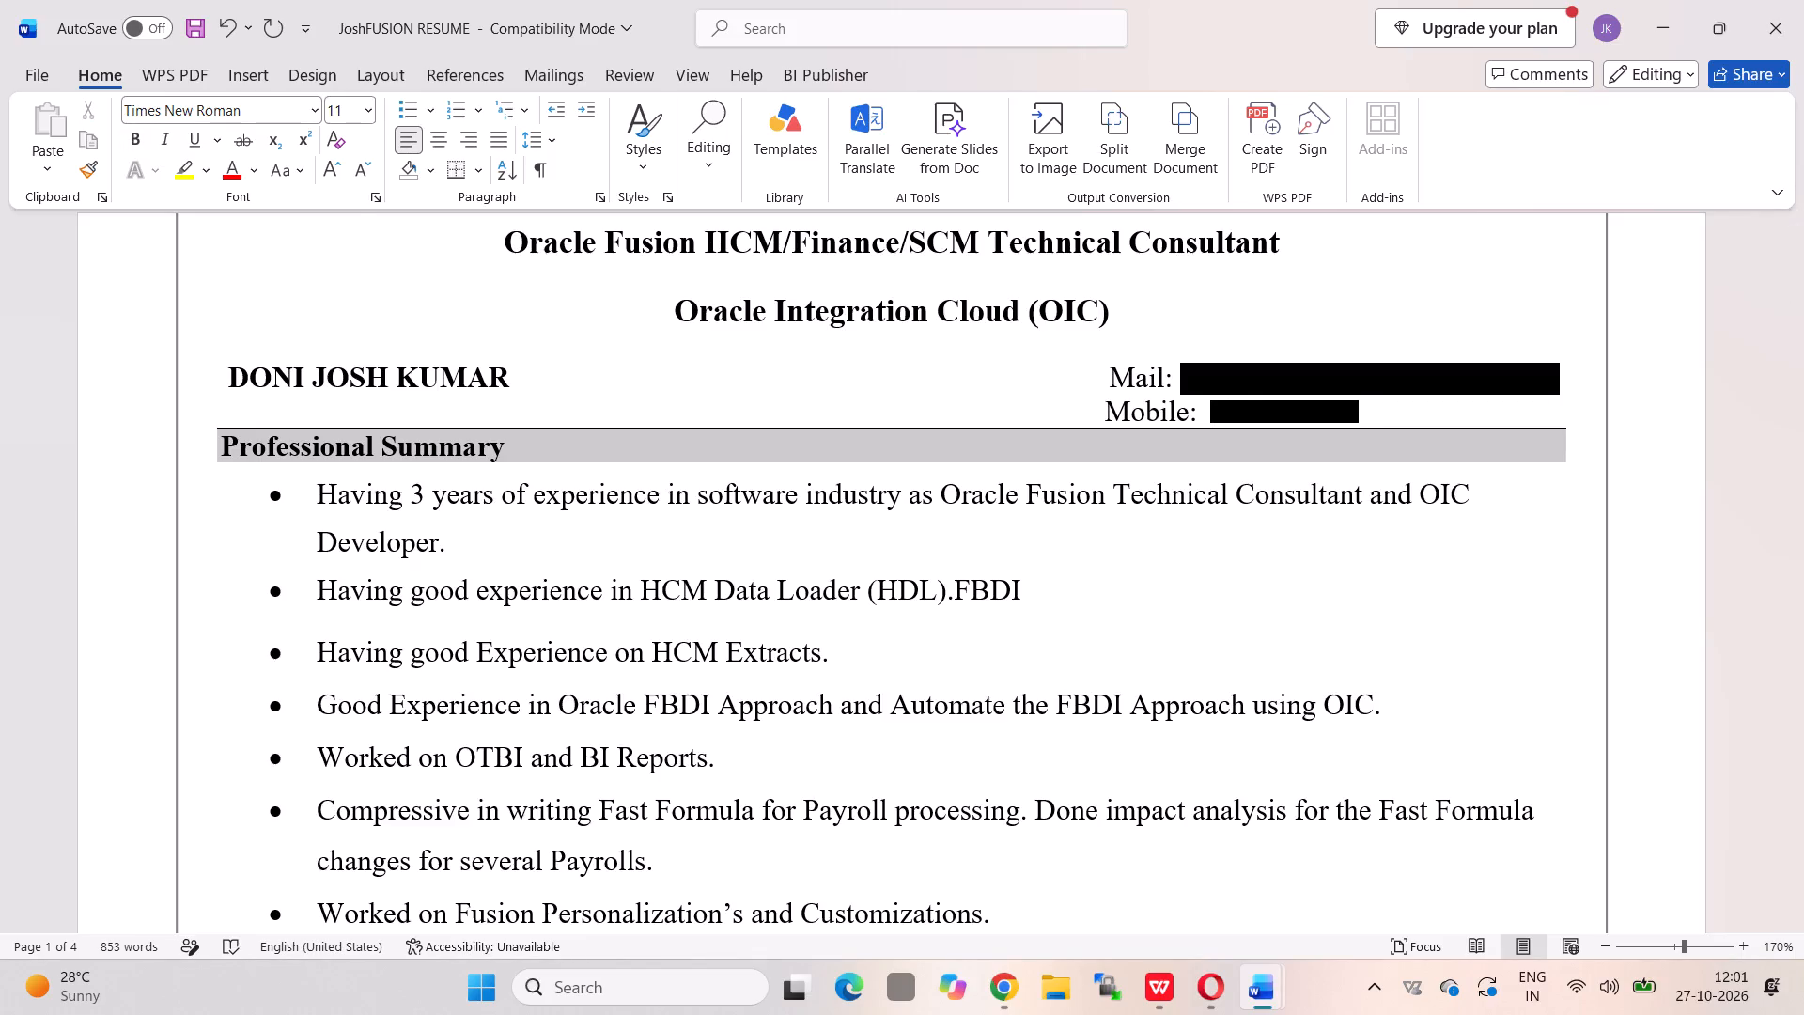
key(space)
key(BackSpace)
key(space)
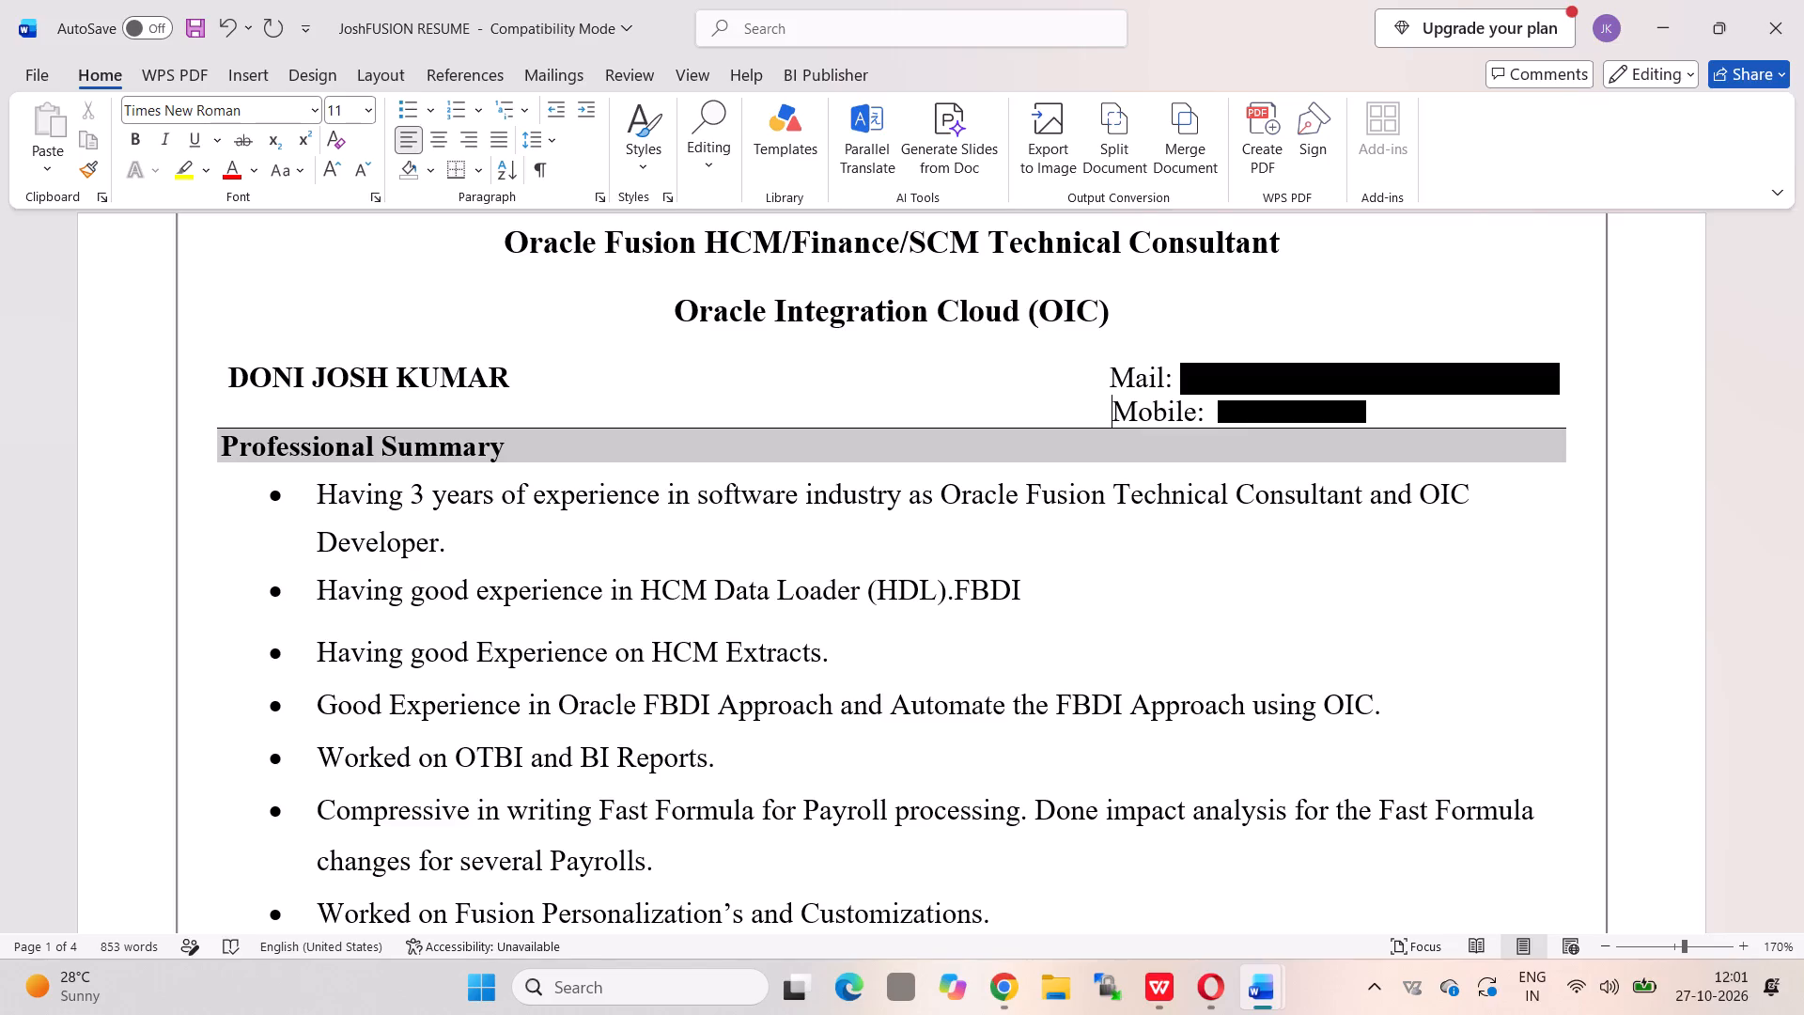
Delete the extra space between the Mobile label and the phone number, and re-enter the colon after Mobile.
click(1214, 407)
key(BackSpace)
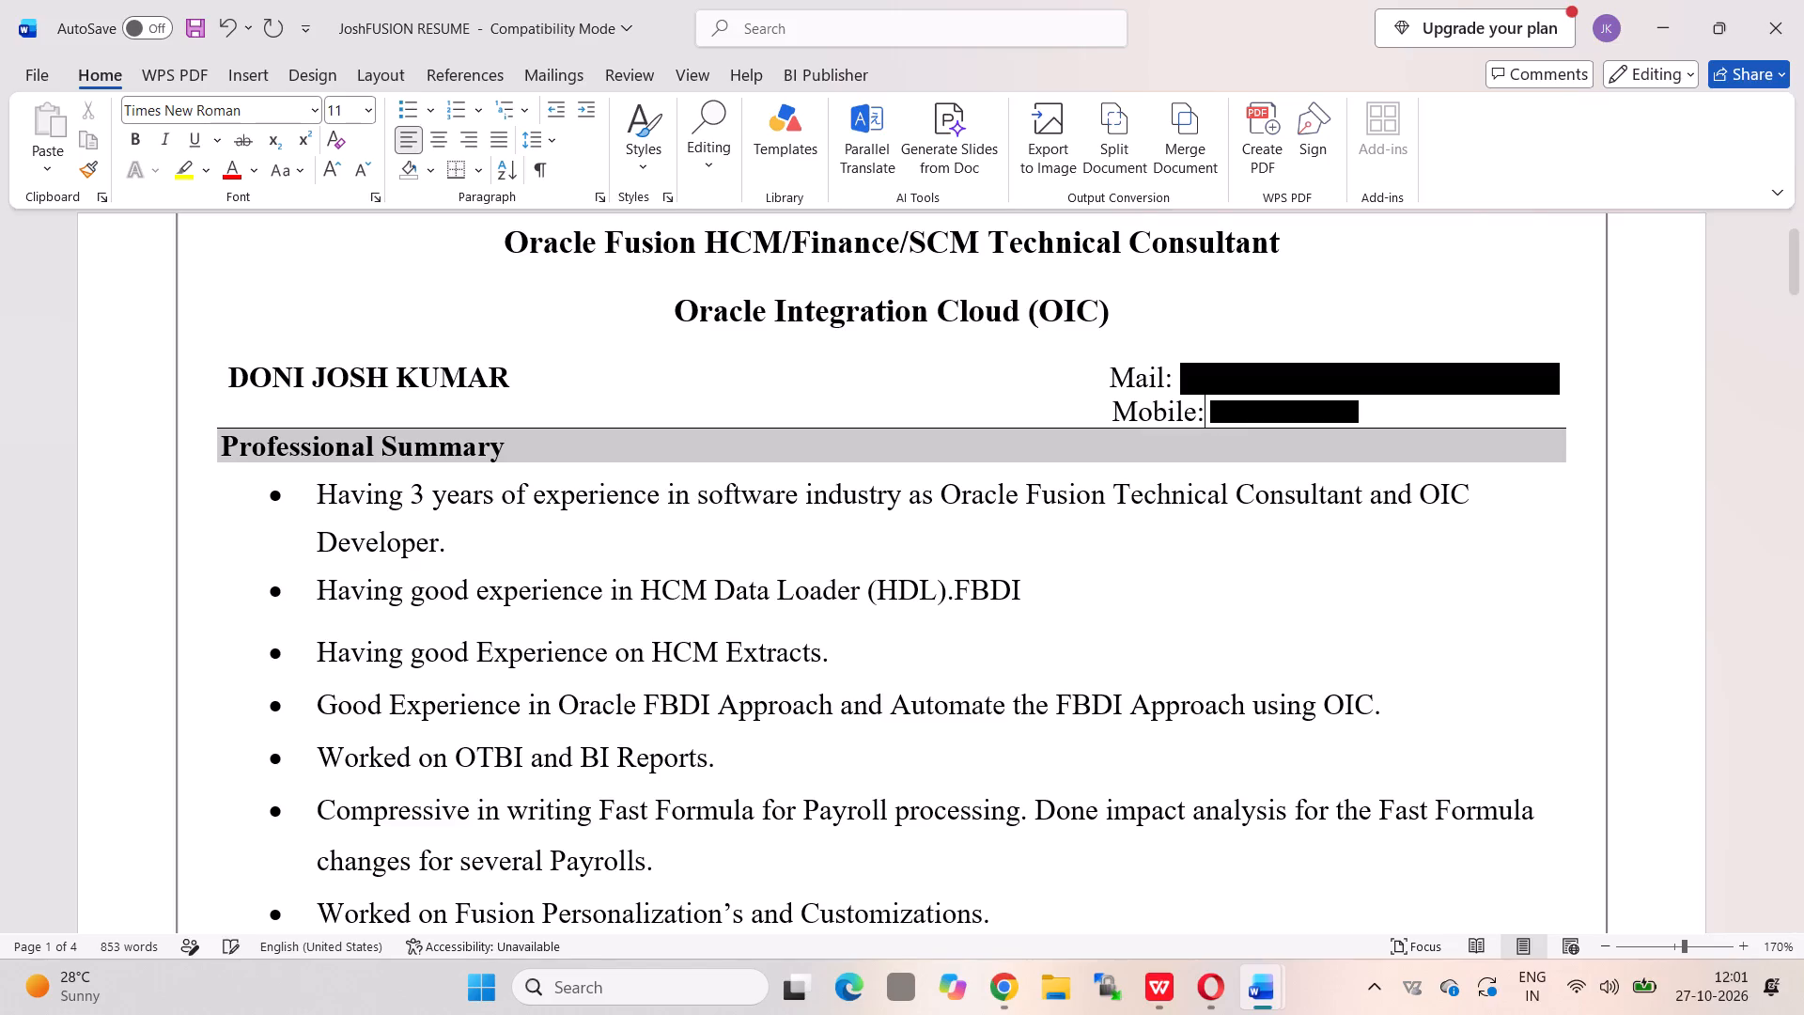
key(BackSpace)
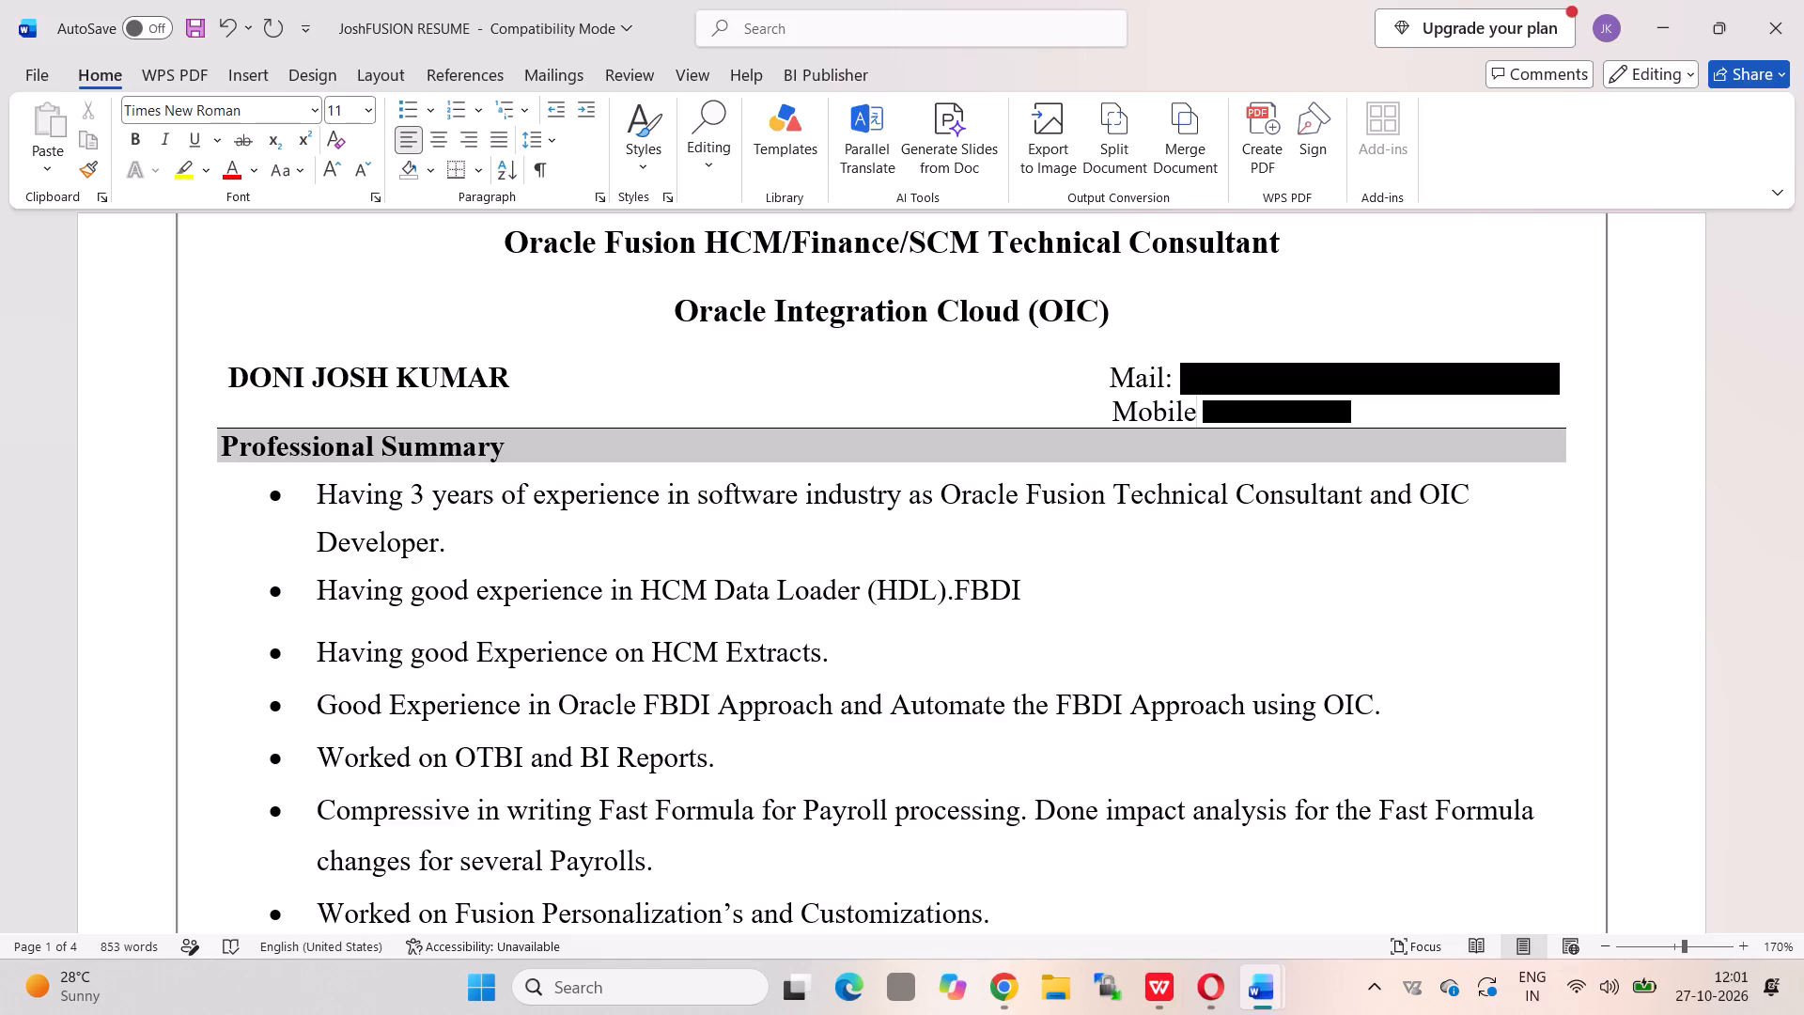
key(semicolon)
key(BackSpace)
key(semicolon)
key(BackSpace)
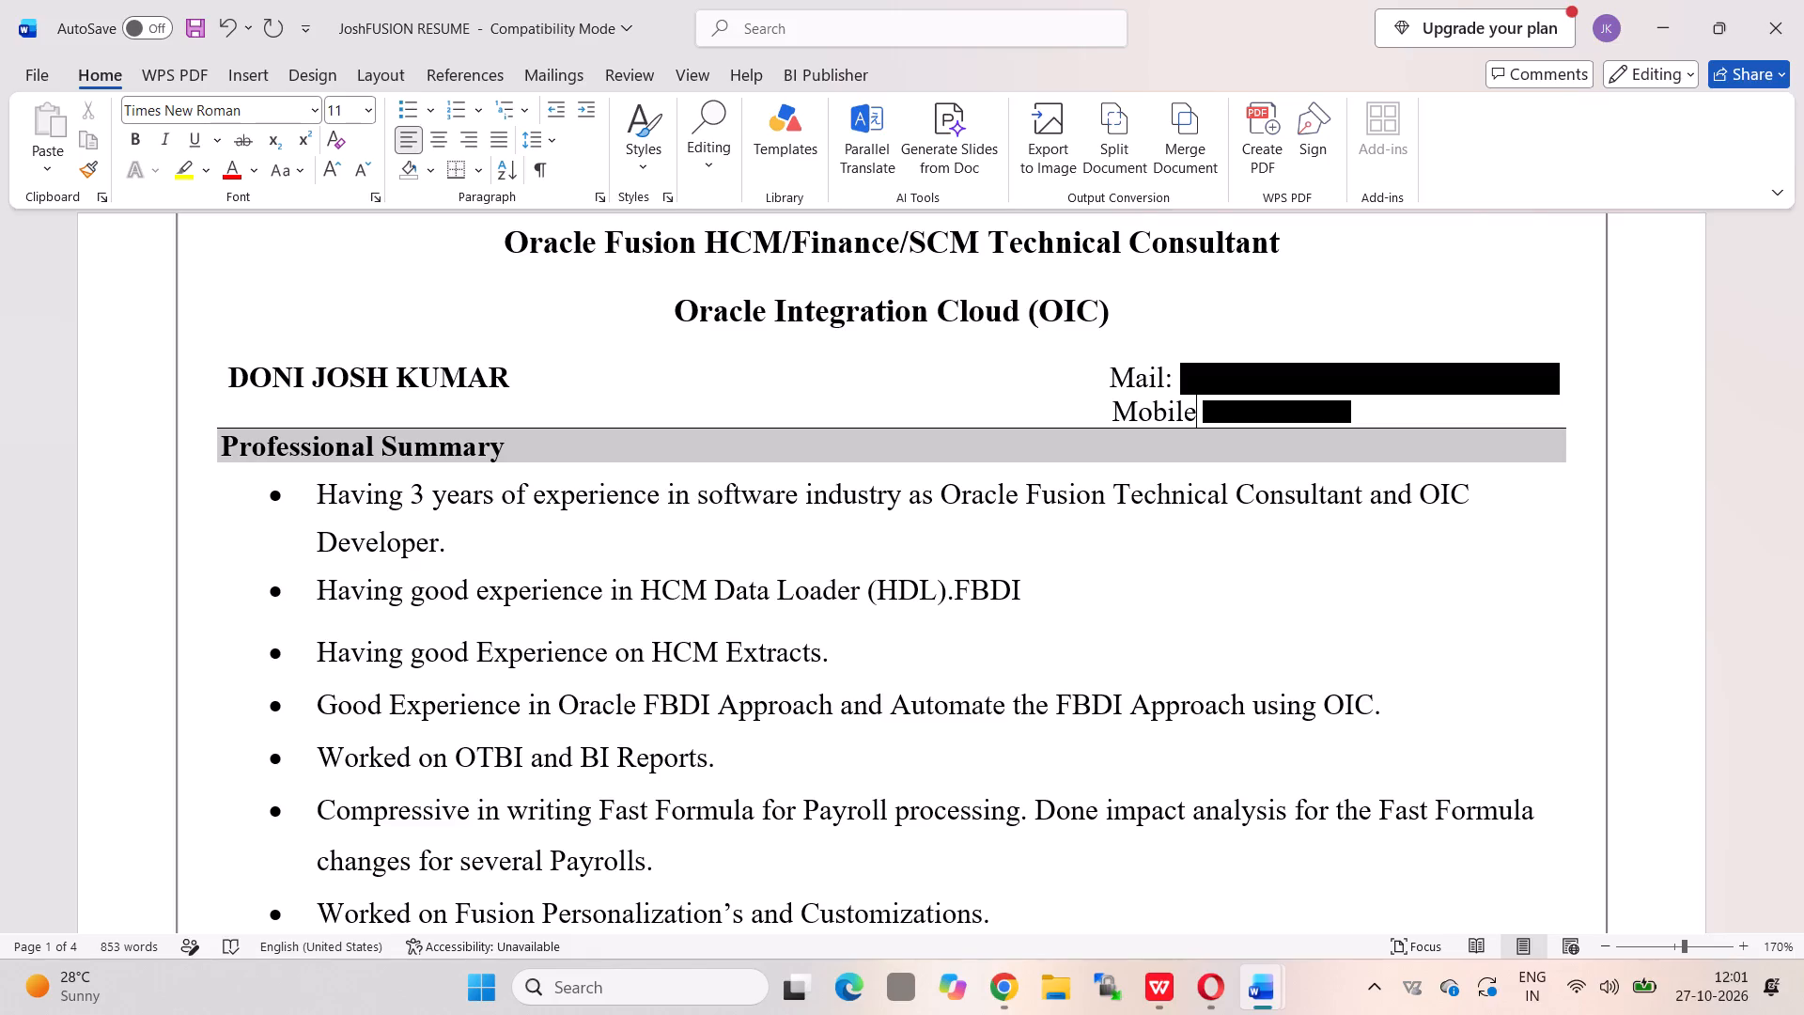
key(shift+colon)
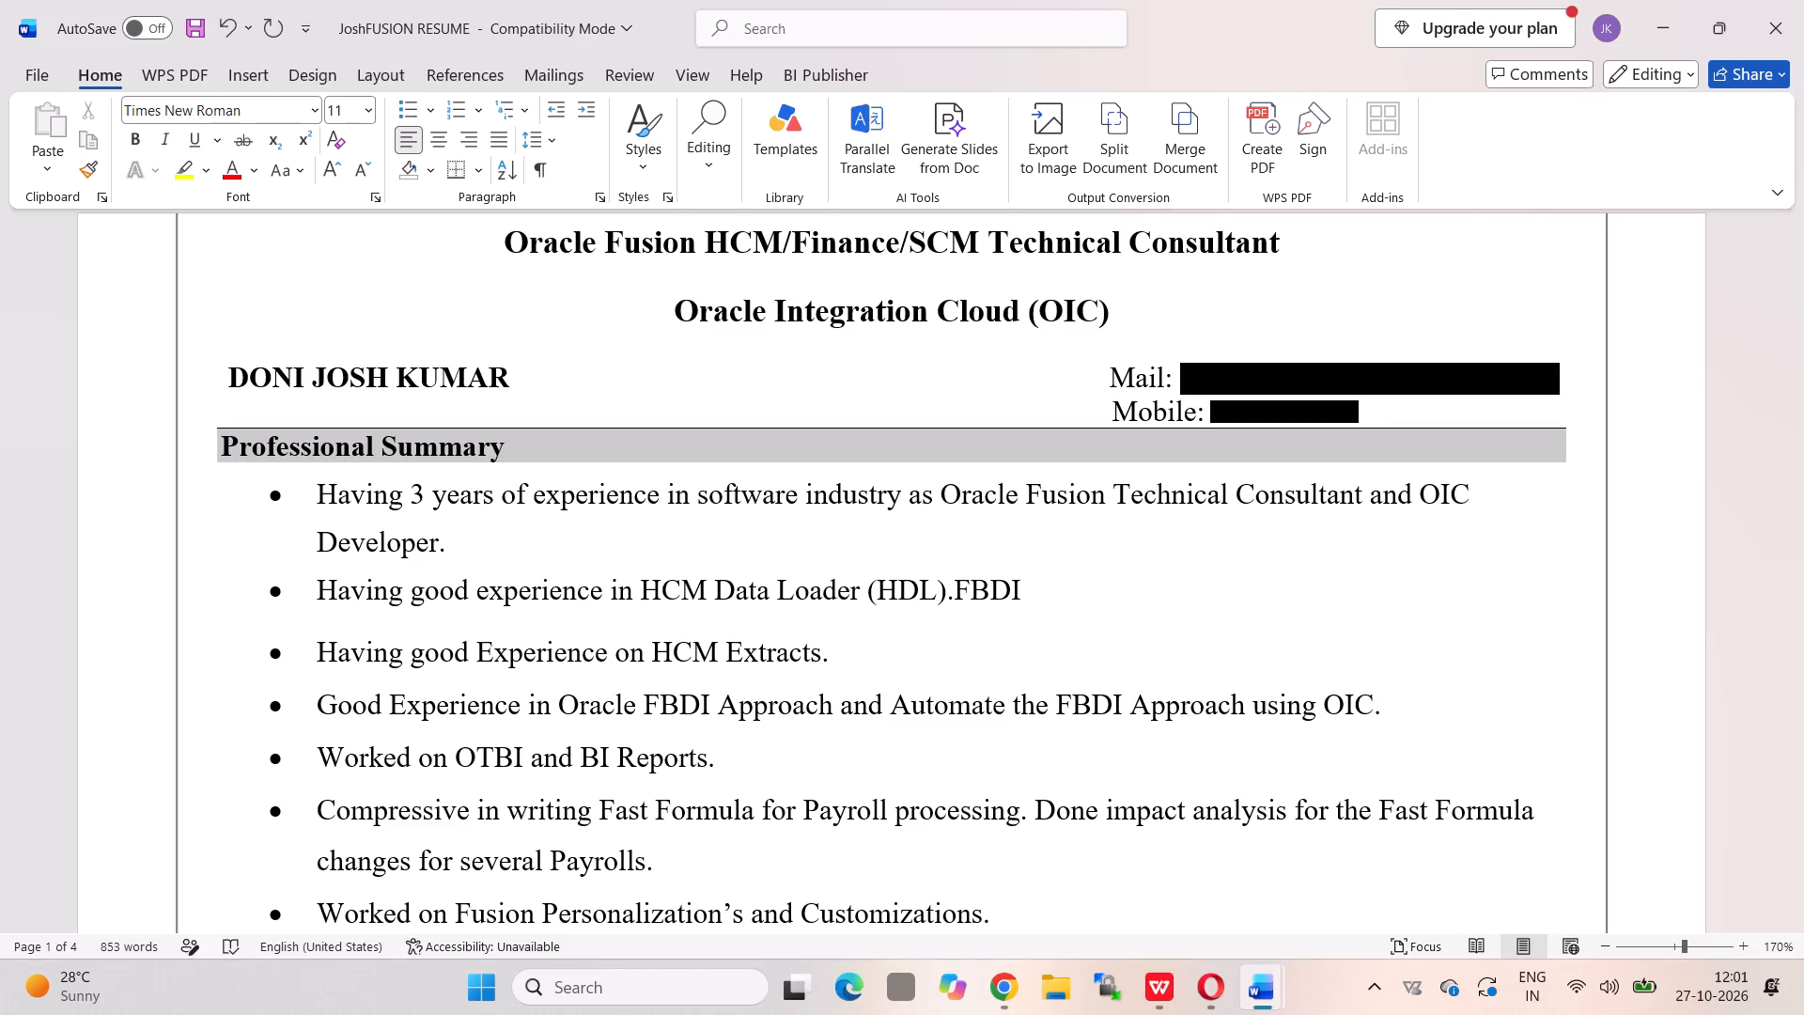
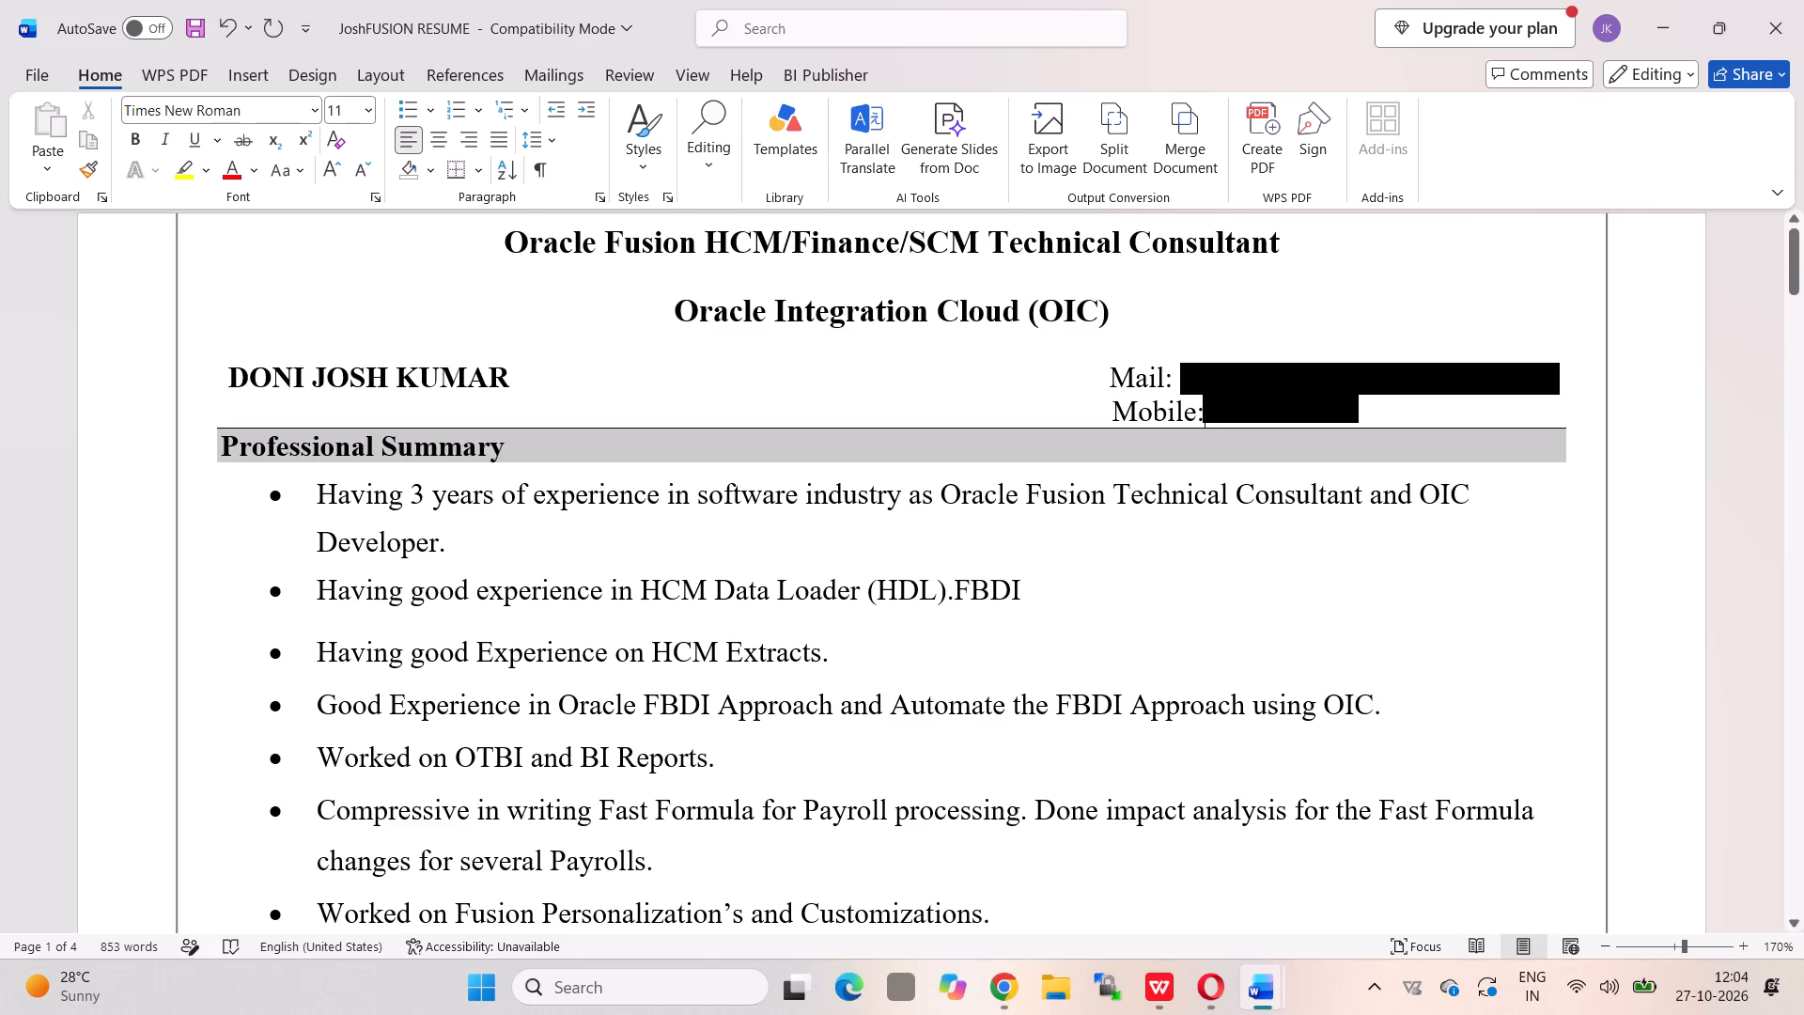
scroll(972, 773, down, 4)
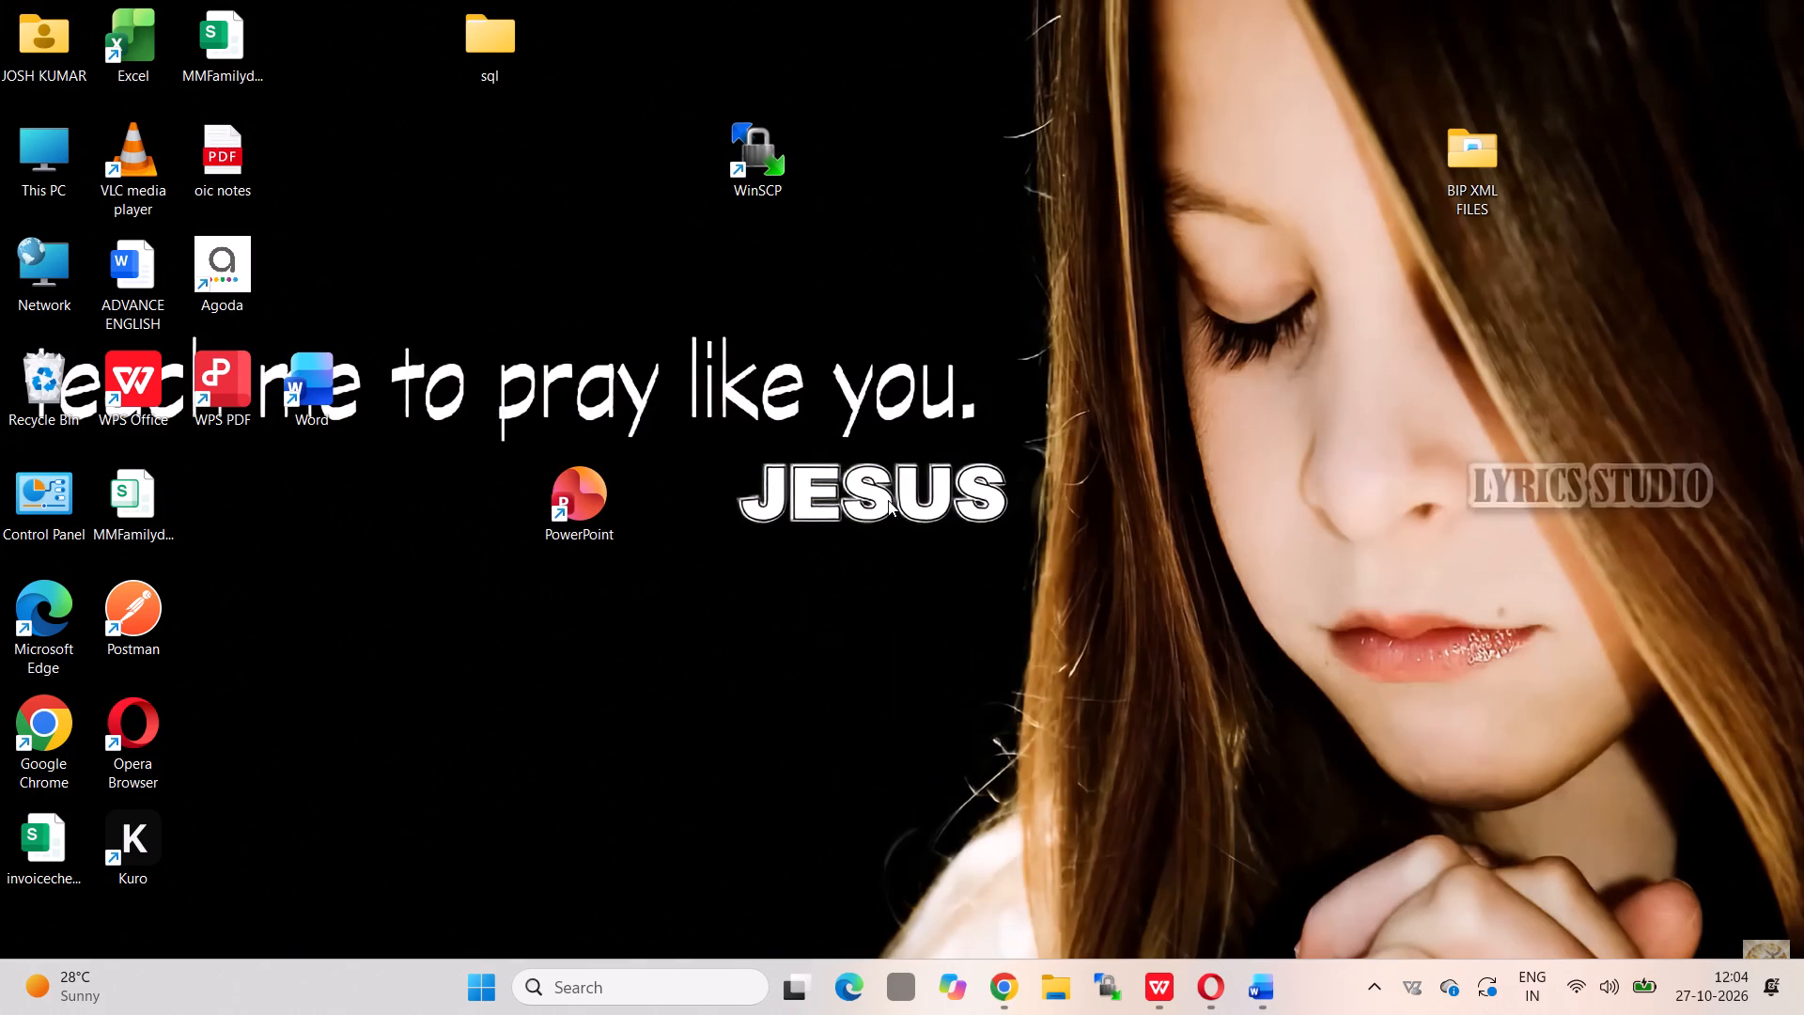
Launch the Kuro application from its desktop shortcut.
double_click(136, 834)
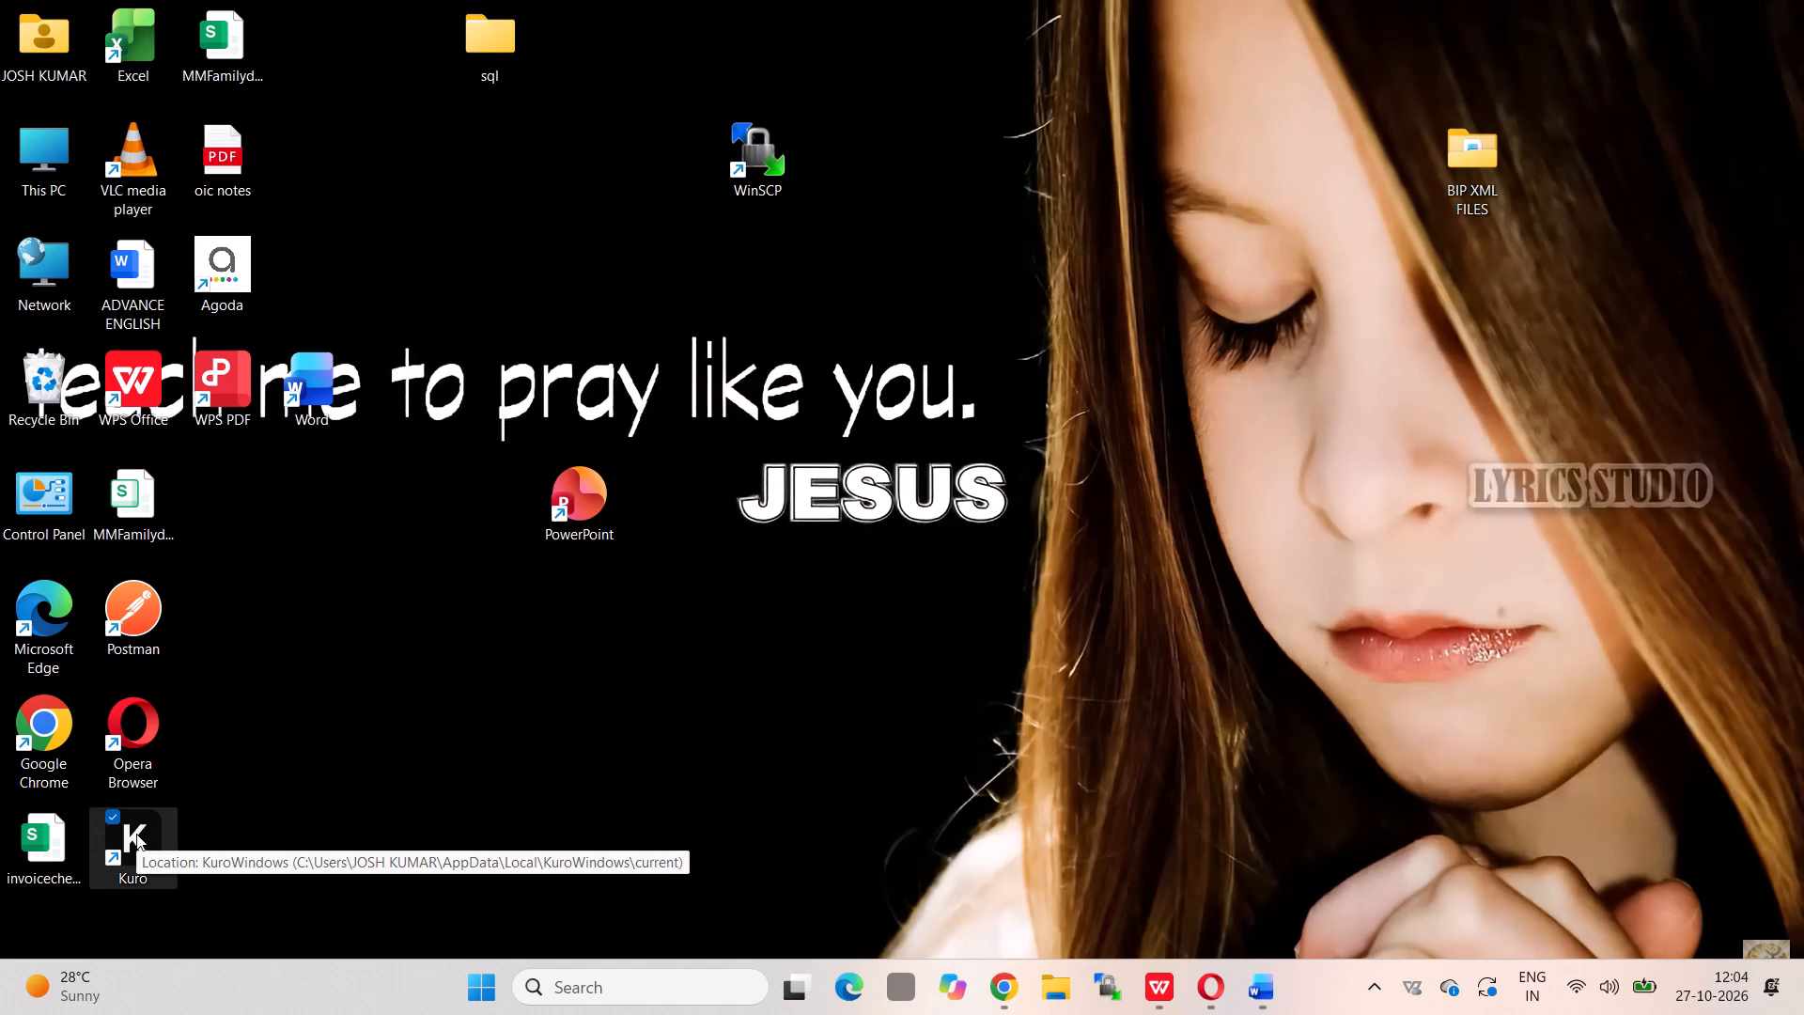
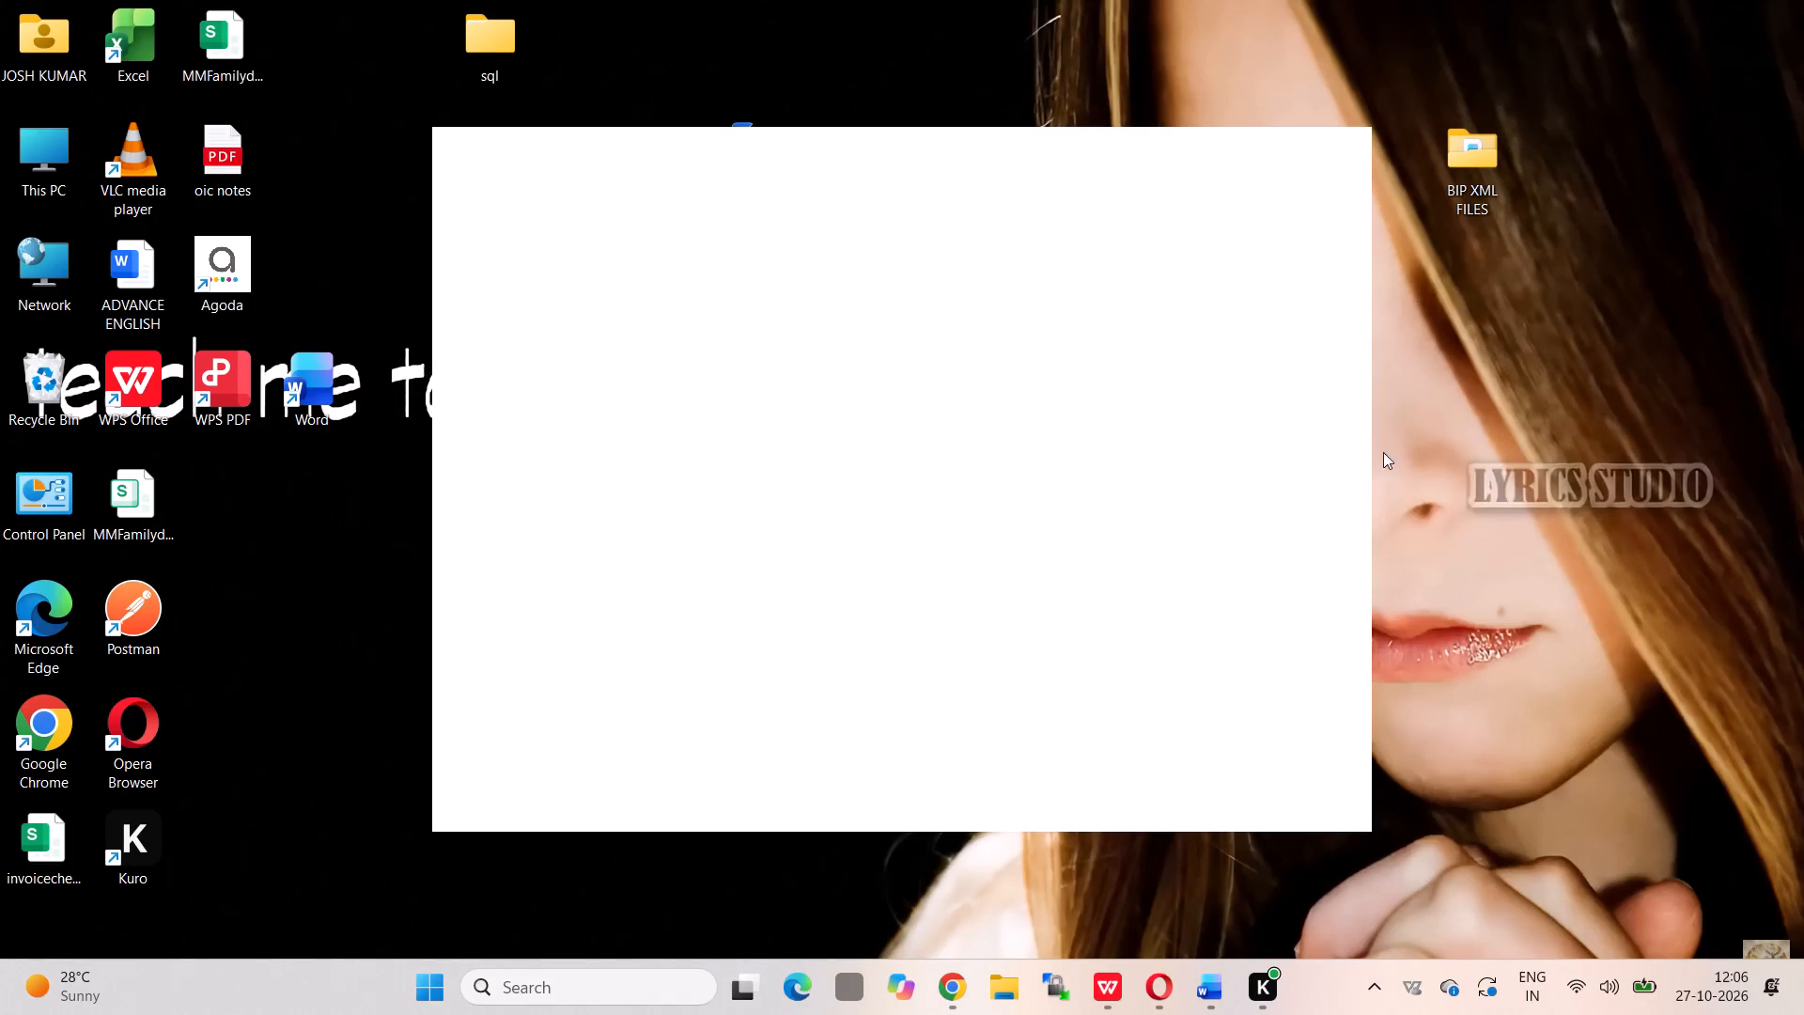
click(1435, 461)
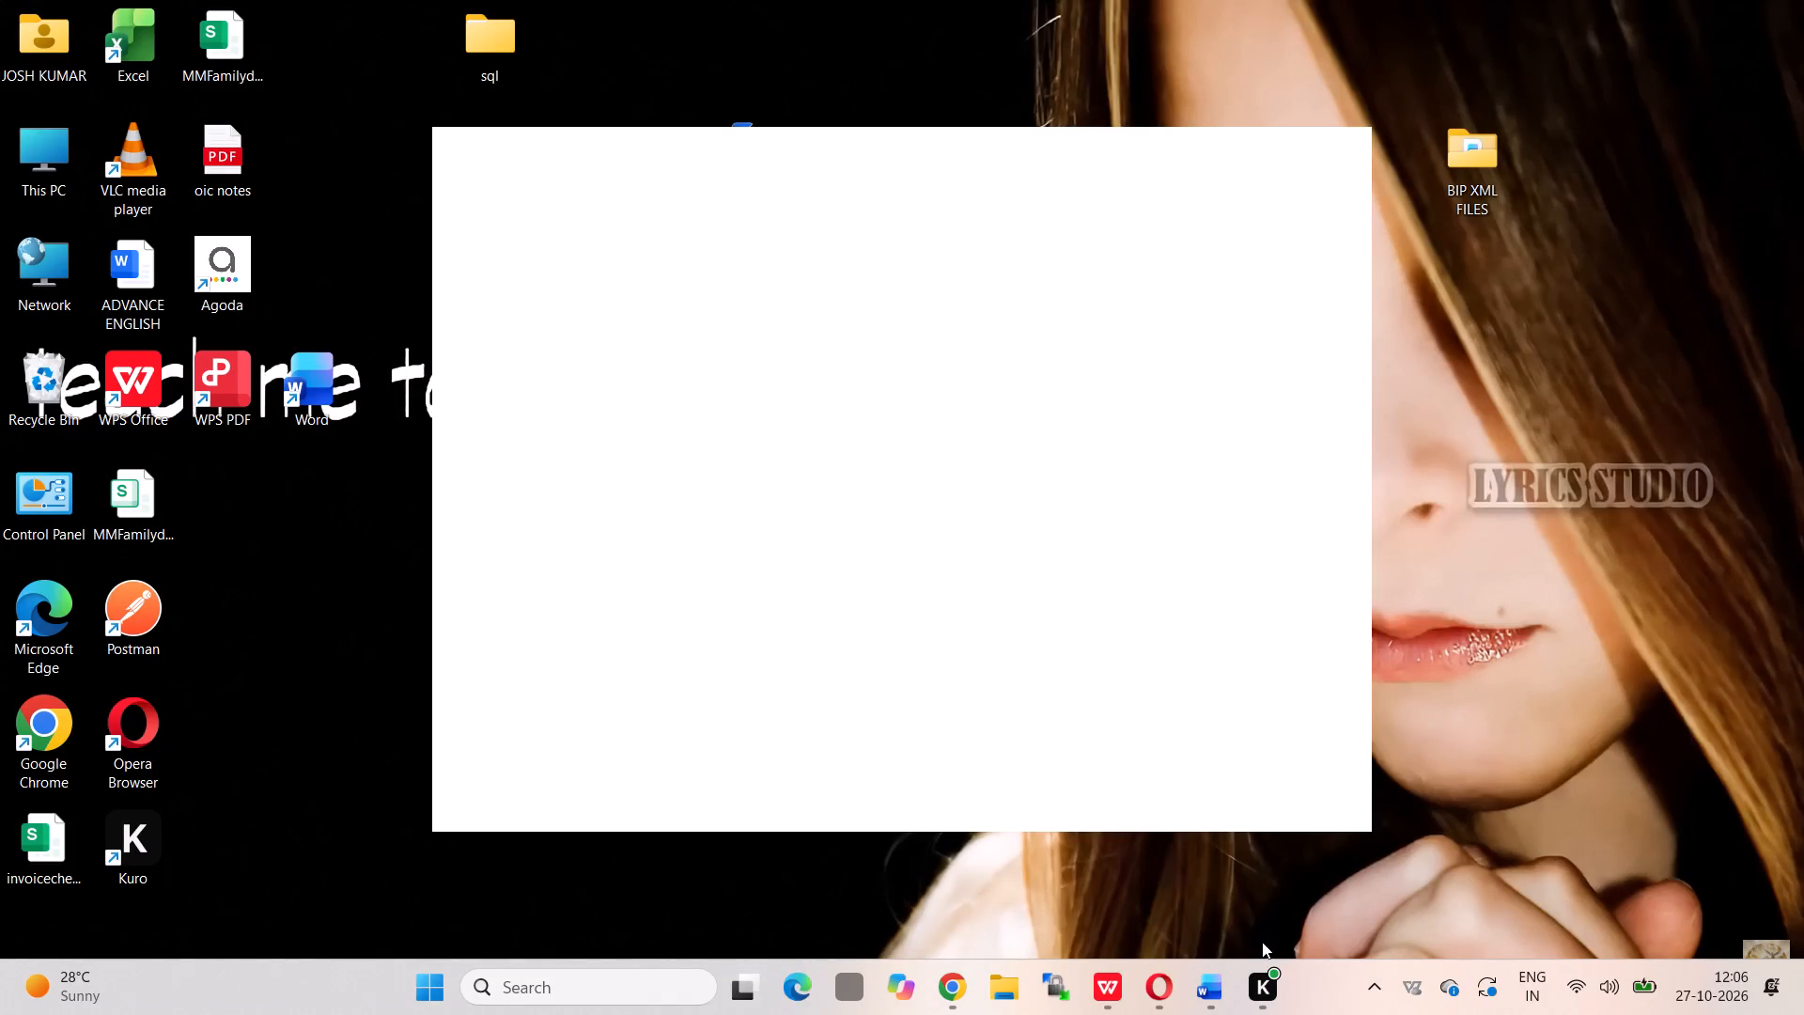
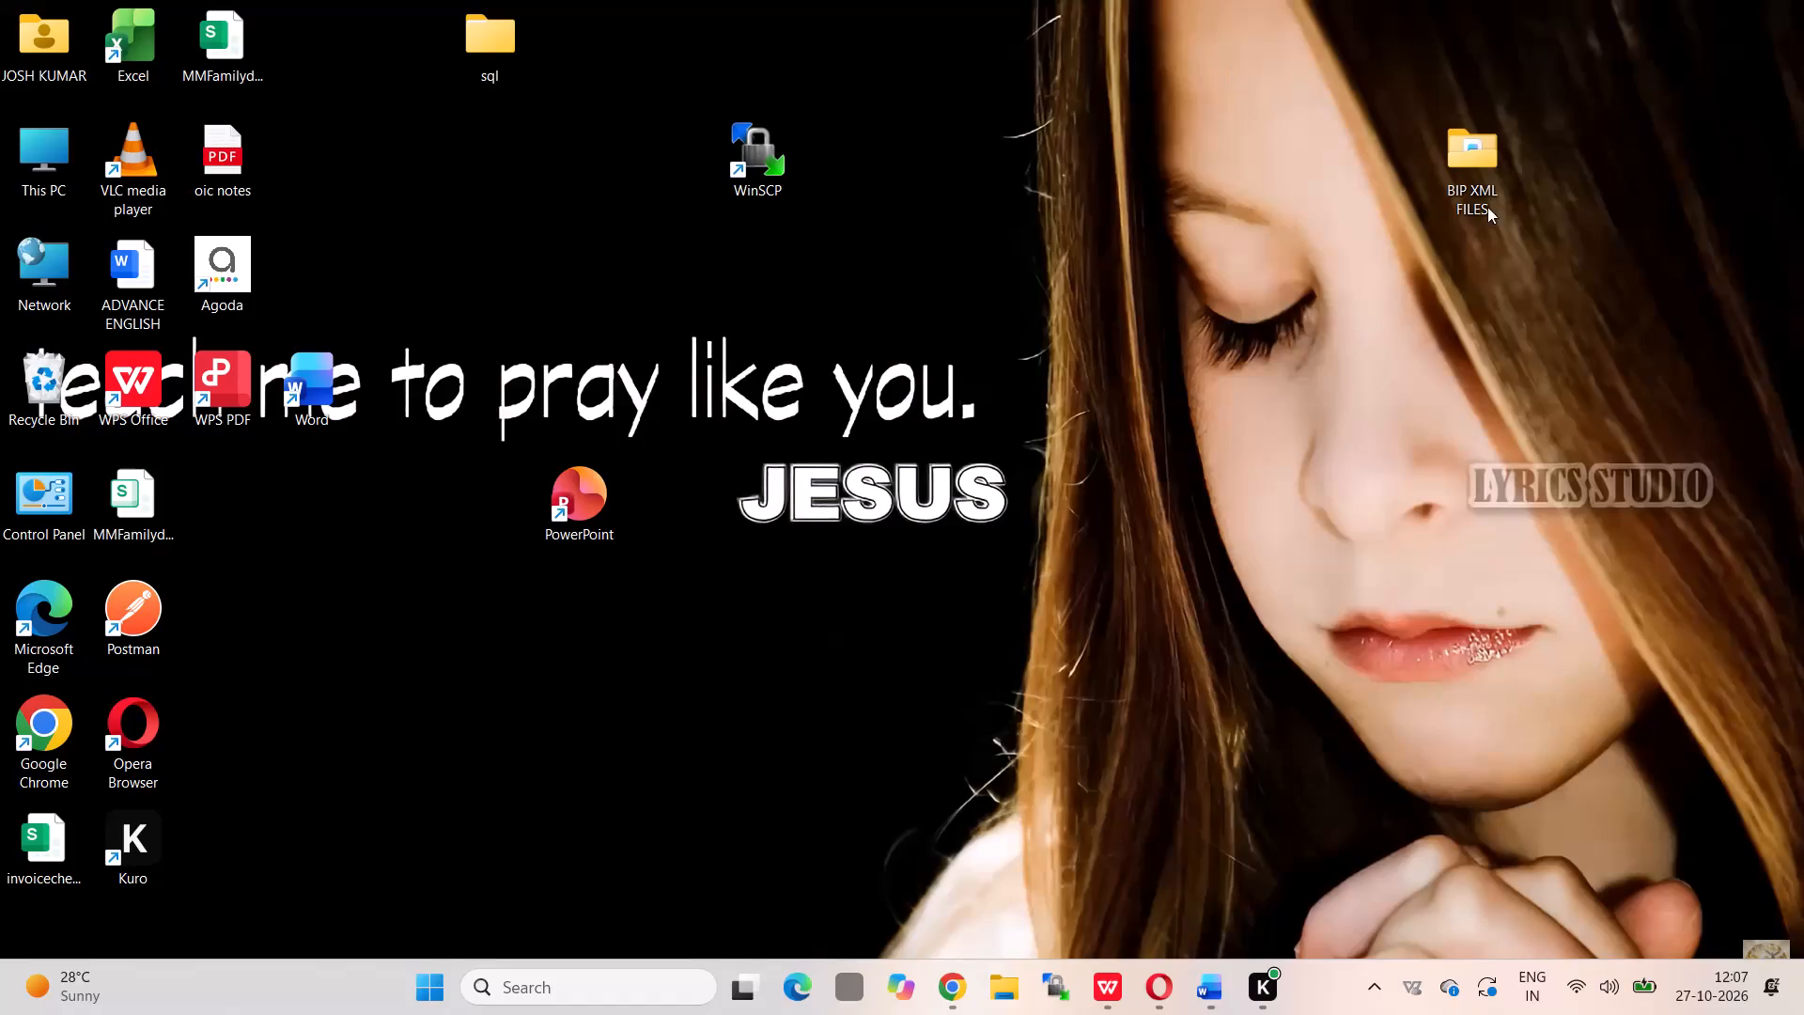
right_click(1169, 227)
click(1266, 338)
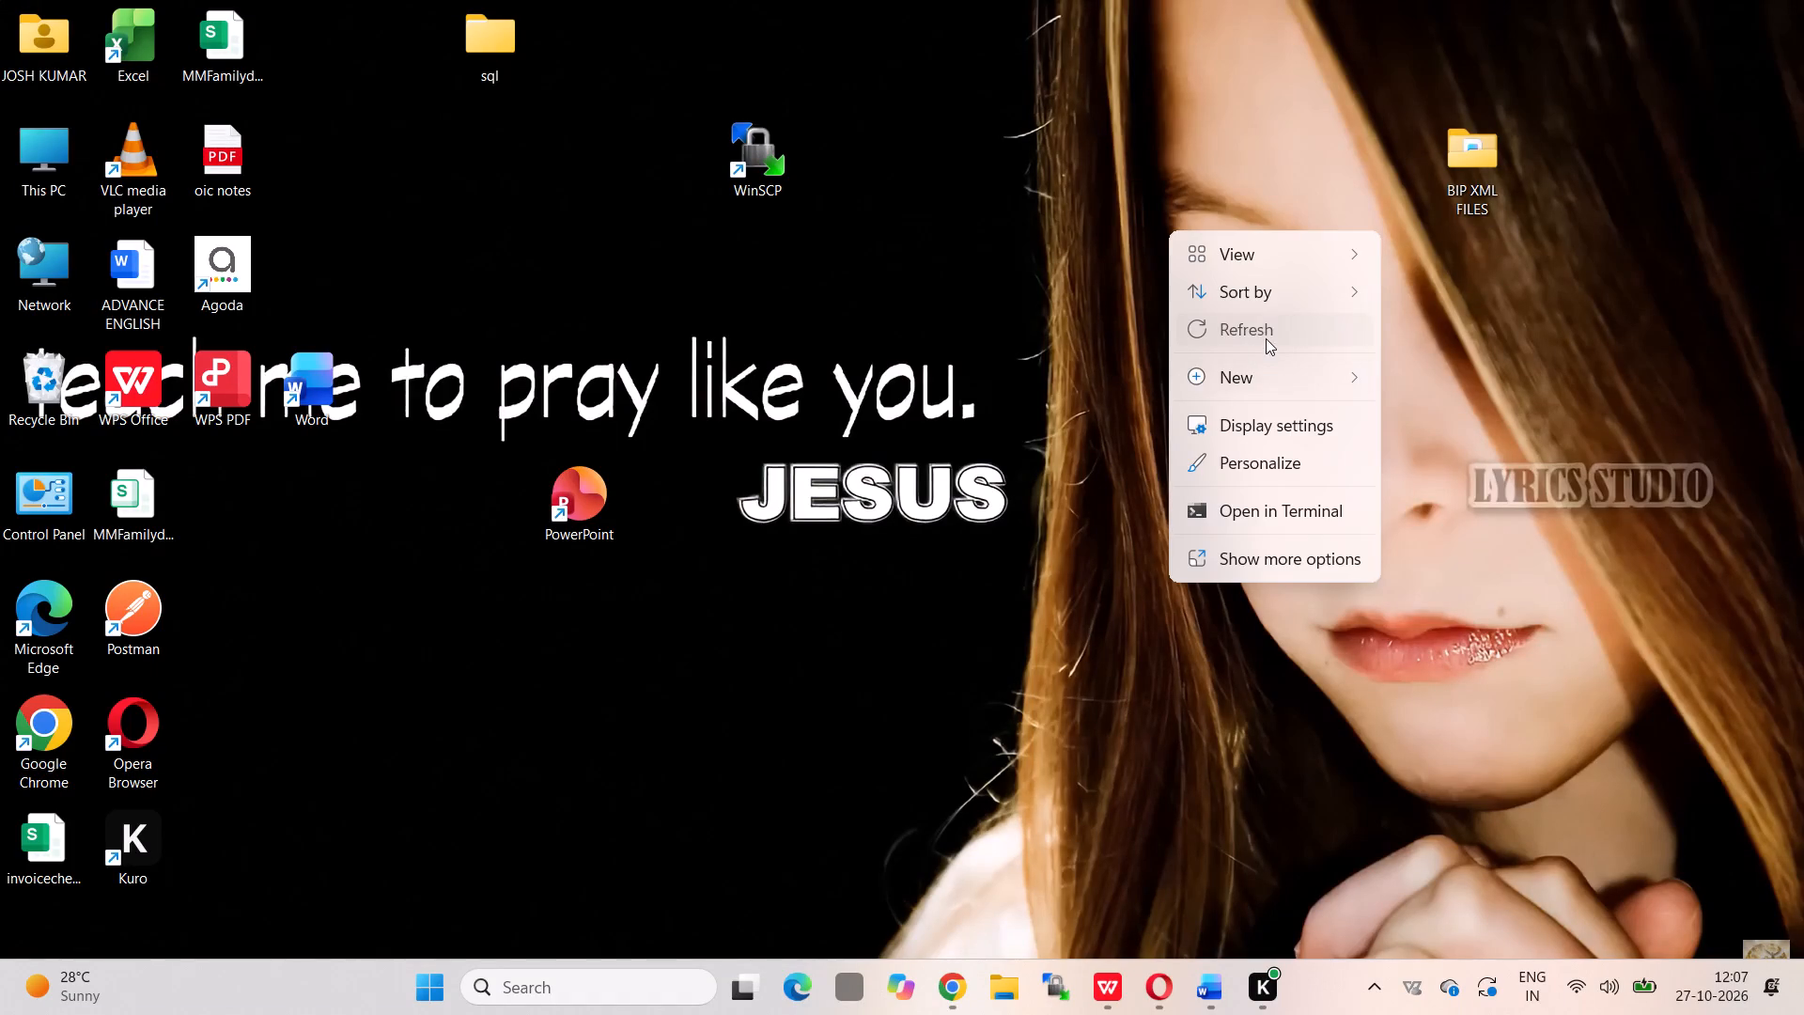
Switch to the JoshFUSION RESUME document in Word and save it.
click(1198, 968)
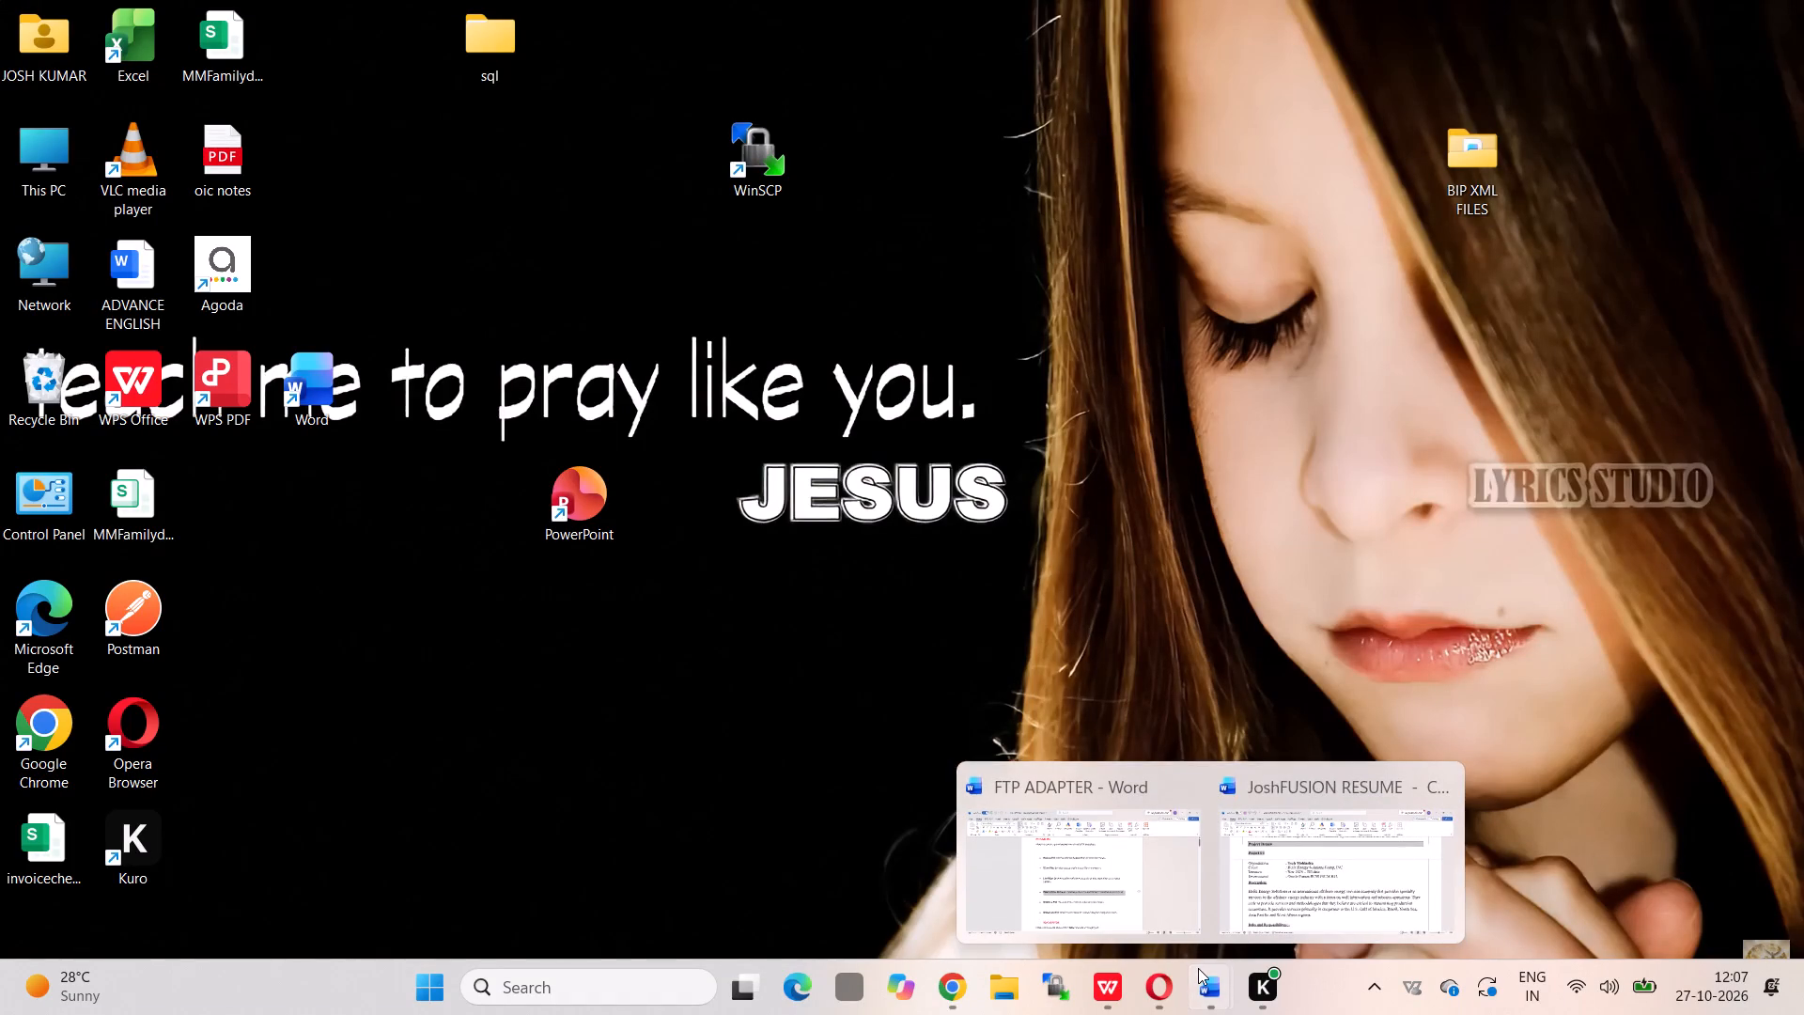
click(1325, 859)
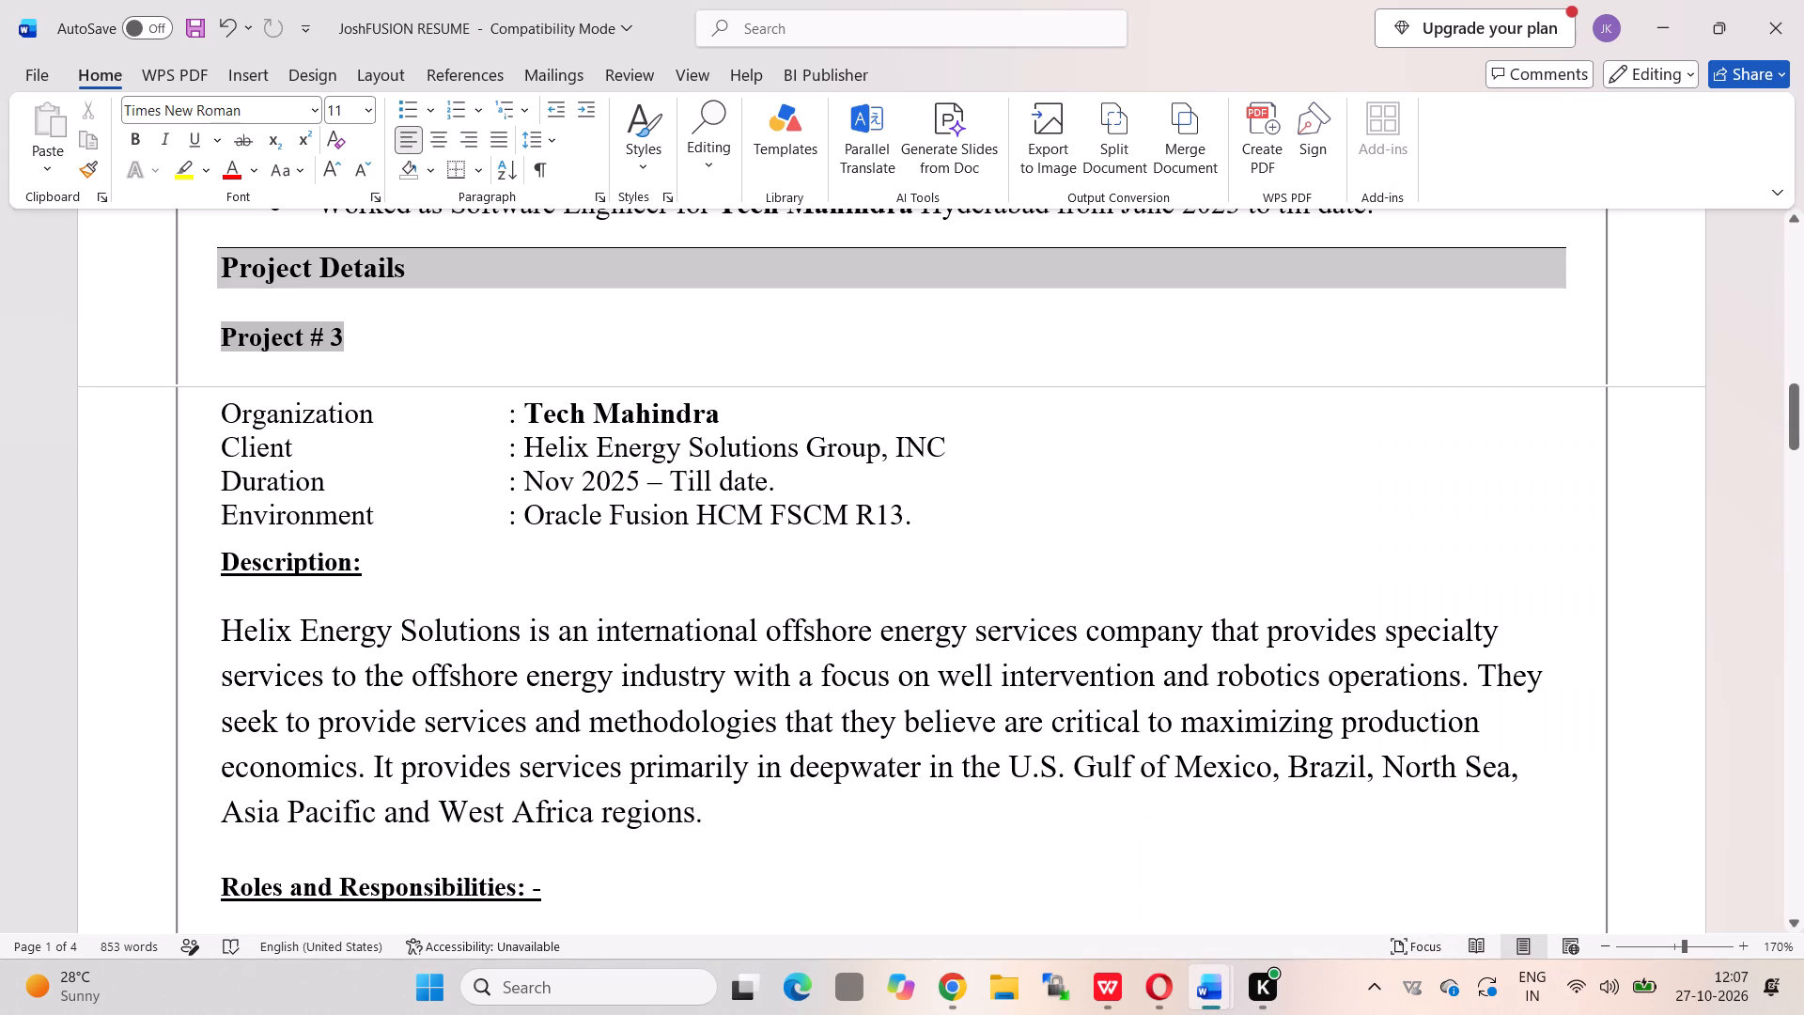
scroll(462, 332, up, 3)
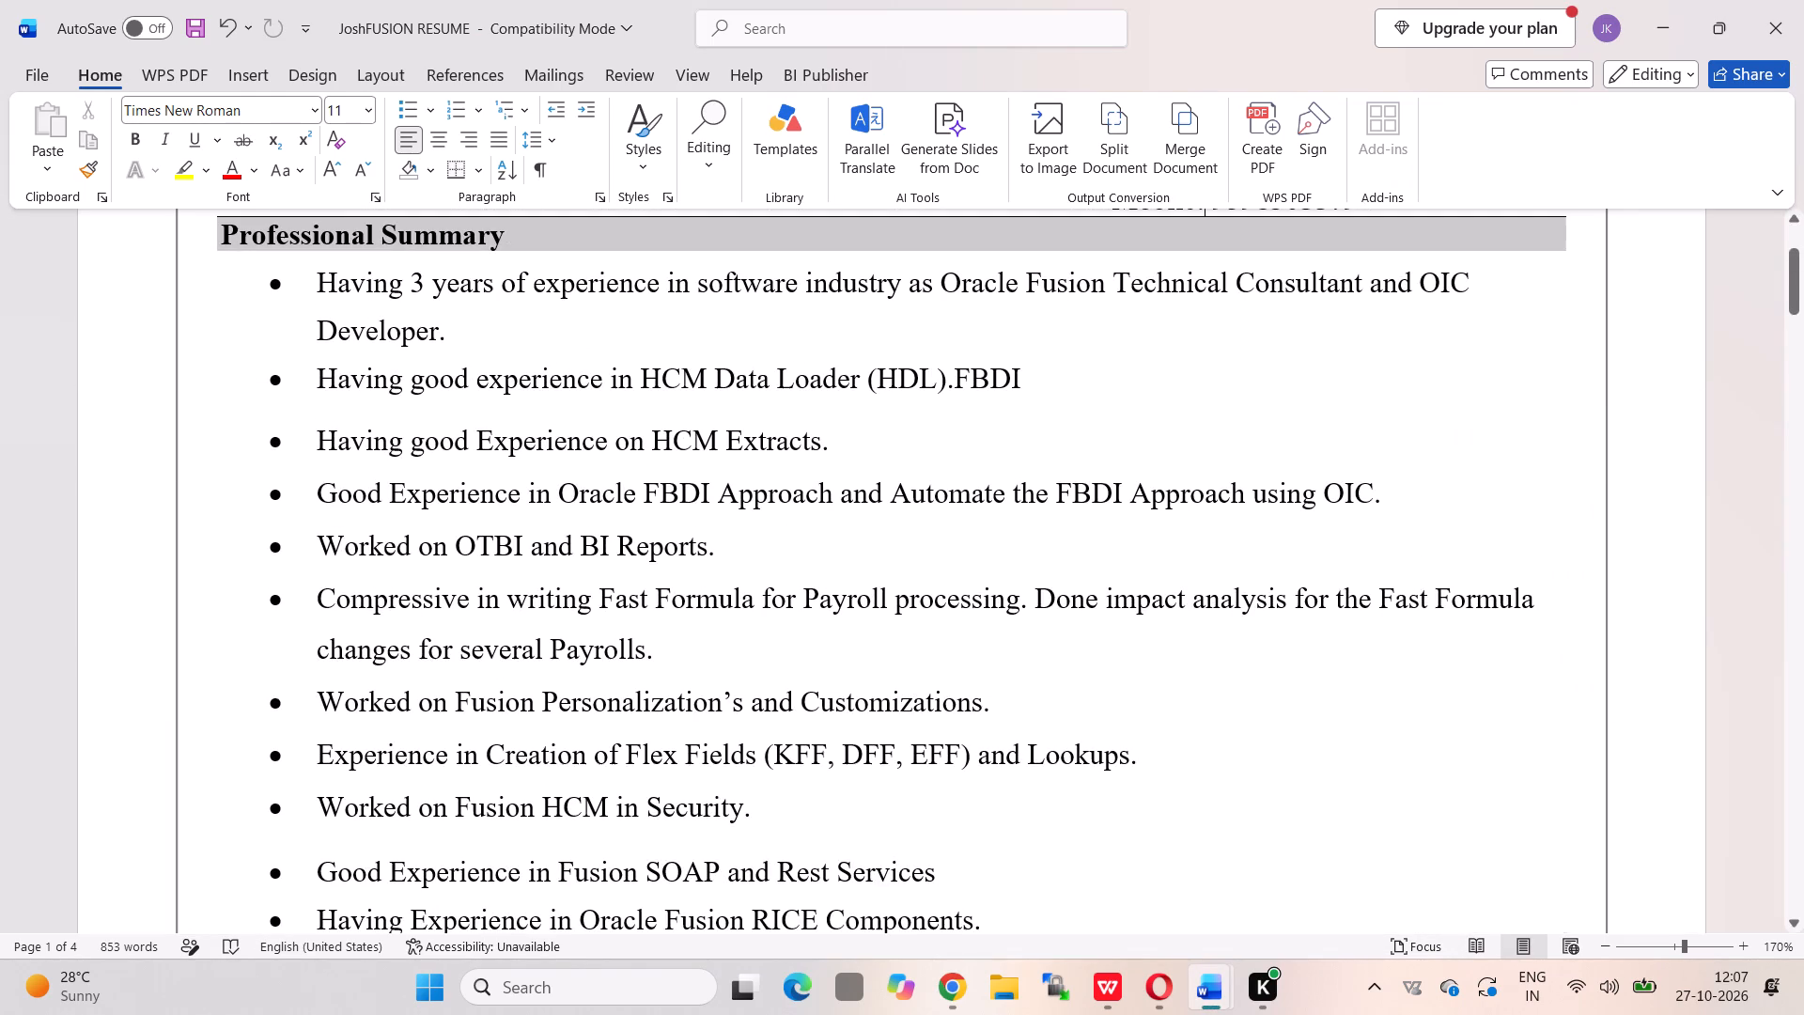
double_click(34, 79)
key(ctrl+s)
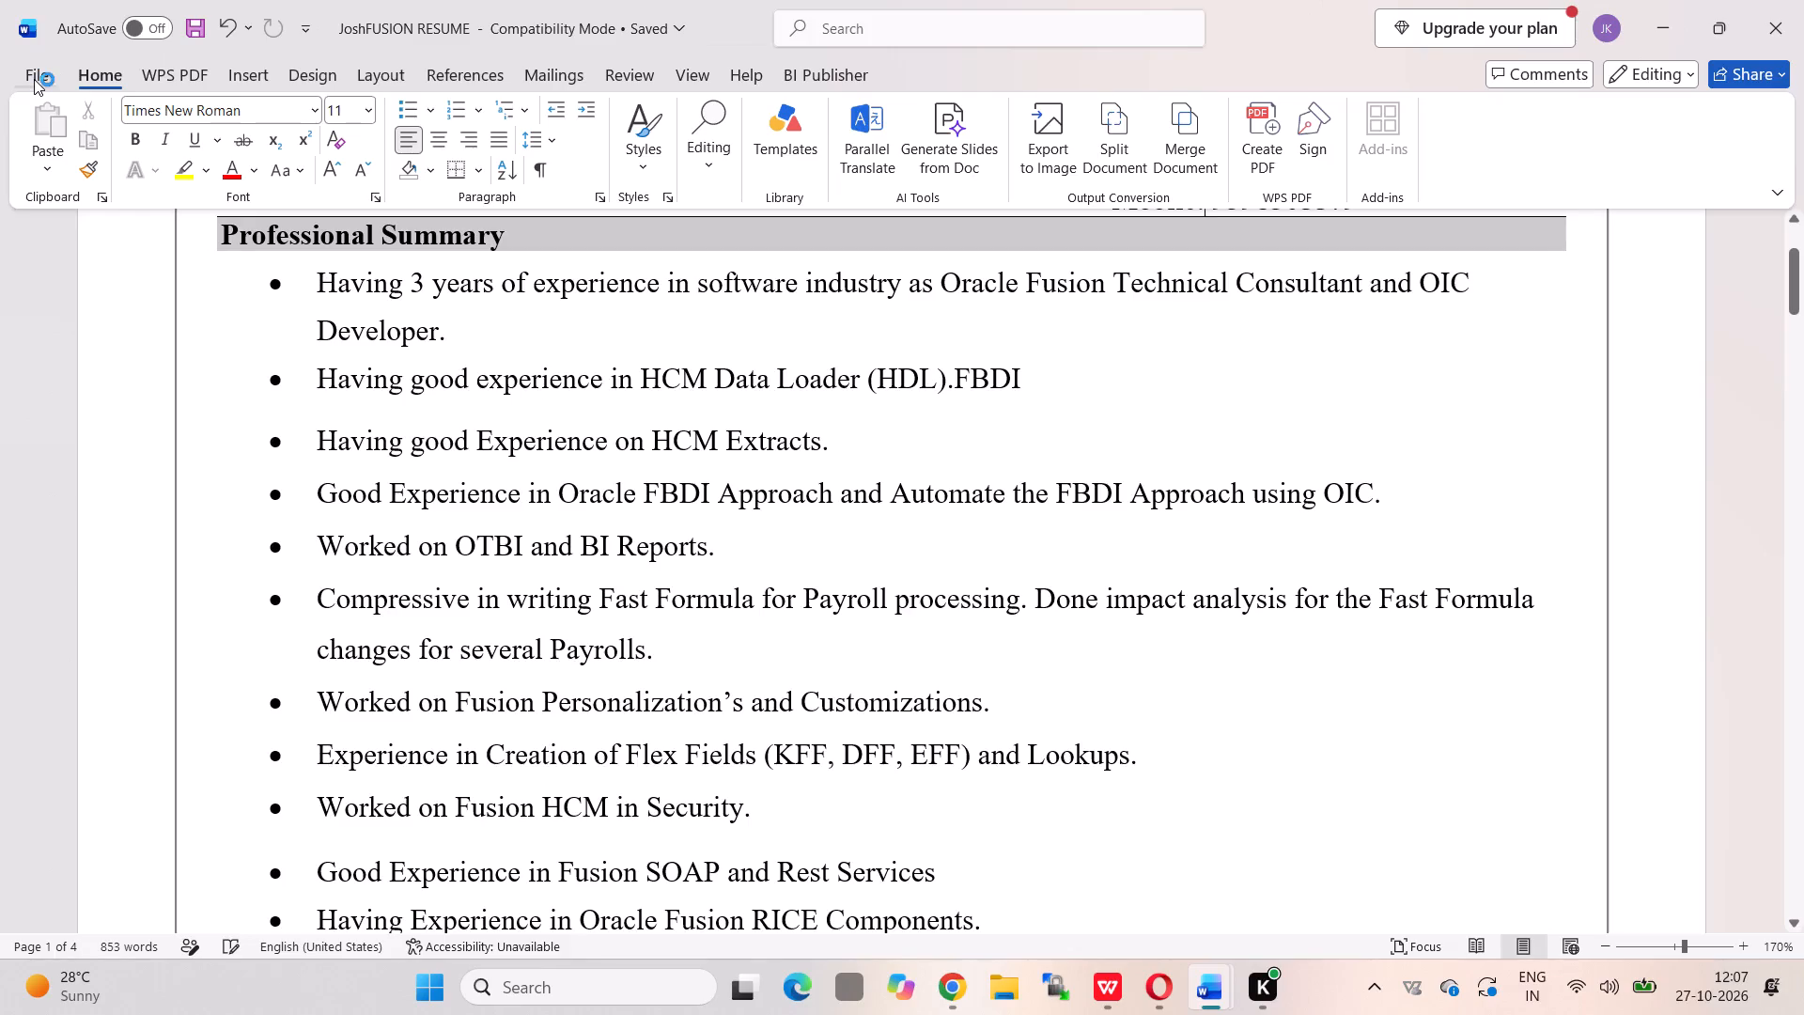
Save a copy of the resume in the Documents folder as JoshFUSION RESUME11, keeping the Word 97-2003 format.
click(34, 79)
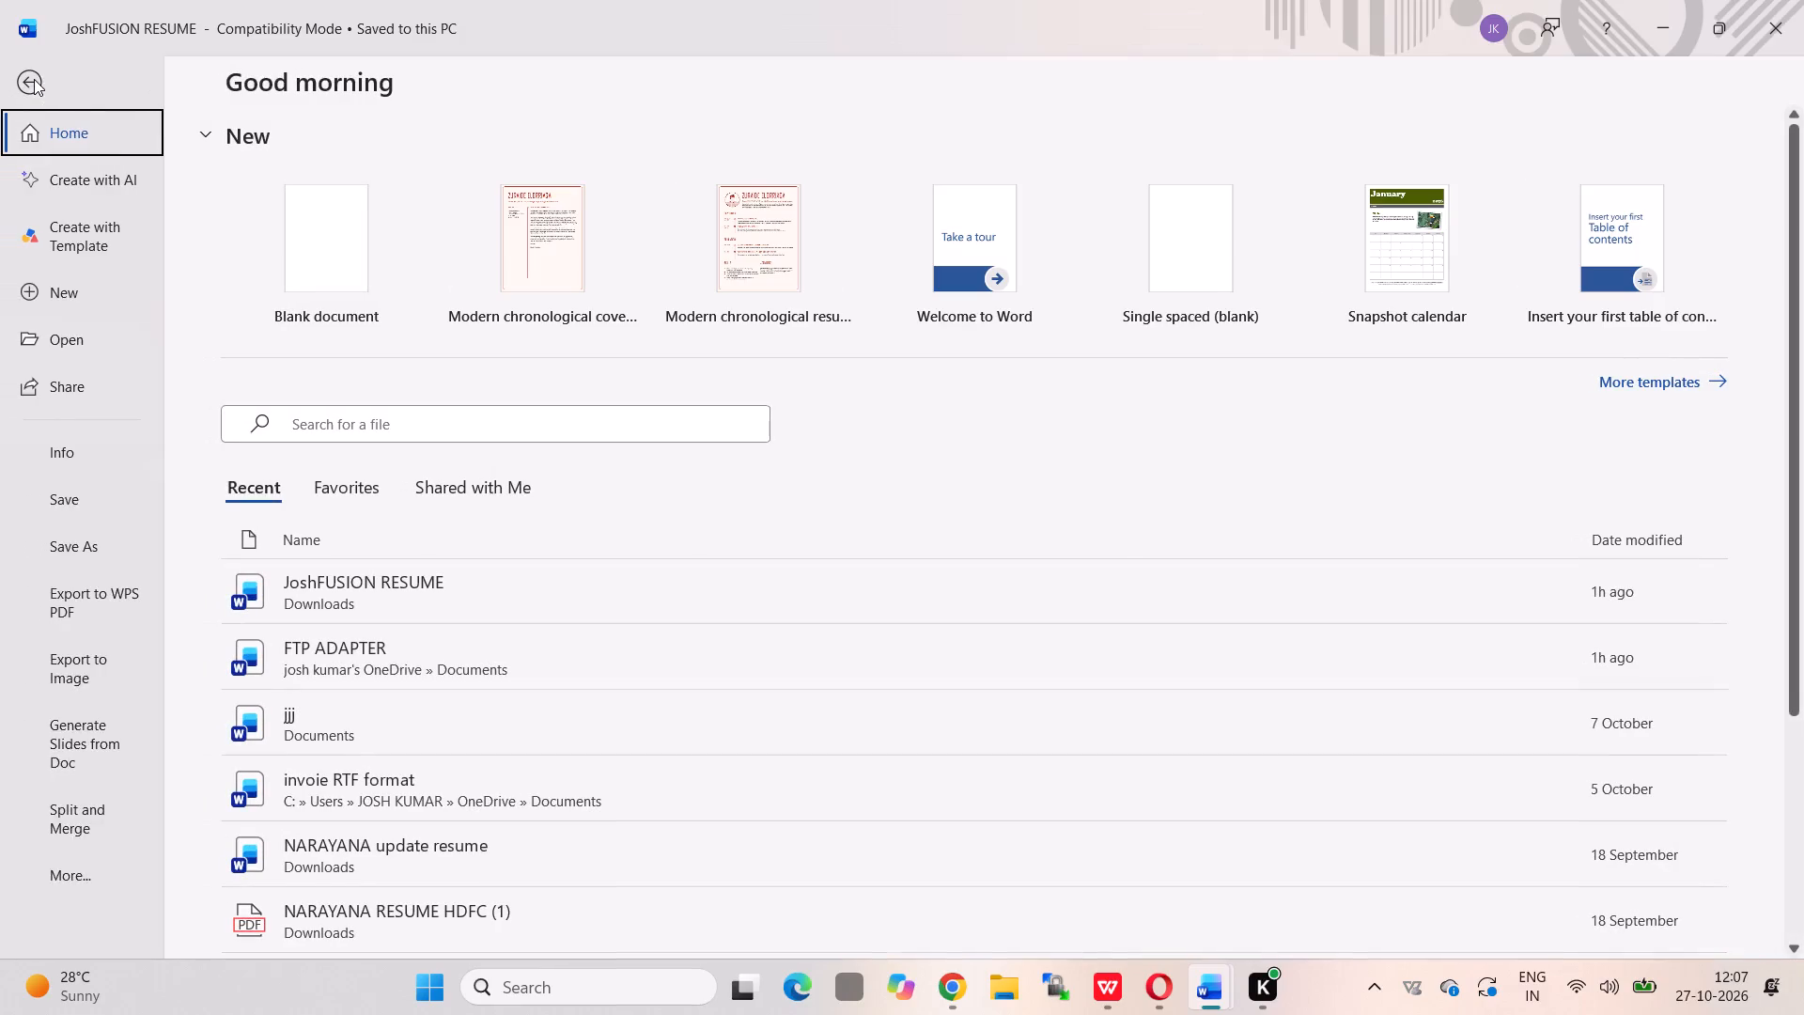
click(78, 554)
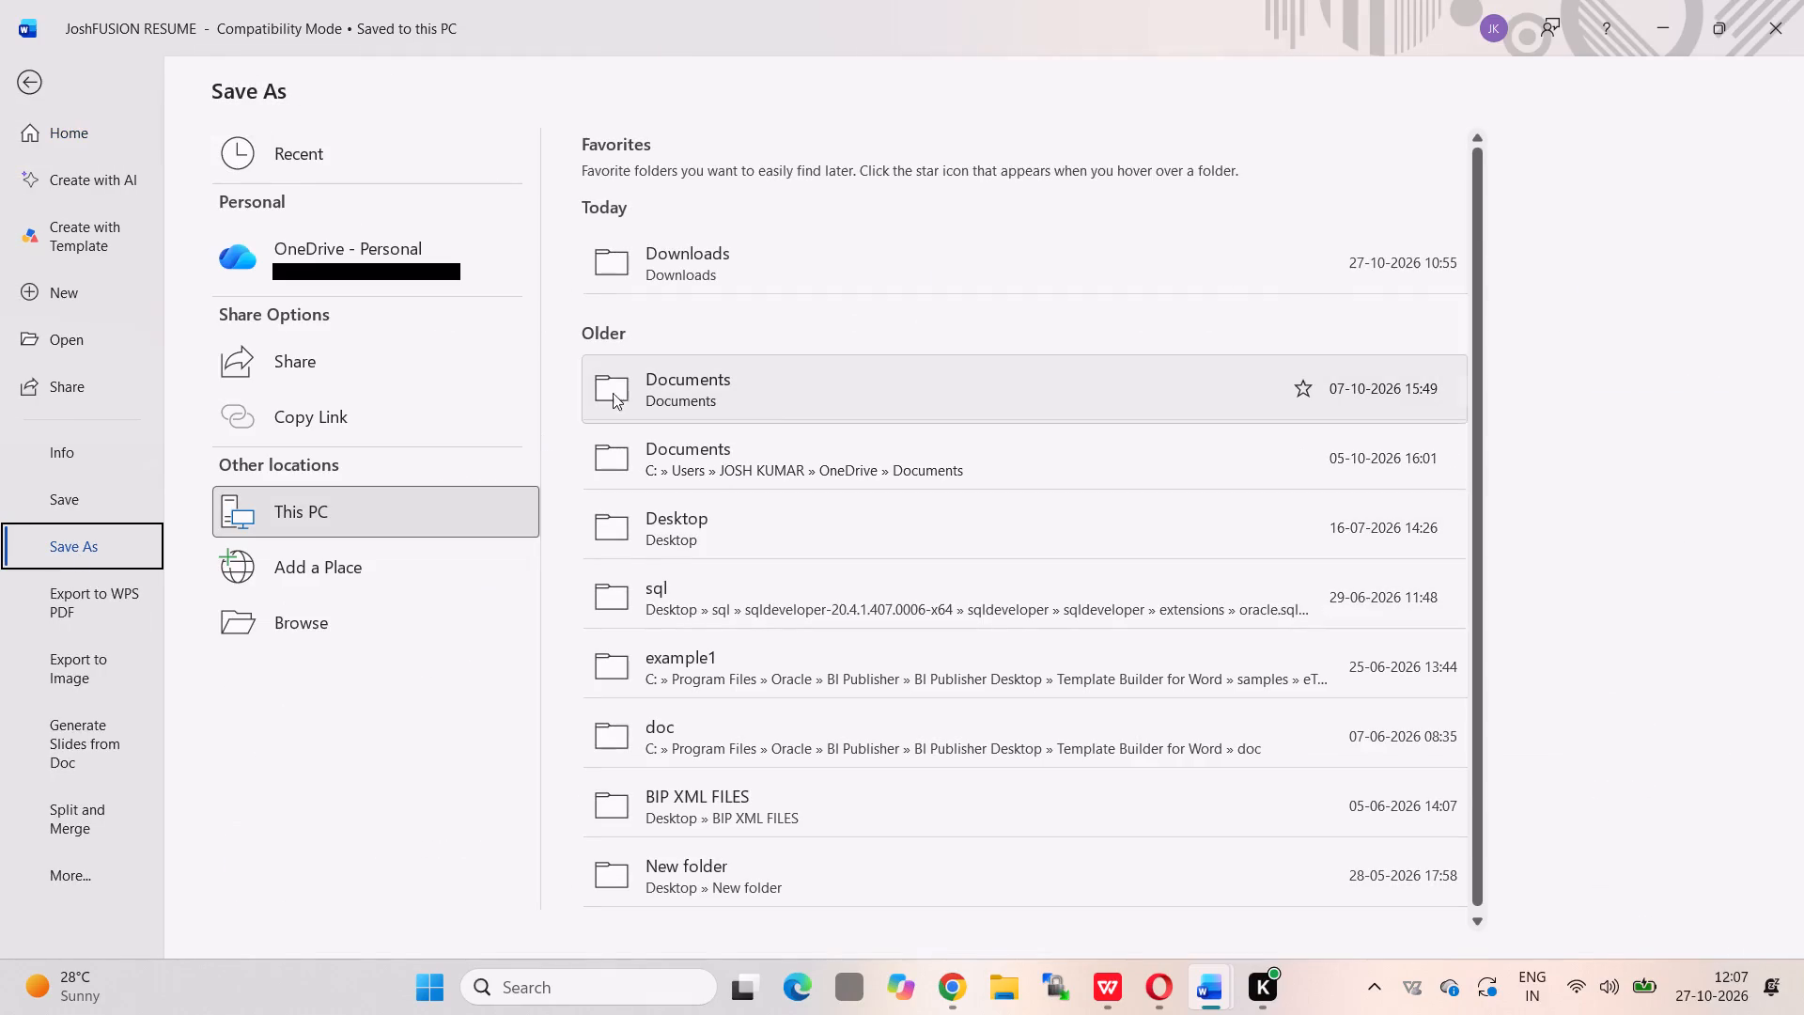
click(783, 404)
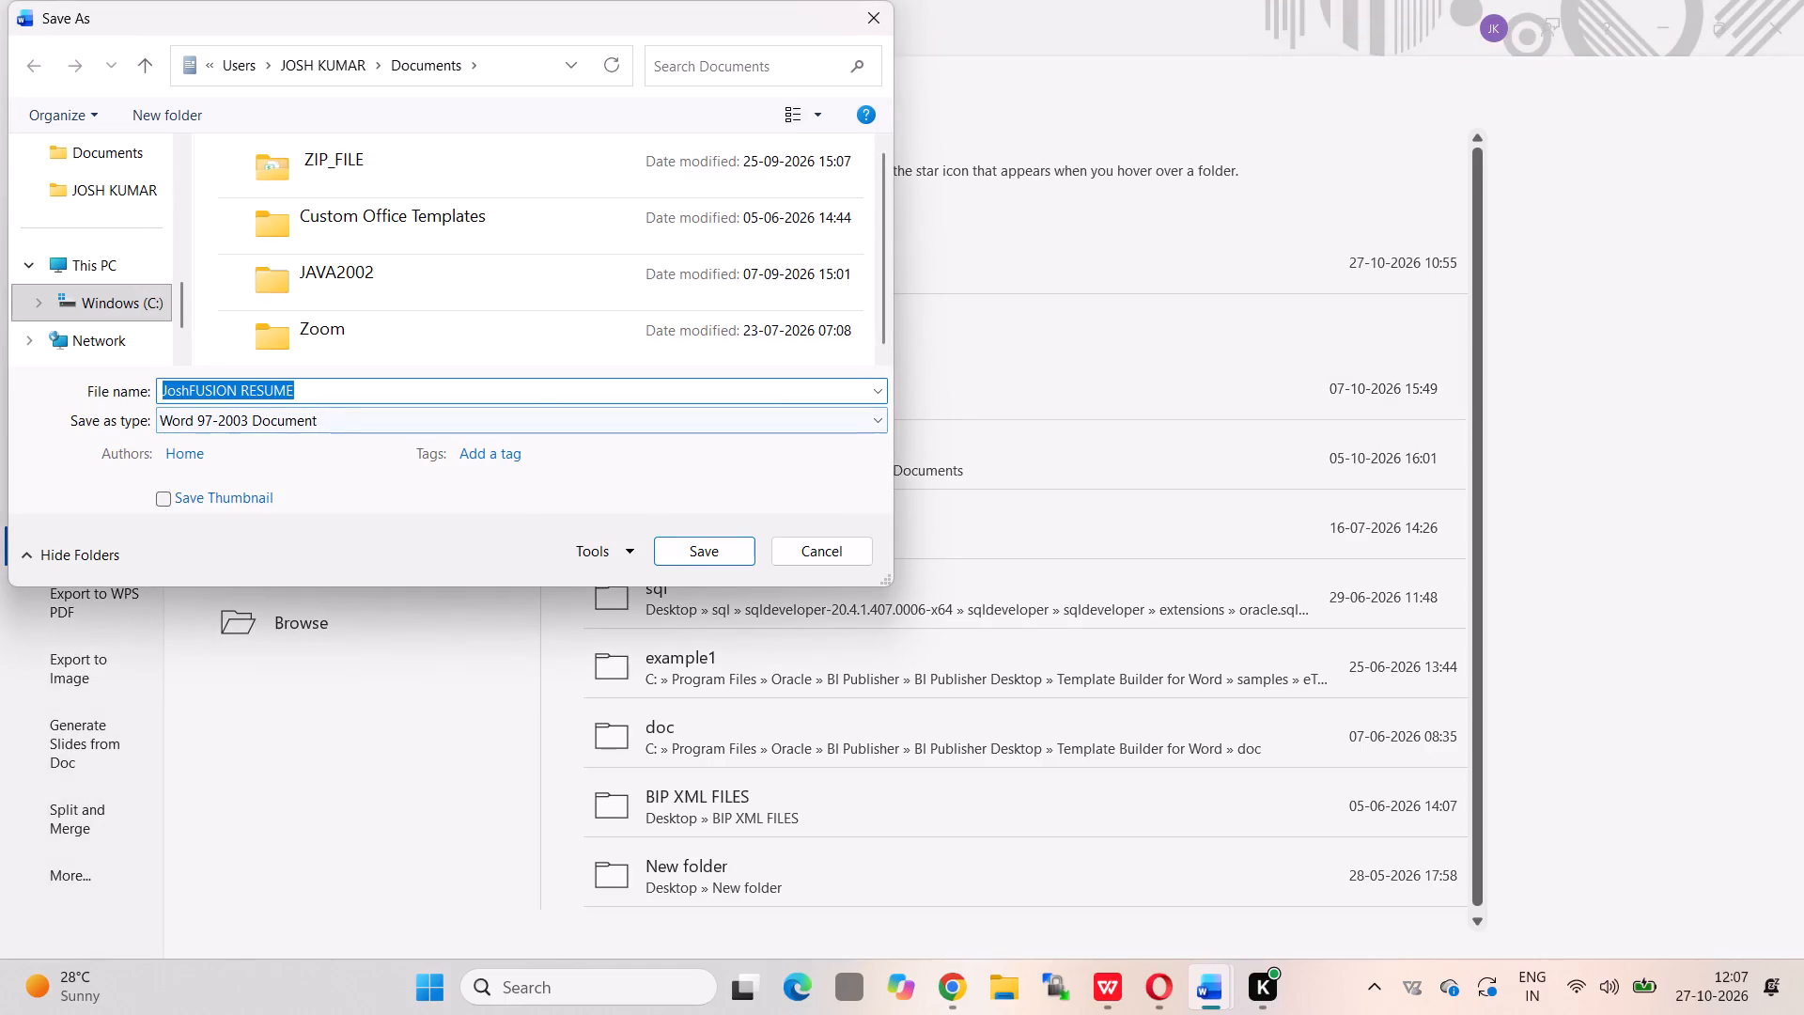
click(449, 382)
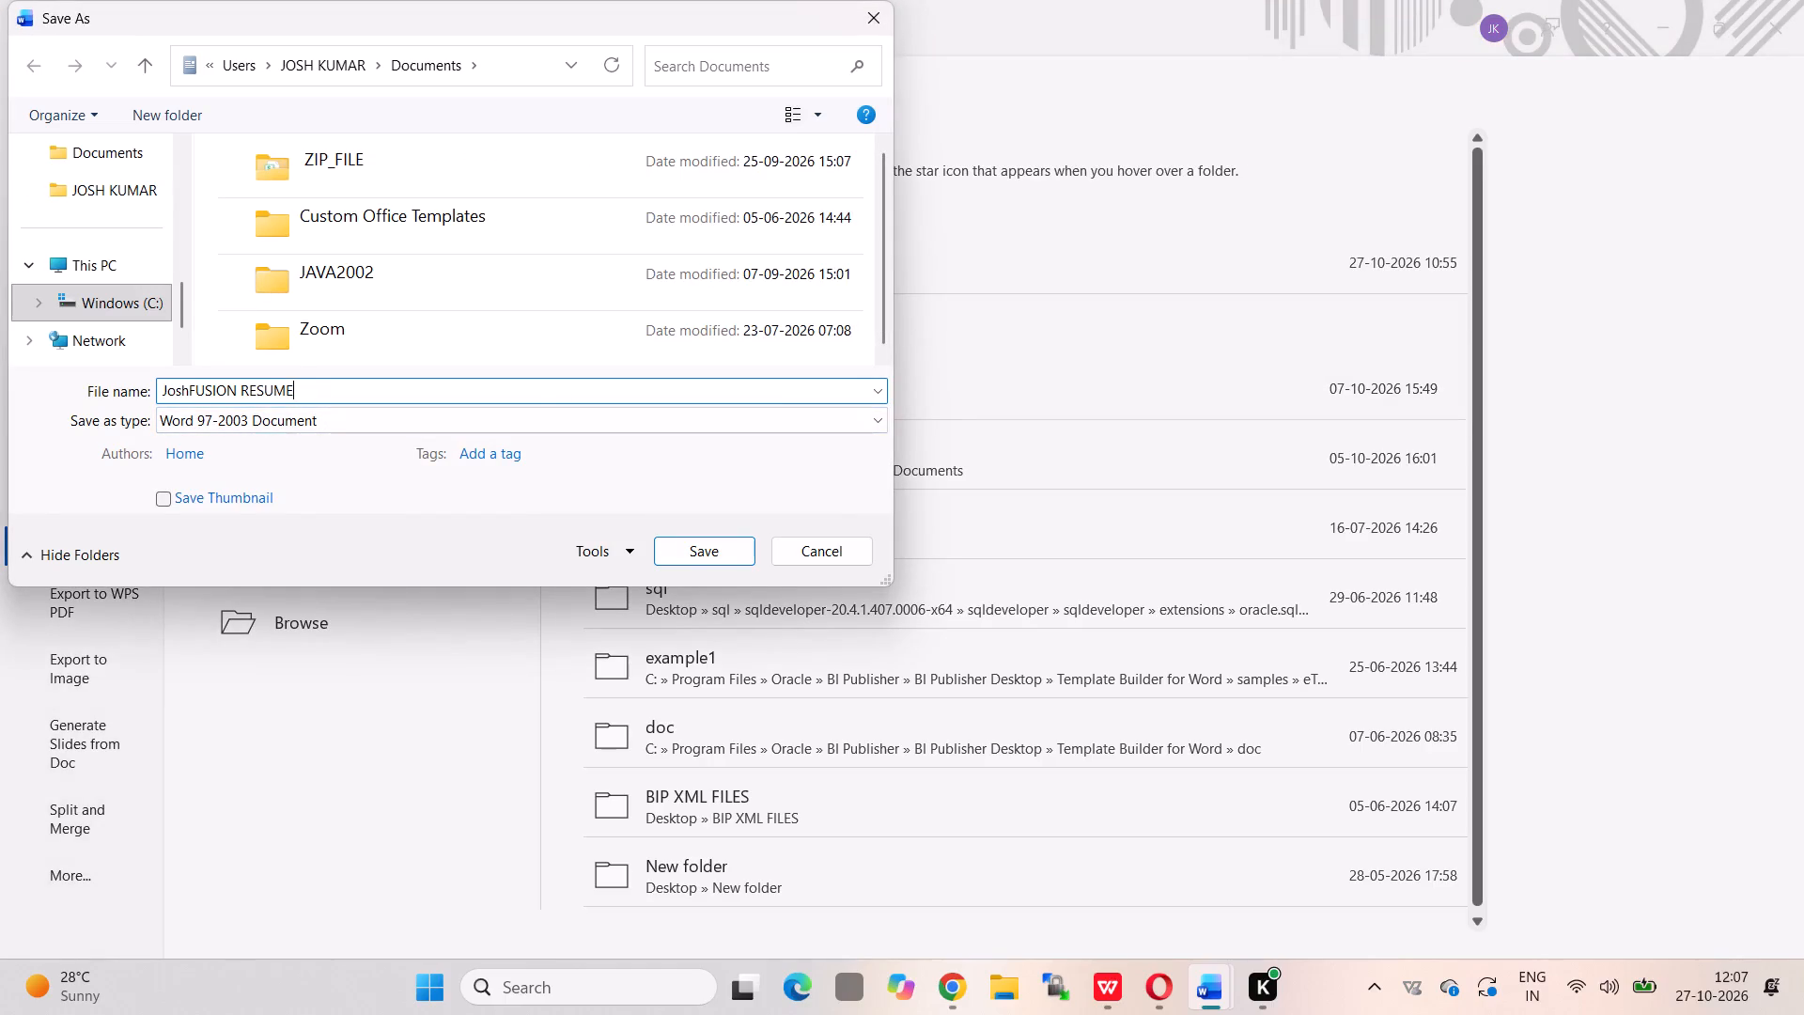
text(11)
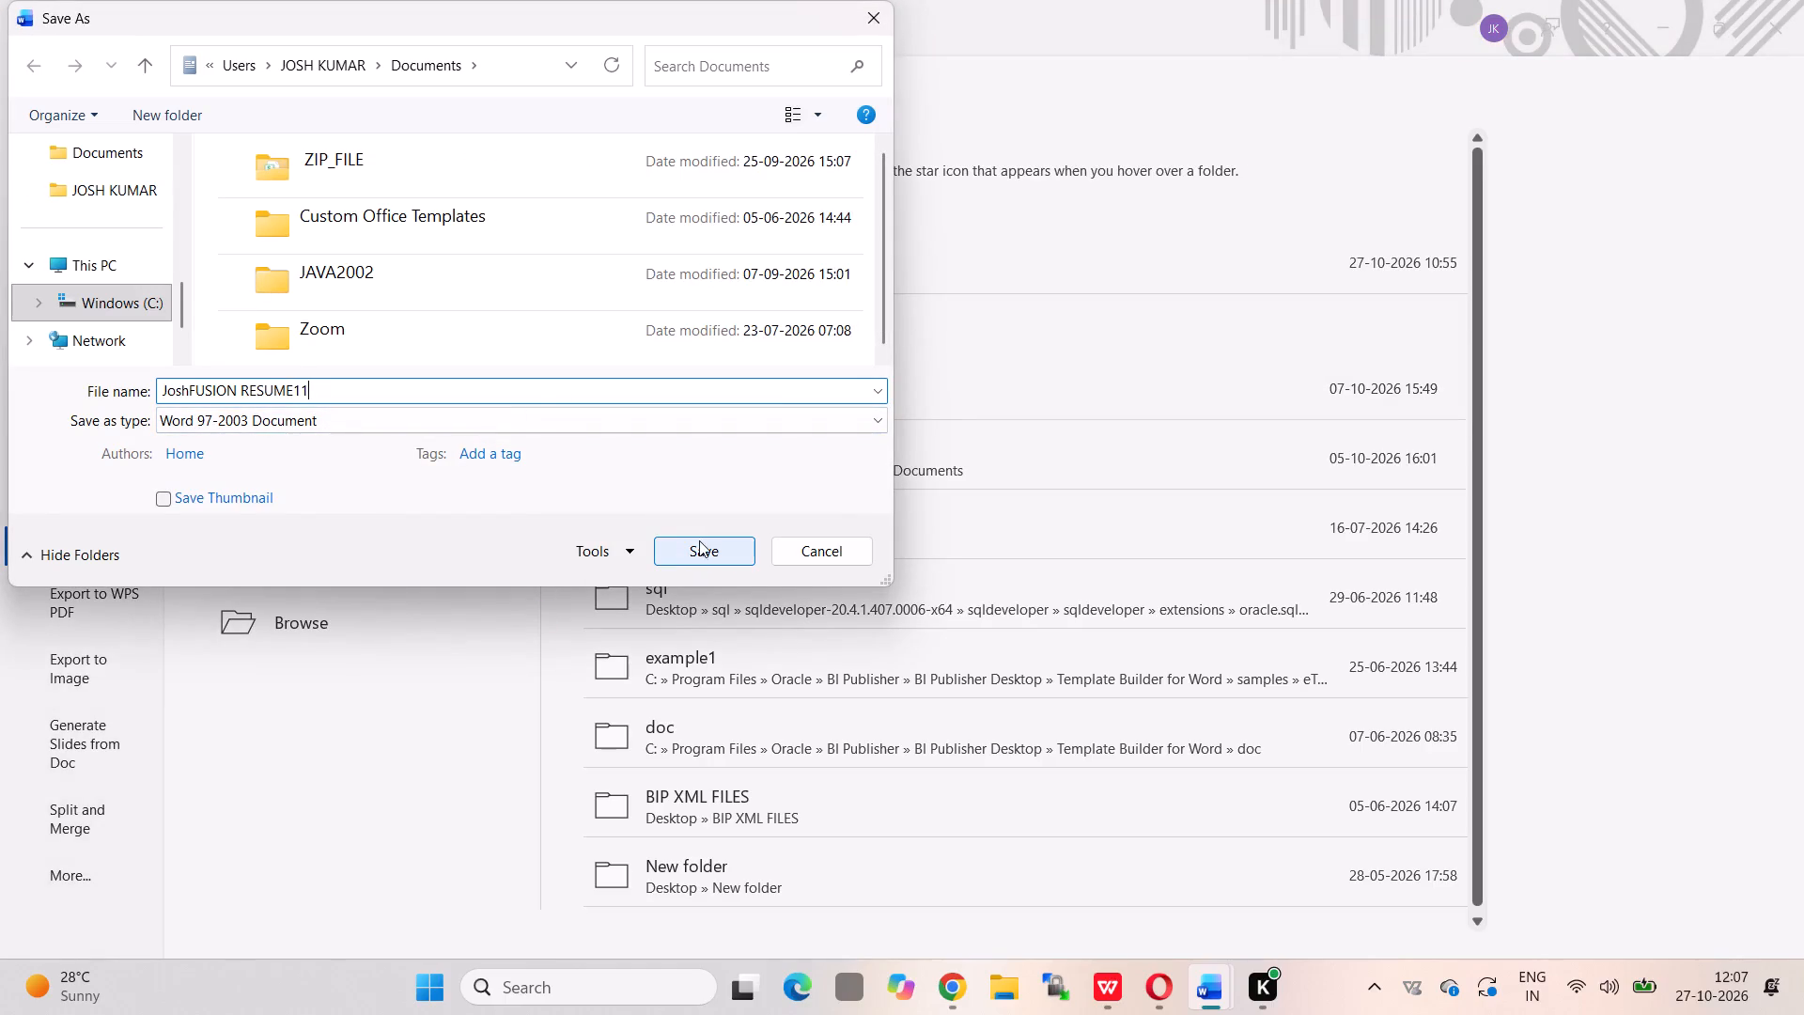
click(703, 547)
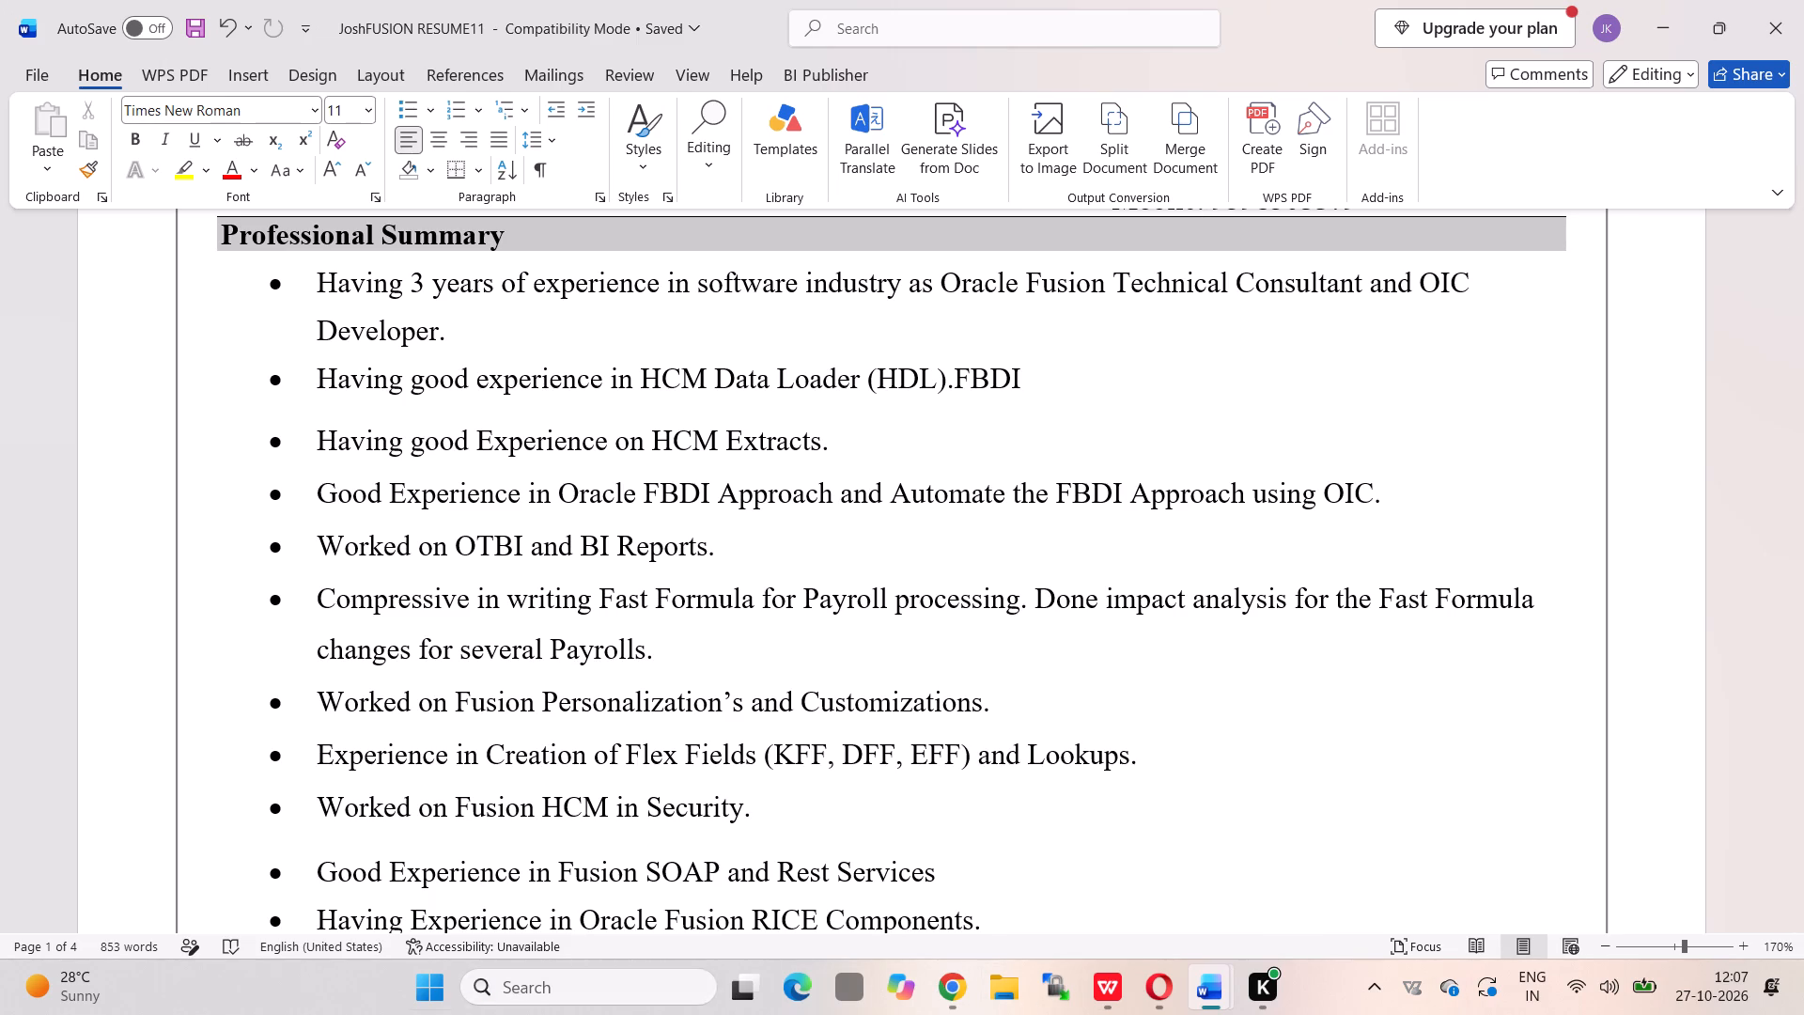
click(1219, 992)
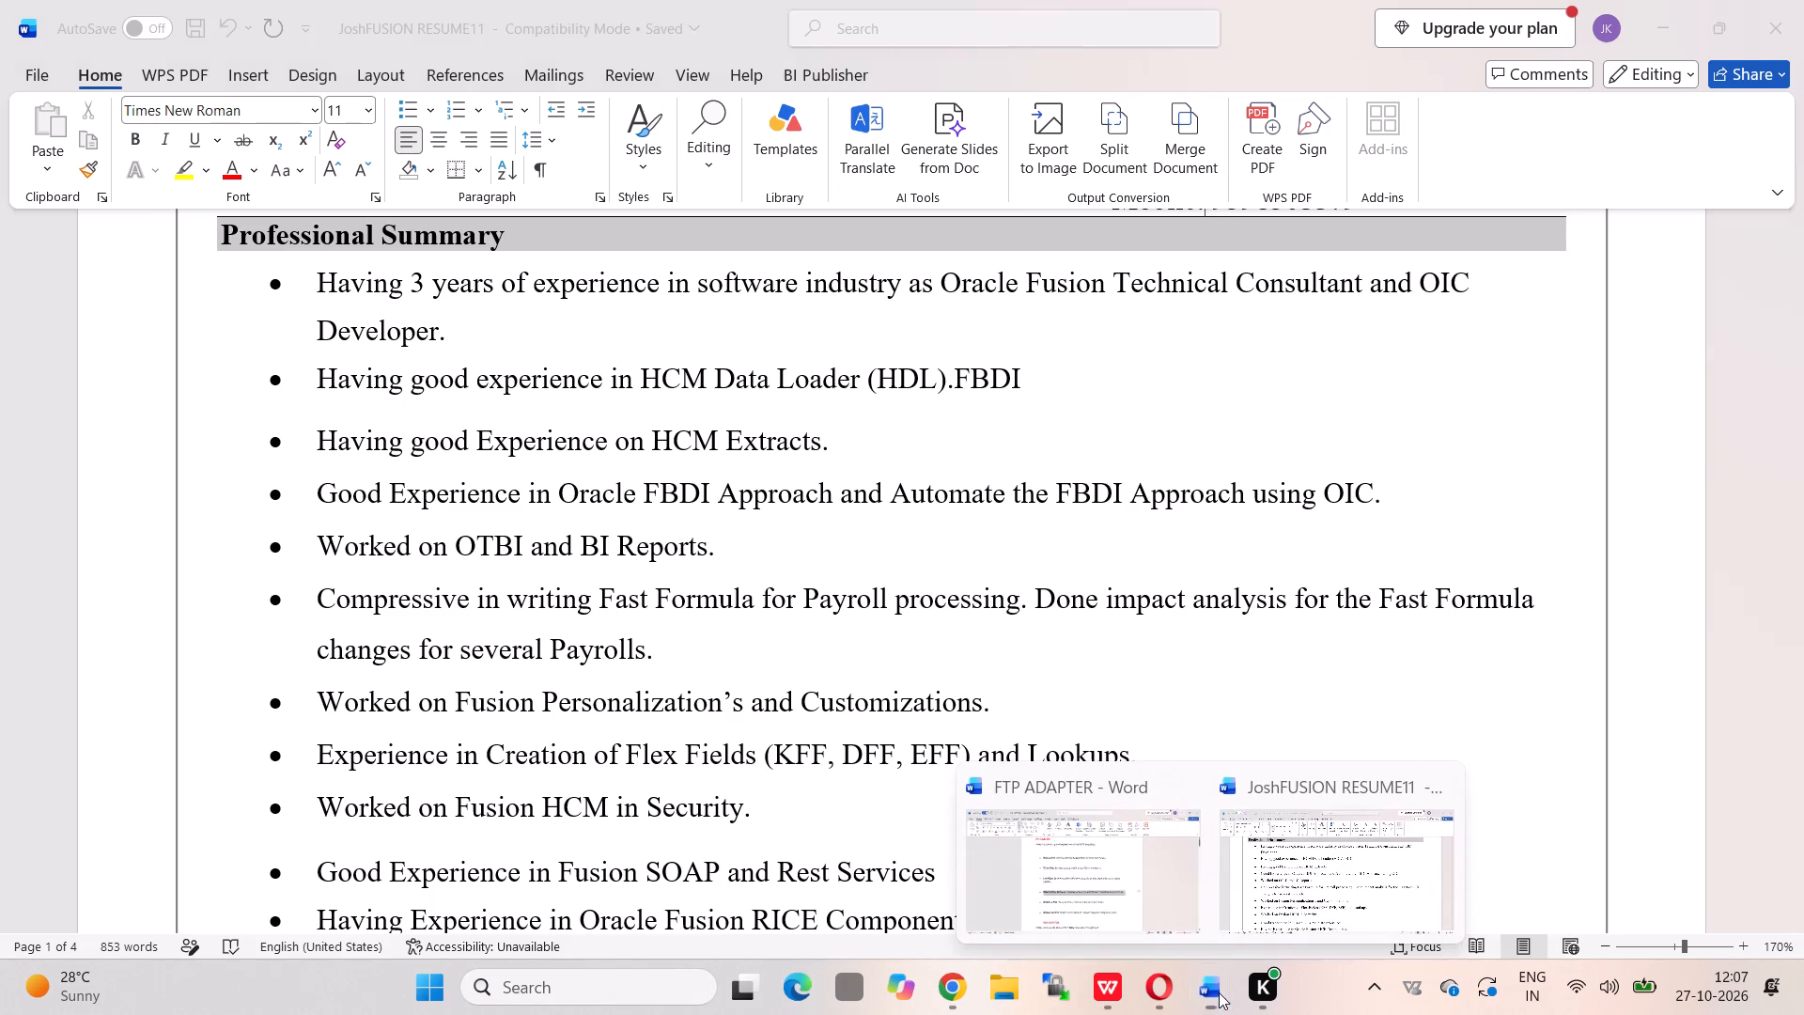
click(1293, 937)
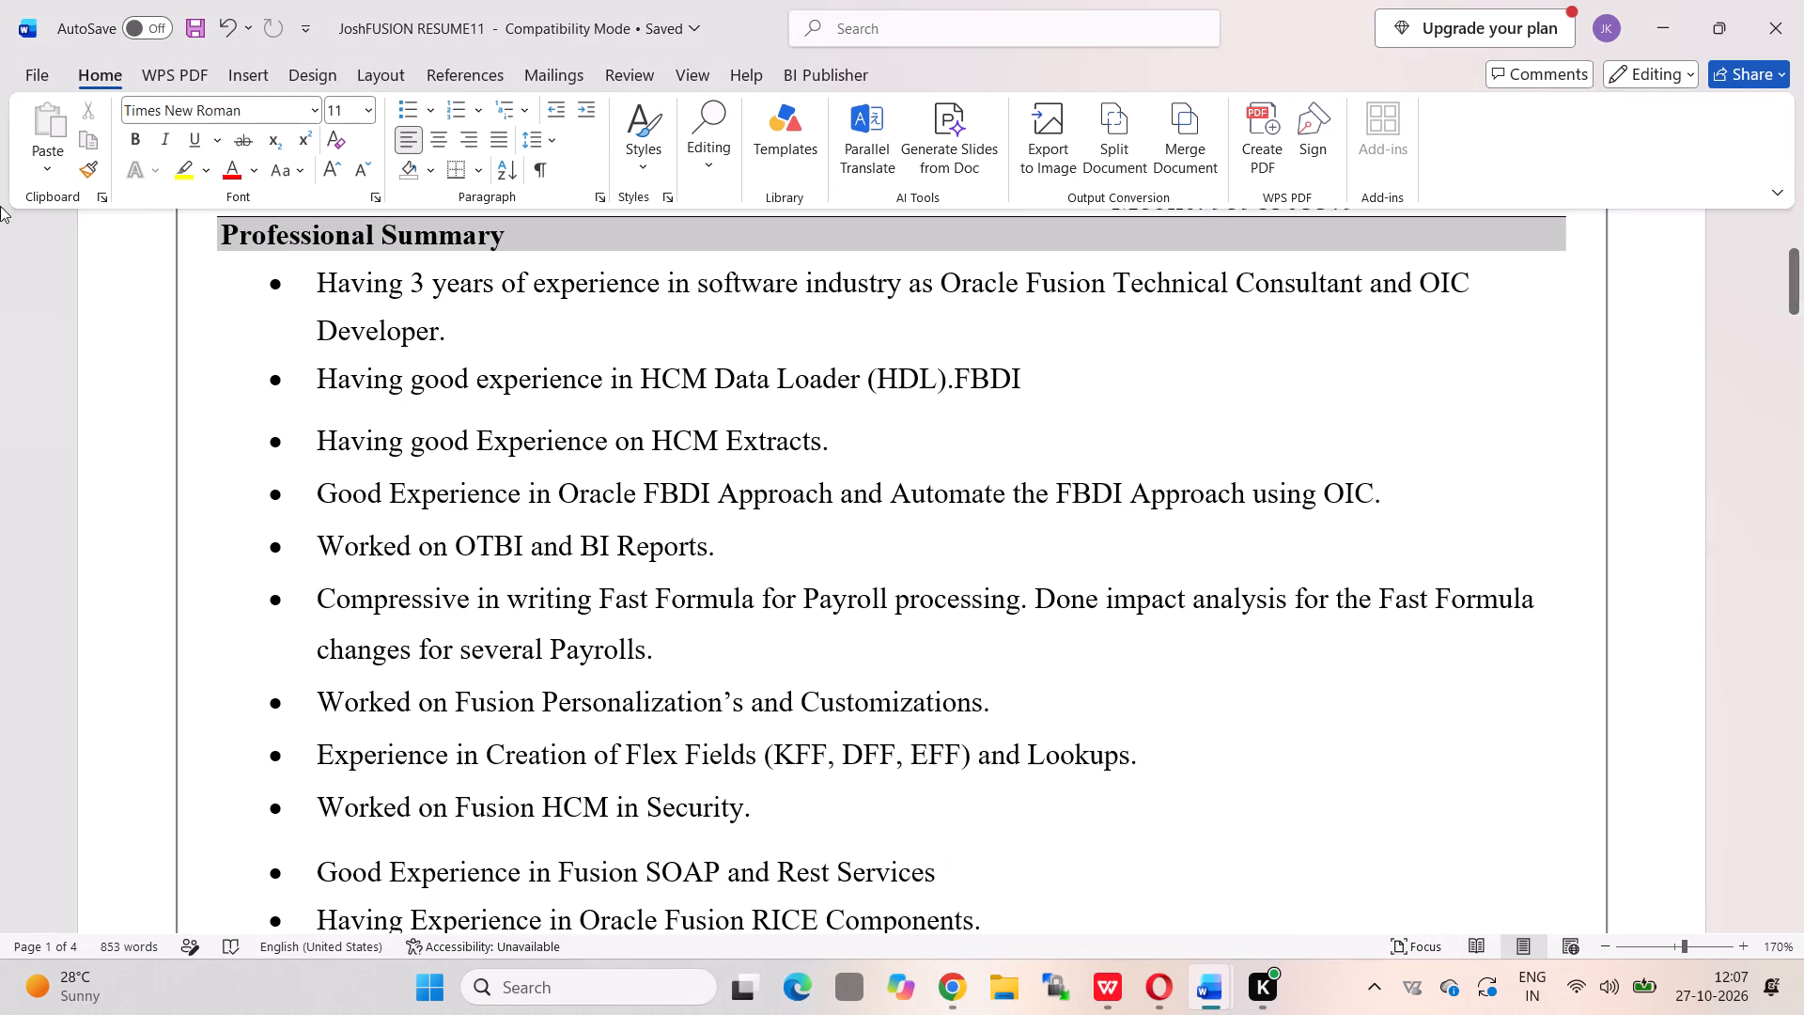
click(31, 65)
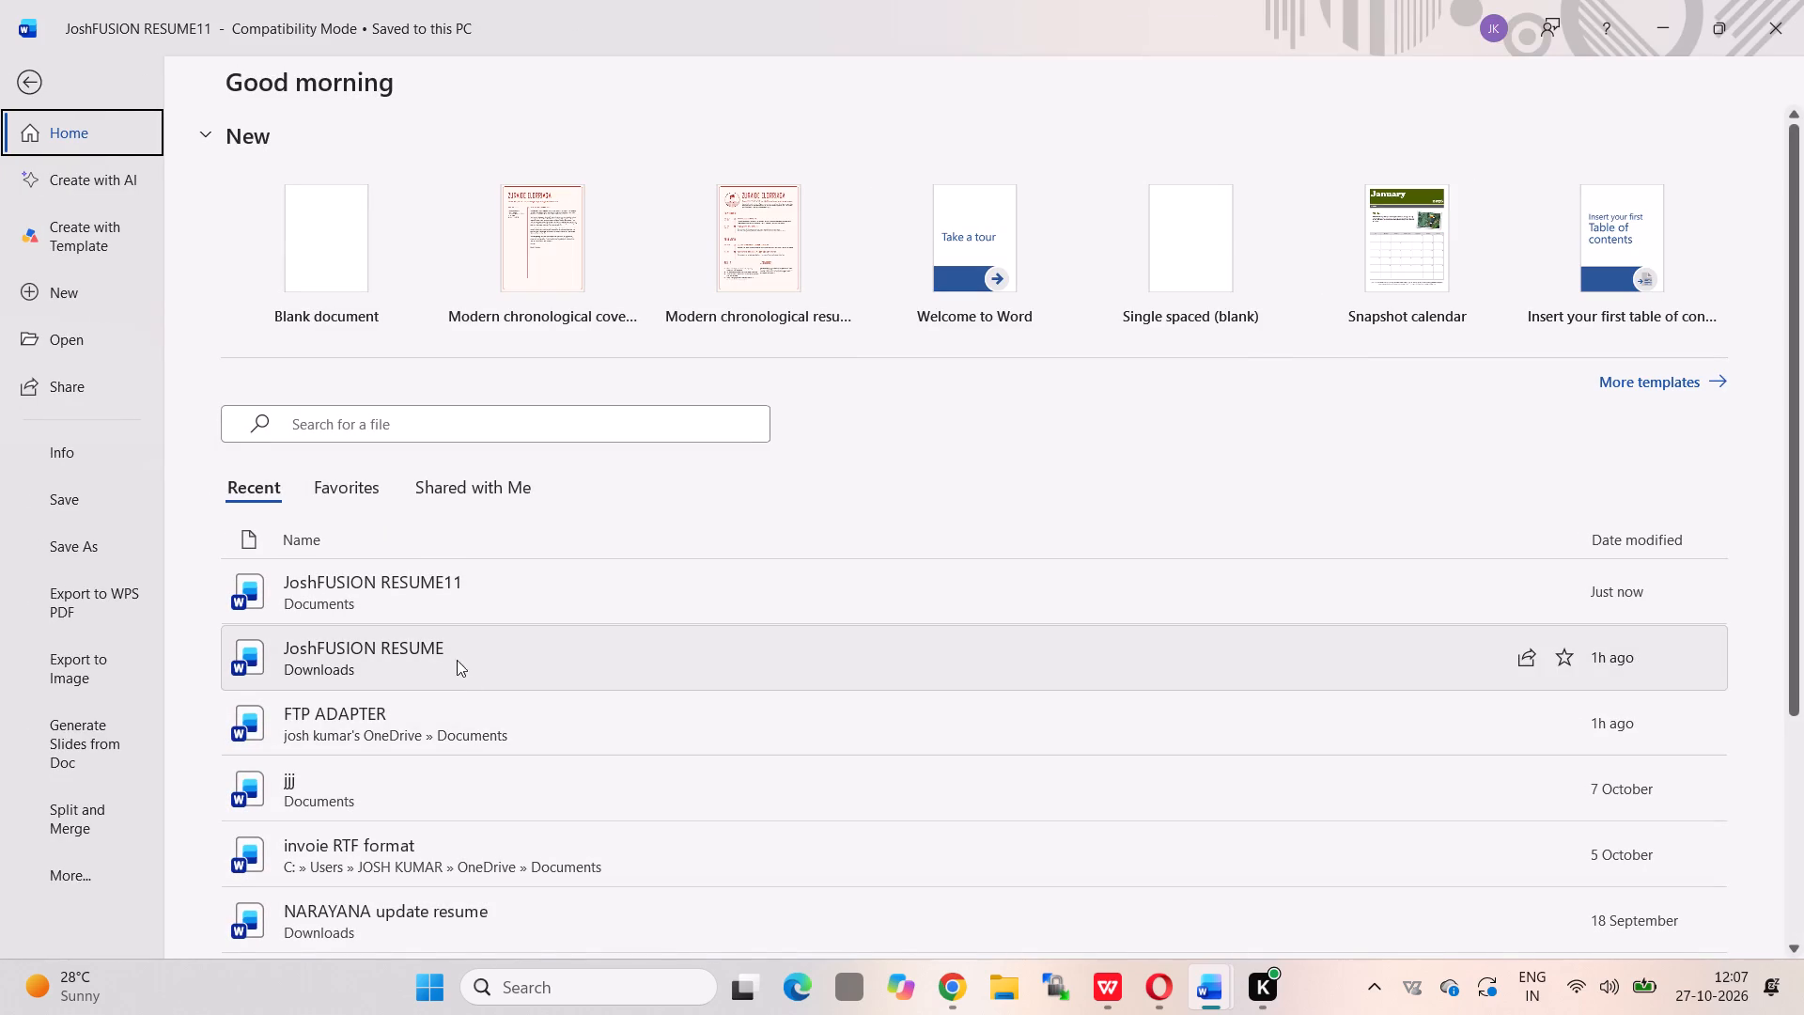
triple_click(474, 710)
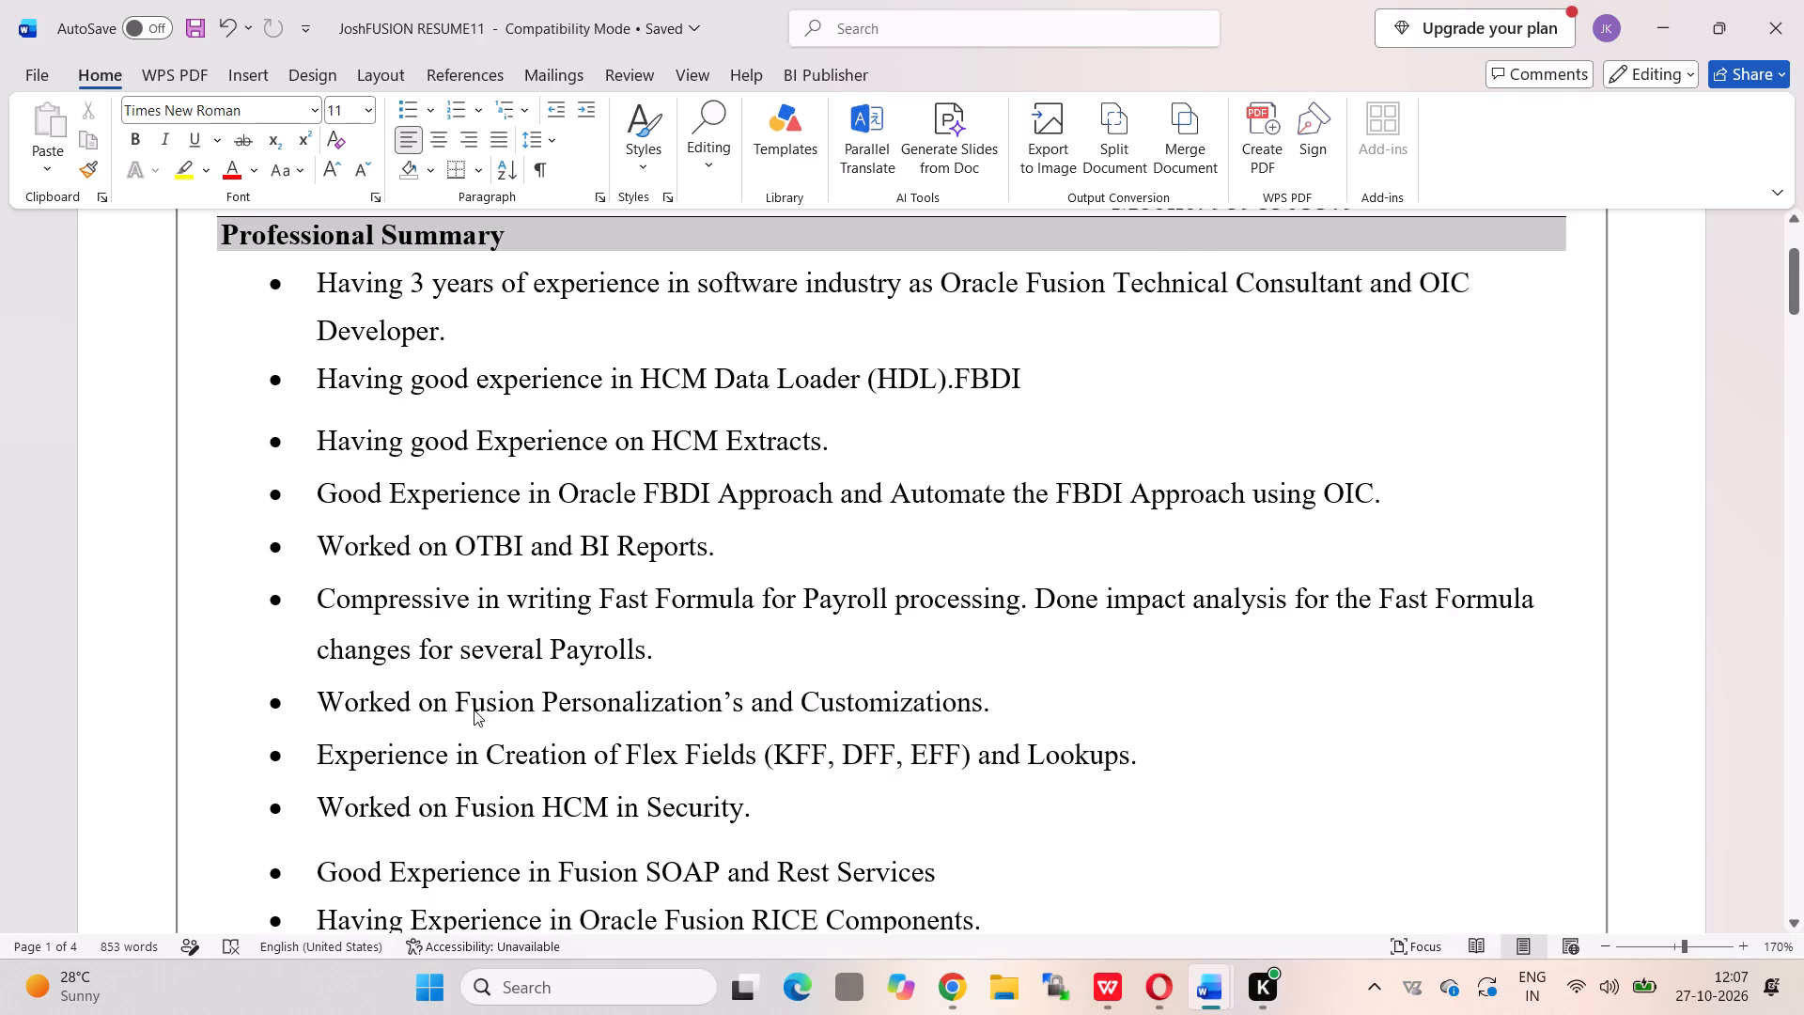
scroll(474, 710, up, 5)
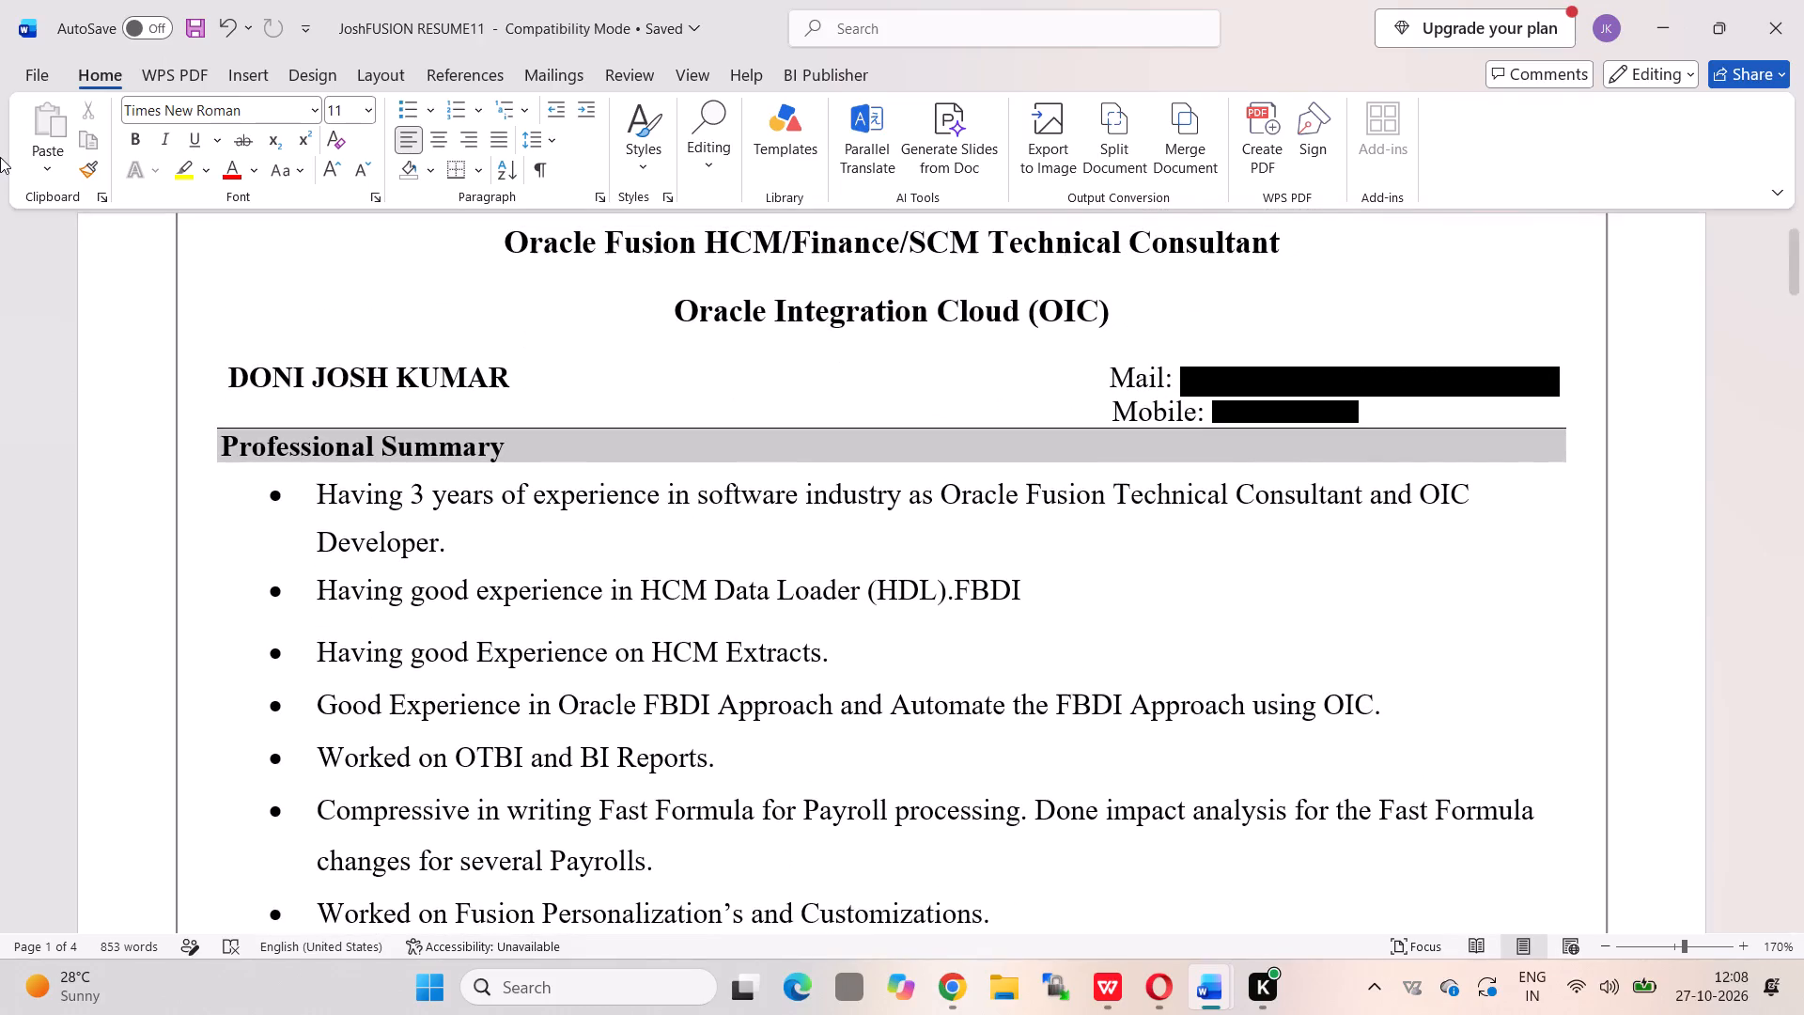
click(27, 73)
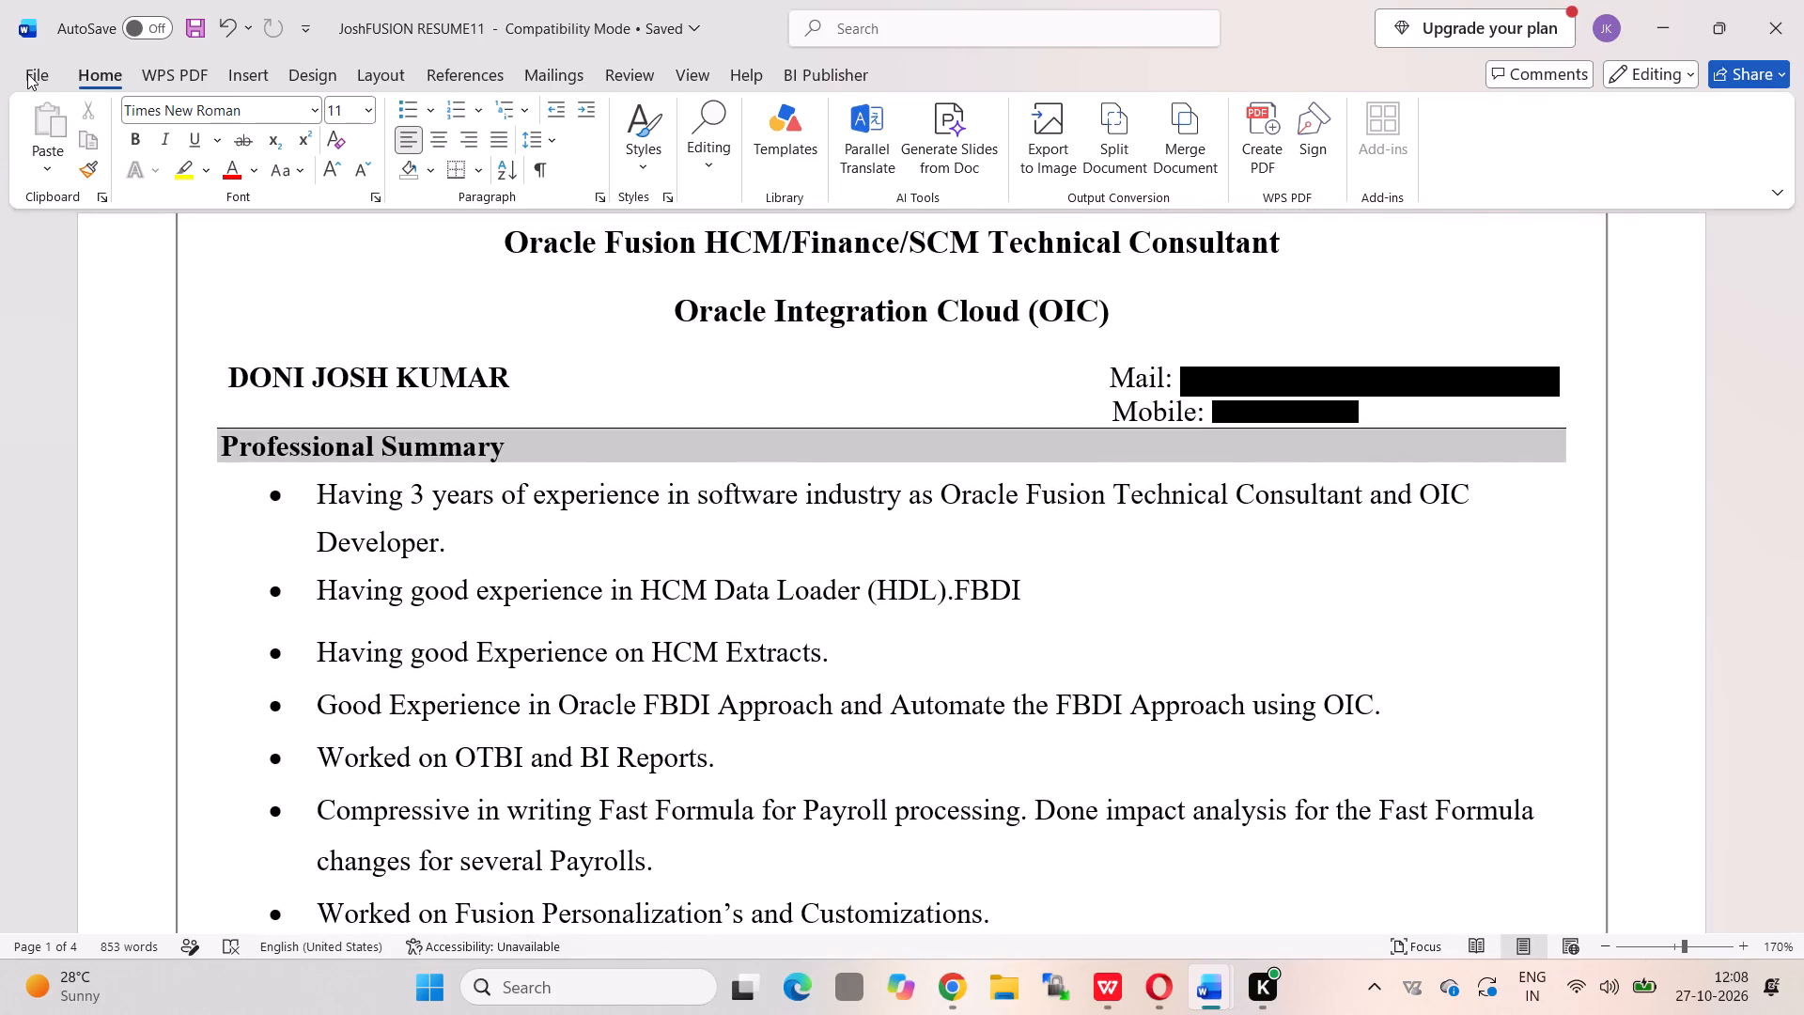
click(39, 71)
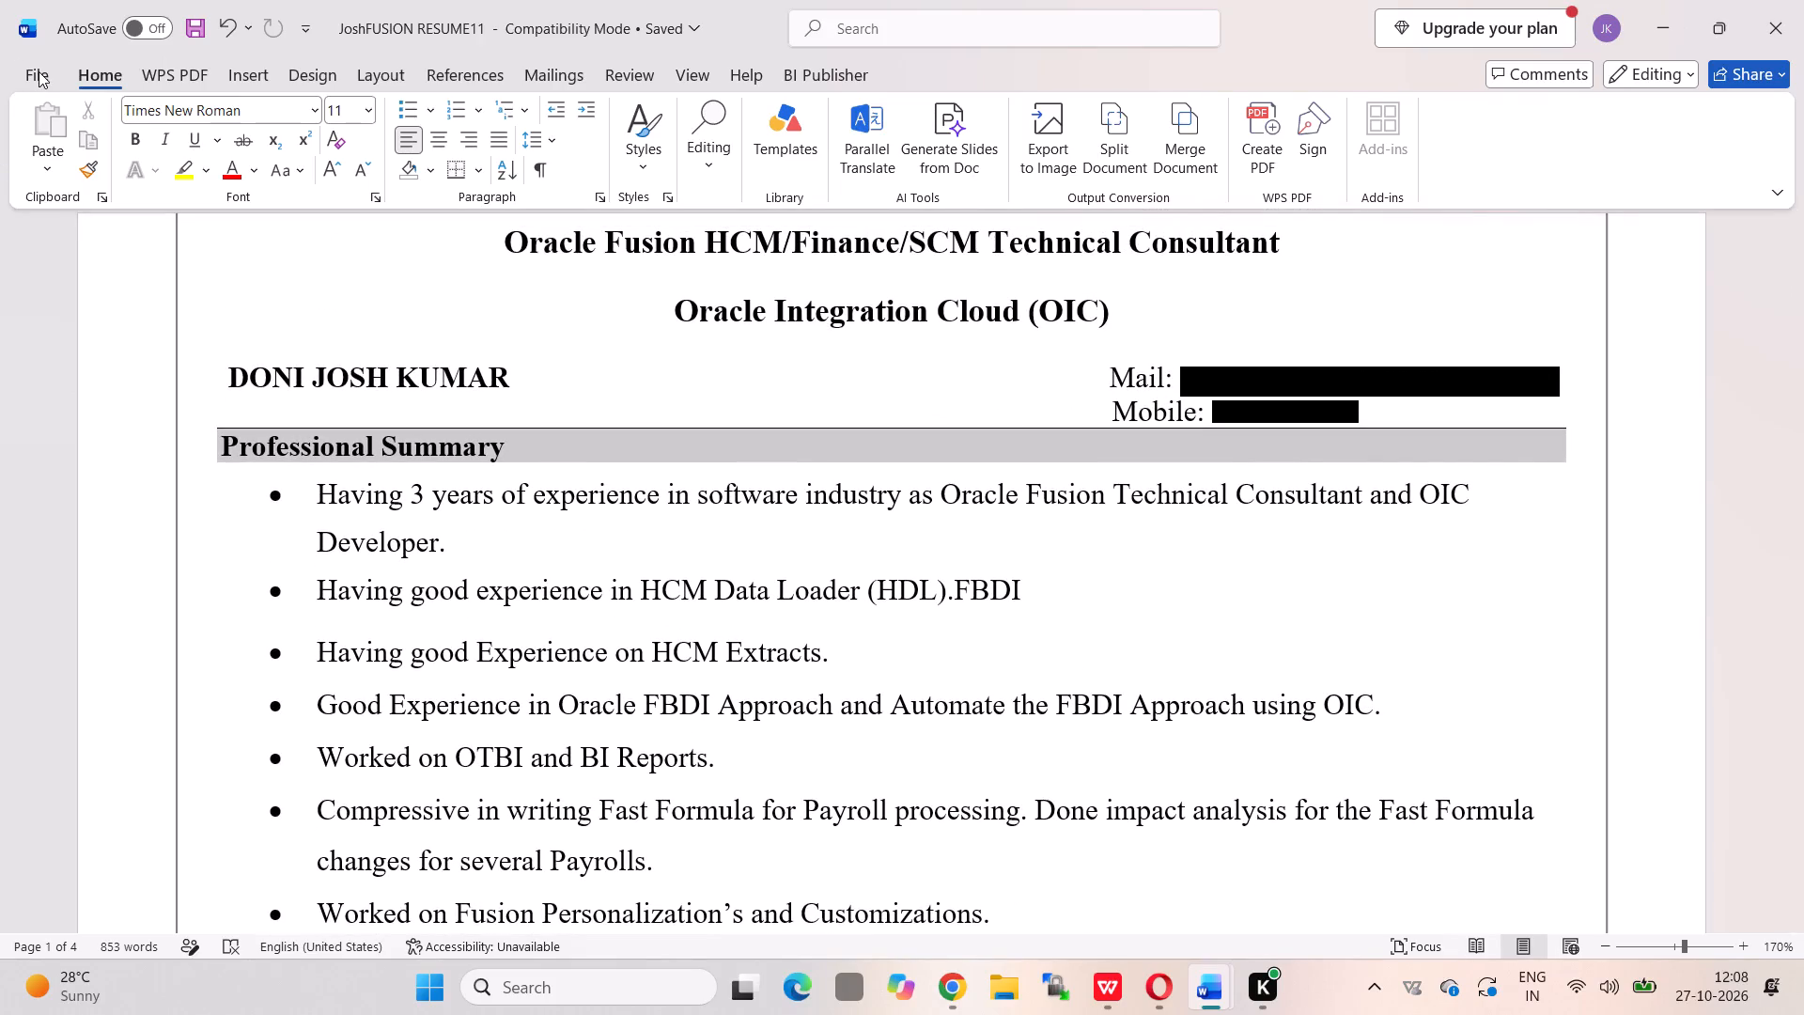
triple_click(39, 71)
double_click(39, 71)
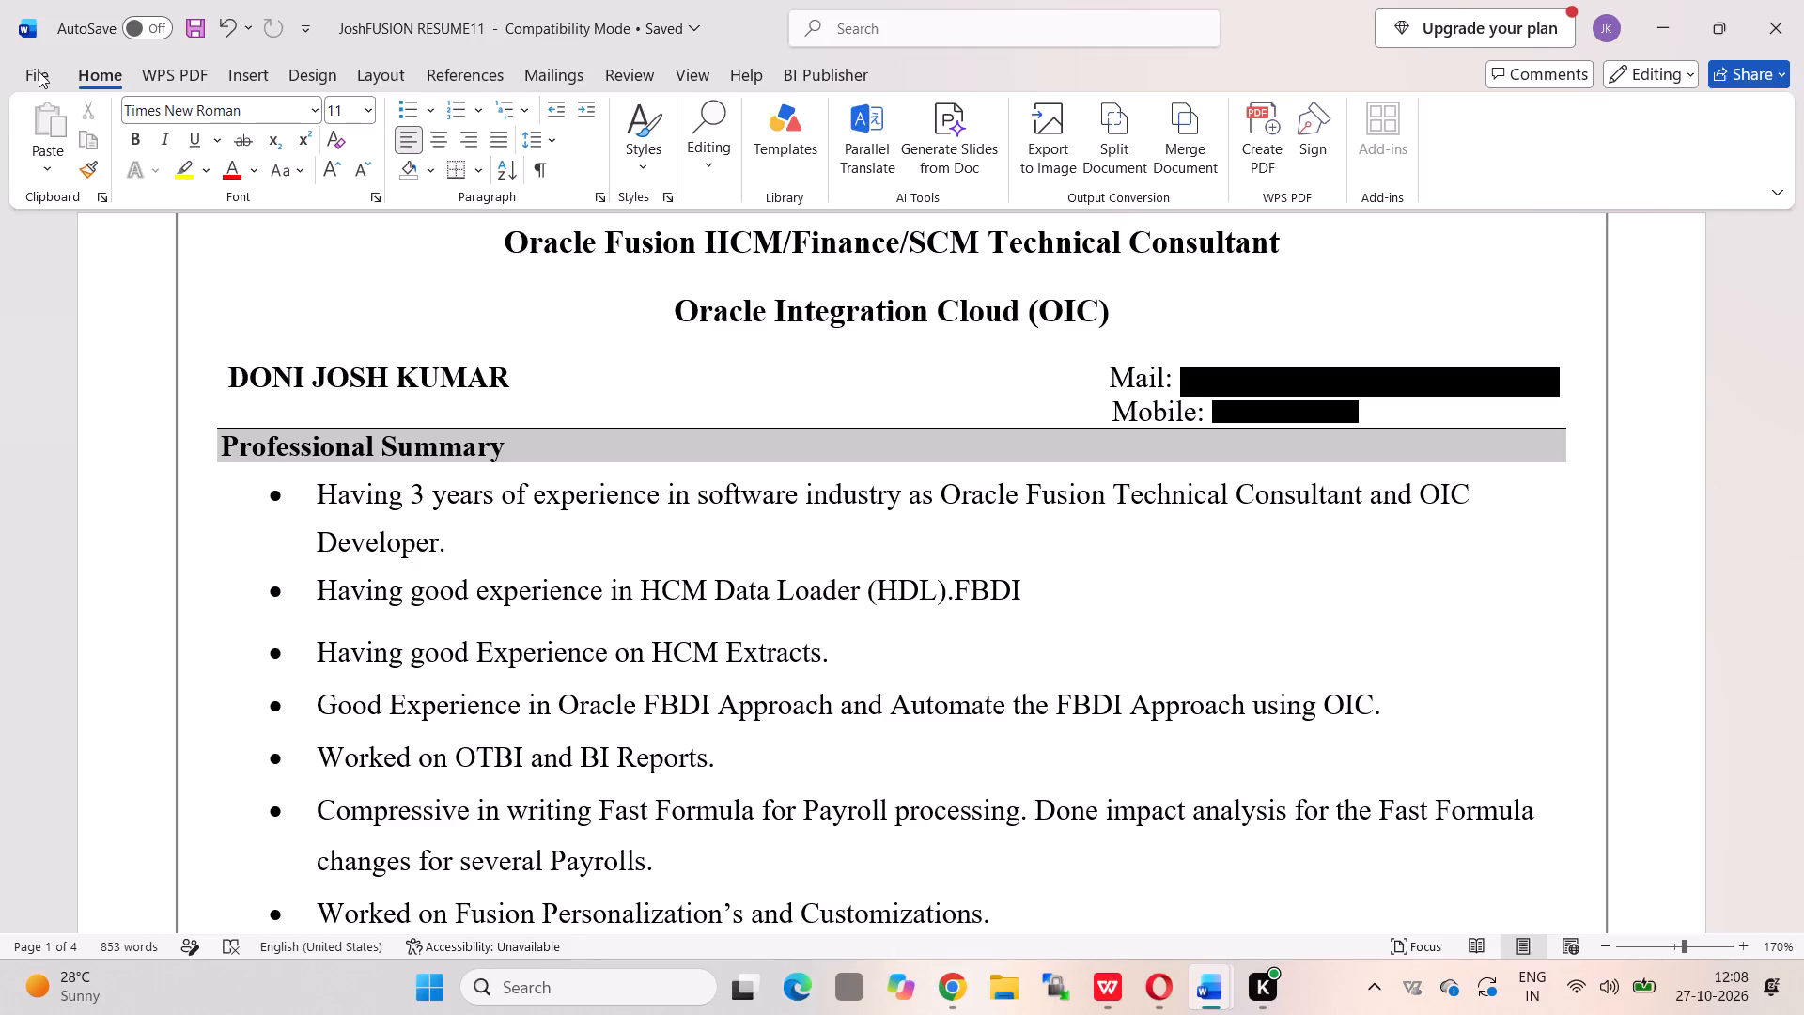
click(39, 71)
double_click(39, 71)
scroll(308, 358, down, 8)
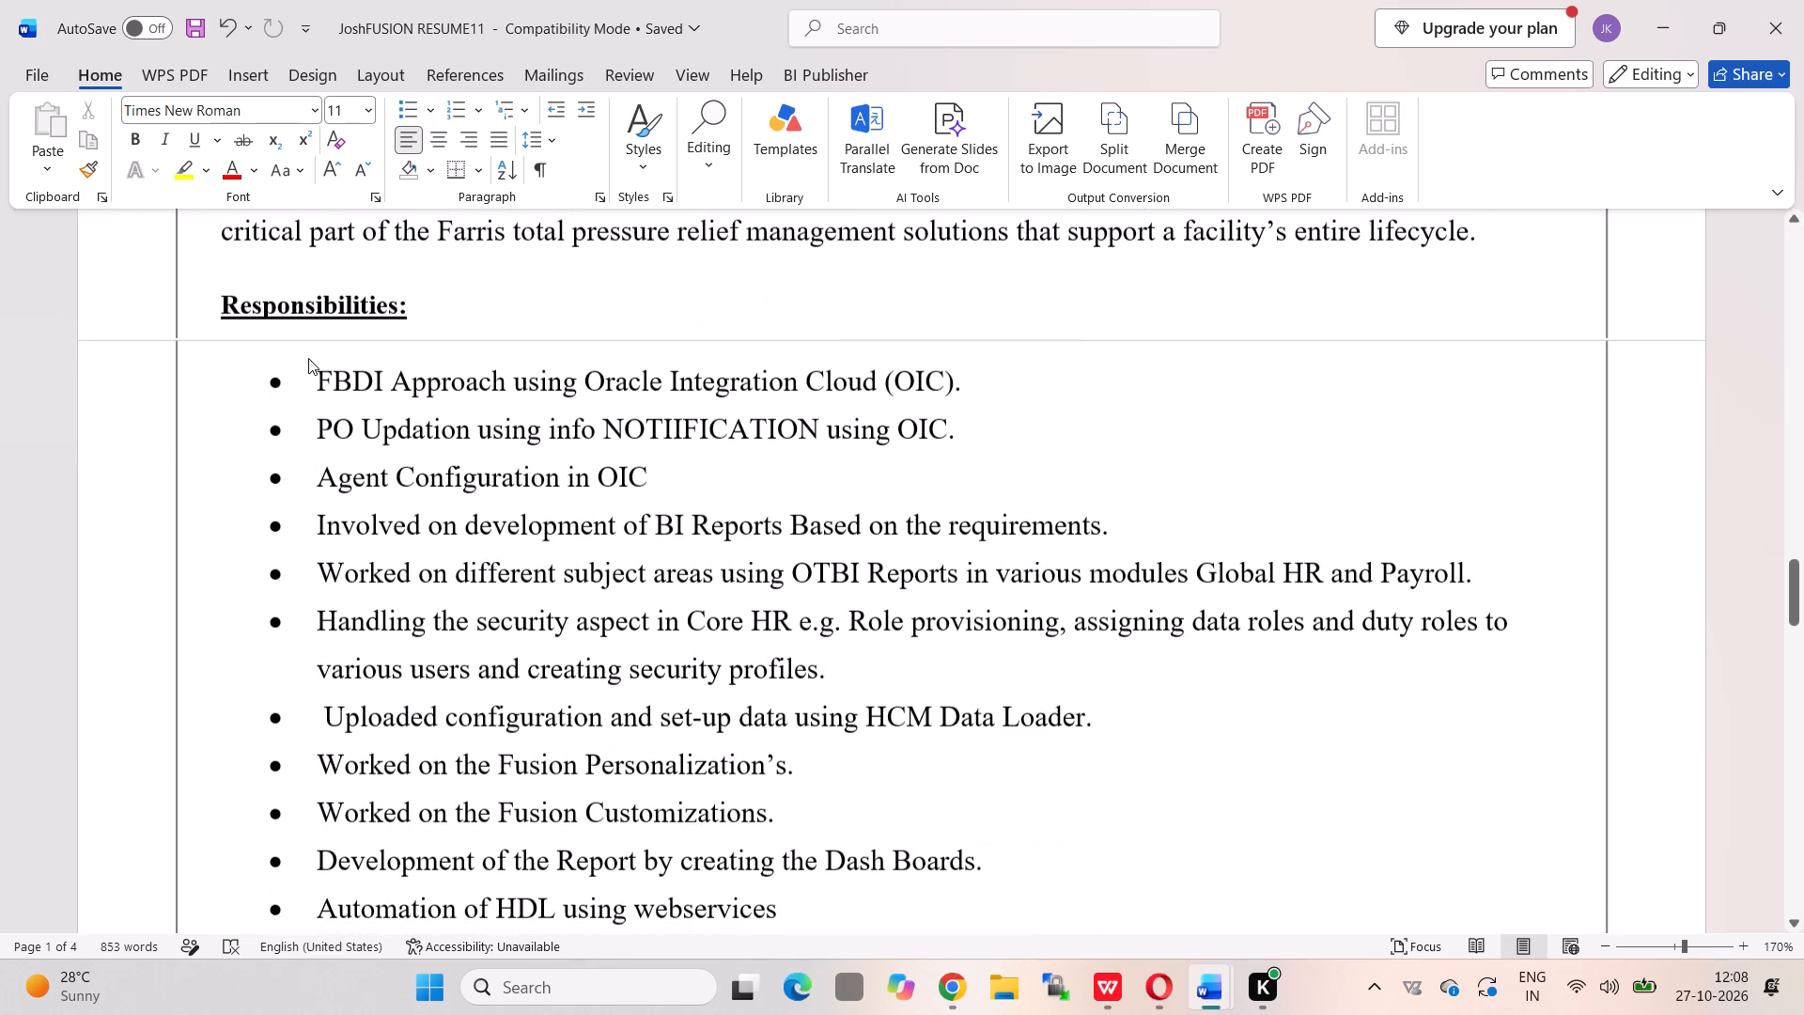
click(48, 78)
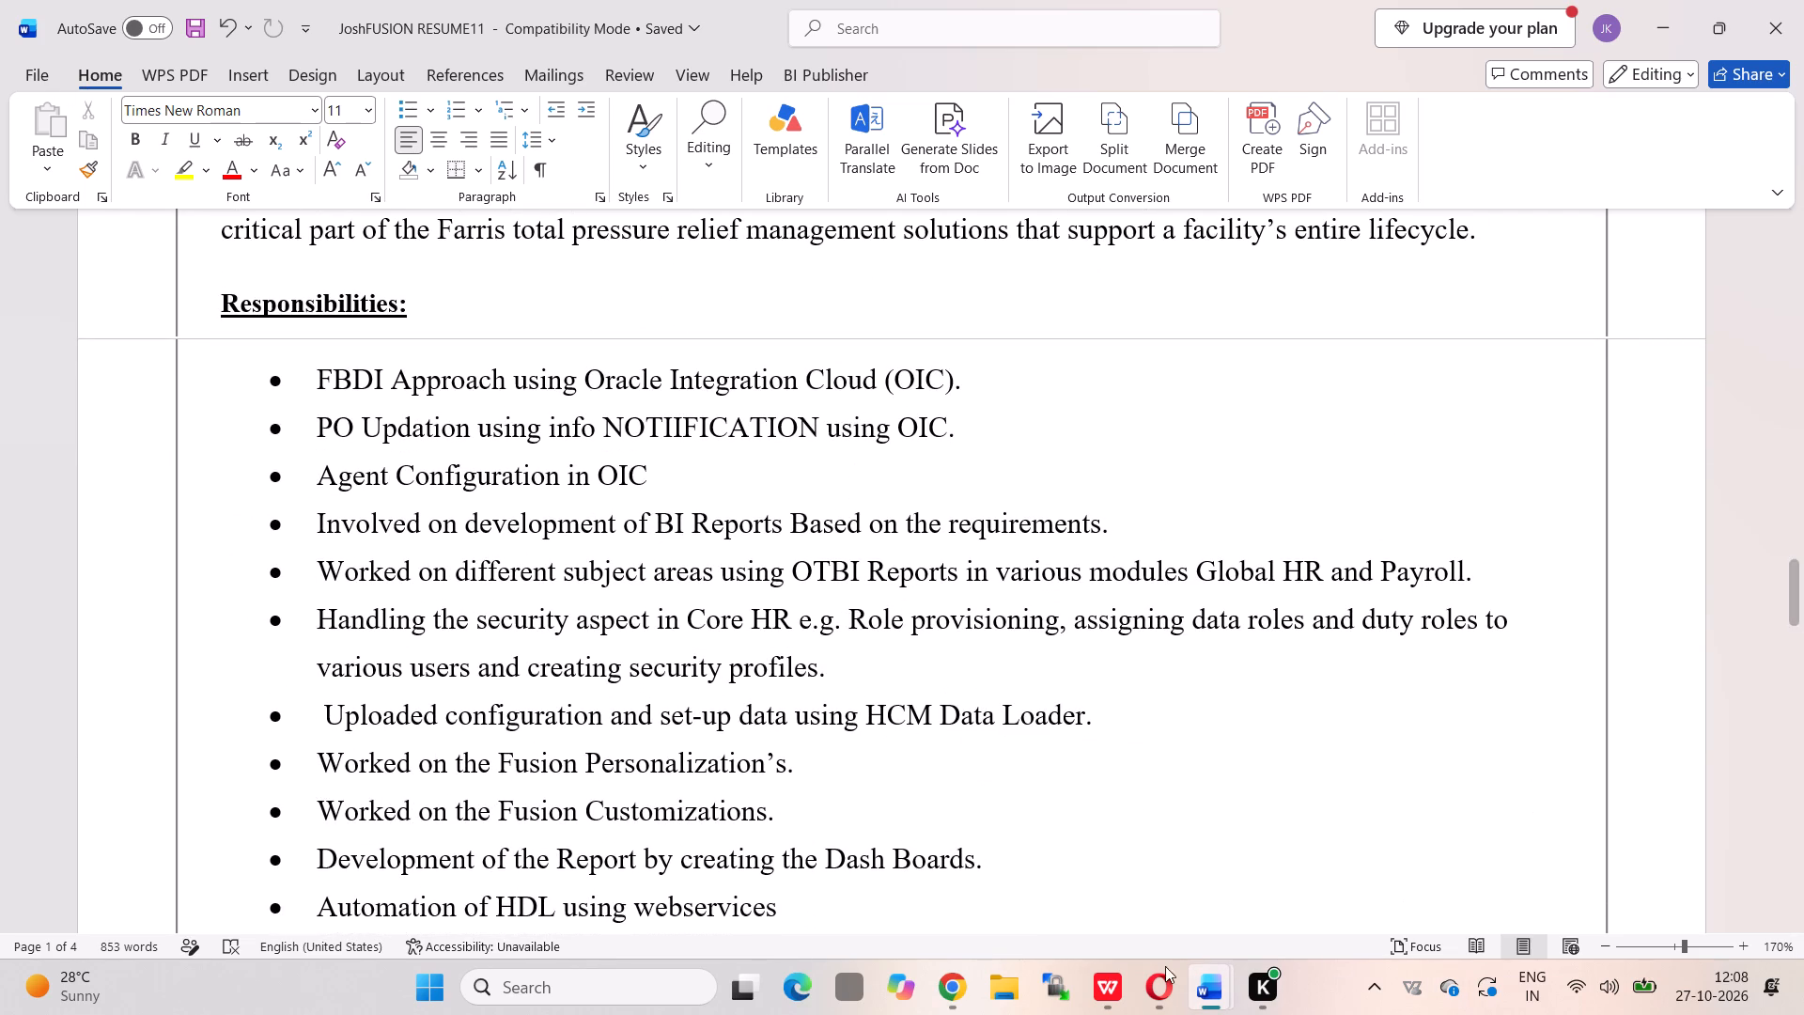
Switch to the FTP ADAPTER document in Word and skim its FTP, REST and SOAP adapter notes.
click(1193, 980)
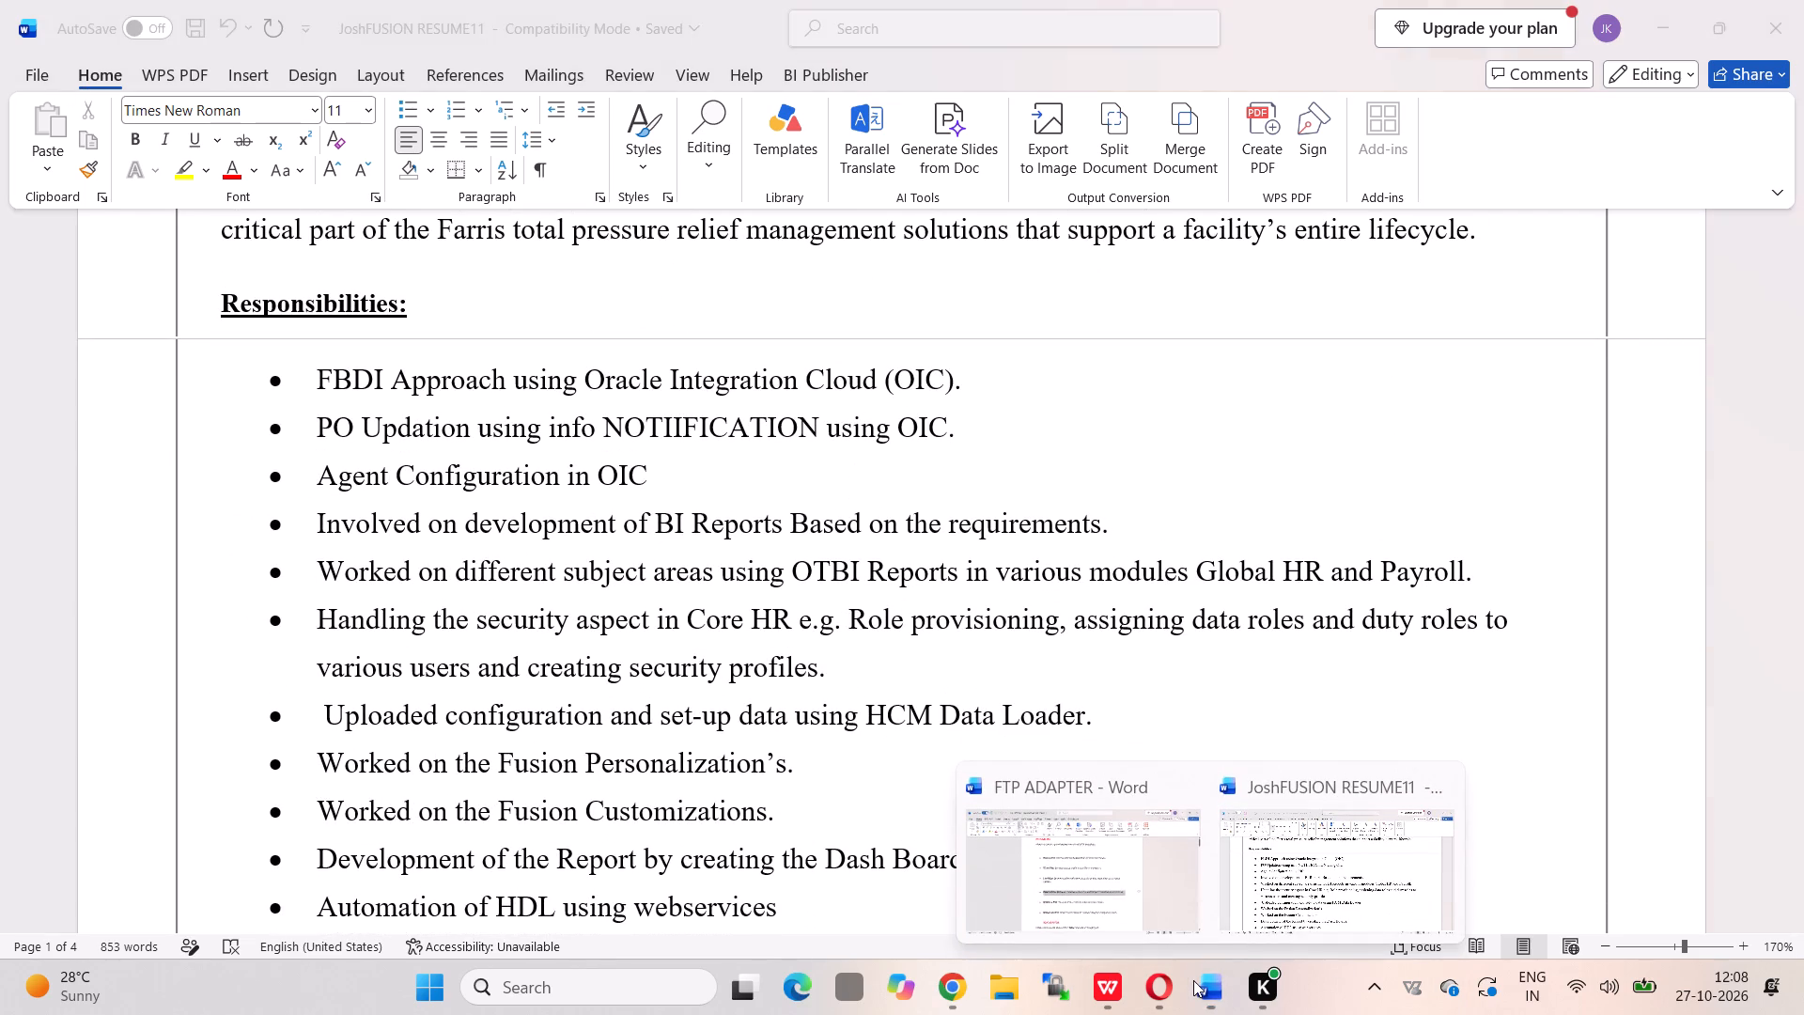
triple_click(1193, 980)
click(1062, 857)
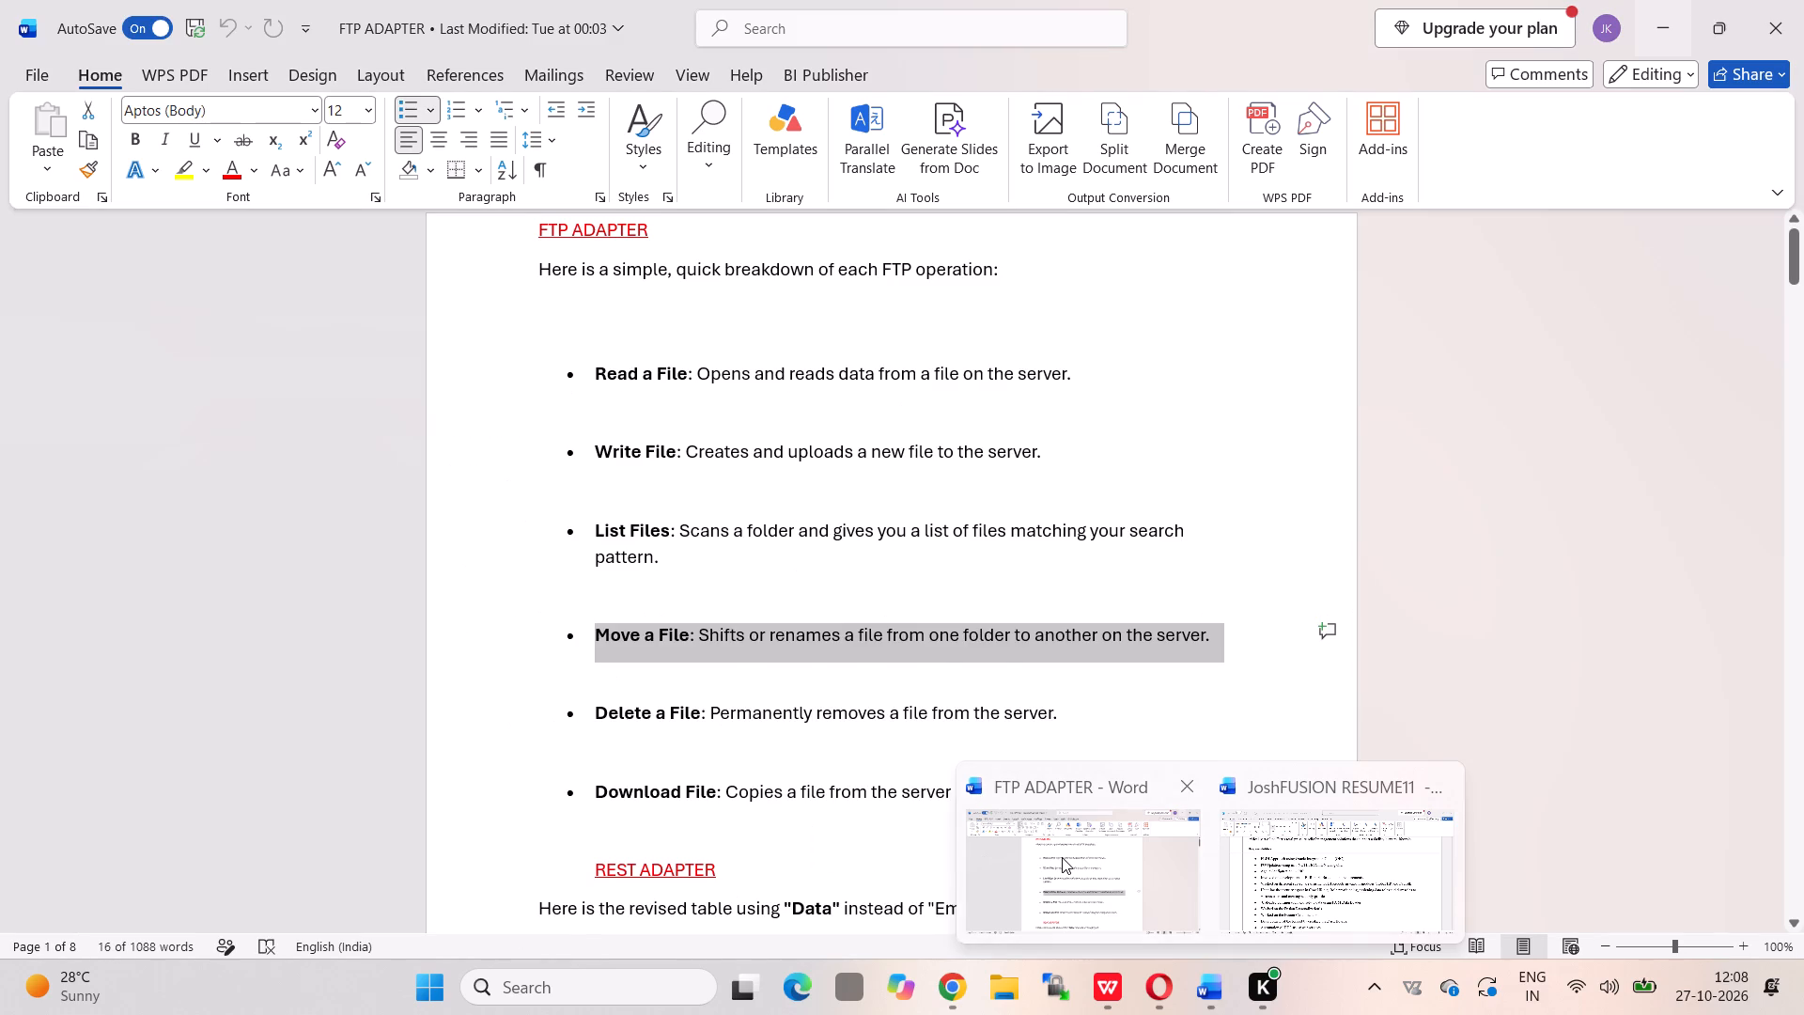
scroll(867, 473, up, 3)
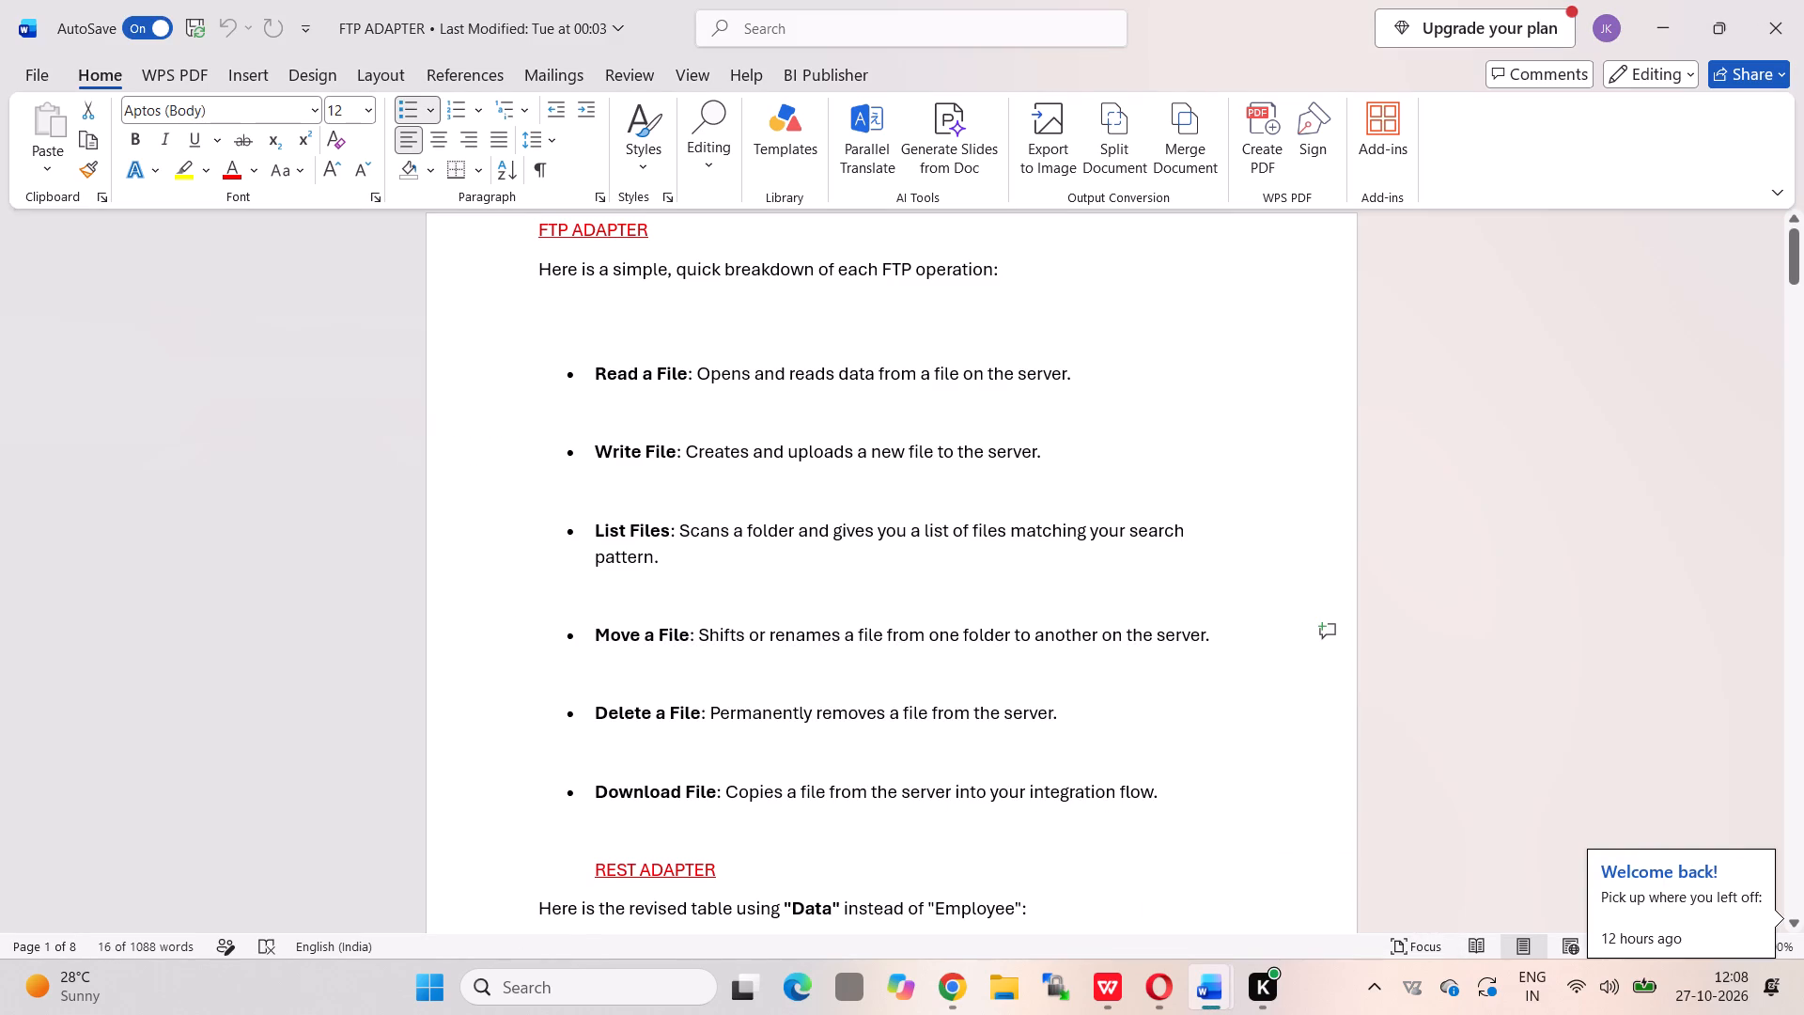
ctrl+scroll(867, 473, up, 1)
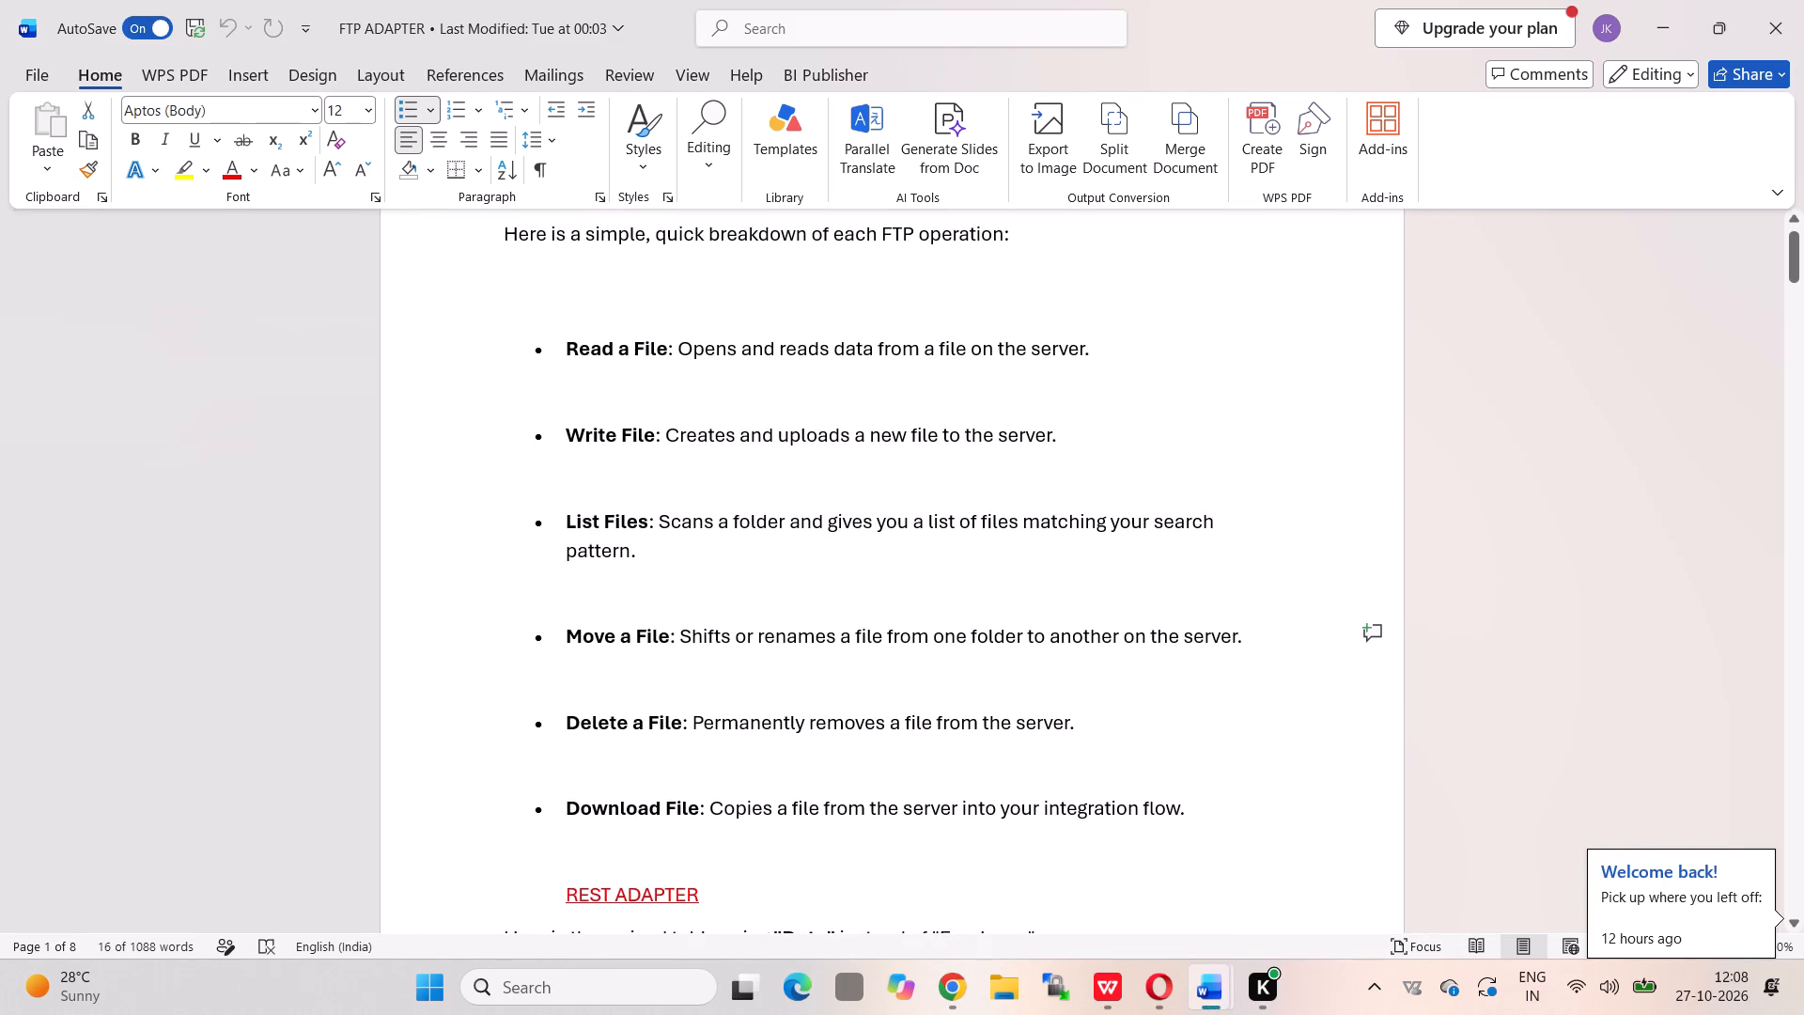
scroll(732, 403, up, 1)
ctrl+scroll(732, 403, down, 3)
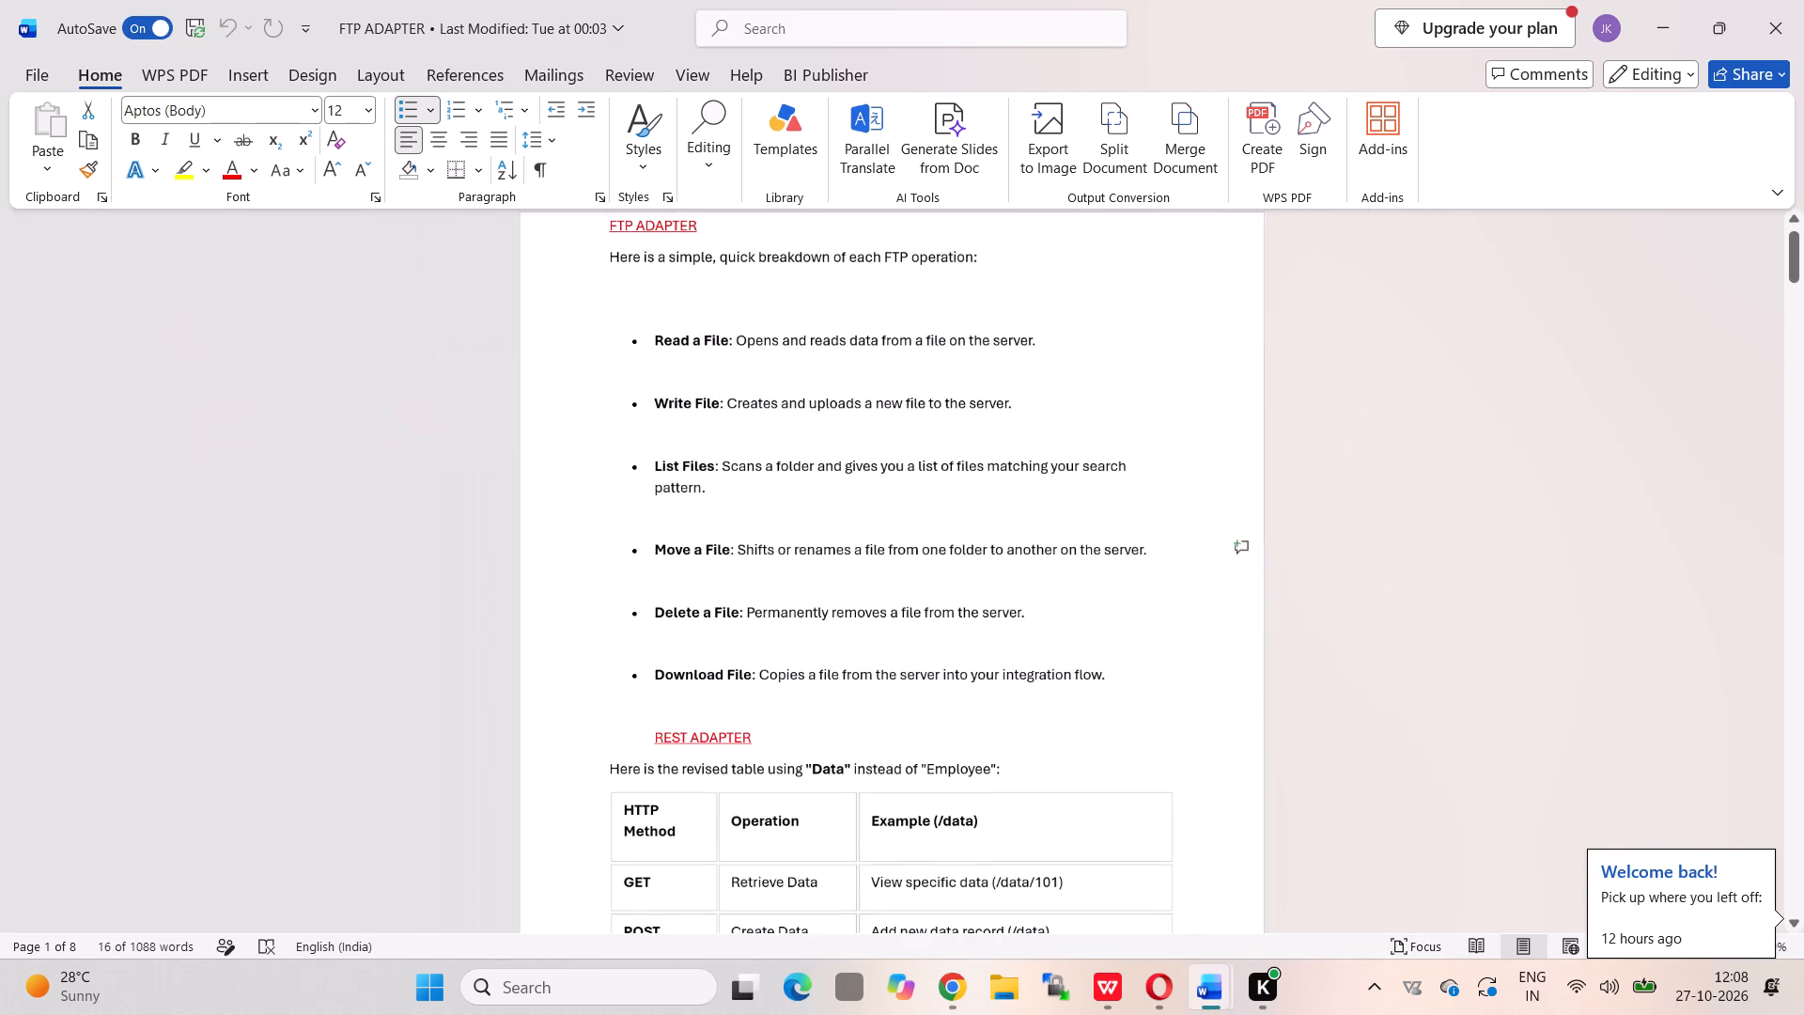
scroll(732, 403, down, 5)
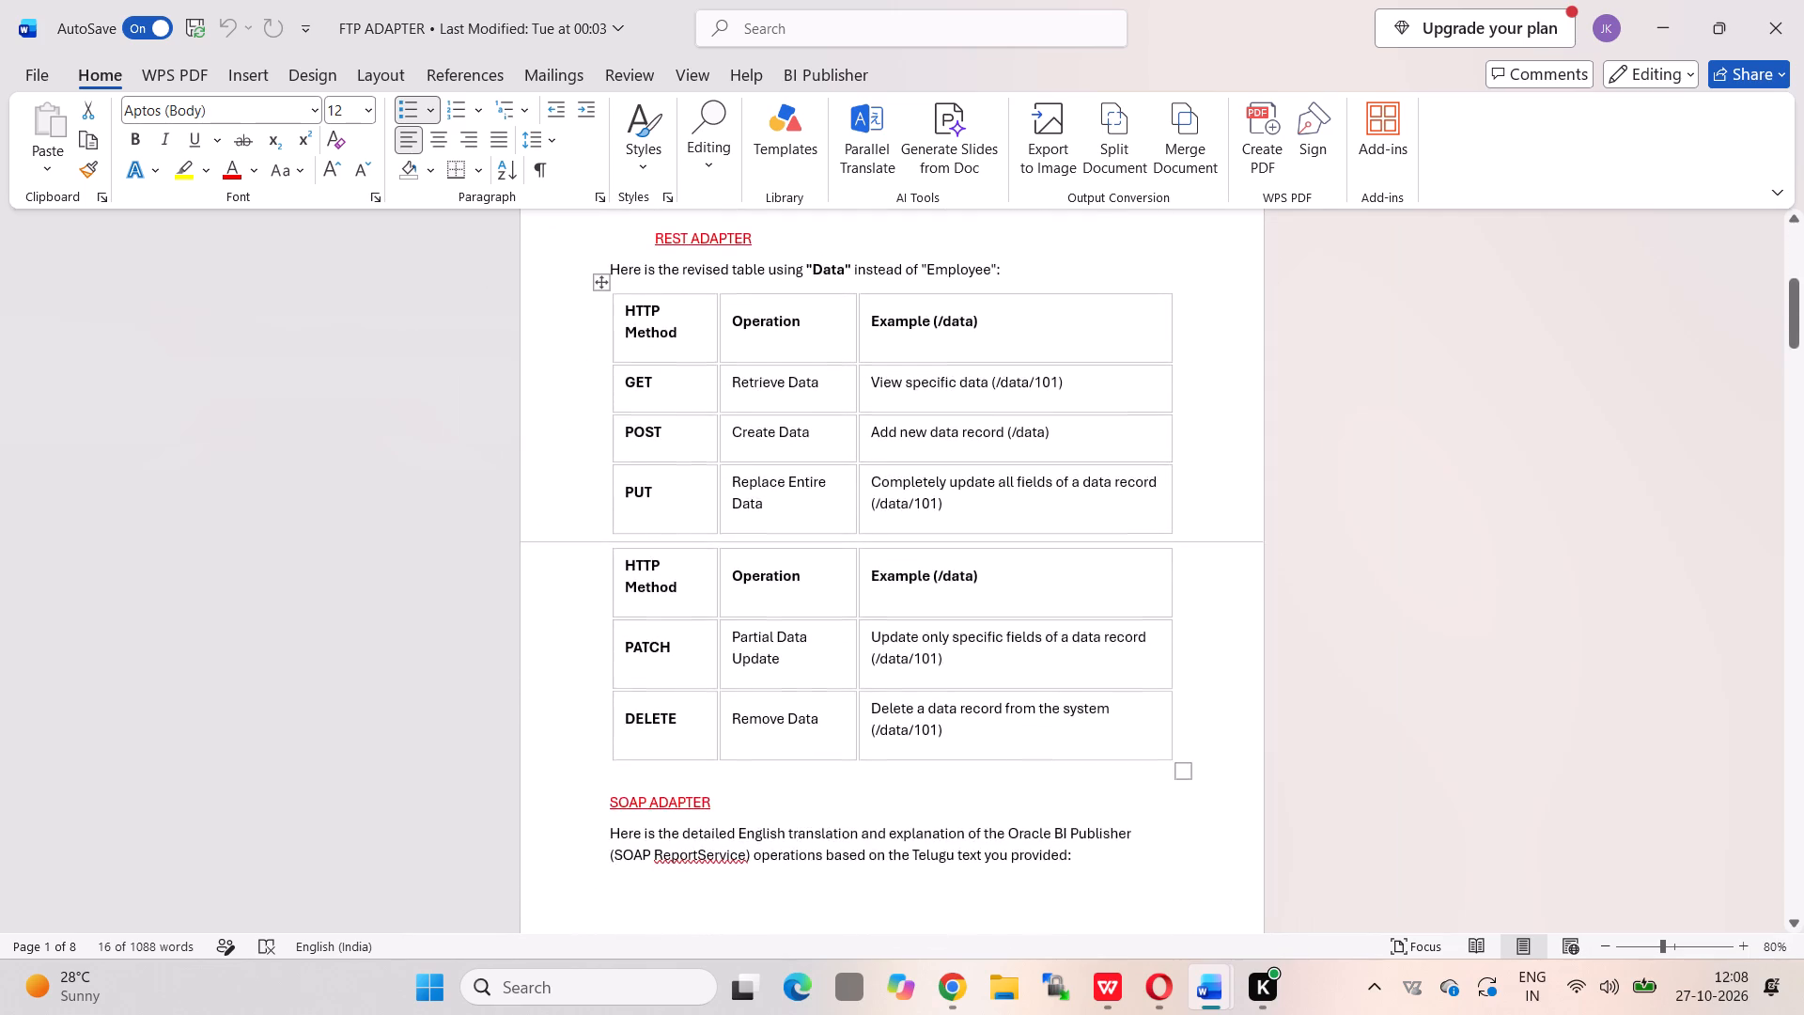
scroll(732, 403, down, 11)
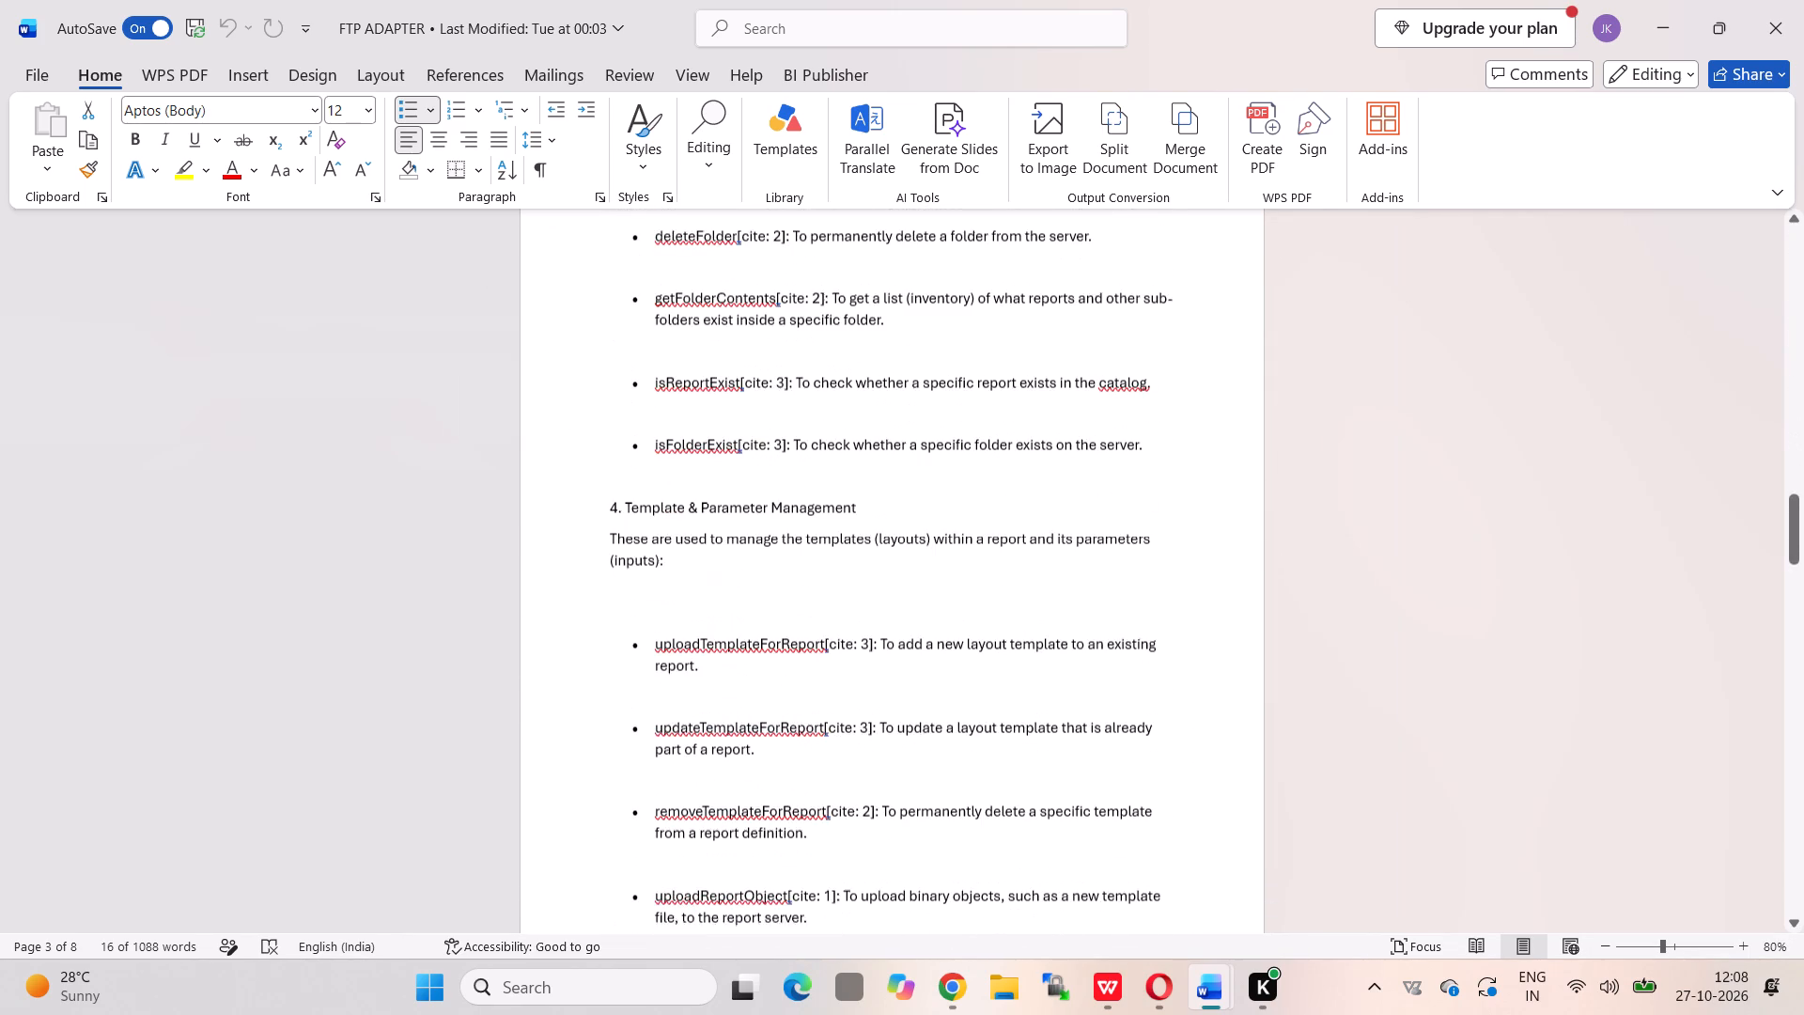
scroll(732, 403, down, 3)
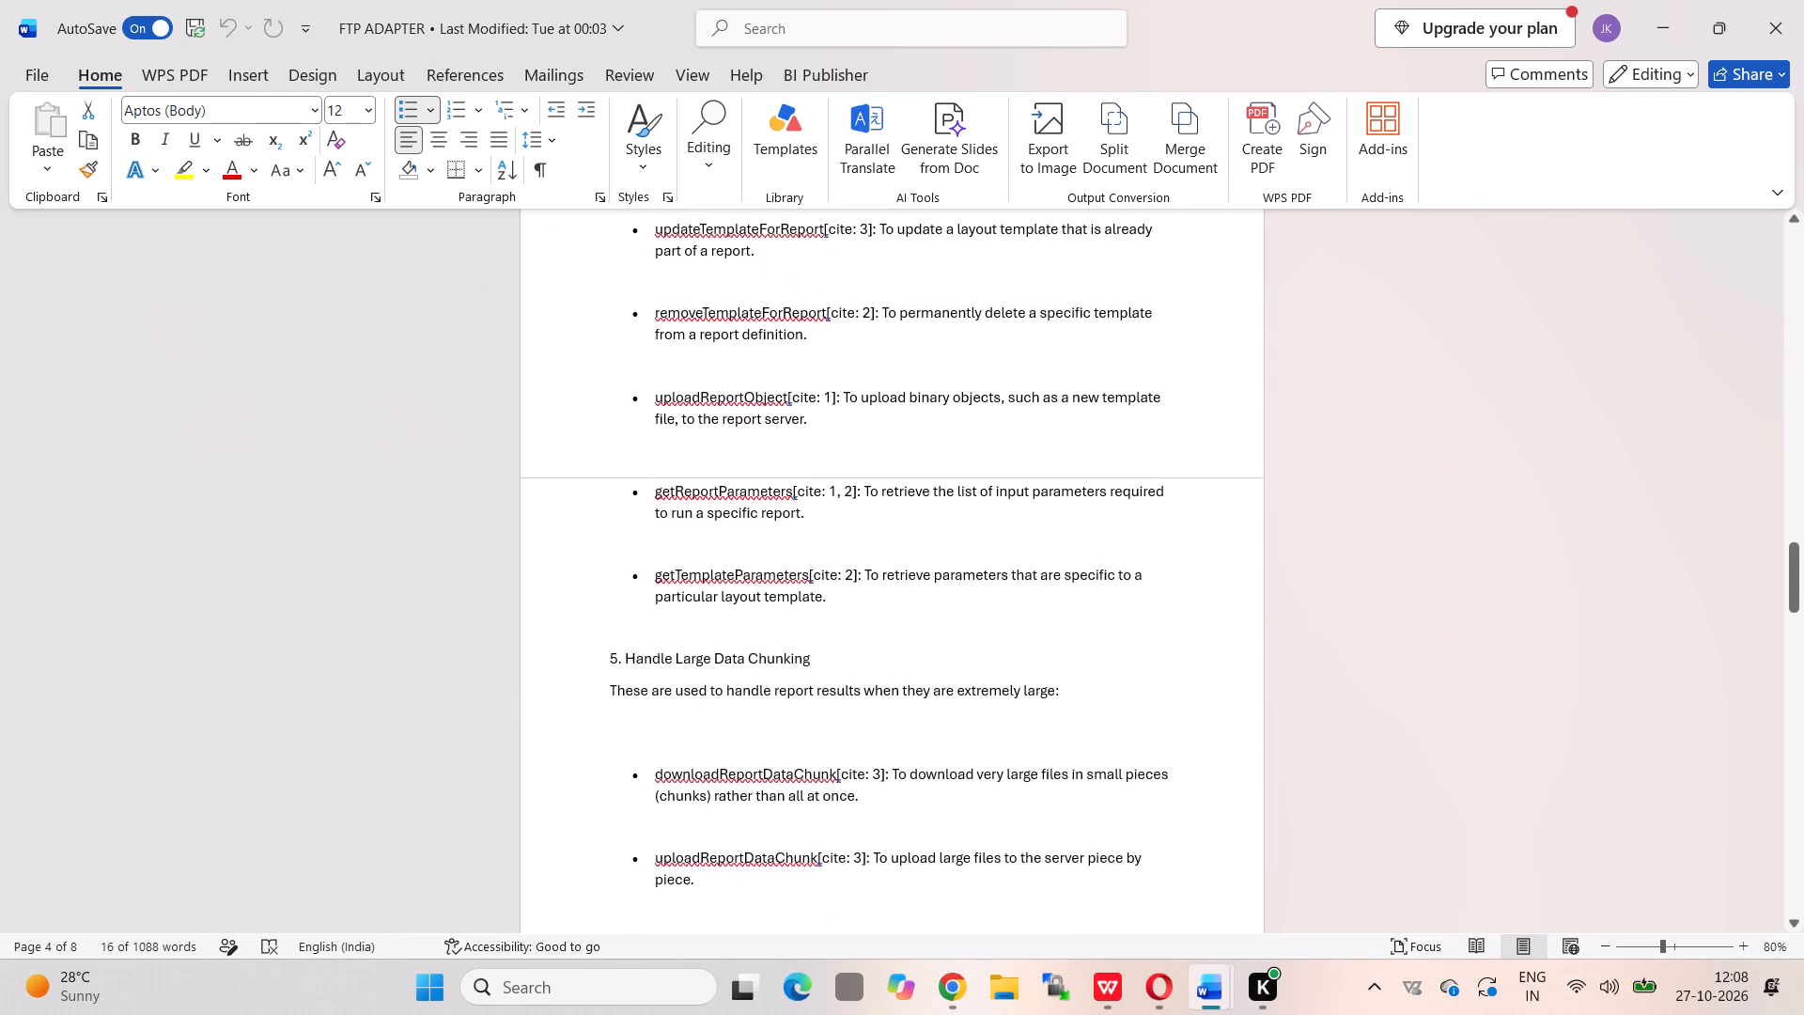
scroll(732, 403, down, 4)
Review the SOAP adapter notes on template and parameter management, large data chunking, and security and other services.
scroll(732, 403, up, 1)
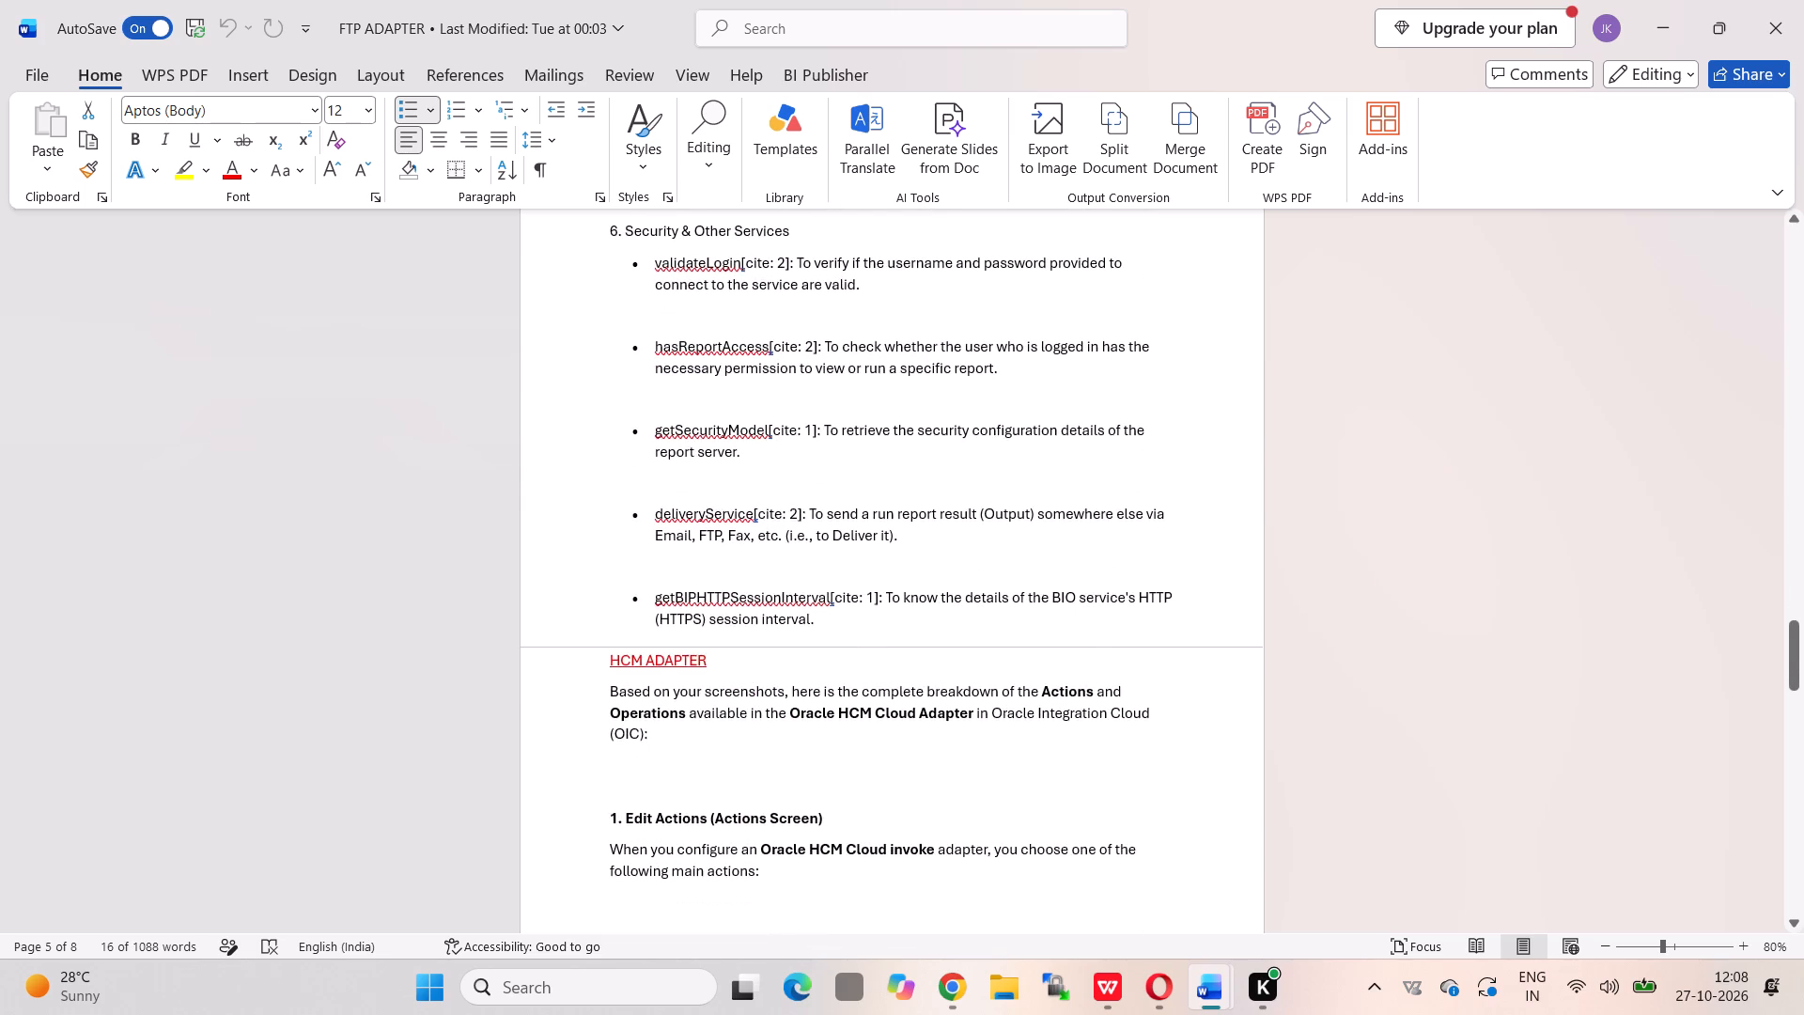
scroll(732, 403, up, 1)
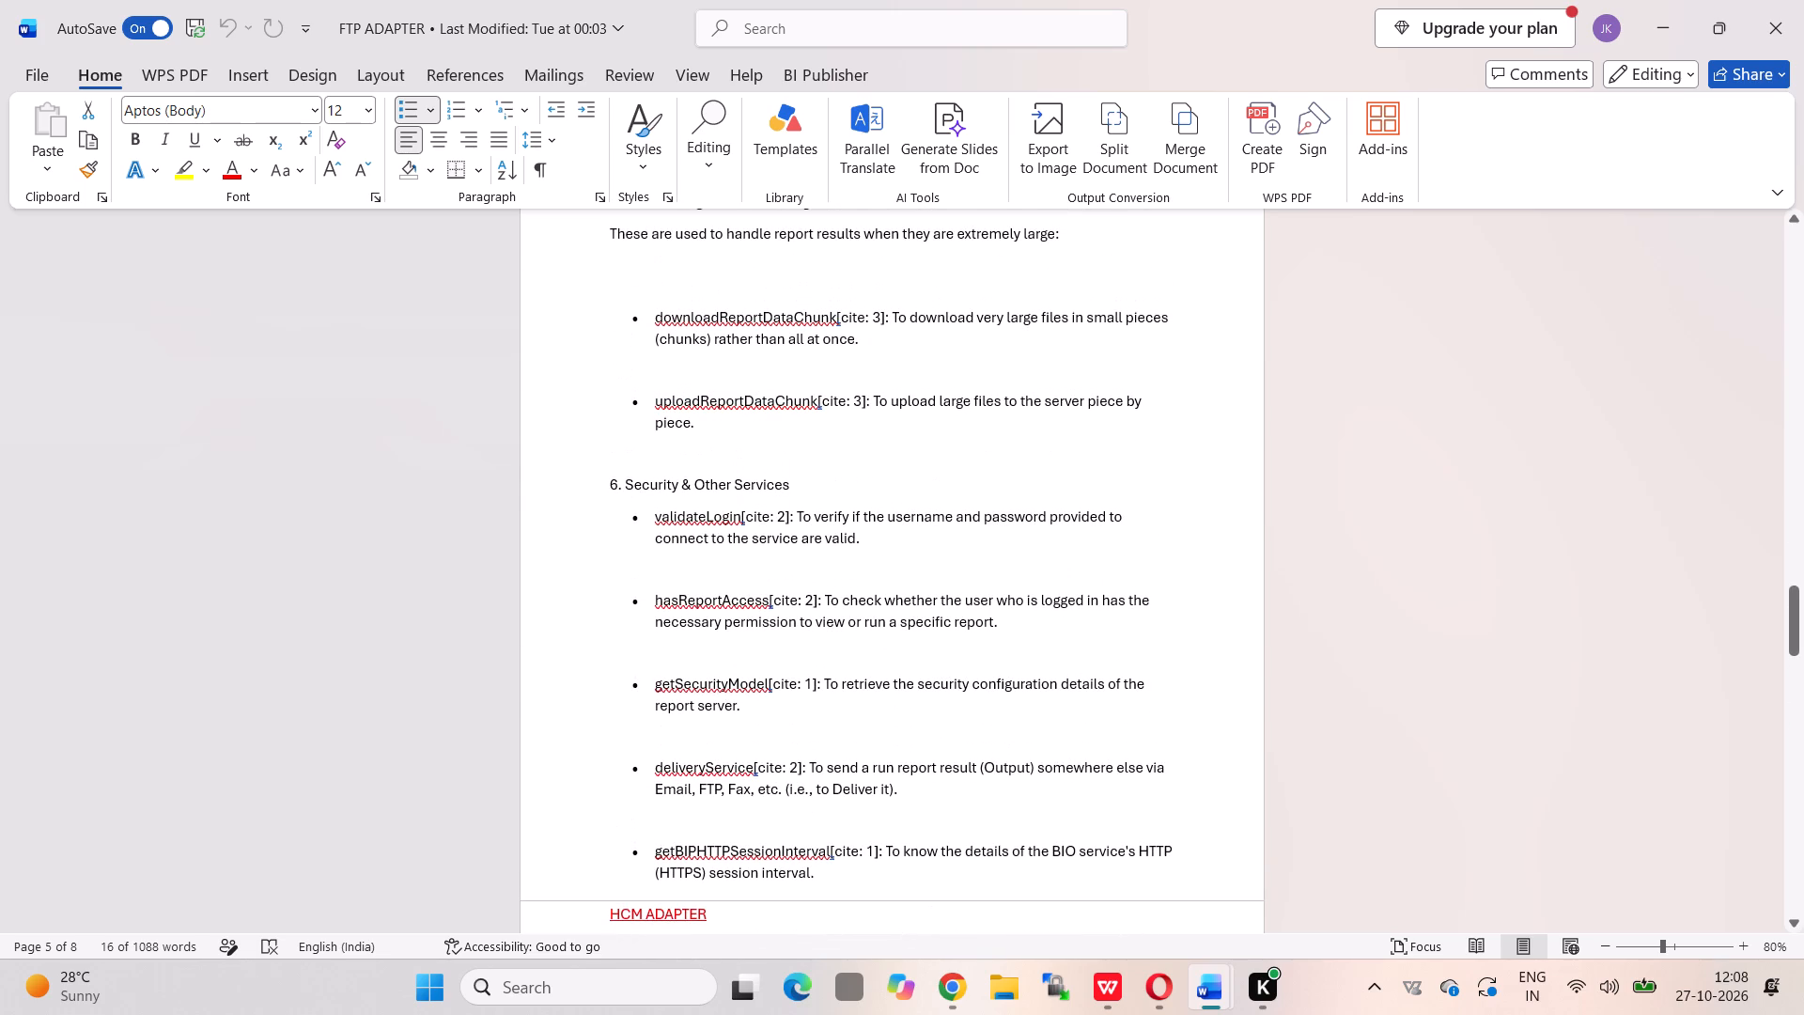
scroll(738, 634, up, 1)
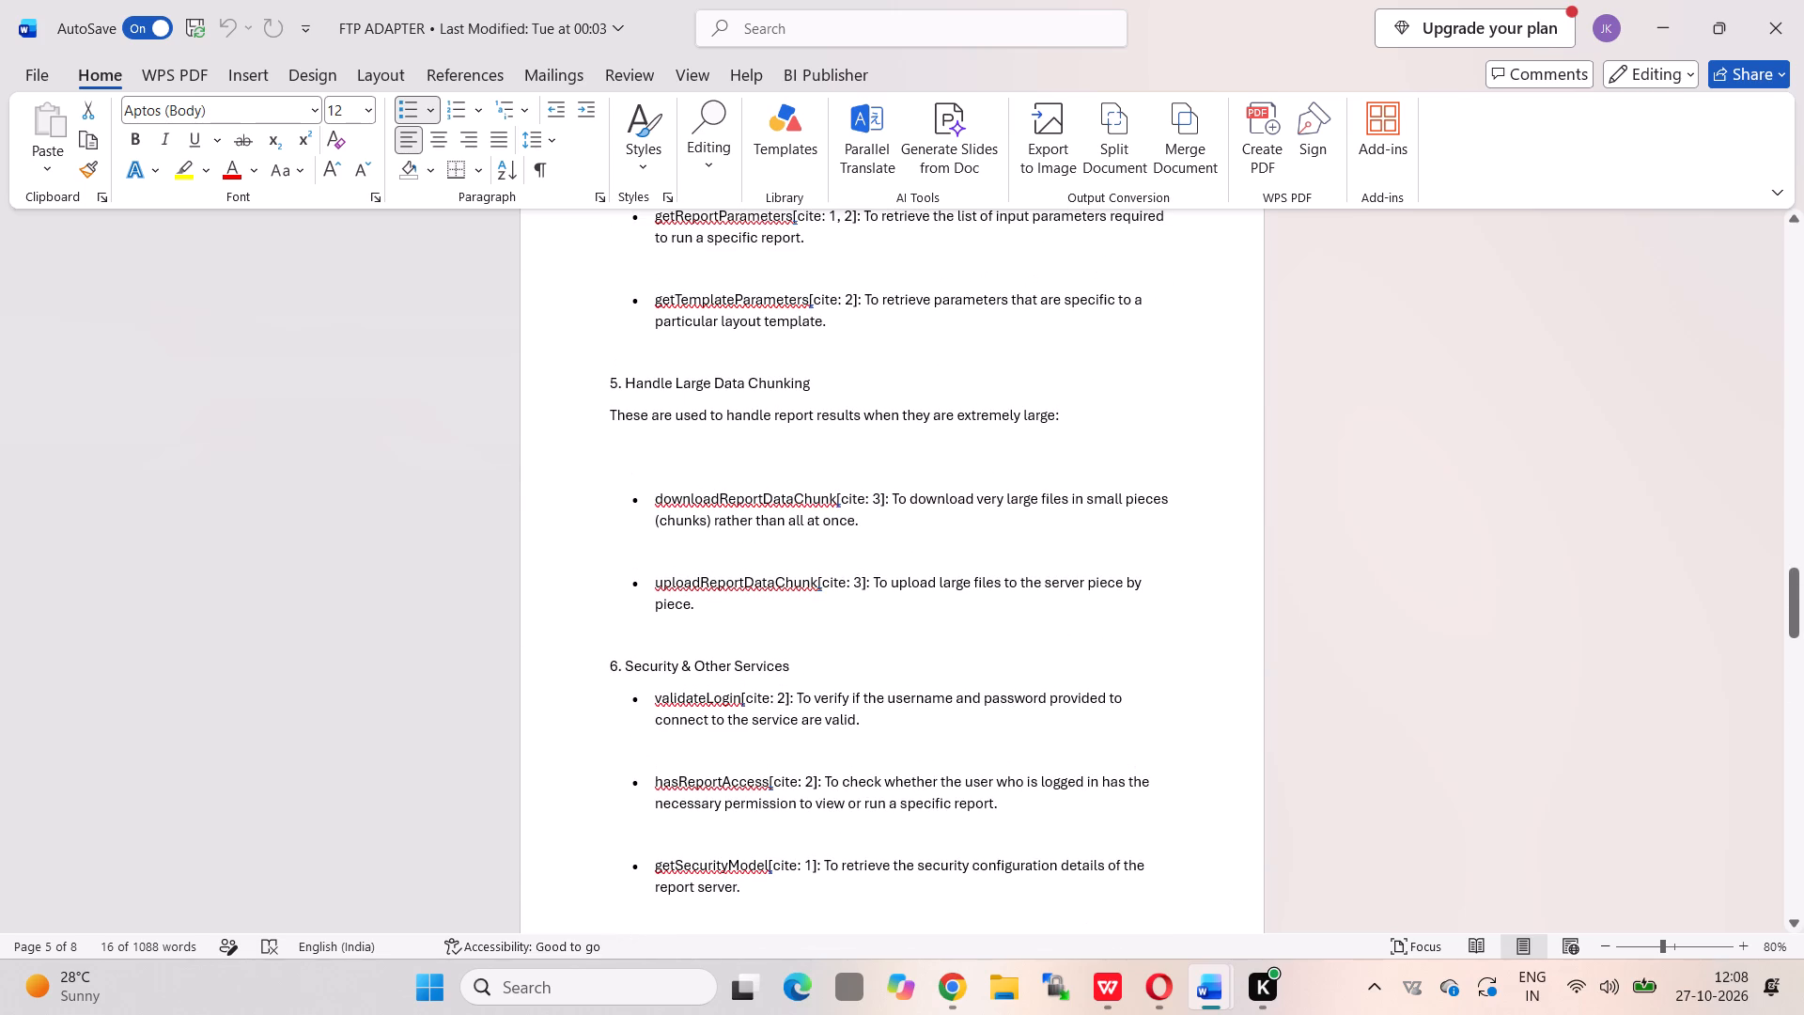
scroll(738, 634, up, 5)
scroll(738, 634, down, 1)
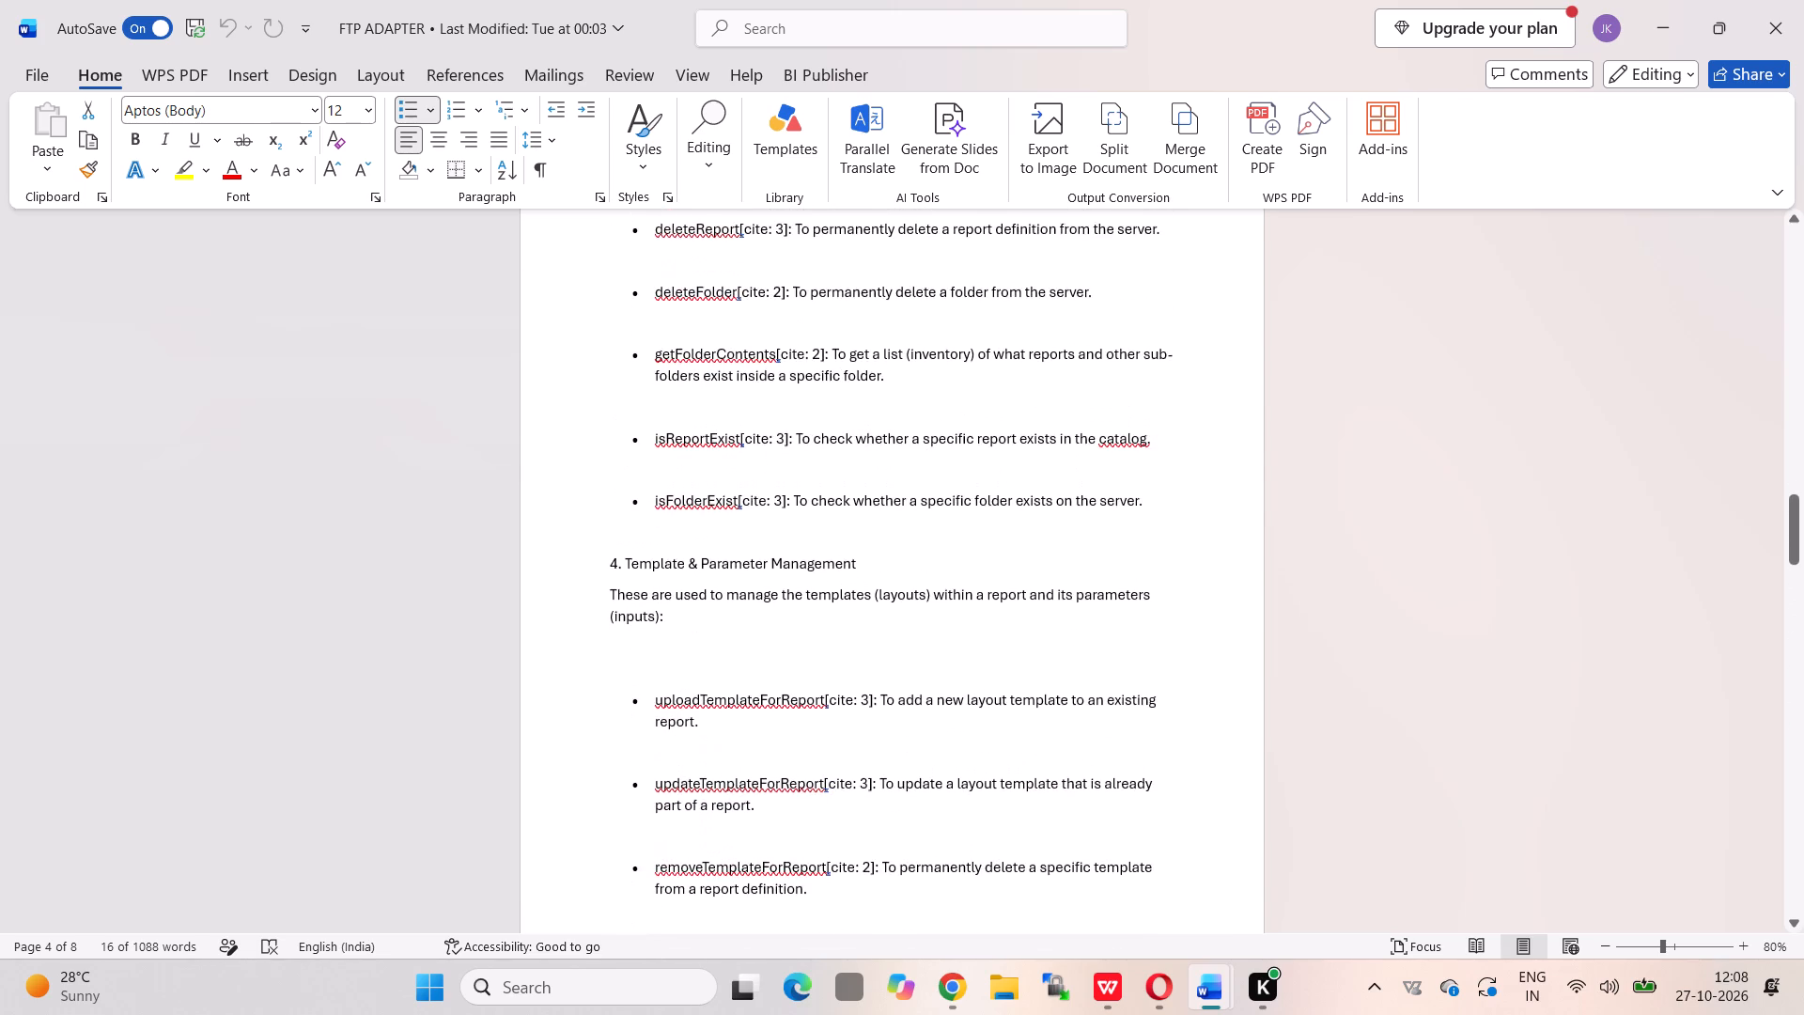
scroll(738, 634, down, 1)
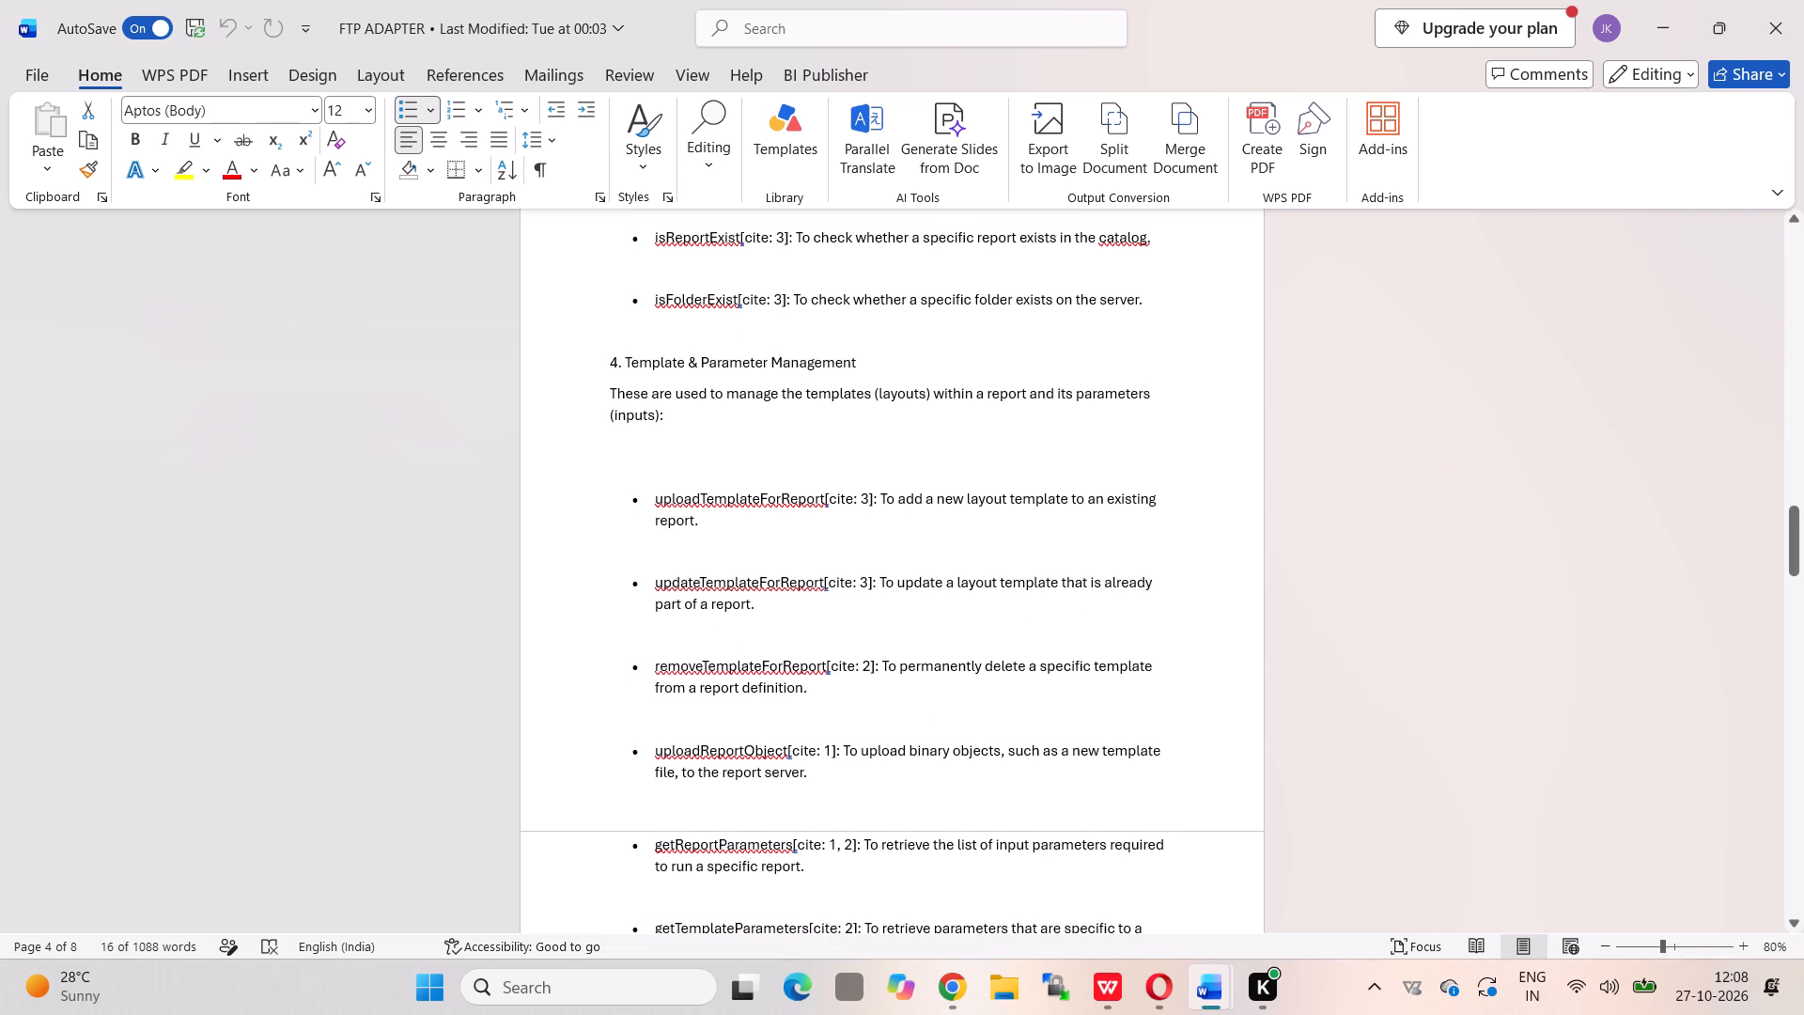
scroll(738, 634, down, 3)
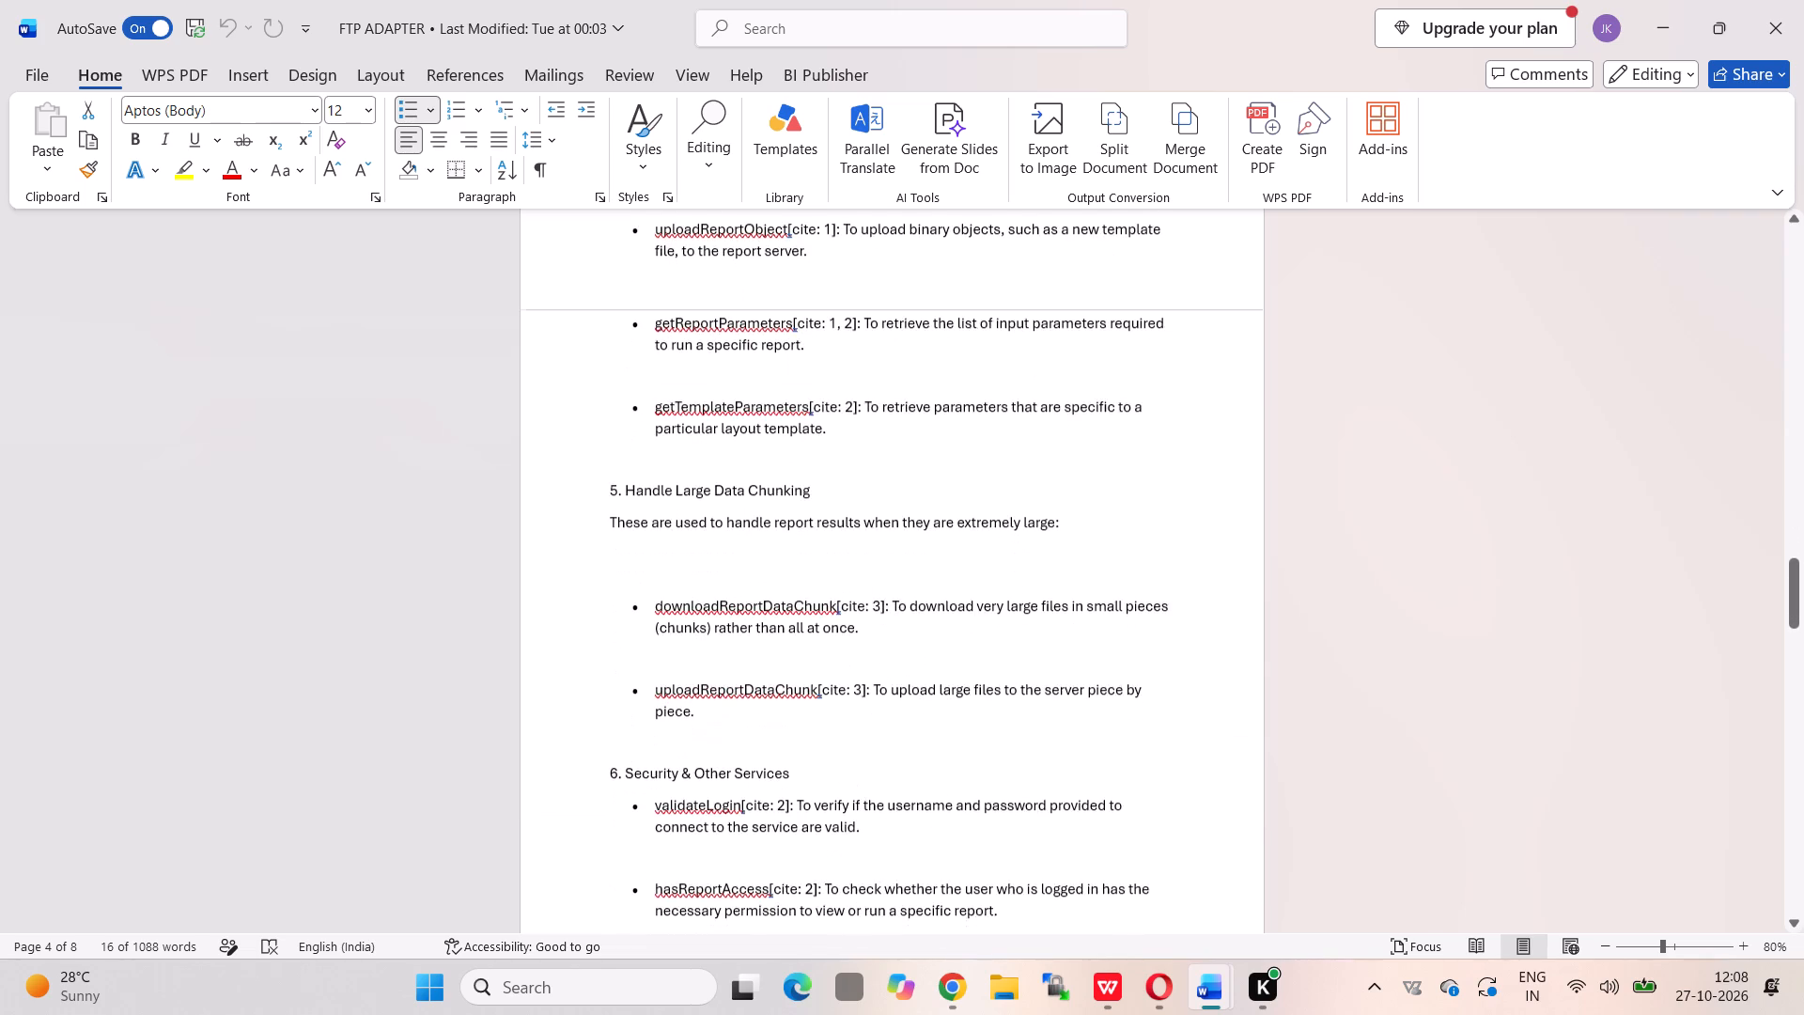
scroll(738, 634, down, 1)
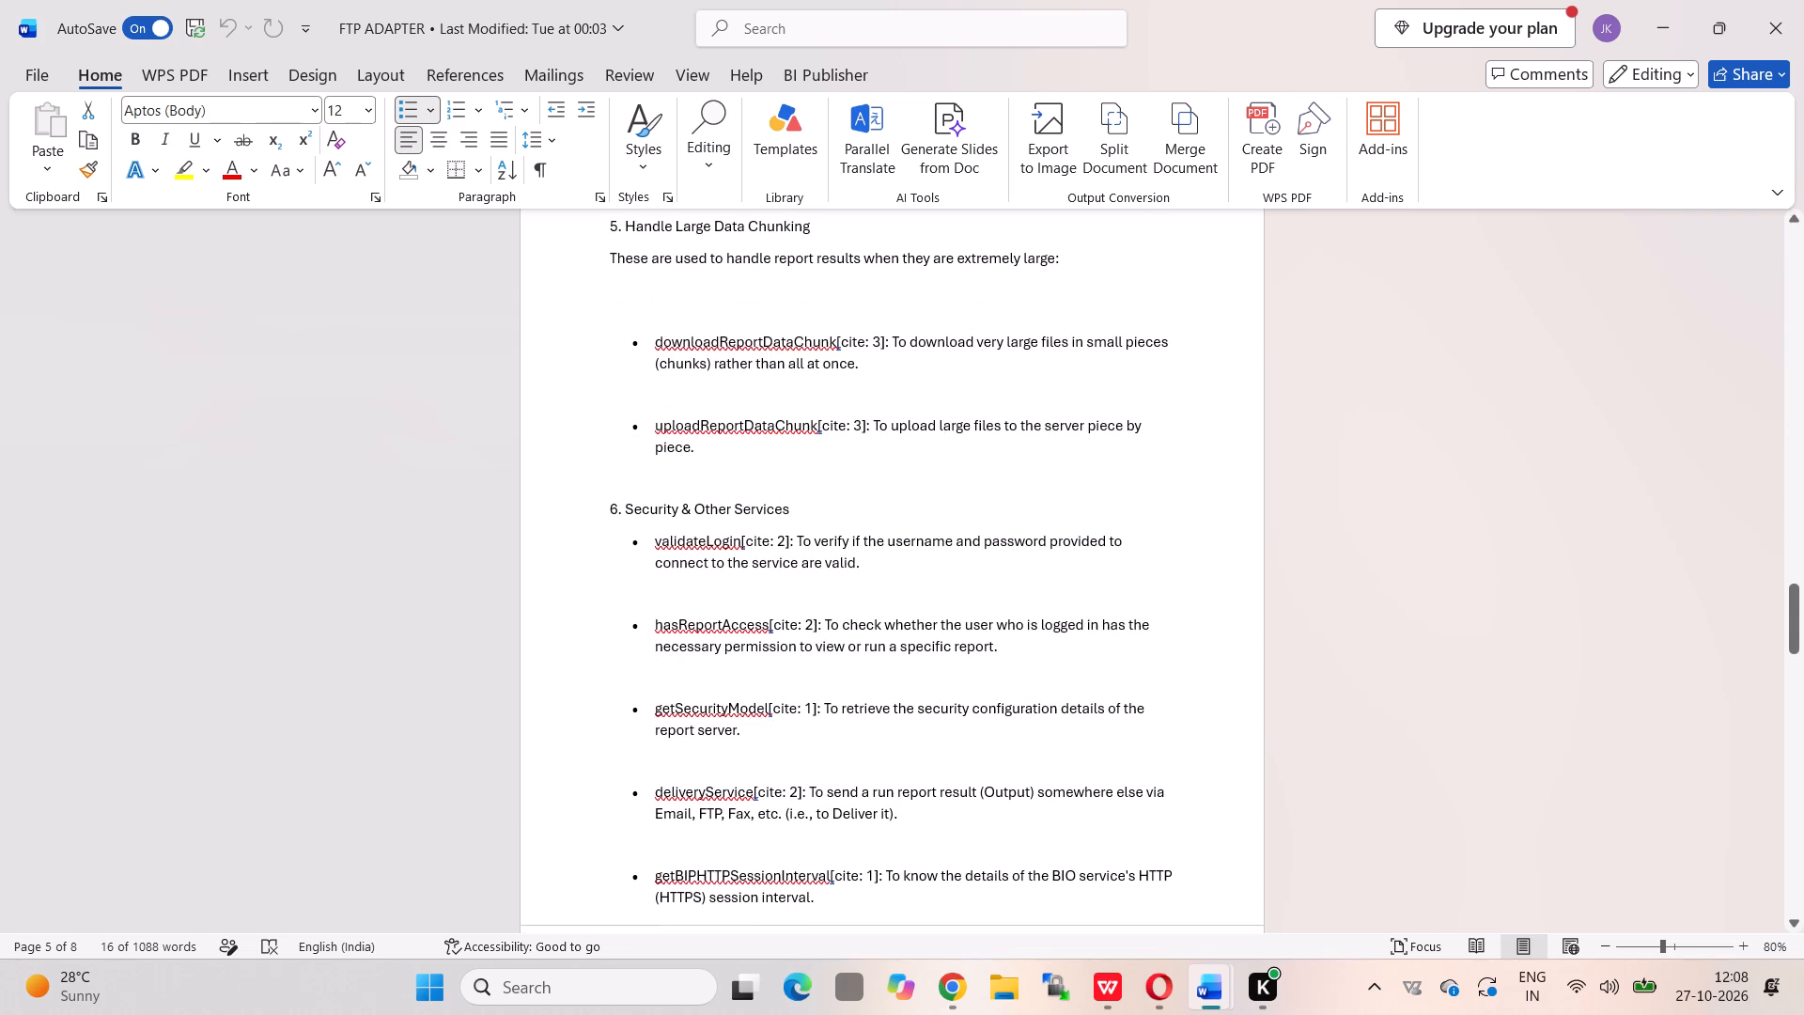
Read through the HCM ADAPTER section, from Edit Actions to the Summary Table at the document's end.
scroll(738, 634, down, 3)
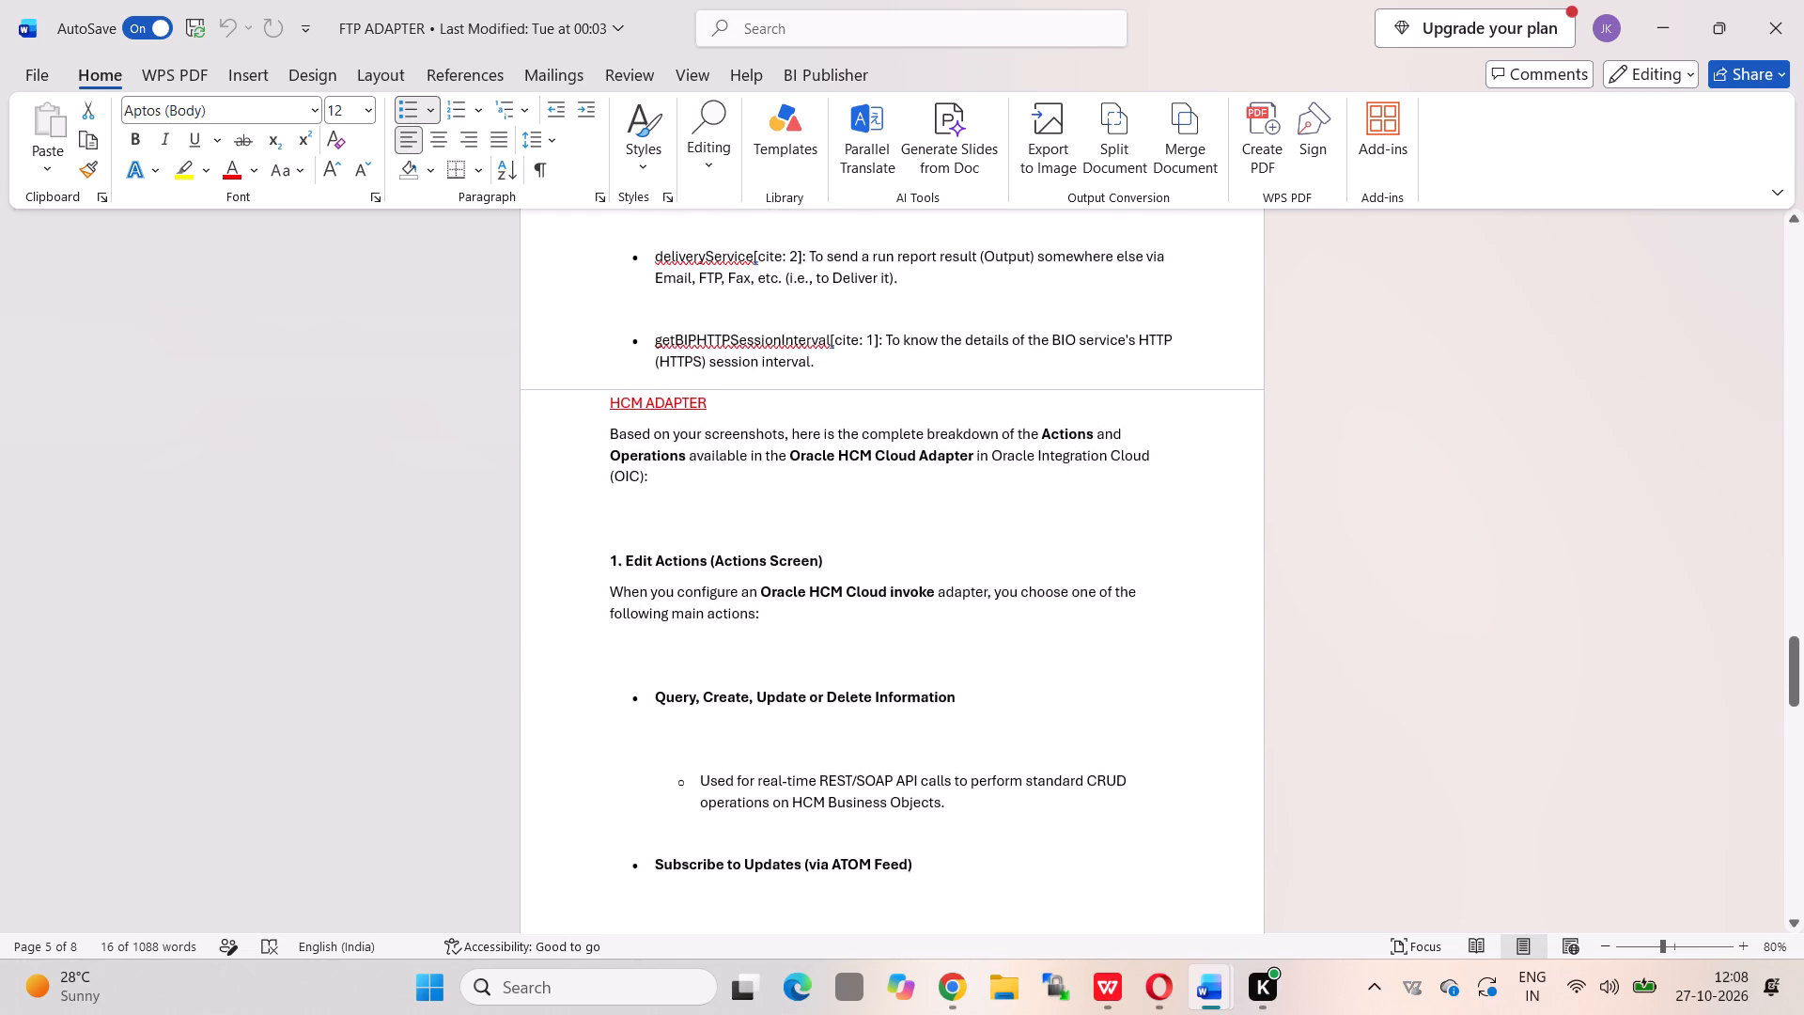
scroll(738, 634, down, 1)
ctrl+scroll(738, 634, up, 4)
scroll(738, 634, down, 1)
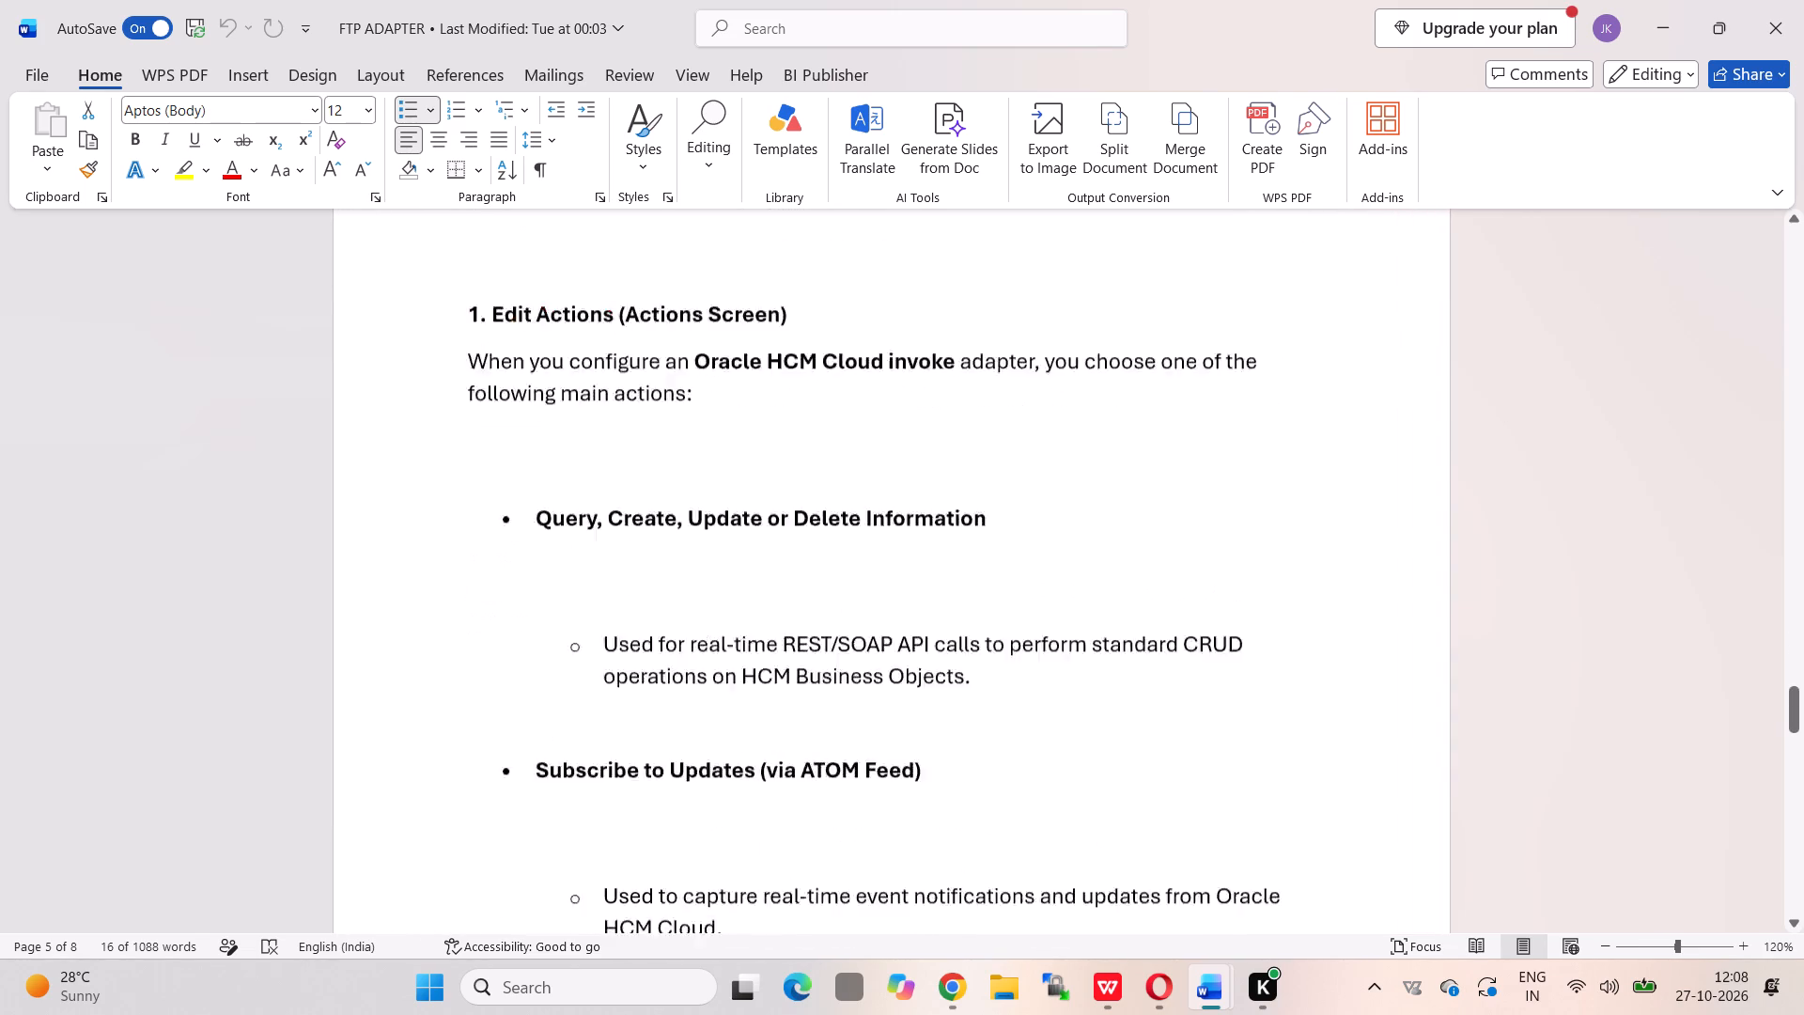
scroll(738, 634, down, 4)
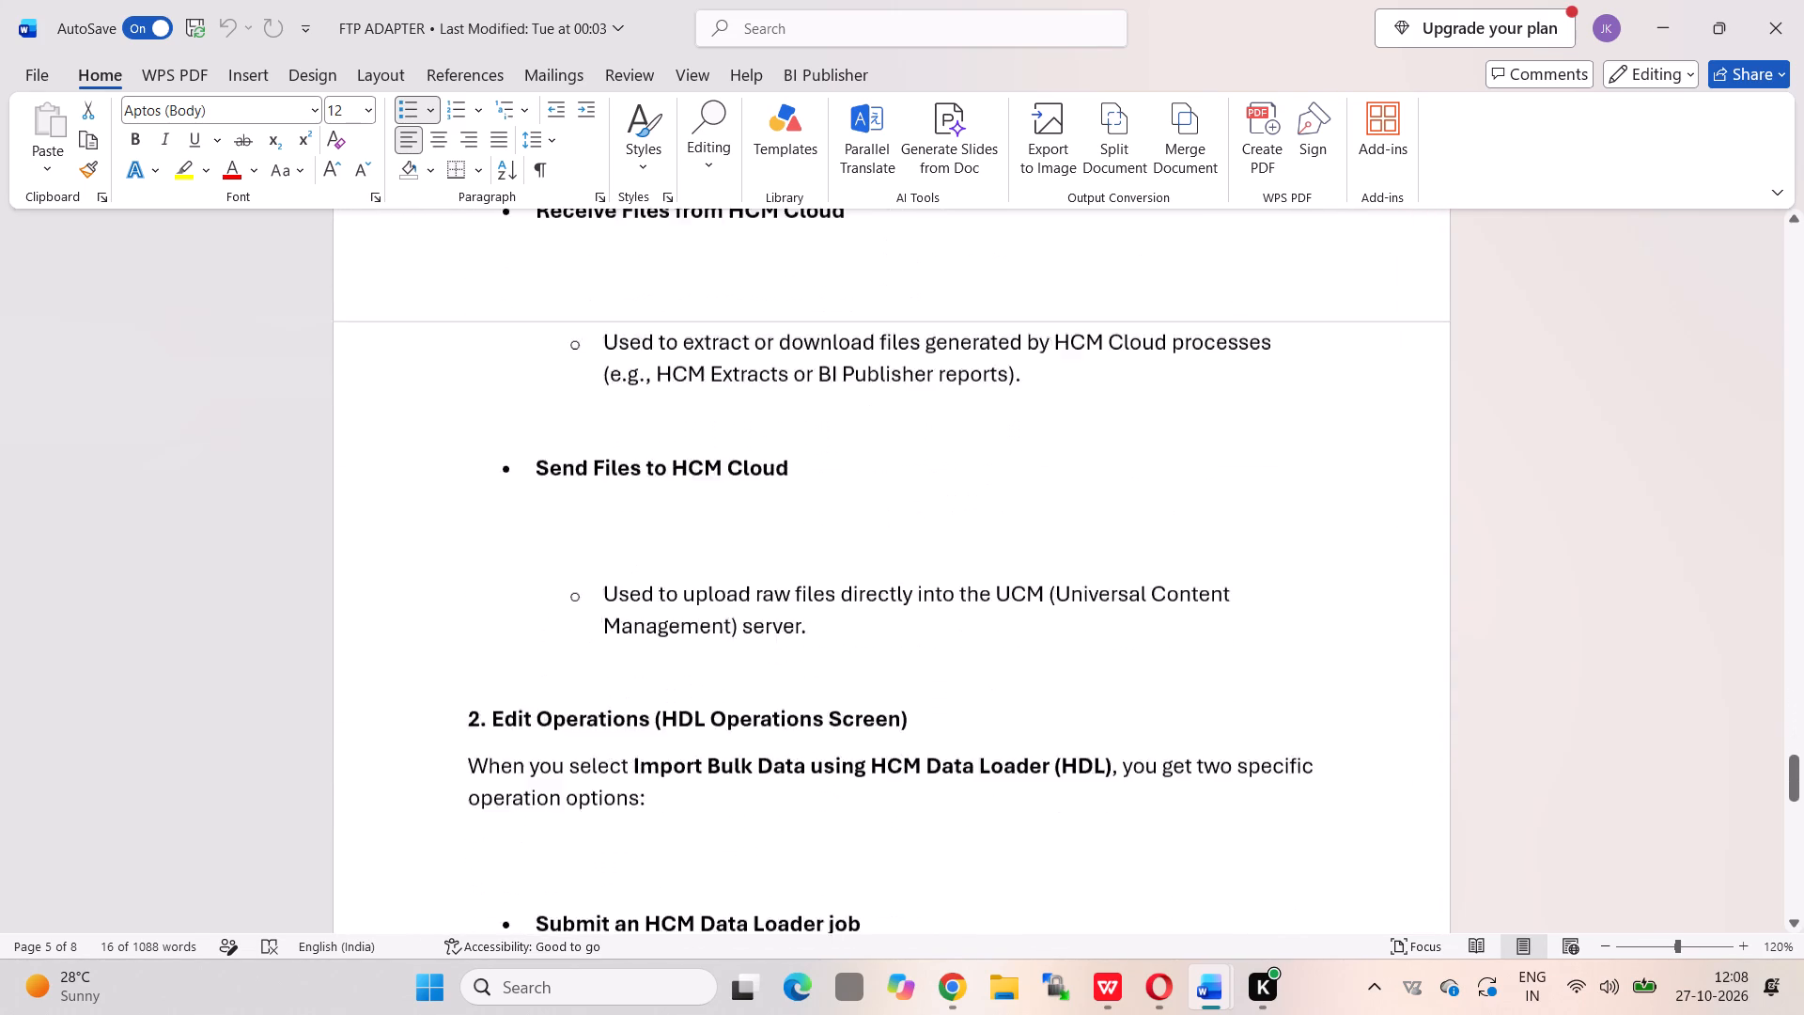
scroll(738, 634, down, 3)
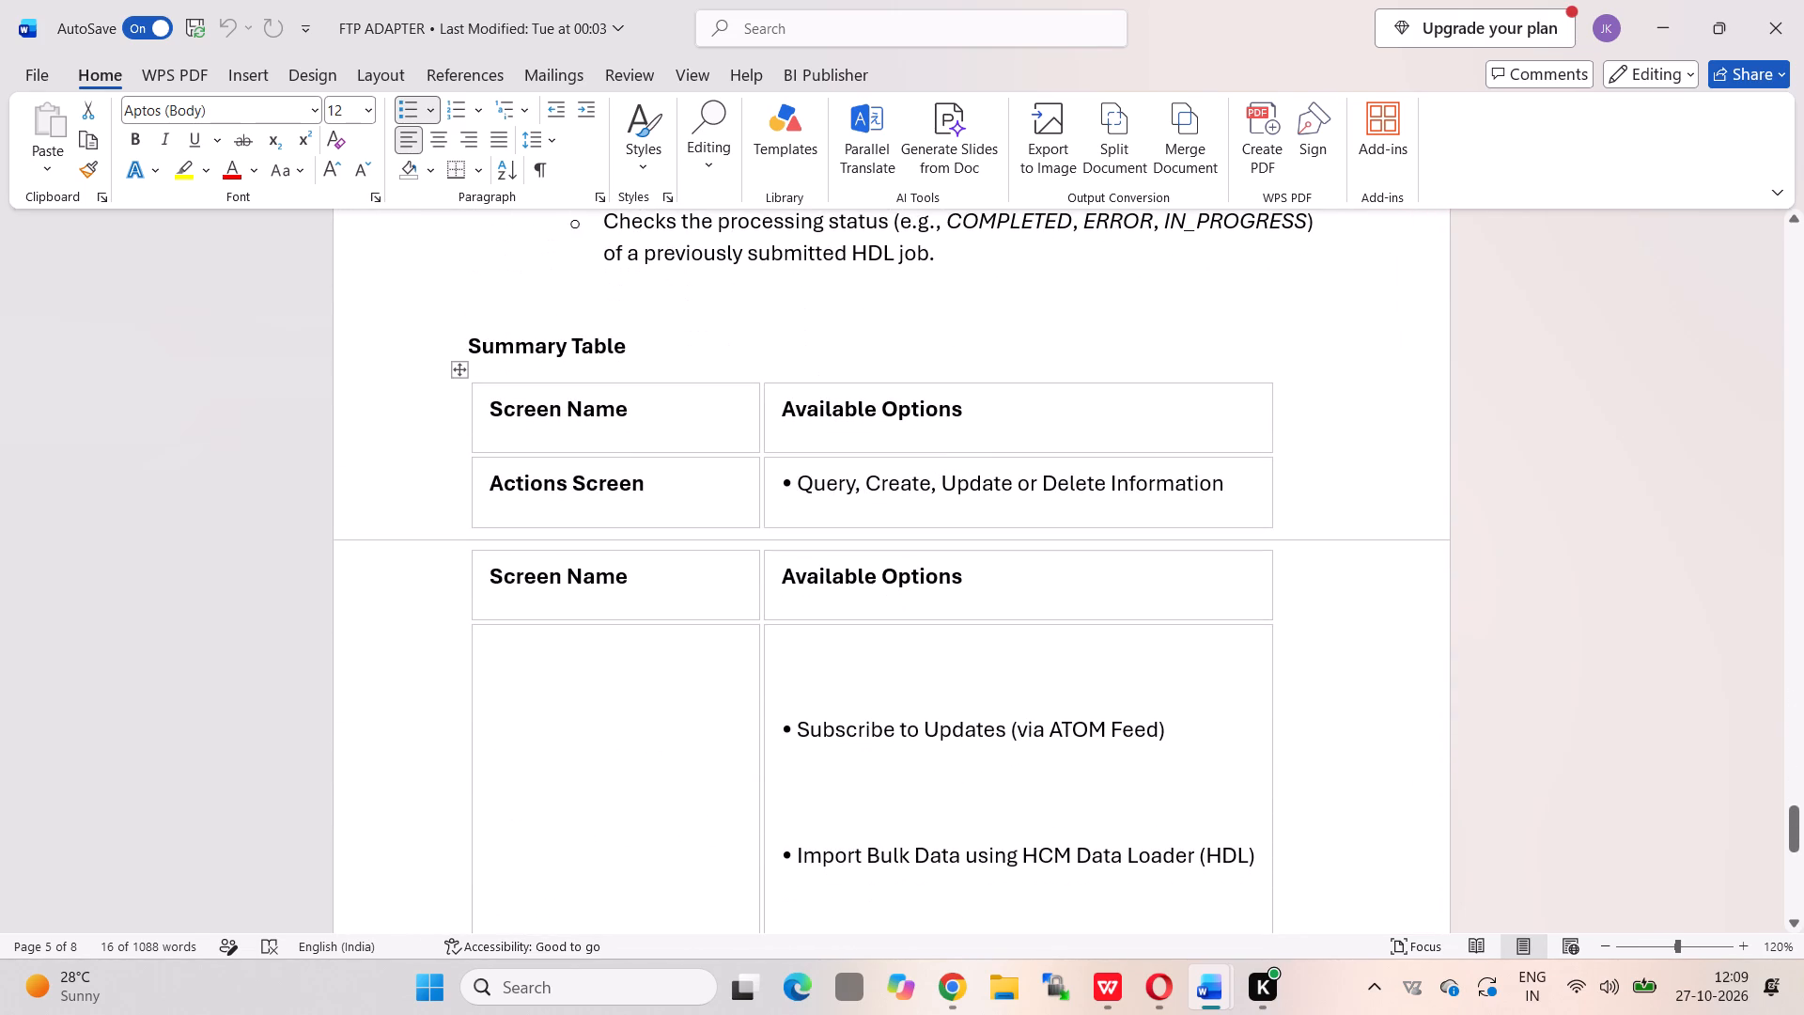
scroll(738, 634, down, 5)
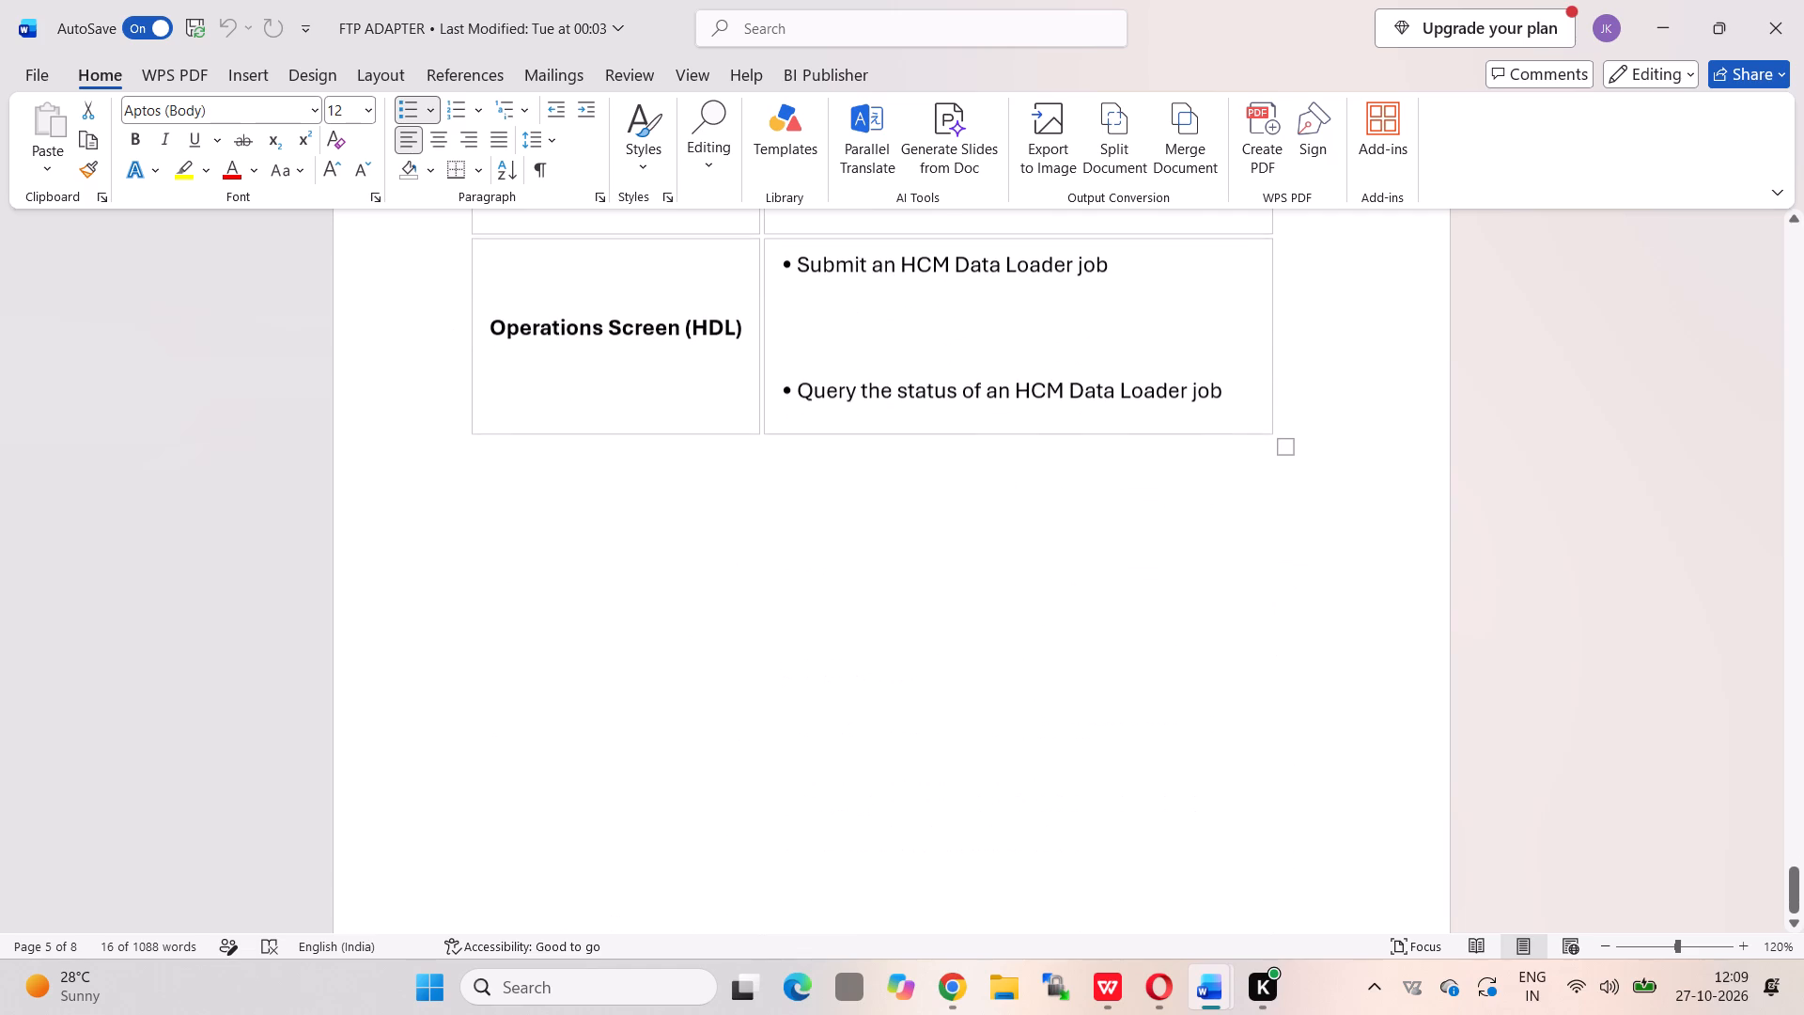
scroll(738, 634, down, 1)
scroll(738, 634, up, 8)
scroll(738, 634, down, 1)
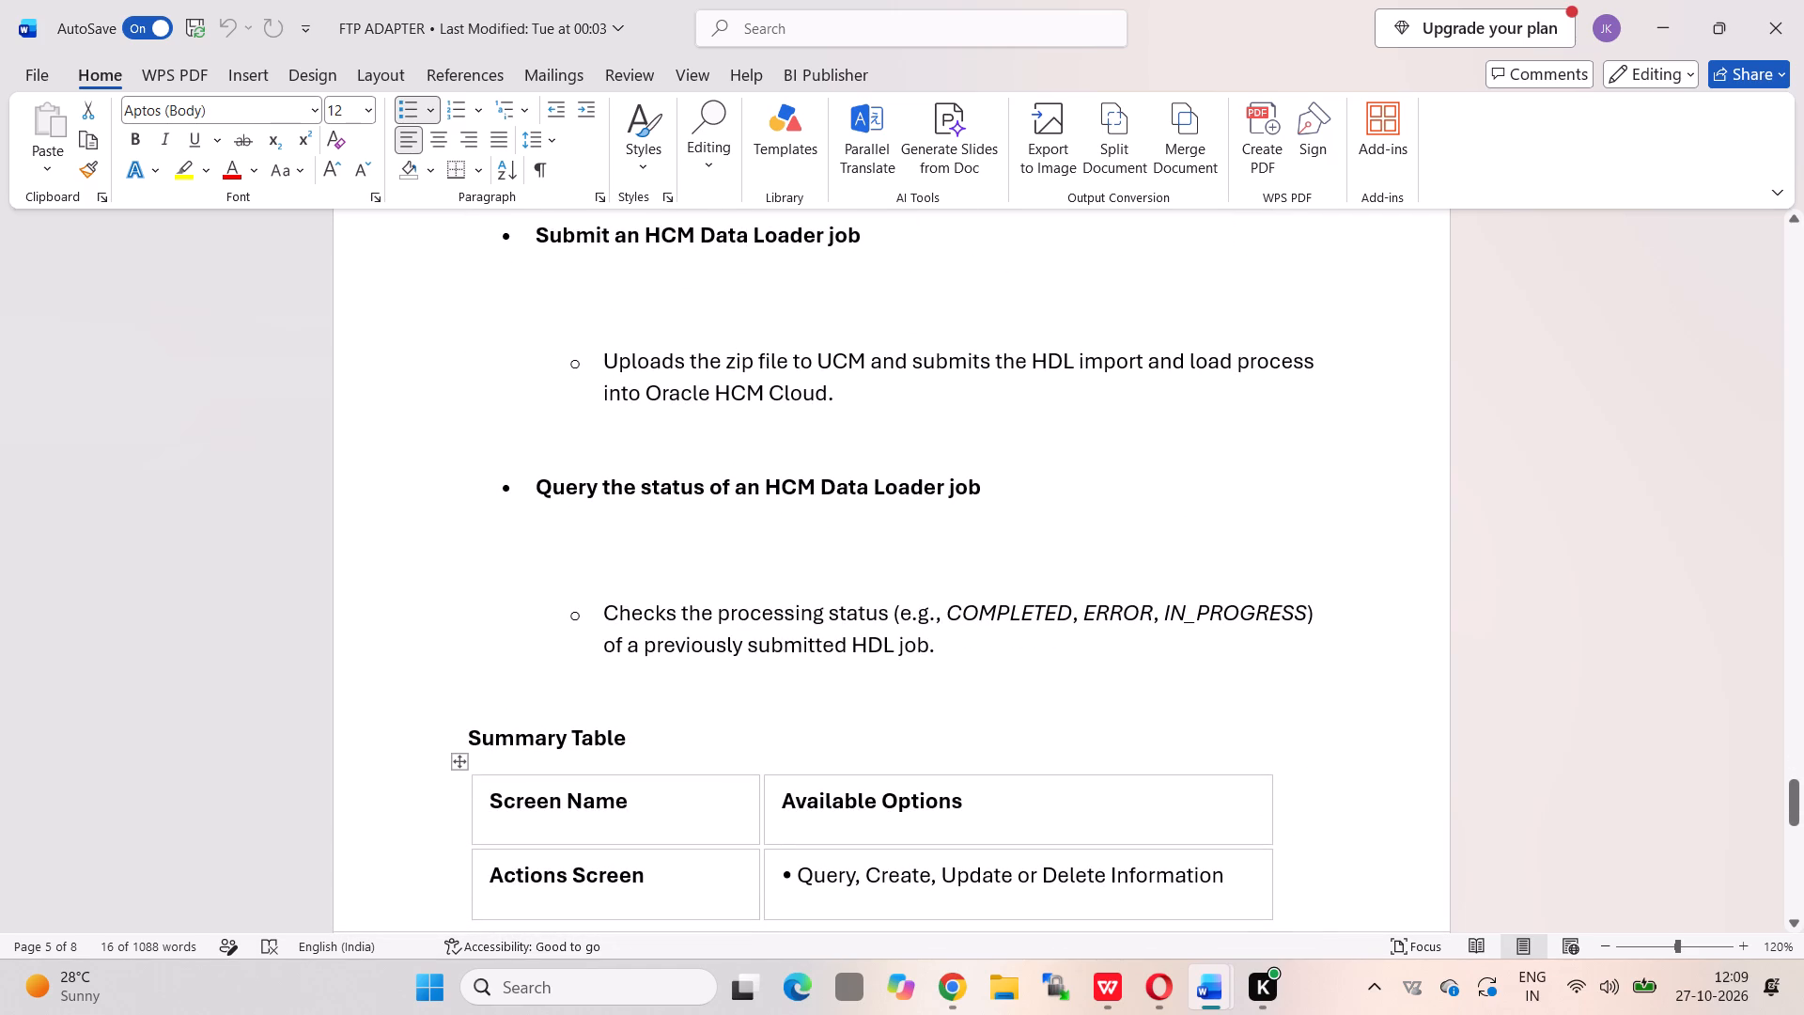
Return to the HCM ADAPTER heading and reread its actions, HDL operations and Summary Table.
scroll(775, 767, up, 3)
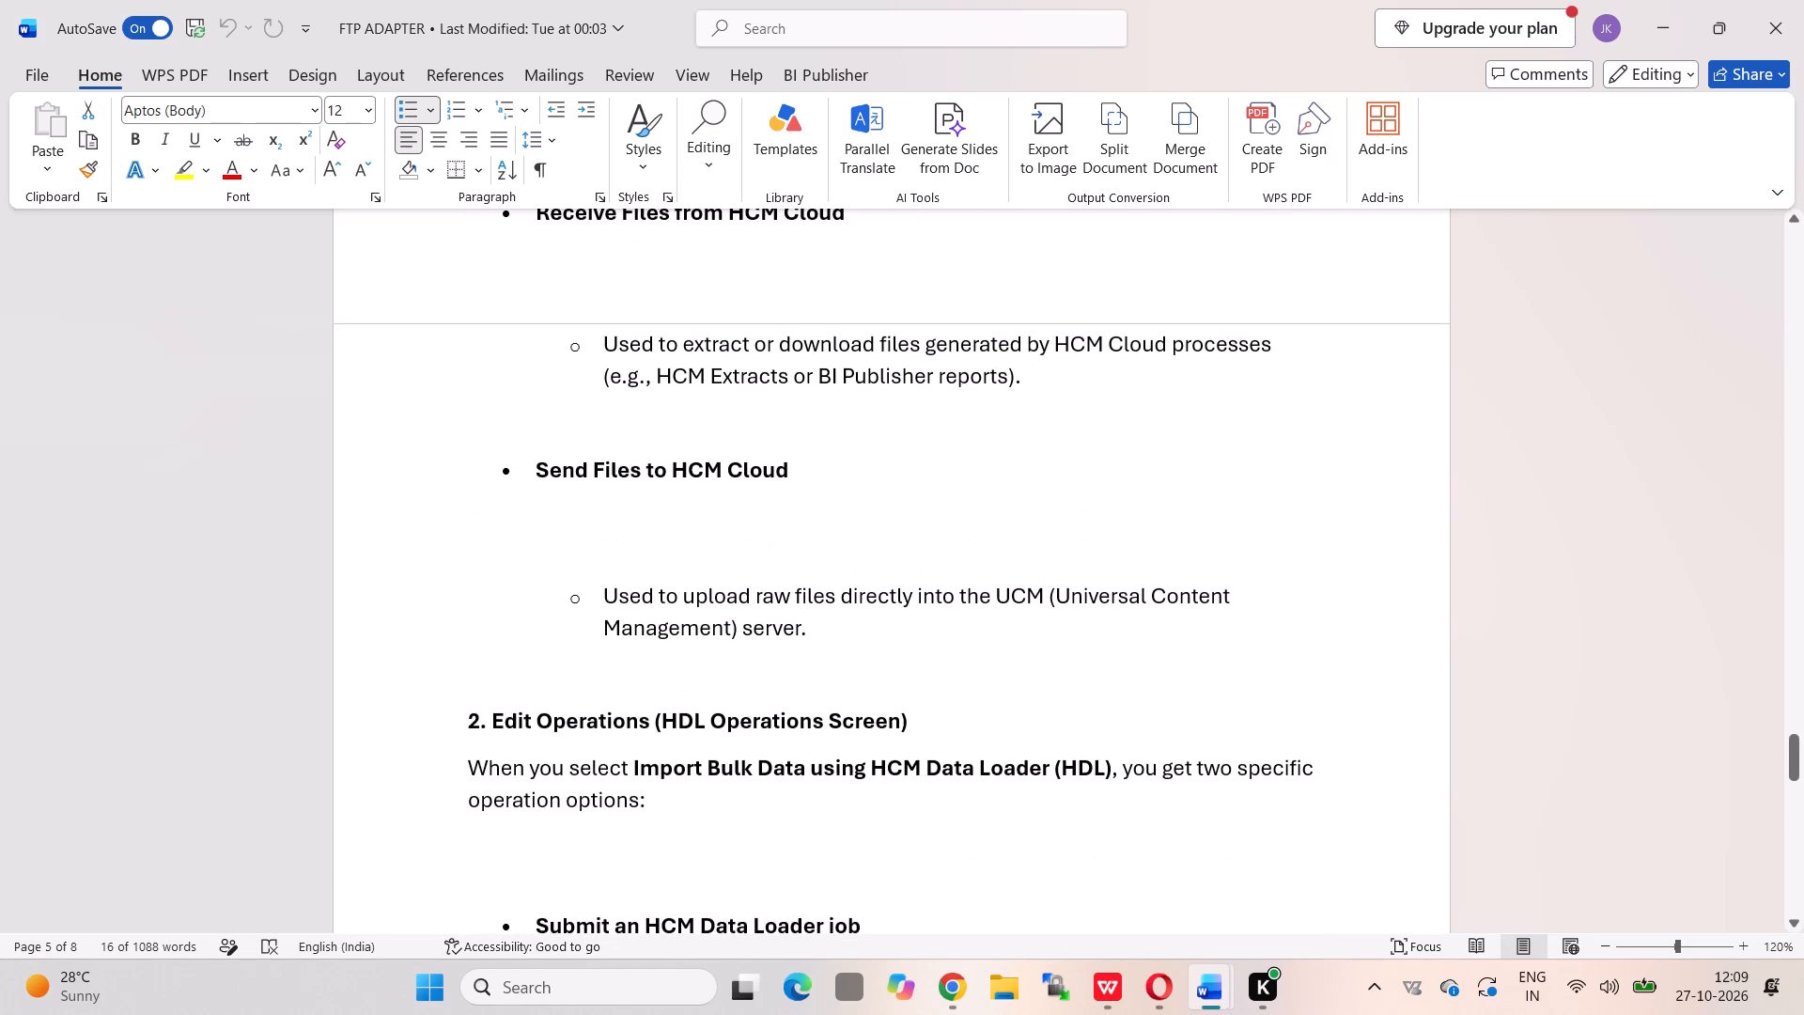
scroll(708, 673, up, 2)
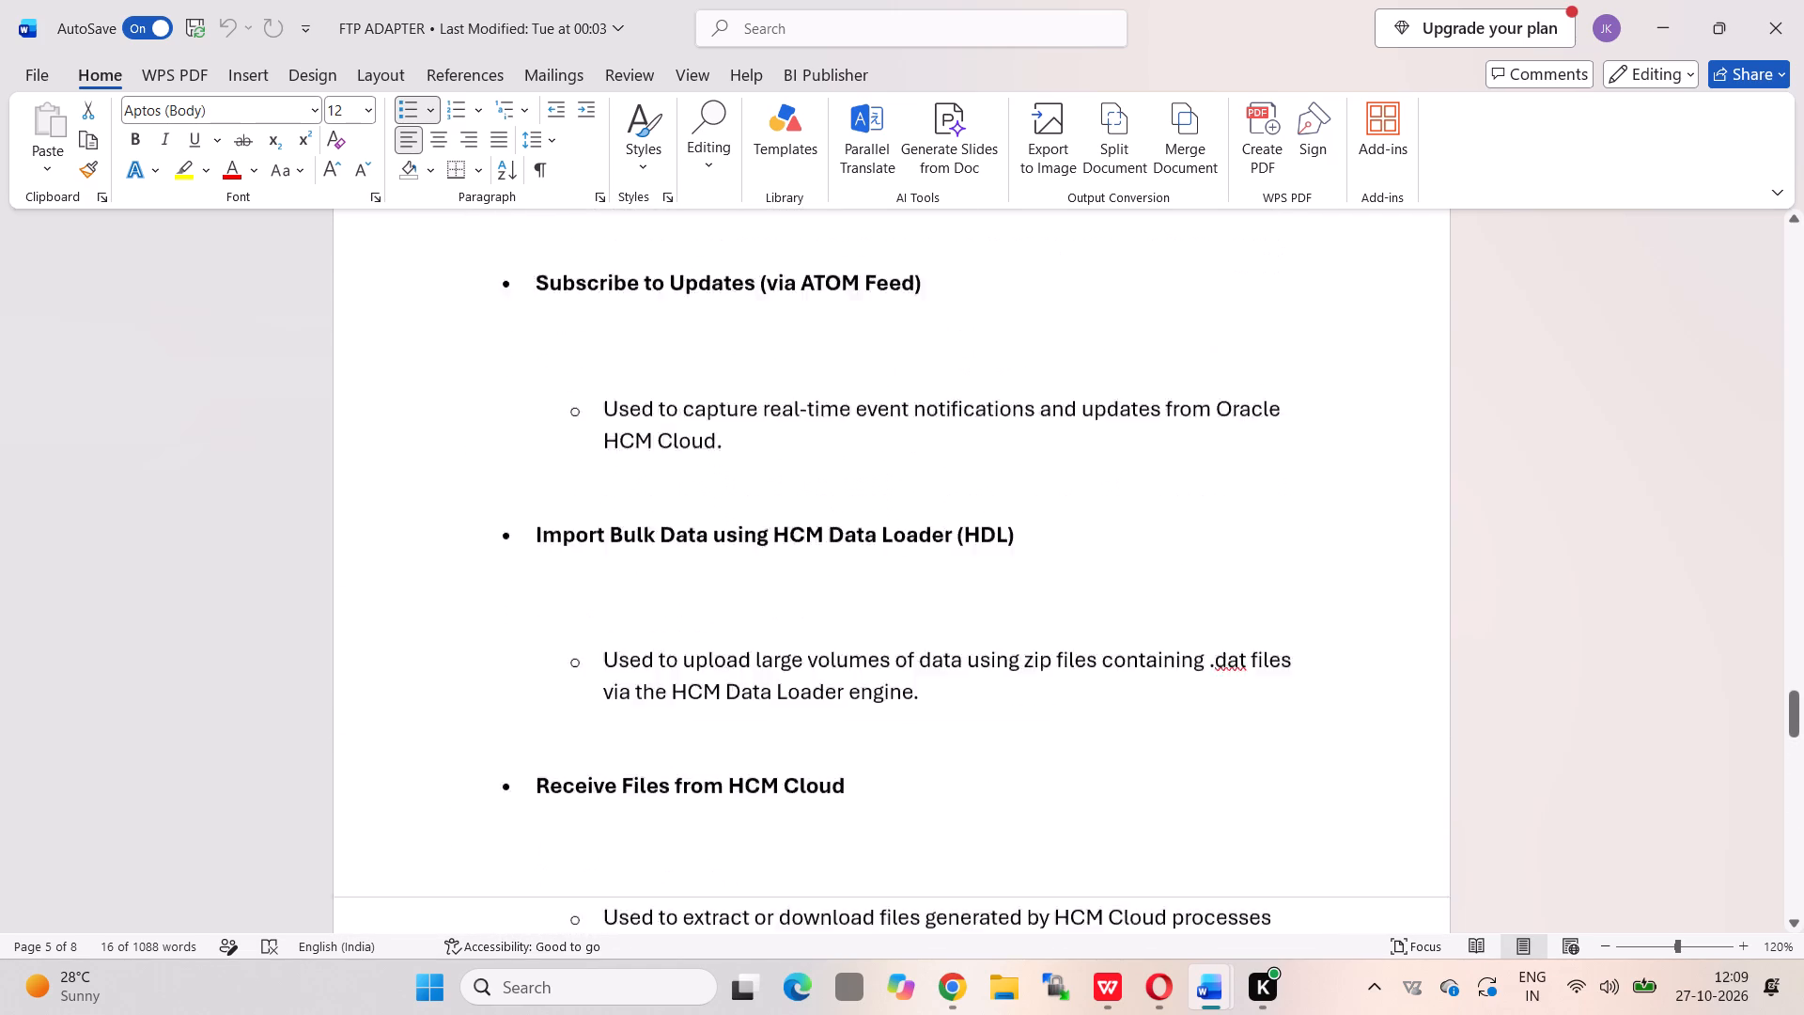
scroll(708, 673, up, 3)
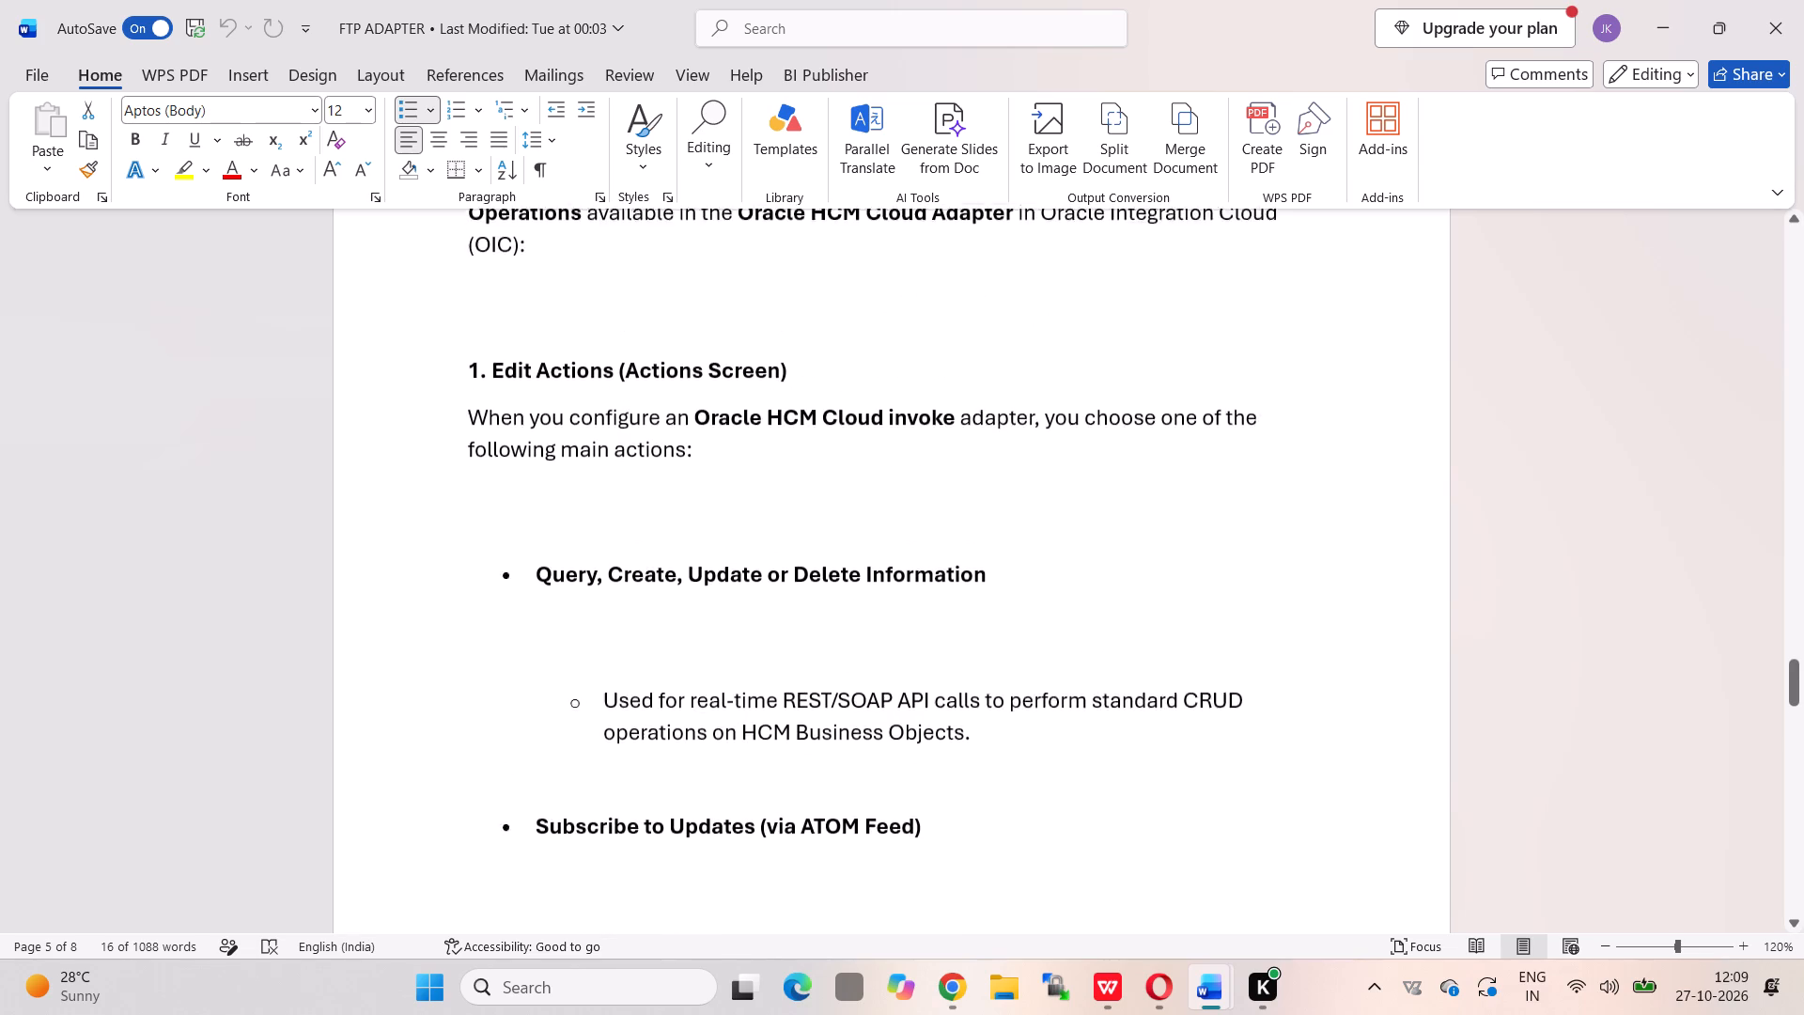
scroll(708, 673, up, 2)
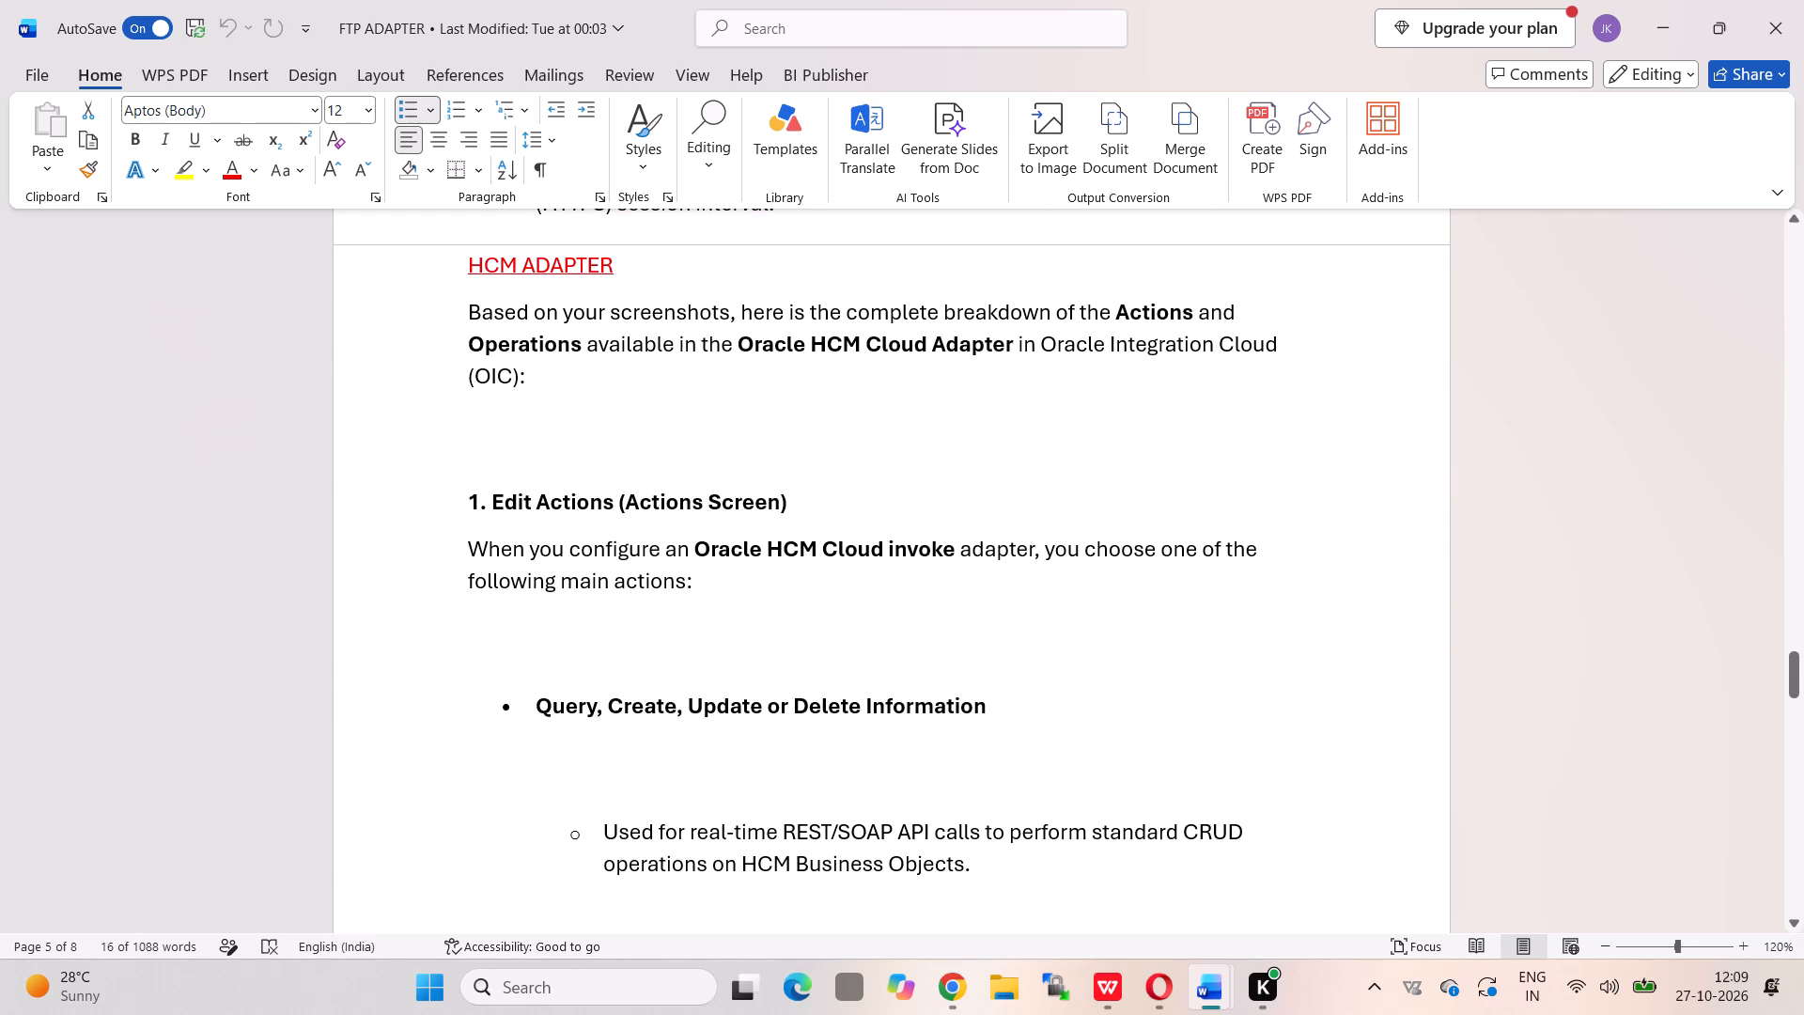
scroll(750, 566, down, 1)
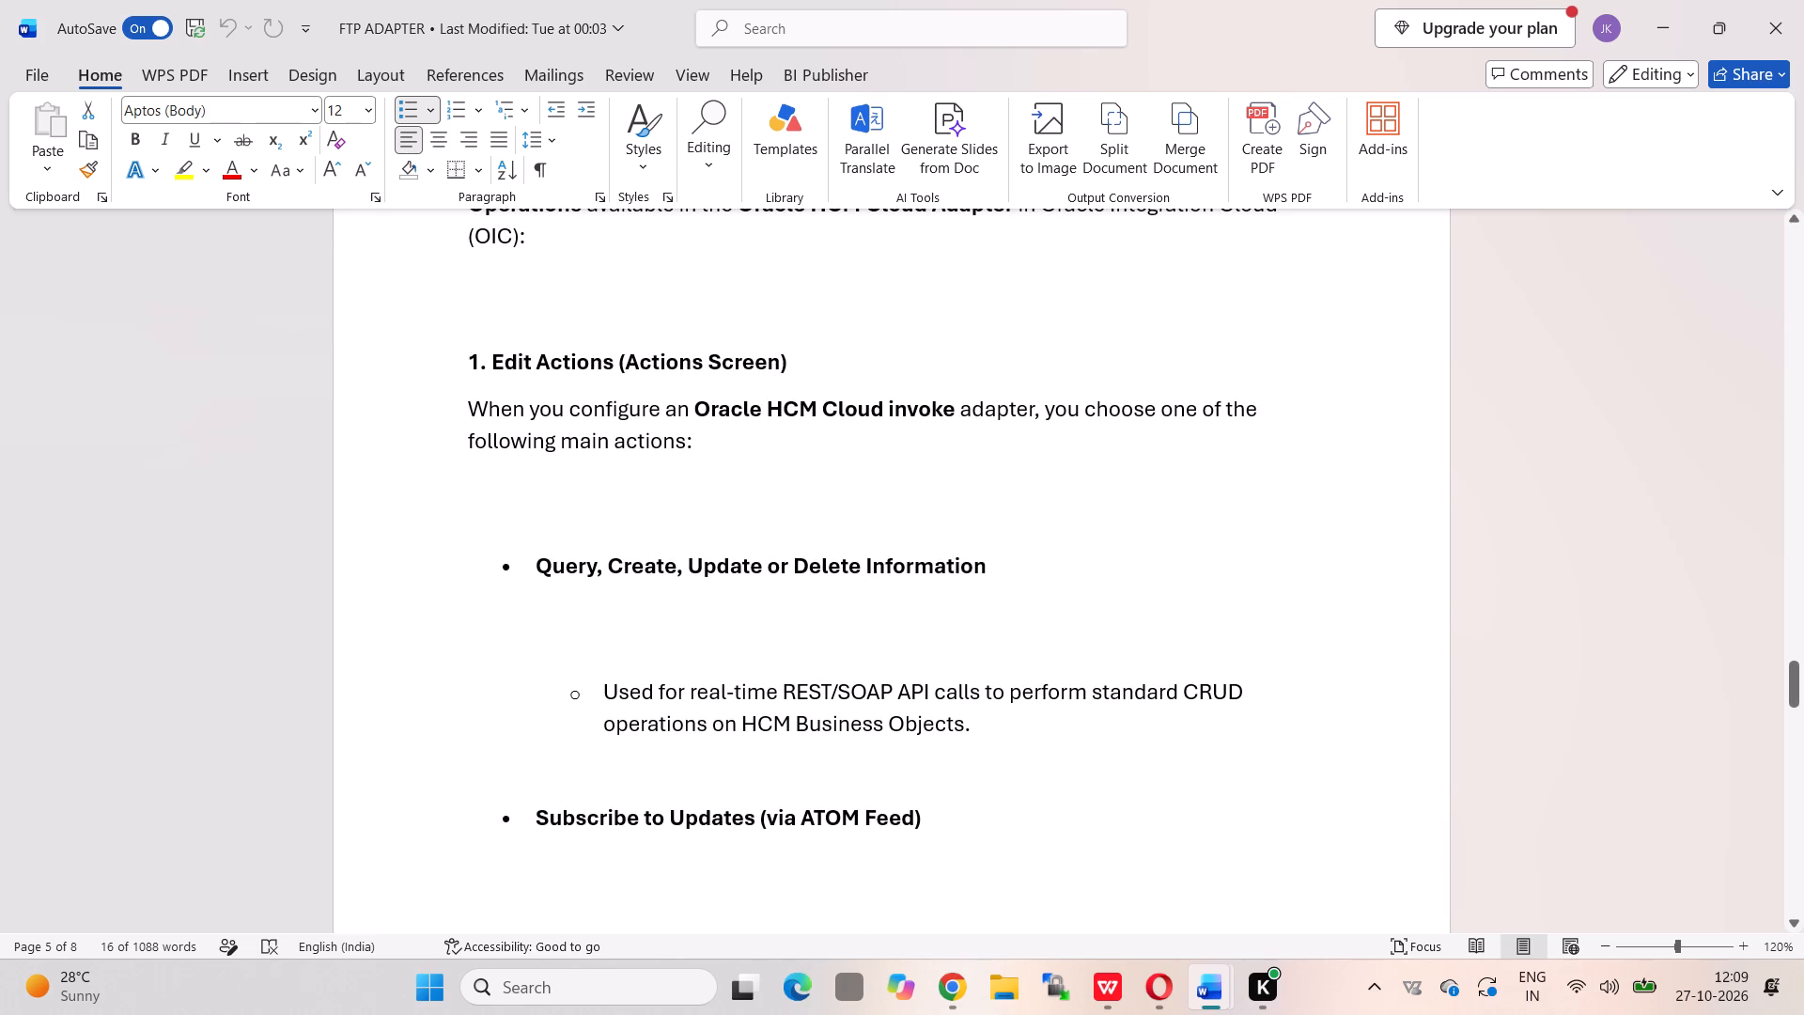
ctrl+scroll(750, 566, down, 1)
scroll(750, 566, down, 1)
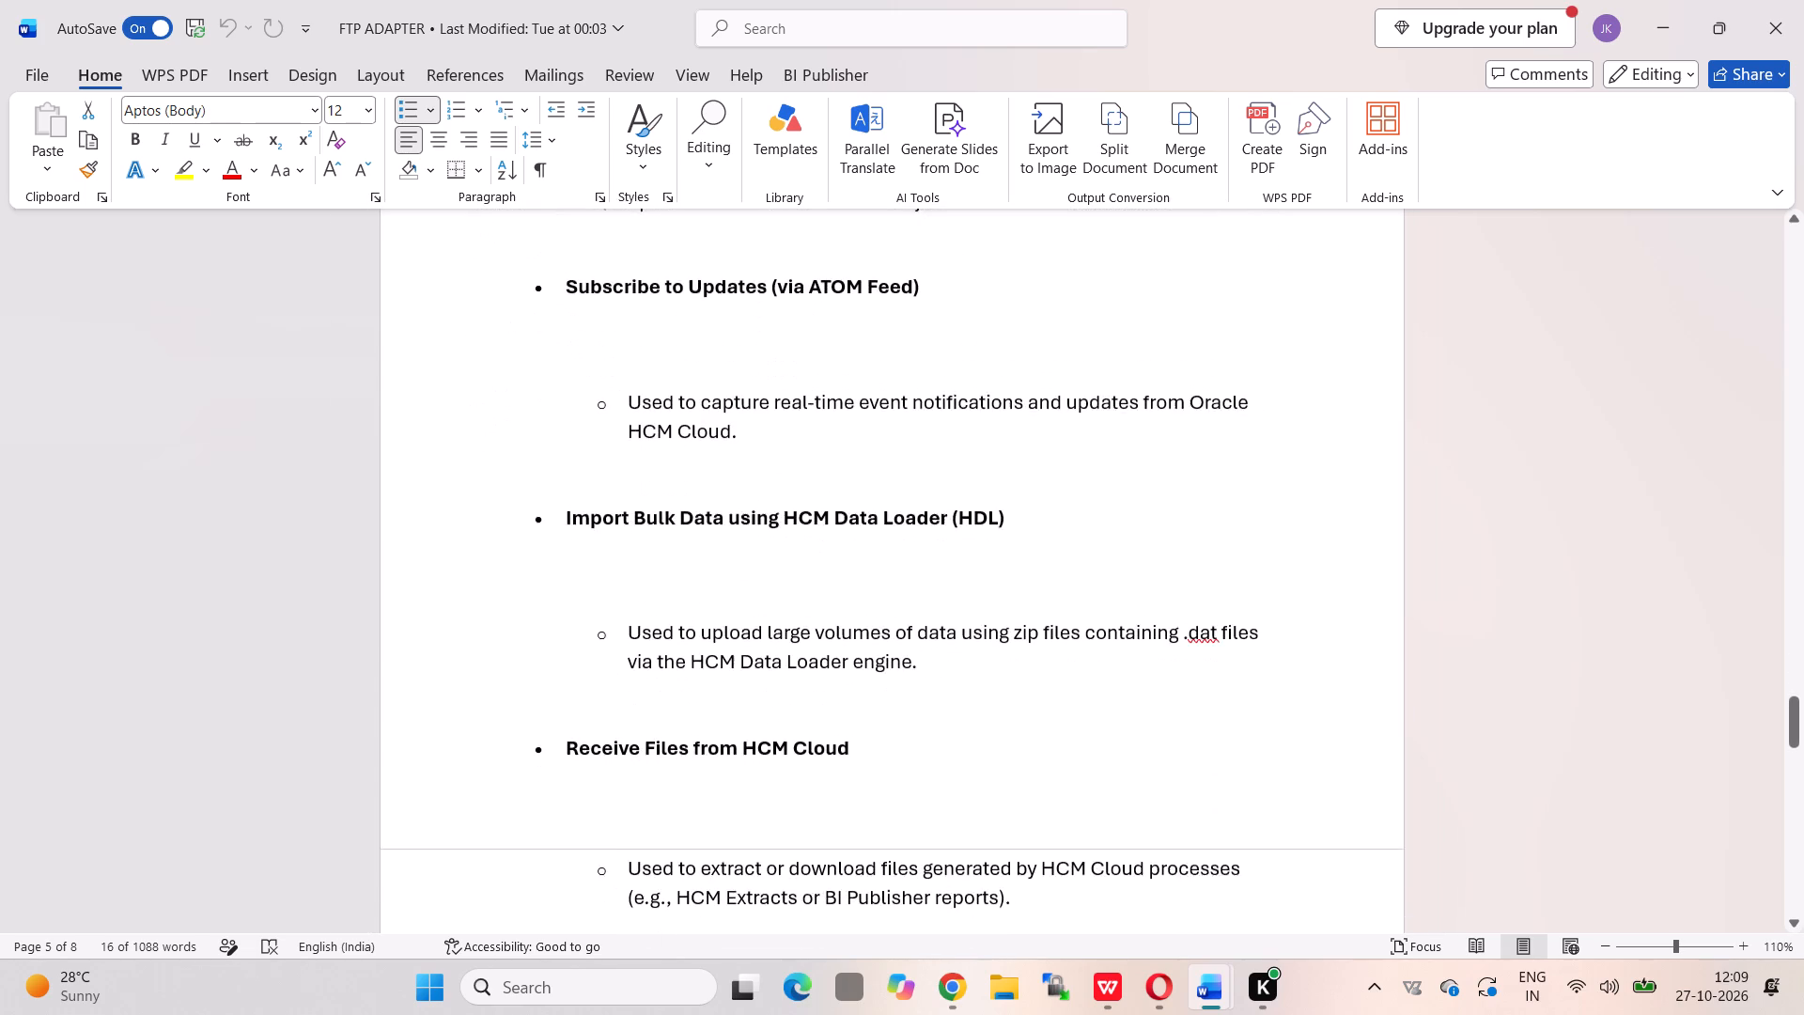
scroll(750, 566, down, 3)
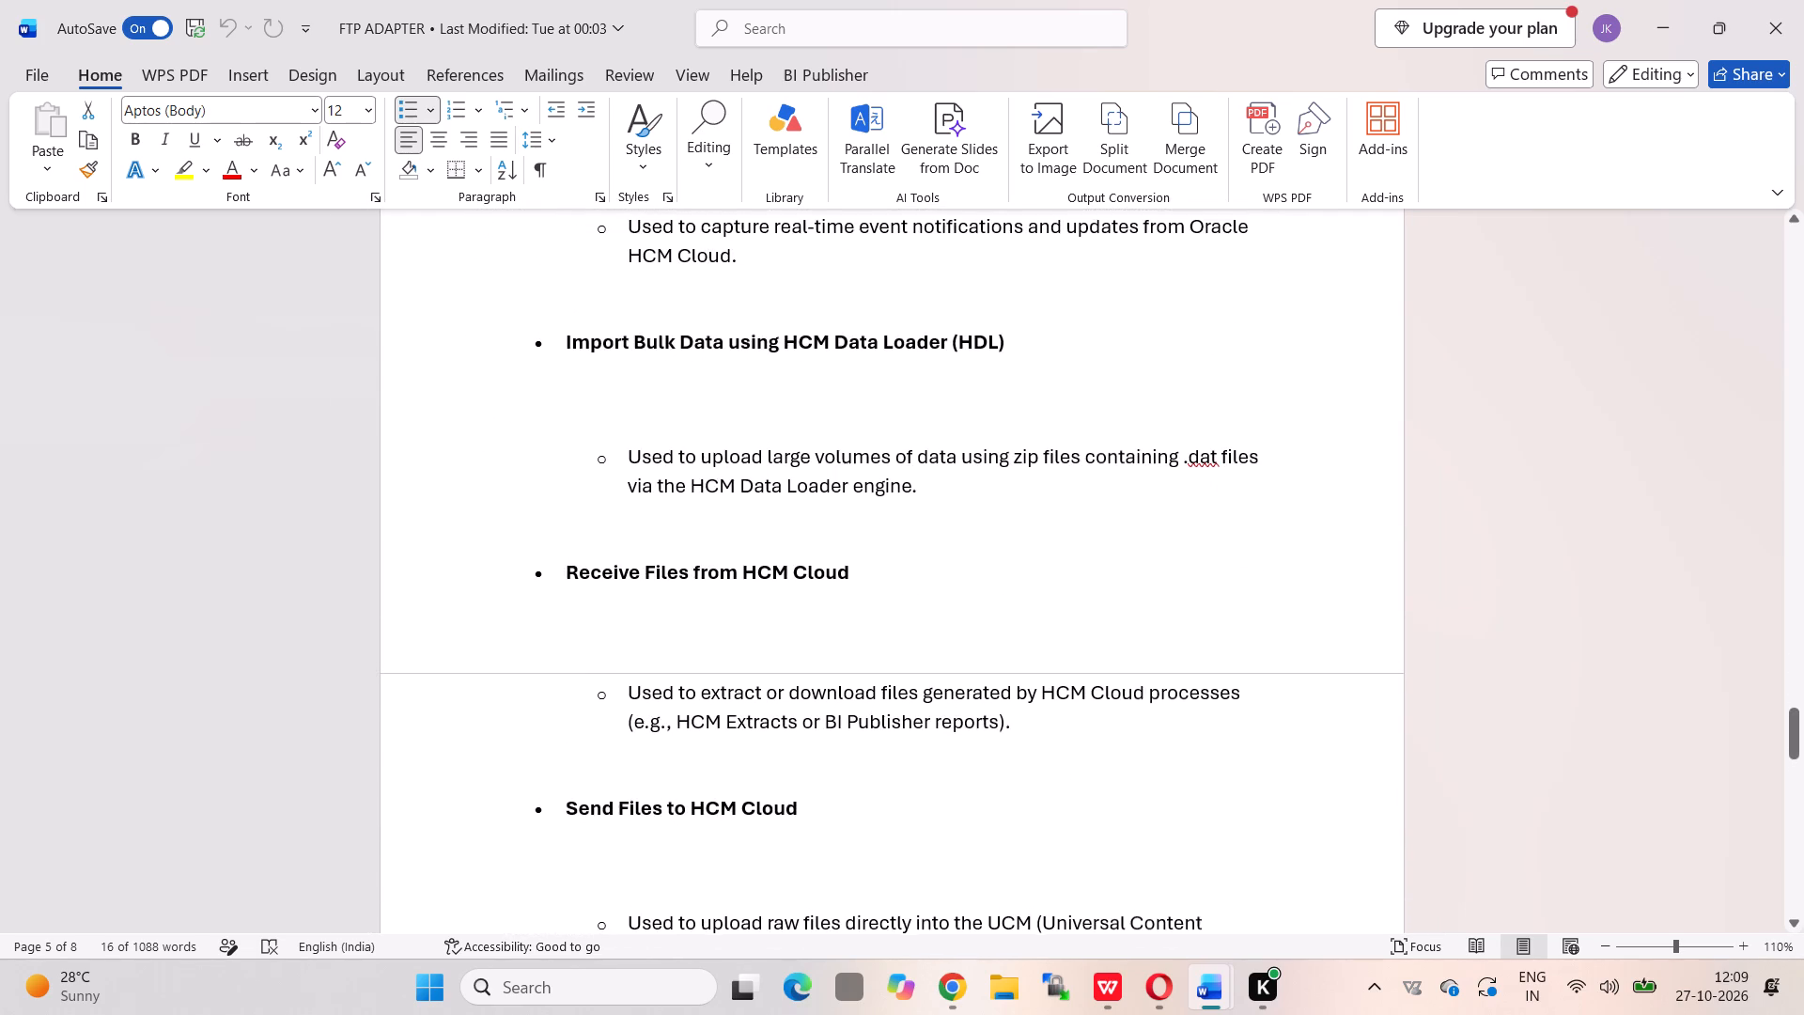
scroll(750, 566, down, 1)
scroll(750, 566, up, 1)
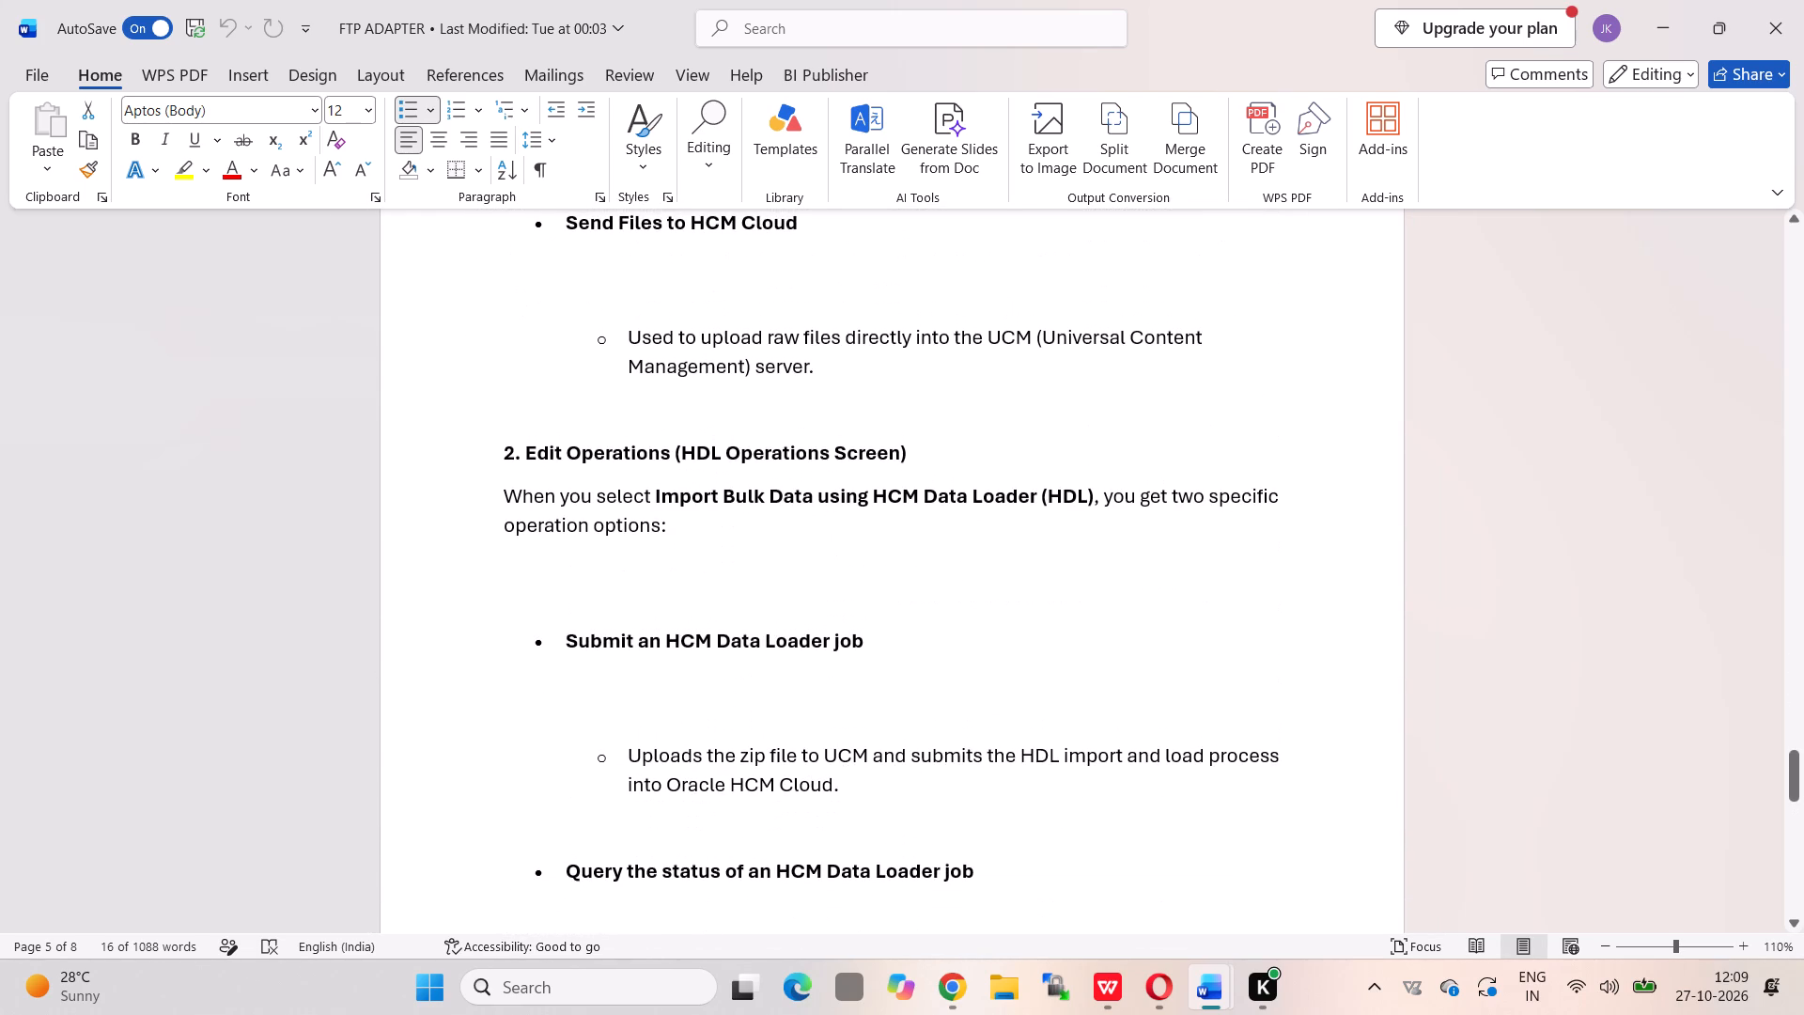
scroll(750, 566, up, 1)
scroll(703, 684, down, 1)
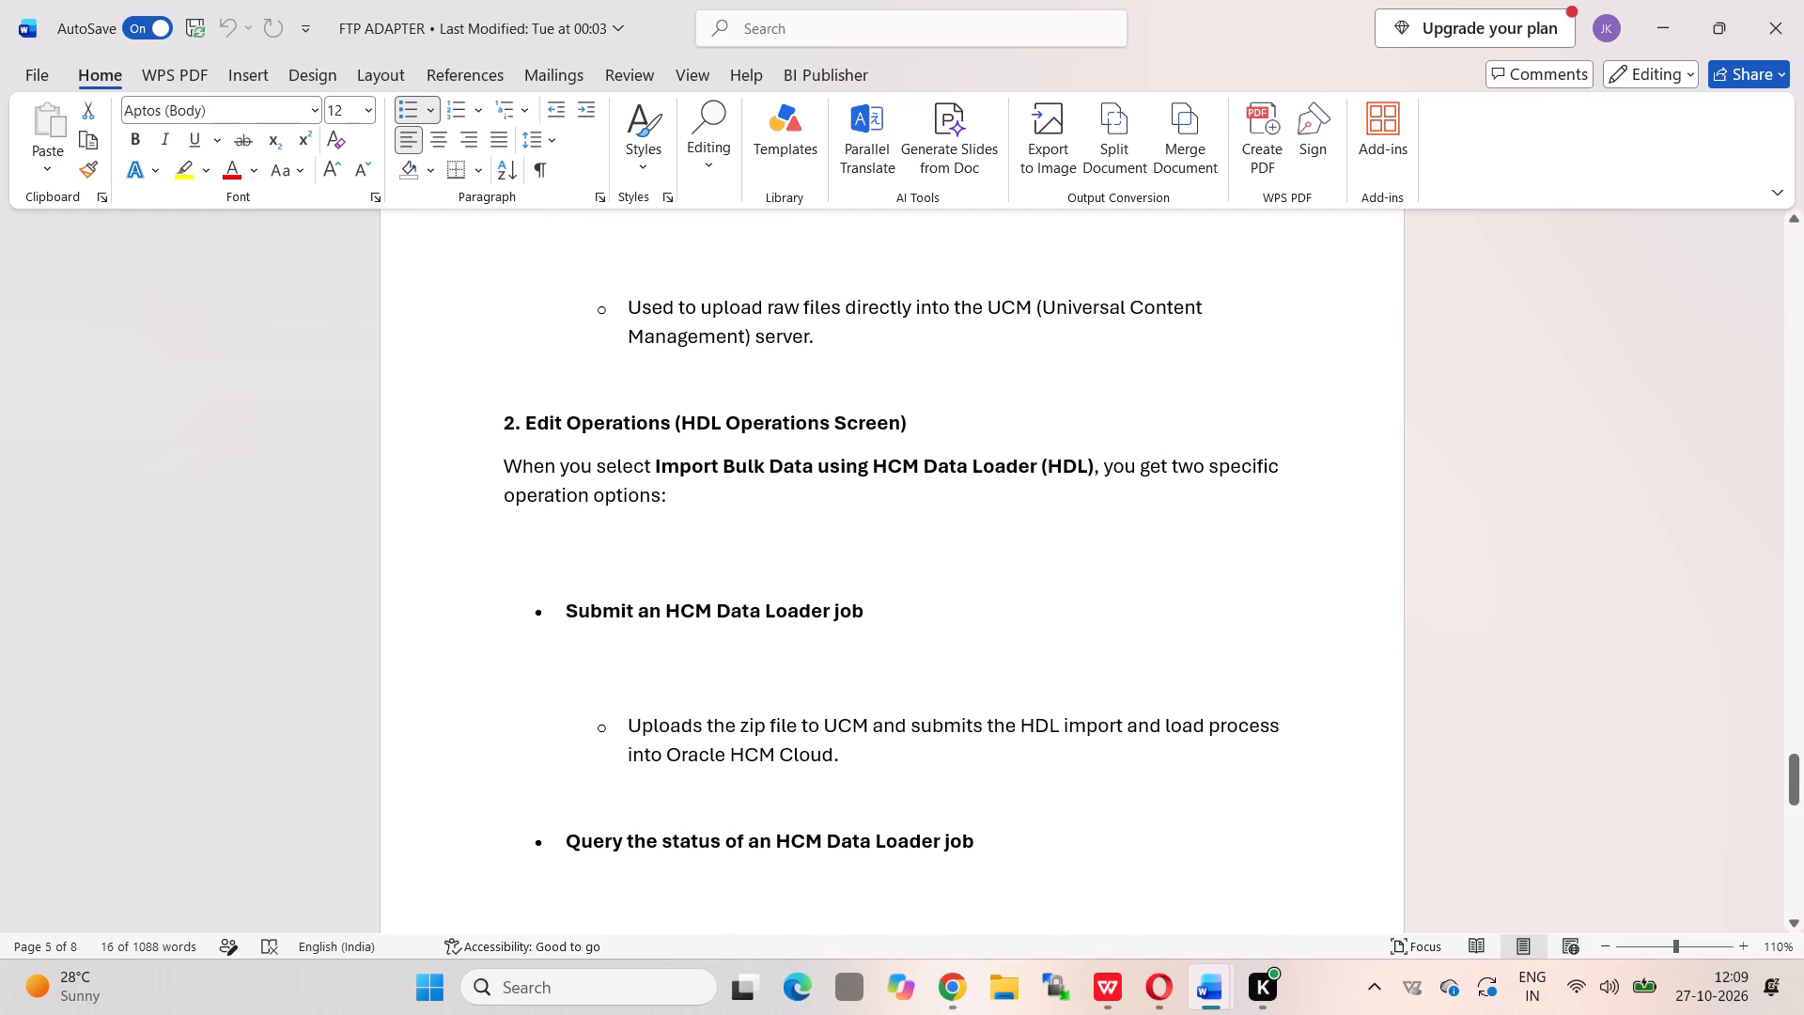
scroll(703, 684, down, 3)
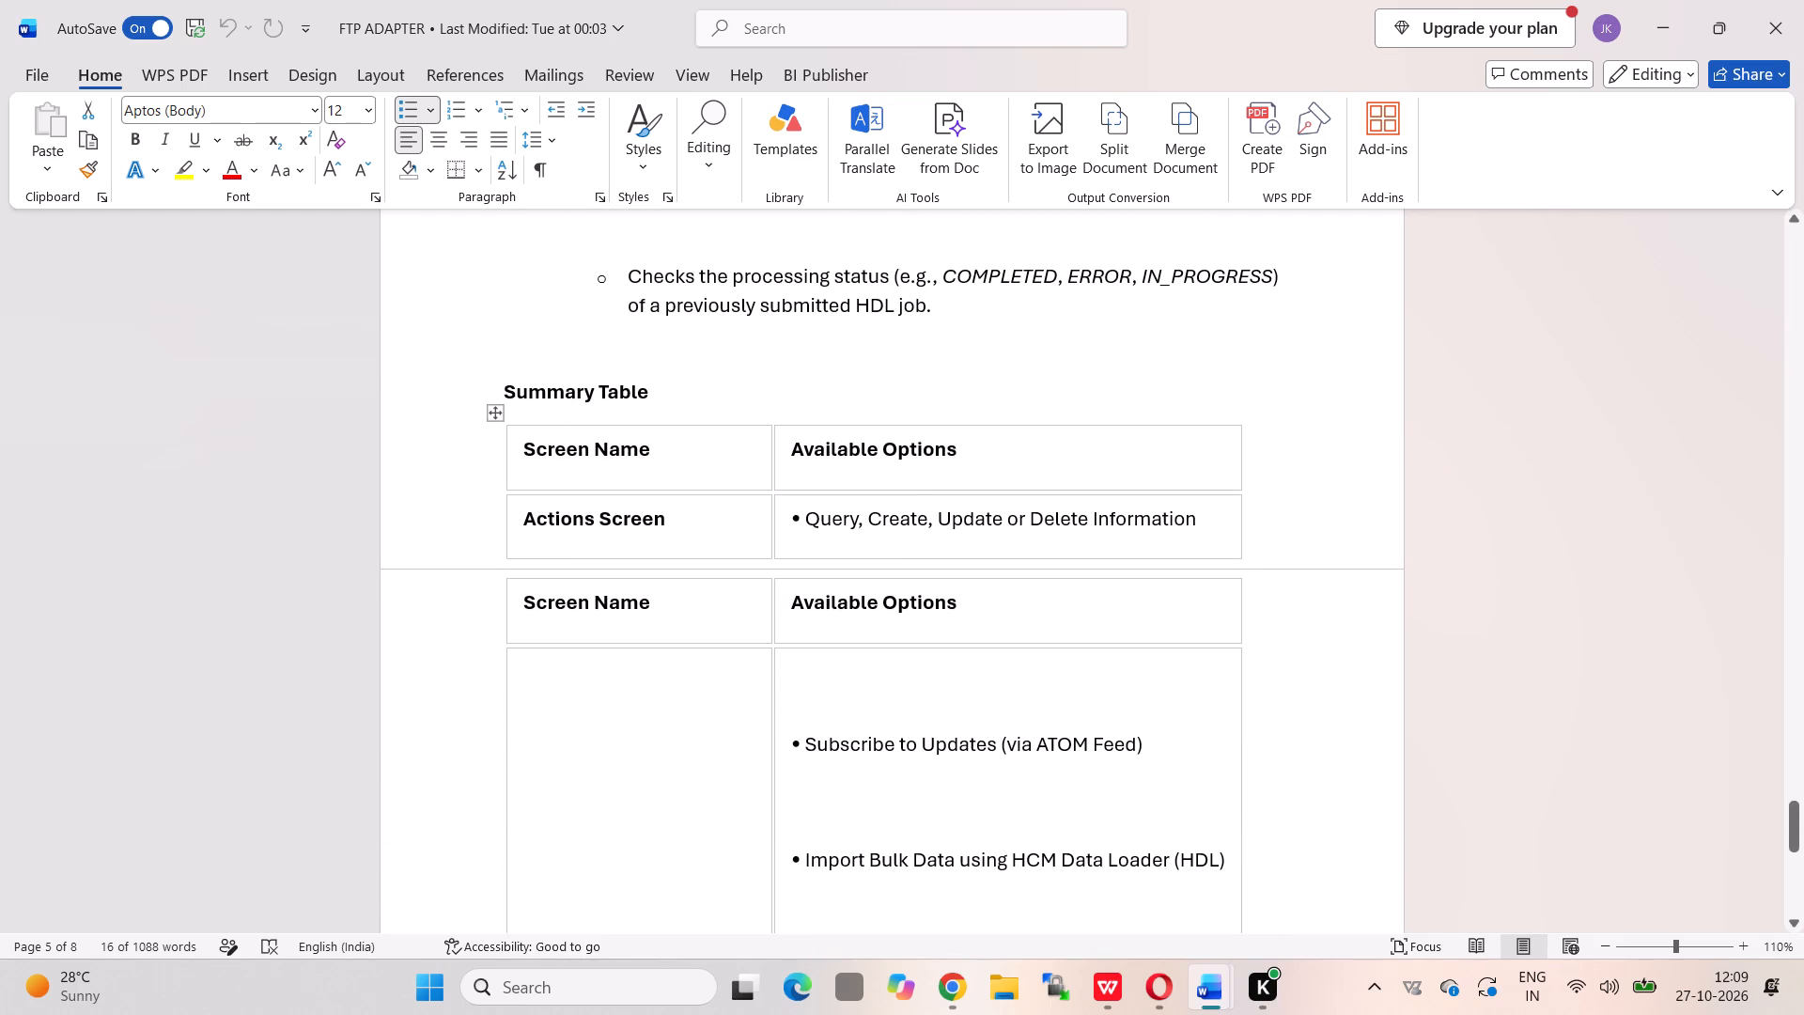
scroll(970, 768, down, 1)
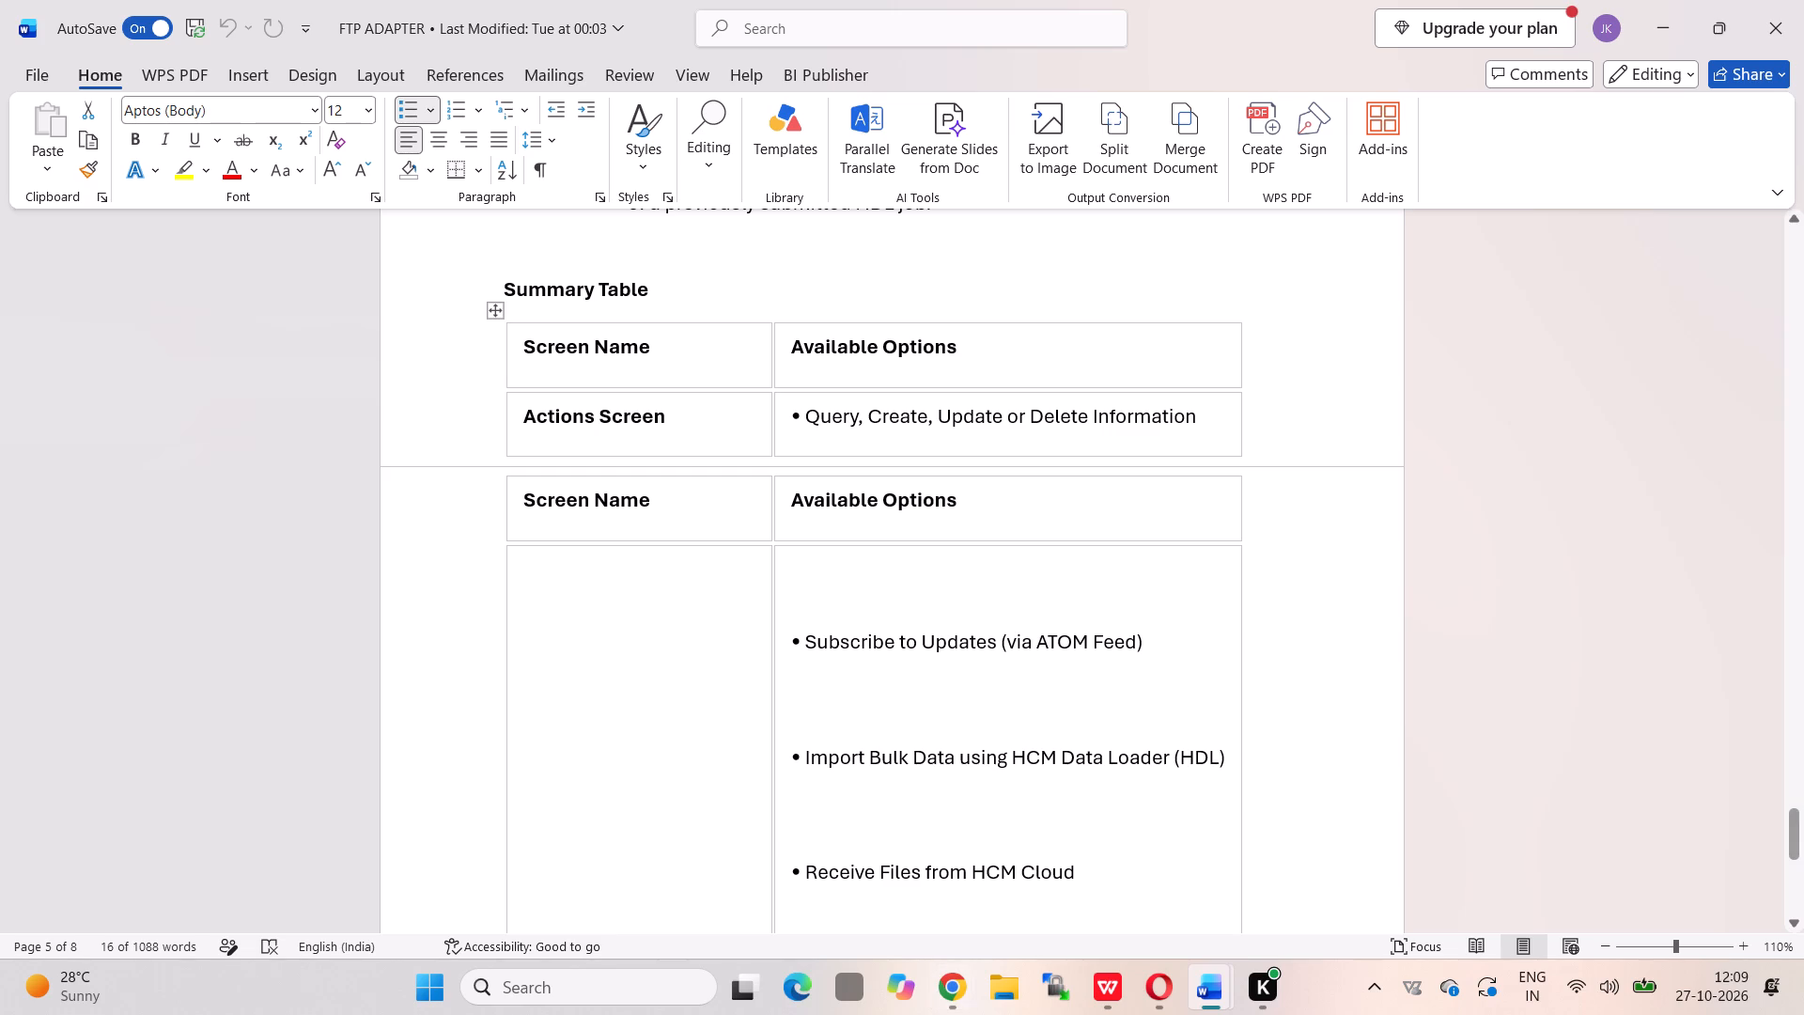
click(1019, 769)
scroll(1019, 769, down, 1)
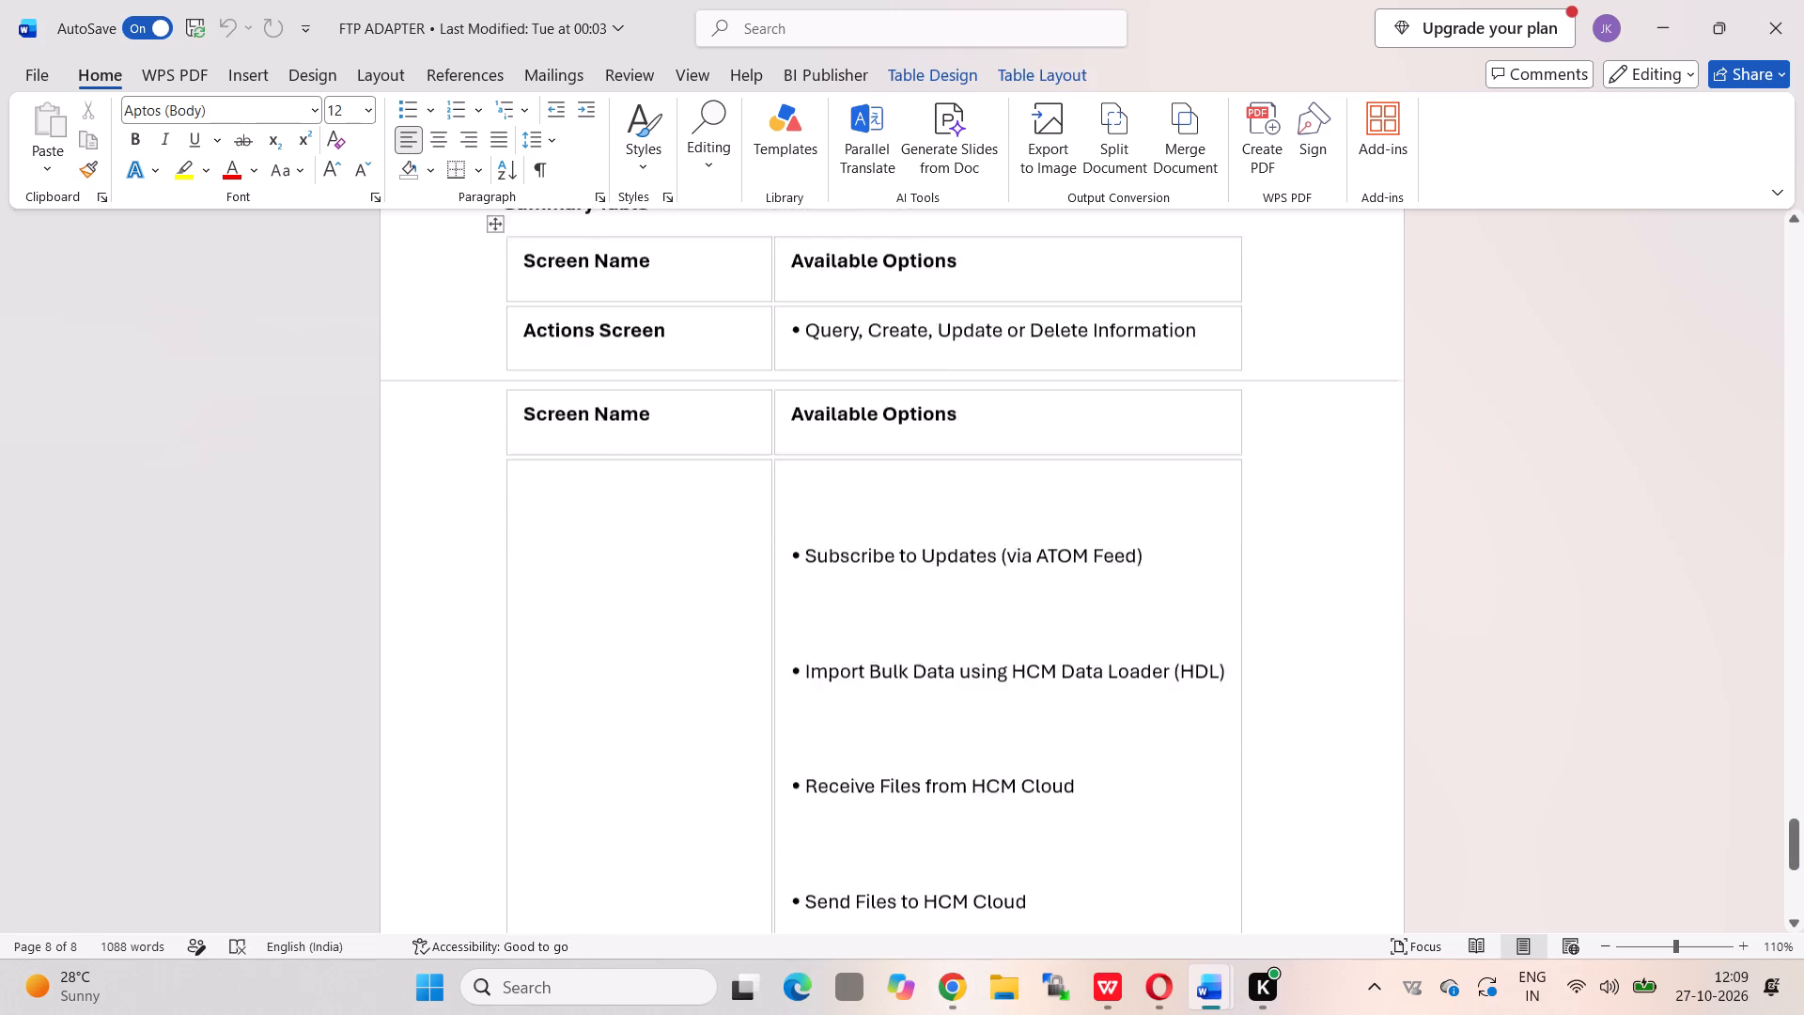
scroll(1019, 769, down, 3)
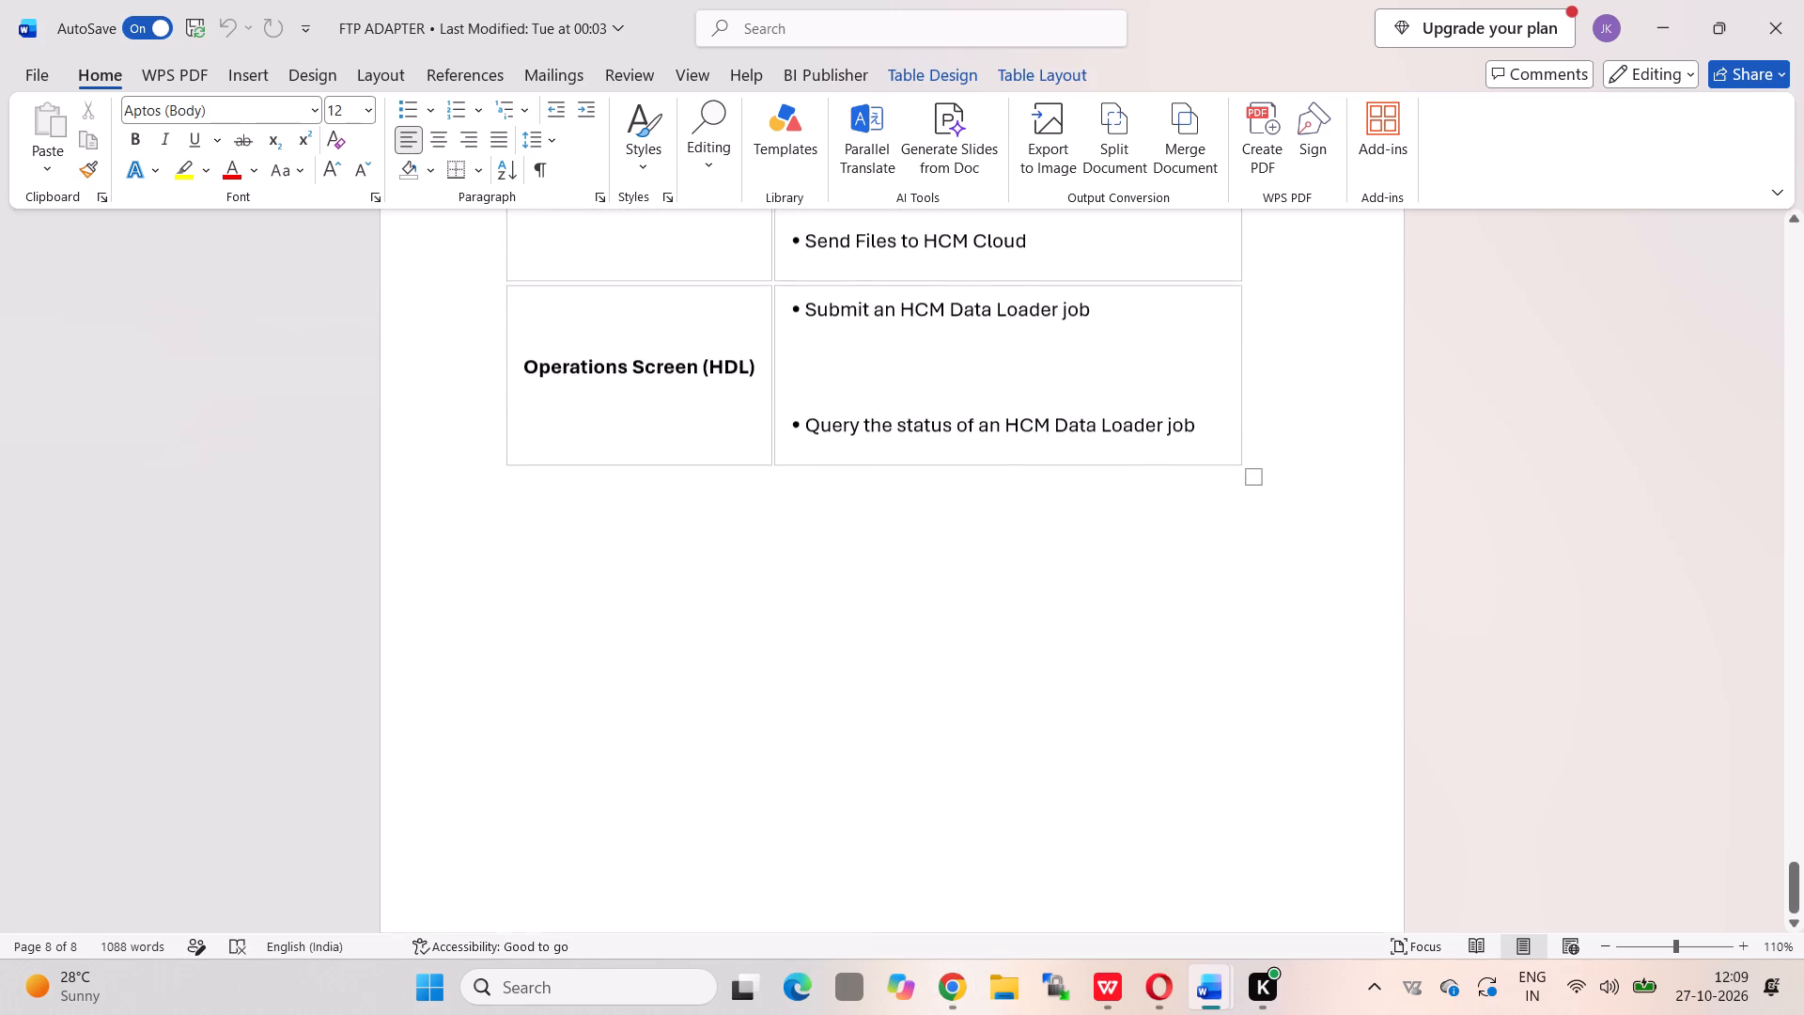
Skim the whole FTP ADAPTER document in a zoomed-out view, from the FTP notes to the closing HCM Summary Table.
scroll(1019, 769, down, 1)
ctrl+scroll(1019, 769, down, 7)
scroll(1019, 769, up, 8)
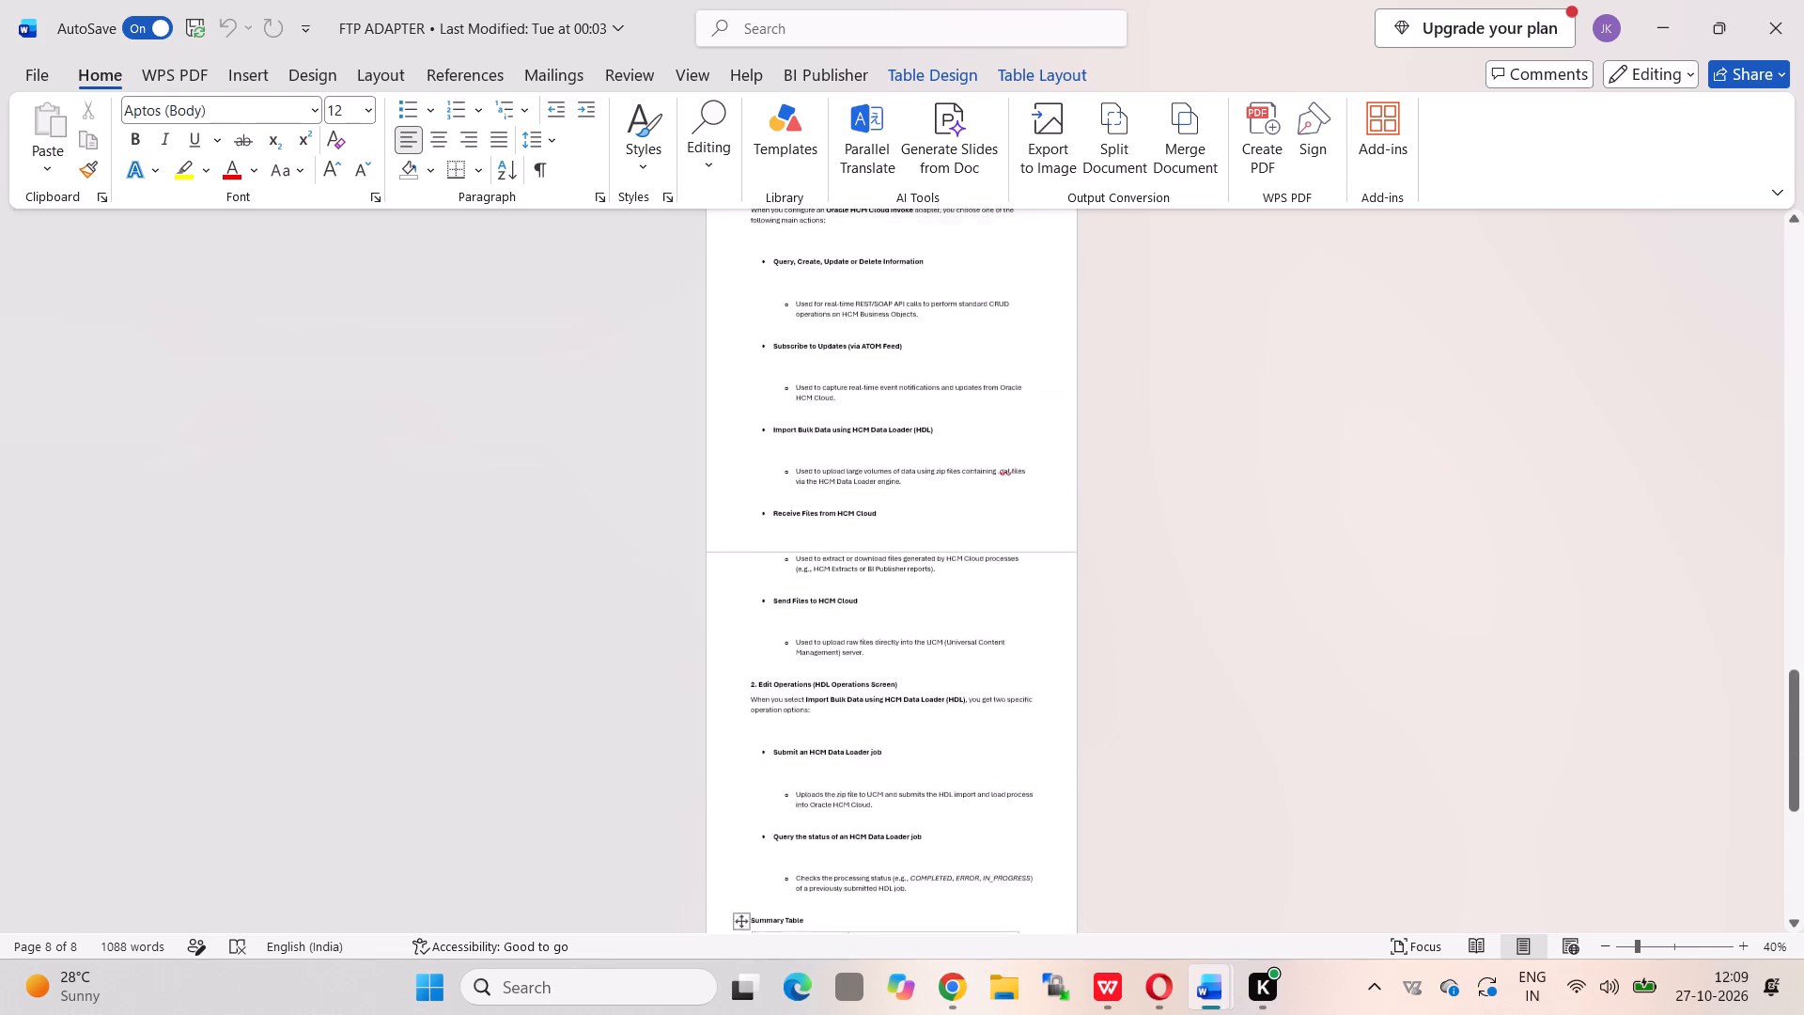
scroll(1019, 769, up, 5)
scroll(1019, 769, up, 20)
scroll(1019, 769, up, 8)
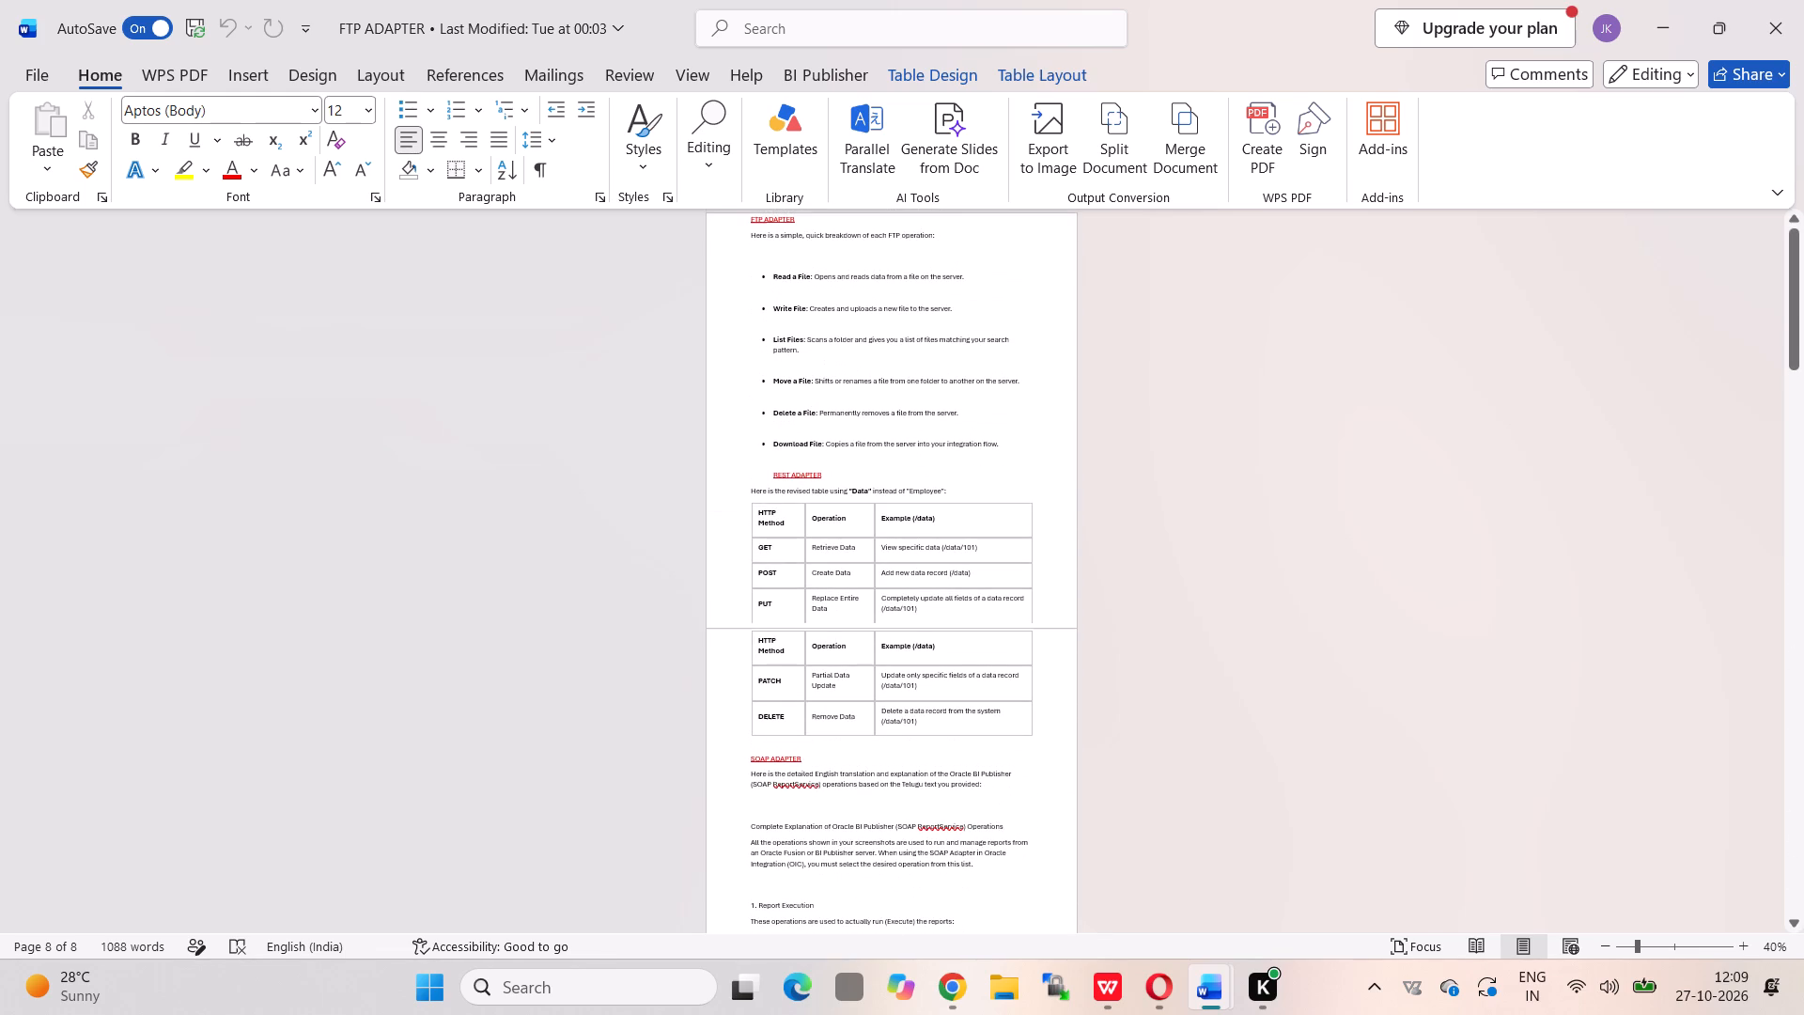
scroll(1019, 769, up, 6)
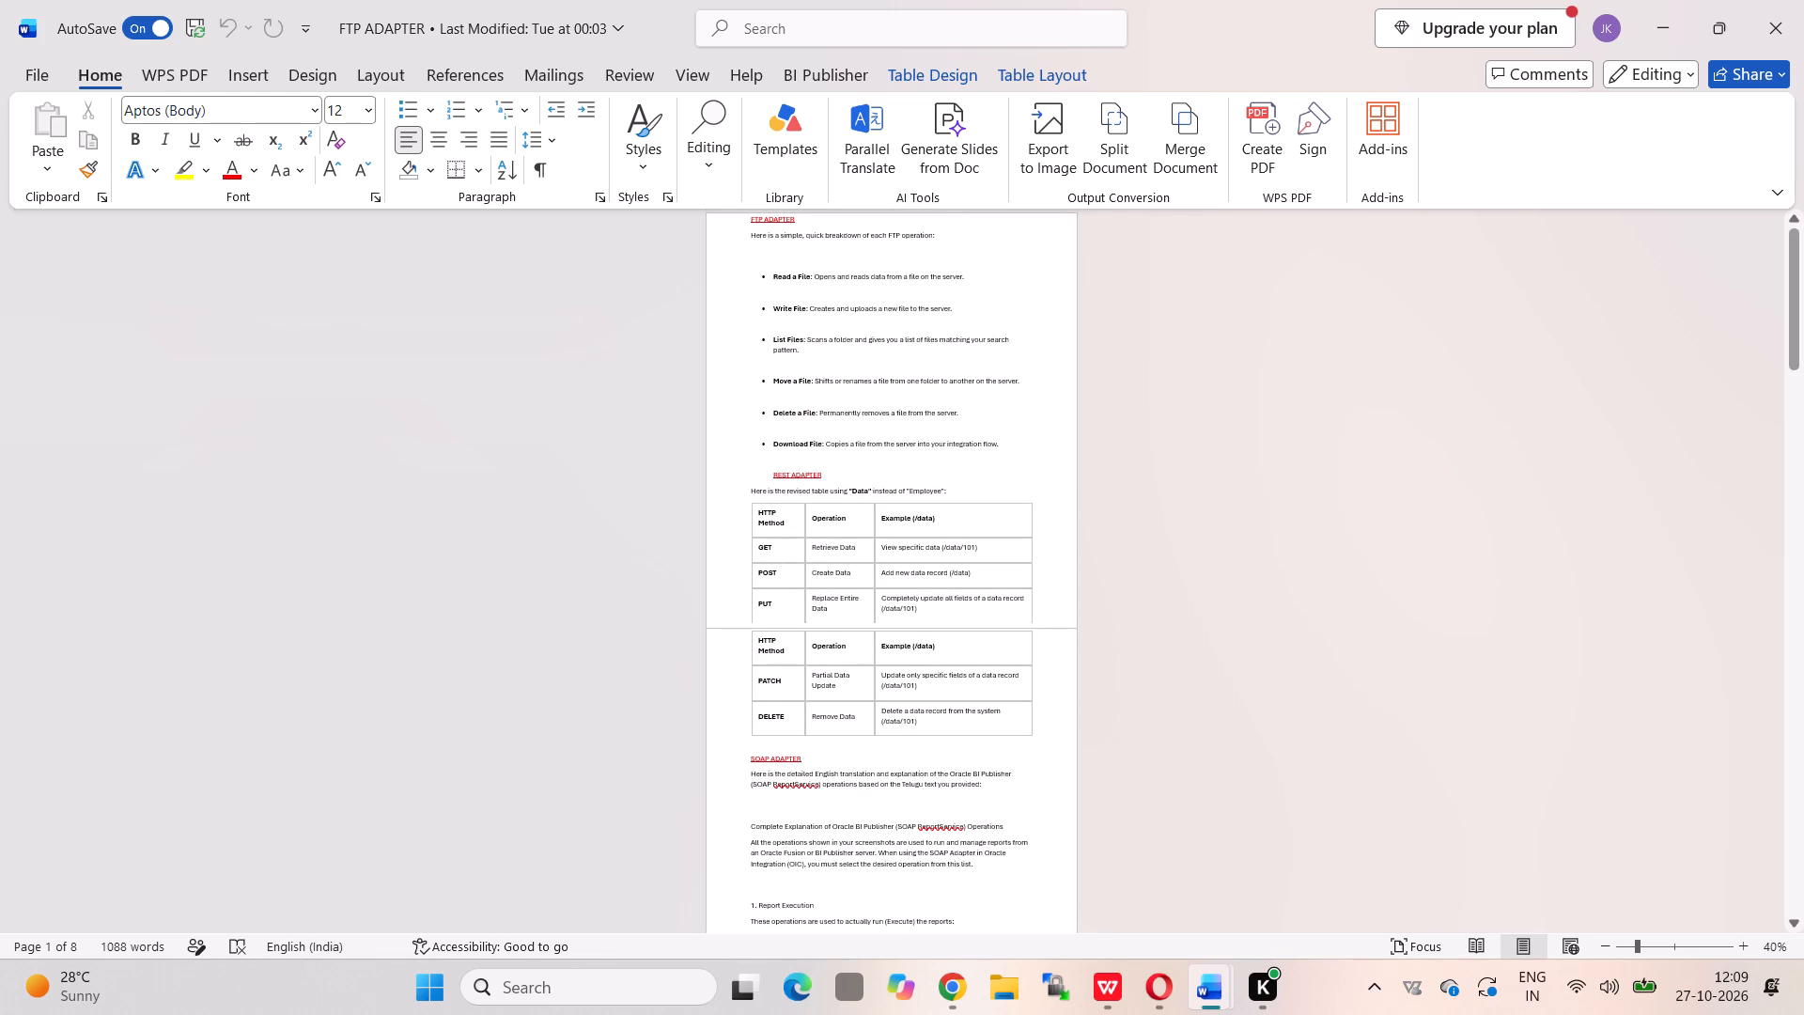
scroll(933, 574, down, 15)
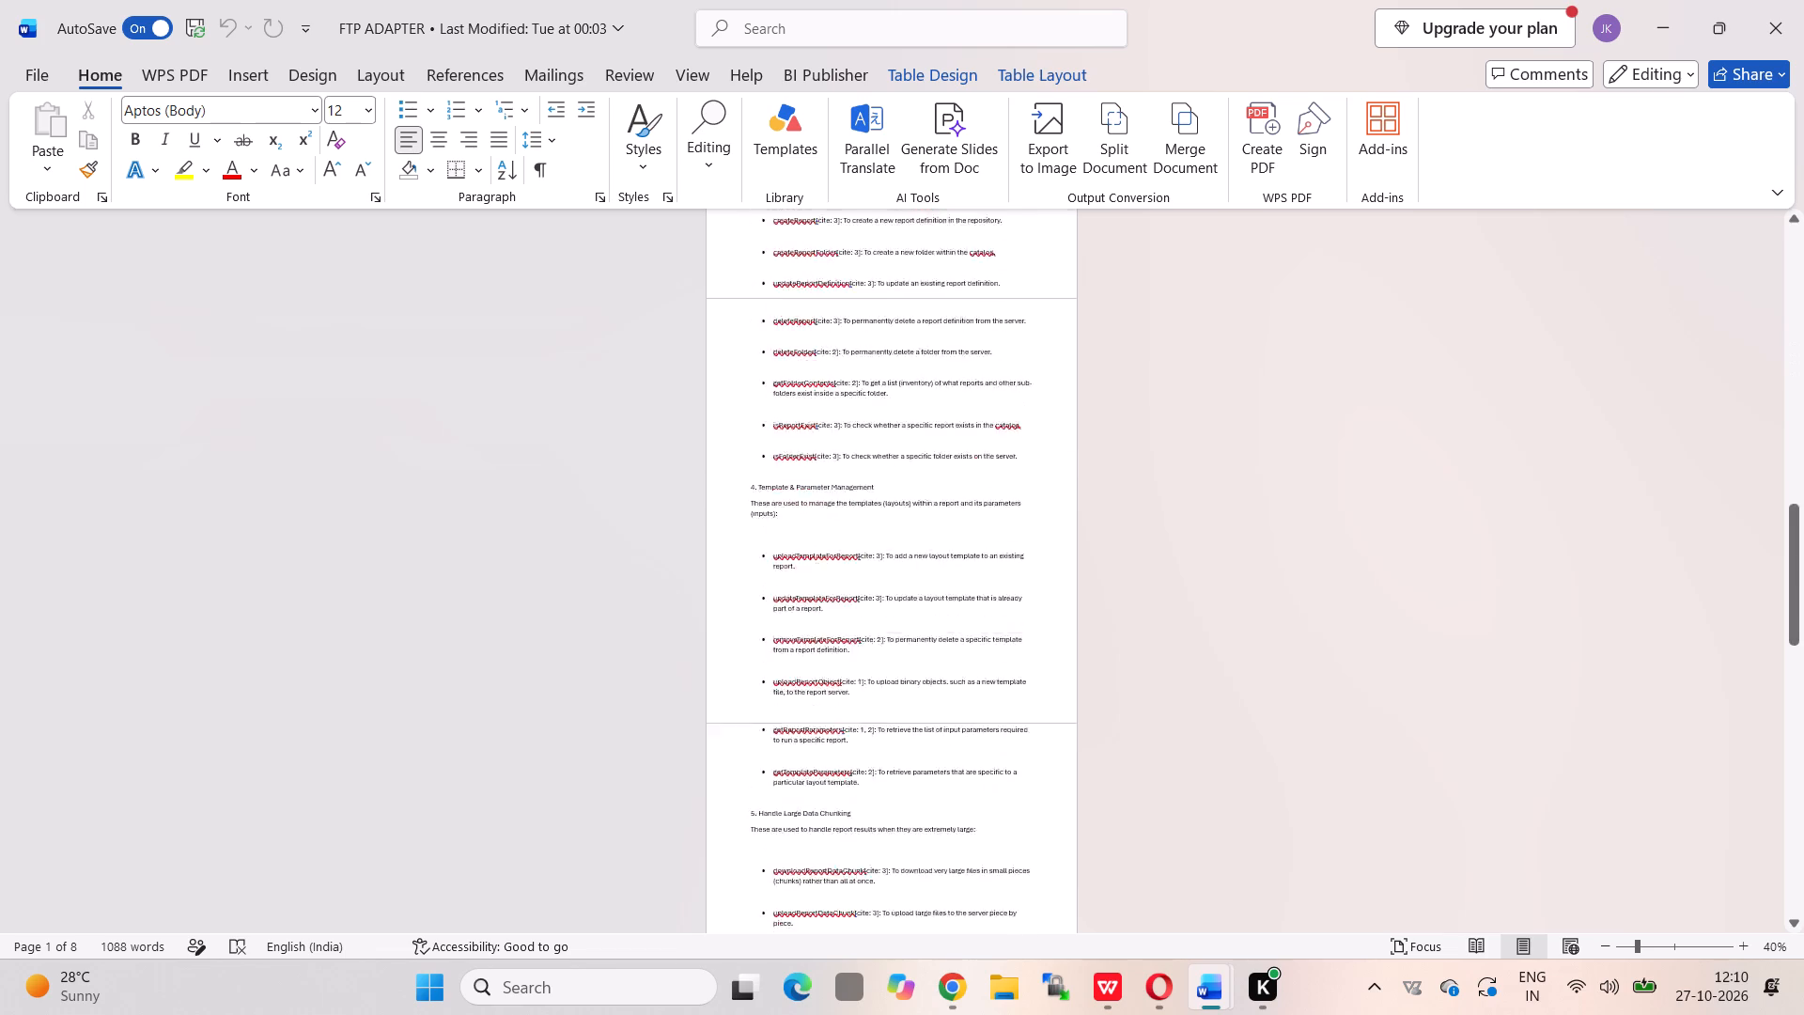
scroll(933, 574, down, 10)
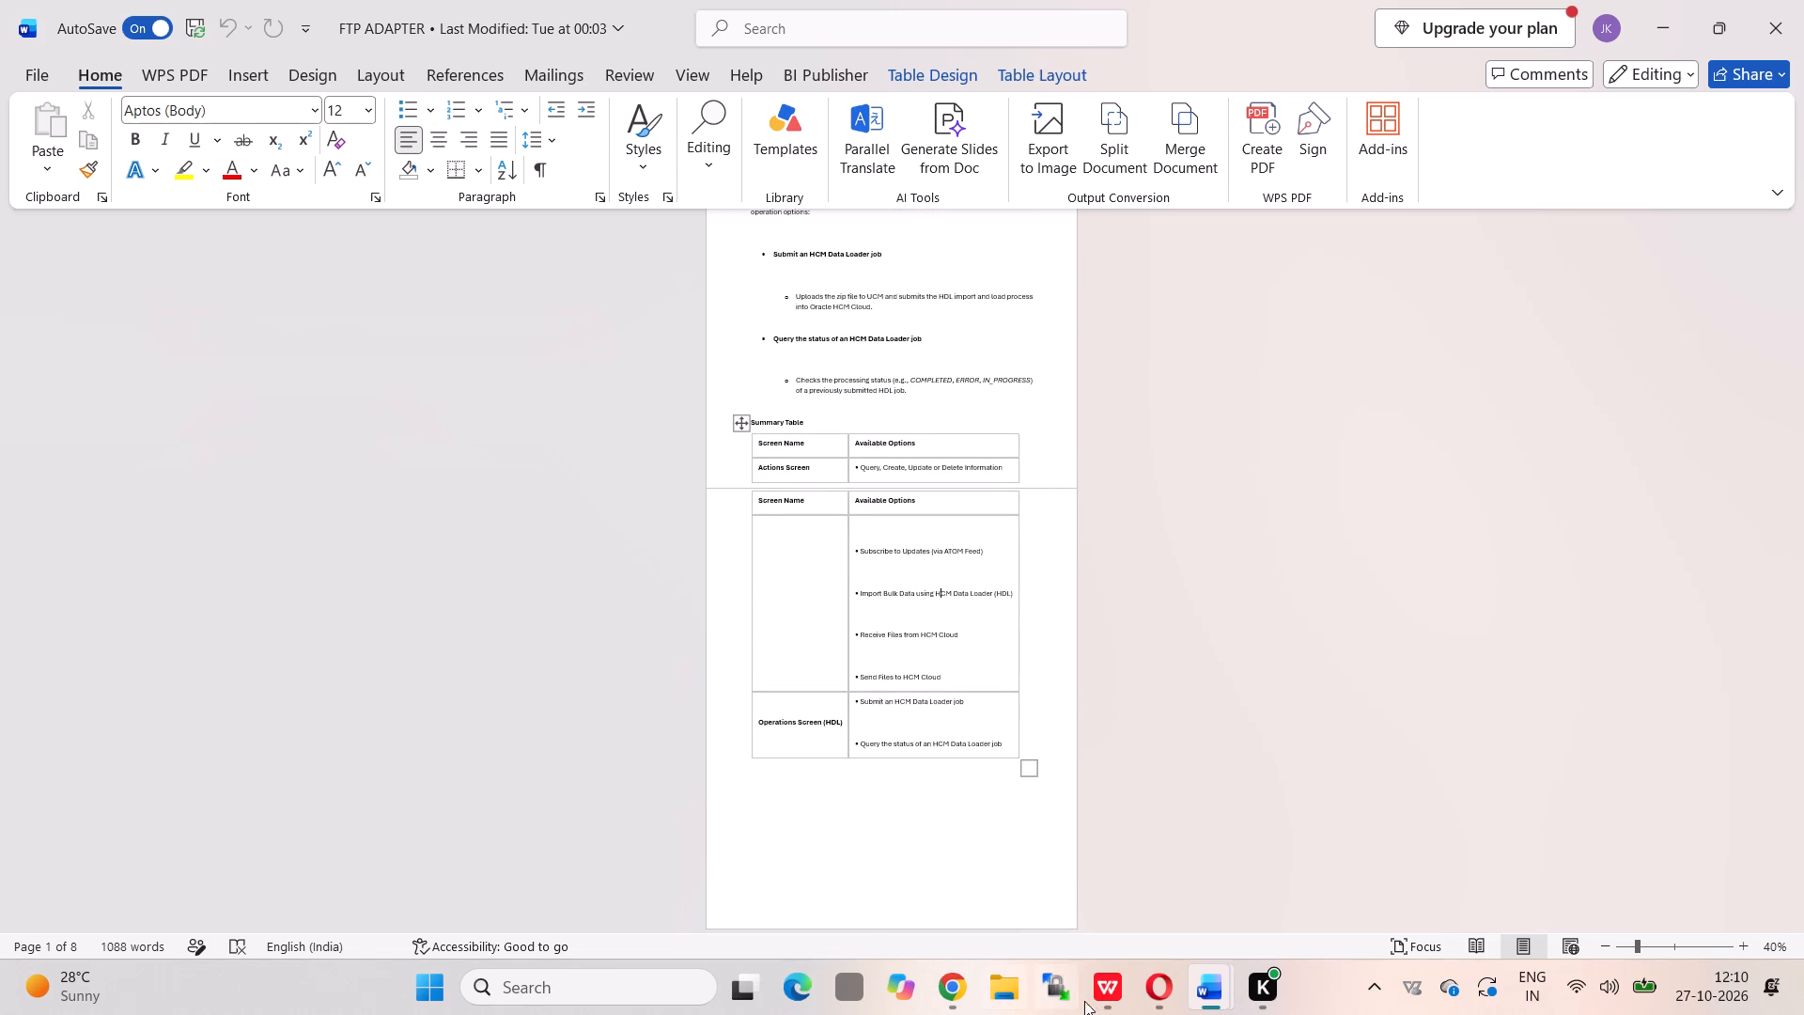
Switch to the JoshFUSION RESUME11 document in Word.
click(1211, 992)
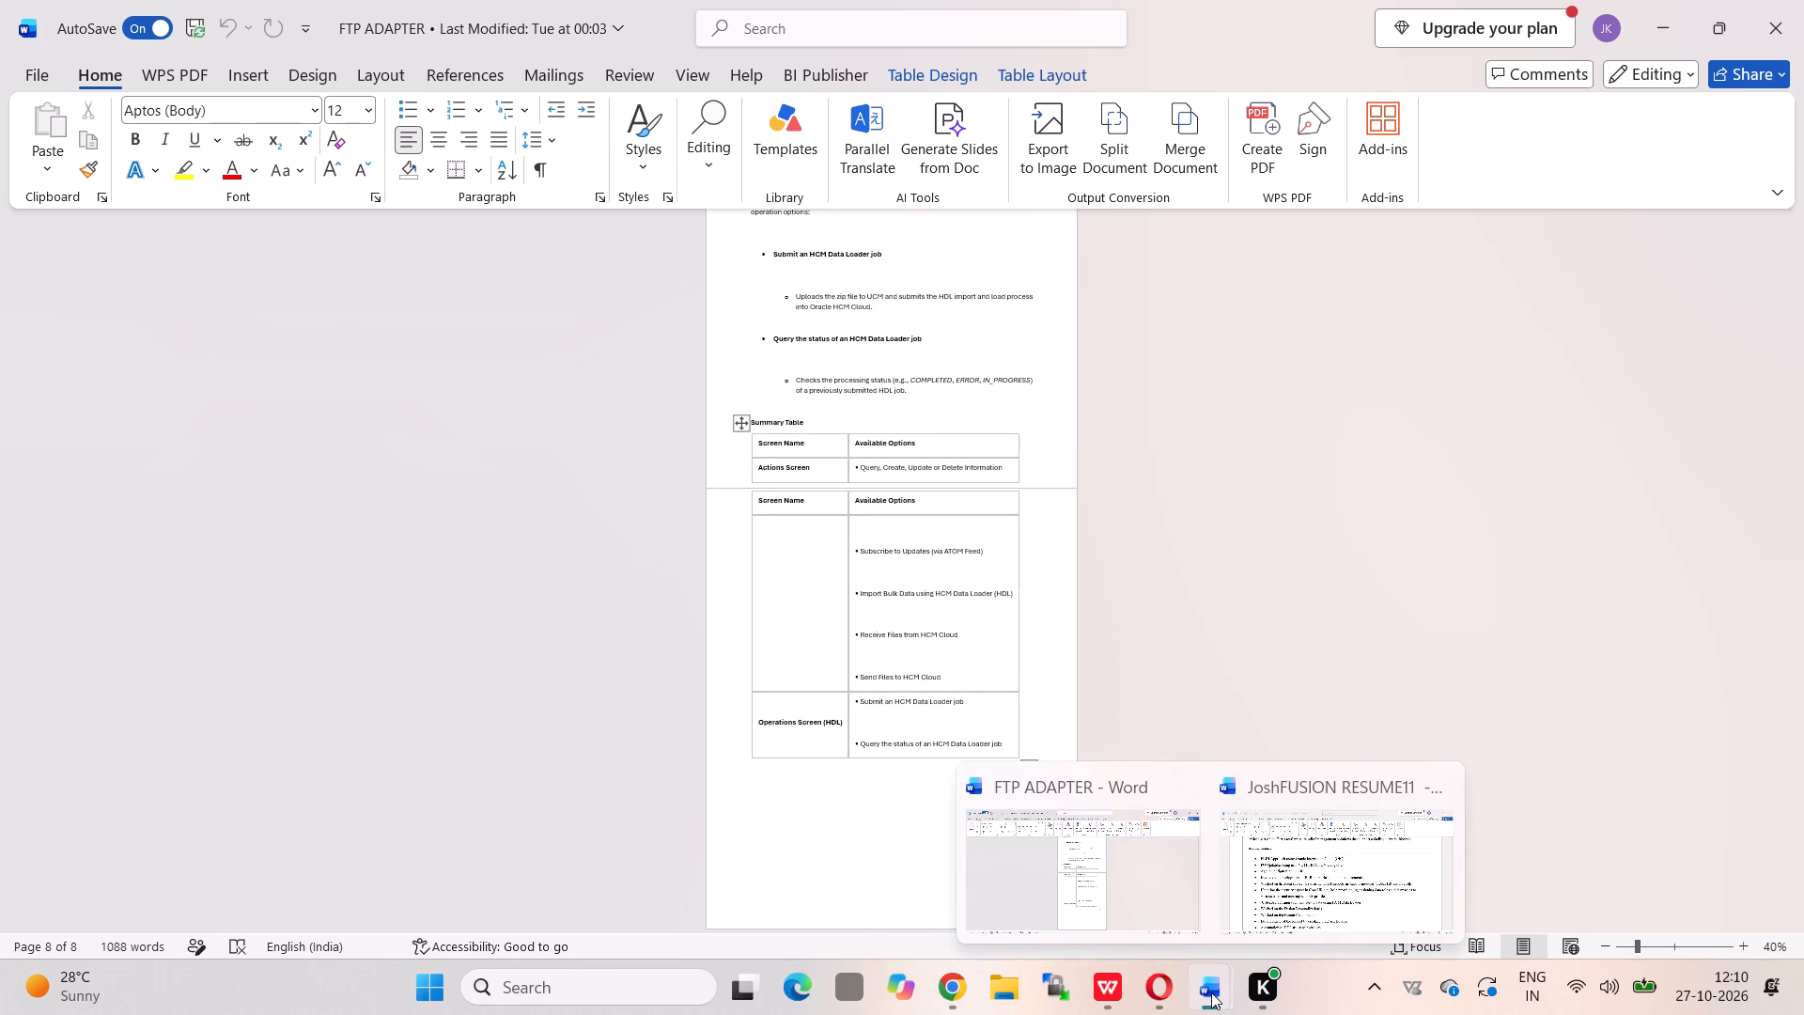
click(1314, 914)
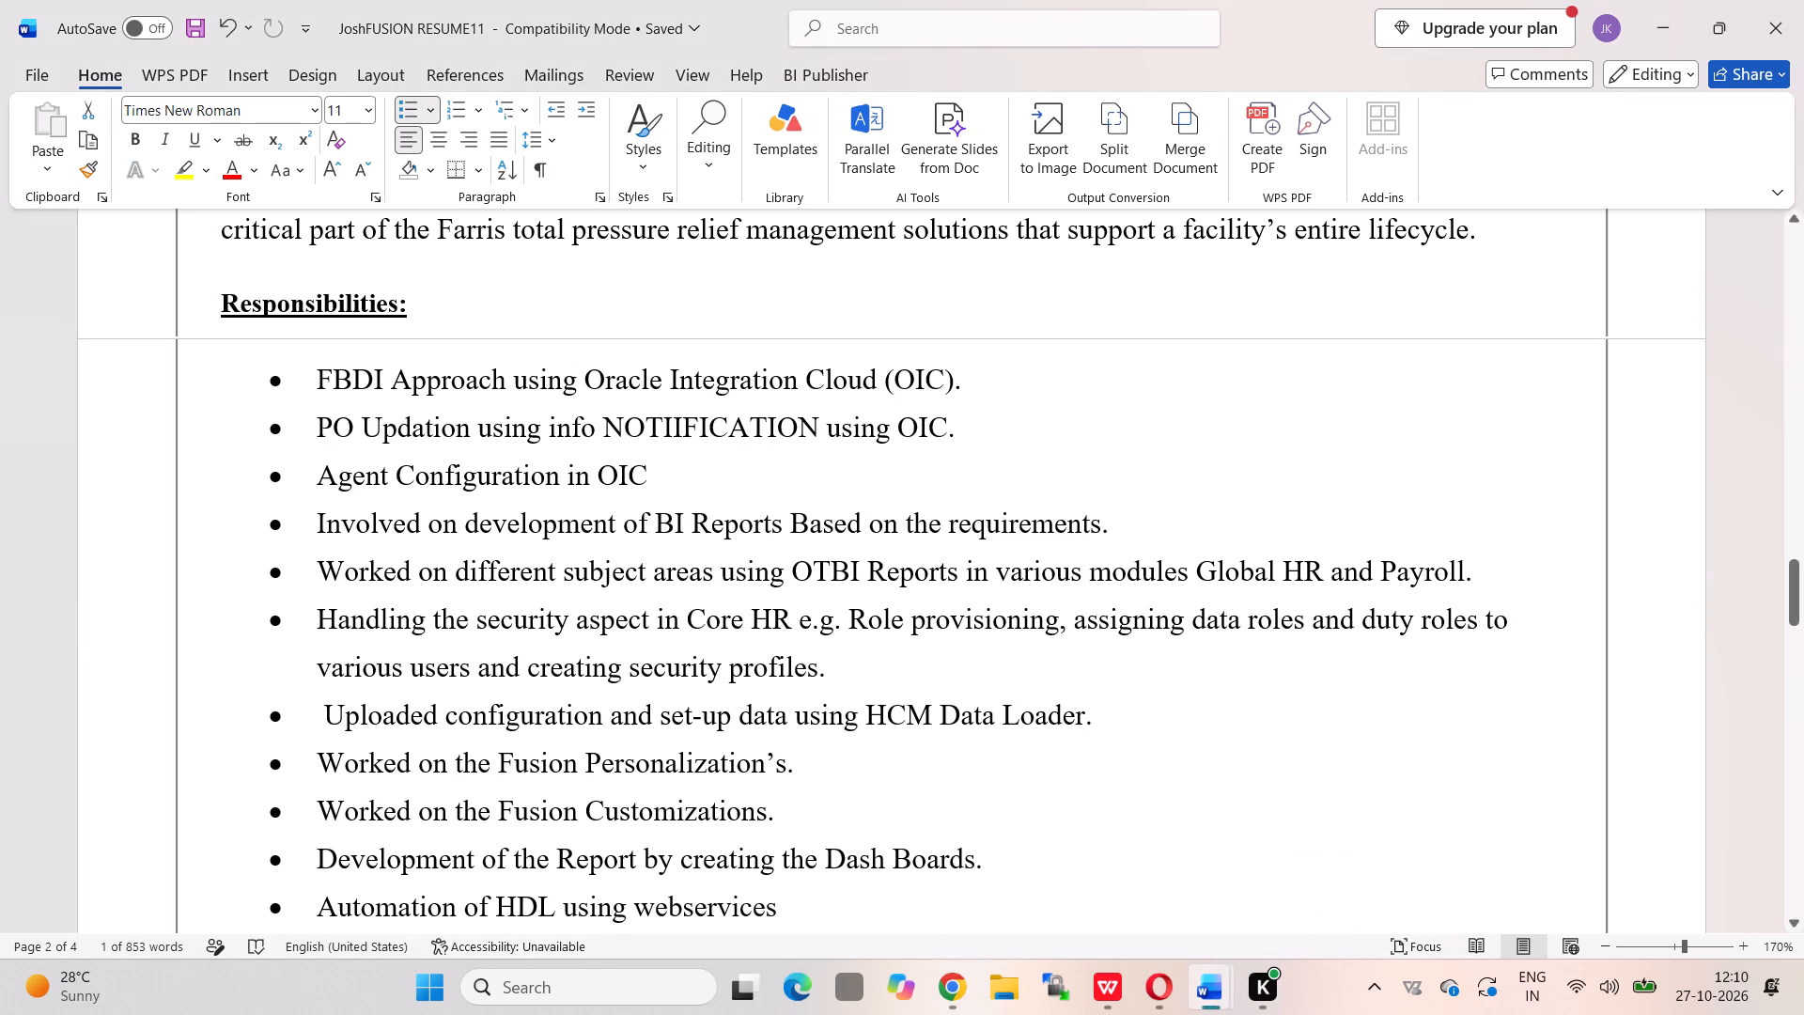
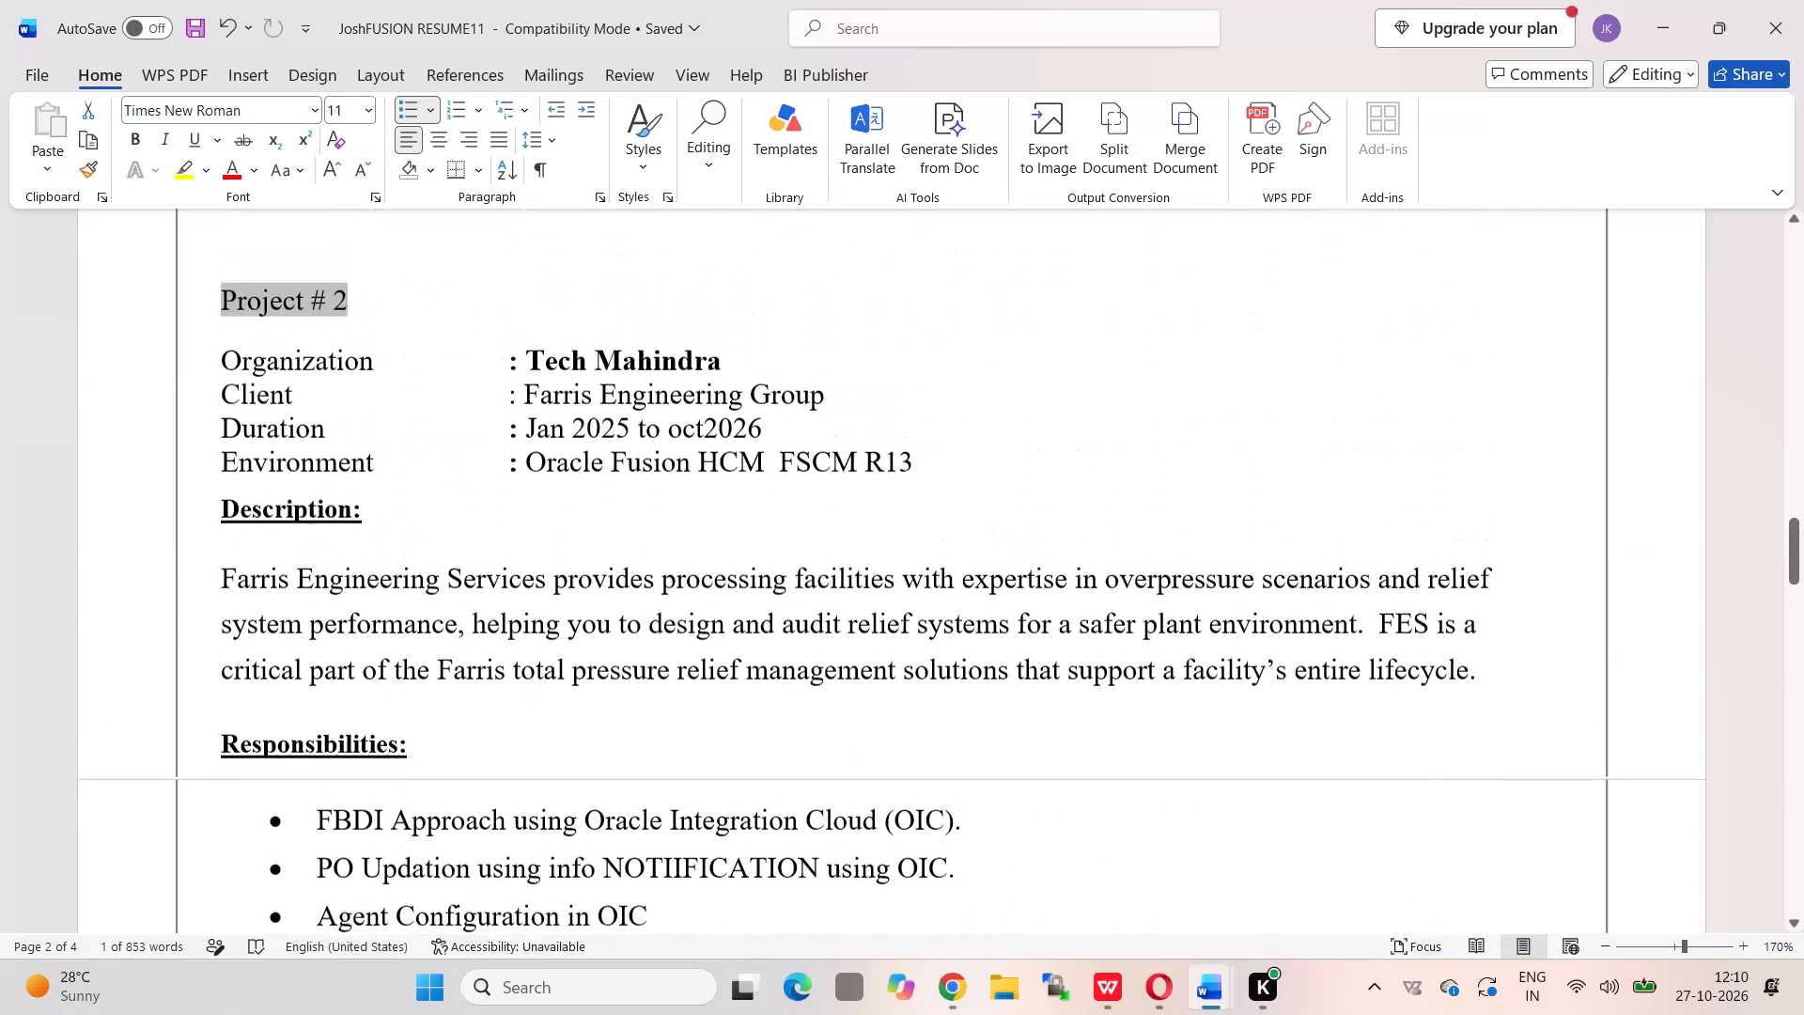
Review the resume from Project # 2 back up to the Technical Skills Summary and down to the Project # 3 details and duration.
scroll(876, 647, up, 1)
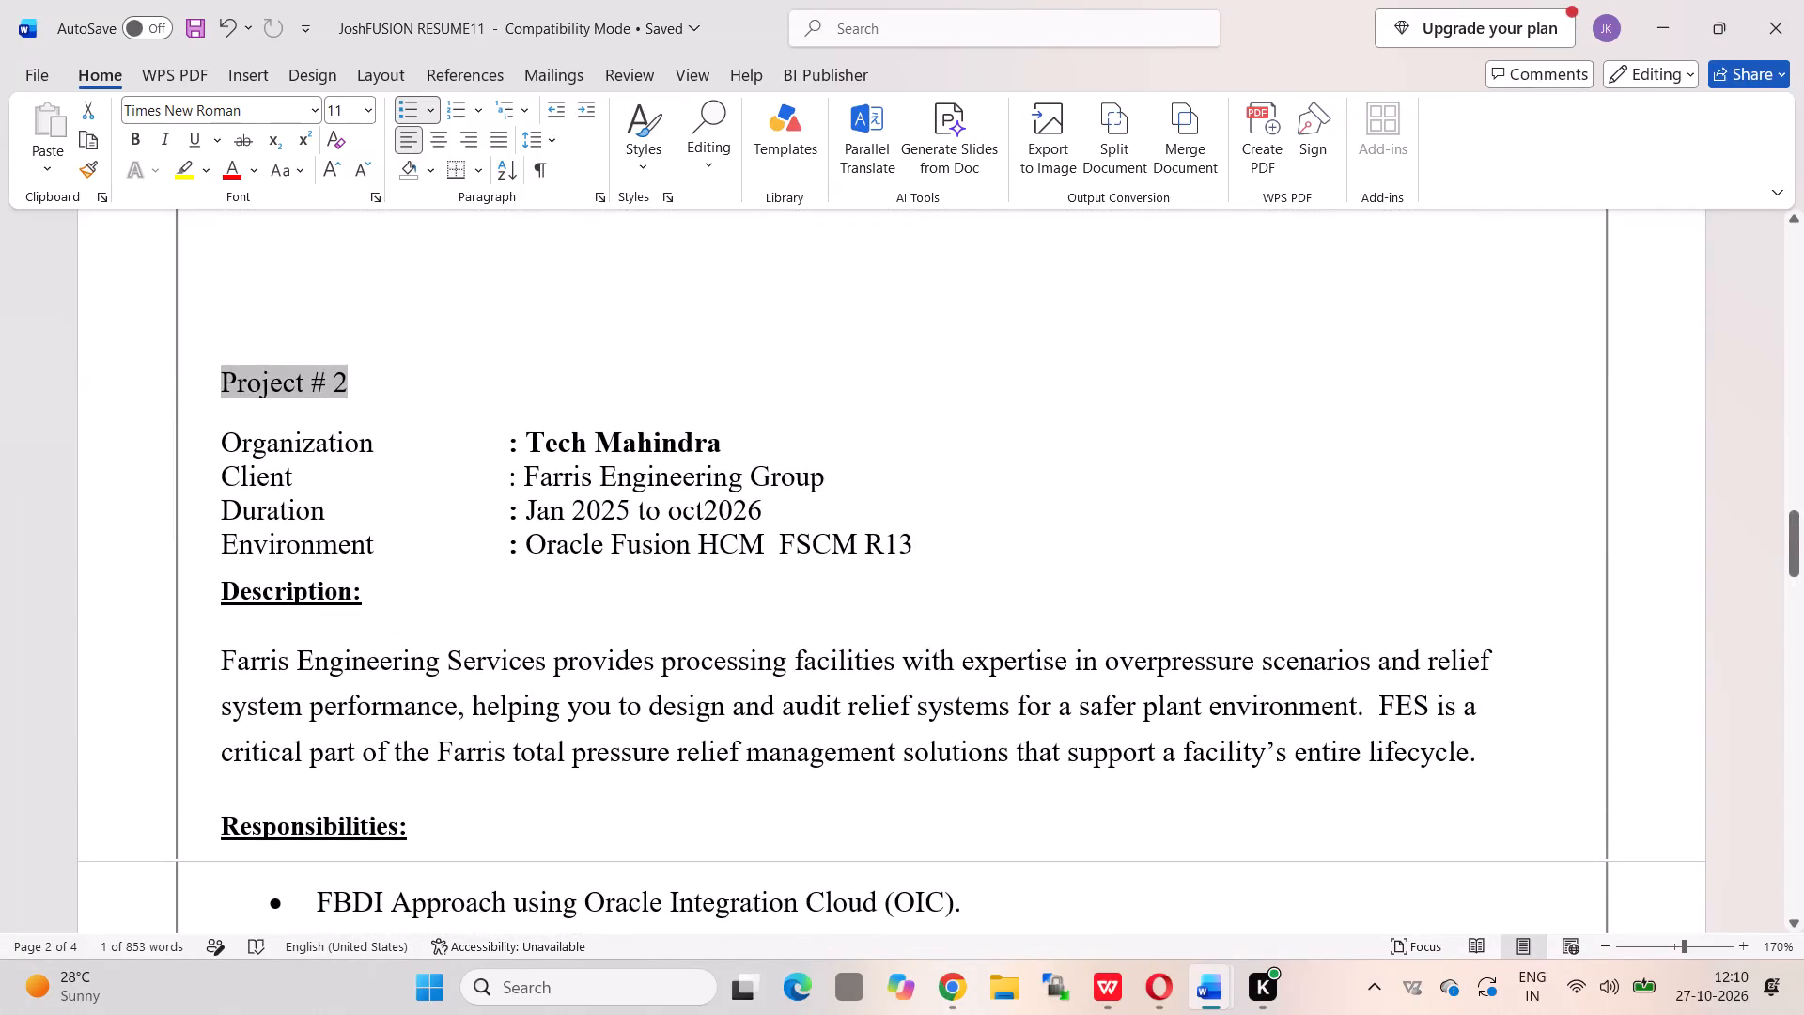
scroll(876, 647, up, 1)
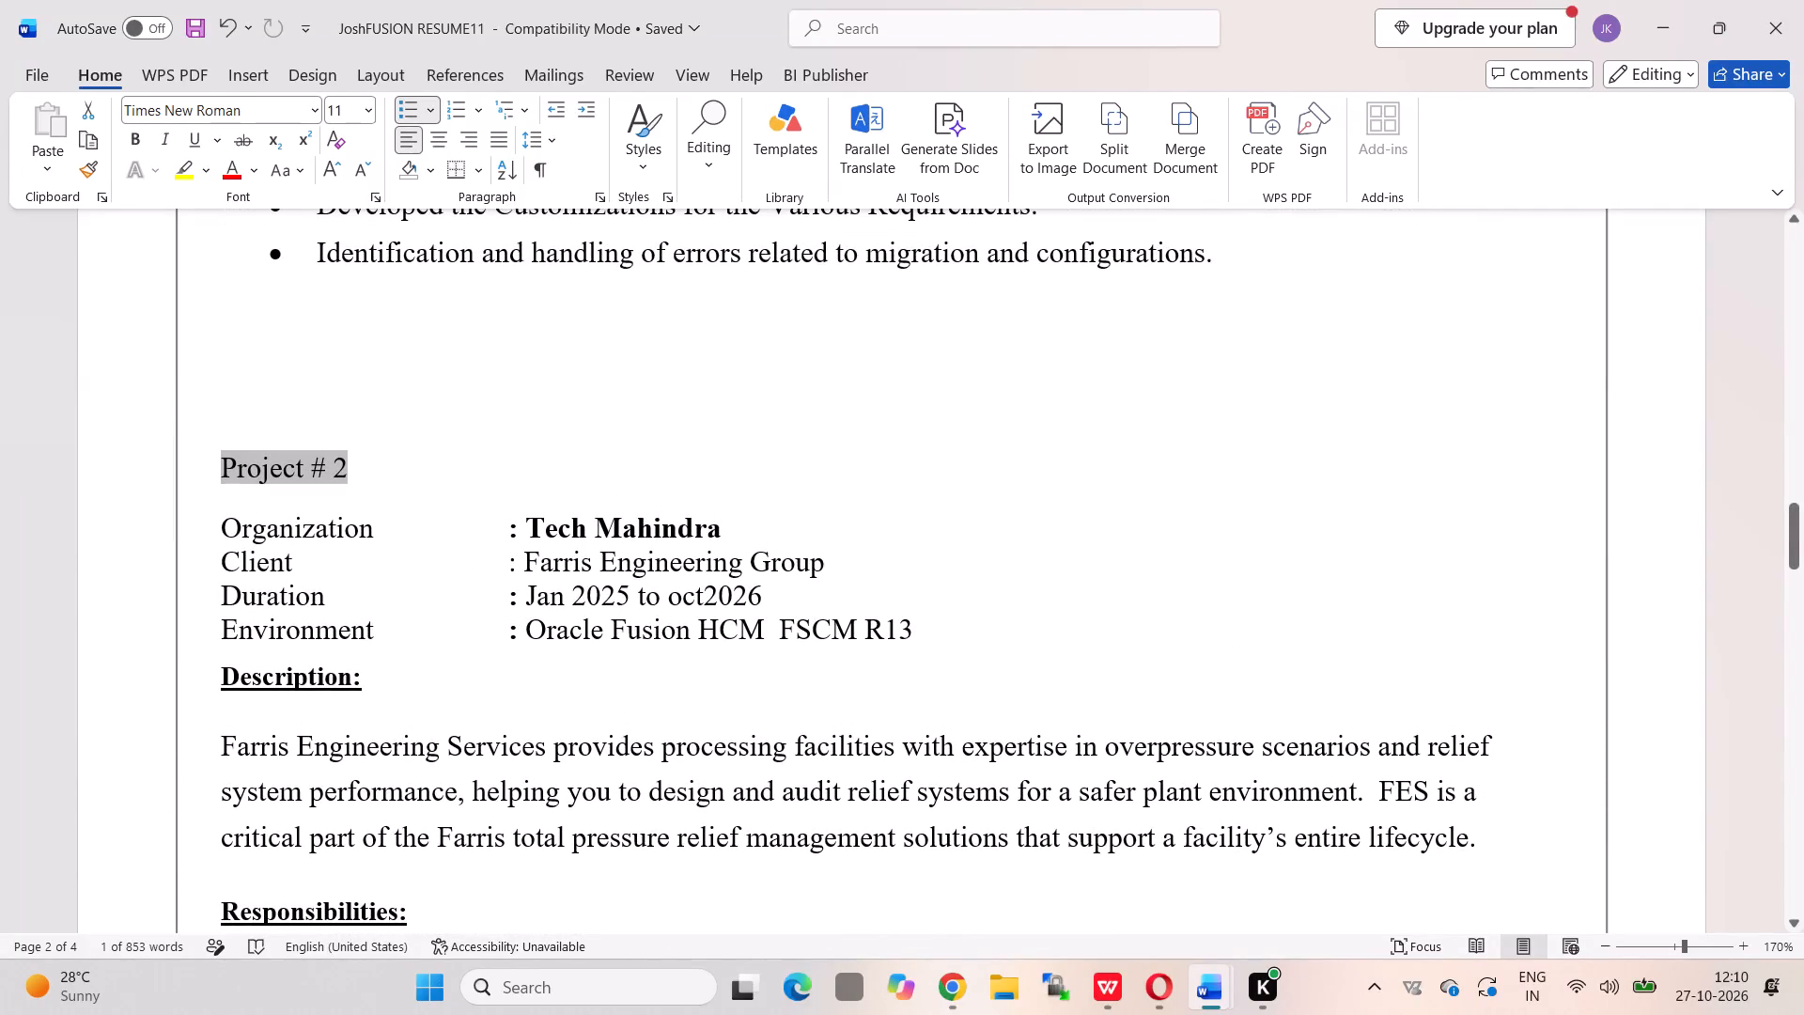
scroll(613, 587, up, 8)
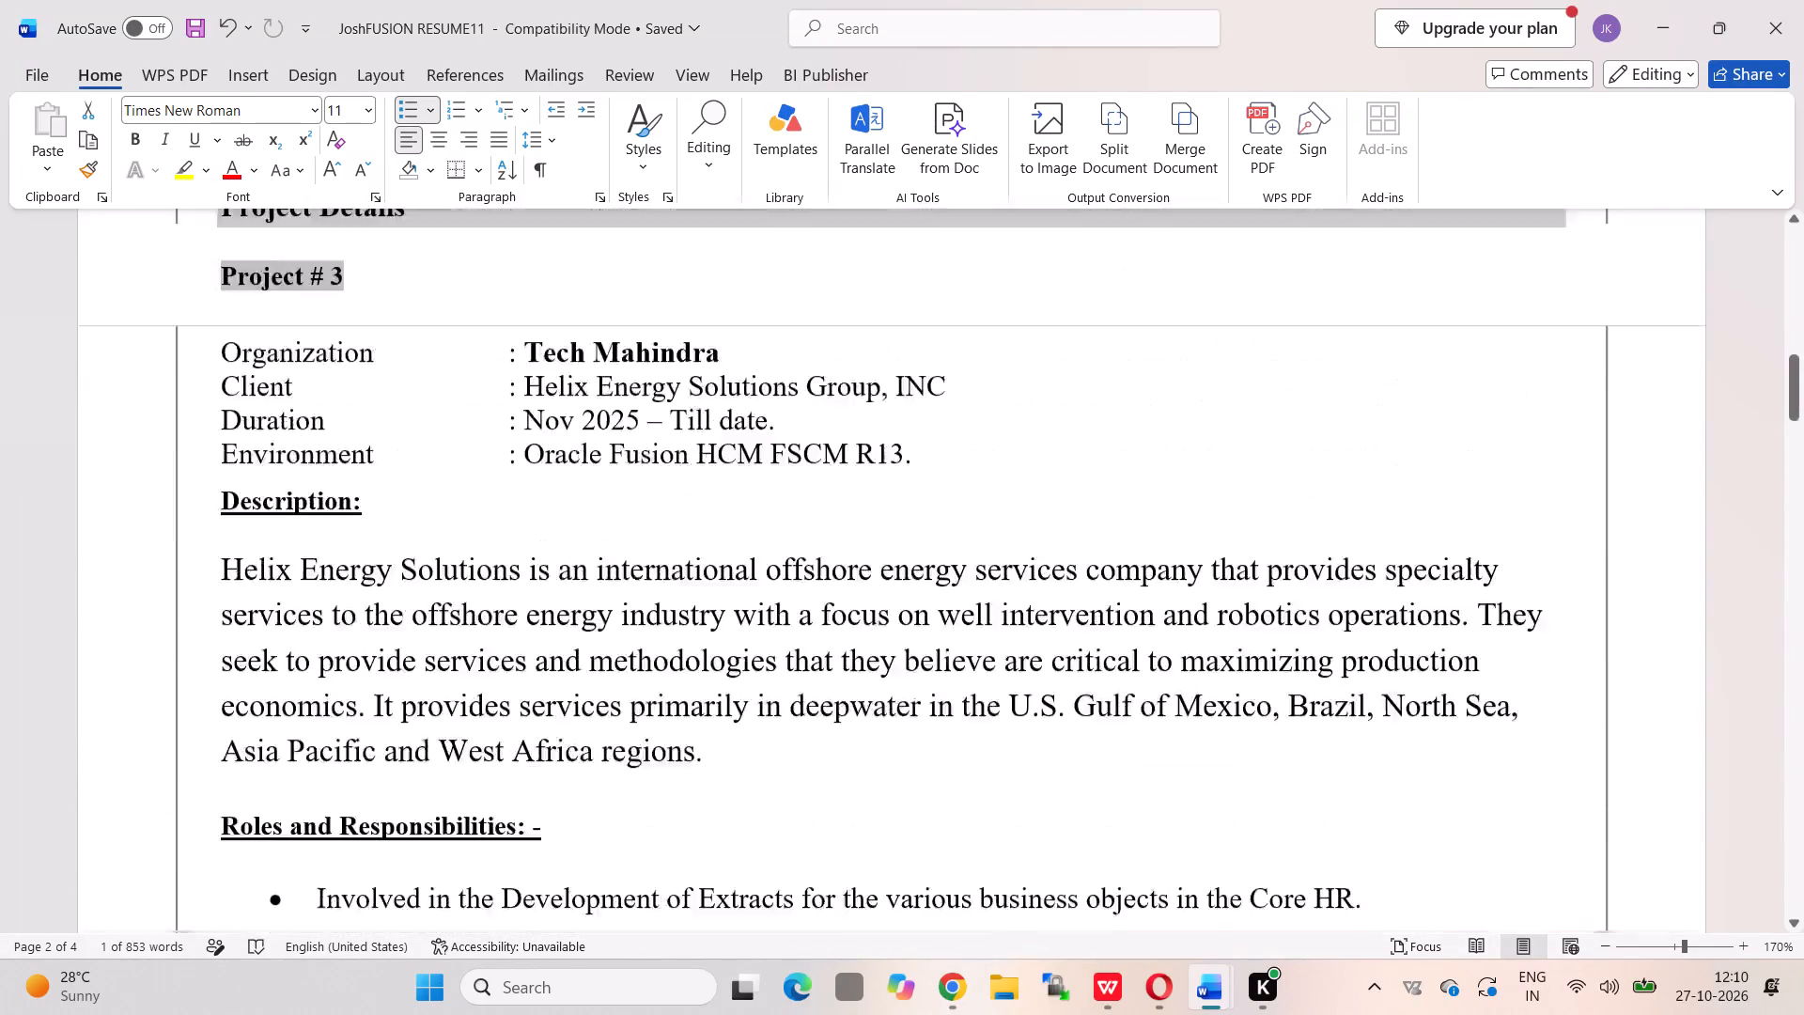
scroll(613, 587, up, 4)
scroll(613, 587, down, 3)
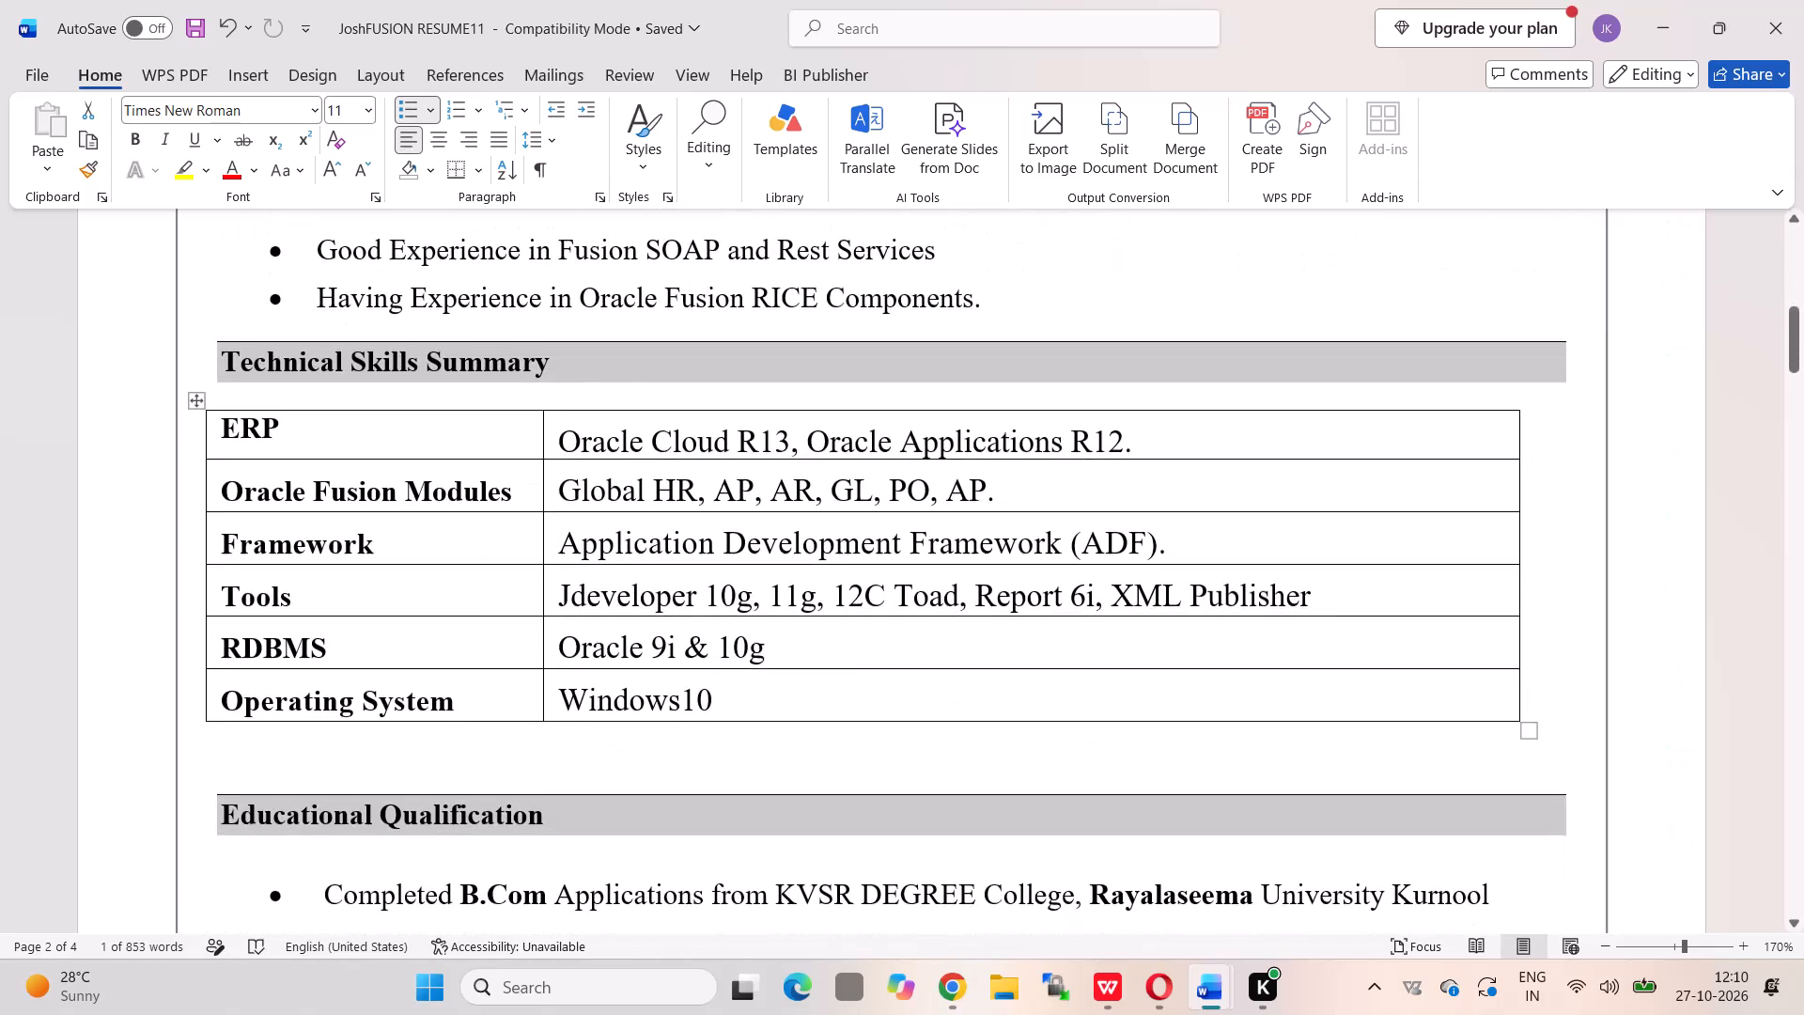
scroll(613, 587, down, 1)
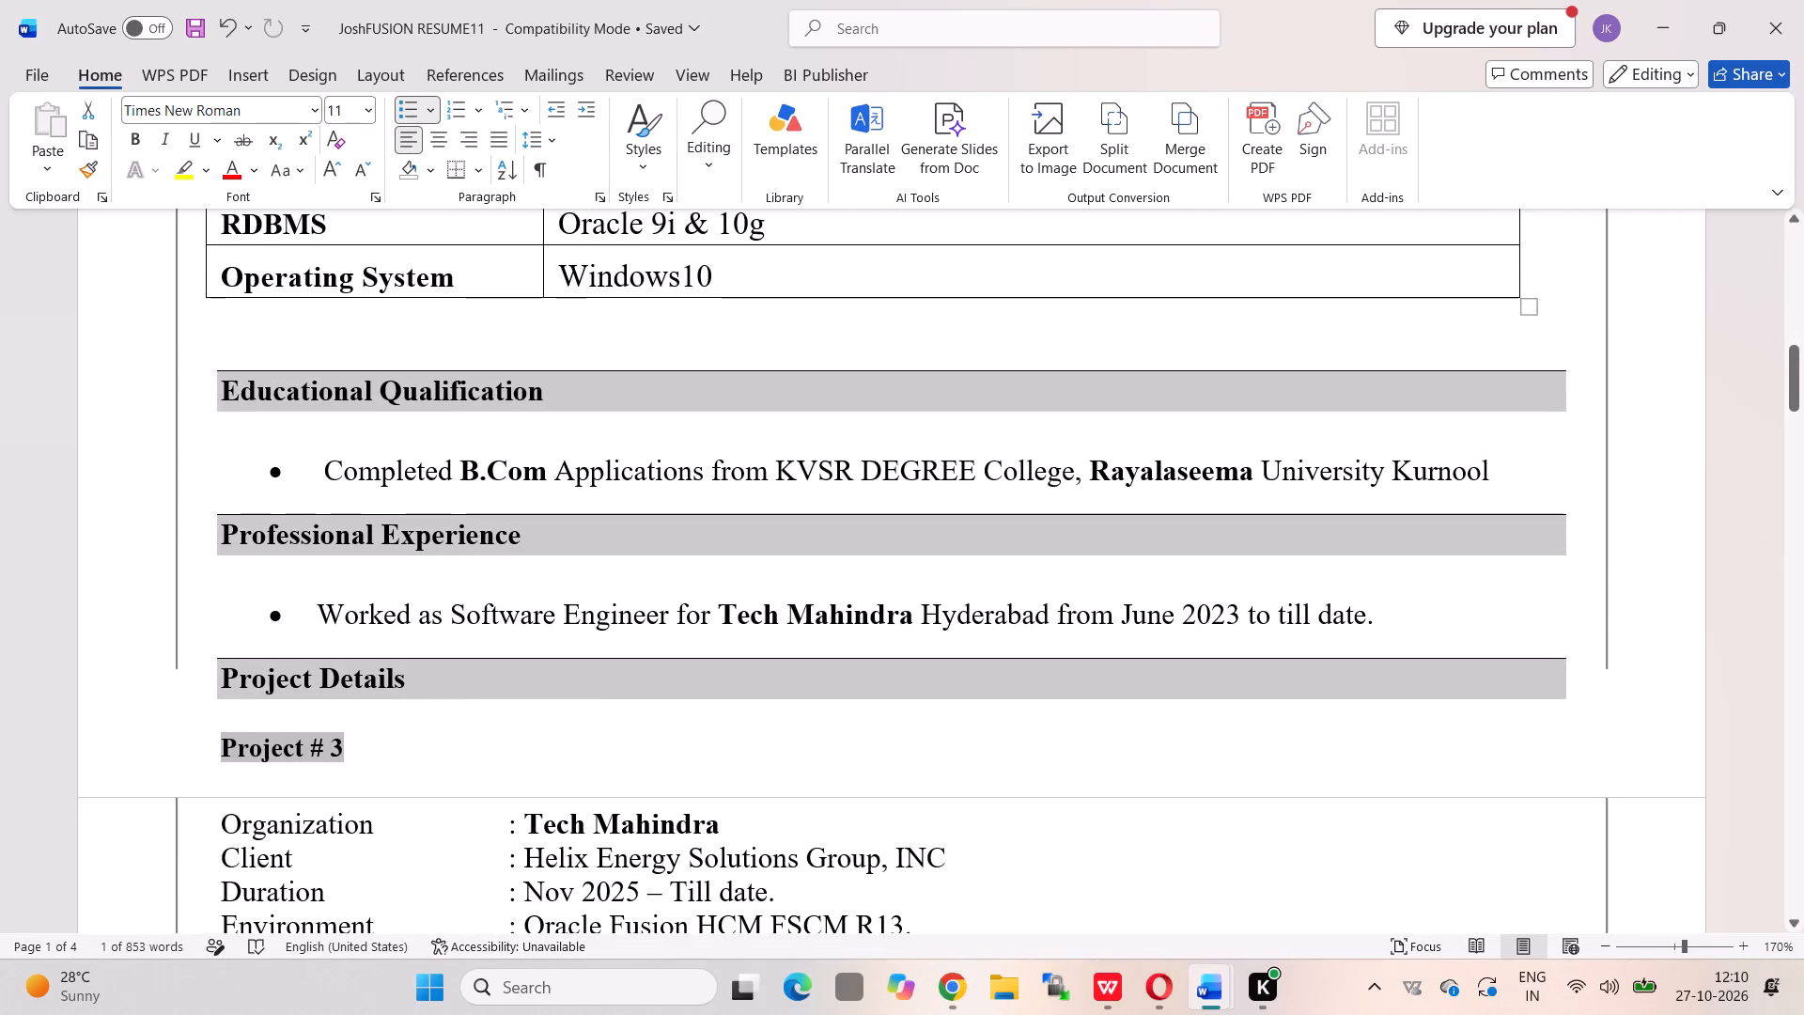
click(633, 886)
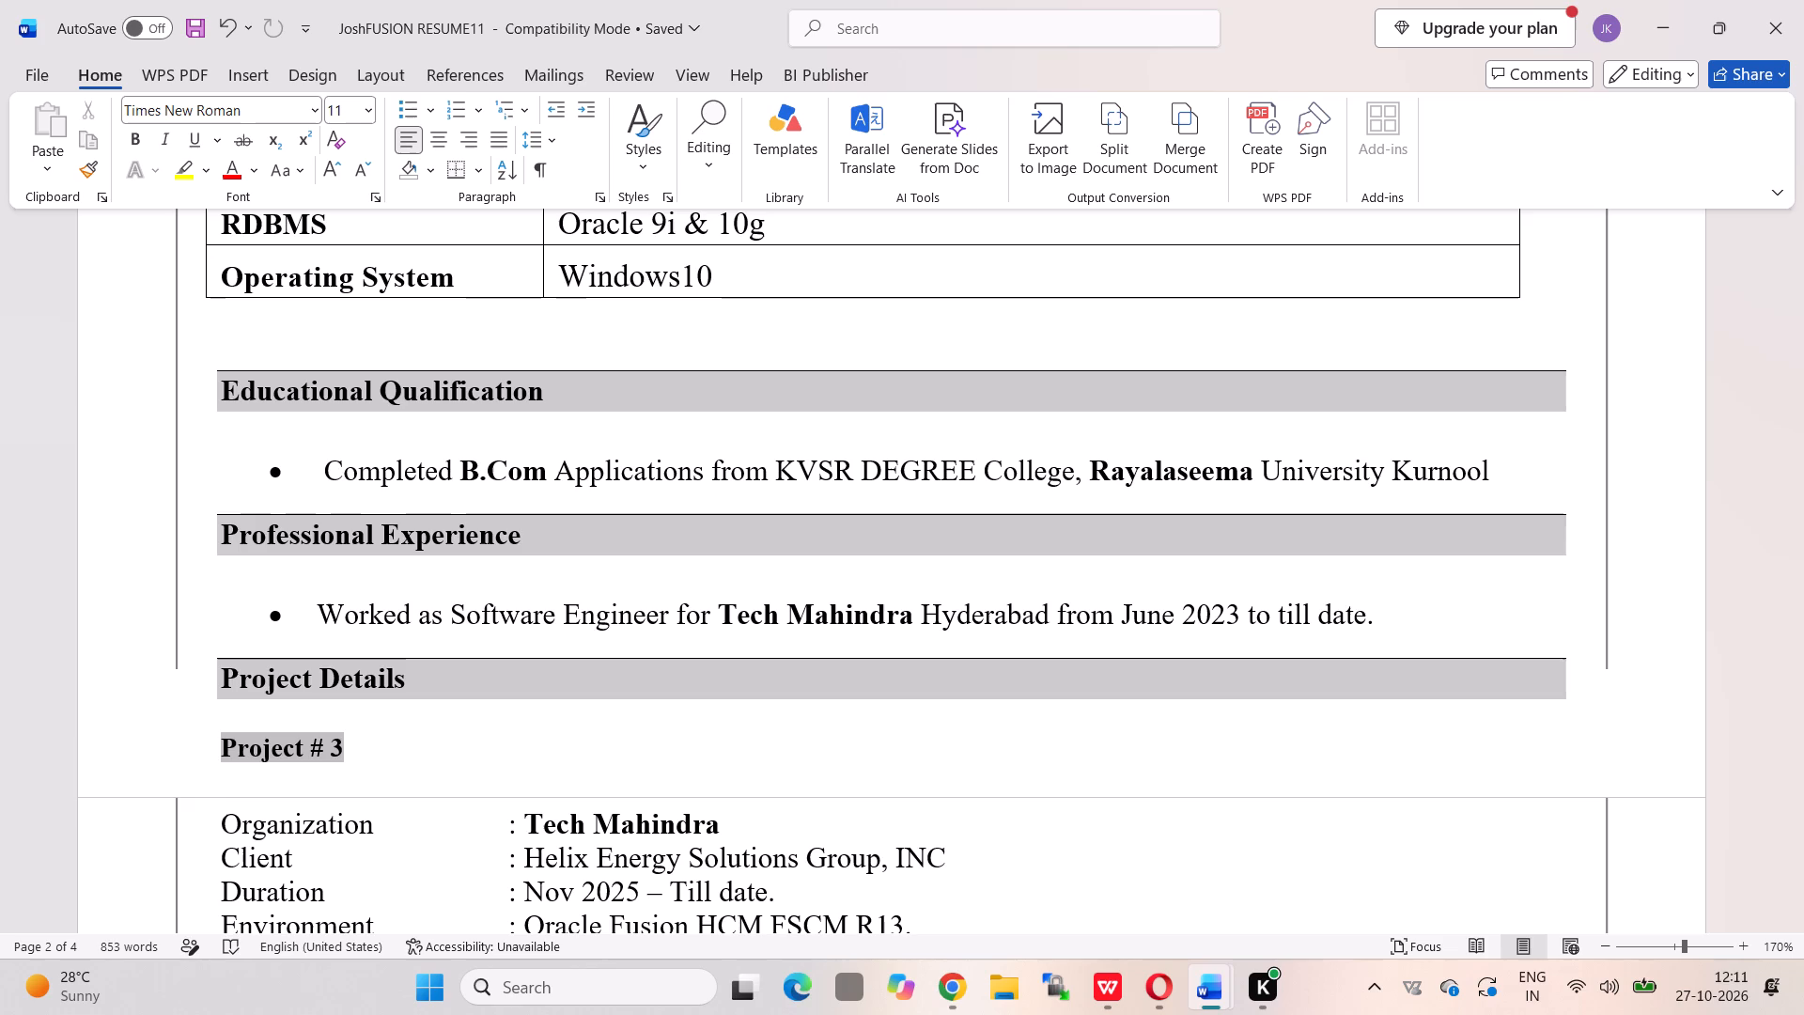
scroll(783, 906, down, 1)
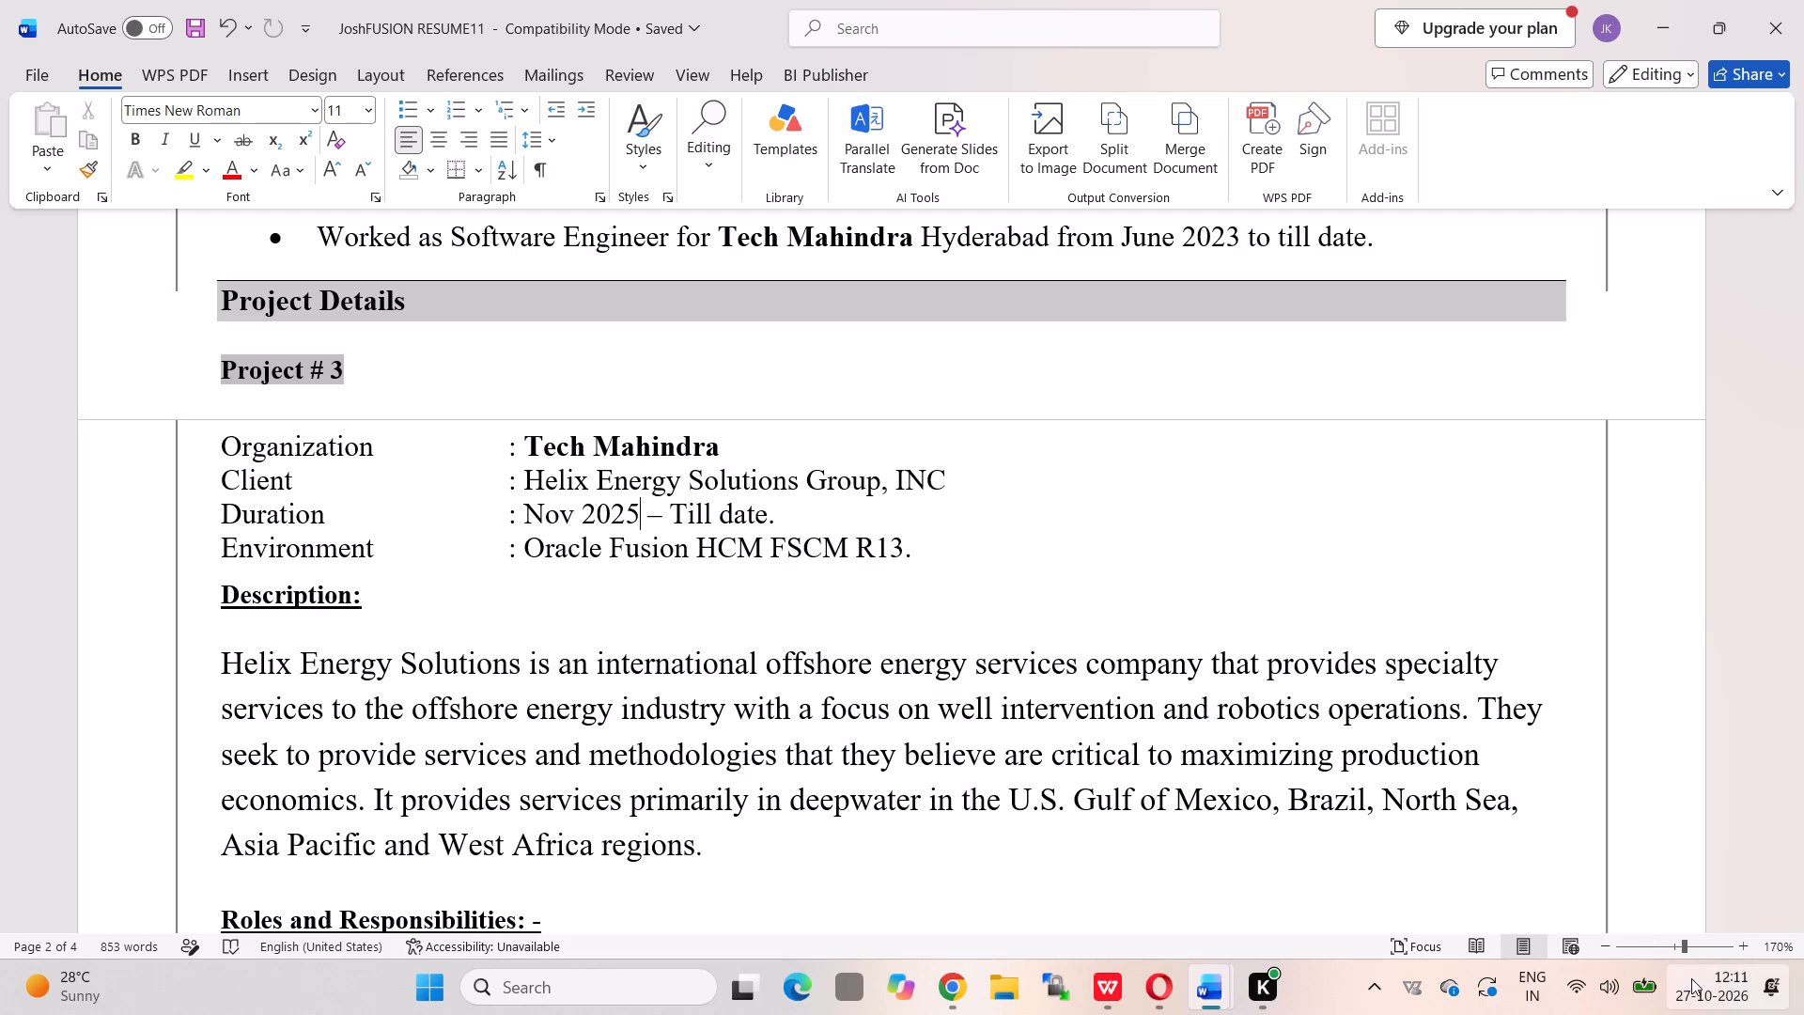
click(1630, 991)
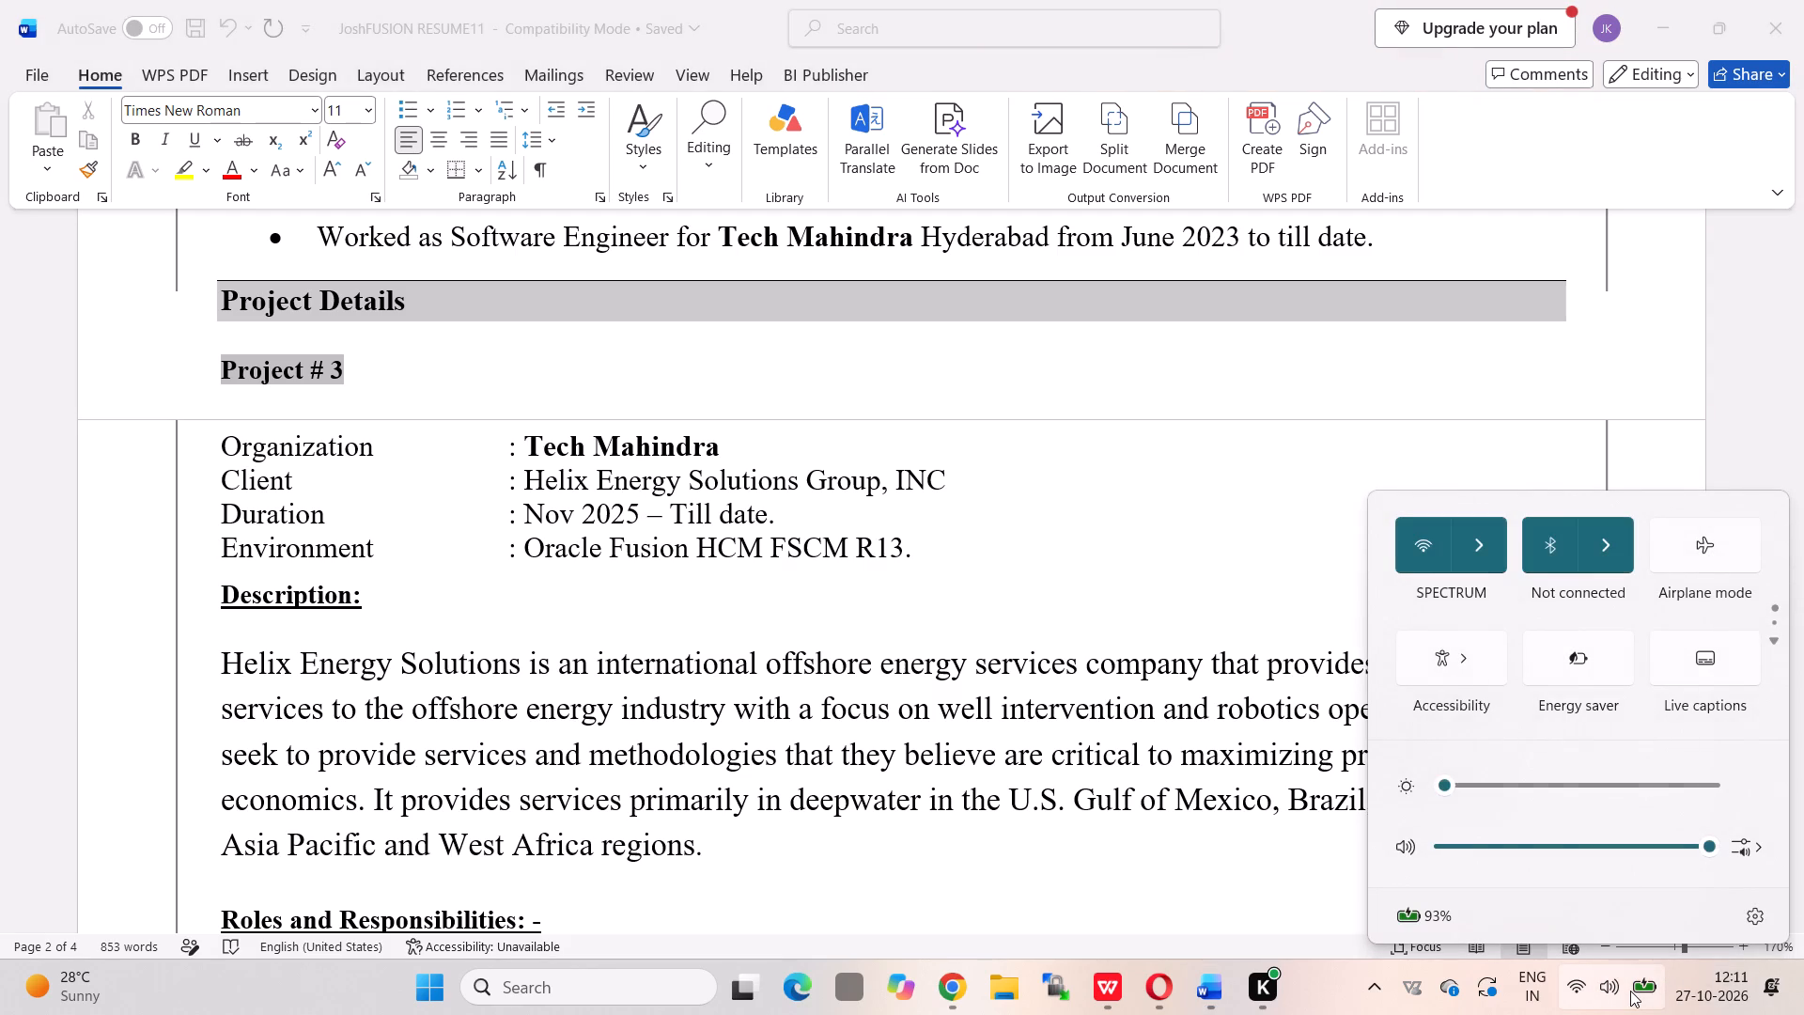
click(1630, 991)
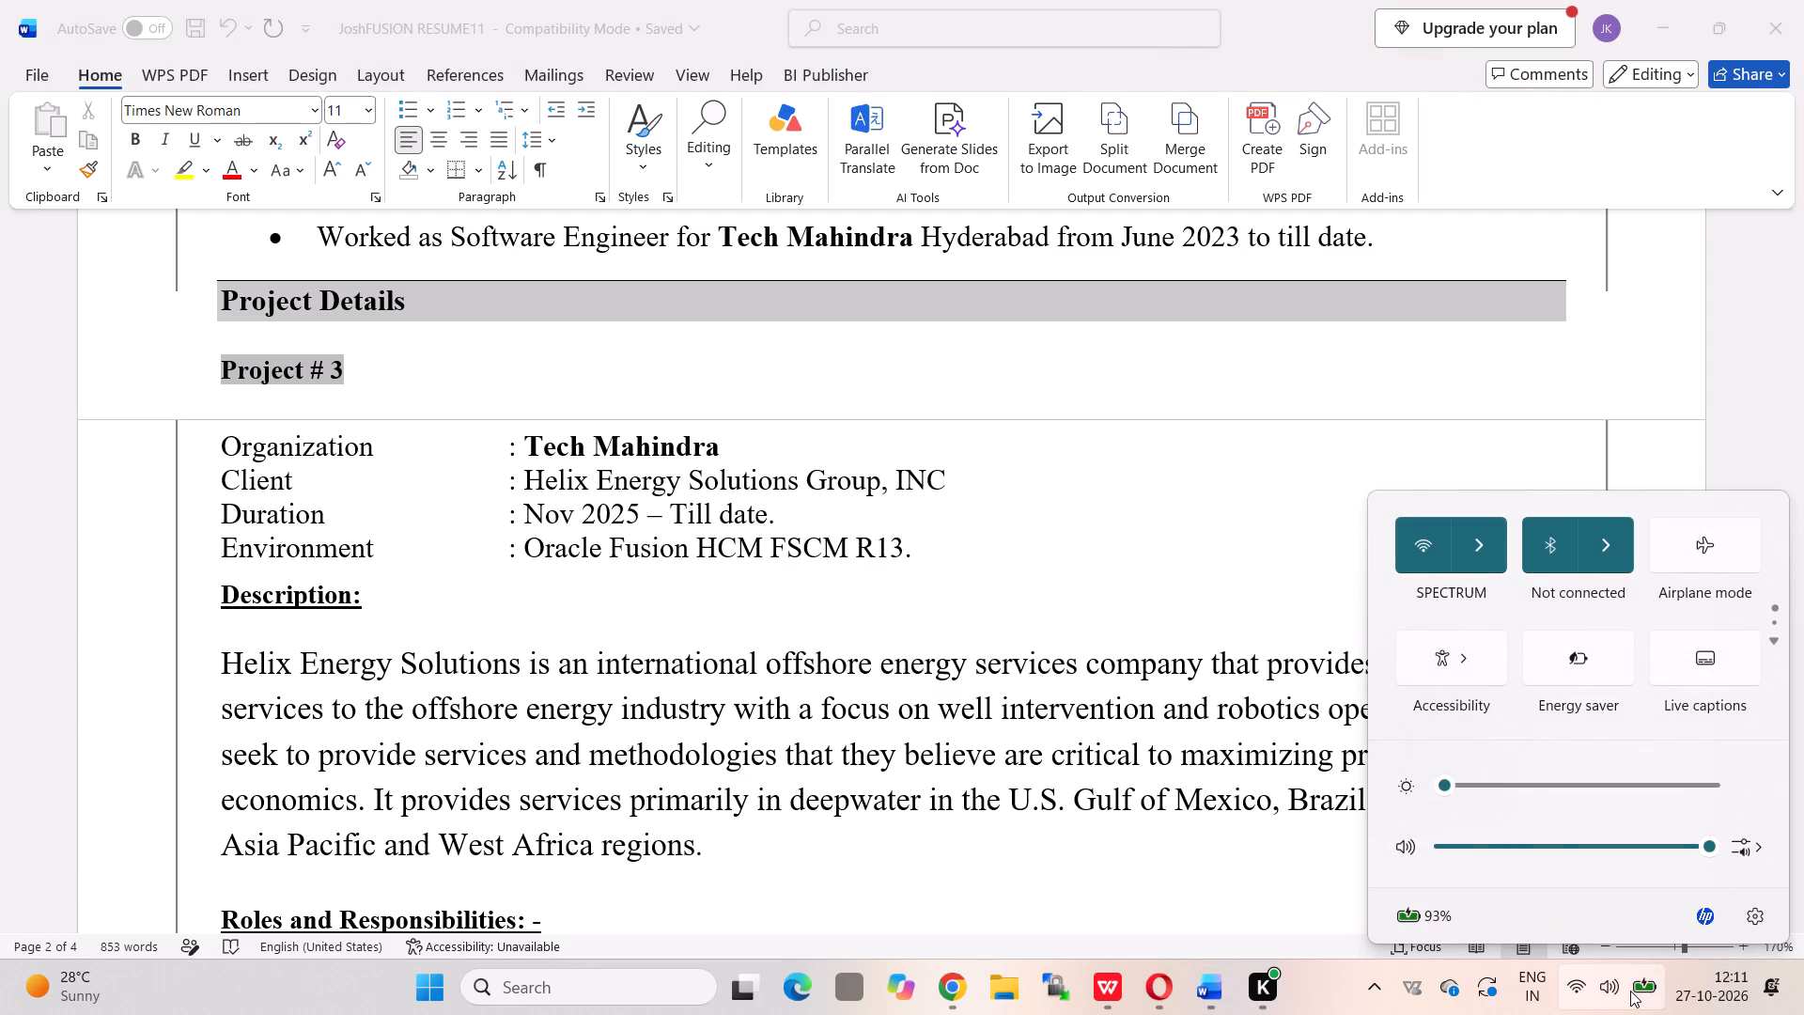
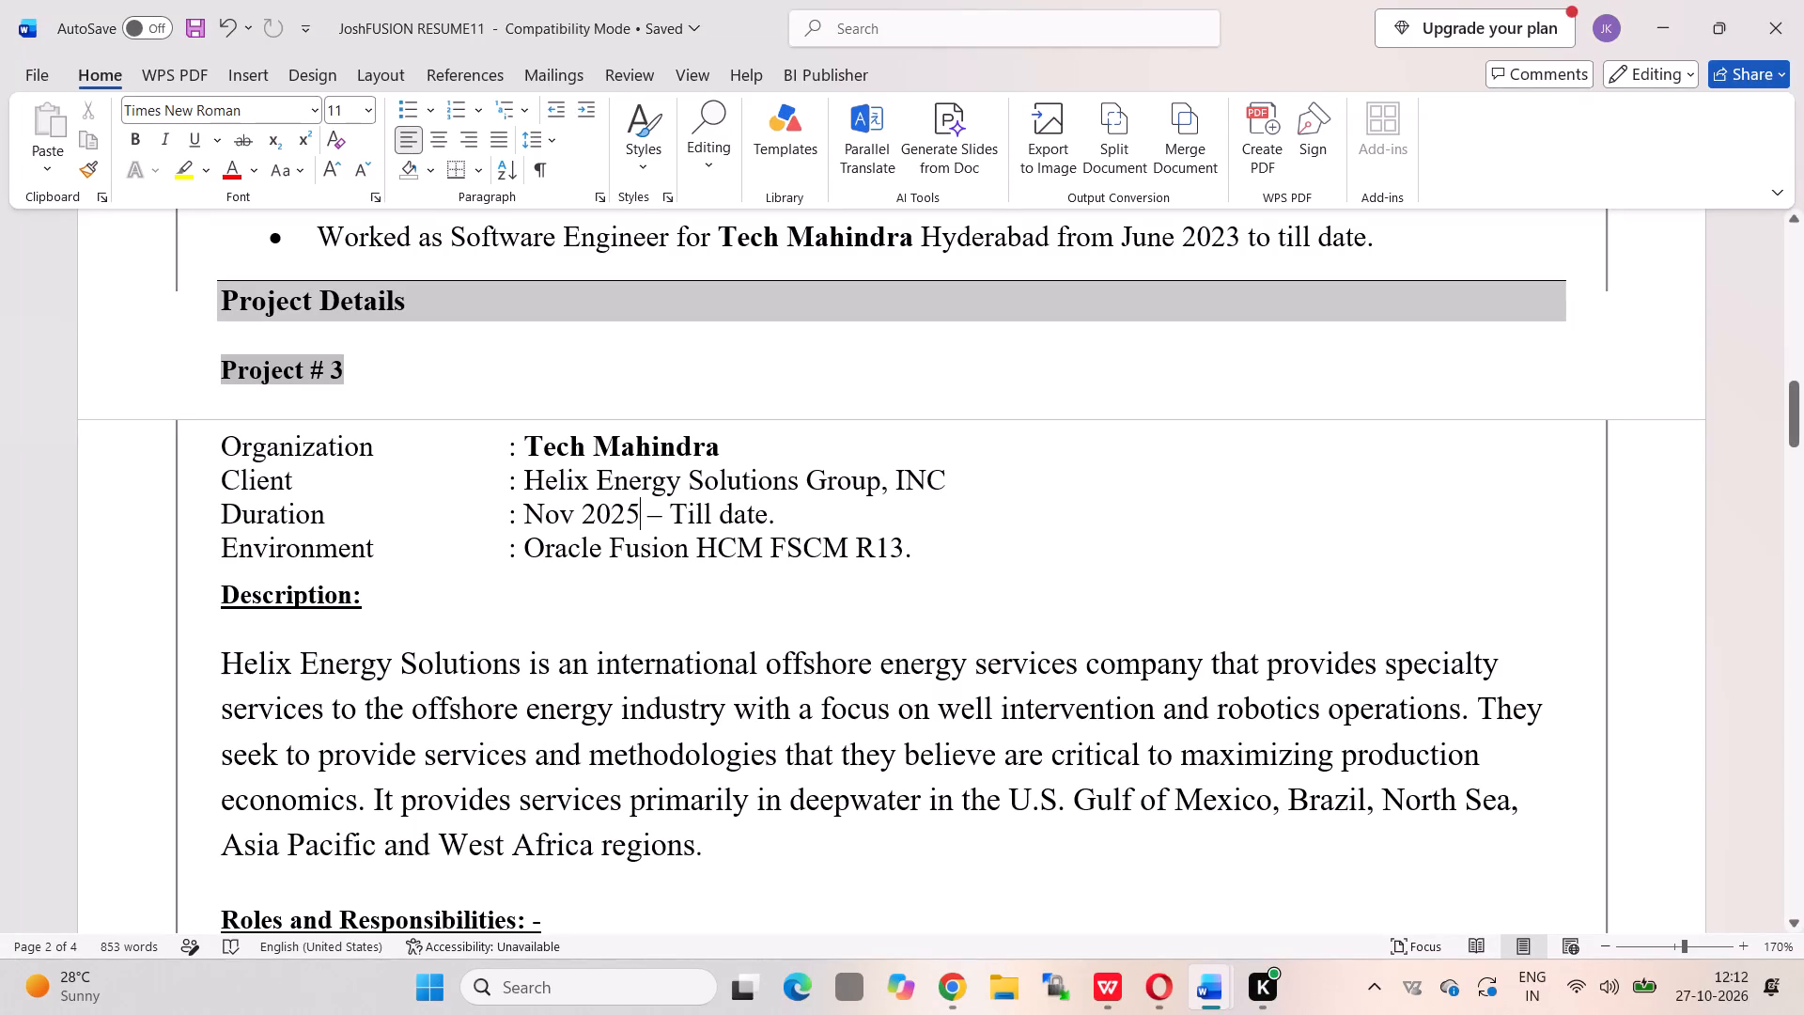
Review the resume from the Project # 3 details down through Project # 2 to the Project # 1 client and duration.
scroll(717, 632, down, 2)
scroll(831, 659, down, 3)
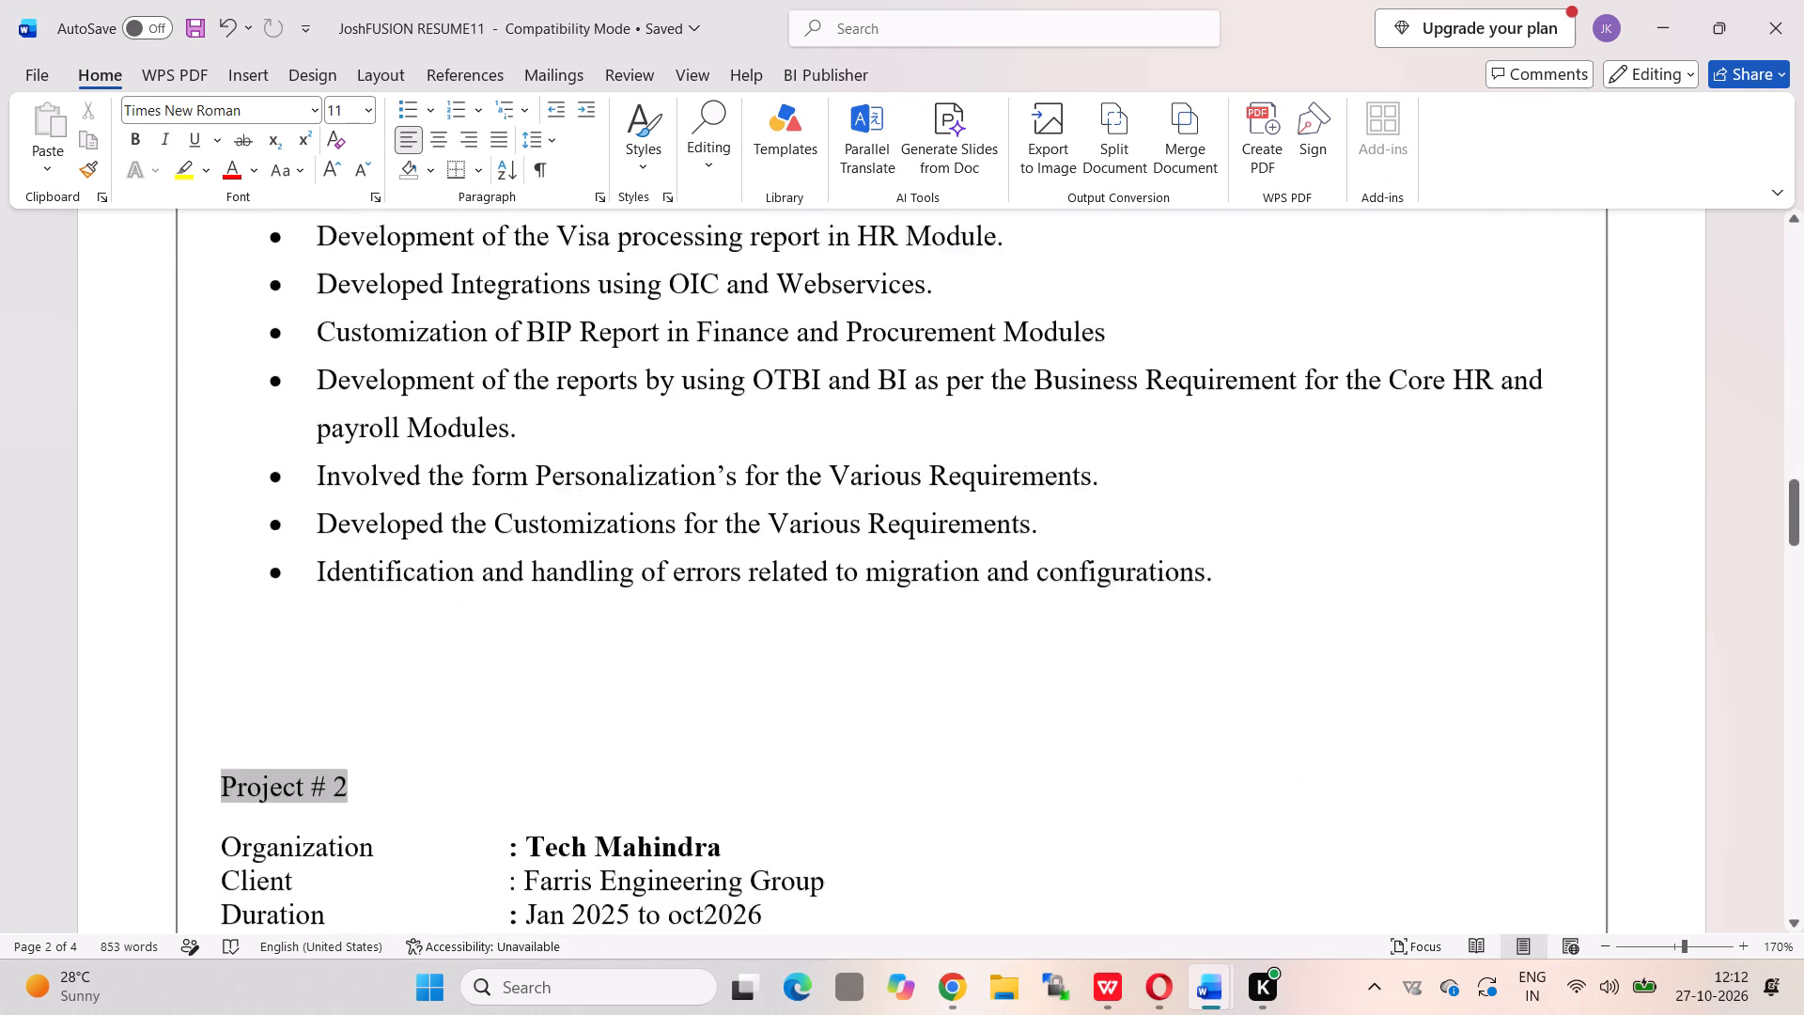
scroll(831, 659, down, 2)
scroll(831, 659, up, 3)
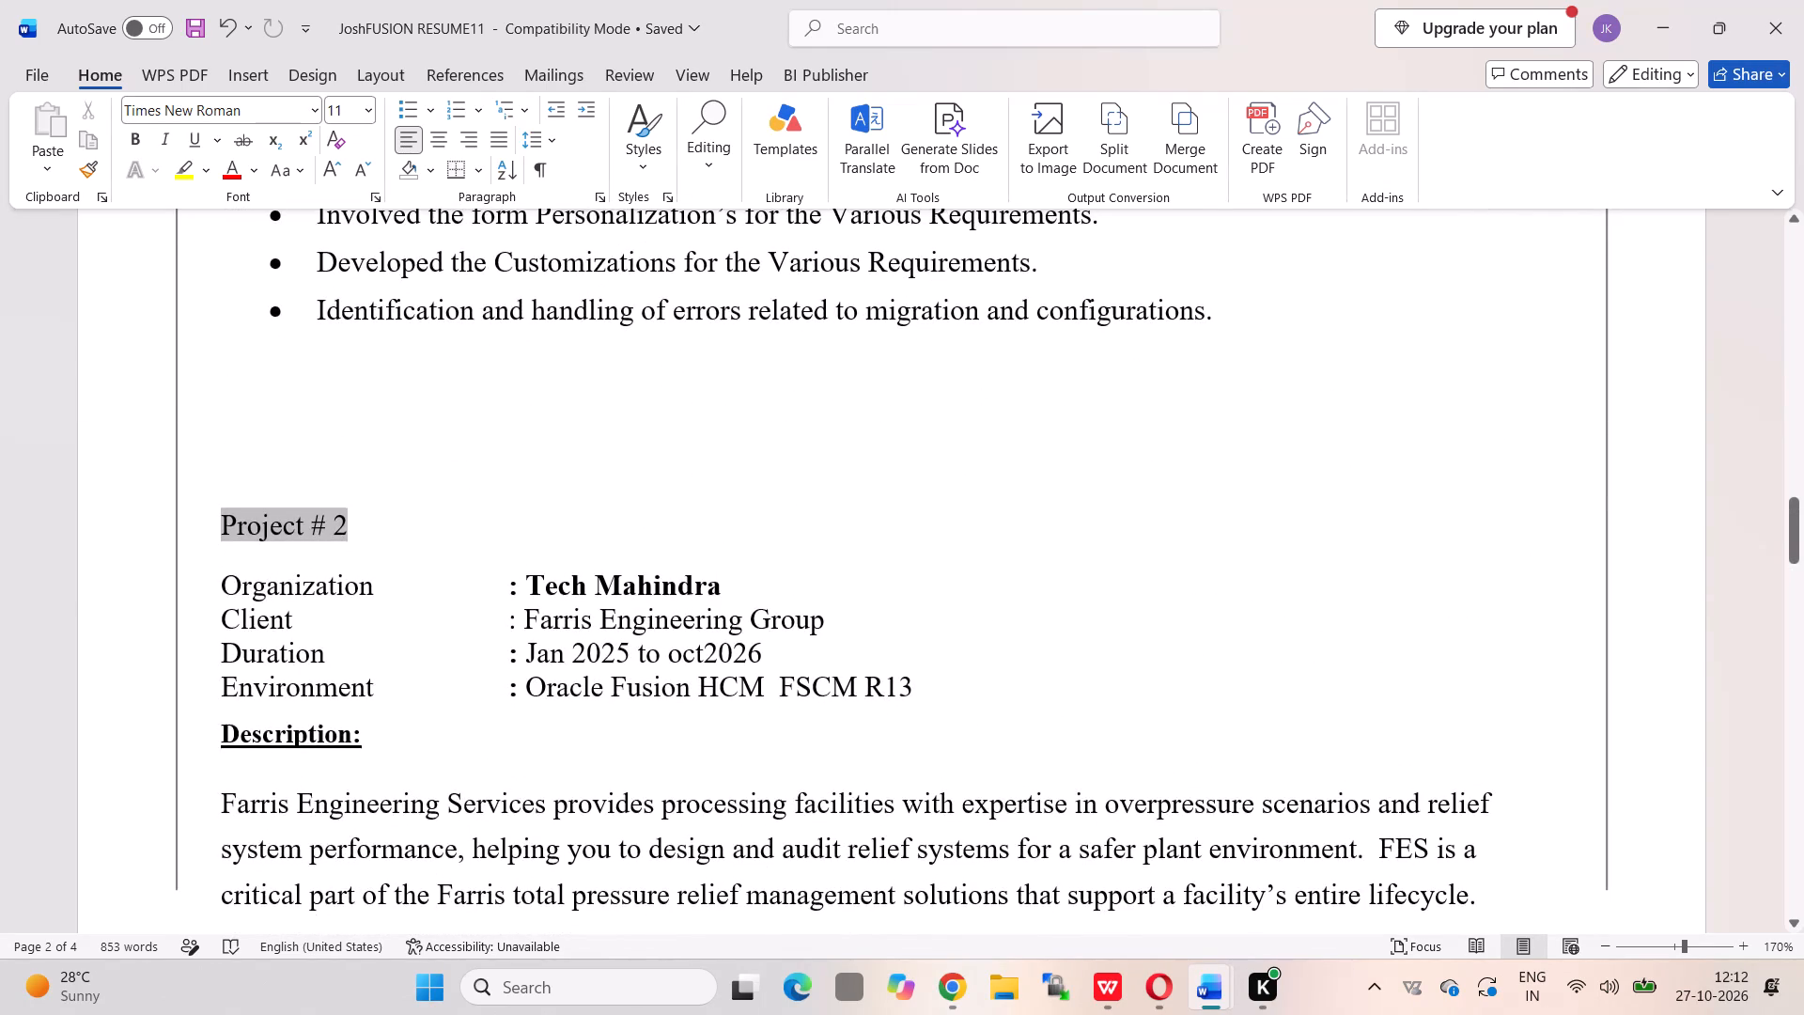
scroll(831, 659, down, 4)
scroll(831, 659, up, 2)
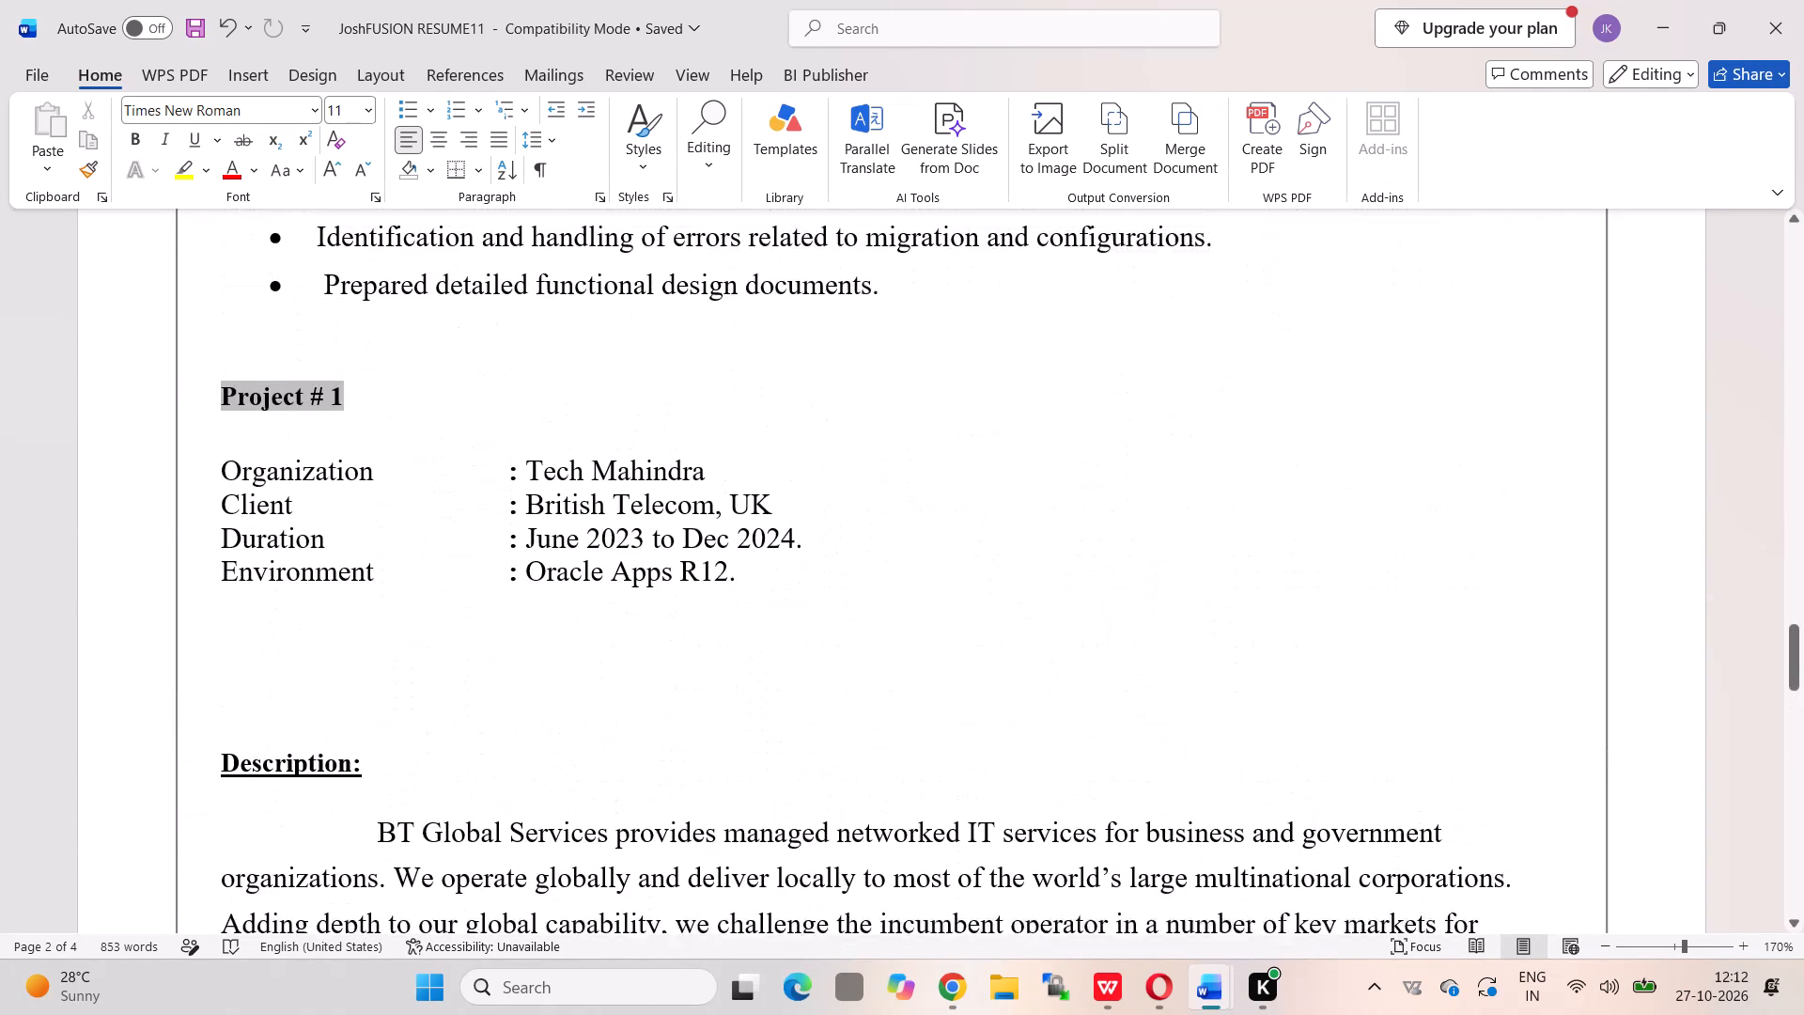
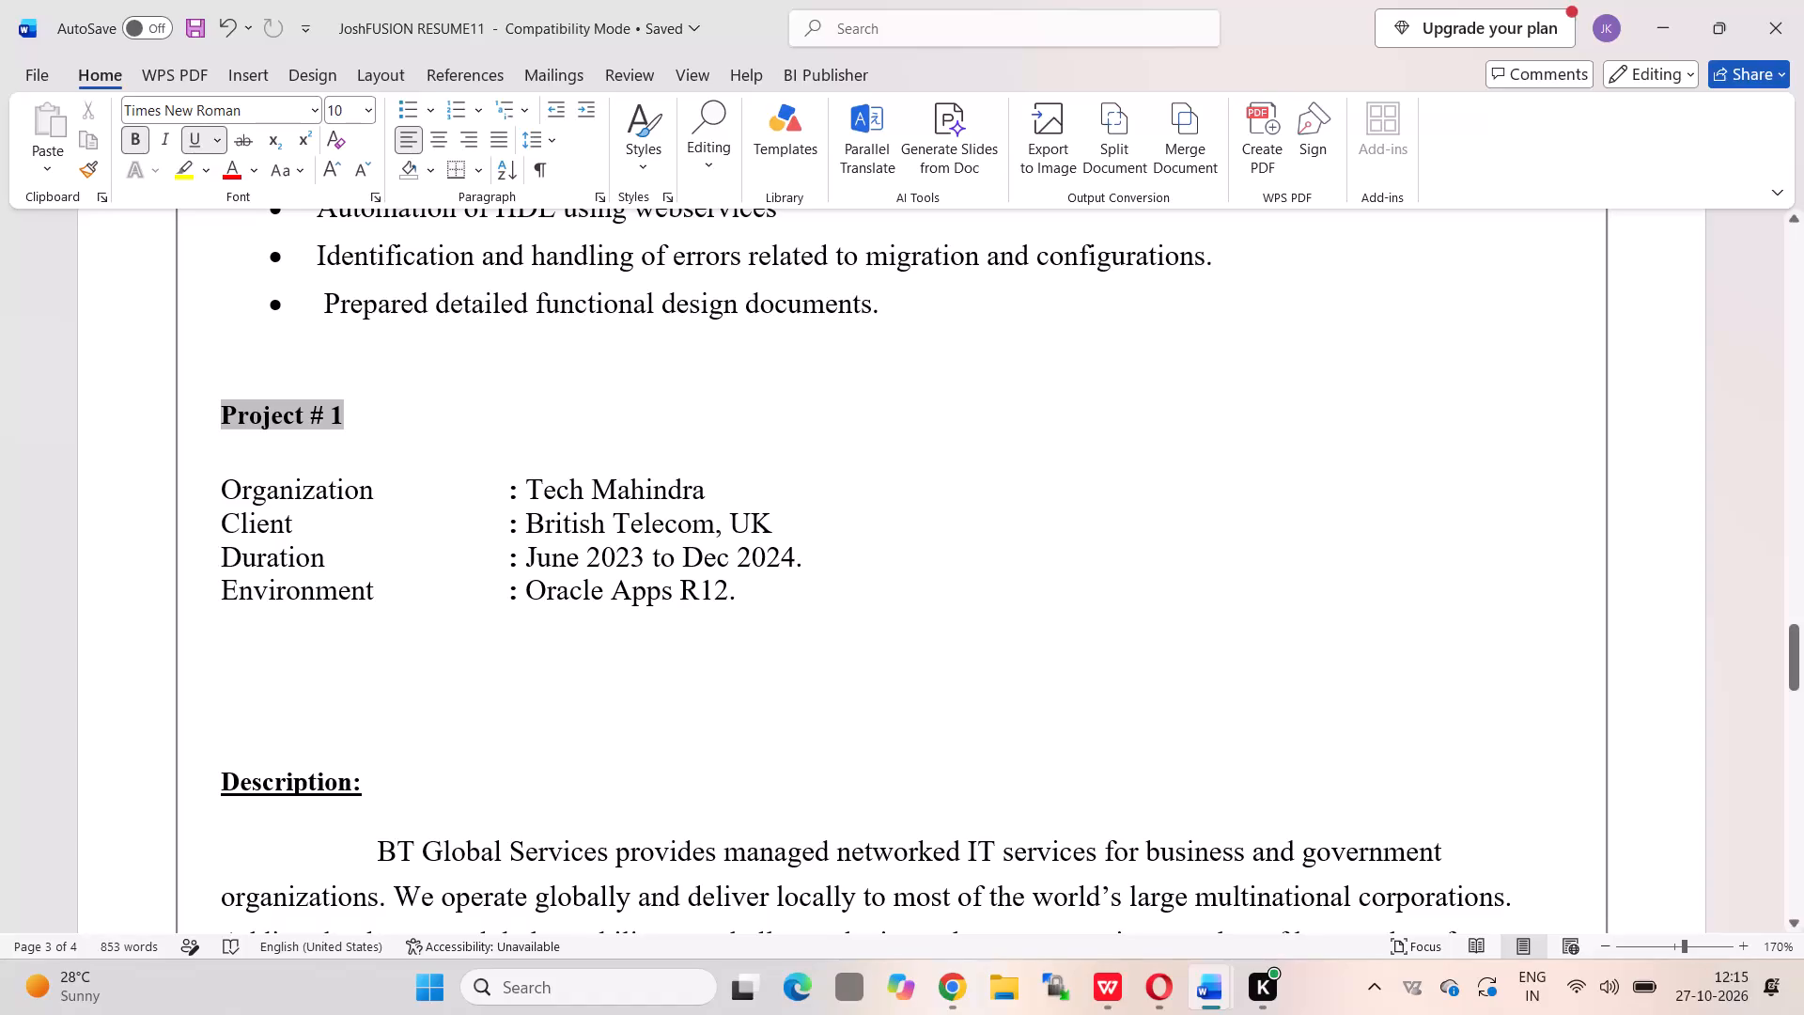
Review the Project # 1 client, duration, environment and description, continuing down to its Responsibilities list.
scroll(686, 609, down, 1)
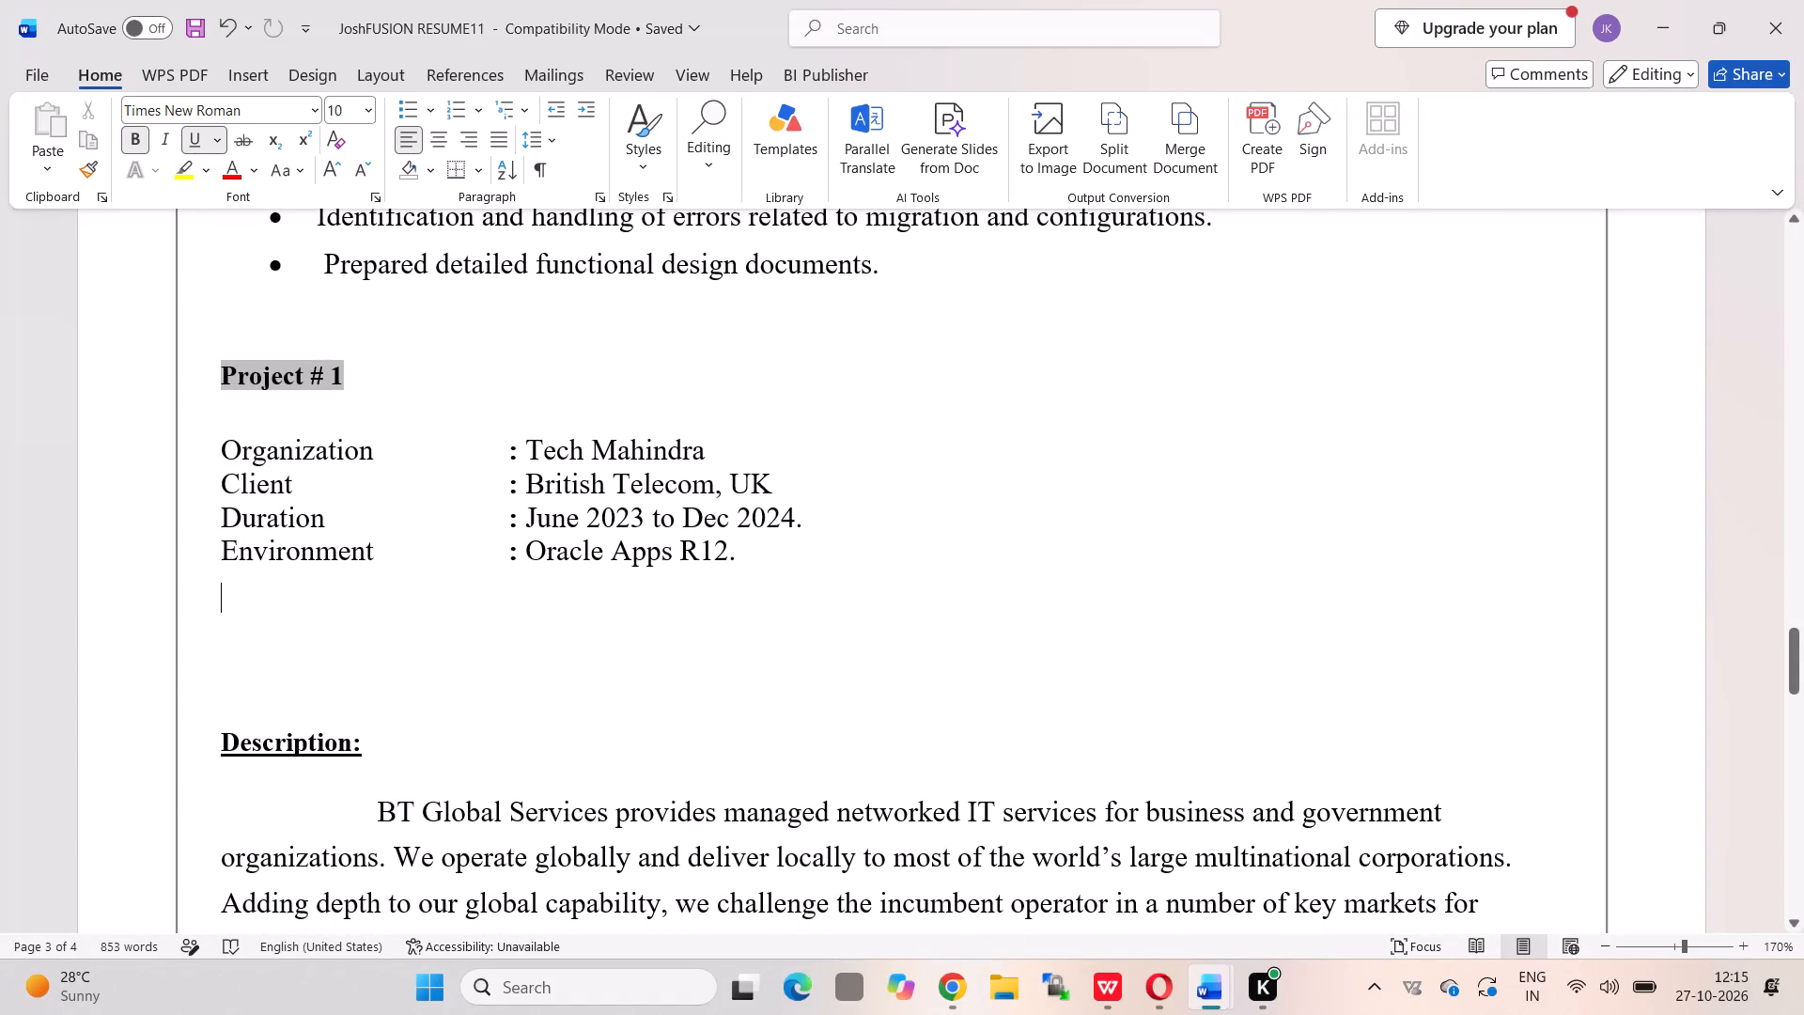
scroll(686, 609, down, 3)
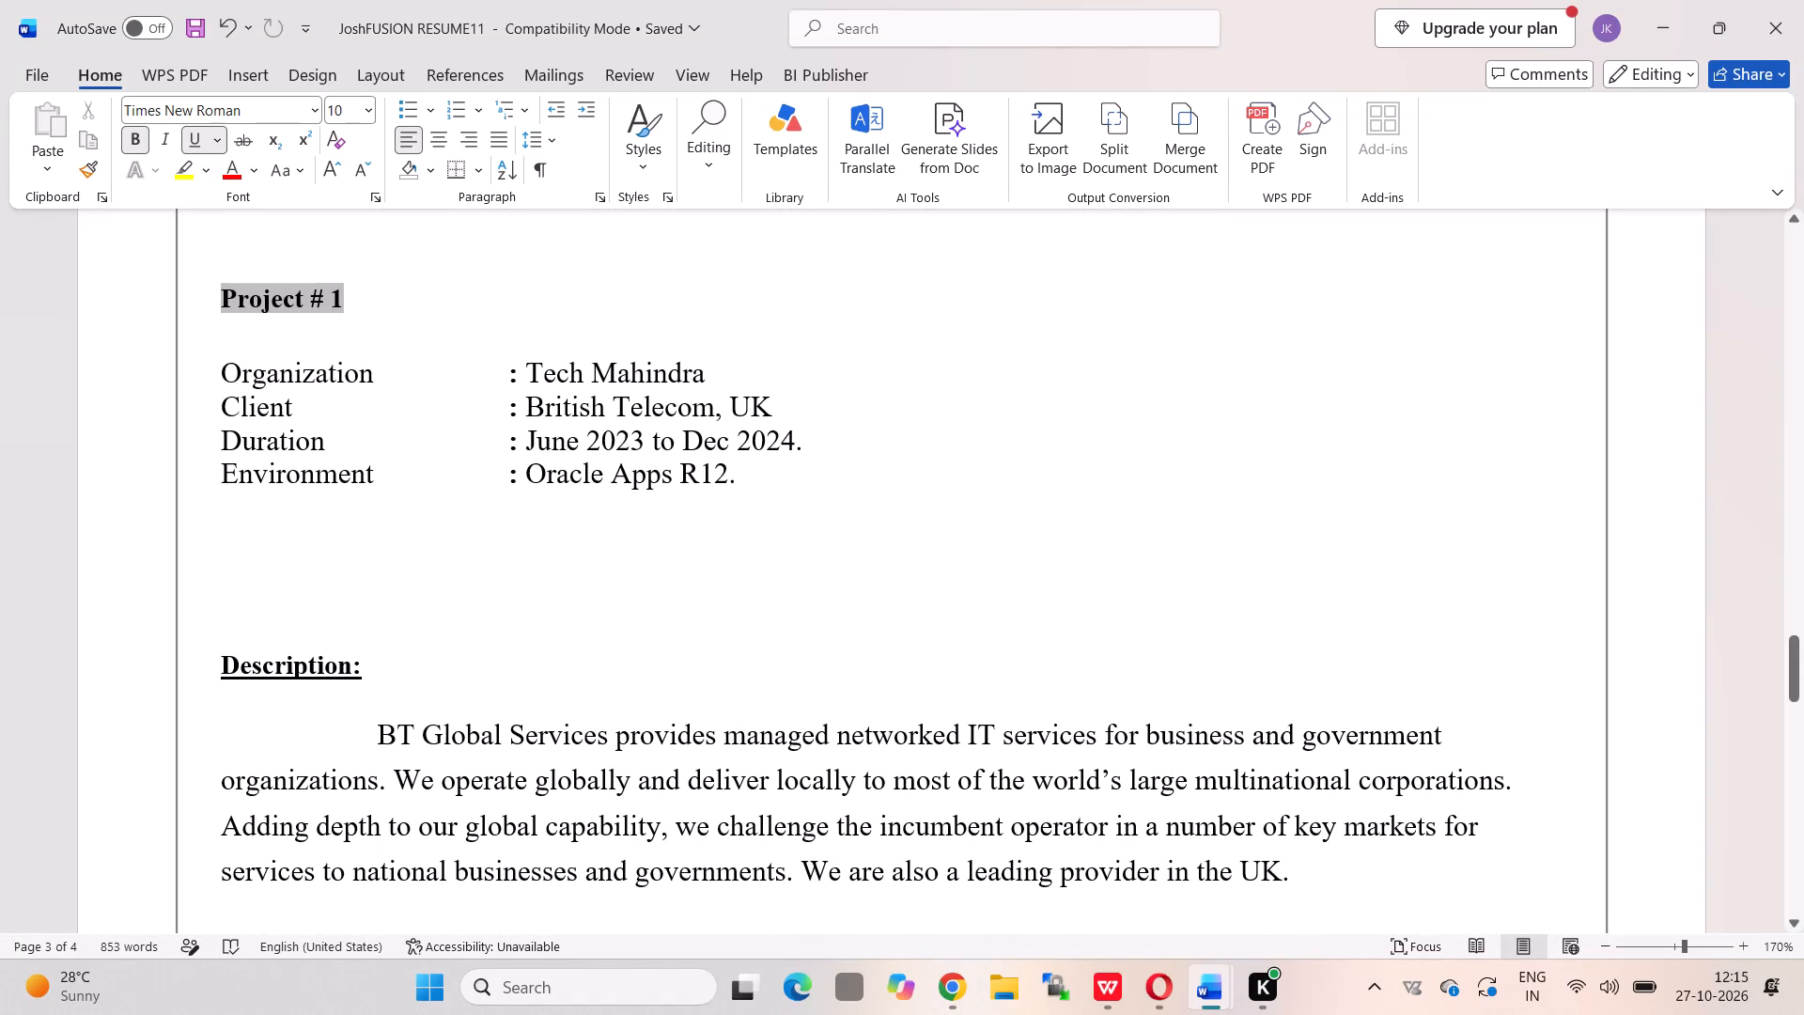
scroll(686, 609, down, 3)
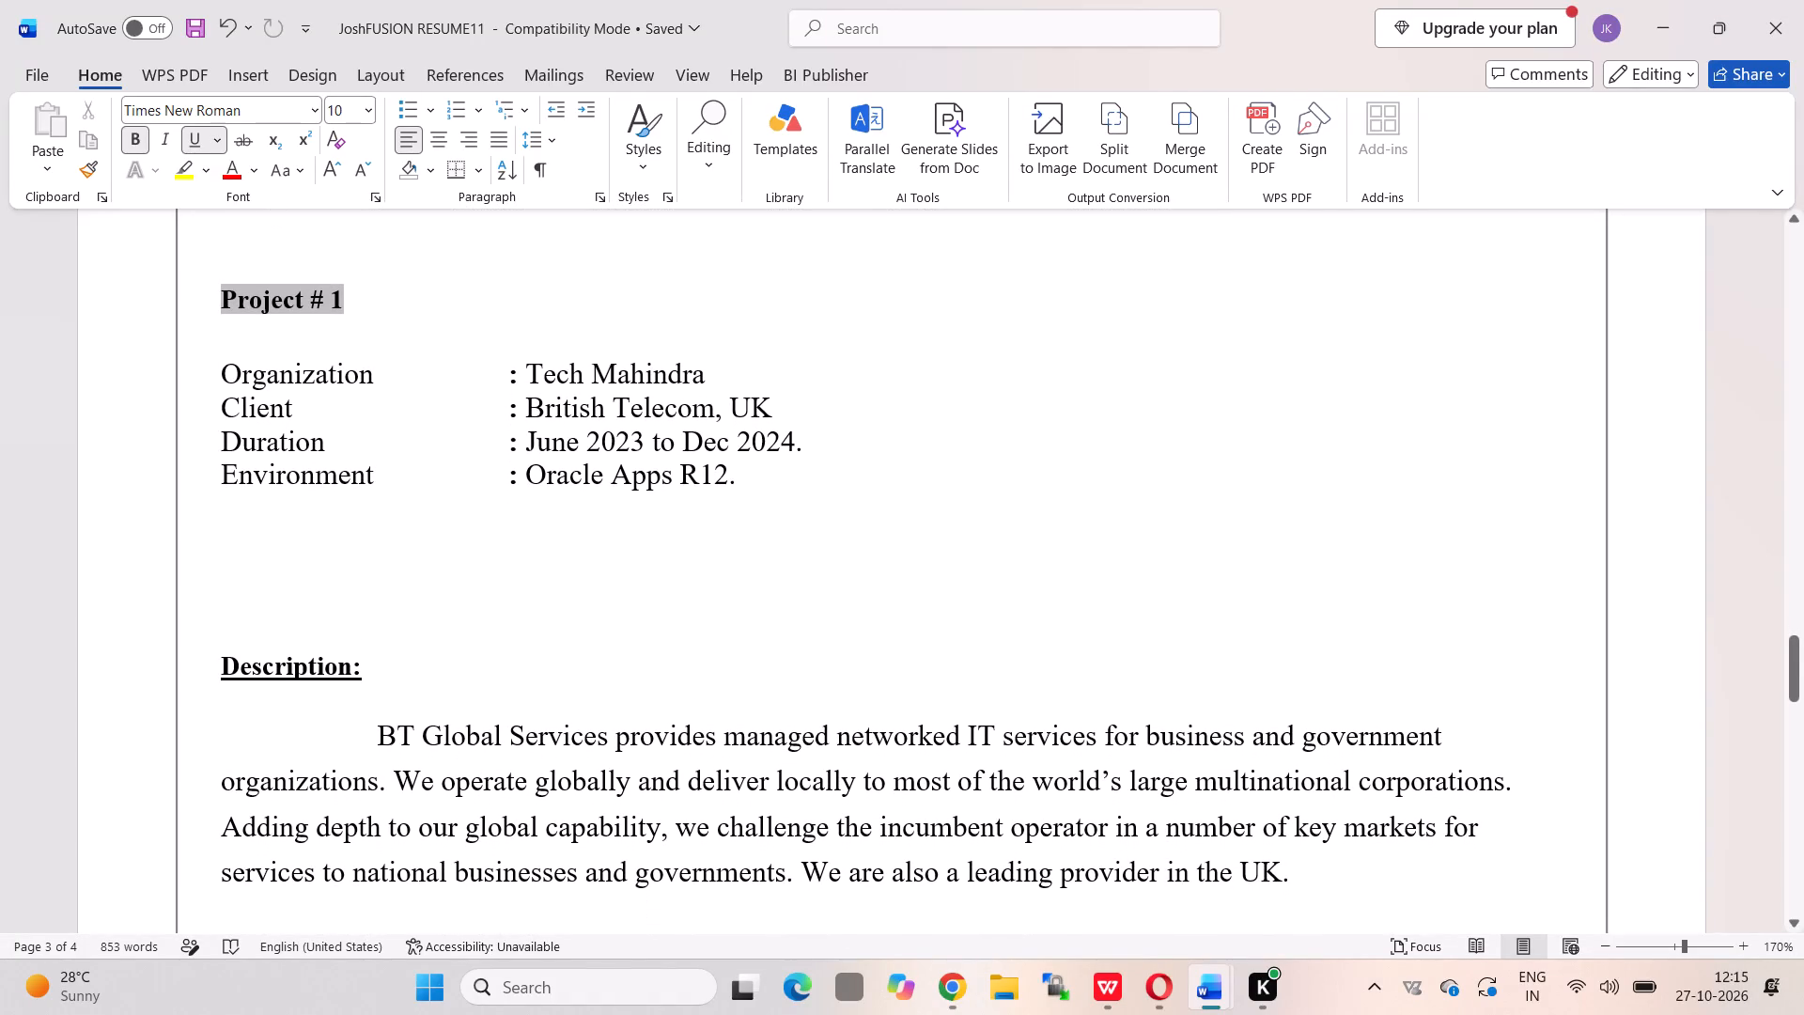
scroll(686, 609, down, 1)
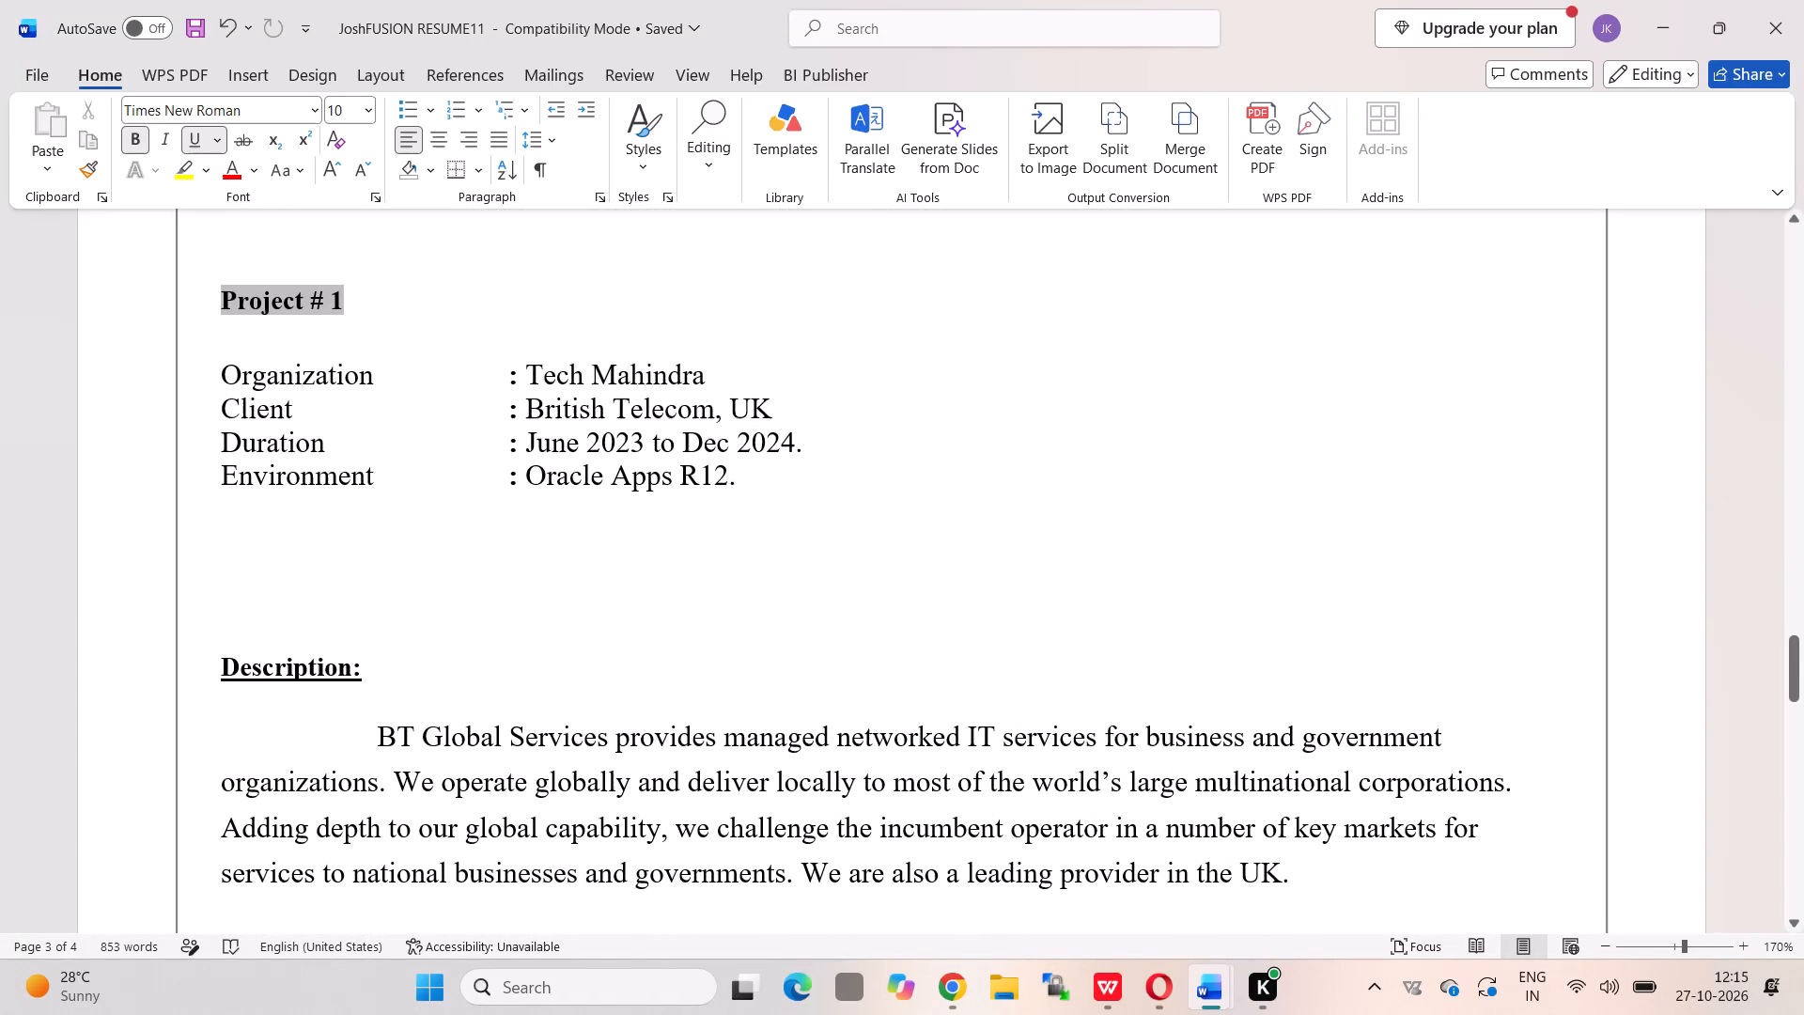
scroll(686, 609, down, 2)
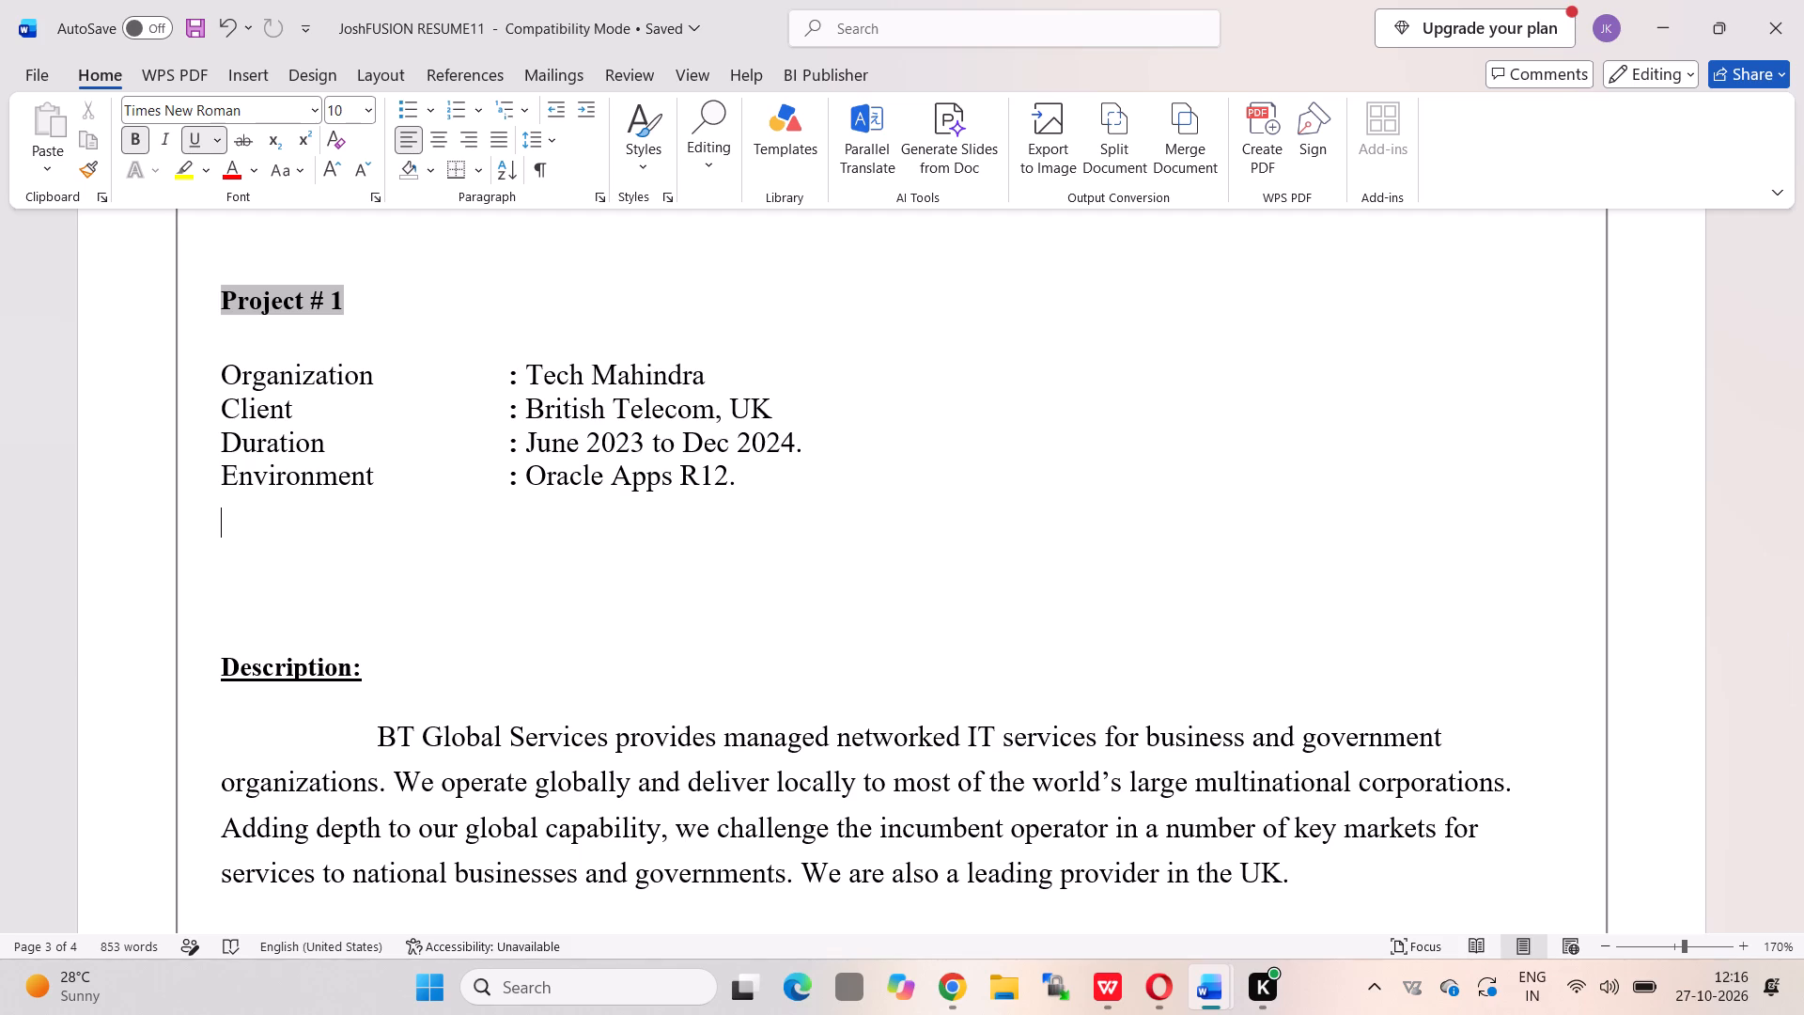
scroll(686, 609, down, 2)
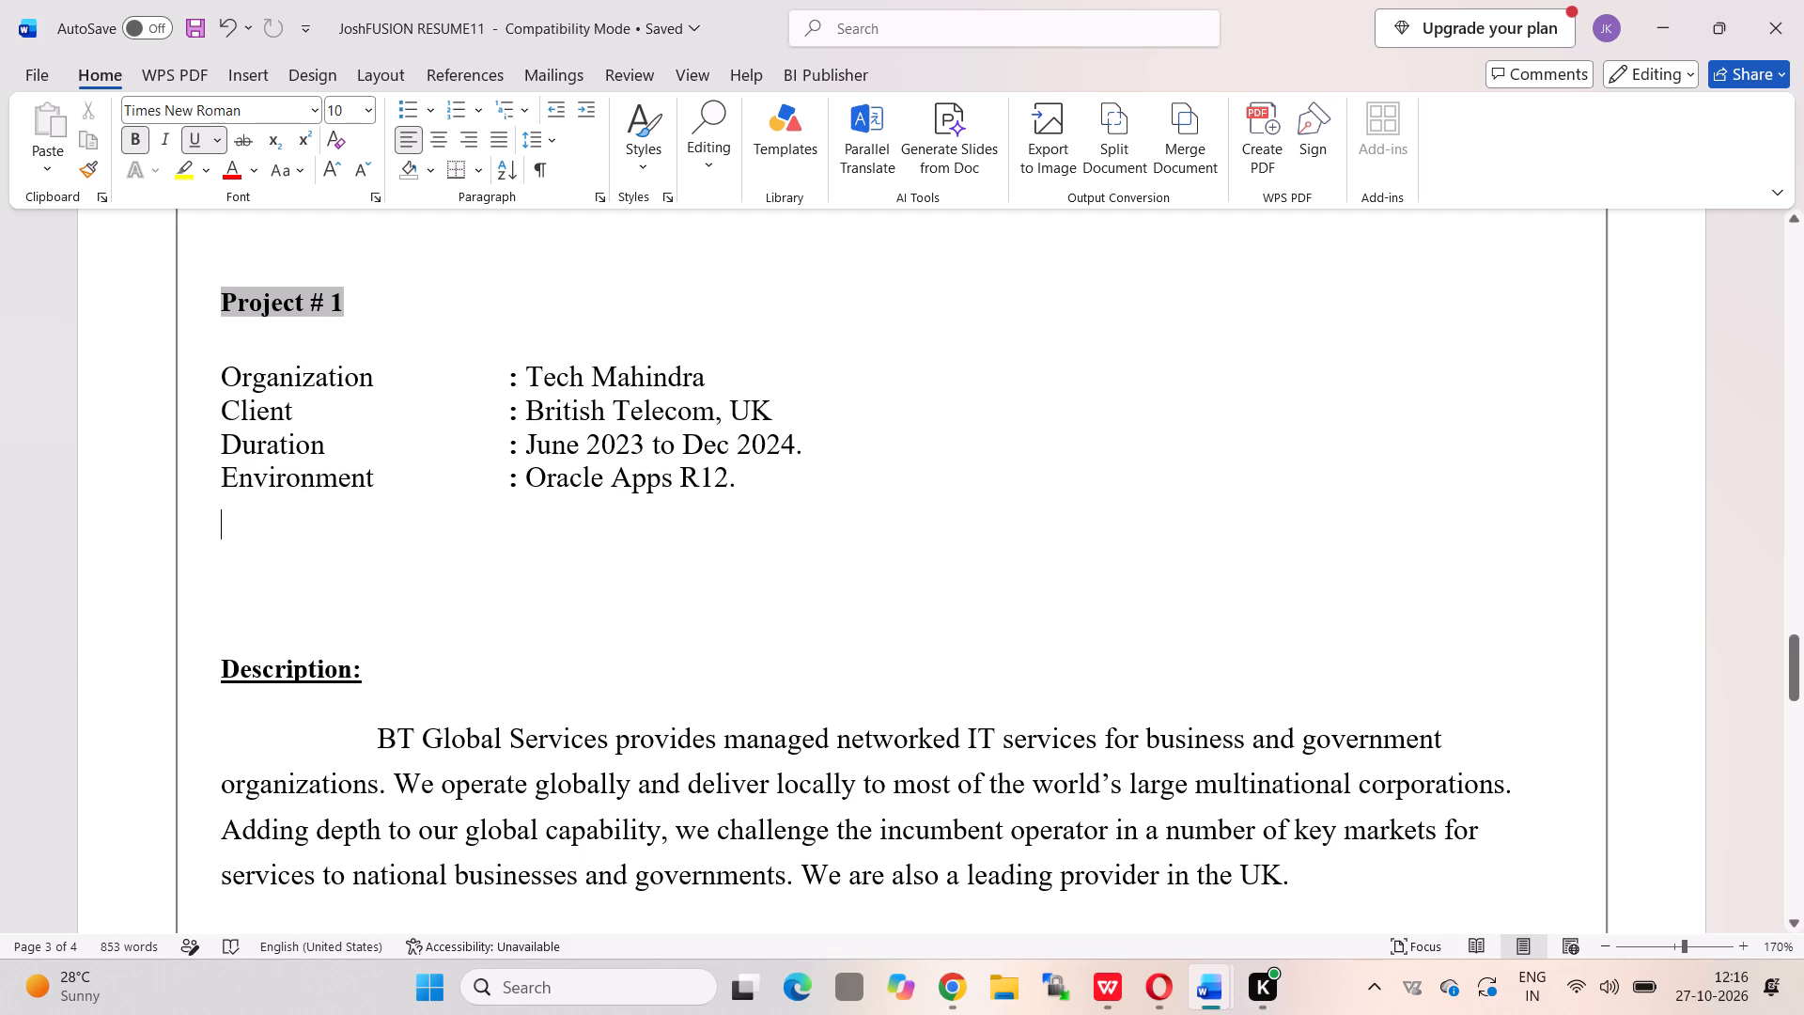
scroll(686, 609, down, 1)
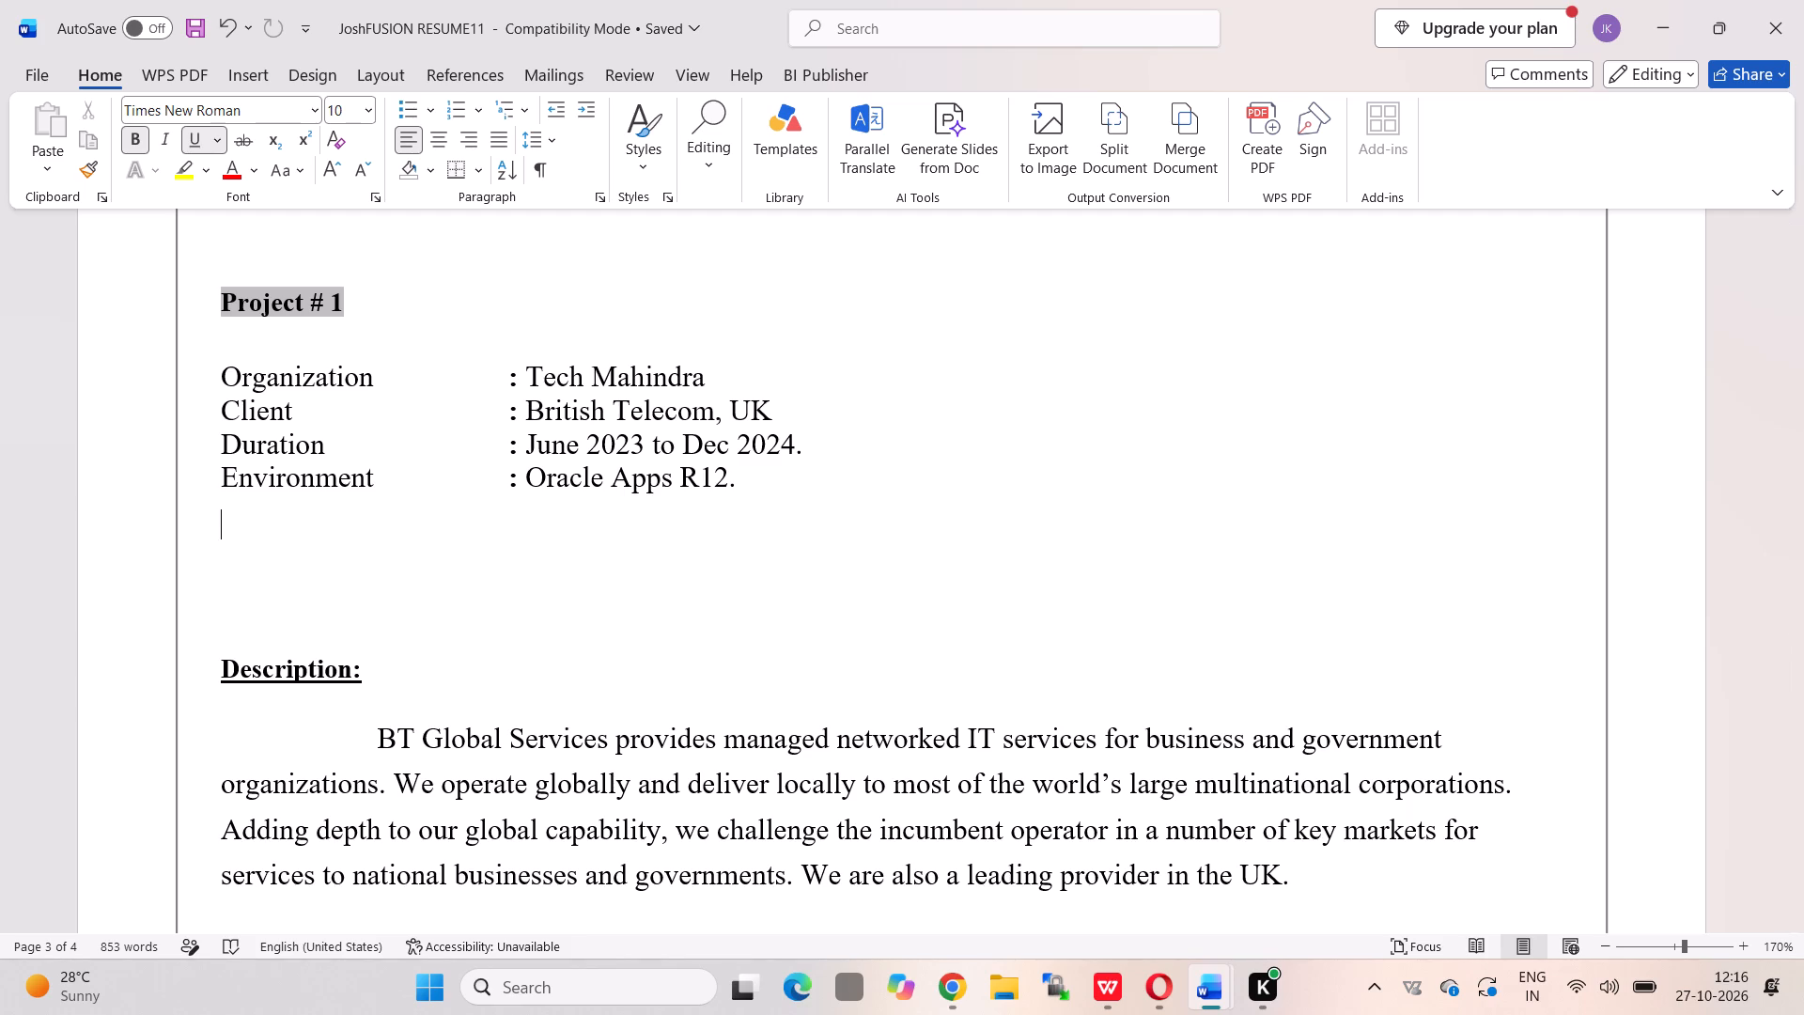
scroll(686, 609, down, 4)
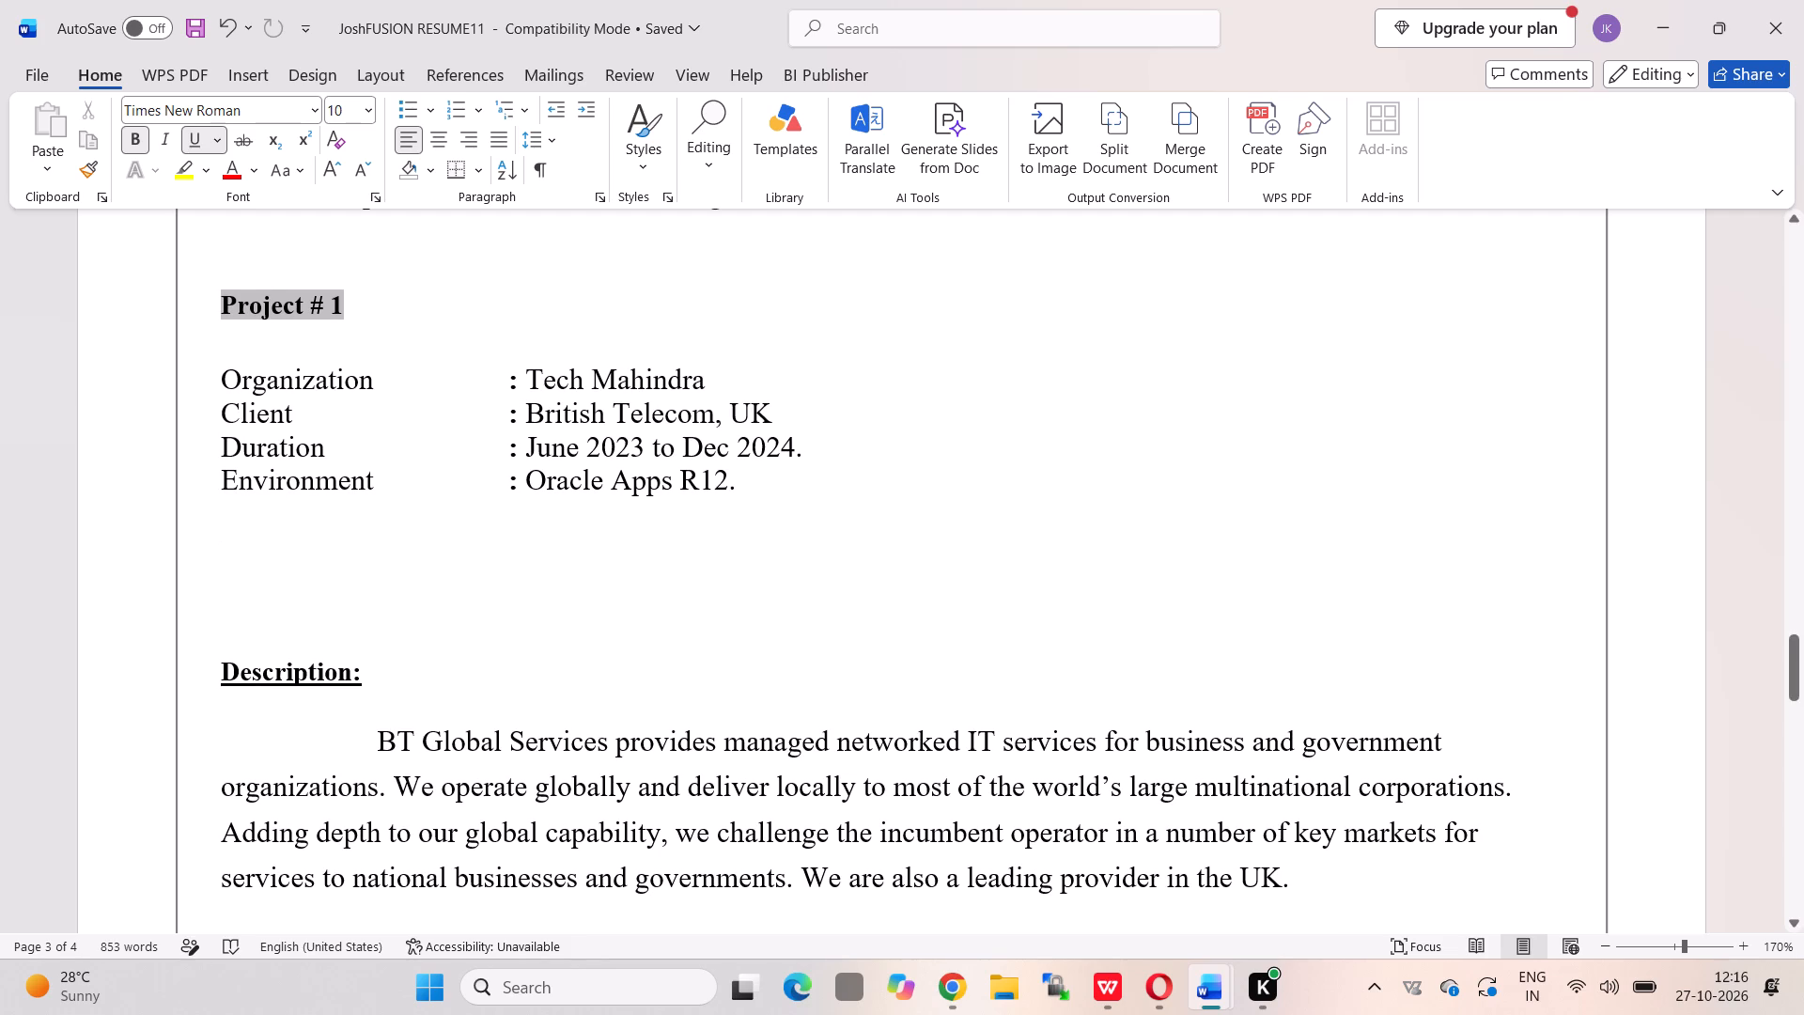
scroll(686, 609, down, 8)
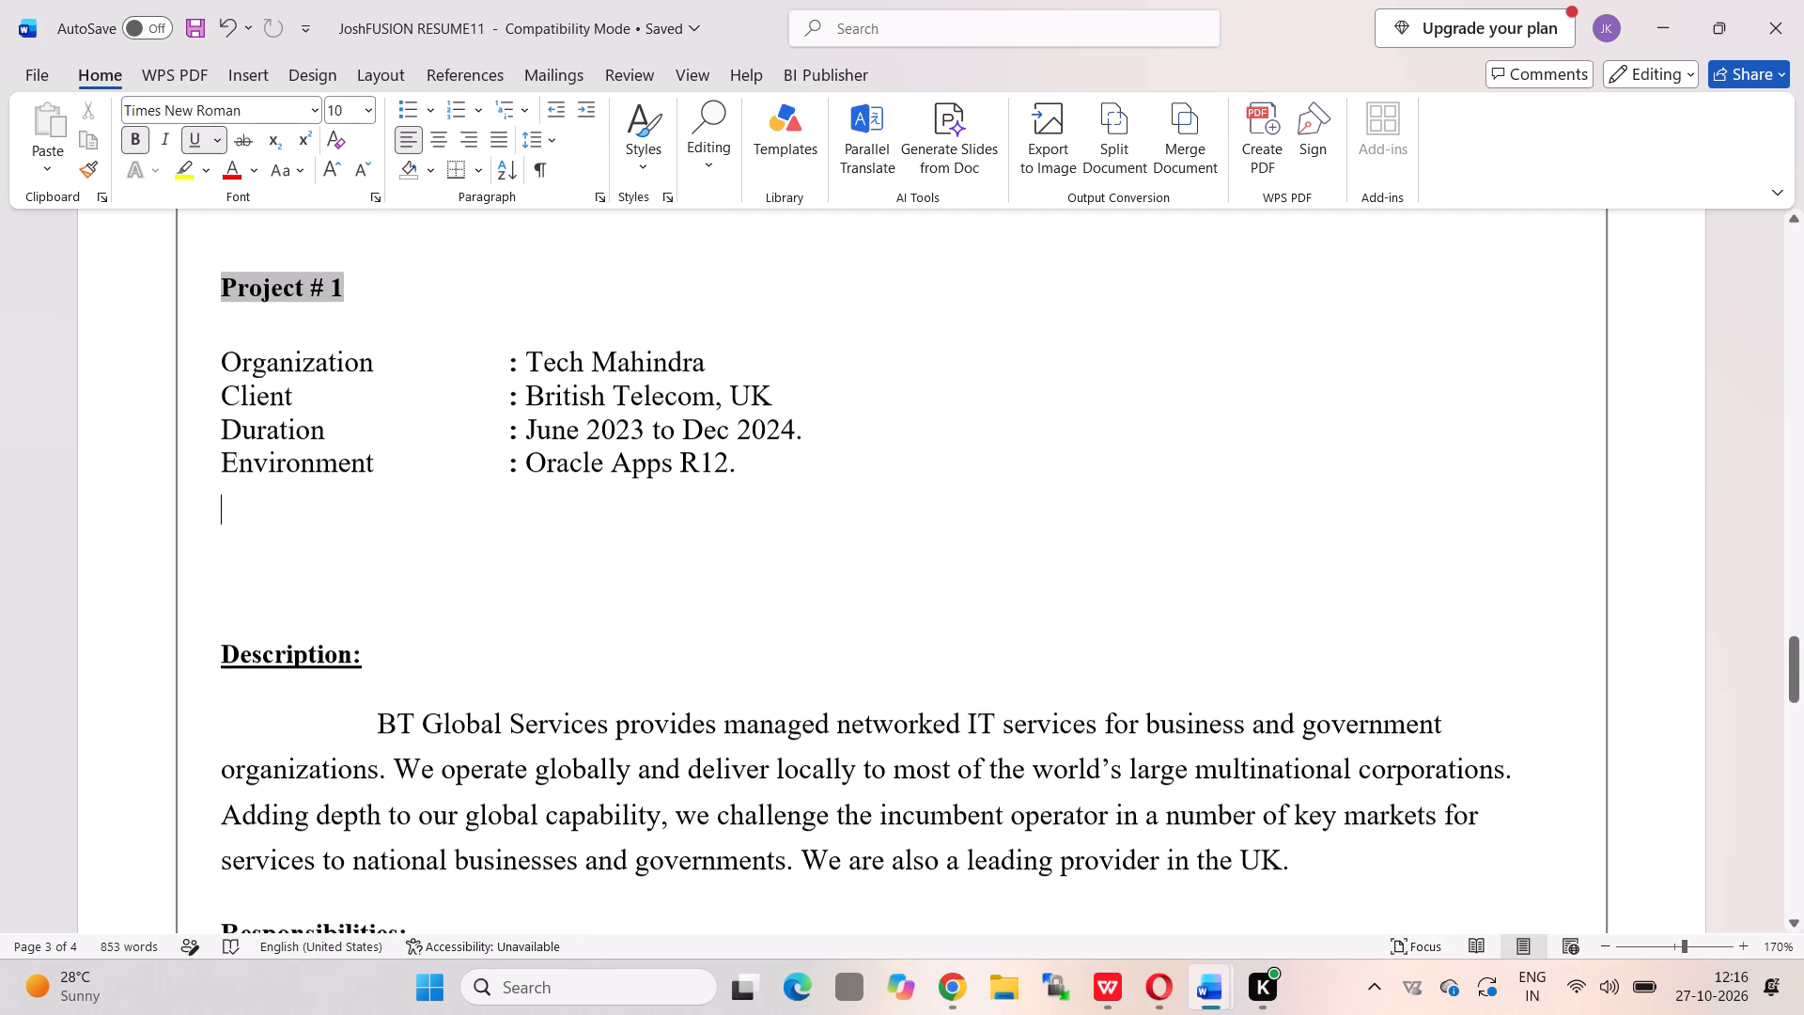
scroll(686, 609, down, 1)
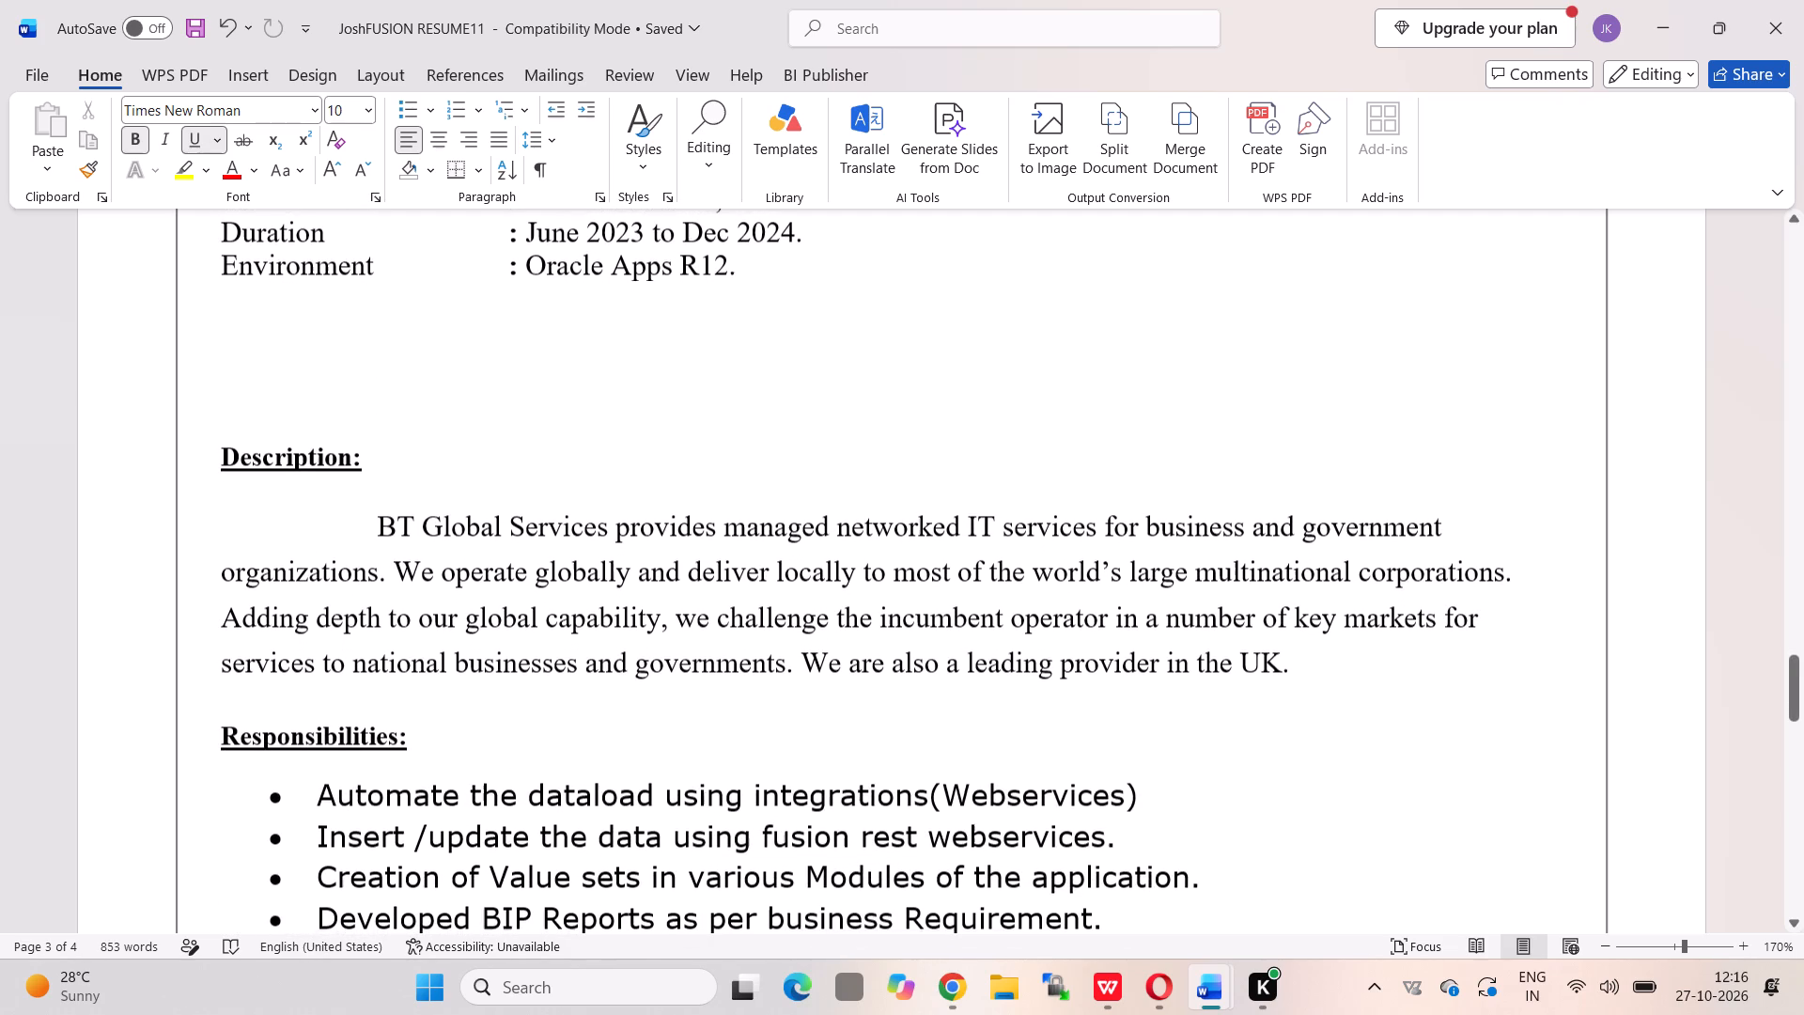
scroll(686, 609, down, 2)
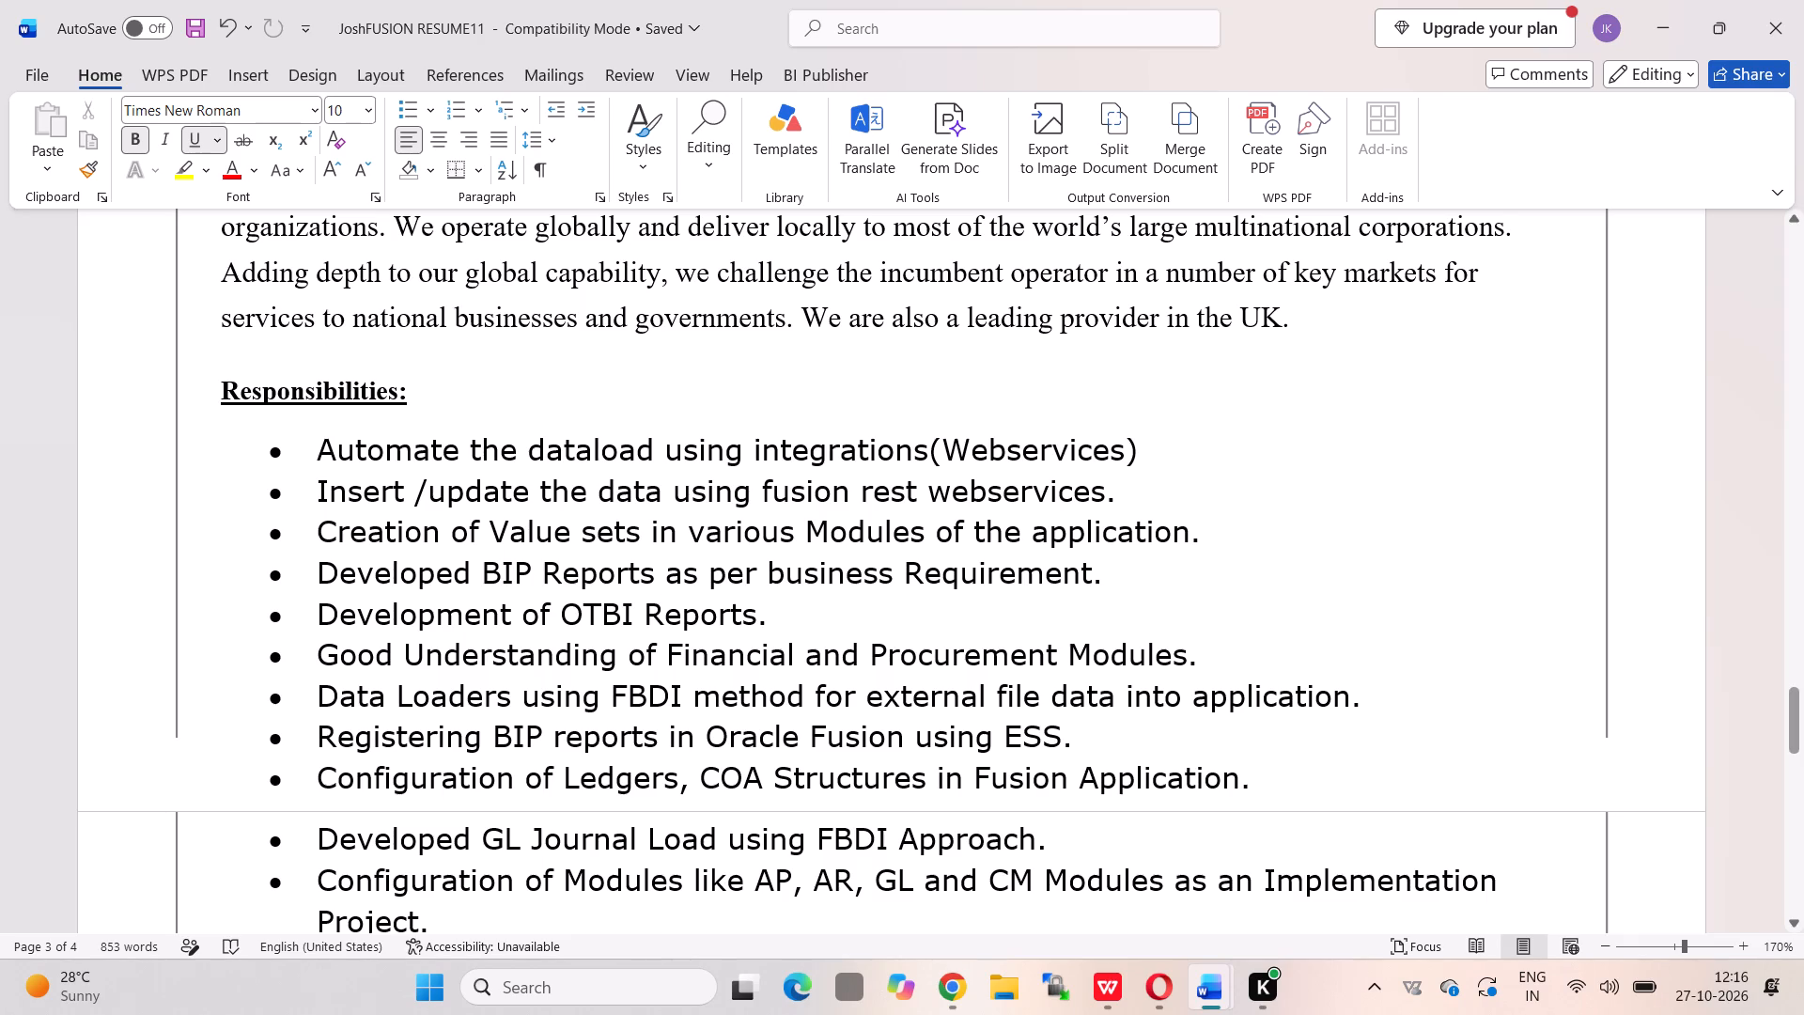
Return to the Project # 3 section and review its organization, client, duration, environment and description.
scroll(603, 694, up, 4)
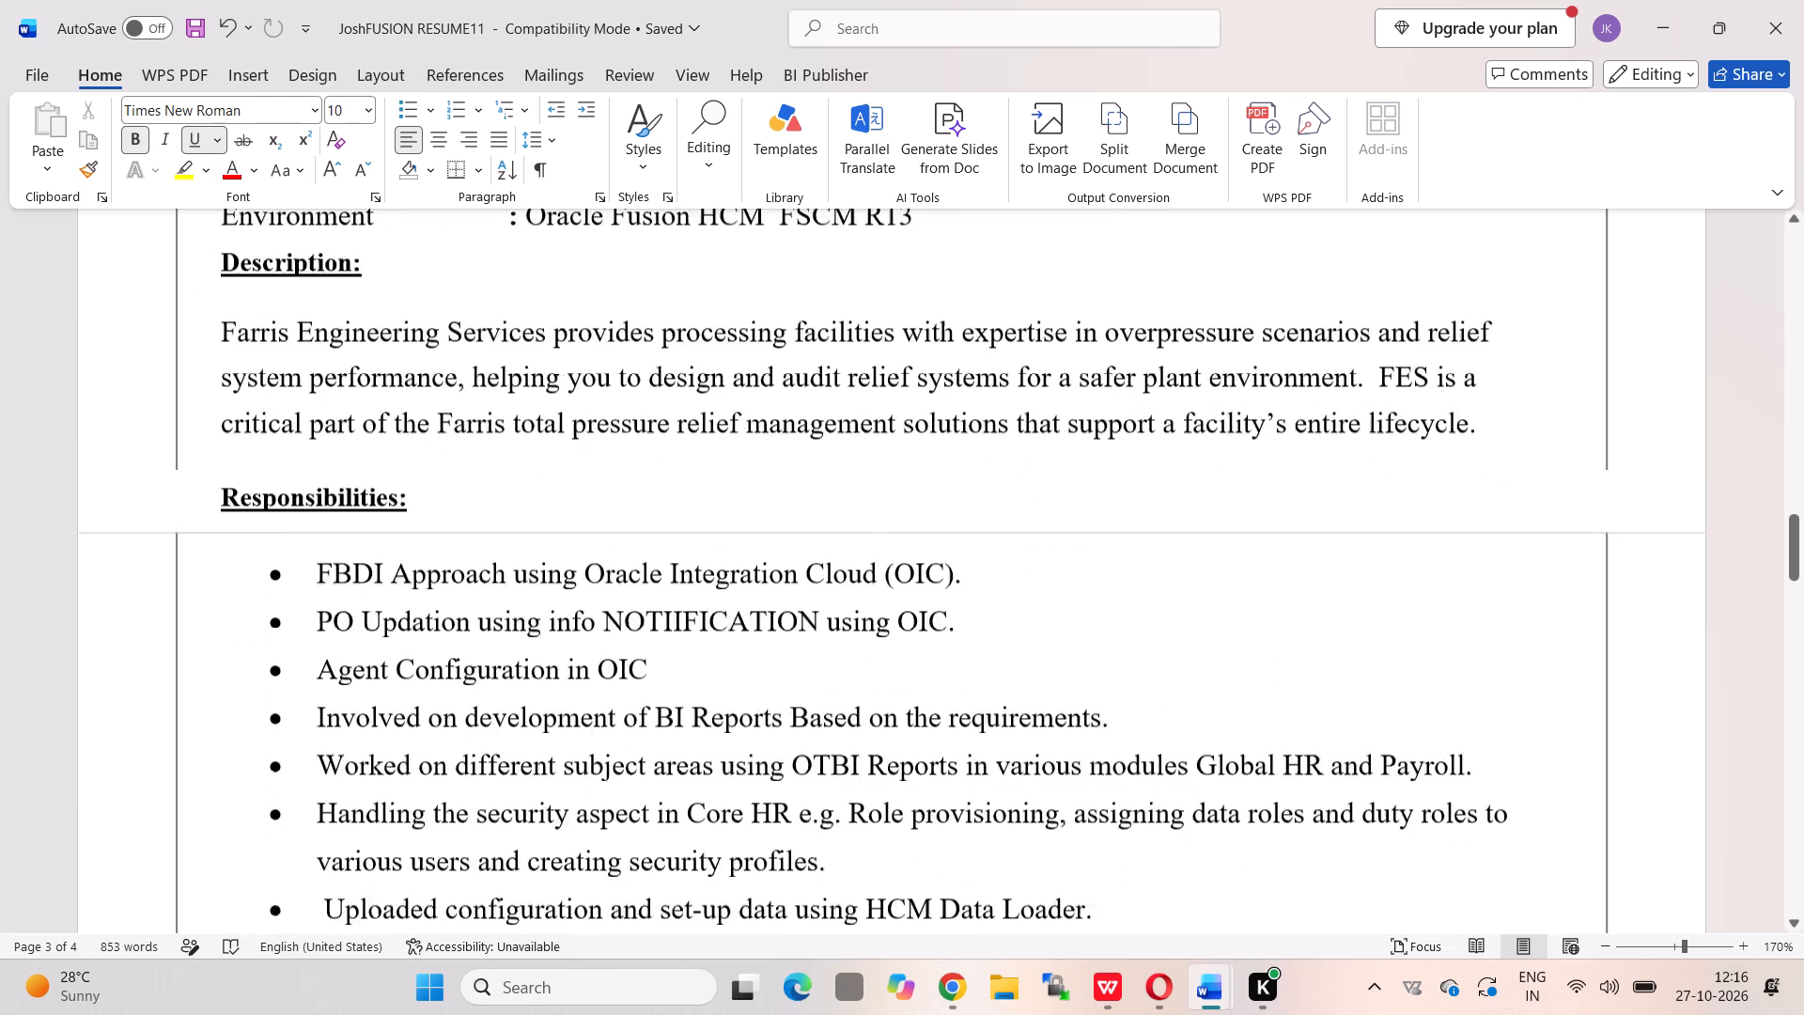
scroll(603, 694, up, 3)
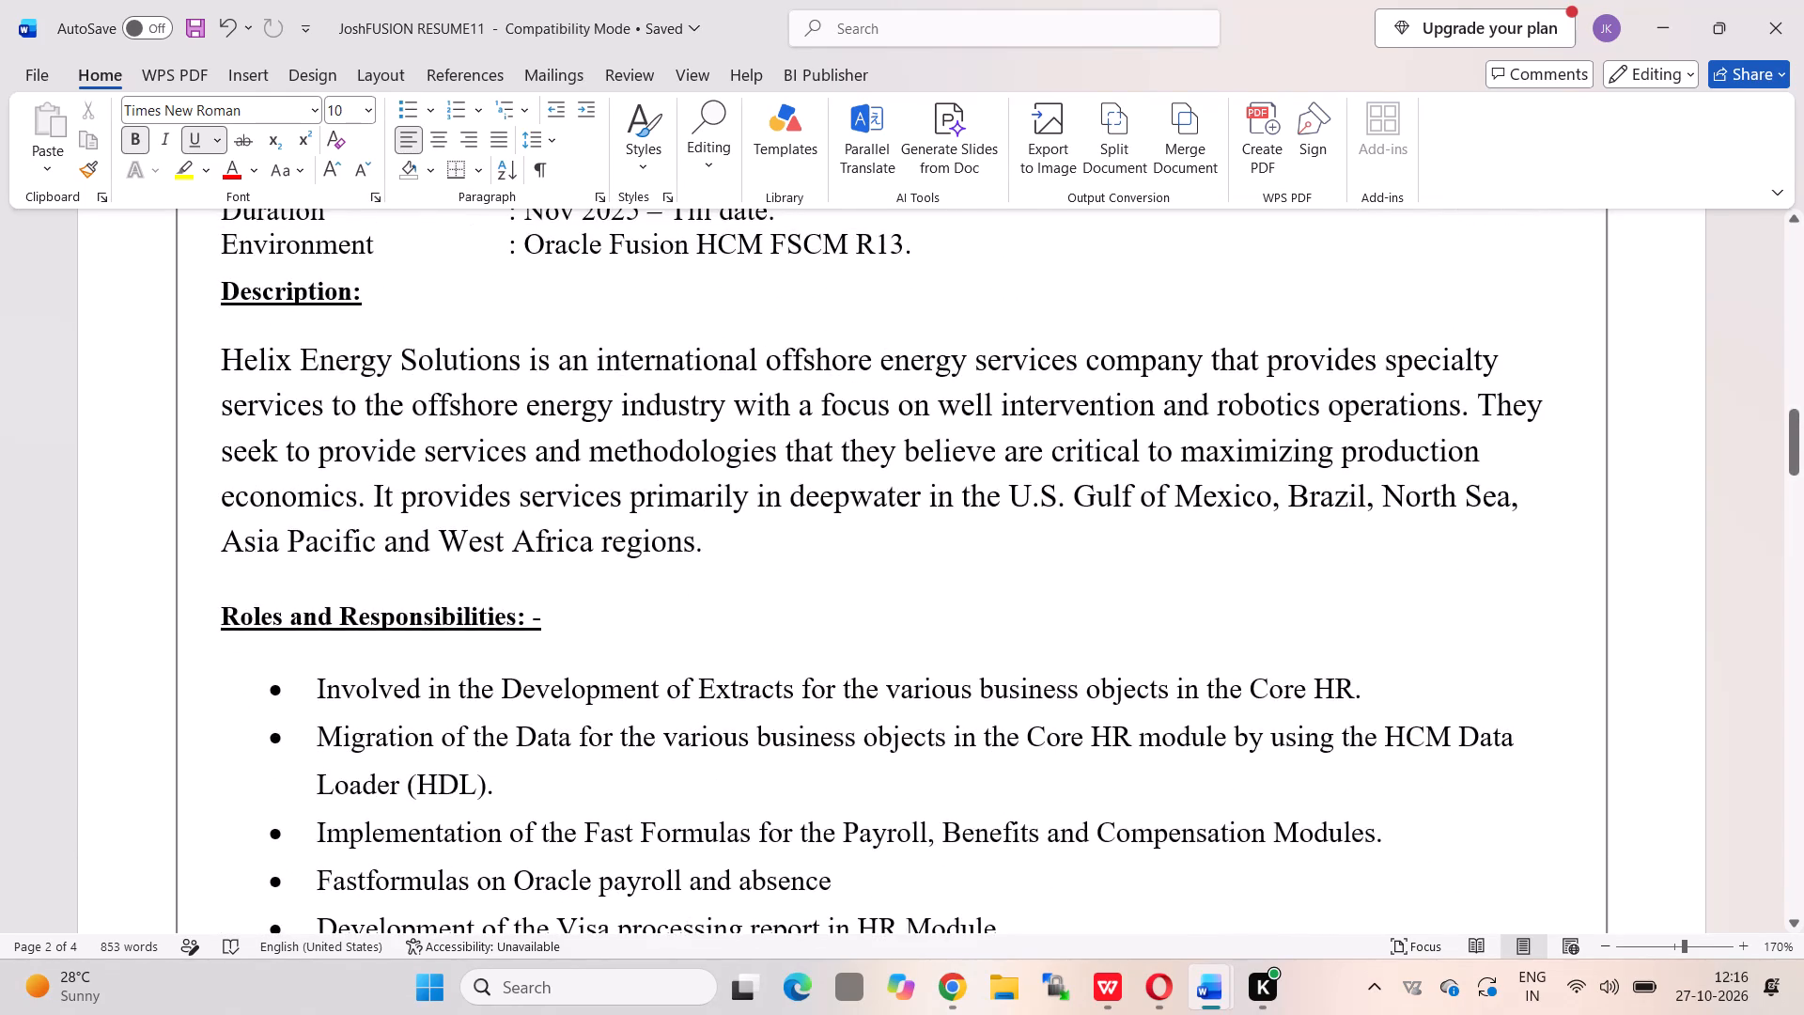
scroll(603, 694, right, 1)
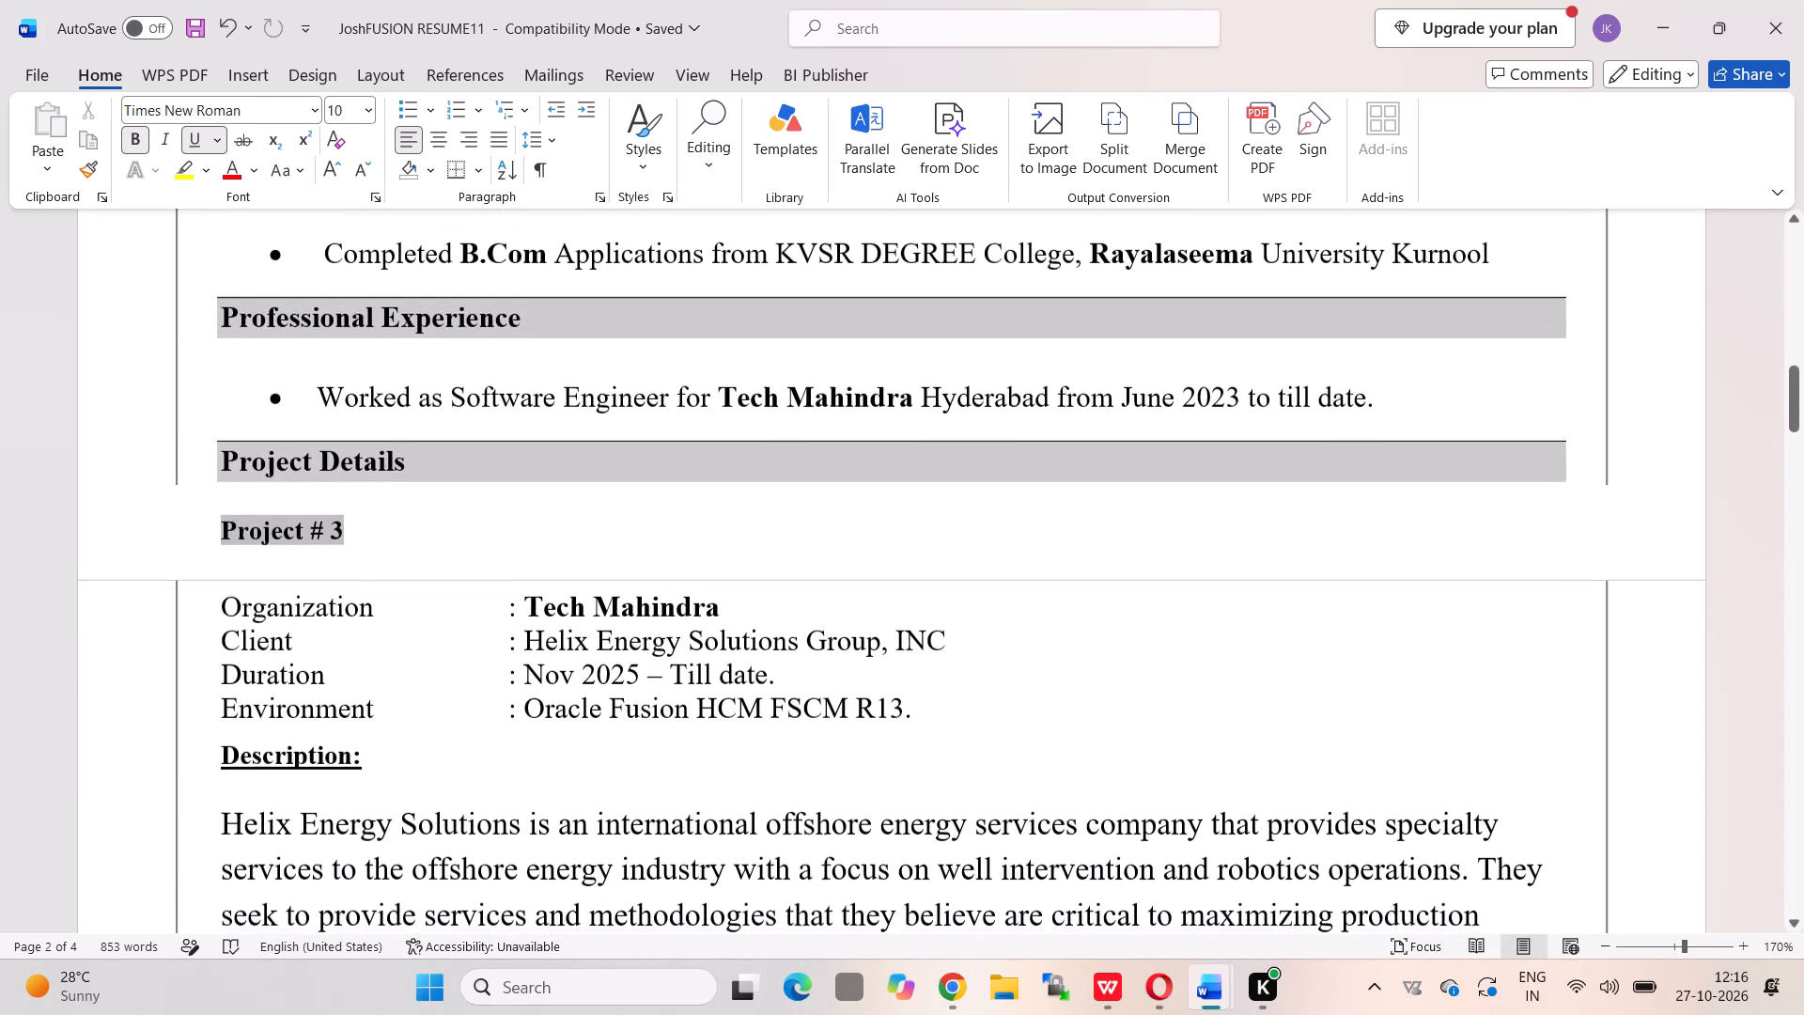
scroll(603, 694, right, 1)
scroll(603, 694, down, 2)
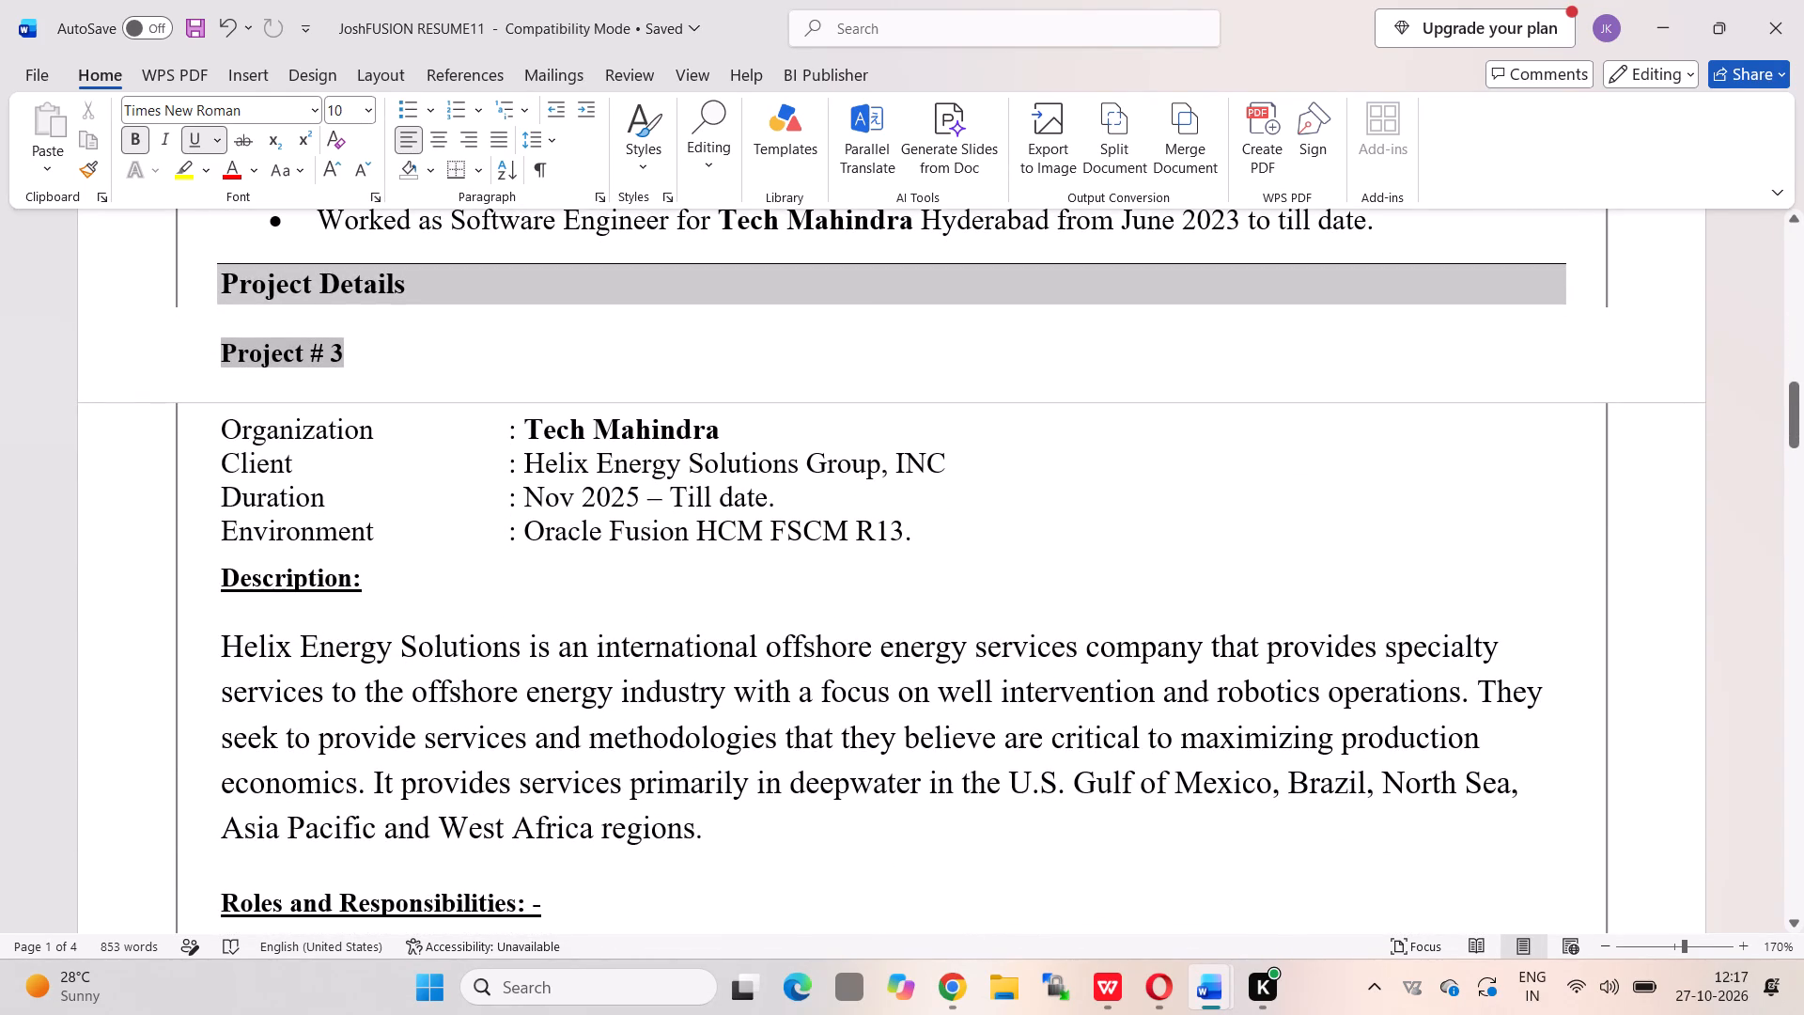
scroll(603, 694, down, 6)
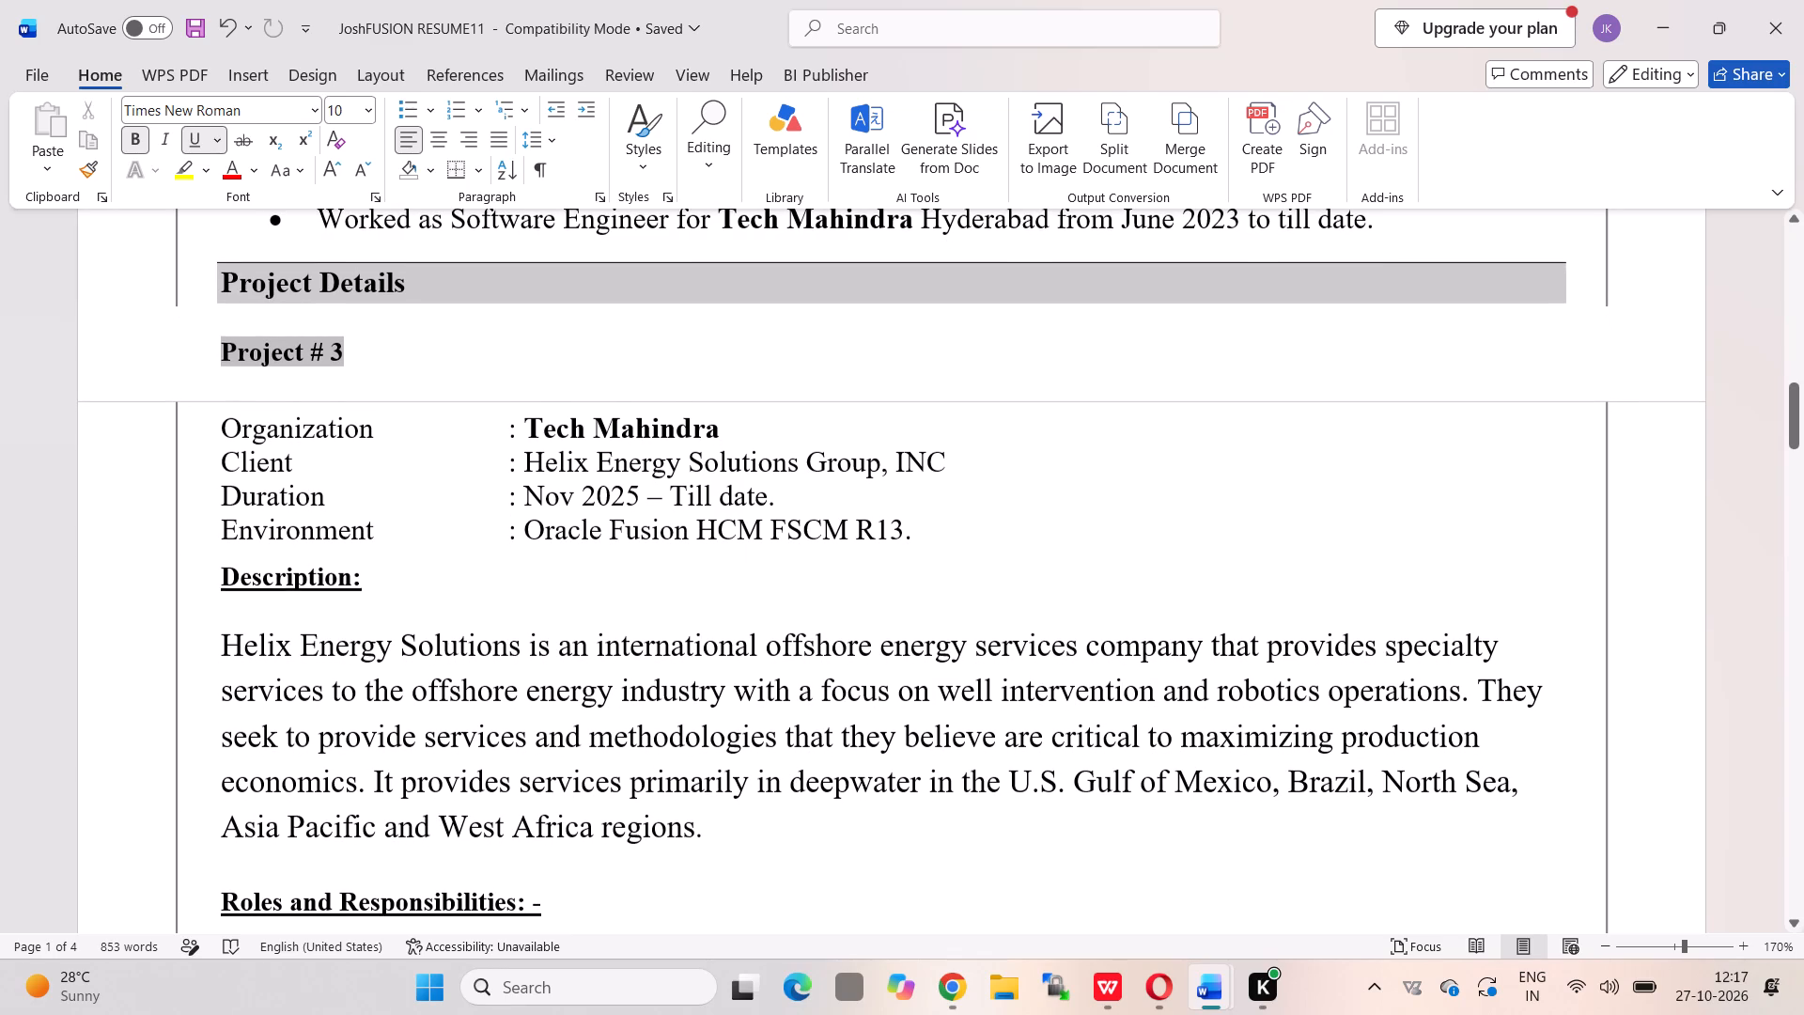
scroll(603, 694, down, 2)
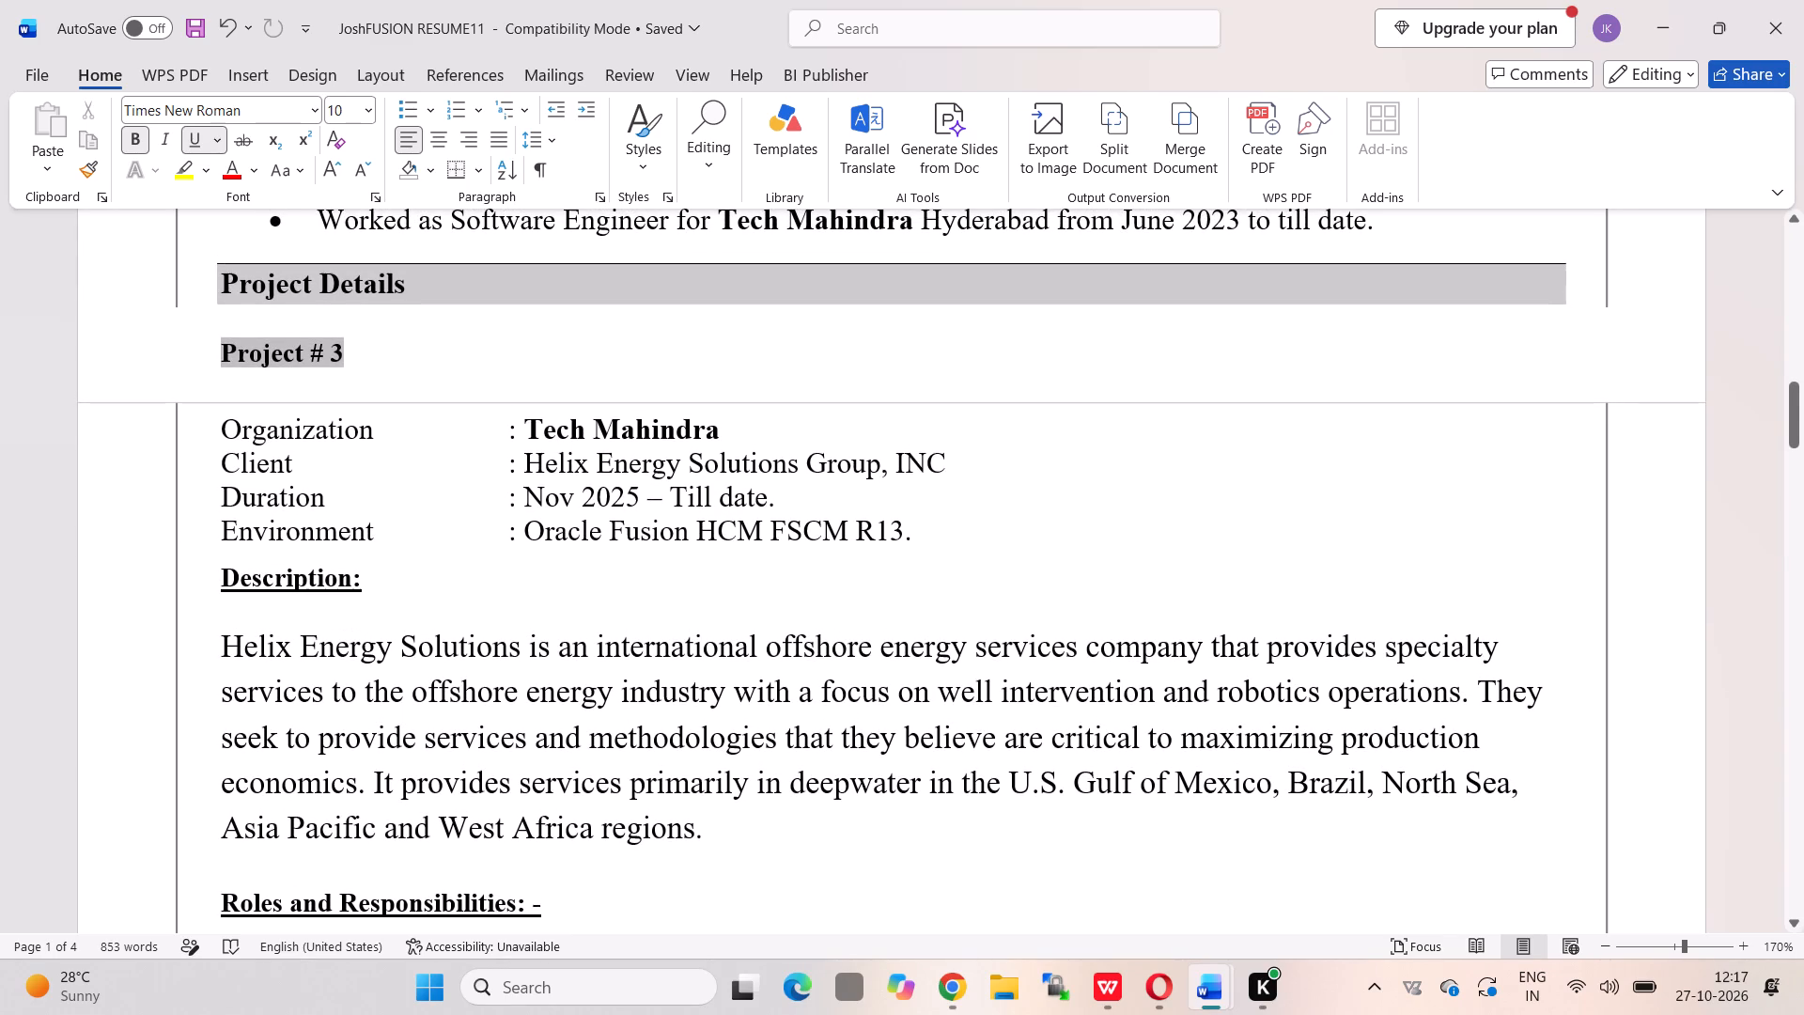
scroll(603, 694, down, 1)
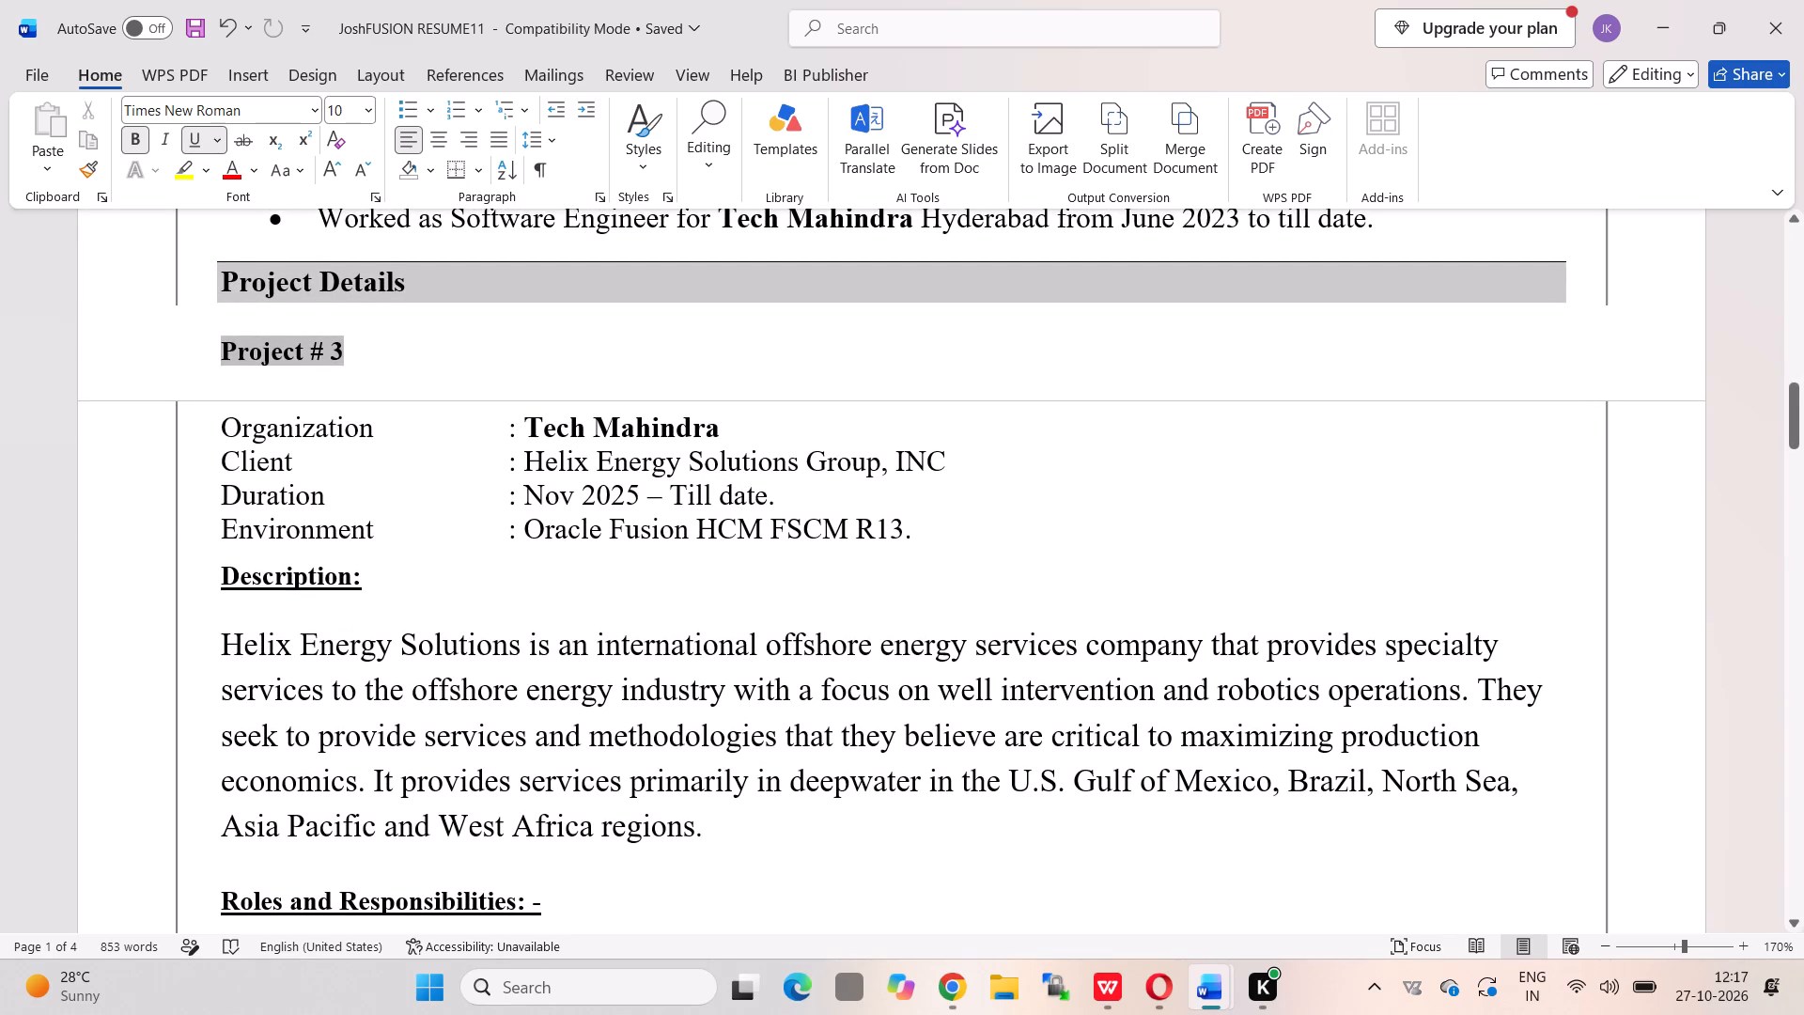
scroll(603, 694, down, 2)
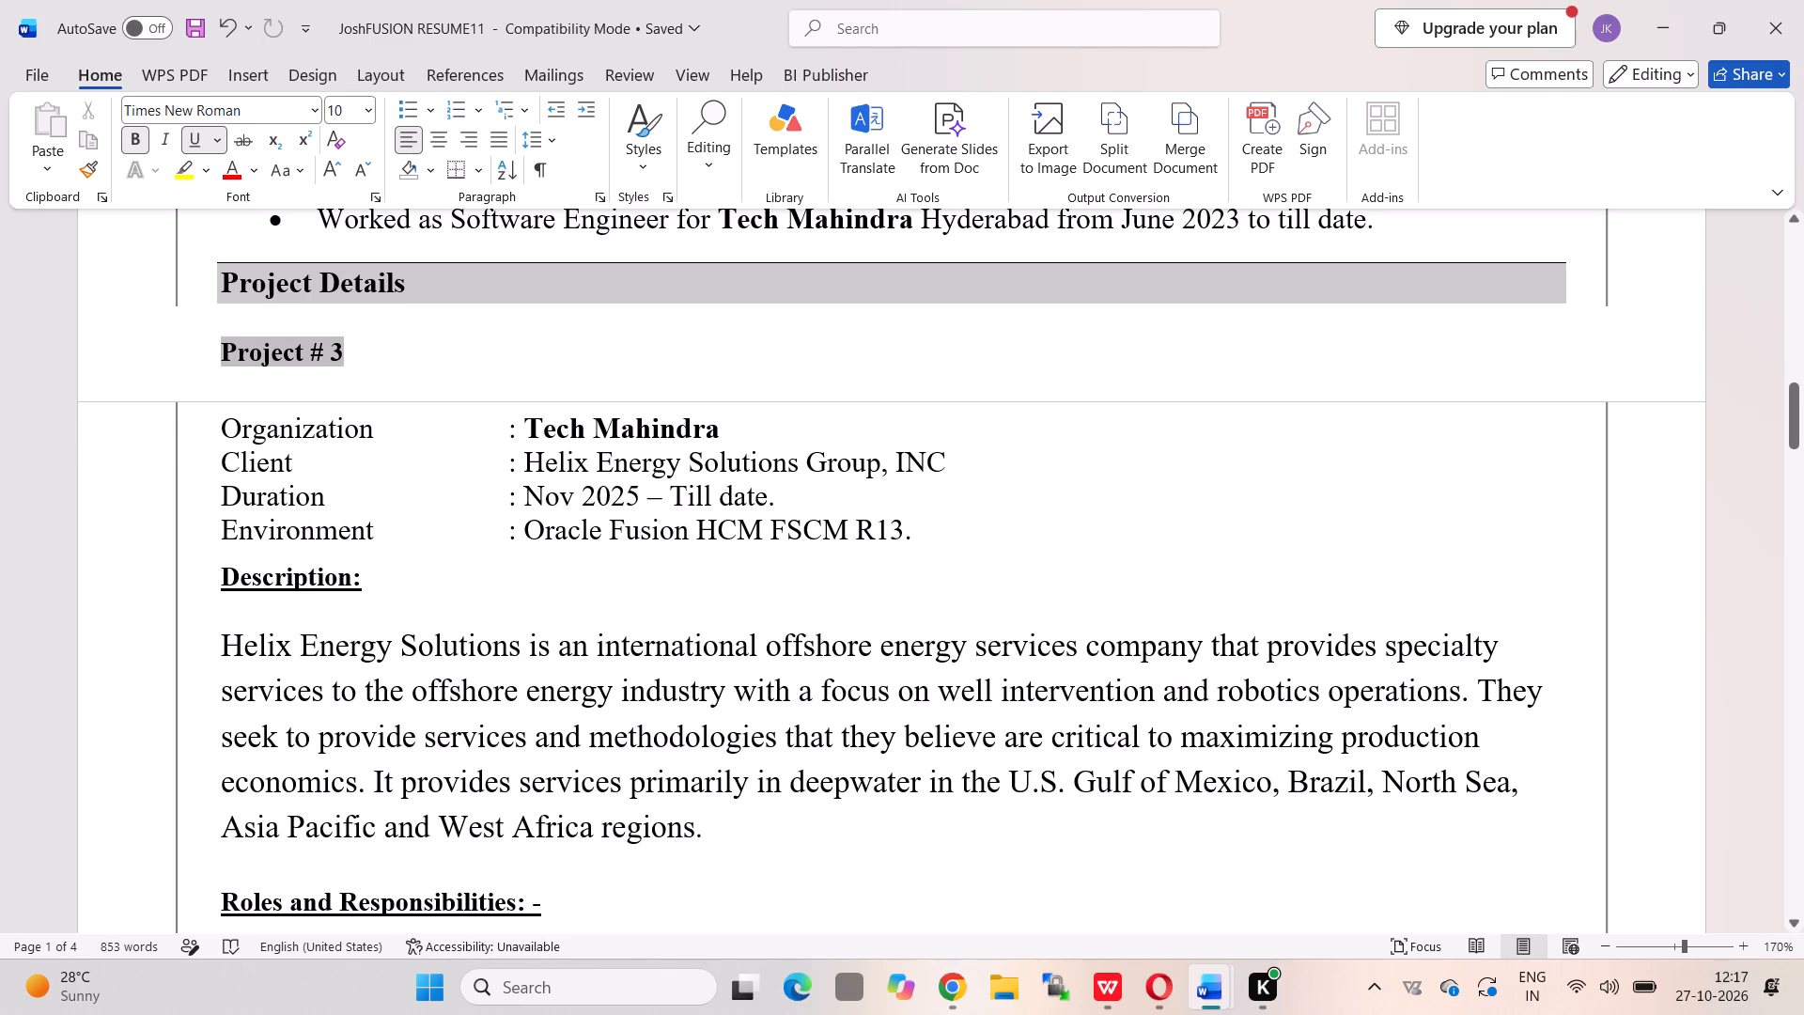
scroll(603, 694, down, 2)
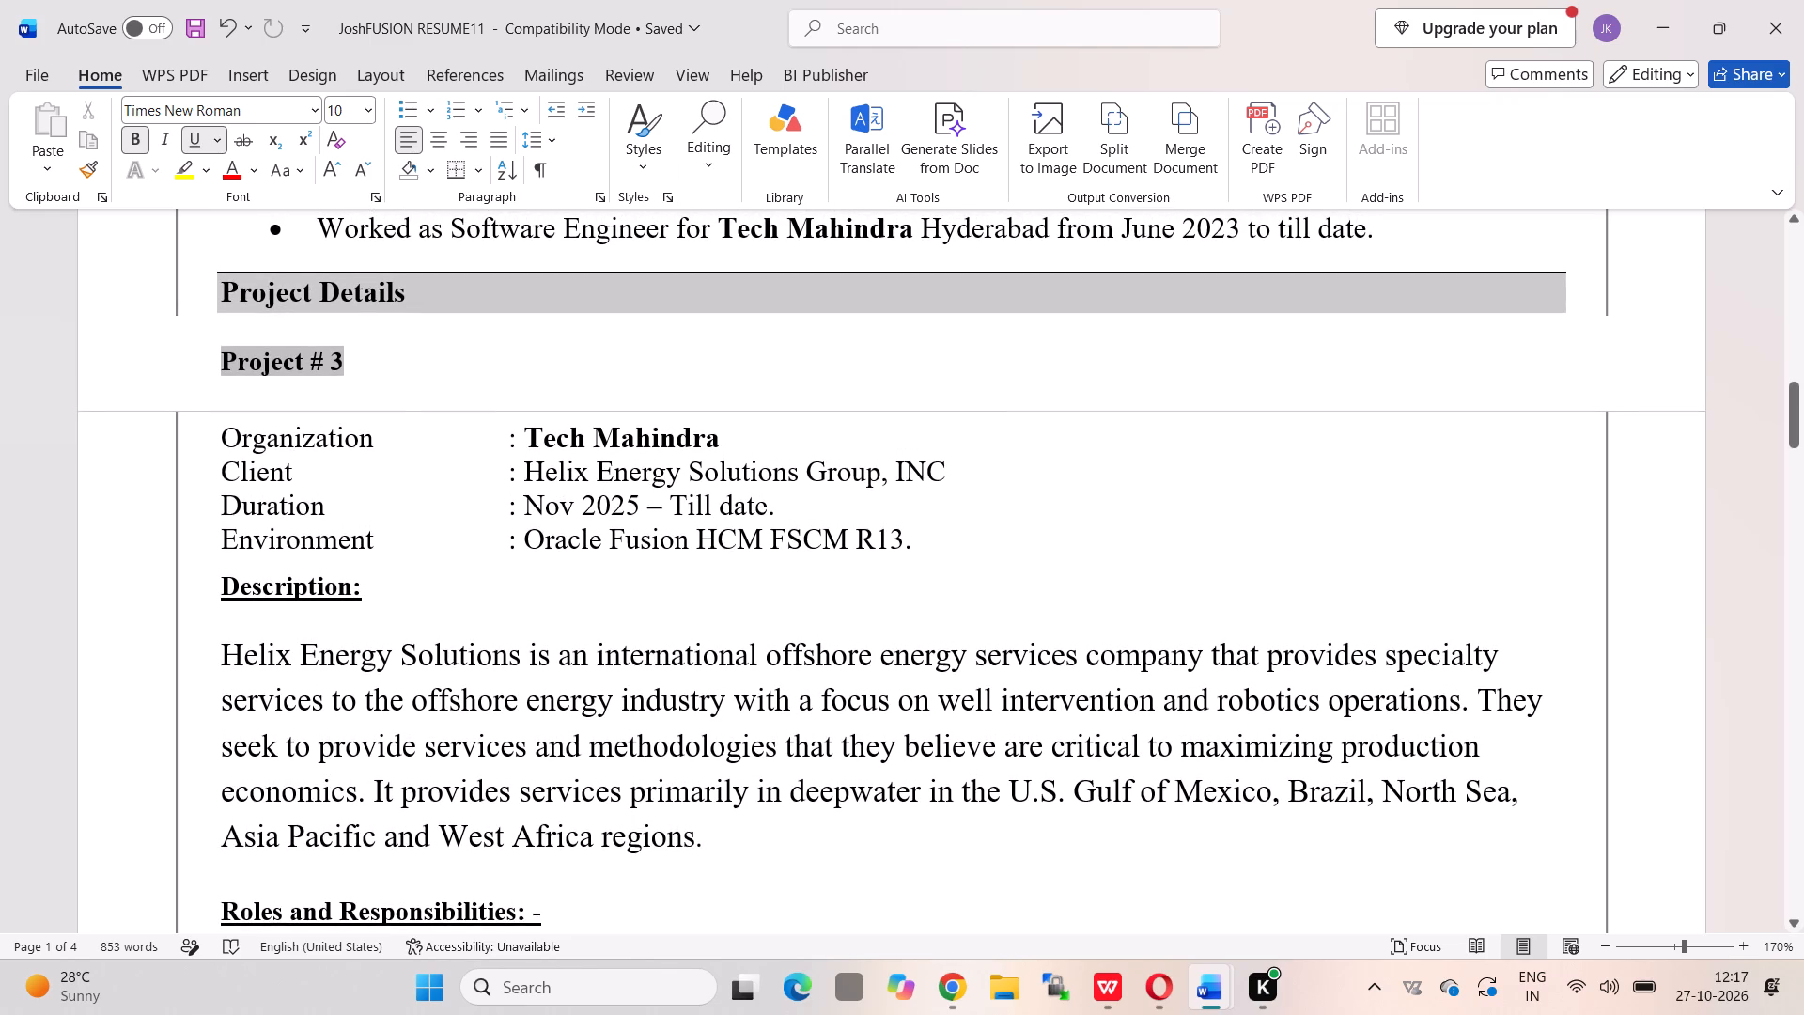
scroll(603, 694, down, 1)
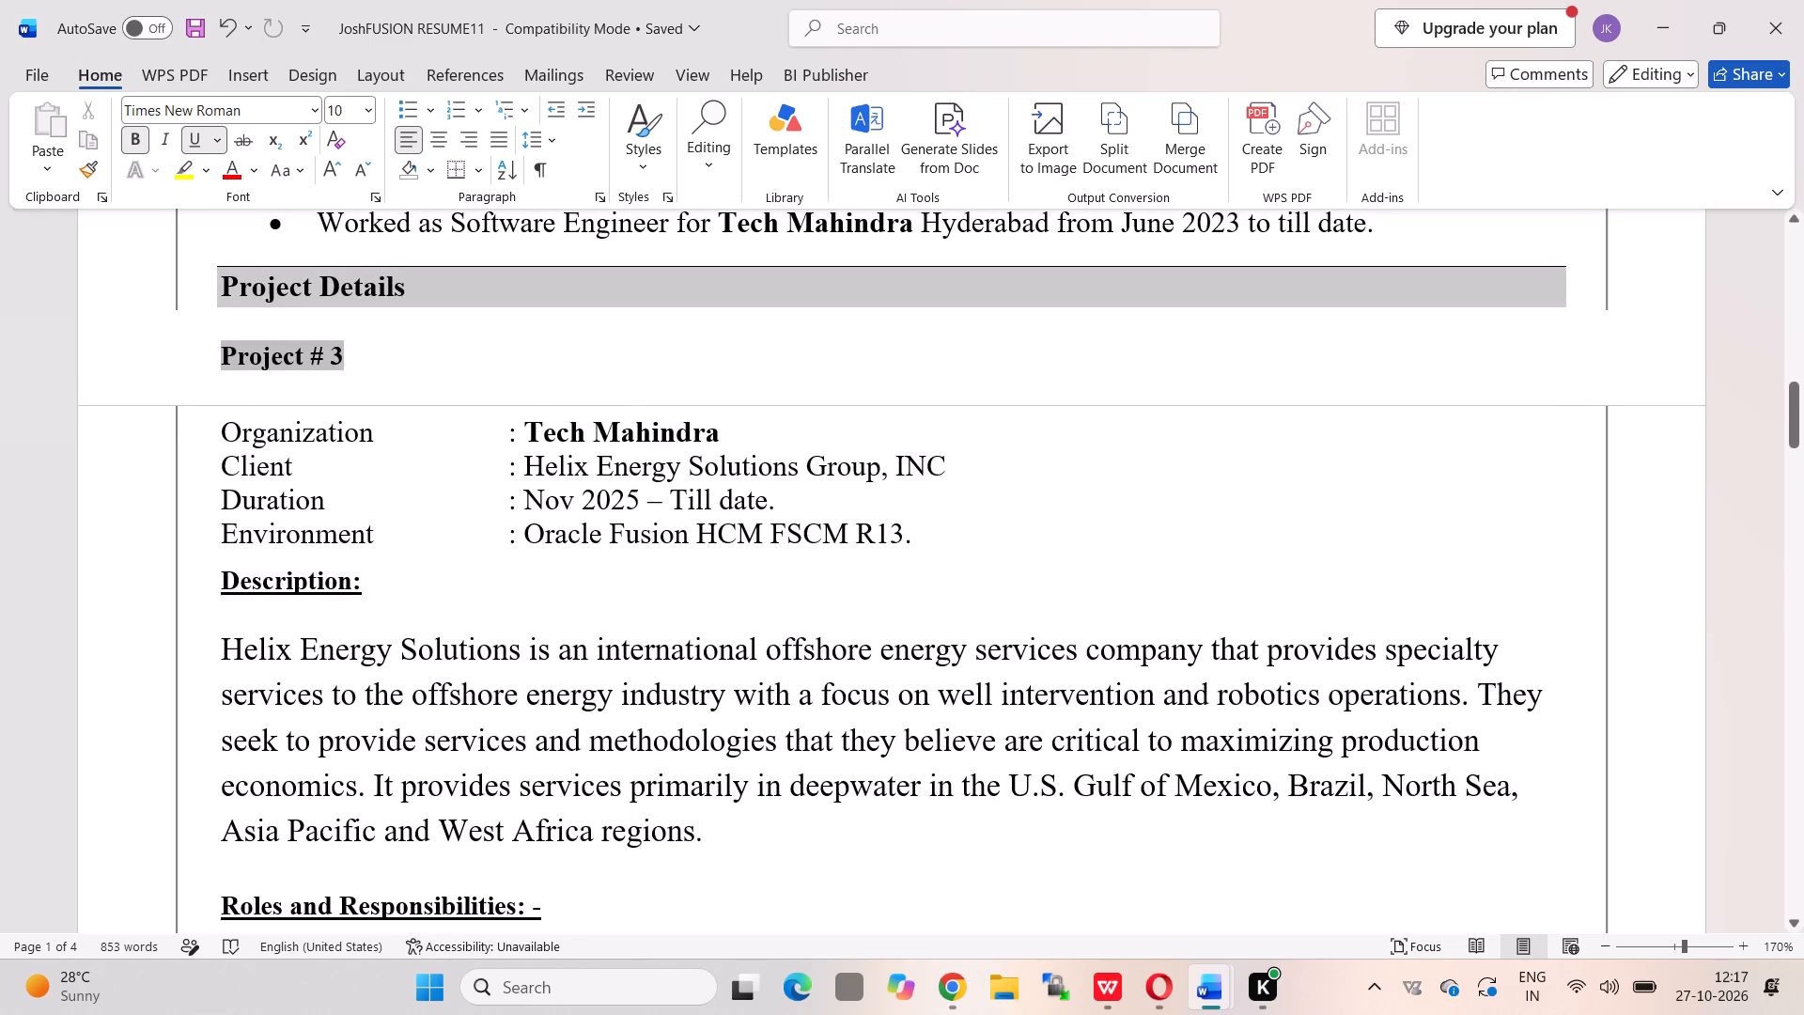
scroll(603, 694, down, 1)
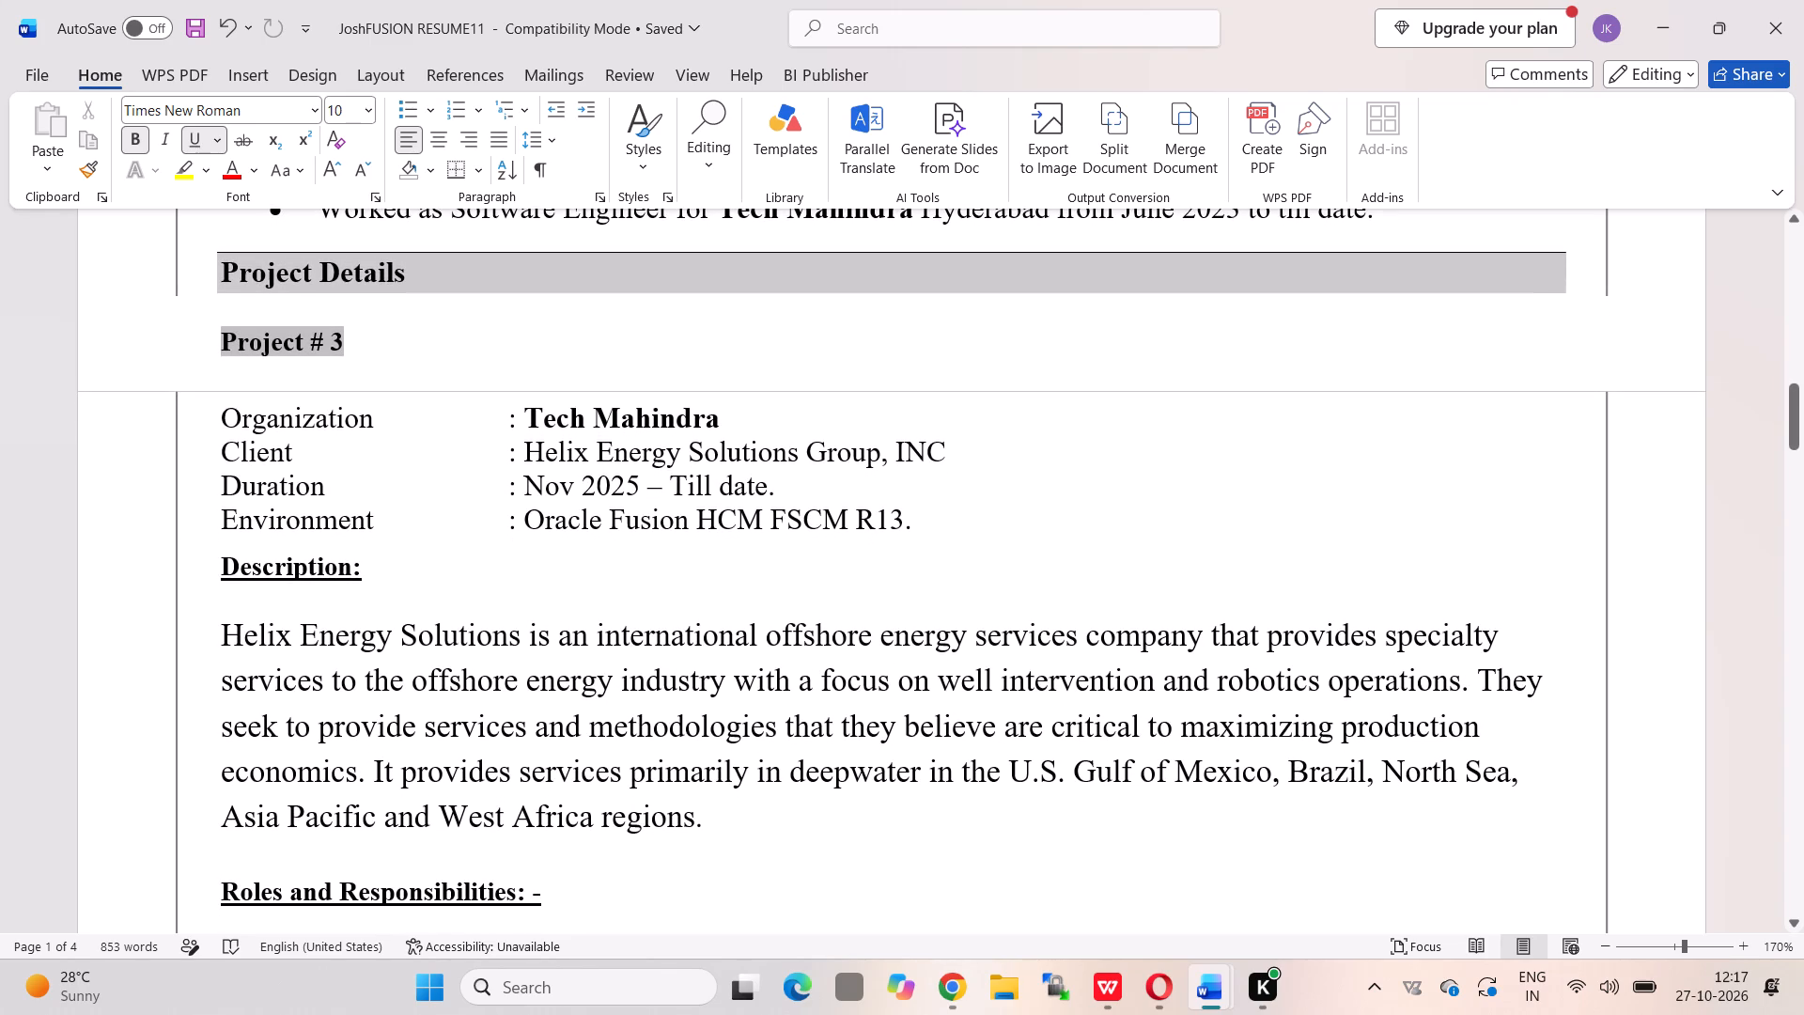
scroll(603, 694, down, 2)
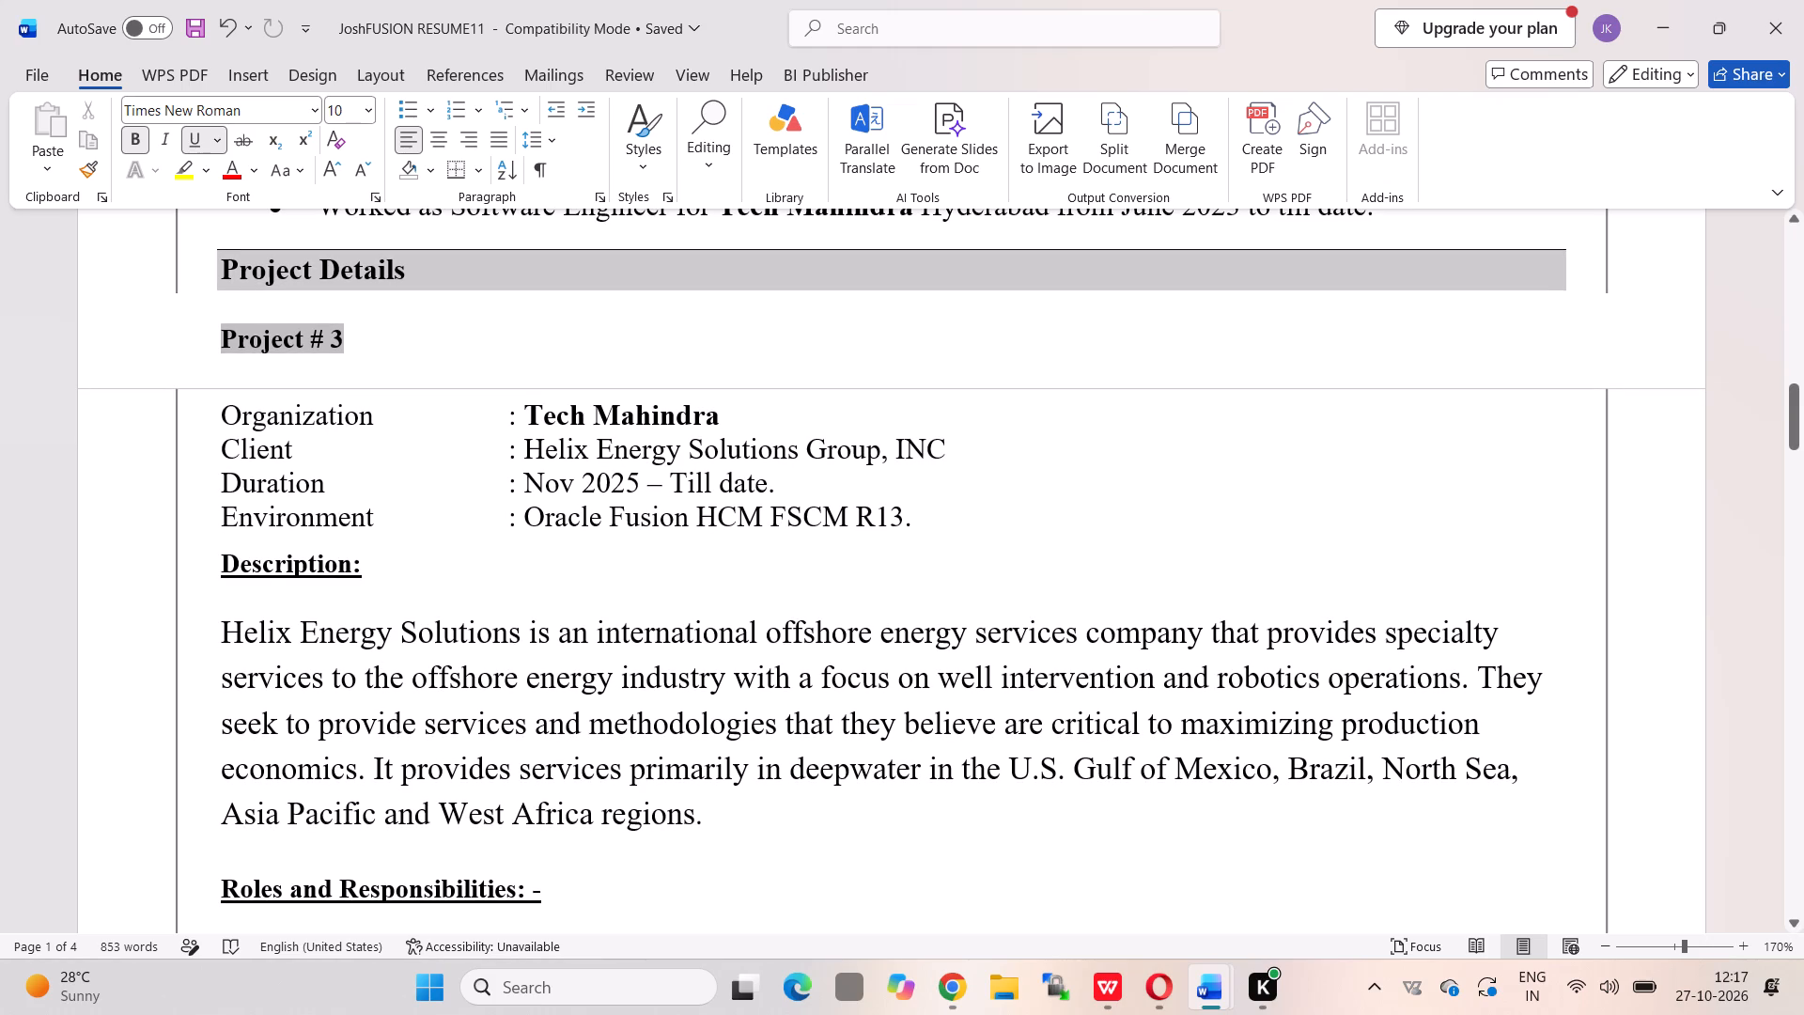
scroll(603, 694, down, 6)
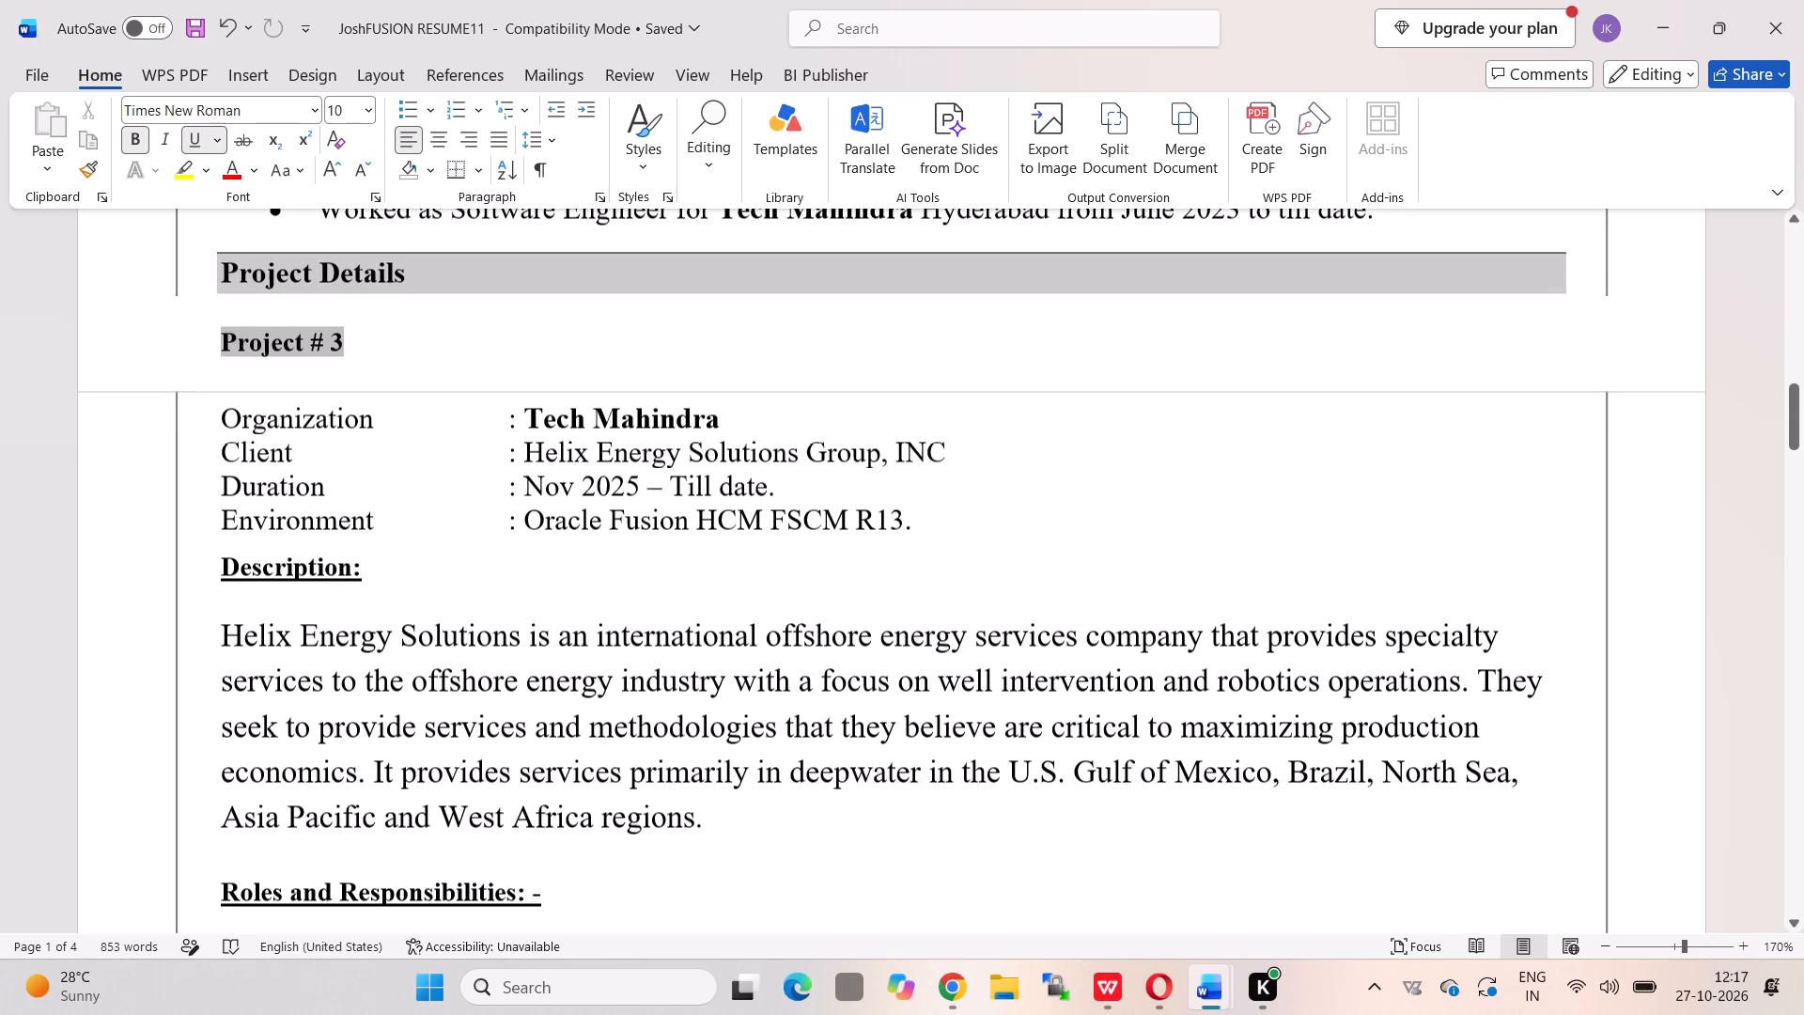
scroll(603, 694, down, 3)
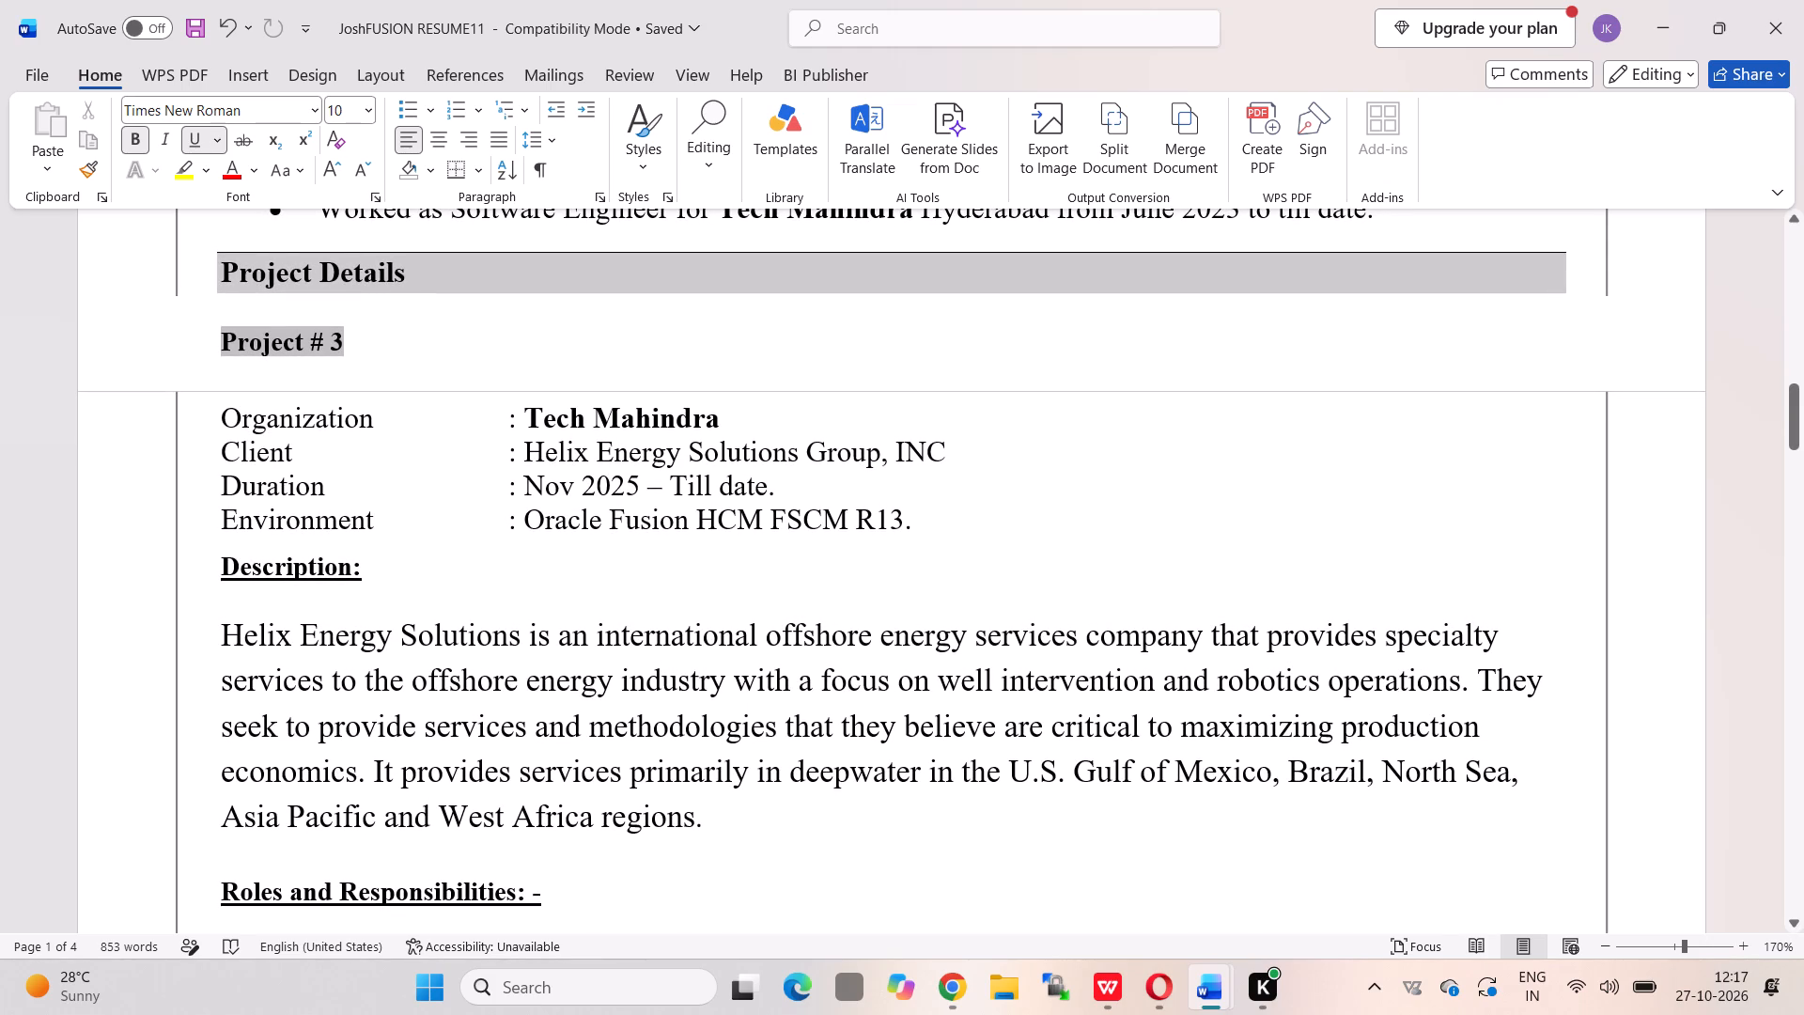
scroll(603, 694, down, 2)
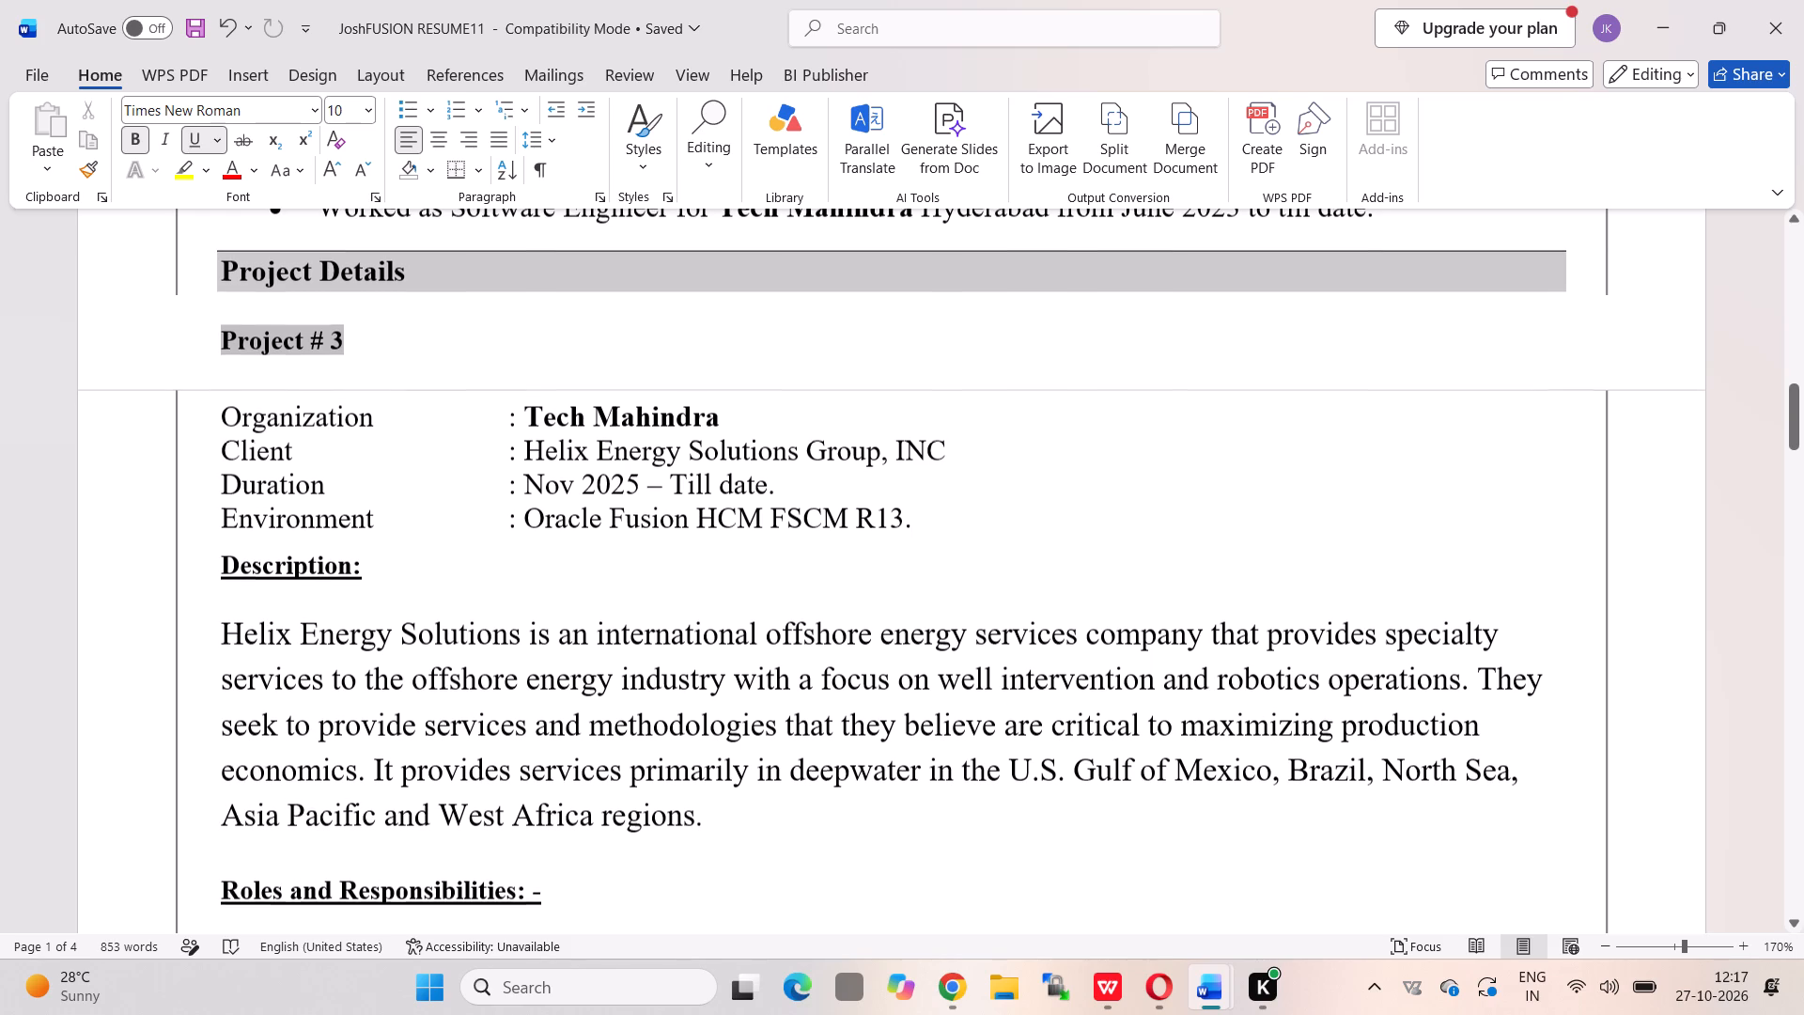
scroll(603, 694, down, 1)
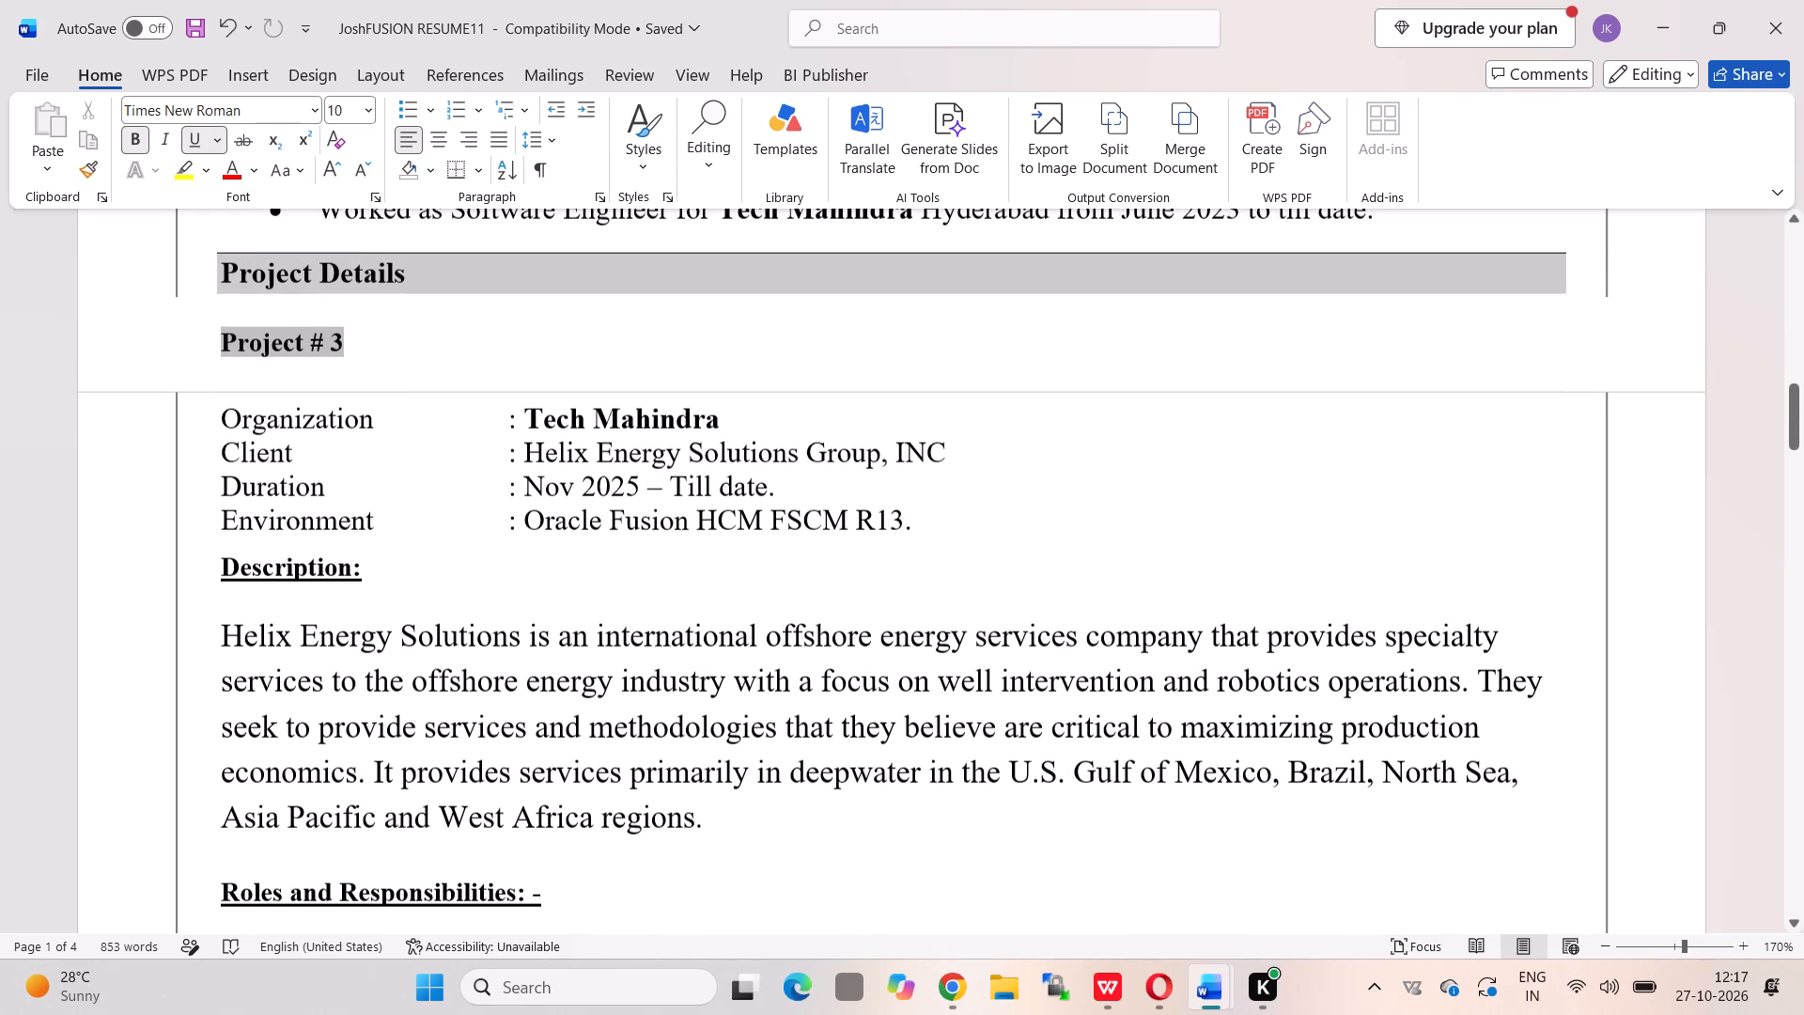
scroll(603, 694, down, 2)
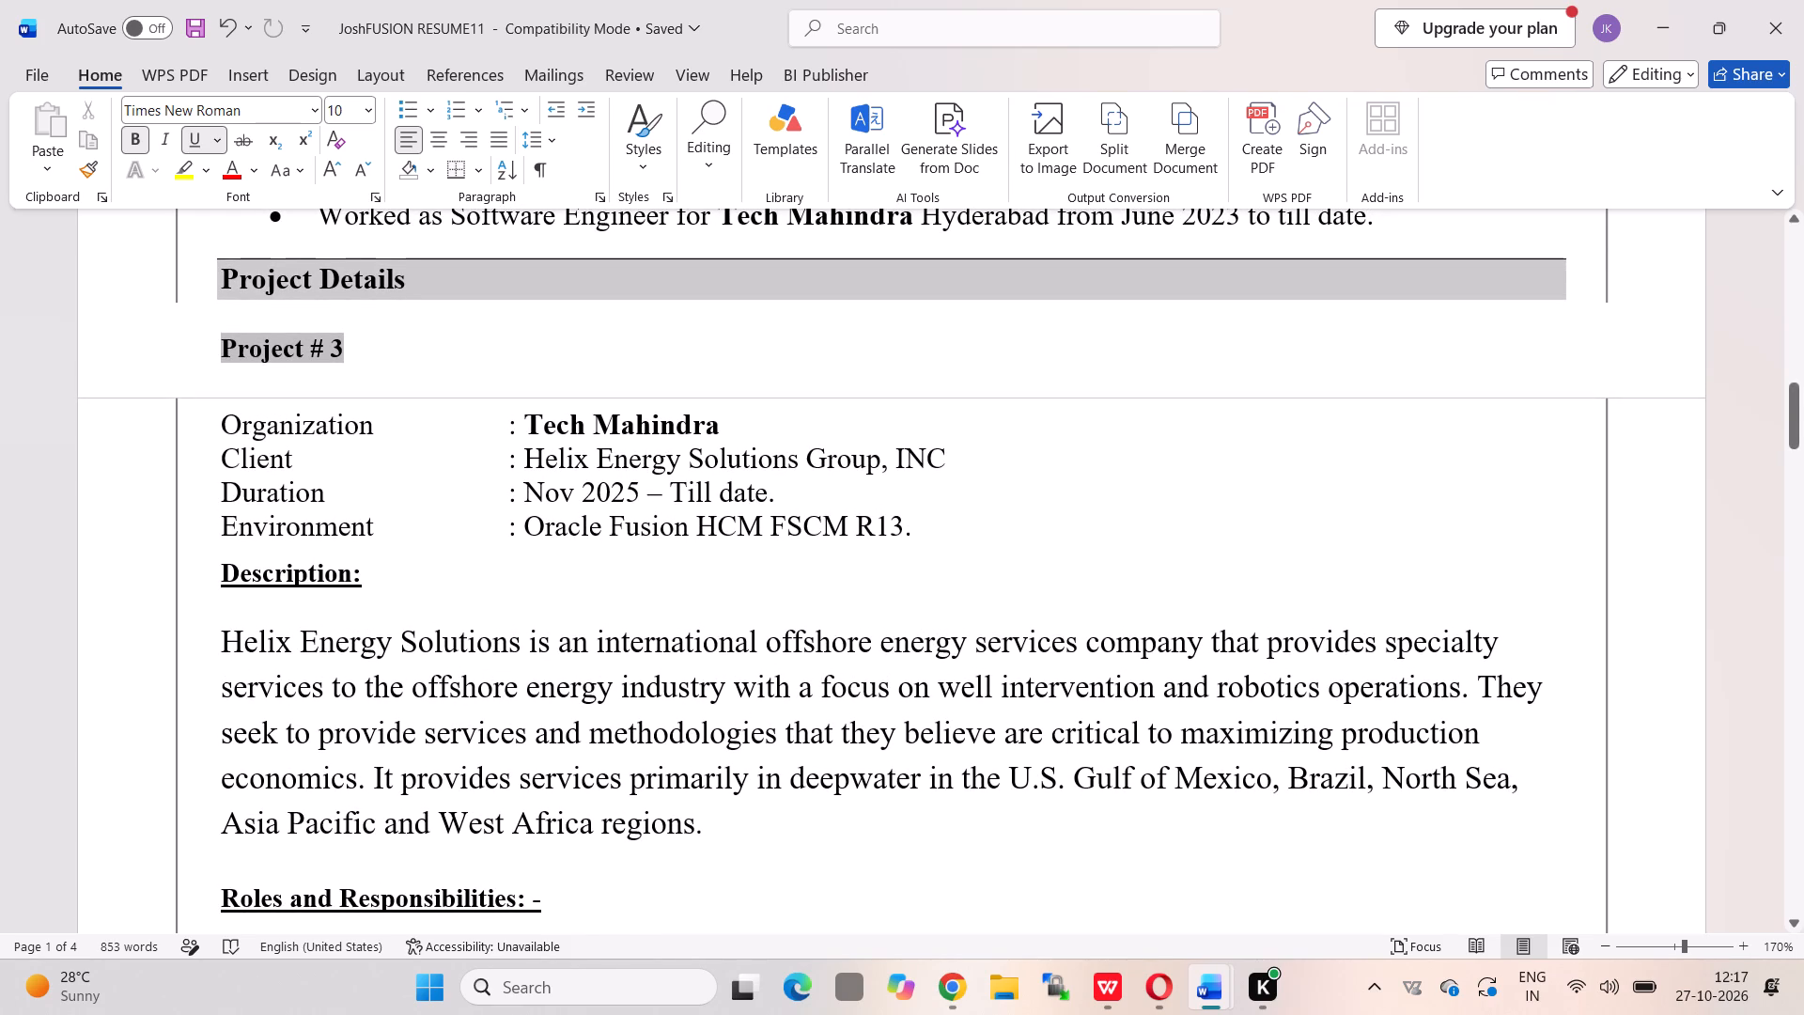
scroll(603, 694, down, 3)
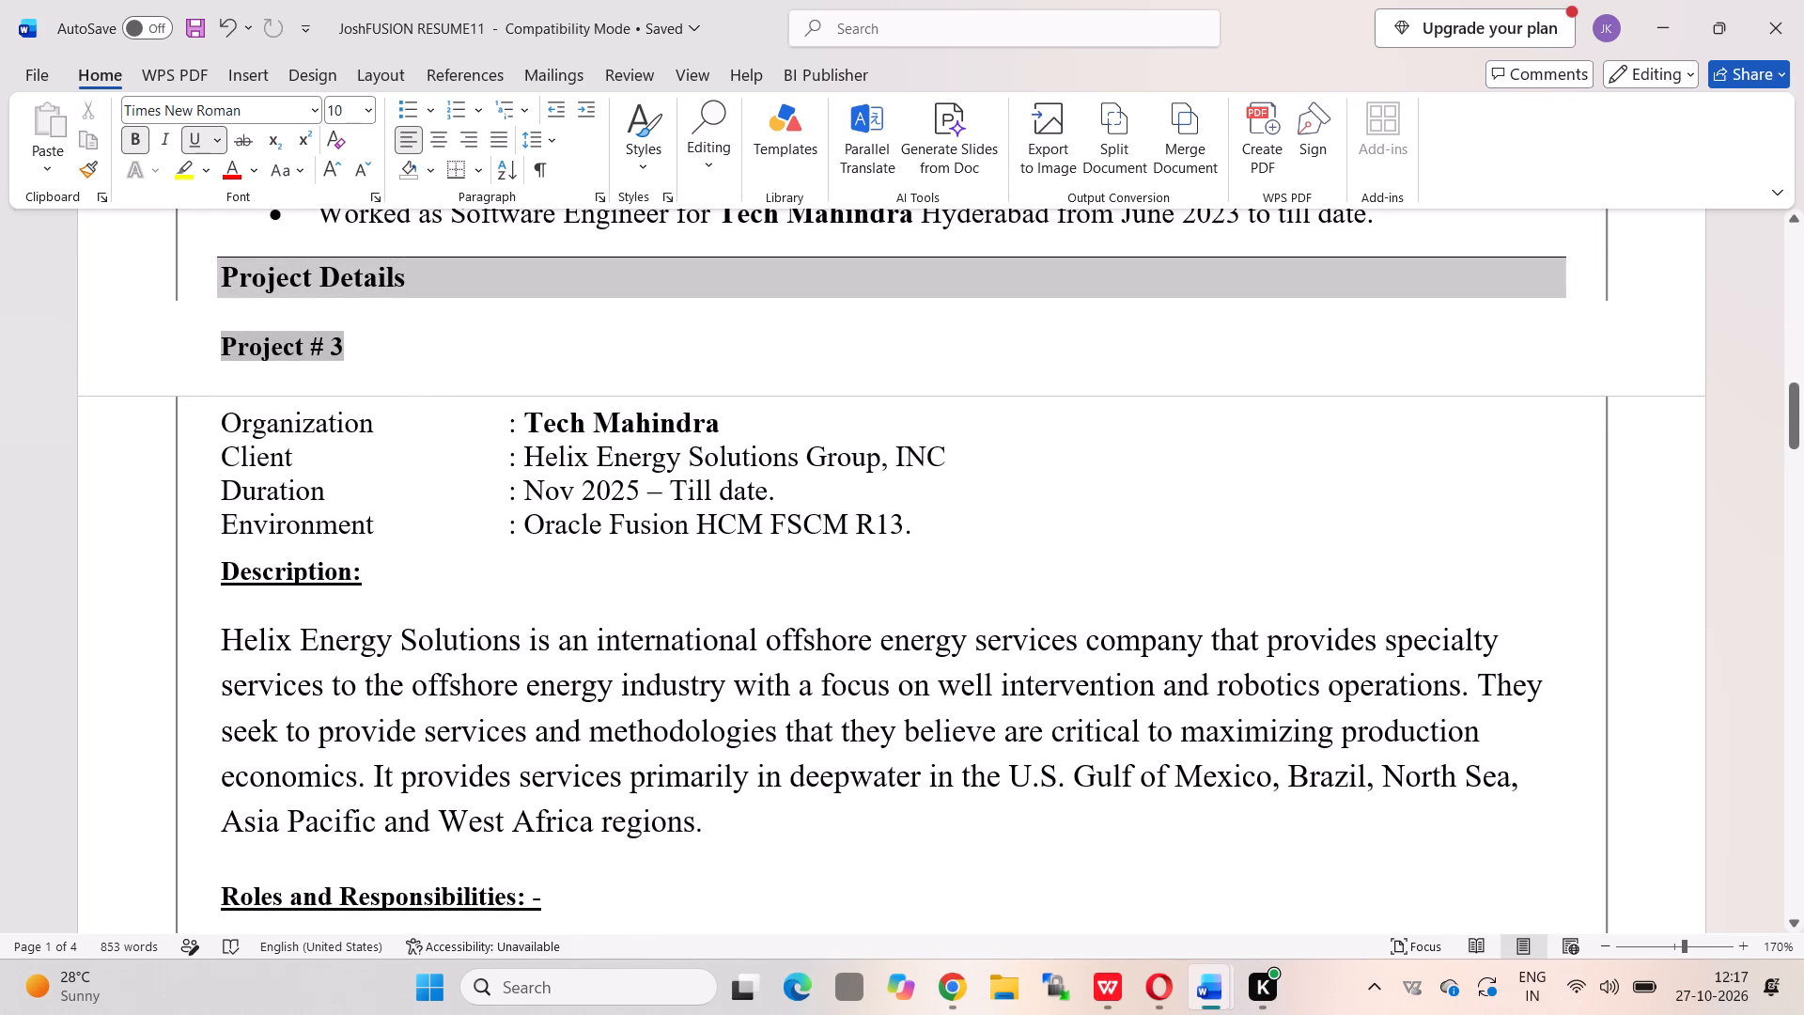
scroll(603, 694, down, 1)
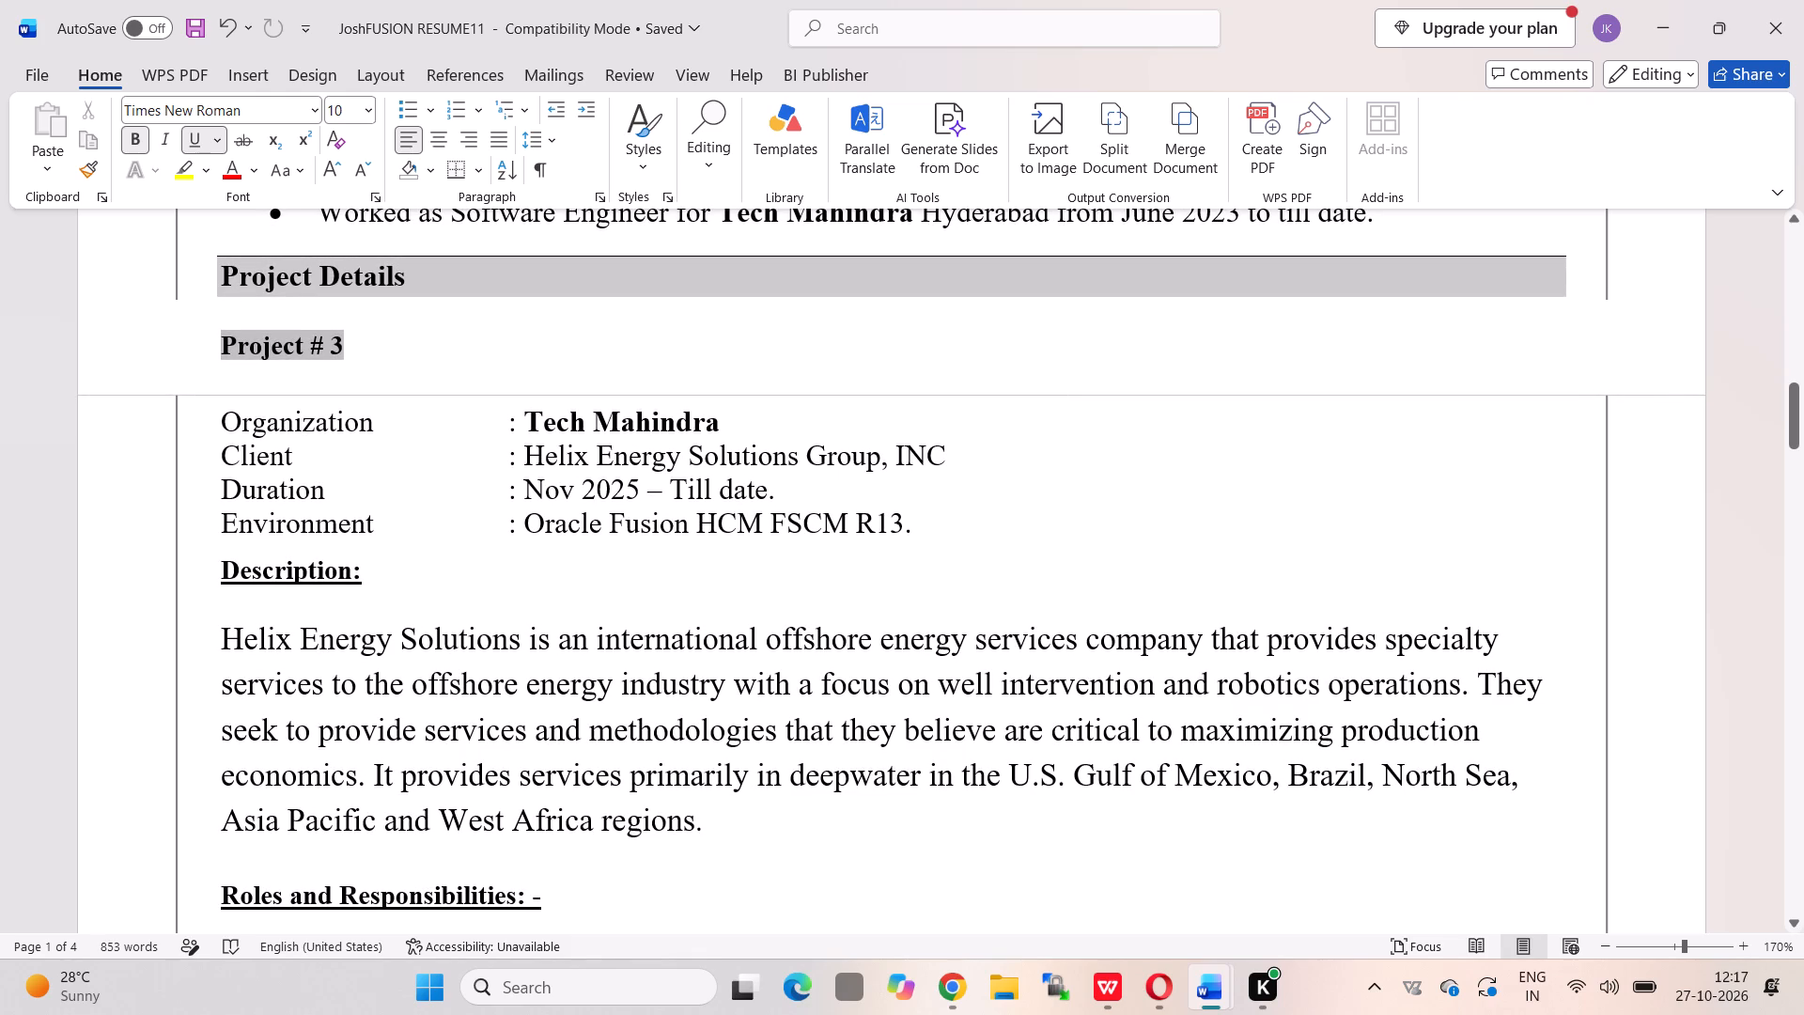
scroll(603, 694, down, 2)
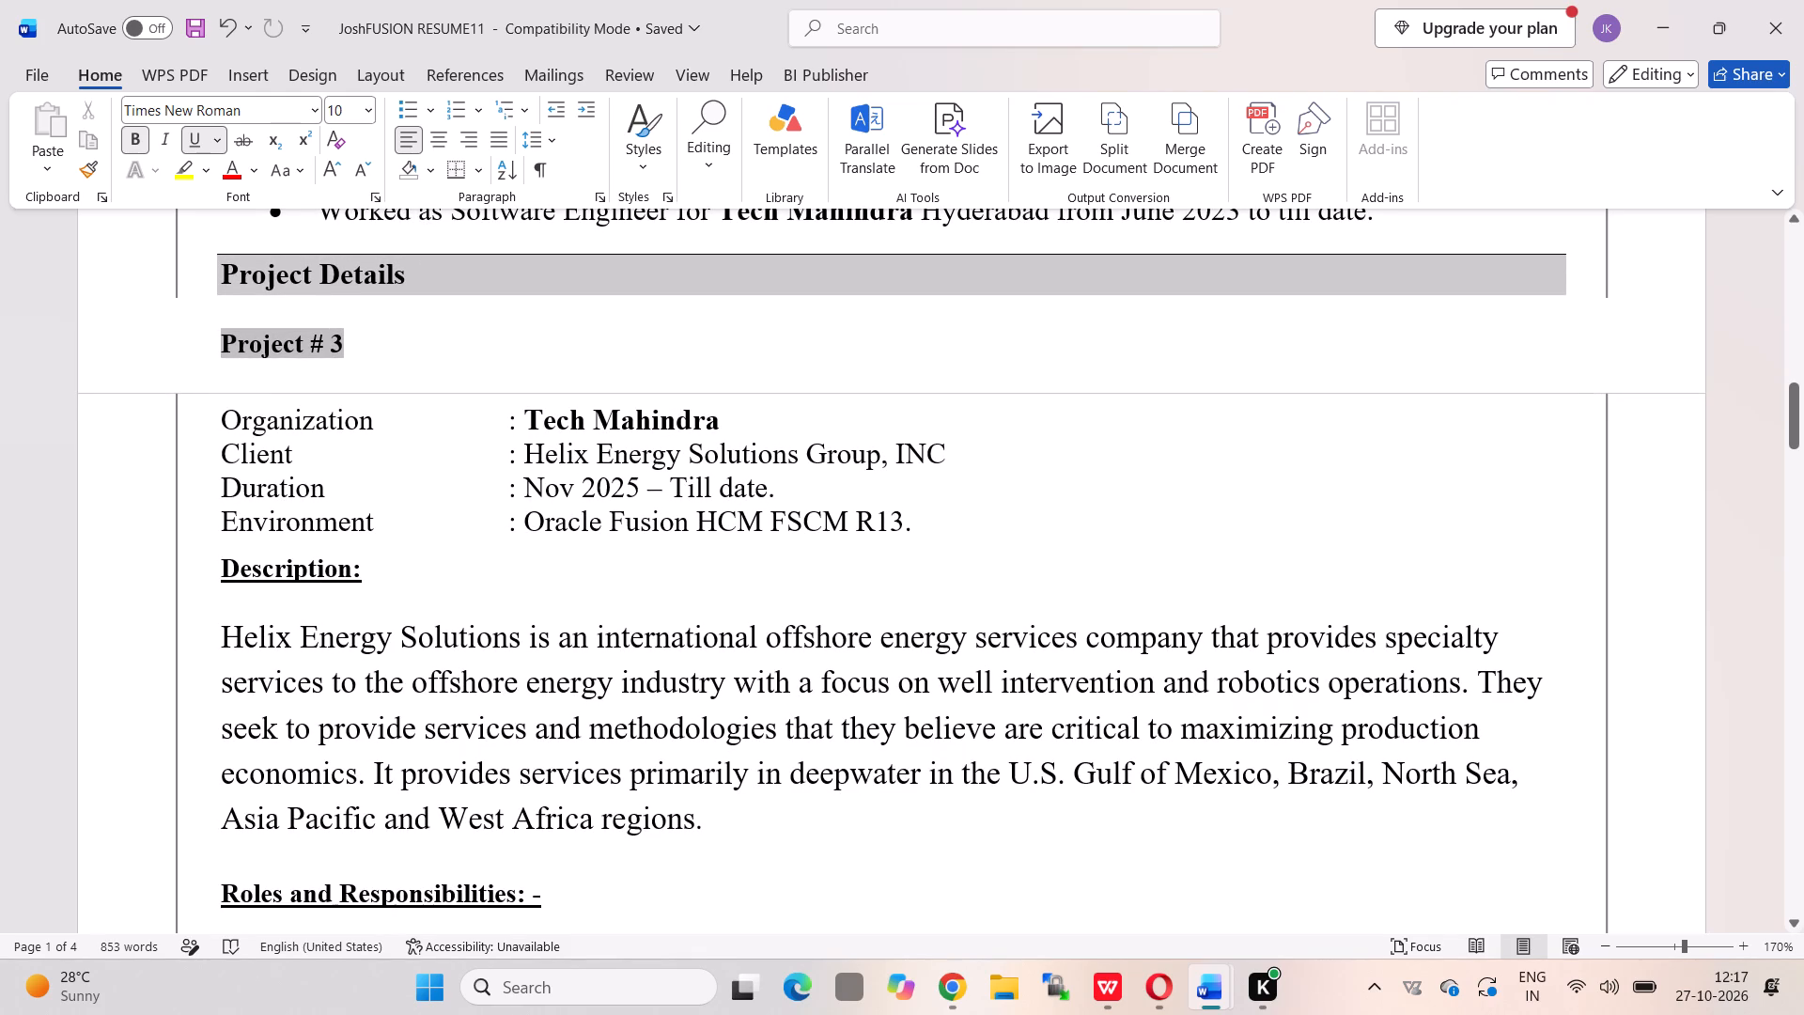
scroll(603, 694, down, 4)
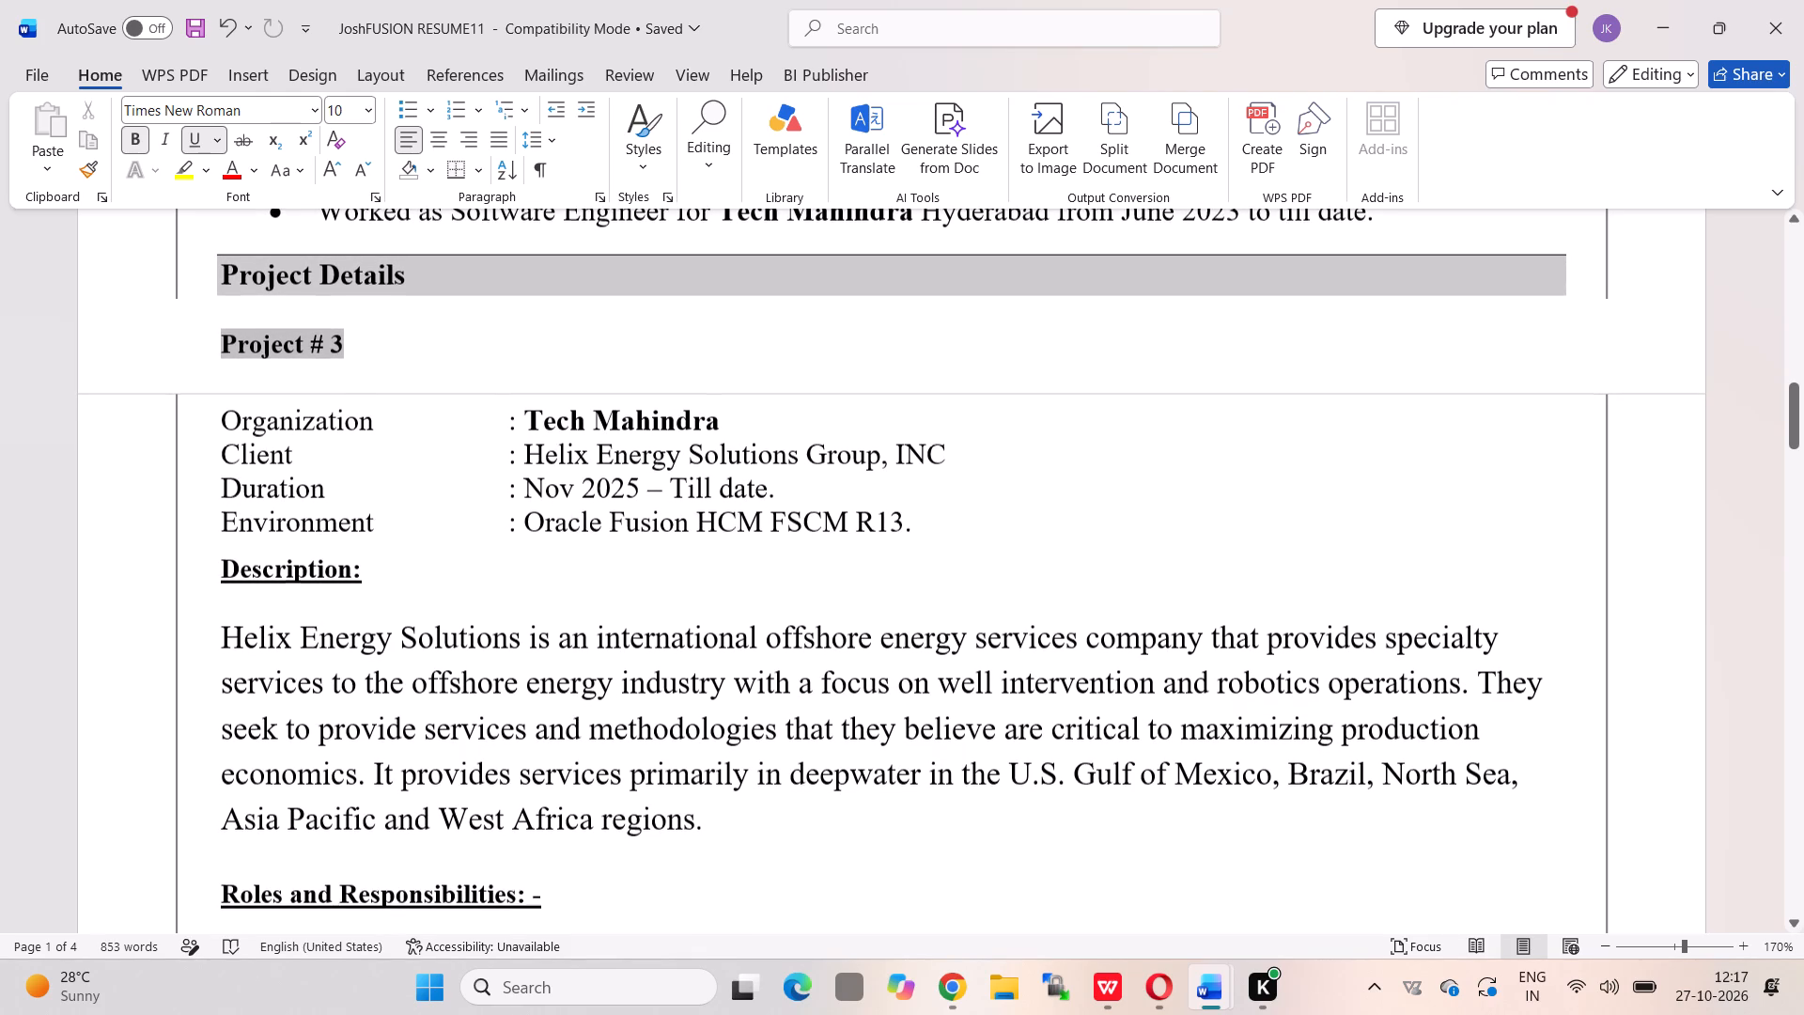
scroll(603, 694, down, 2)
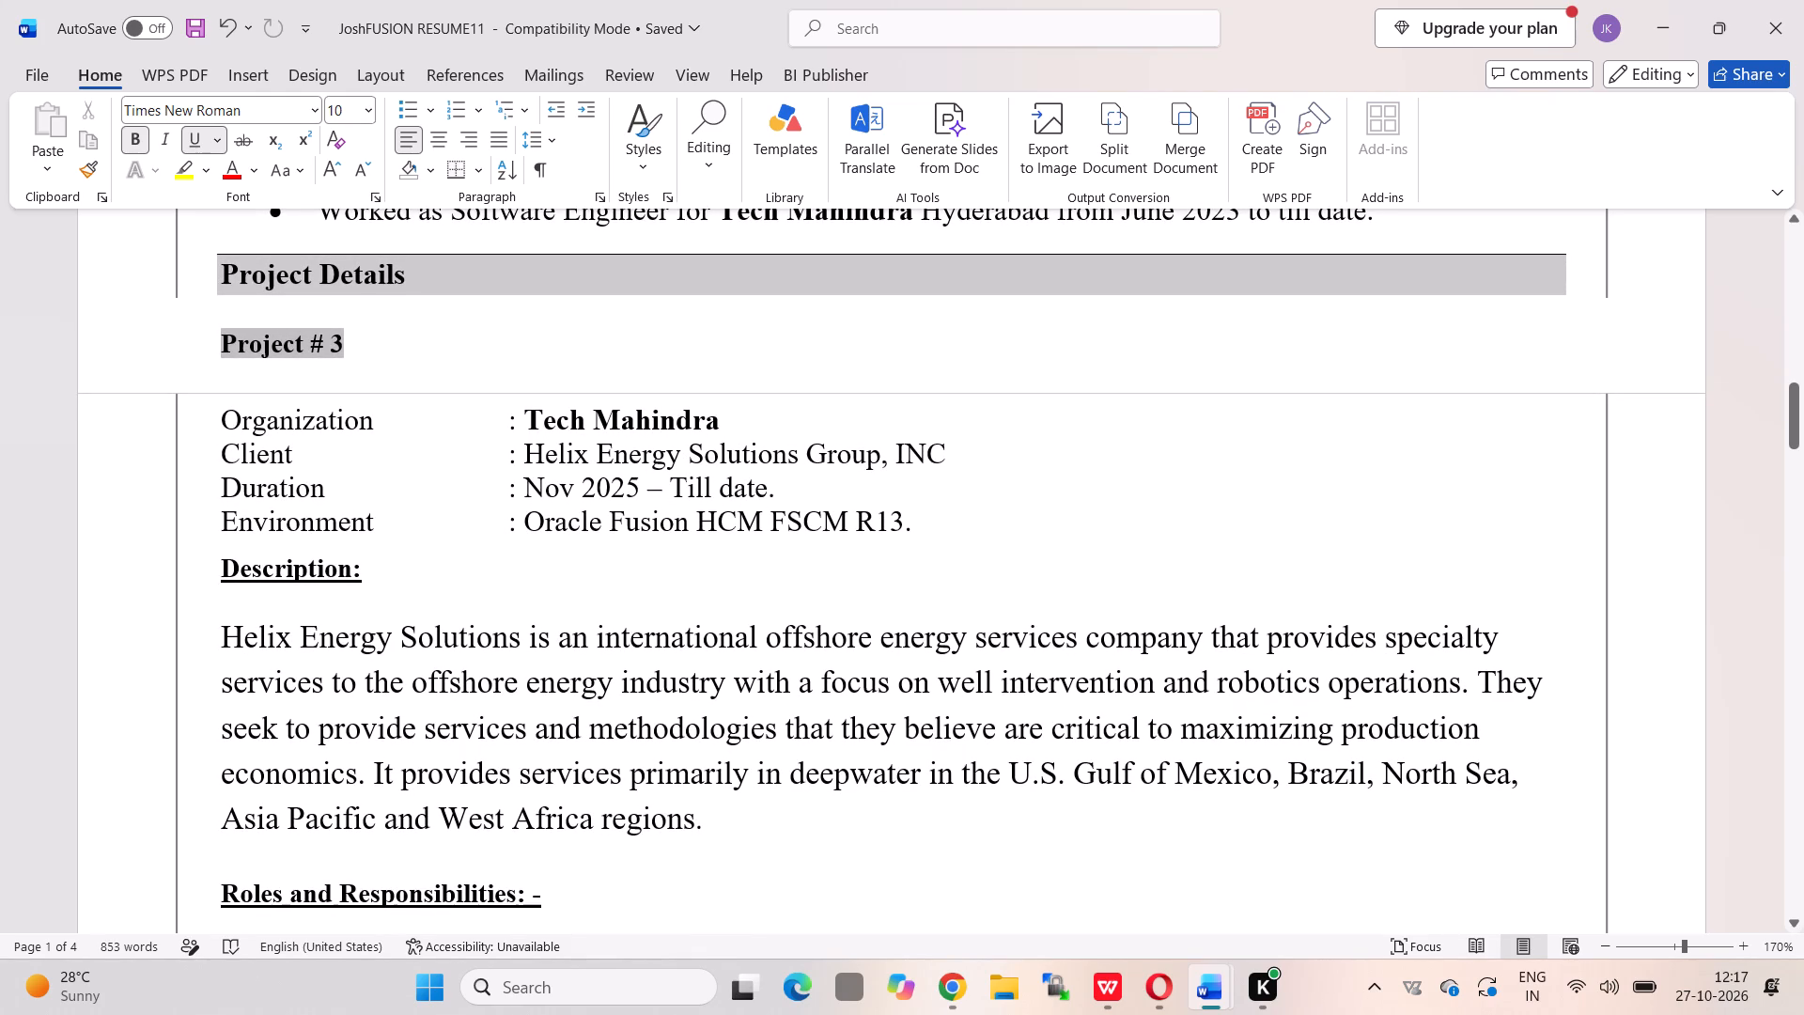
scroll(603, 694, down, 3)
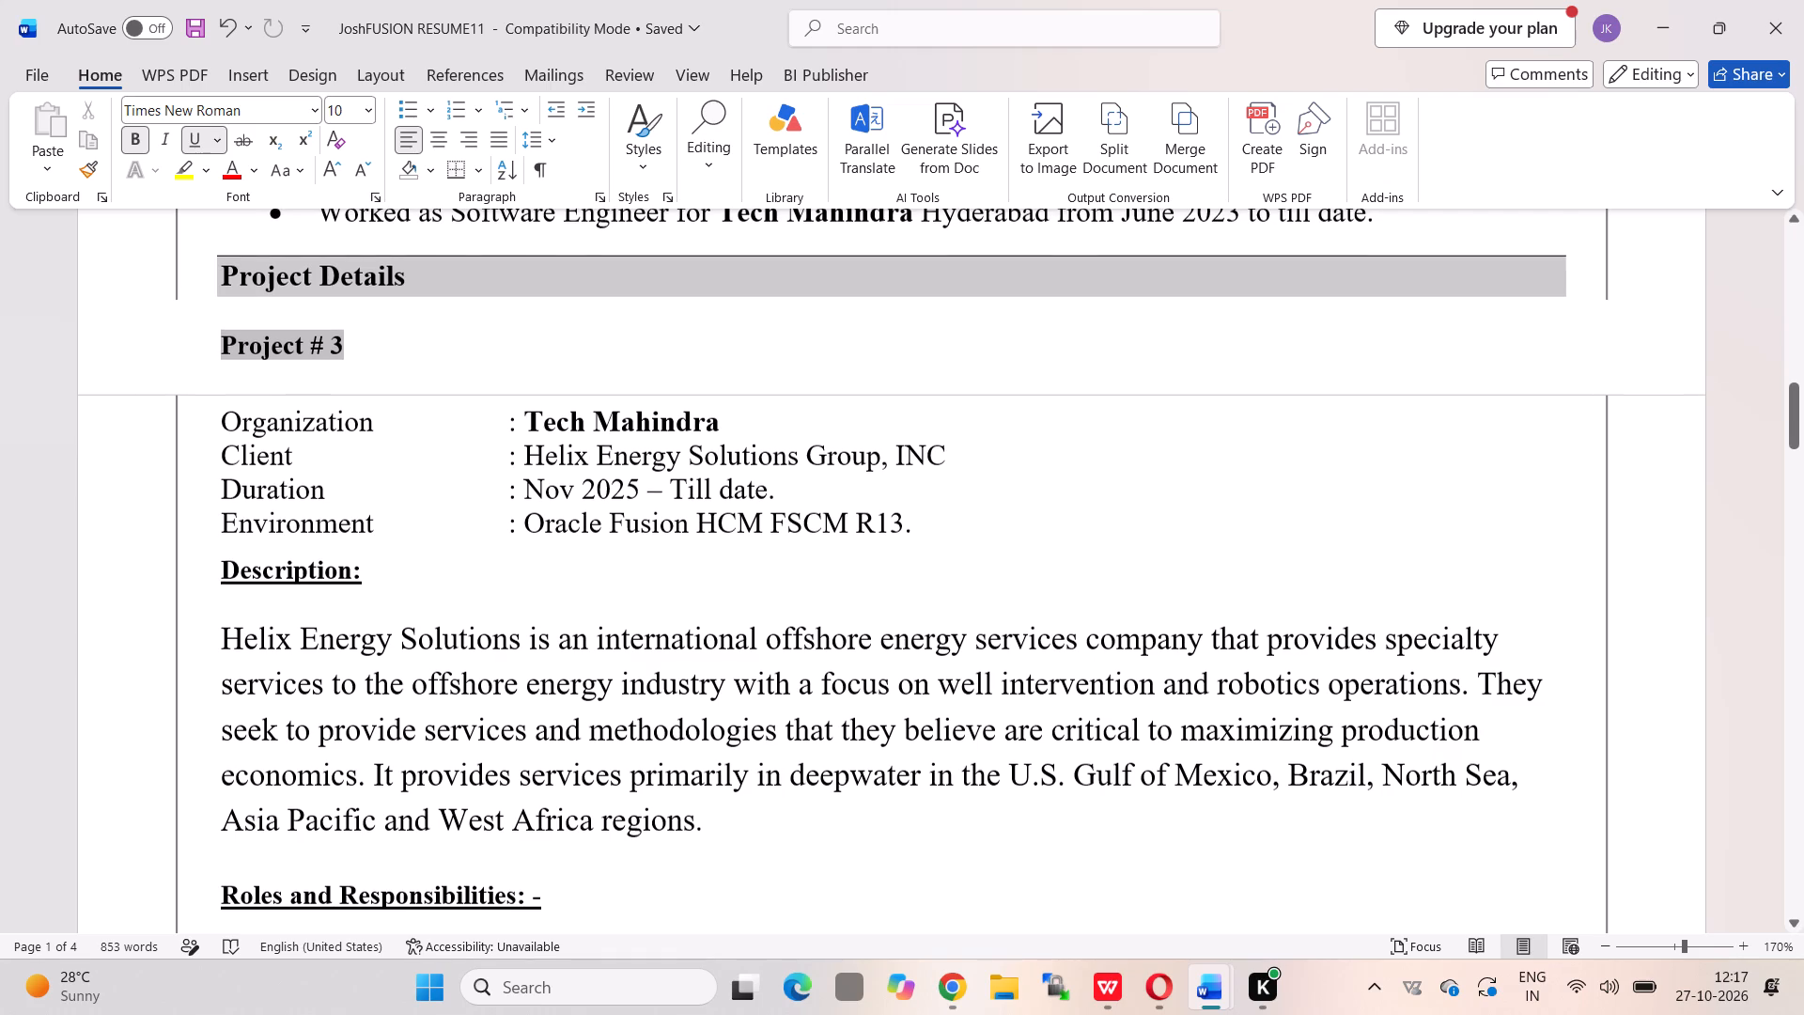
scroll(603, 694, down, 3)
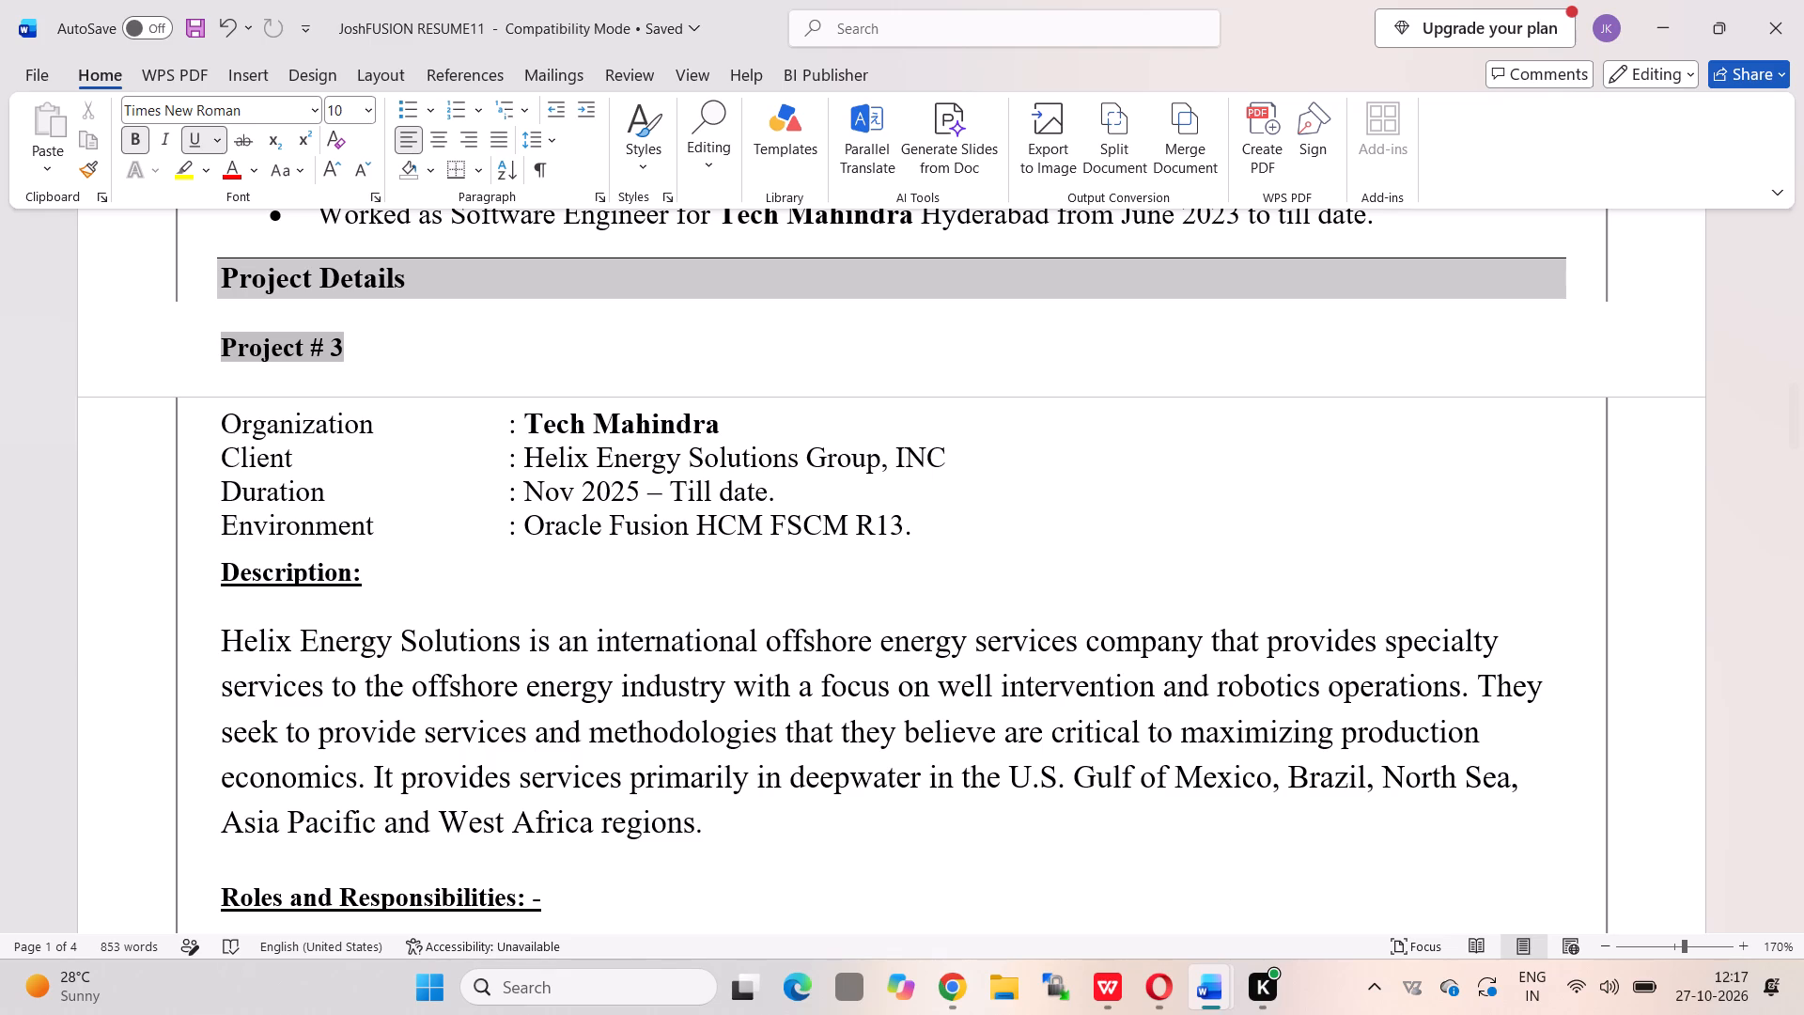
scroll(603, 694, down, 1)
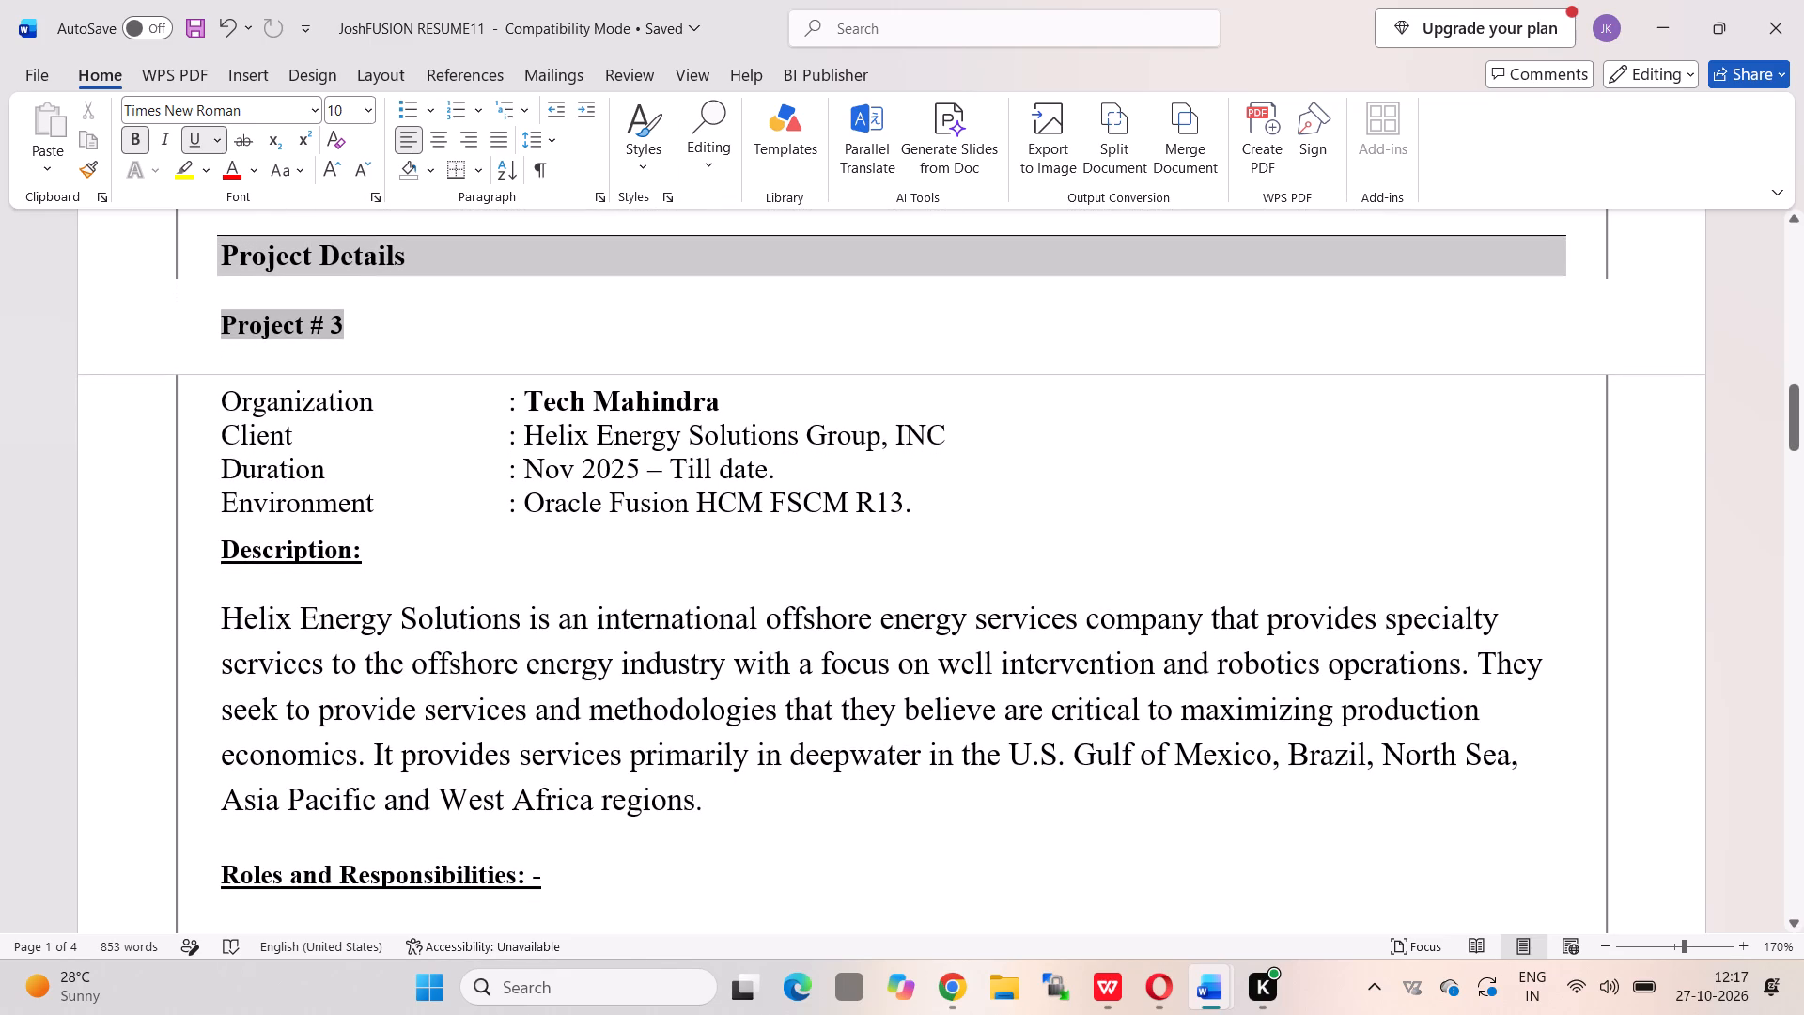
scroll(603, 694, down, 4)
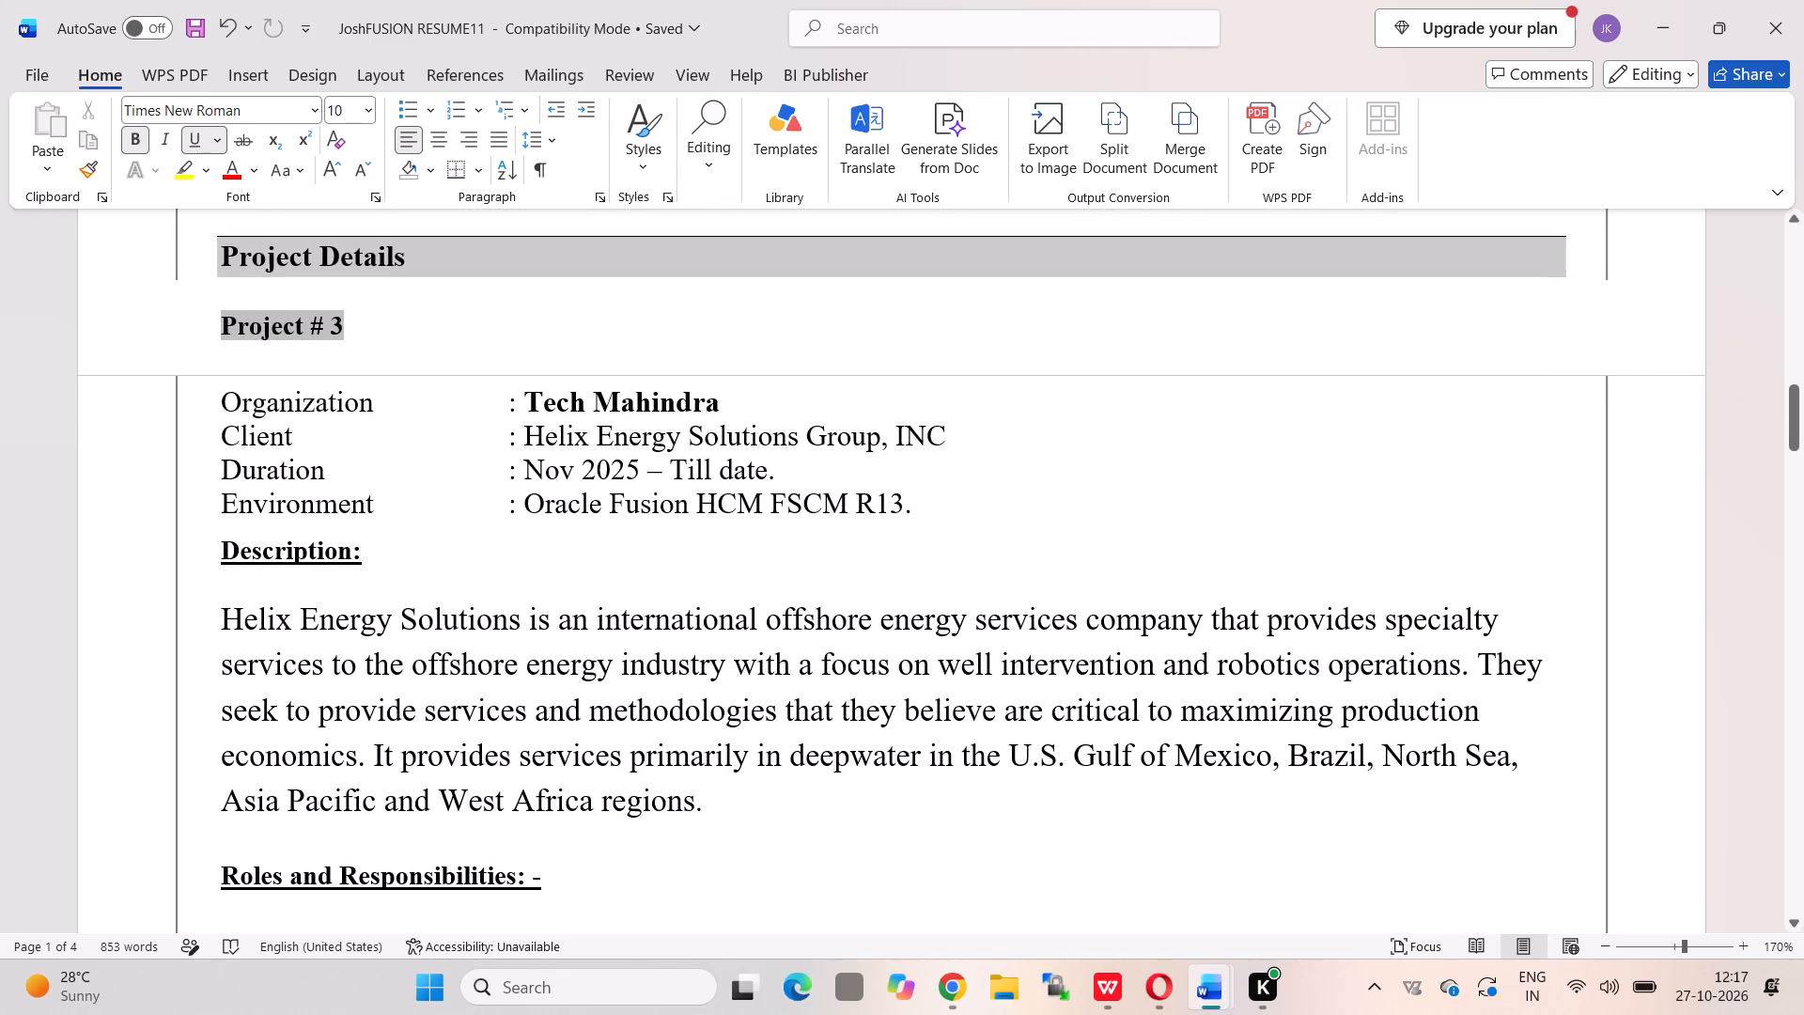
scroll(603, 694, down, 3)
Review the resume from the Professional Summary through the Project # 2 and Project # 1 details and responsibilities to the last page.
scroll(560, 559, up, 3)
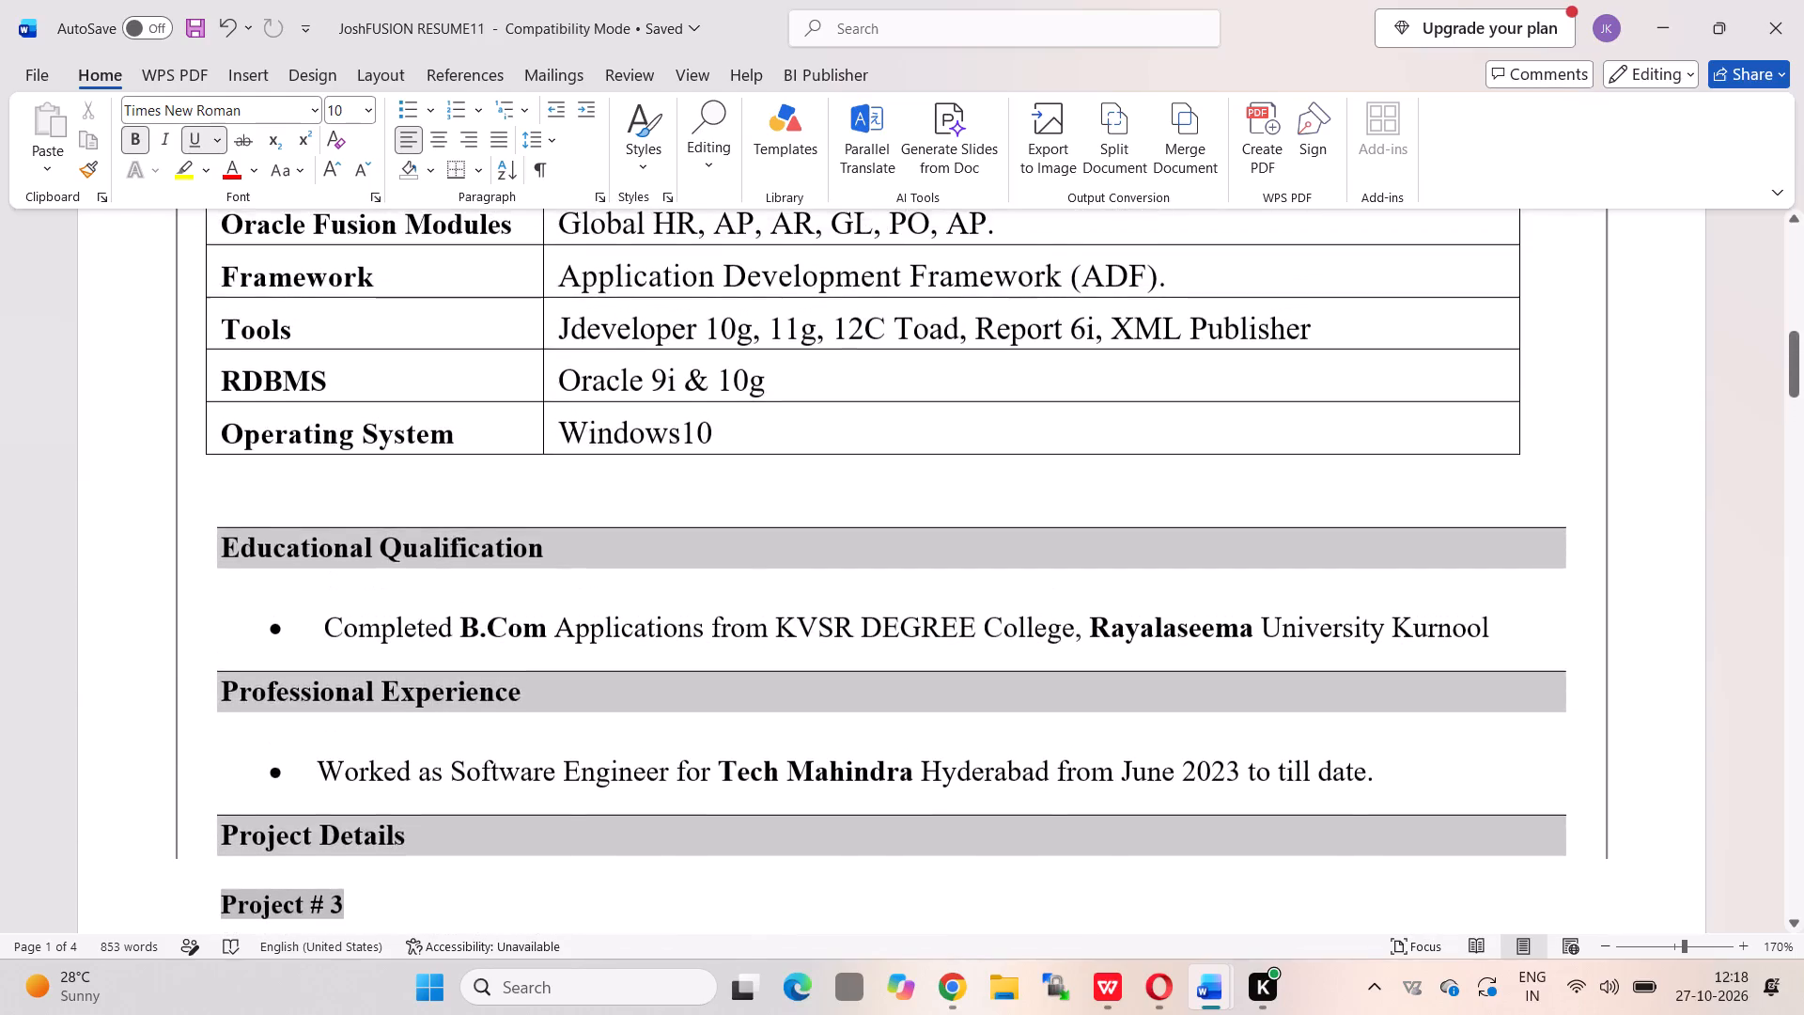
scroll(560, 559, up, 7)
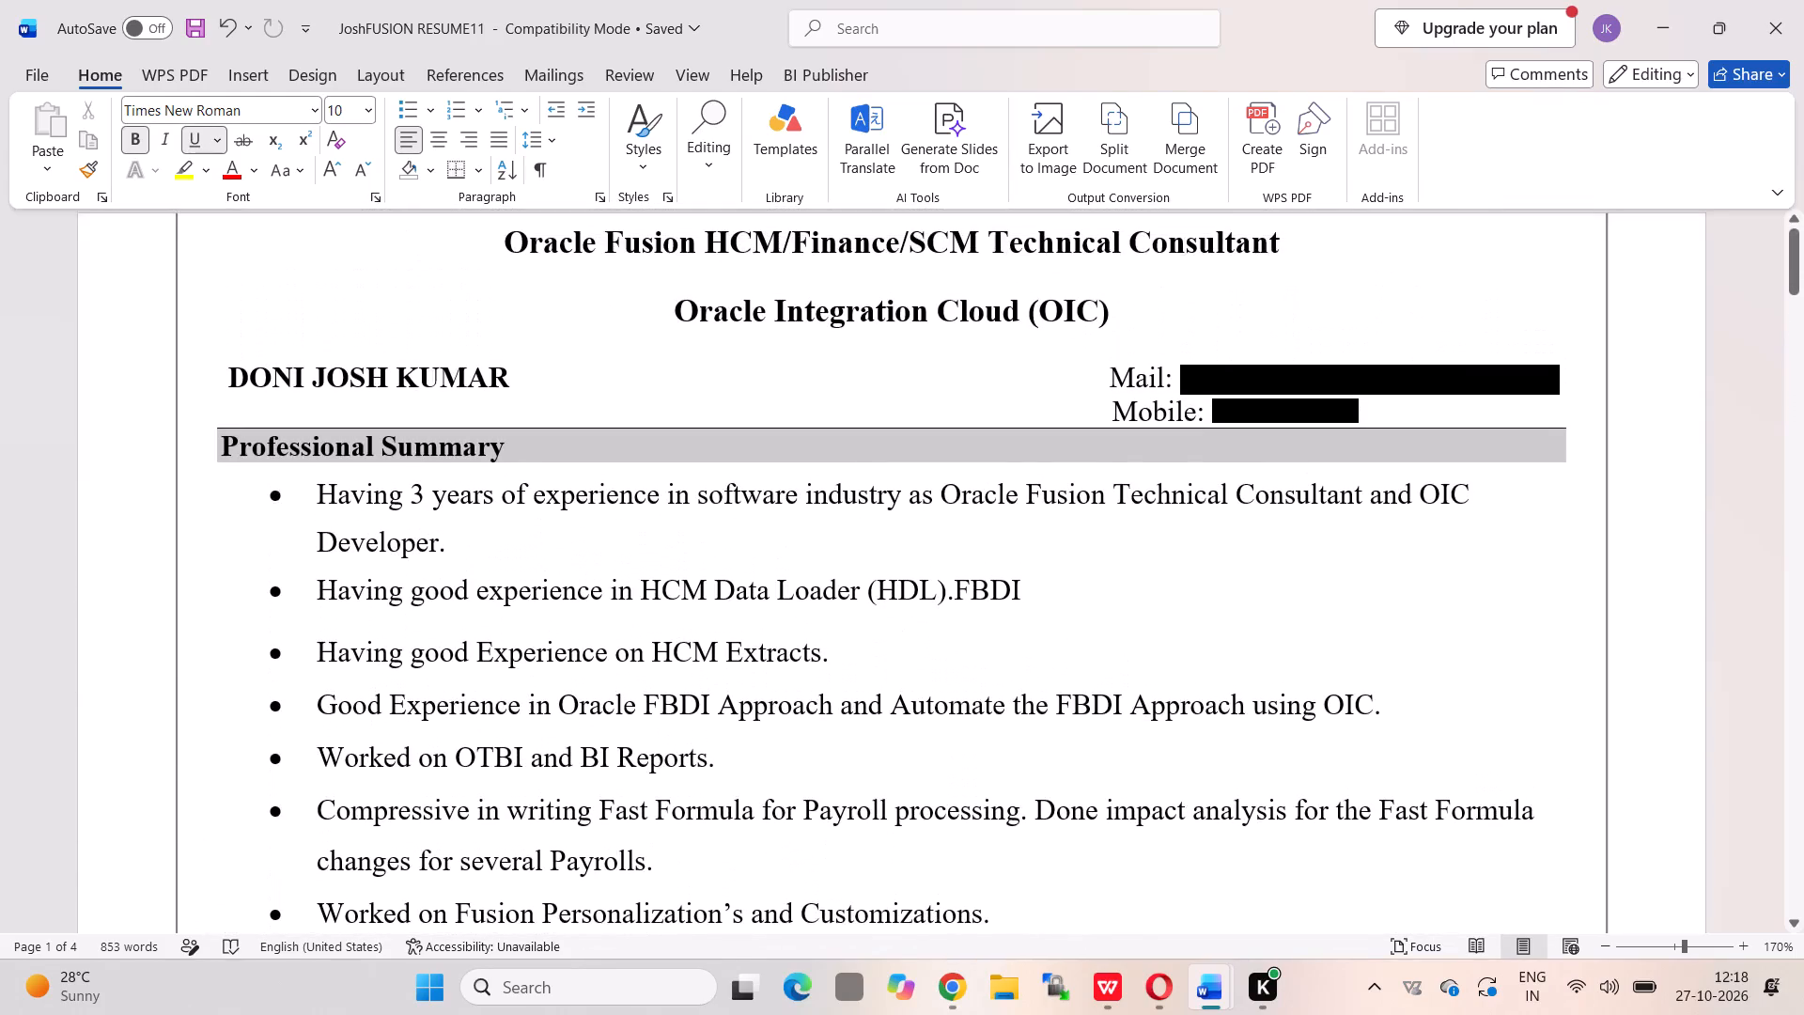
scroll(560, 559, down, 7)
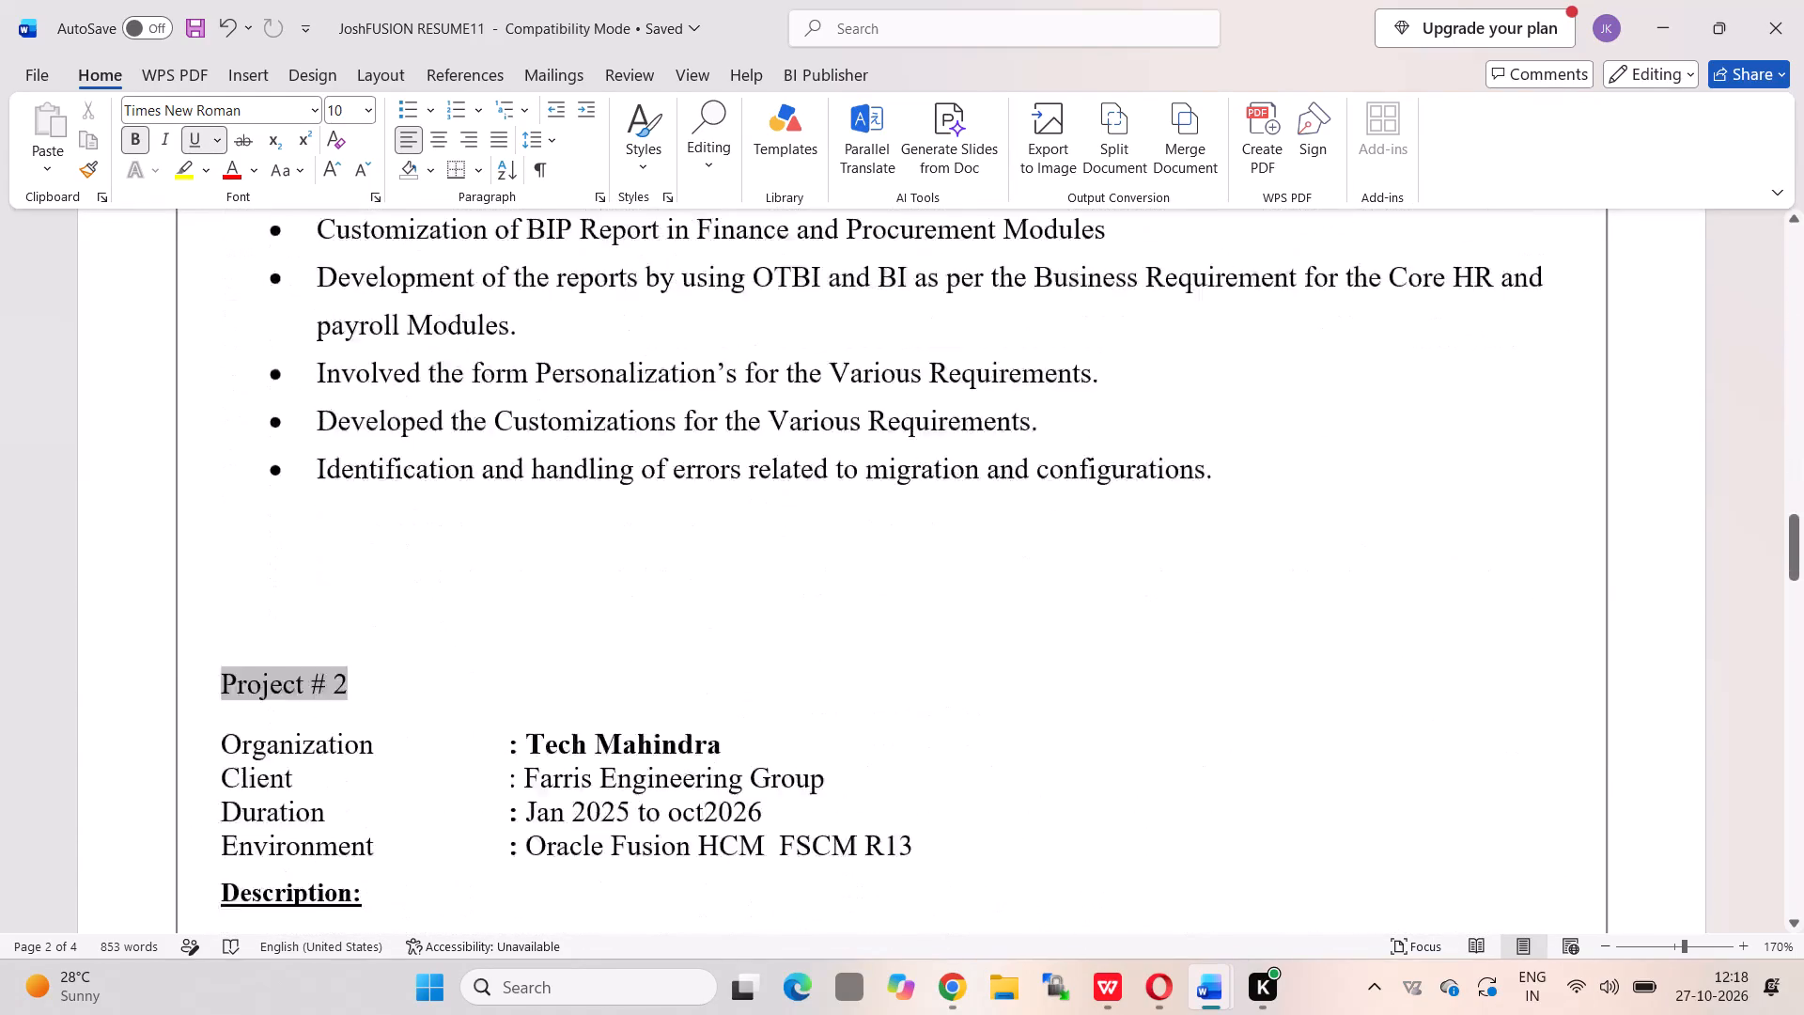
scroll(560, 559, down, 2)
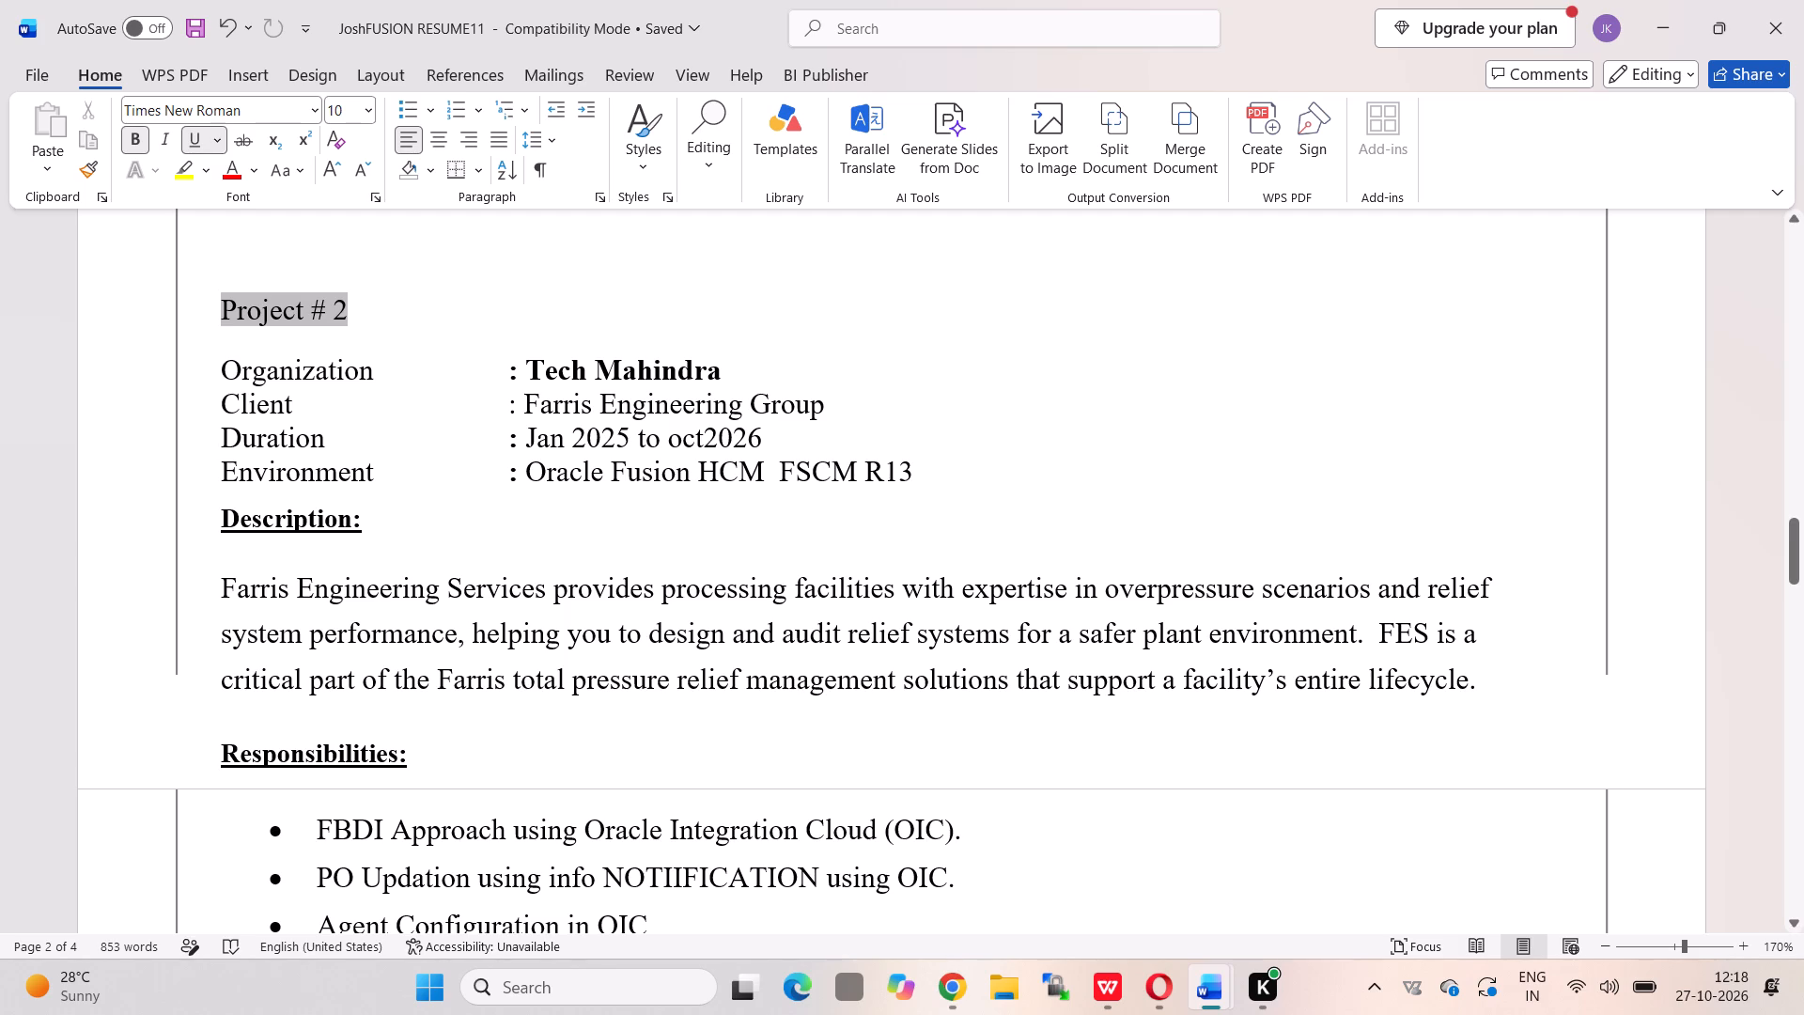
scroll(1221, 719, down, 1)
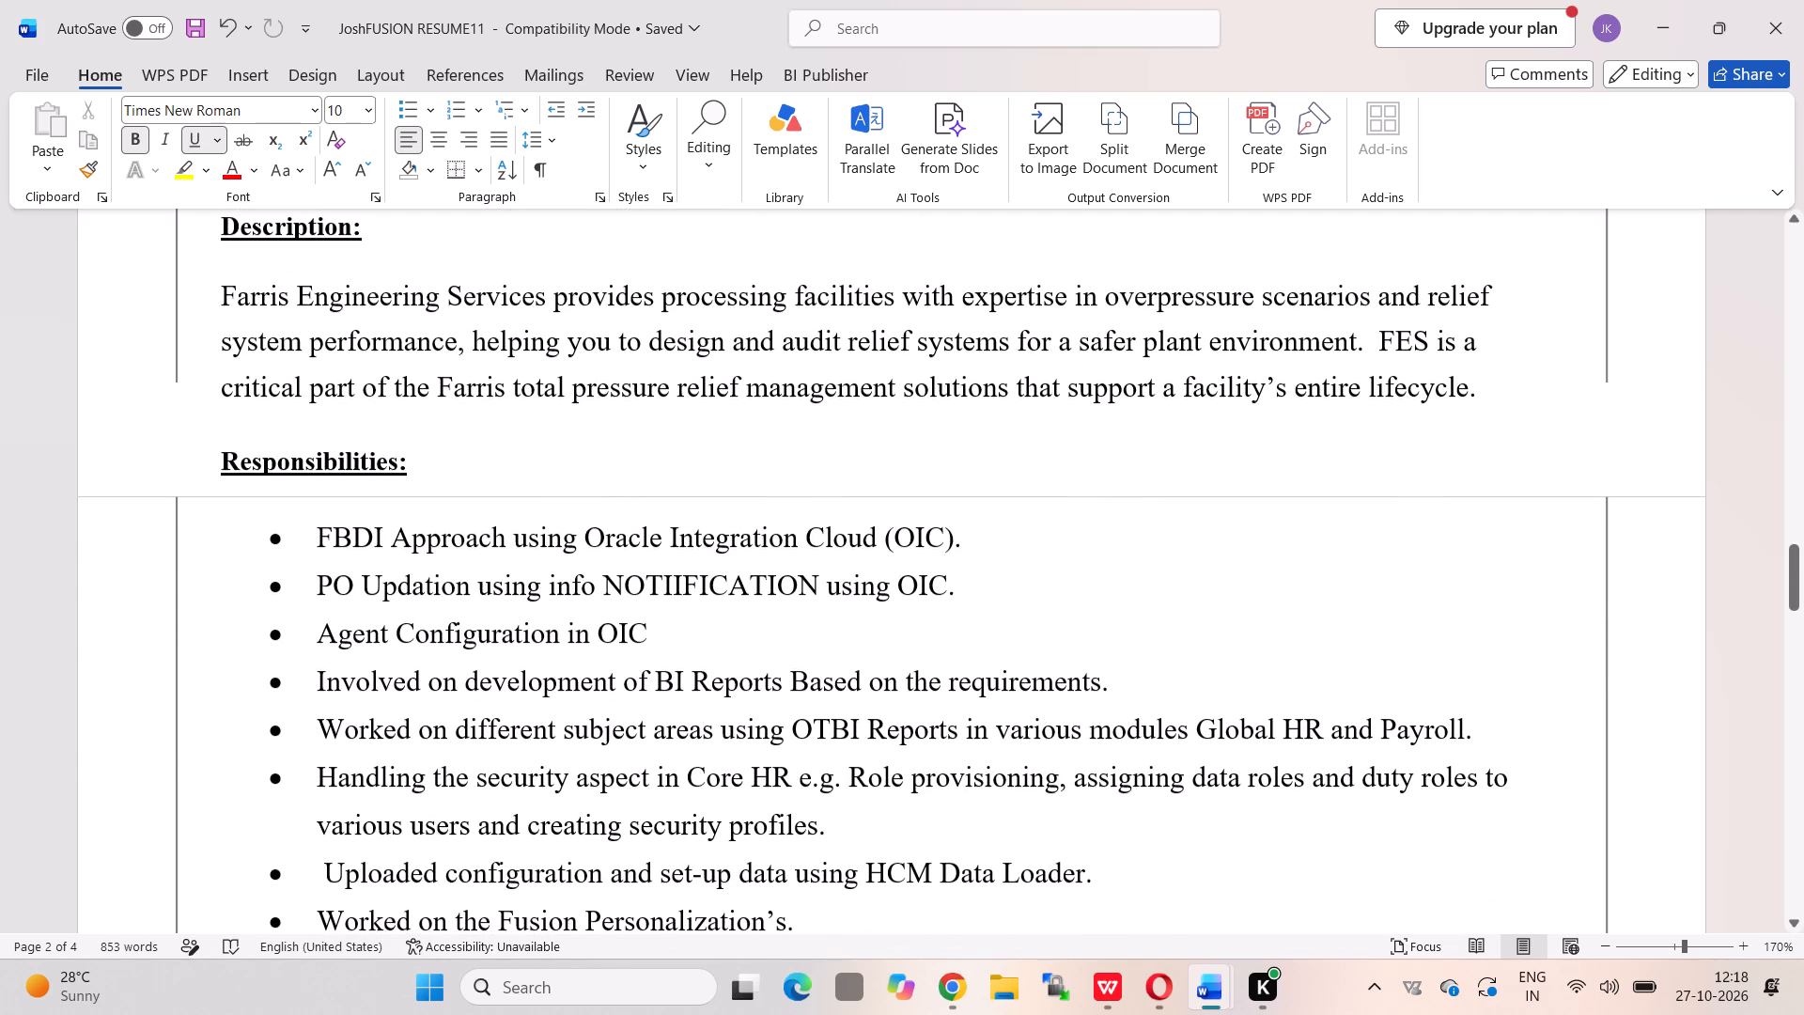
scroll(810, 661, down, 2)
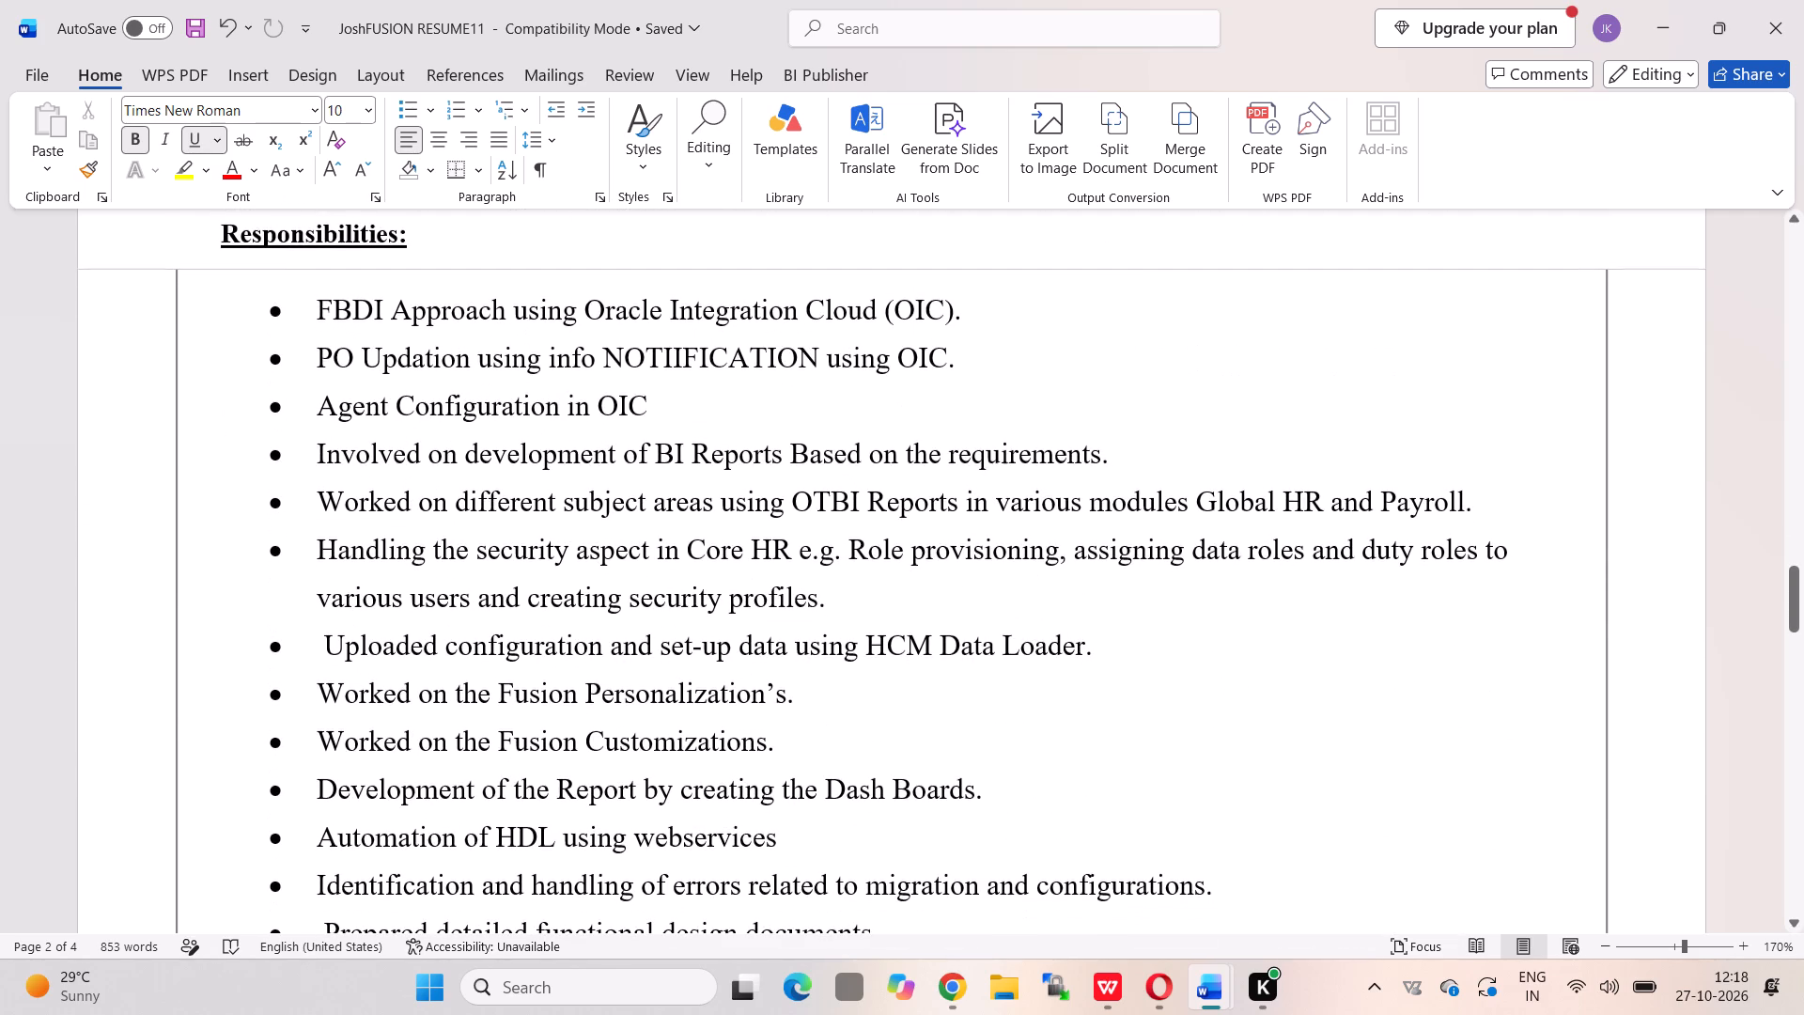
scroll(810, 661, down, 2)
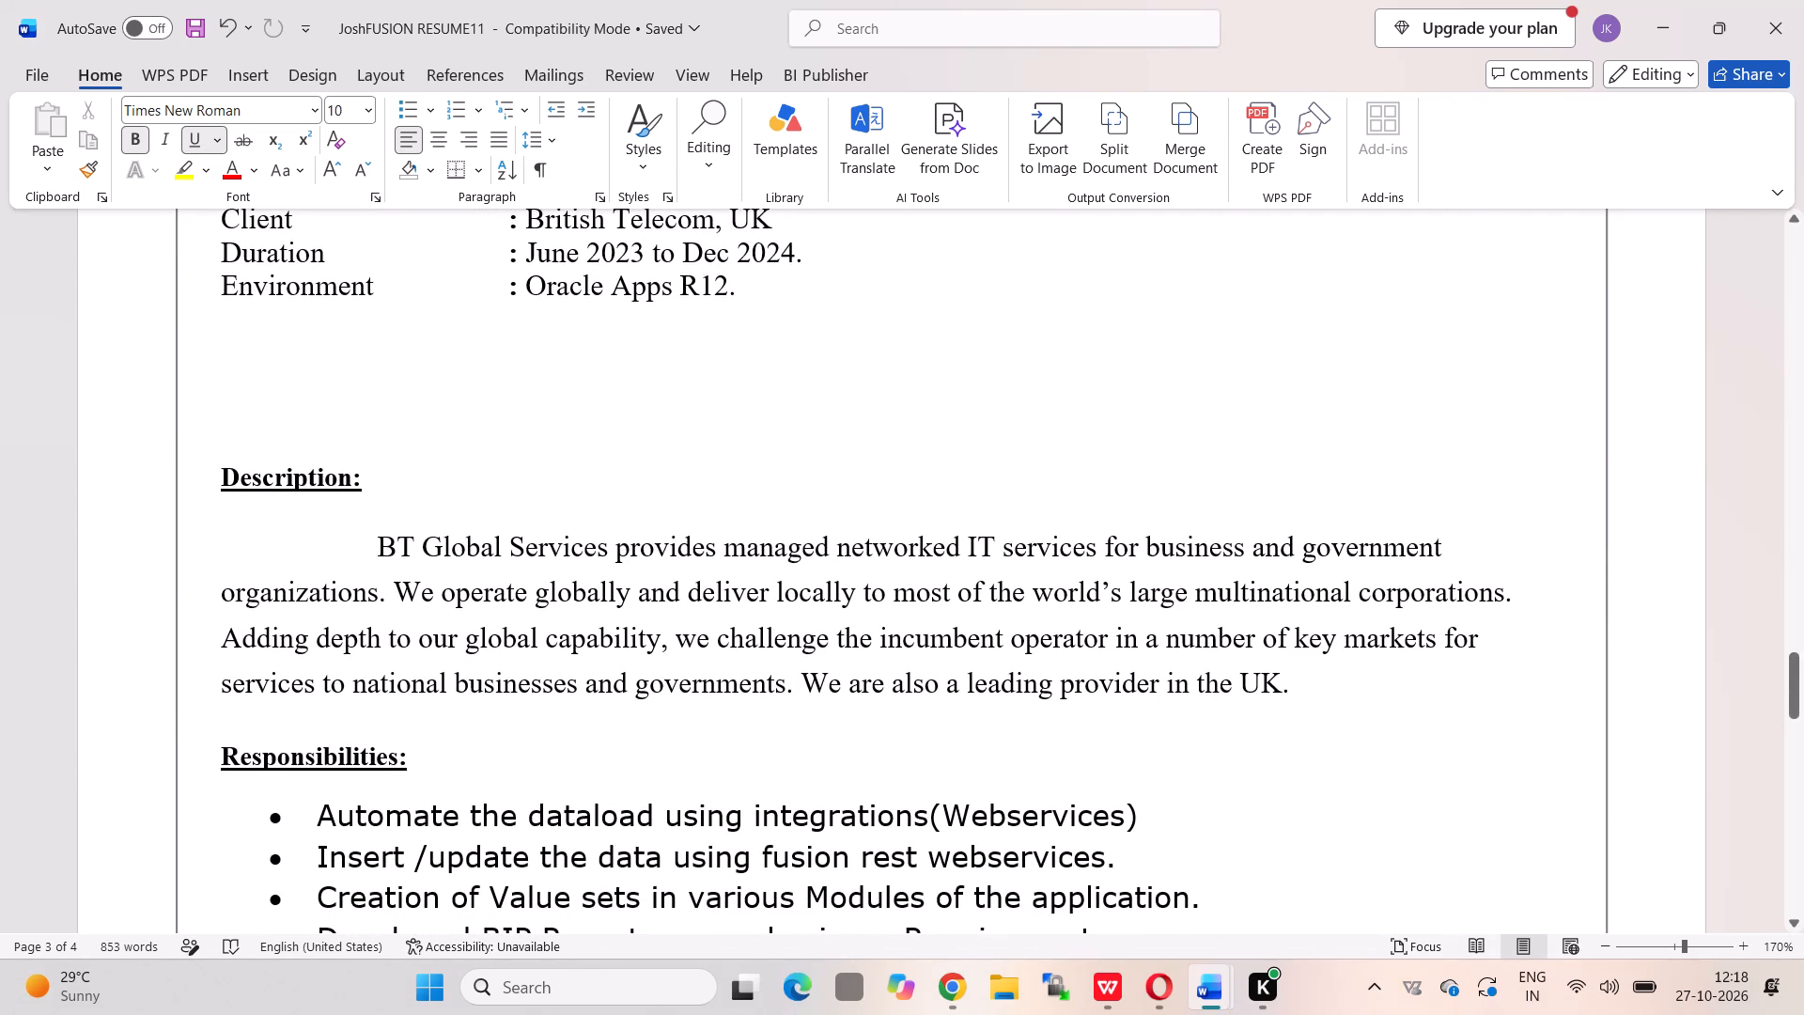
scroll(810, 661, down, 1)
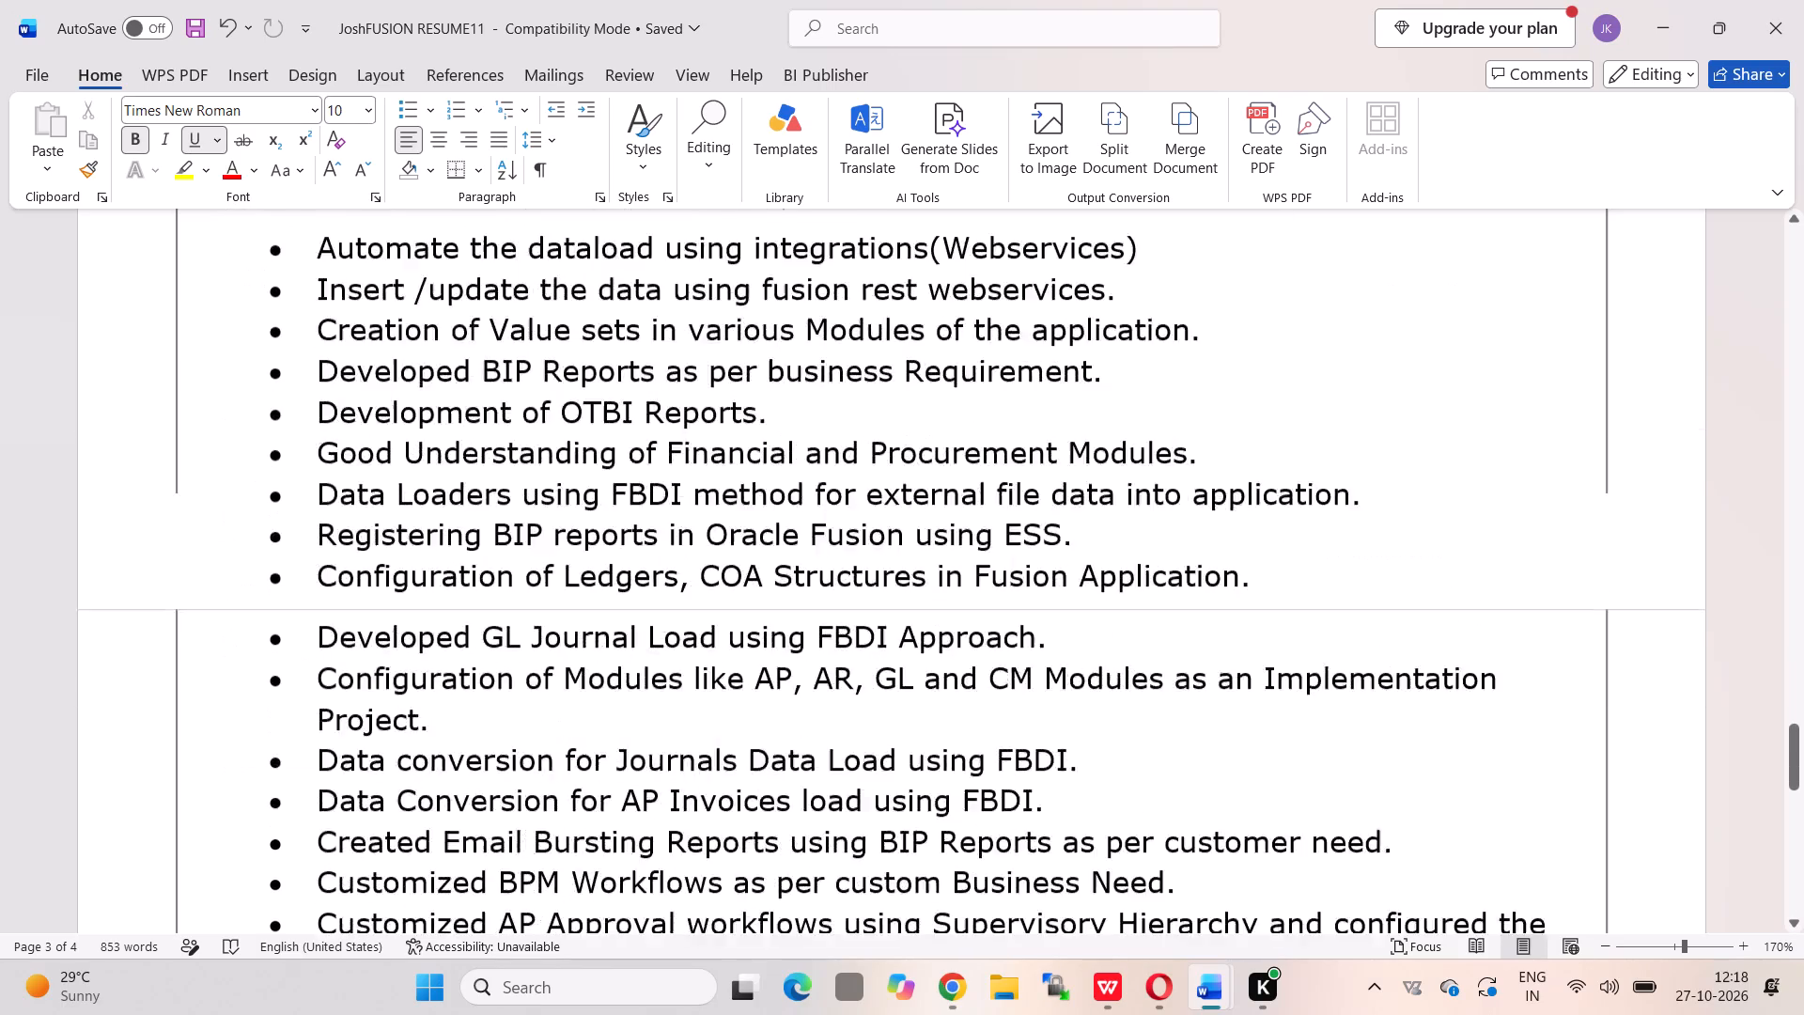
scroll(810, 661, down, 2)
ctrl+scroll(810, 661, down, 4)
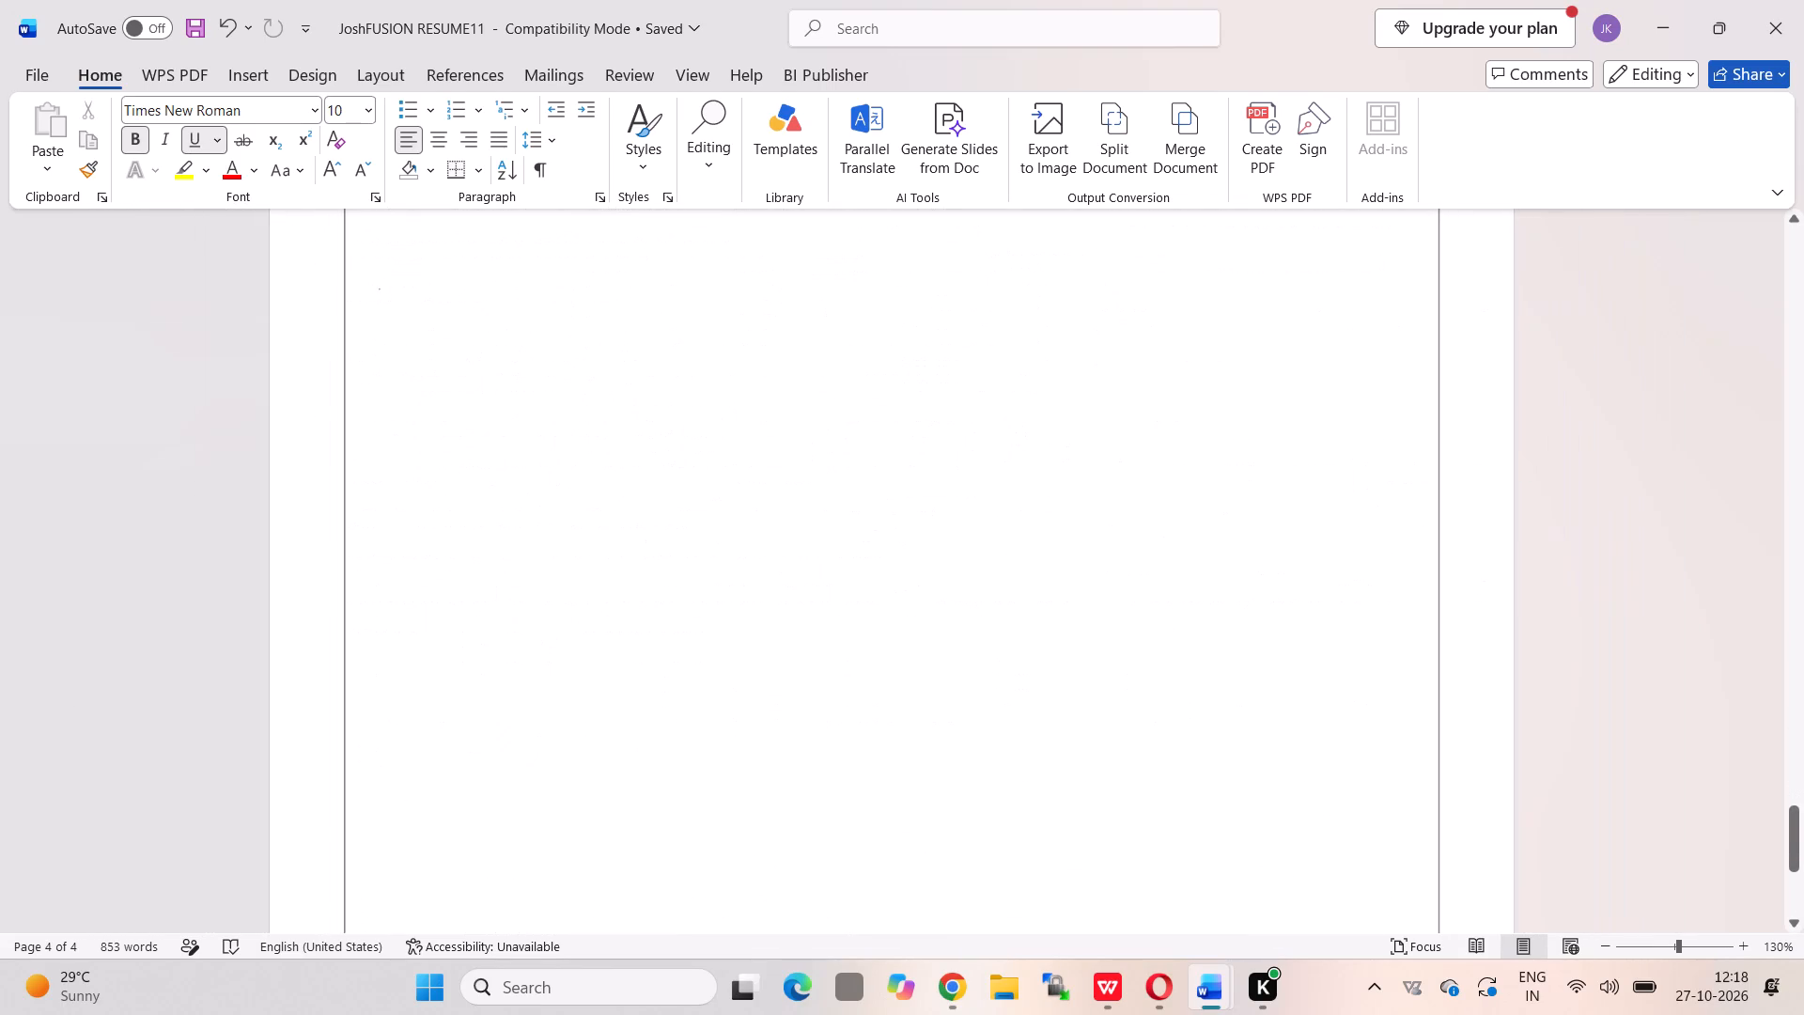
Return to the Project # 1 section and review its organization, client, duration and environment.
scroll(810, 661, up, 6)
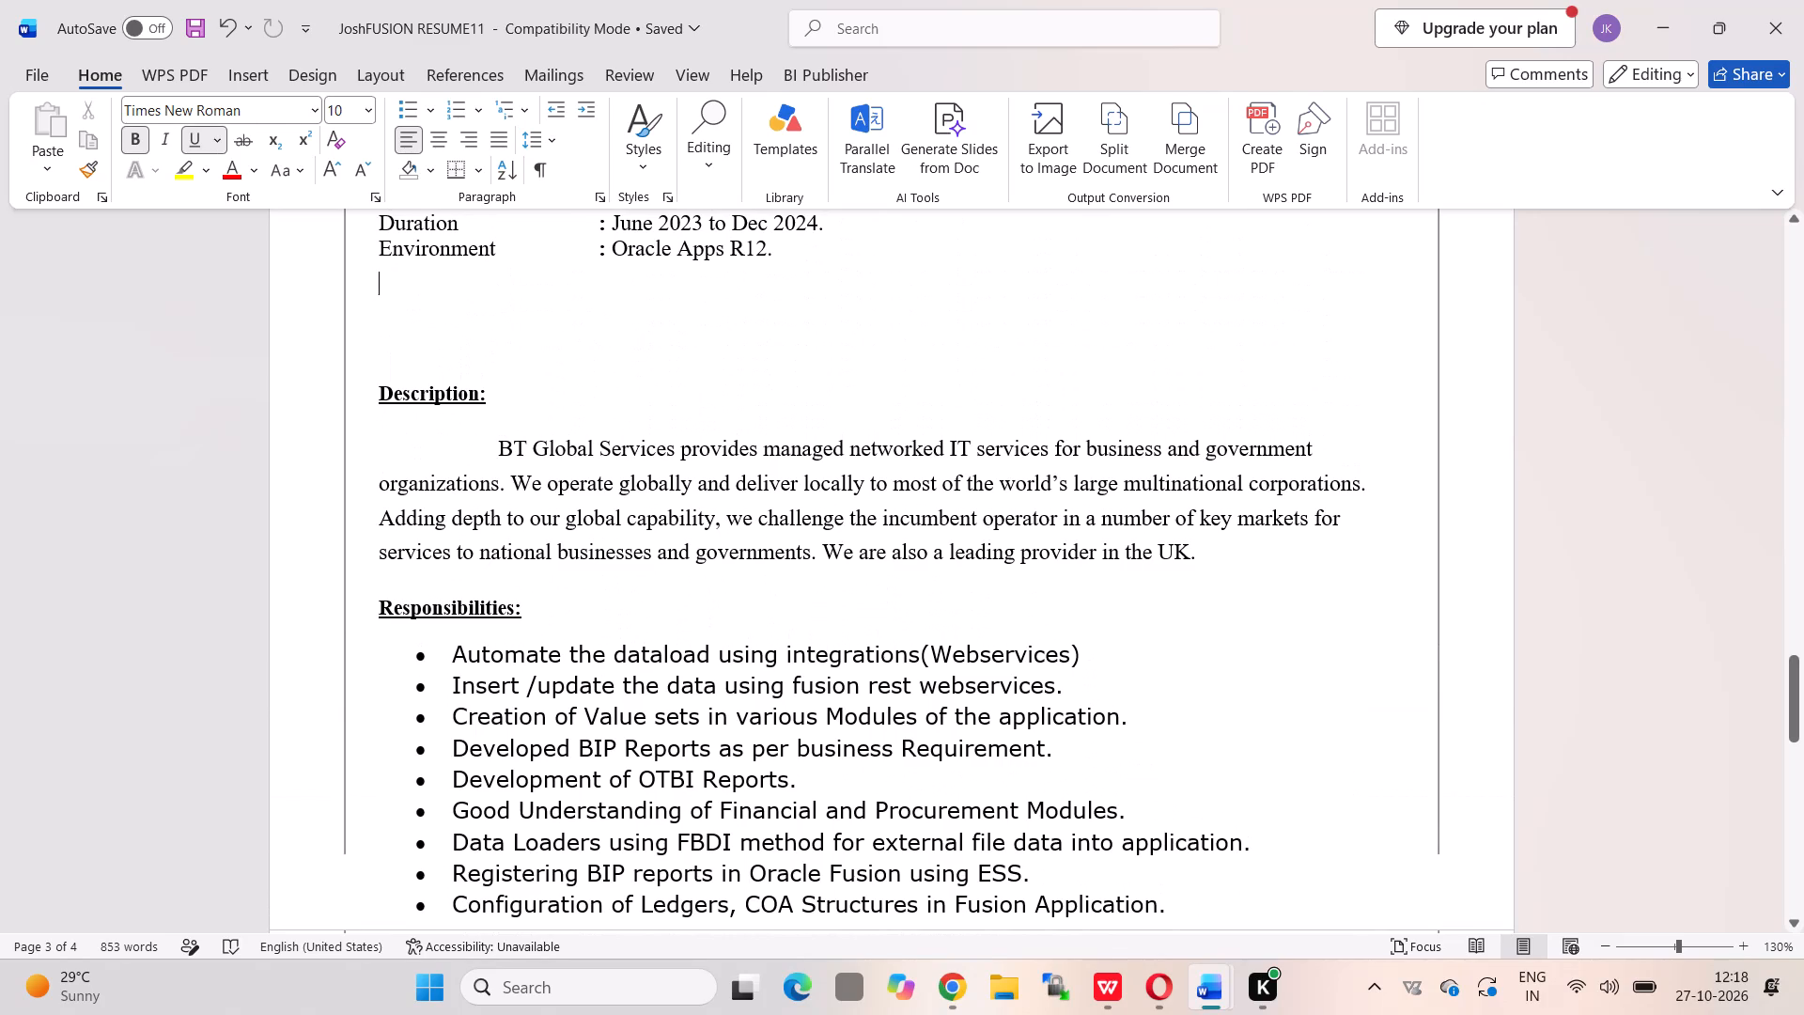
scroll(810, 661, up, 2)
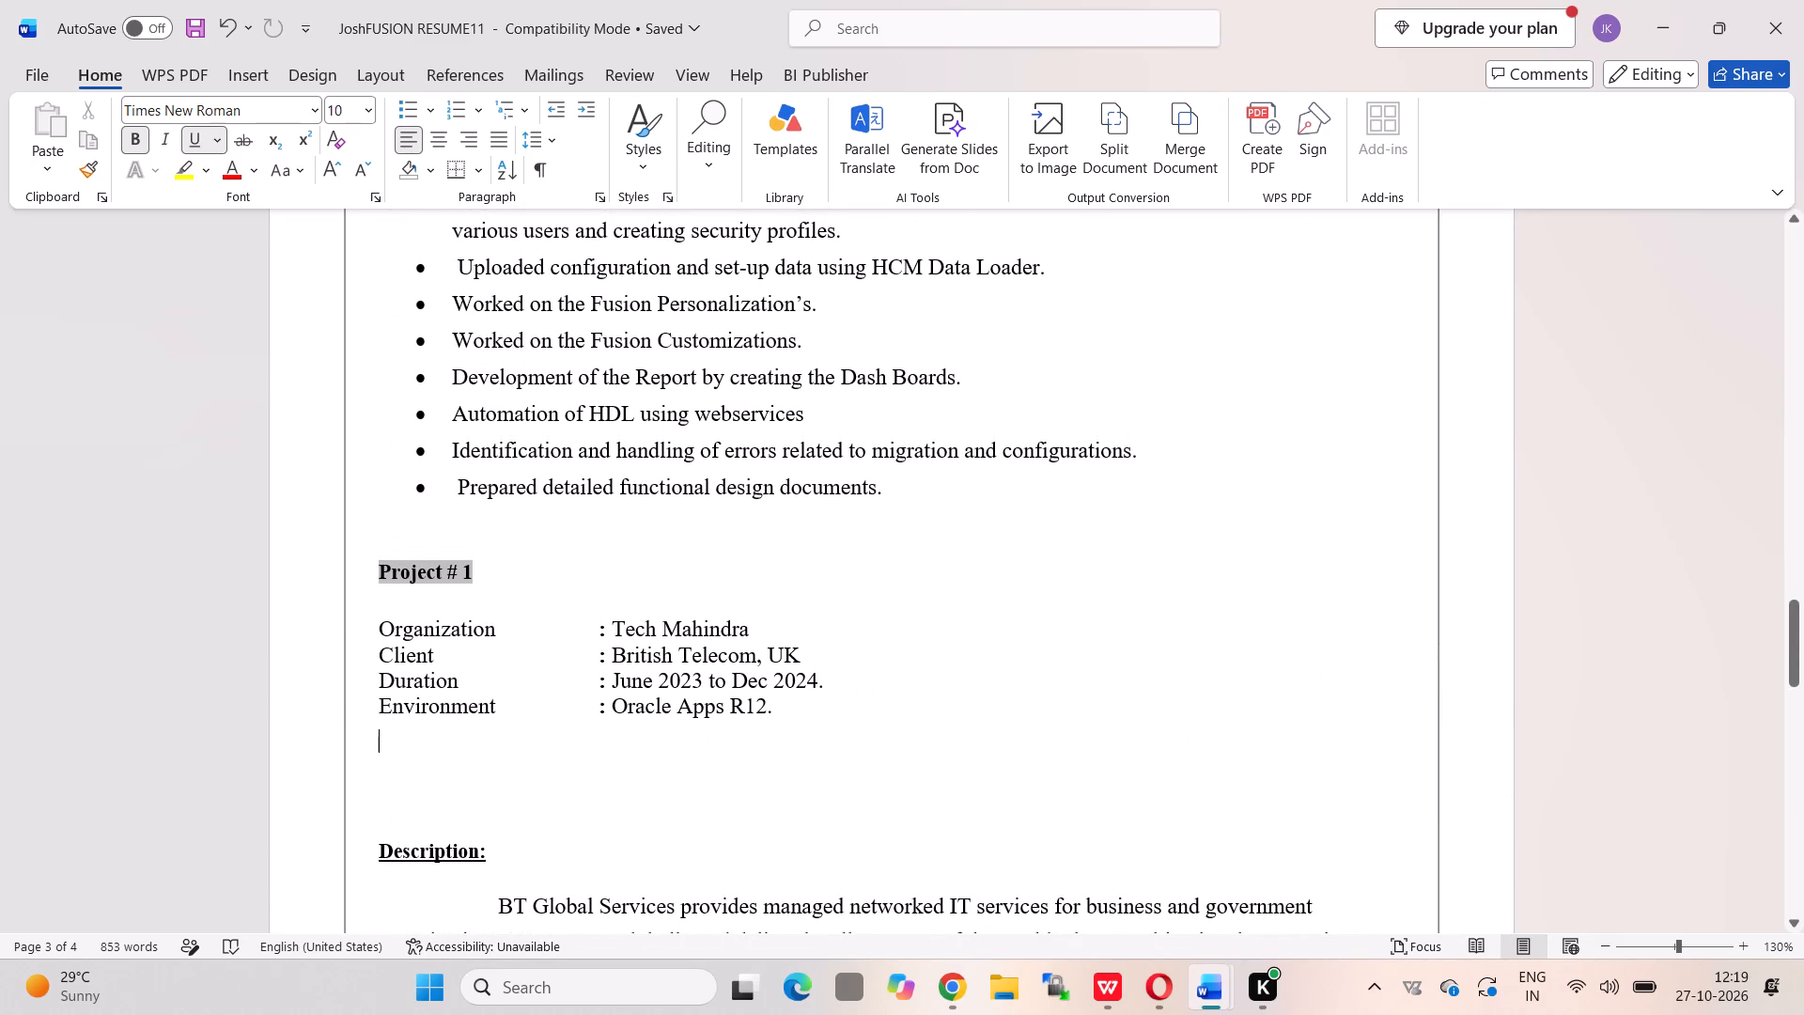
ctrl+scroll(726, 706, up, 4)
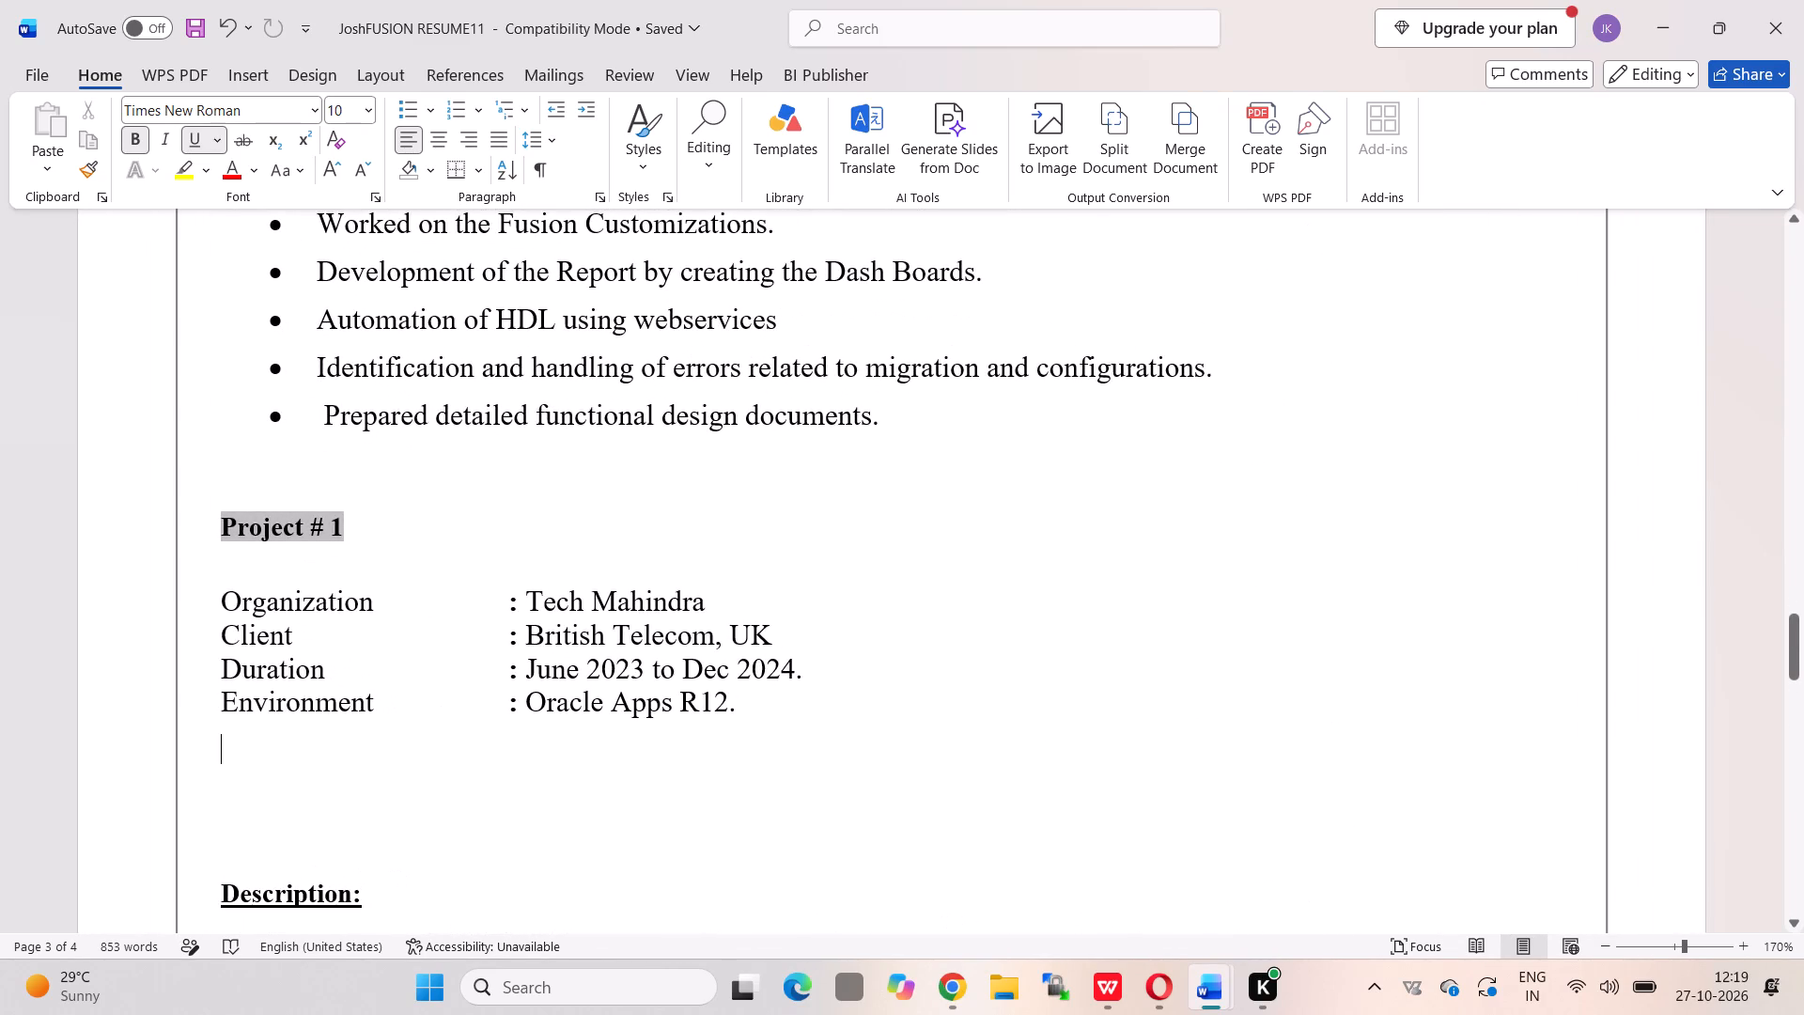
ctrl+scroll(726, 706, down, 7)
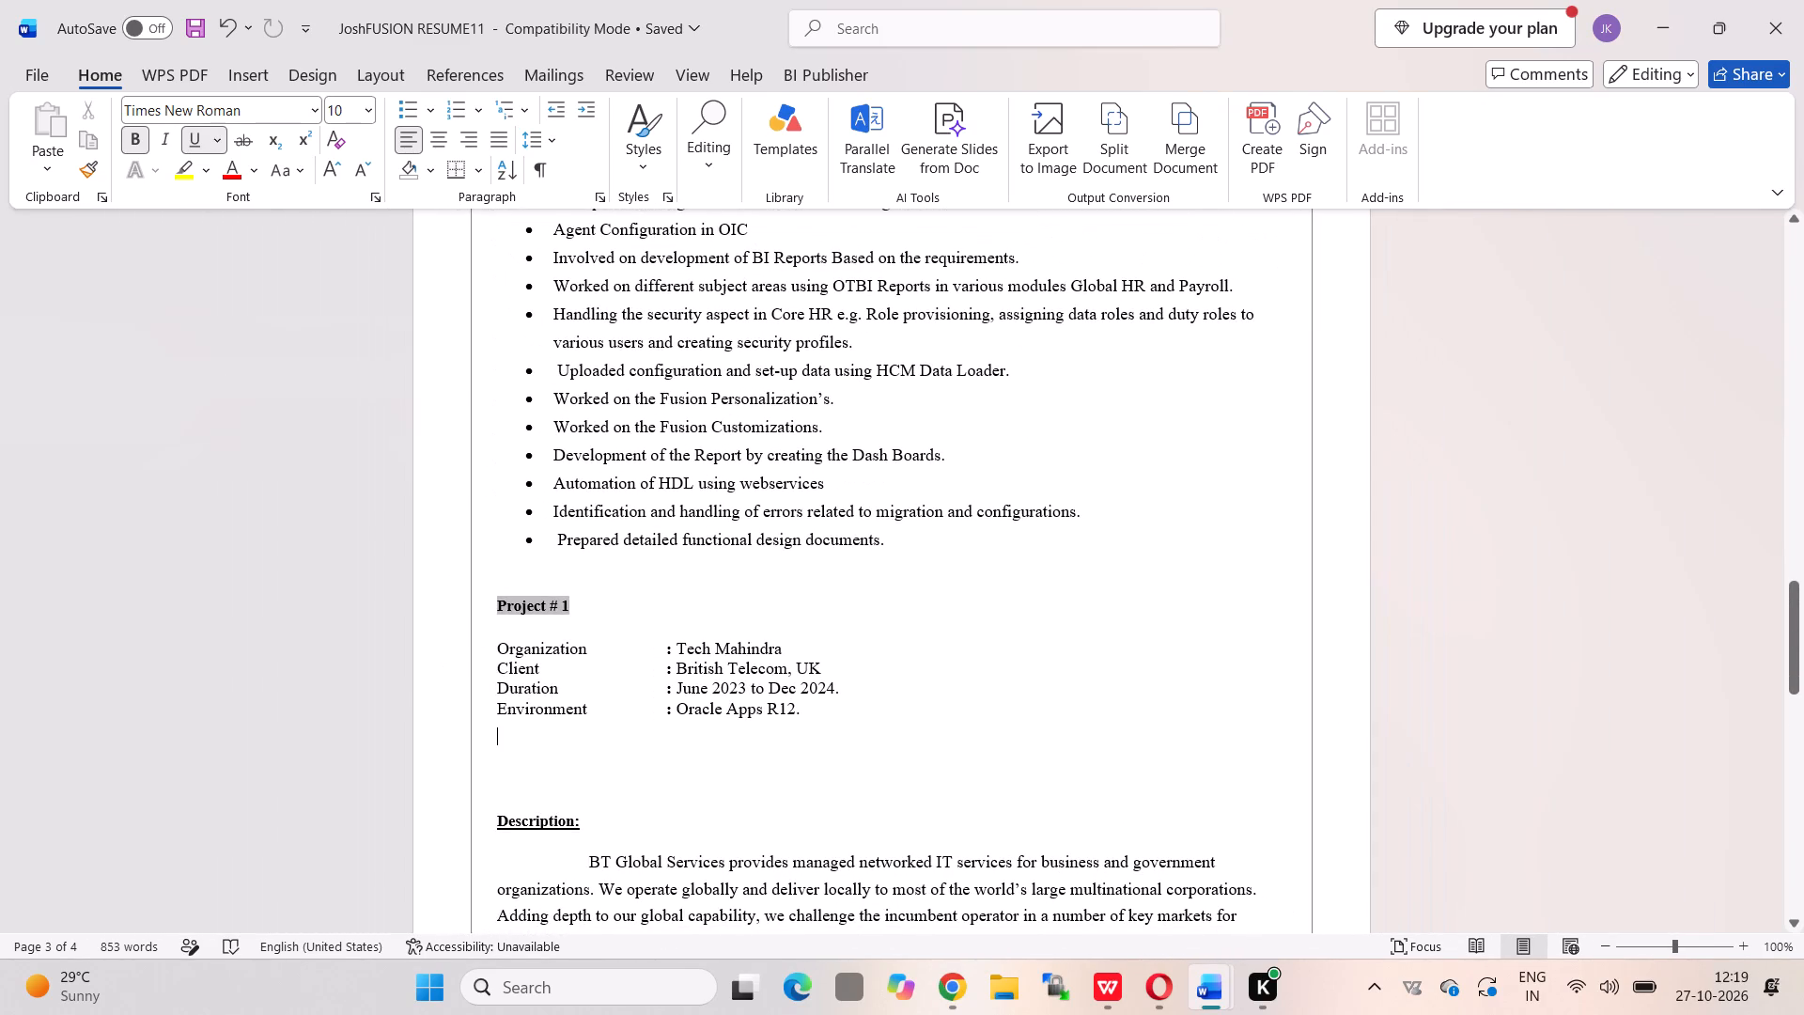
ctrl+scroll(726, 706, up, 6)
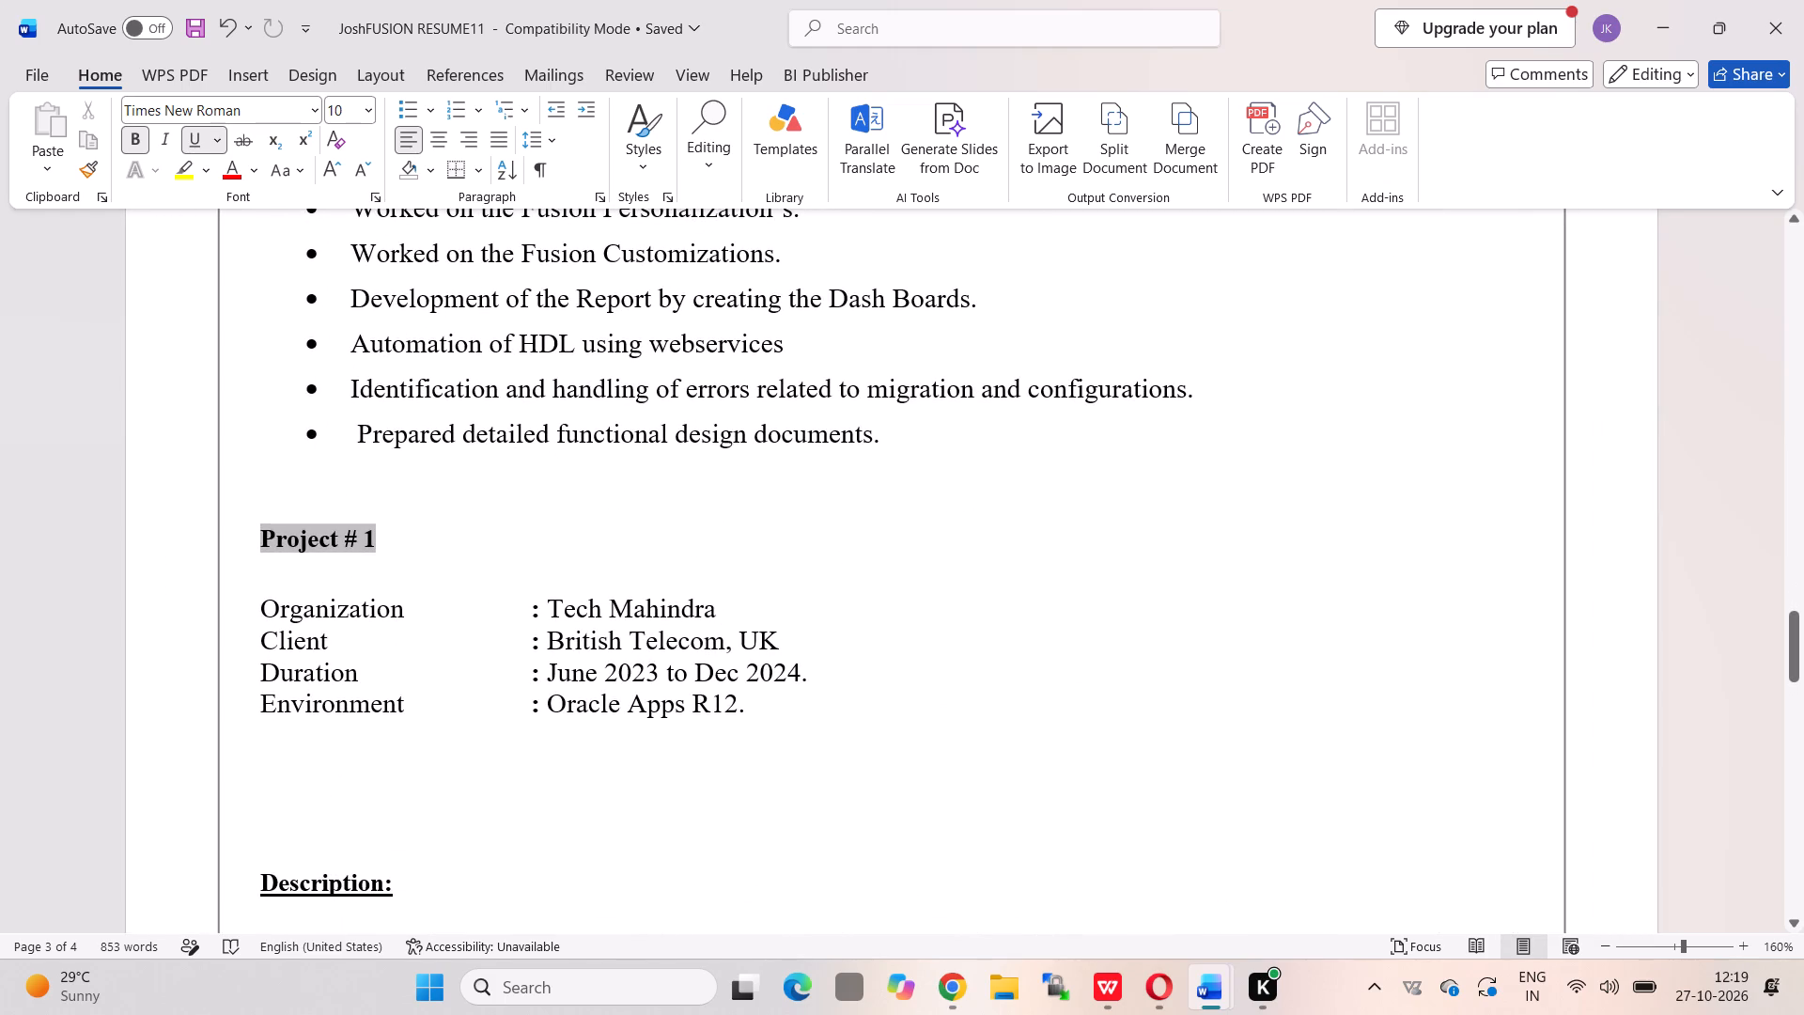
ctrl+scroll(731, 721, up, 1)
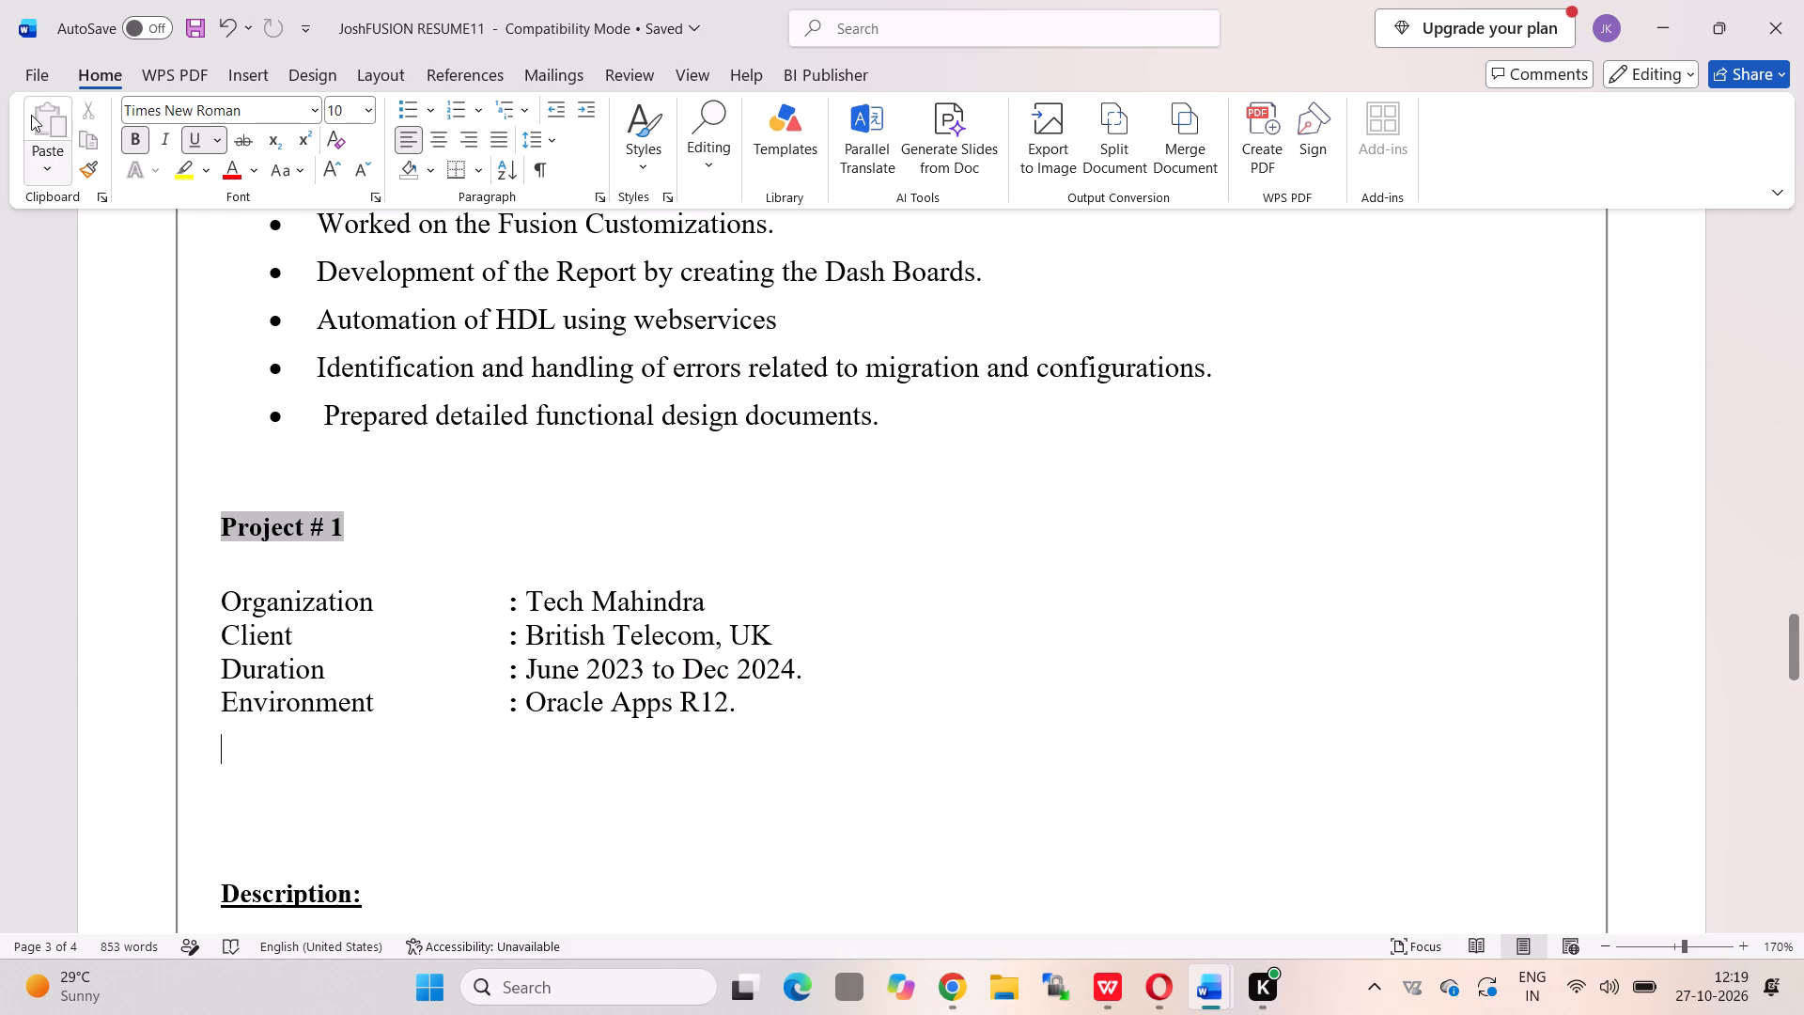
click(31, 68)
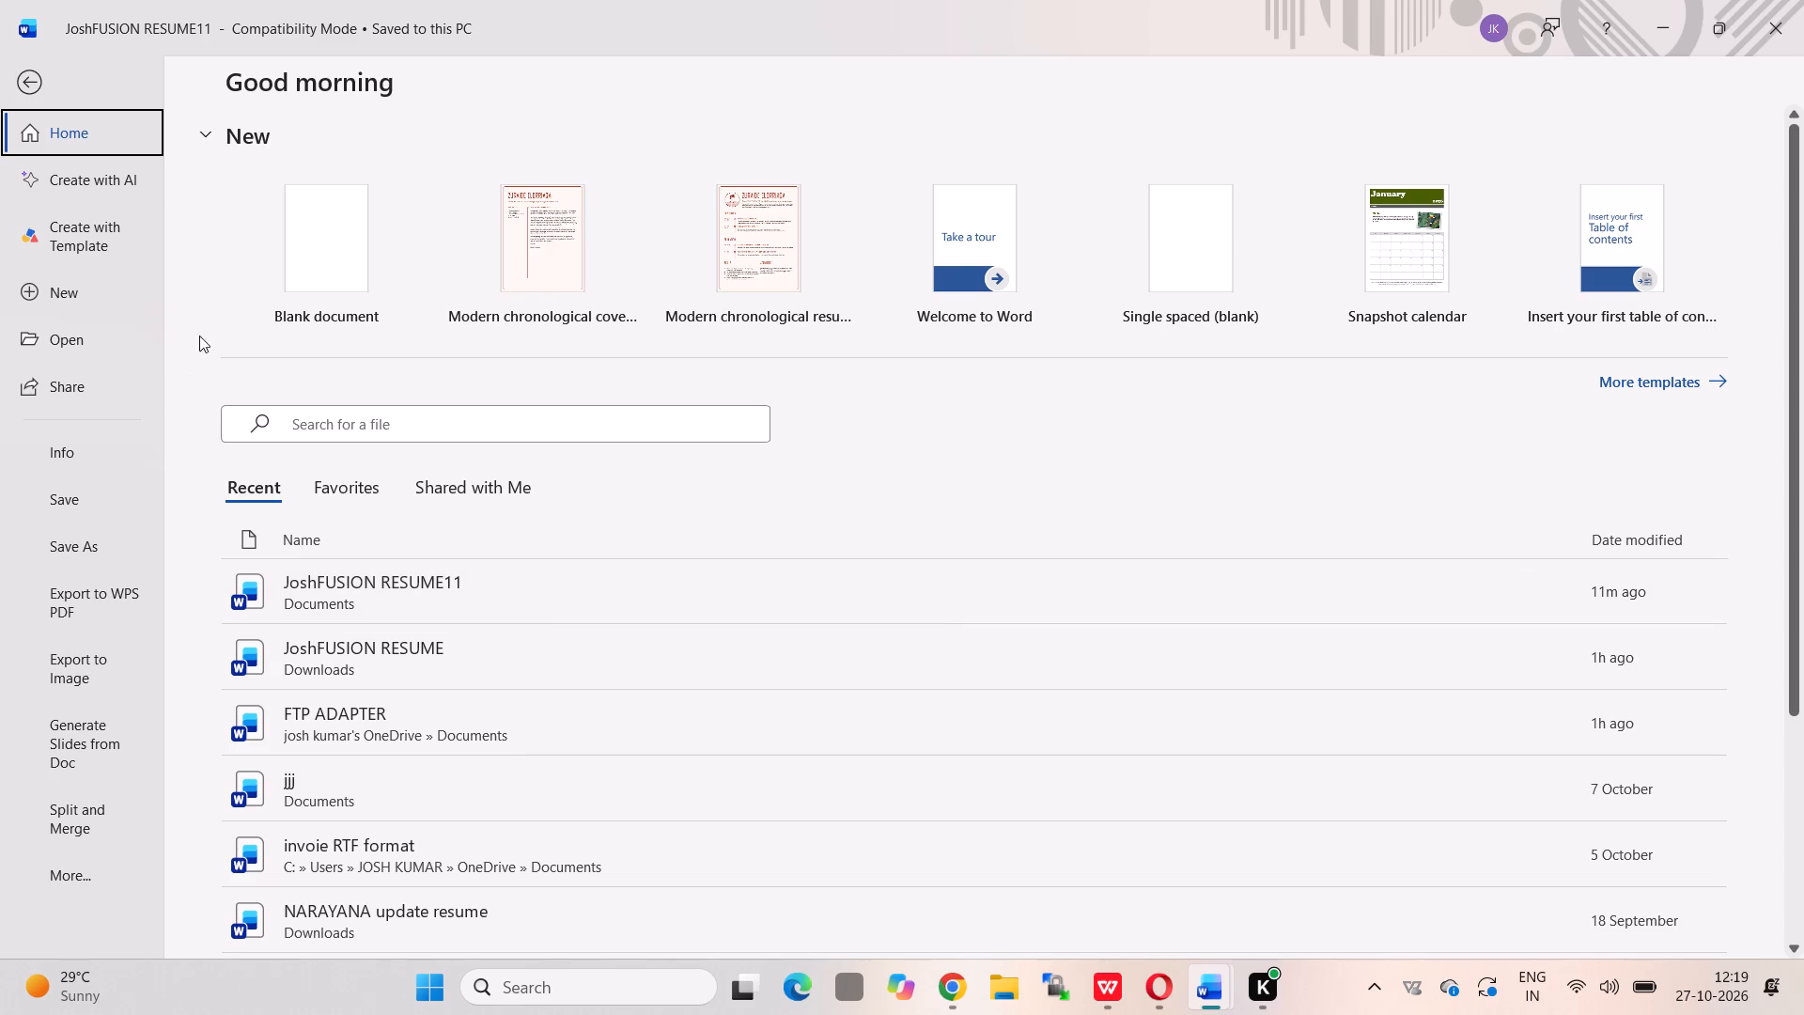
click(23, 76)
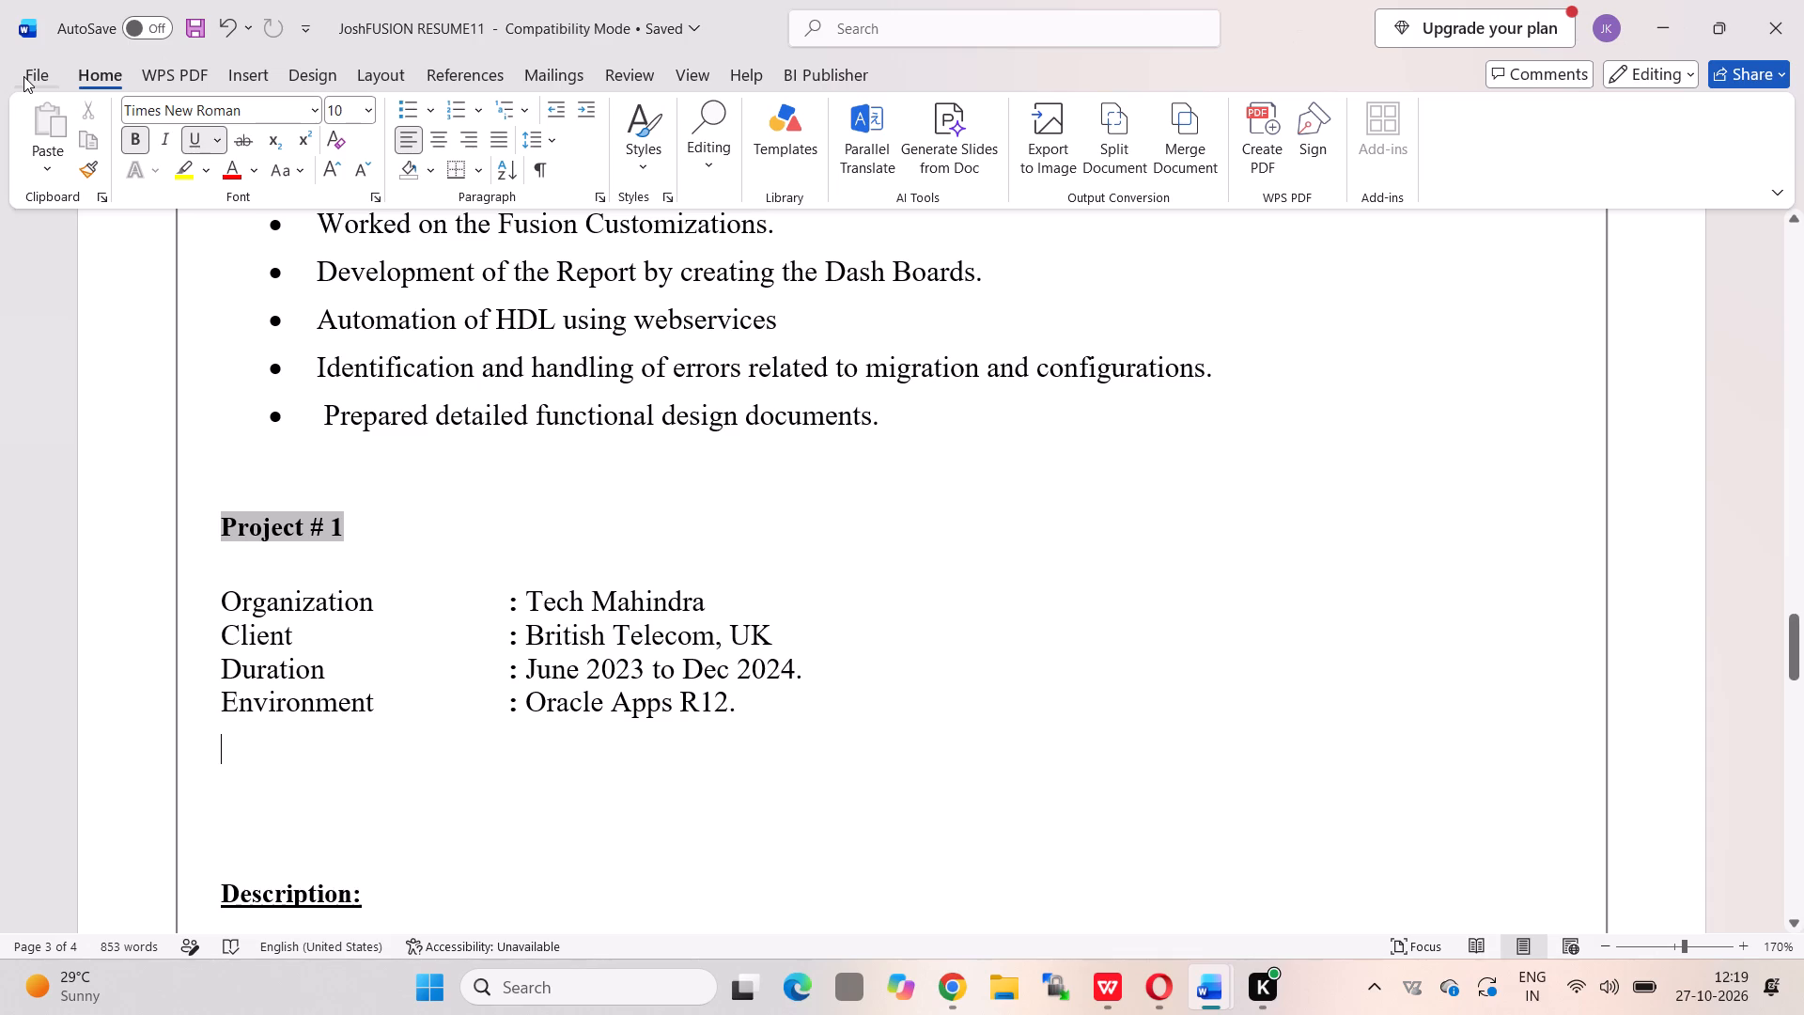
Go back to the first page and review the Educational Qualification and Professional Experience entries above Project # 3.
scroll(770, 695, up, 1)
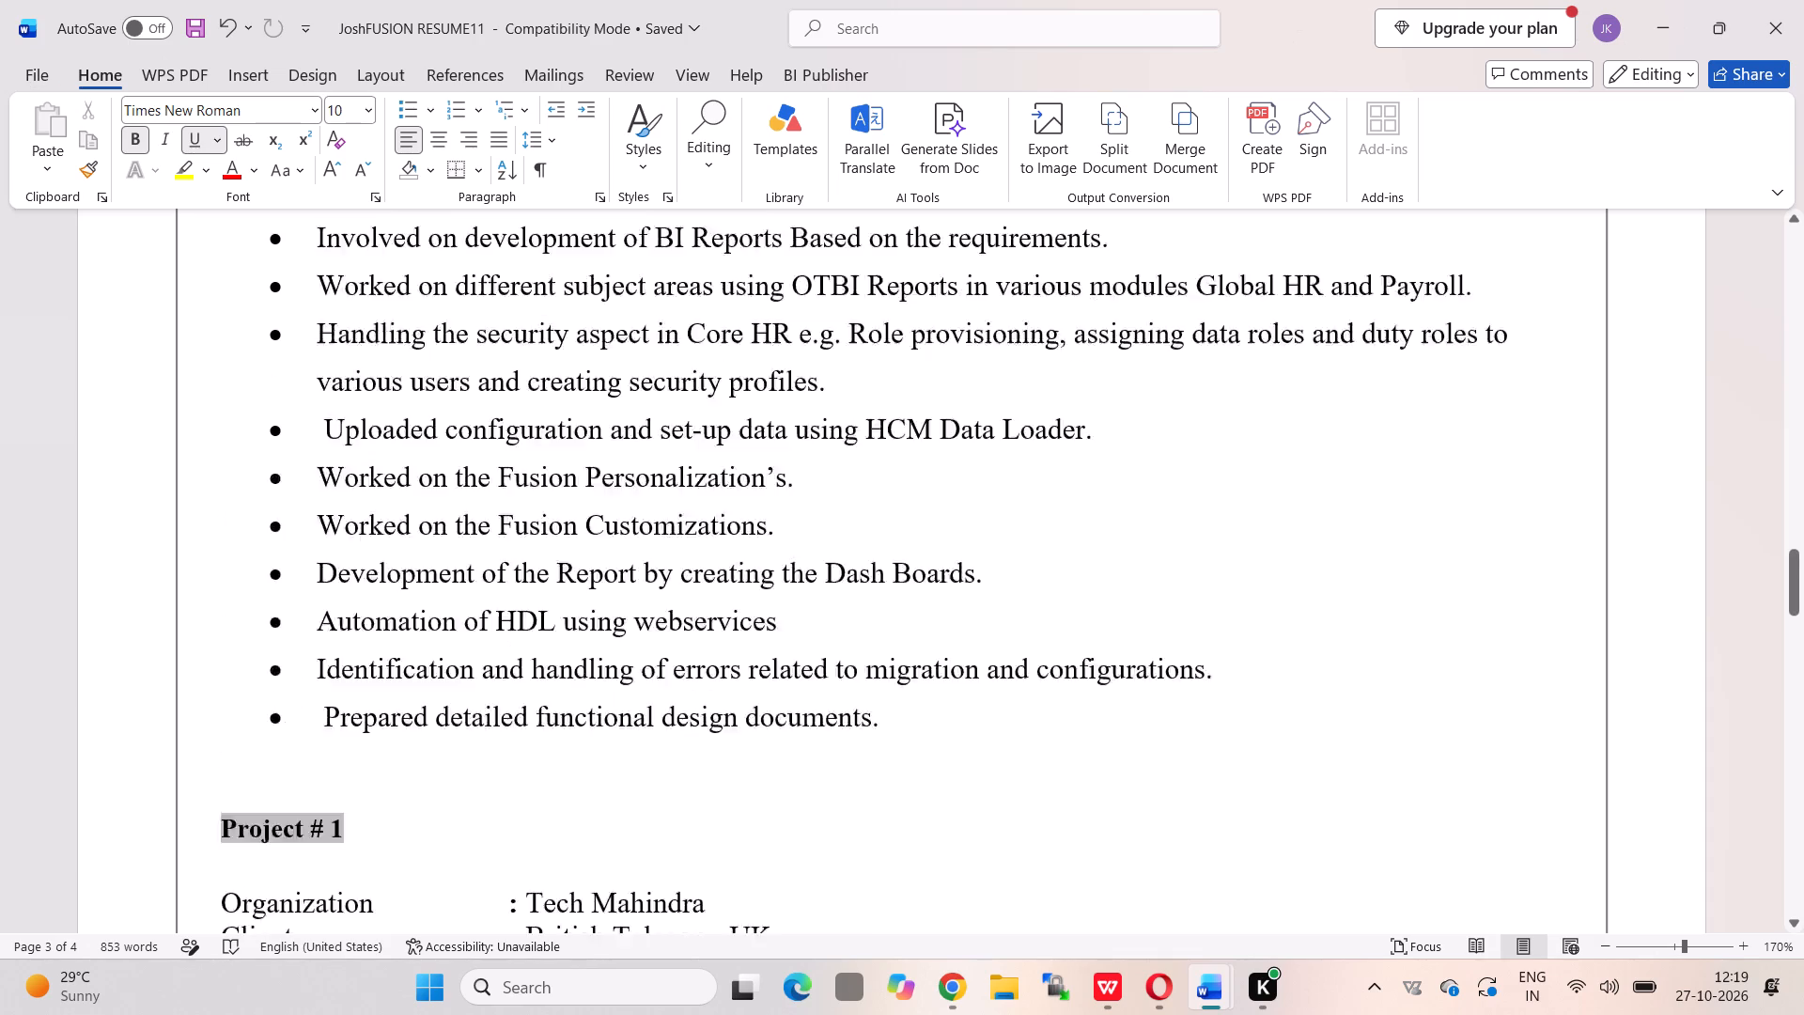
scroll(770, 695, up, 5)
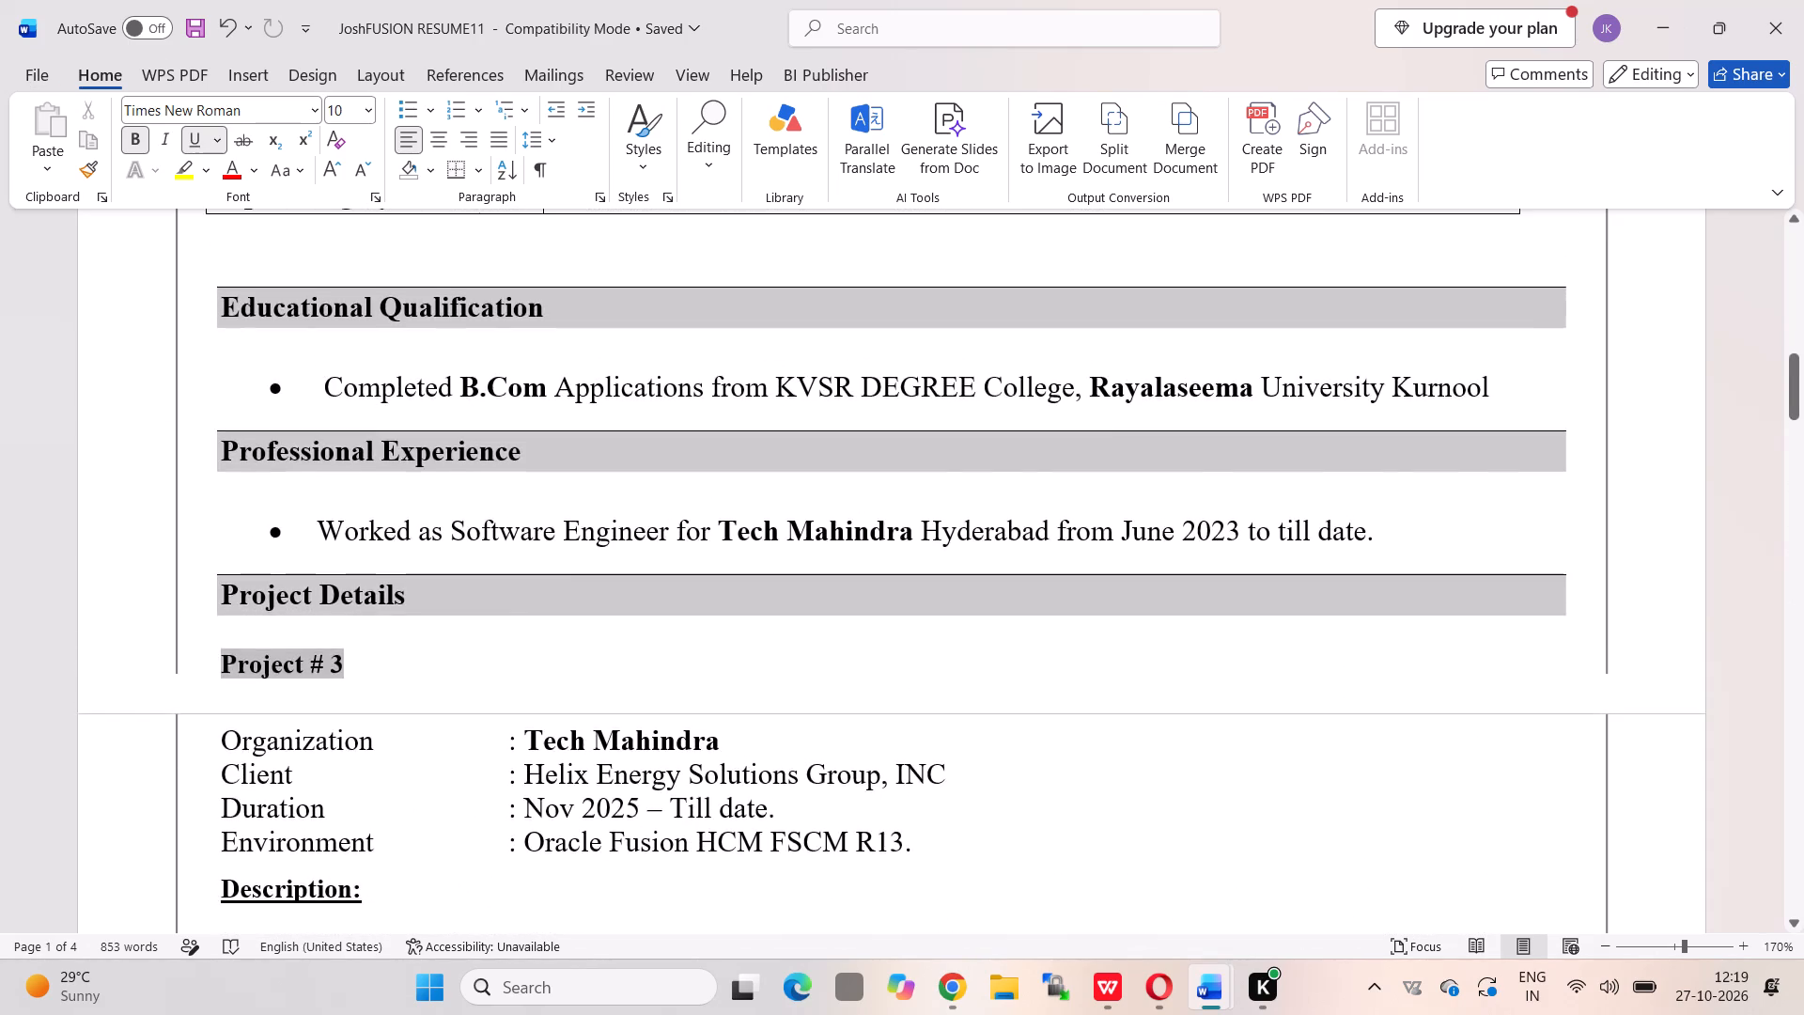
scroll(770, 695, right, 1)
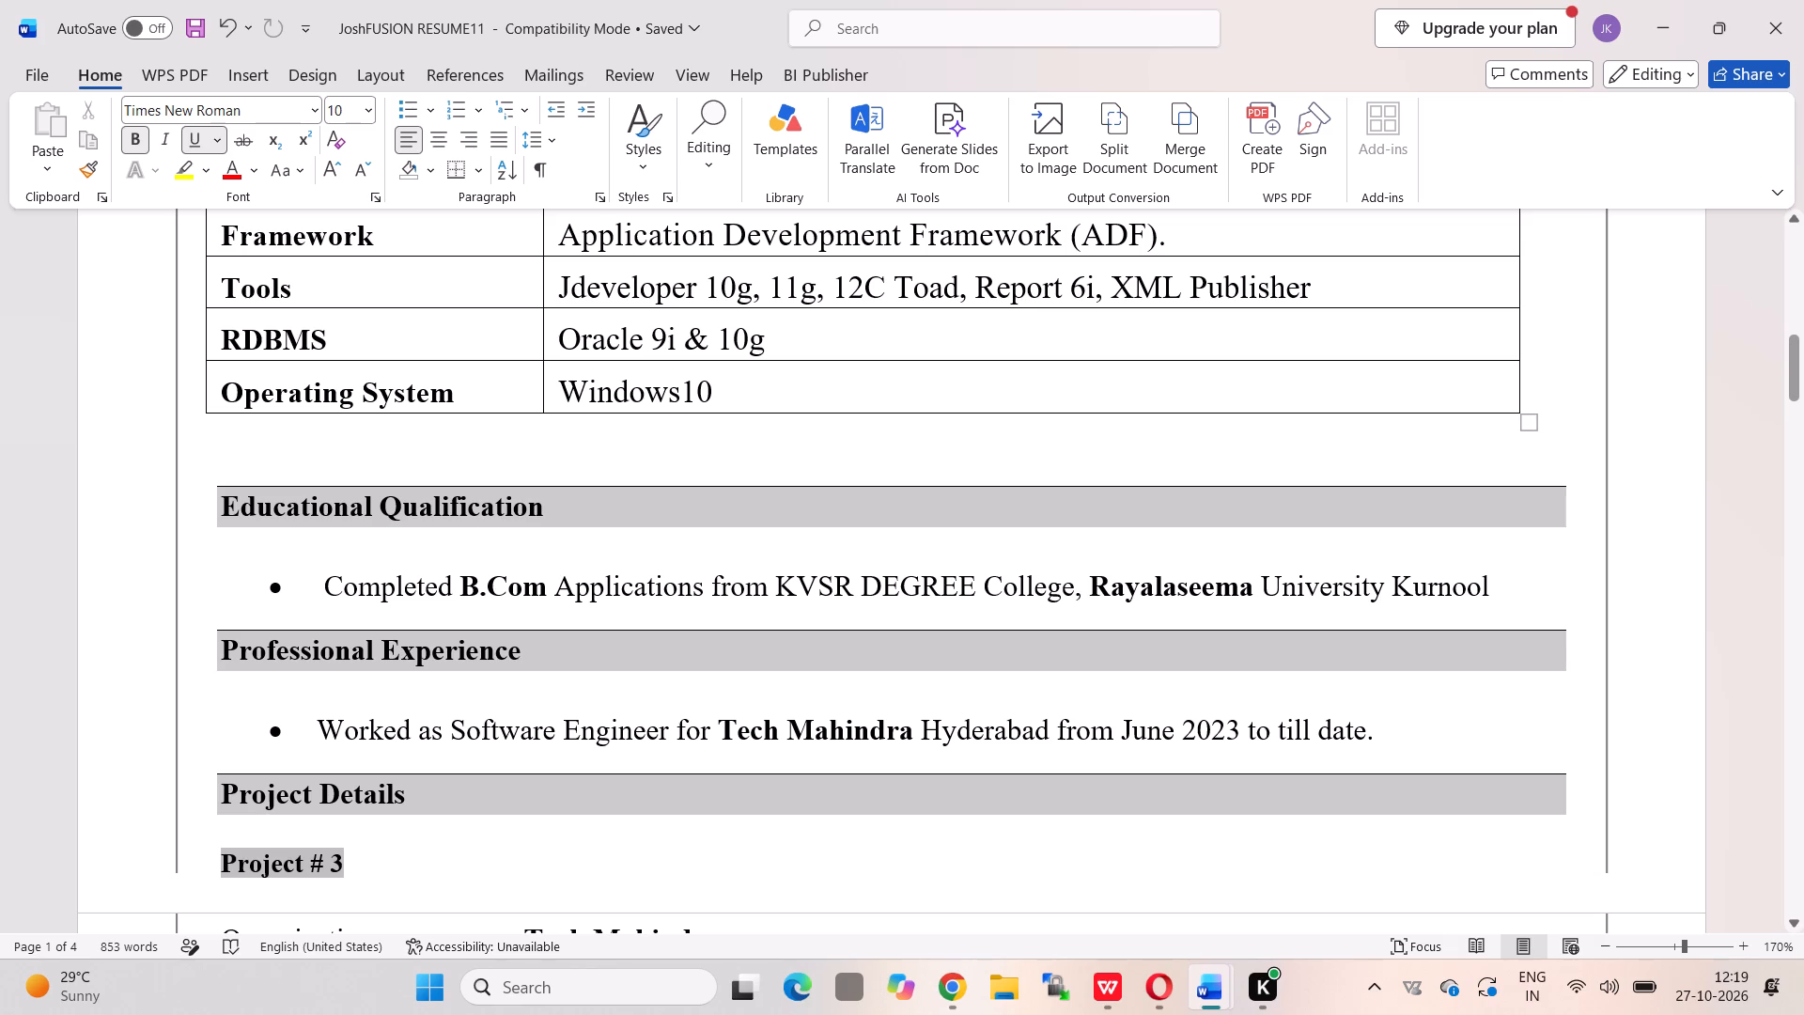
scroll(733, 722, right, 1)
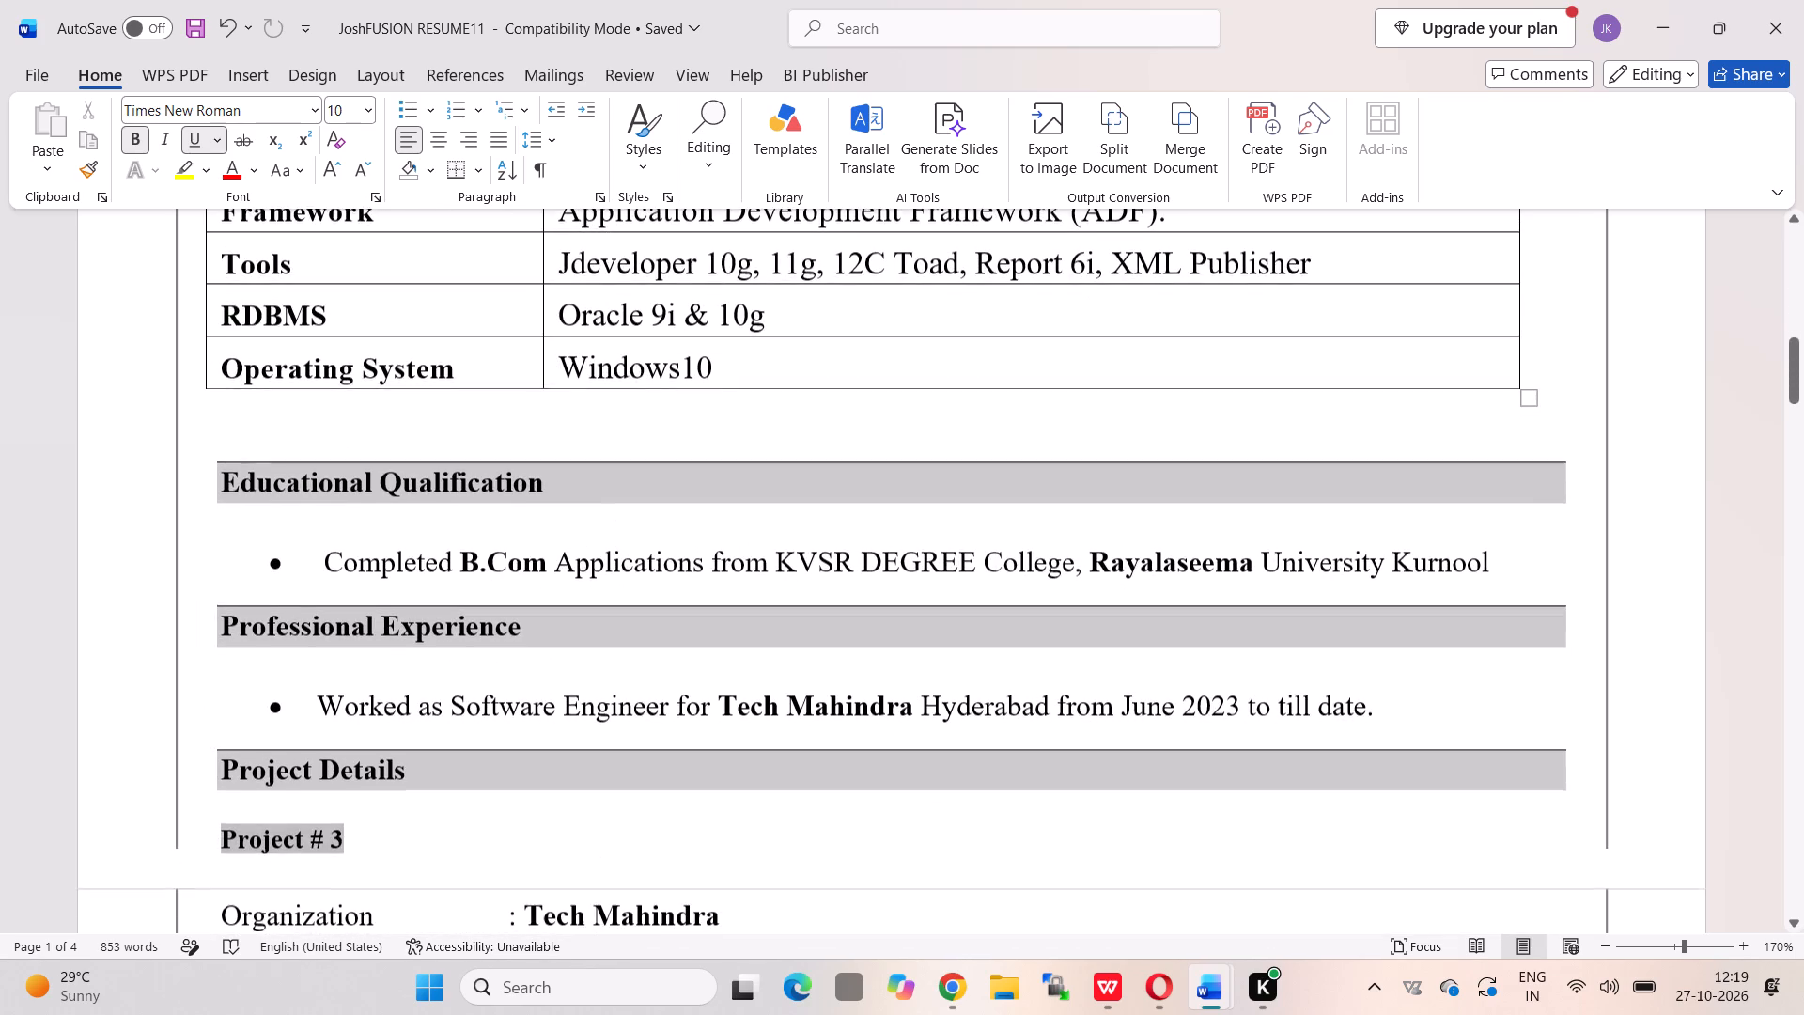
scroll(733, 722, right, 3)
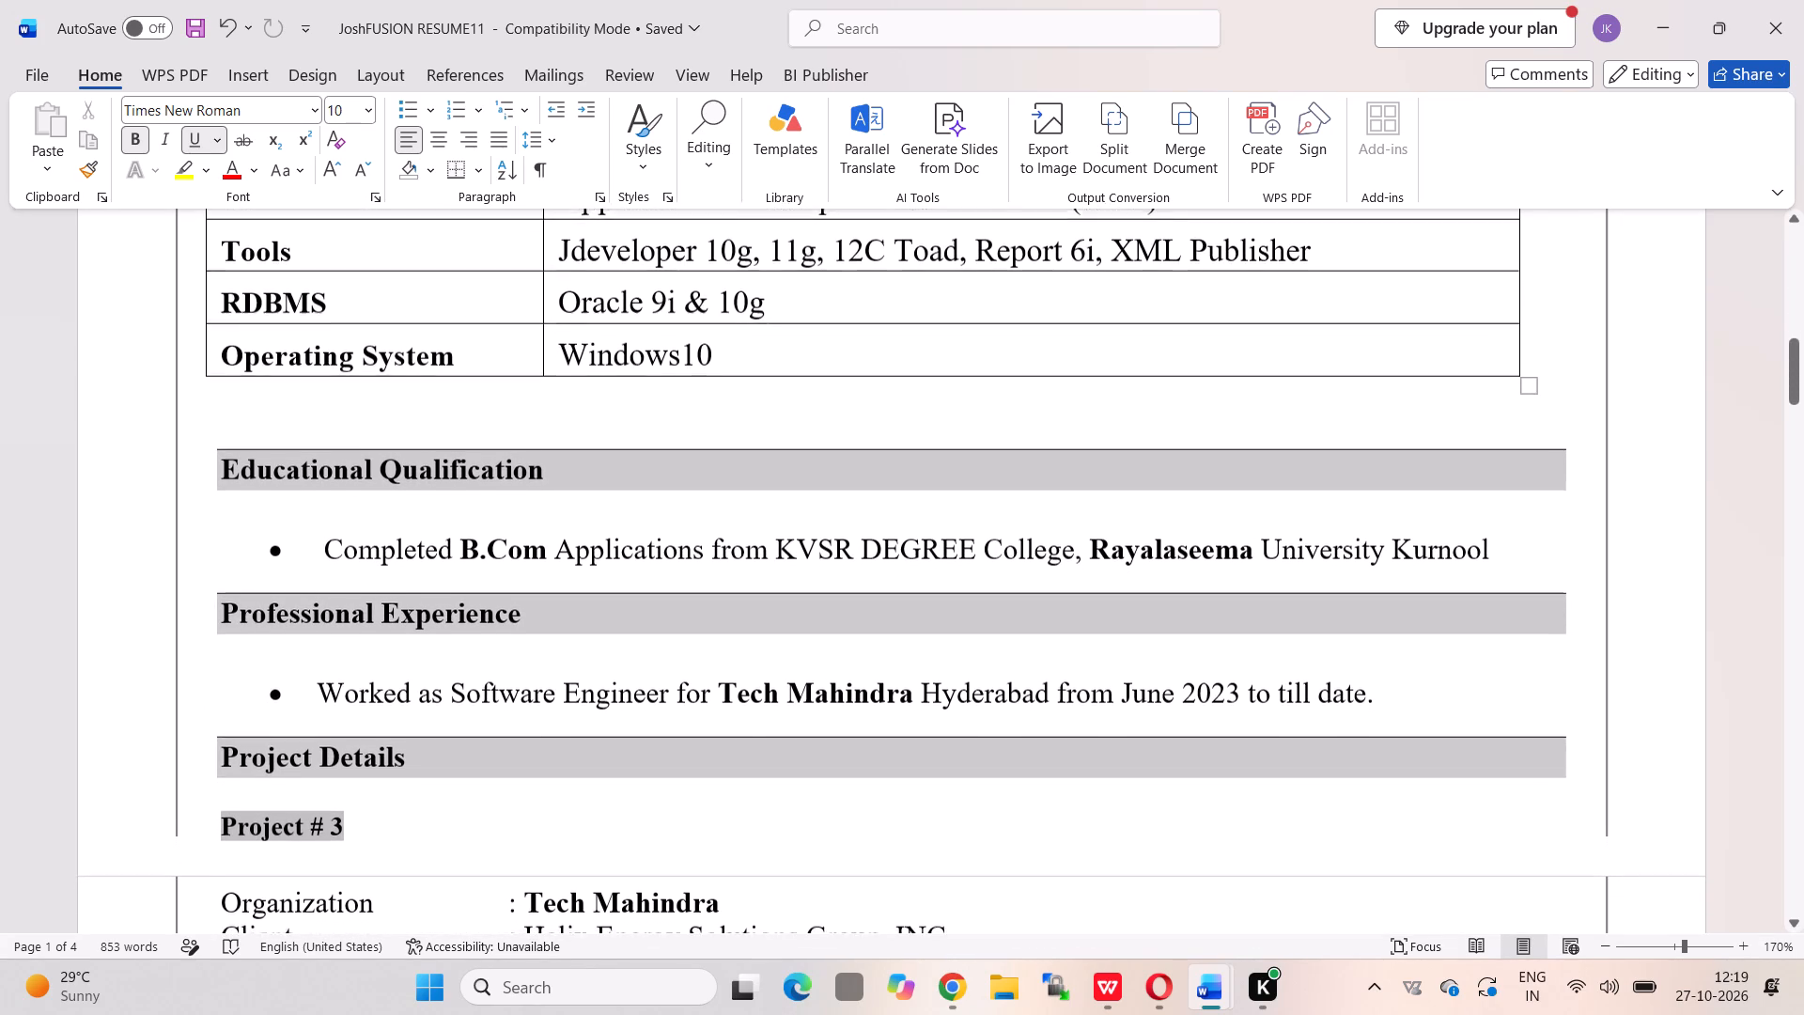
scroll(733, 722, right, 1)
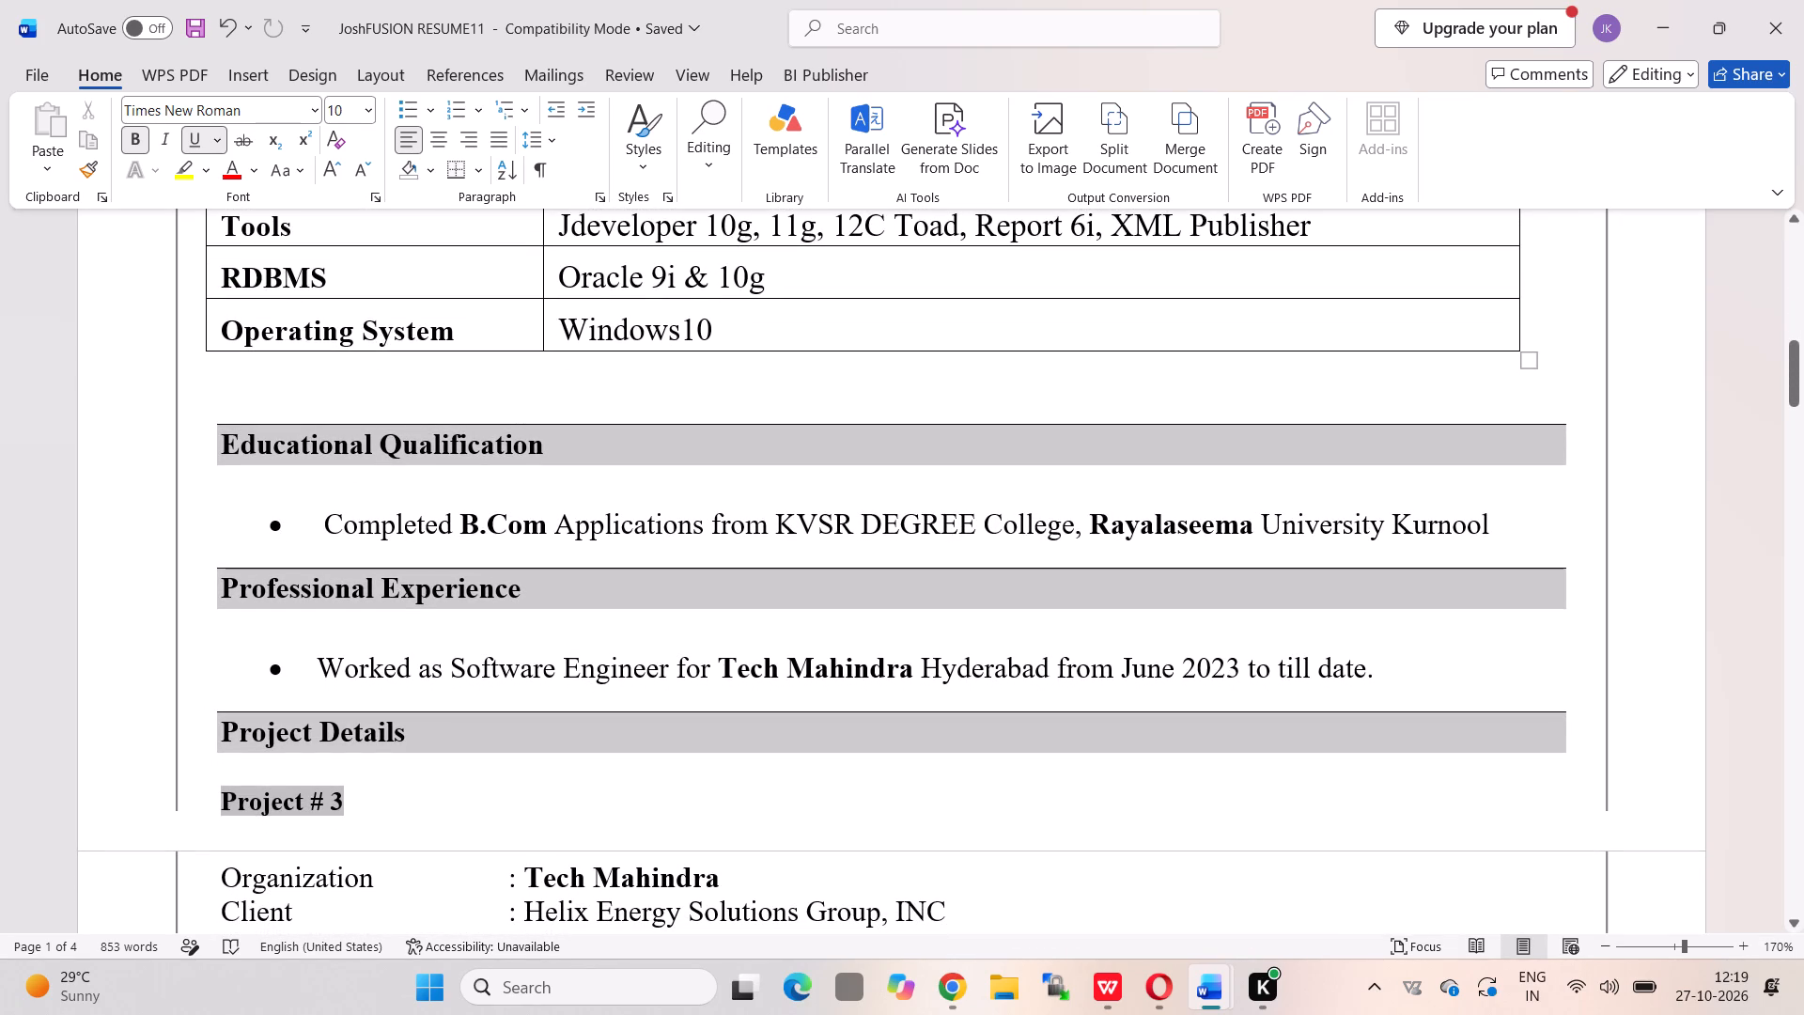
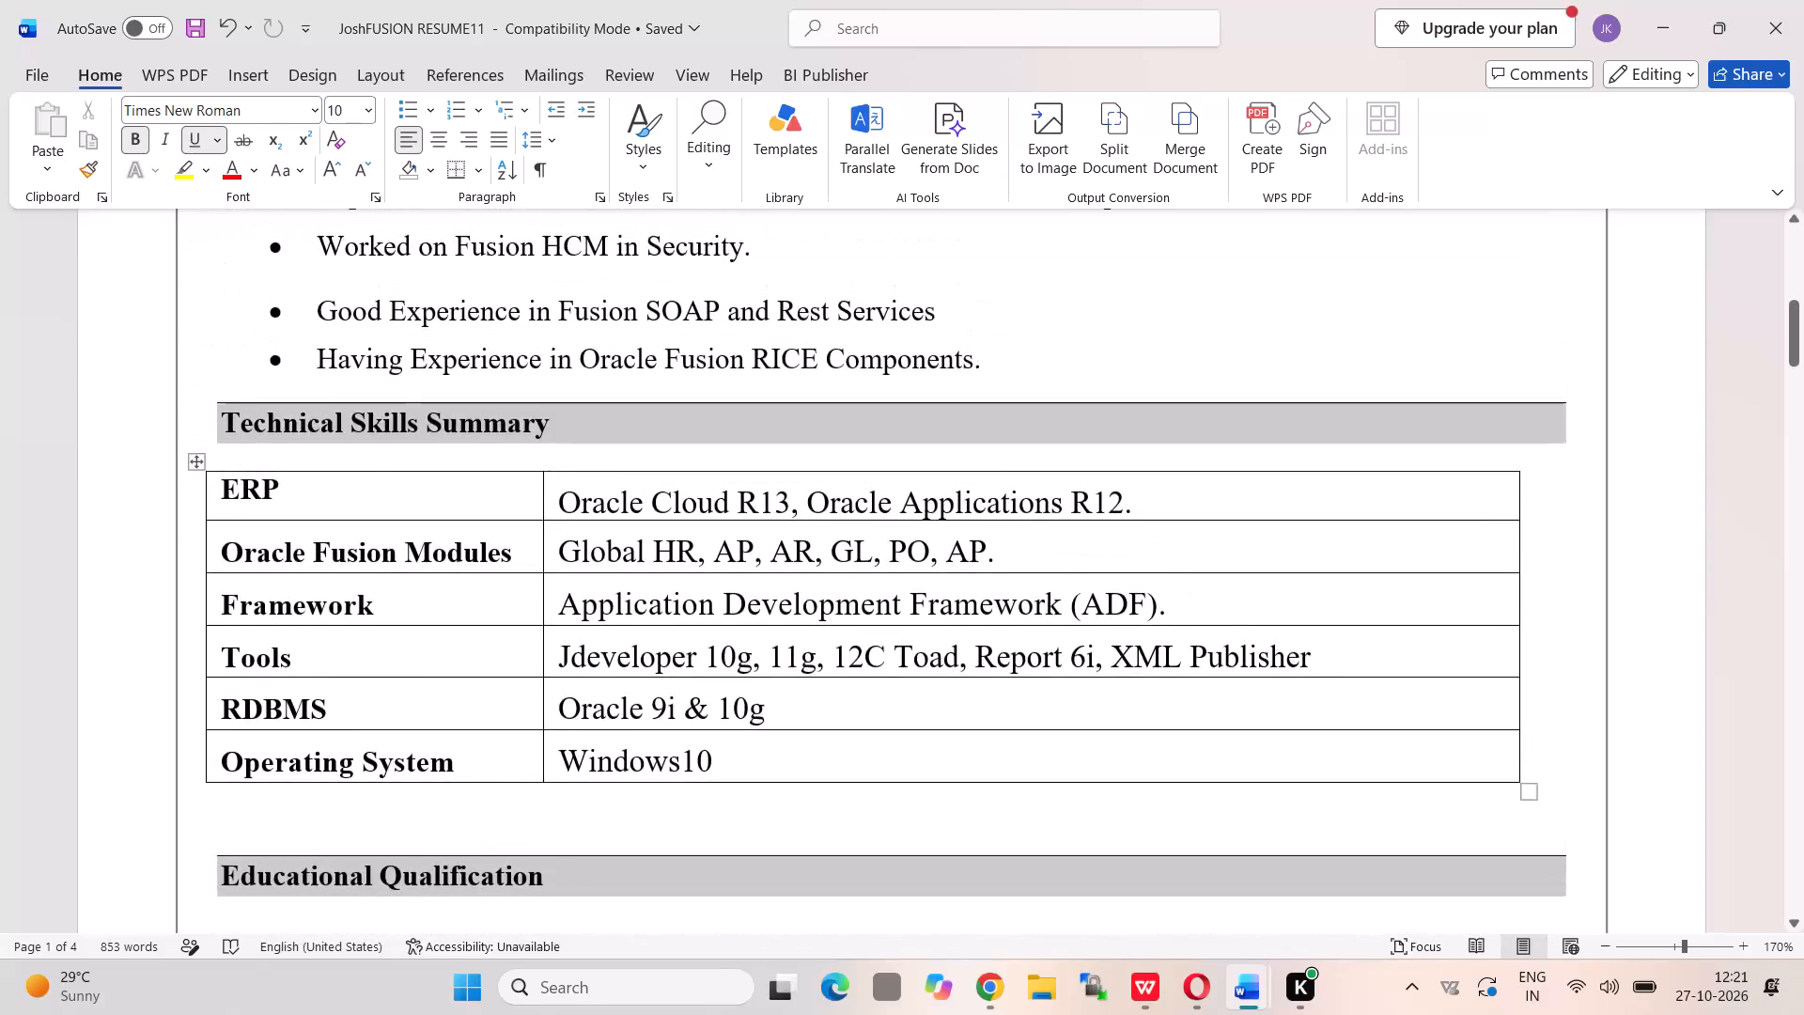
Review the resume from the Professional Summary through the project responsibilities, and return to the Project # 1 organization, client, duration and environment.
scroll(1203, 633, up, 4)
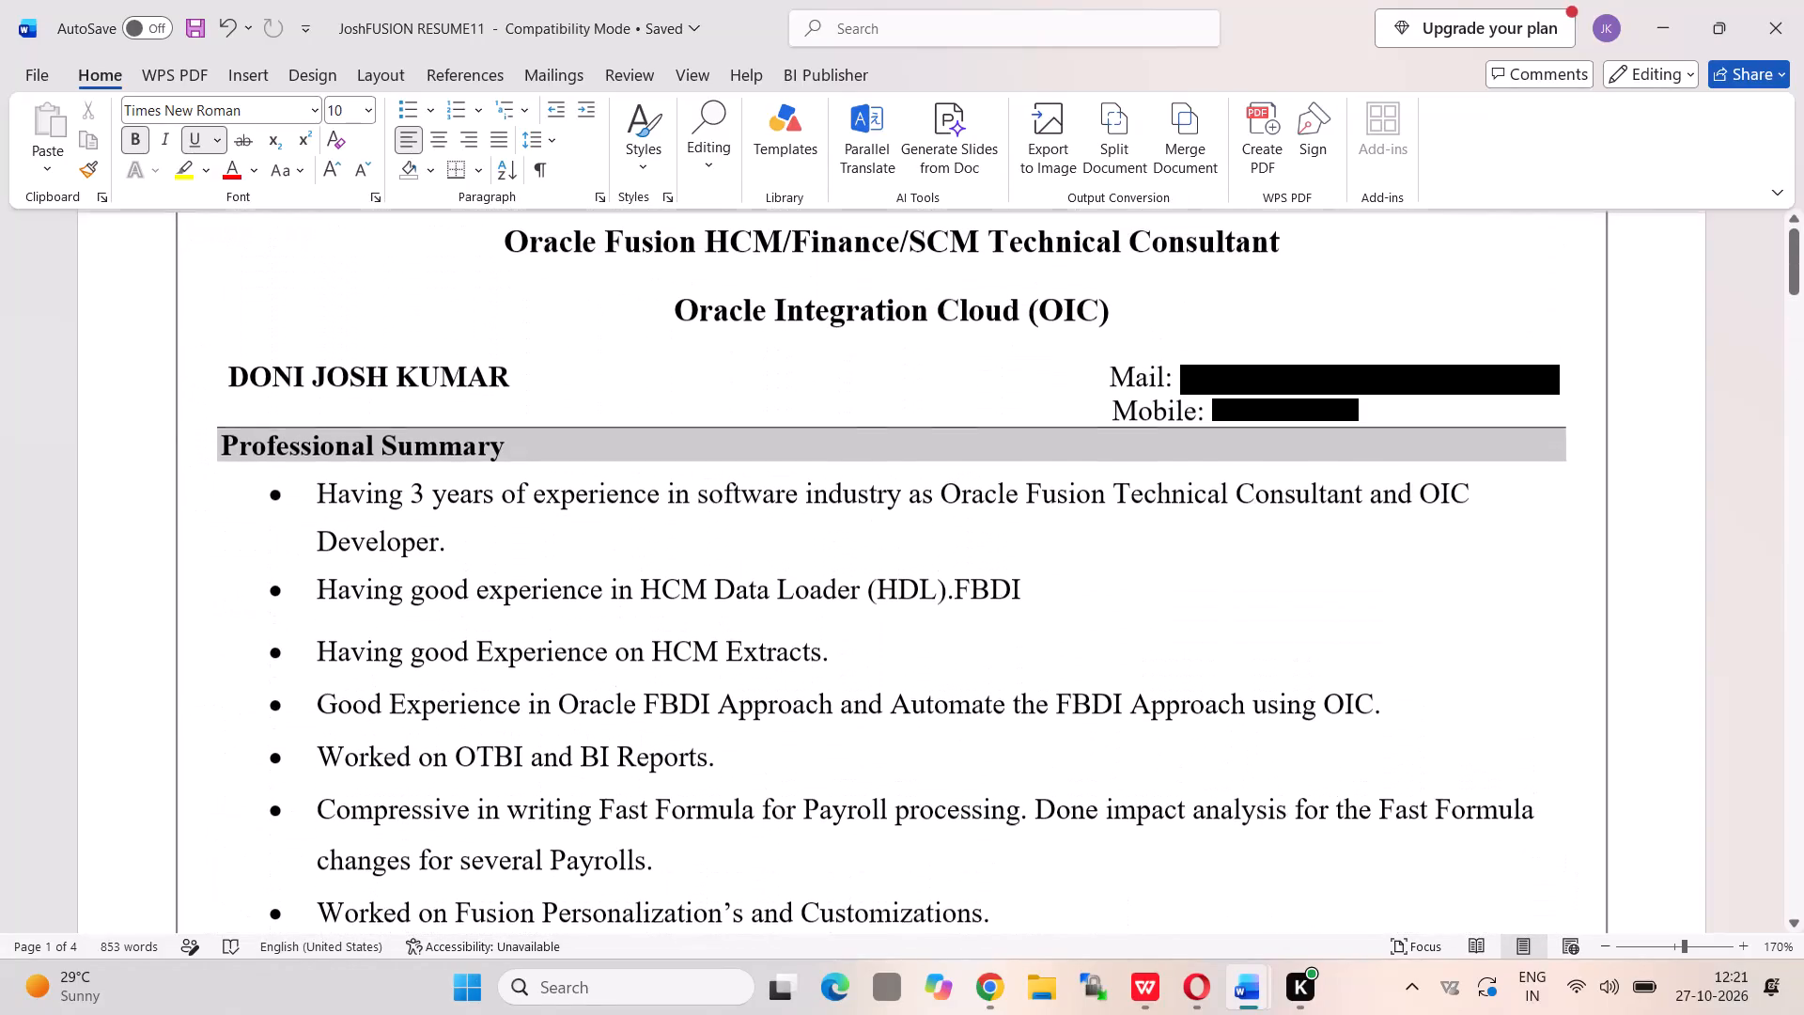
scroll(1203, 633, up, 2)
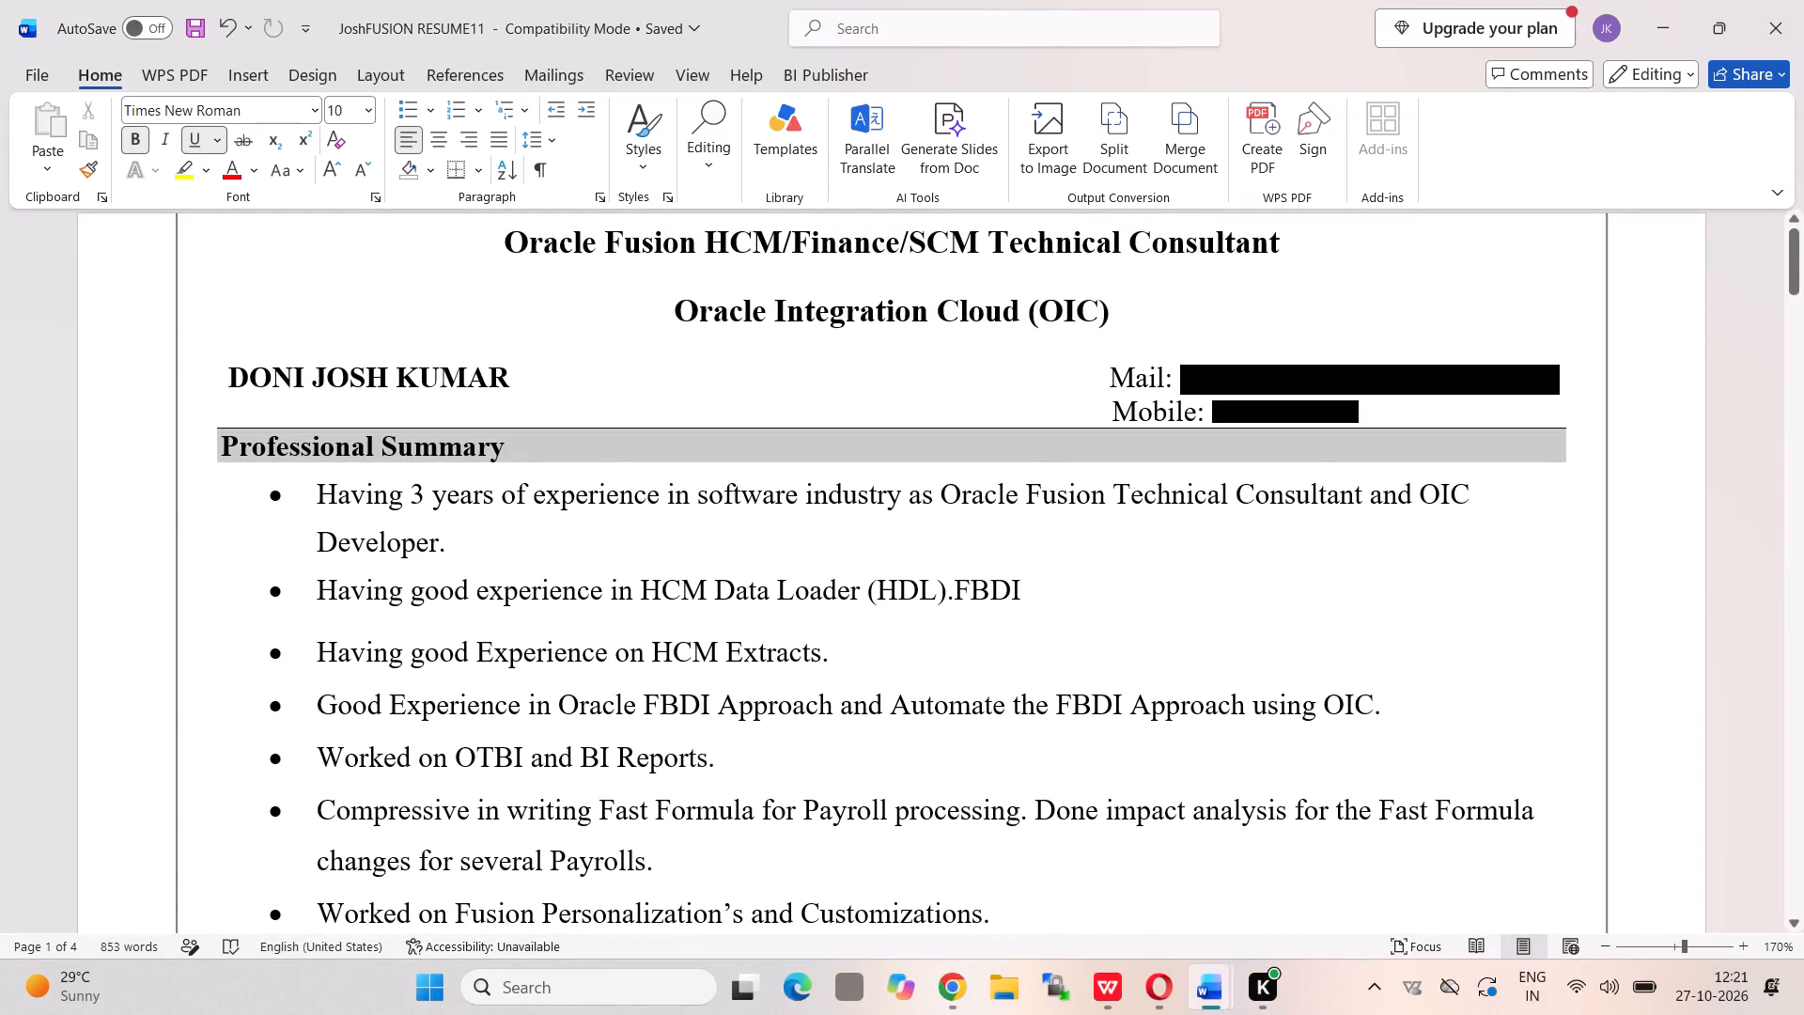
scroll(1179, 554, down, 1)
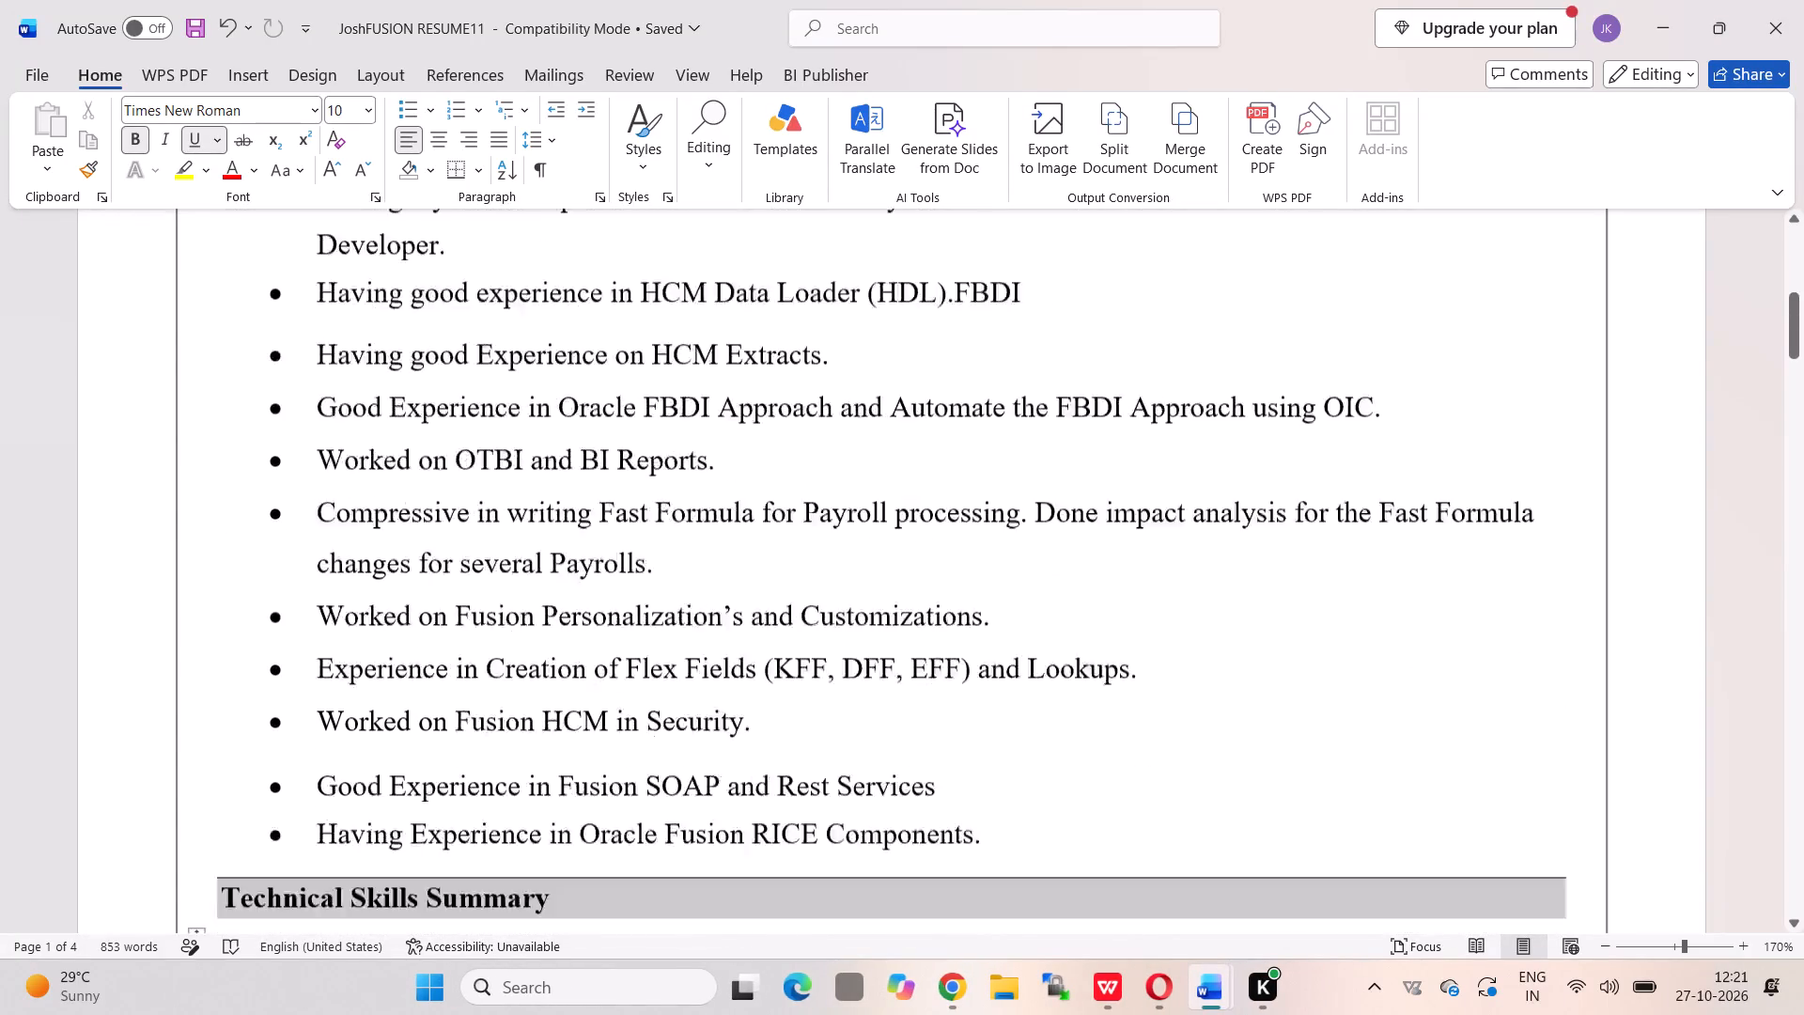
scroll(1179, 554, down, 3)
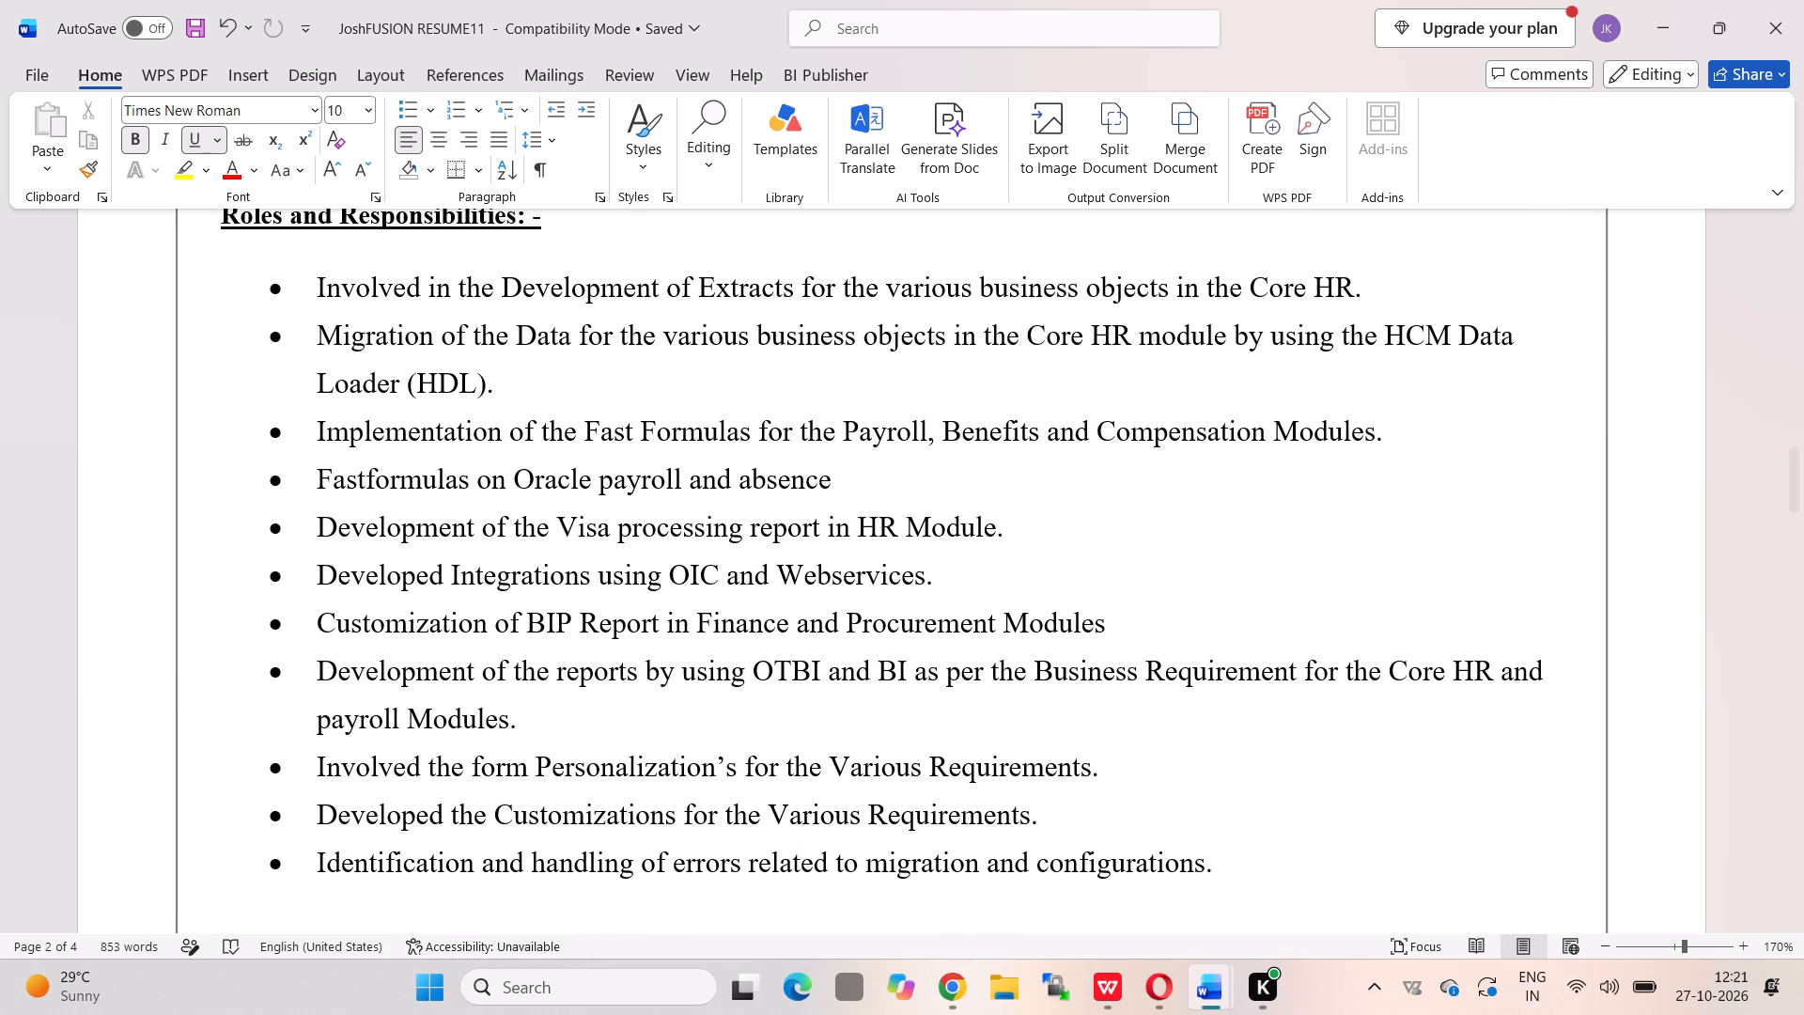
scroll(1179, 554, down, 5)
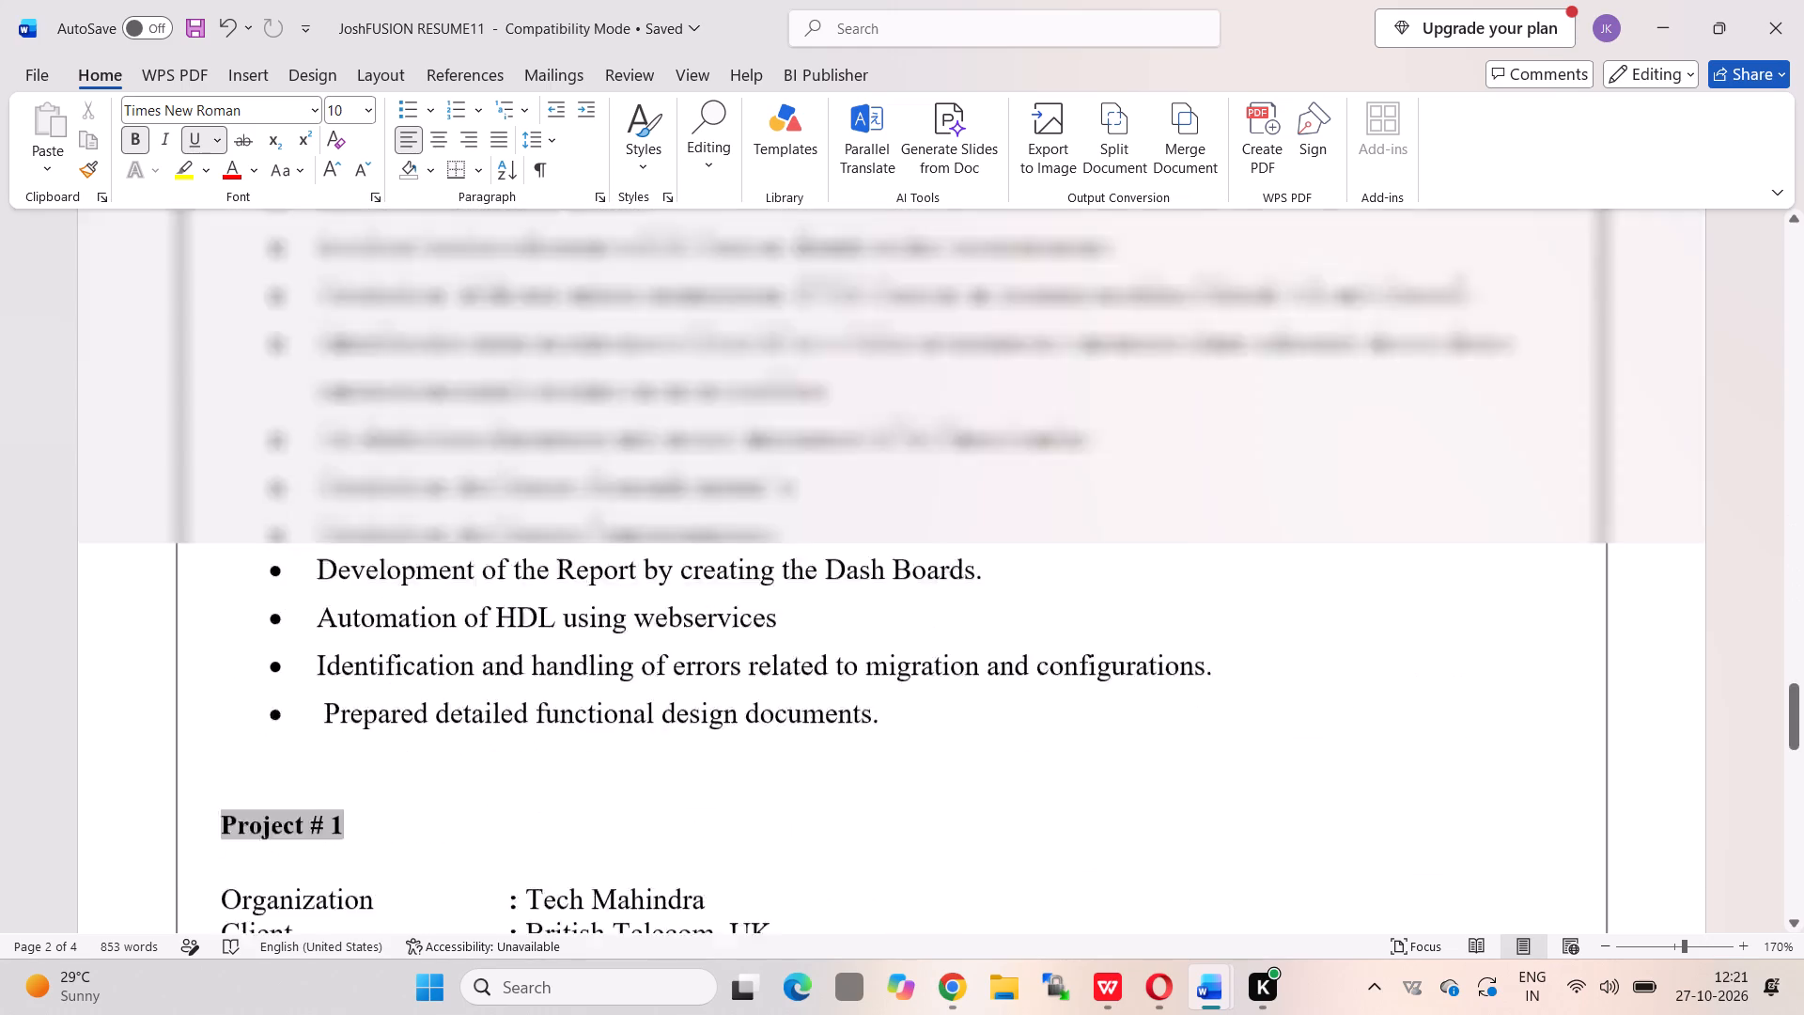
scroll(1179, 554, down, 7)
scroll(1179, 554, up, 2)
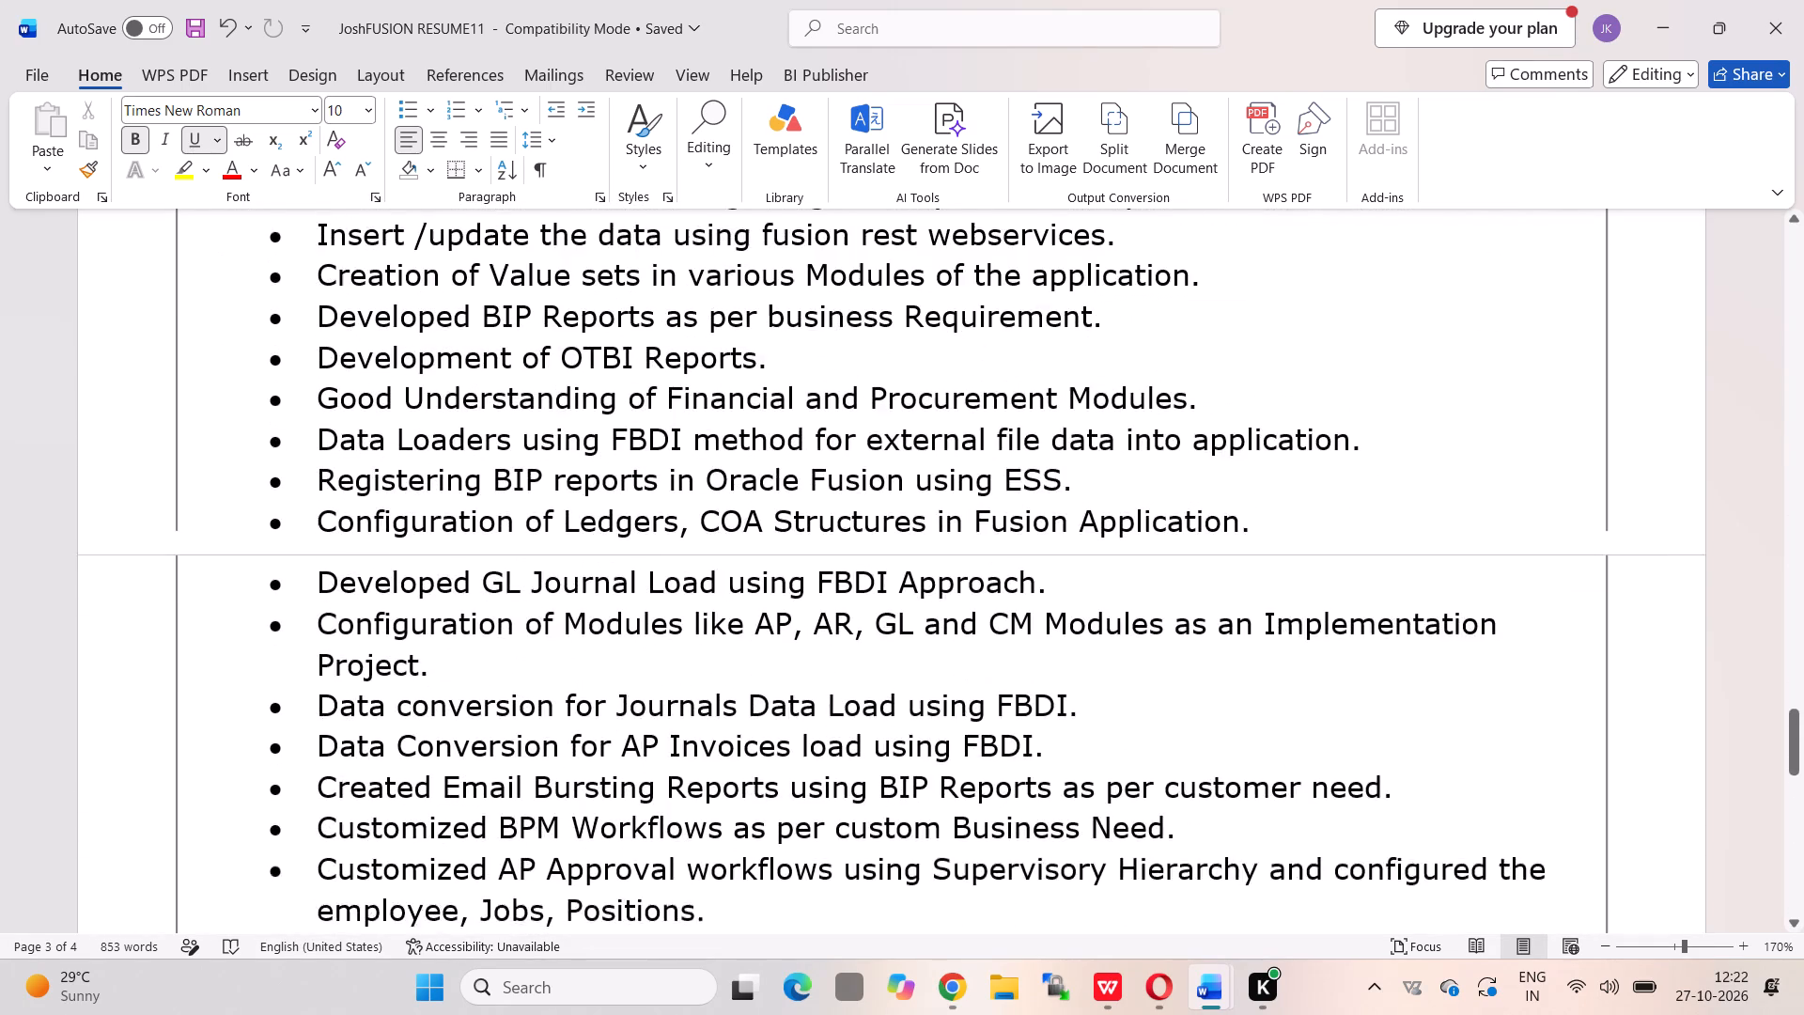
scroll(1179, 554, up, 4)
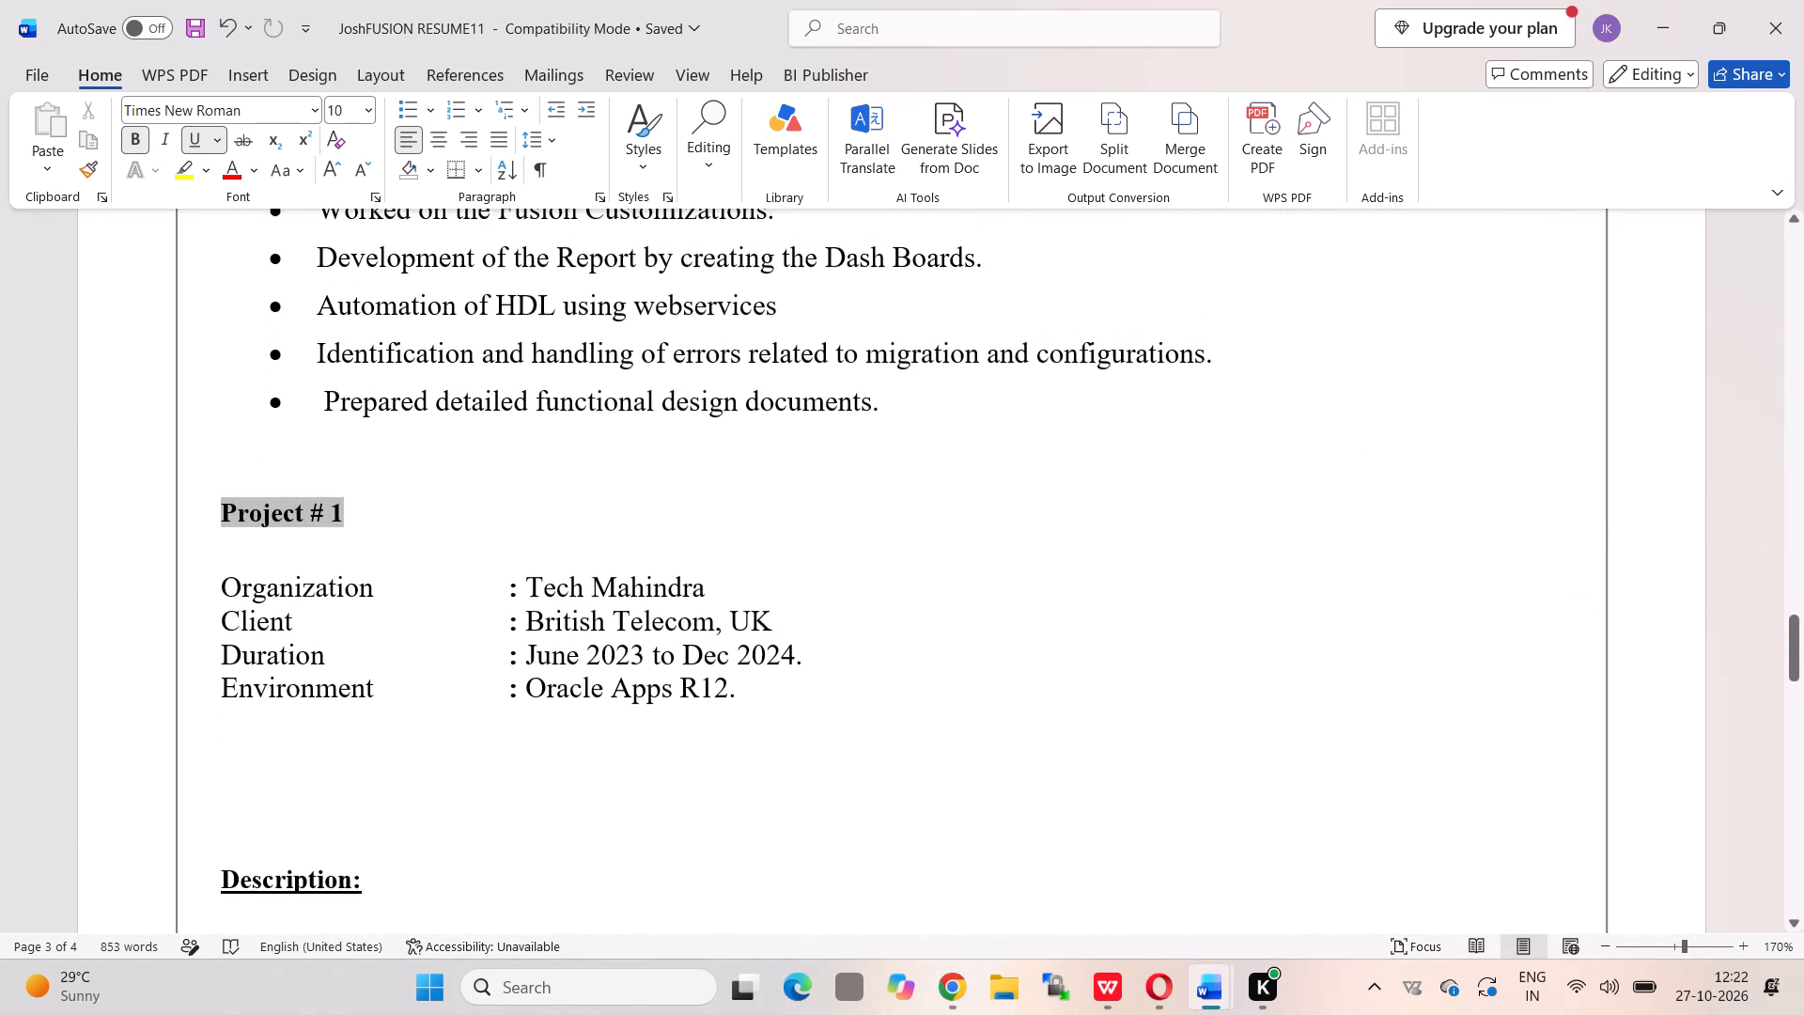
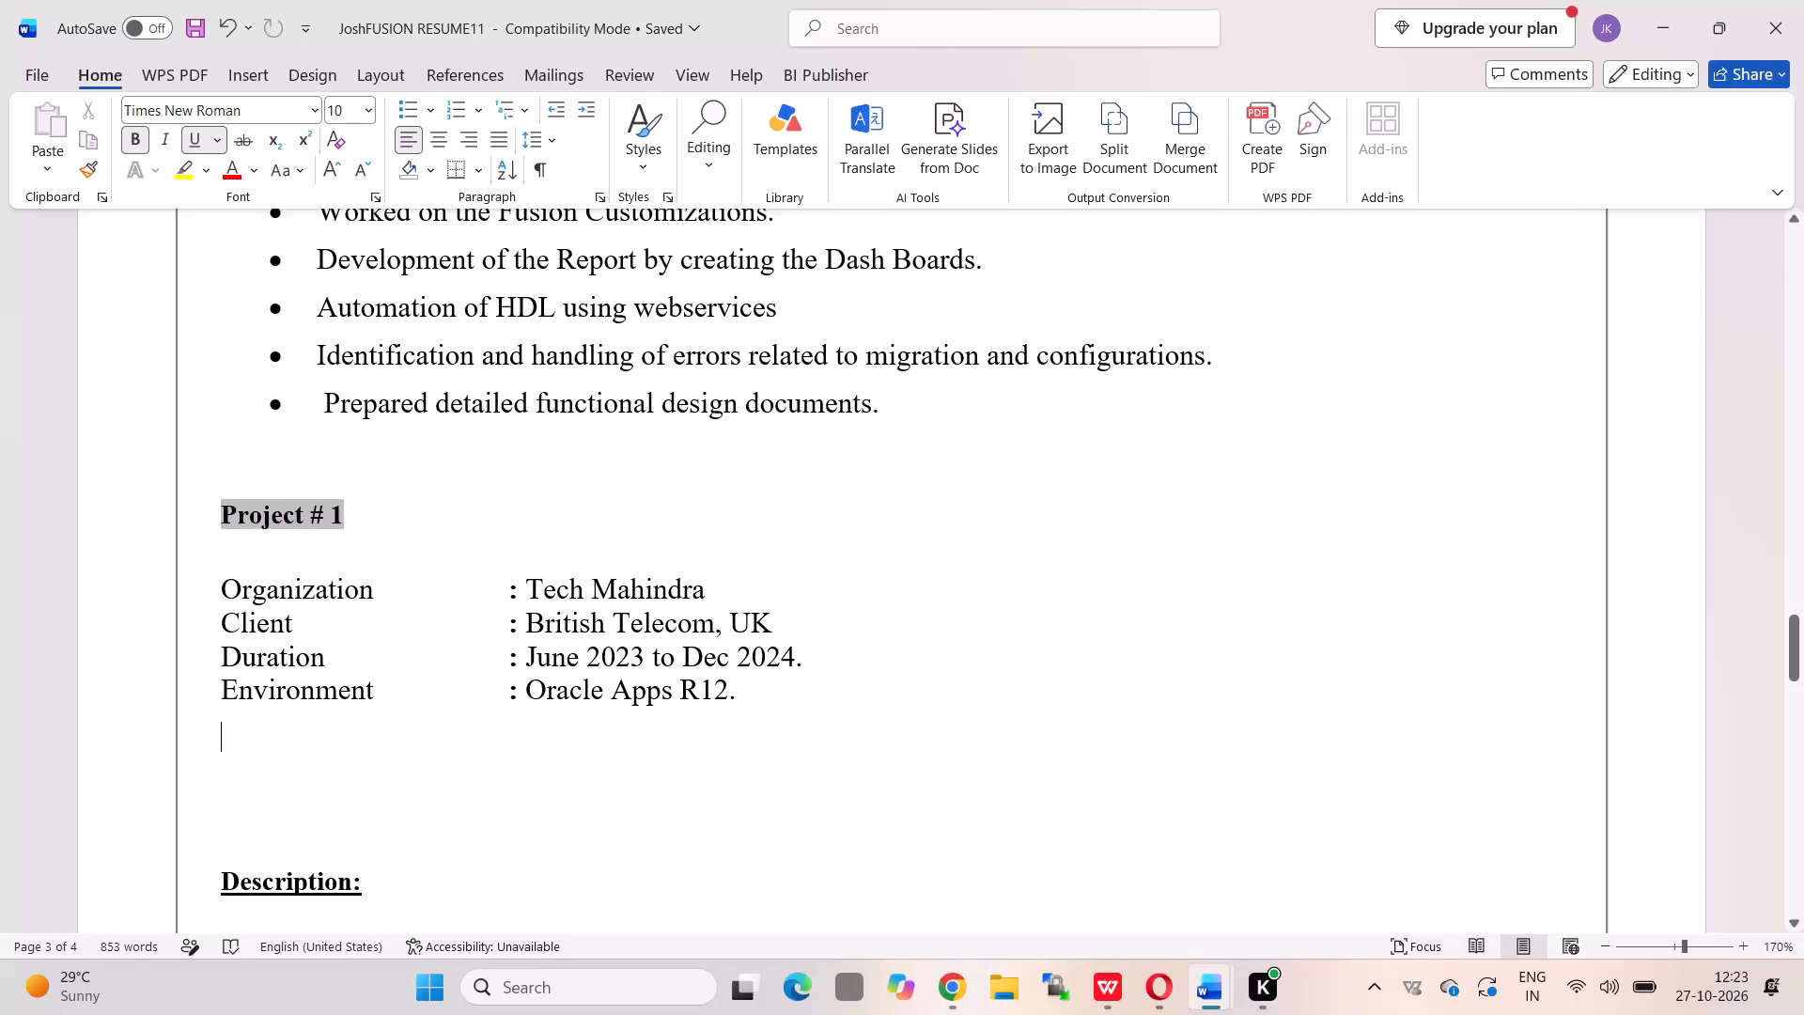
Review the resume backwards from the Project # 1 details through Projects # 2 and # 3 to the professional summary points.
click(740, 692)
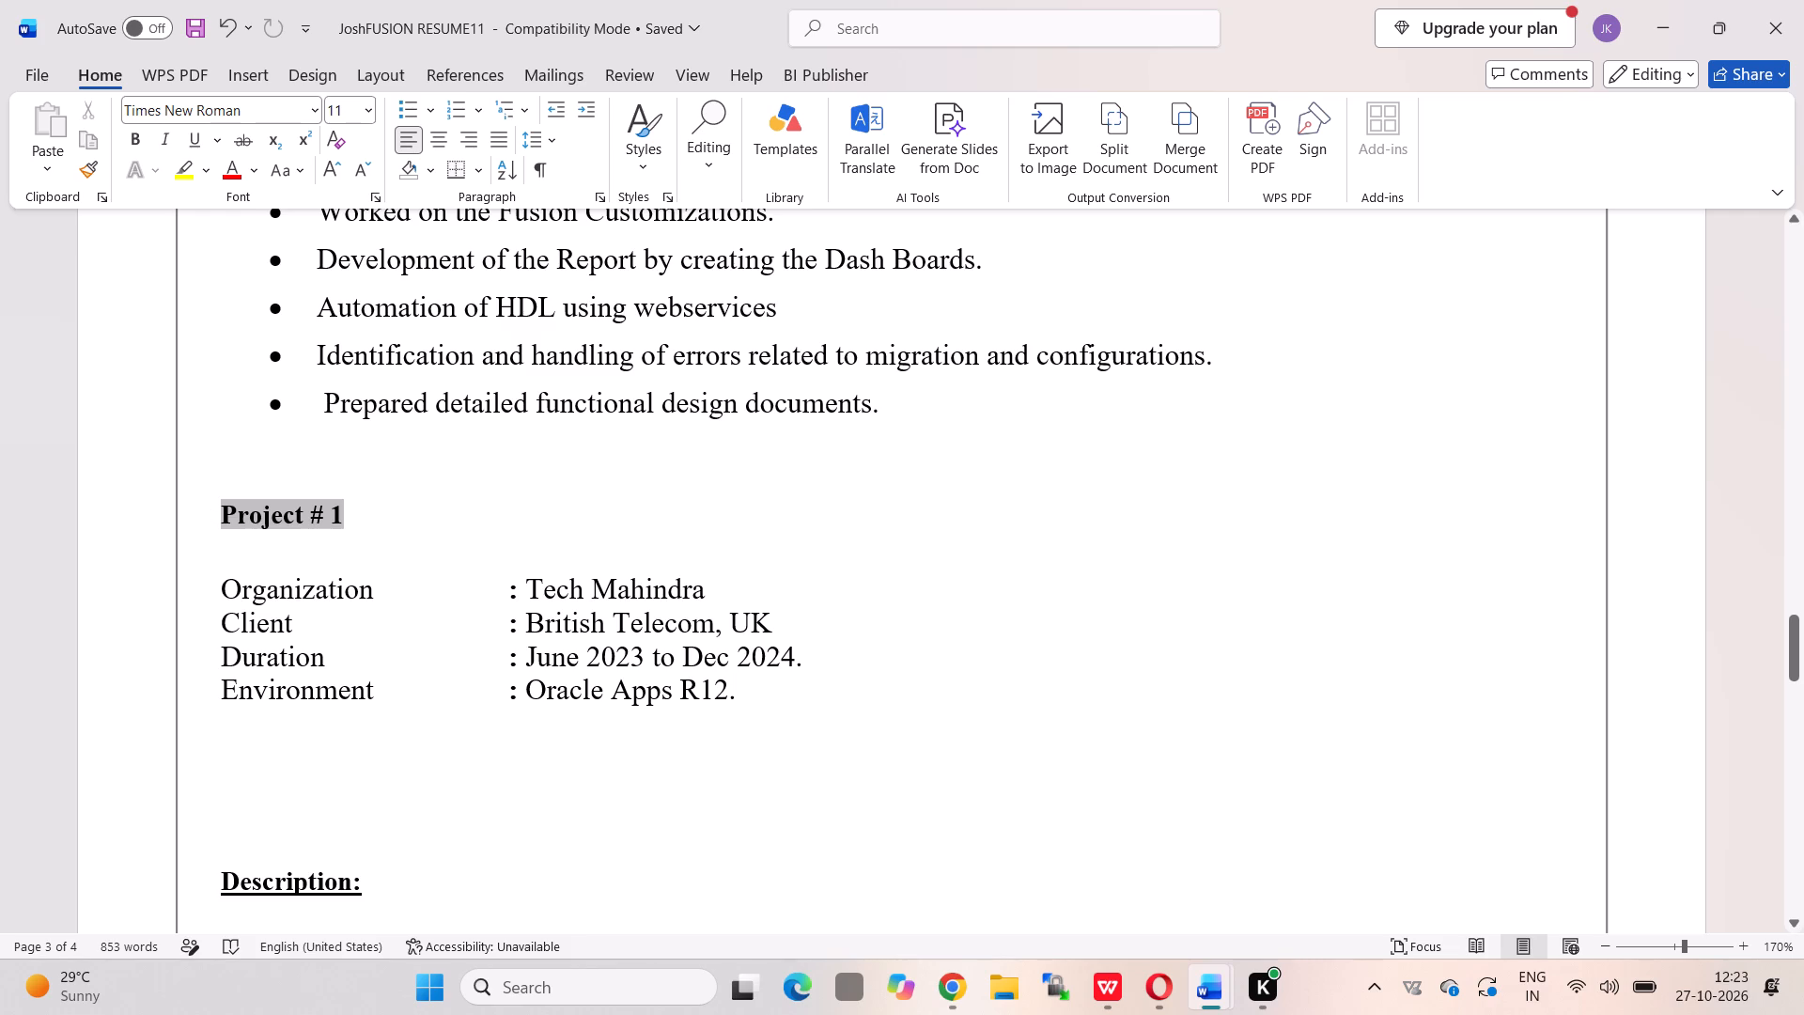
click(746, 699)
scroll(759, 692, up, 2)
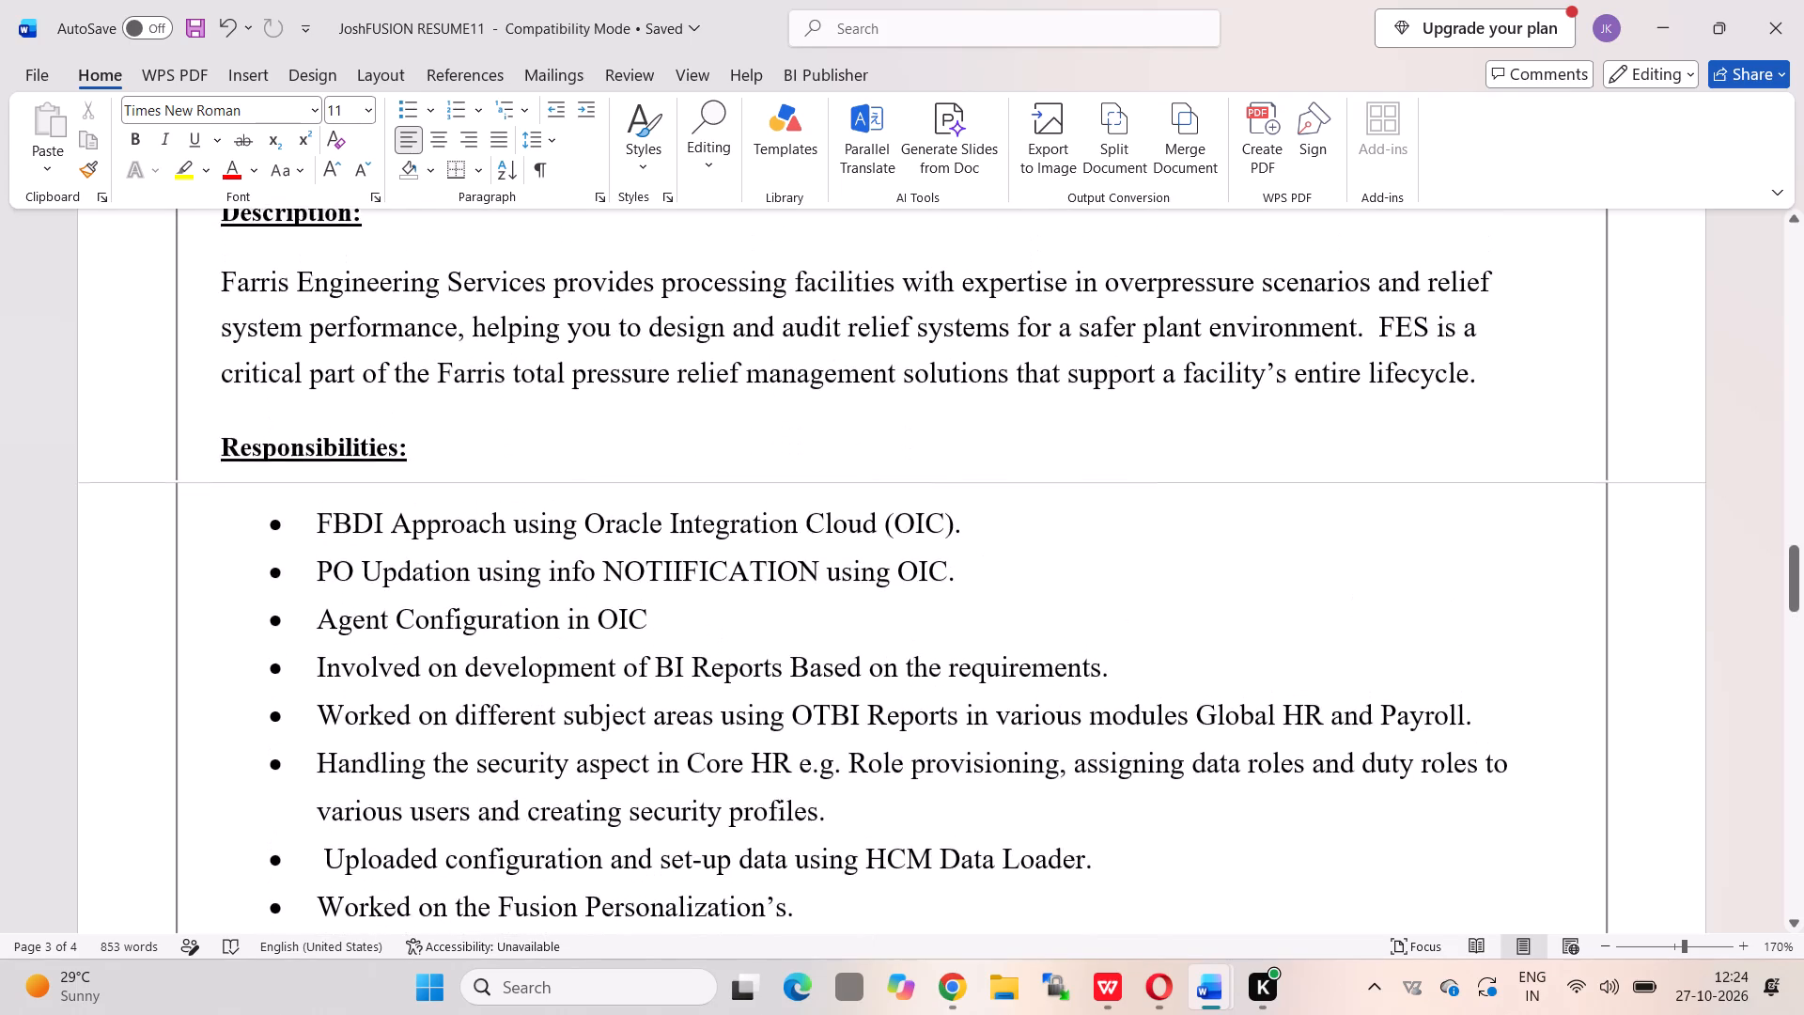
scroll(759, 692, up, 2)
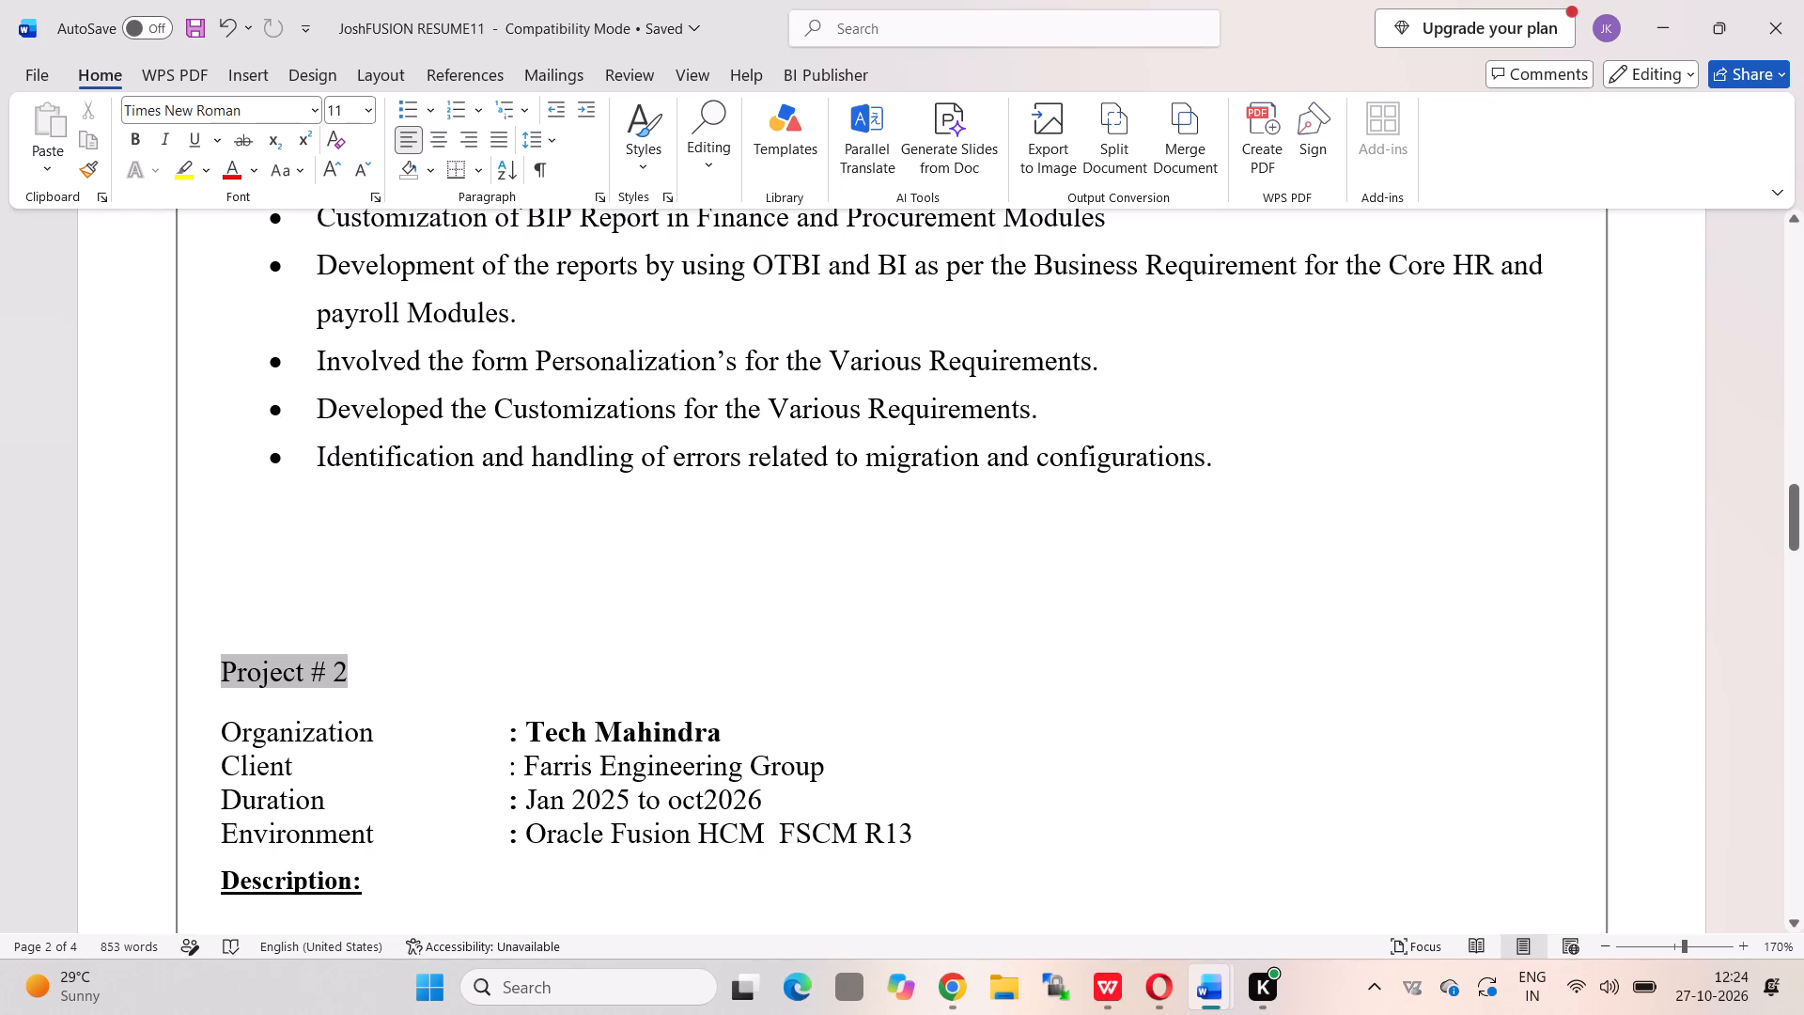
scroll(723, 862, up, 1)
scroll(723, 862, right, 1)
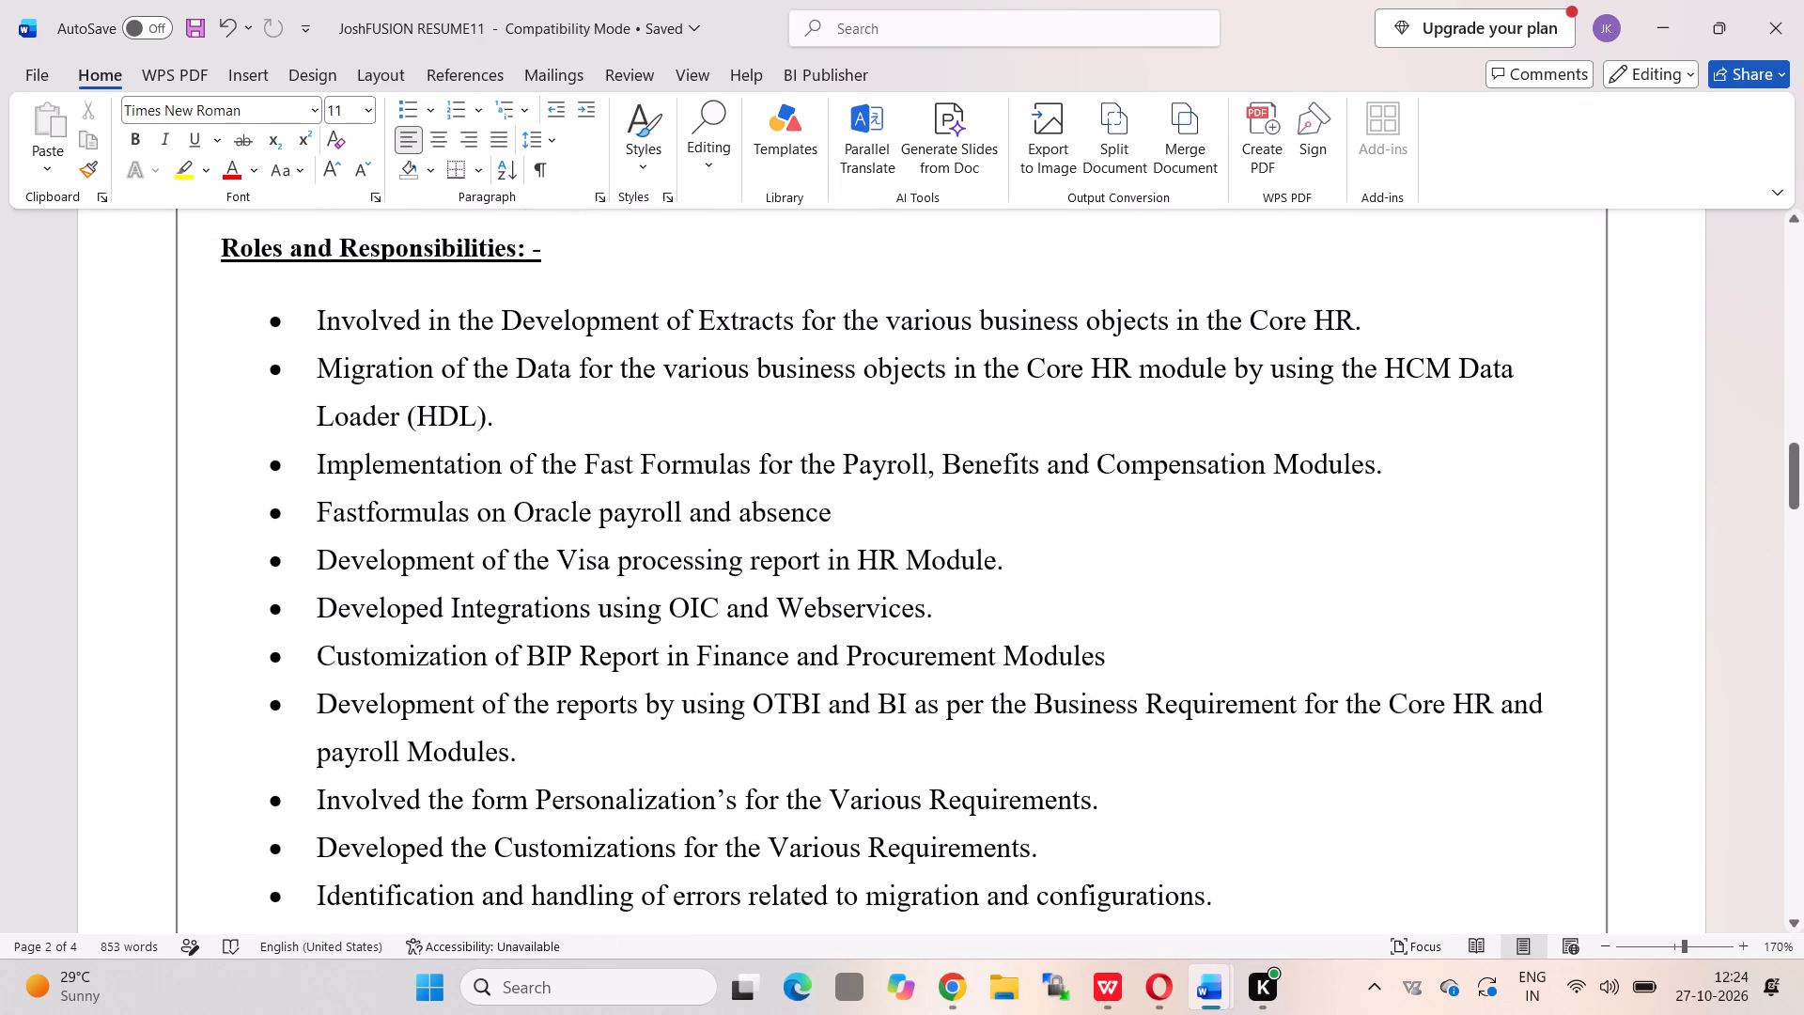
scroll(723, 862, right, 1)
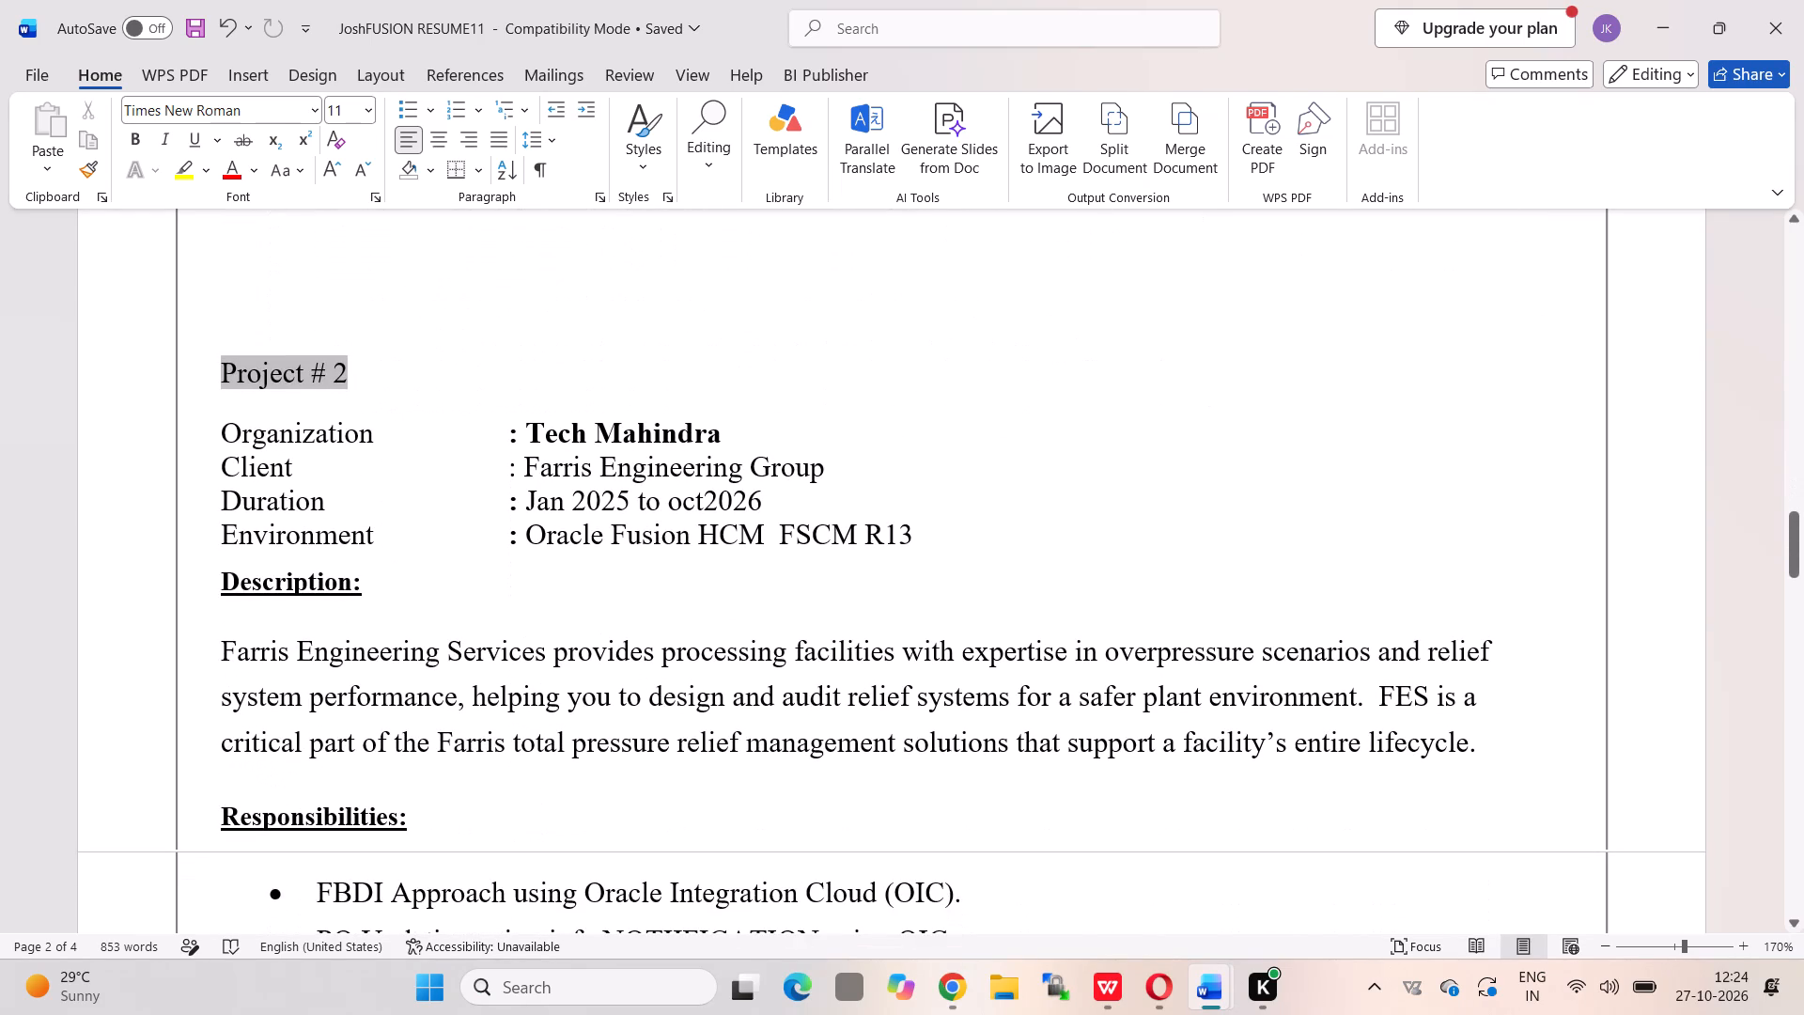
scroll(723, 862, up, 6)
scroll(723, 862, down, 1)
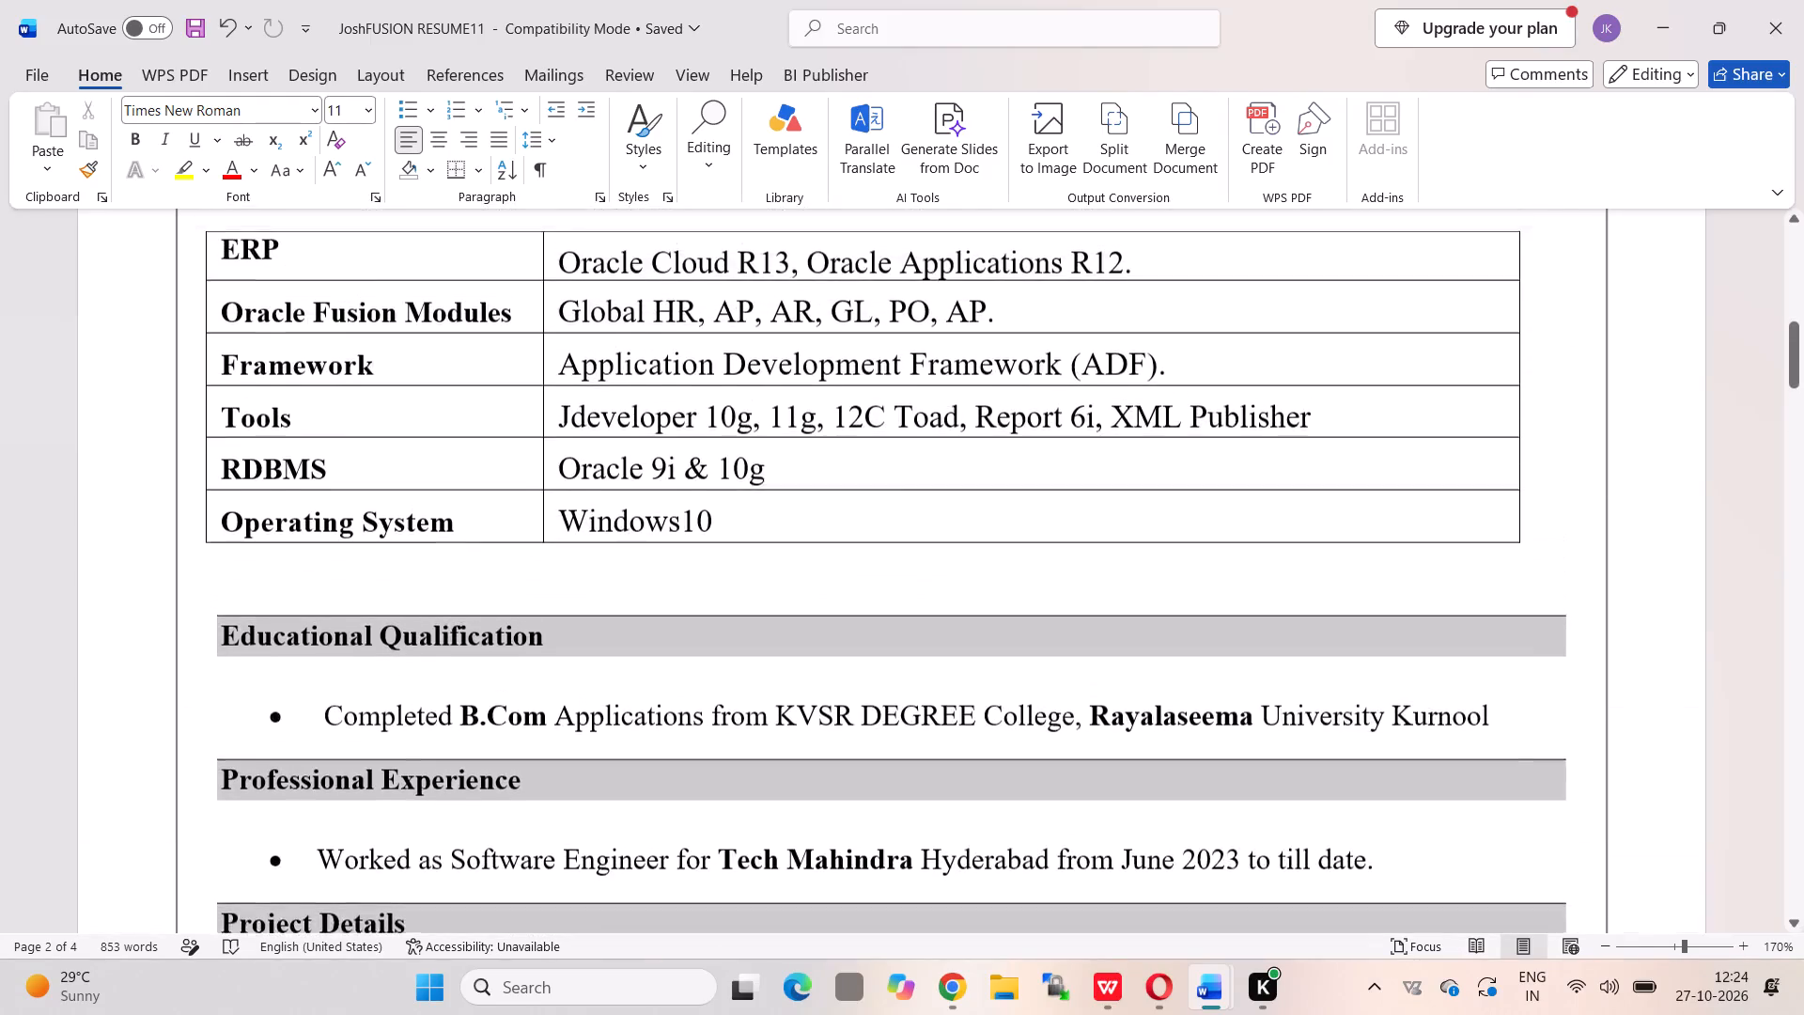
scroll(723, 862, down, 1)
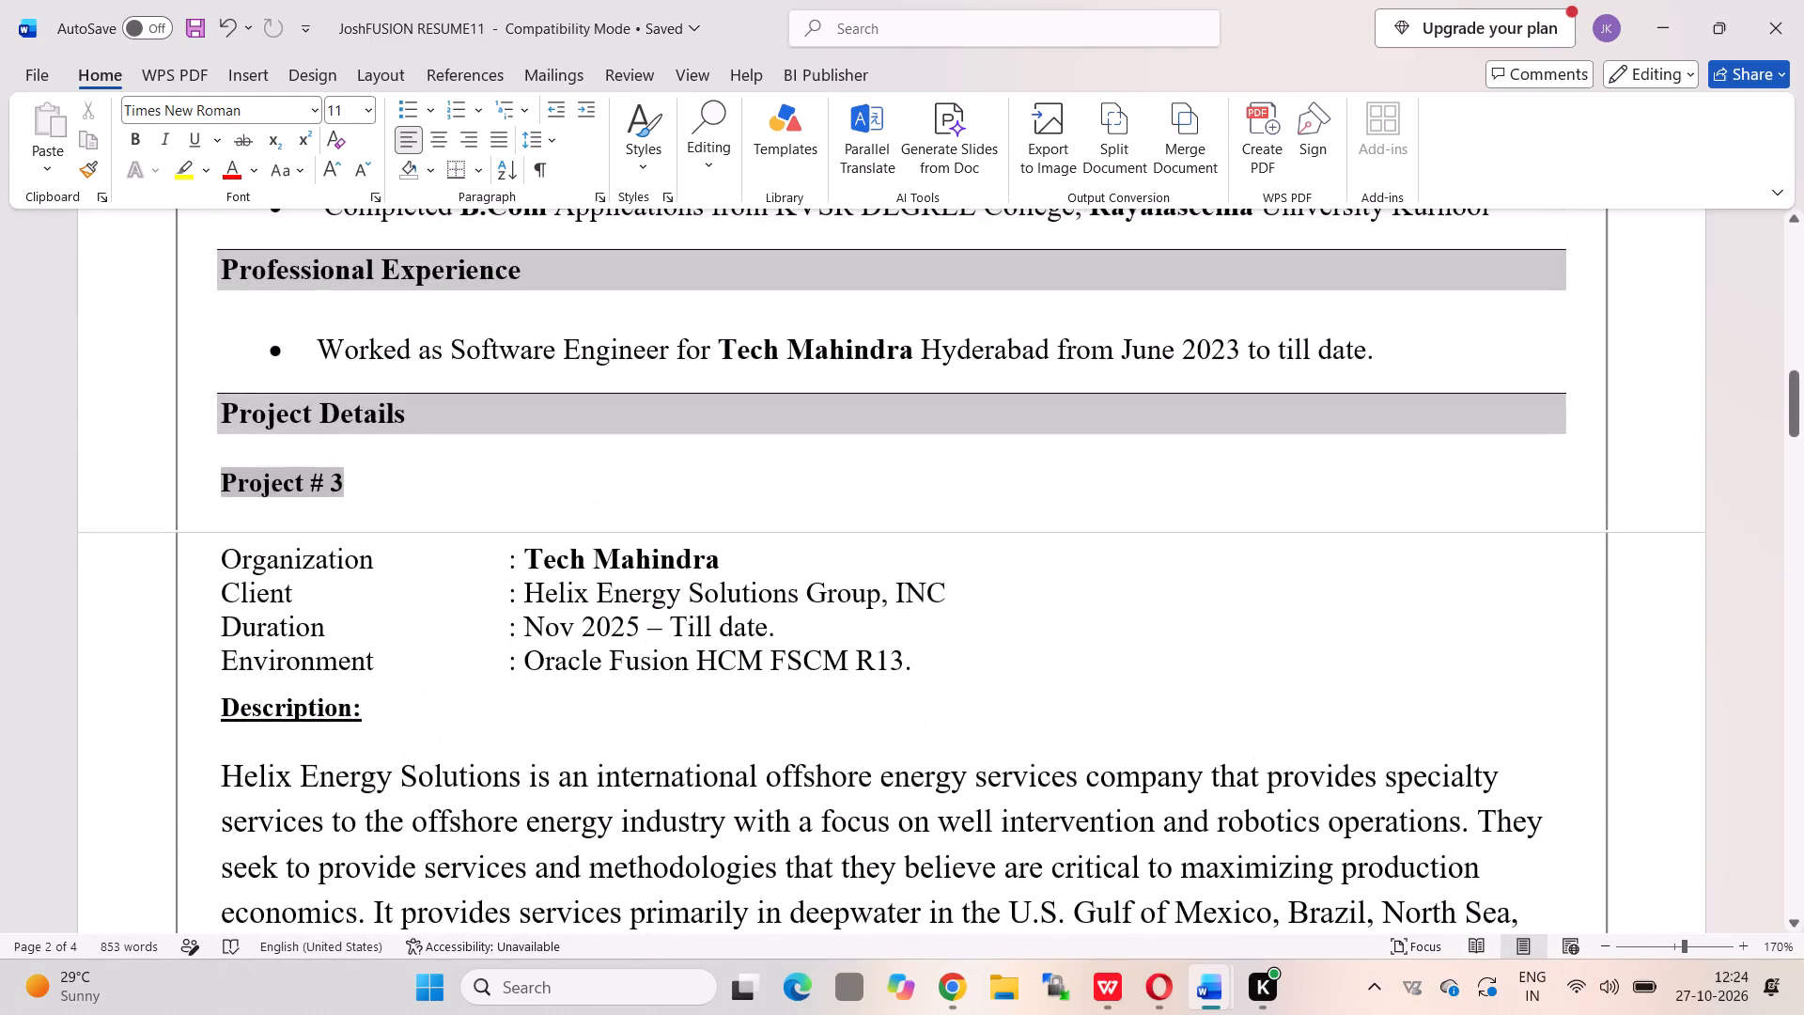
scroll(723, 862, up, 5)
scroll(723, 862, down, 3)
scroll(723, 862, up, 1)
scroll(723, 862, down, 1)
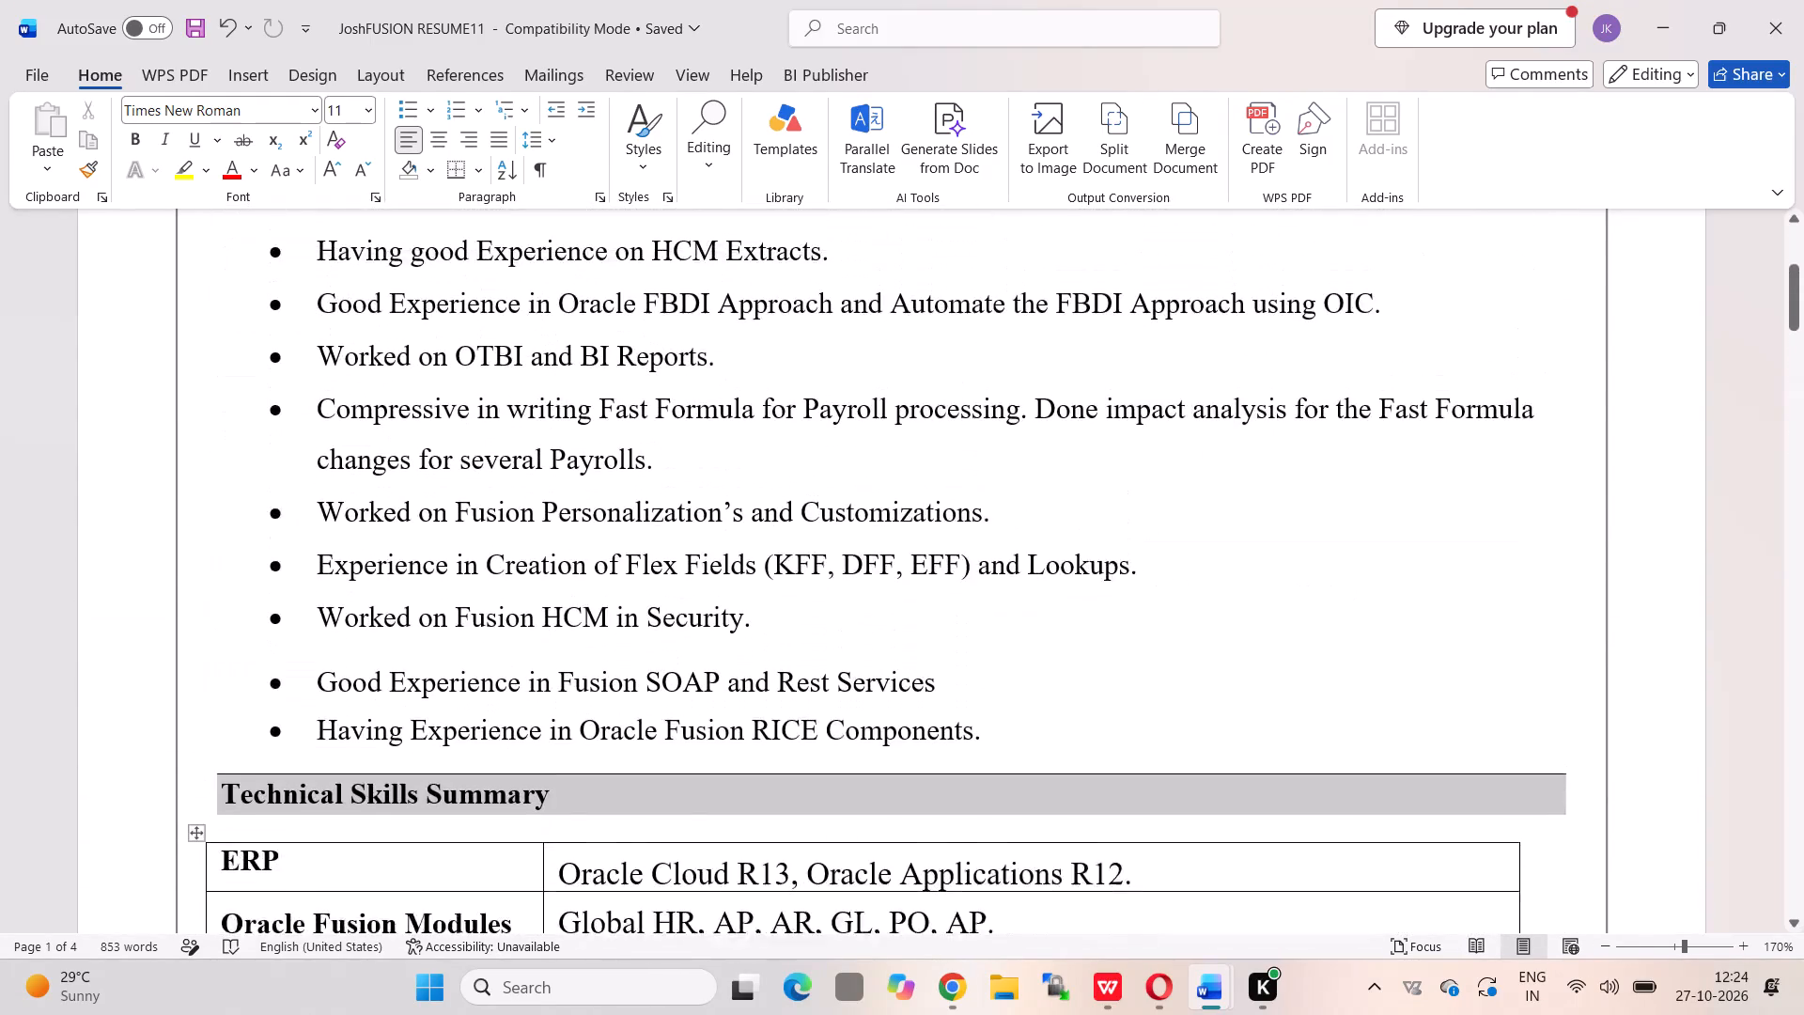
Examine the Technical Skills Summary table and the Educational Qualification and Professional Experience sections.
scroll(723, 862, down, 3)
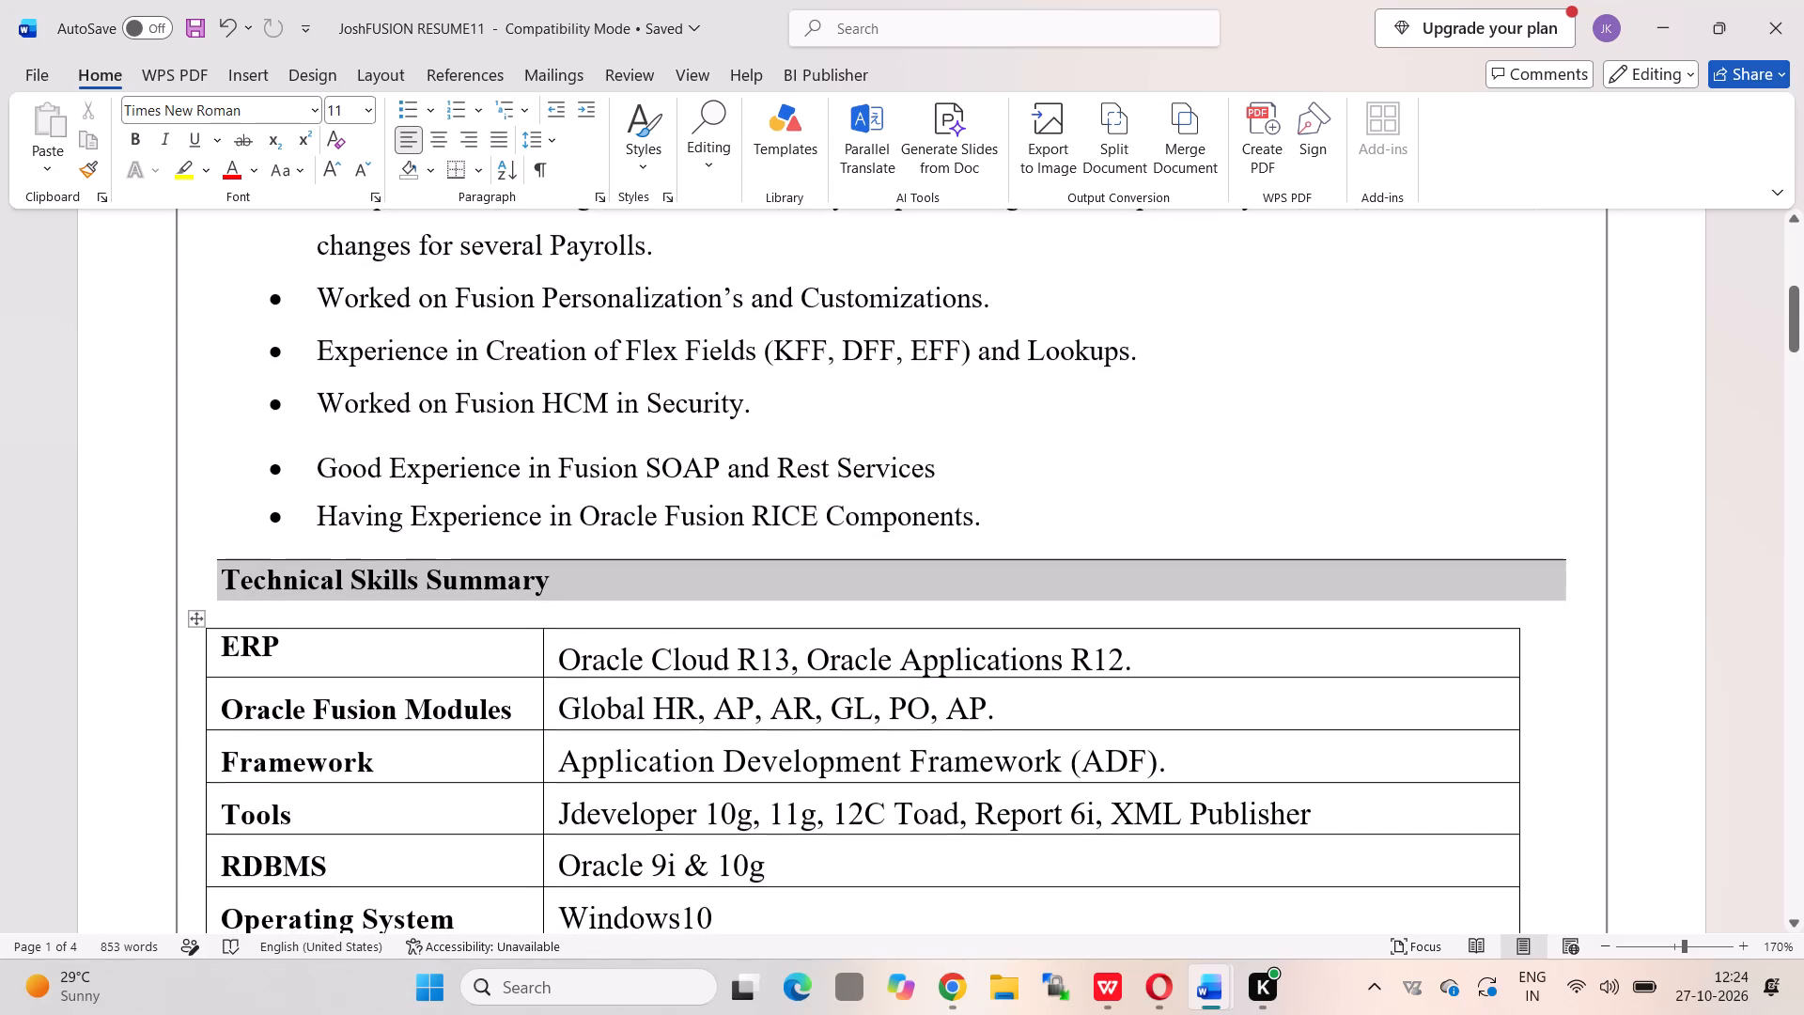
scroll(723, 862, down, 3)
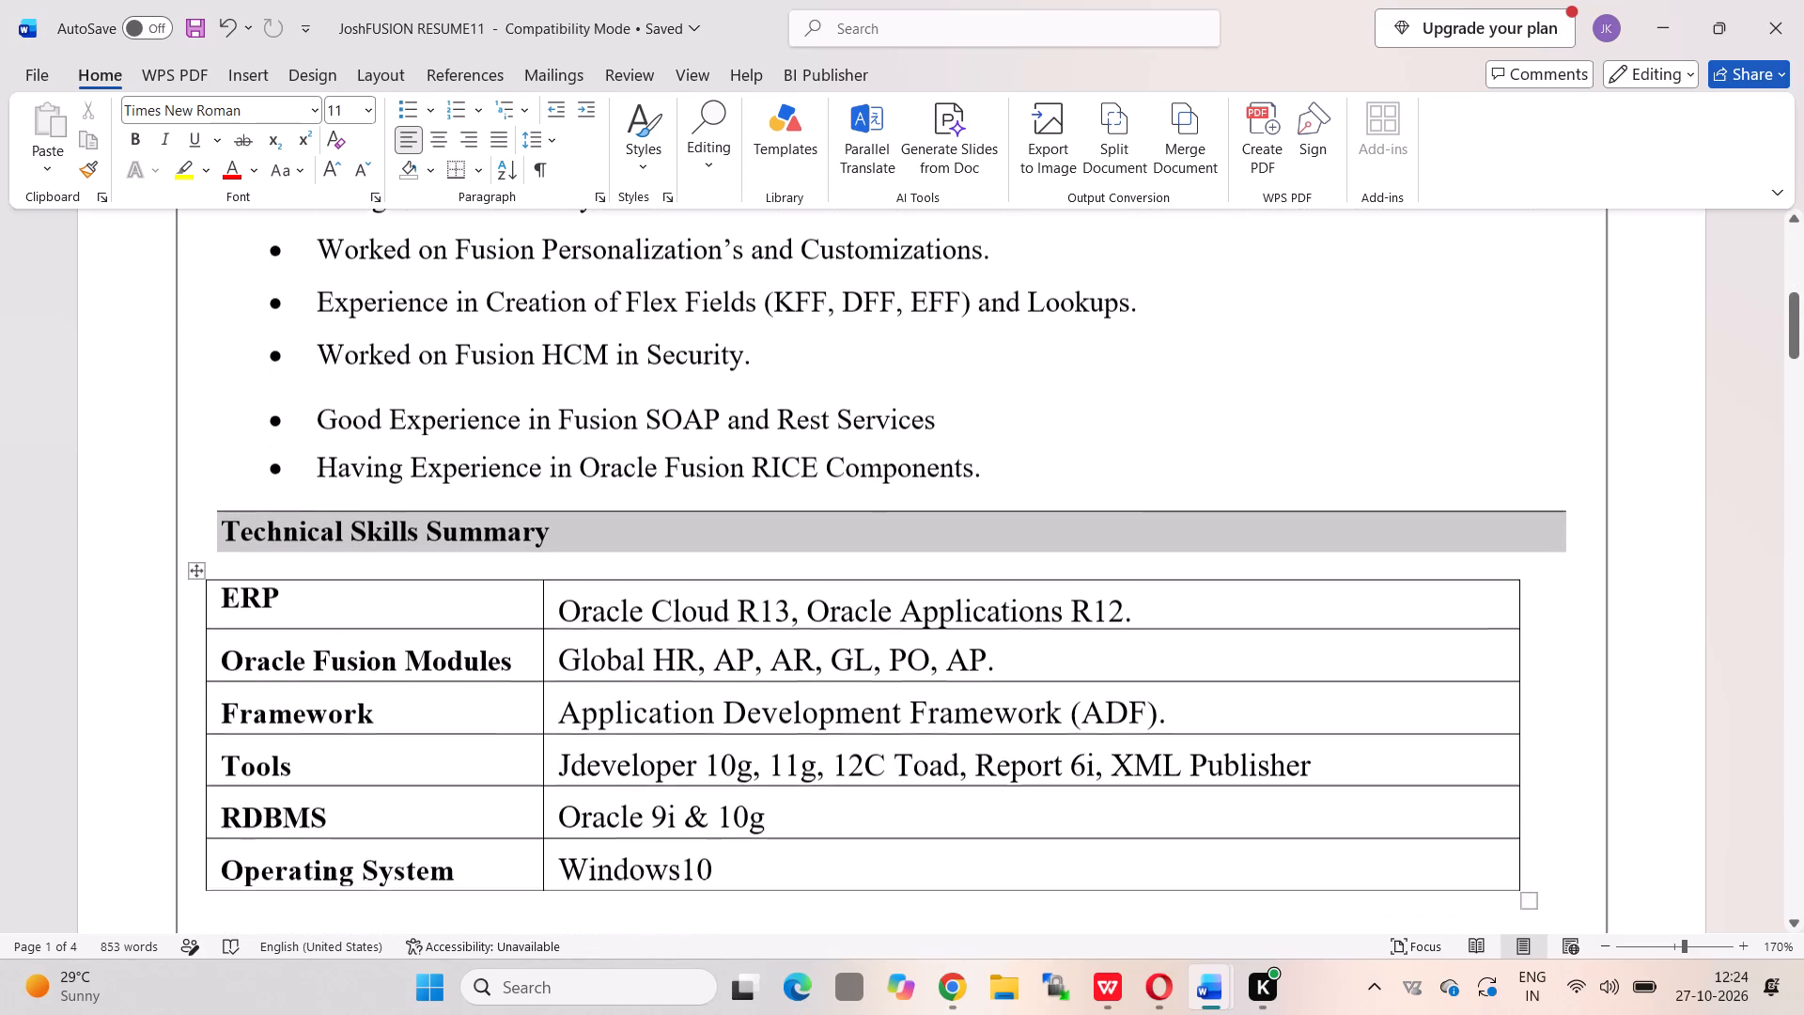
scroll(723, 862, down, 2)
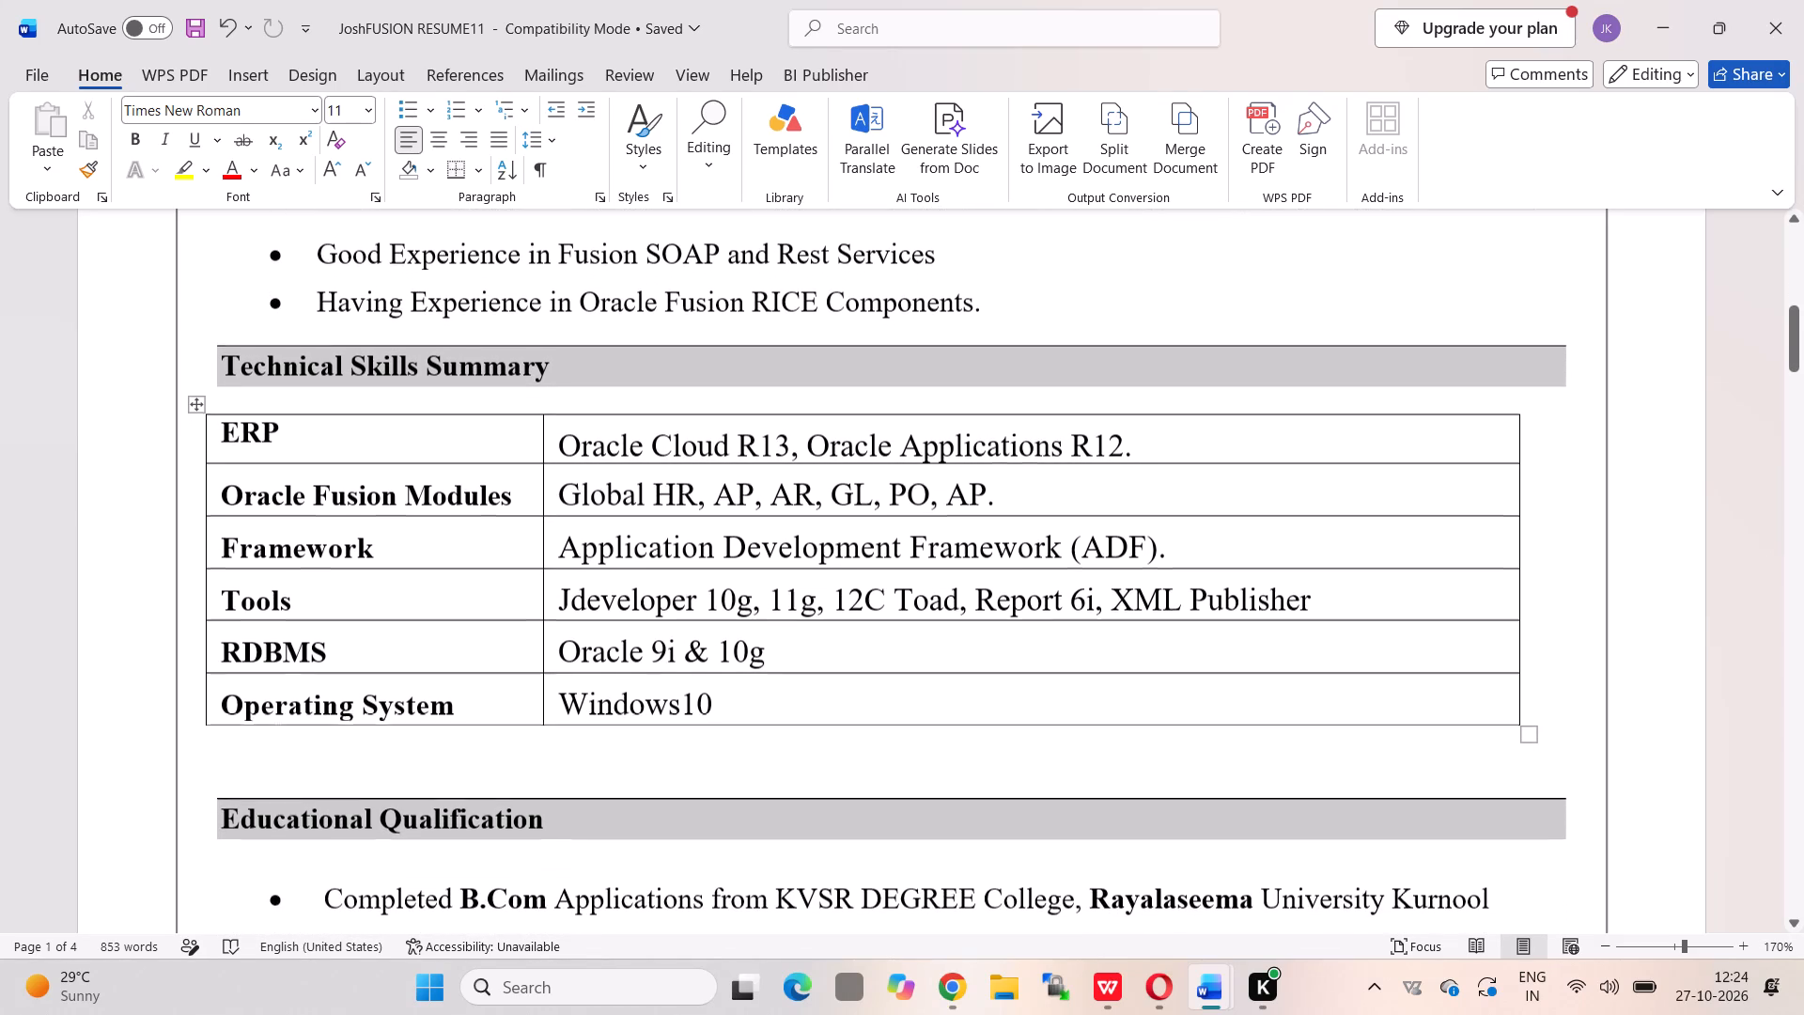
scroll(723, 862, down, 5)
scroll(723, 862, up, 1)
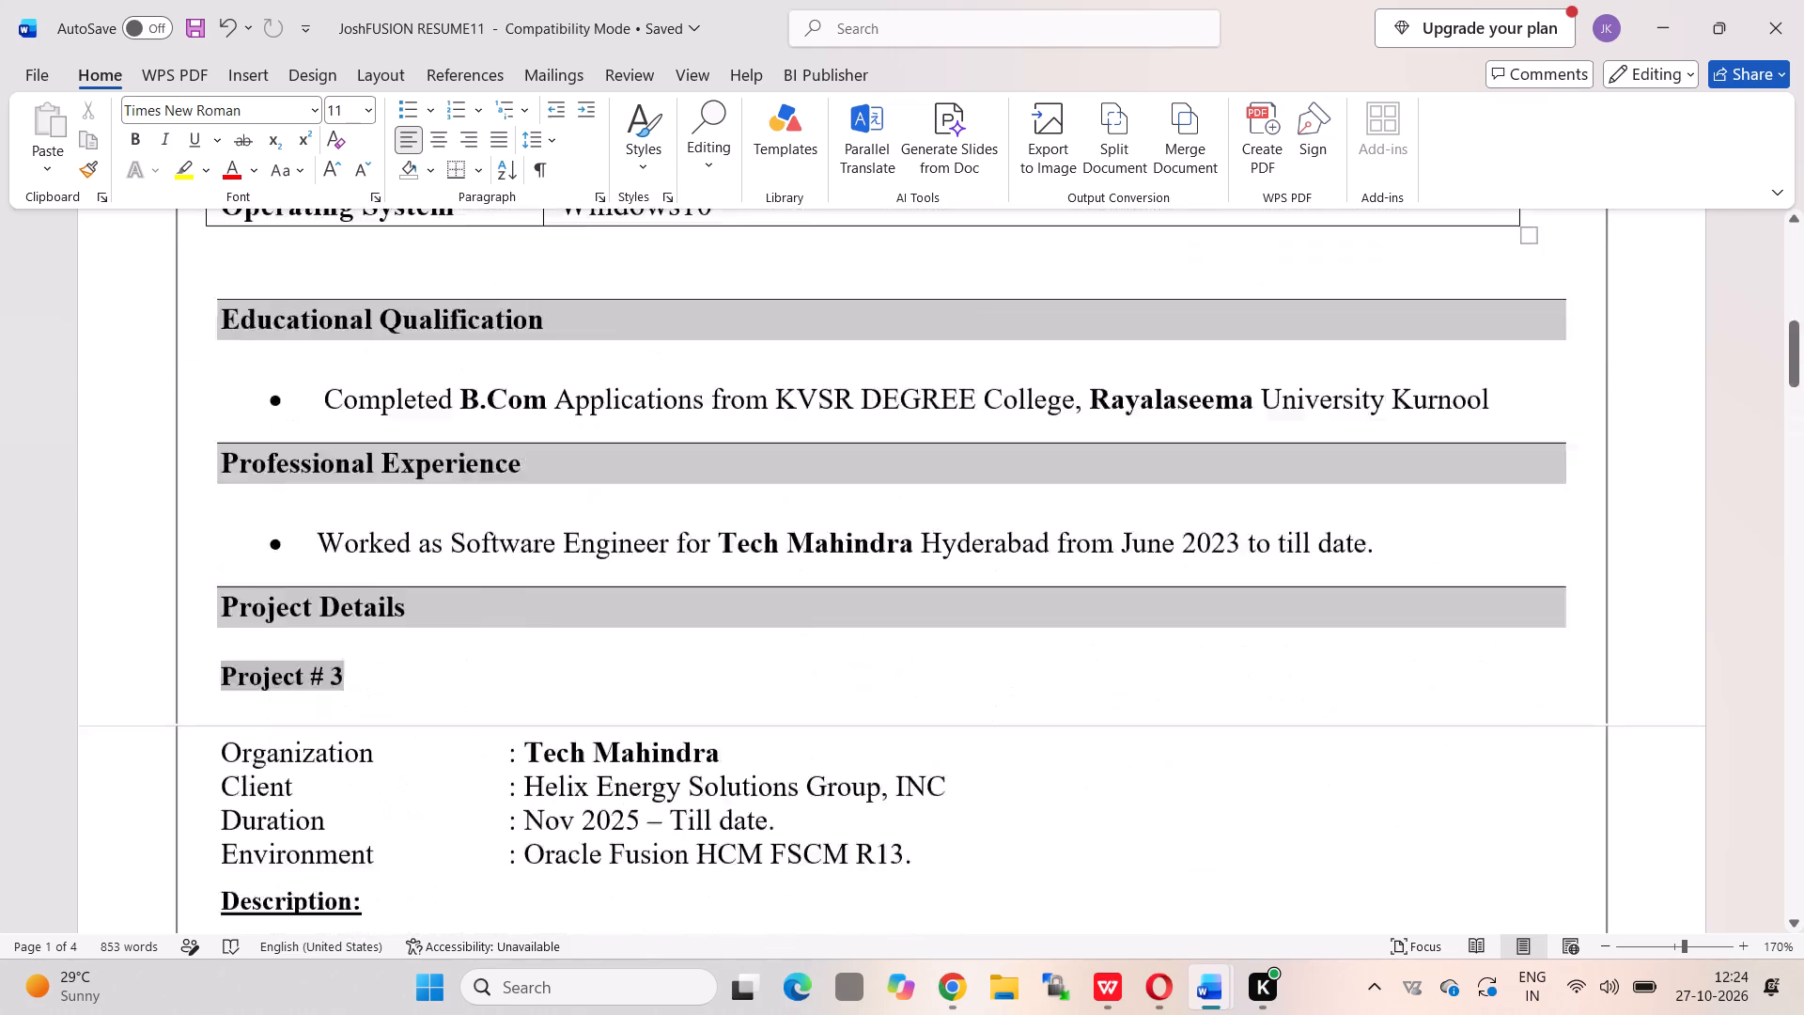
scroll(723, 862, up, 1)
Check the client, duration, environment and responsibilities of Projects # 3, # 2 and # 1 through to the last page, ending at Project # 1.
scroll(723, 862, down, 1)
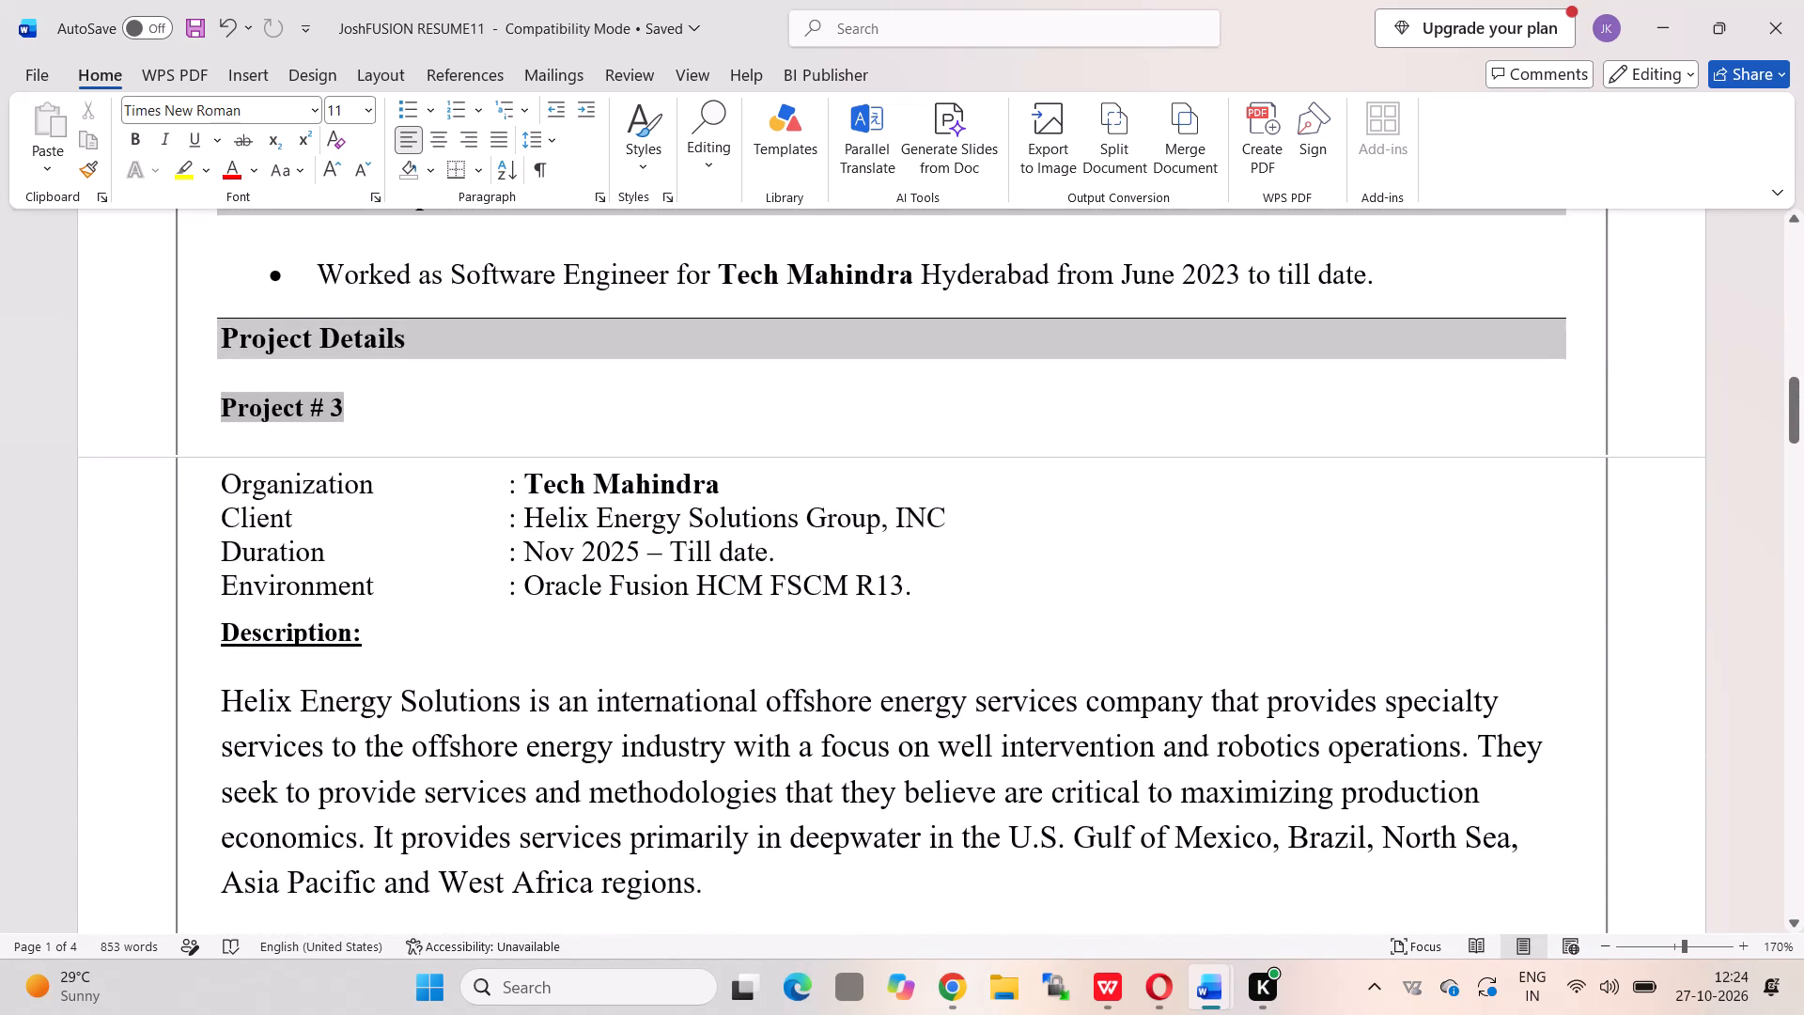
scroll(723, 862, down, 3)
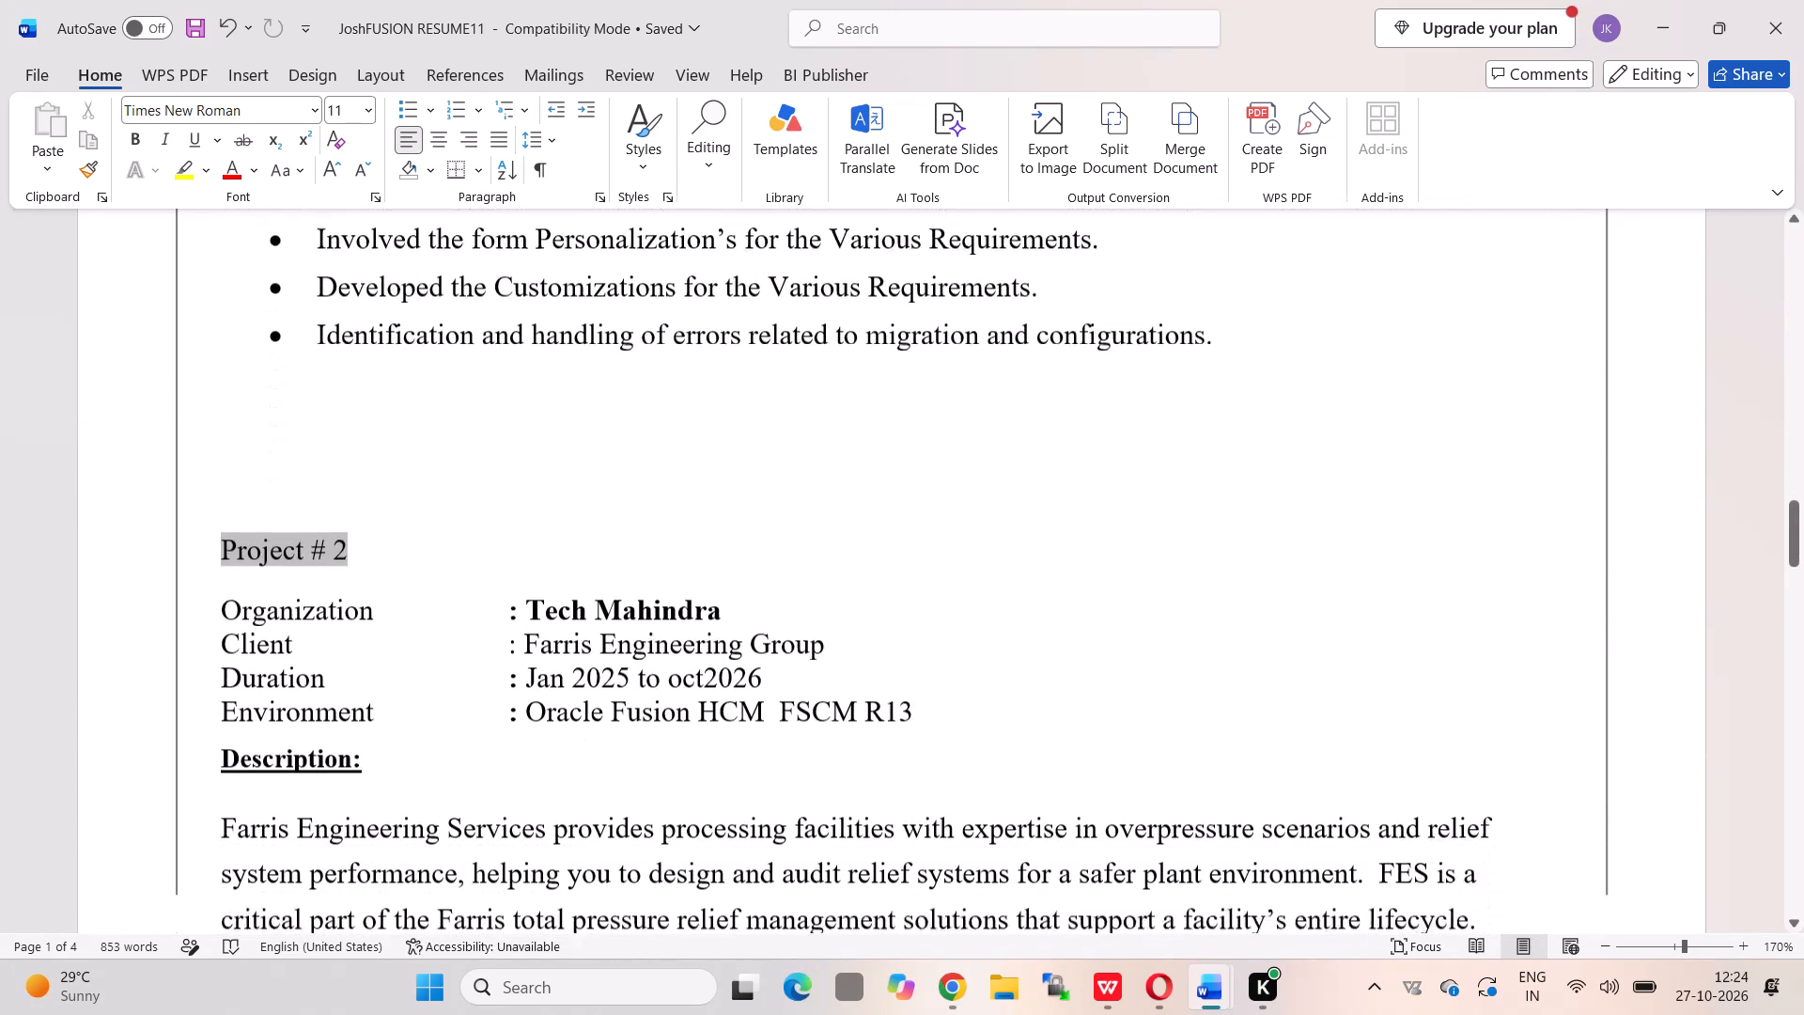
scroll(723, 862, down, 1)
scroll(716, 902, right, 1)
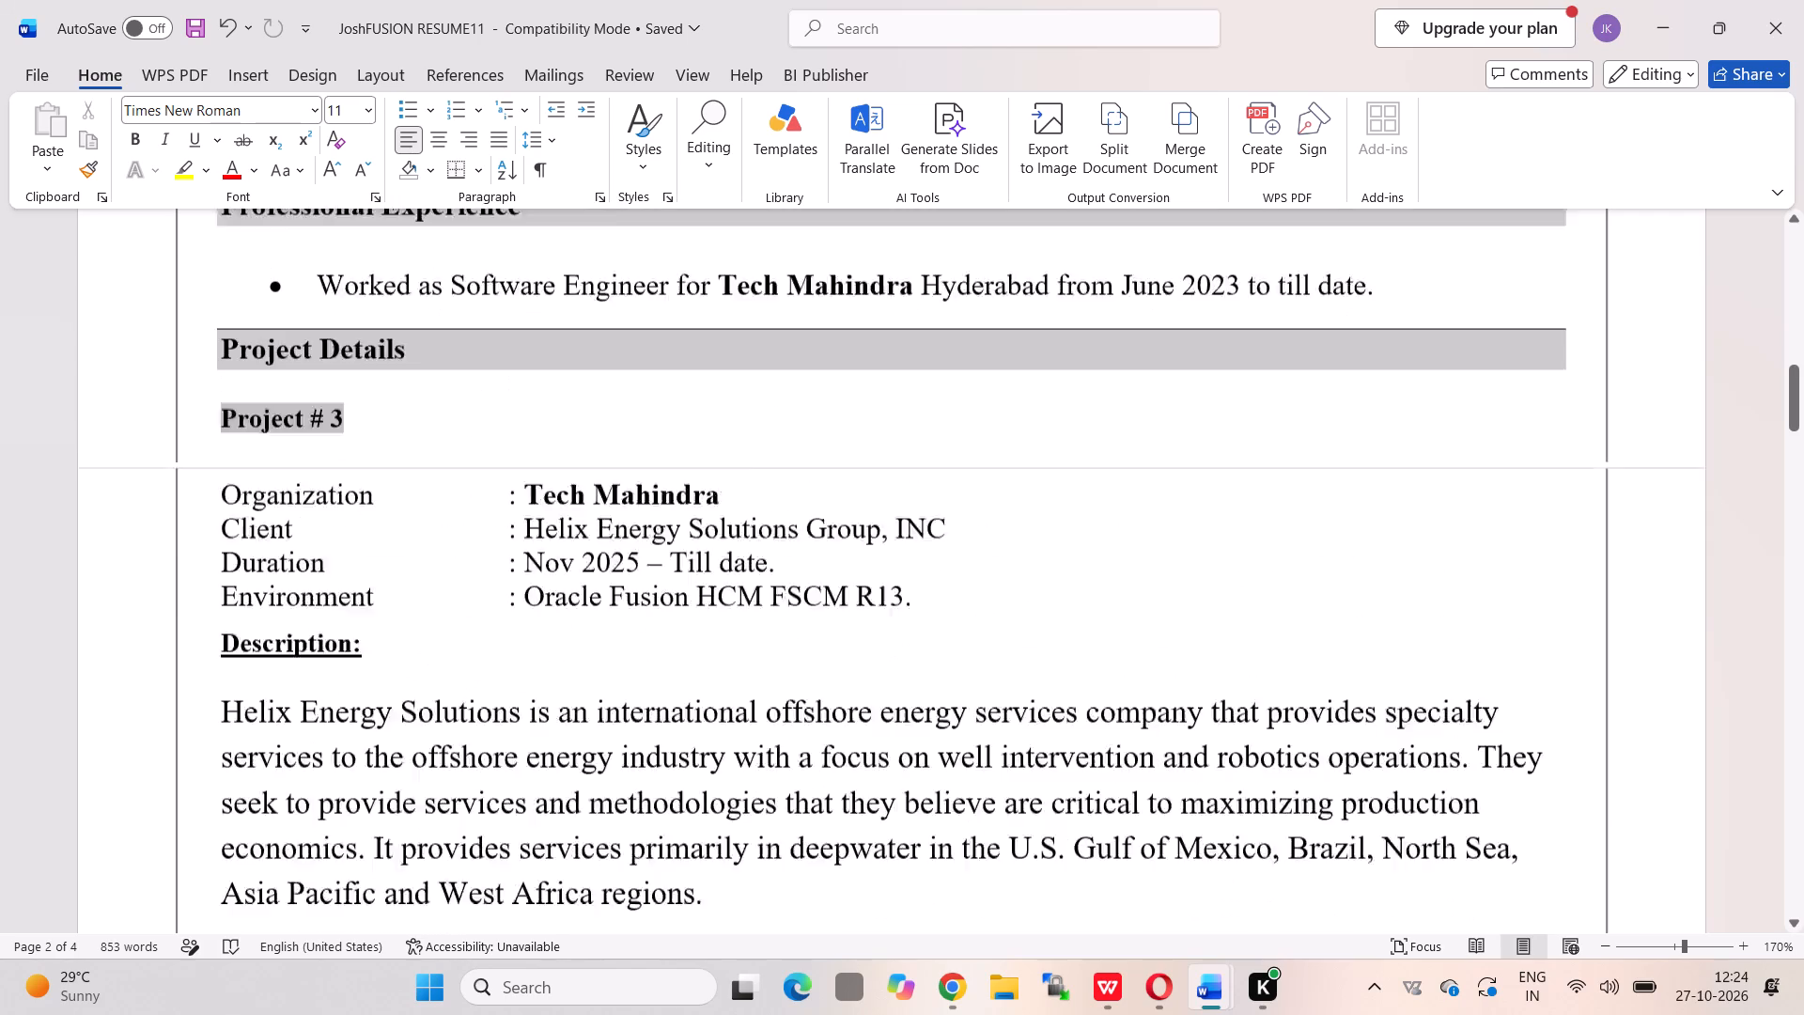
scroll(716, 902, right, 1)
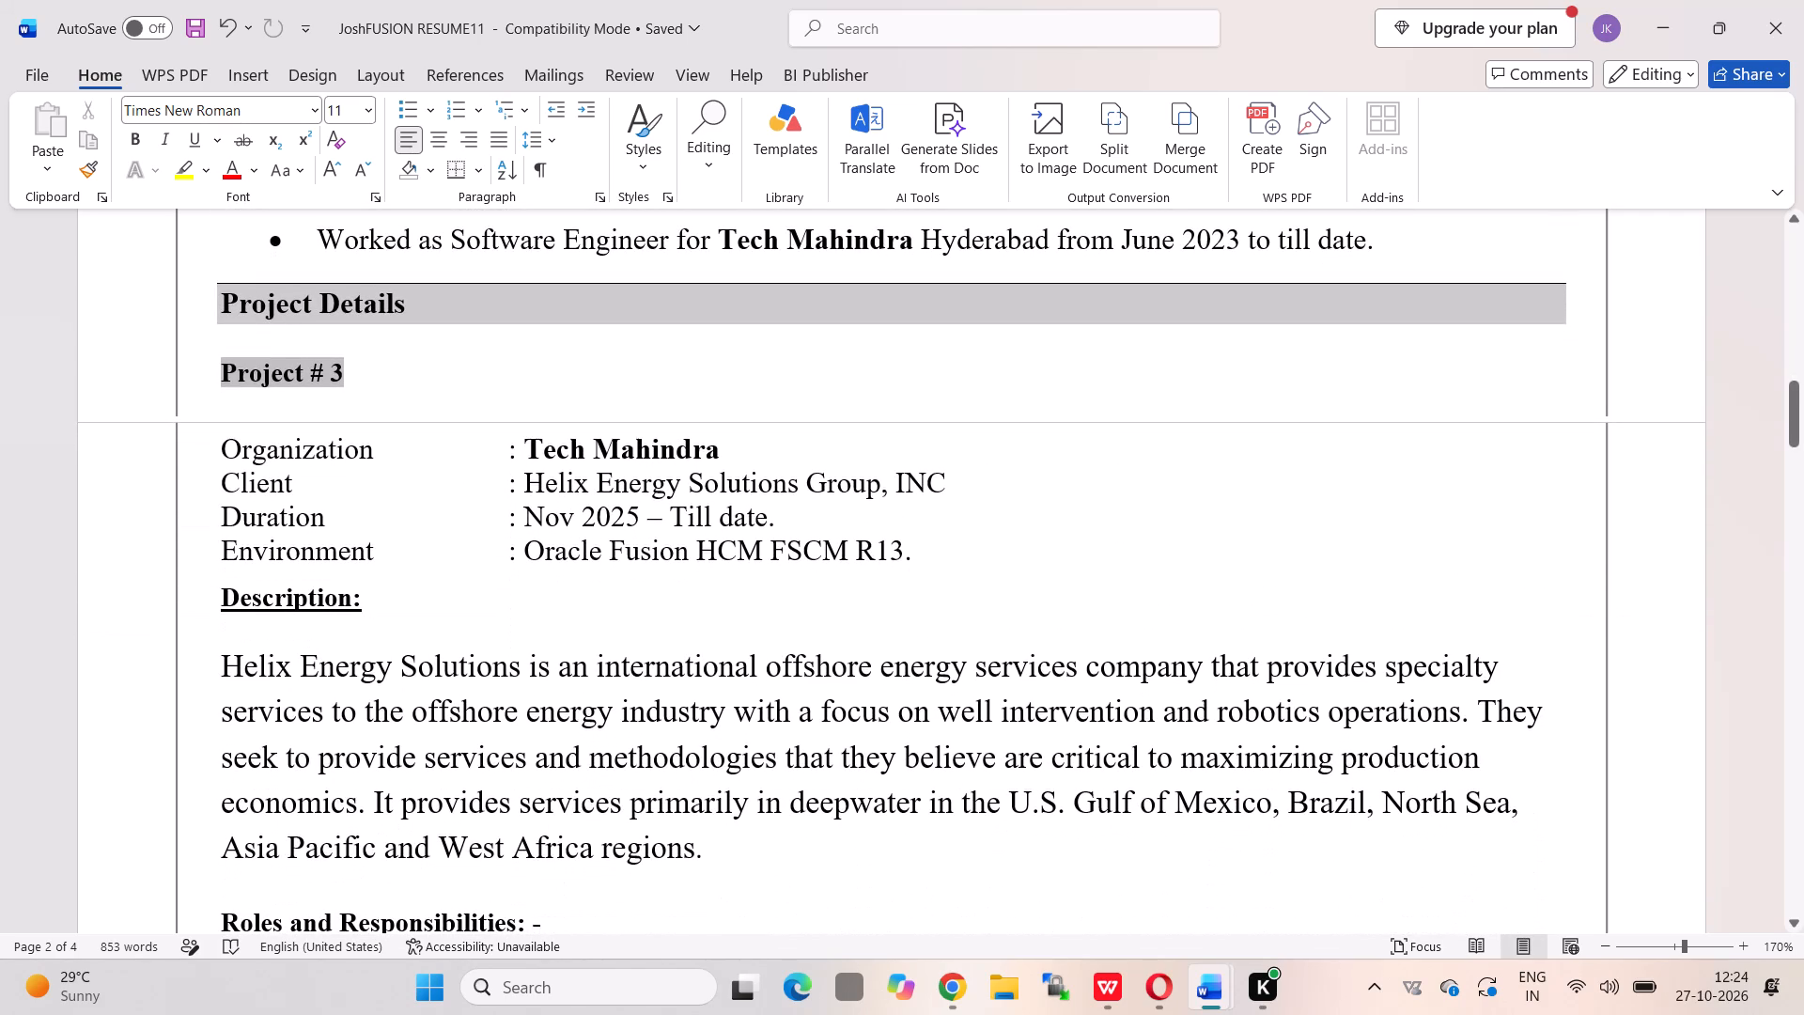
scroll(716, 902, right, 1)
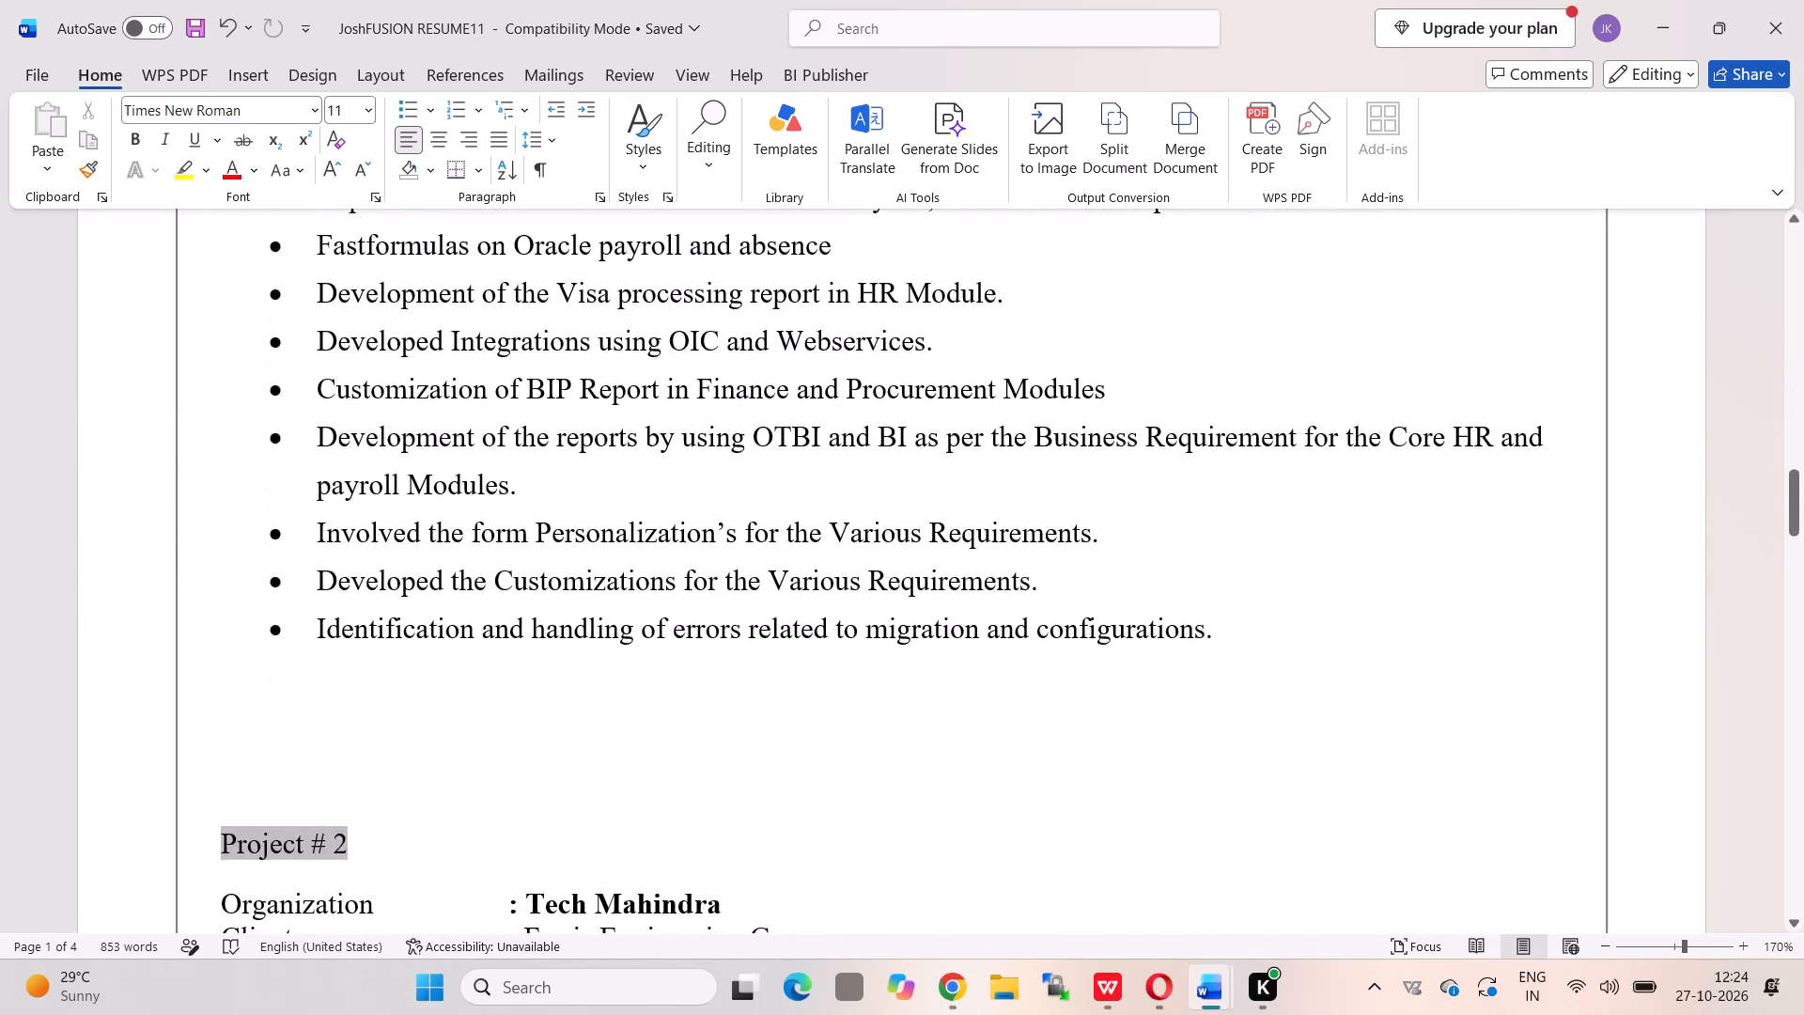
scroll(716, 902, right, 1)
scroll(716, 902, down, 1)
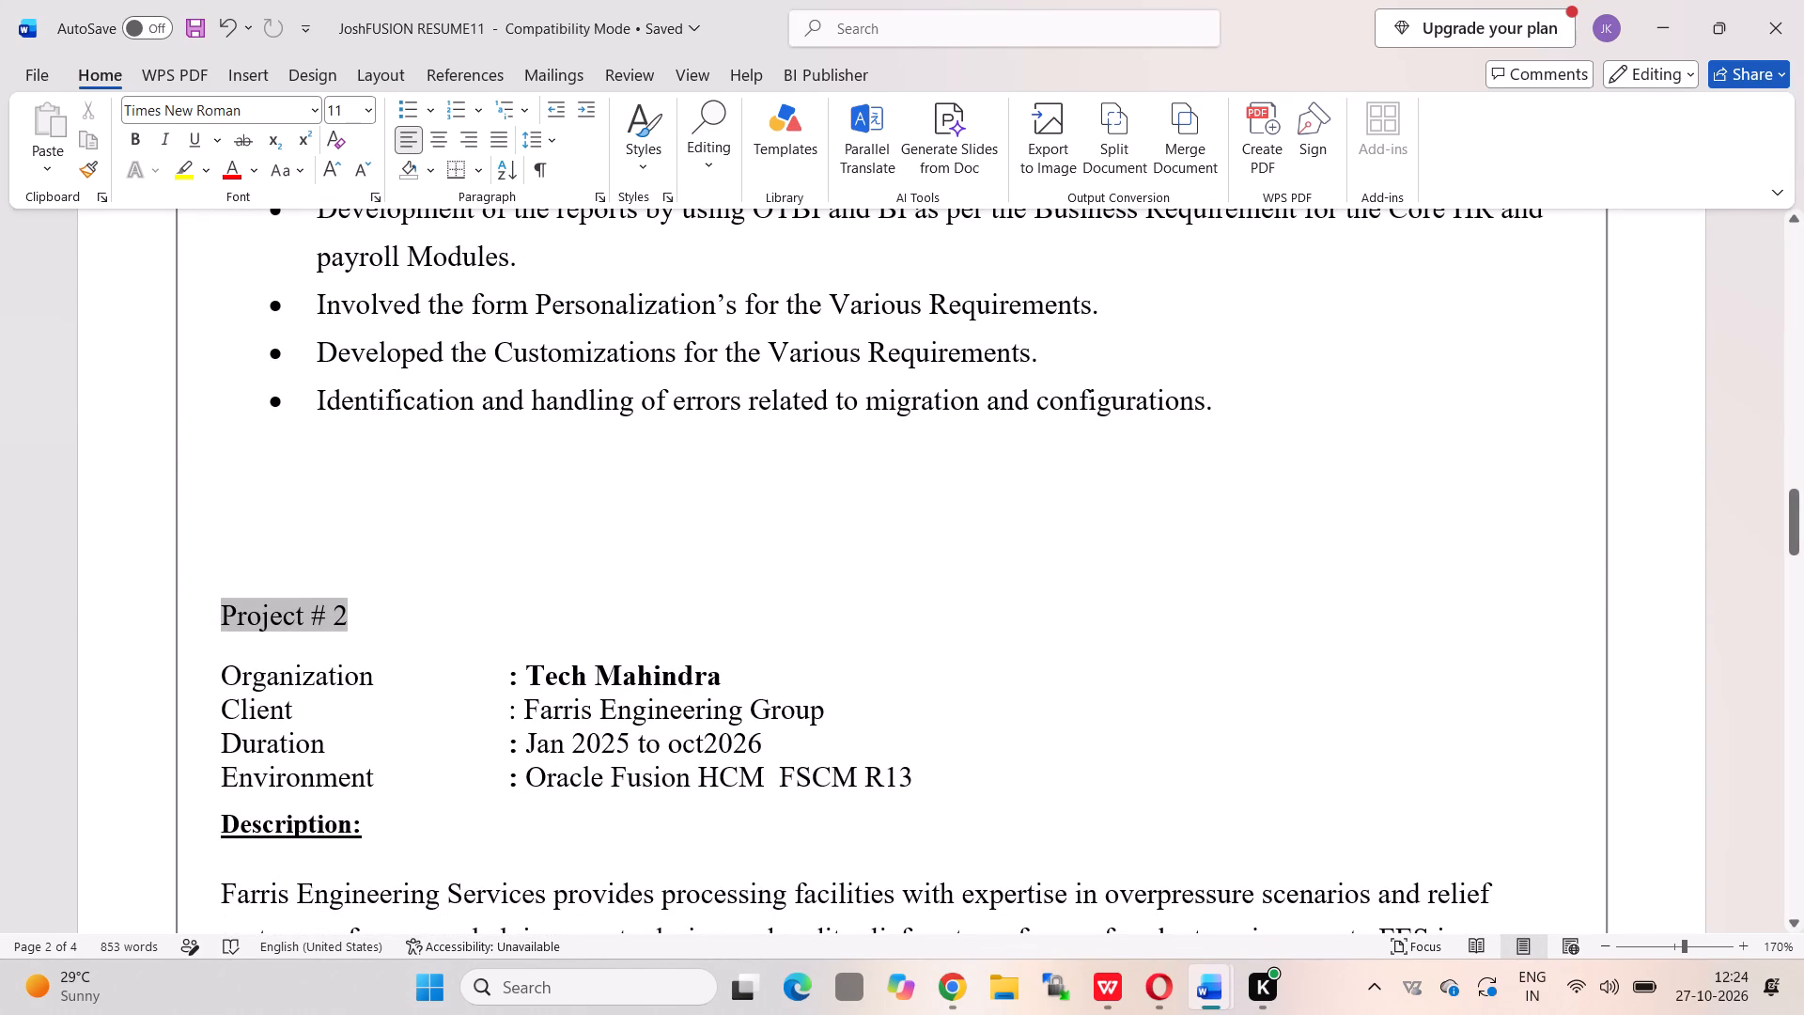
scroll(804, 850, right, 1)
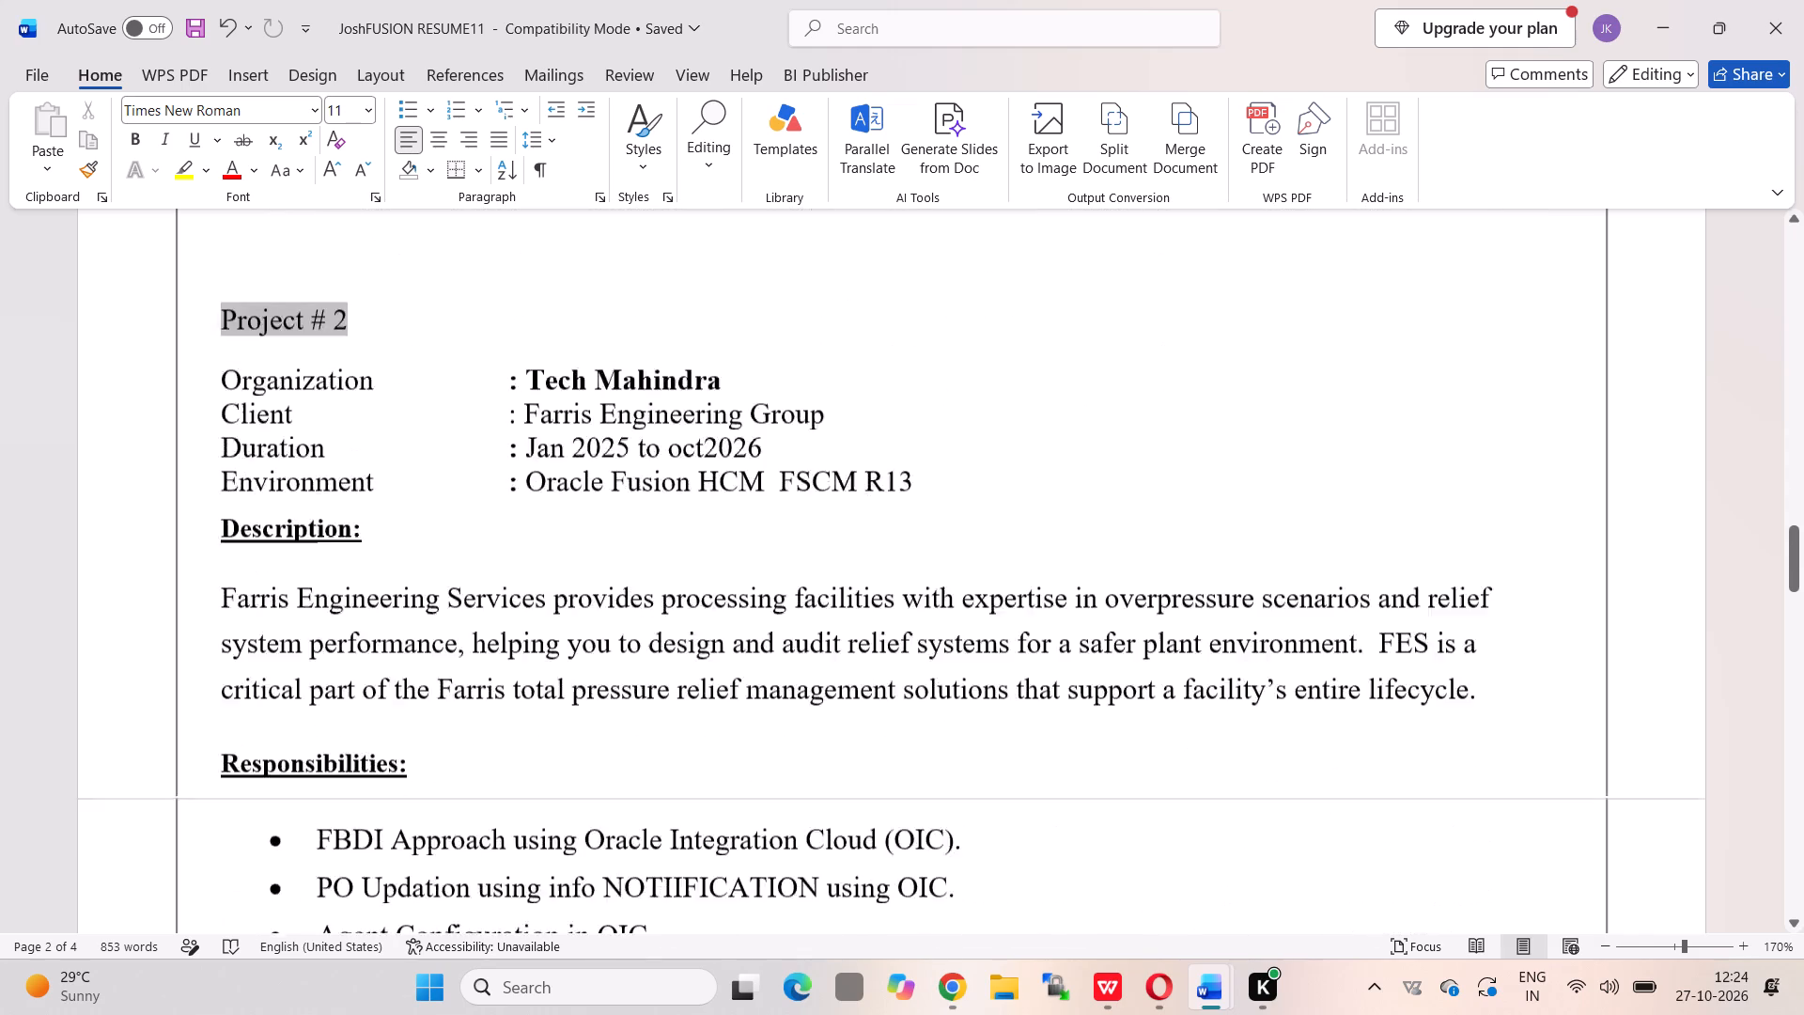
scroll(804, 850, right, 1)
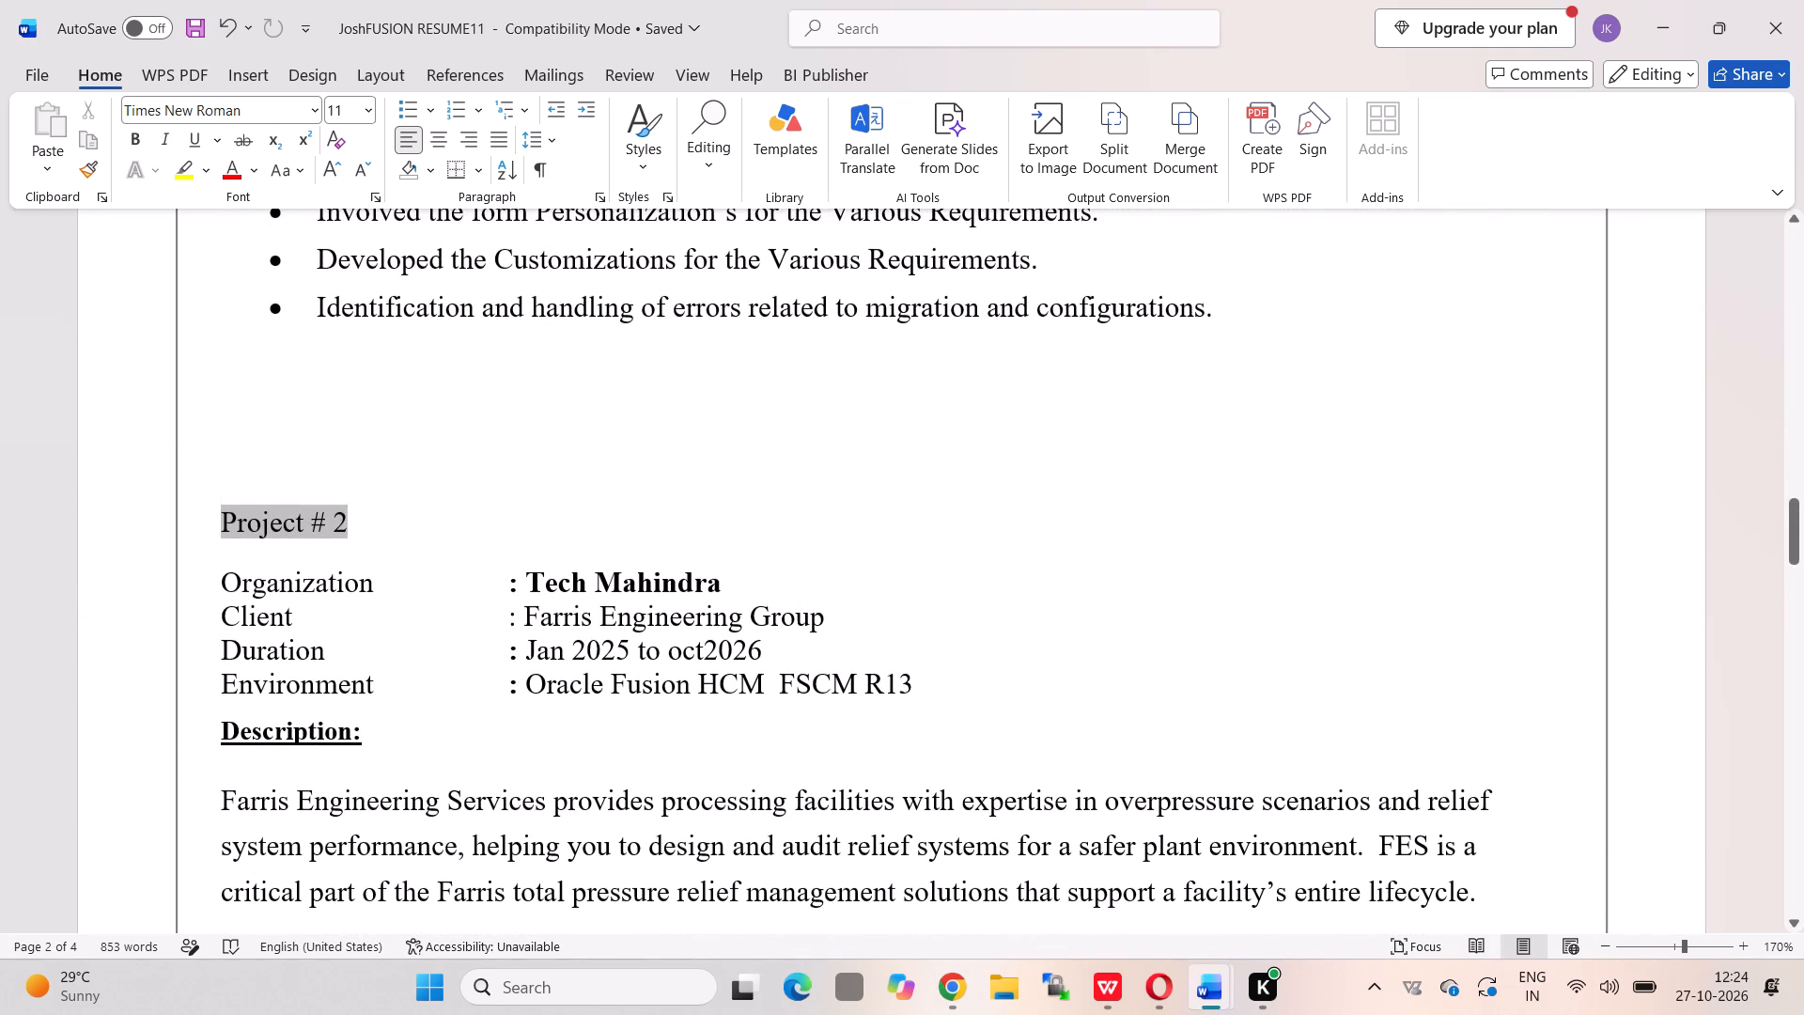
scroll(877, 707, down, 4)
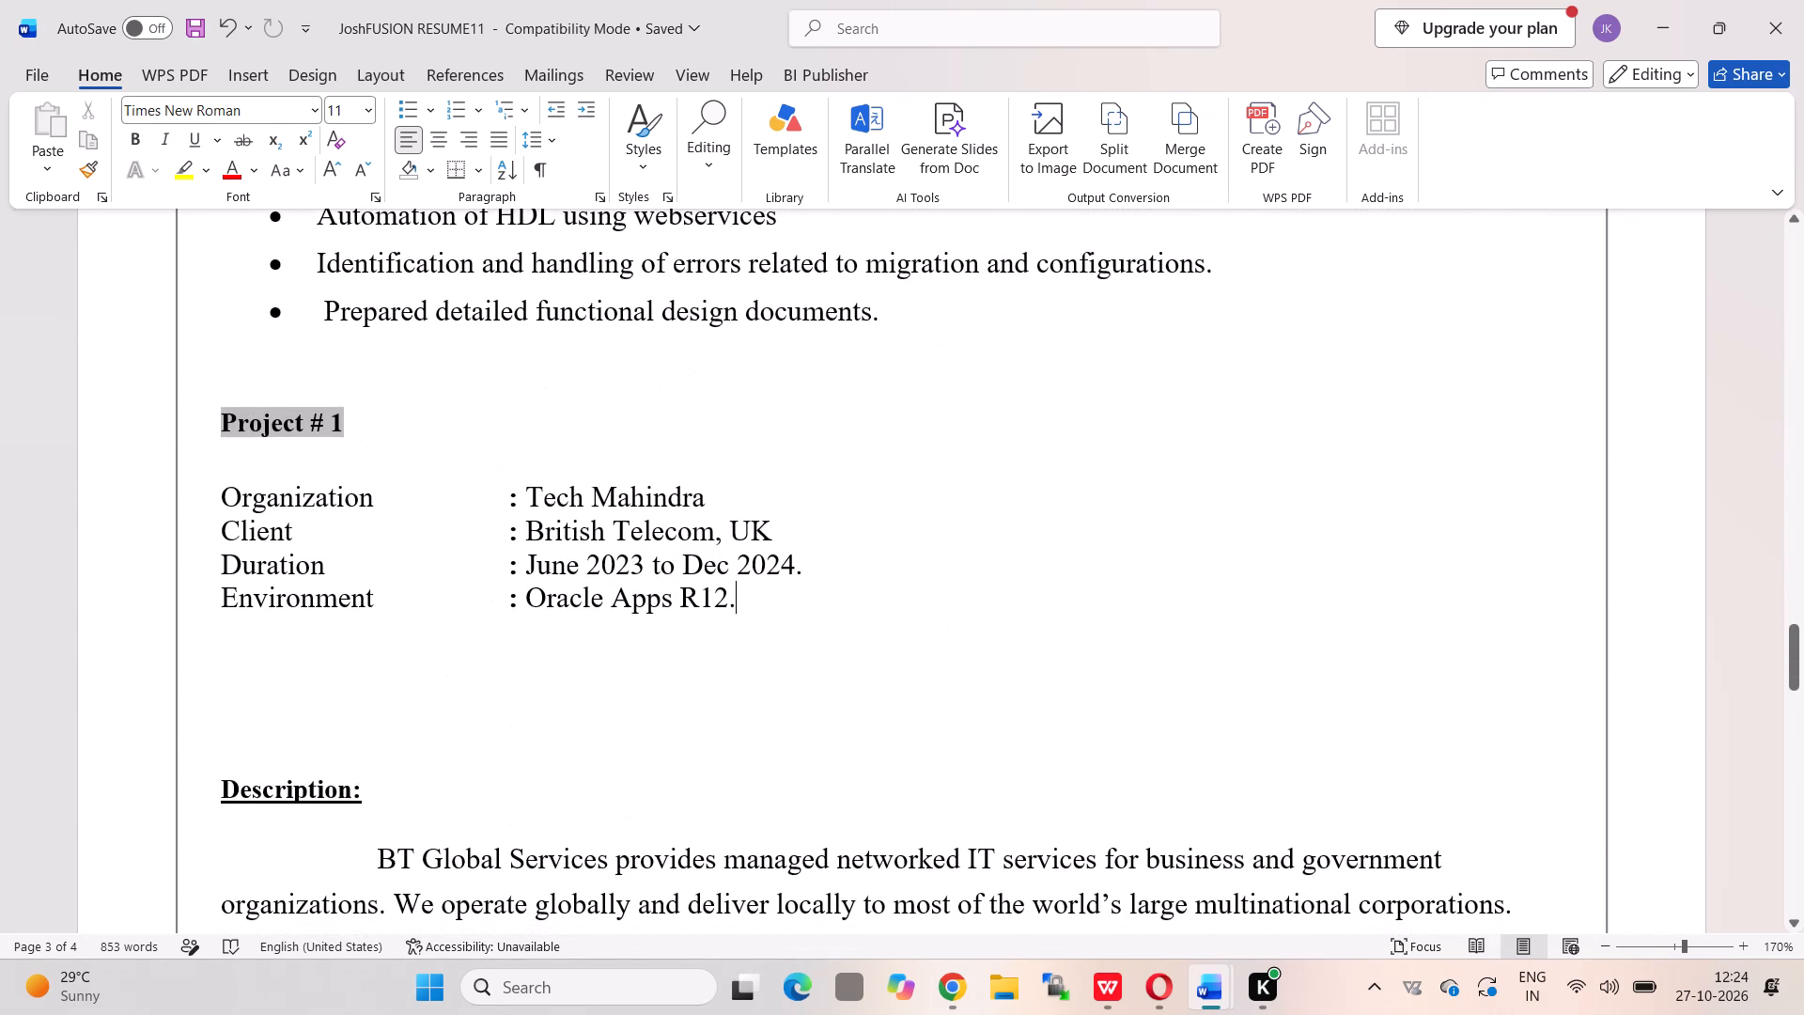
scroll(877, 707, down, 4)
scroll(877, 707, up, 2)
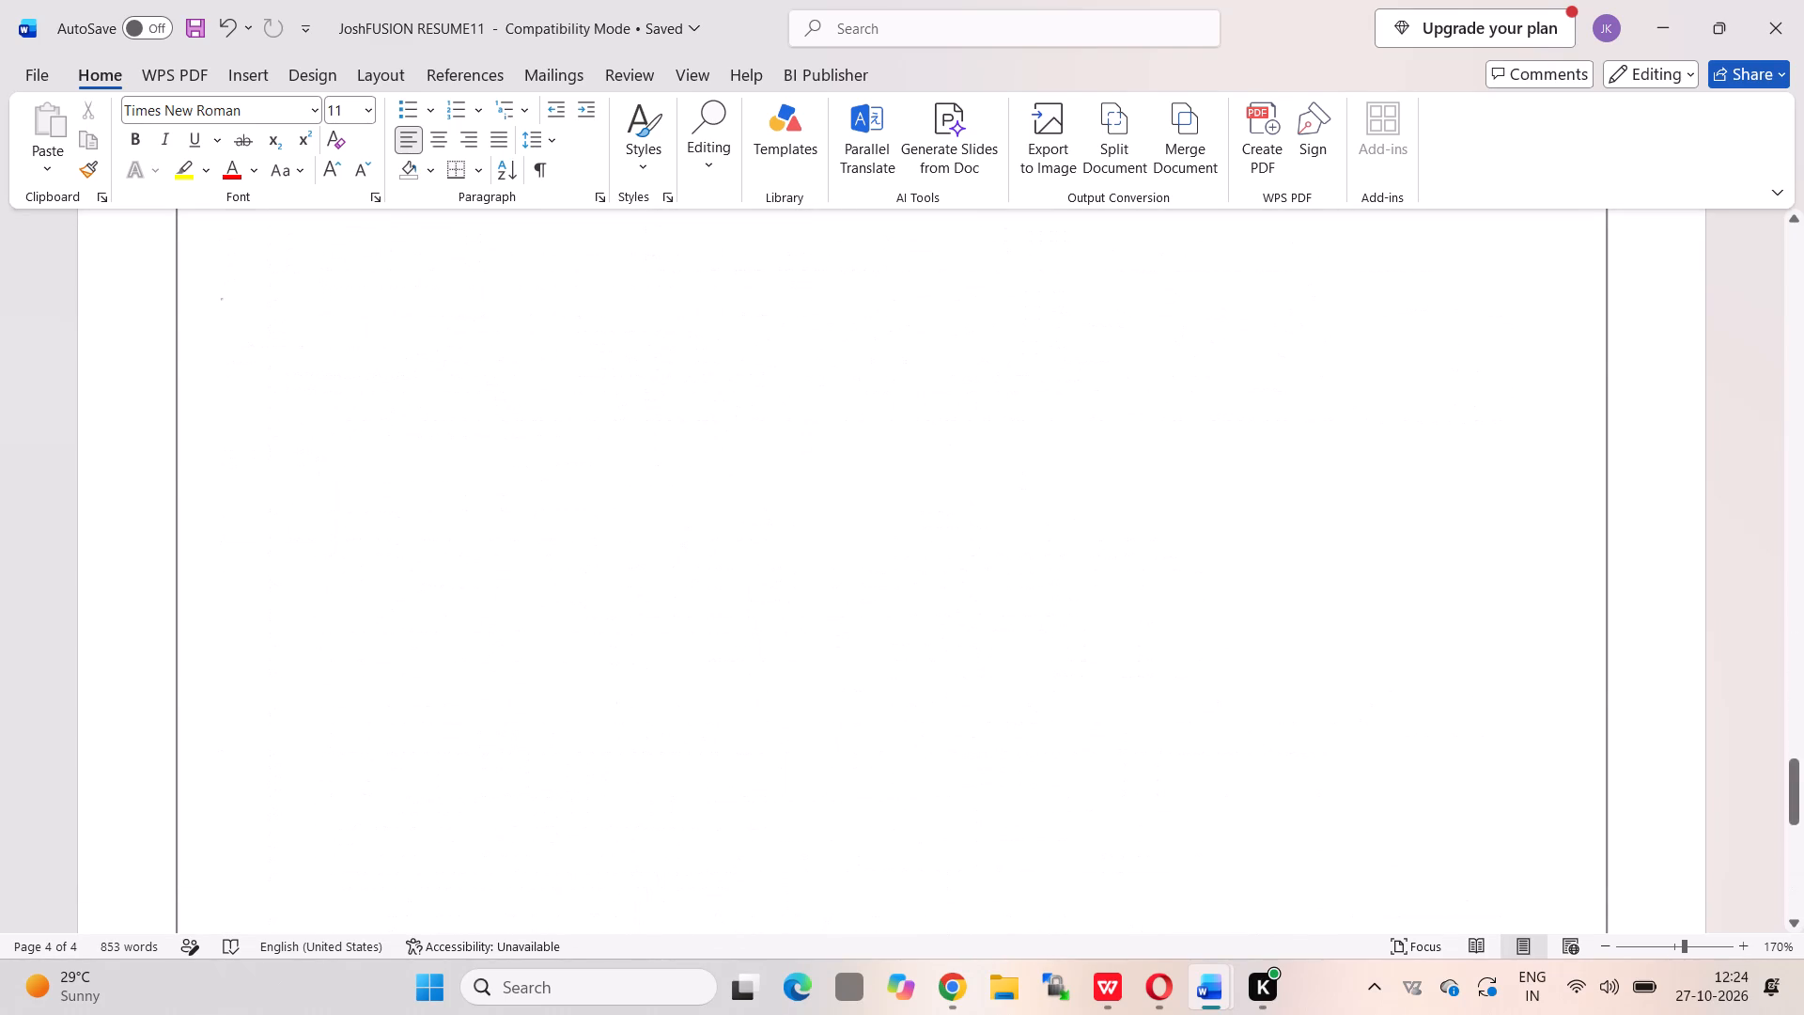
scroll(877, 707, up, 4)
scroll(877, 707, down, 1)
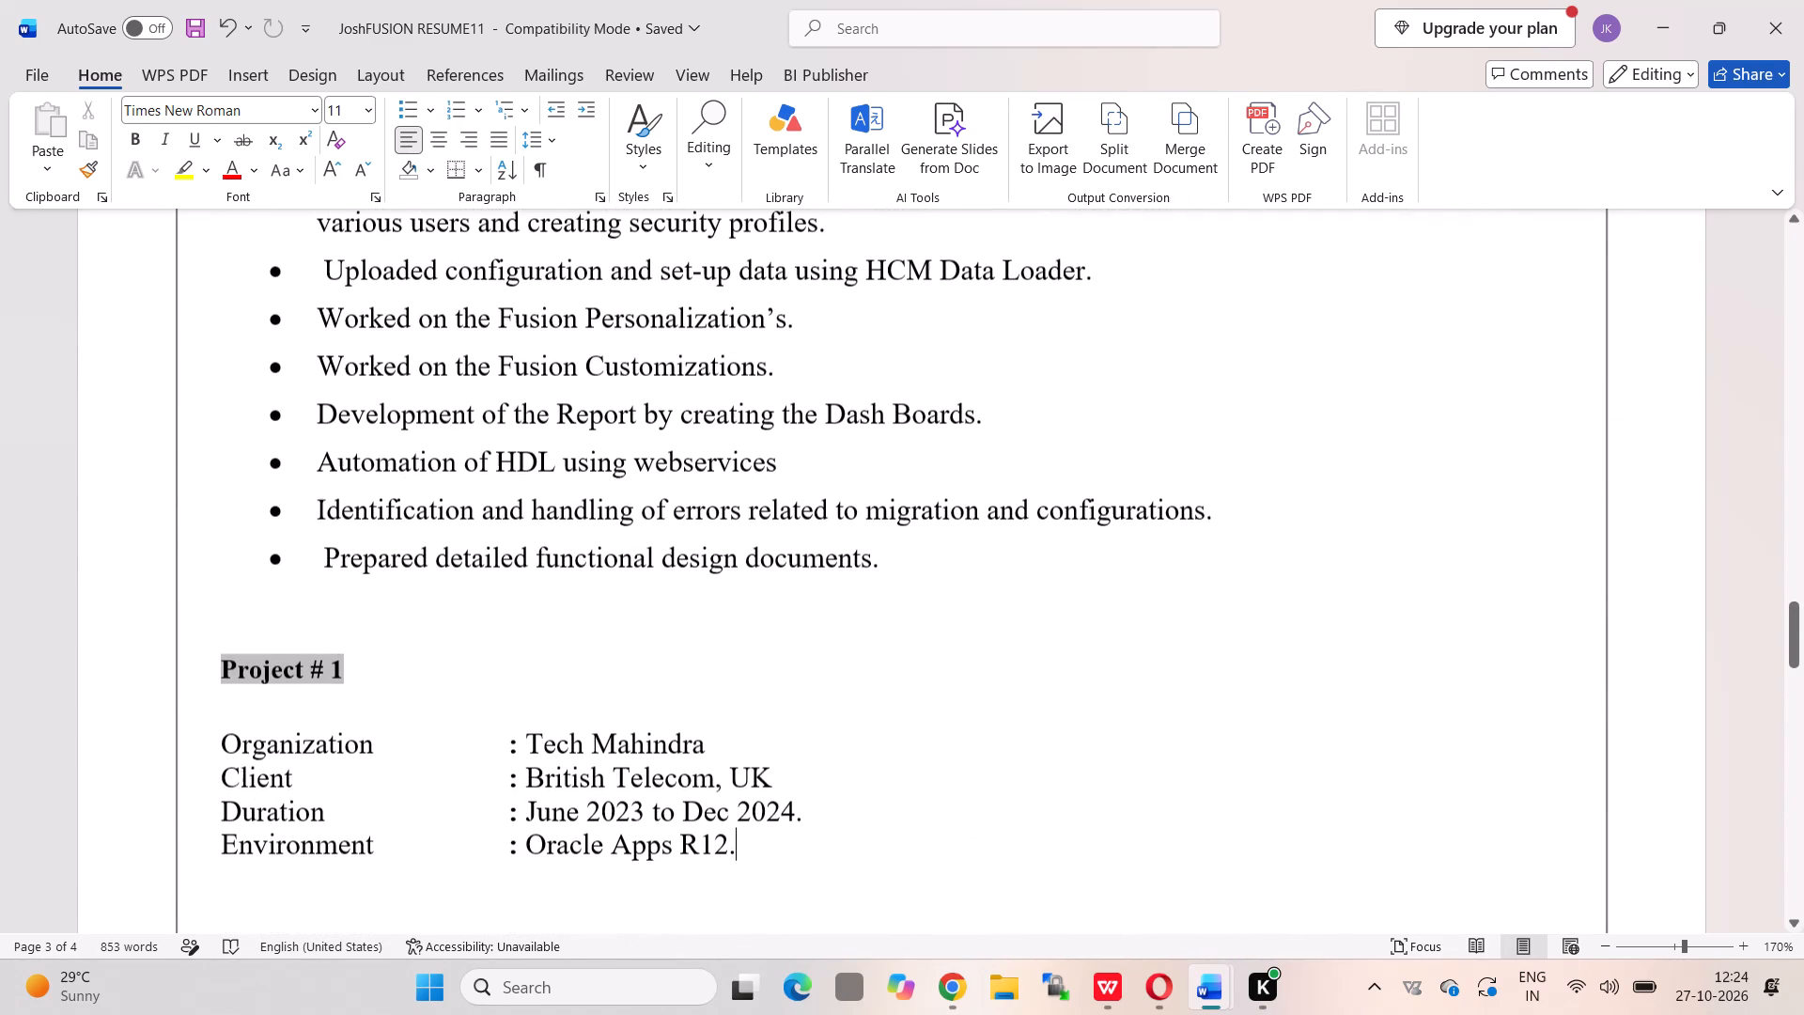
scroll(877, 707, down, 1)
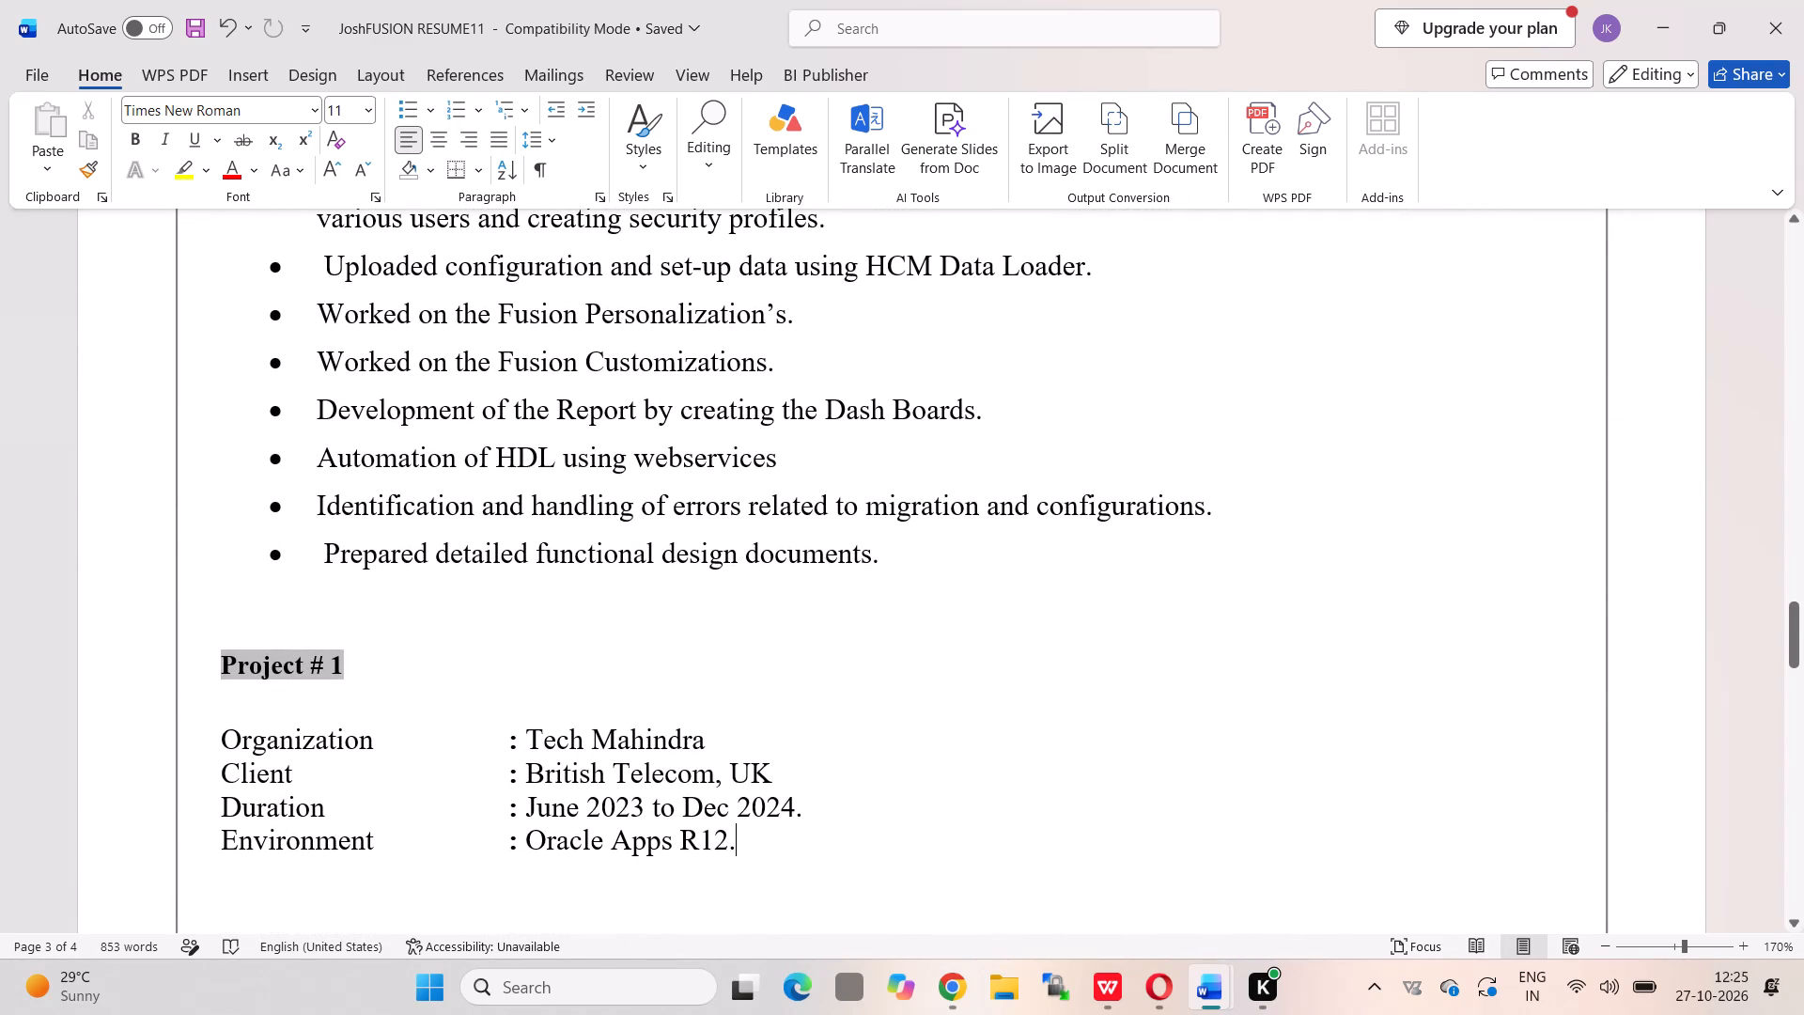
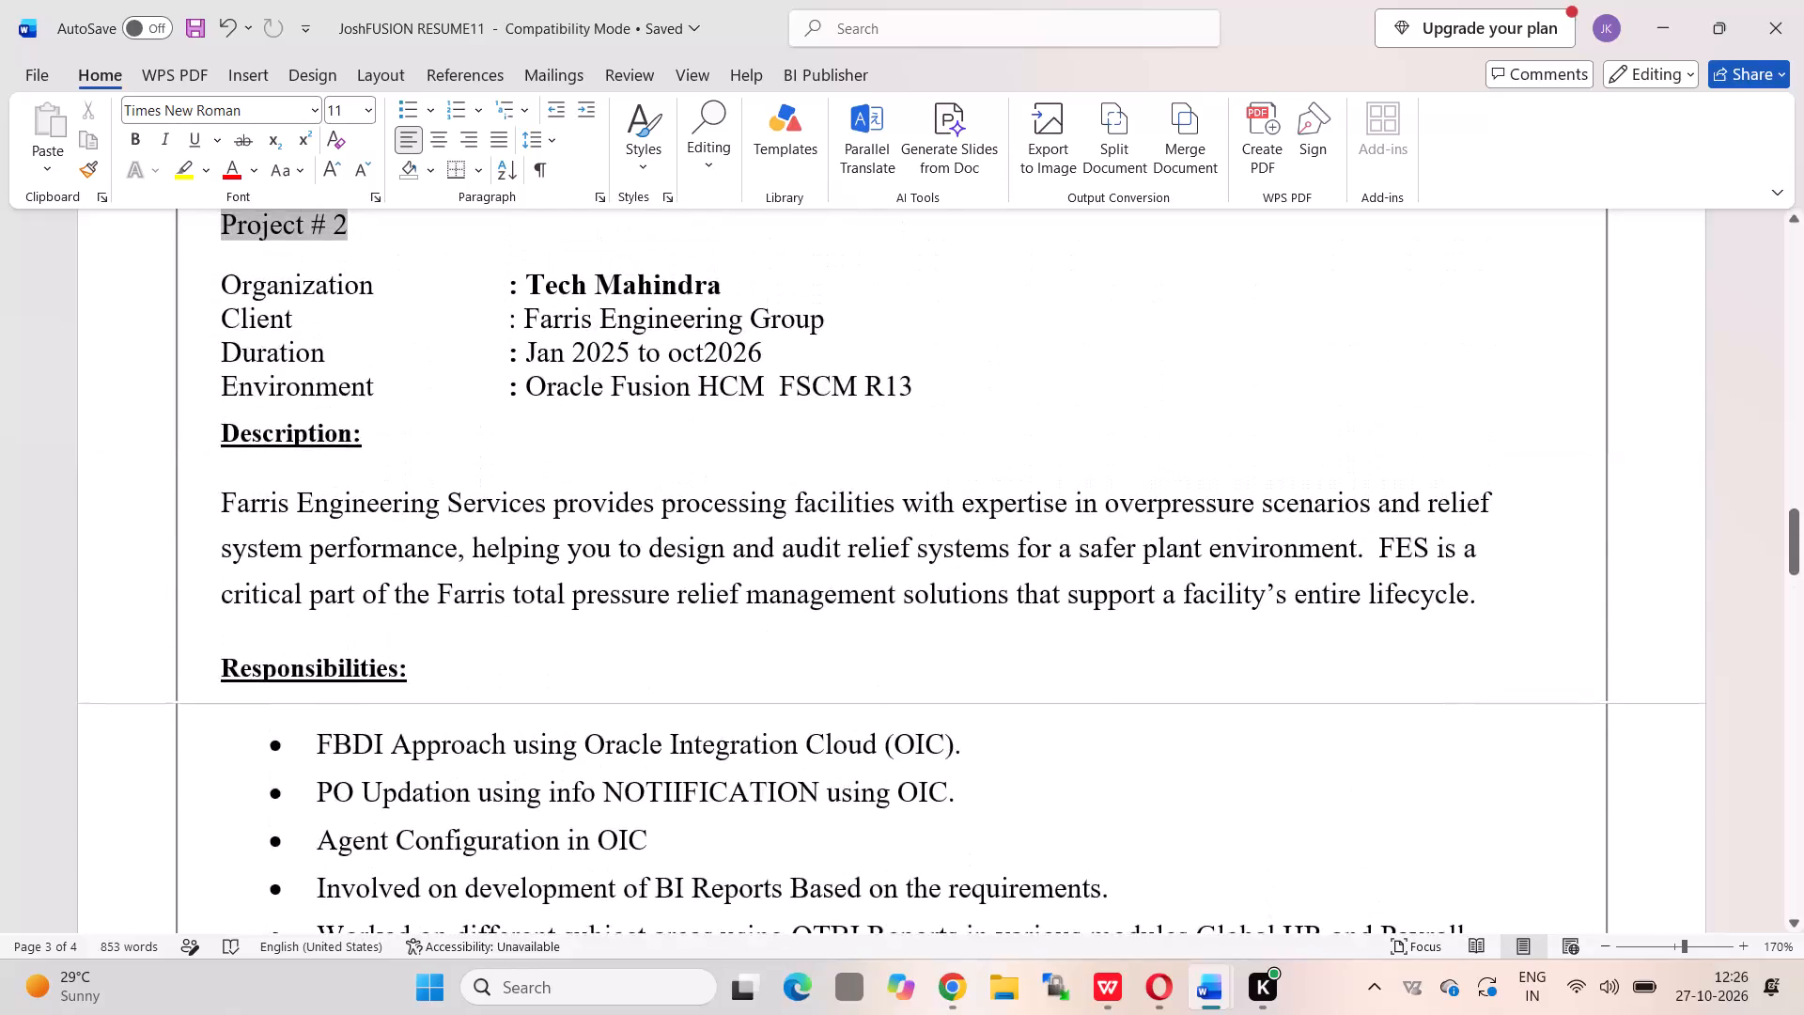
Return to the start of the resume and review the title, name and contact header, and first Professional Summary points.
scroll(877, 707, up, 5)
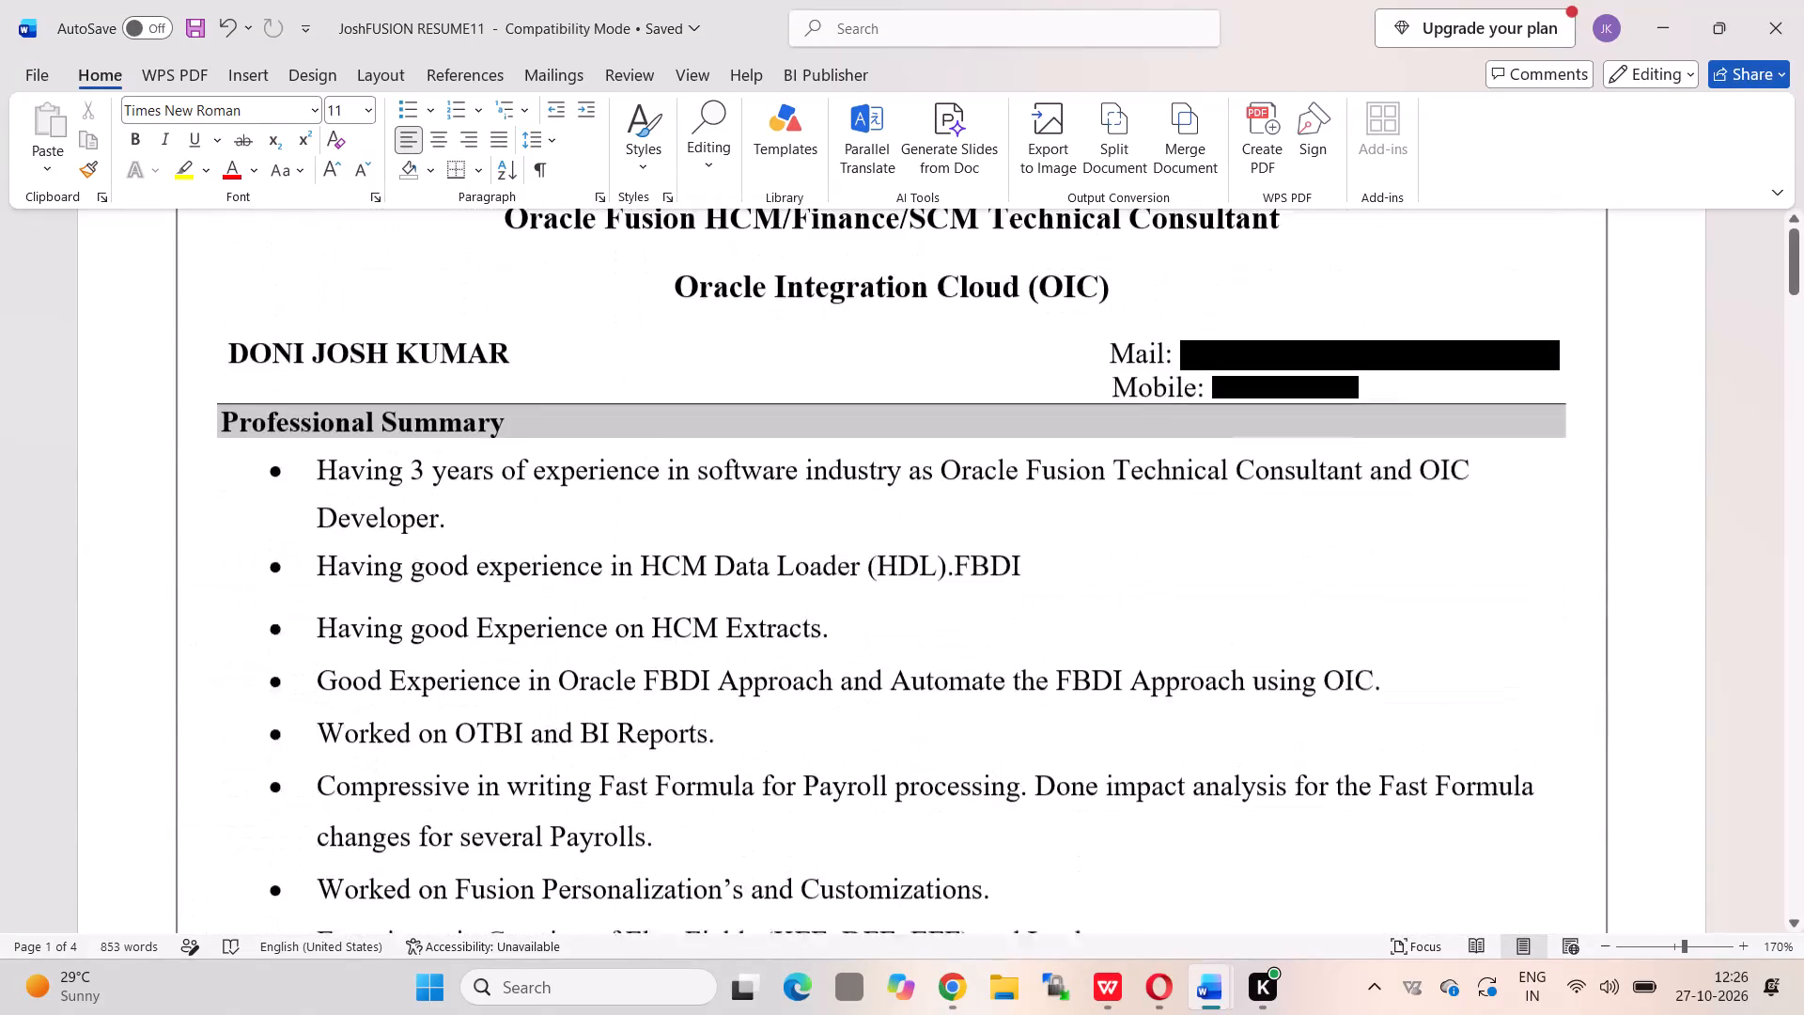
scroll(877, 707, up, 2)
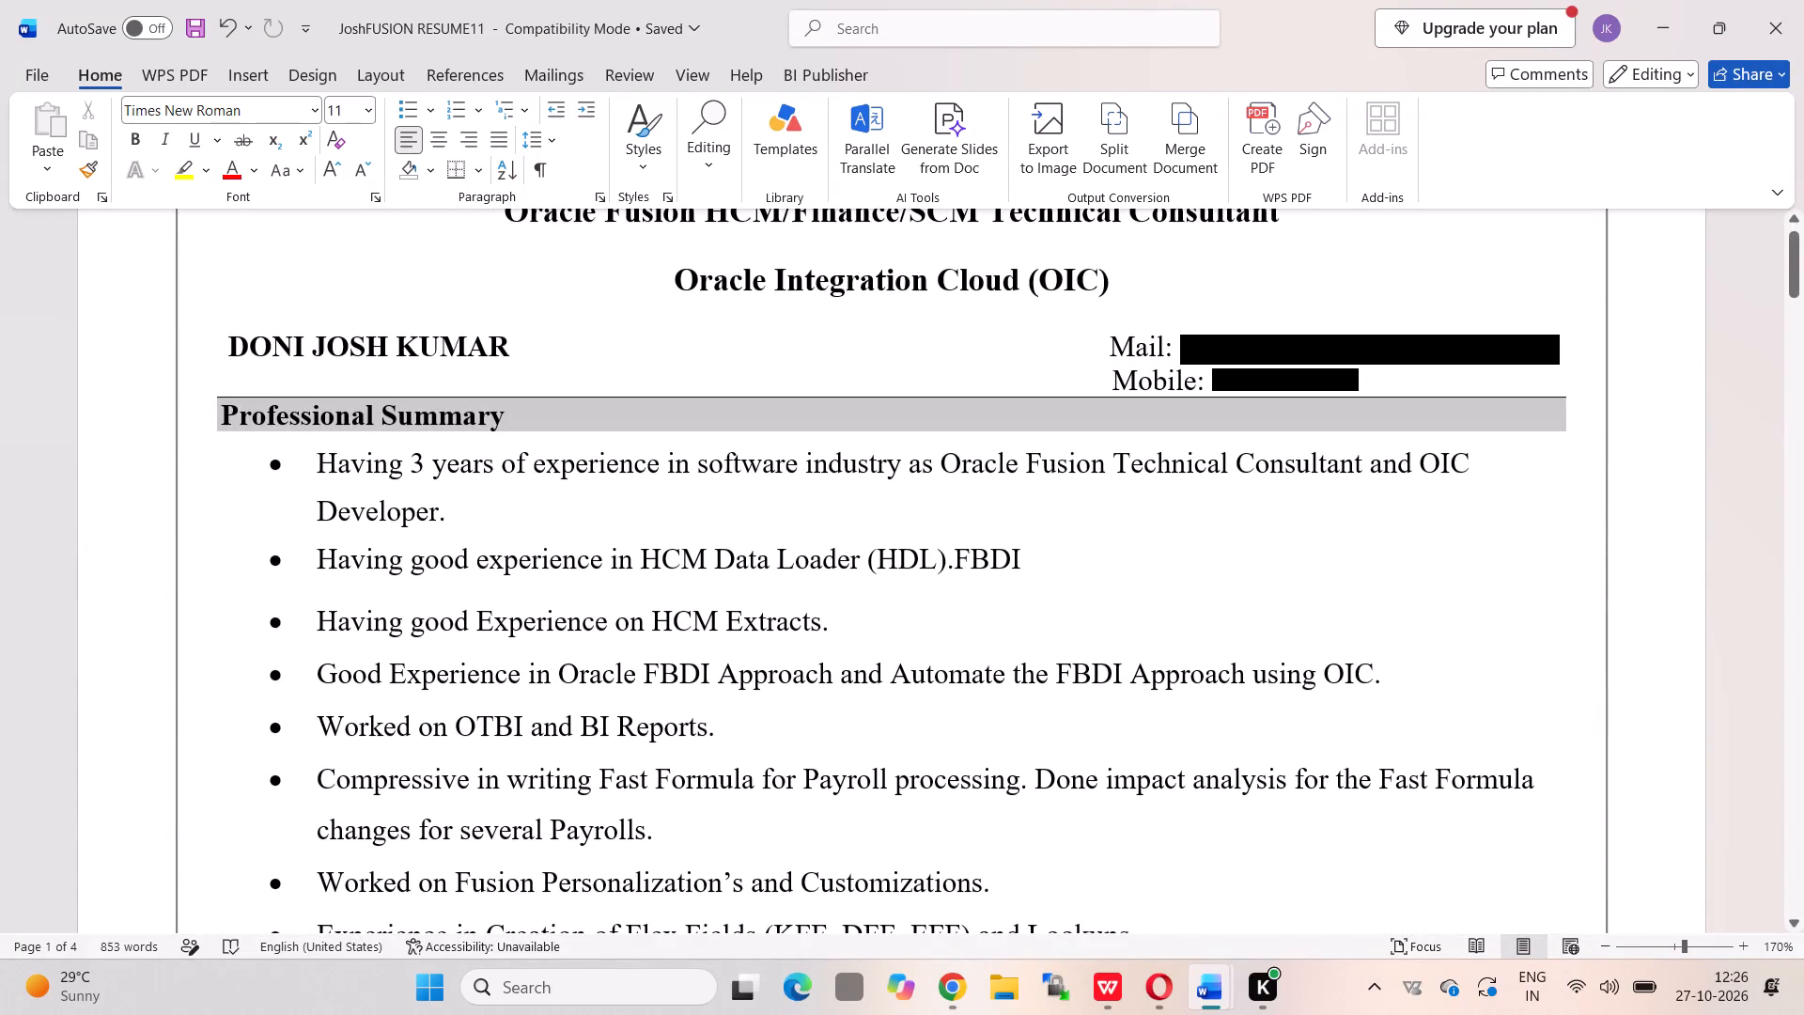
click(746, 348)
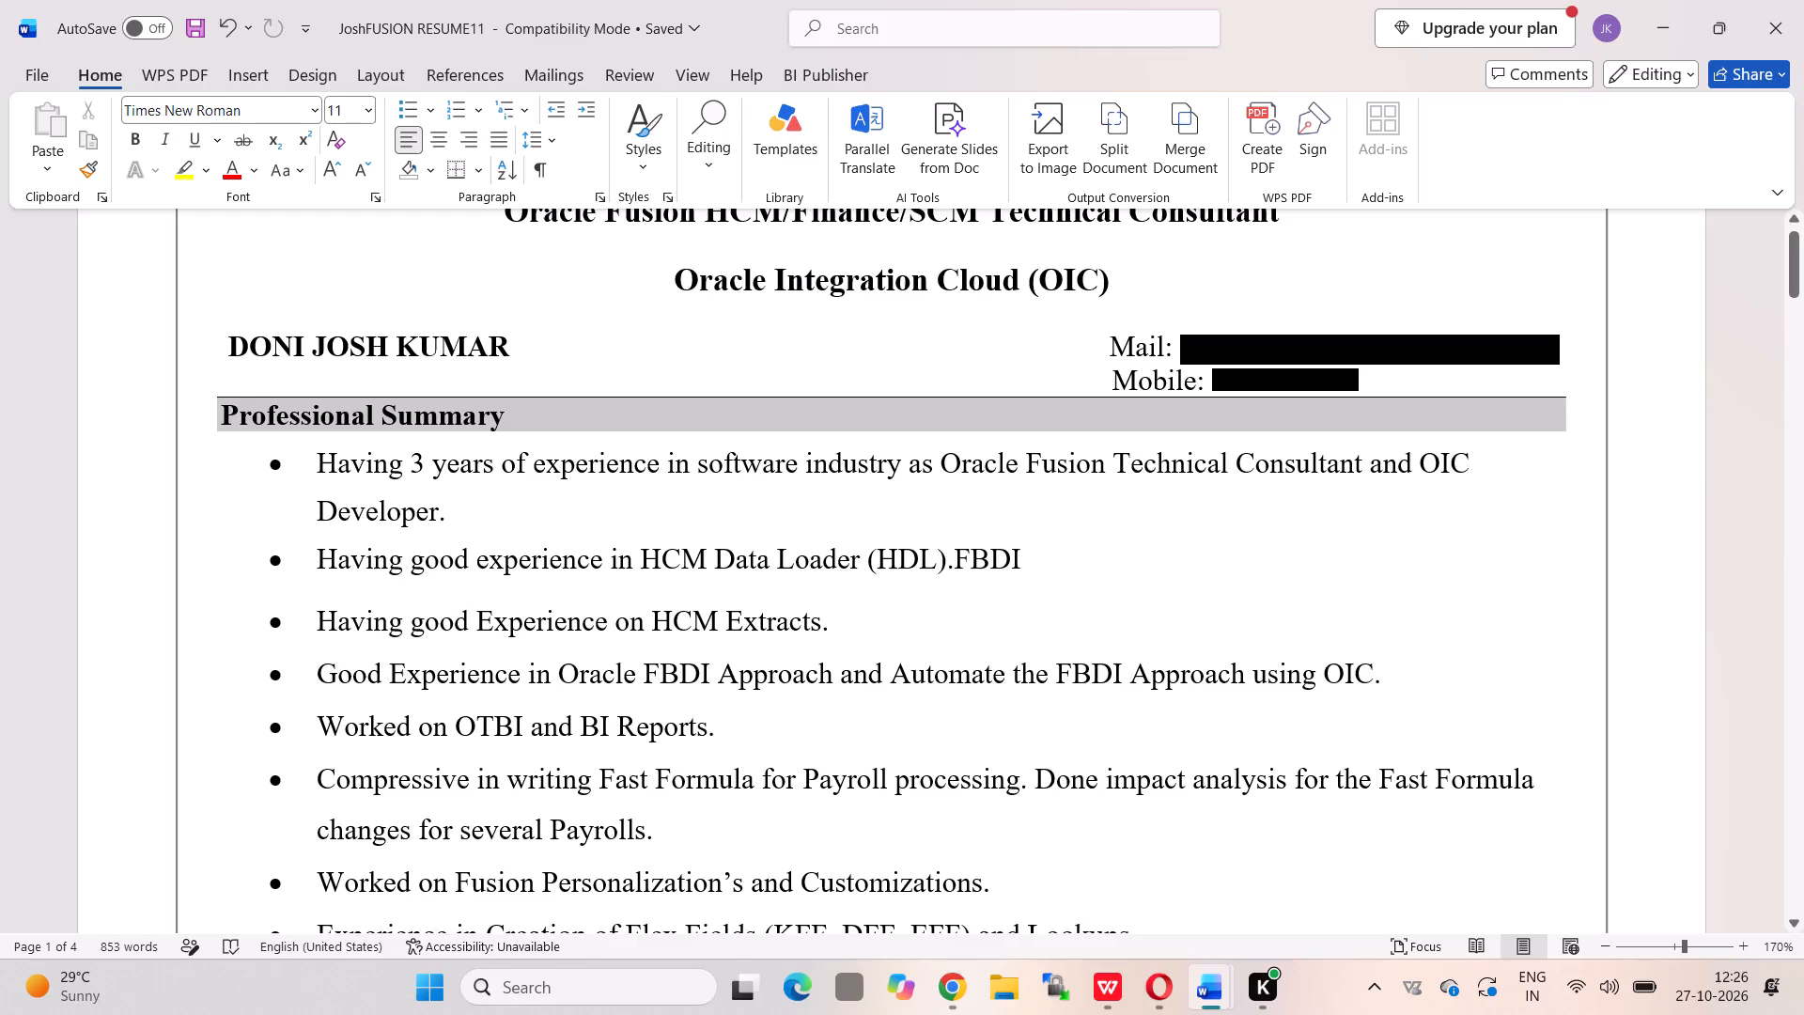
click(535, 351)
scroll(535, 351, up, 2)
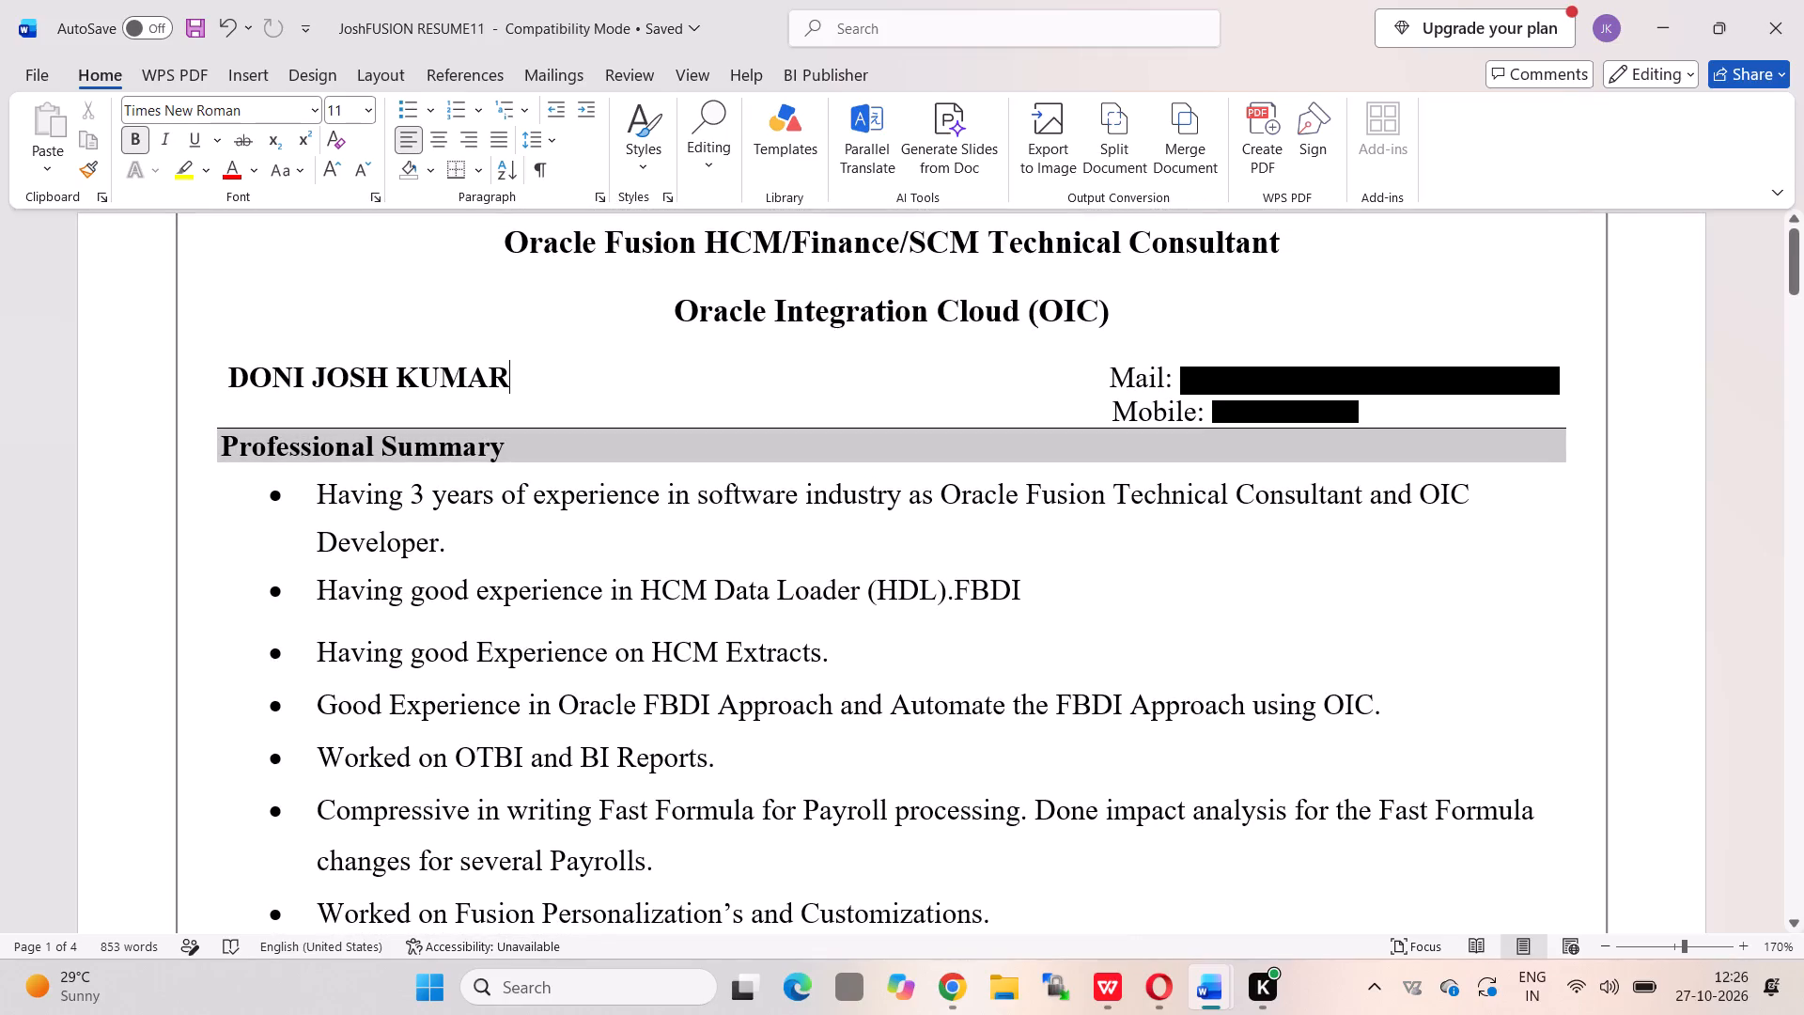
scroll(535, 351, up, 1)
Read on from the Professional Summary to the Project # 2 responsibilities and the Project # 1 details.
scroll(535, 351, down, 2)
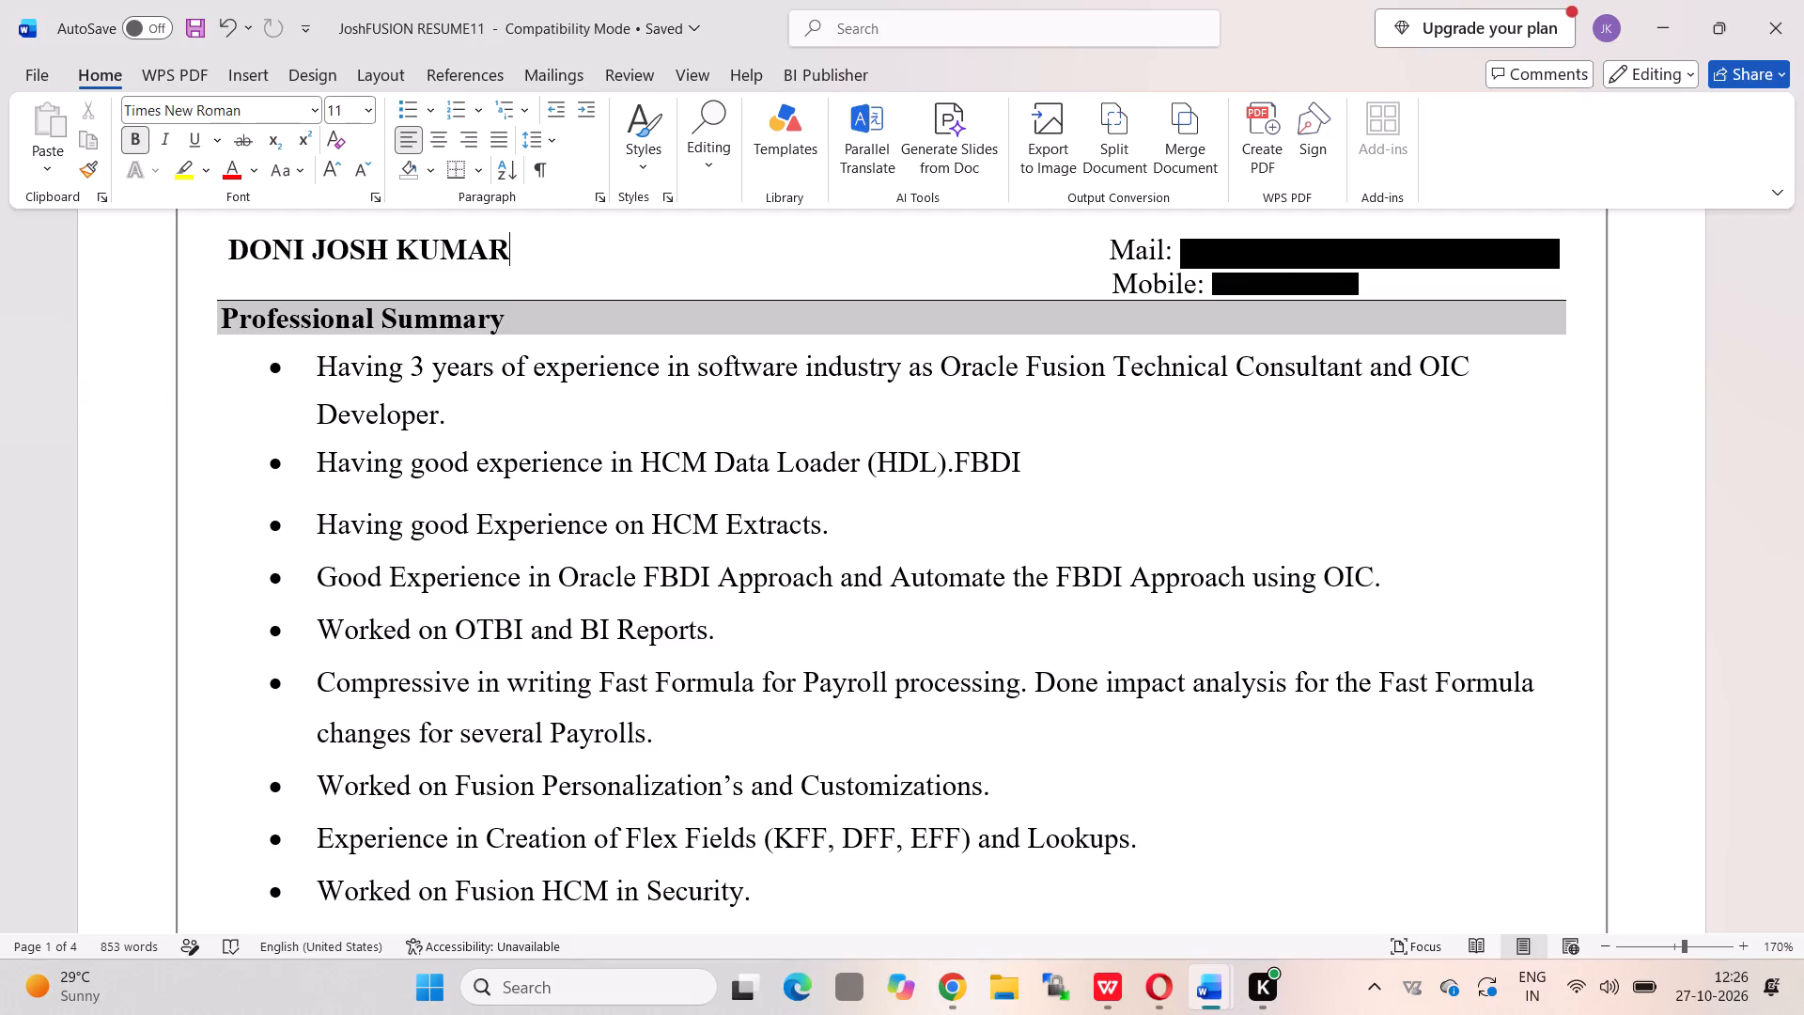
scroll(535, 351, down, 10)
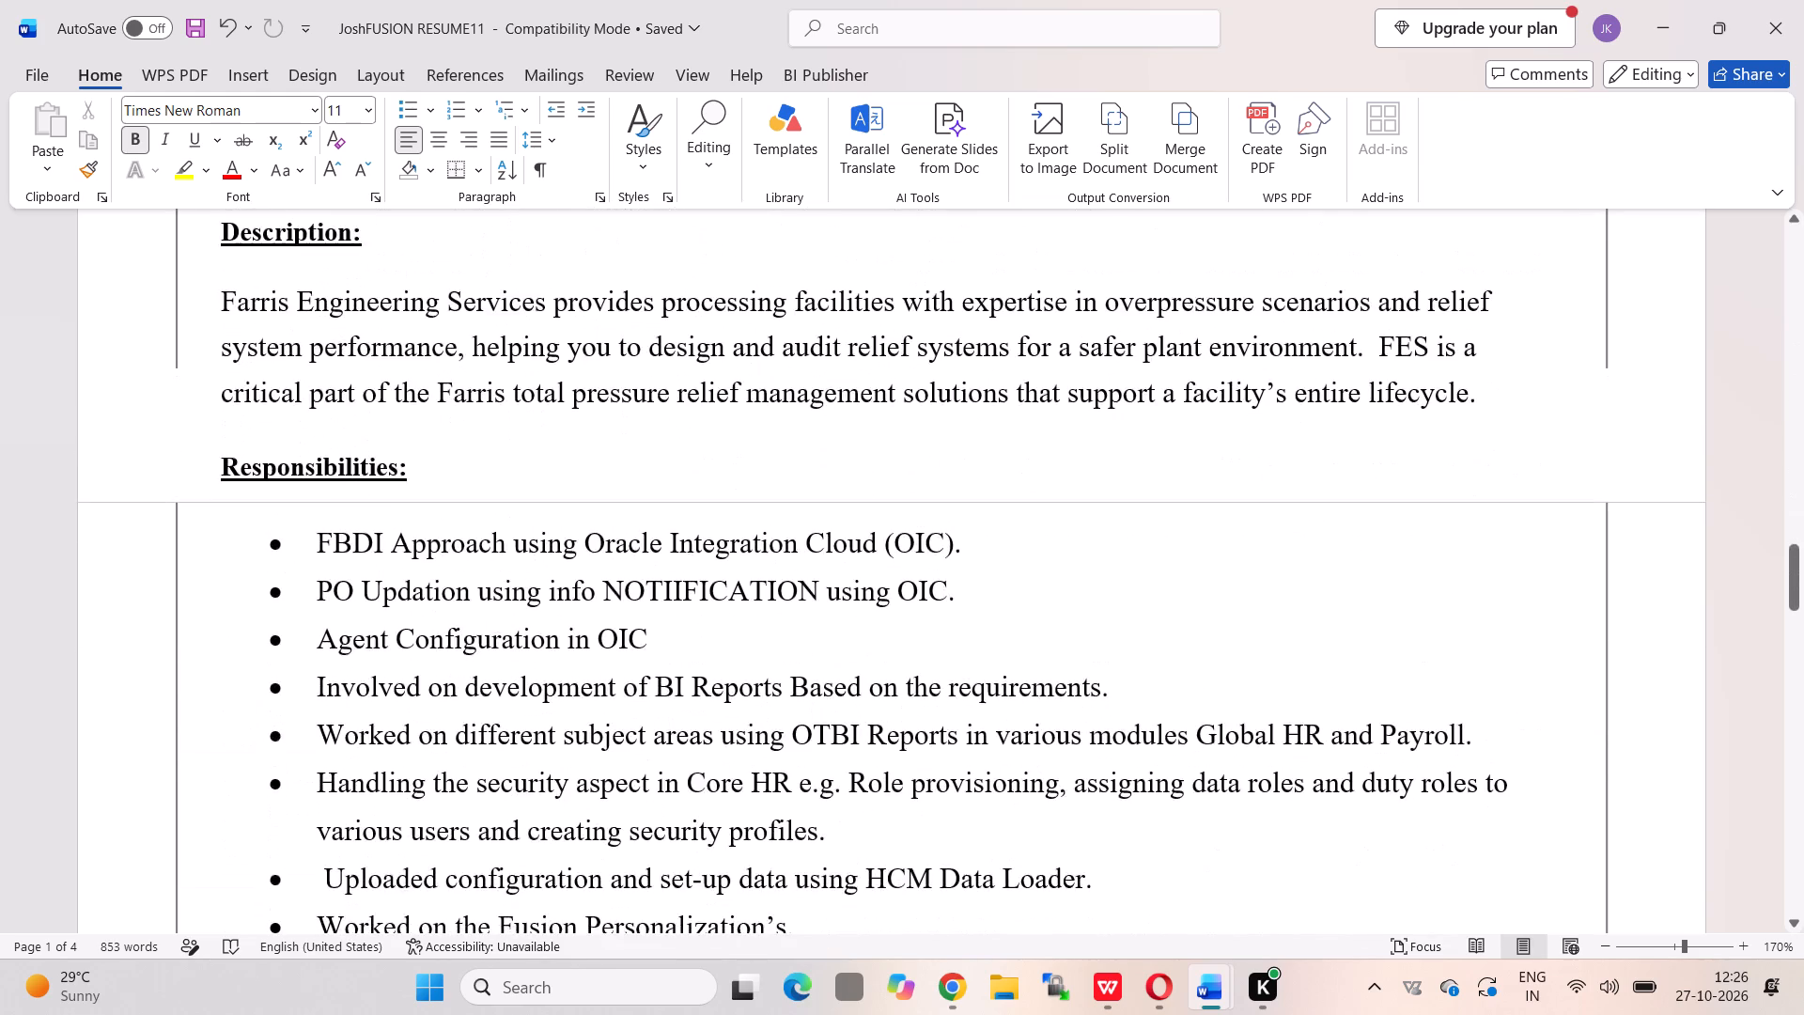
scroll(559, 399, down, 1)
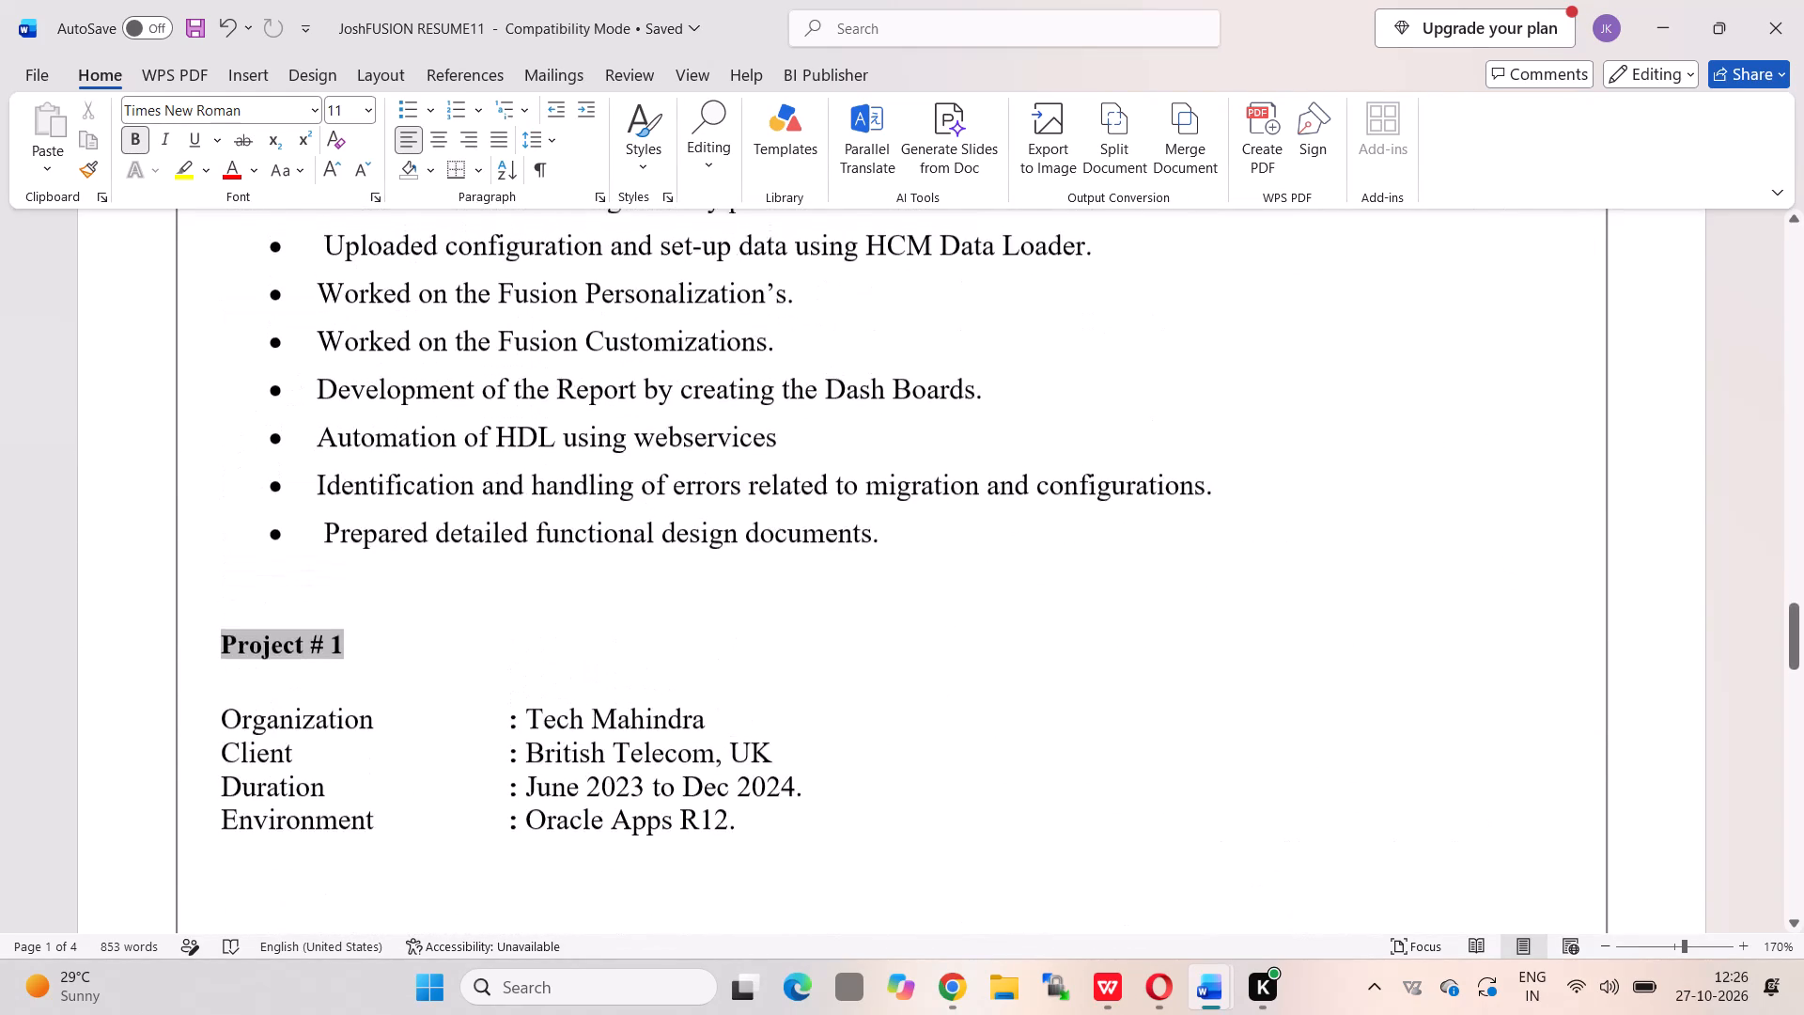
scroll(559, 399, down, 1)
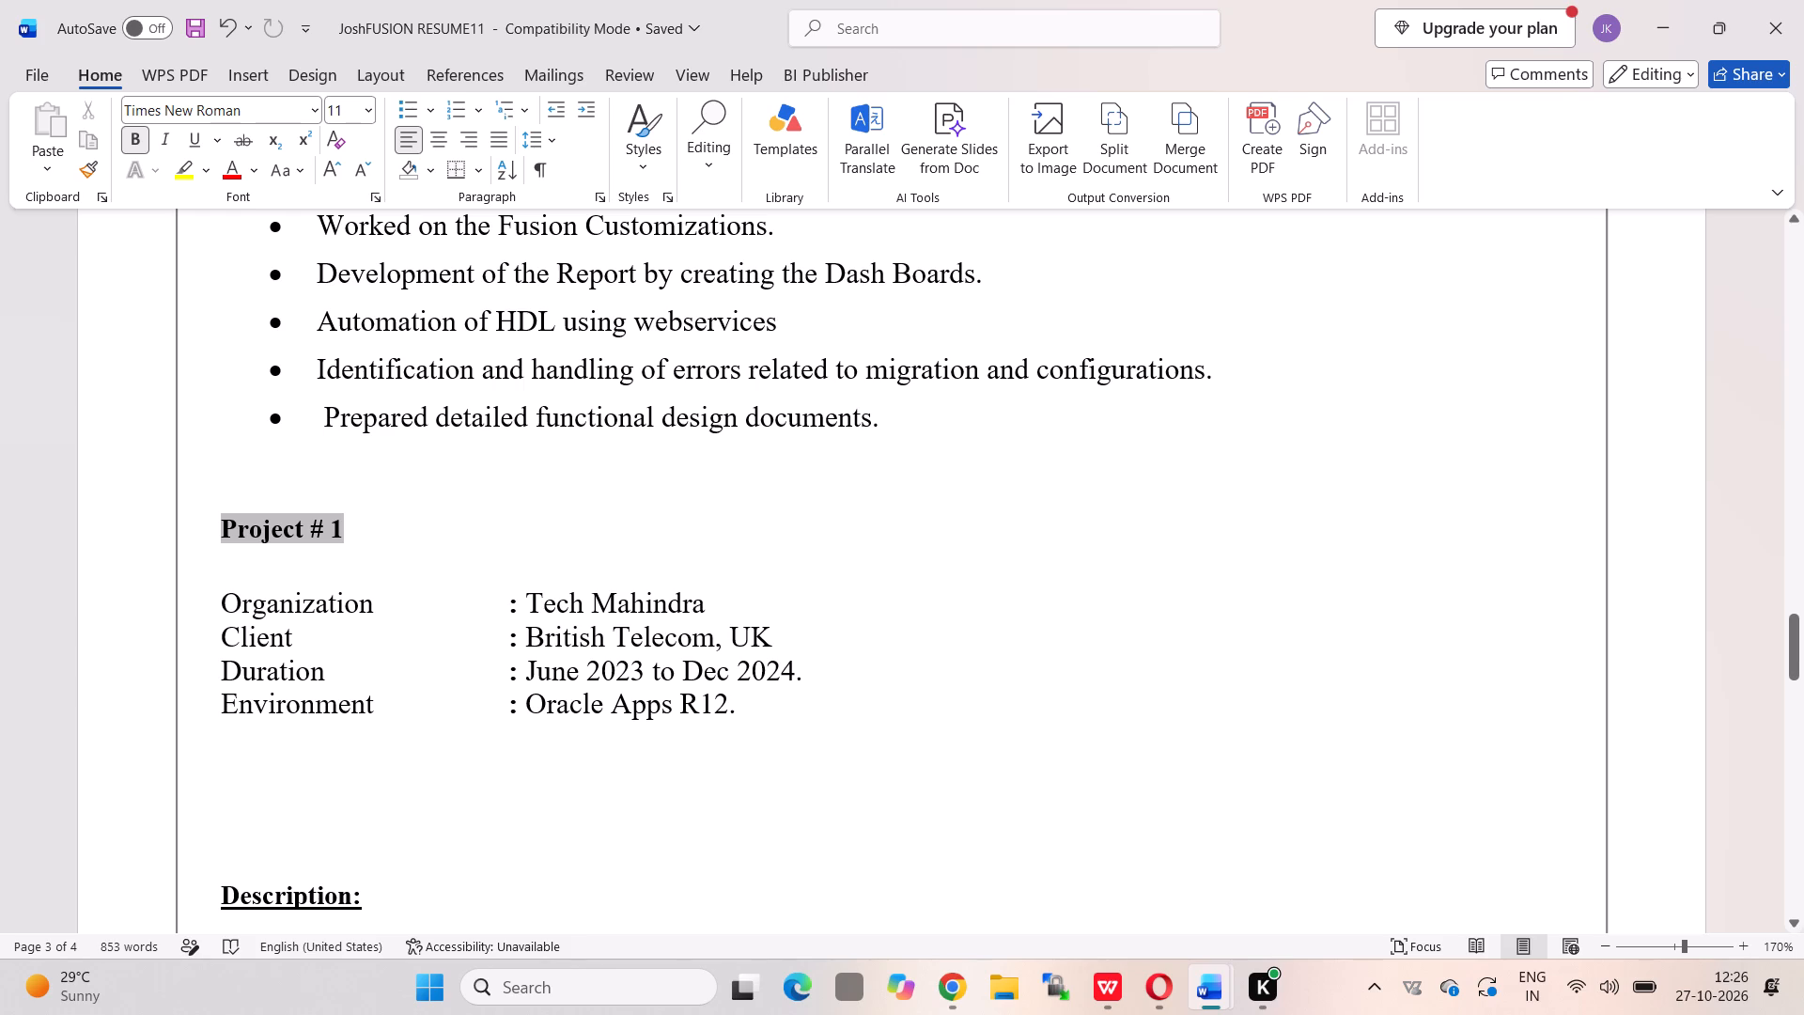
scroll(714, 715, up, 1)
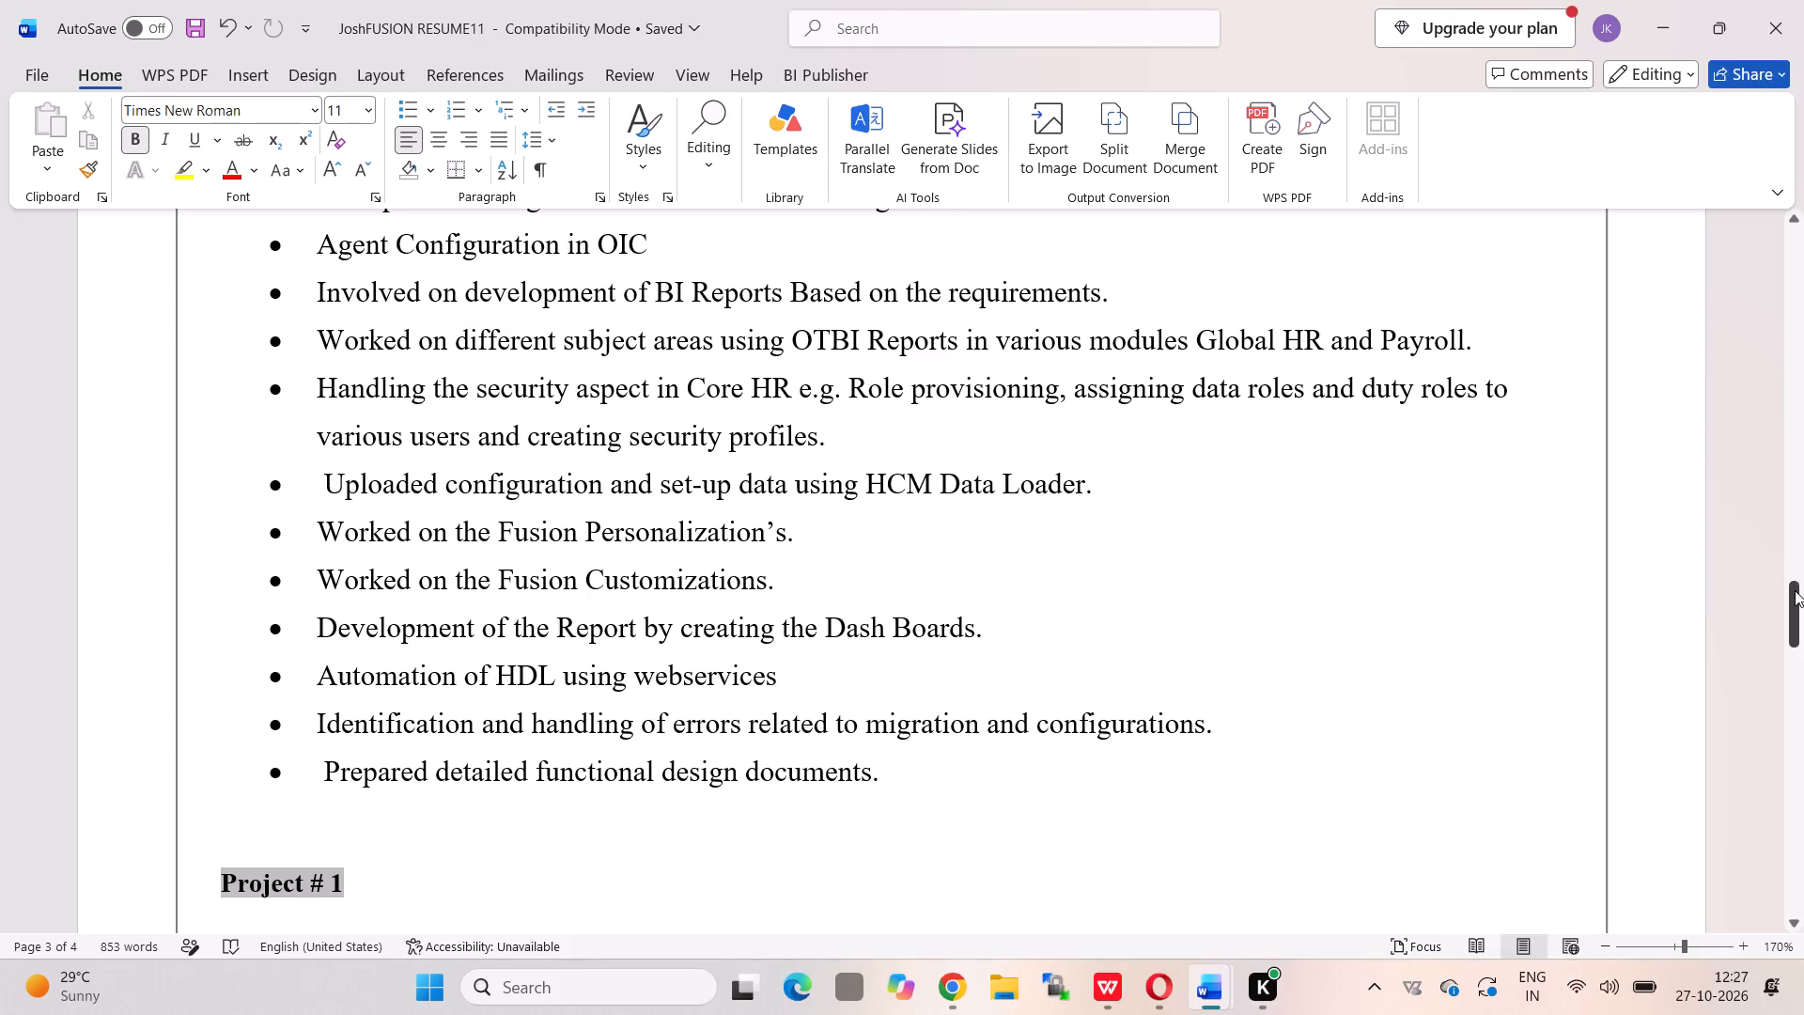
Skim the resume from the Professional Summary to Project # 2, ending back at the Educational Qualification and Professional Experience sections.
drag(1795, 590, 1759, 283)
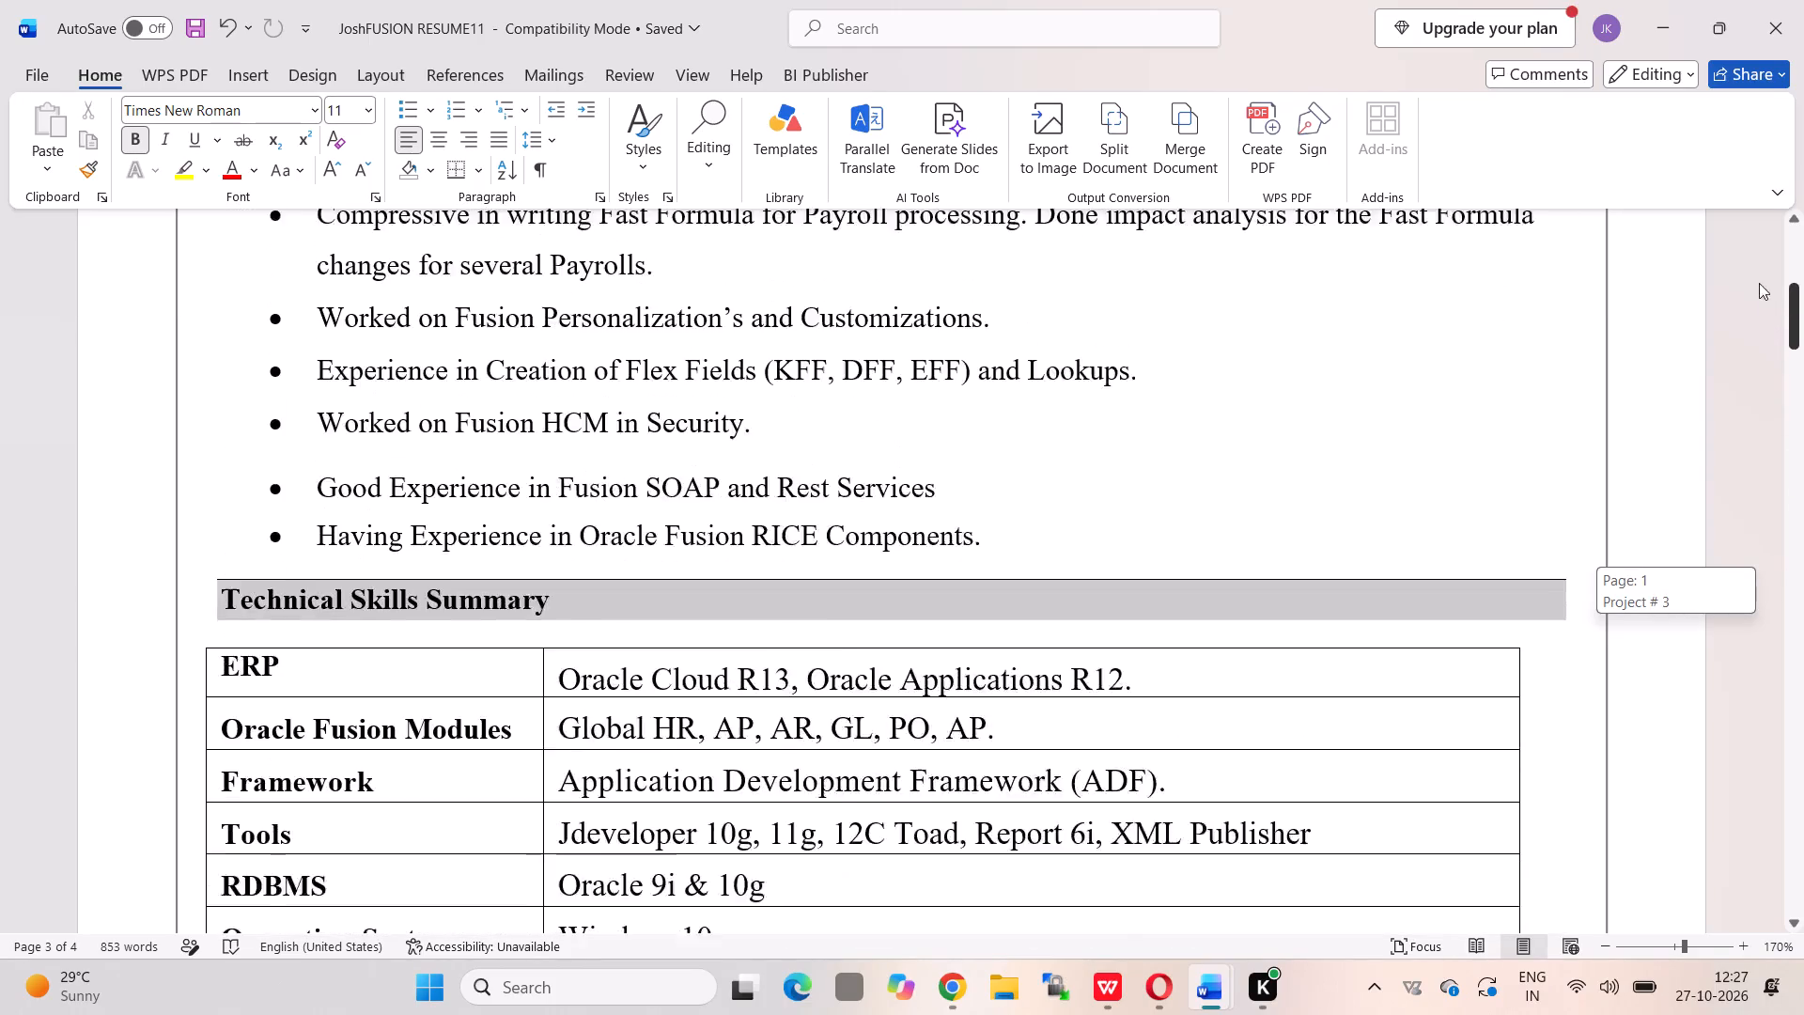
drag(1759, 283, 1741, 227)
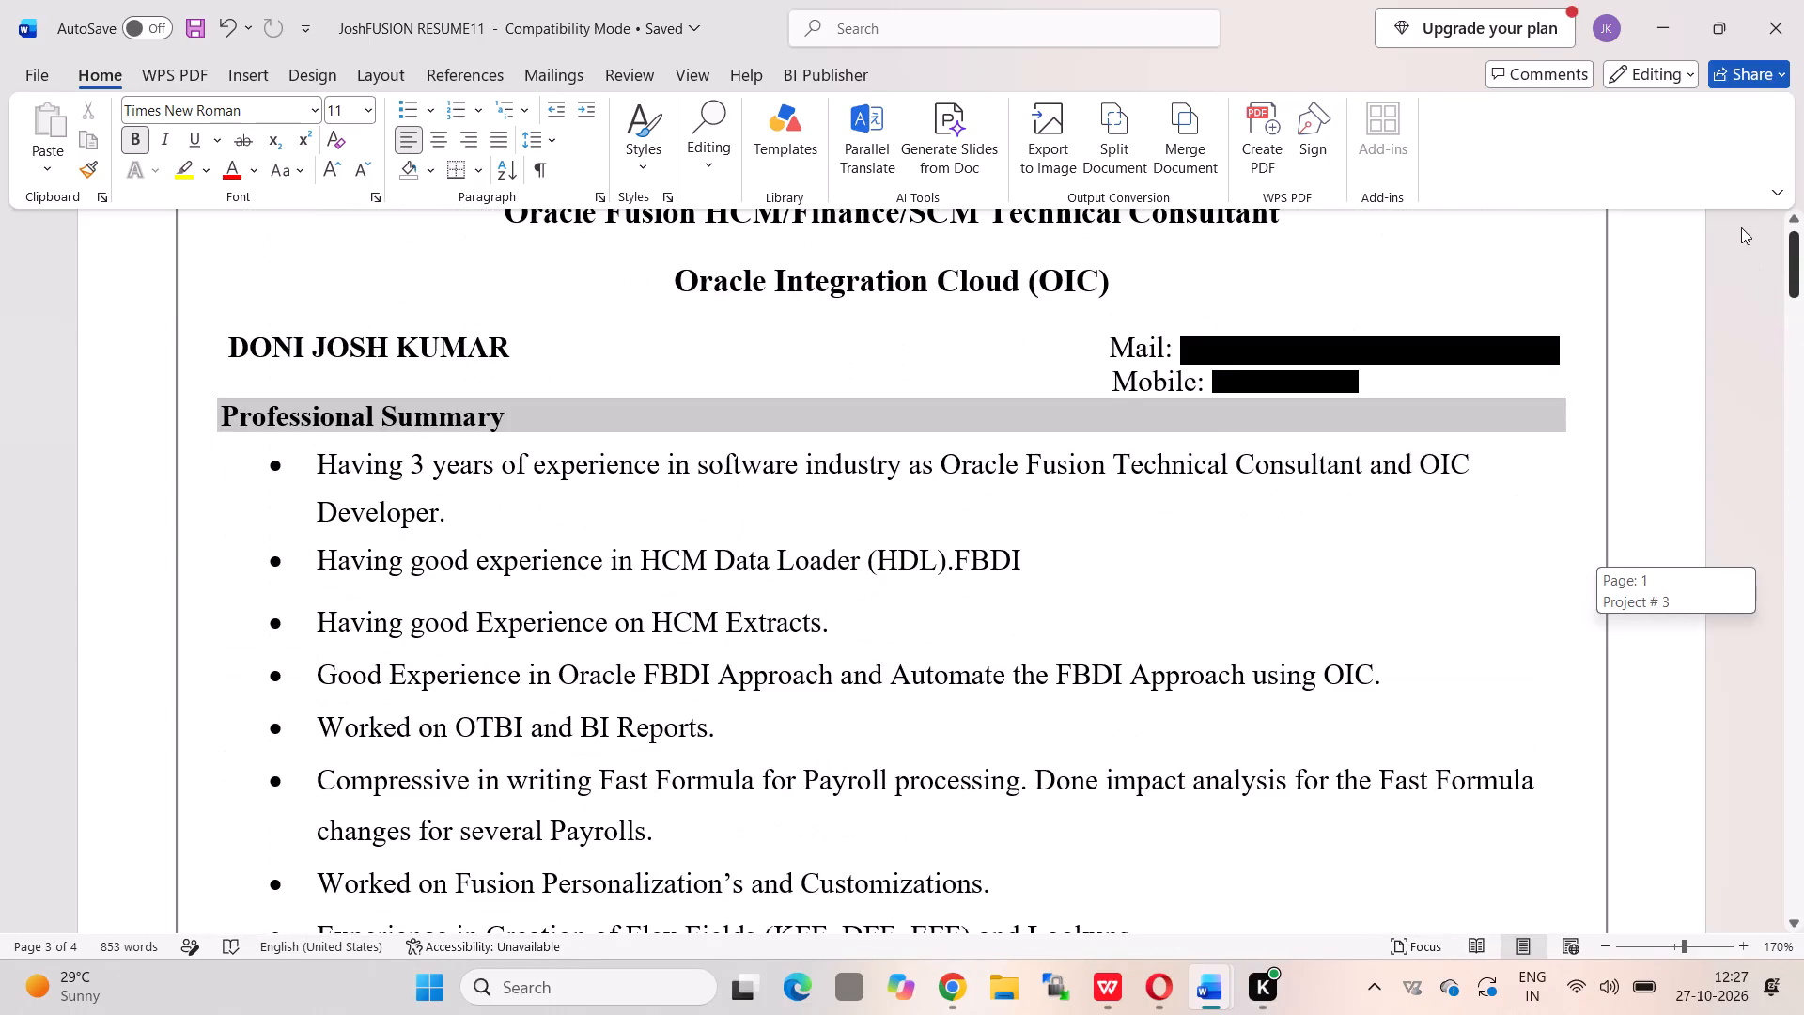
drag(1741, 227, 1743, 242)
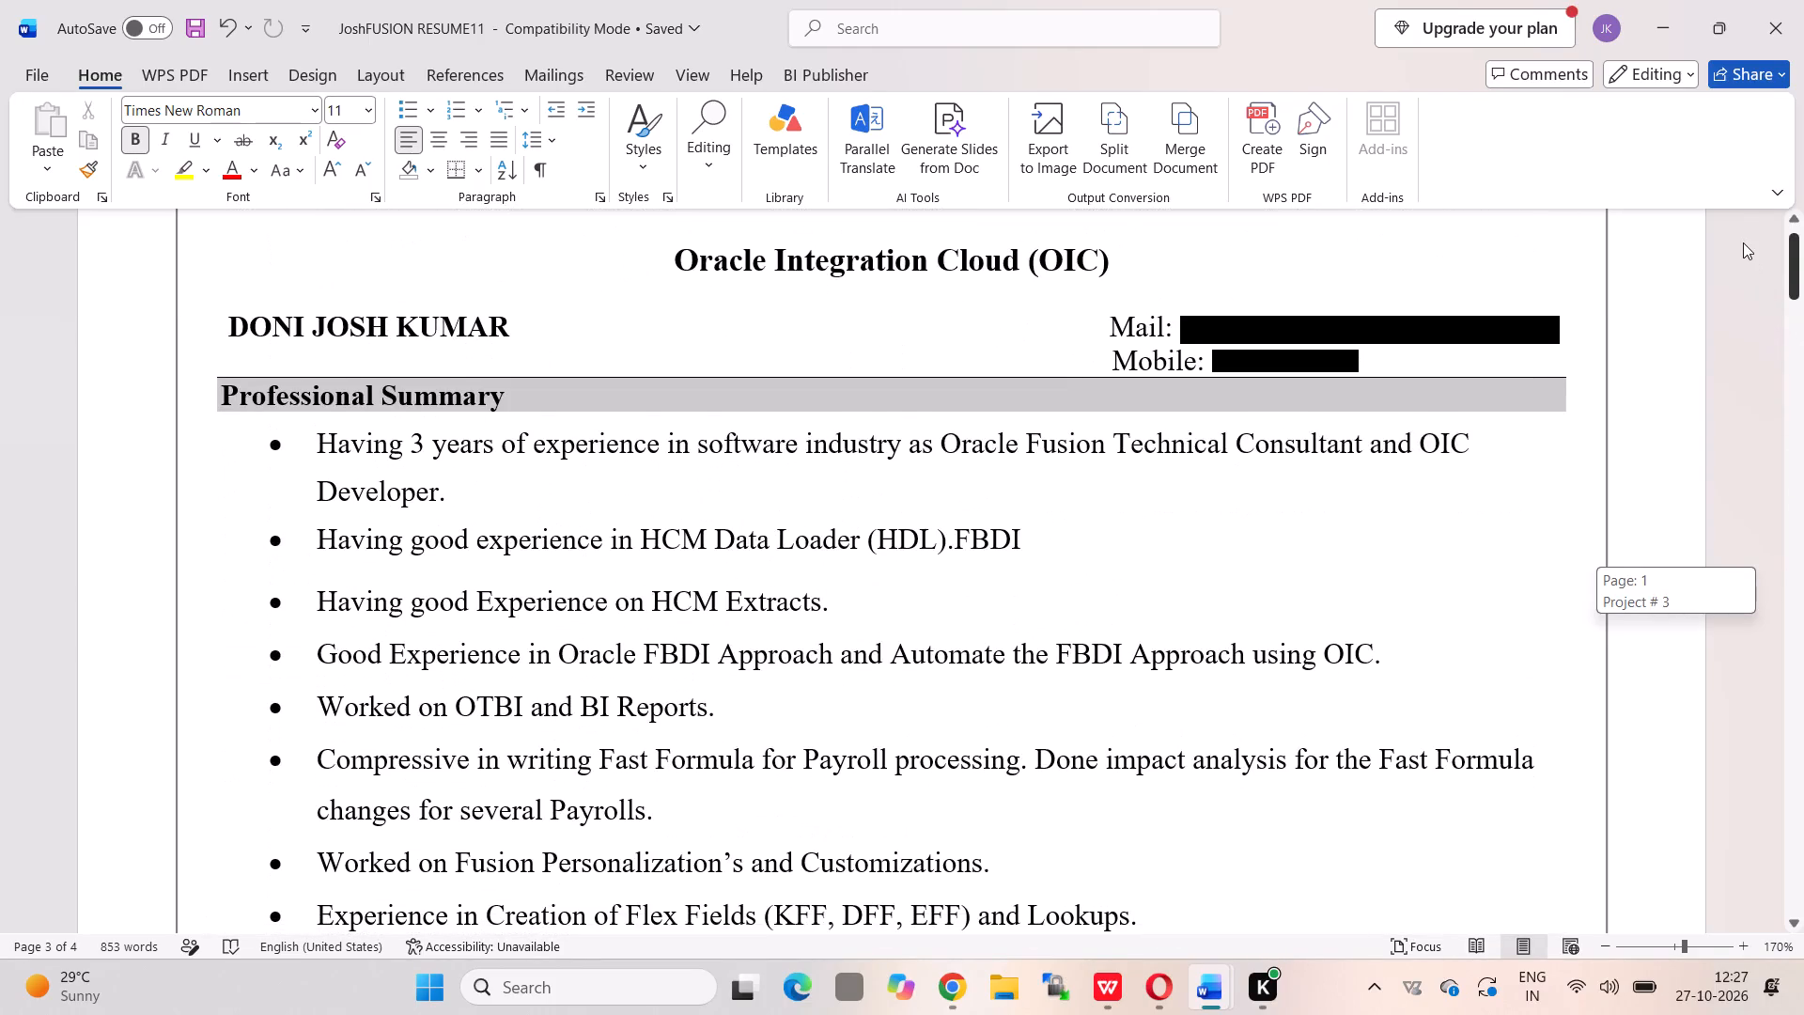
drag(1743, 242, 1746, 259)
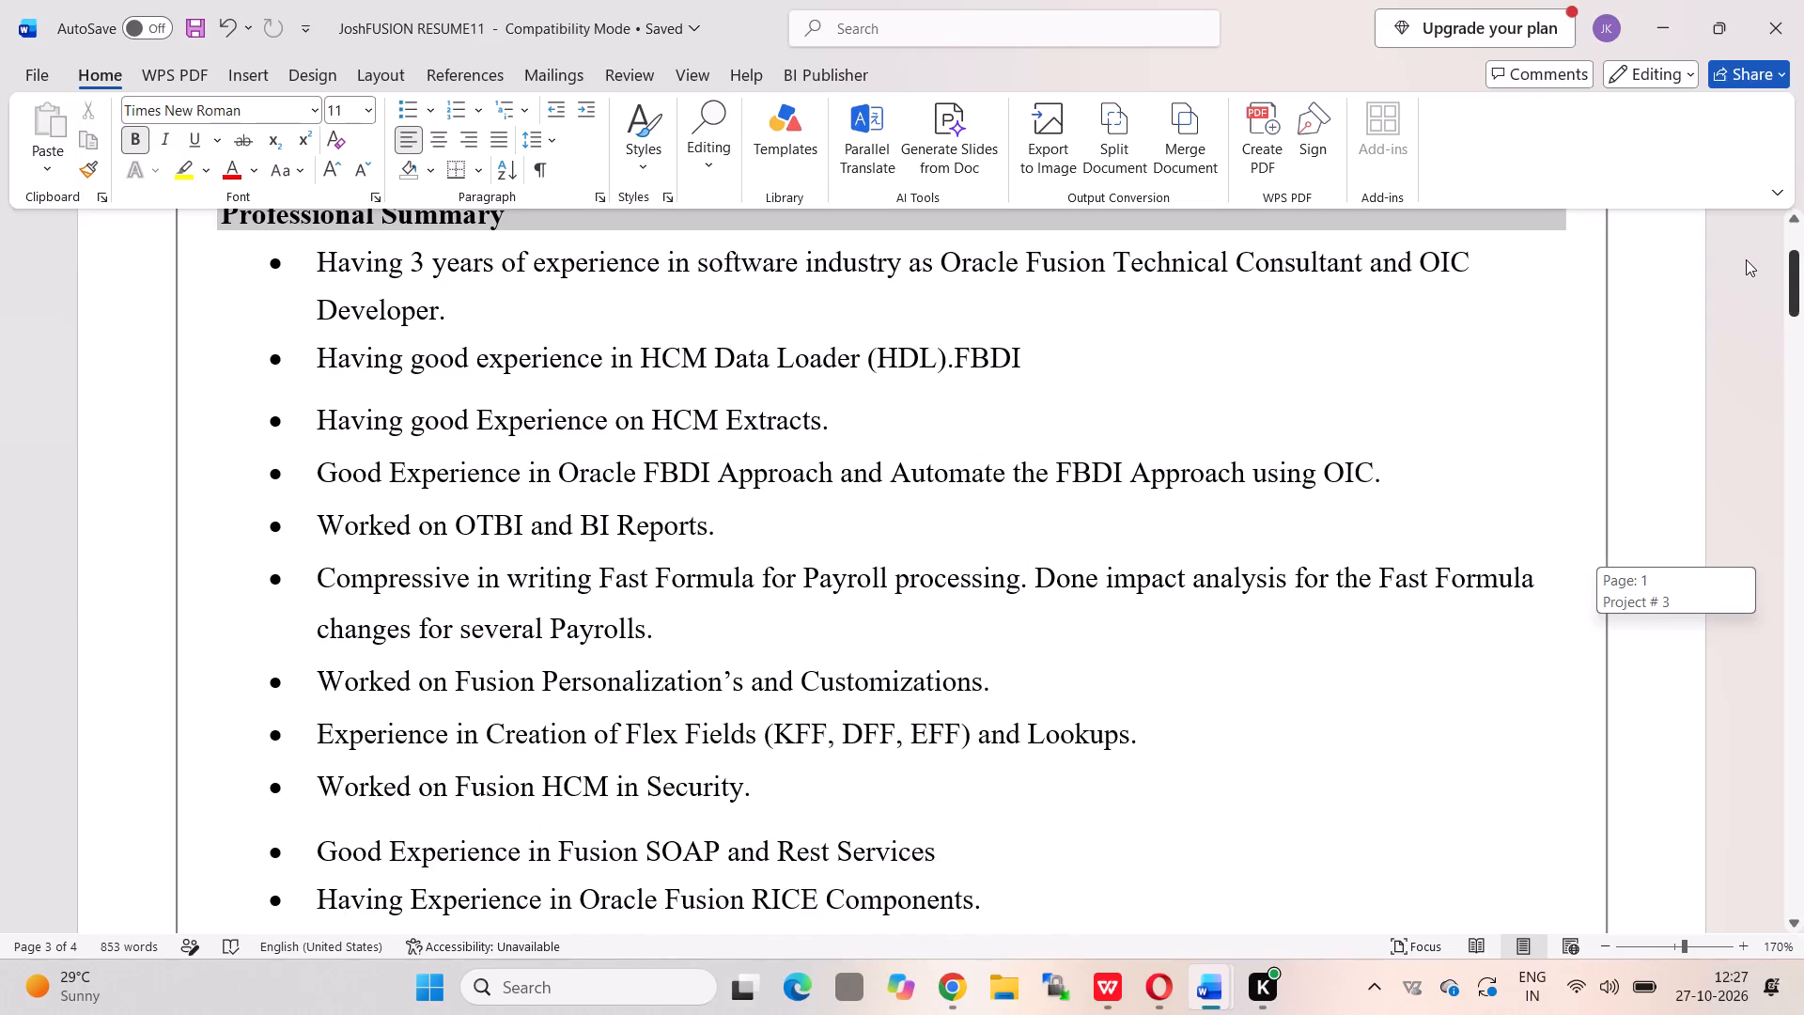
drag(1746, 259, 1747, 368)
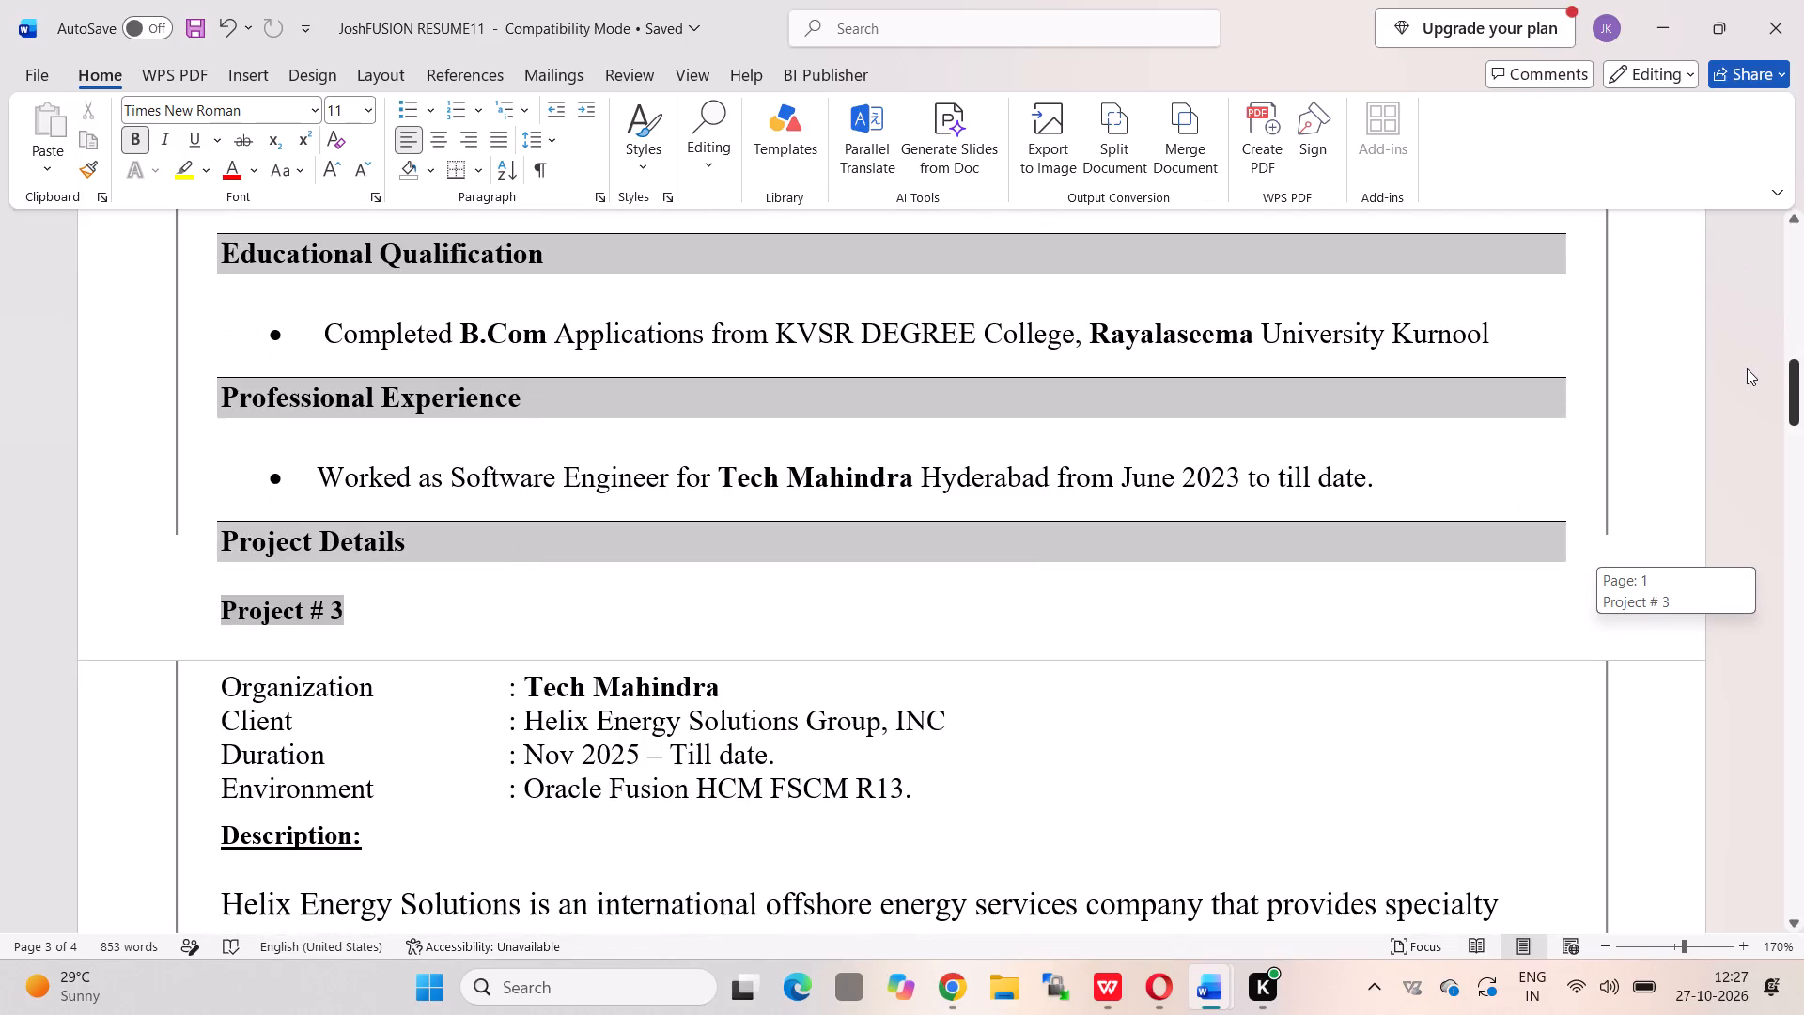
drag(1747, 368, 1734, 369)
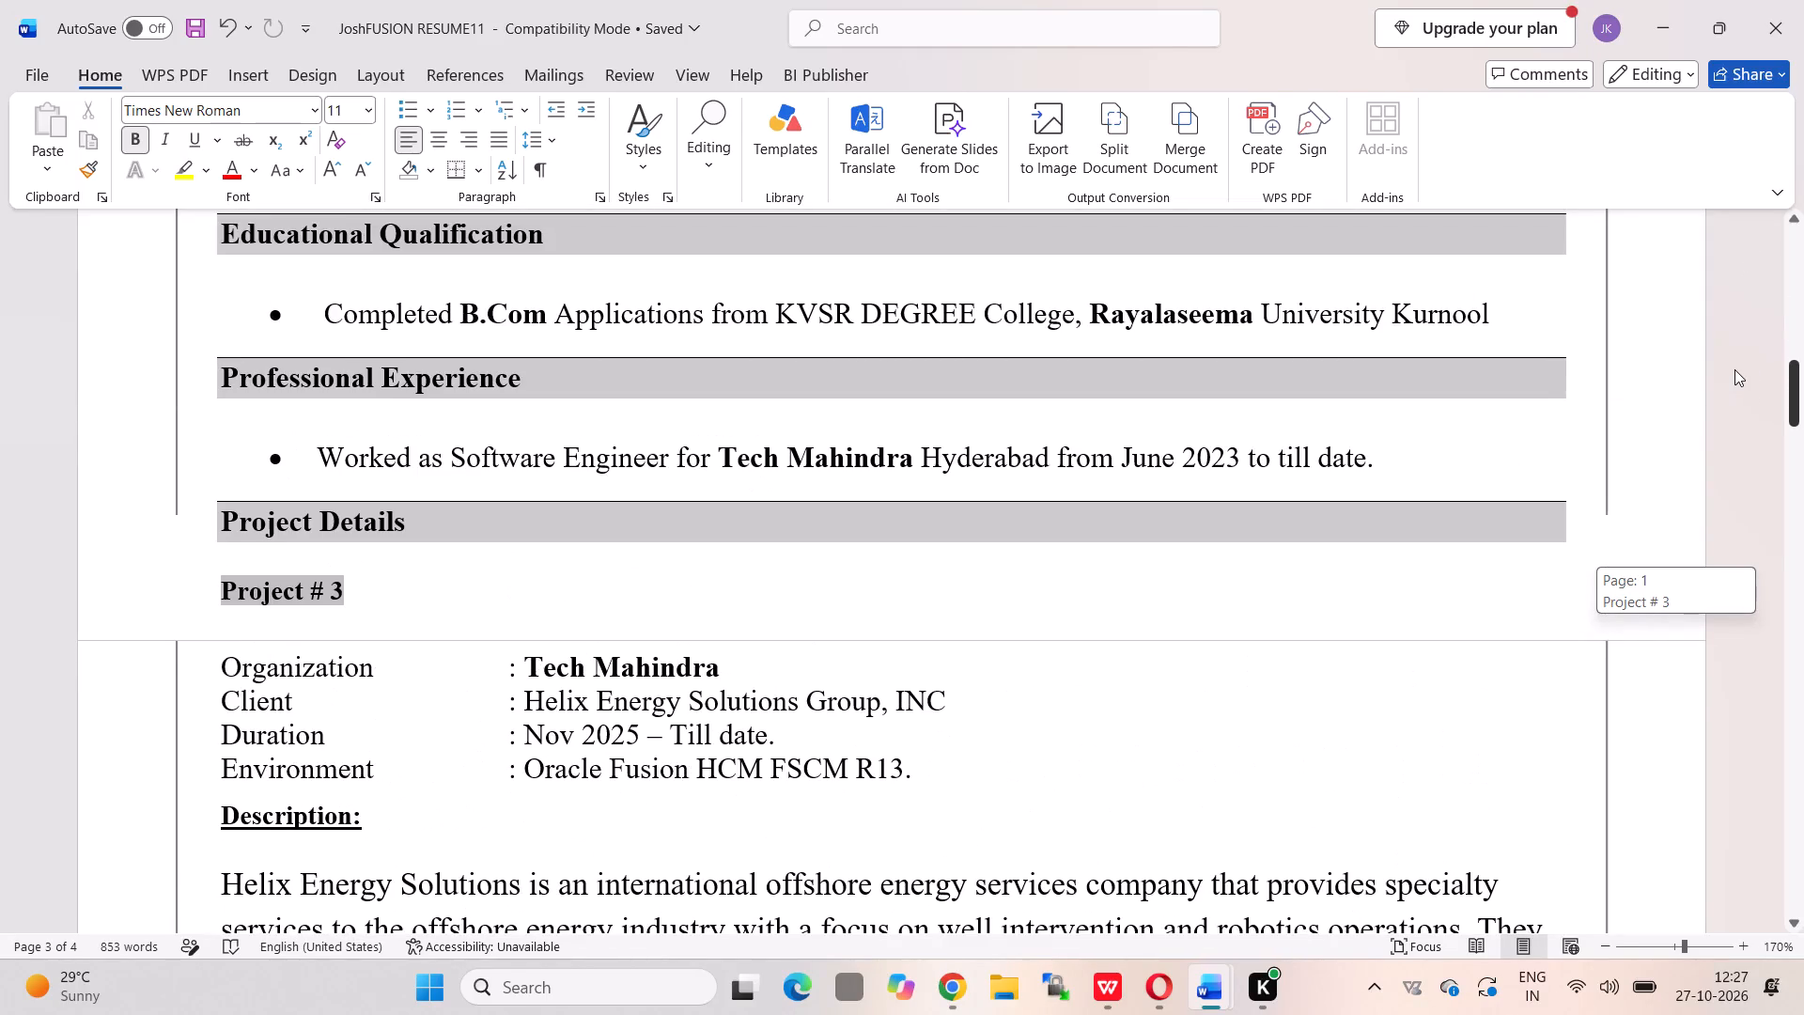
drag(1734, 369, 1731, 408)
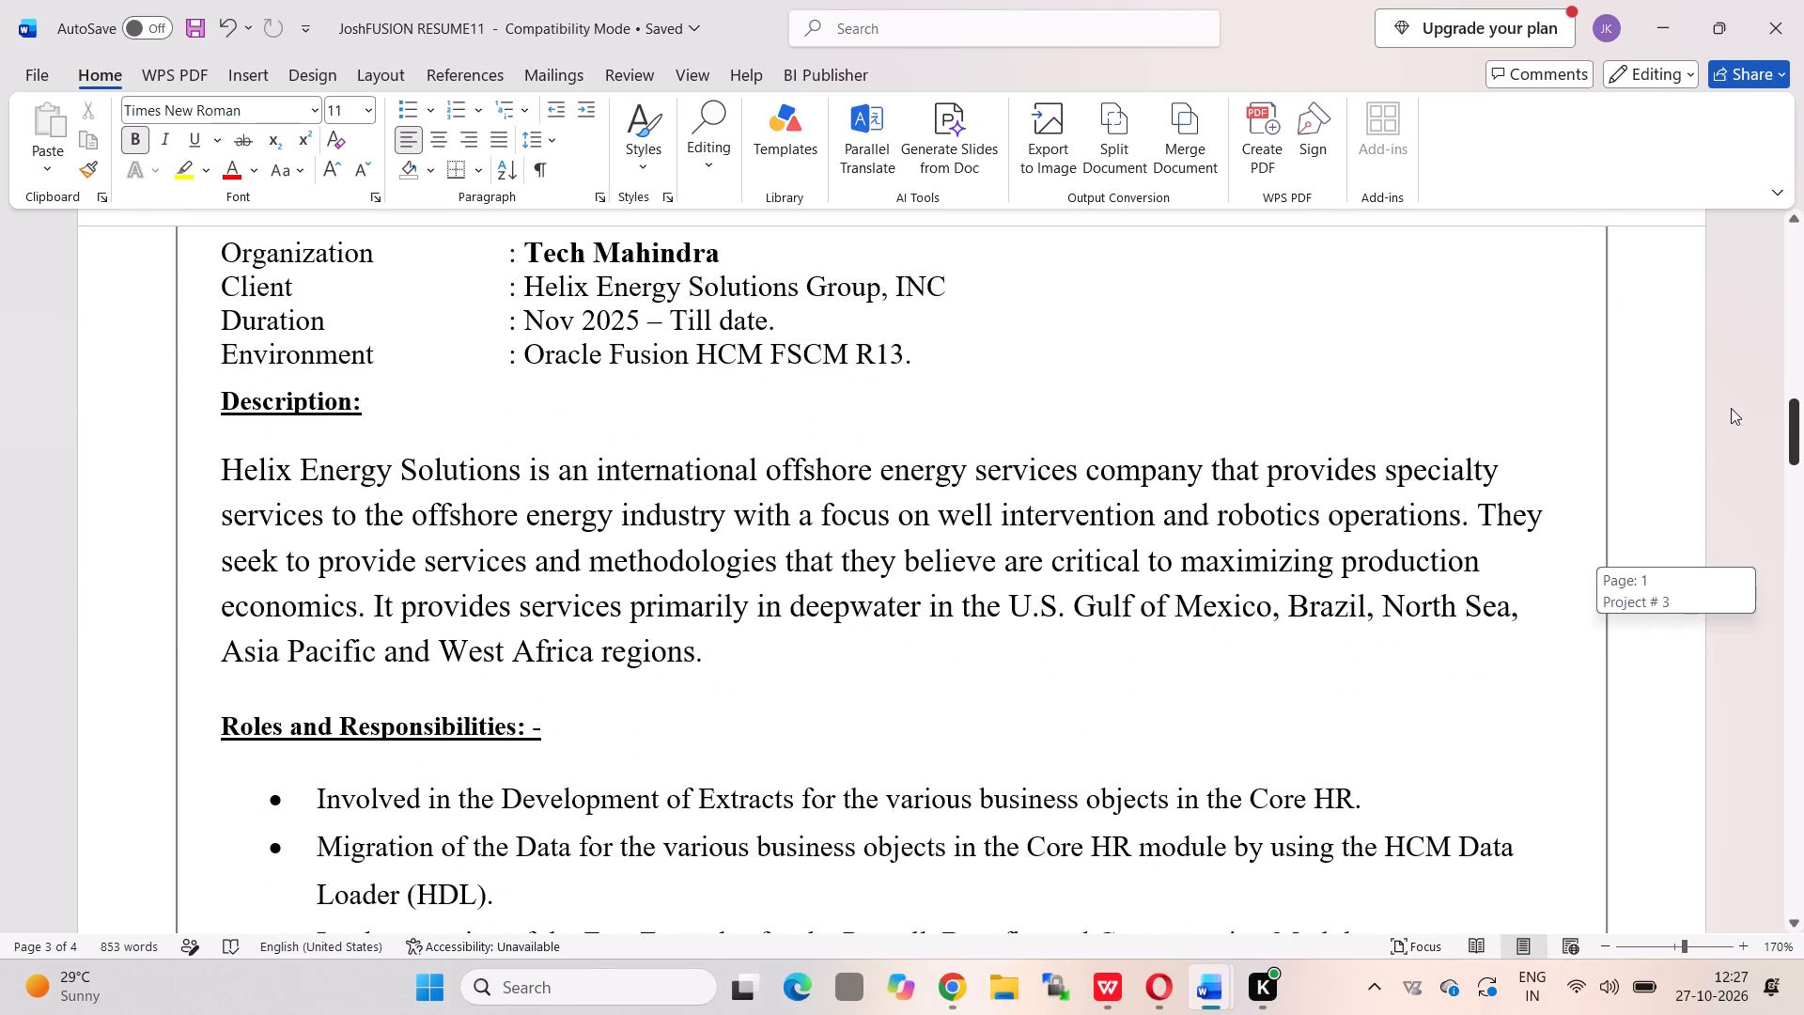
drag(1731, 408, 1733, 456)
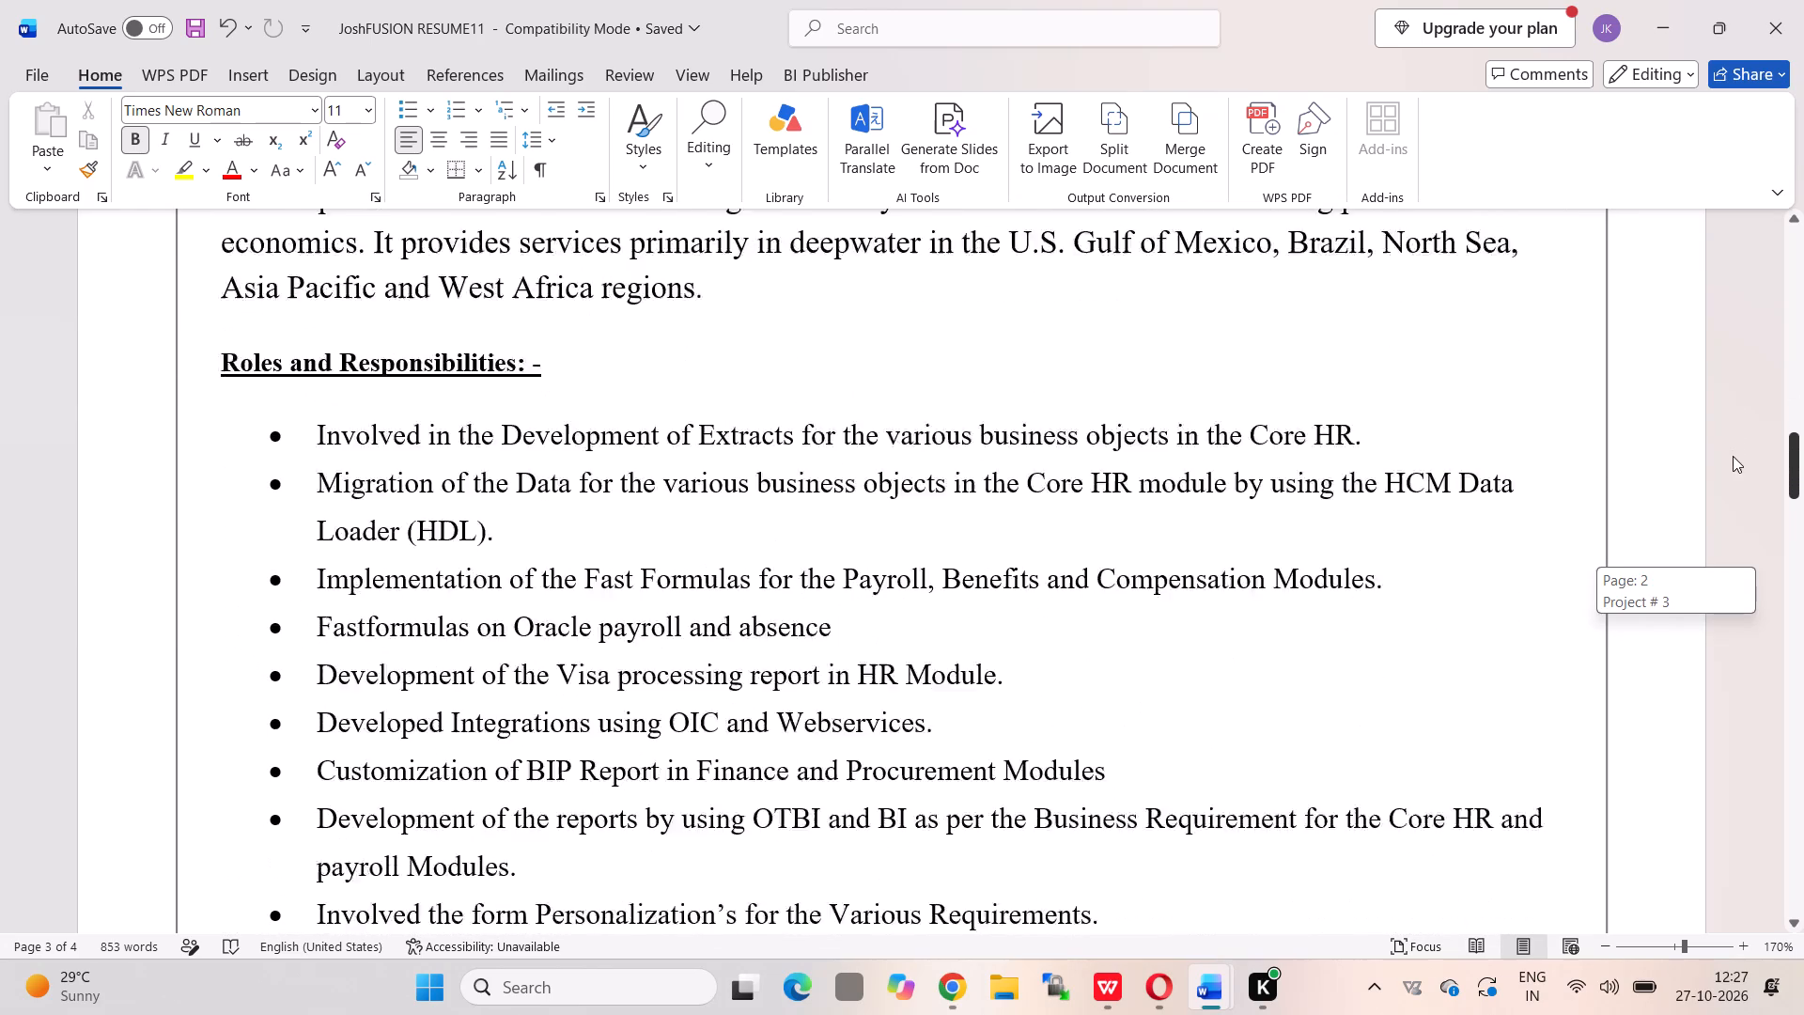
drag(1733, 456, 1747, 539)
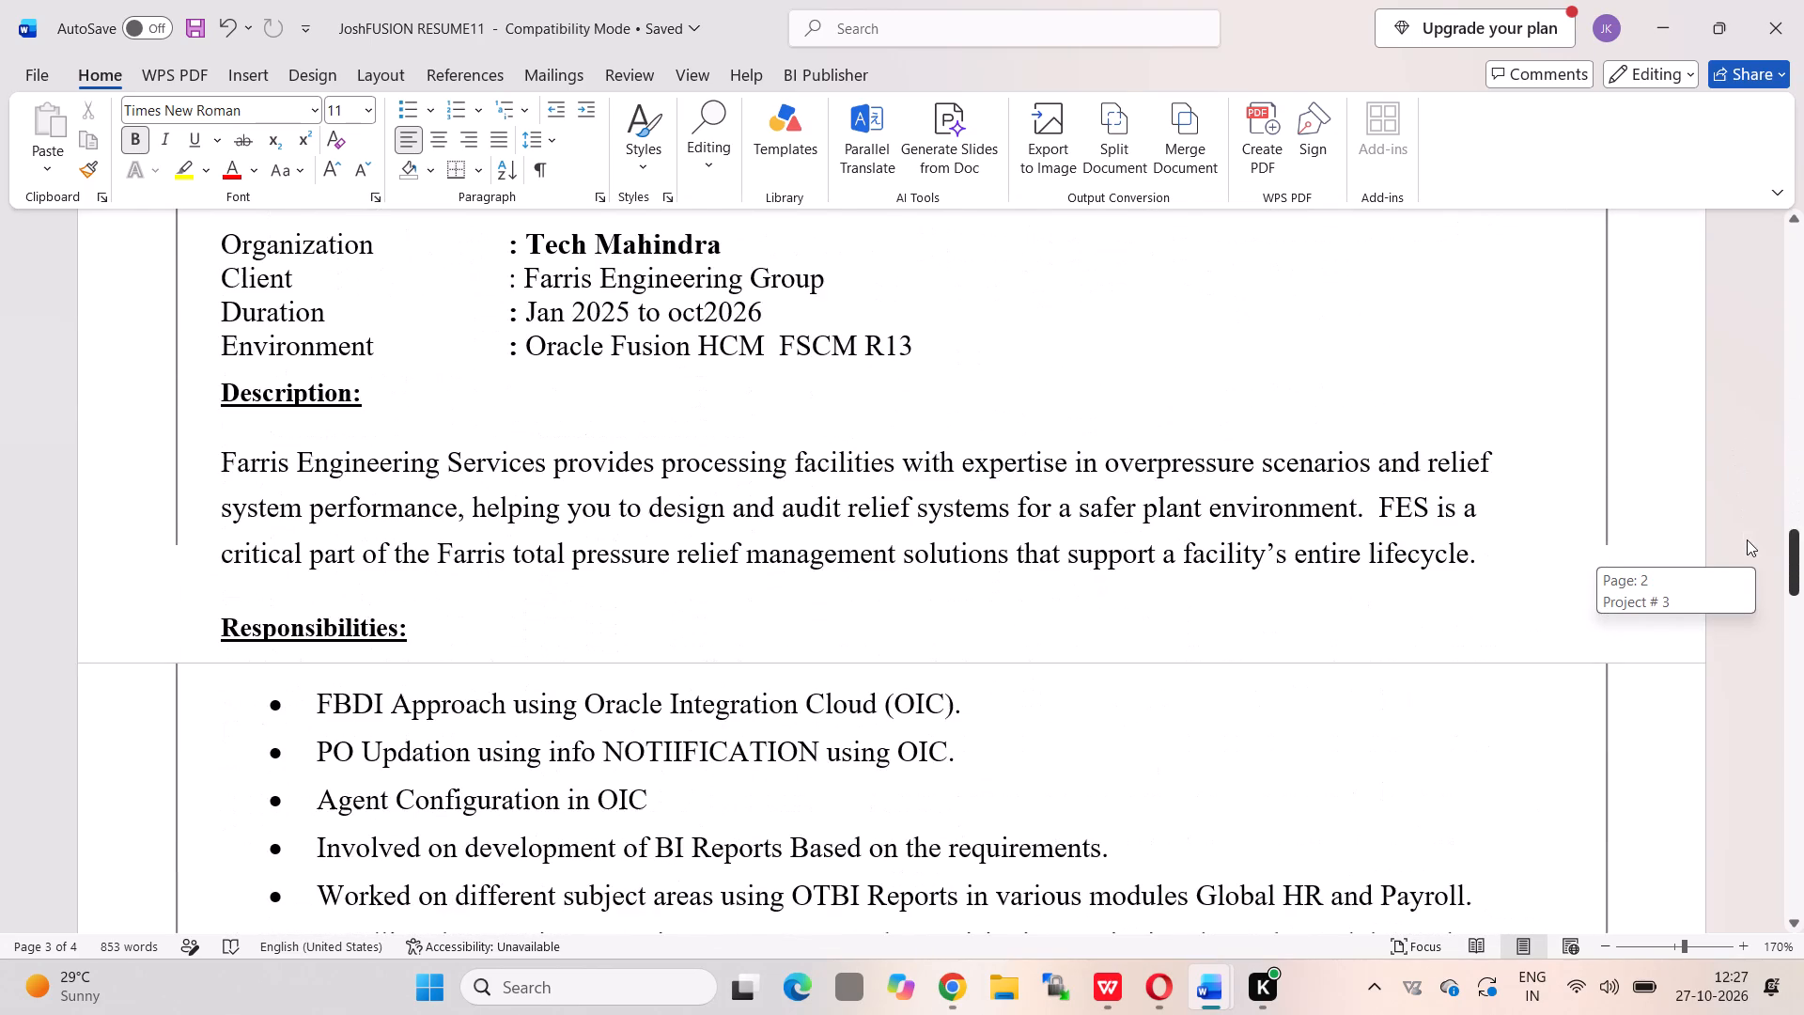
drag(1747, 539, 1745, 504)
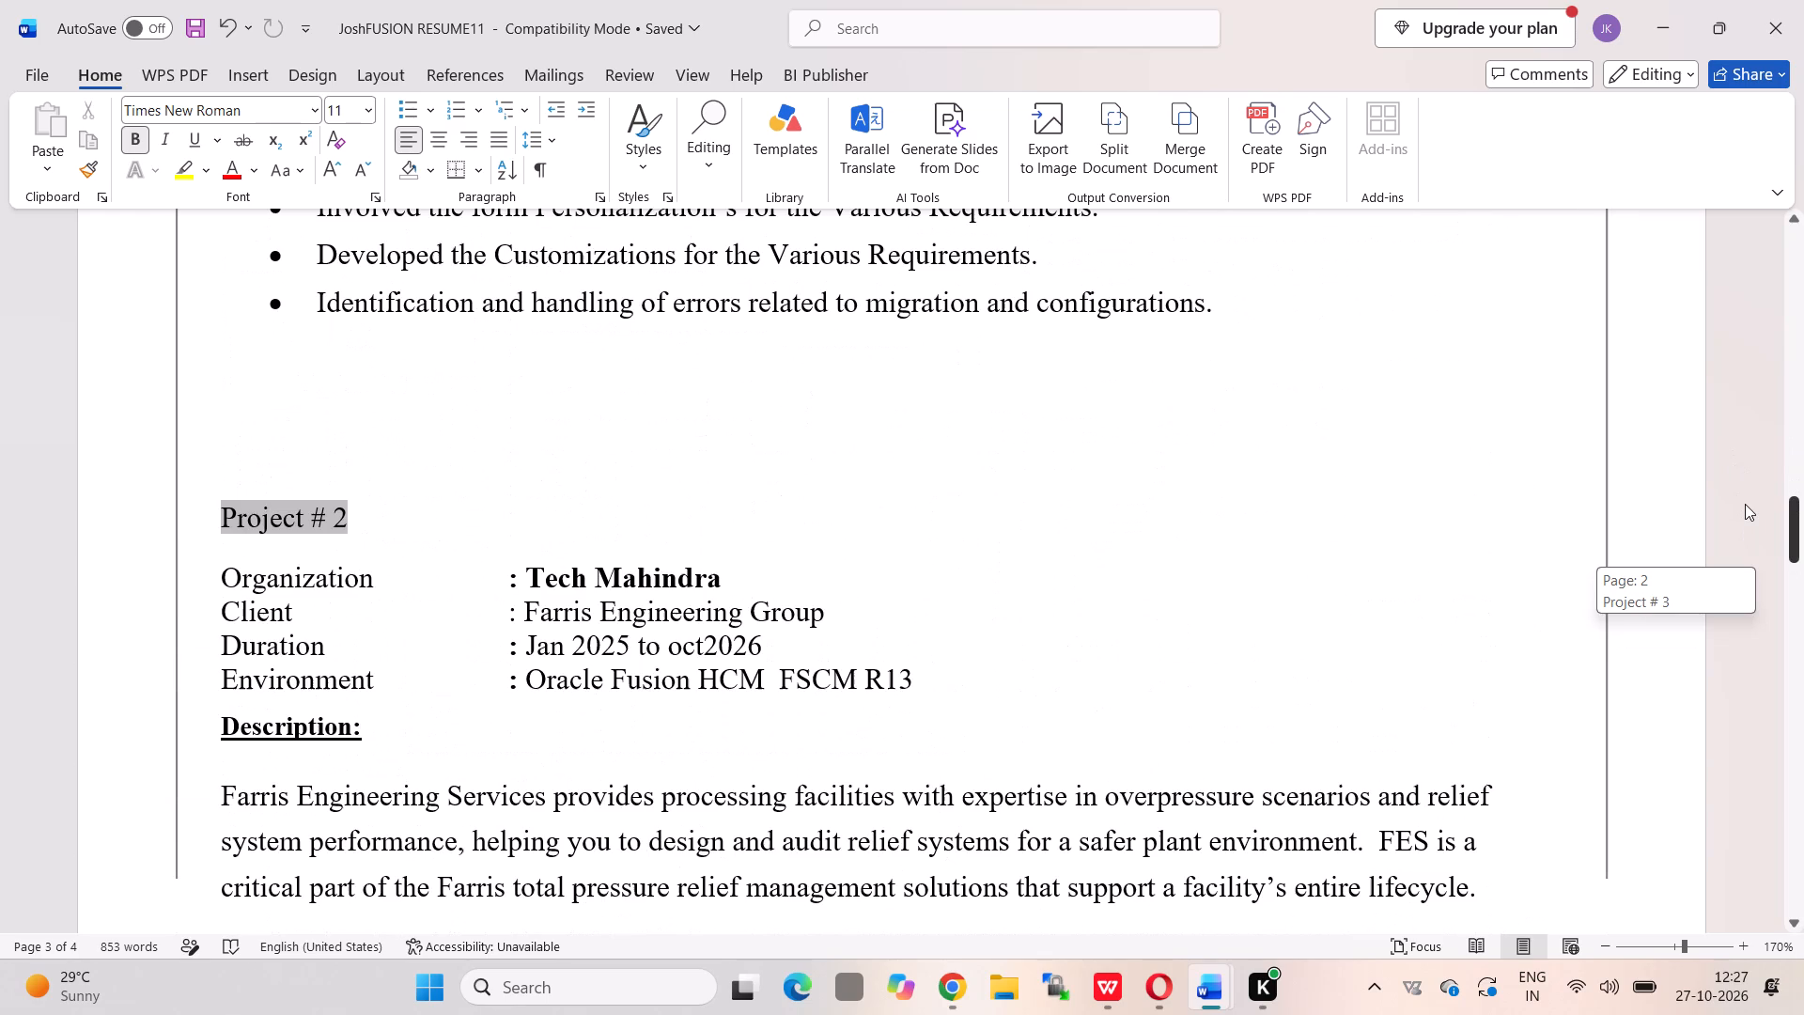
drag(1745, 504, 1697, 351)
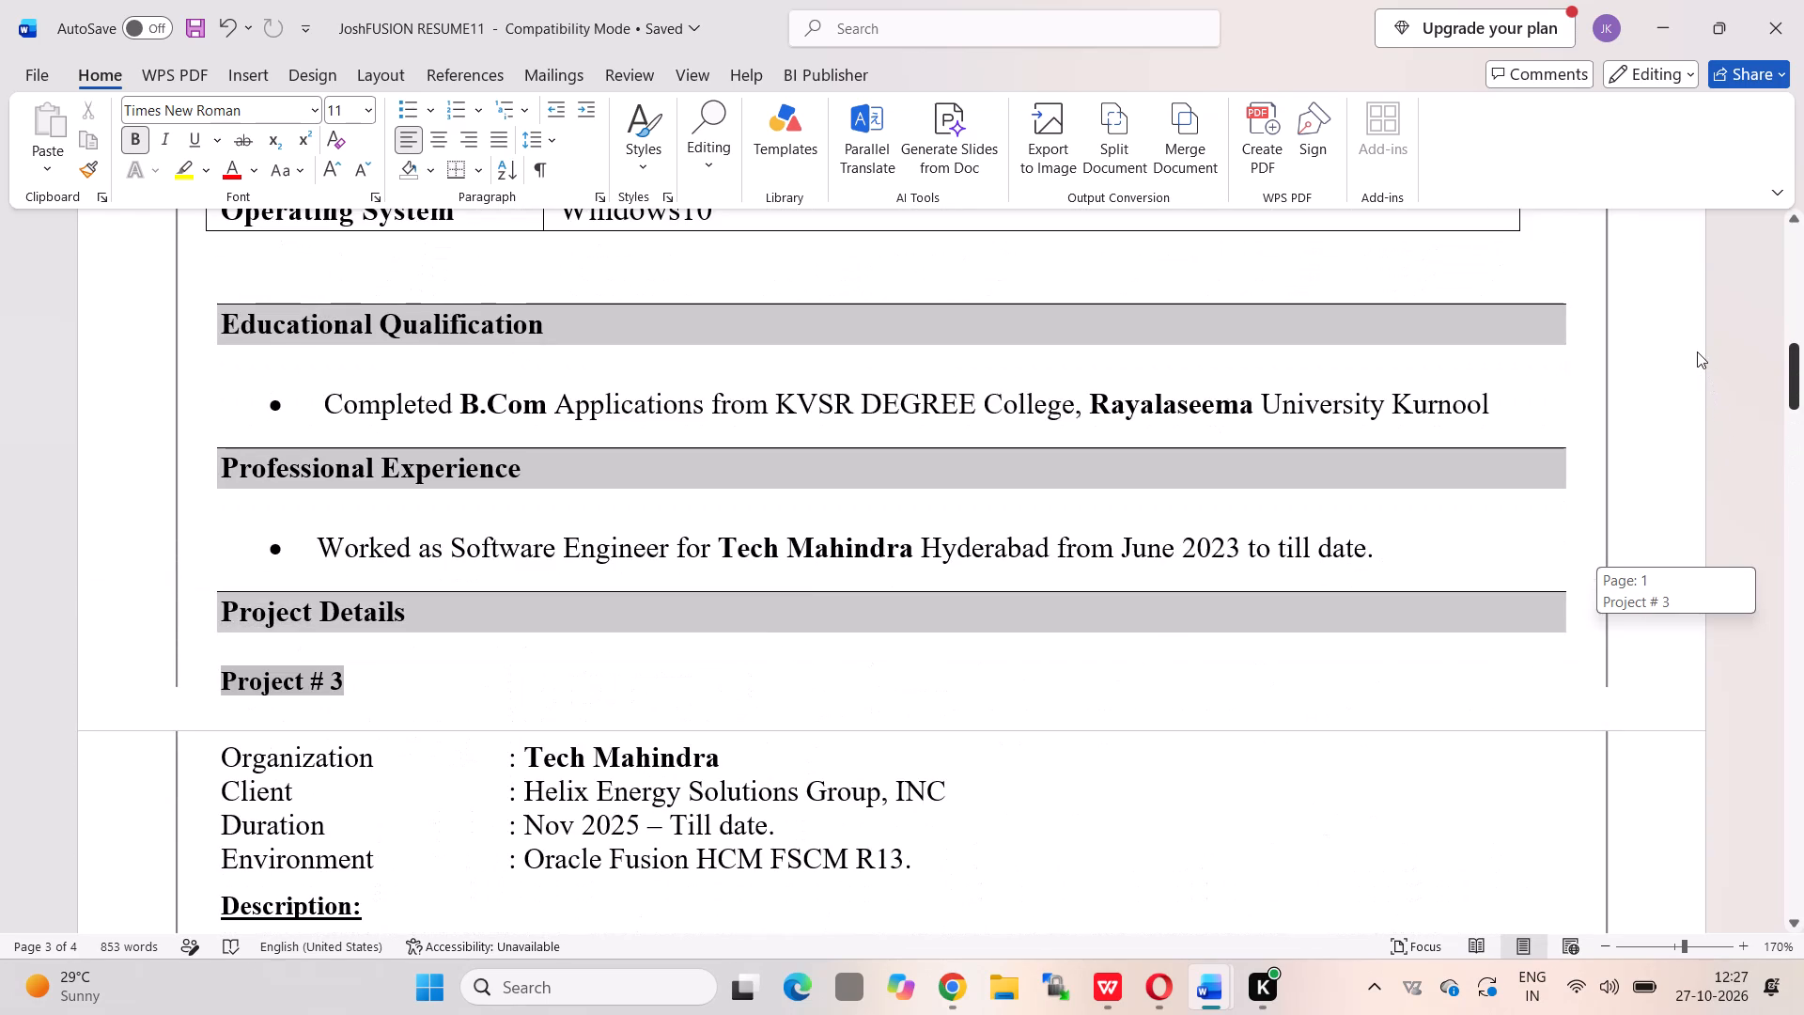
drag(1697, 351, 1697, 355)
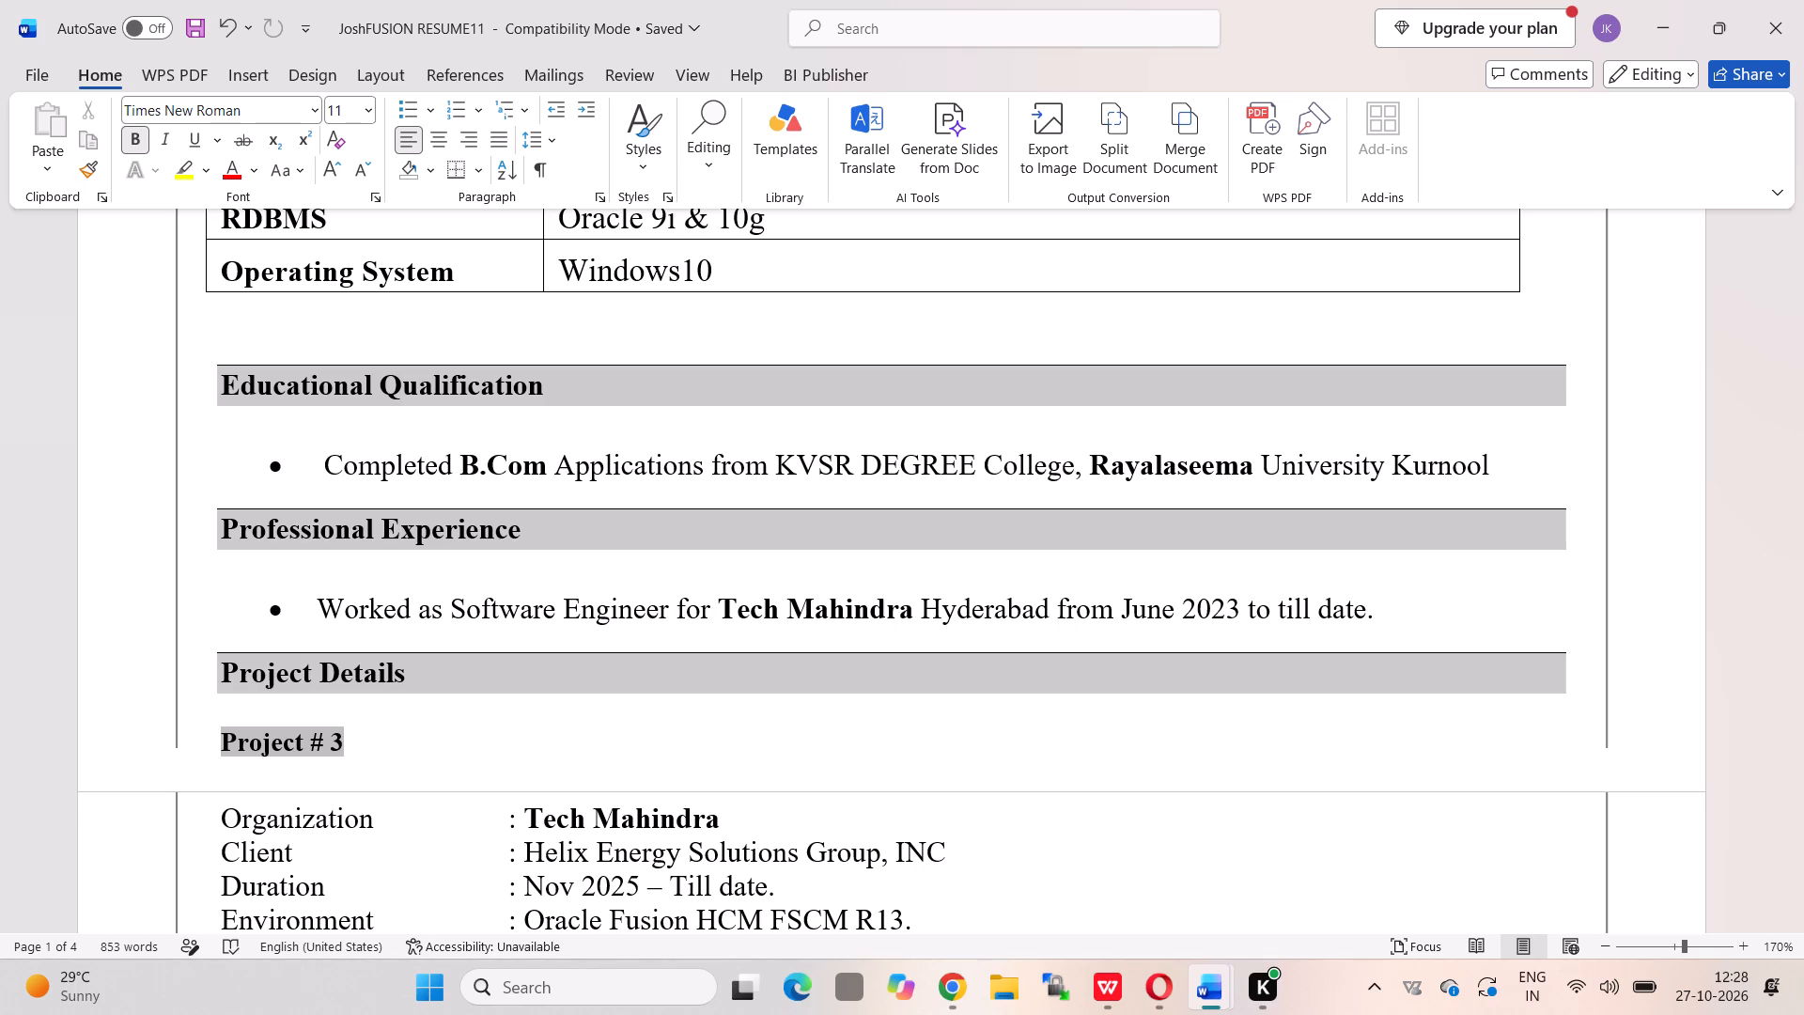
Check the Project # 2 details and responsibilities, and the client, duration, environment and description of Project # 1.
scroll(1756, 416, down, 5)
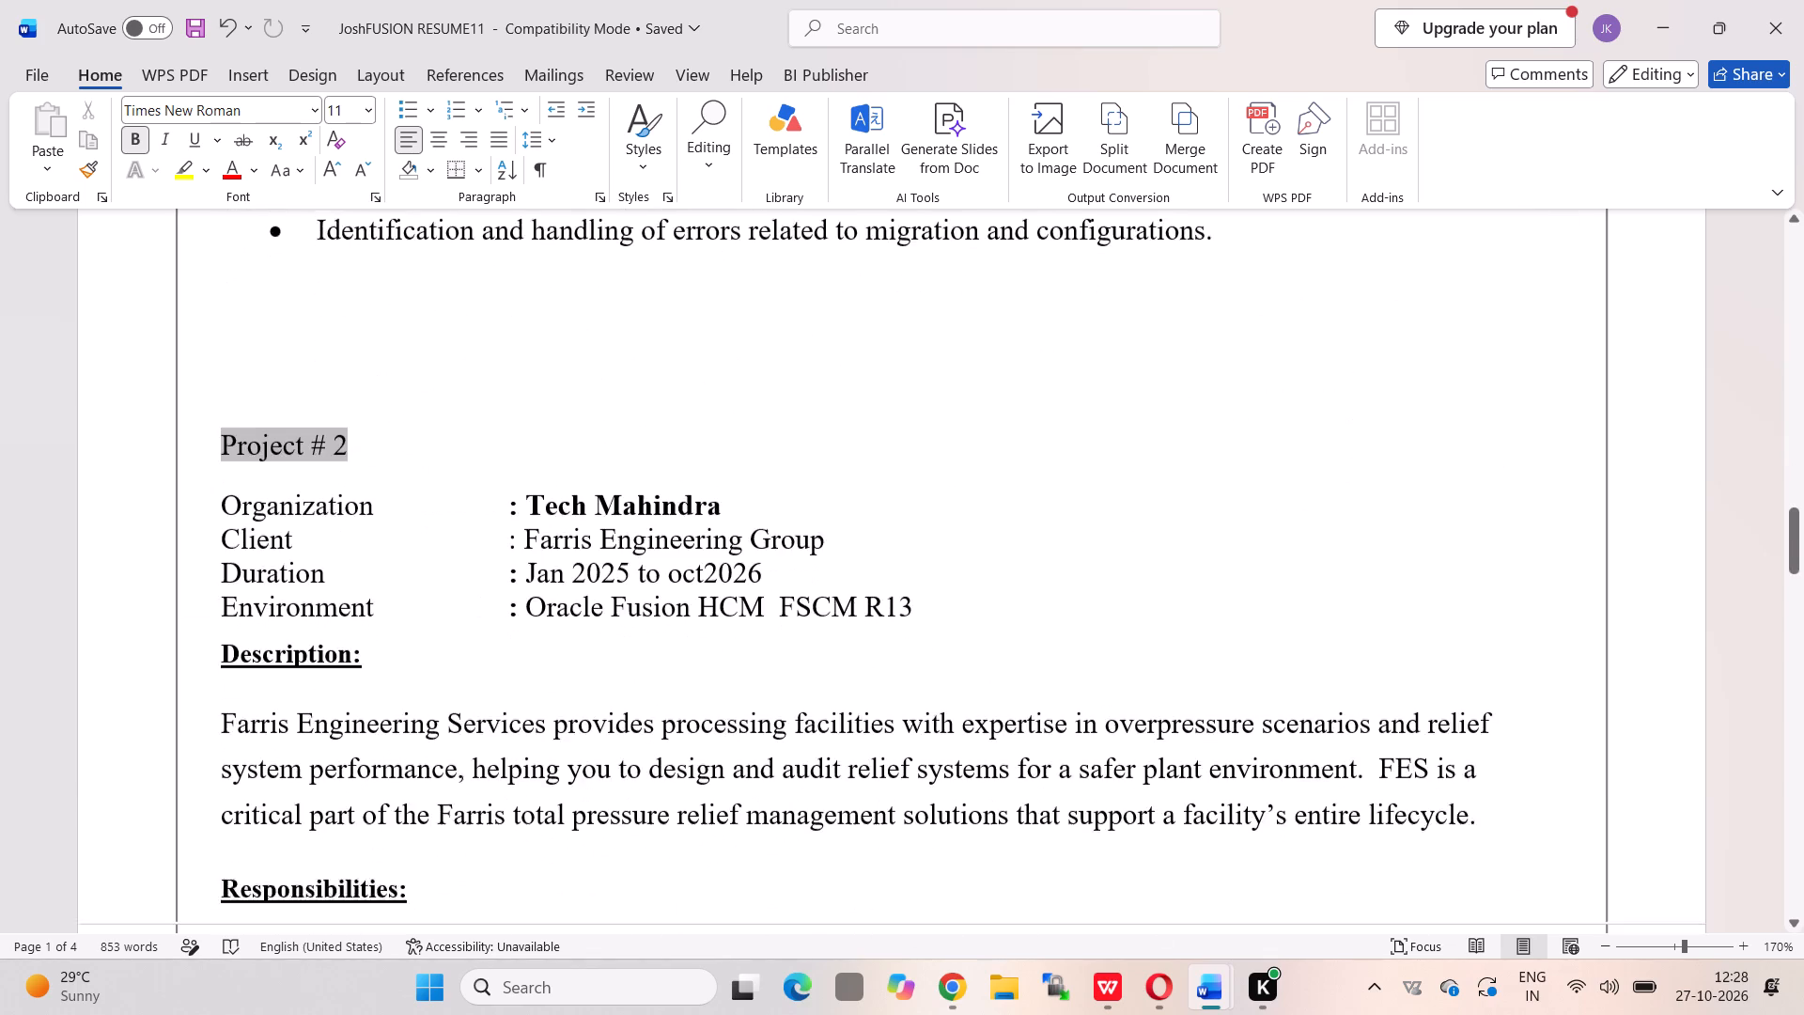
scroll(1756, 416, down, 4)
scroll(1756, 416, up, 6)
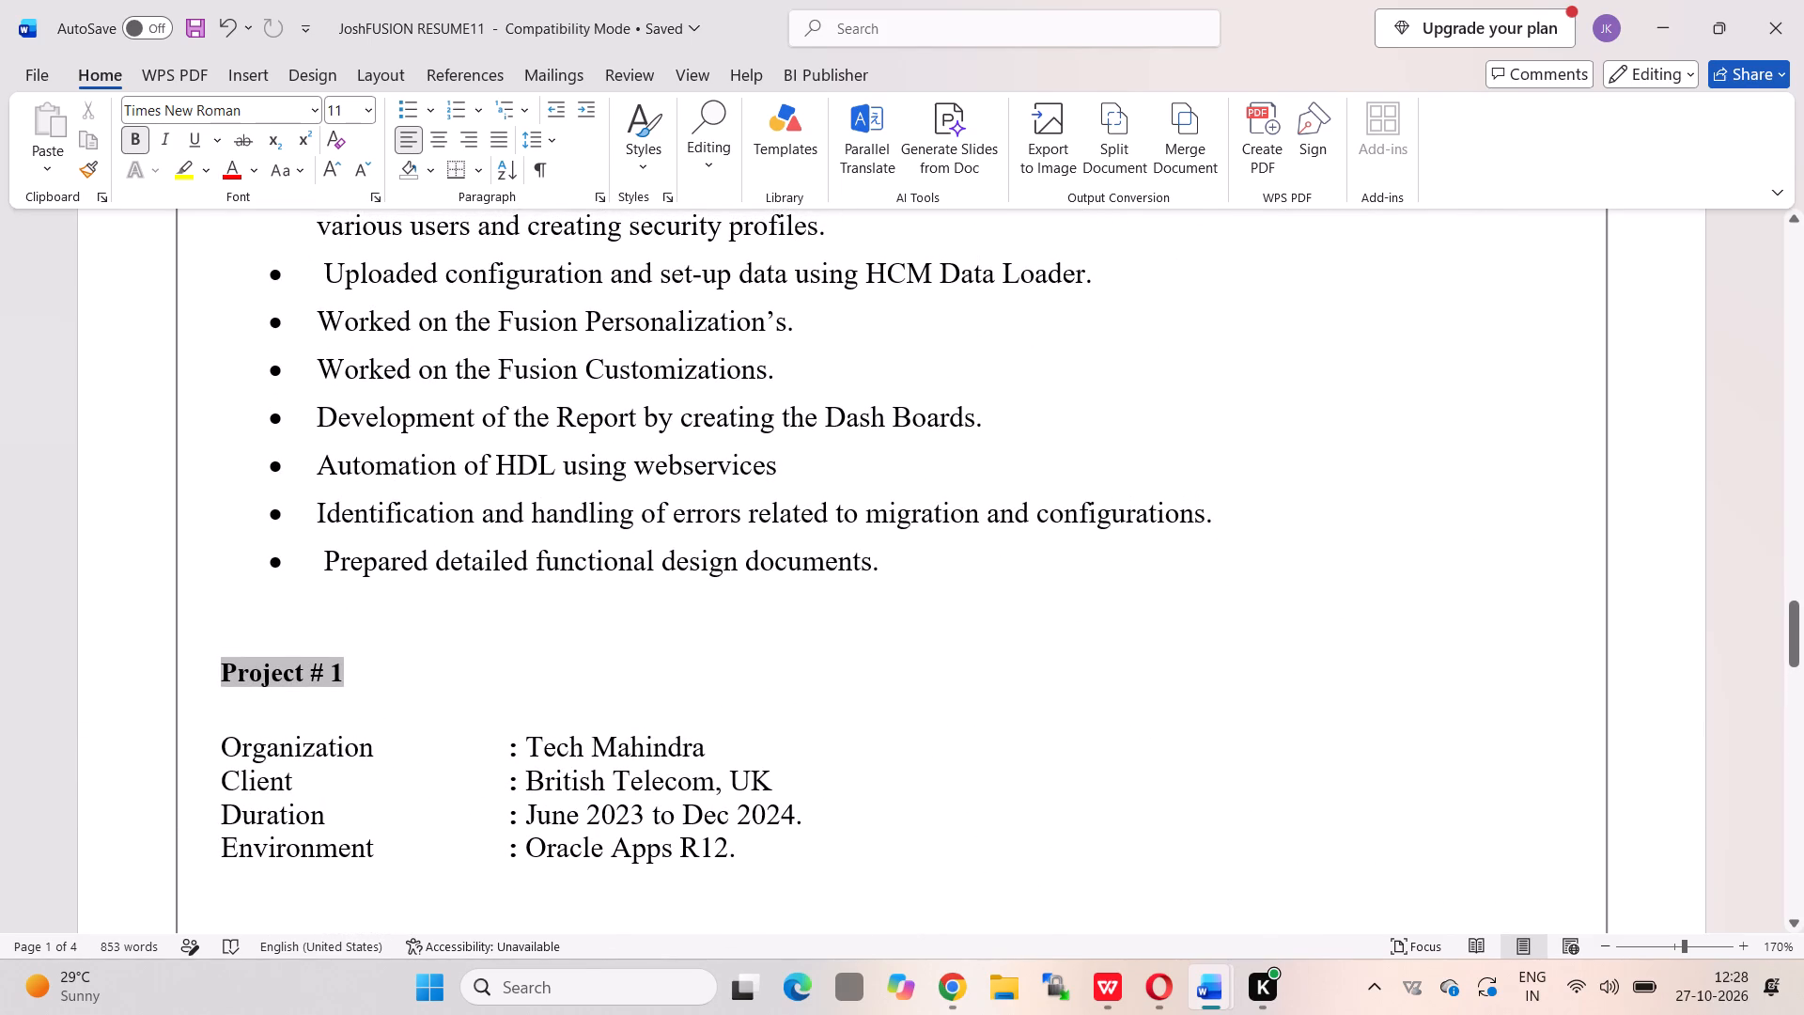
scroll(1275, 781, down, 1)
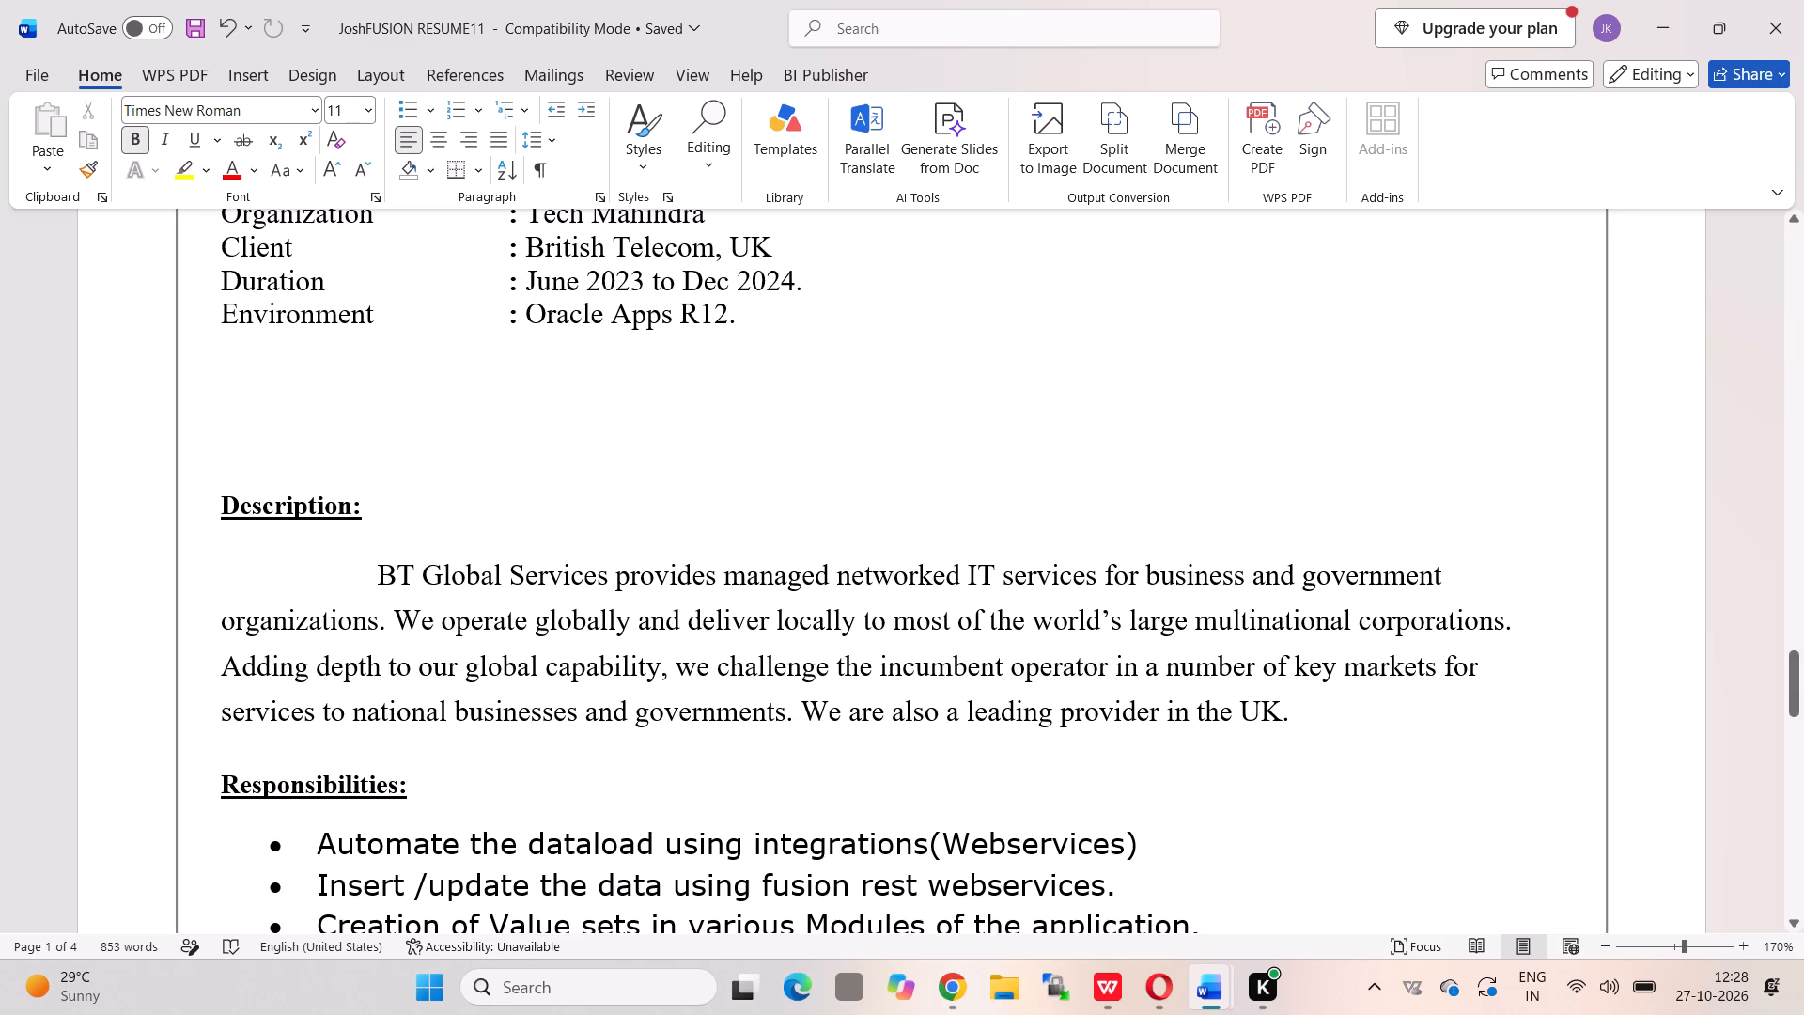
scroll(849, 502, up, 1)
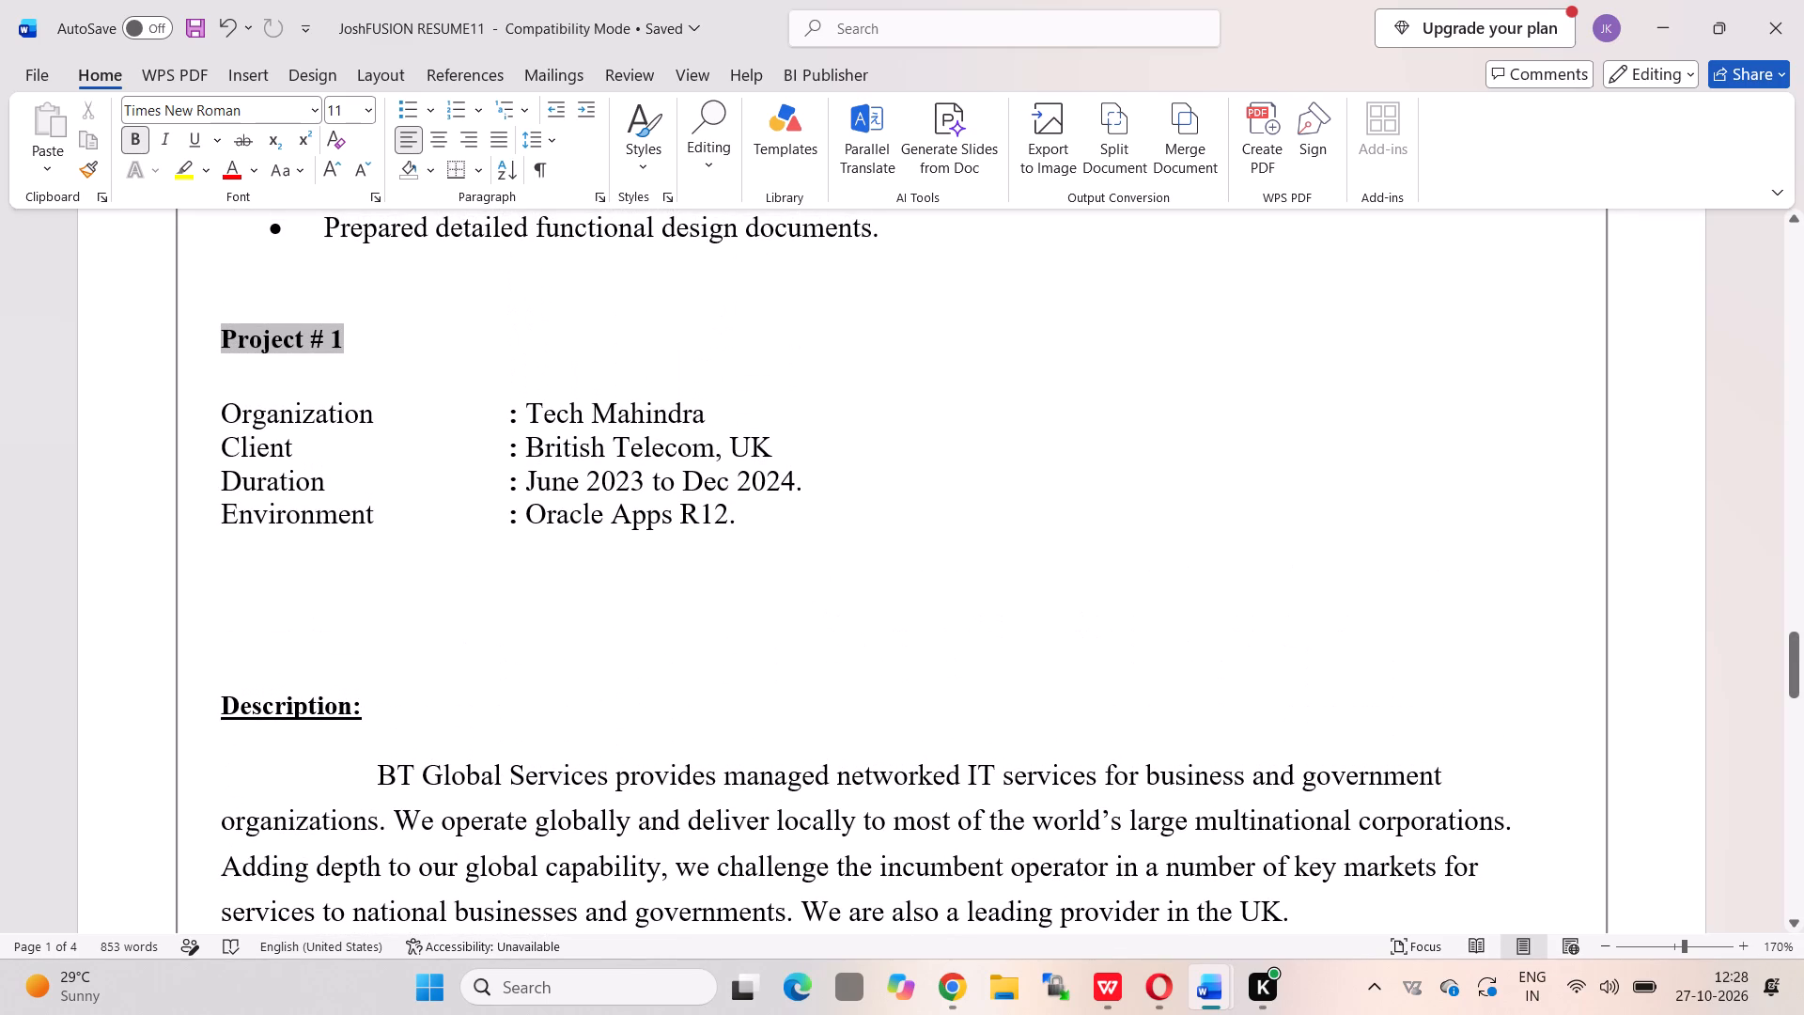
click(729, 519)
click(754, 519)
scroll(678, 719, down, 1)
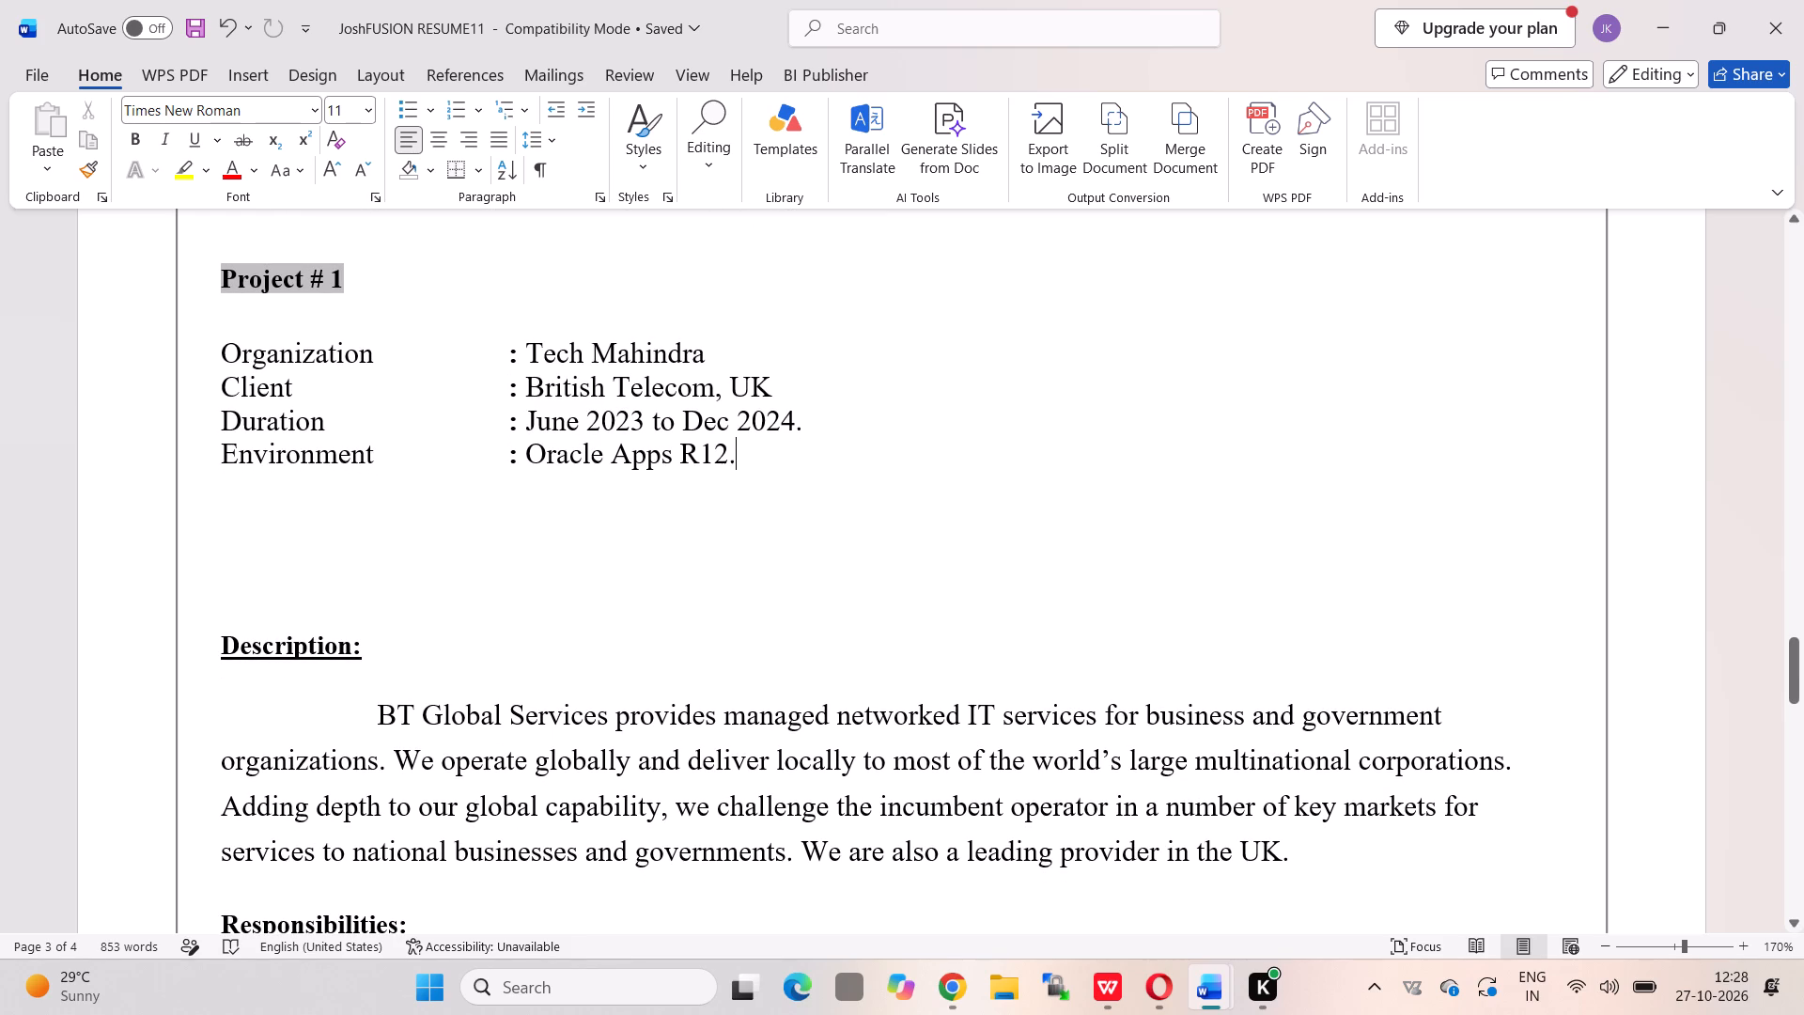
scroll(678, 719, down, 1)
Recheck Project # 2 from its client and duration through its responsibilities, continuing to the Project # 1 details and description.
scroll(771, 450, up, 4)
scroll(771, 450, down, 1)
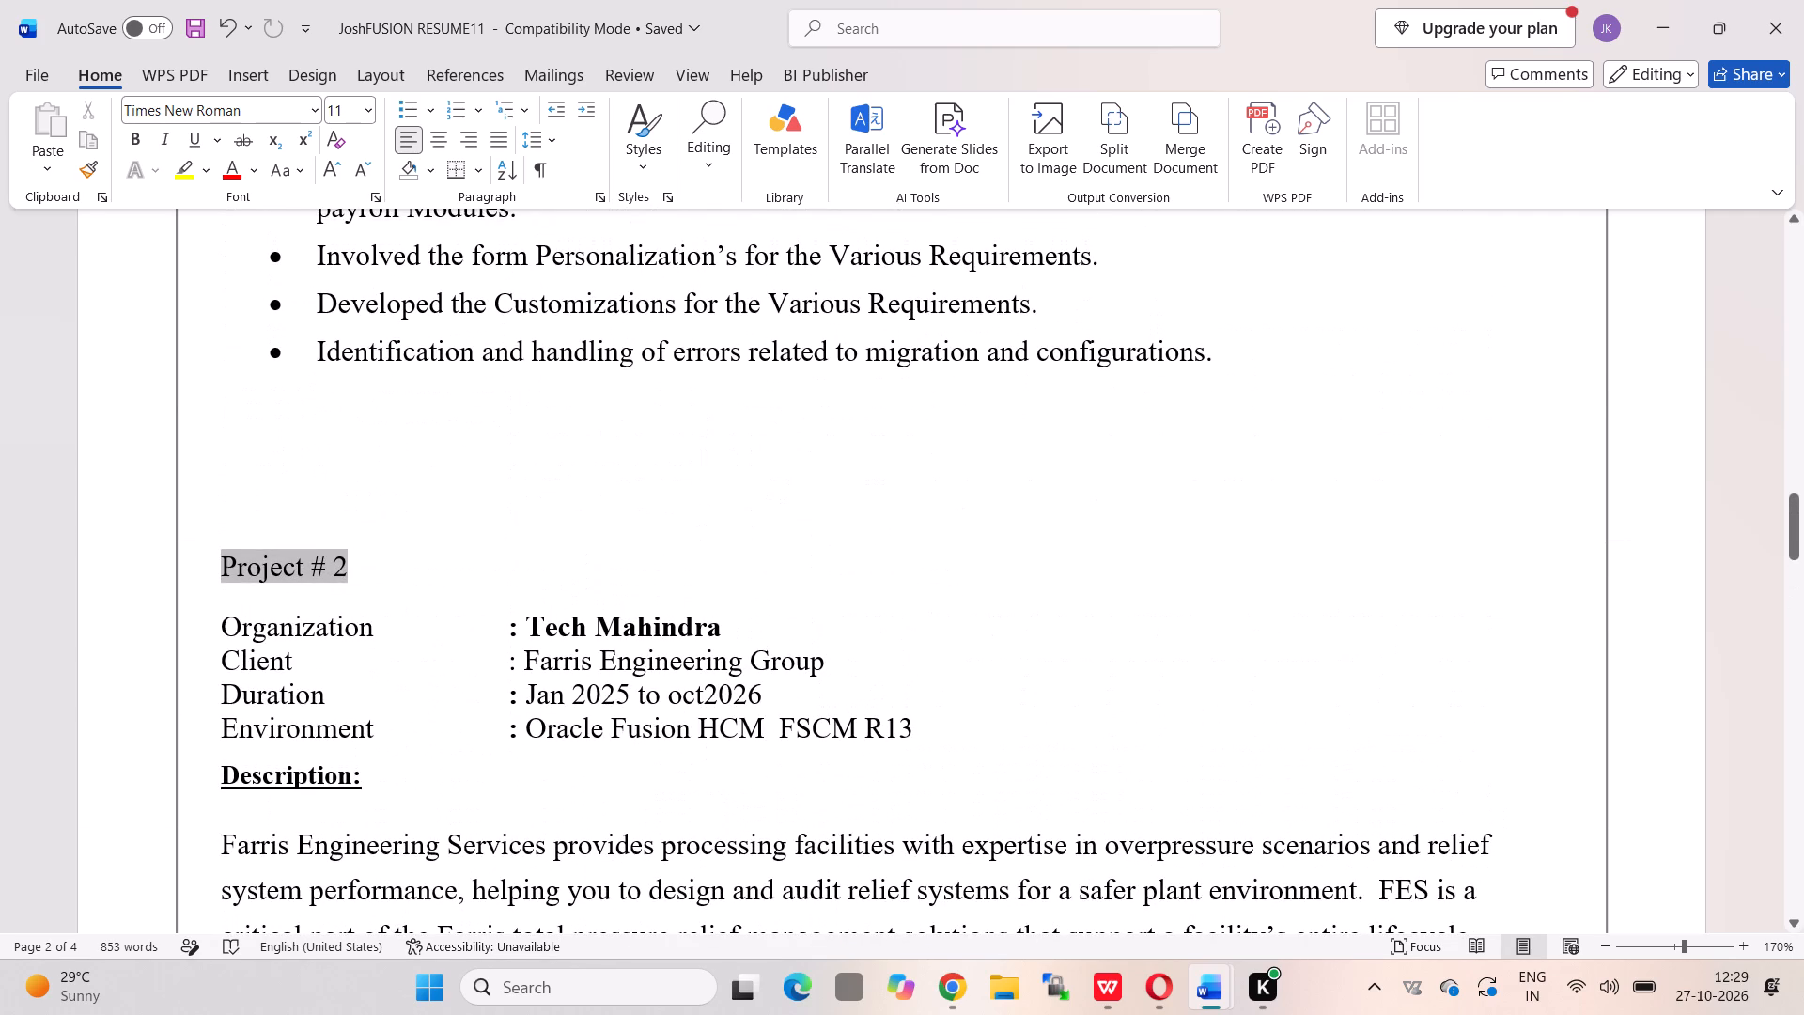
scroll(771, 450, down, 1)
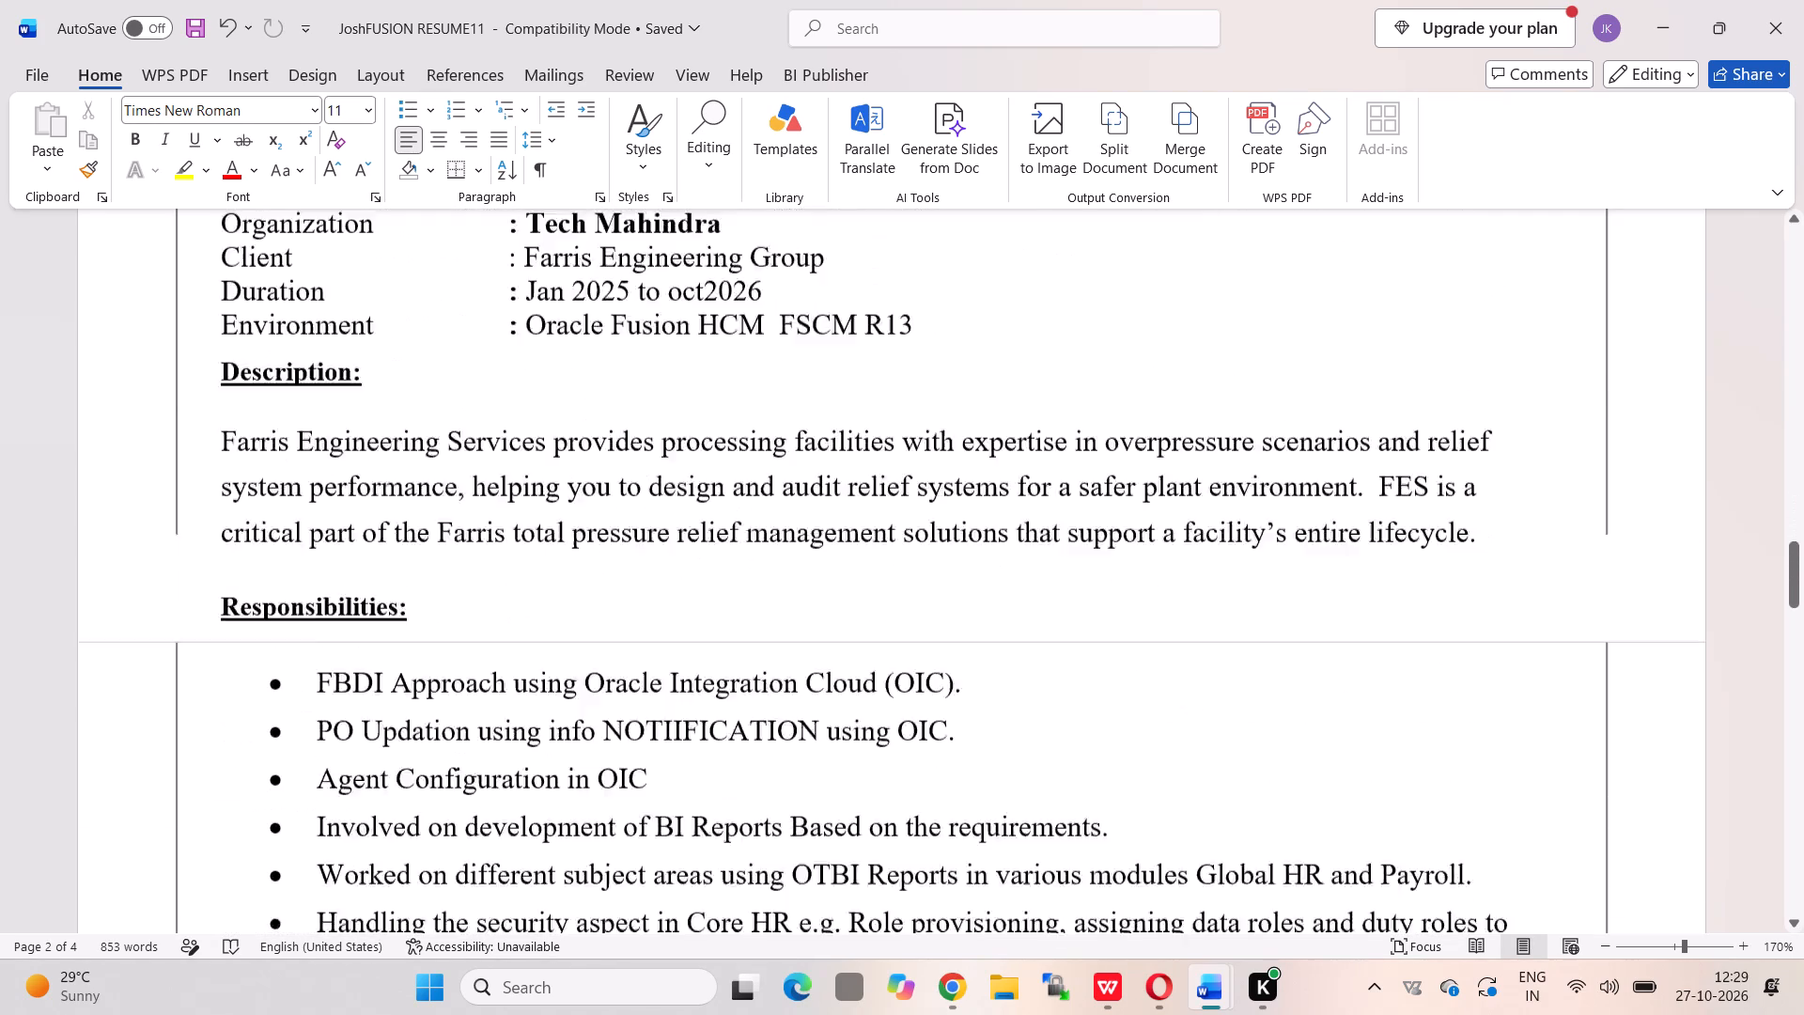
scroll(771, 450, down, 1)
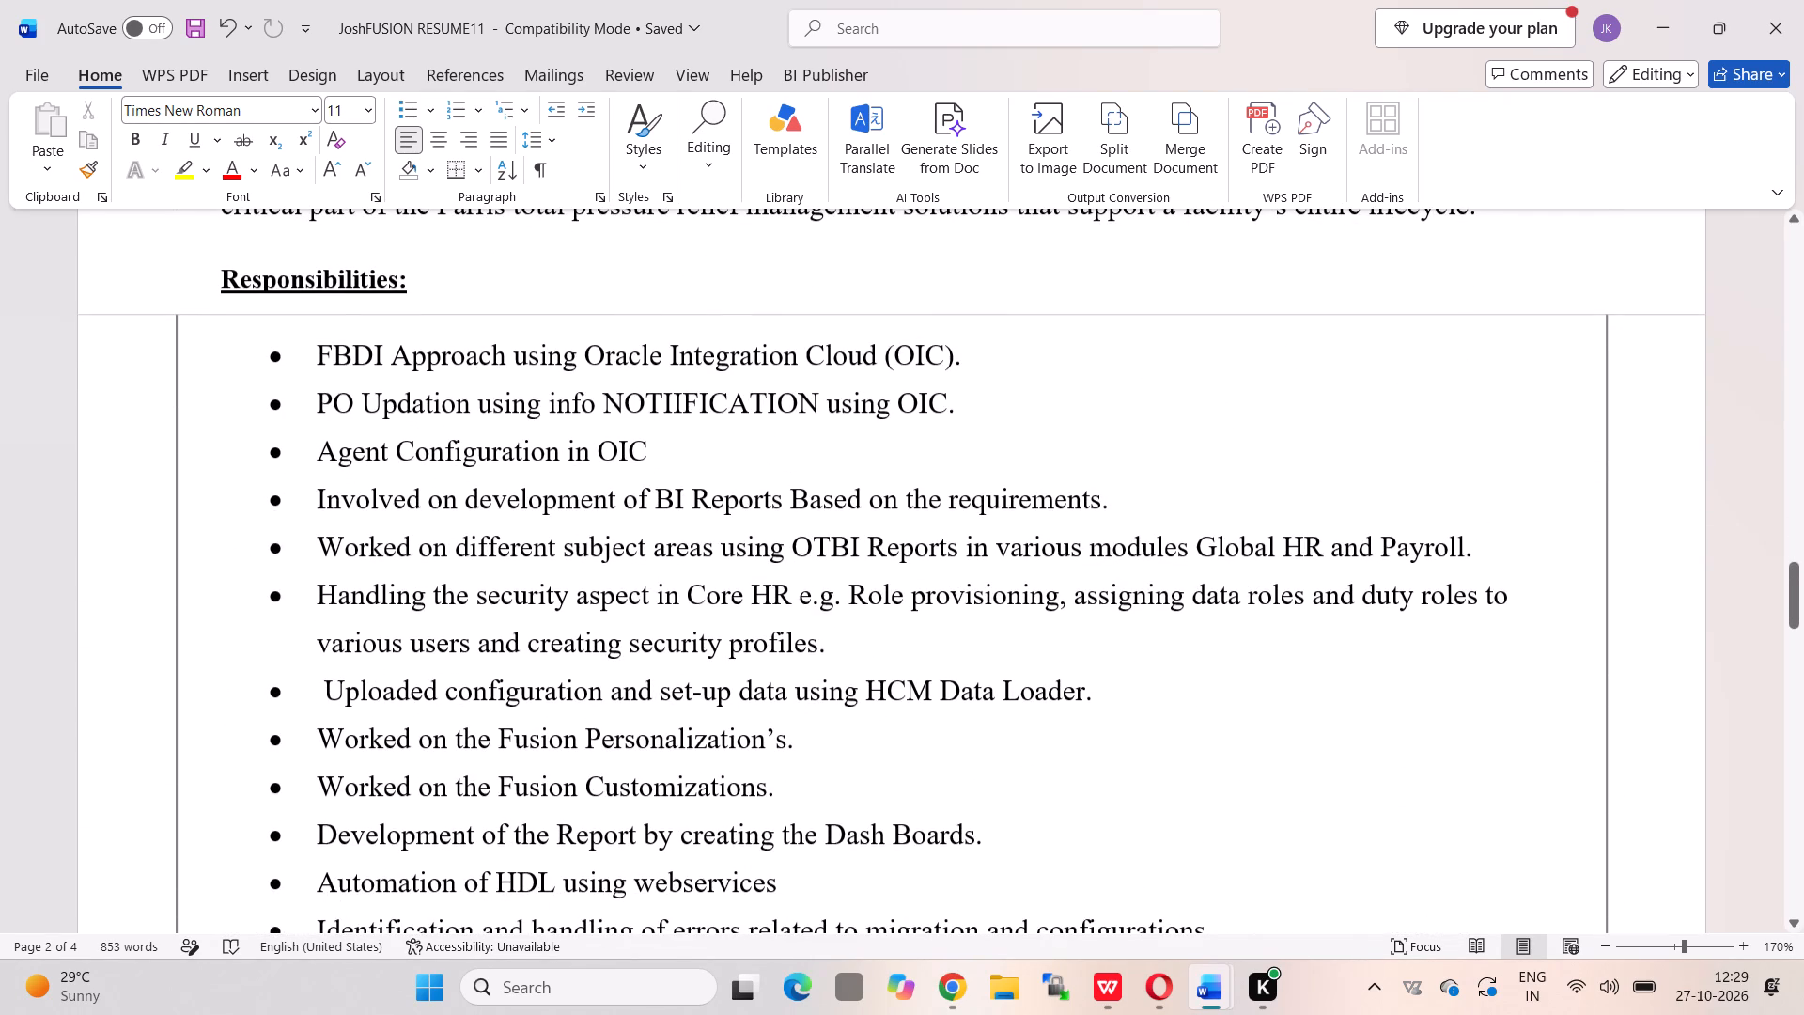
scroll(627, 411, down, 3)
scroll(627, 411, up, 1)
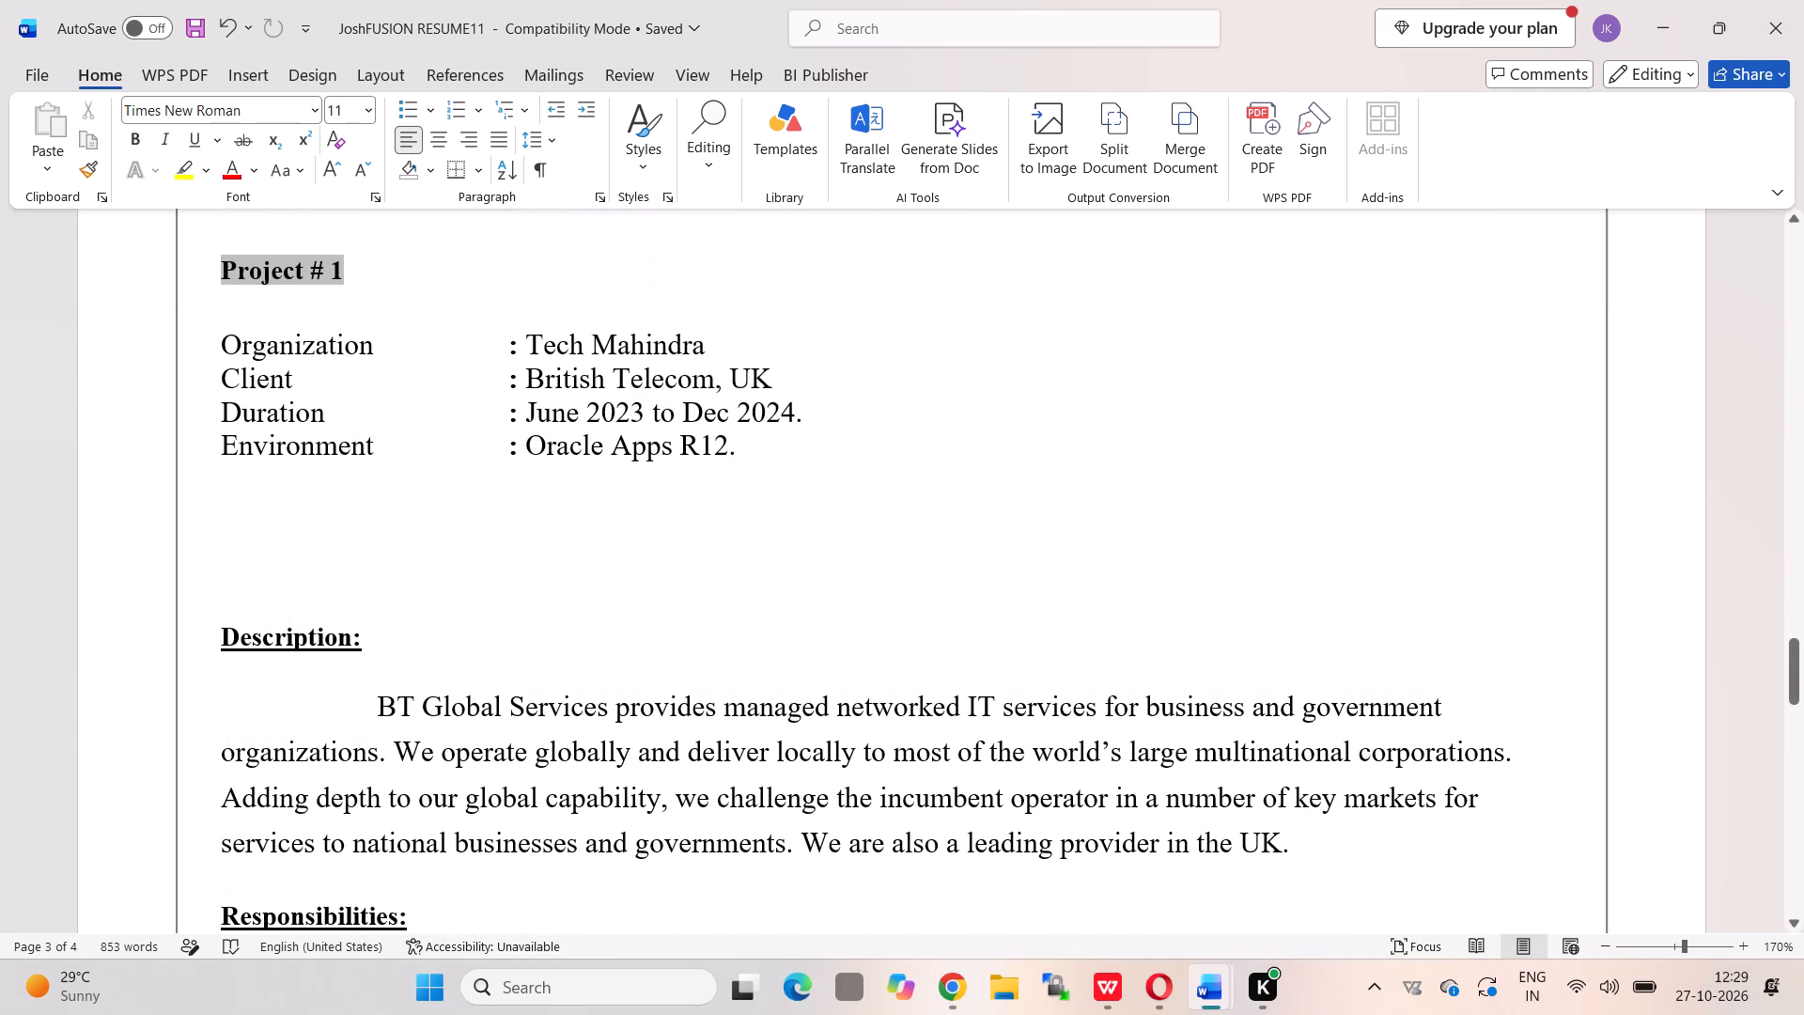
Replace the Environment value of Project # 1 with Oracle Fusion, removing the blank line directly below it.
triple_click(740, 446)
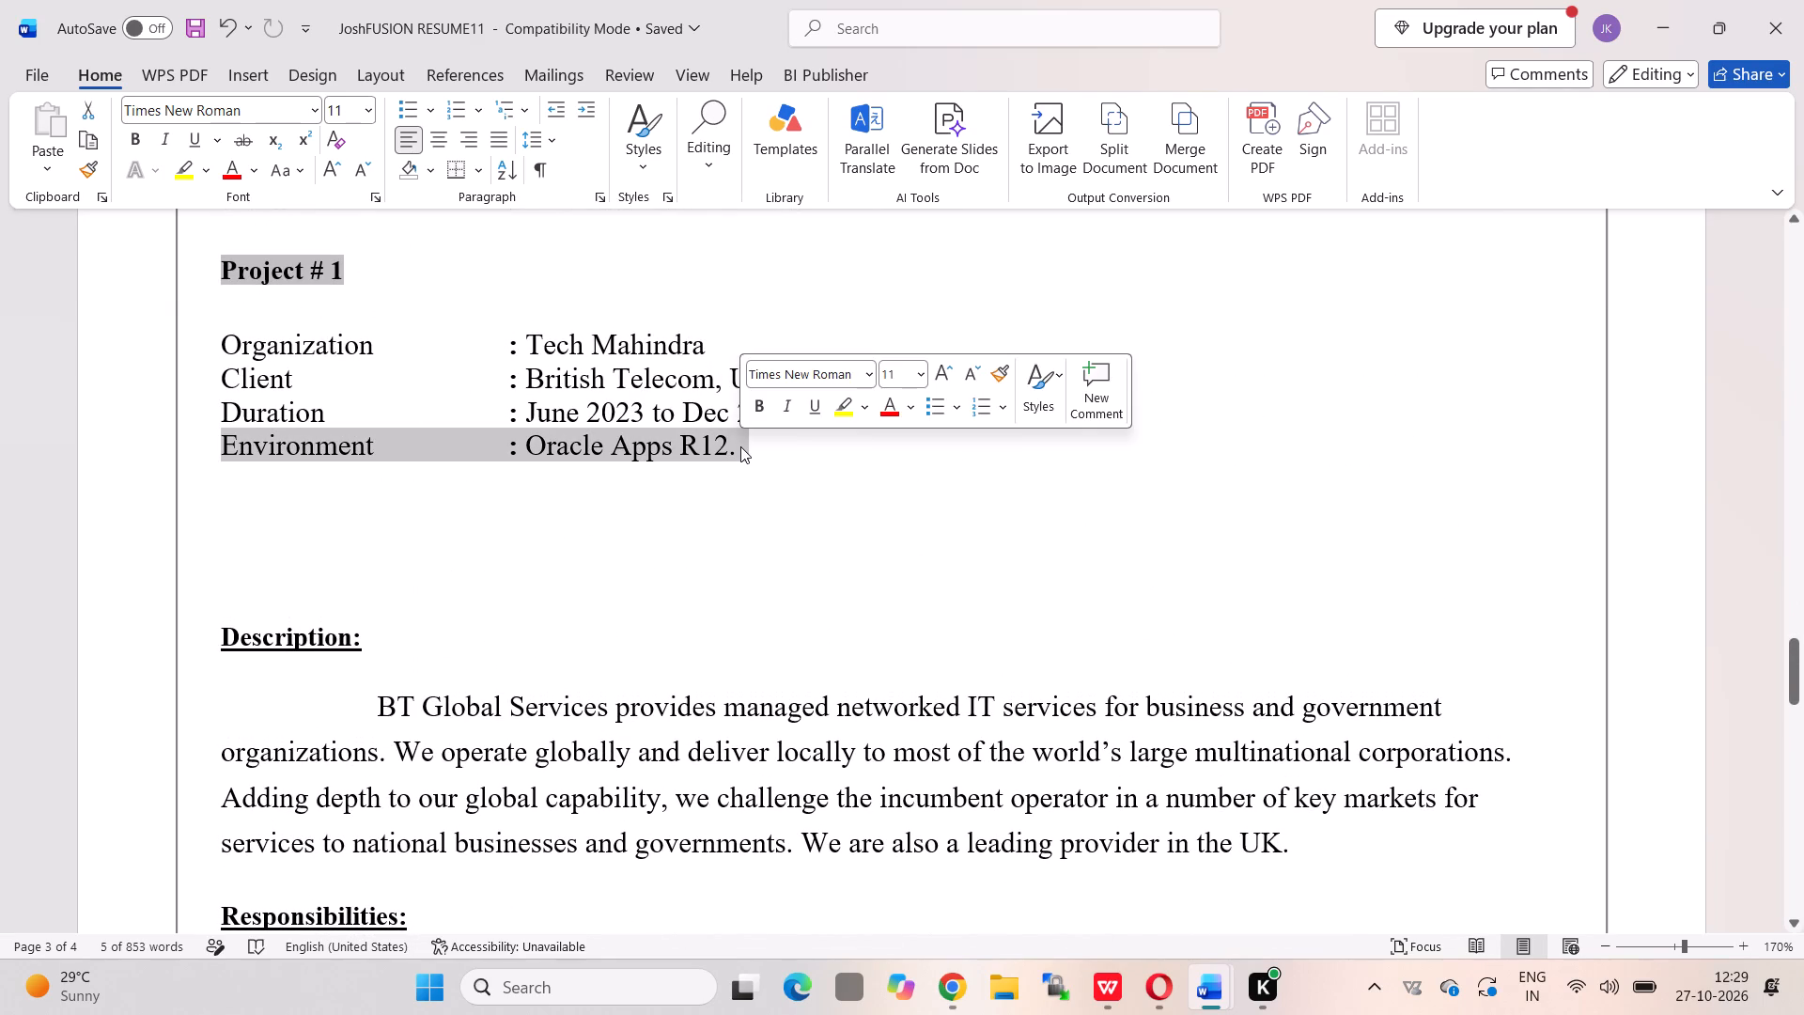
click(740, 446)
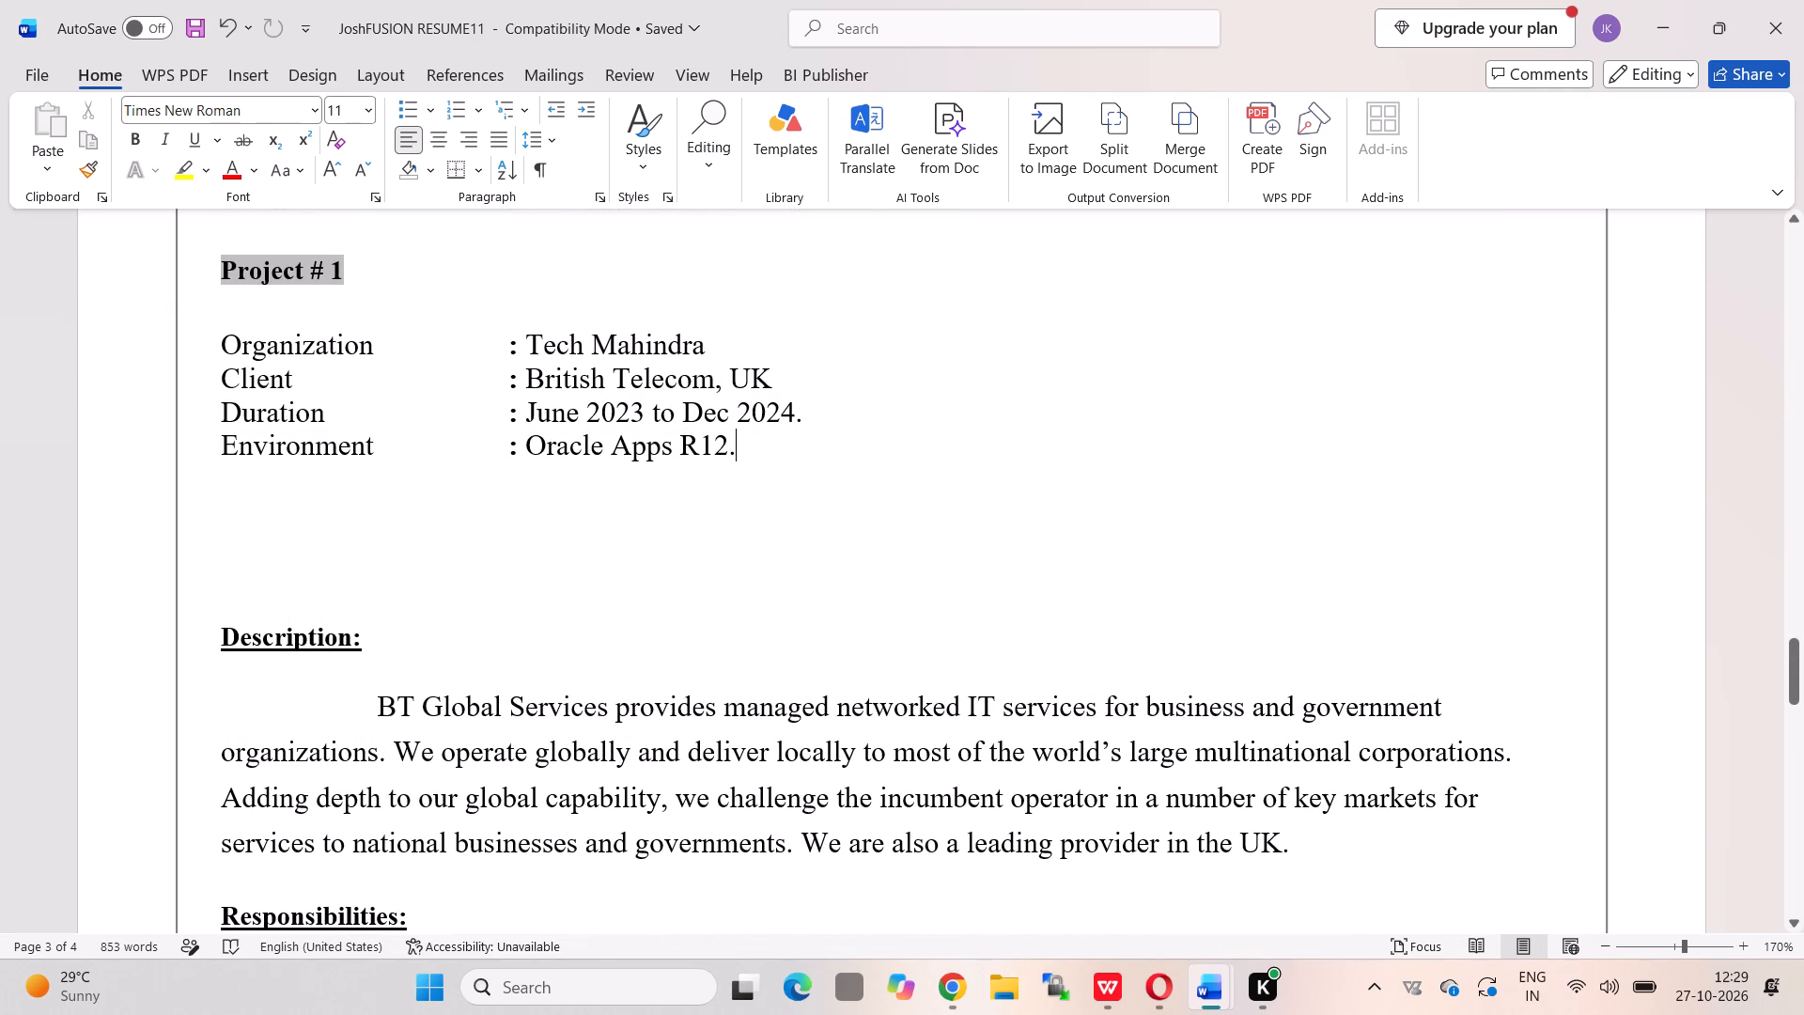
drag(526, 446, 739, 474)
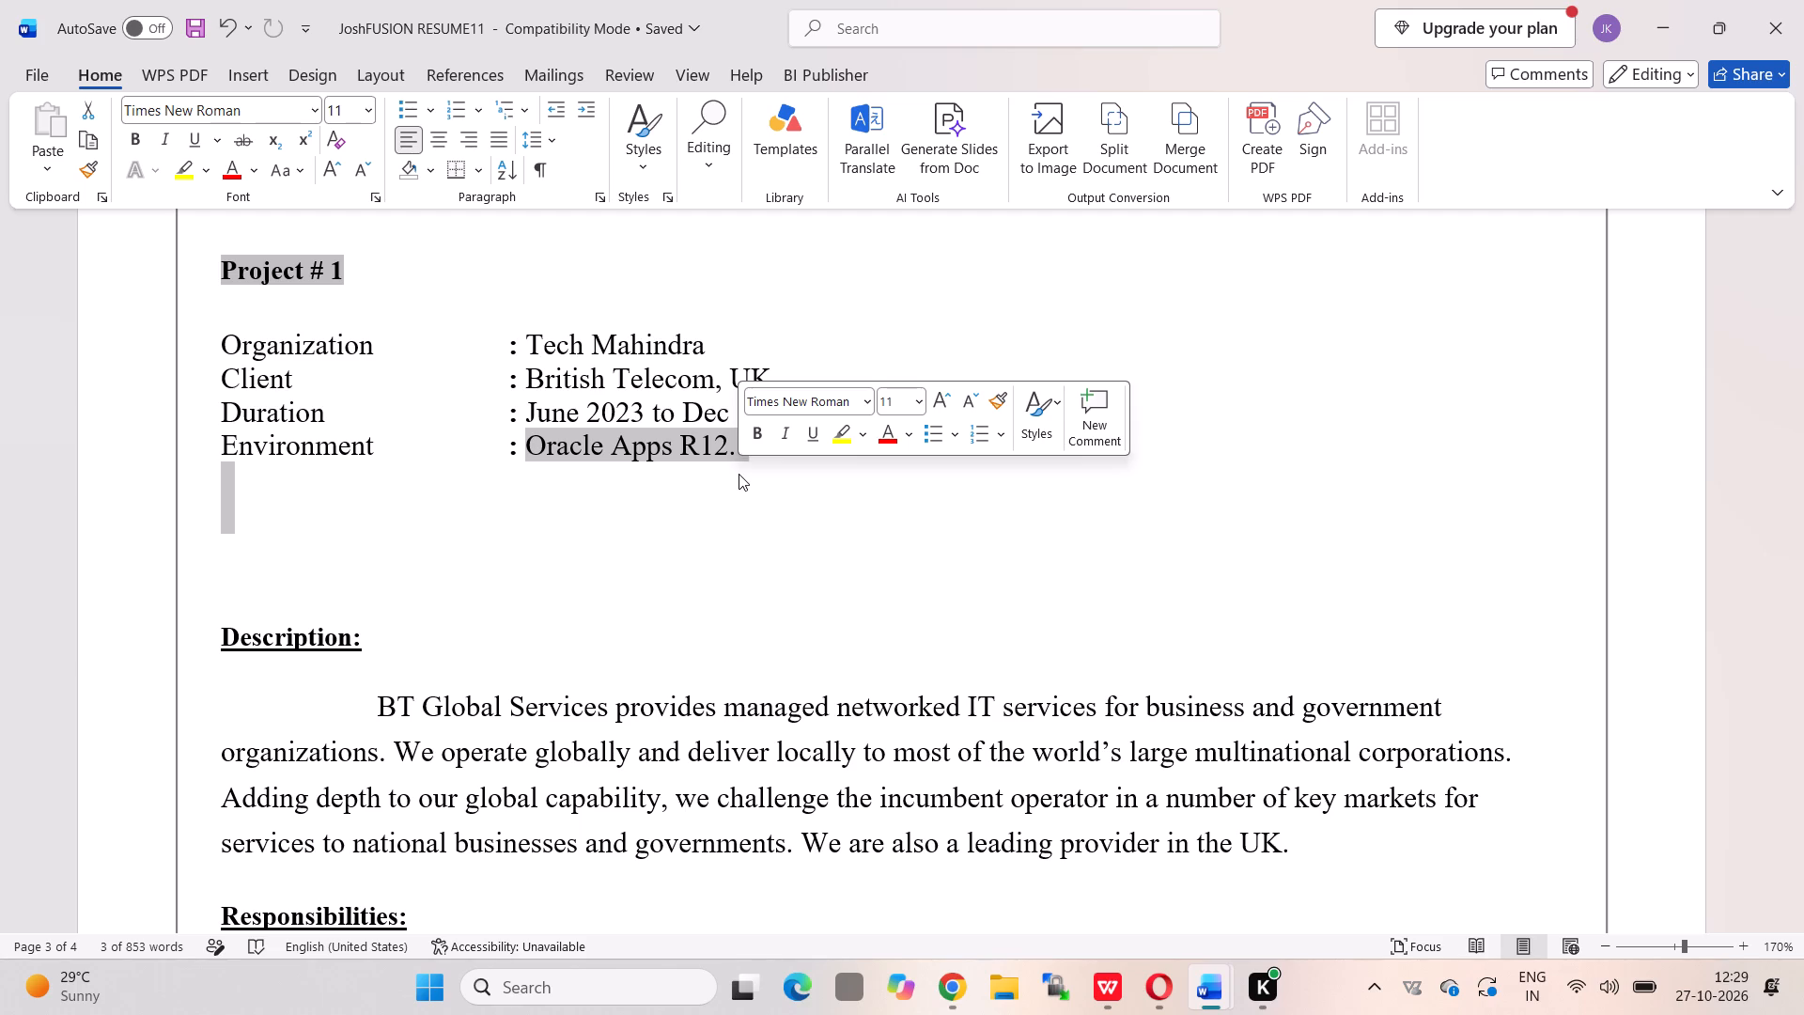
key(space)
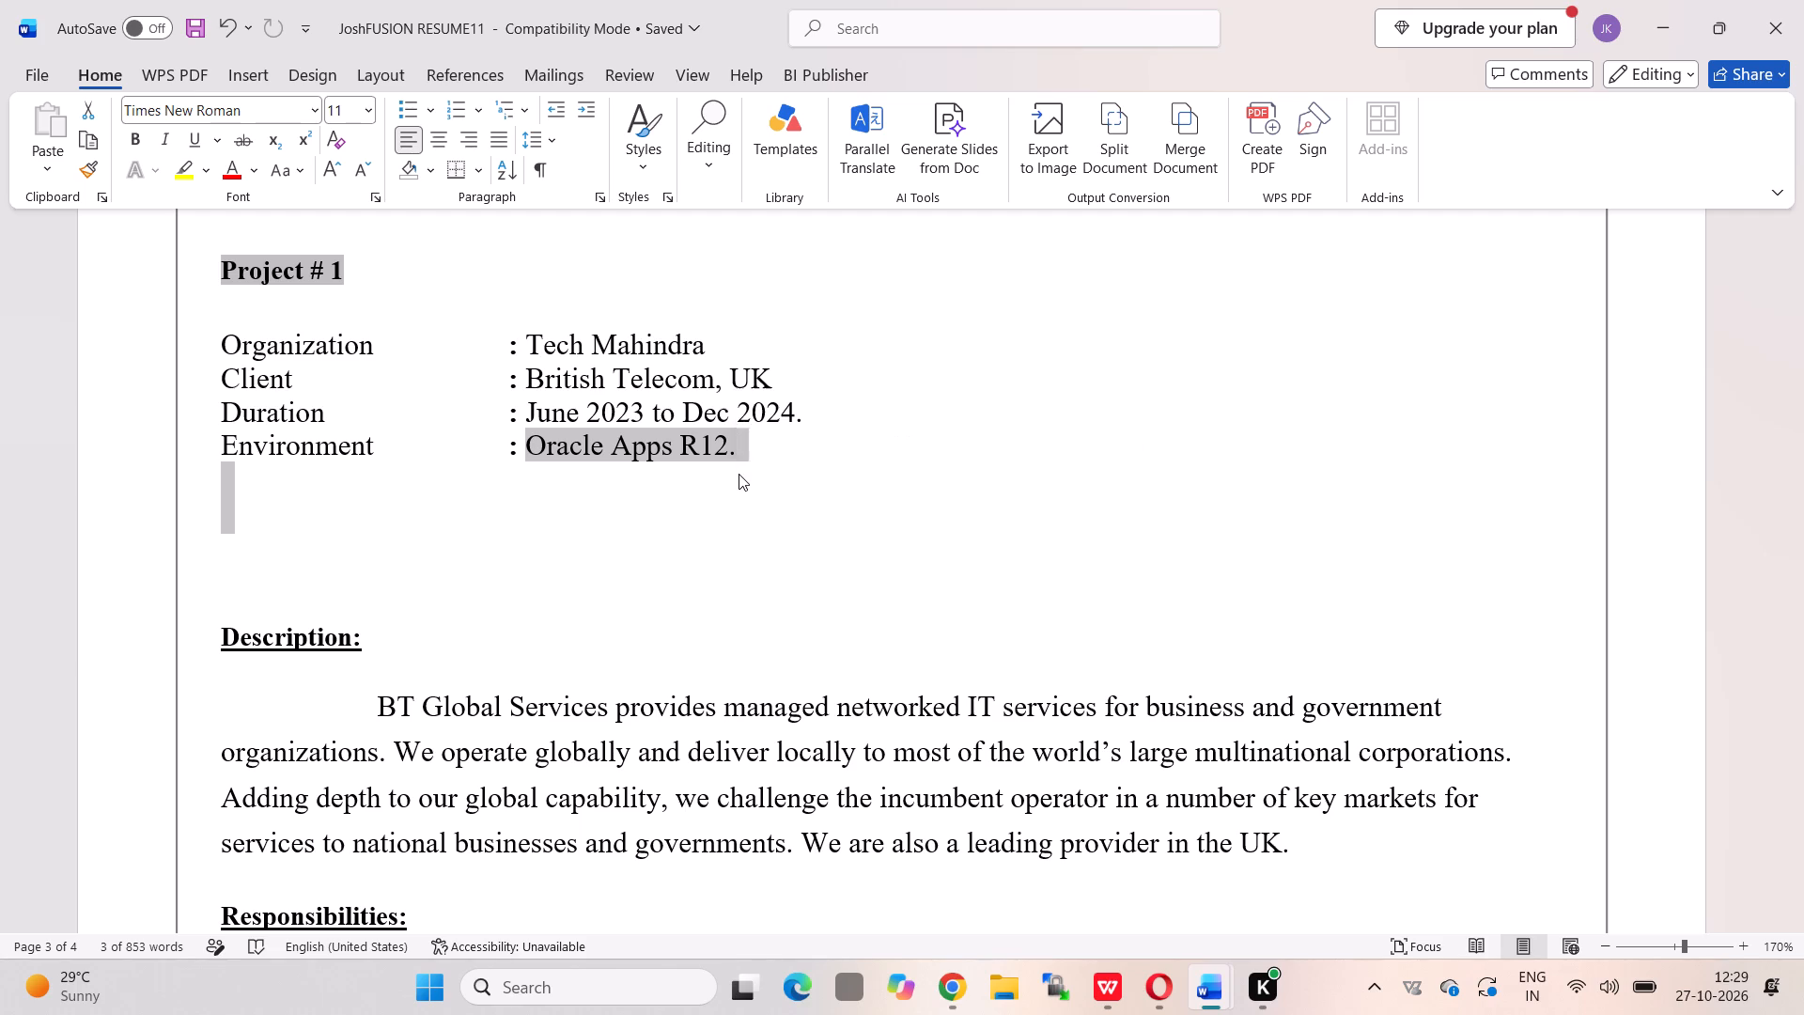
key(BackSpace)
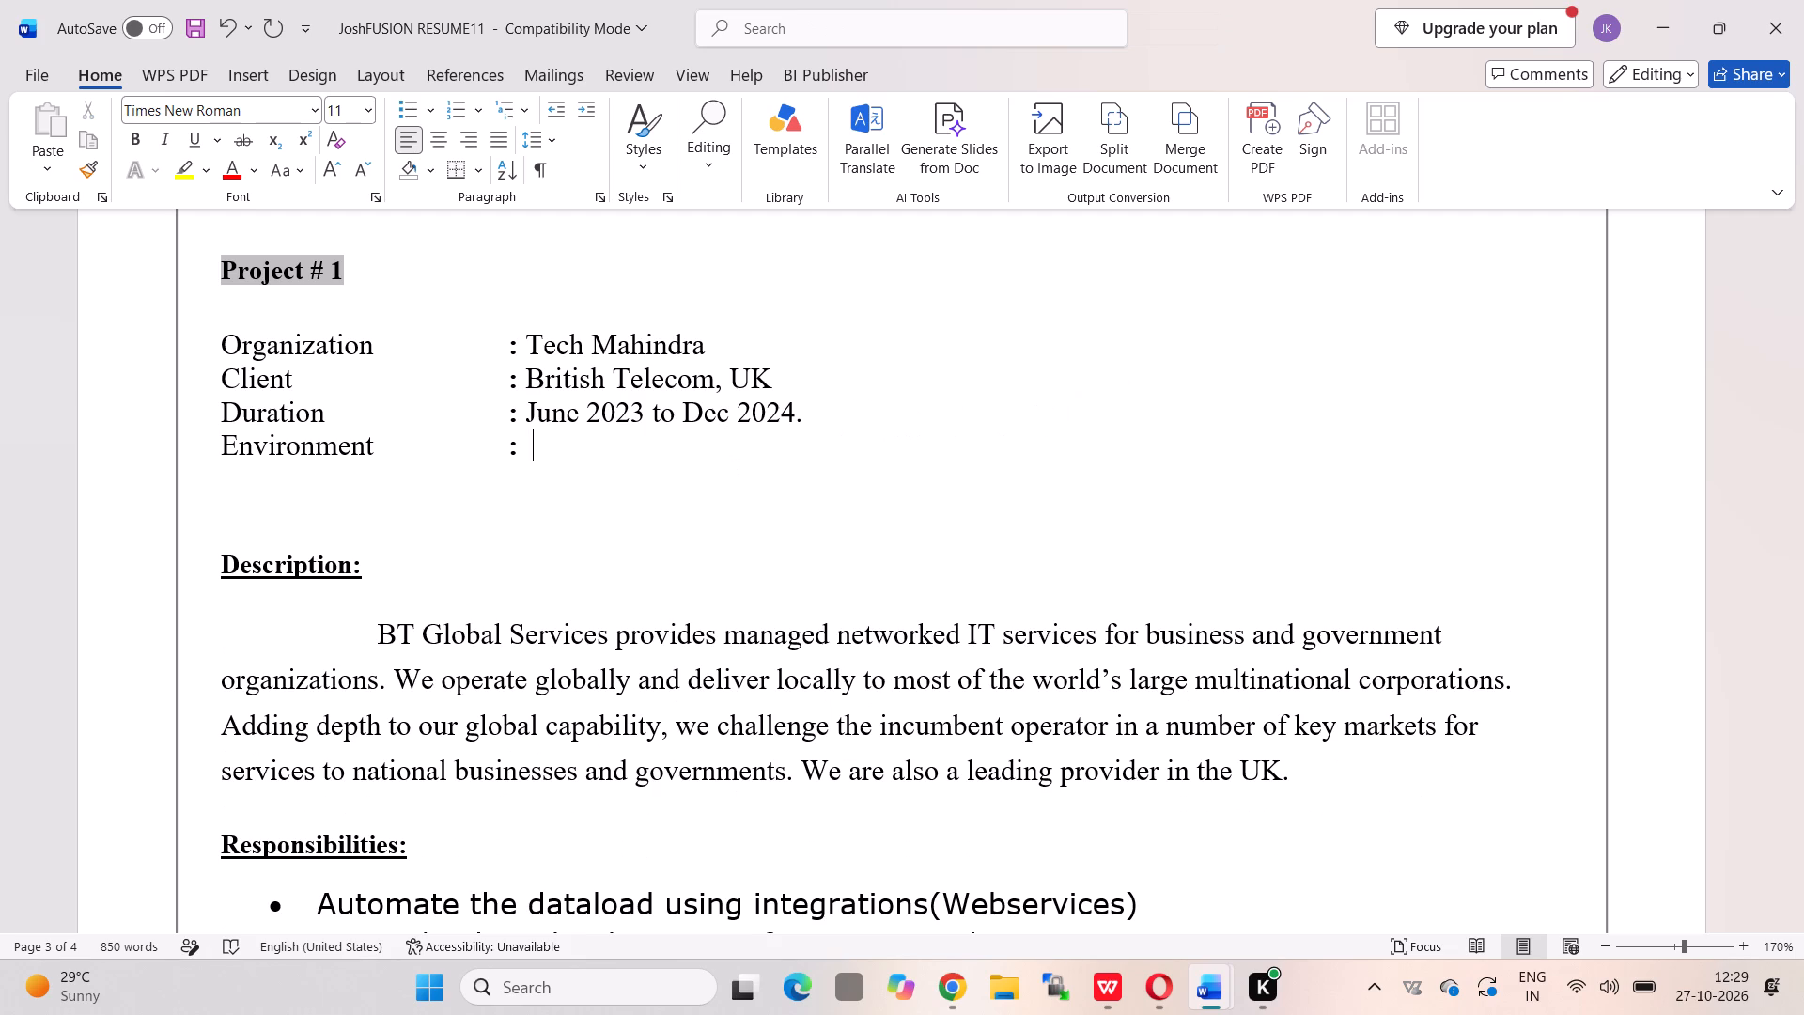
key(o)
key(o)
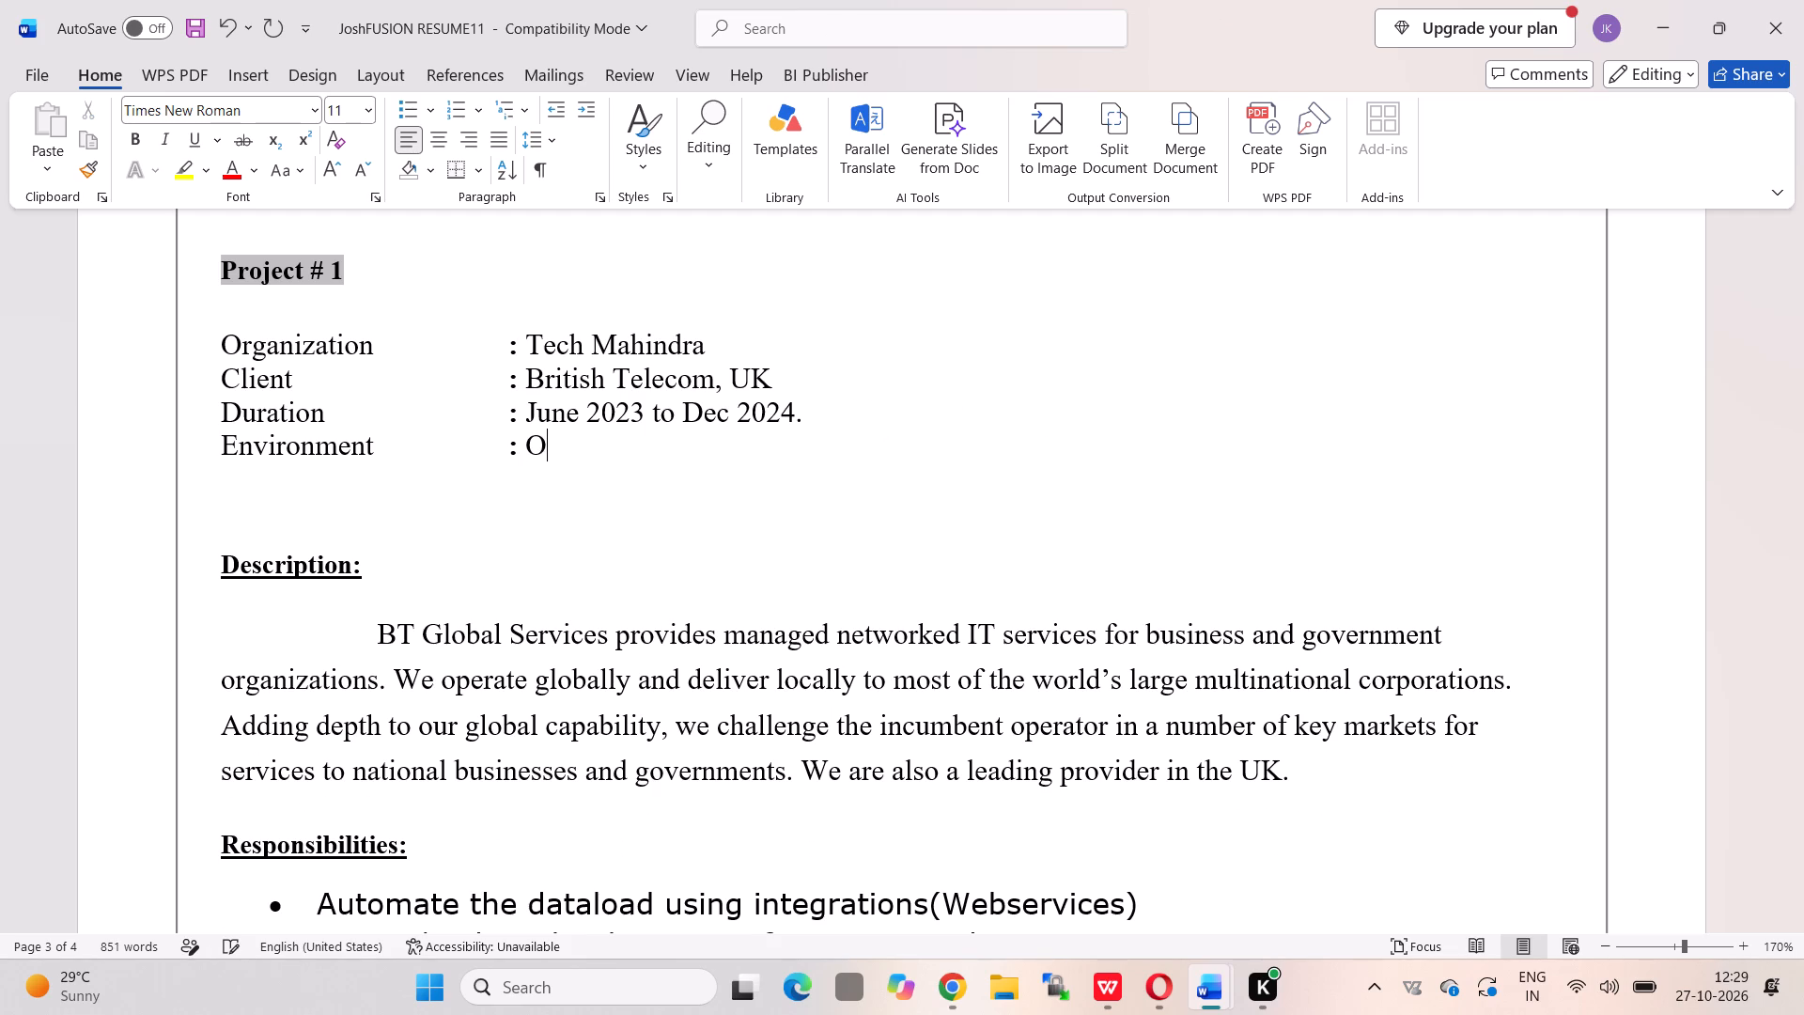
text(racle fu)
scroll(749, 421, up, 6)
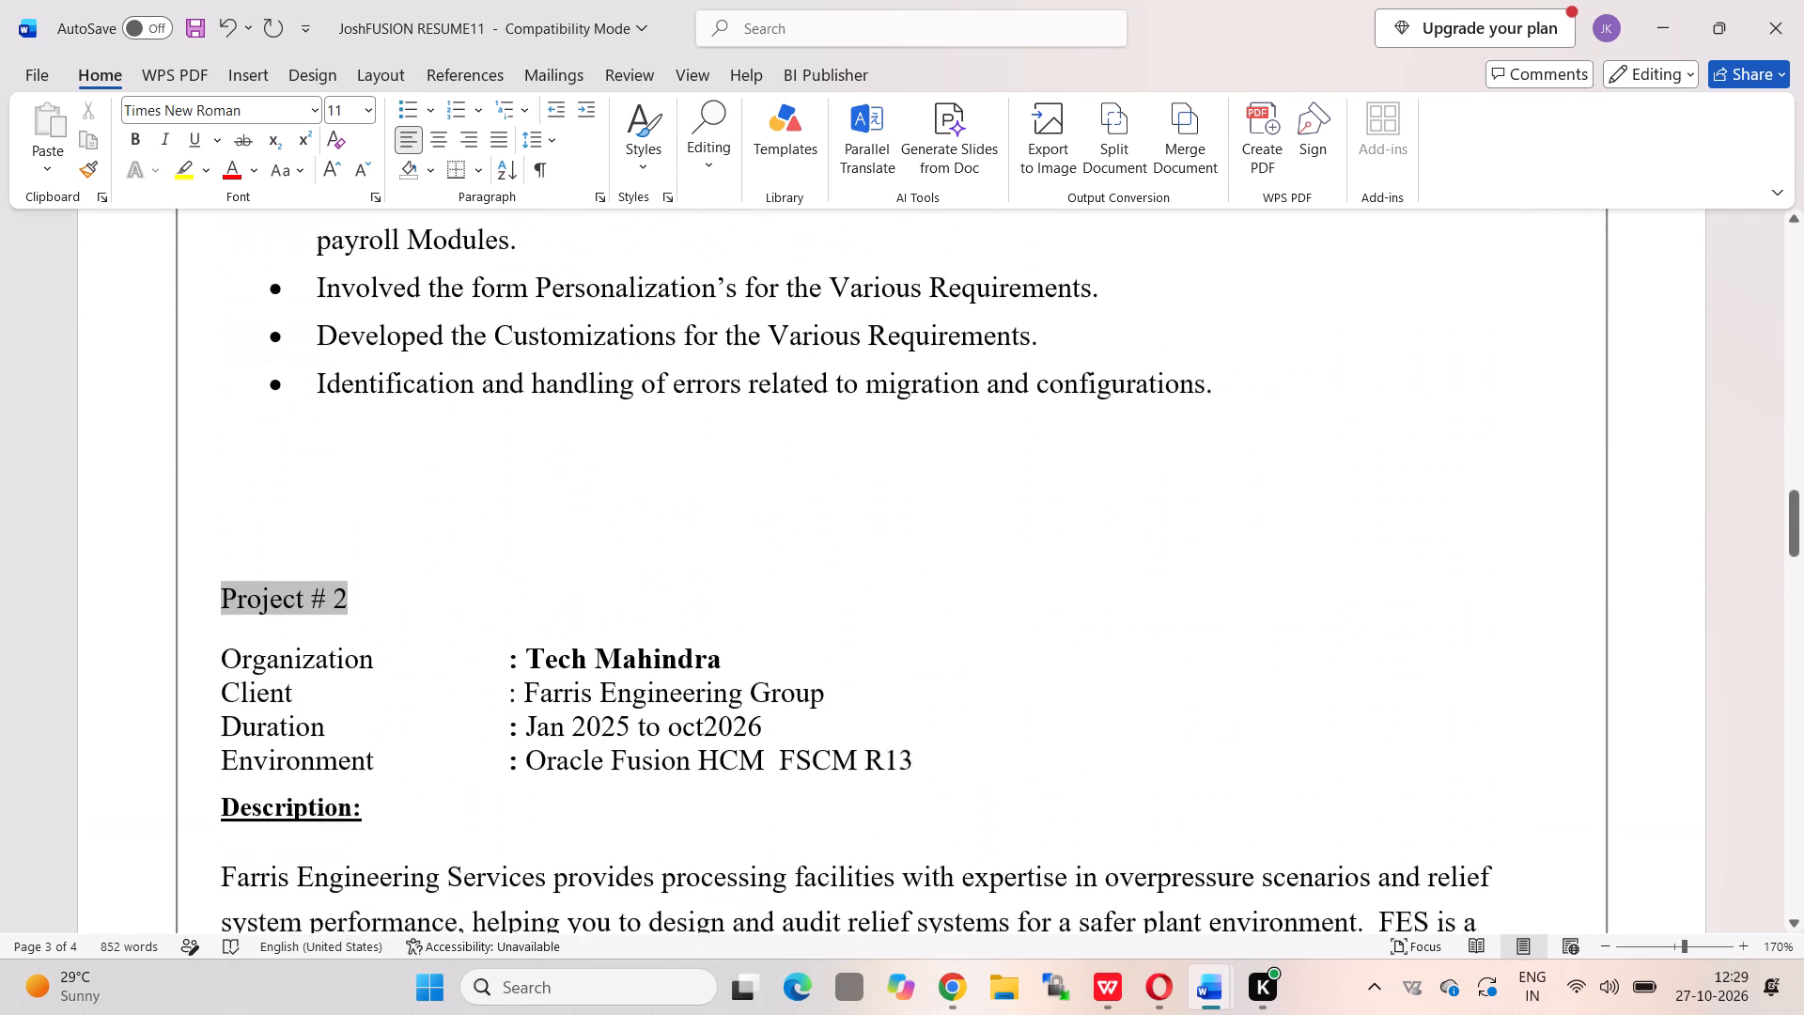
scroll(749, 421, down, 5)
scroll(749, 421, up, 1)
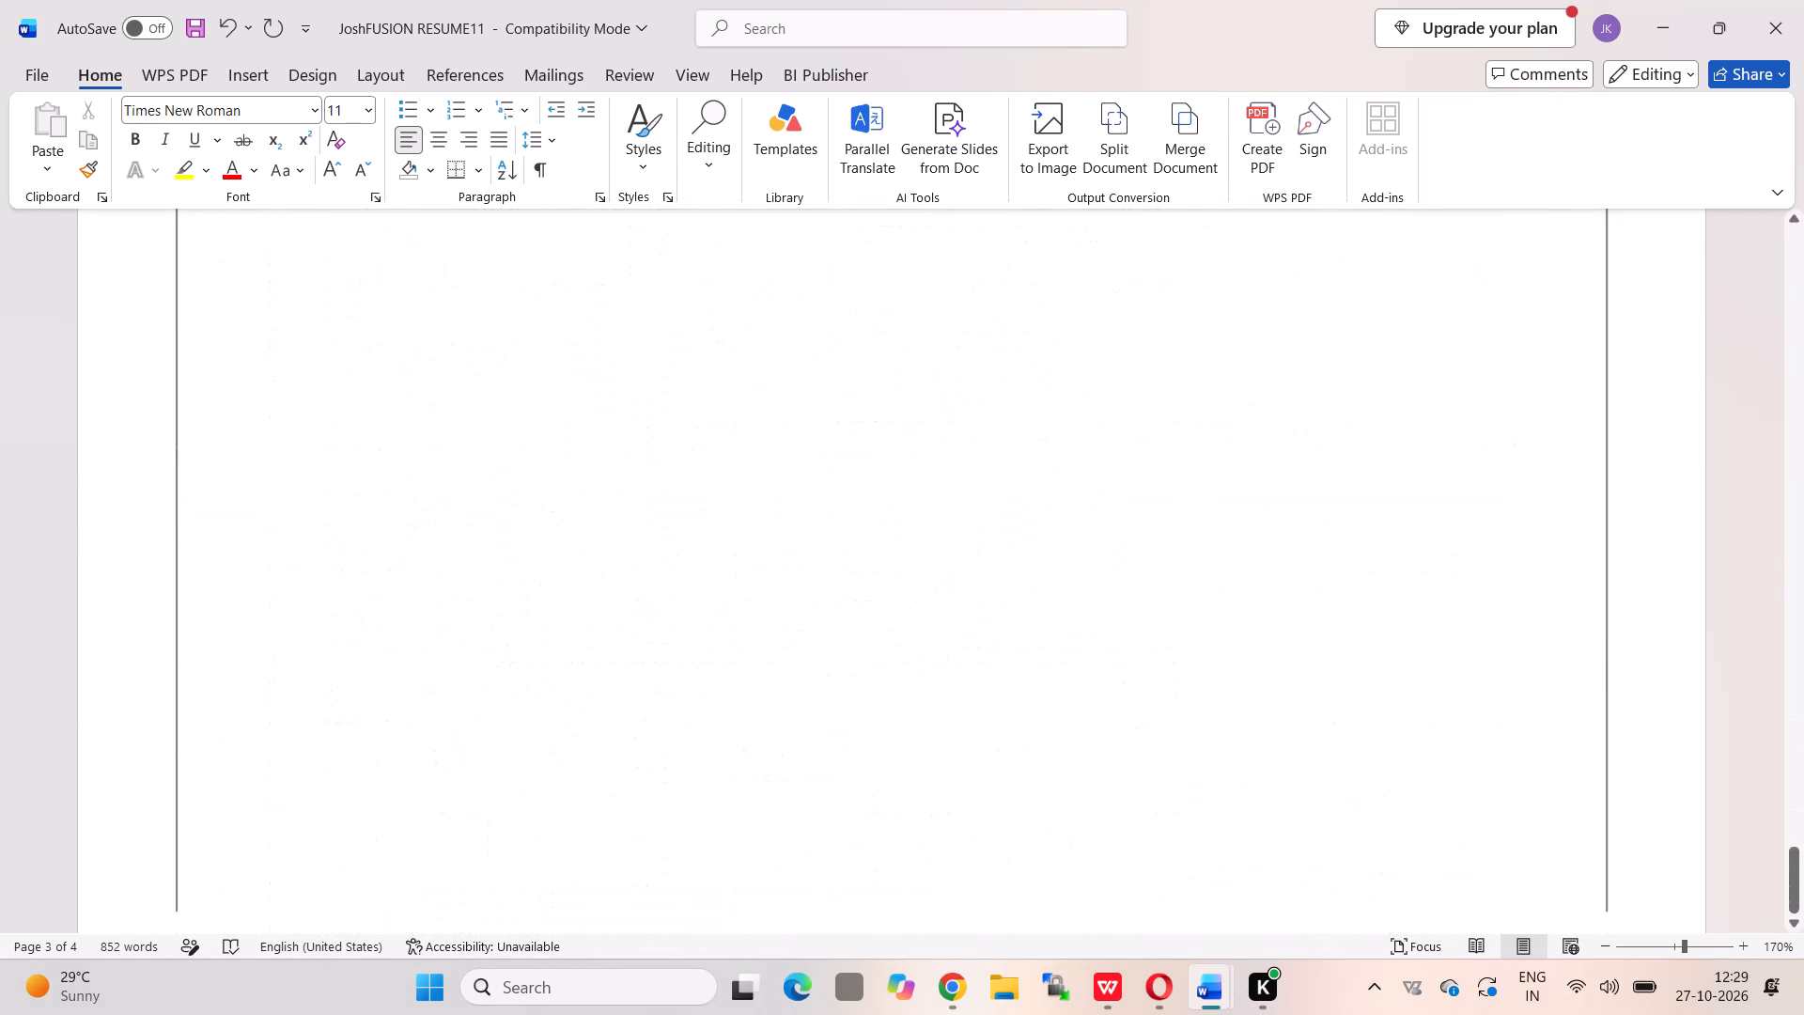
scroll(749, 421, up, 2)
scroll(749, 421, down, 1)
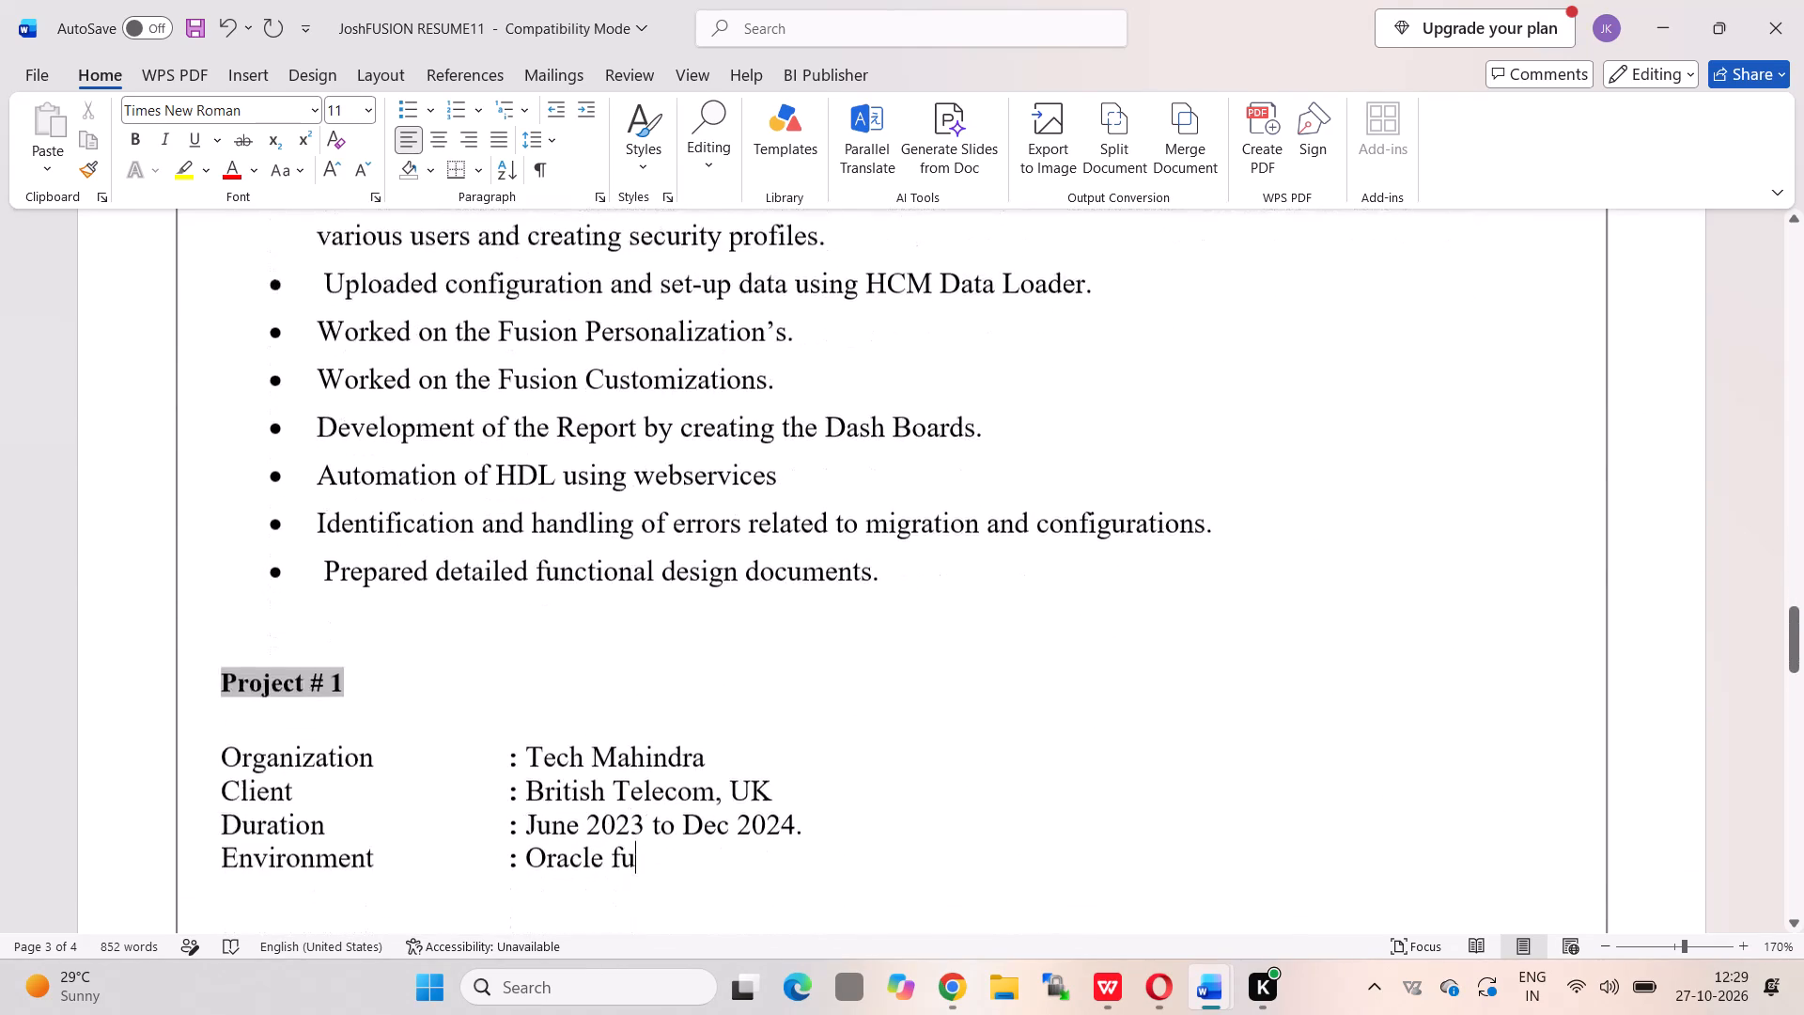
scroll(749, 421, down, 1)
key(BackSpace)
key(BackSpace)
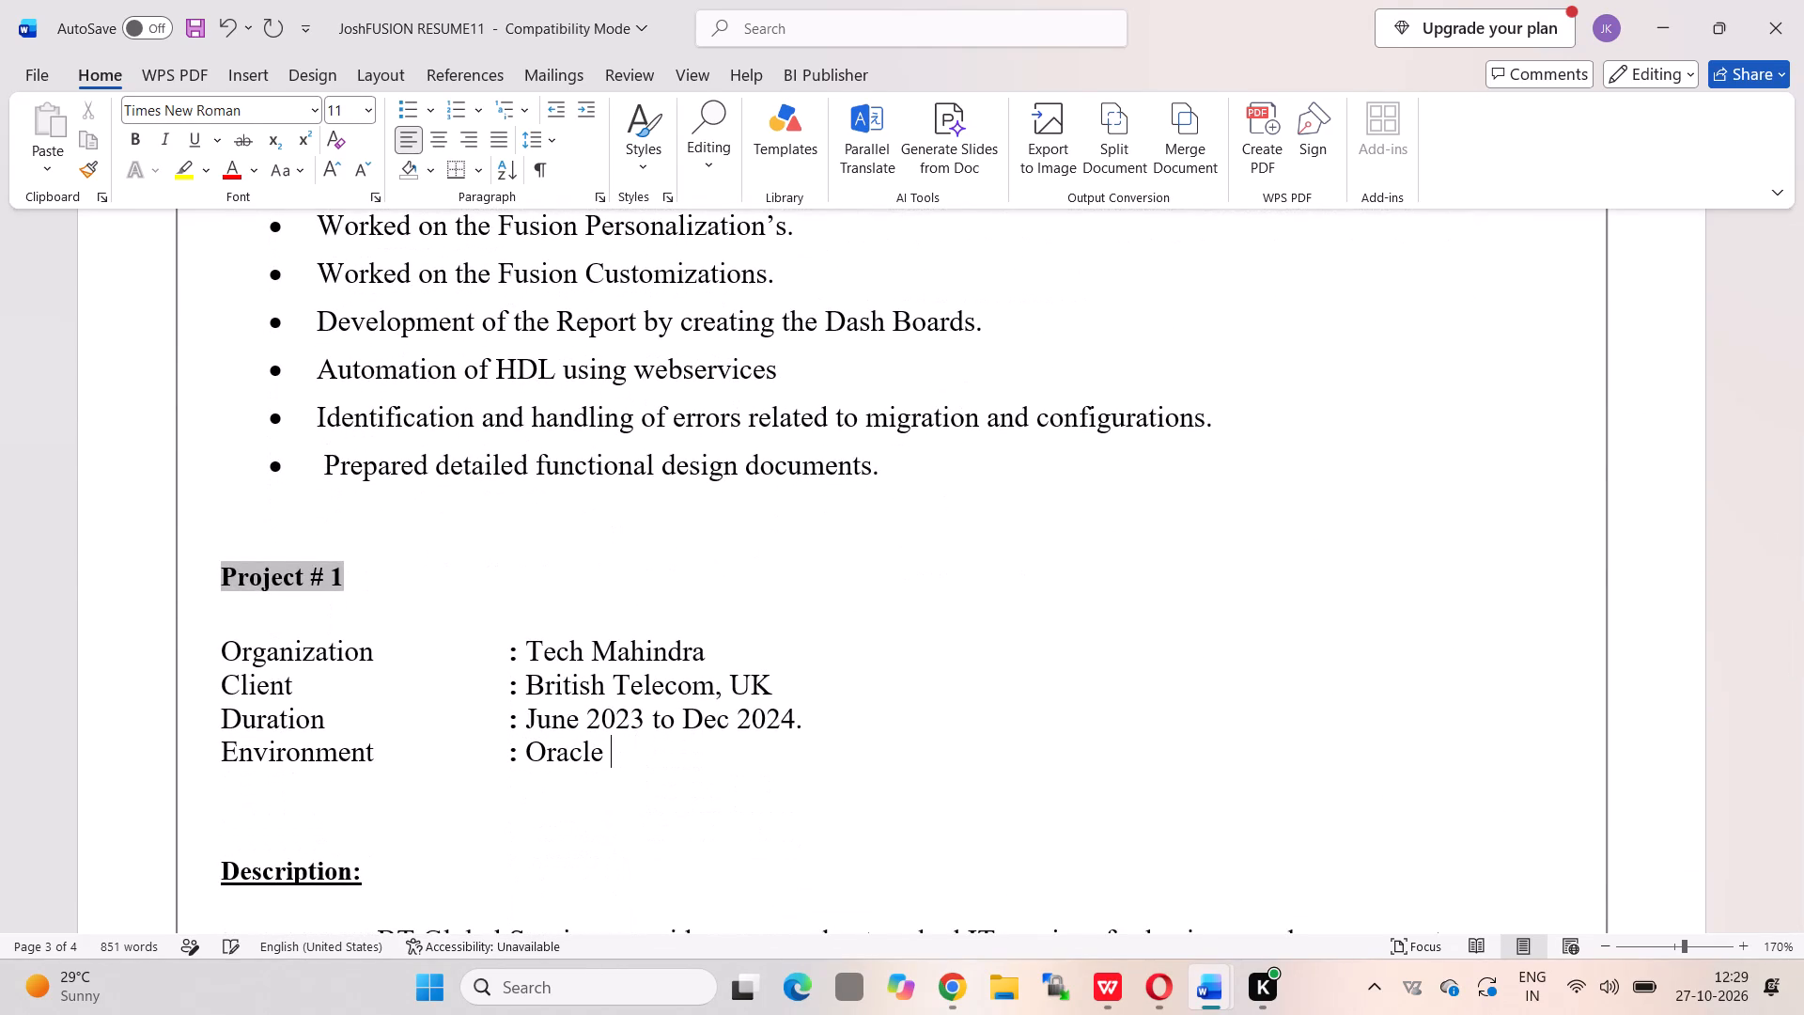
scroll(749, 421, up, 3)
scroll(749, 421, down, 4)
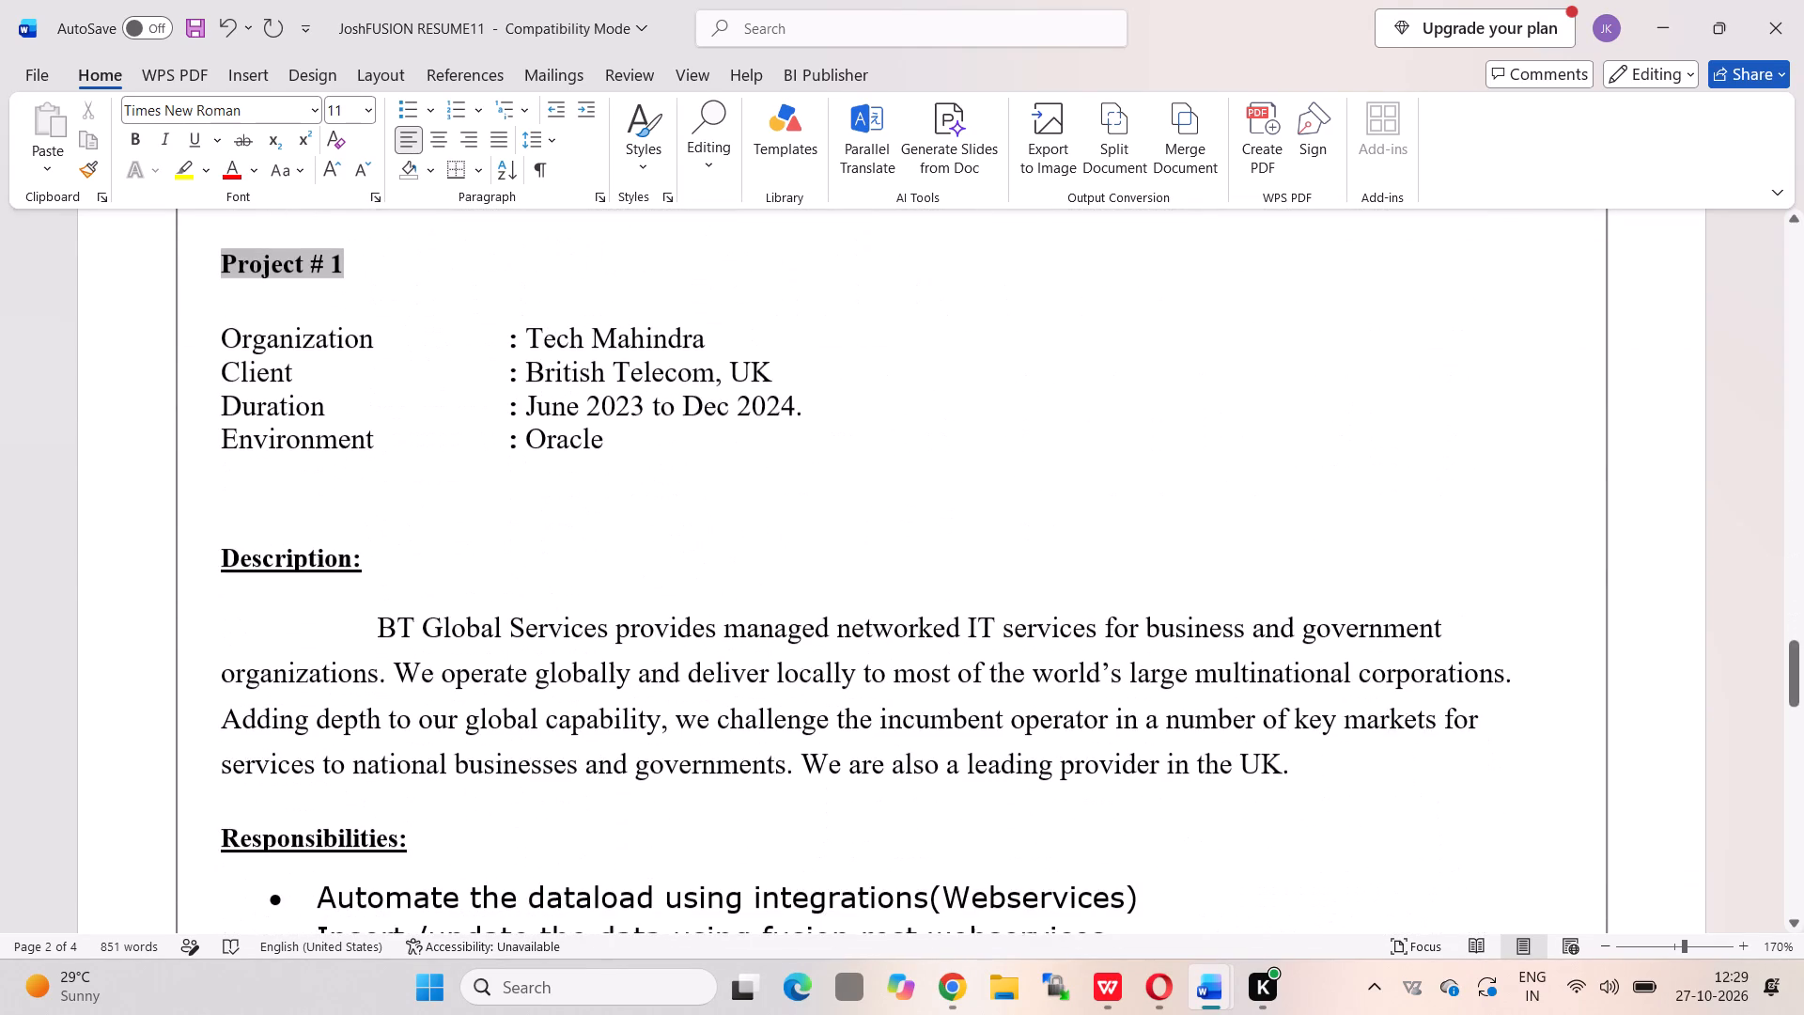
text(FU)
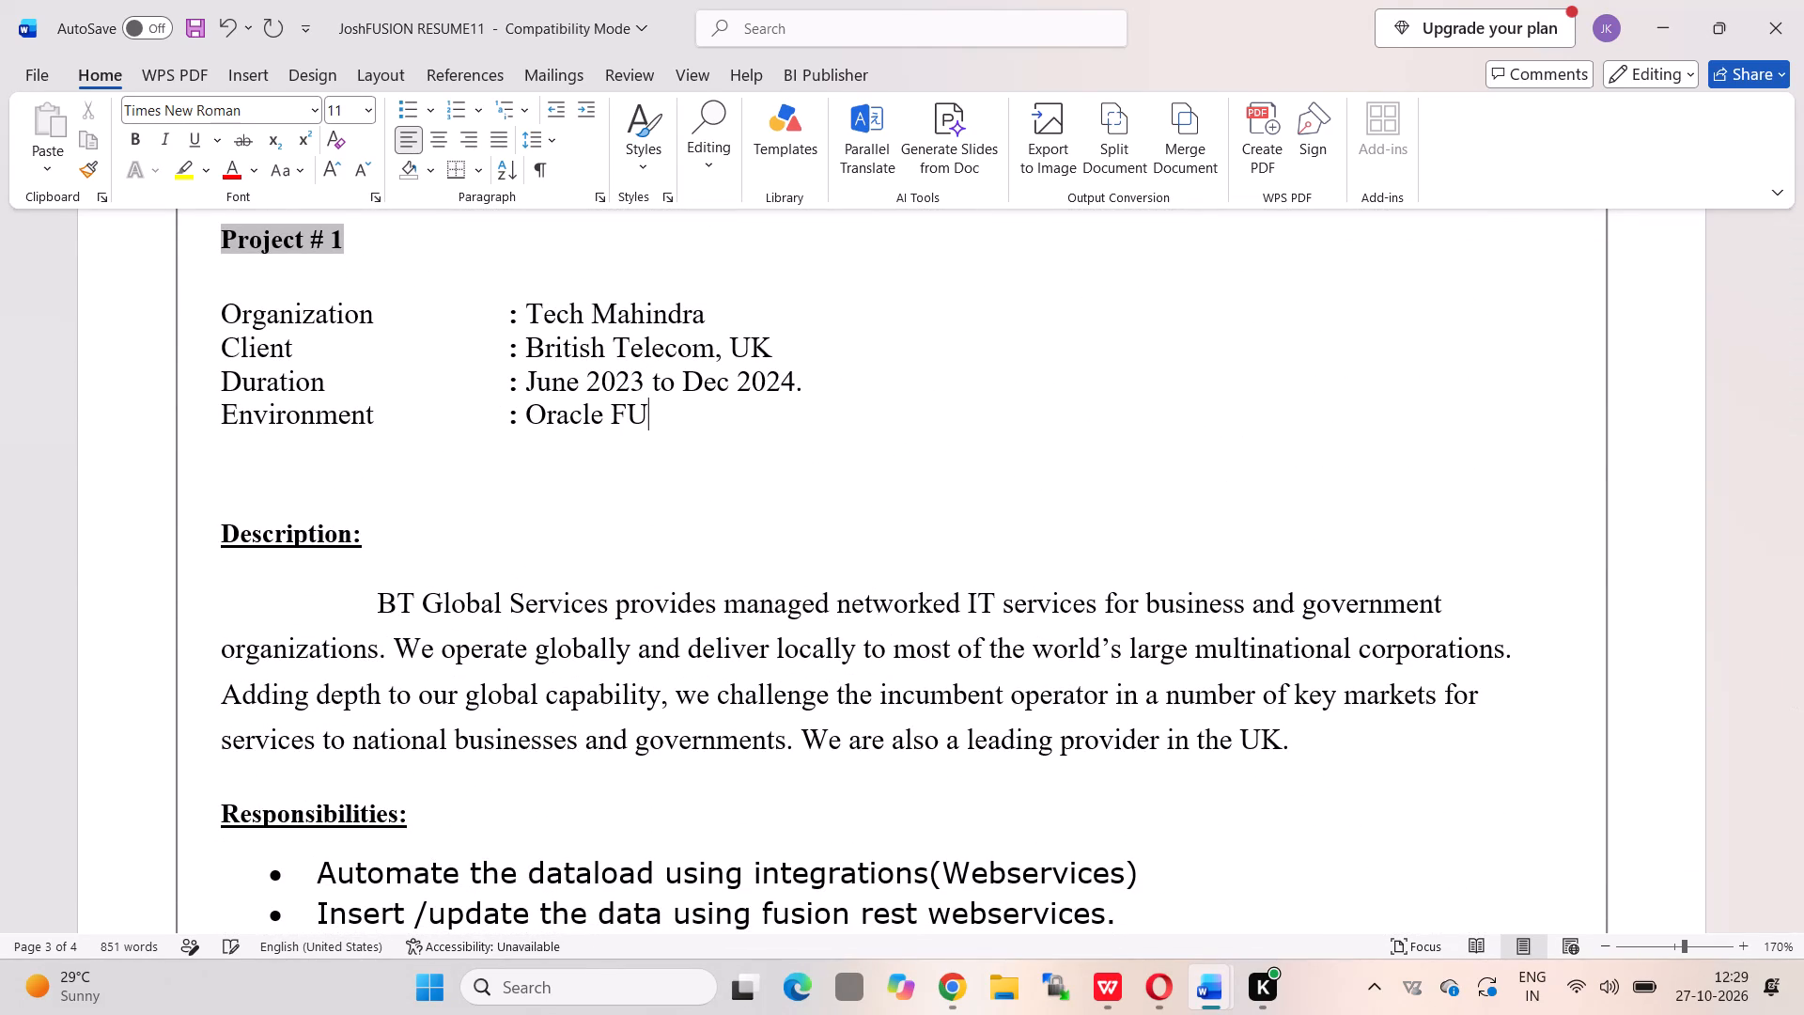
text(usion)
Compare the Project # 2 details with the Project # 1 description and responsibilities, and check the roles and responsibilities of the project preceding Project # 2.
scroll(750, 428, up, 1)
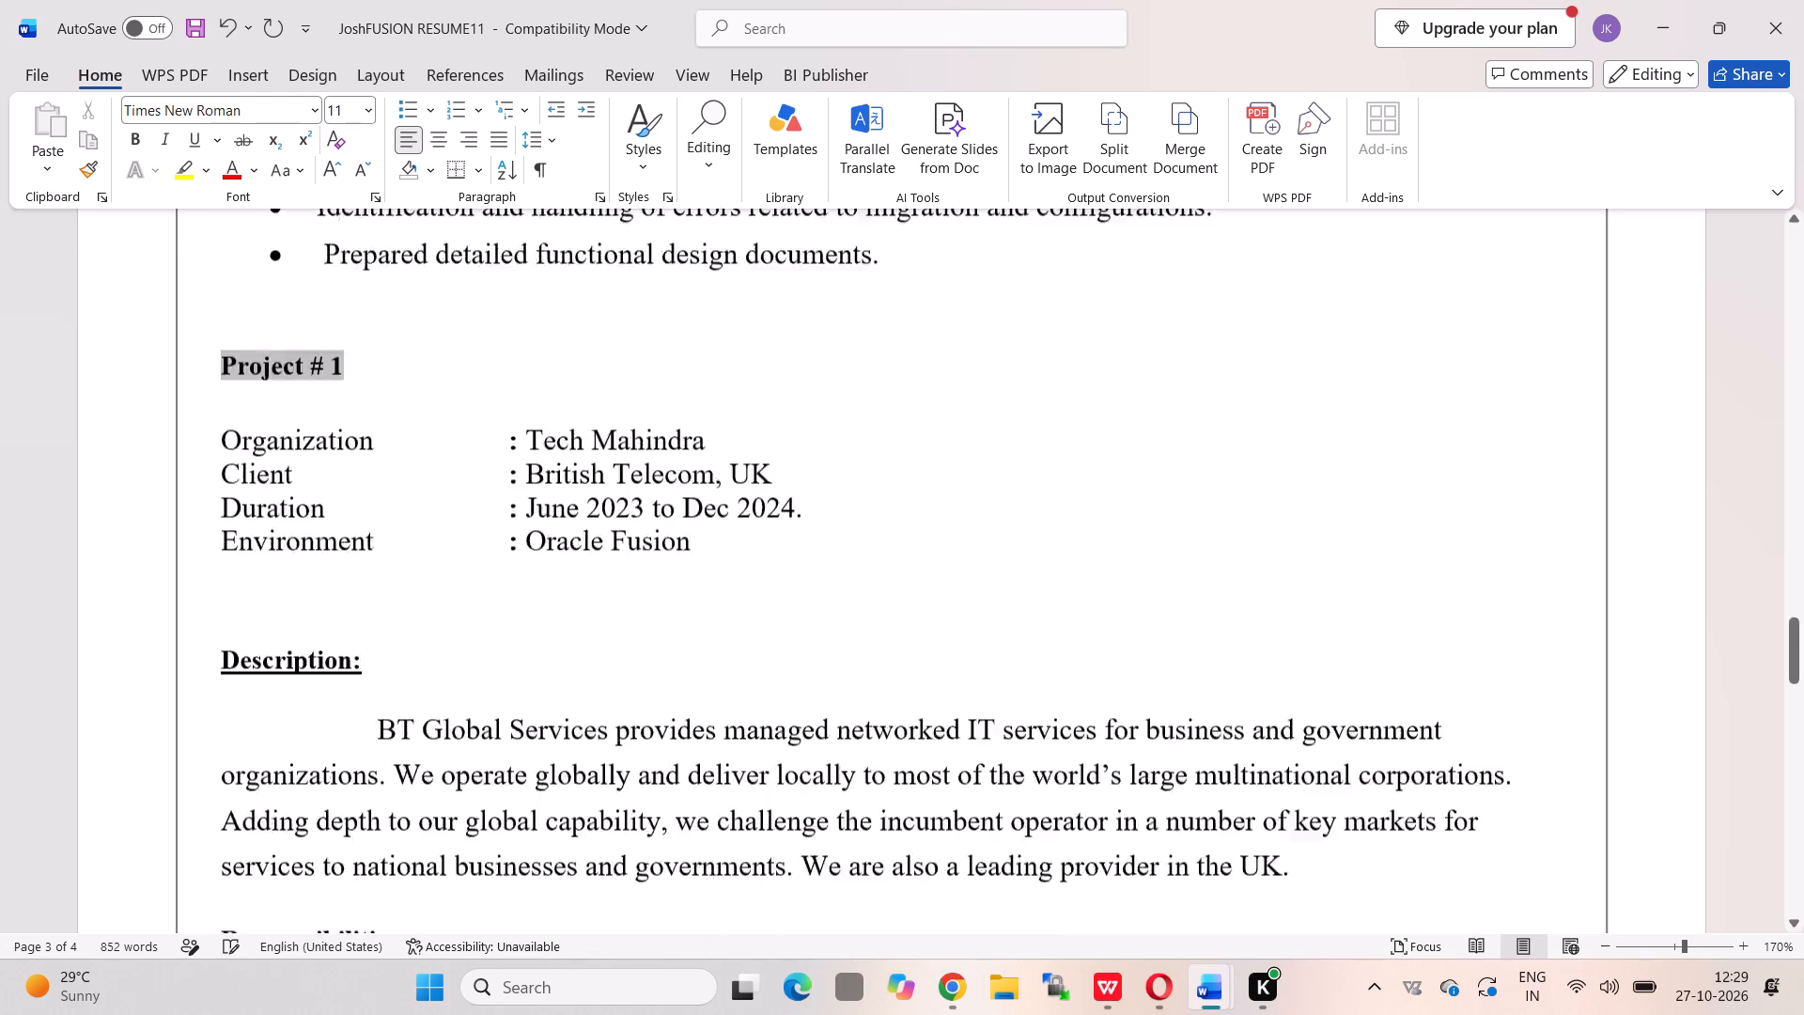
scroll(750, 428, up, 2)
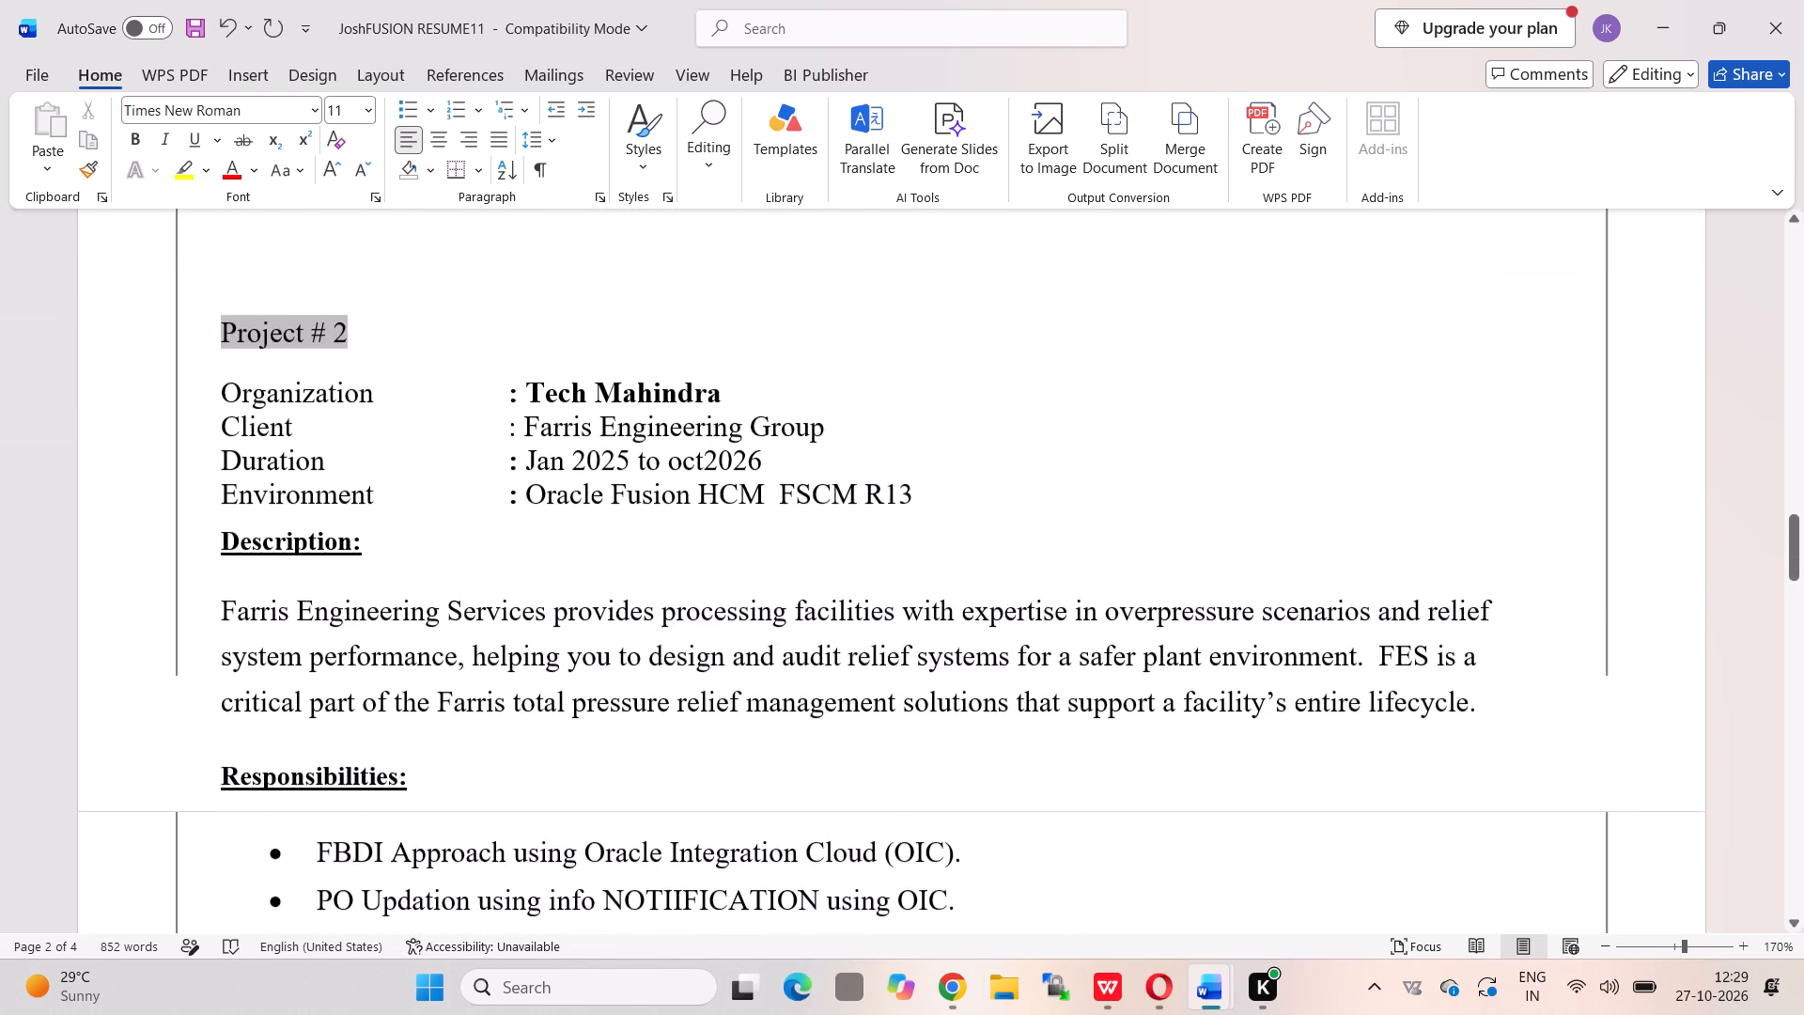
scroll(750, 428, down, 4)
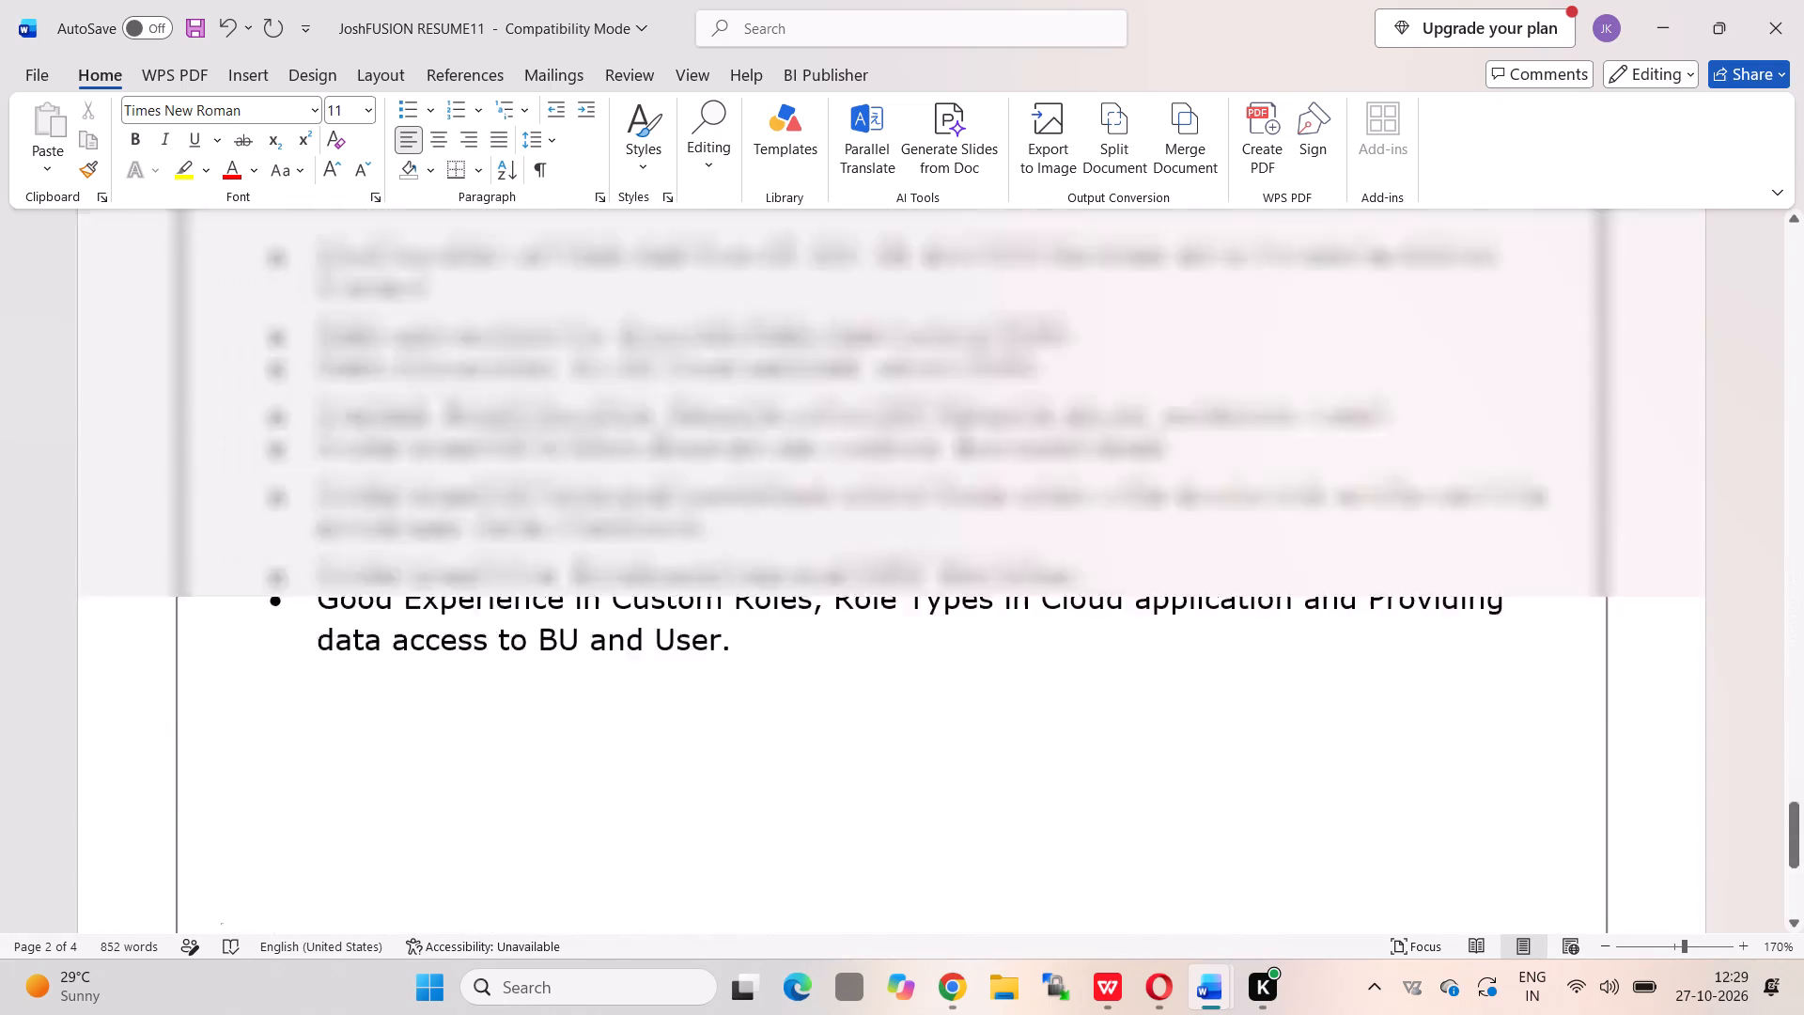
scroll(750, 428, up, 5)
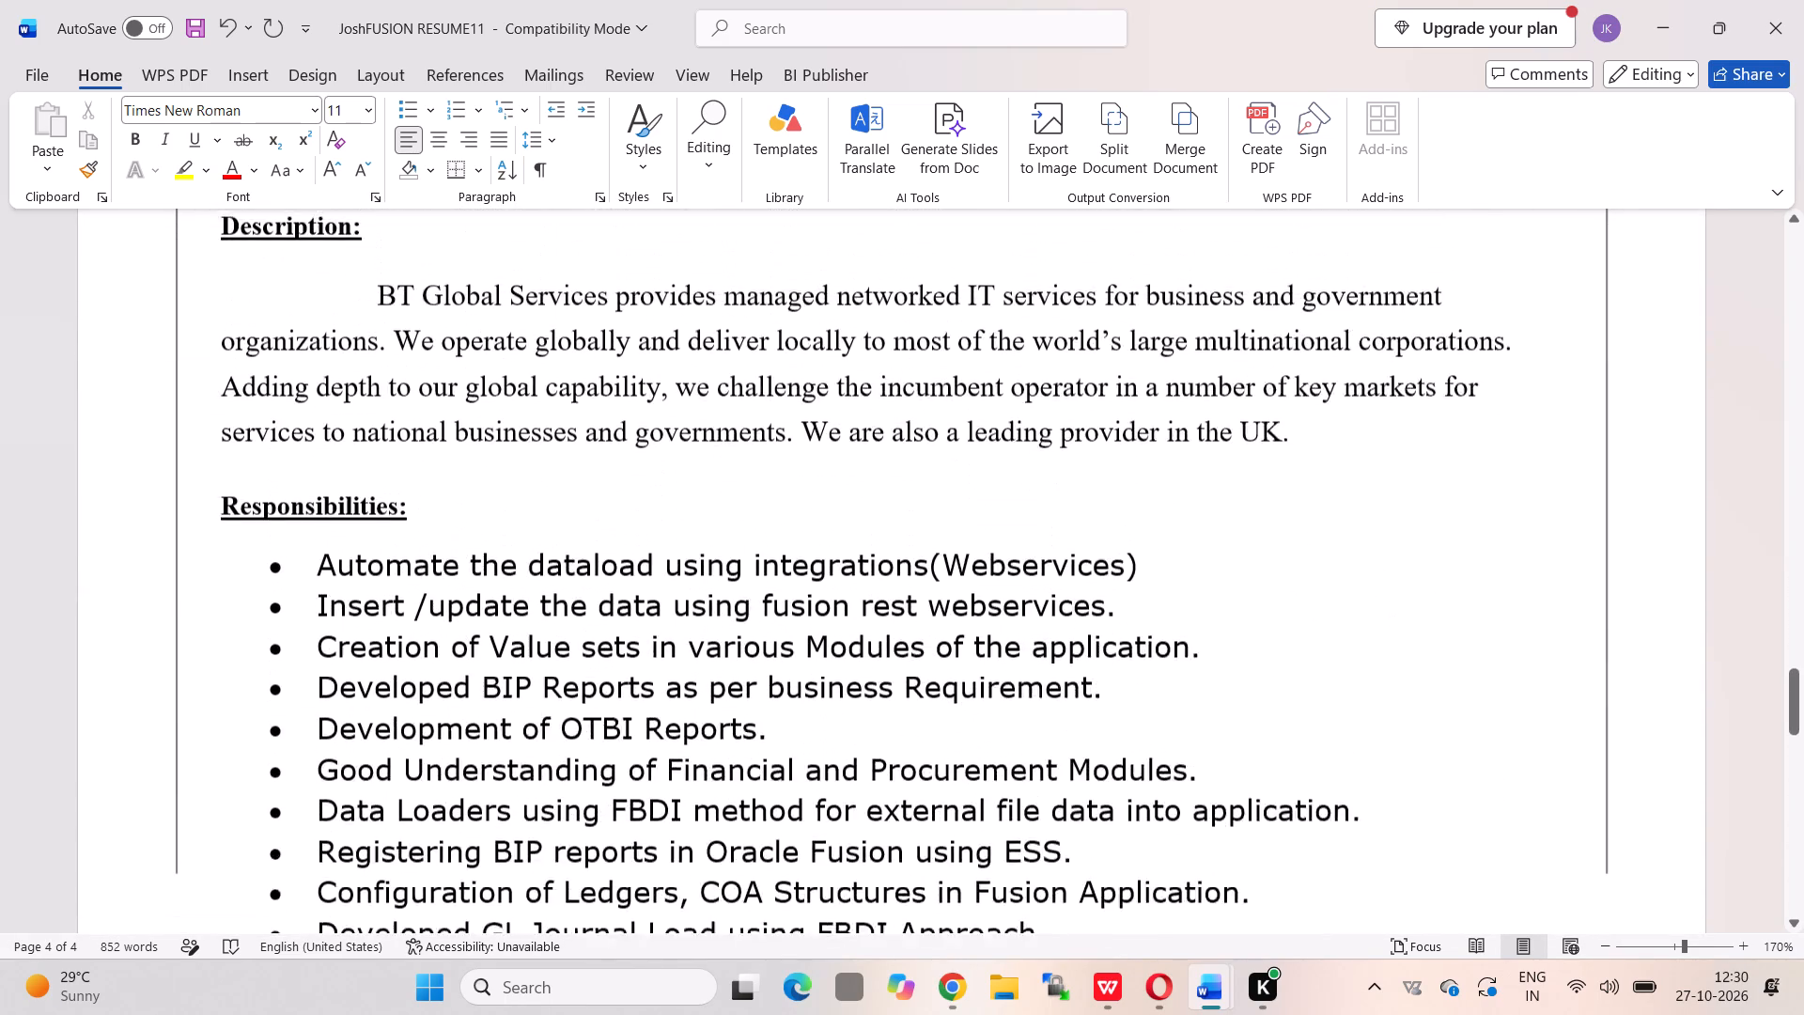
scroll(750, 428, up, 2)
scroll(979, 414, down, 3)
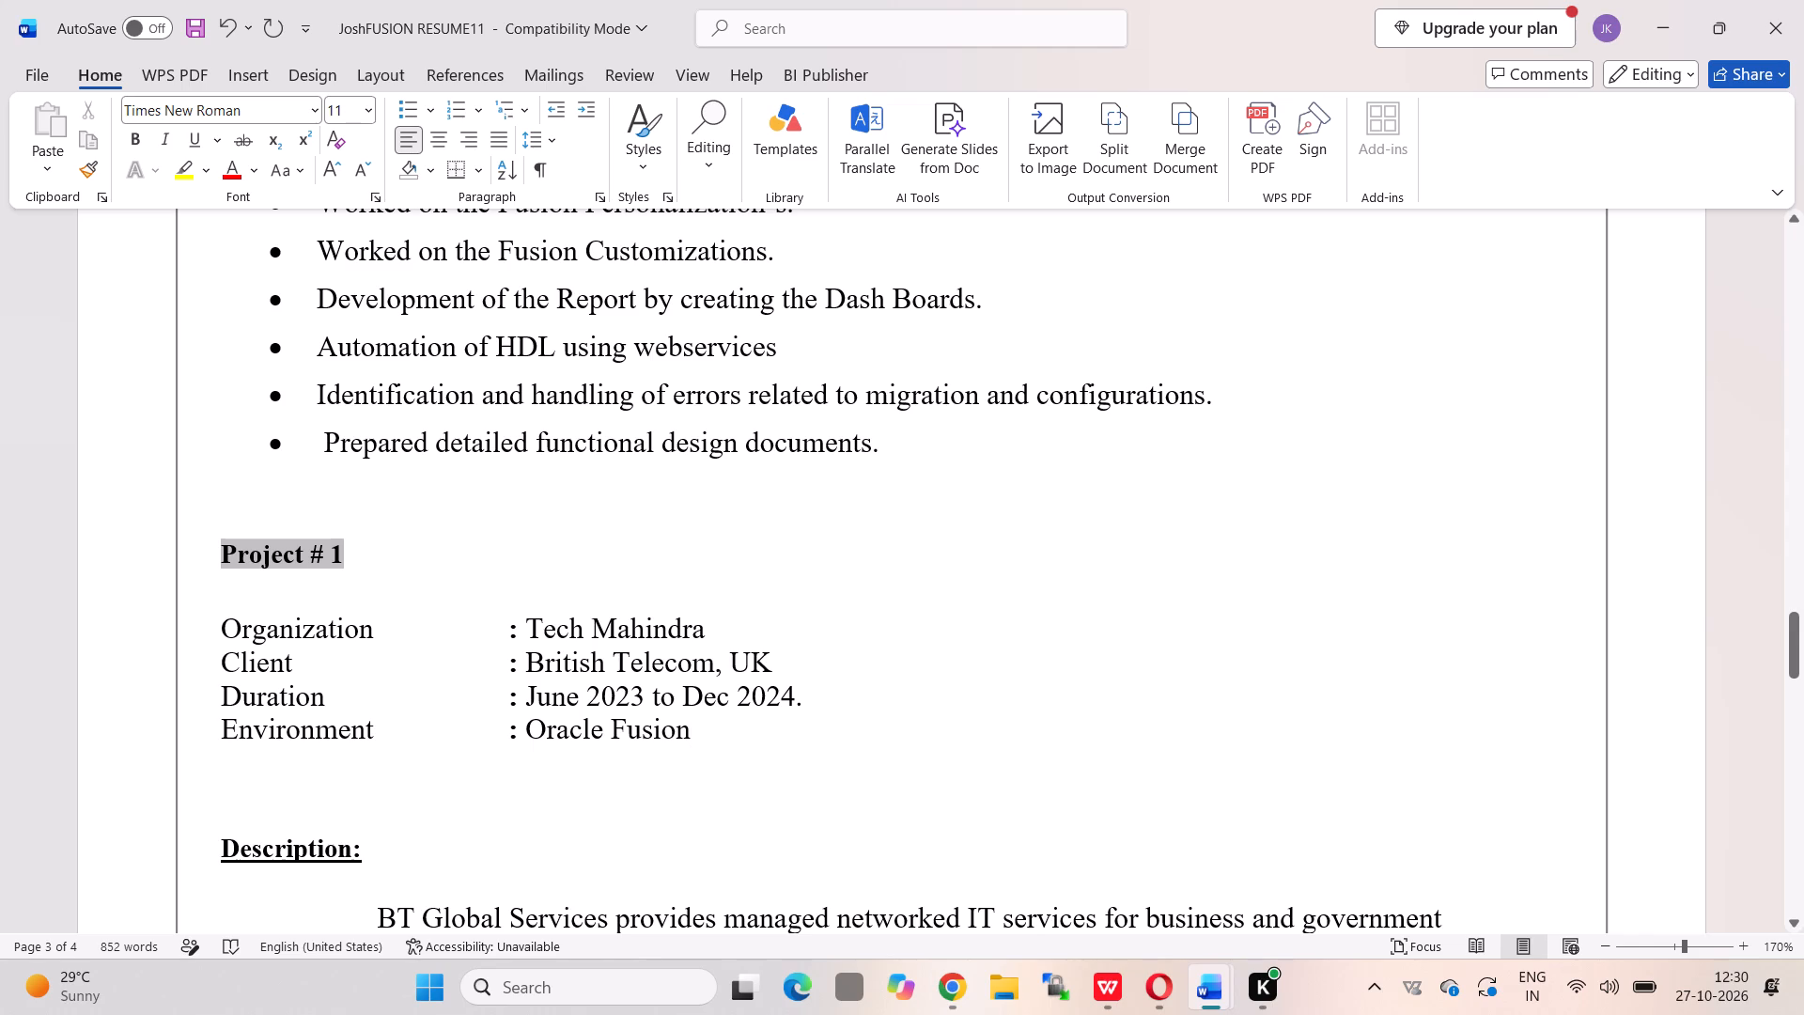
scroll(783, 734, up, 1)
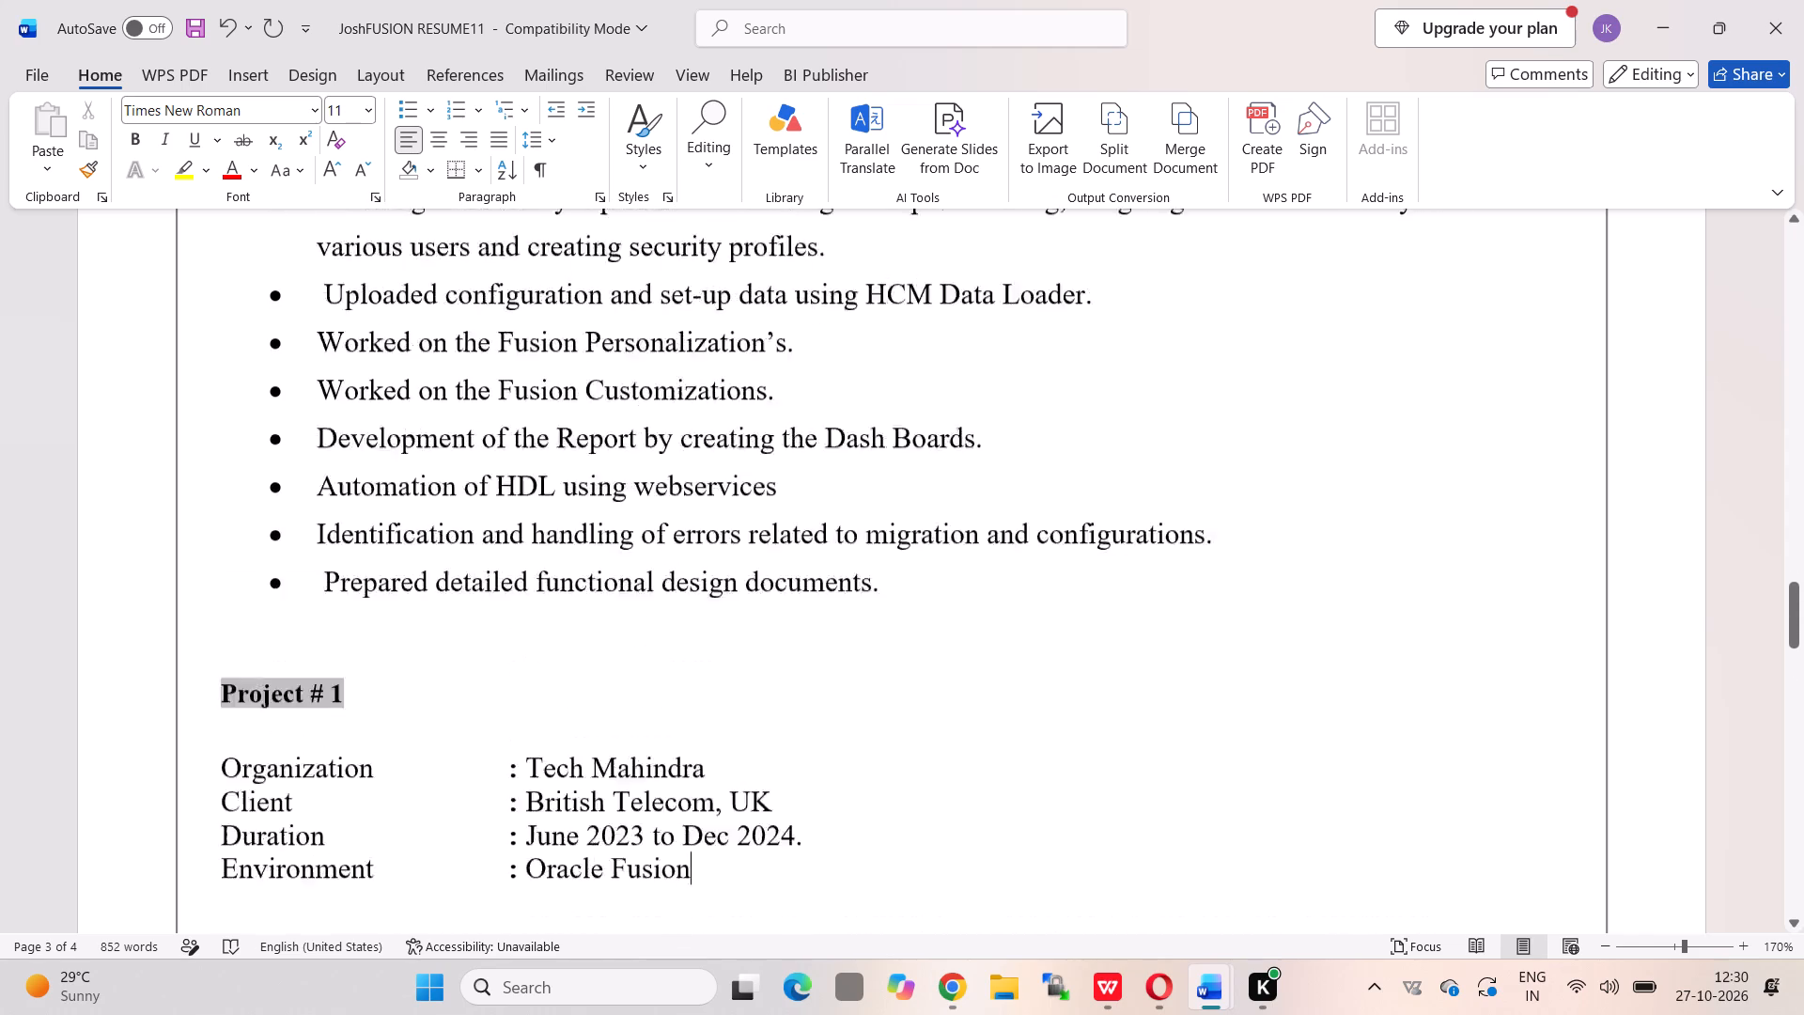
scroll(783, 734, up, 4)
scroll(783, 734, down, 1)
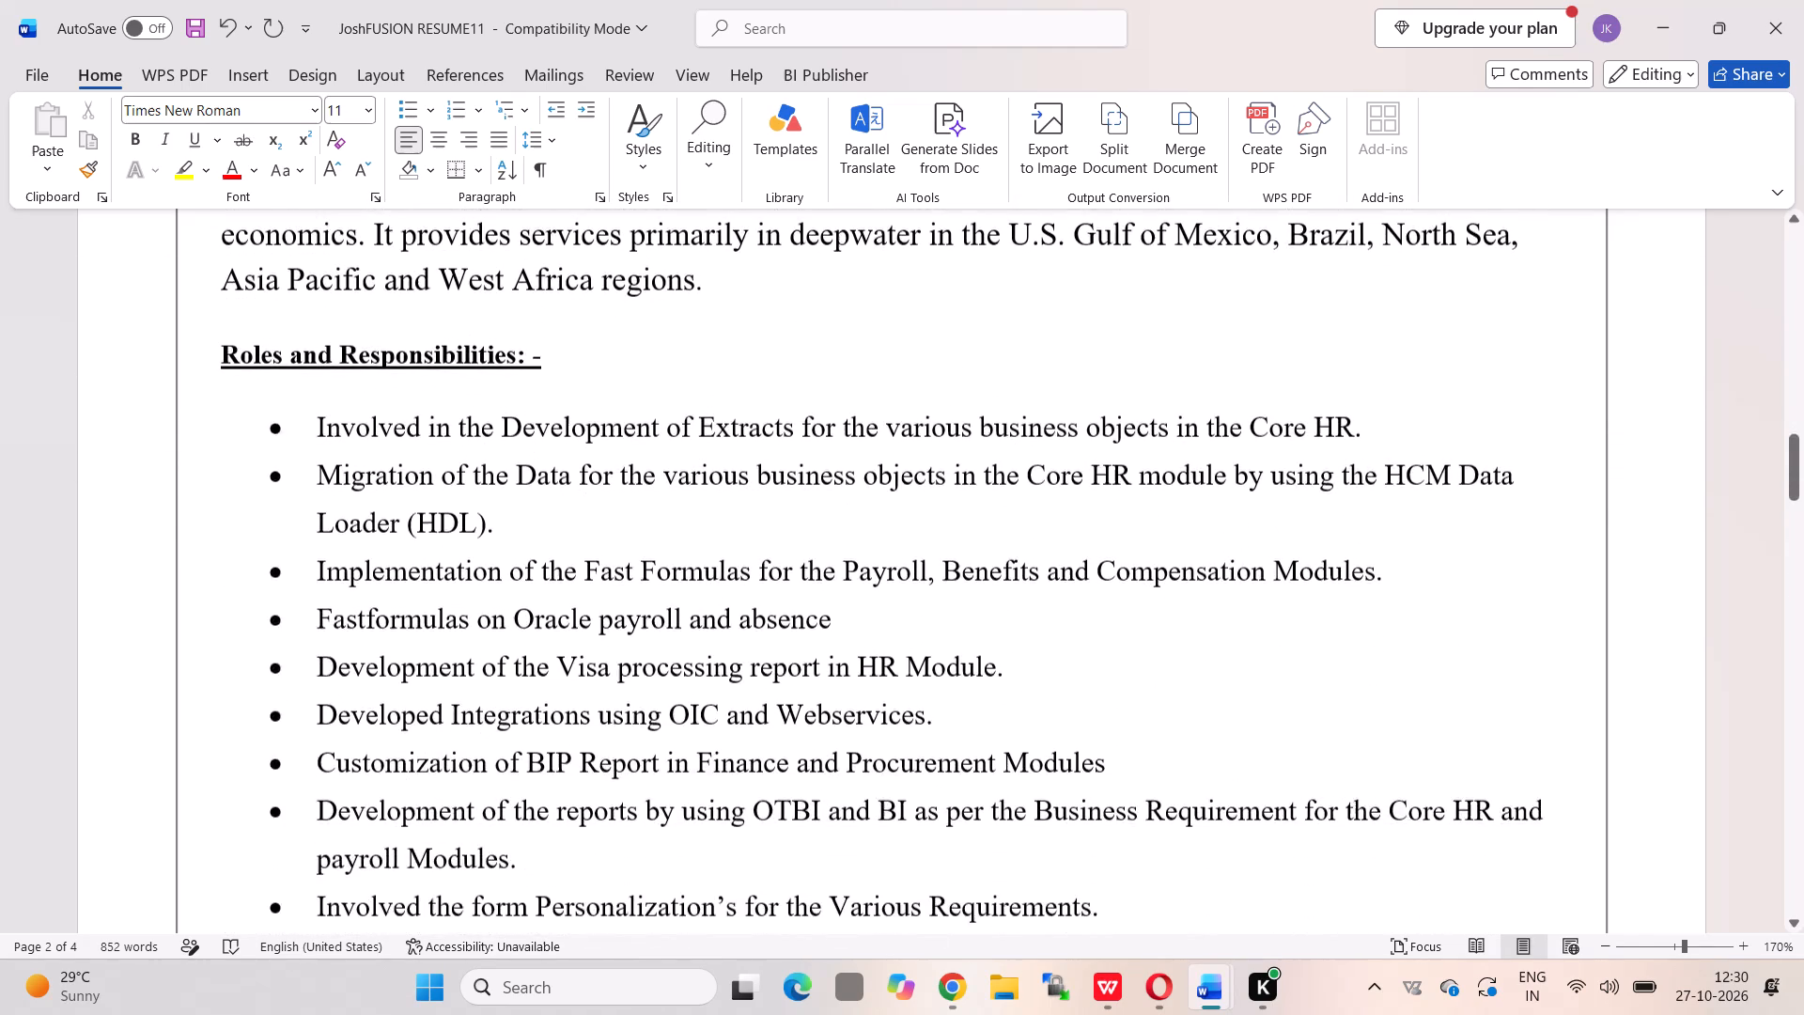
Read the Project # 2 environment, description and responsibilities, continuing to the Project # 1 details and description.
scroll(783, 734, down, 3)
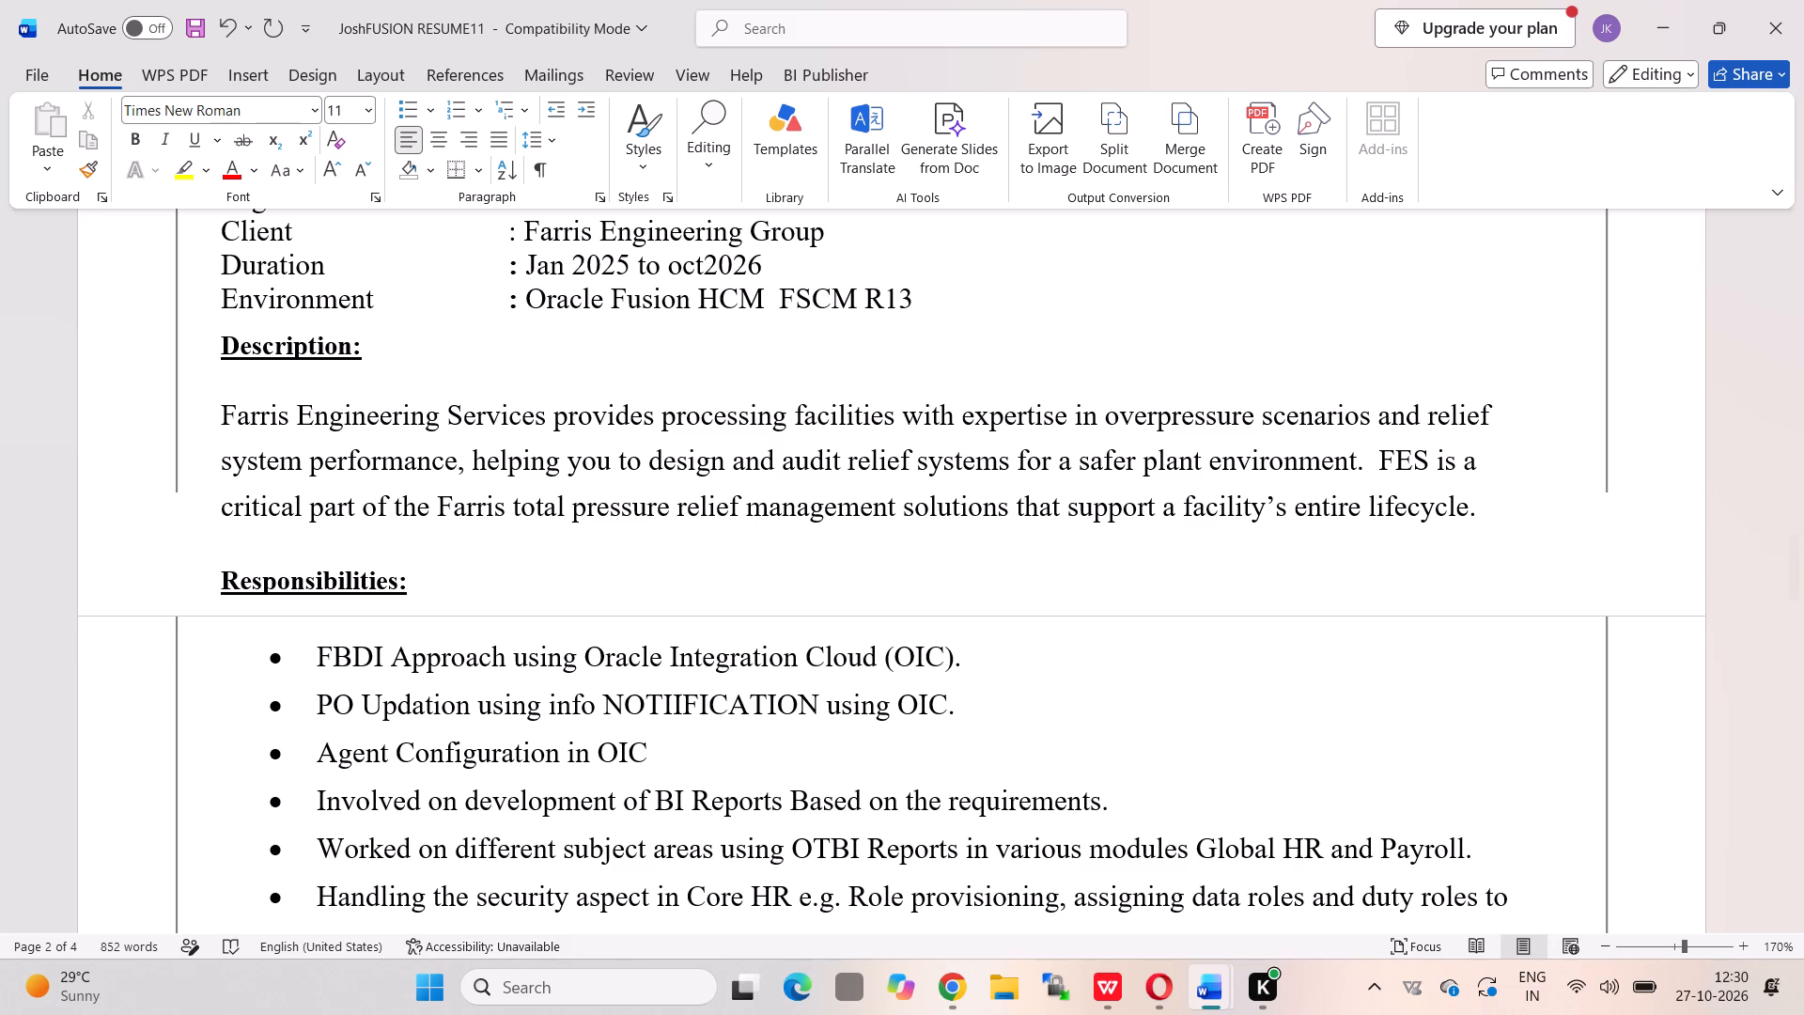
scroll(783, 734, down, 1)
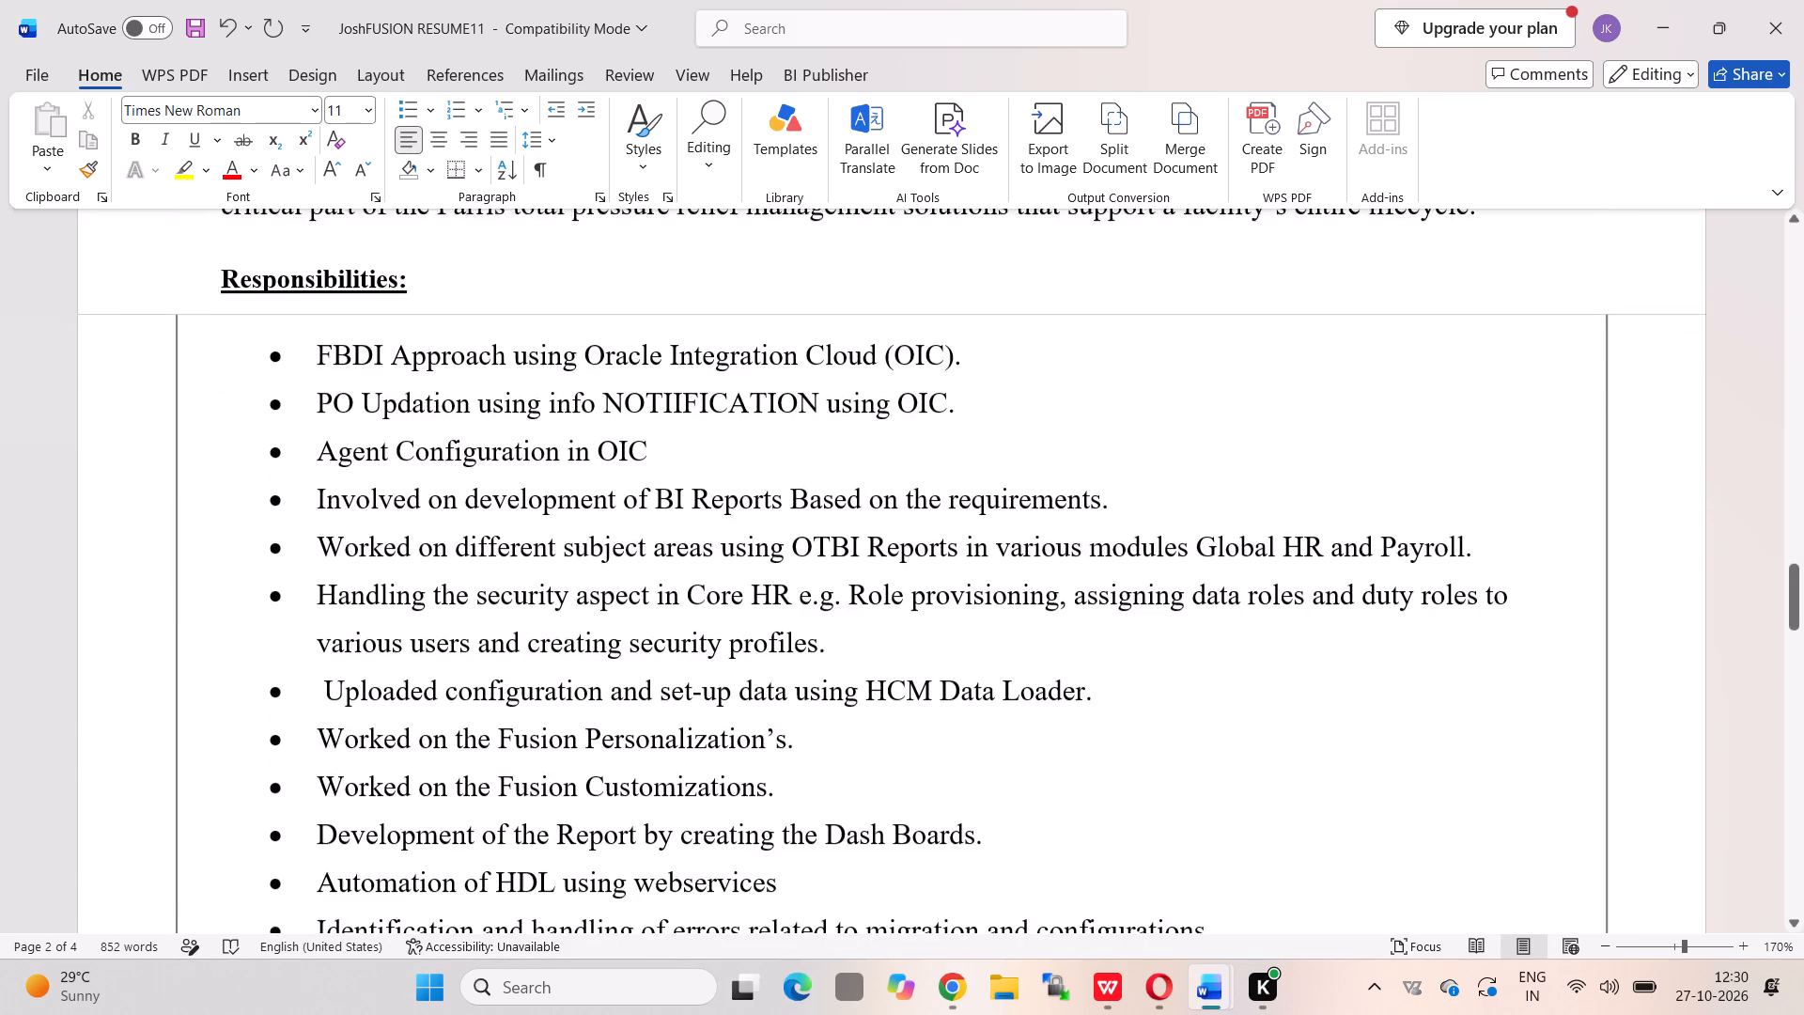
scroll(783, 734, down, 2)
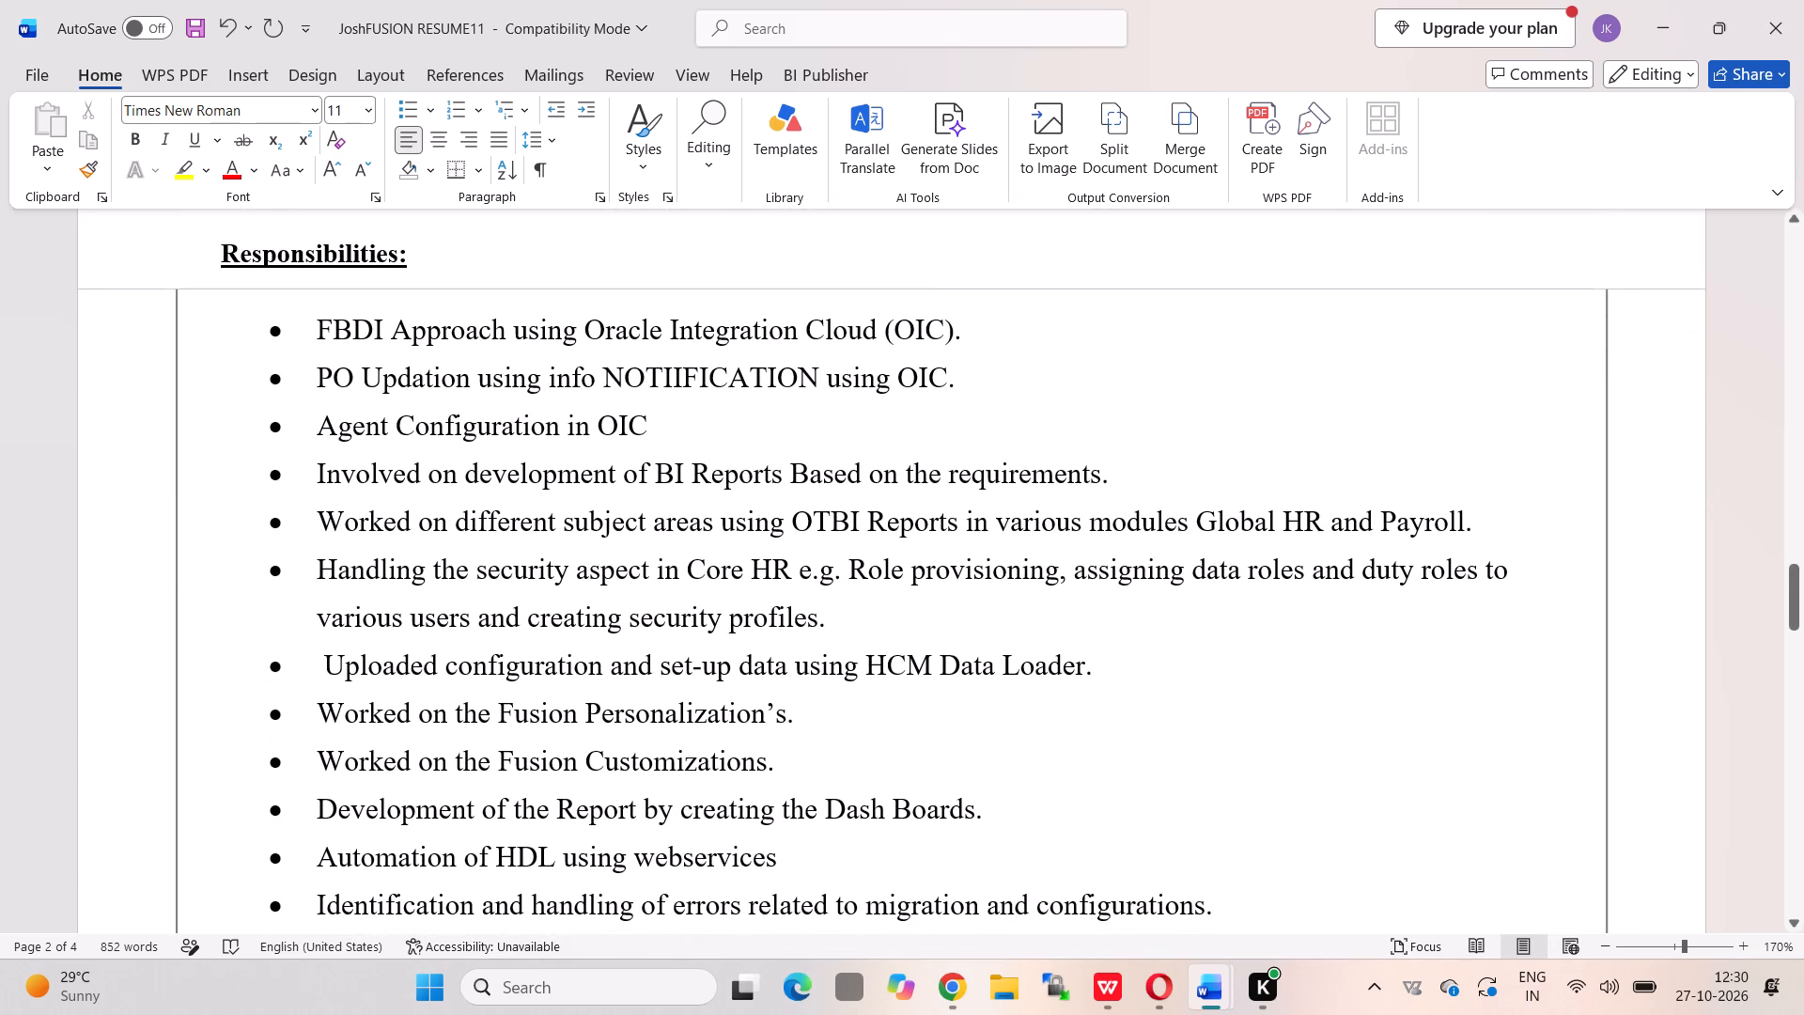
scroll(783, 734, down, 3)
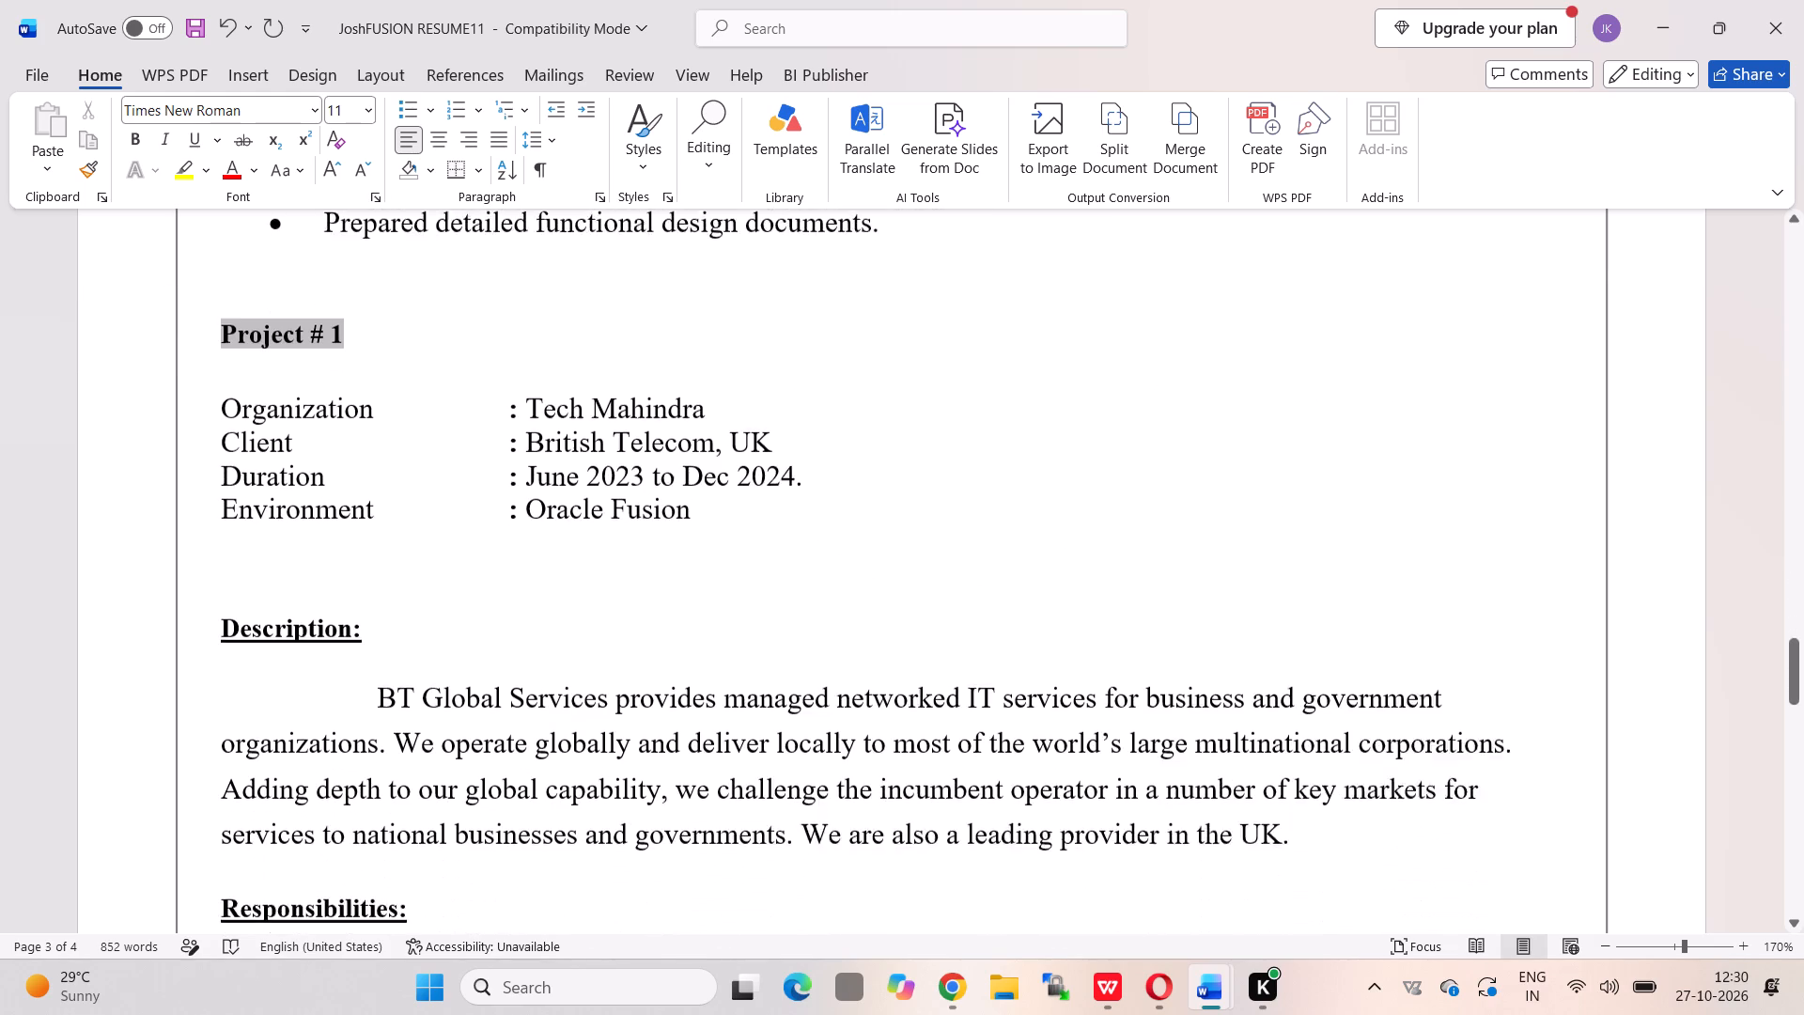
scroll(783, 734, down, 1)
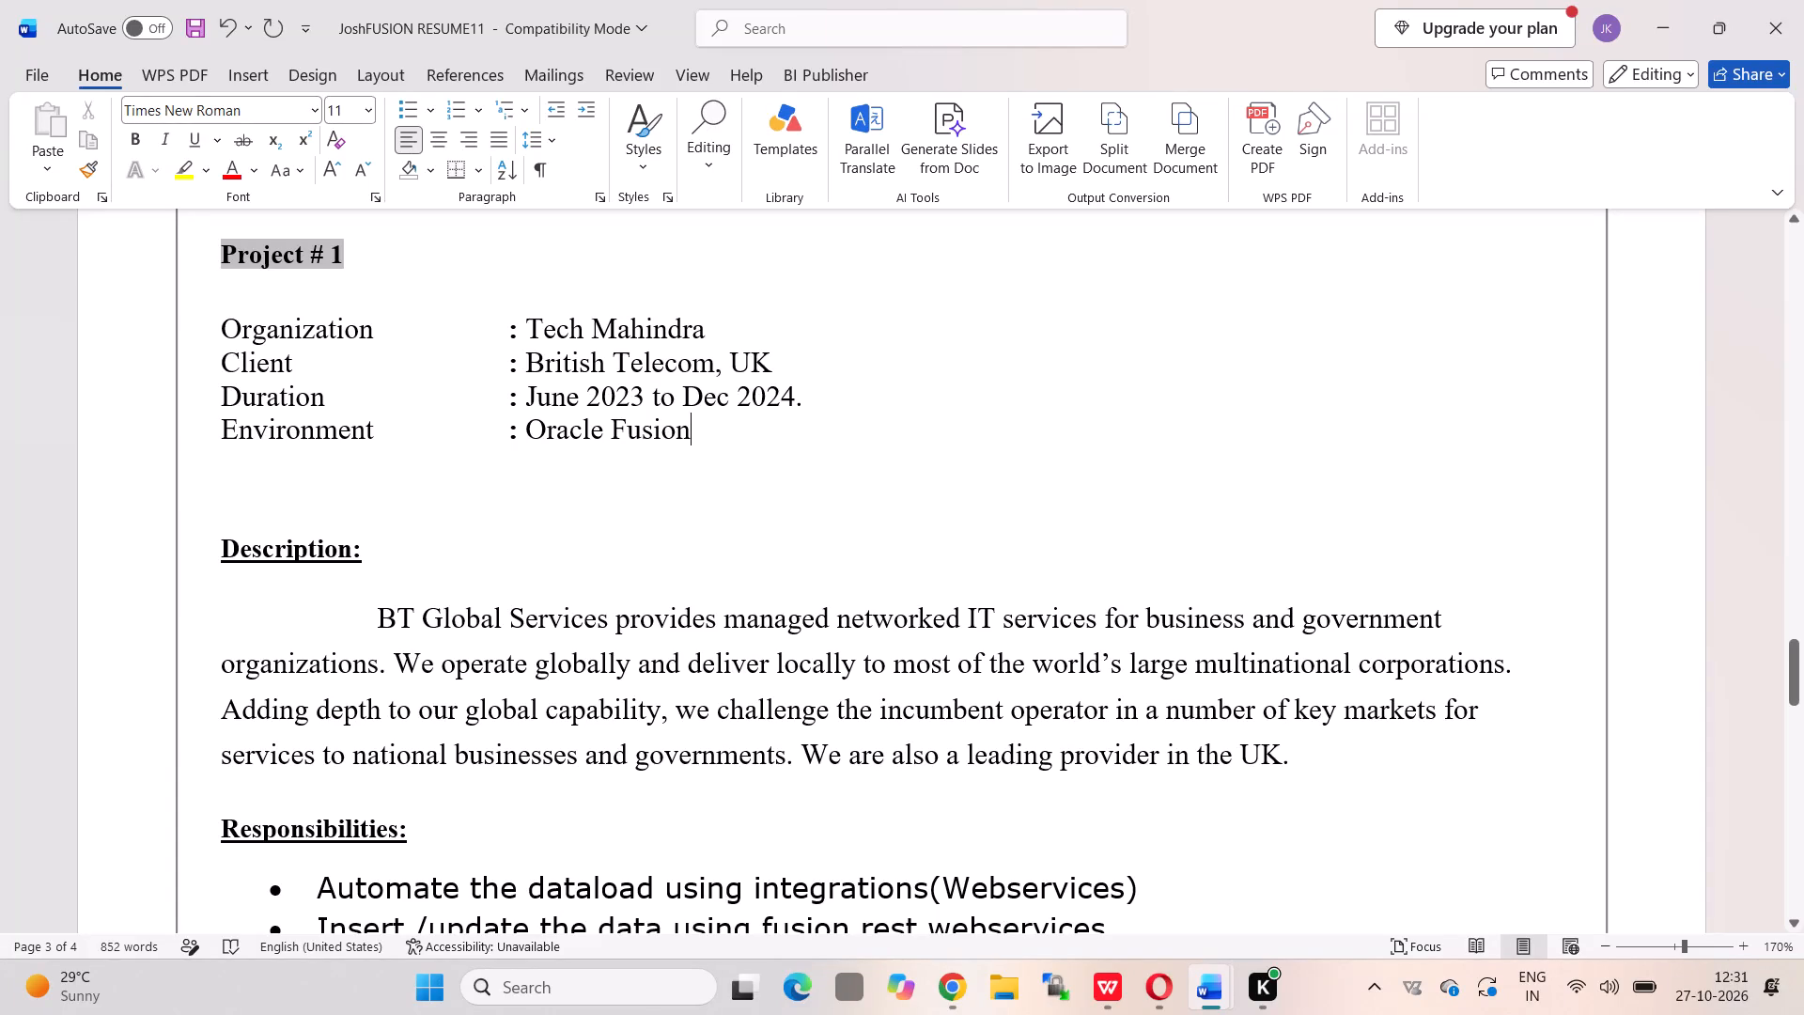
Recheck the Project # 2 client, duration, environment and responsibilities against the Project # 1 details.
scroll(761, 448, up, 2)
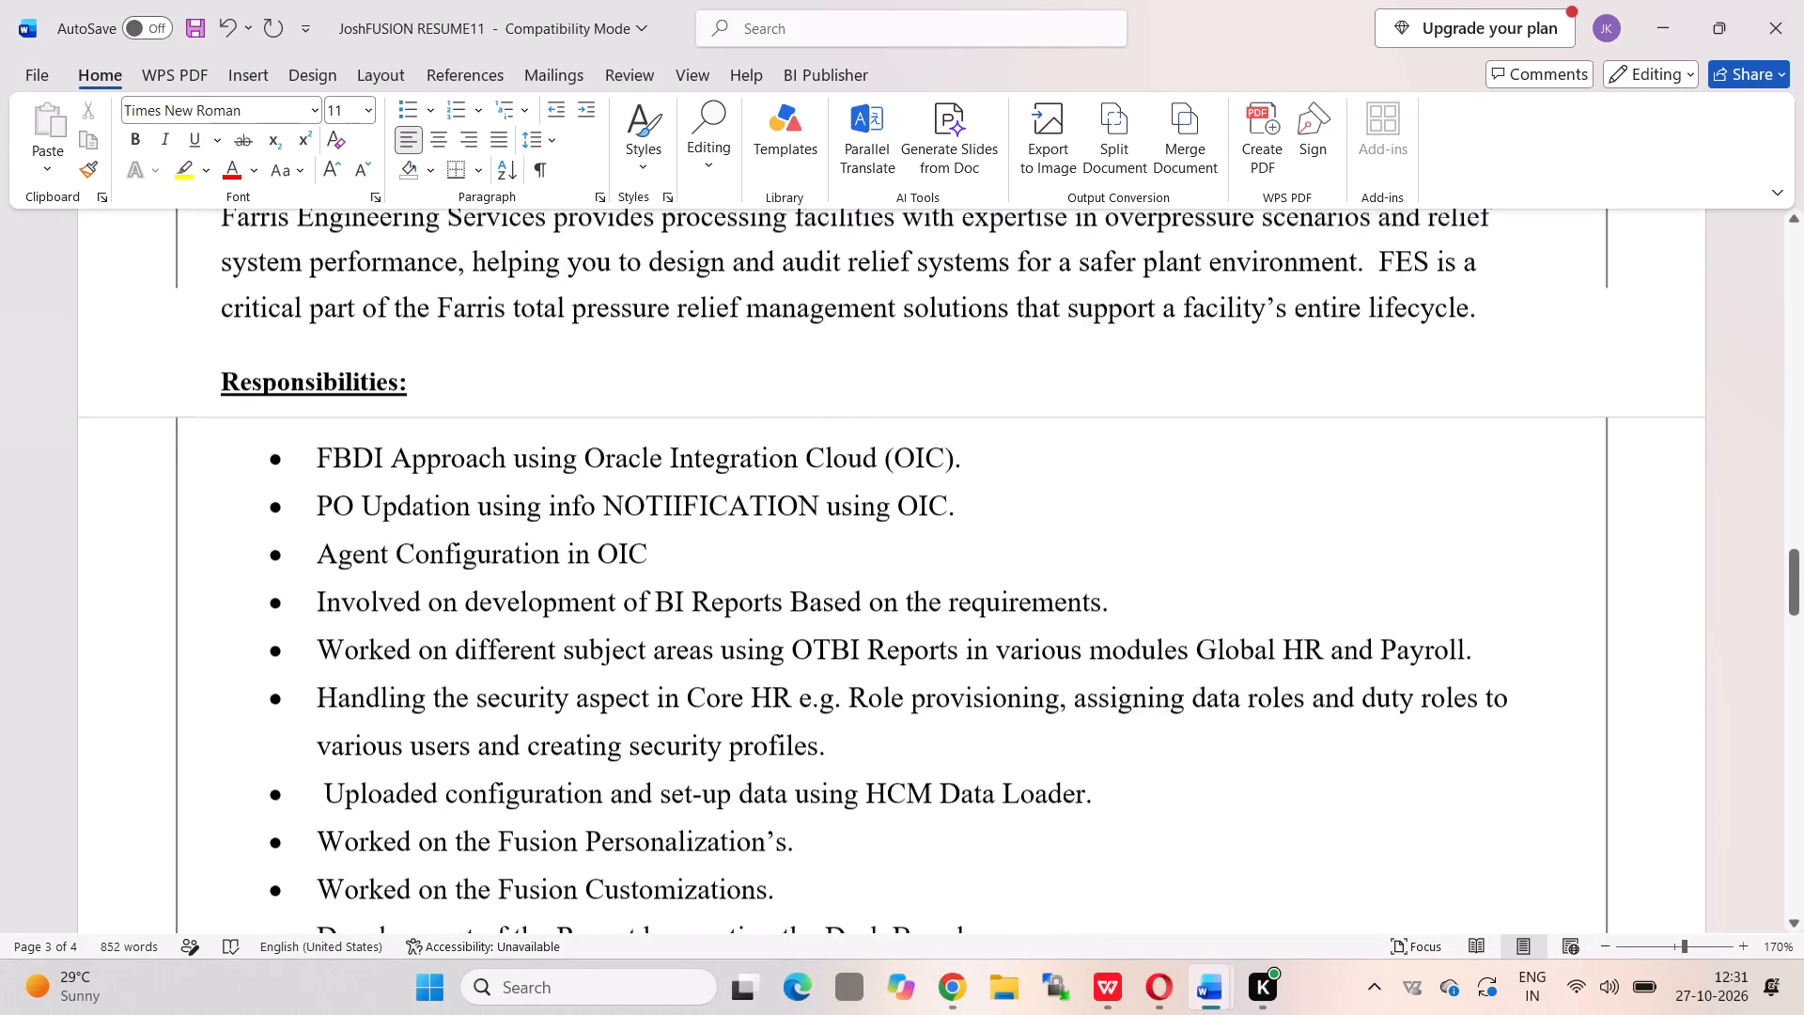
scroll(761, 448, up, 2)
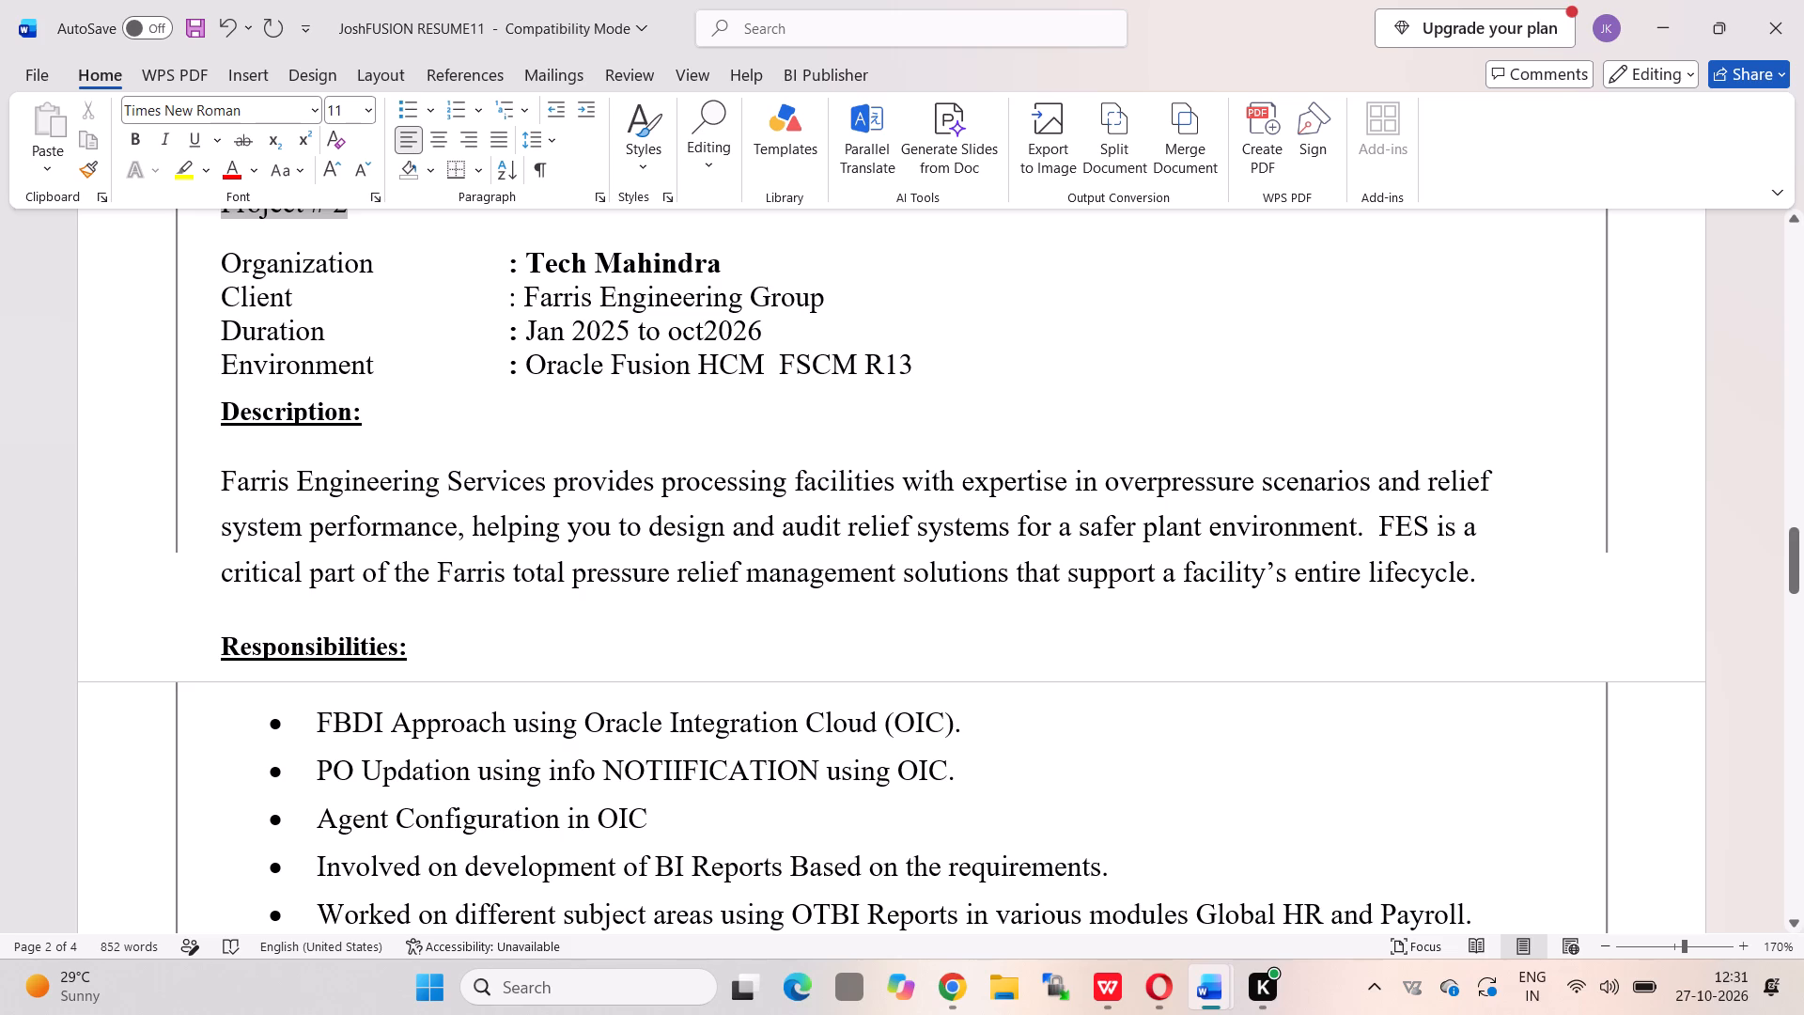
scroll(871, 381, down, 4)
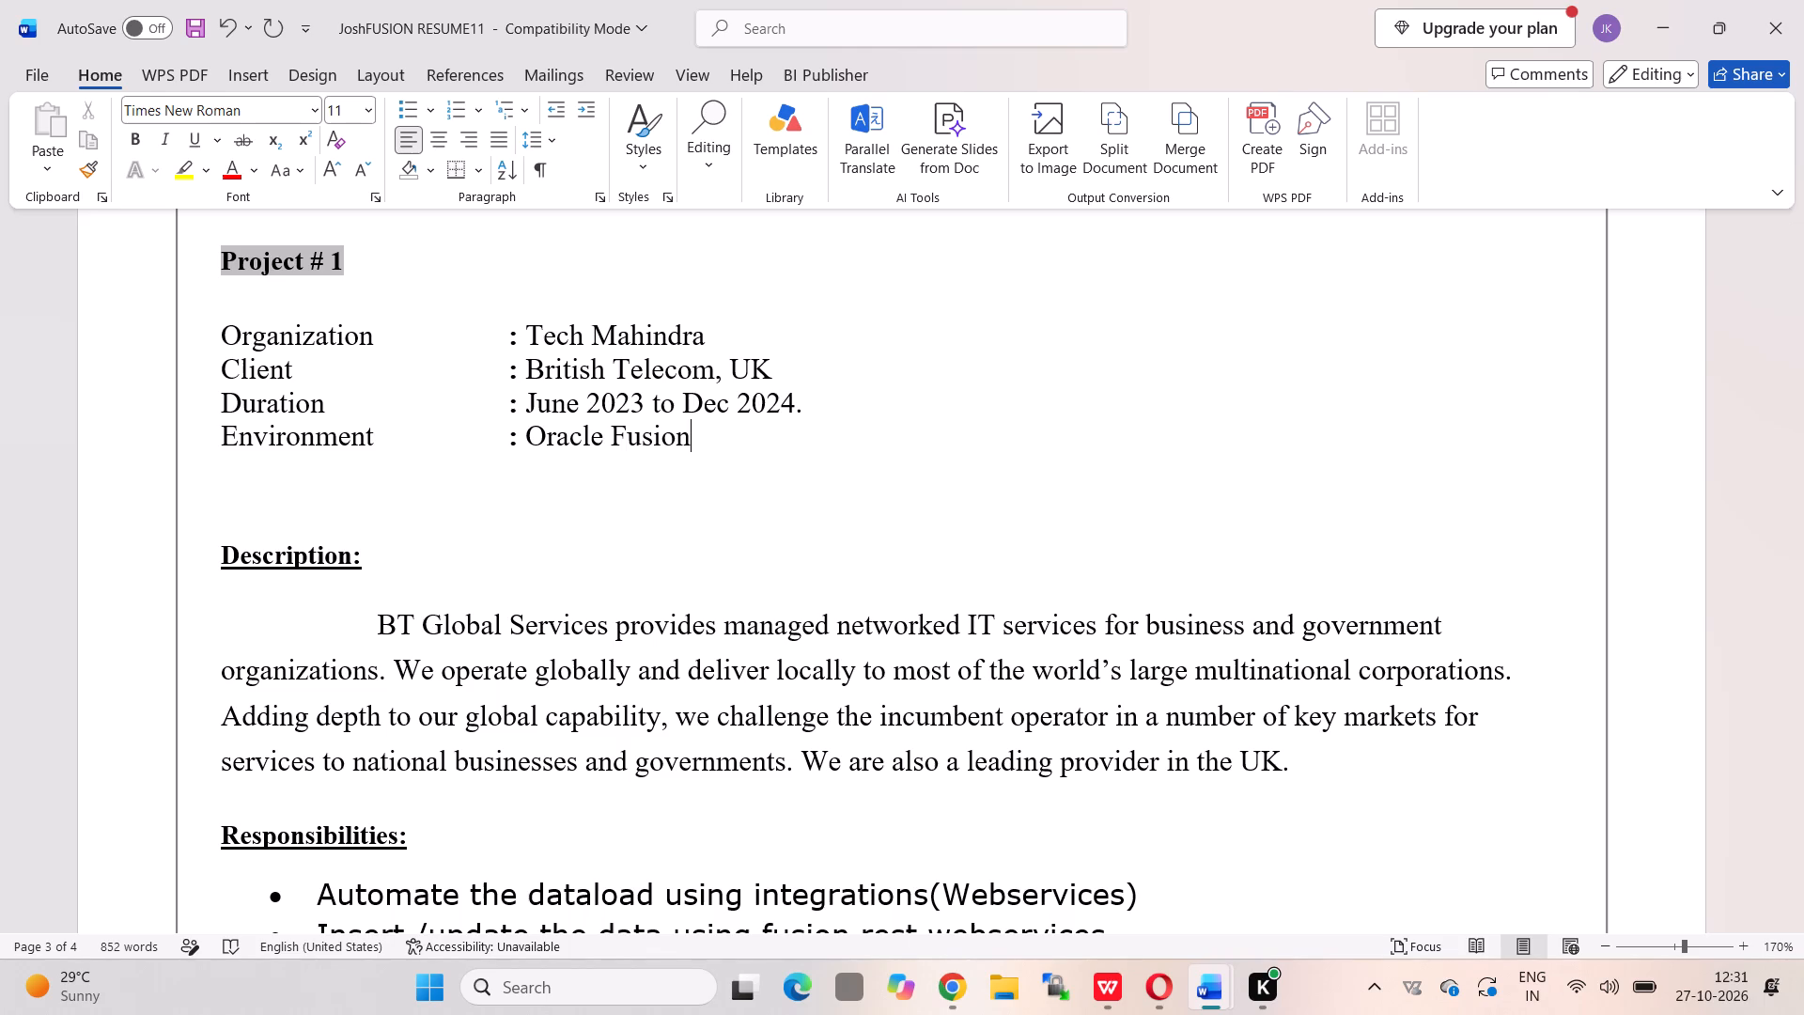
scroll(815, 524, up, 3)
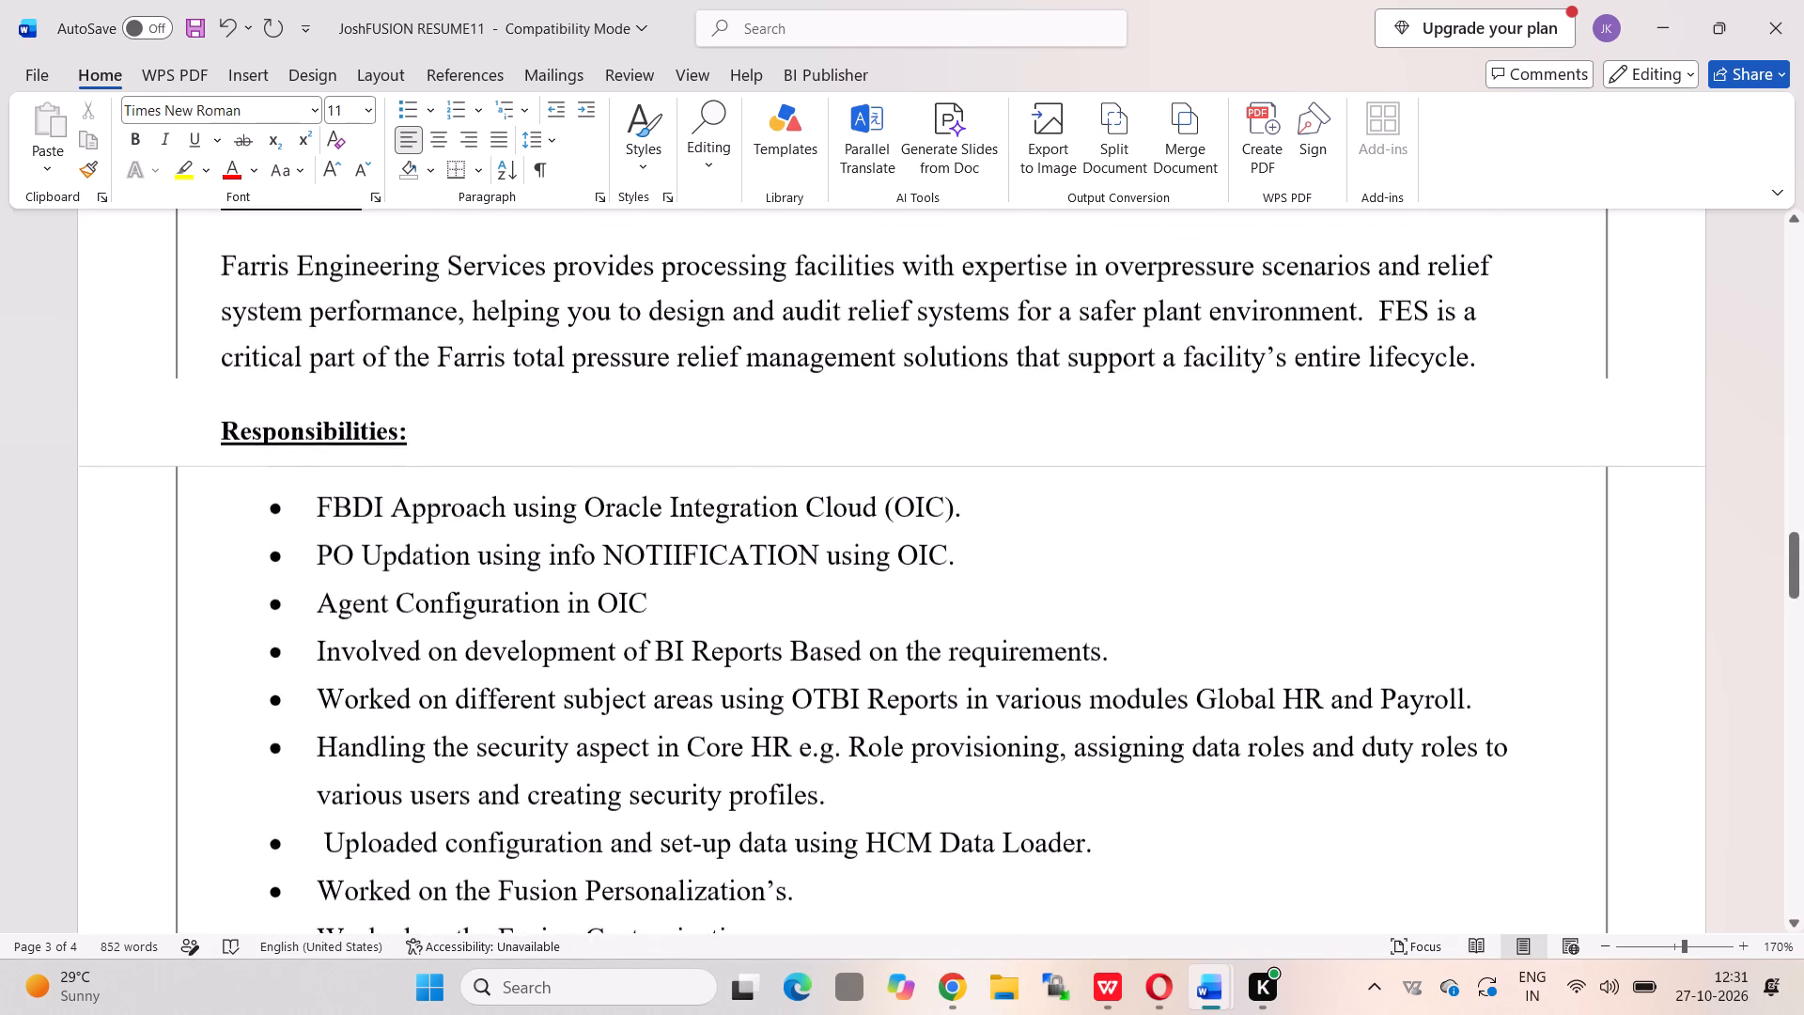
scroll(815, 524, up, 1)
scroll(815, 524, down, 5)
Review the resume from the Project # 2 details through the end of the Project # 1 responsibilities.
scroll(815, 524, up, 1)
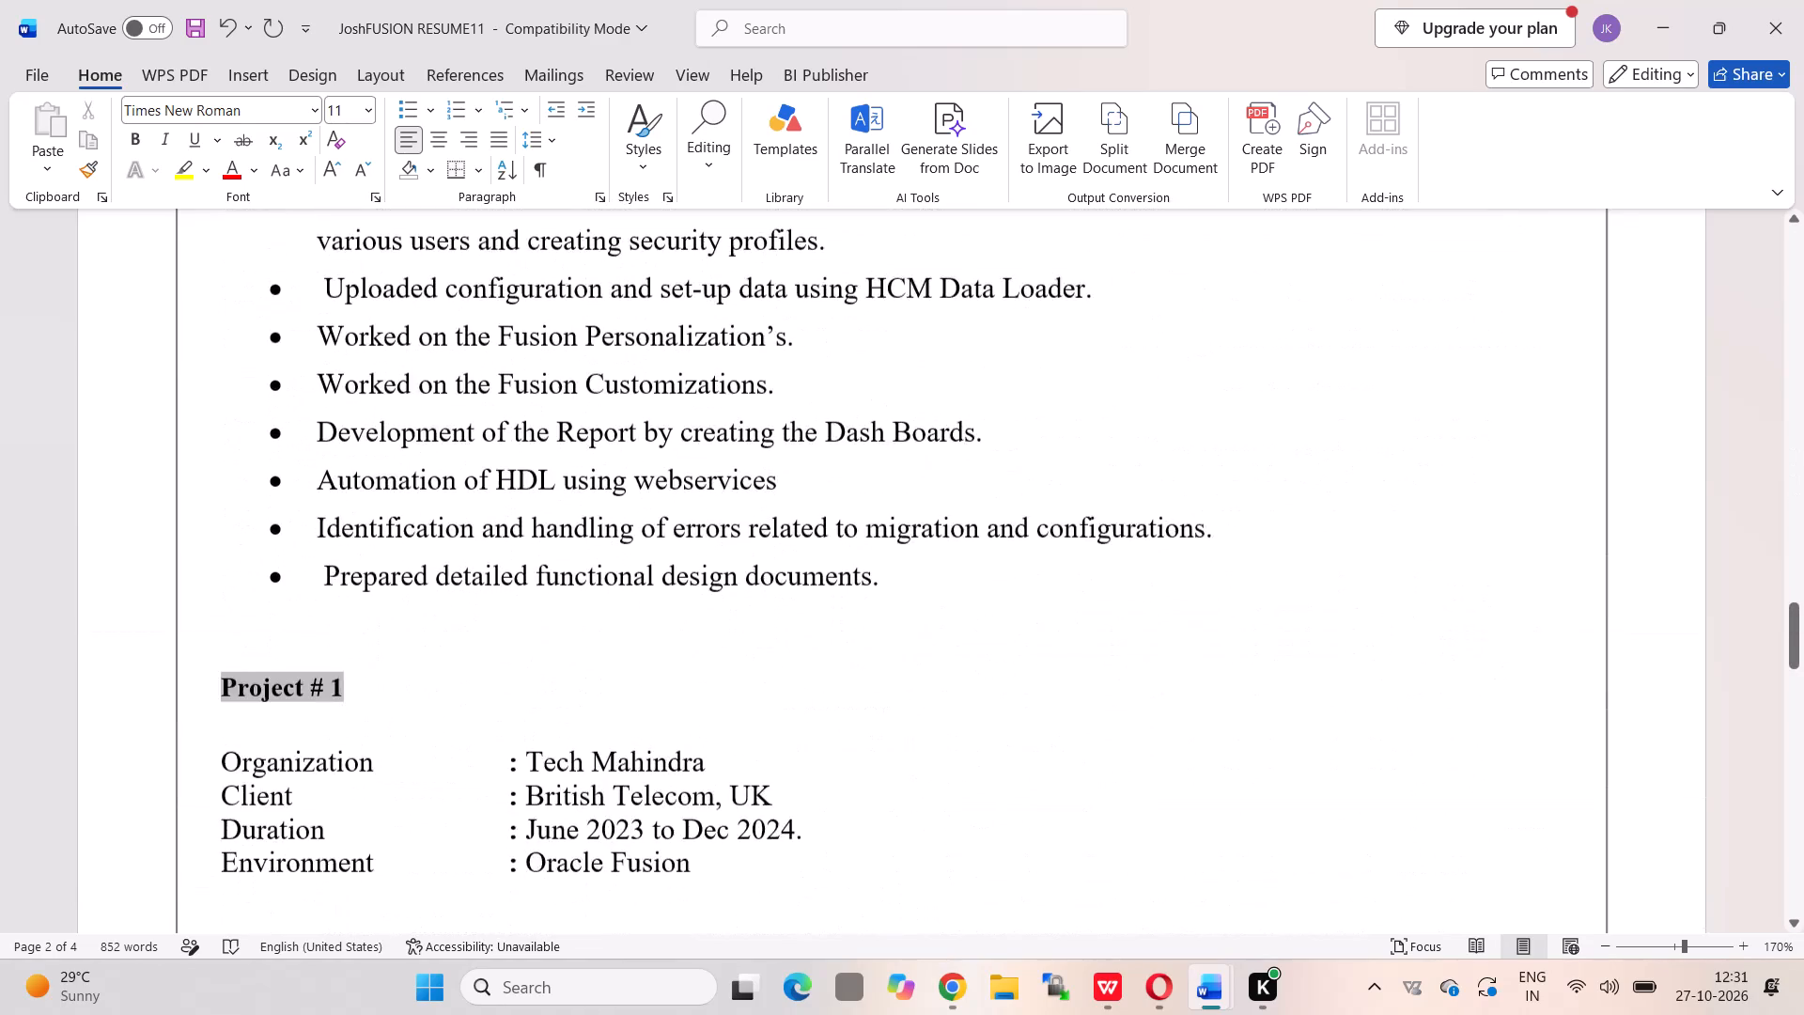
scroll(815, 524, up, 2)
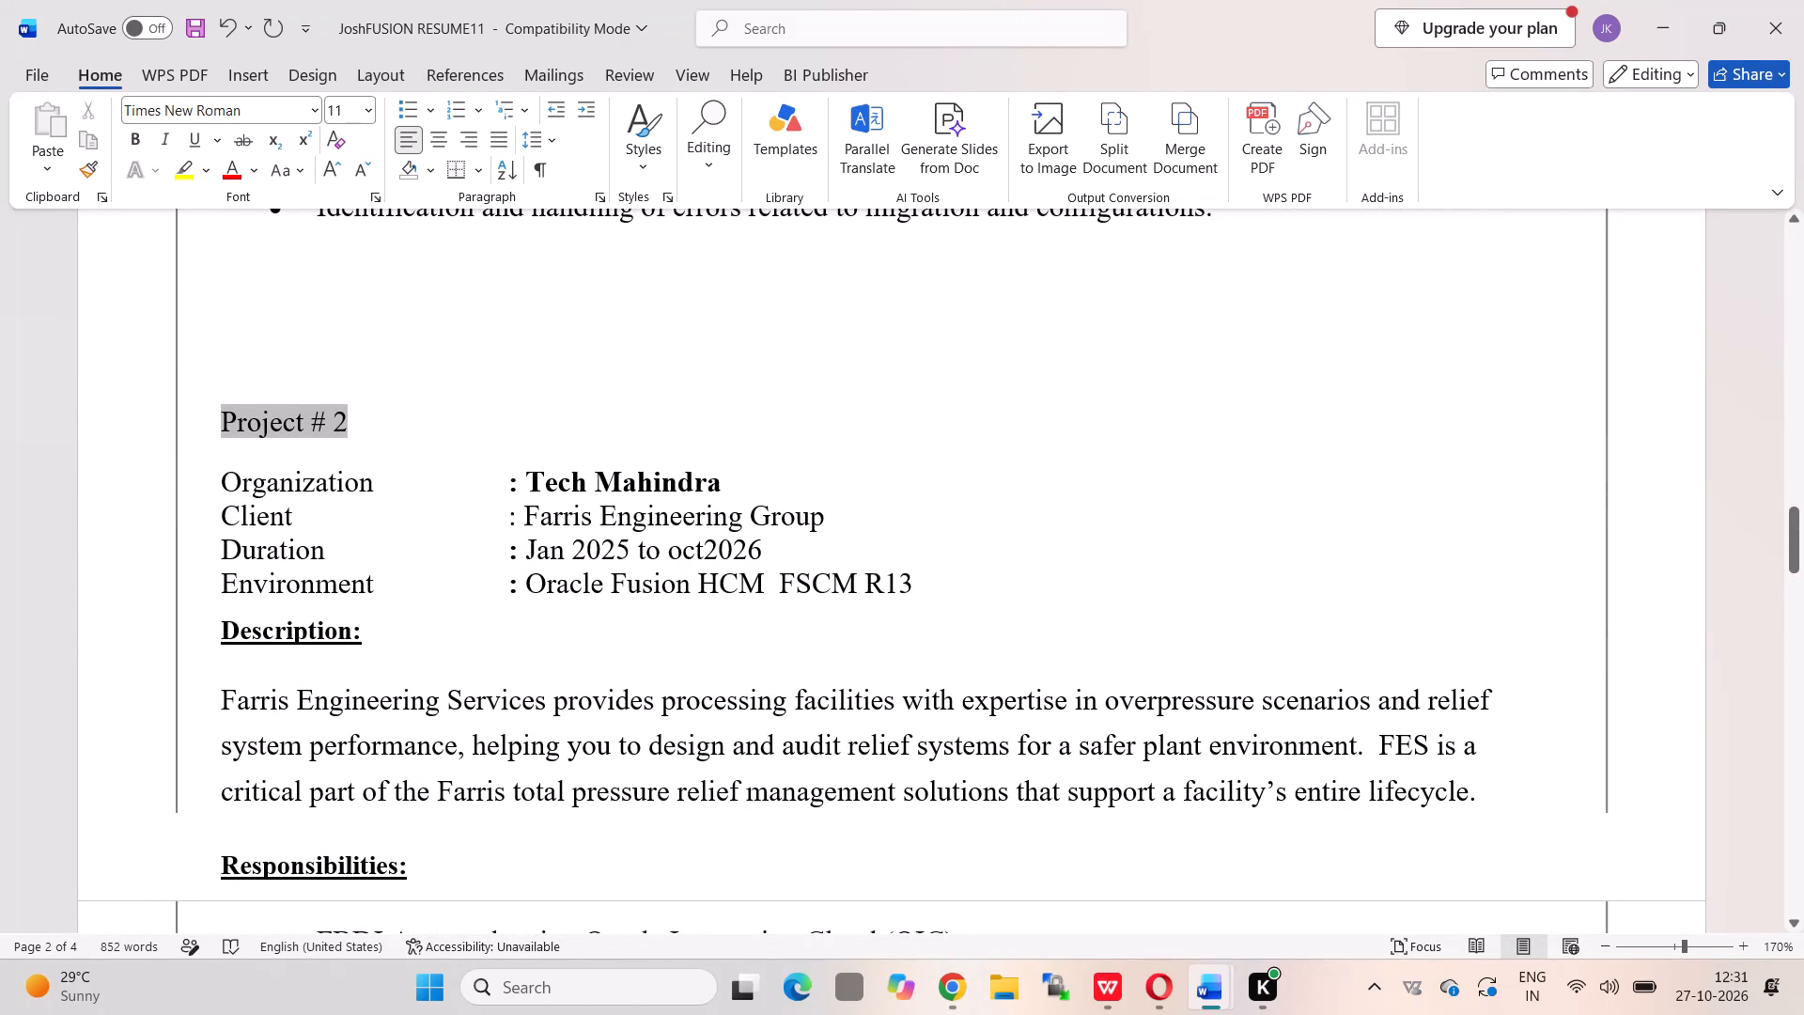
scroll(881, 588, down, 3)
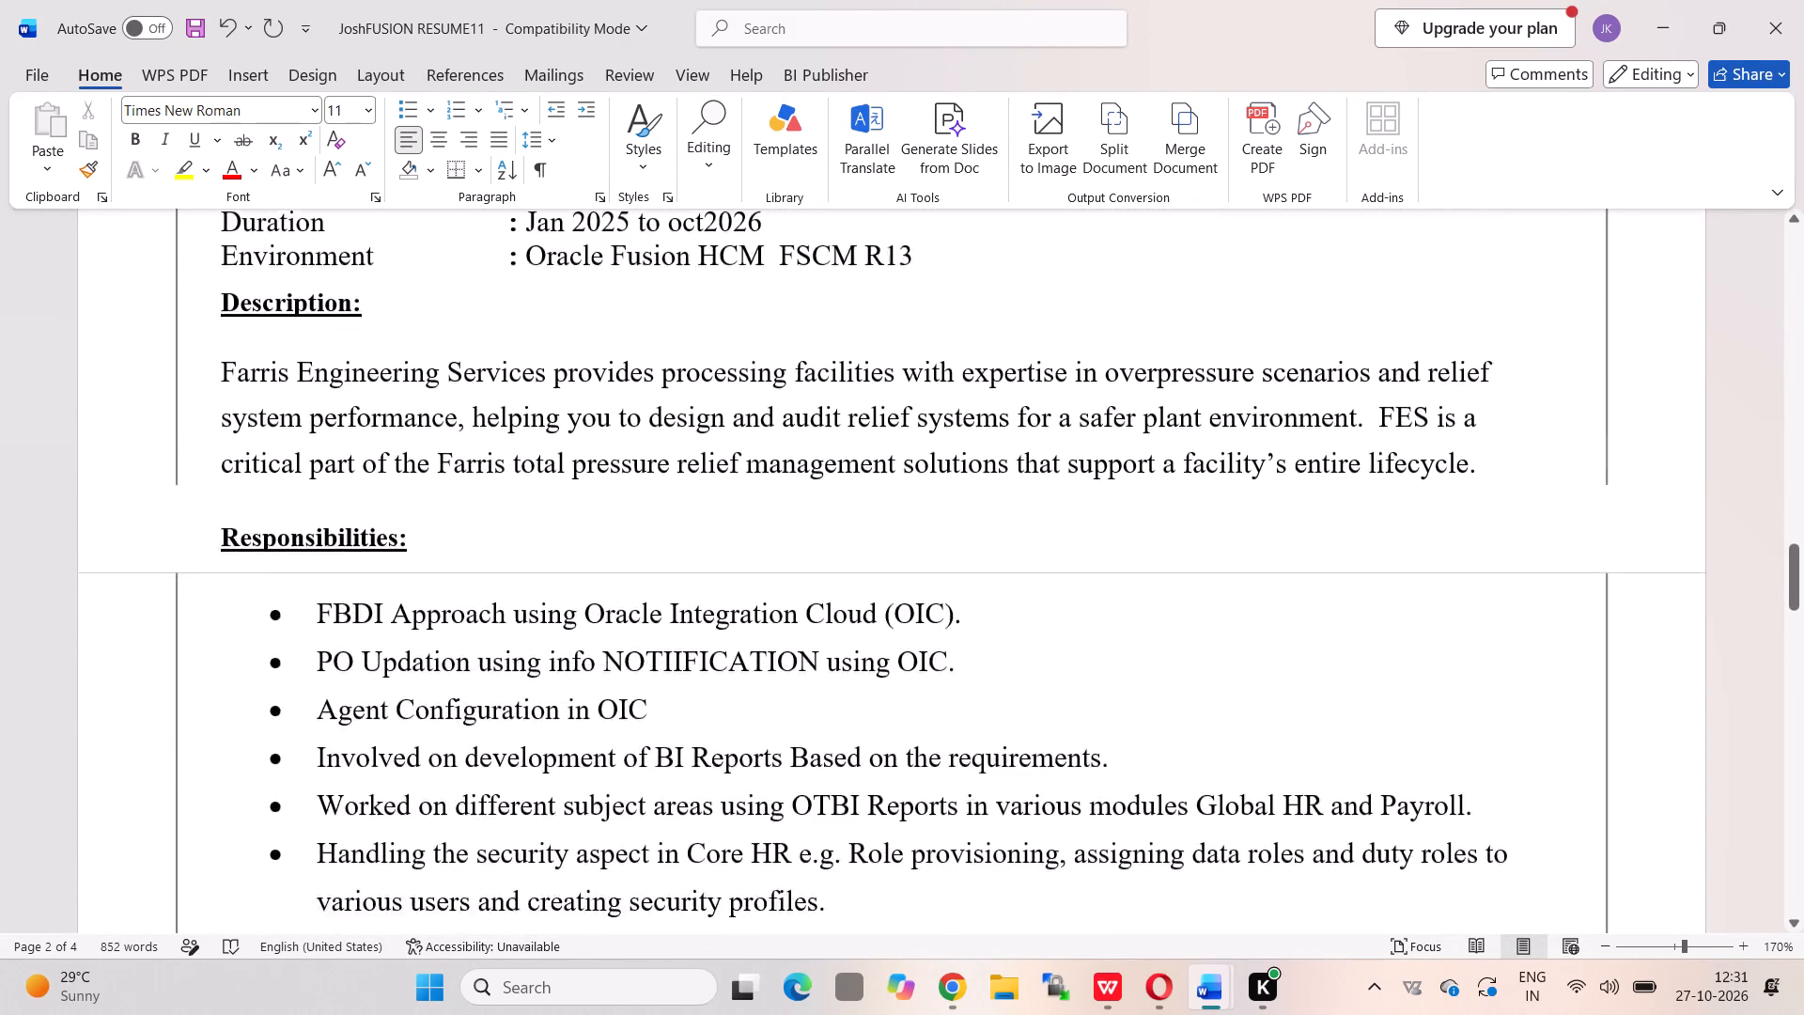
scroll(881, 588, down, 4)
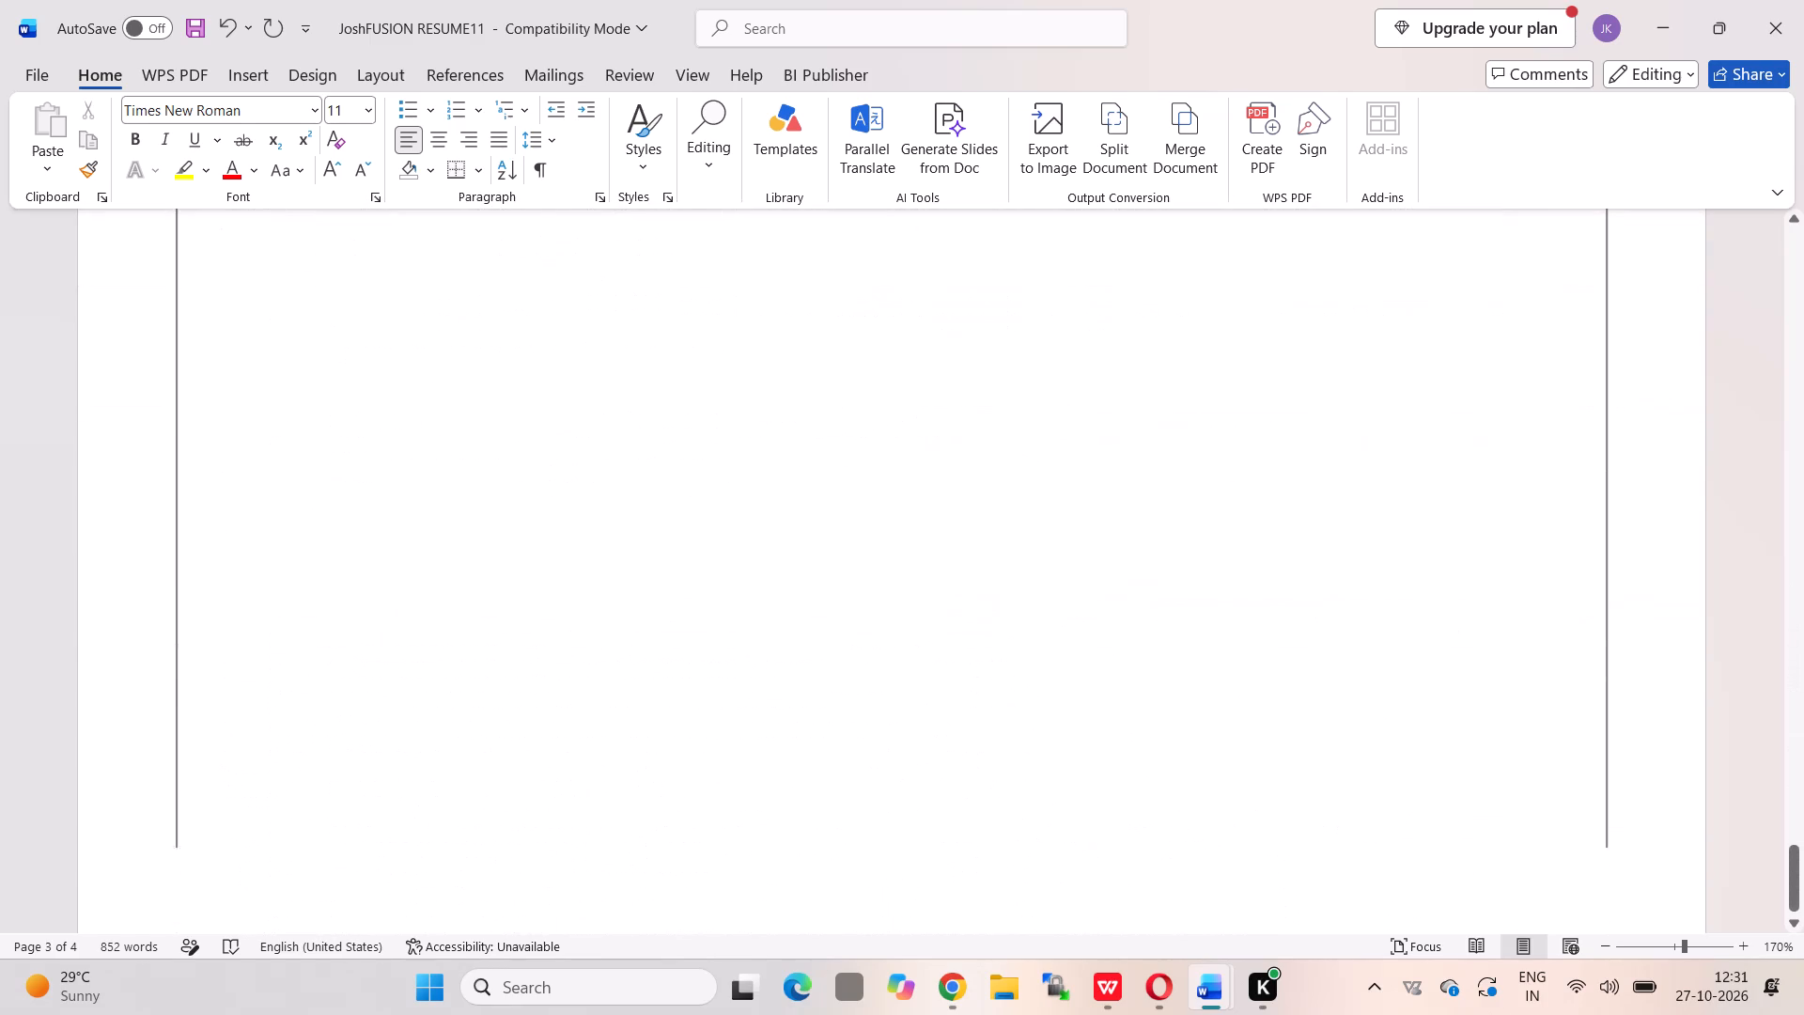
scroll(881, 588, up, 3)
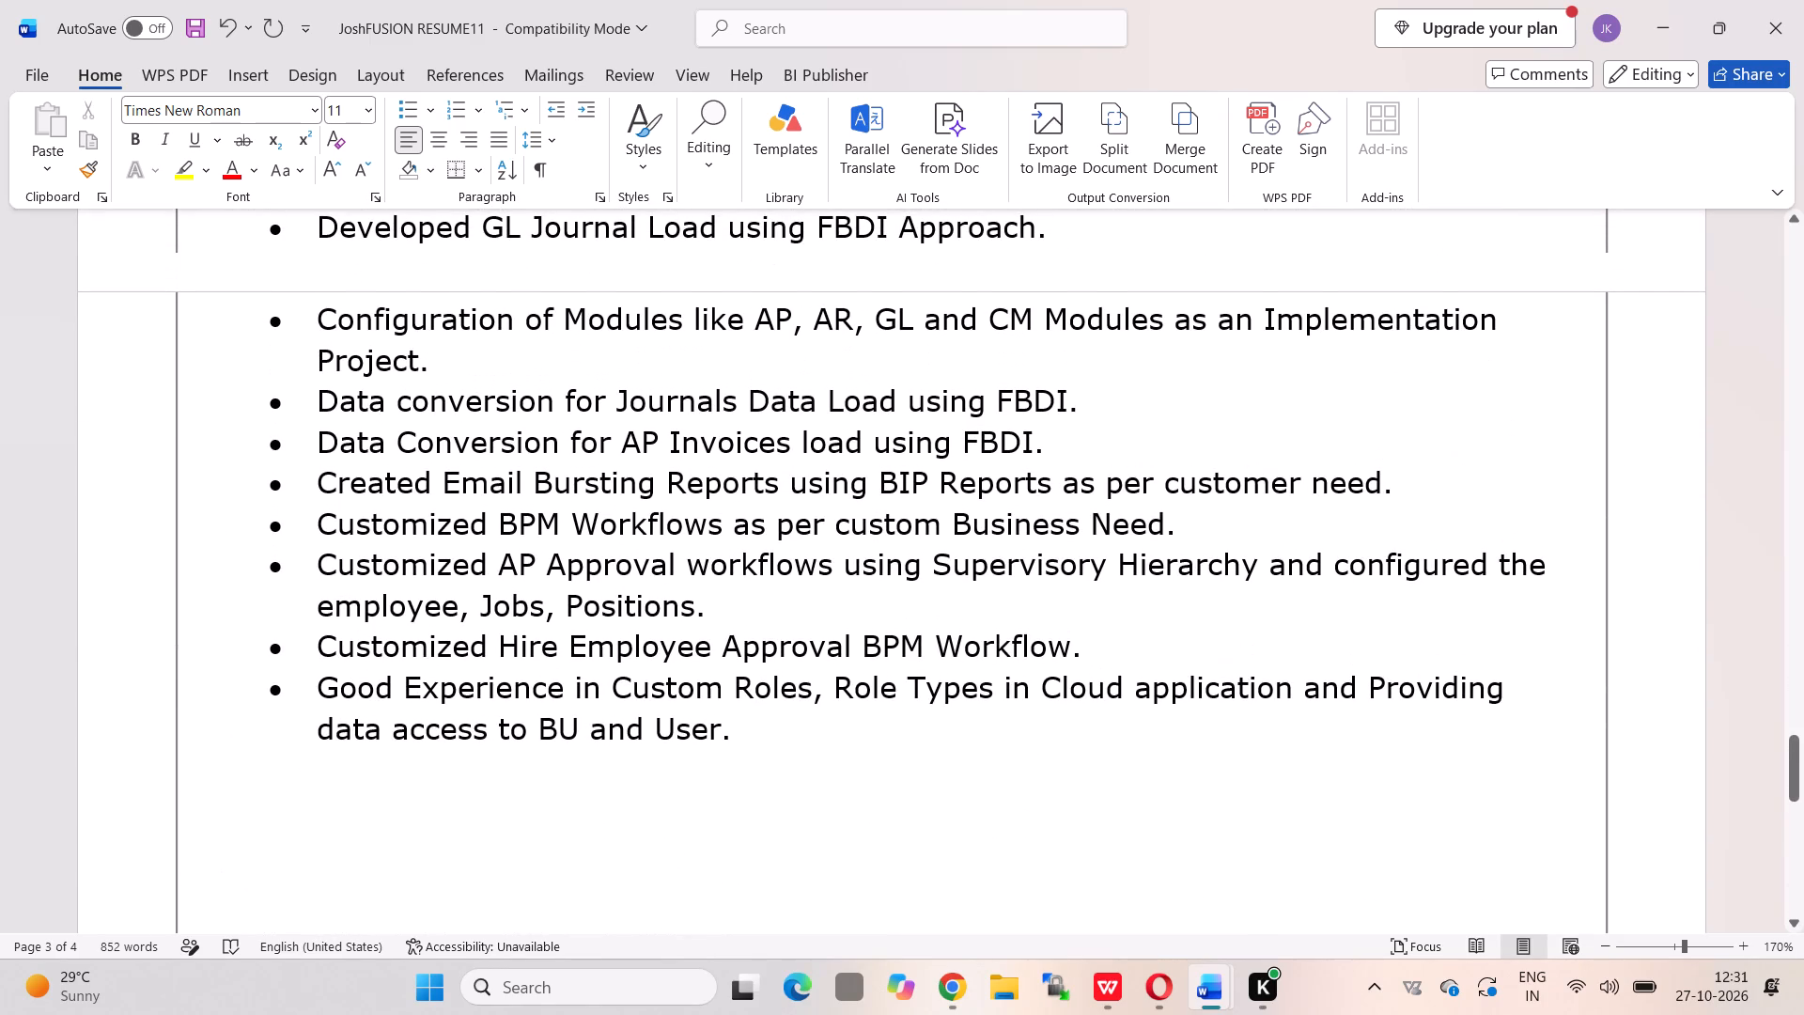
Append the release R13 to the Project # 1 environment so it reads Oracle Fusion R13.
scroll(881, 588, up, 4)
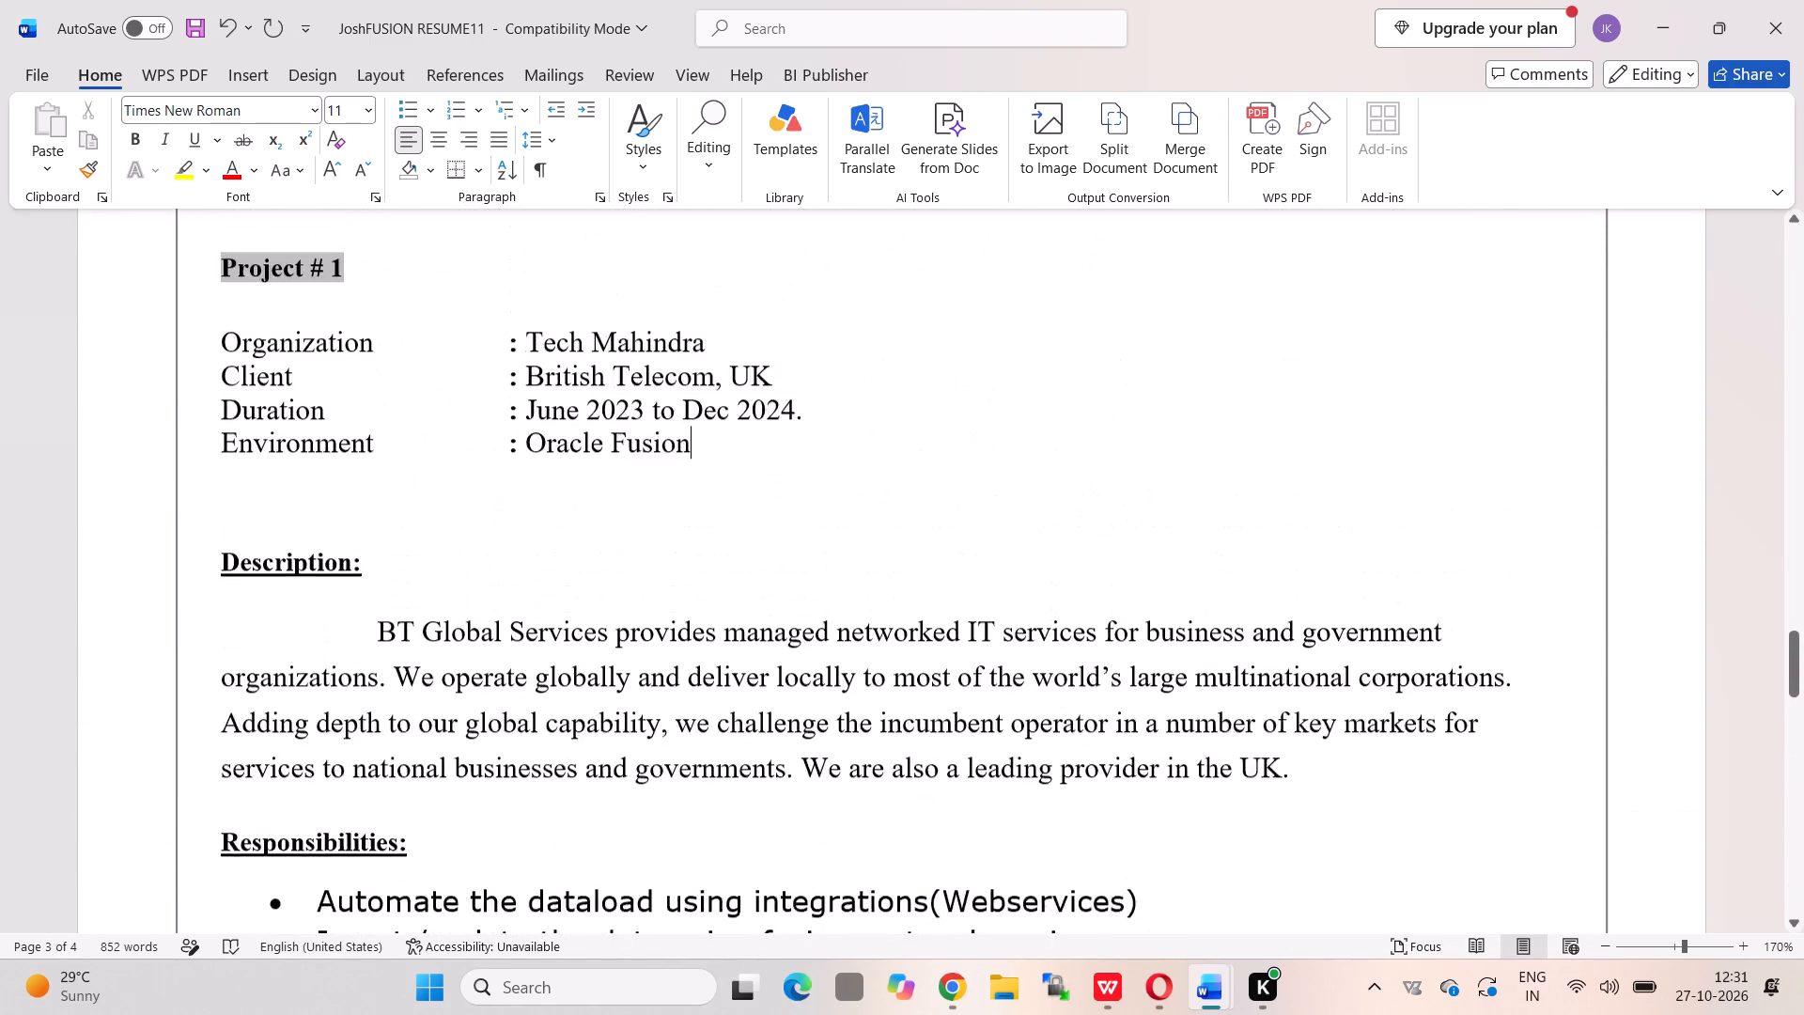
scroll(881, 588, up, 1)
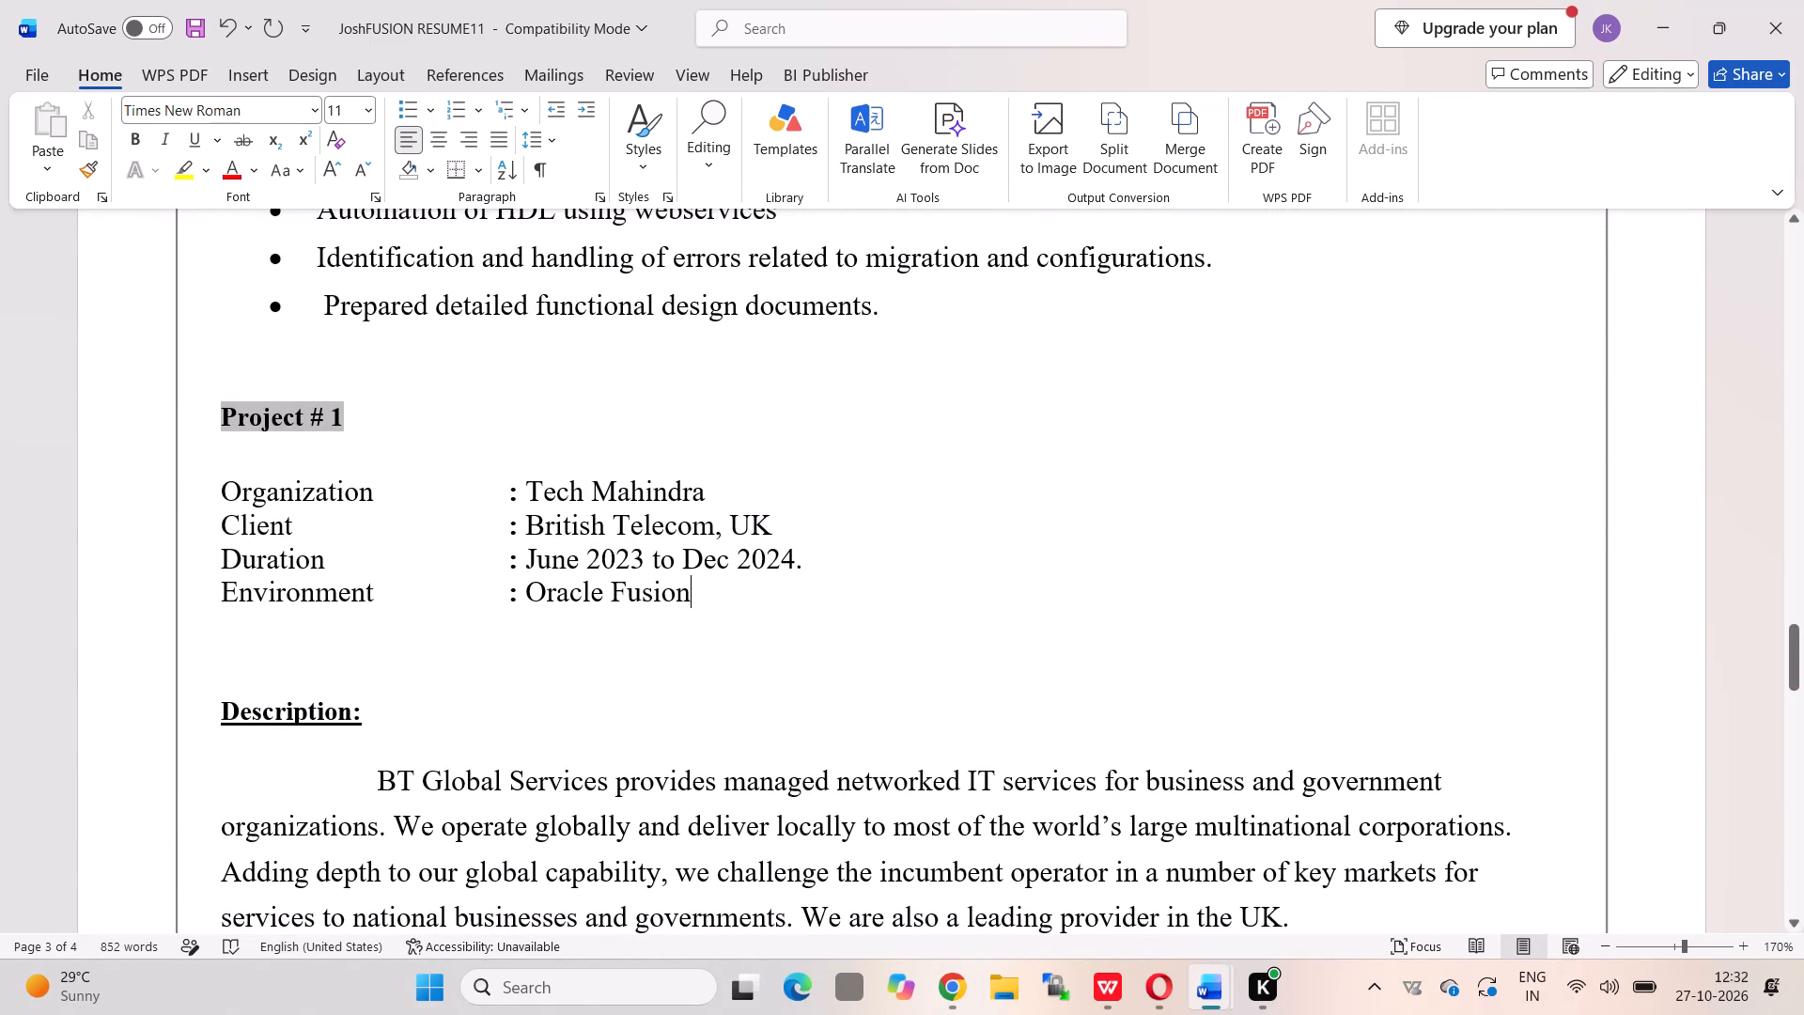
scroll(827, 626, down, 1)
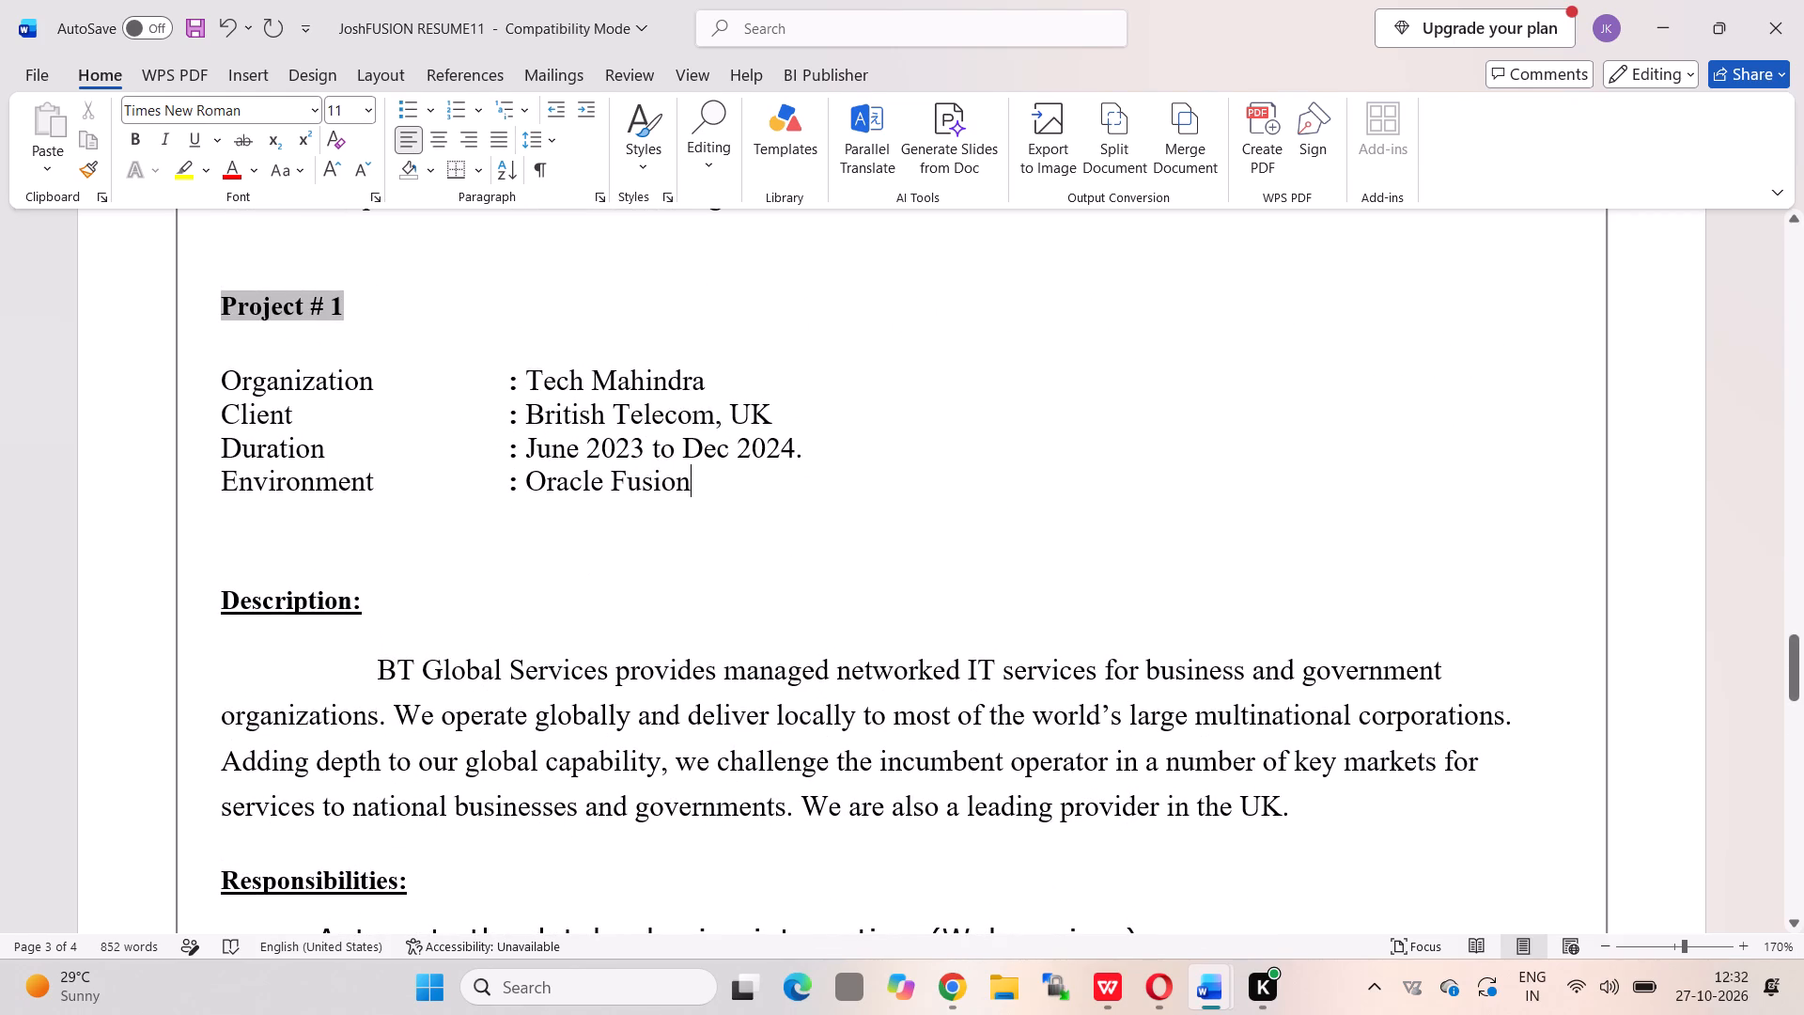
click(793, 517)
click(784, 483)
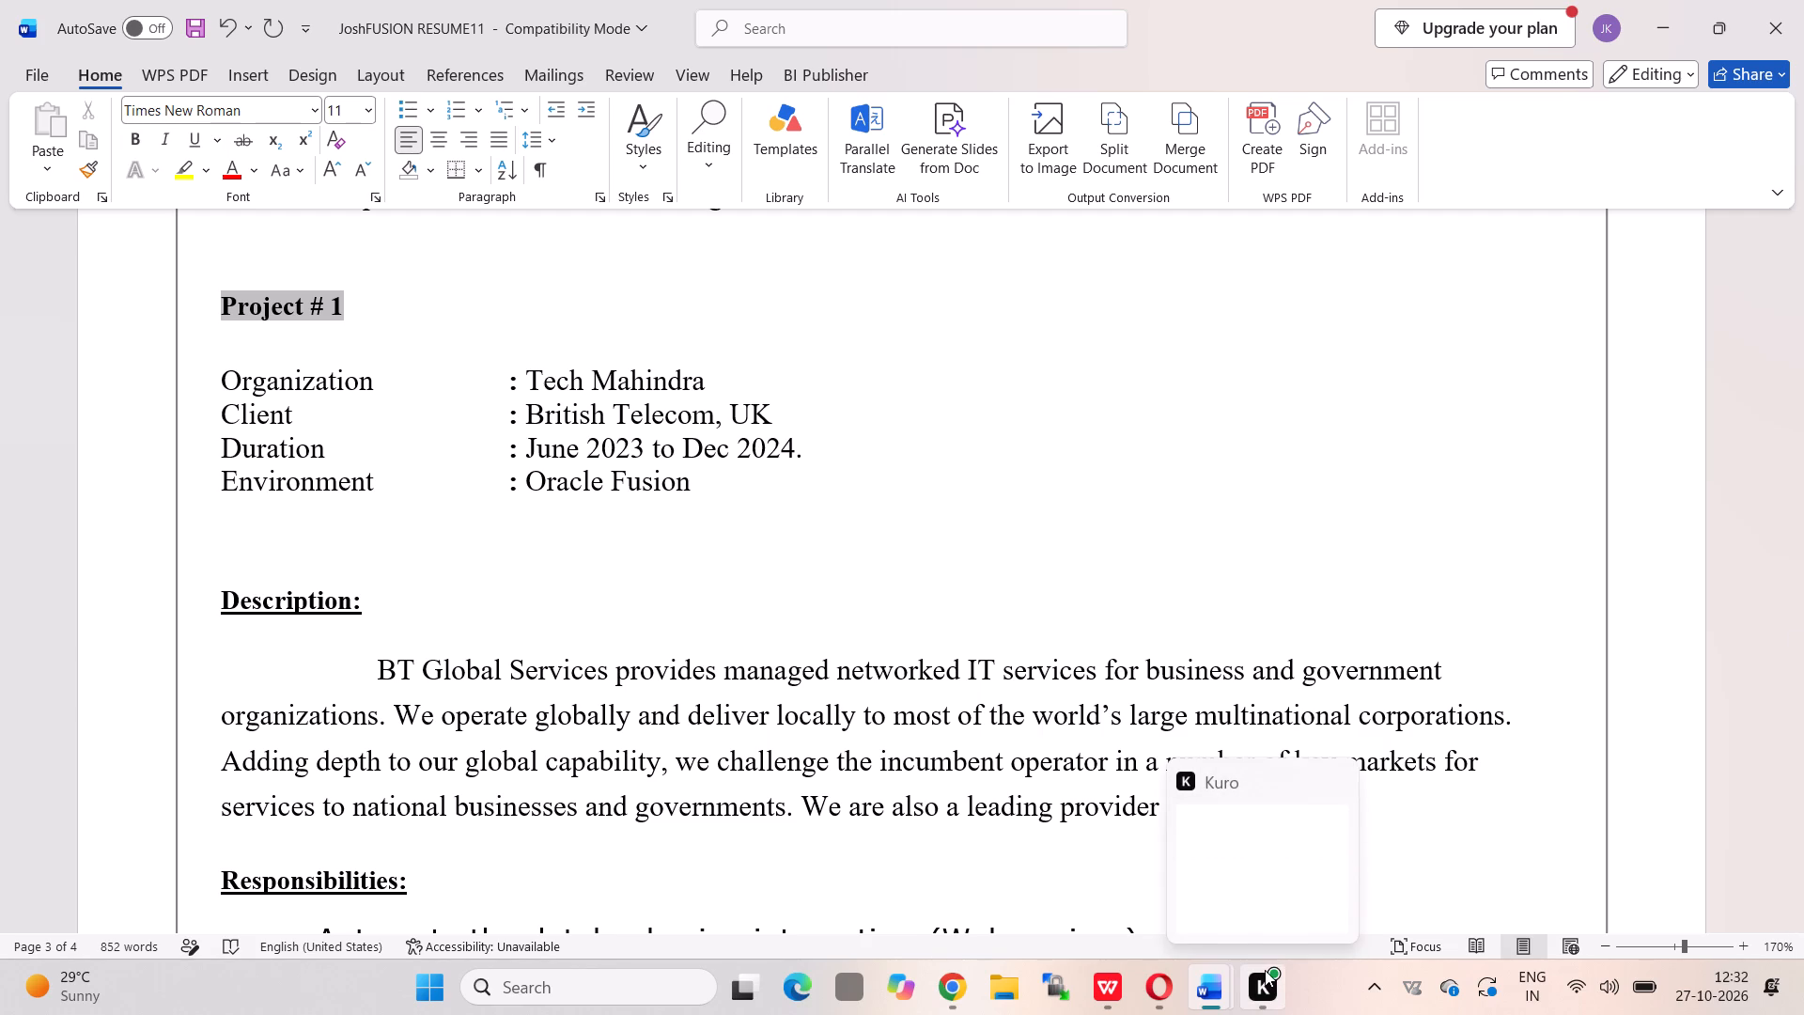
click(998, 551)
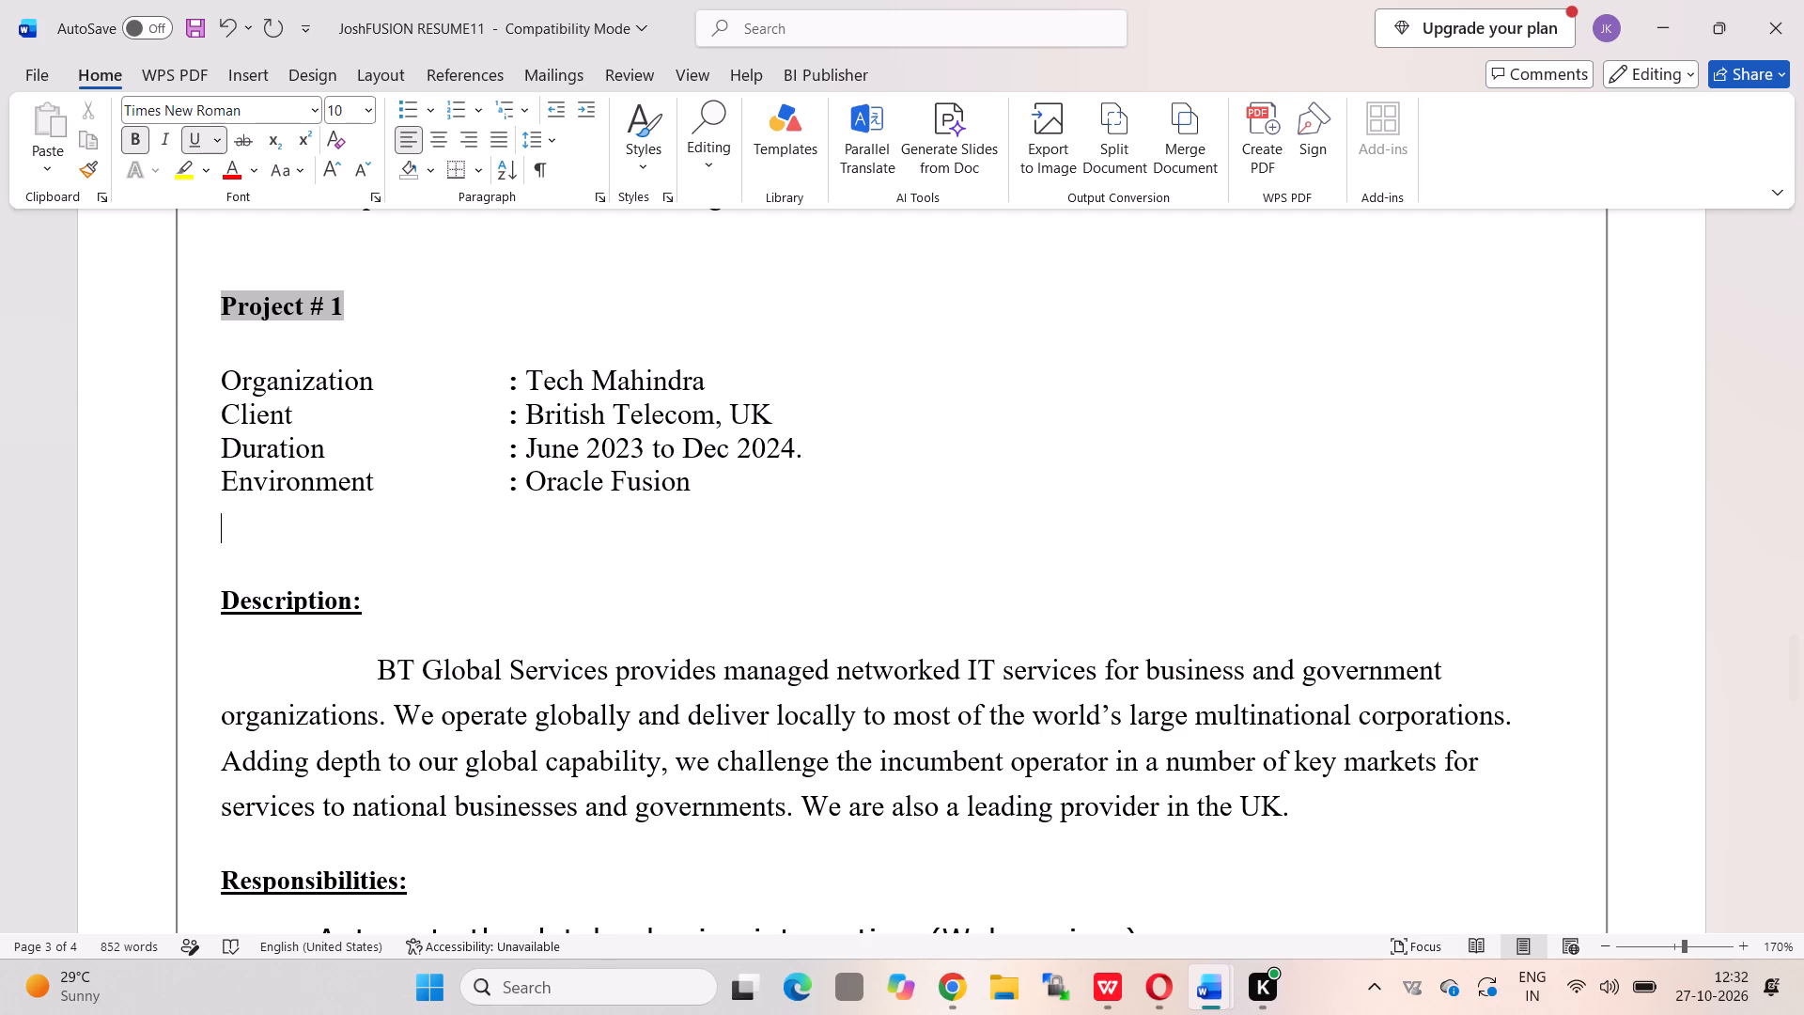
key(r)
key(BackSpace)
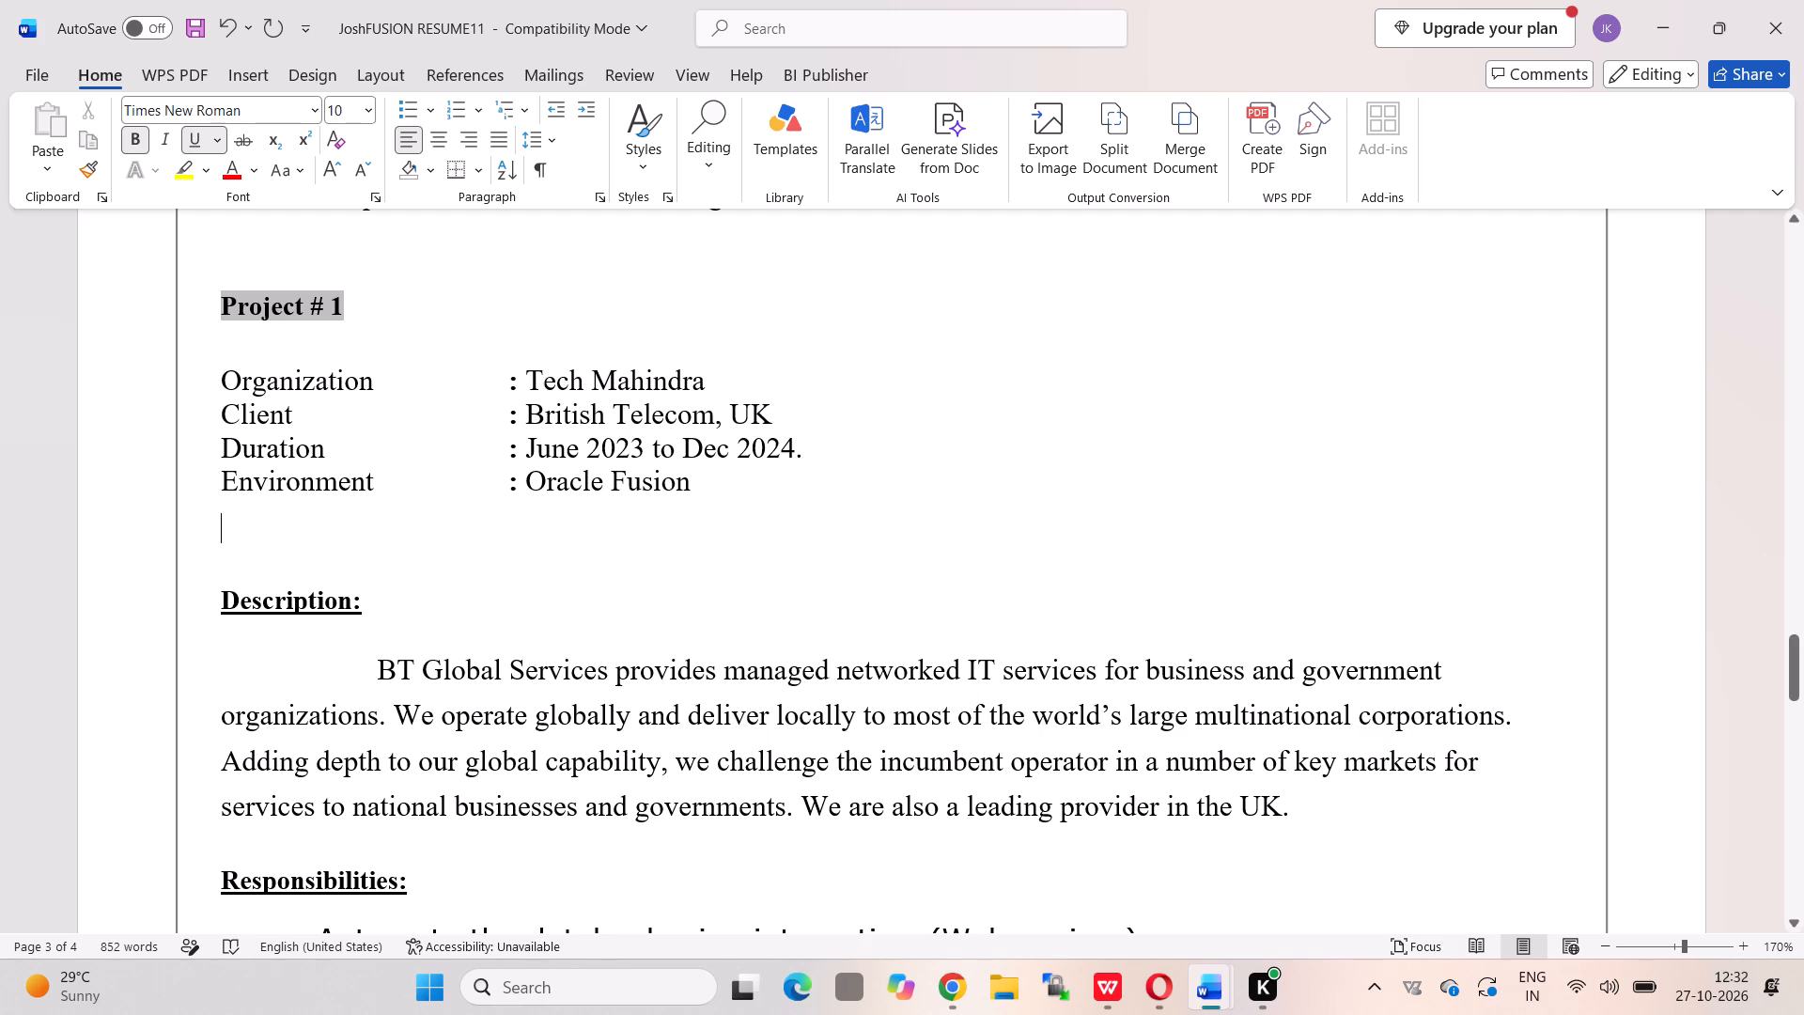
click(864, 483)
key(space)
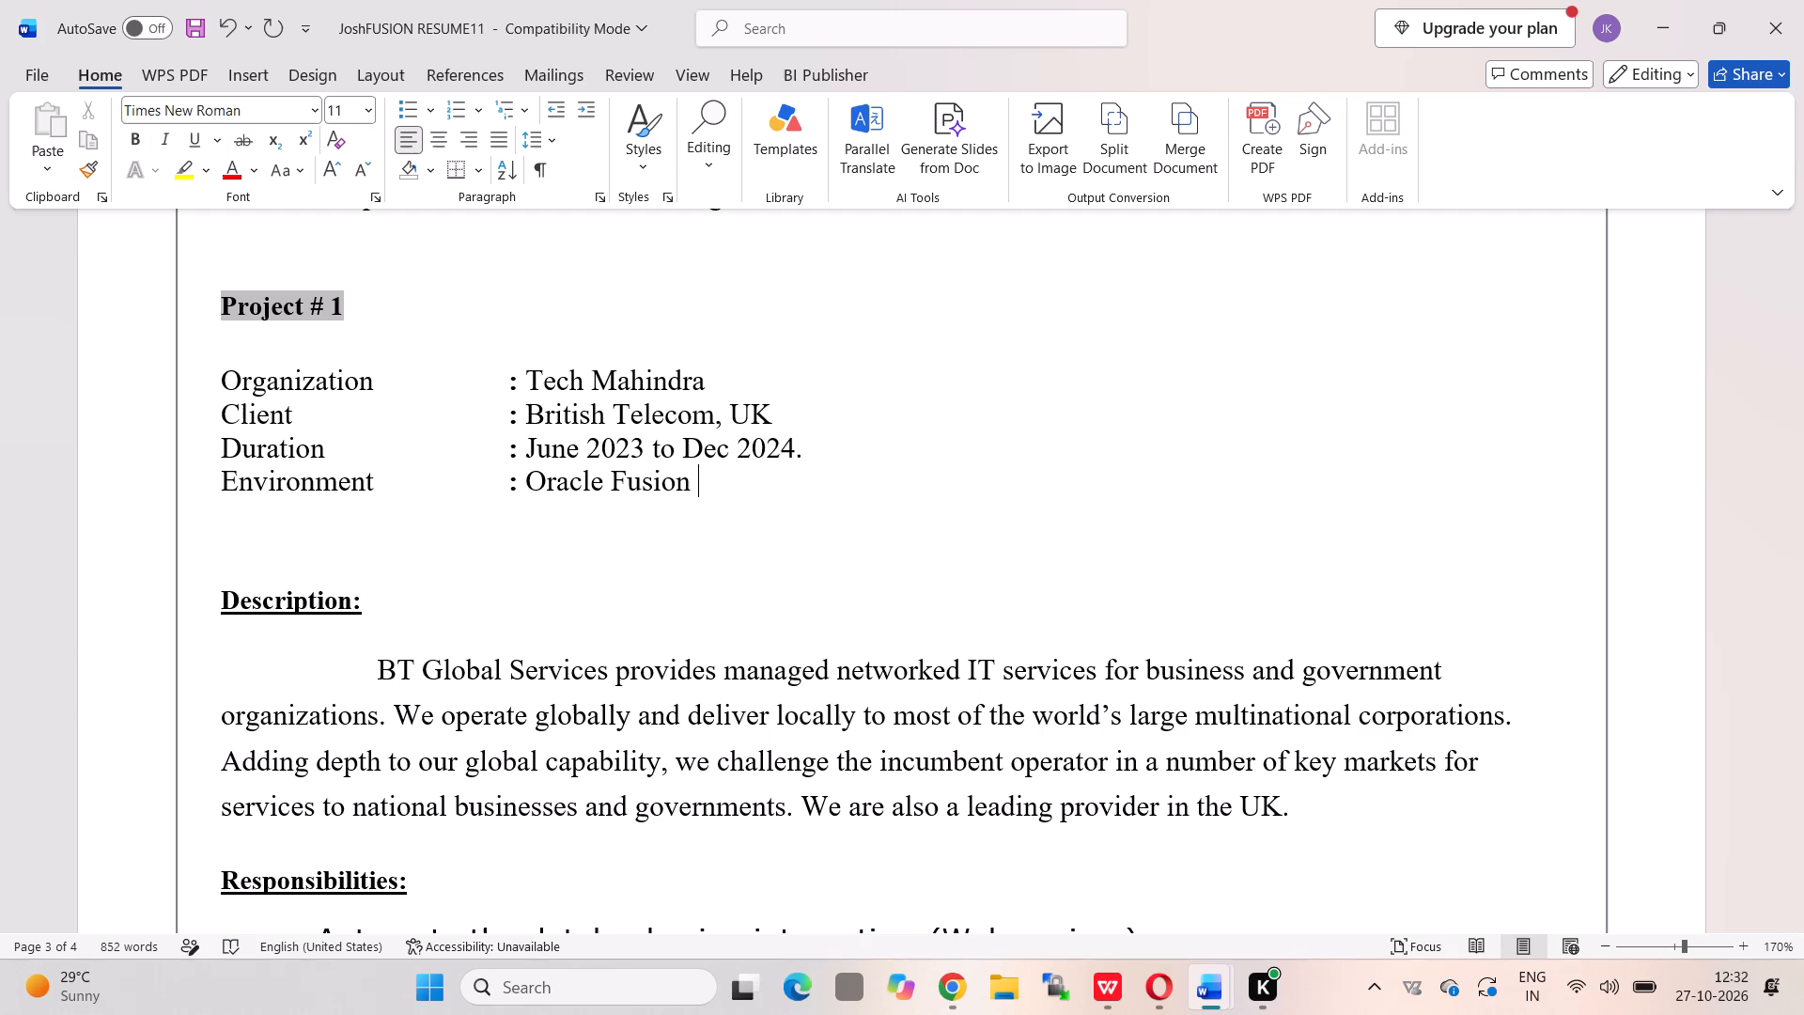
key(r)
key(BackSpace)
key(r)
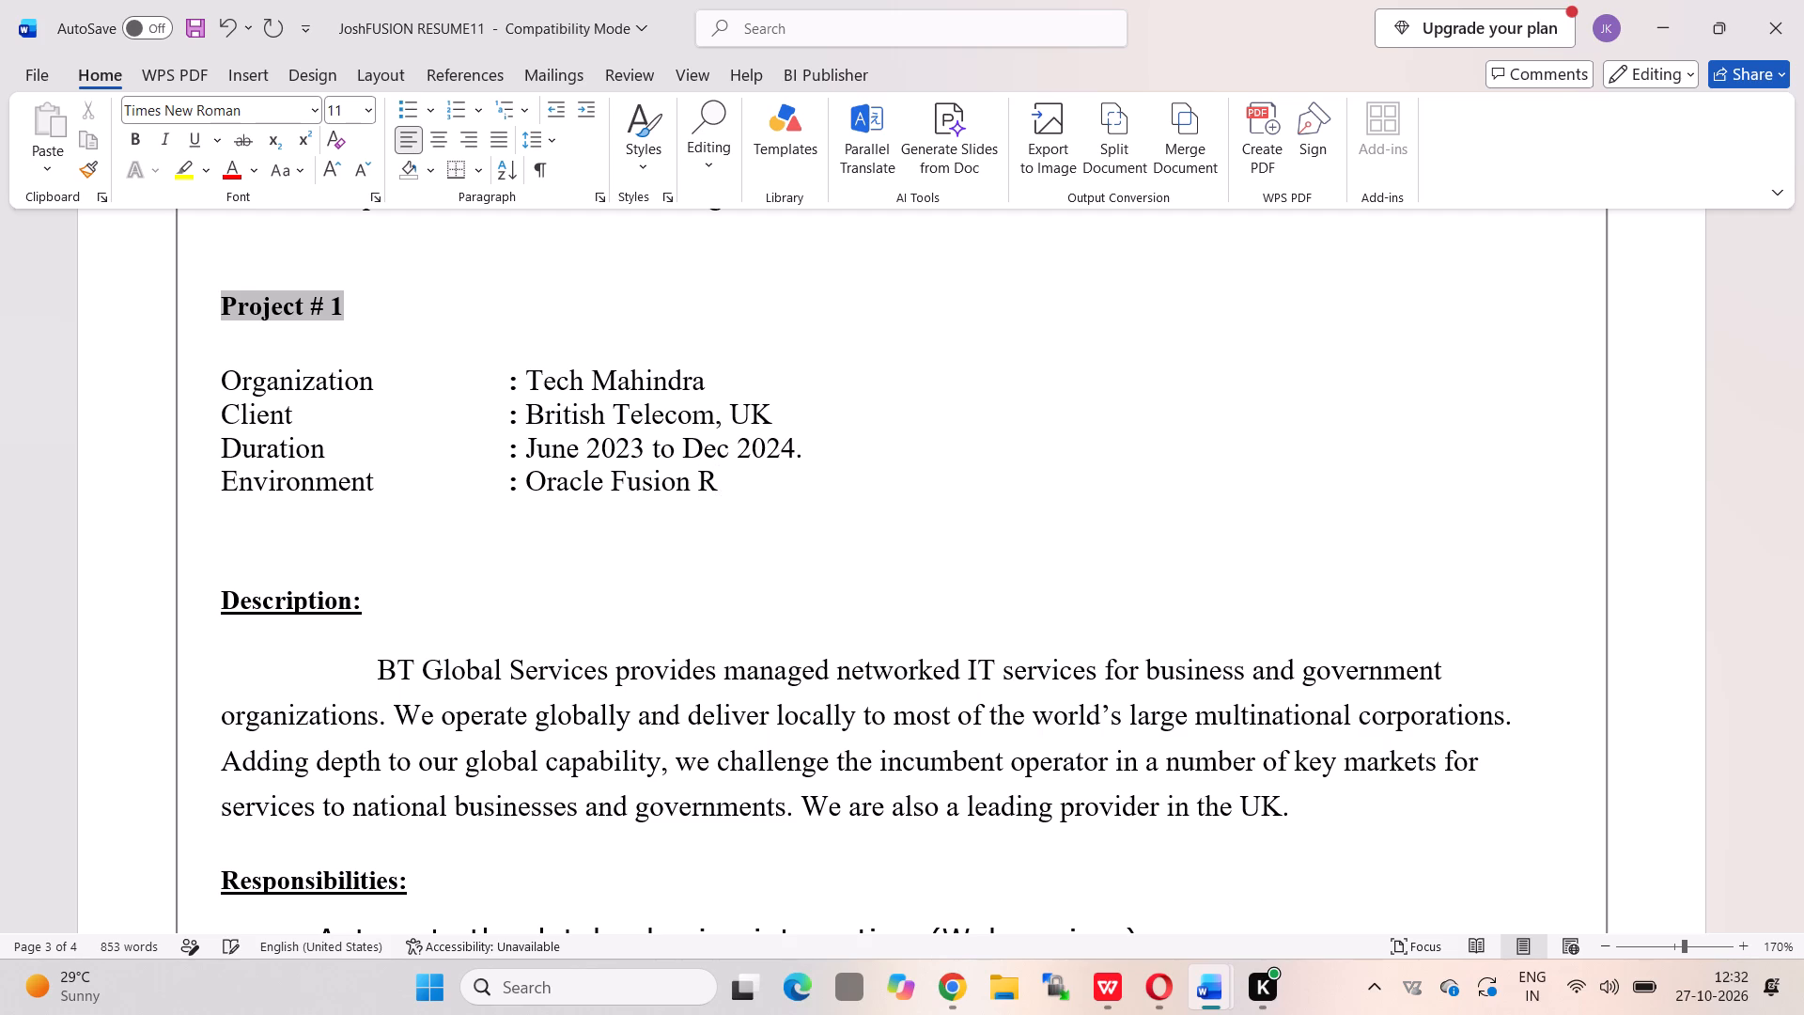
text(13)
Save the resume with the updated Project # 1 environment.
key(ctrl+s)
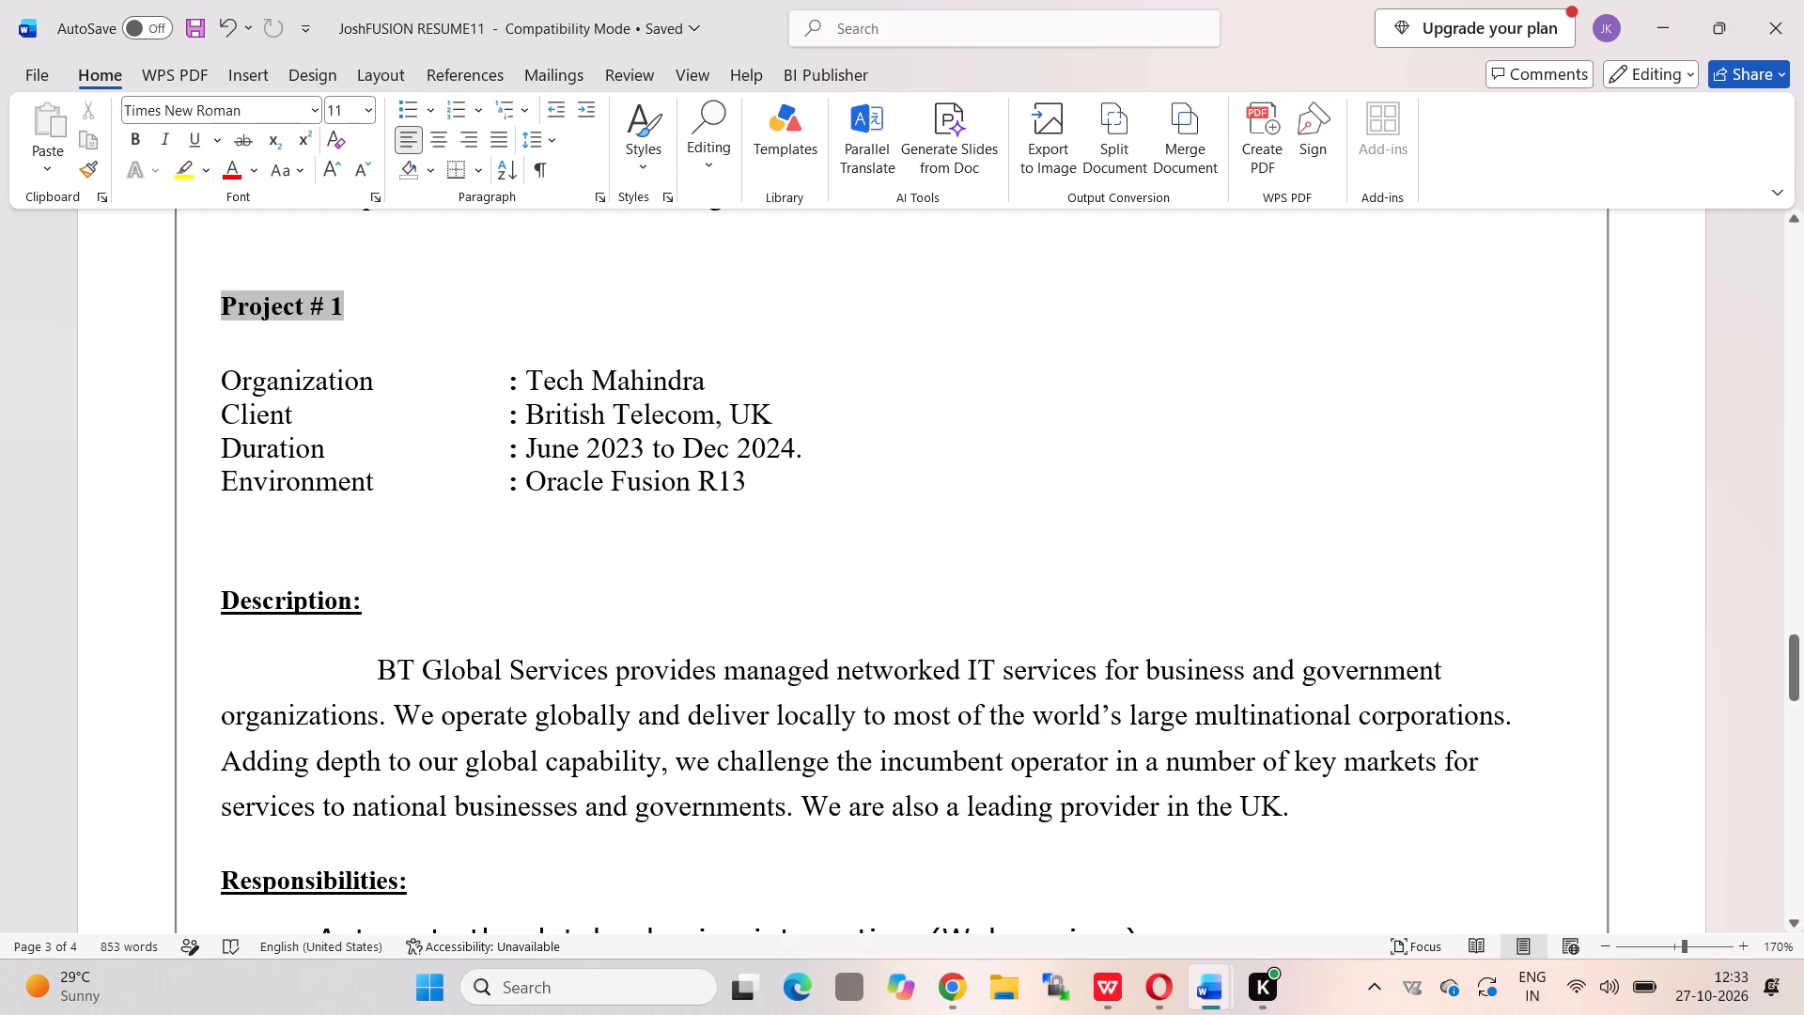
key(ctrl+s)
key(ctrl+s)
key(ctrl+s)
key(ctrl+s)
key(ctrl+s)
key(ctrl+s)
key(ctrl+s)
key(ctrl+s)
key(ctrl+s)
key(ctrl+s)
key(ctrl+s)
key(ctrl+s)
key(ctrl+s)
key(ctrl+s)
key(ctrl+s)
key(ctrl+s)
key(ctrl+s)
key(ctrl+s)
key(ctrl+s)
key(ctrl+s)
Review the Project # 1 responsibilities through the final bullets on the last page.
scroll(389, 677, down, 1)
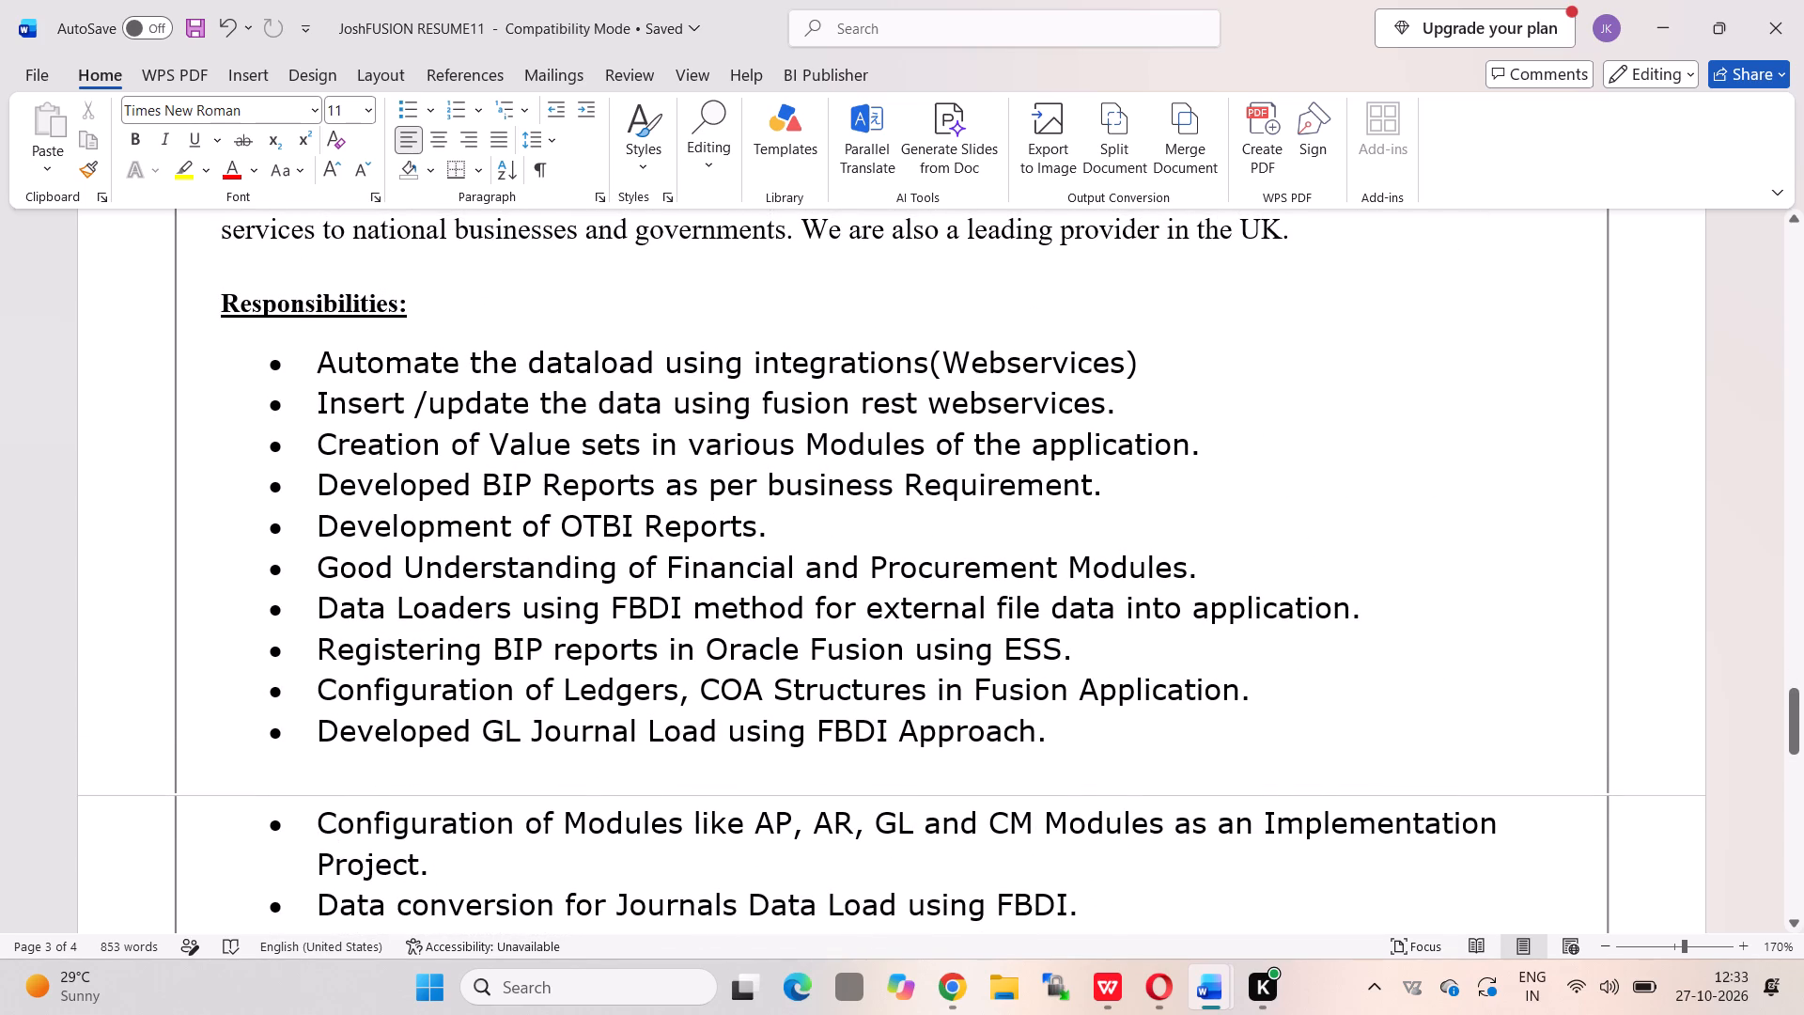
scroll(518, 706, down, 3)
scroll(518, 706, up, 1)
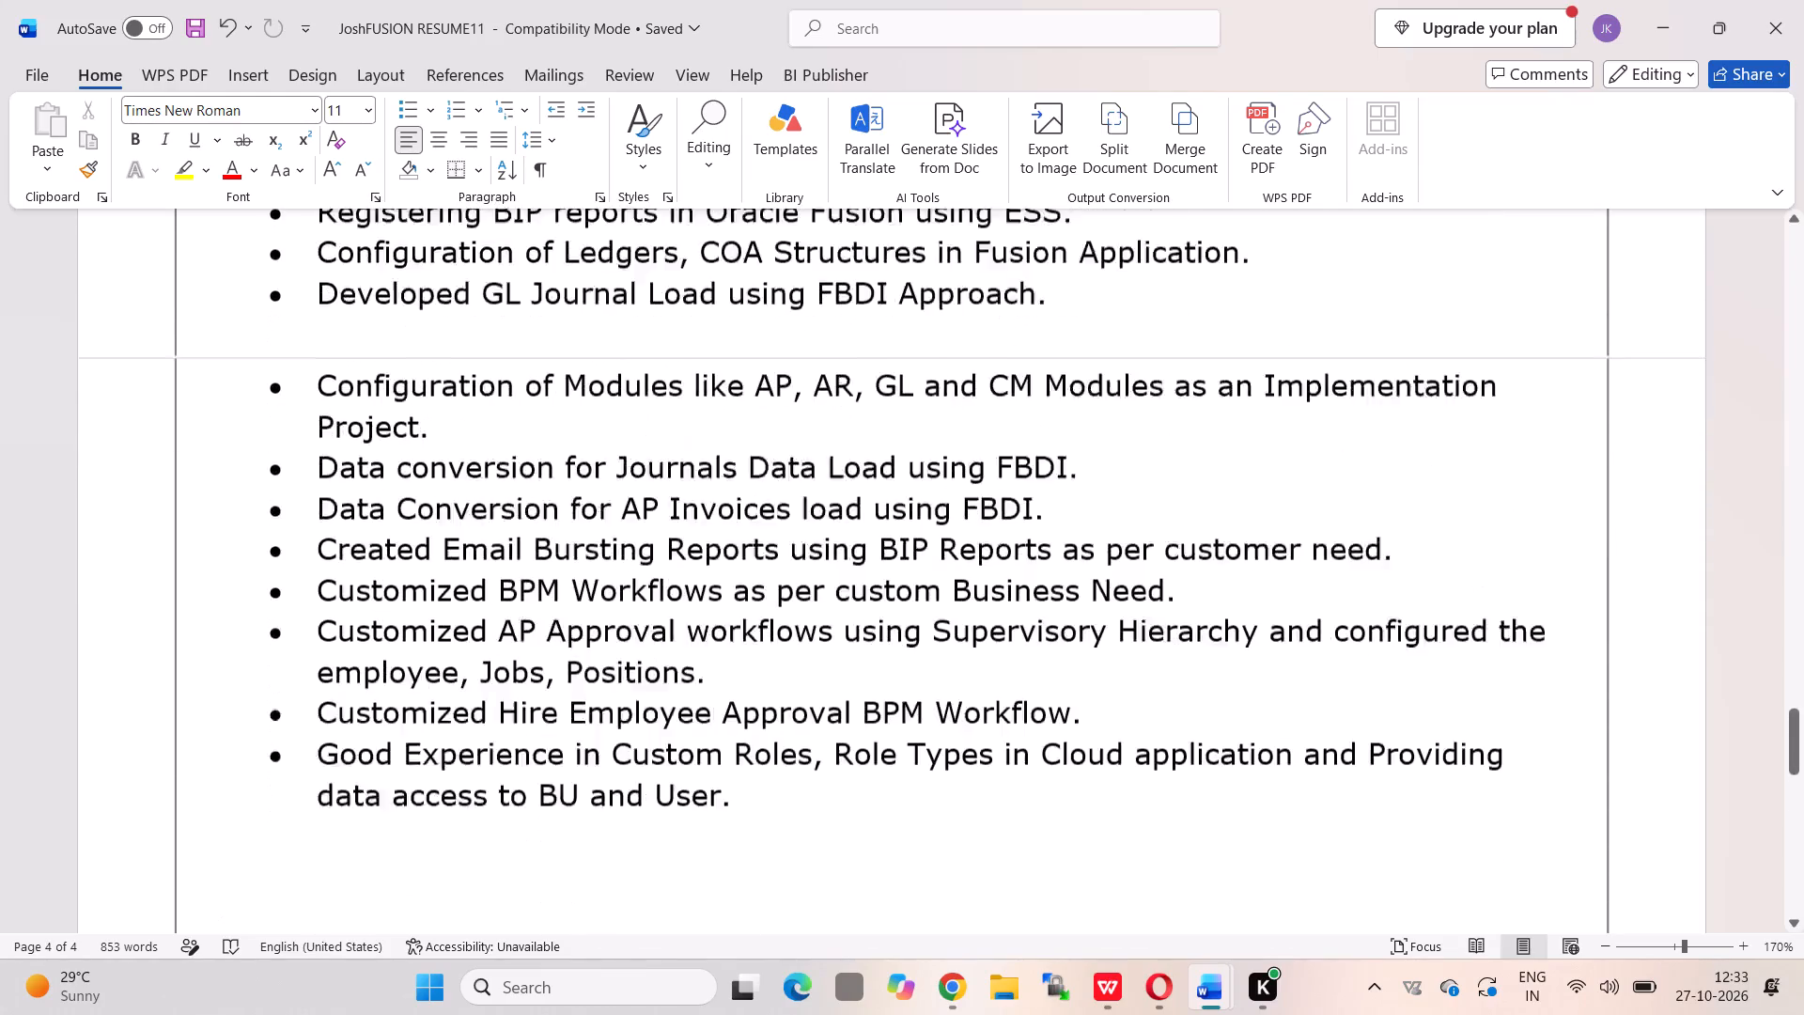
scroll(518, 706, up, 1)
scroll(537, 733, down, 1)
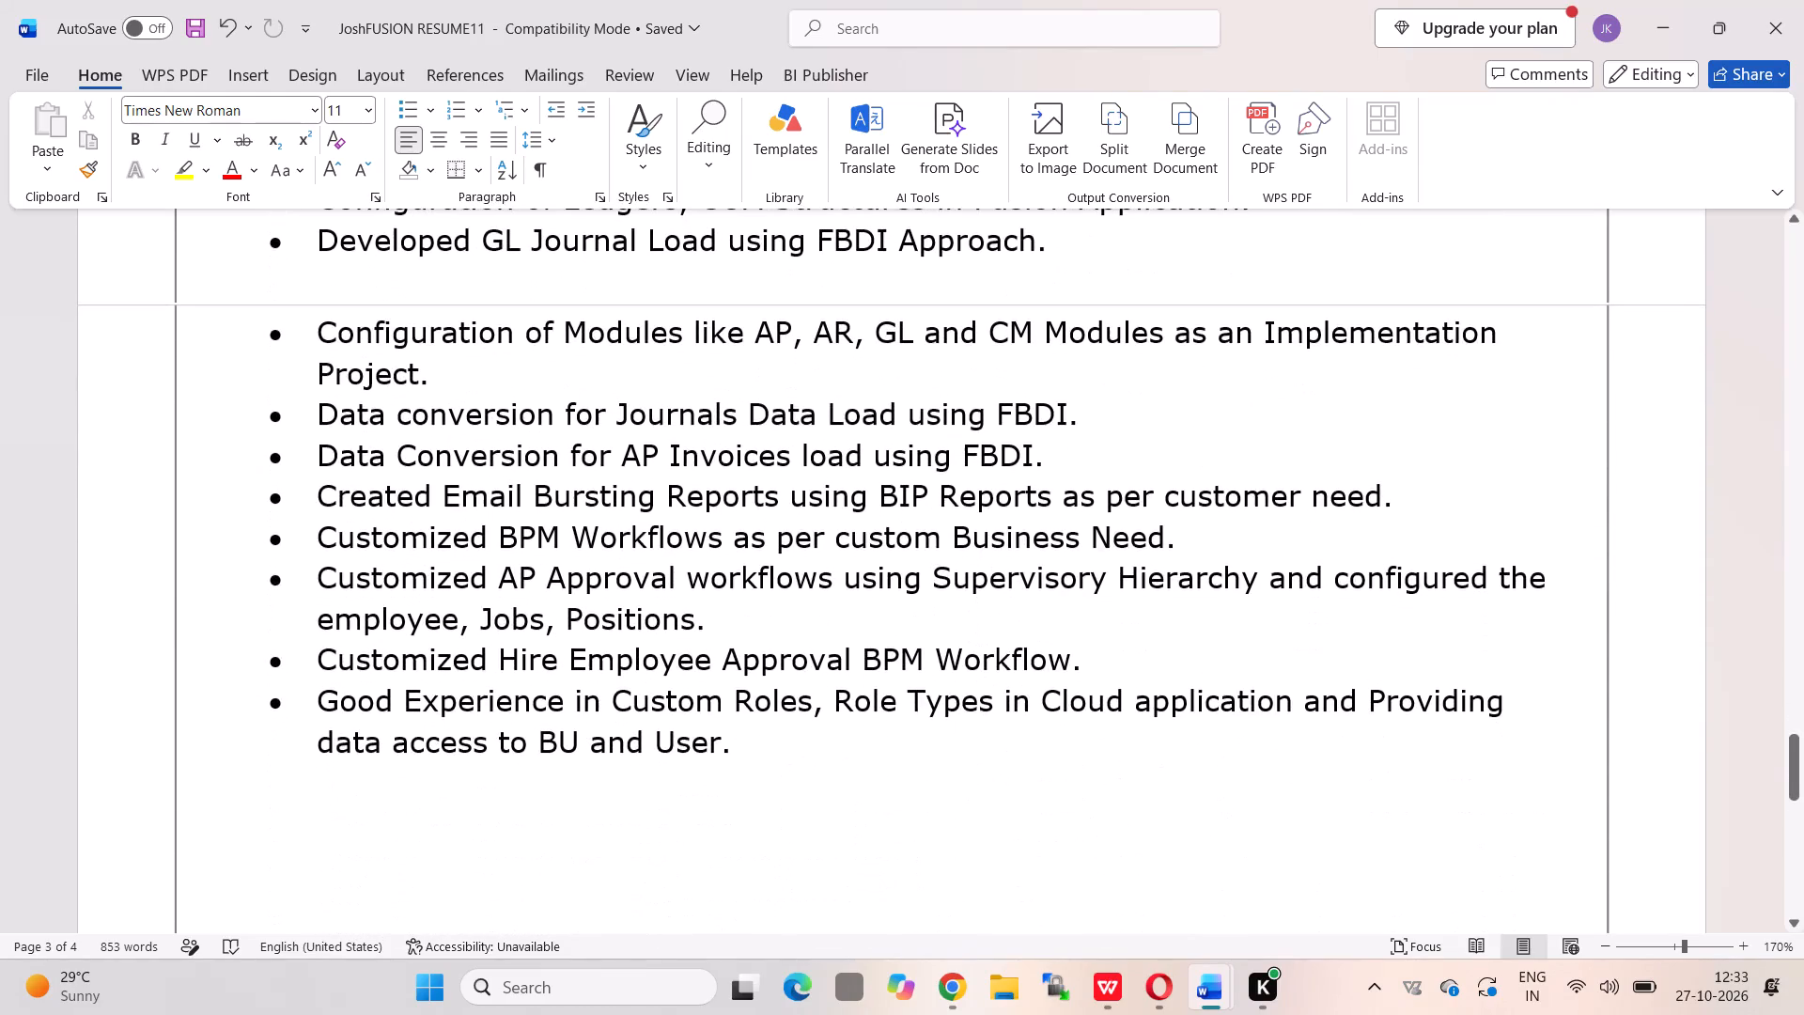
Return to the first page and review the resume header, Professional Summary and start of the Technical Skills Summary.
scroll(584, 709, up, 16)
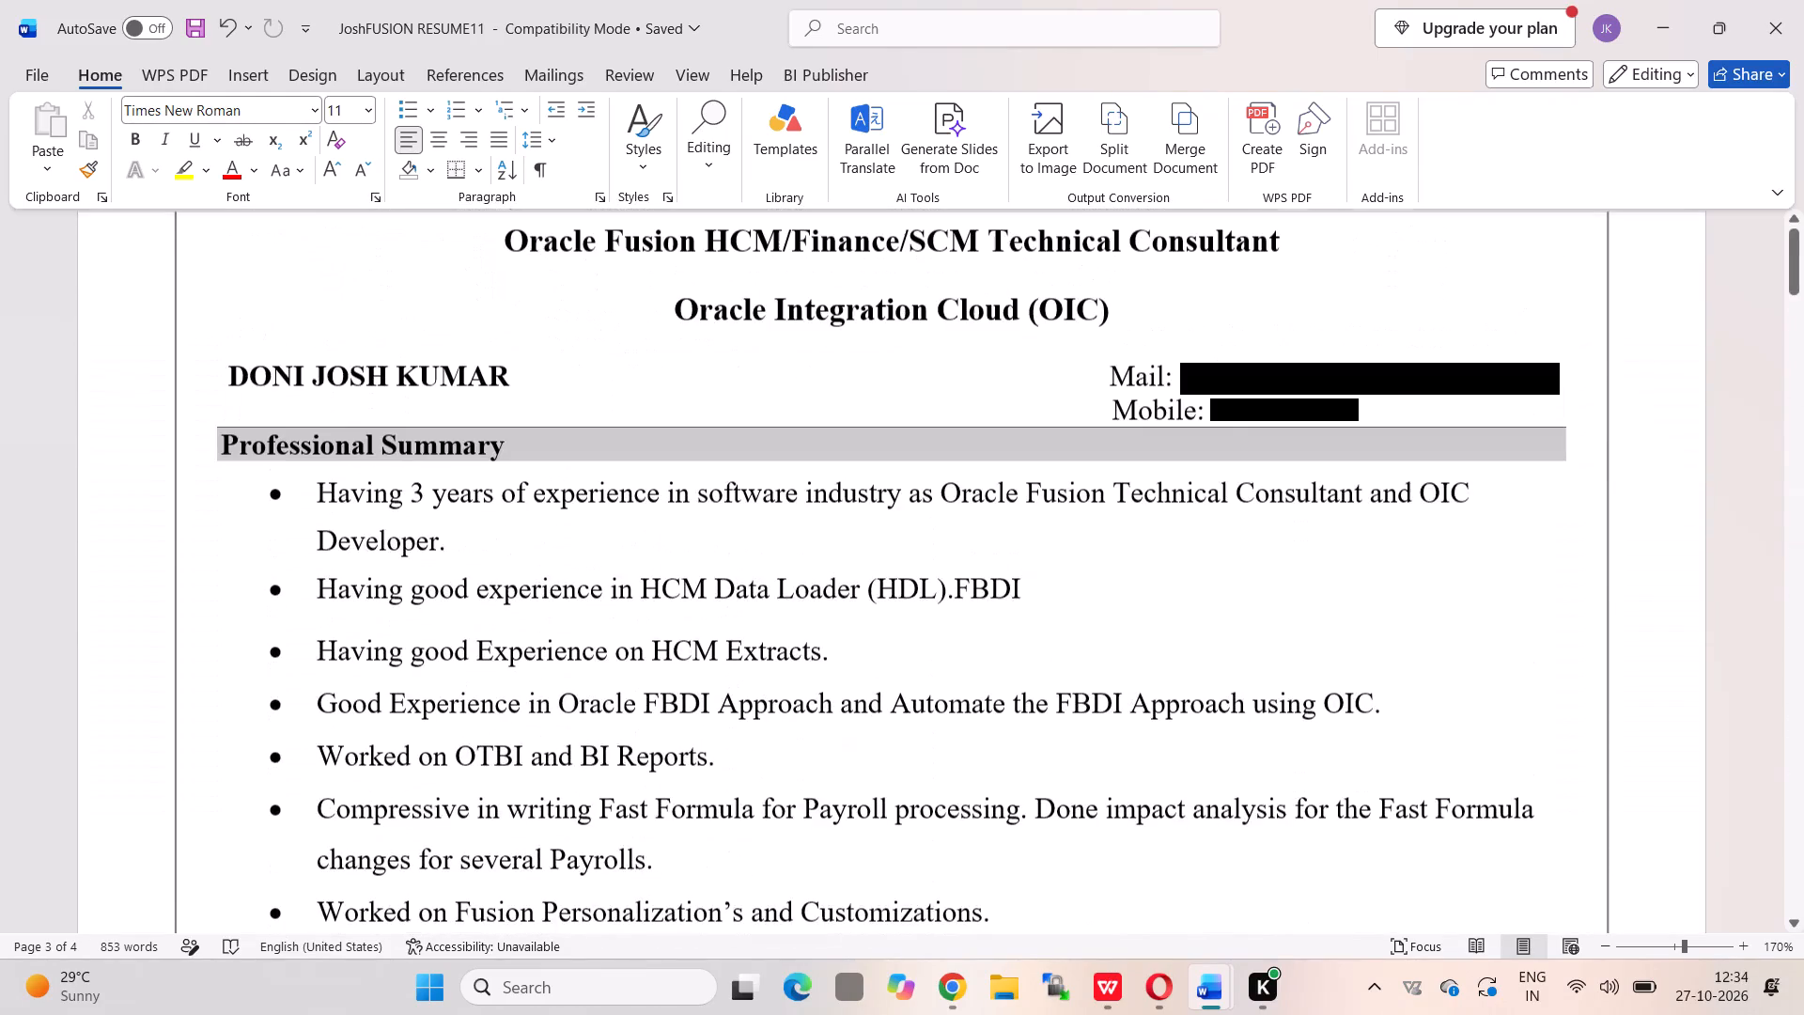
scroll(584, 709, up, 3)
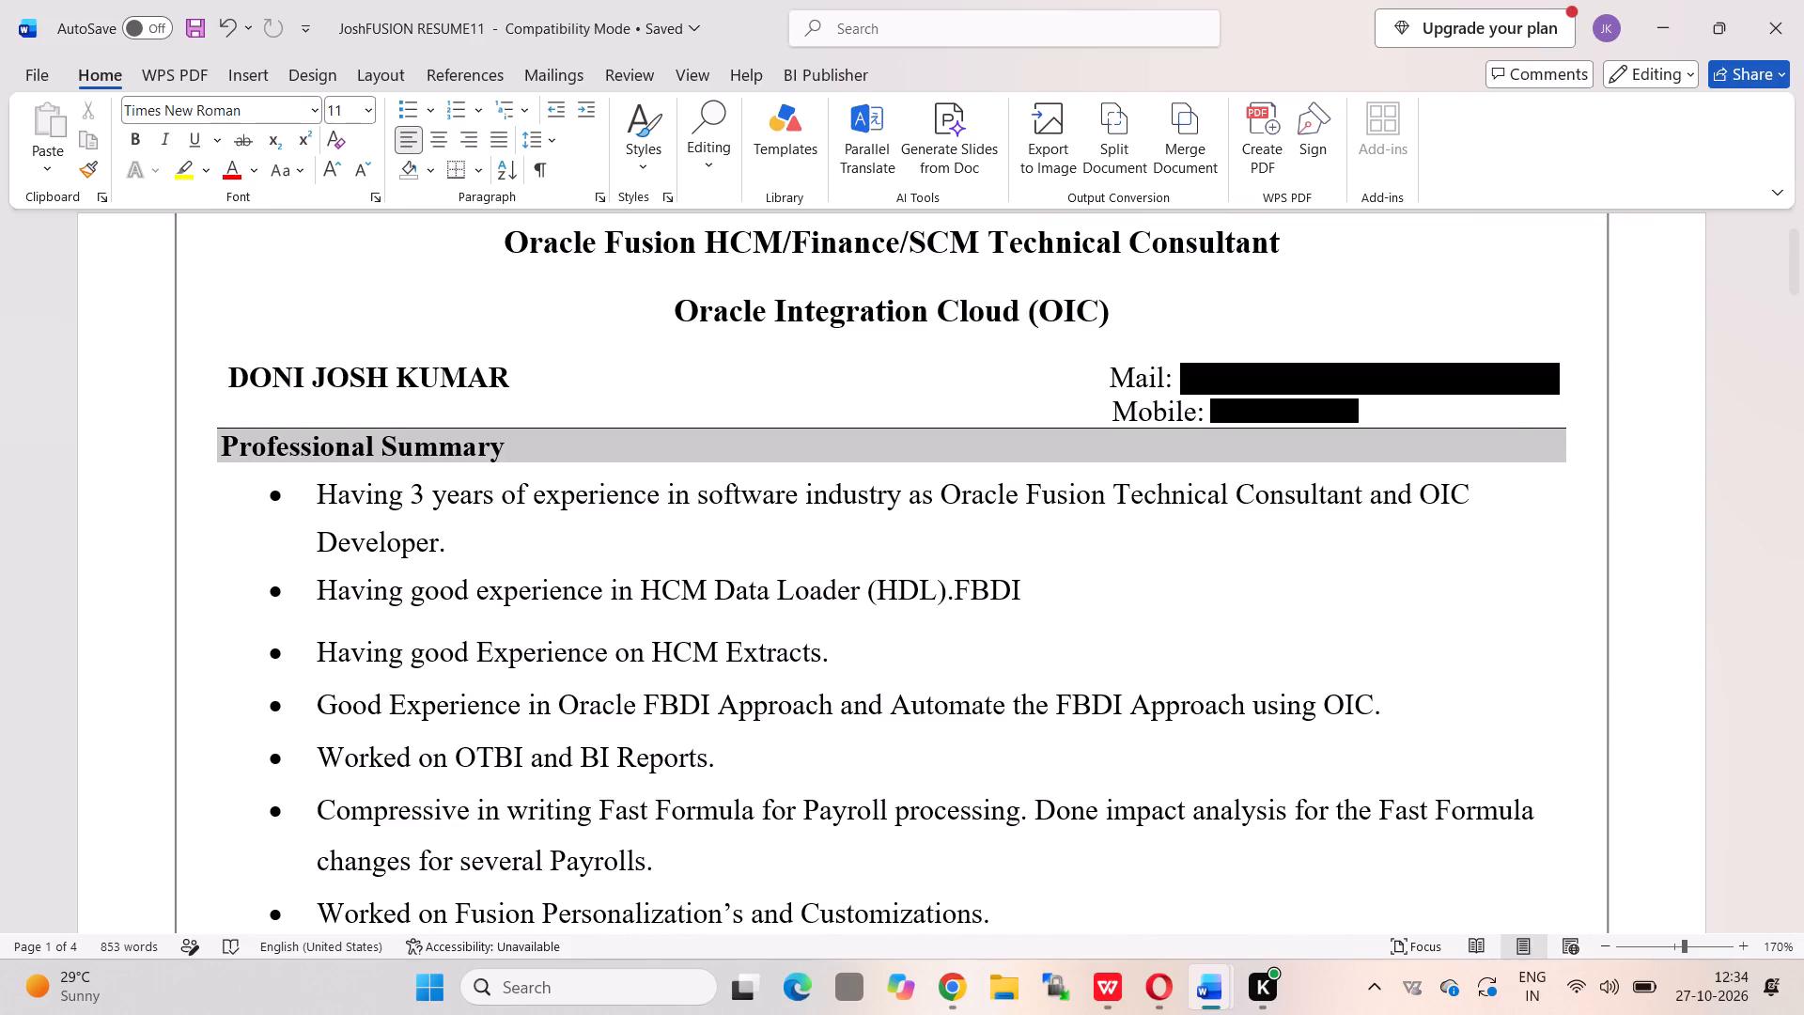
scroll(706, 793, up, 2)
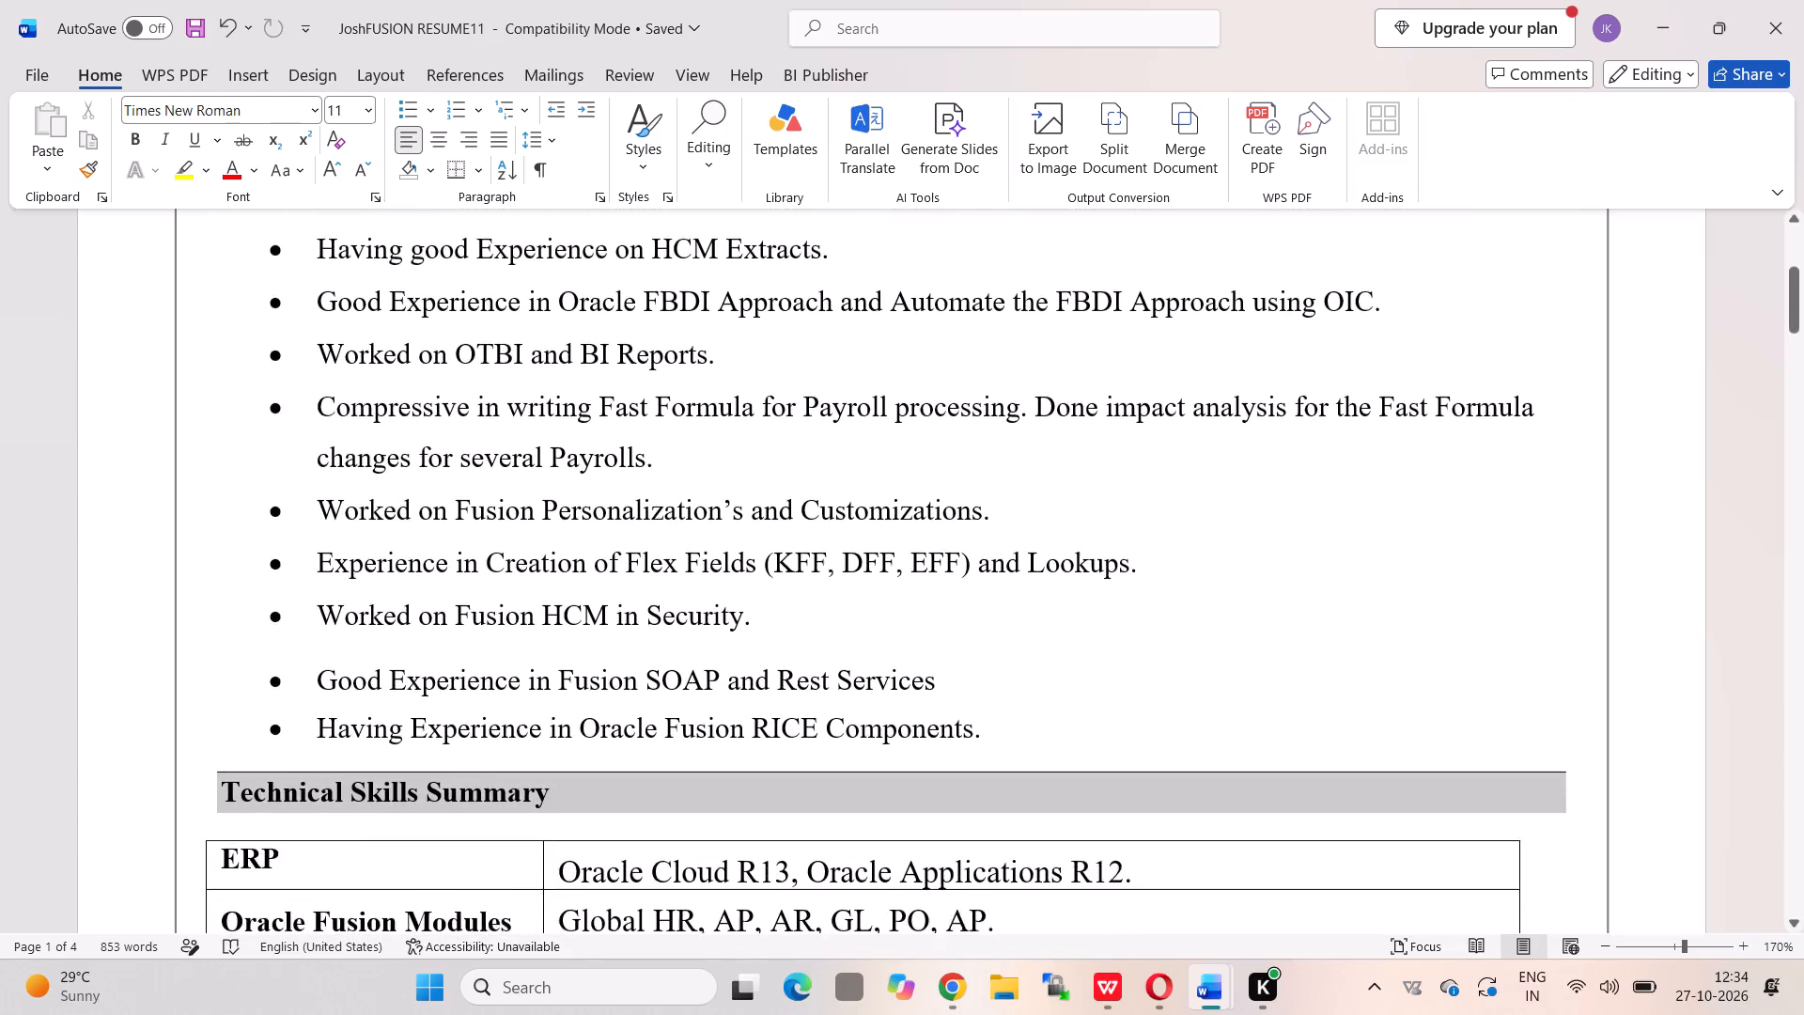
scroll(706, 793, up, 4)
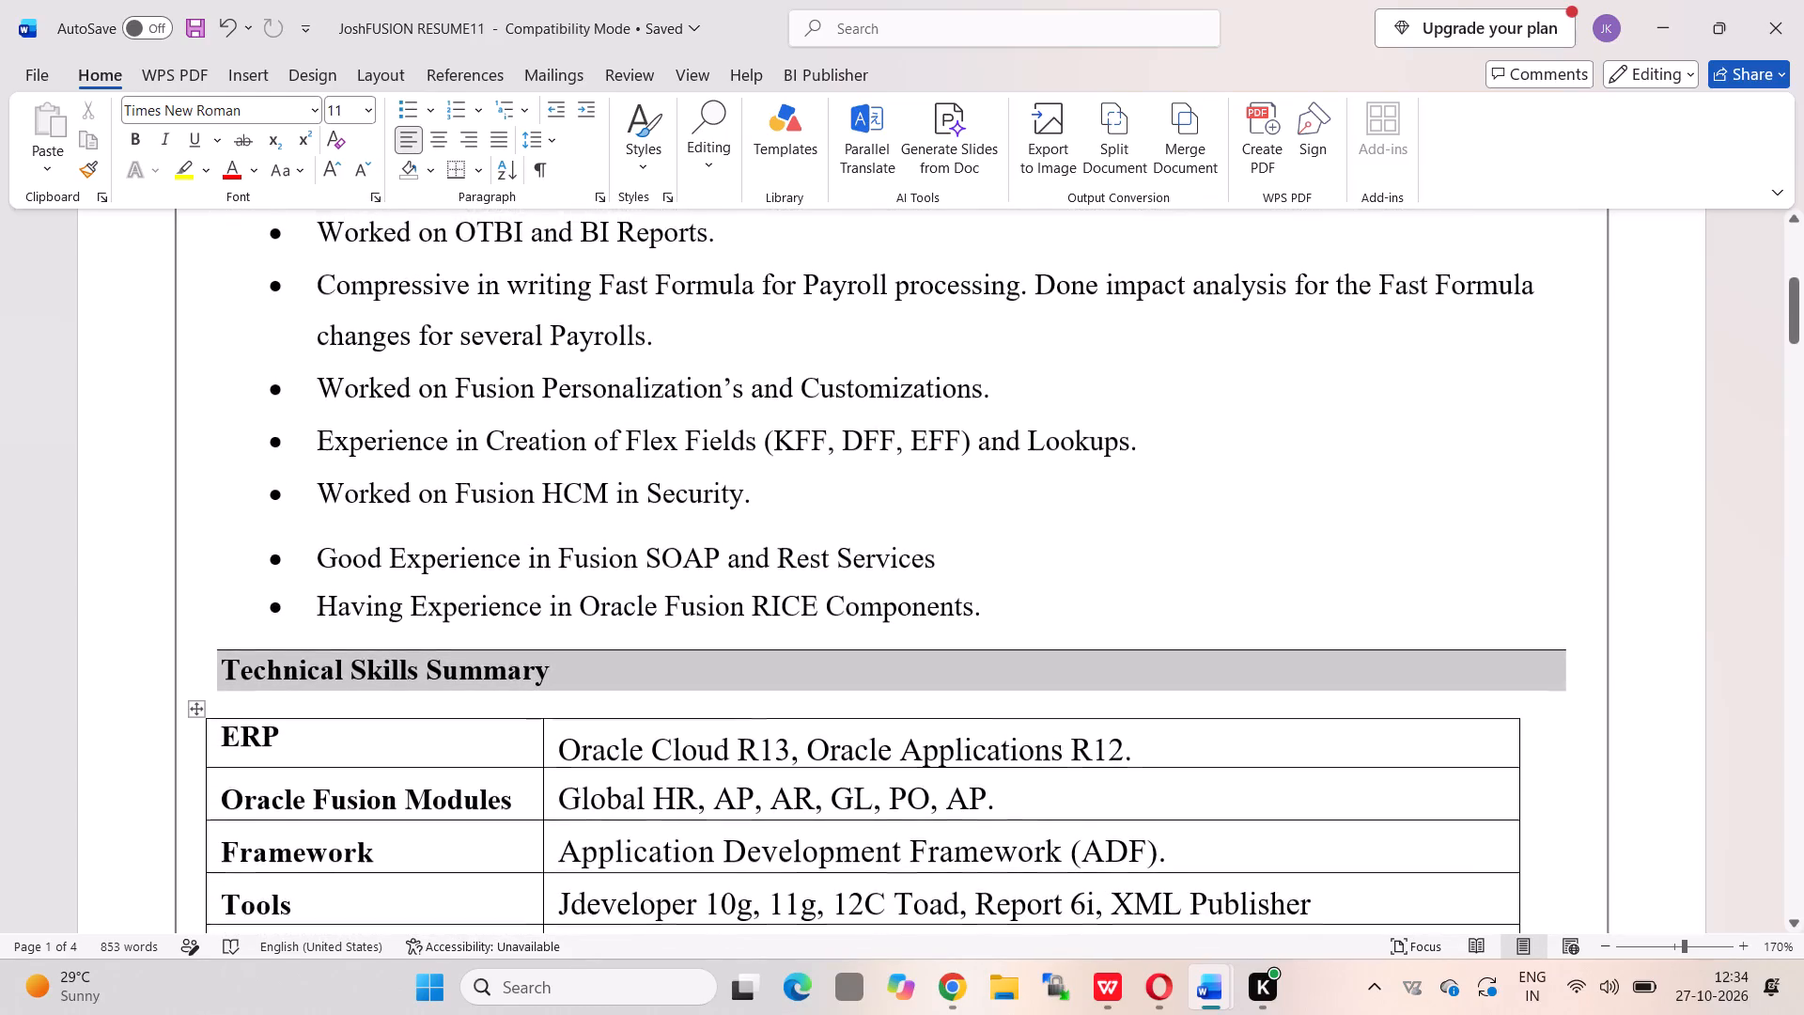
scroll(706, 793, up, 2)
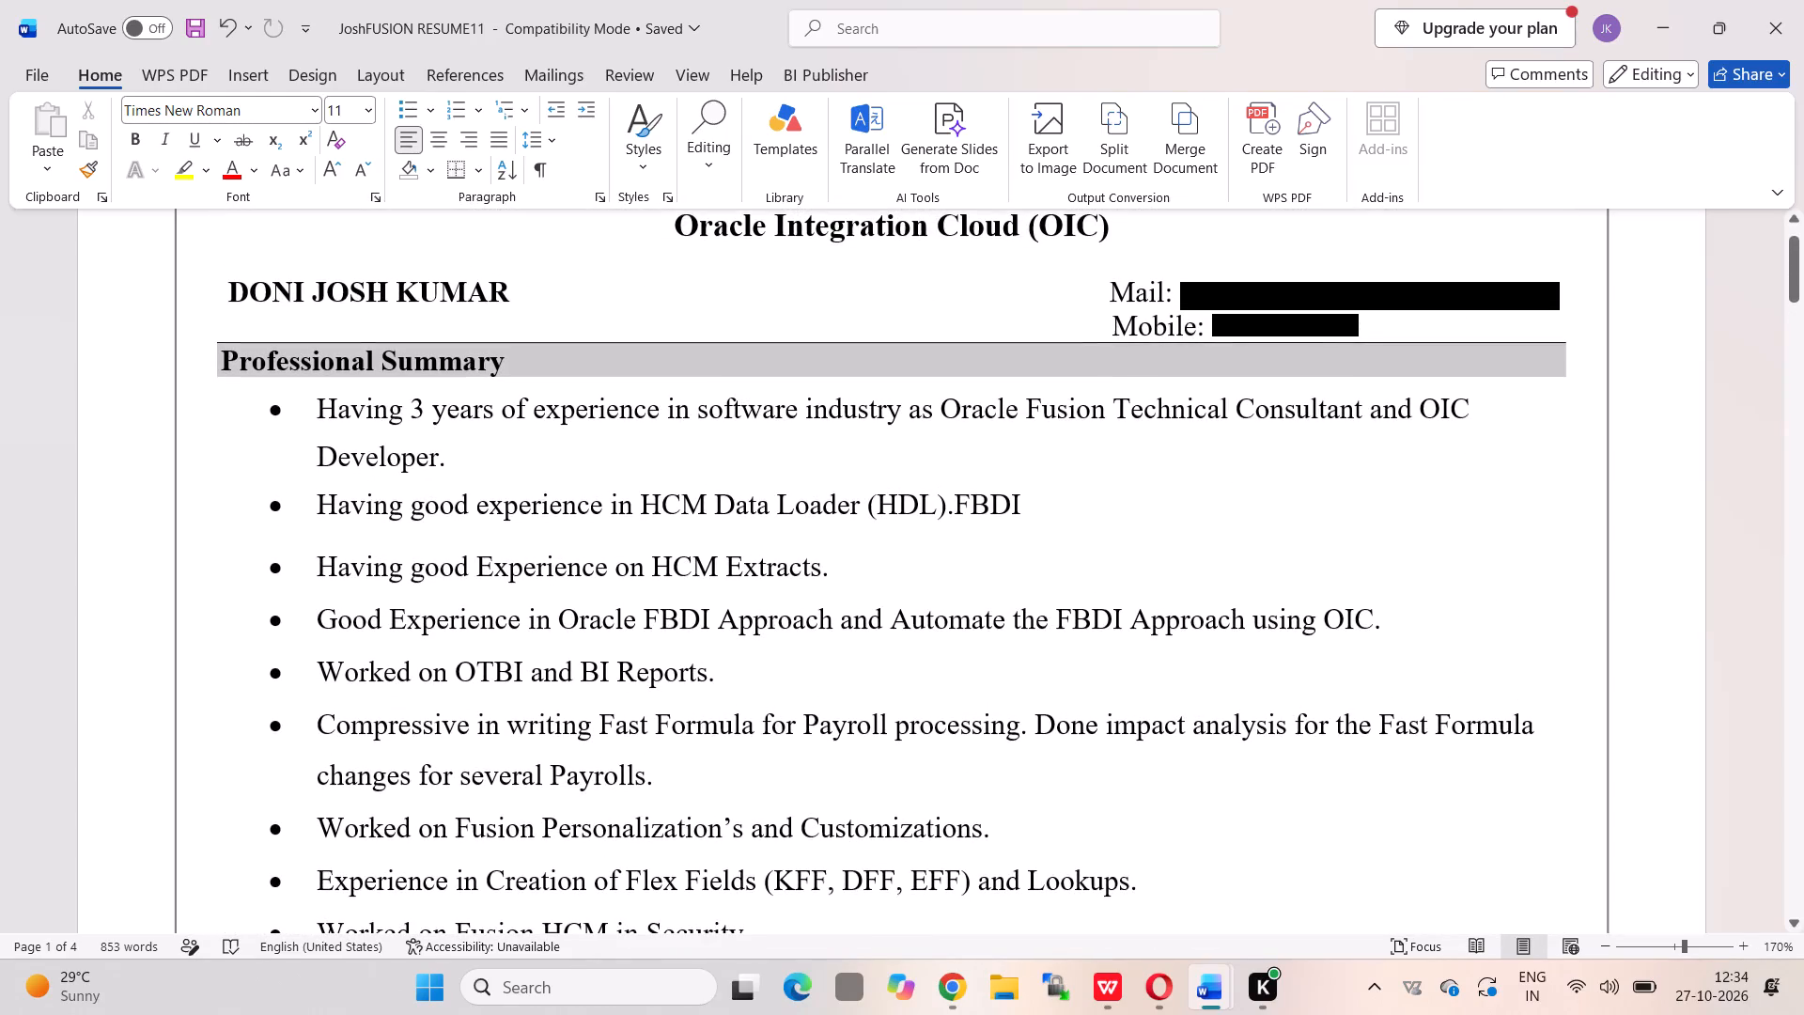
scroll(706, 793, up, 1)
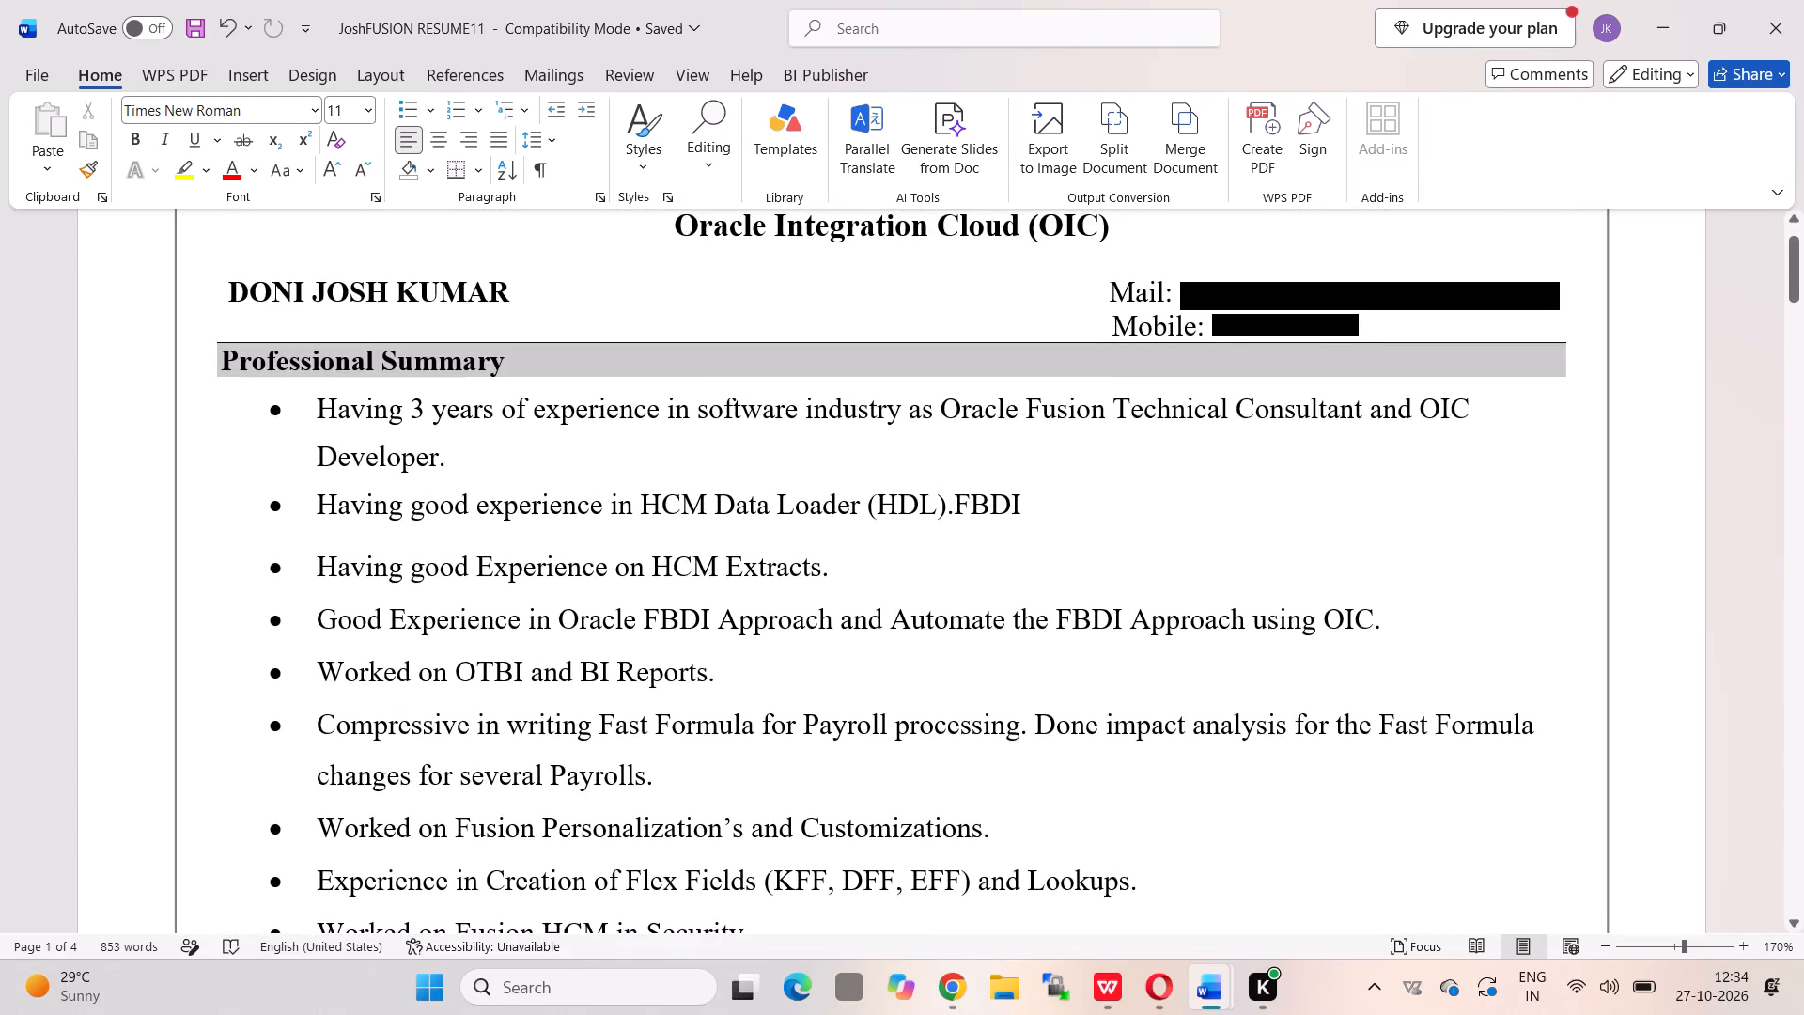
scroll(706, 793, up, 2)
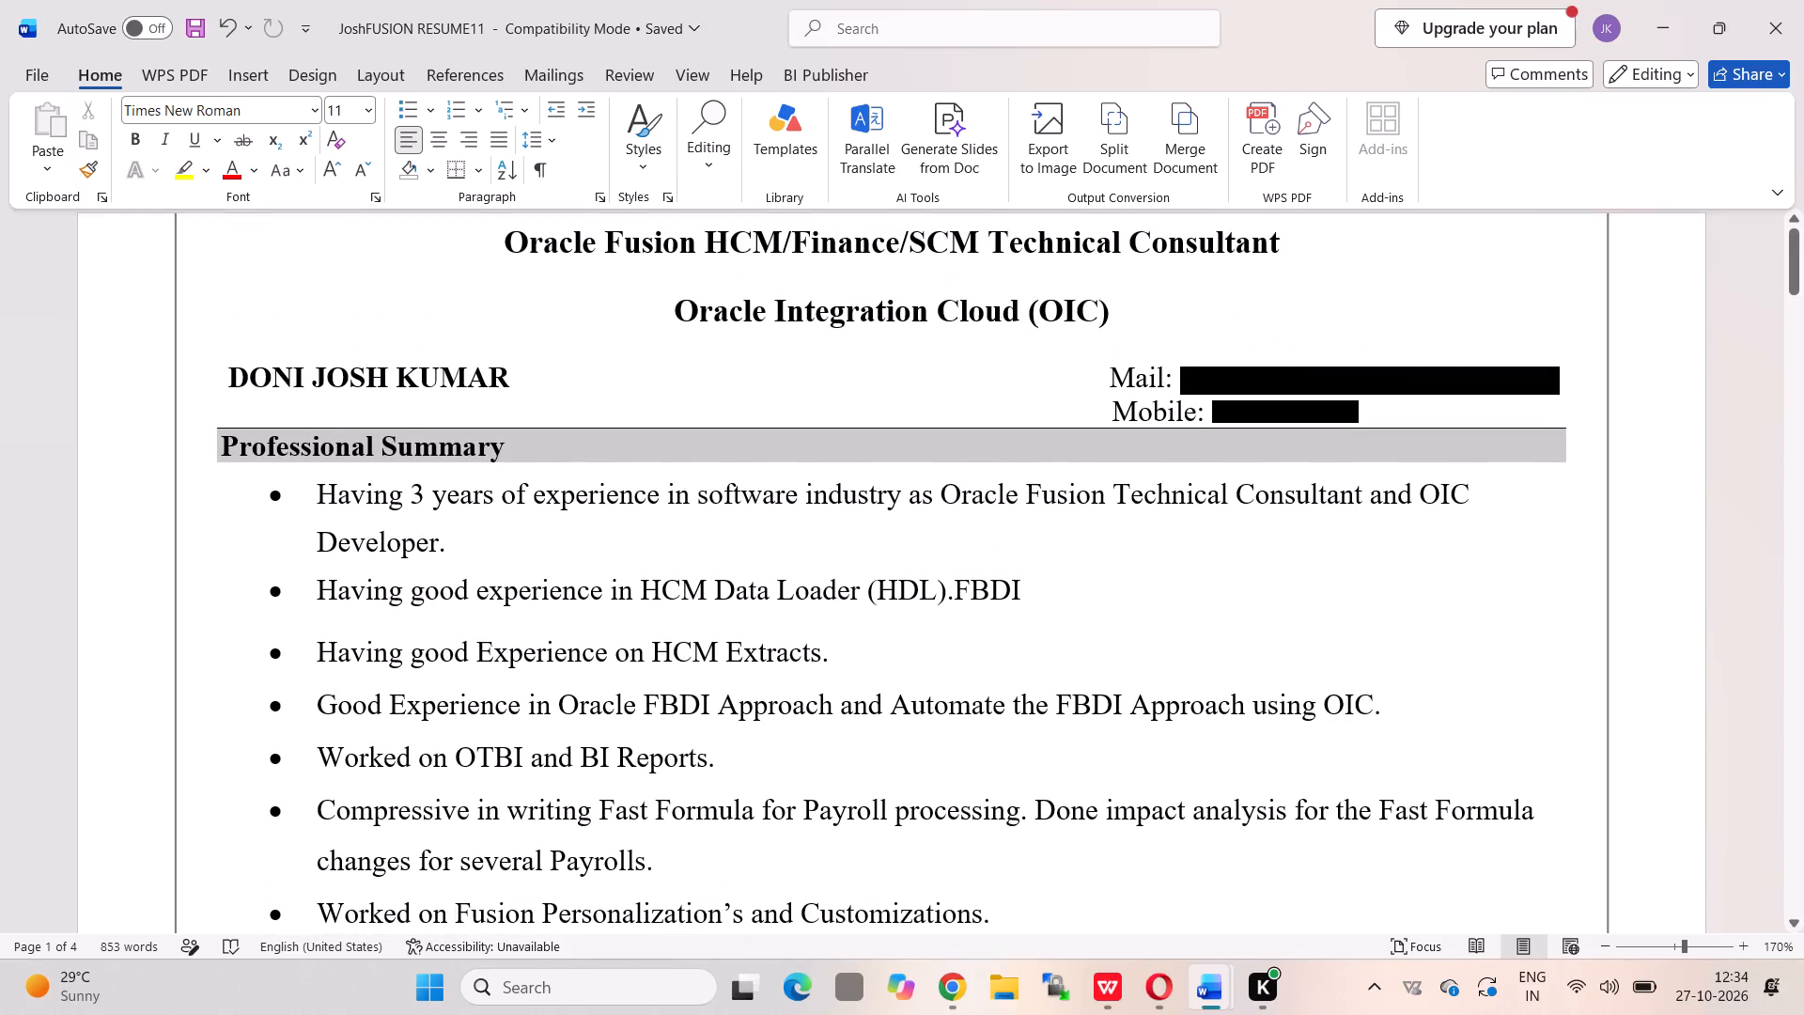
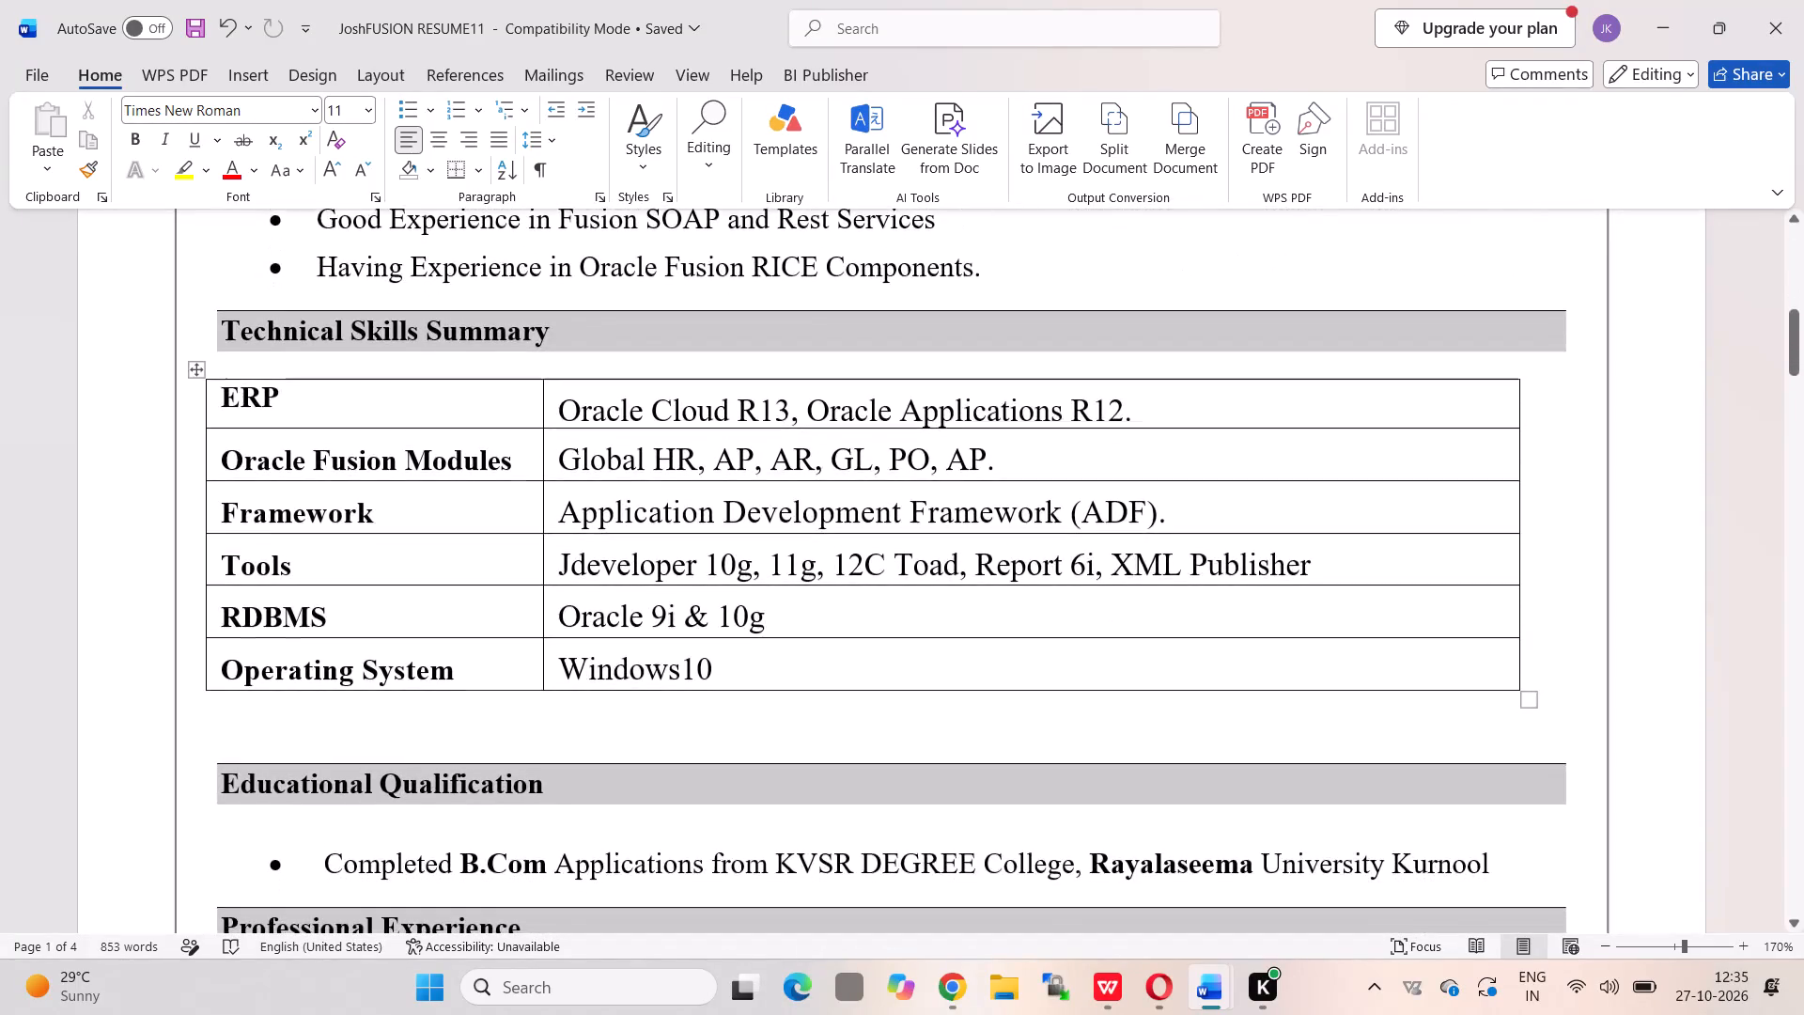
Review the resume from the Technical Skills Summary through education, experience and the Project # 3, # 2 and # 1 details.
scroll(660, 554, down, 1)
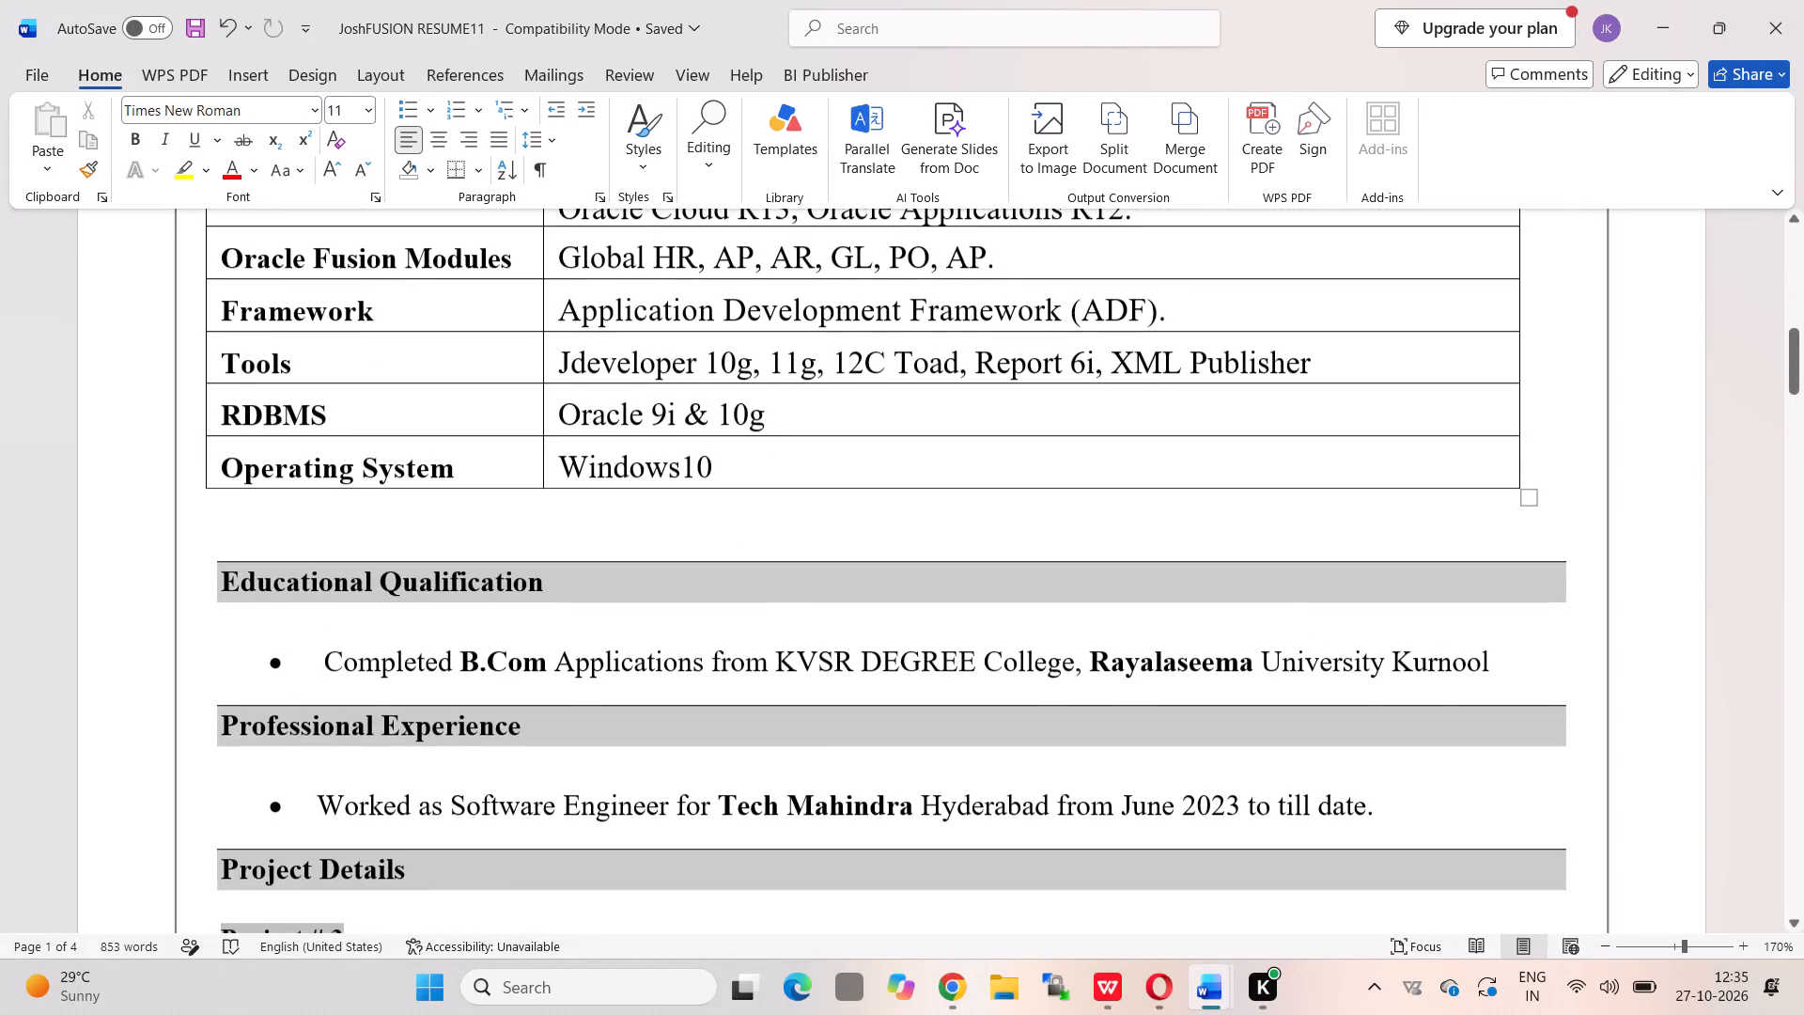
scroll(660, 554, down, 1)
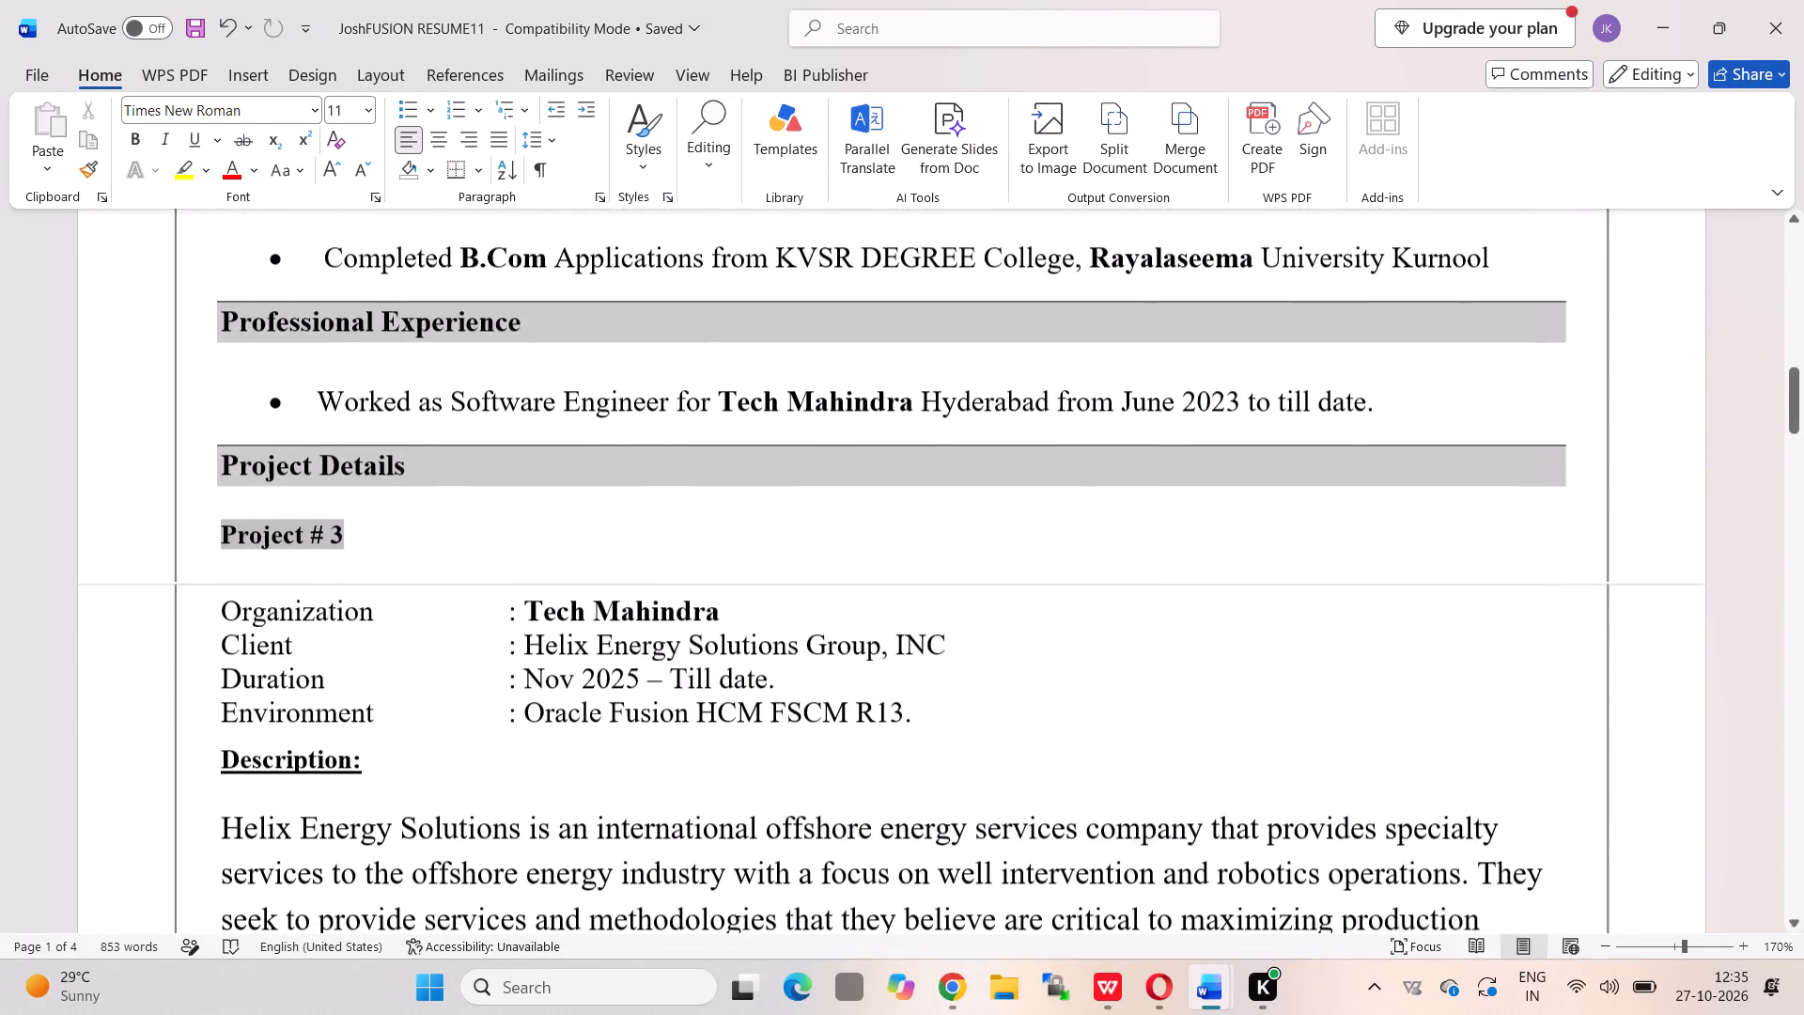
scroll(660, 554, down, 1)
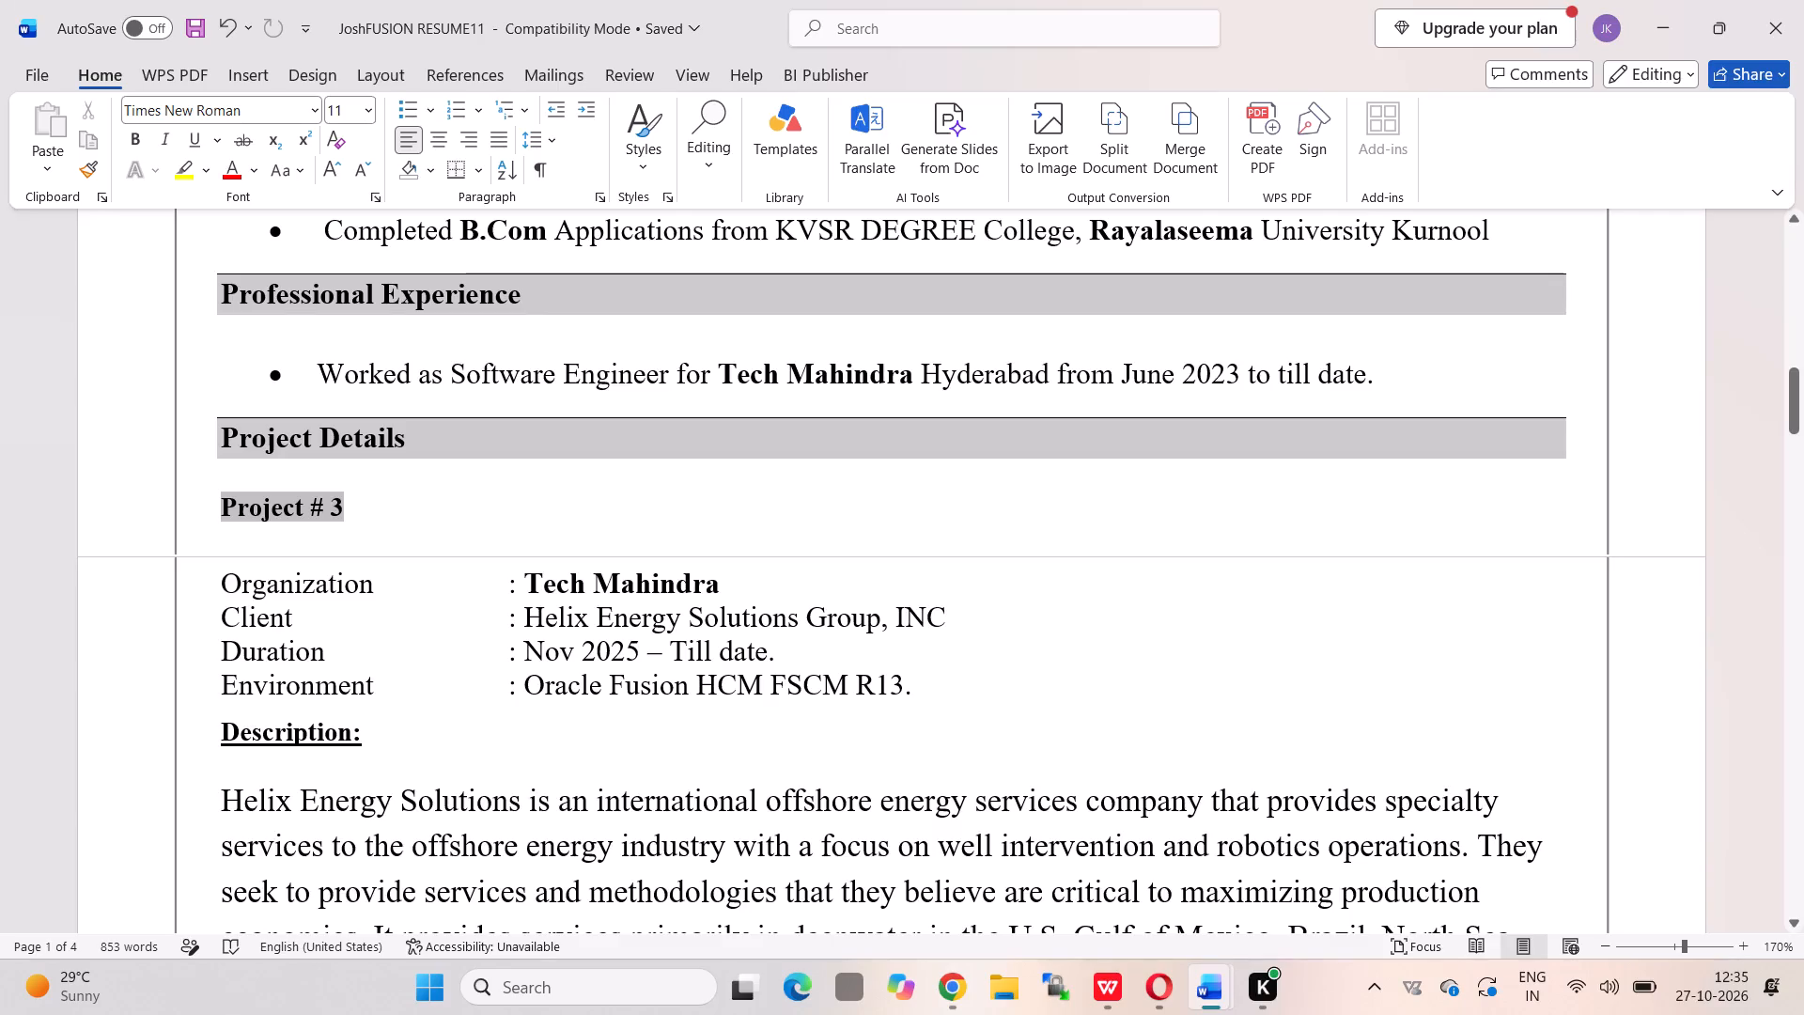
scroll(770, 685, up, 4)
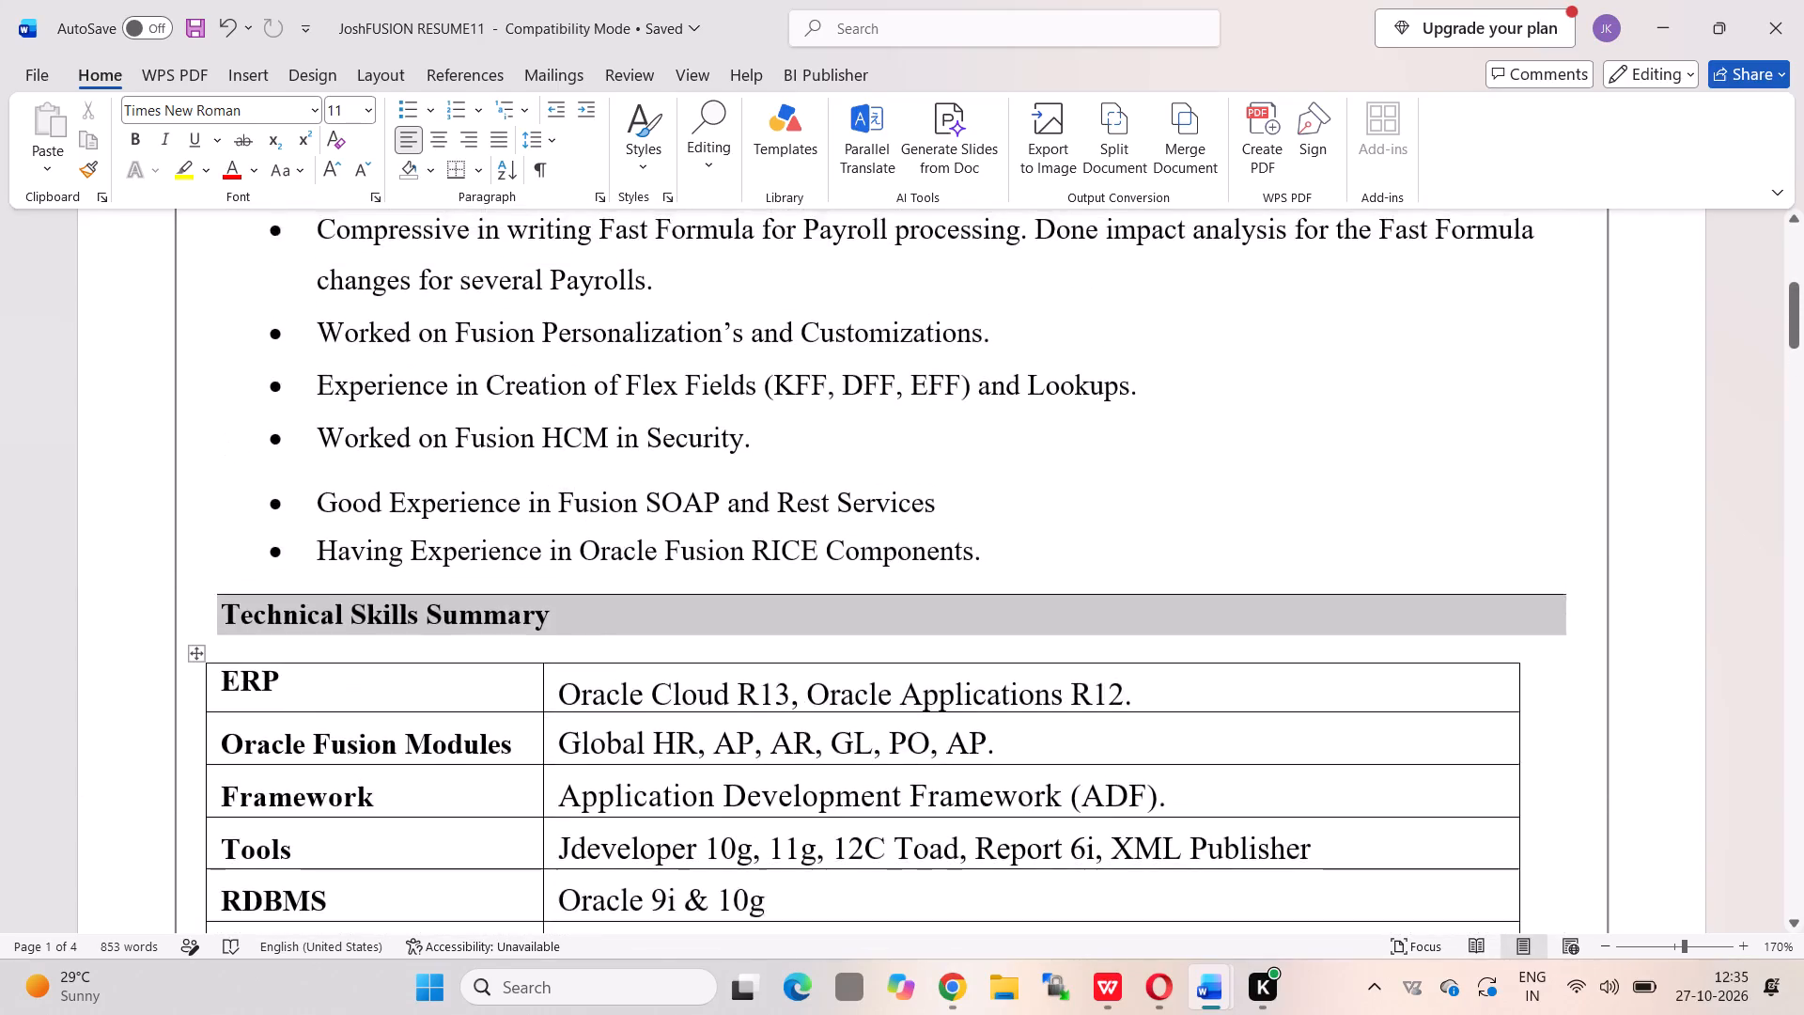
scroll(770, 685, up, 2)
scroll(770, 685, down, 2)
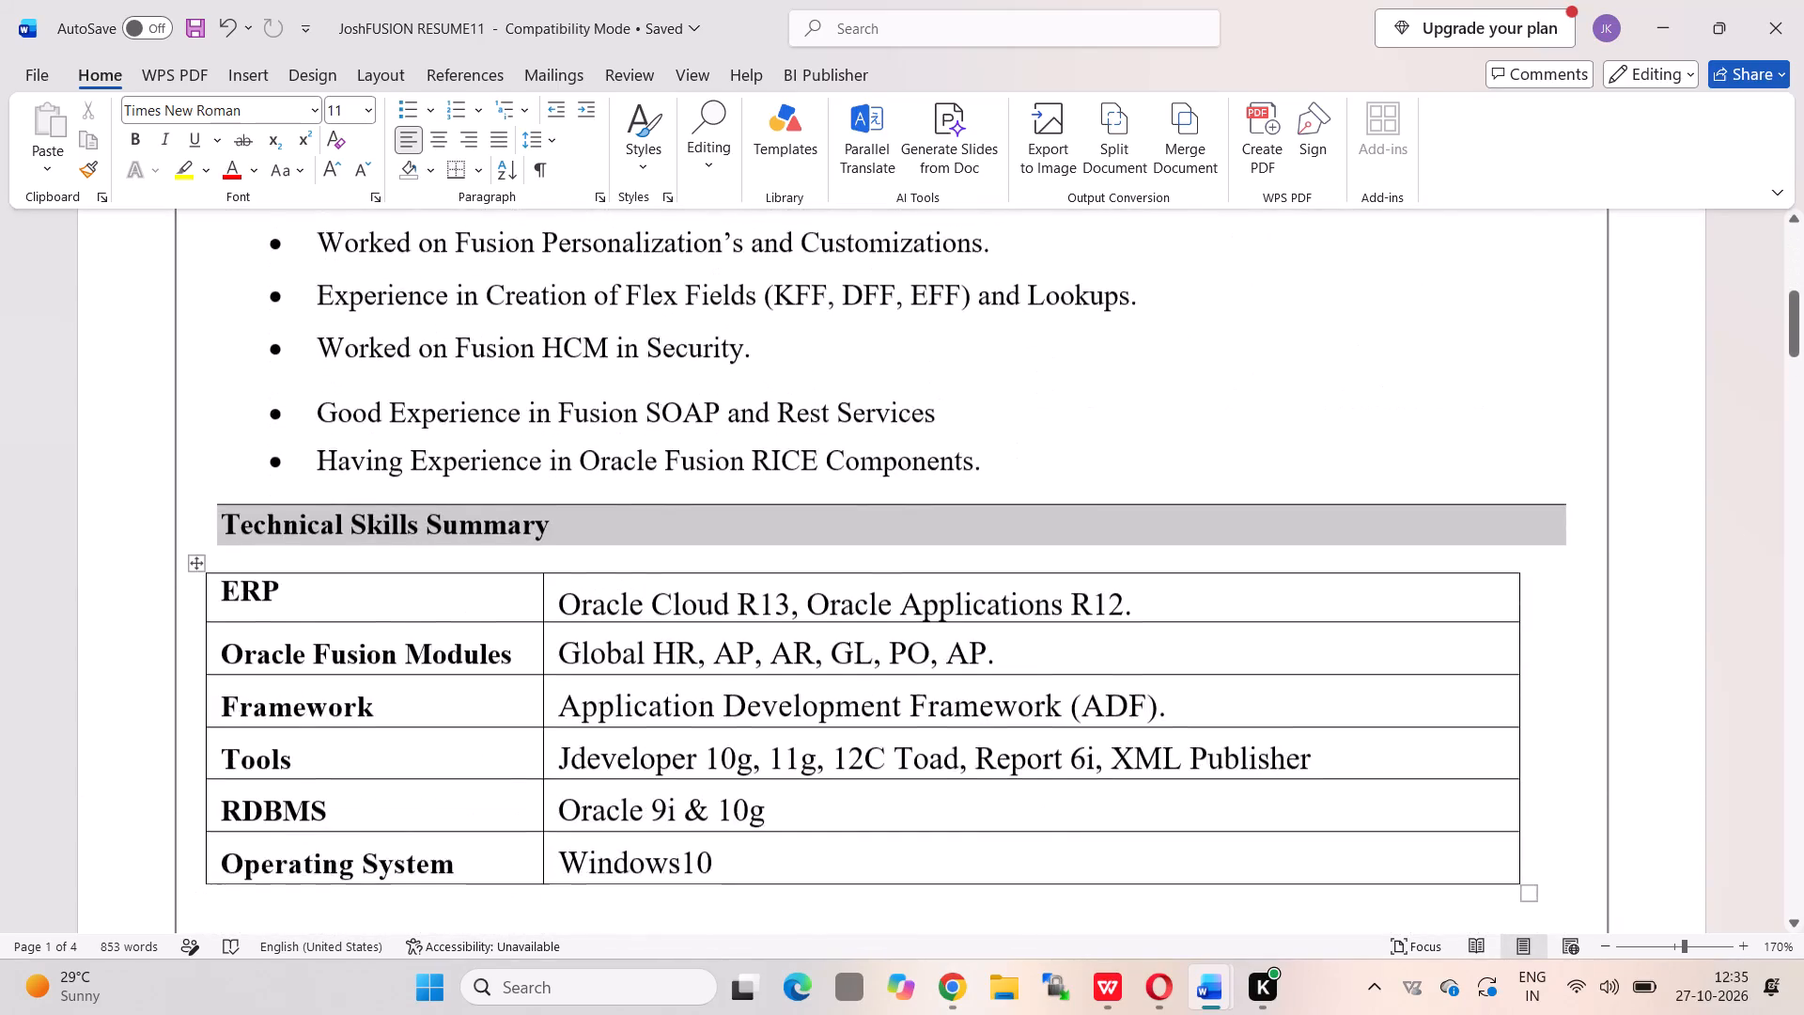
scroll(770, 685, down, 2)
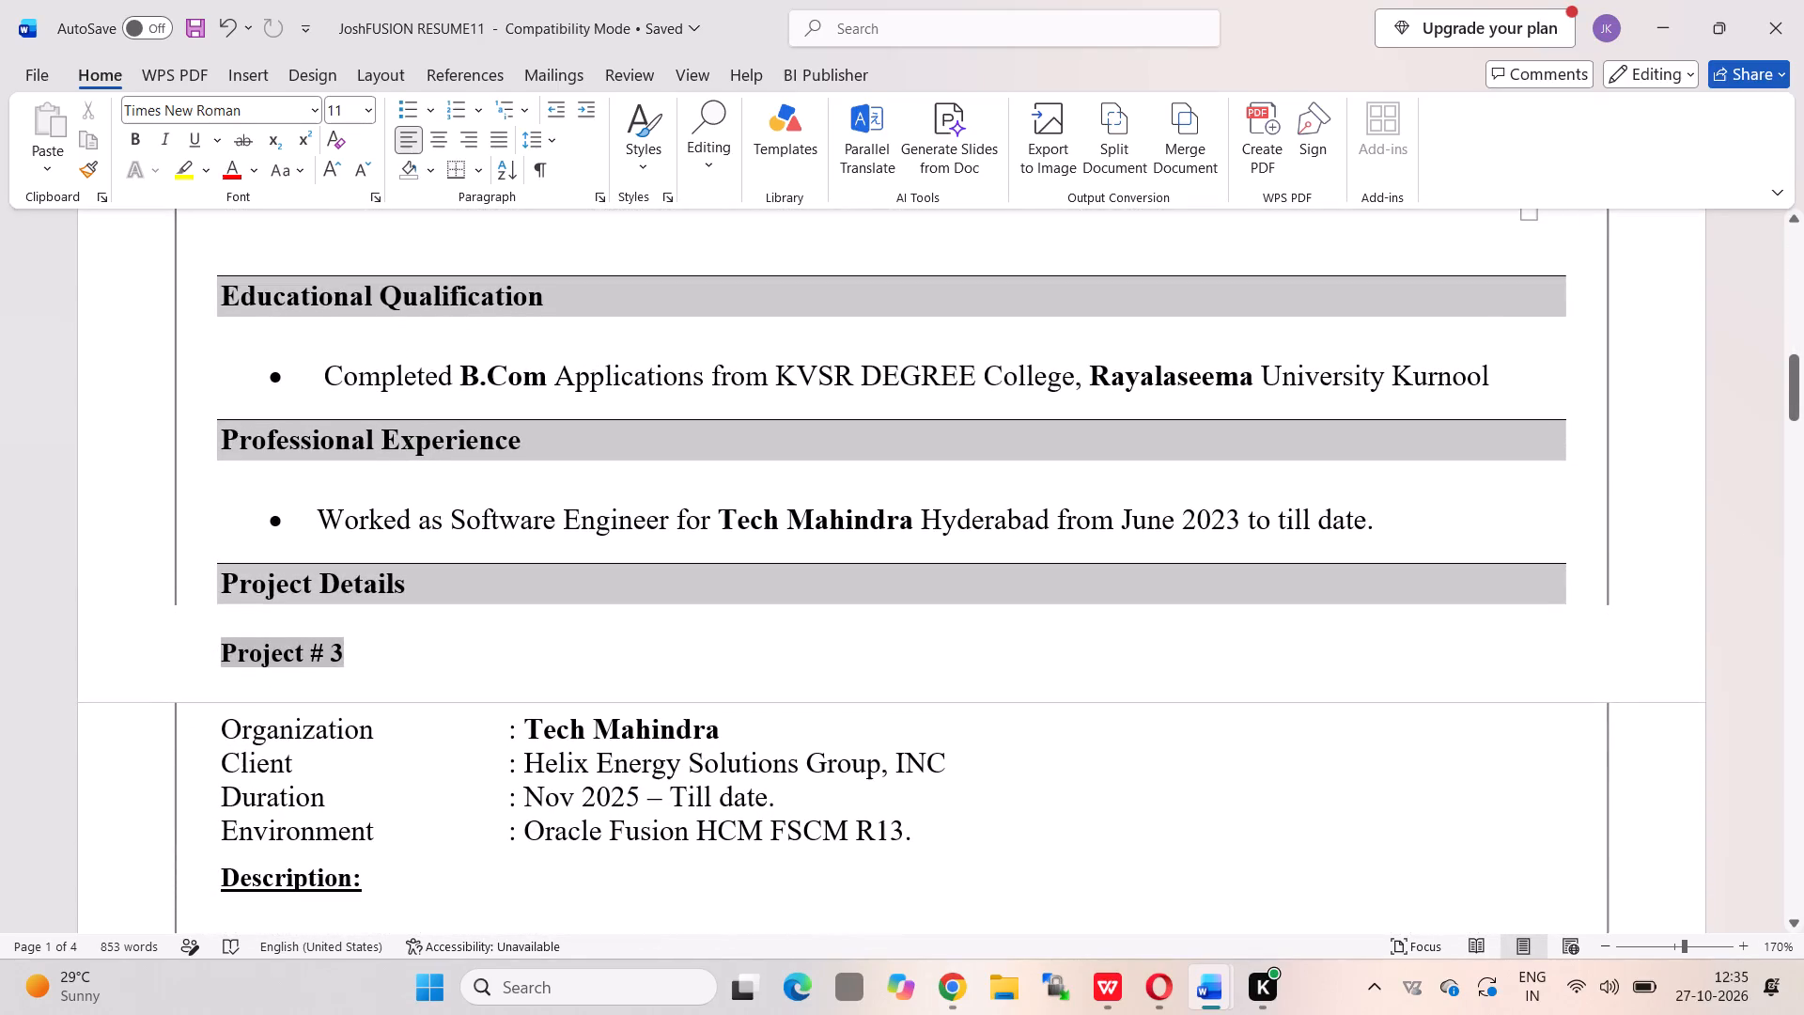
scroll(770, 685, down, 4)
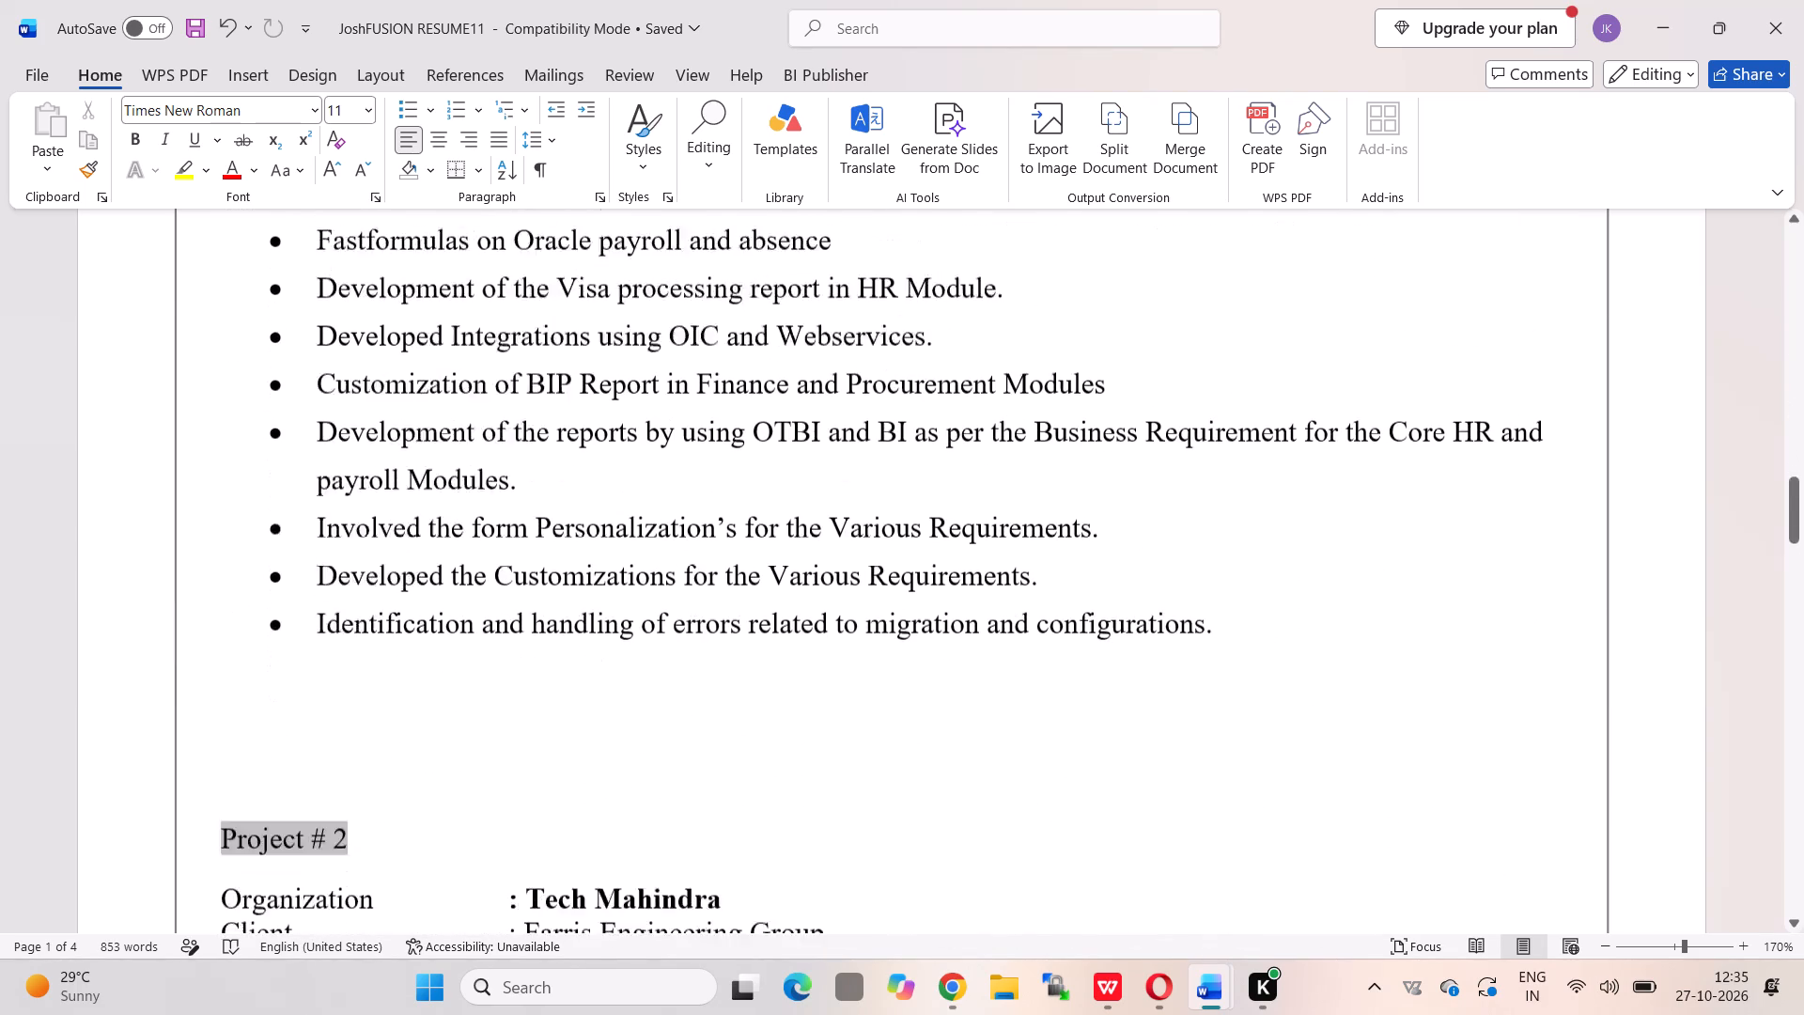
scroll(770, 685, down, 1)
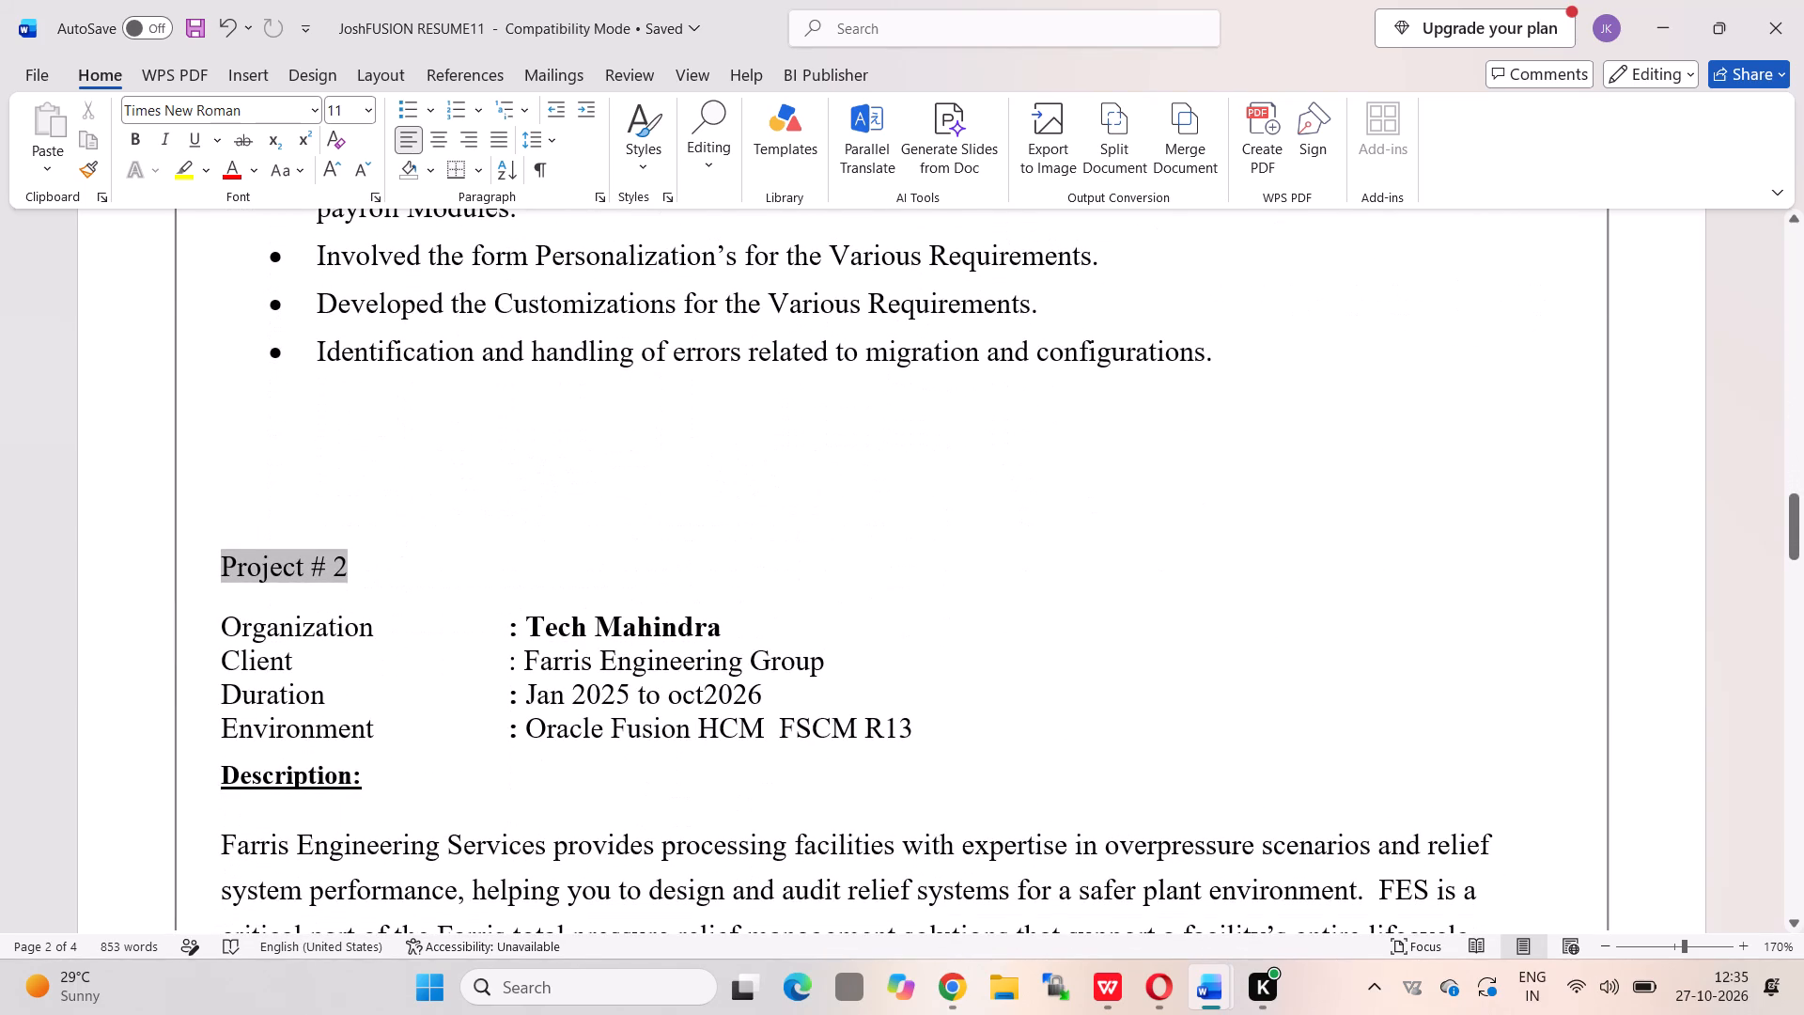
scroll(770, 685, down, 4)
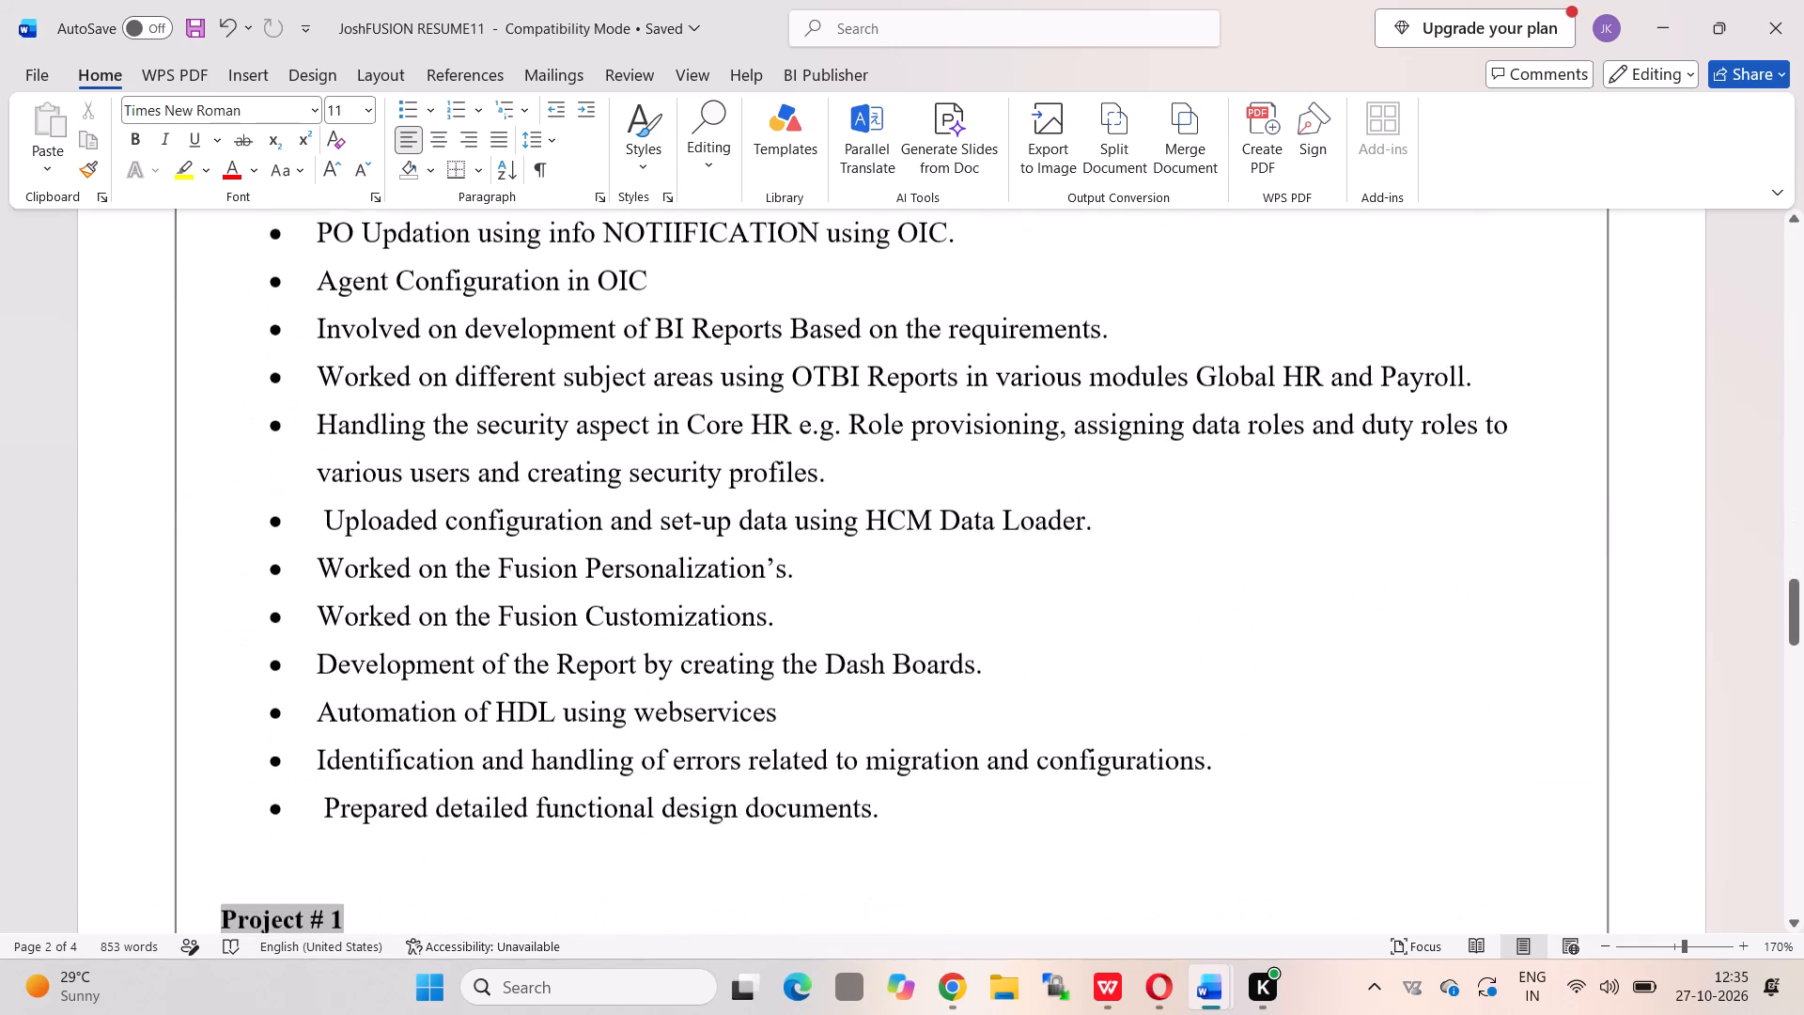
scroll(770, 685, down, 3)
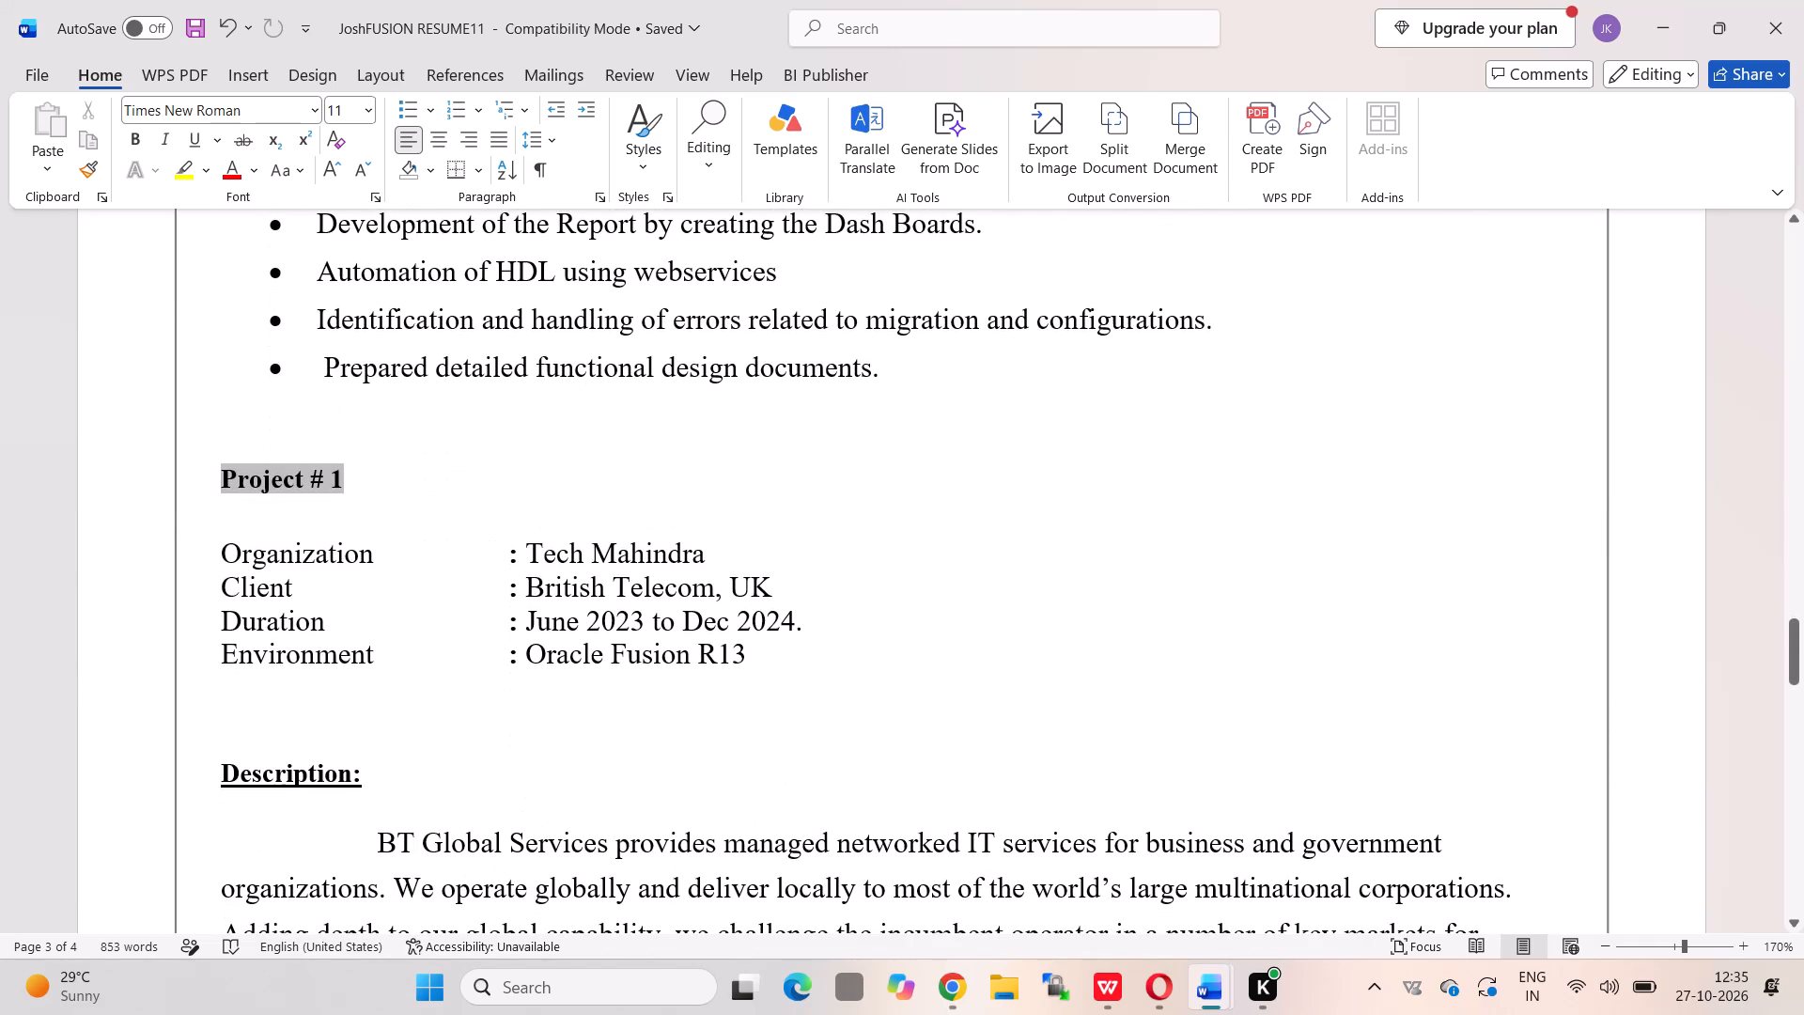
Recheck the Project # 2 and Project # 3 details, going back to the resume header and Professional Summary.
scroll(770, 685, up, 4)
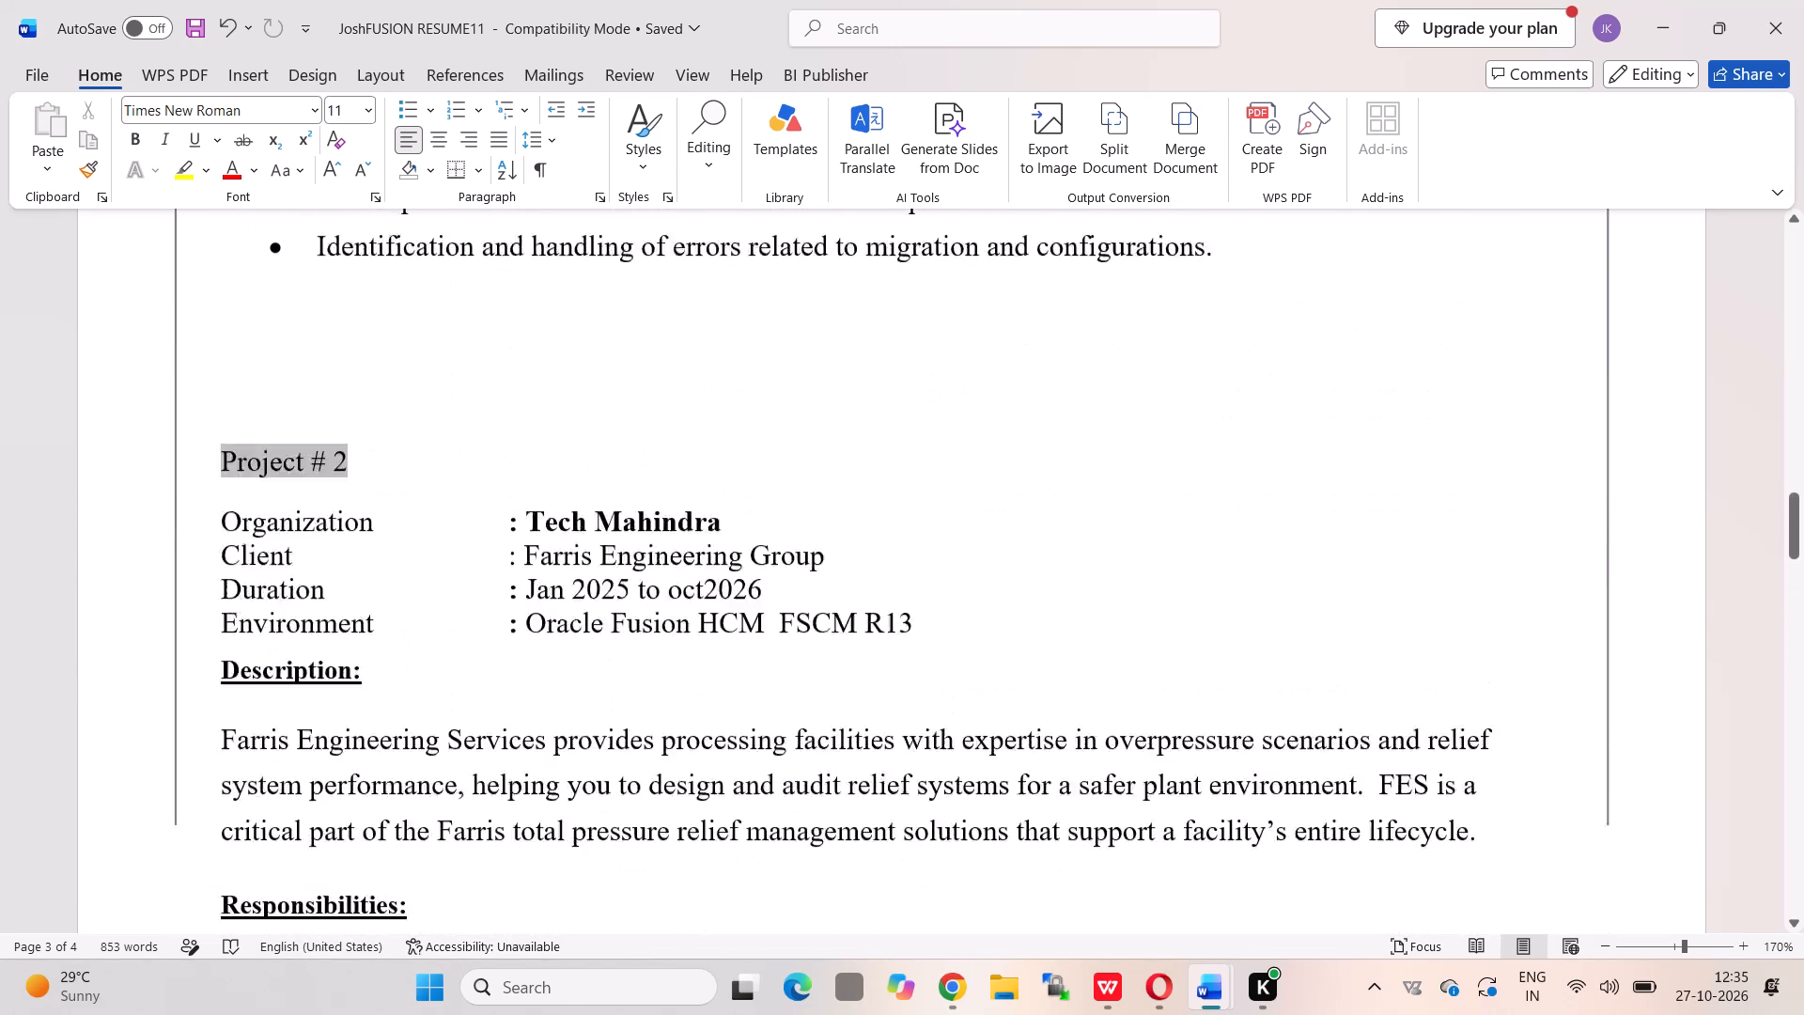
scroll(770, 685, up, 1)
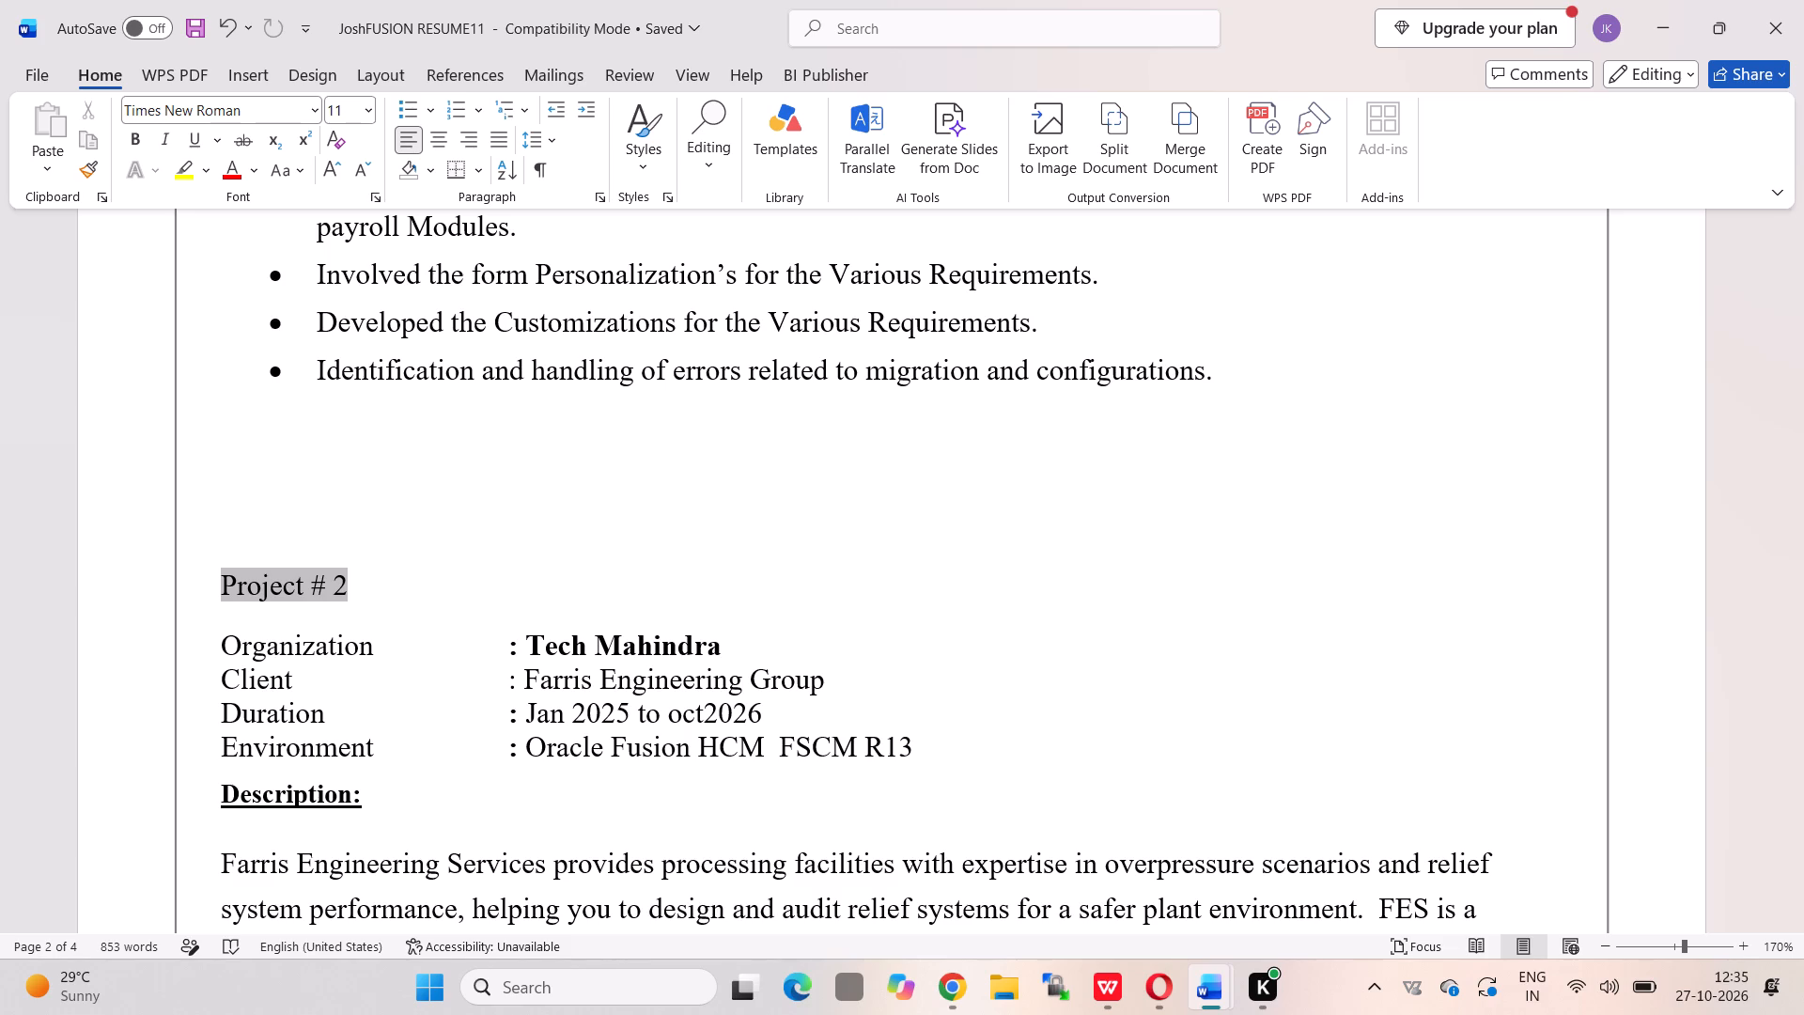
scroll(770, 685, up, 4)
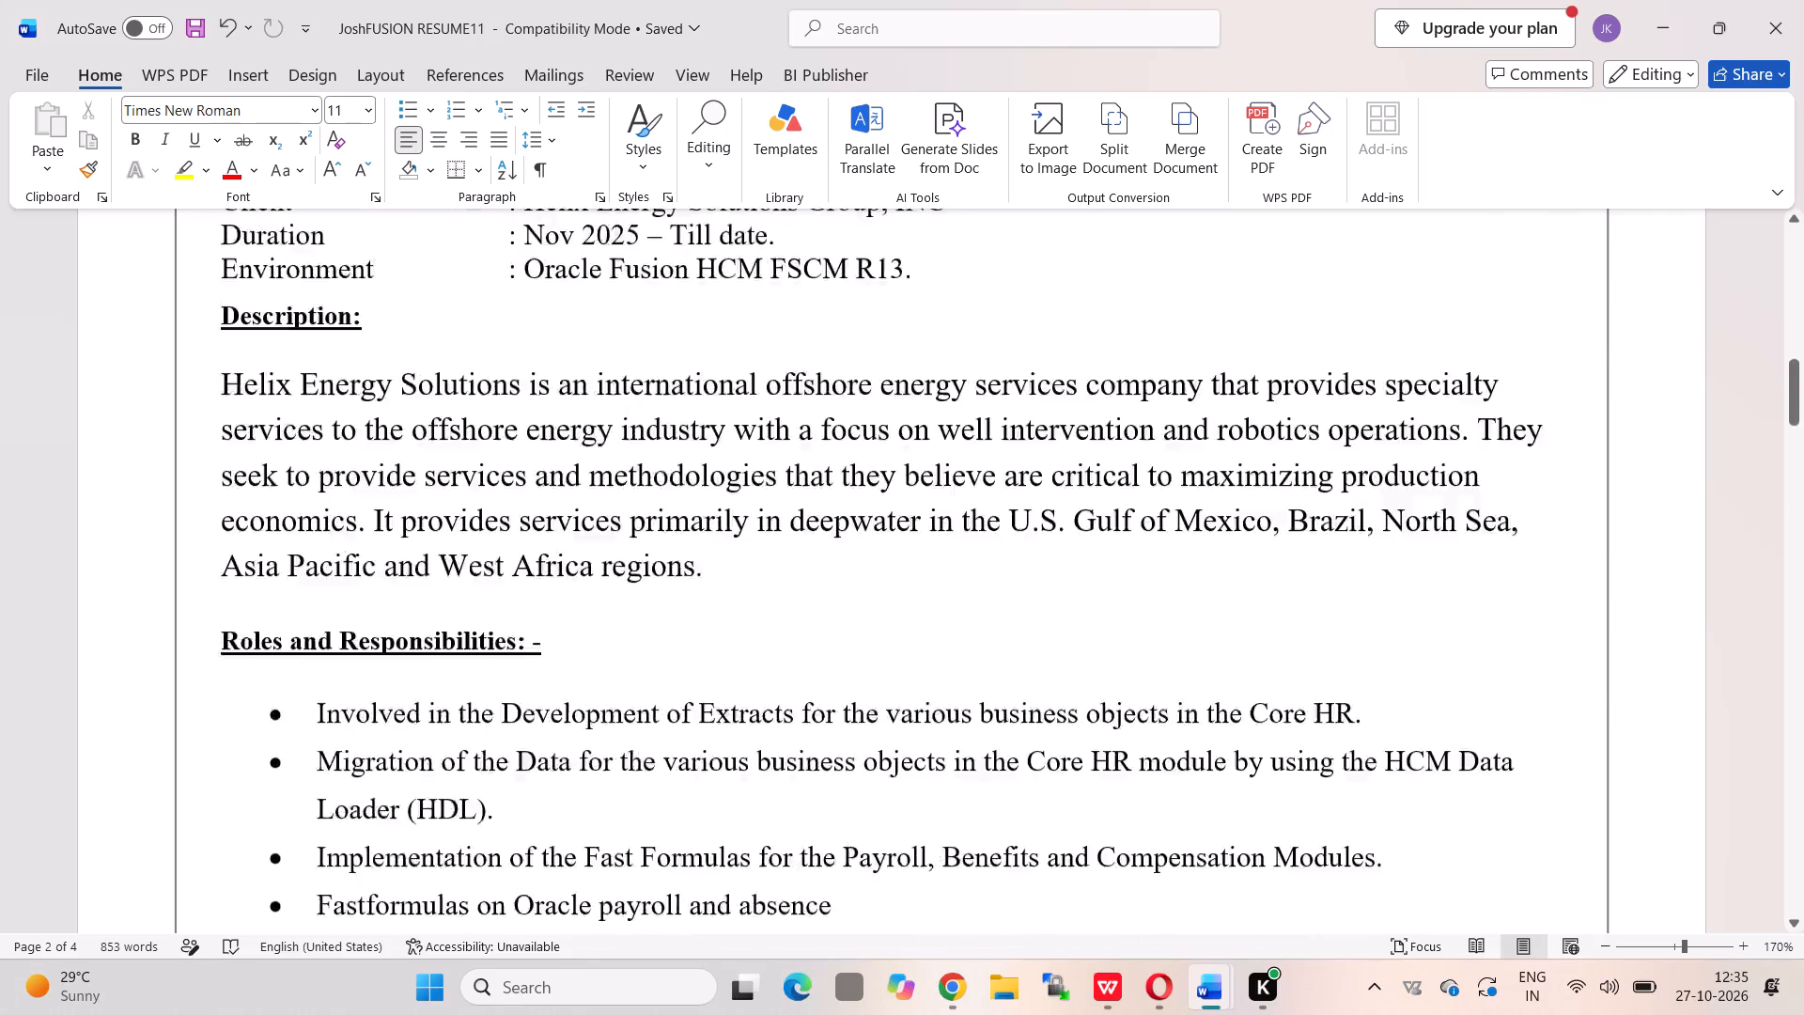
scroll(770, 685, up, 7)
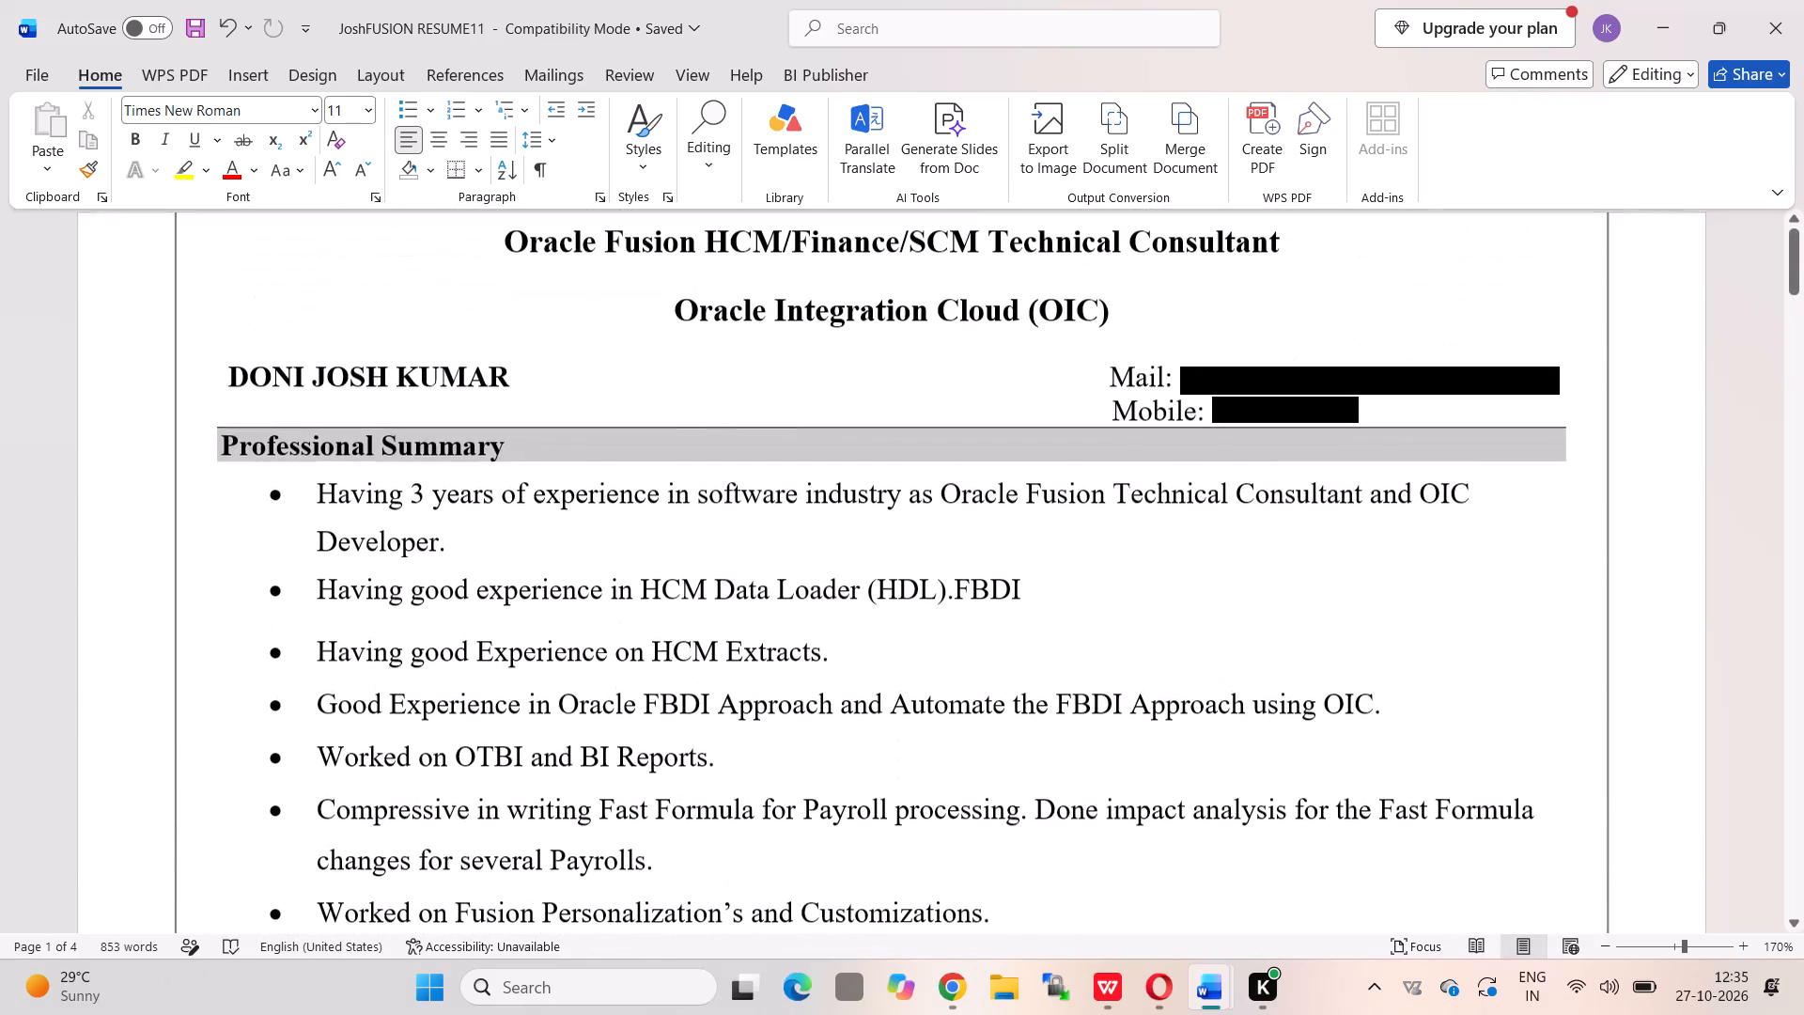
scroll(770, 685, up, 1)
Skim the resume from the Professional Summary to the last page and back to the Project # 3 description and responsibilities.
scroll(770, 685, down, 2)
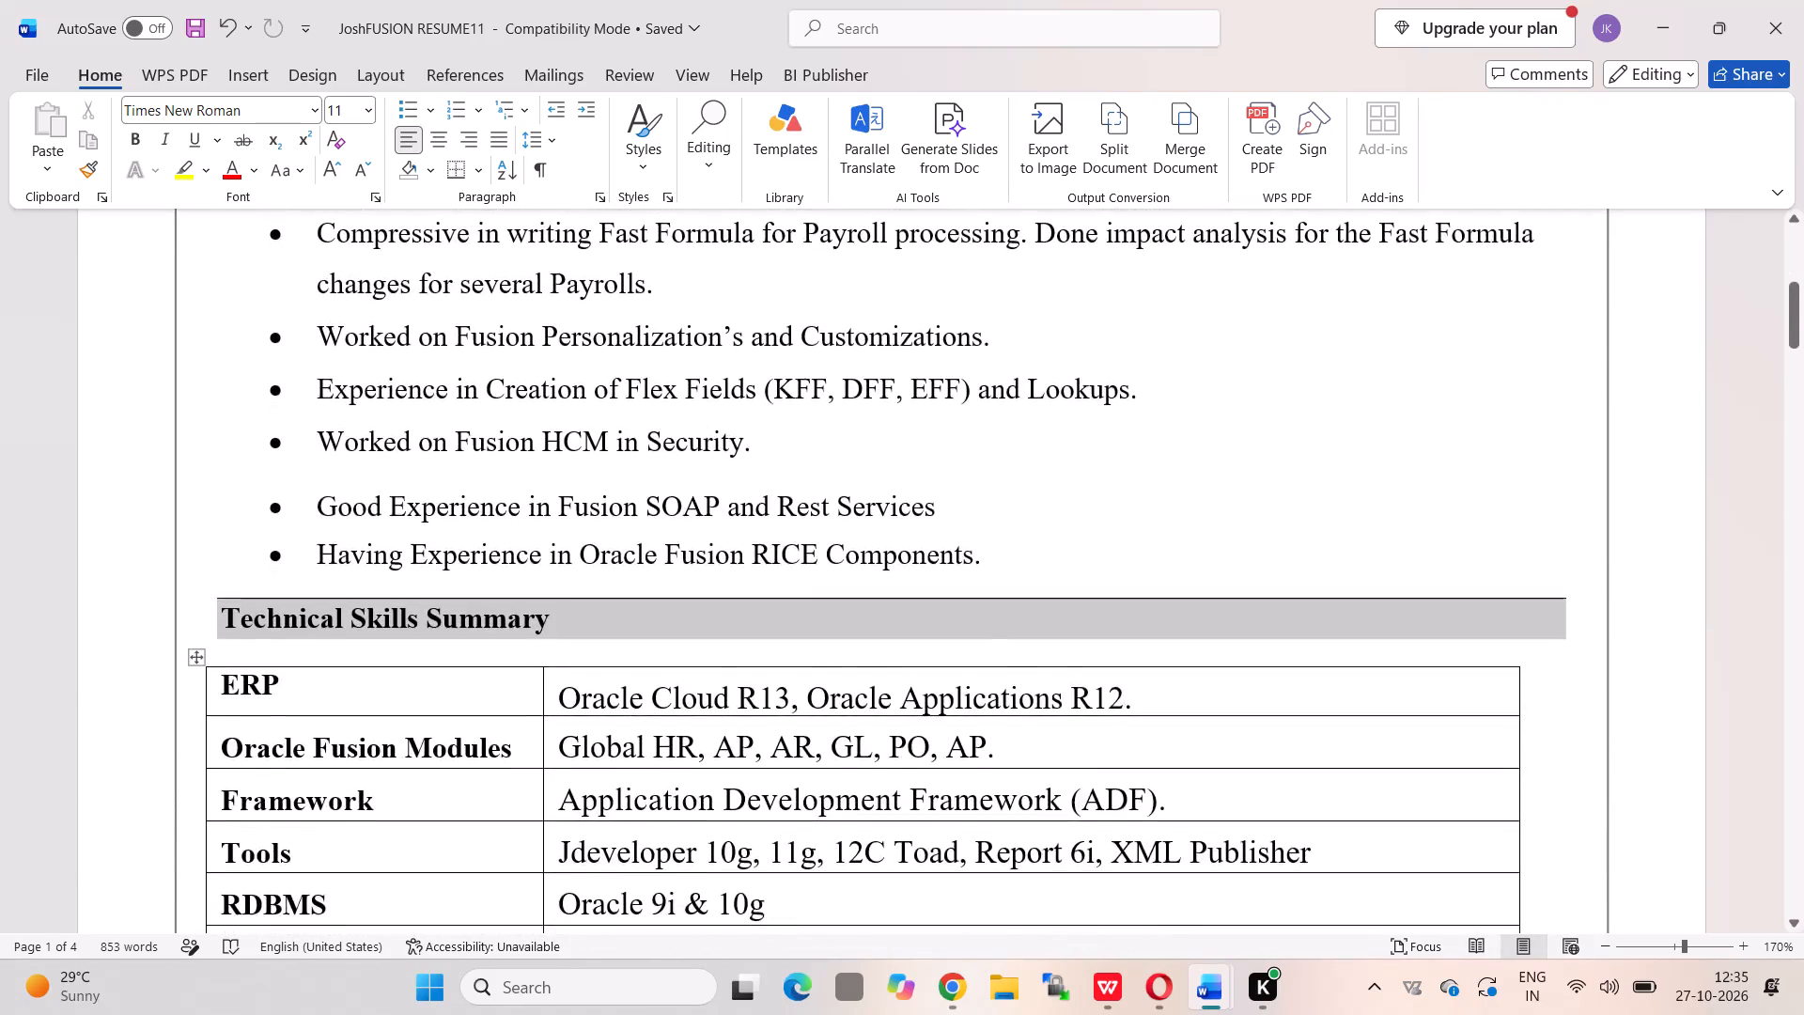
scroll(770, 685, down, 3)
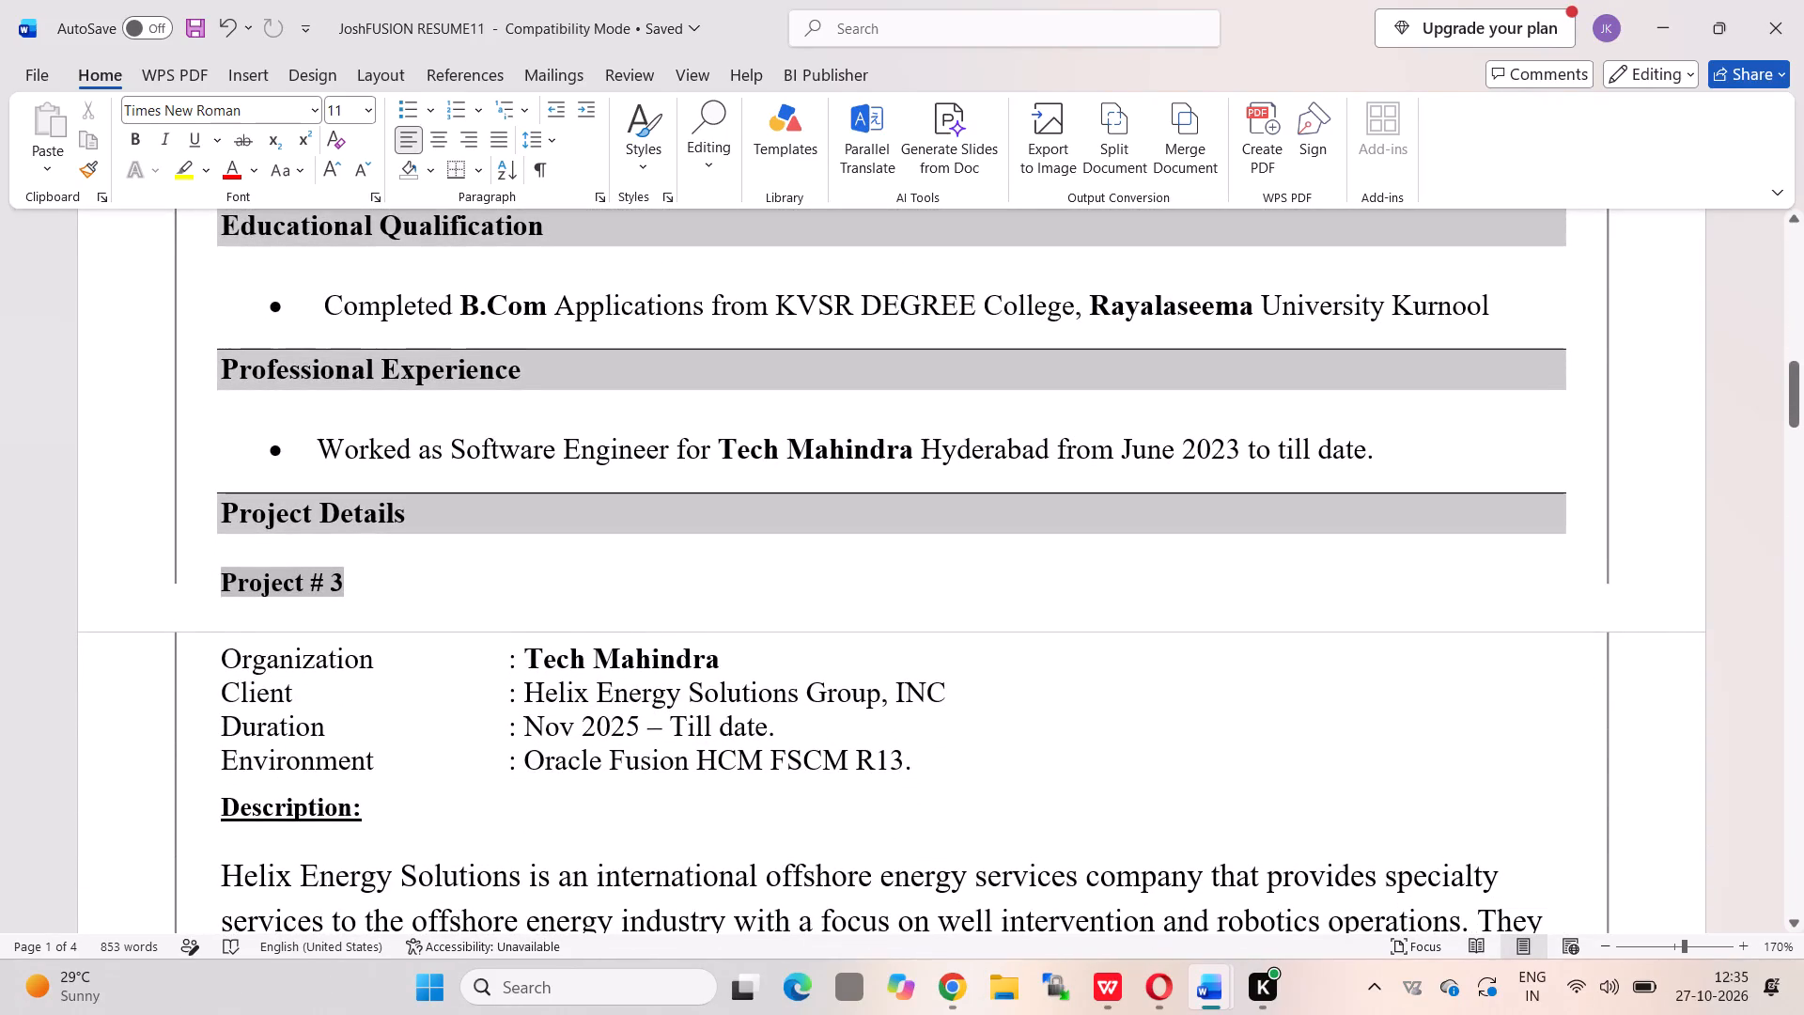
scroll(649, 731, down, 12)
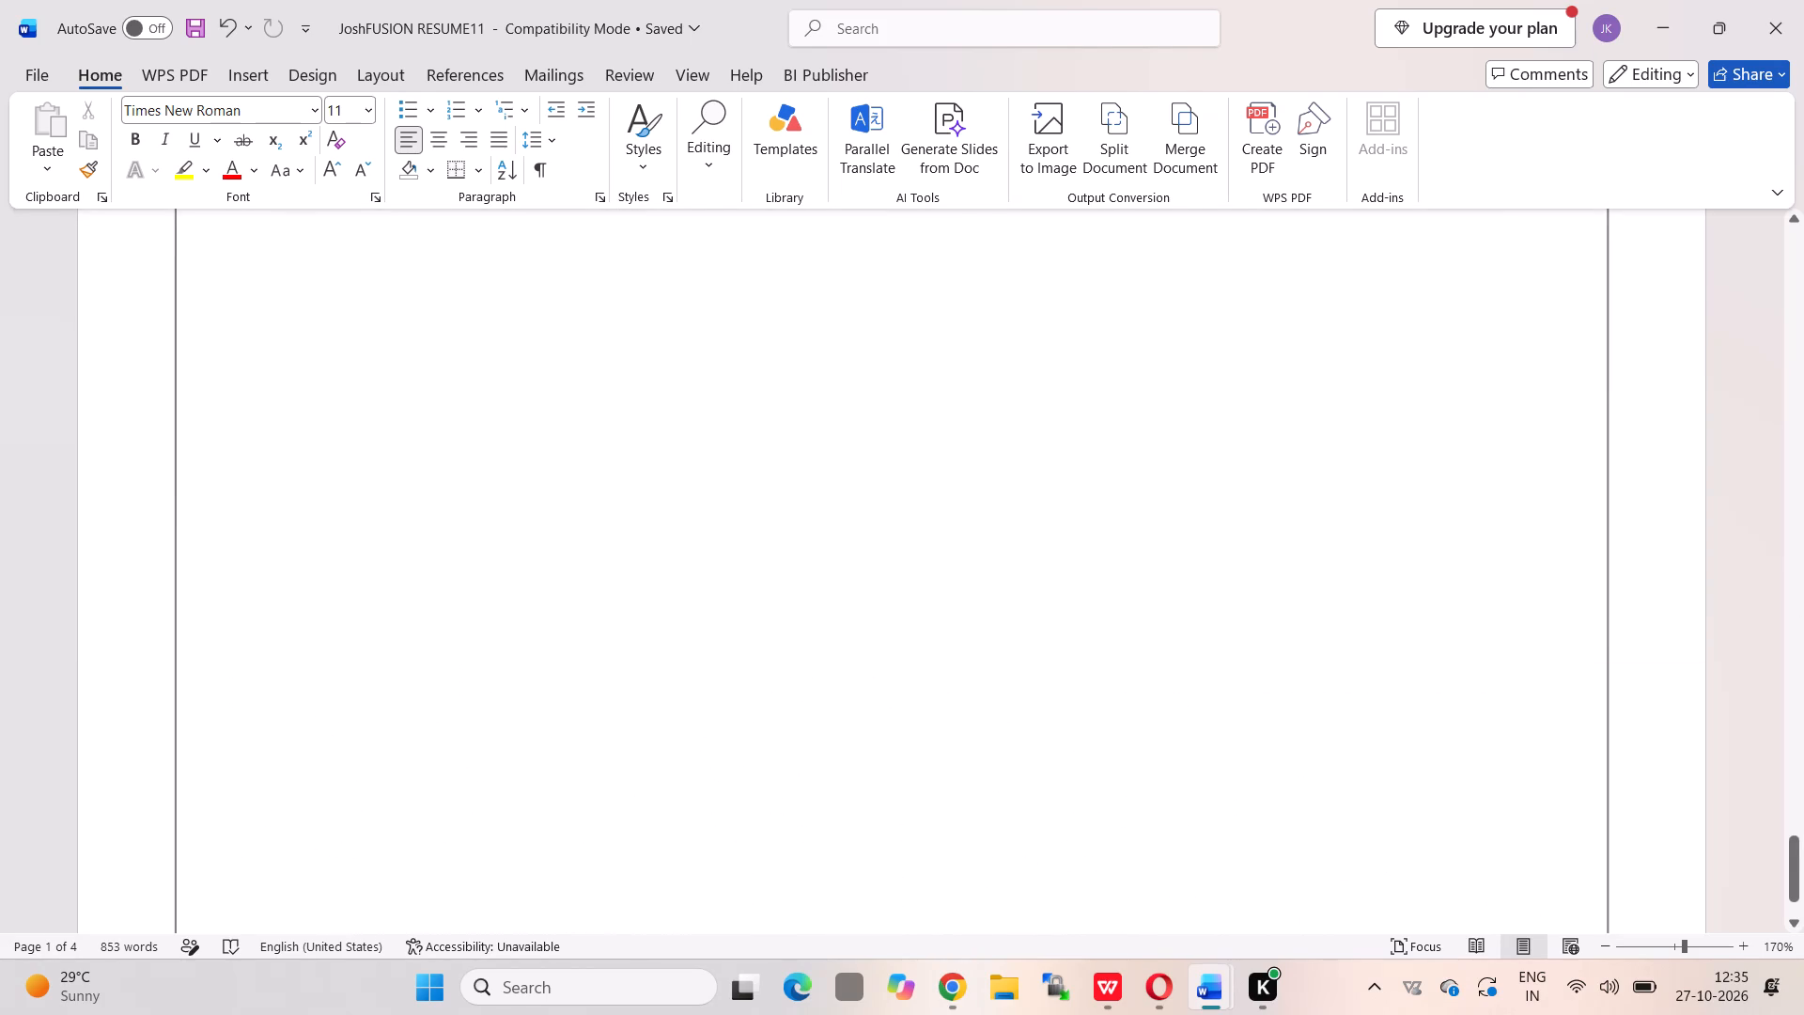
scroll(649, 731, down, 2)
scroll(649, 731, up, 4)
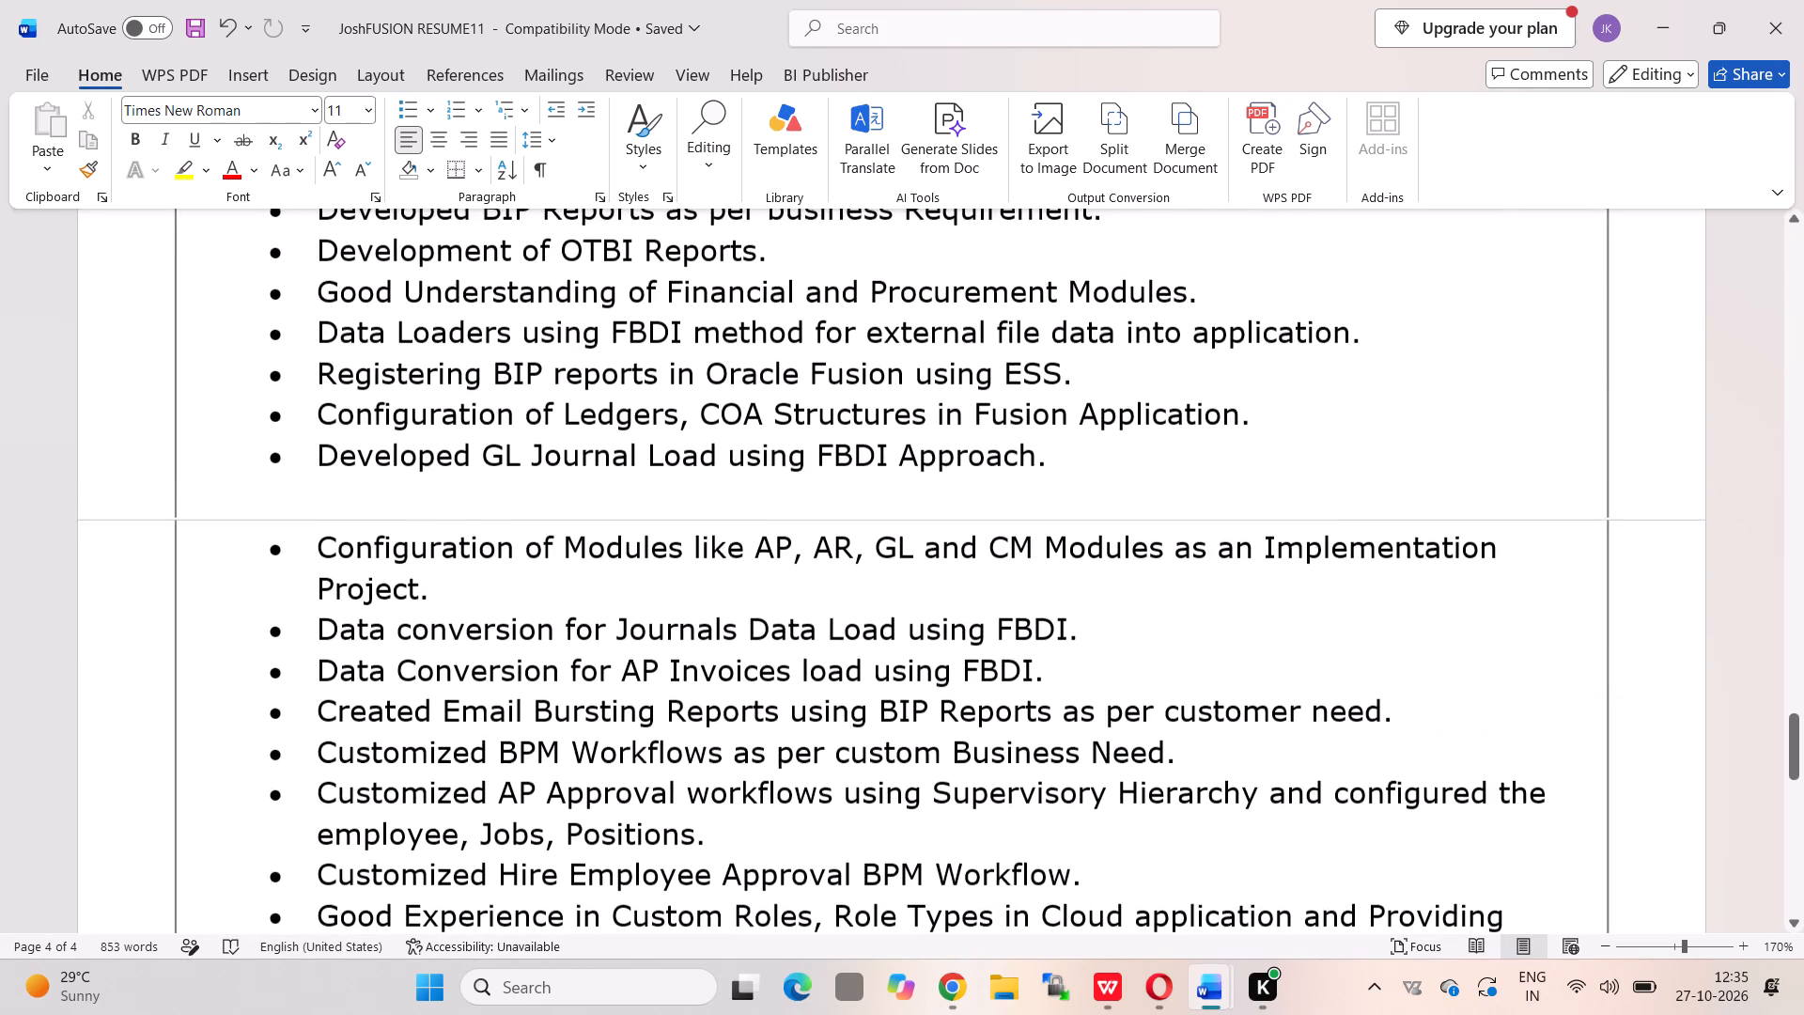
scroll(649, 731, up, 2)
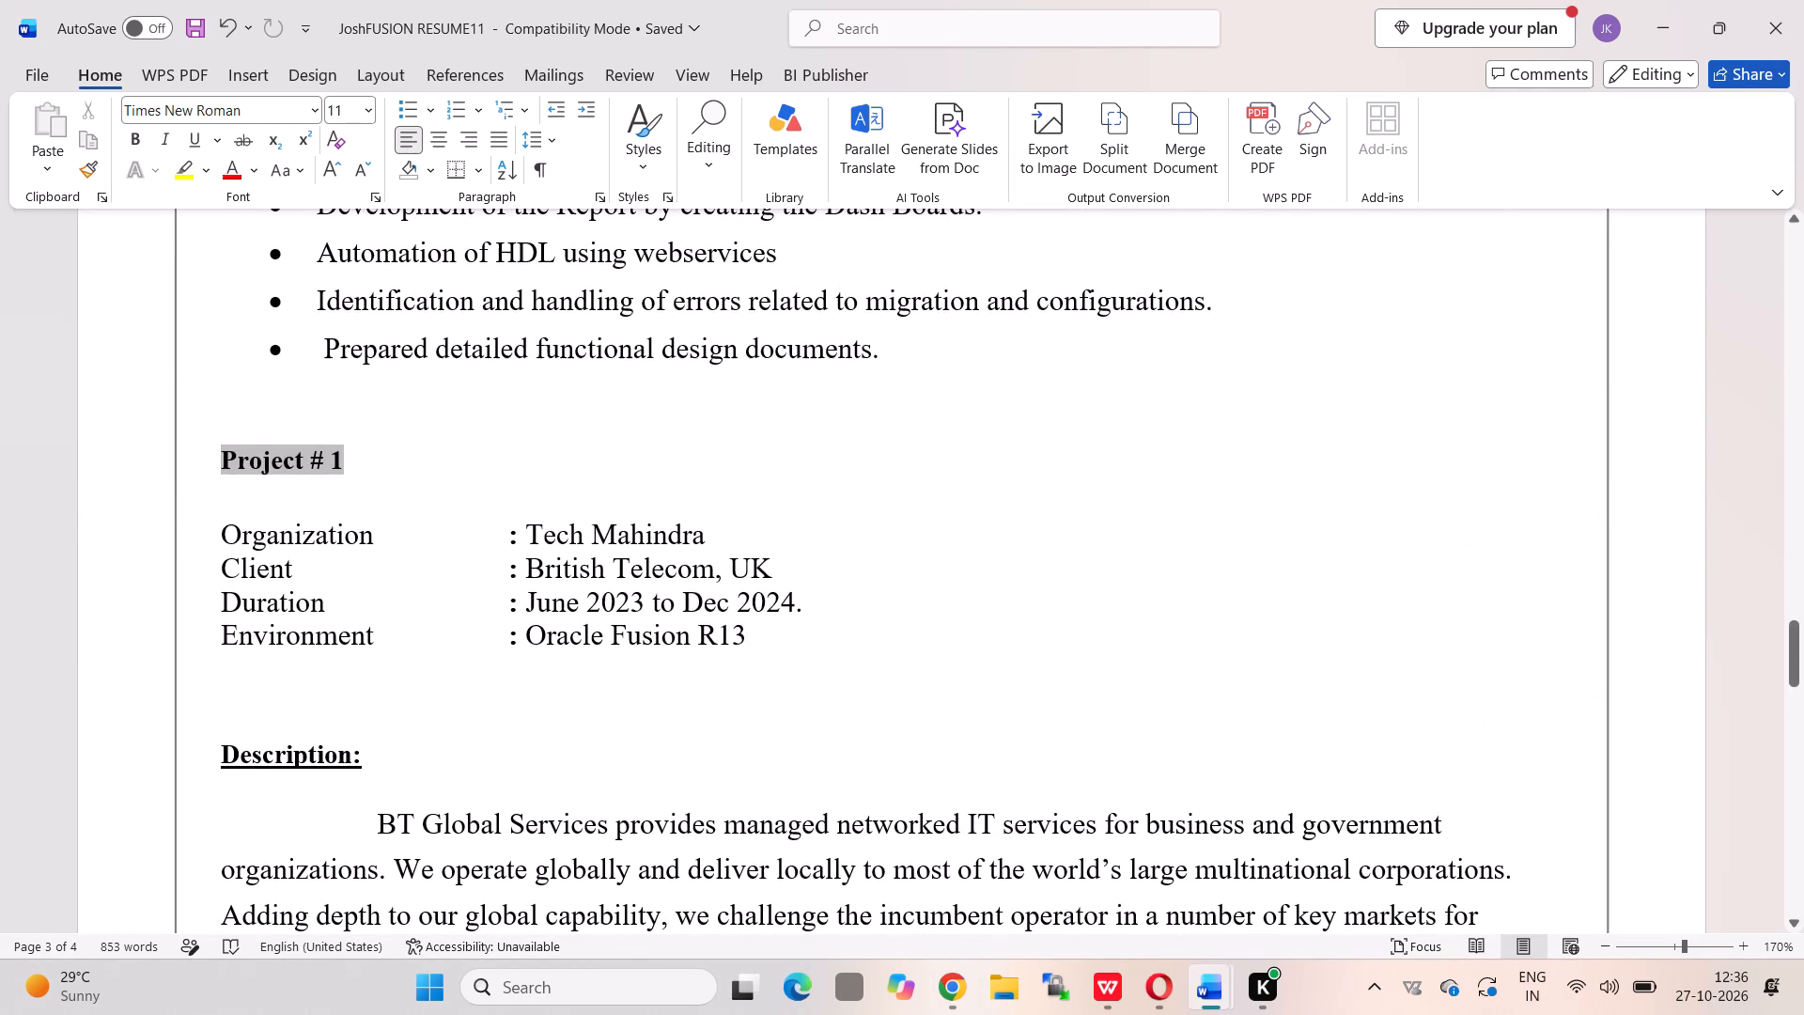
scroll(667, 632, up, 4)
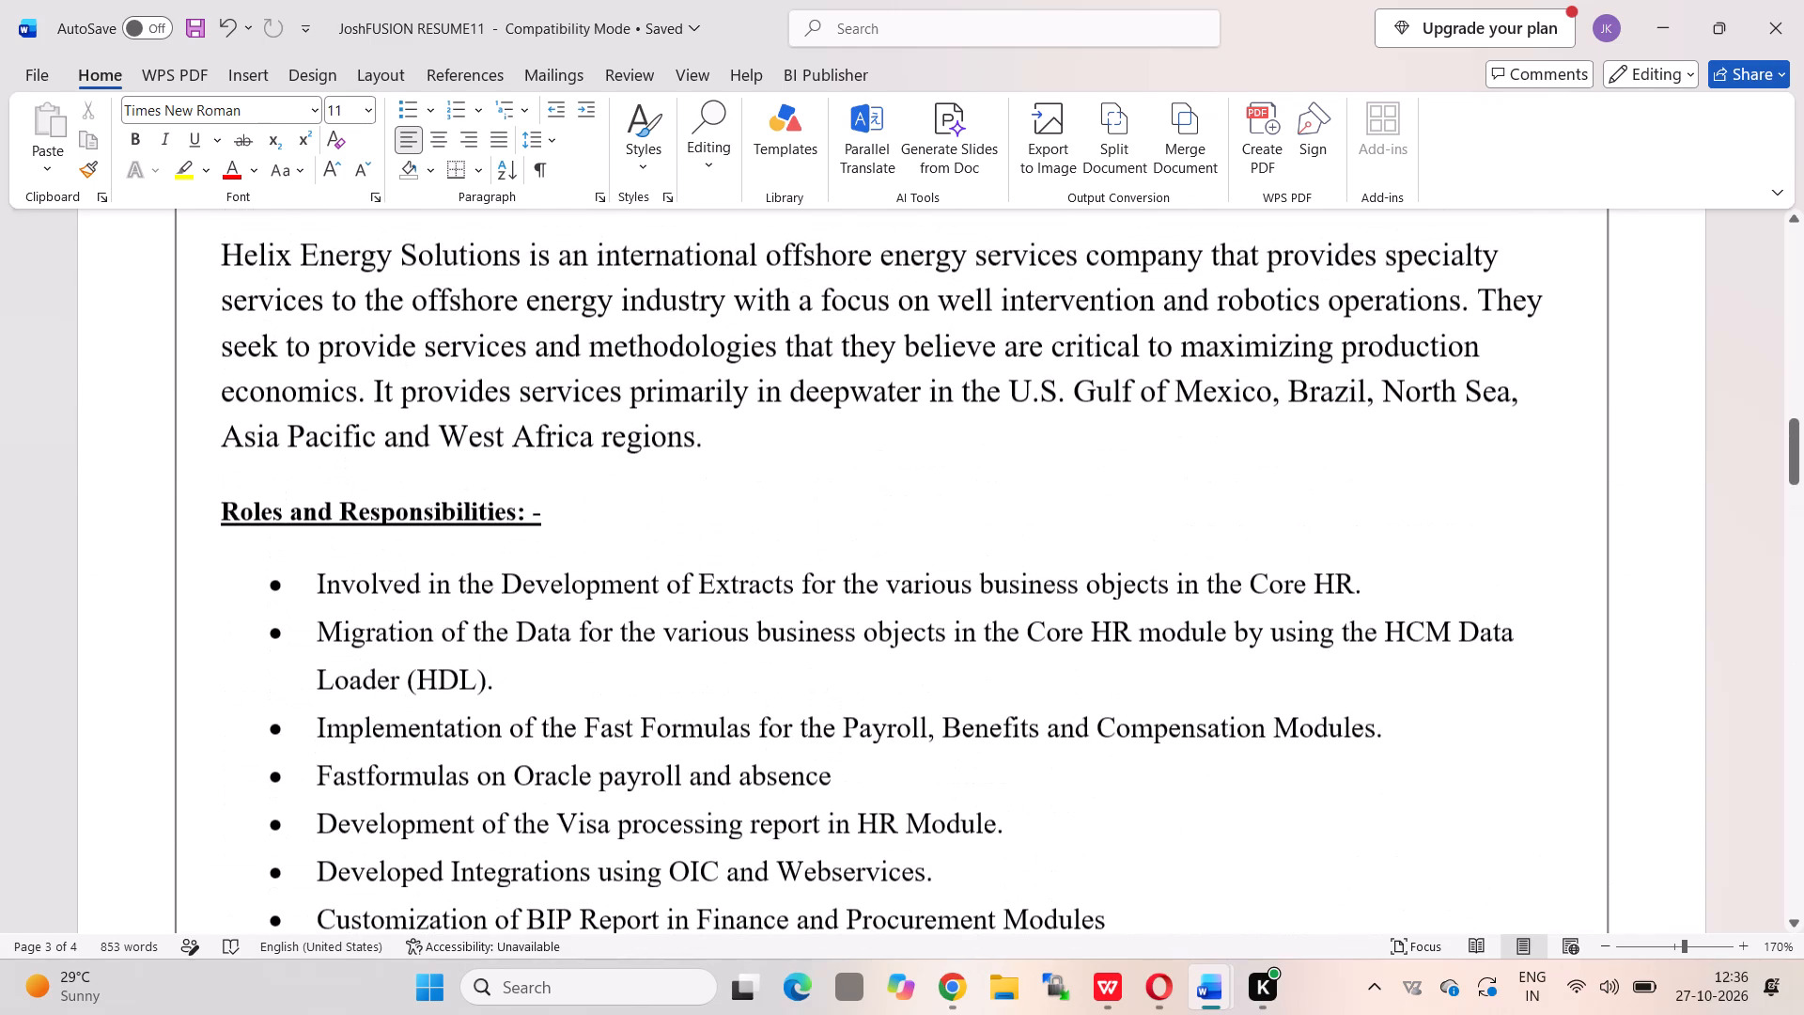
Compare the client, duration and environment entries of Projects # 3, # 2 and # 1, including the Project # 1 responsibilities.
scroll(667, 632, down, 3)
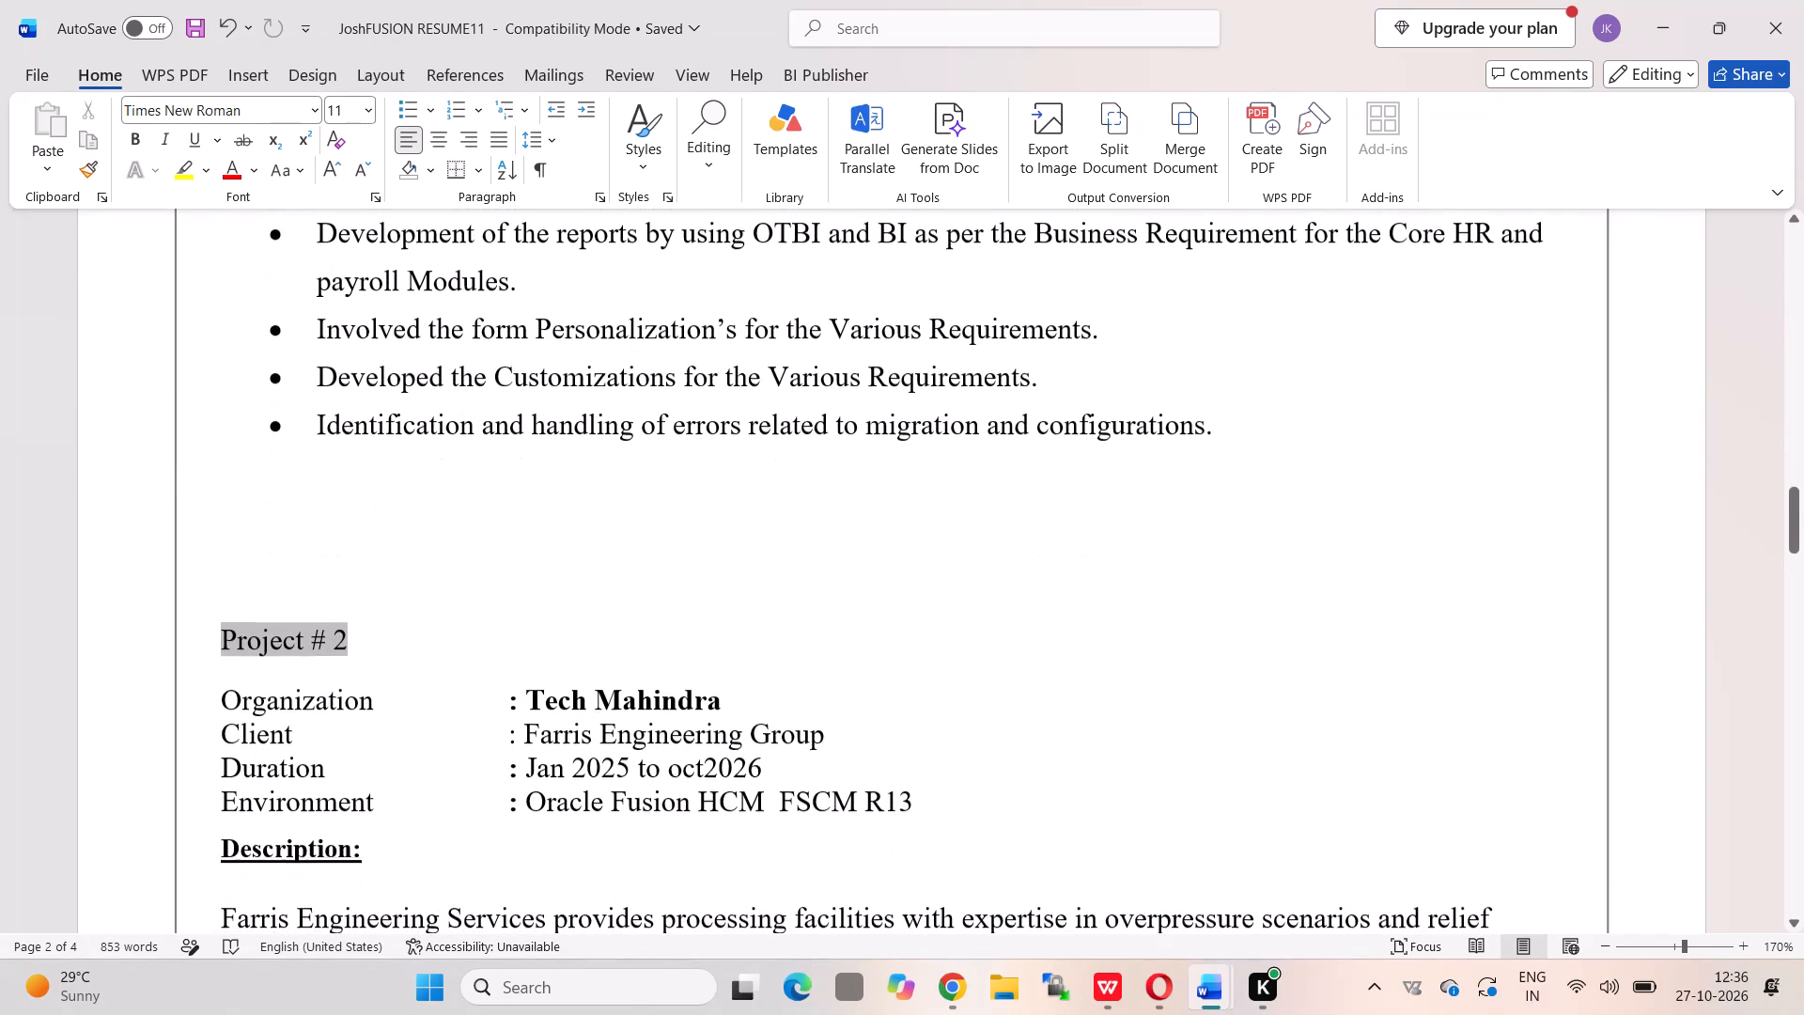
scroll(667, 632, down, 1)
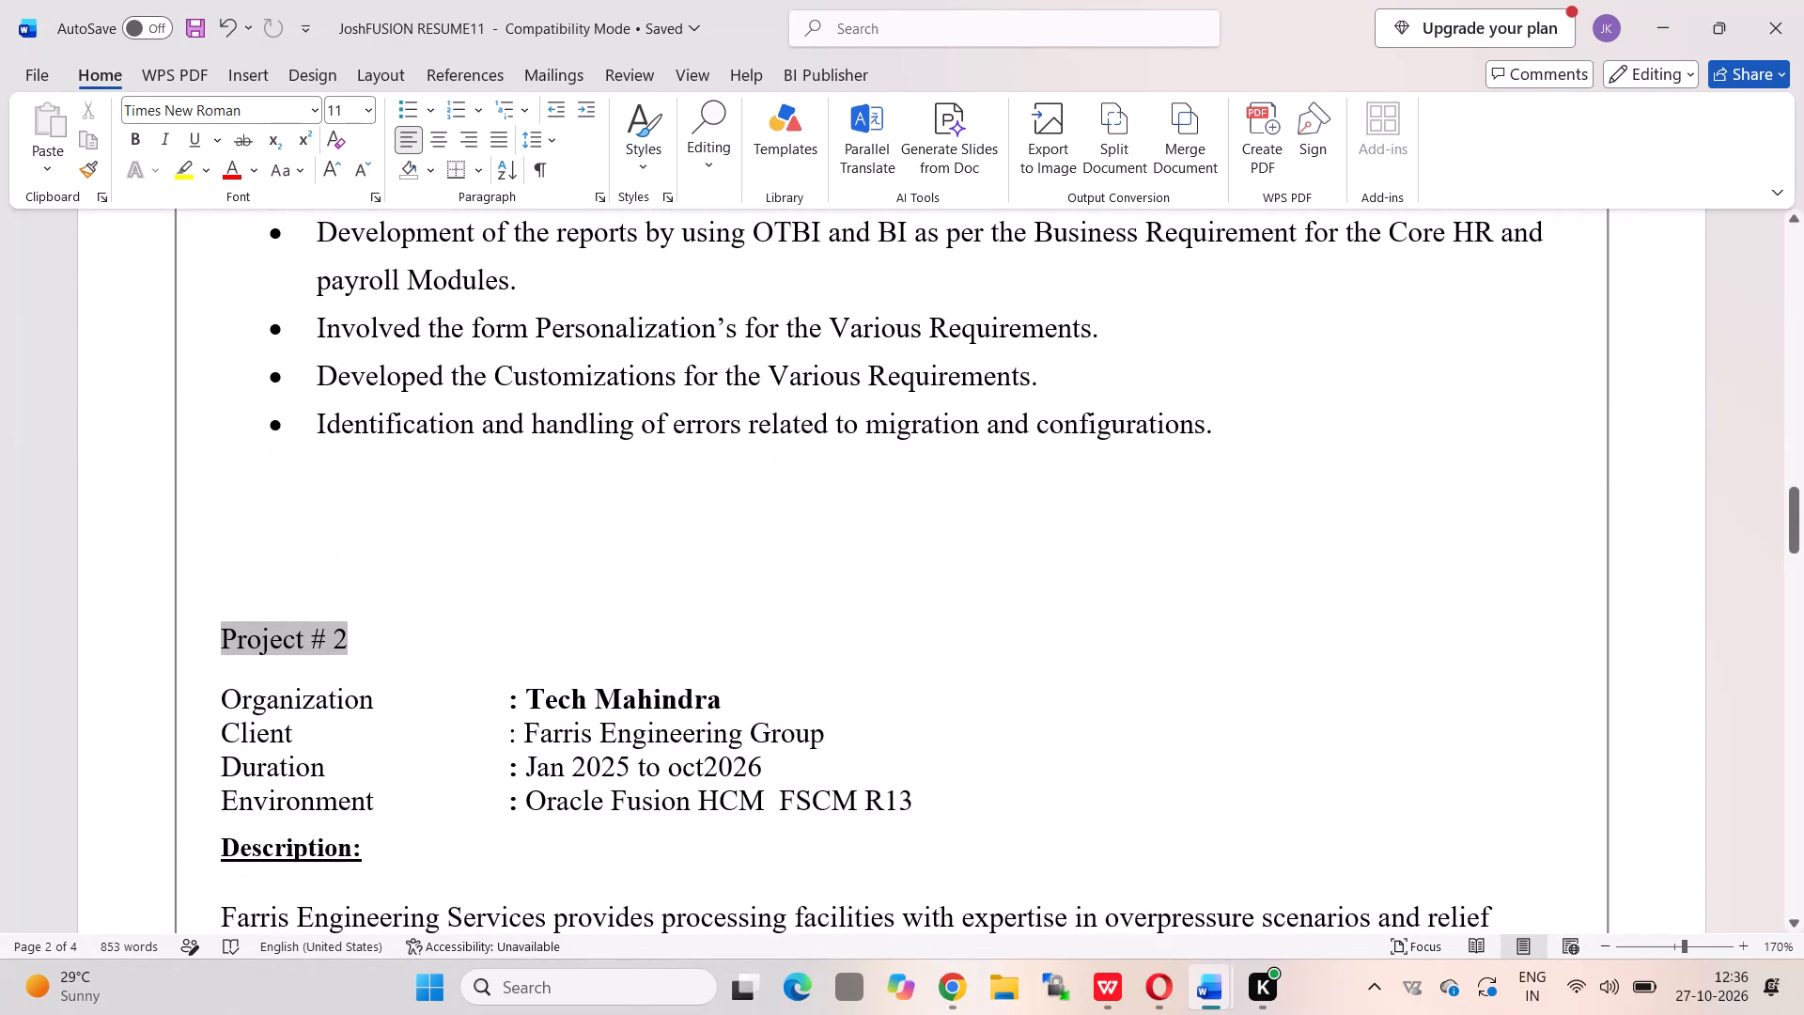
scroll(667, 632, up, 3)
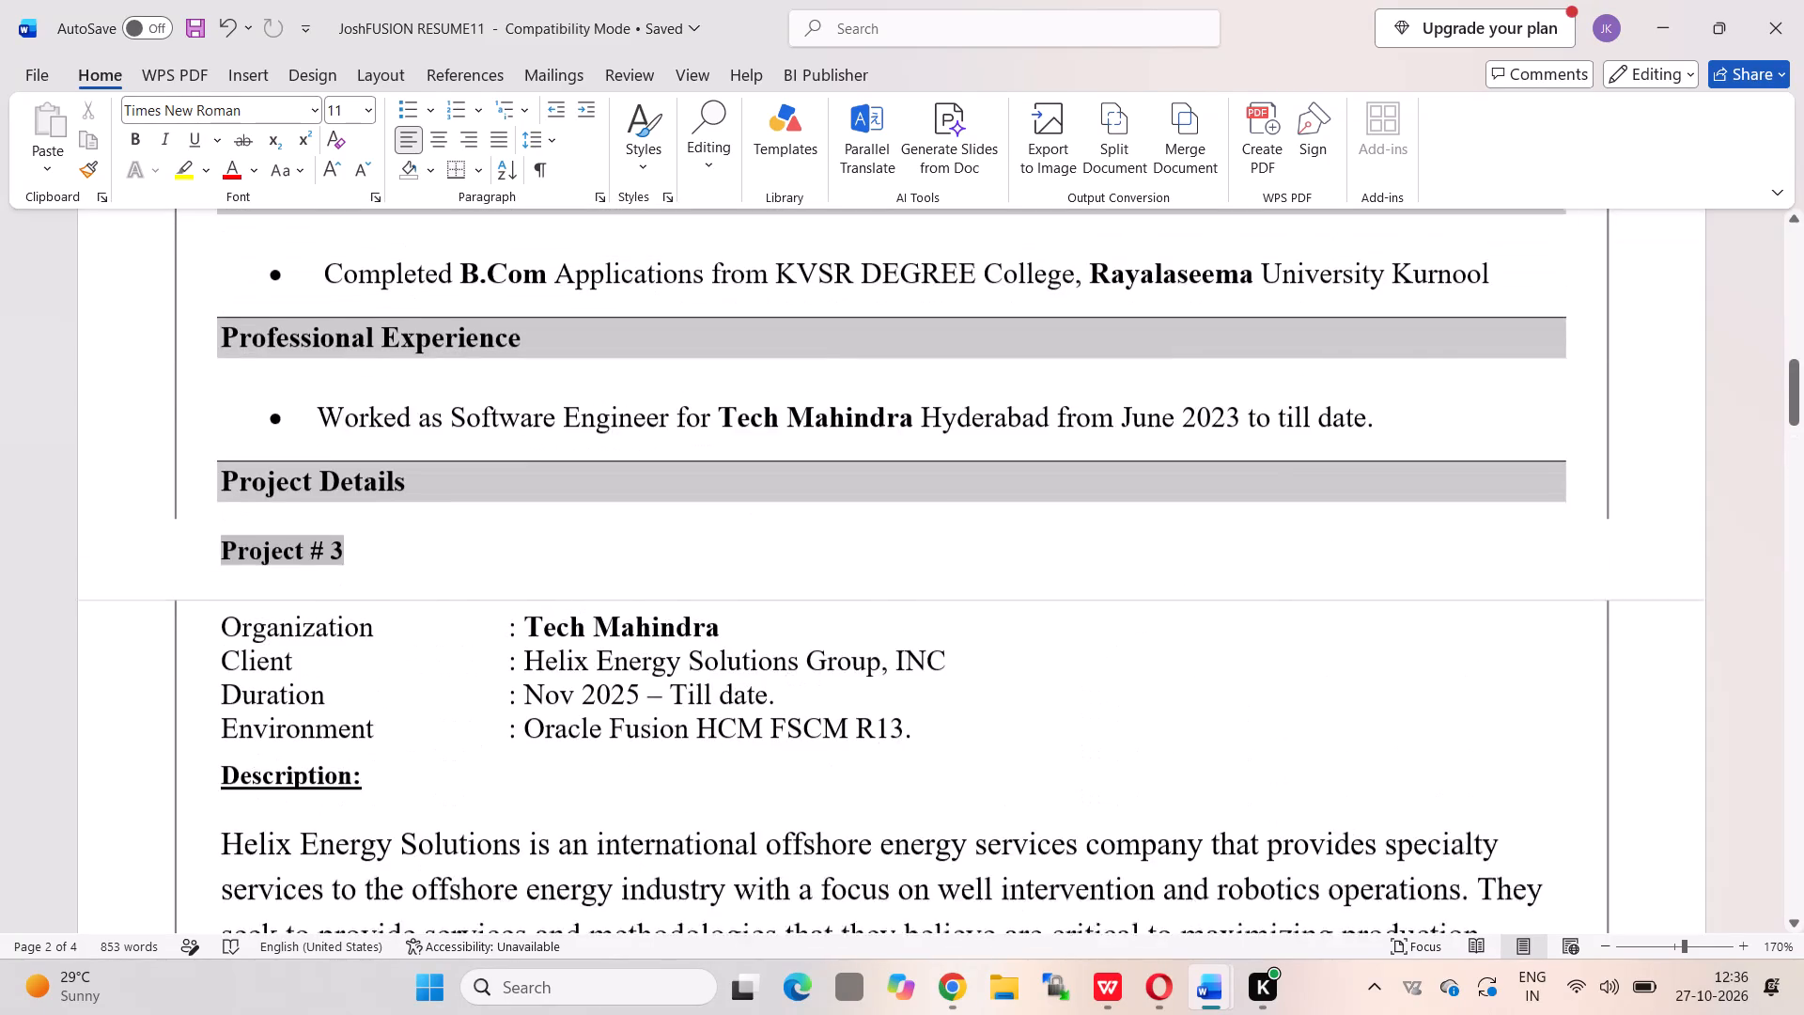
scroll(667, 632, up, 1)
scroll(667, 632, down, 8)
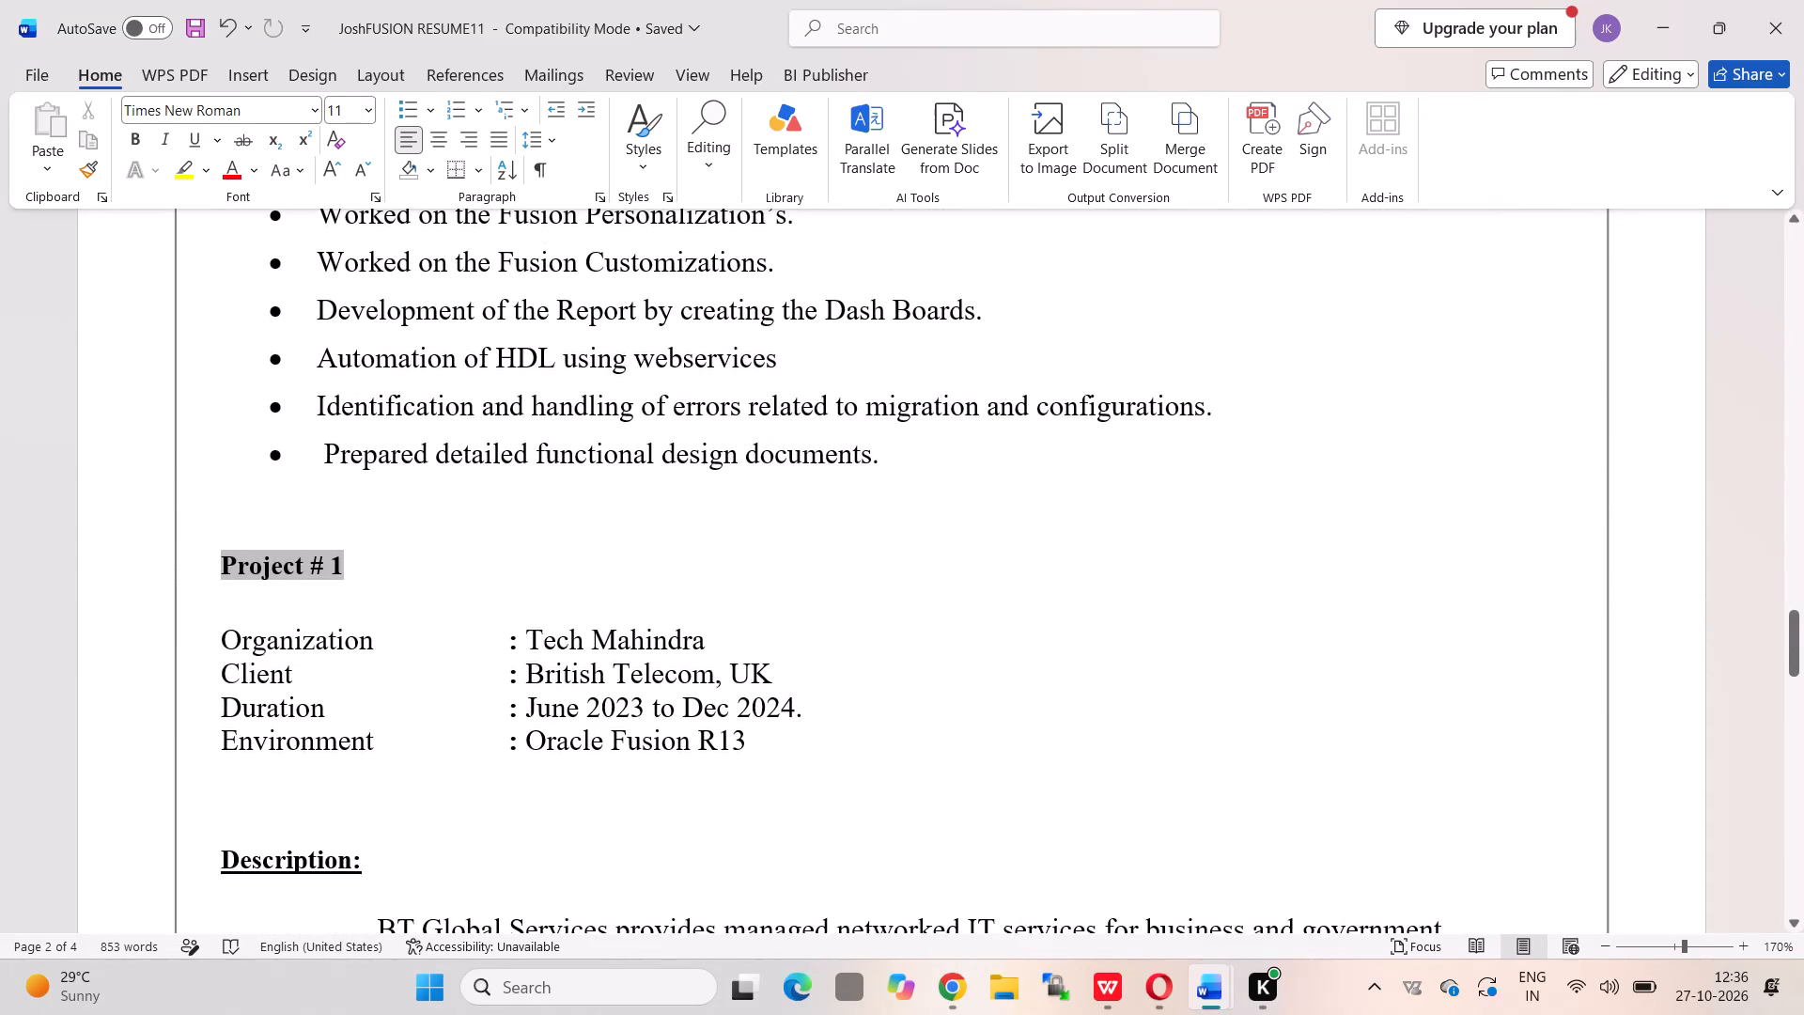
scroll(667, 632, down, 1)
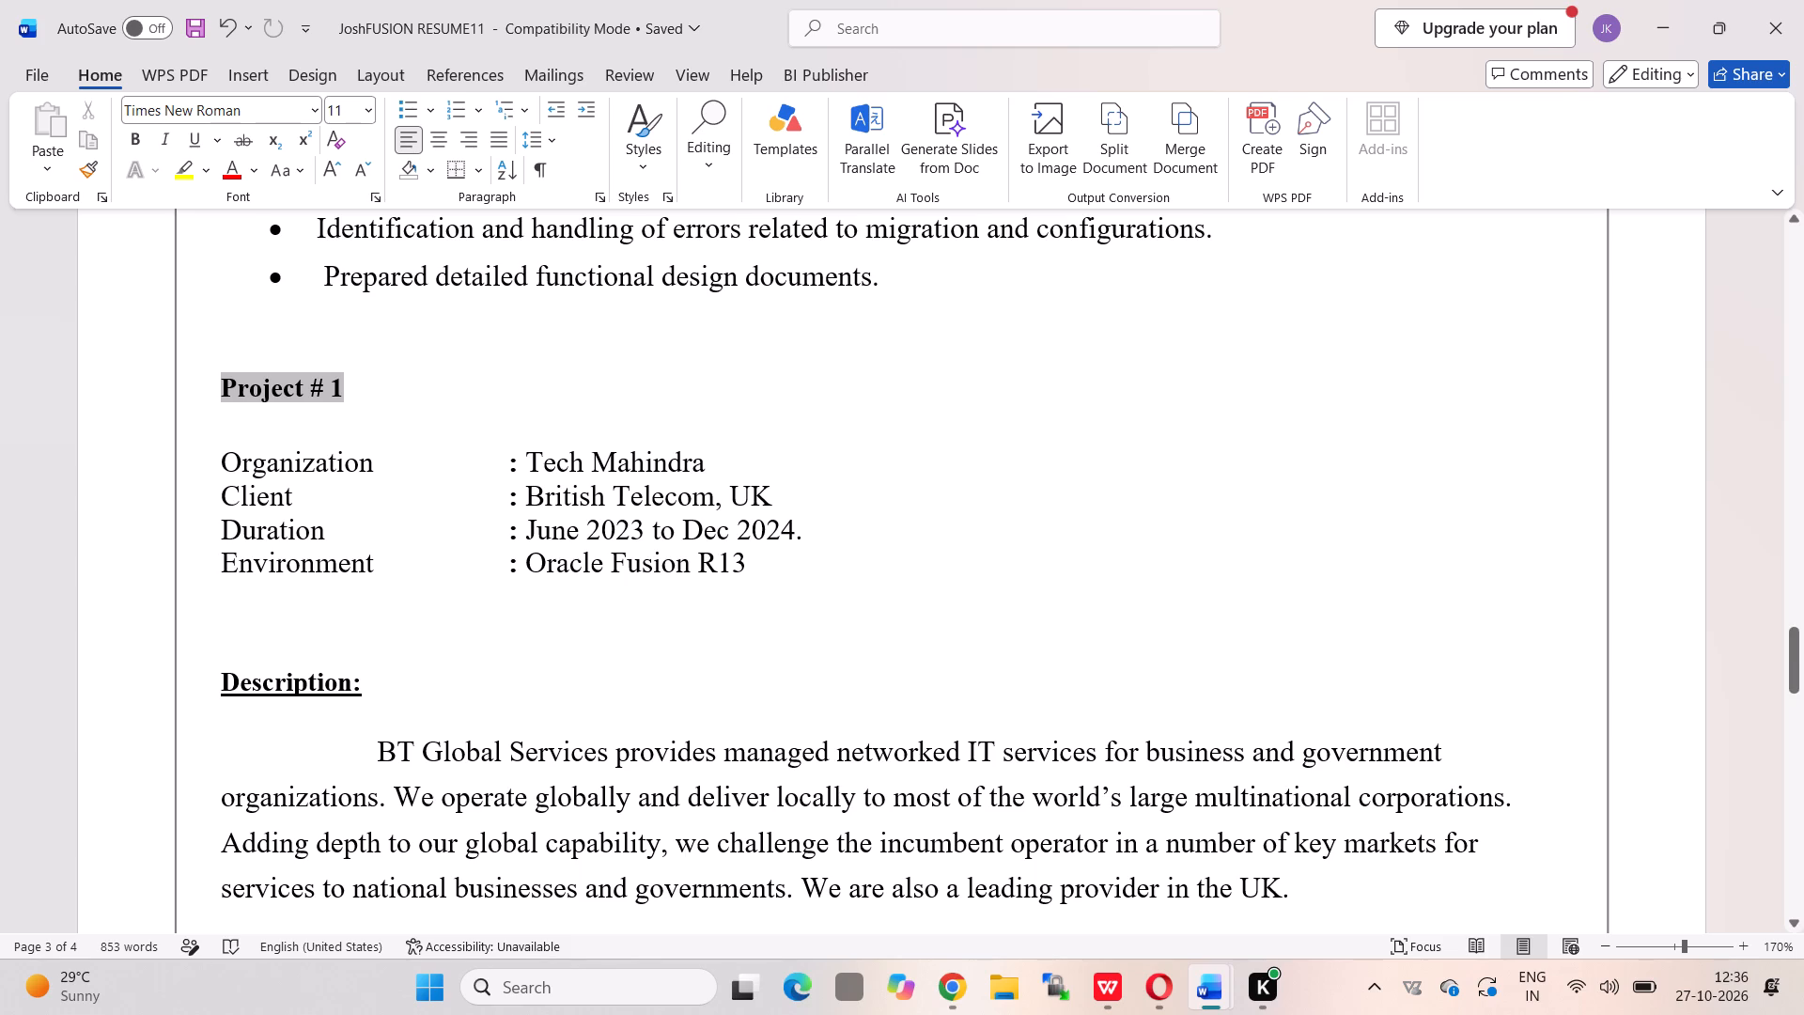
scroll(639, 583, down, 2)
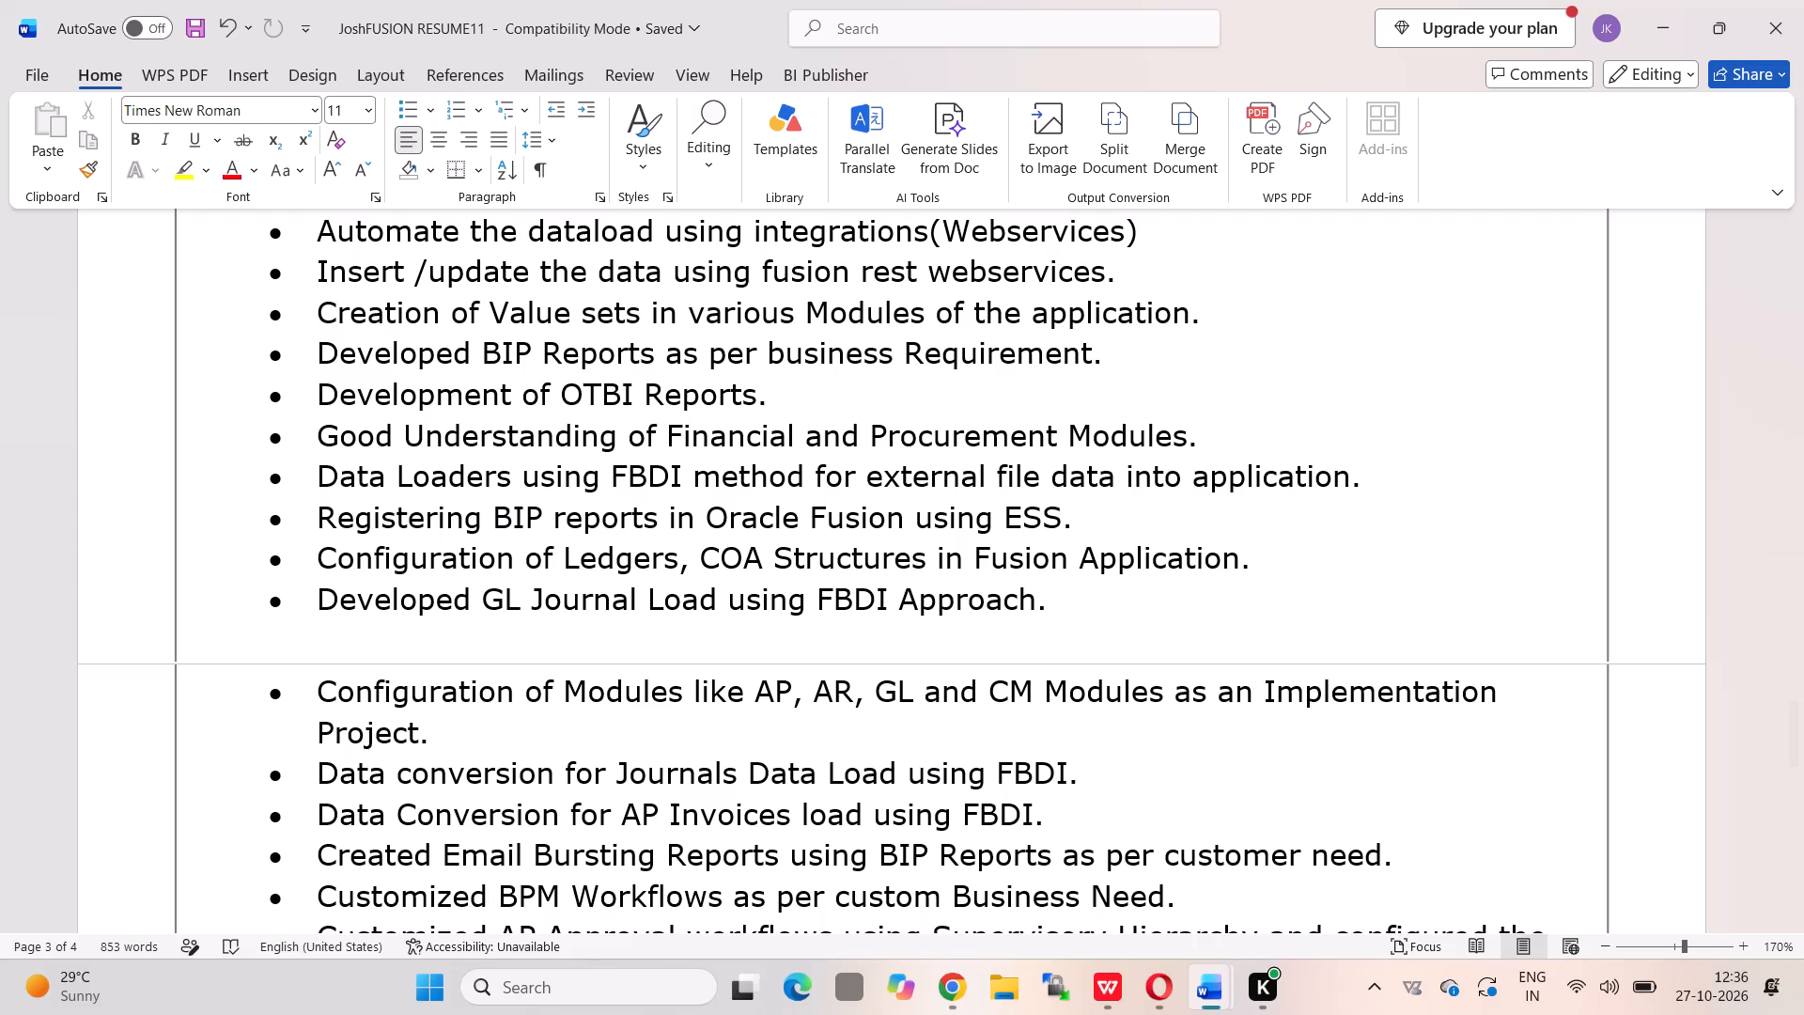
scroll(639, 583, up, 3)
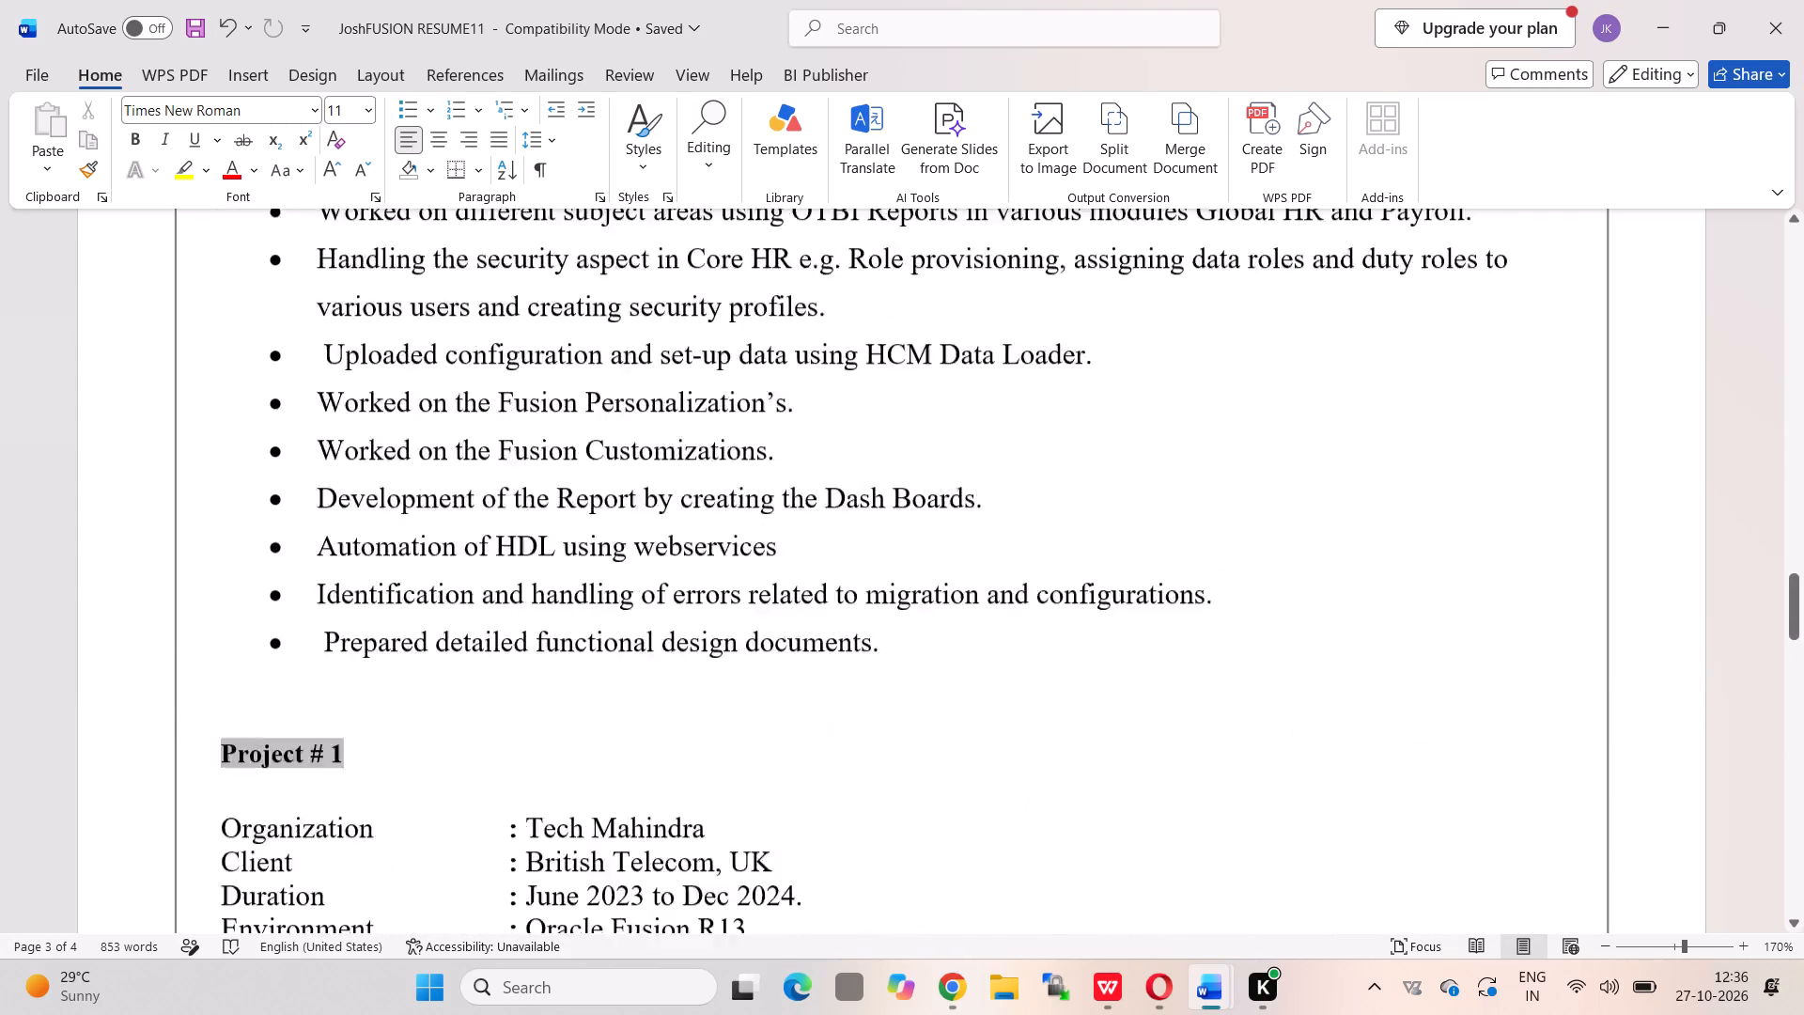
scroll(639, 583, up, 1)
scroll(639, 583, down, 1)
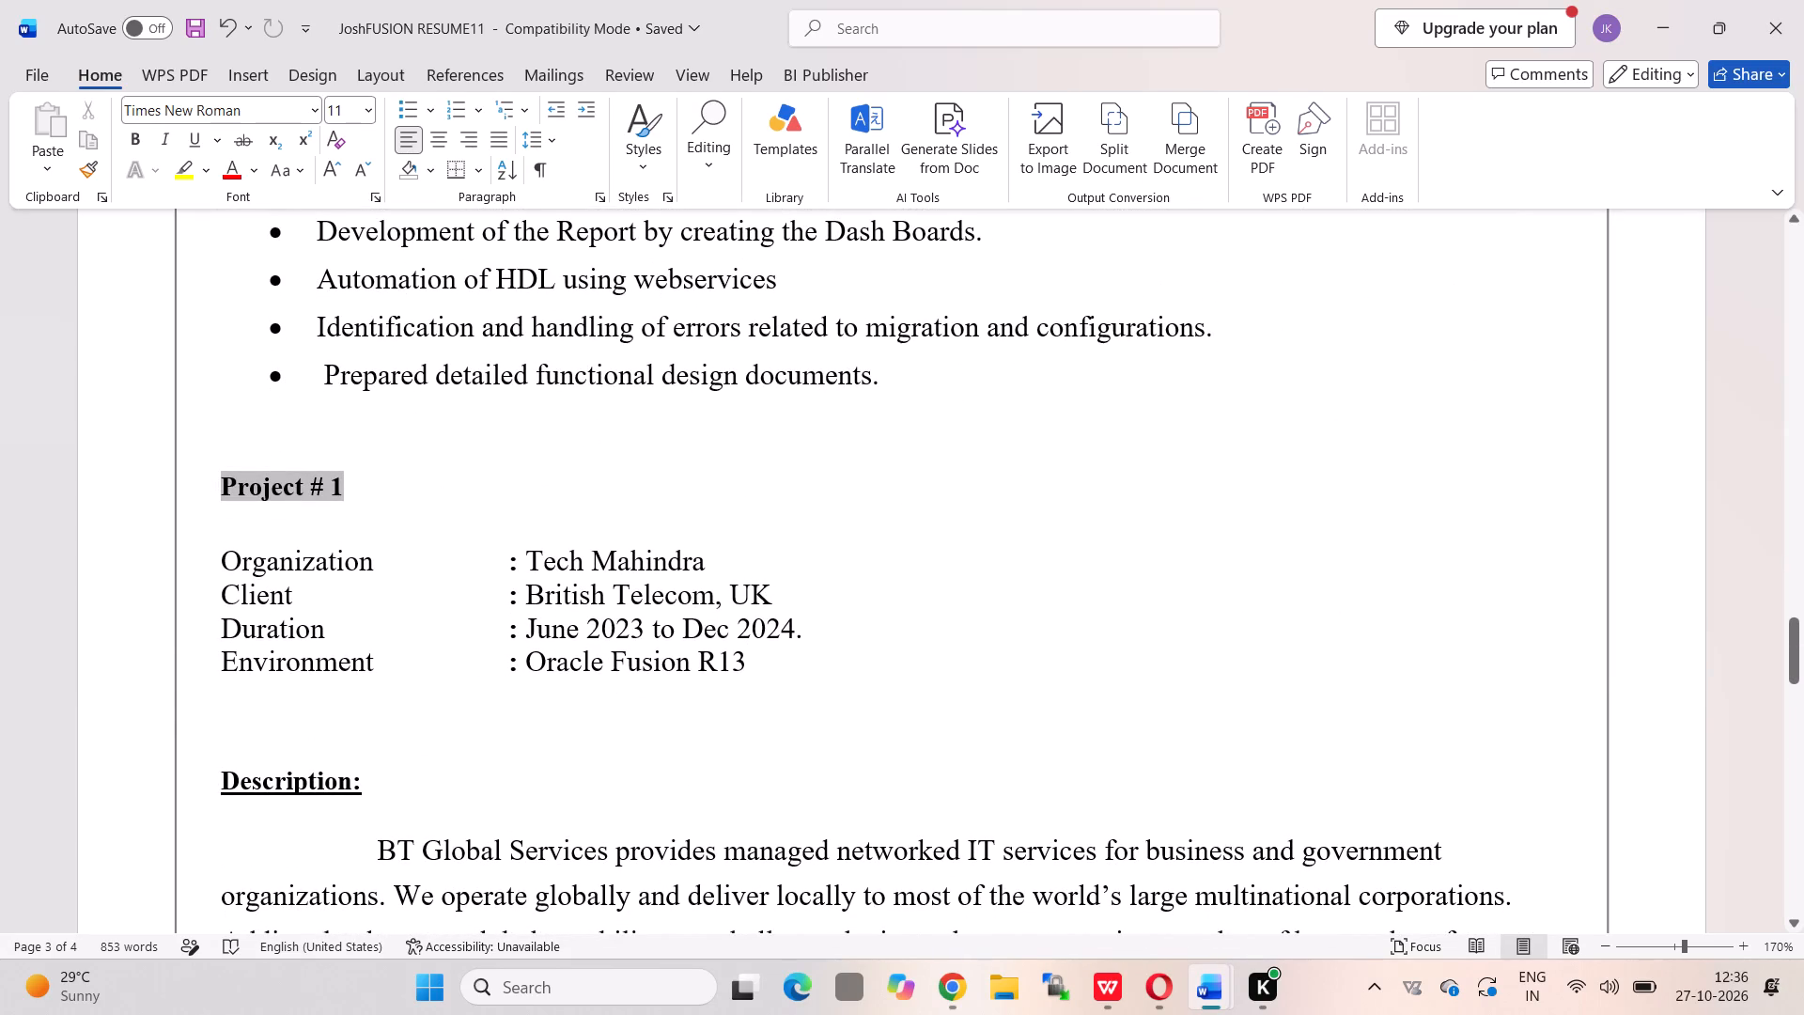
Change the experience in the first Professional Summary bullet to 3.5 years.
scroll(602, 631, up, 20)
scroll(602, 631, up, 20)
scroll(602, 631, up, 1)
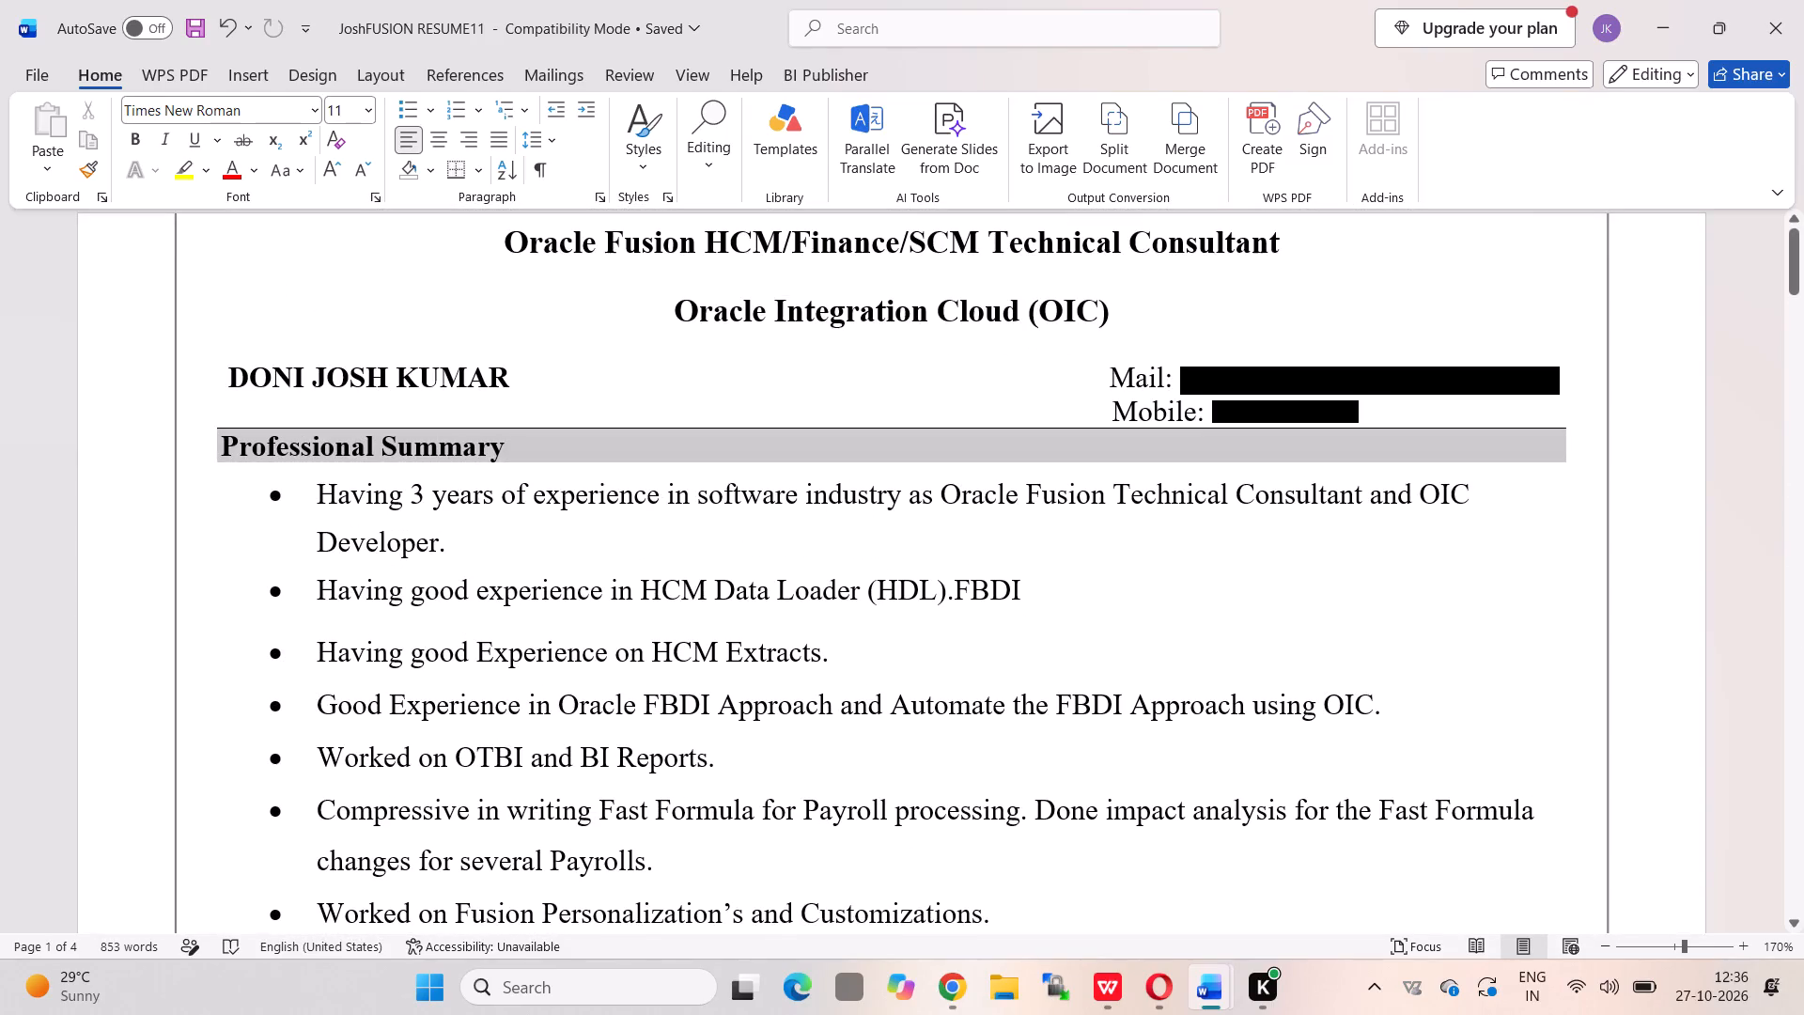
click(422, 492)
text(.5)
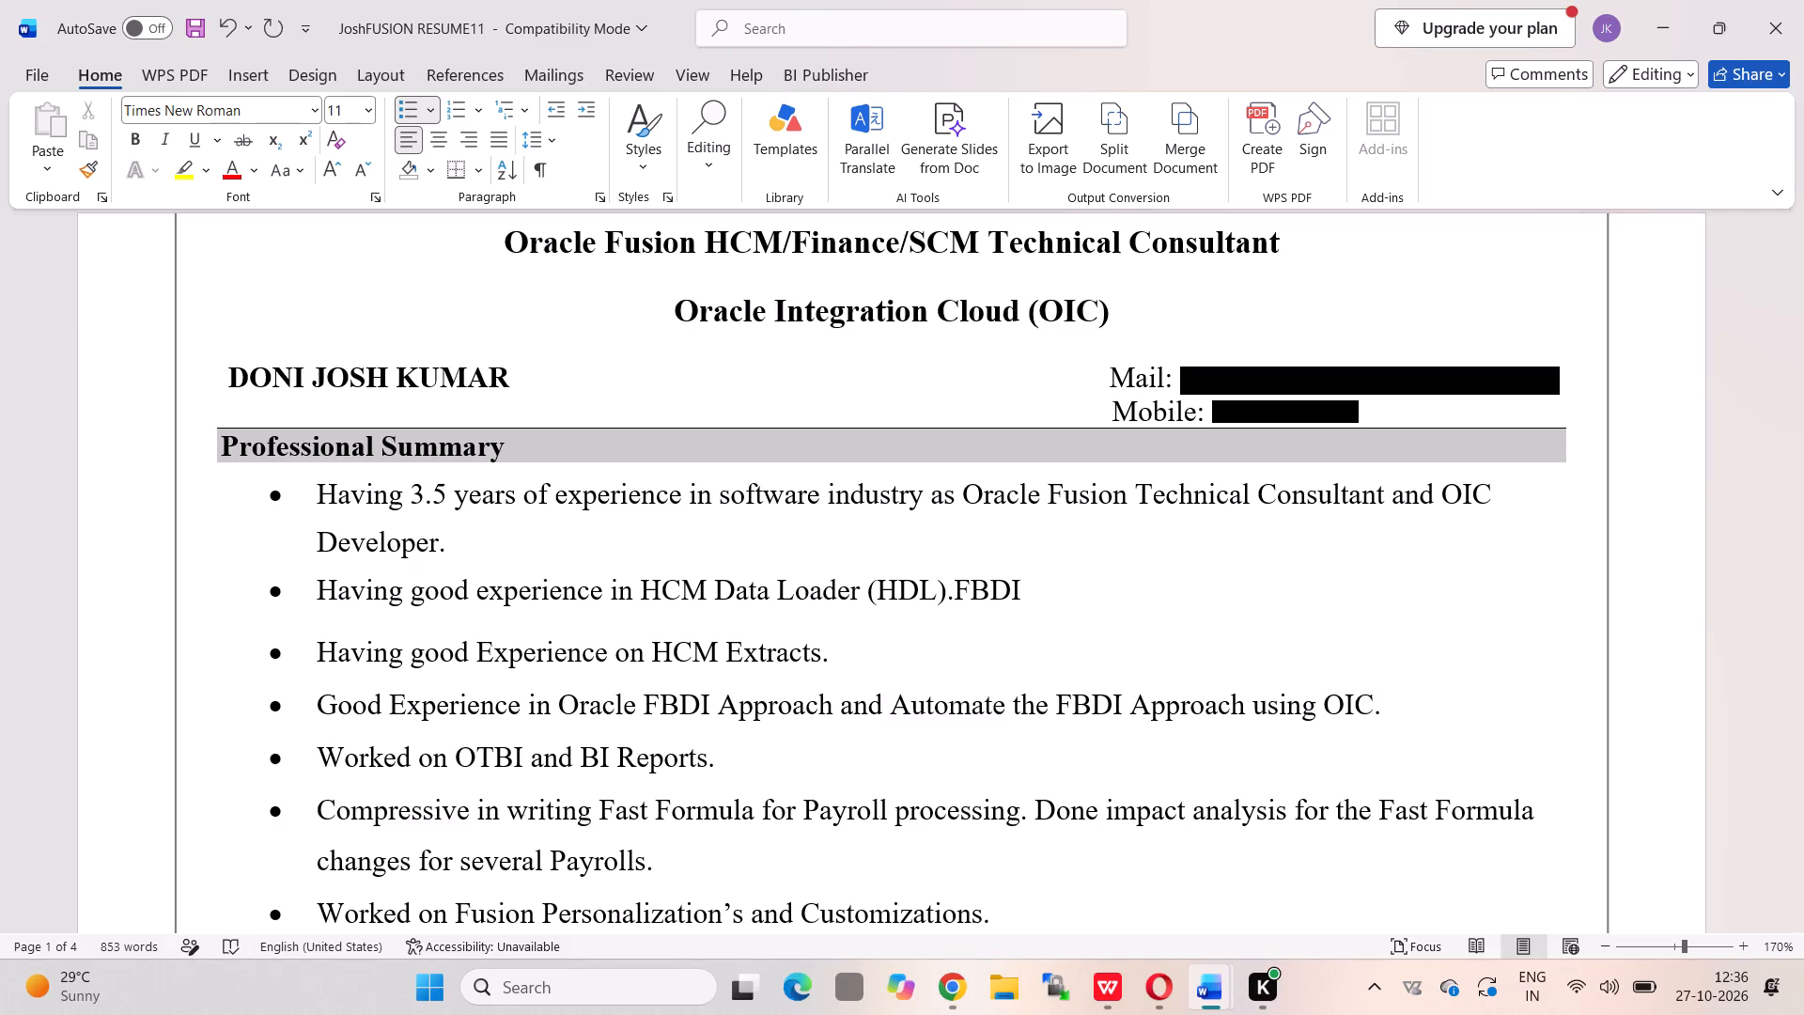
Save the resume with the updated years of experience.
scroll(462, 499, down, 1)
scroll(462, 499, up, 1)
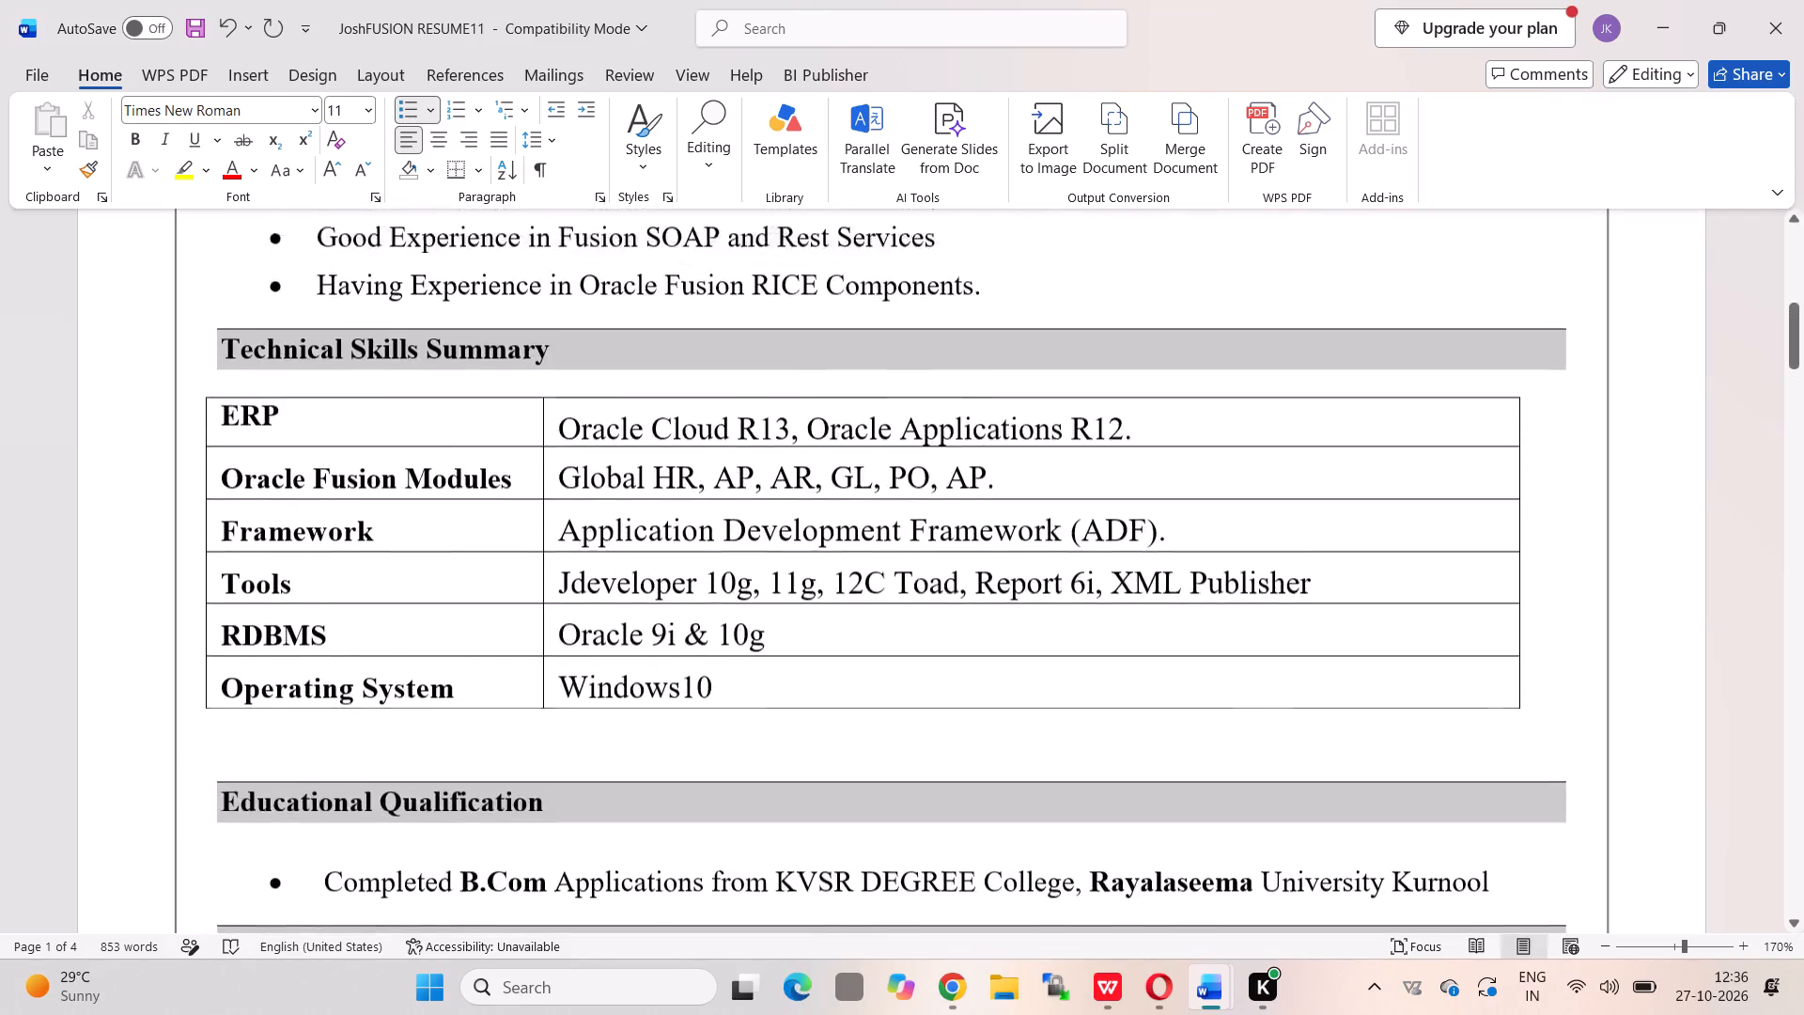
scroll(462, 499, up, 1)
key(ctrl+s)
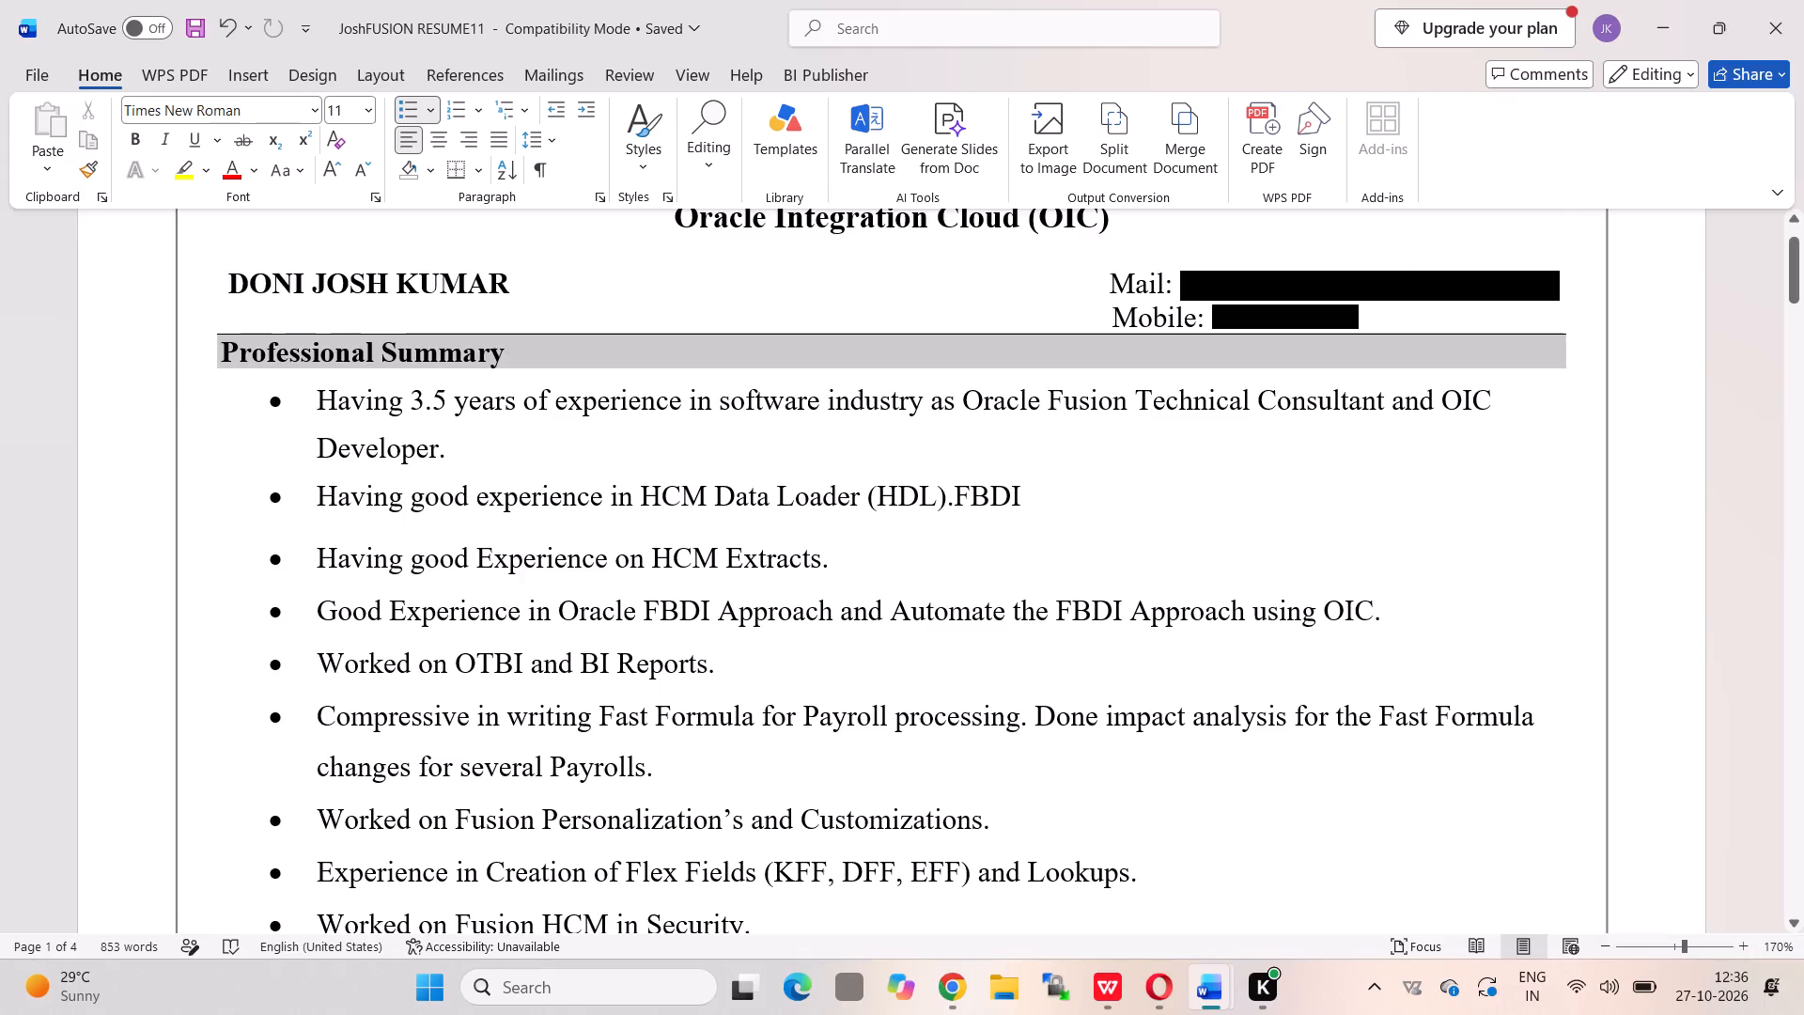
Review the education, experience and project sections down to the Project # 1 details and description, returning to the Professional Summary.
scroll(462, 499, down, 4)
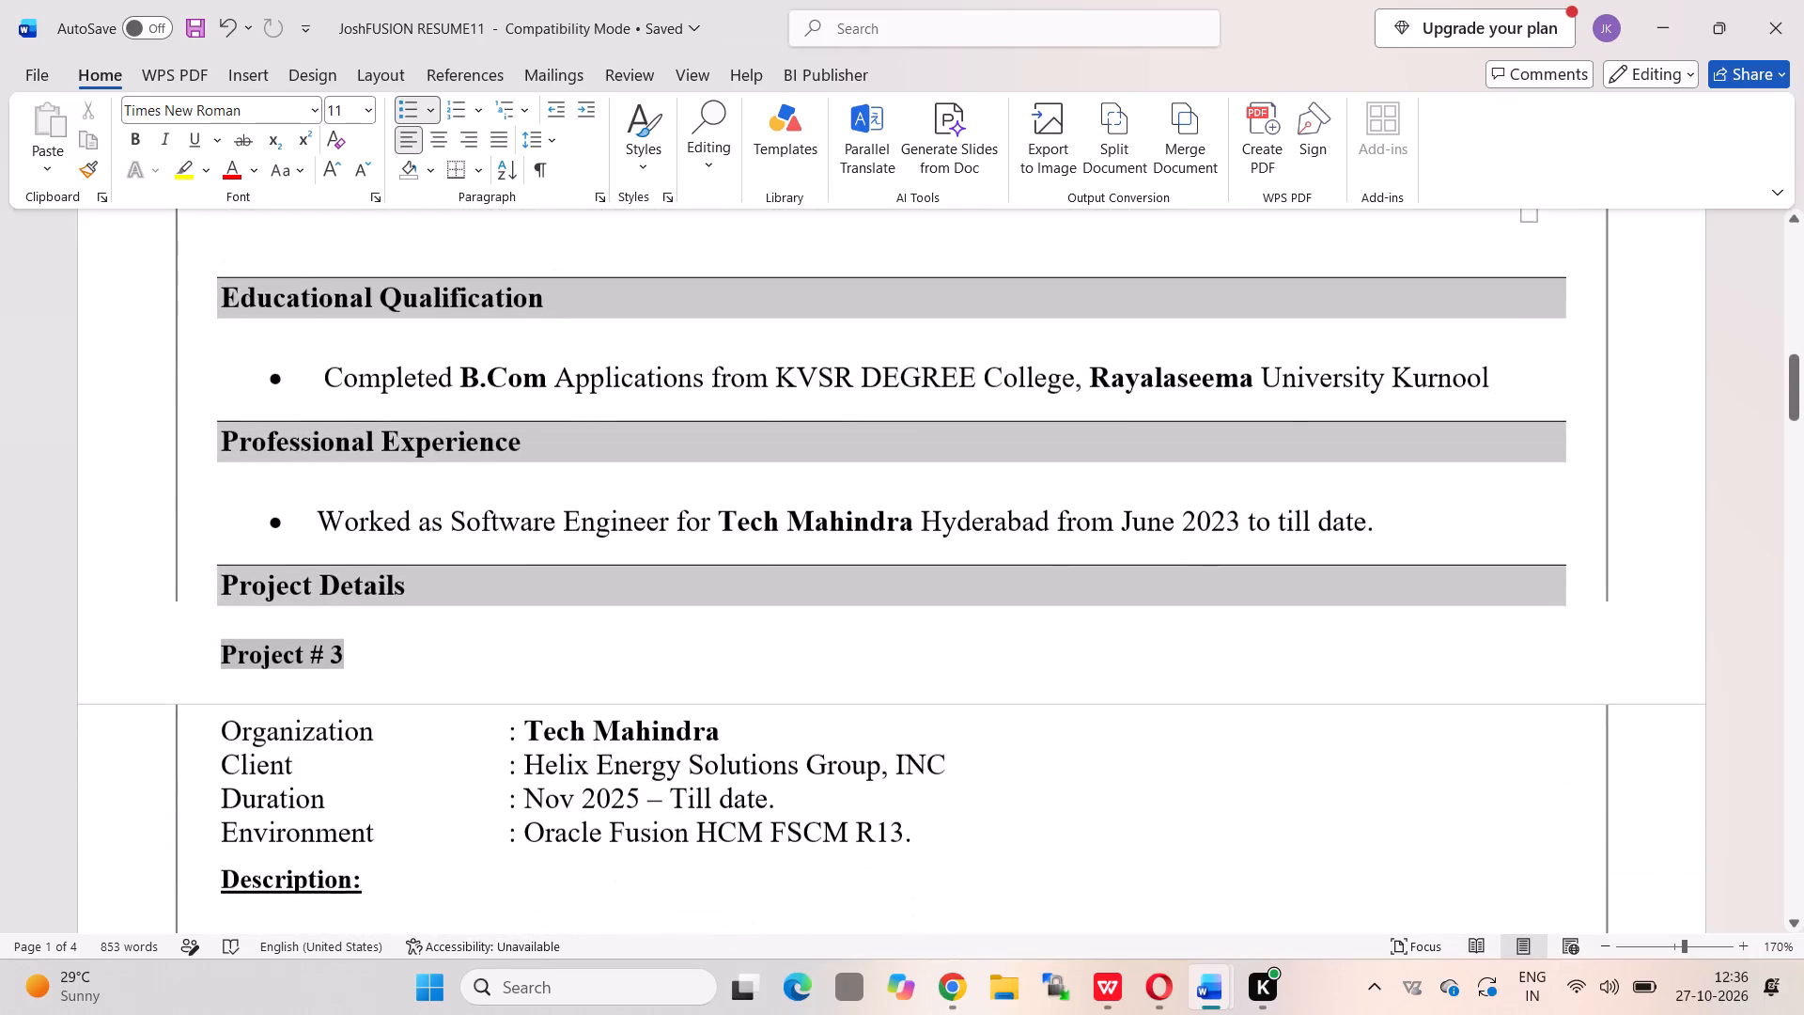
scroll(462, 499, down, 1)
scroll(579, 741, down, 20)
scroll(579, 741, down, 6)
scroll(579, 741, up, 4)
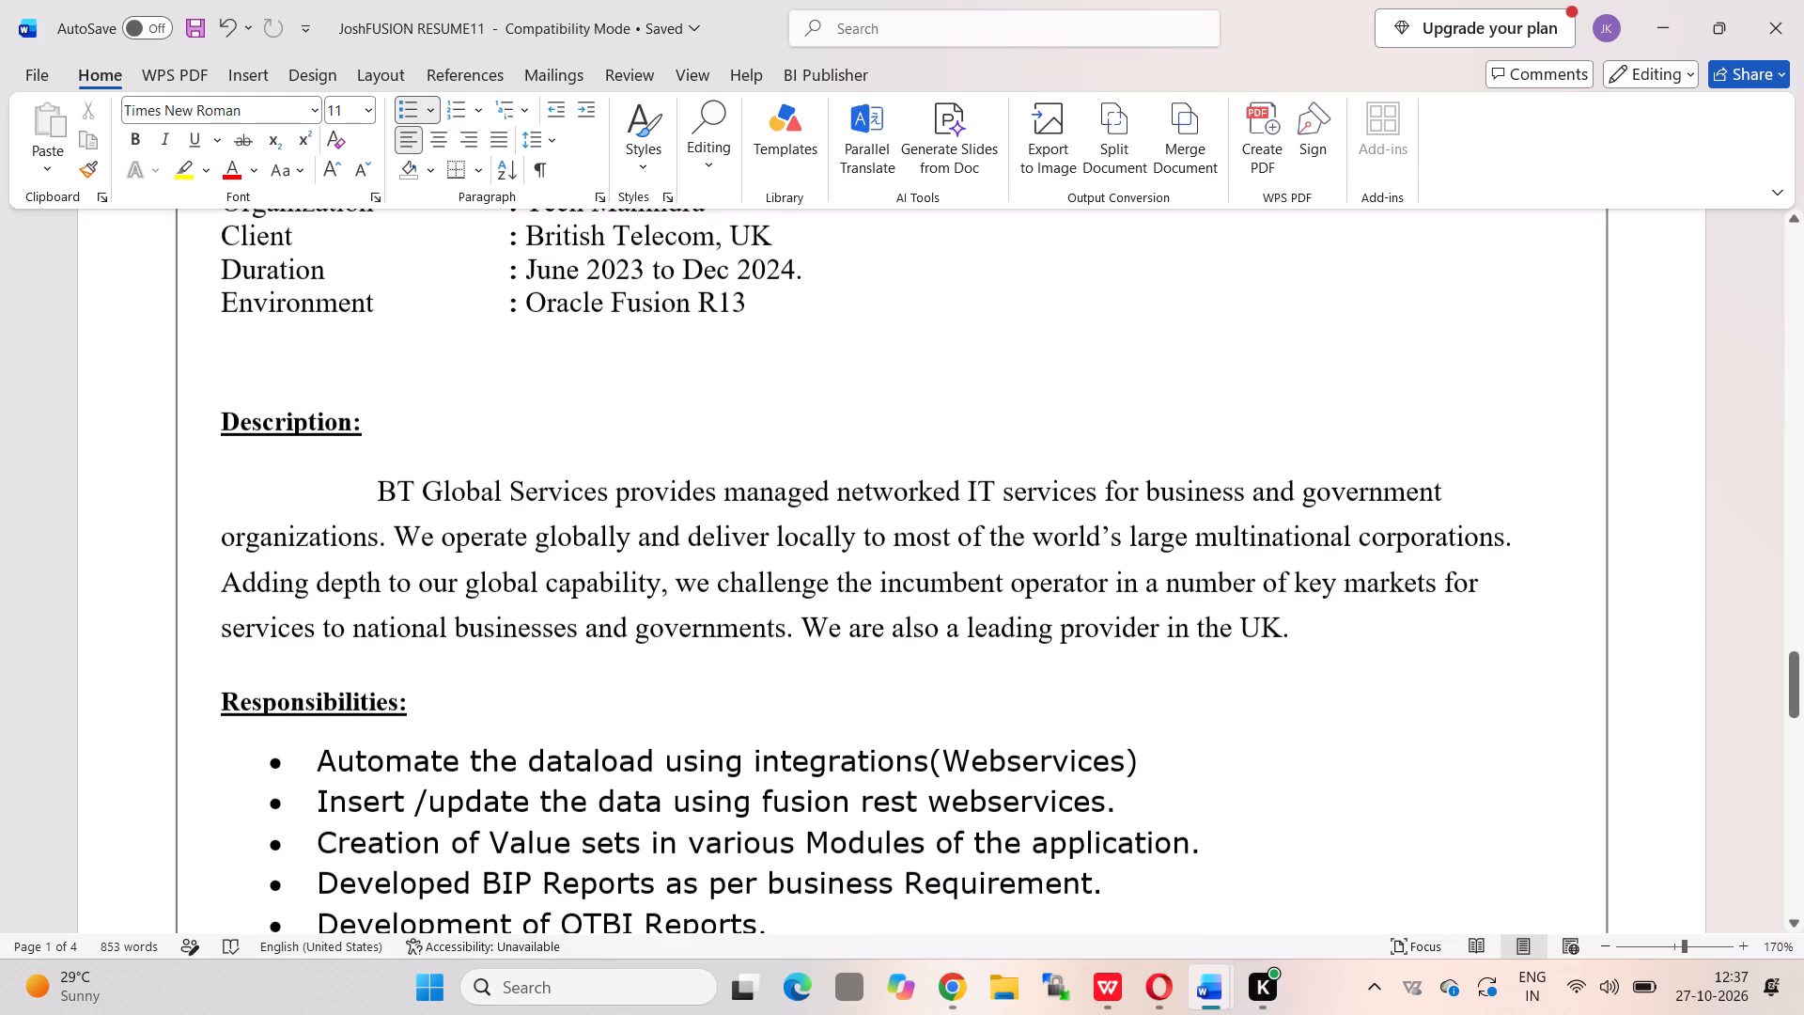
scroll(579, 741, up, 1)
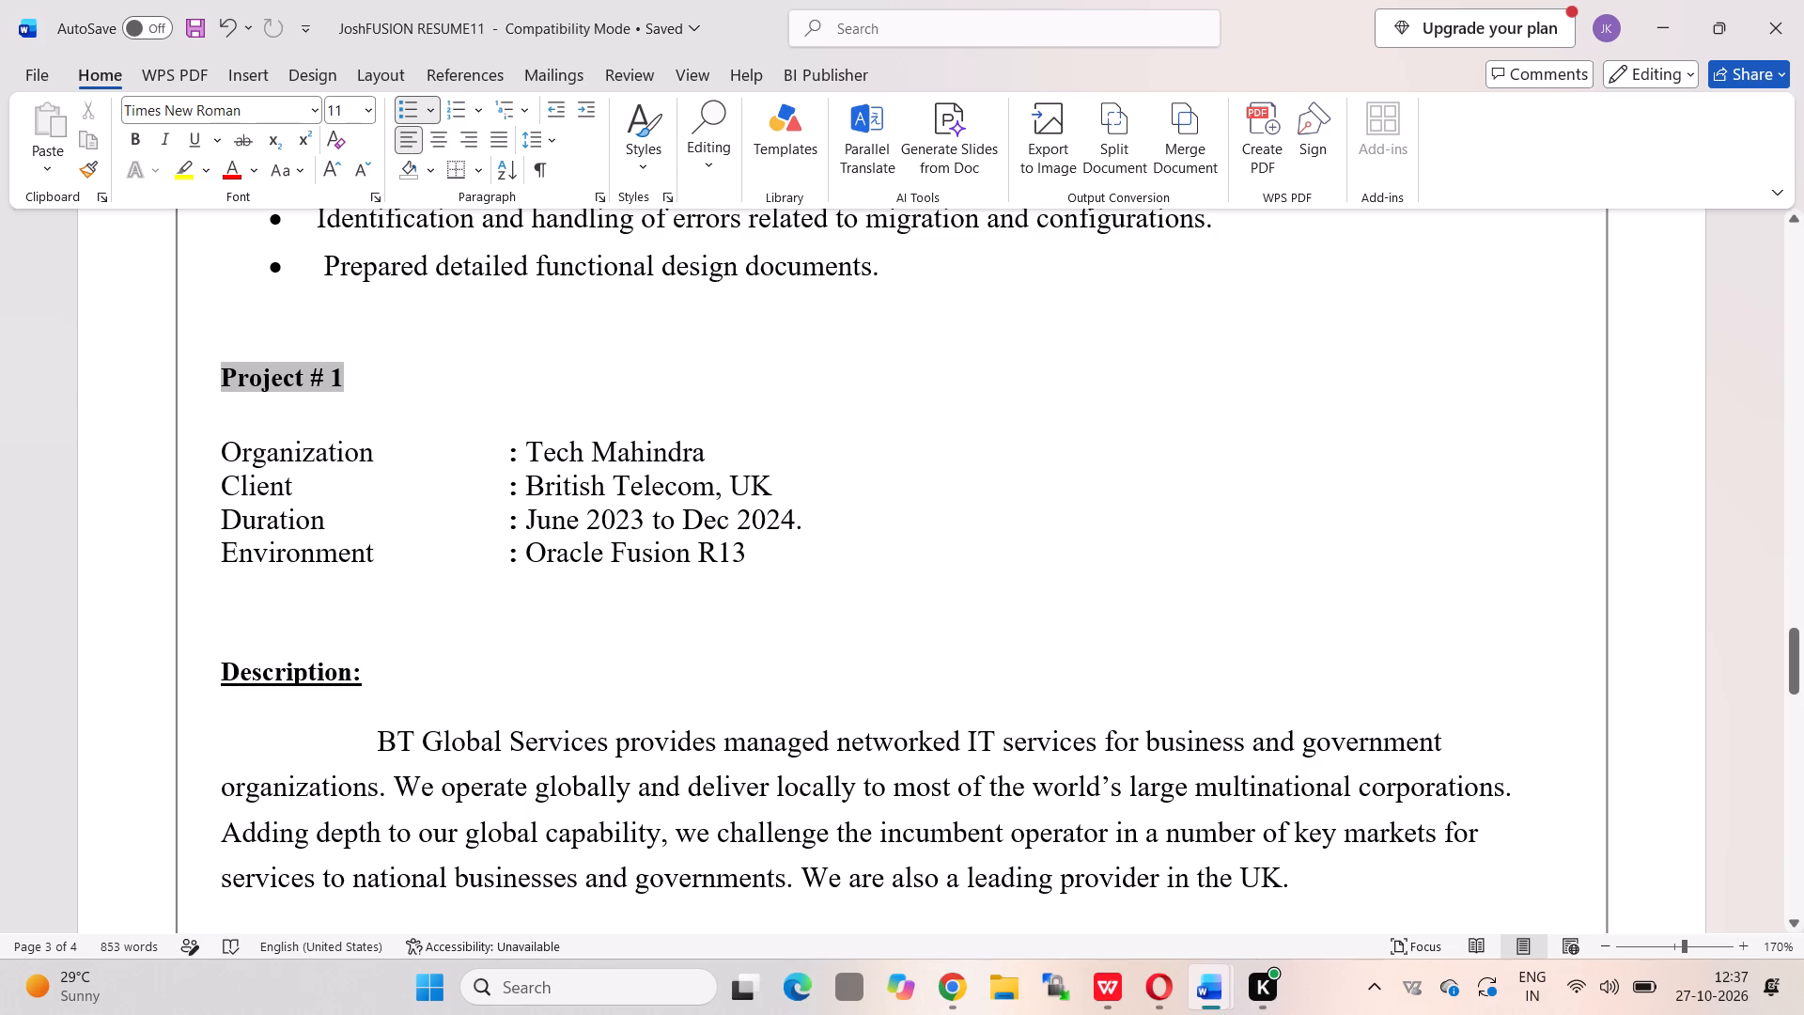
ctrl+scroll(667, 540, down, 2)
scroll(667, 540, up, 1)
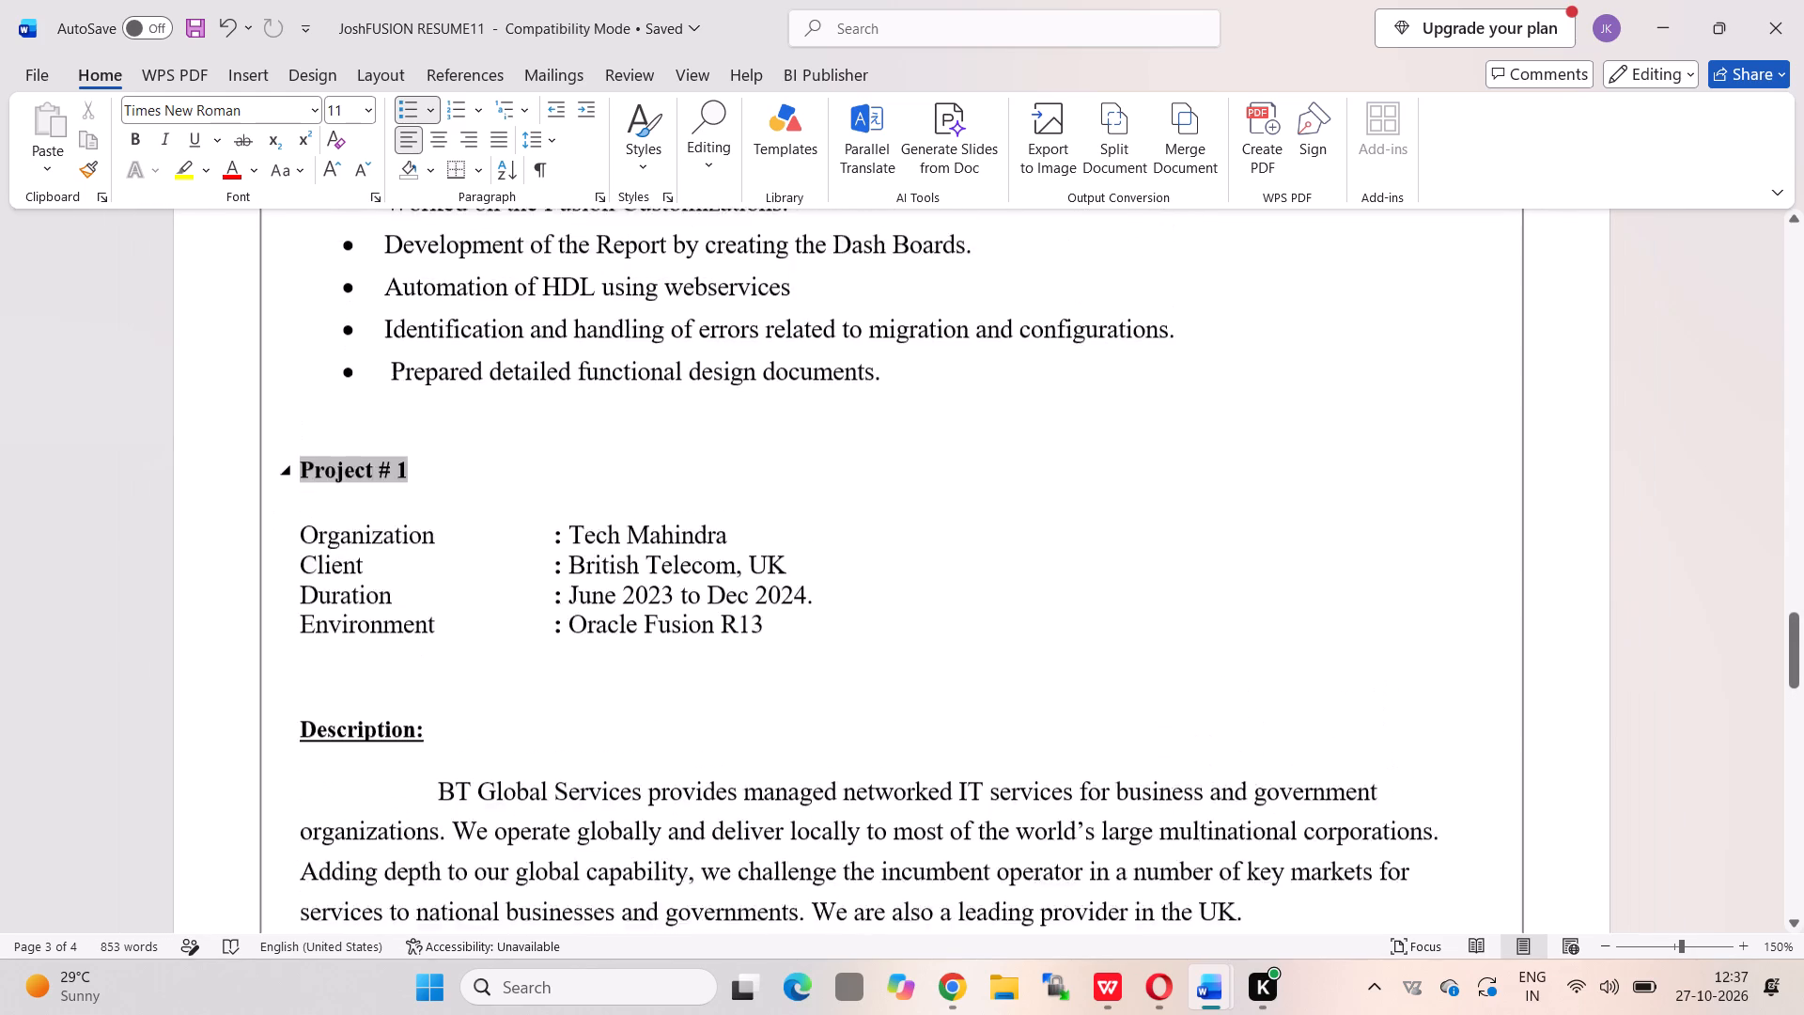
scroll(667, 540, up, 1)
ctrl+scroll(667, 540, up, 3)
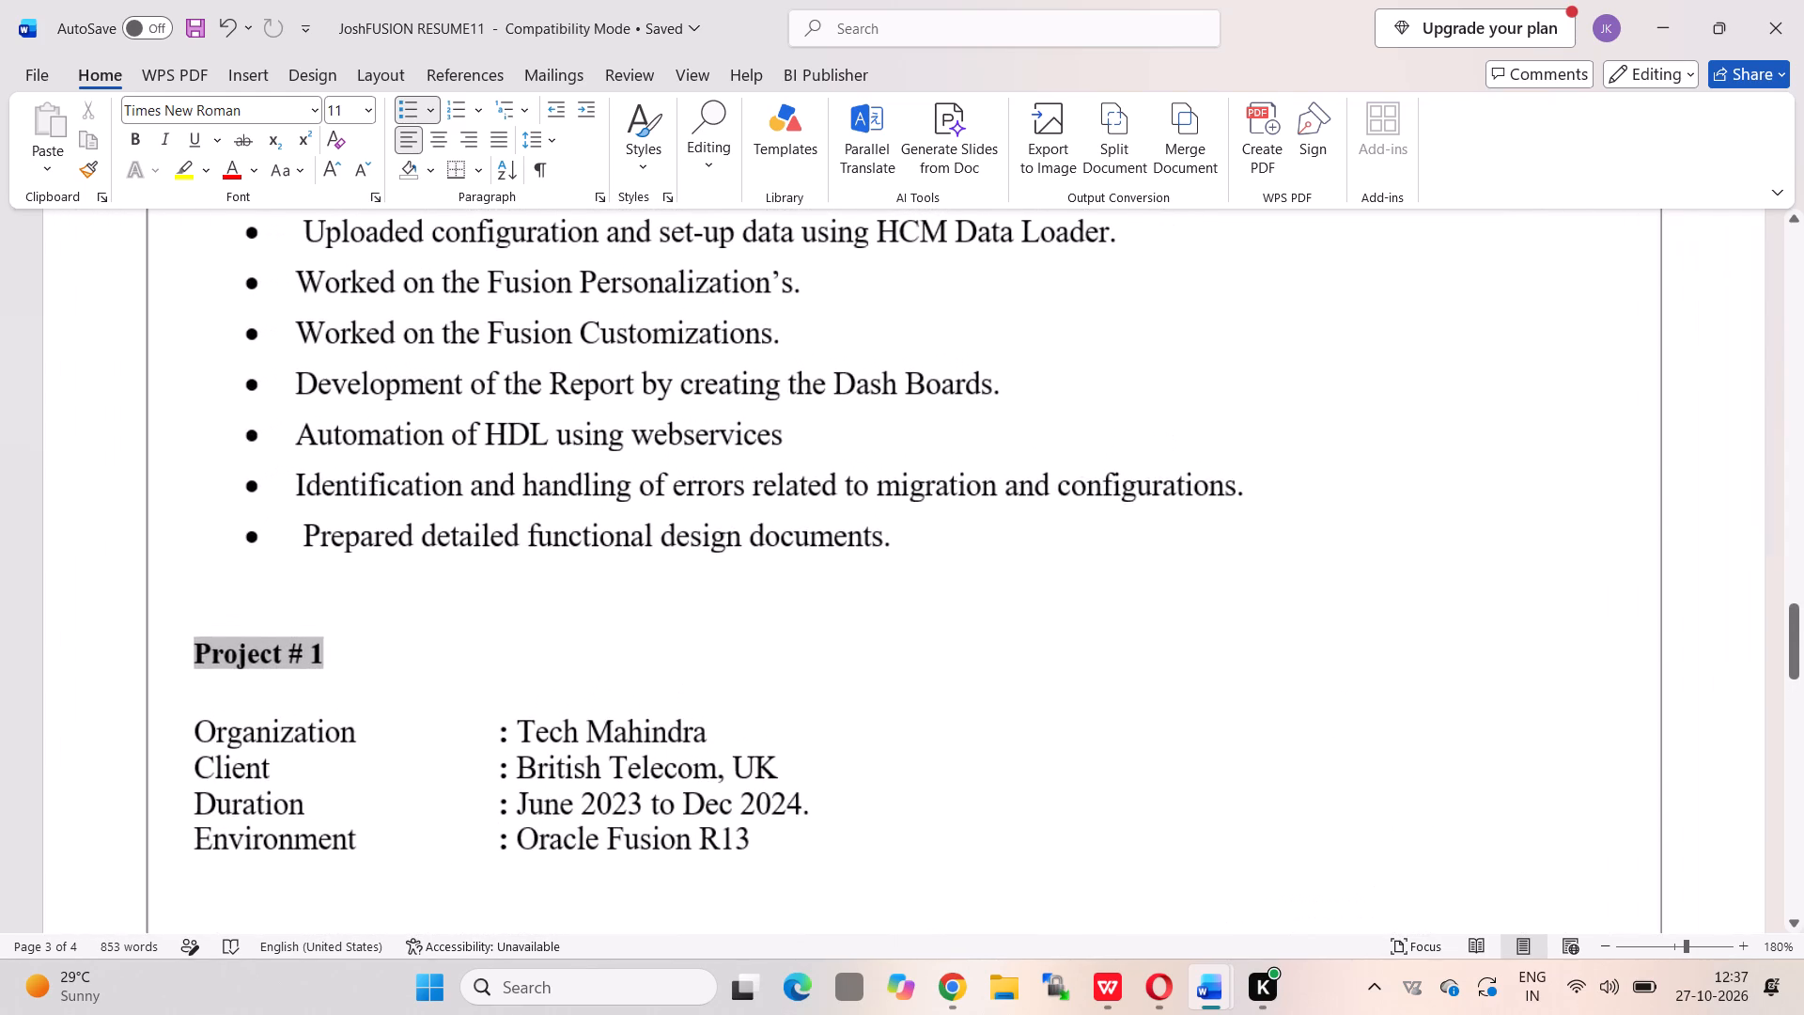
ctrl+scroll(667, 540, down, 2)
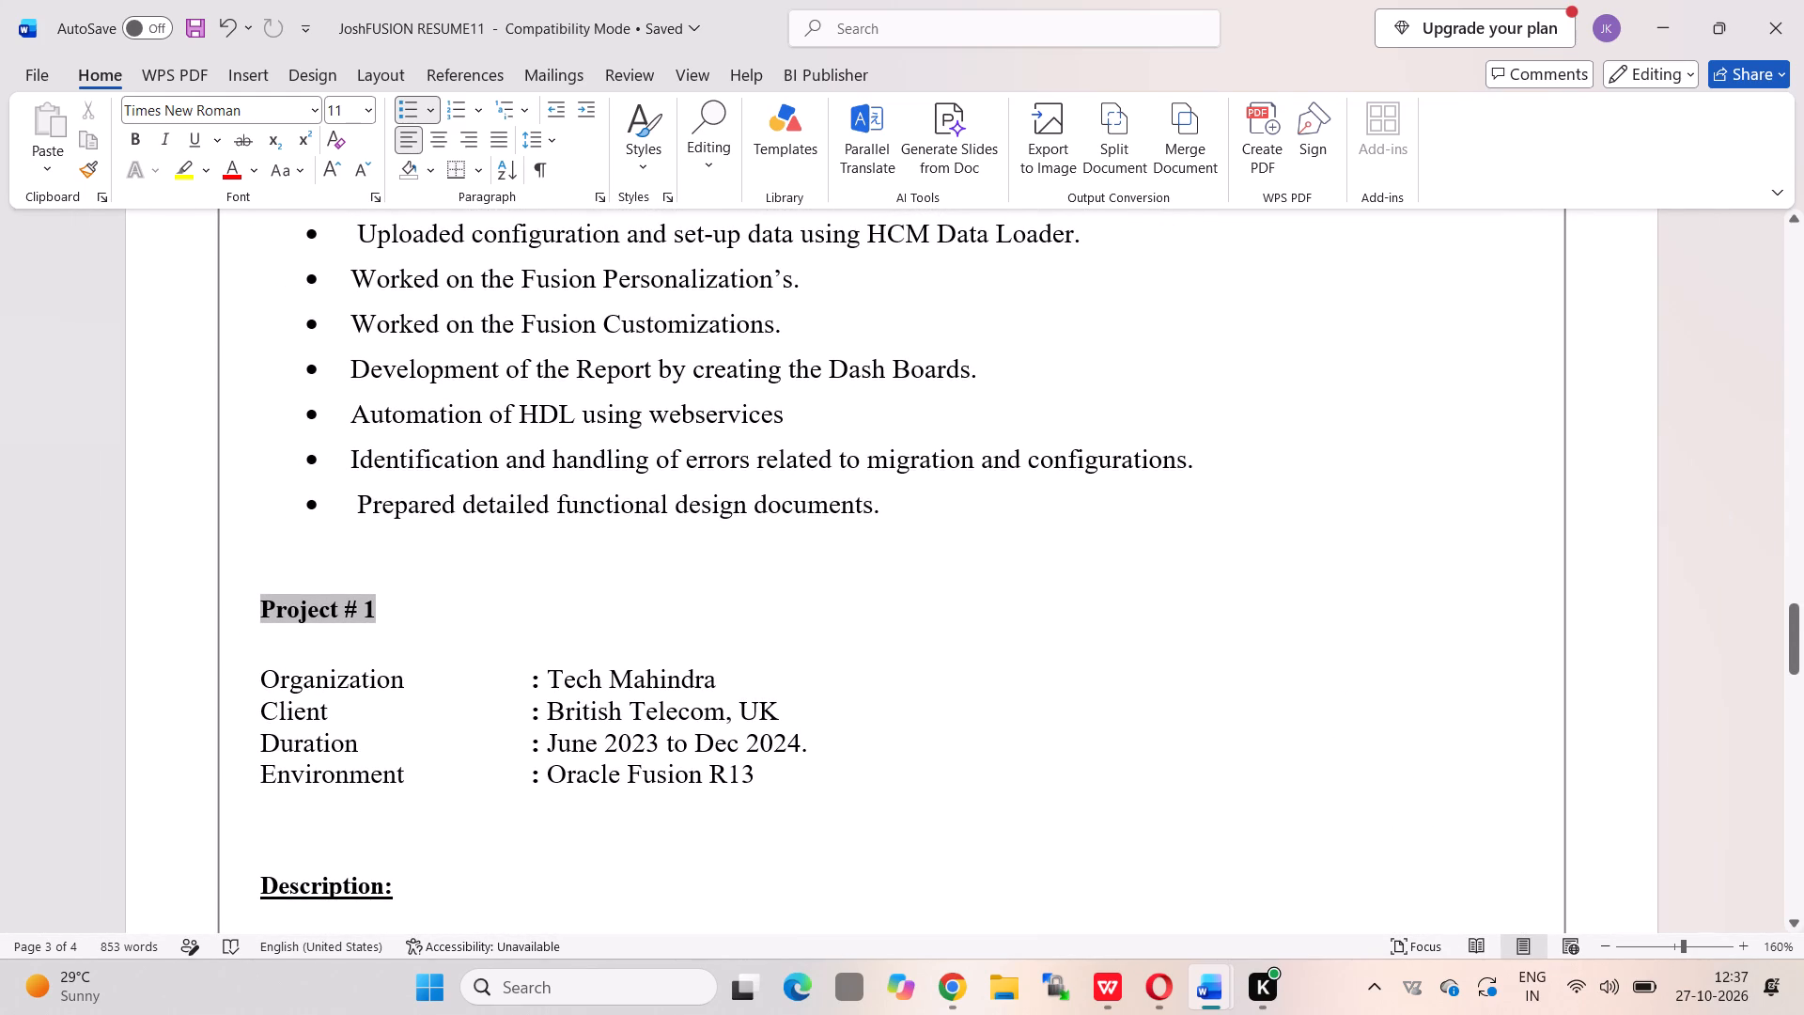
scroll(667, 540, up, 9)
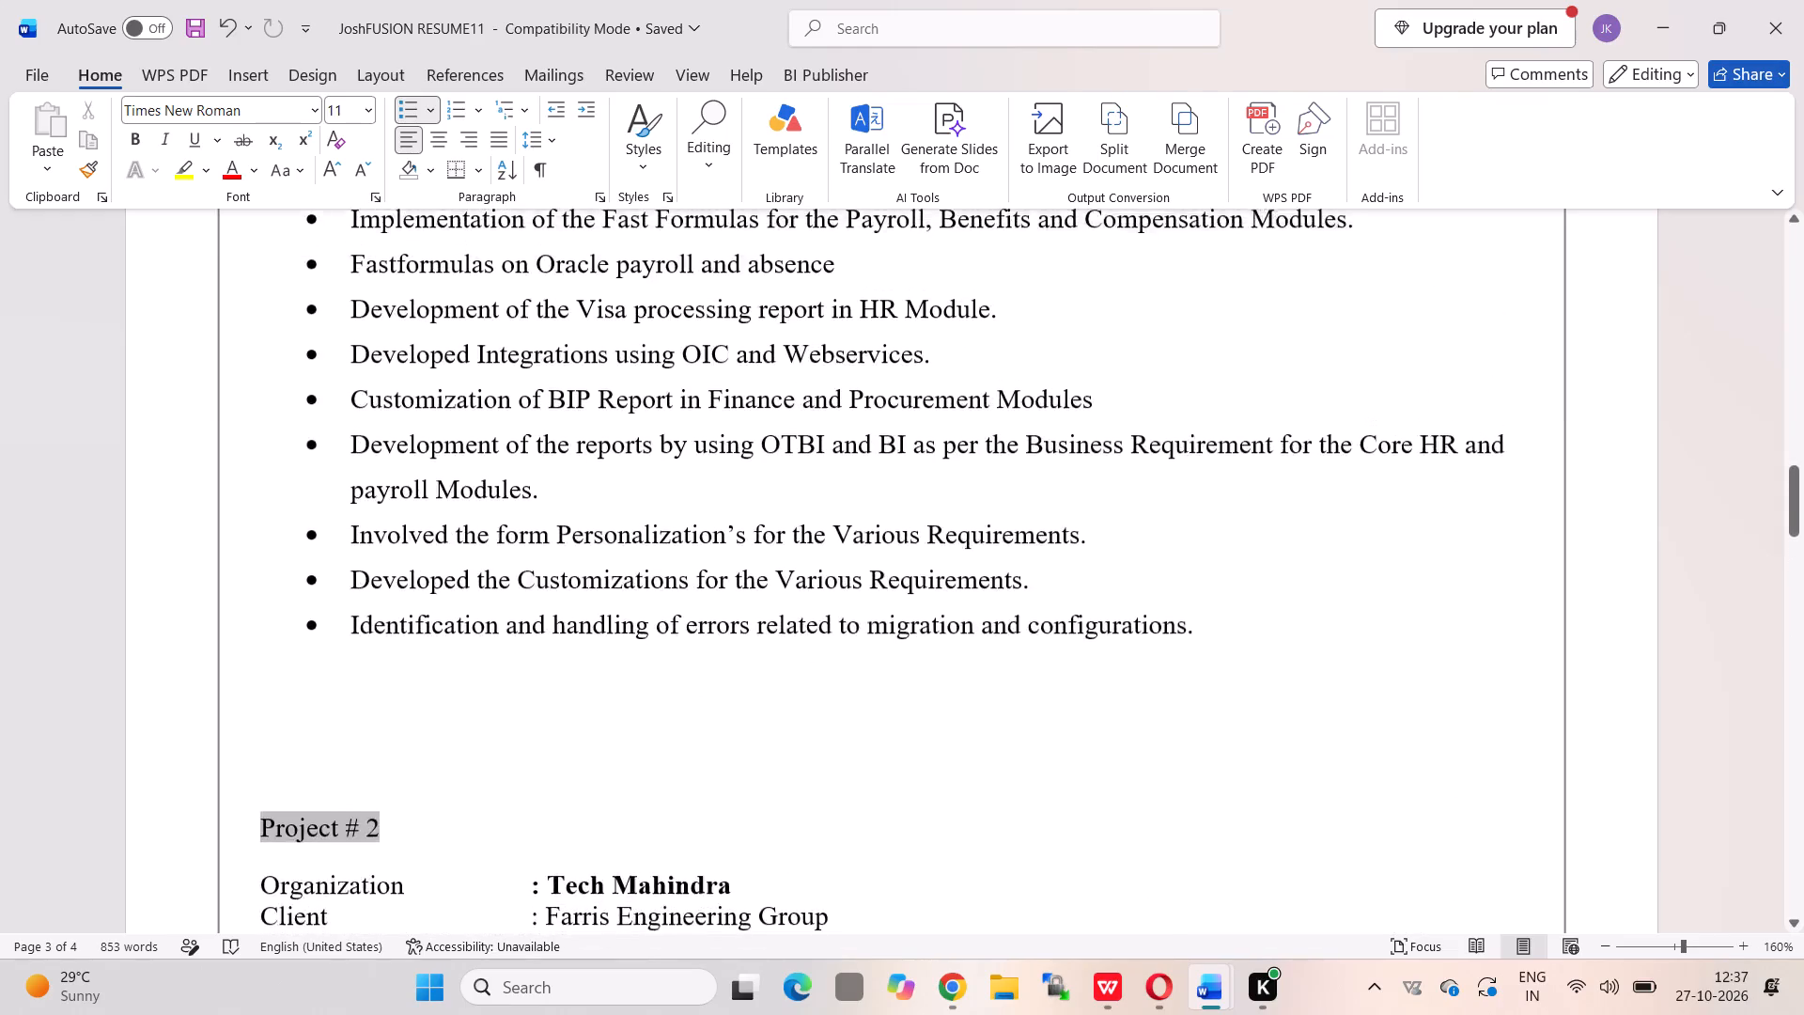
scroll(667, 540, up, 7)
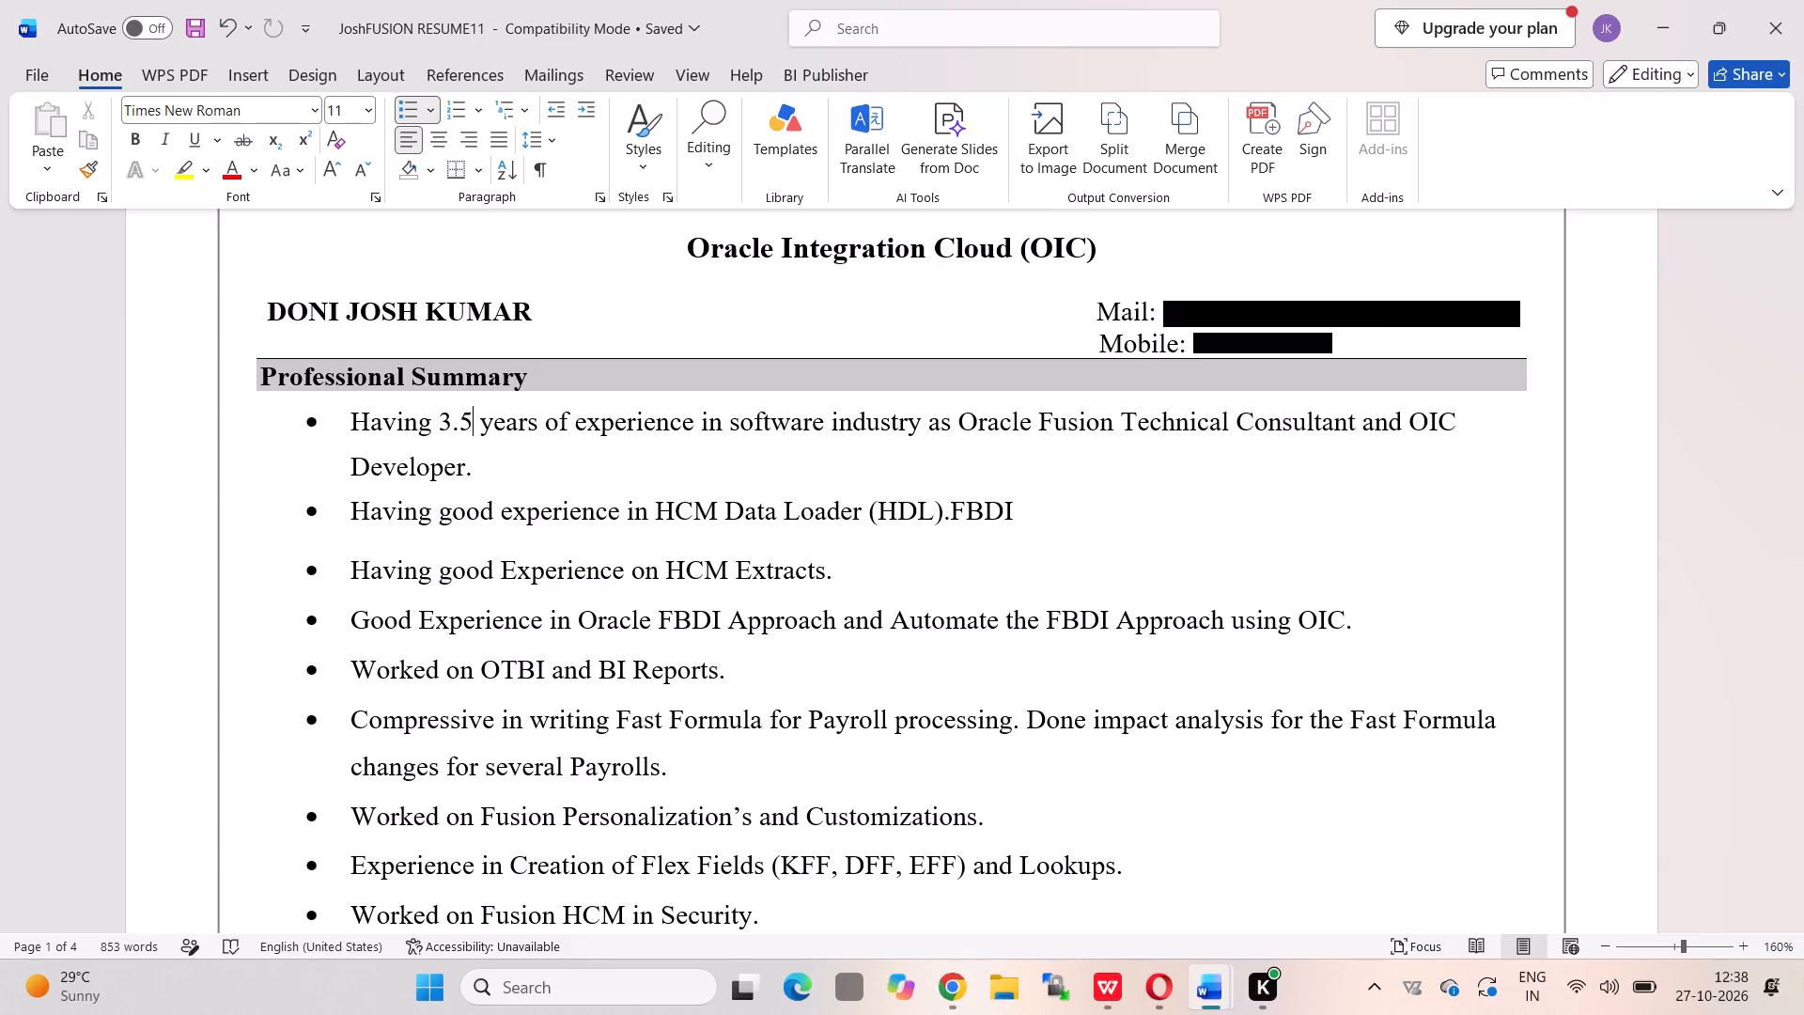
Check the Project # 3 roles and responsibilities and the Project # 1 client, duration, environment, description and responsibilities.
scroll(499, 409, down, 4)
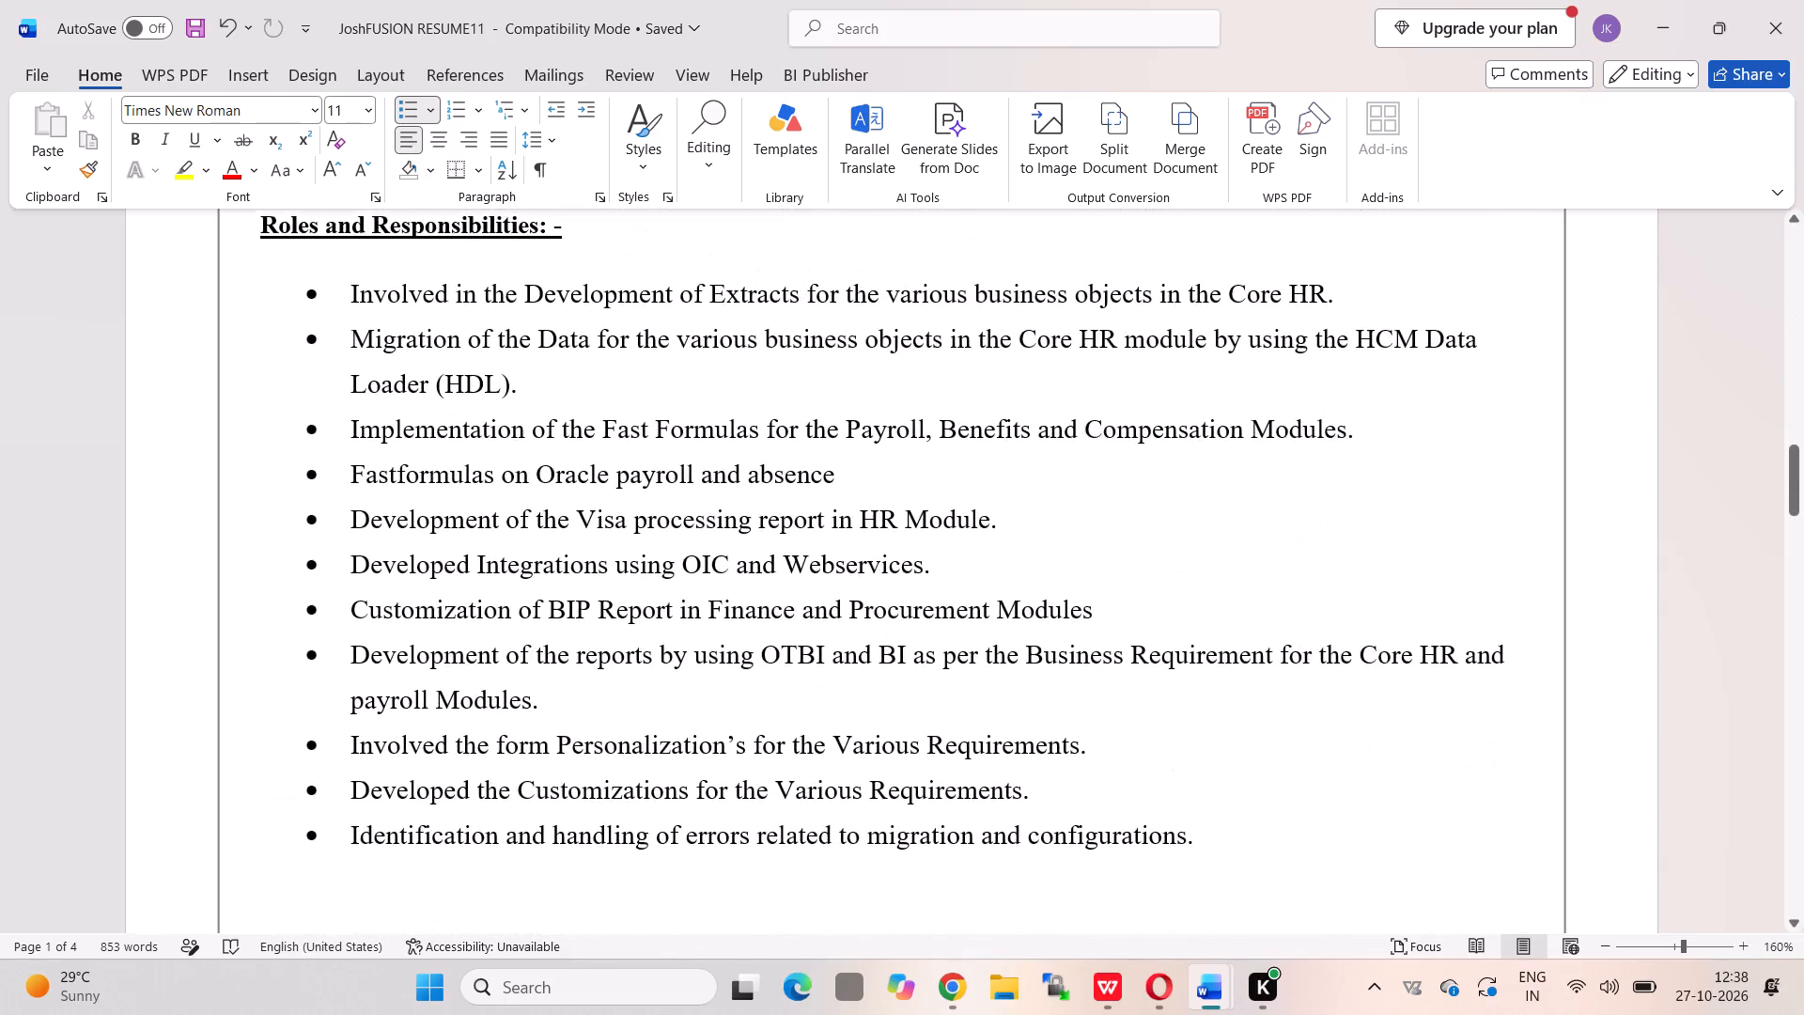
scroll(499, 409, down, 7)
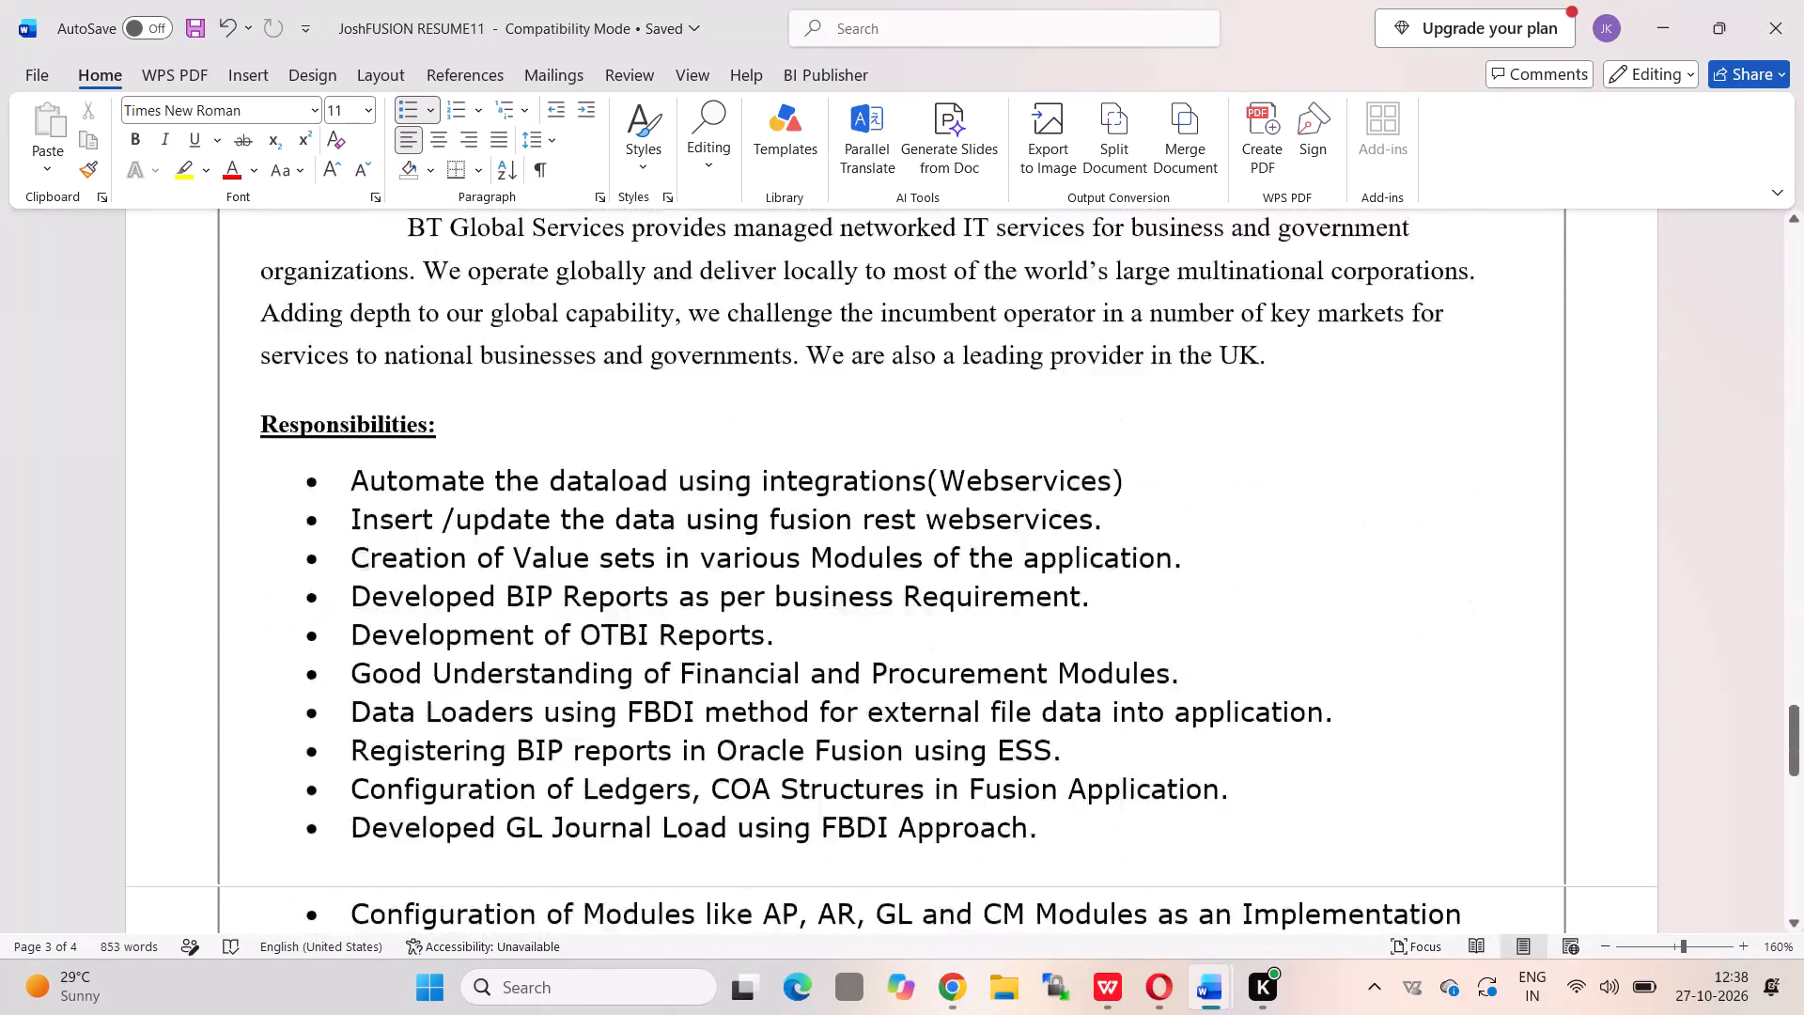
scroll(499, 409, down, 3)
scroll(499, 409, up, 7)
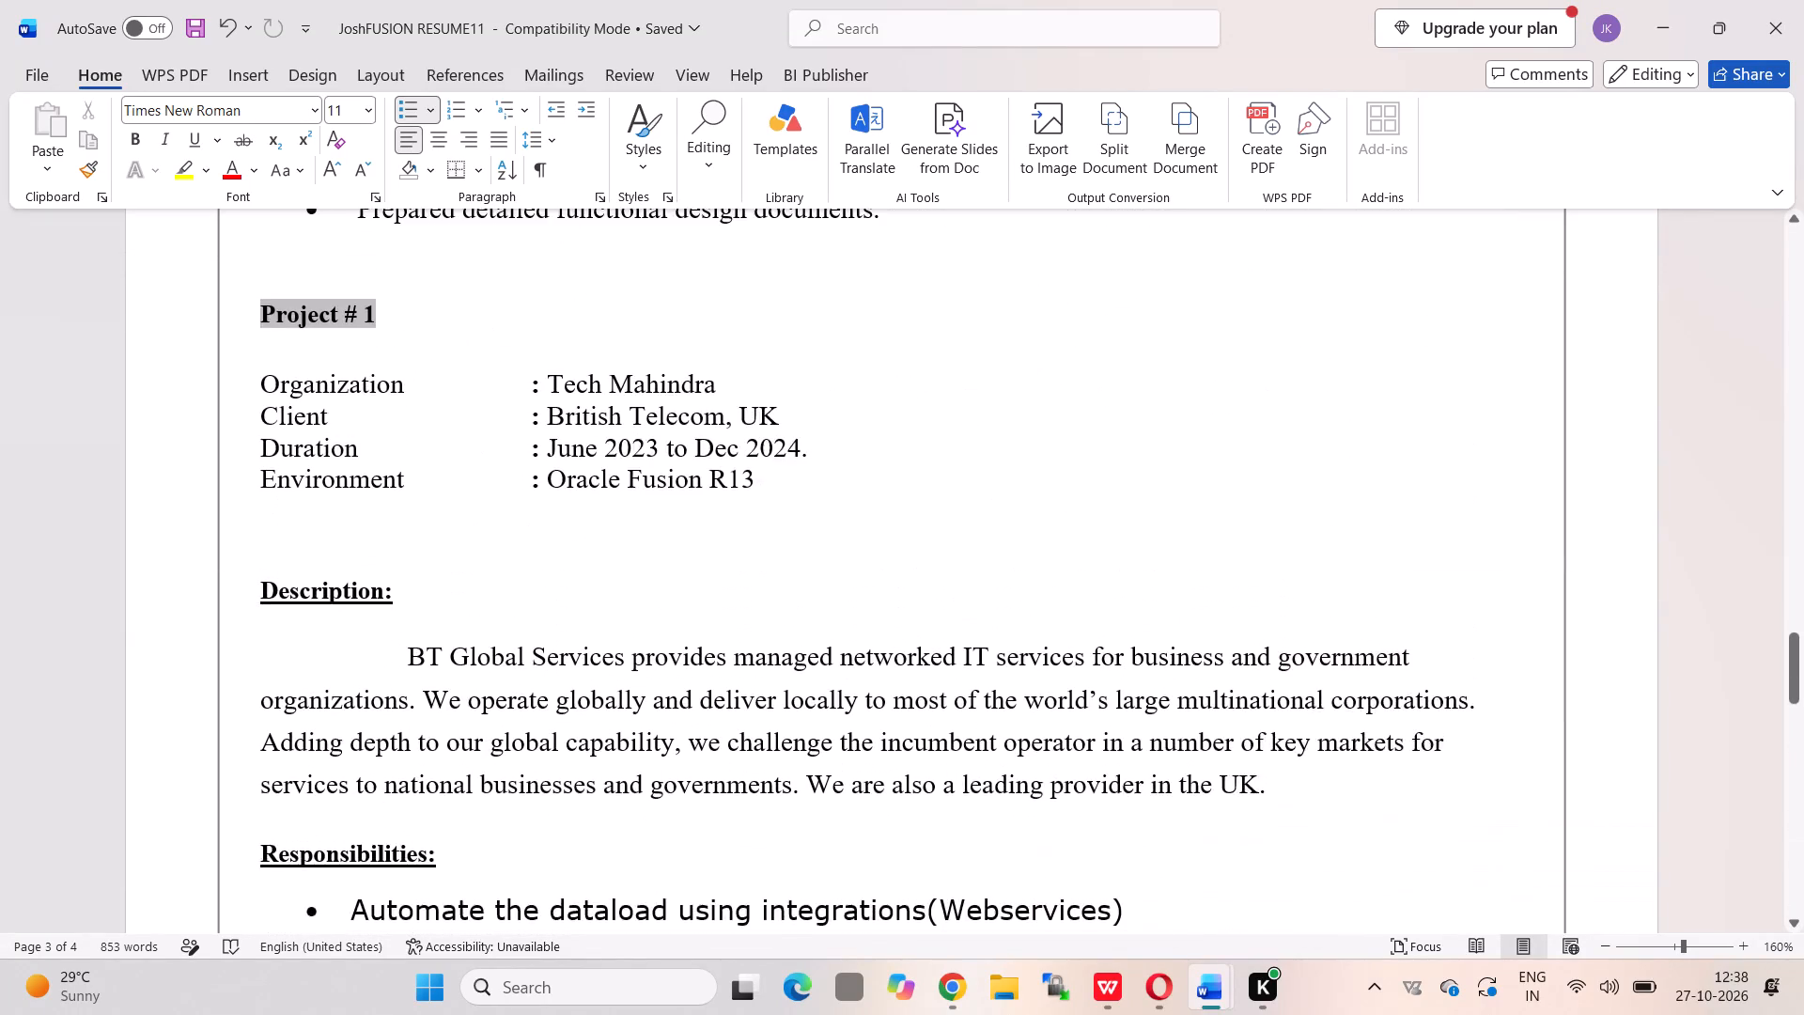
scroll(499, 409, up, 1)
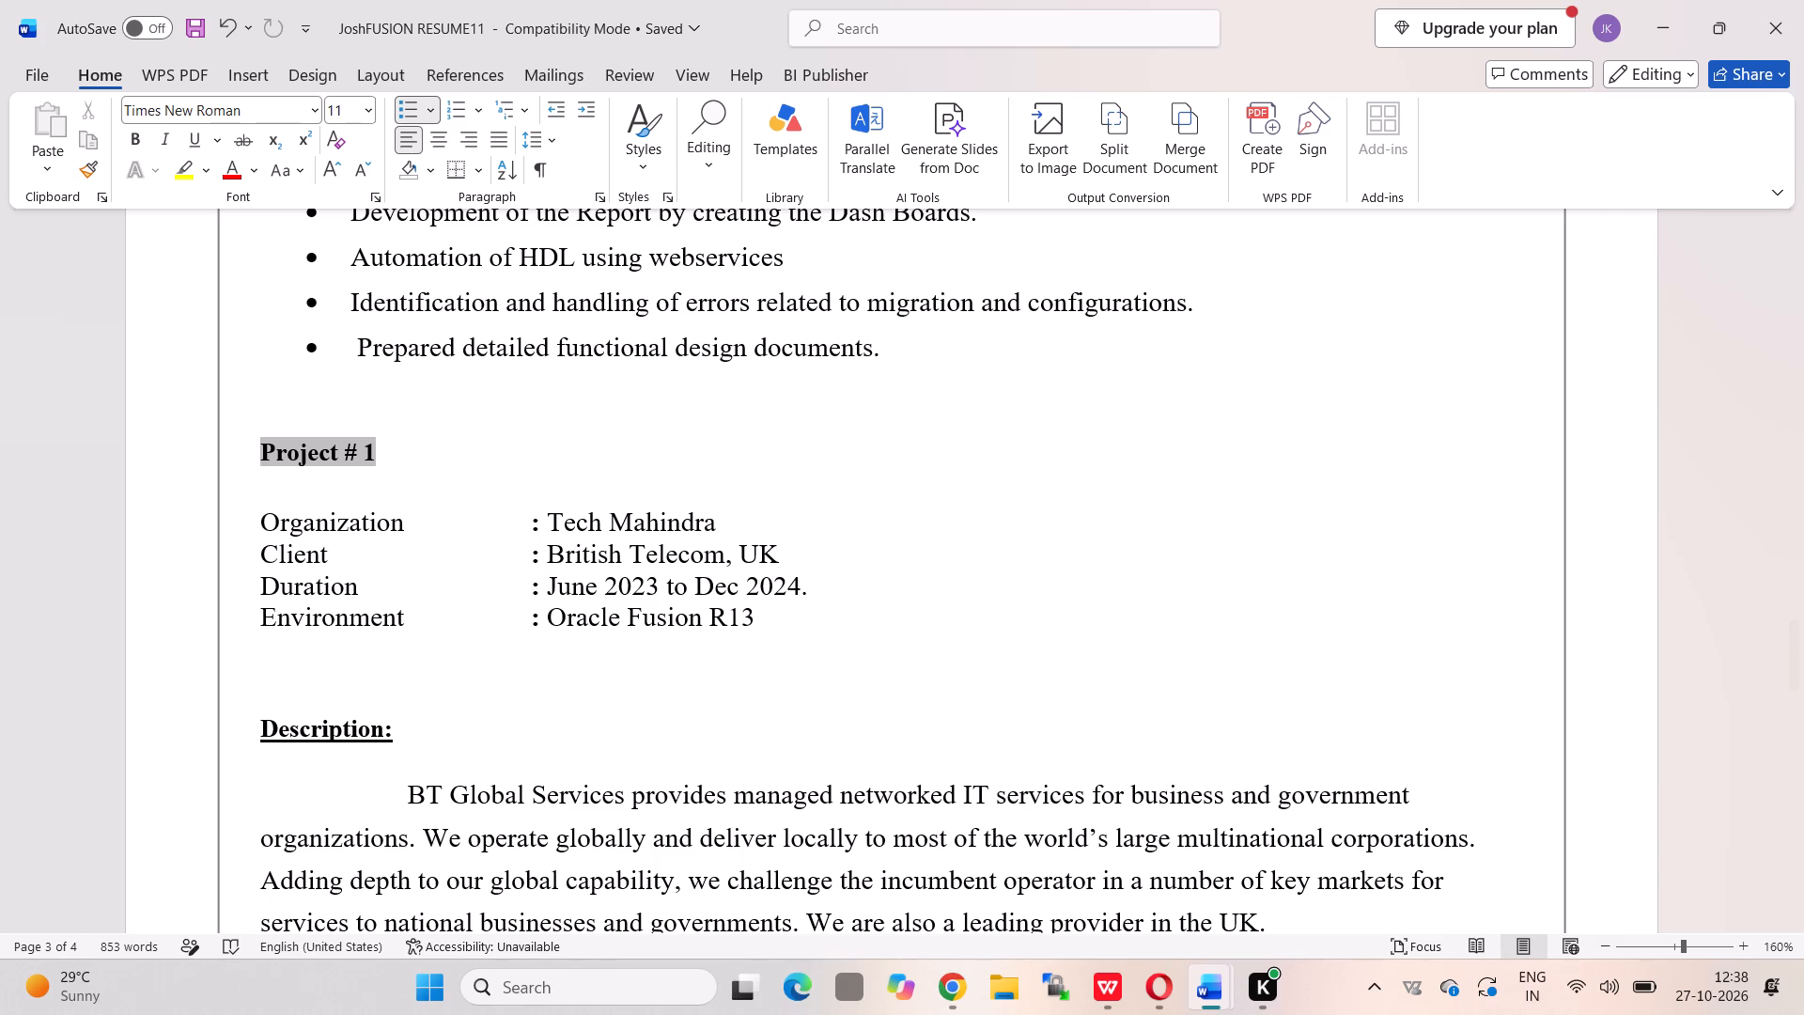
Recheck the Project # 2 responsibilities, client, duration and environment, the Project # 3 responsibilities, and the resume's heading and Professional Summary.
scroll(499, 409, up, 2)
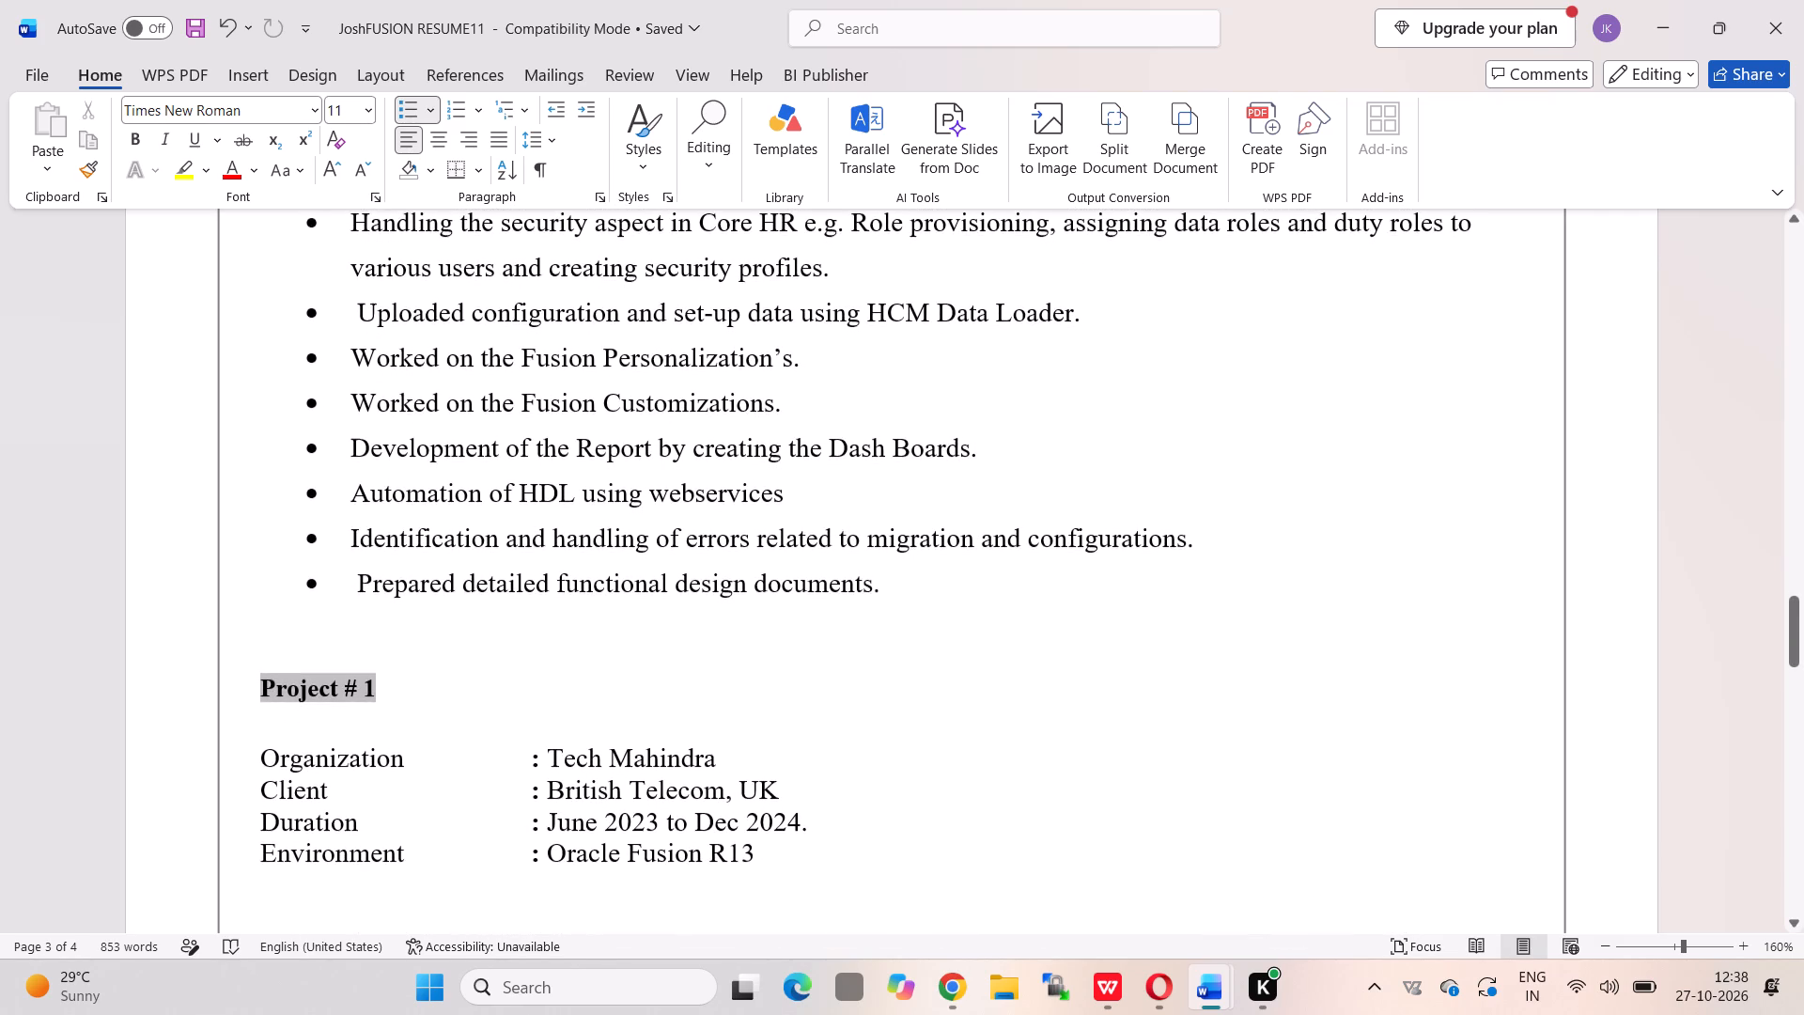
scroll(499, 409, up, 2)
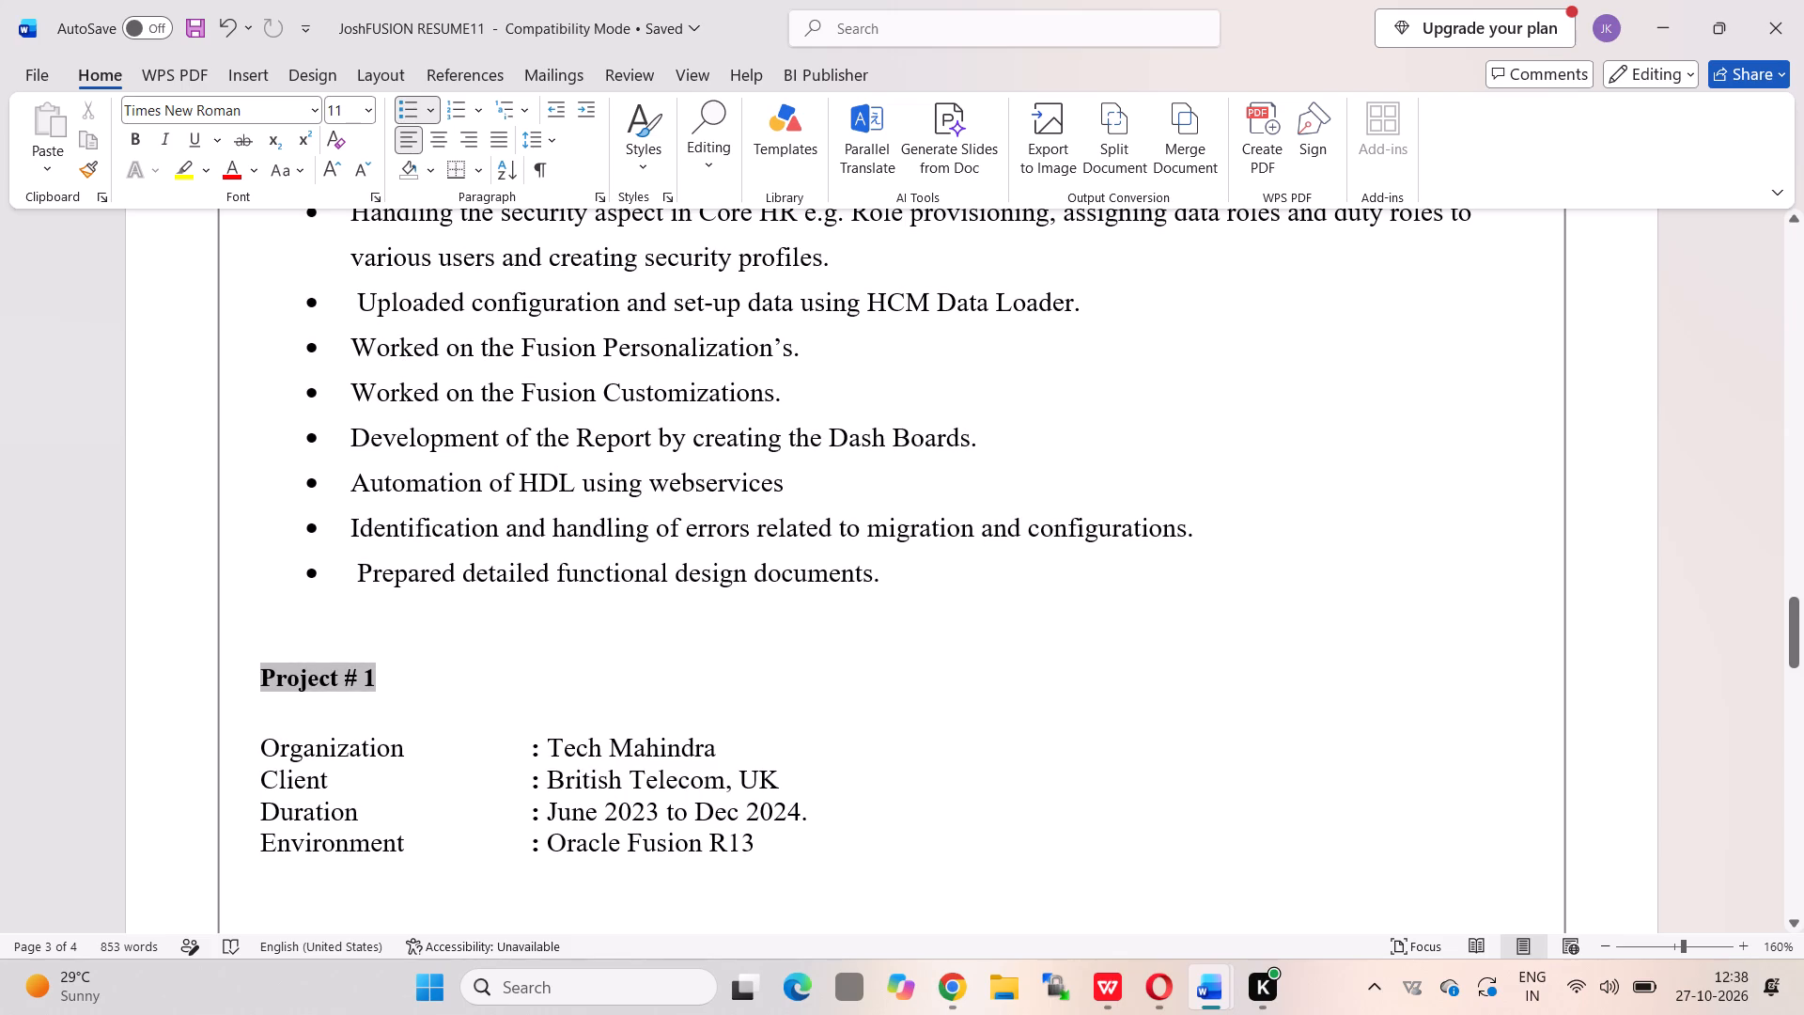
scroll(499, 409, up, 2)
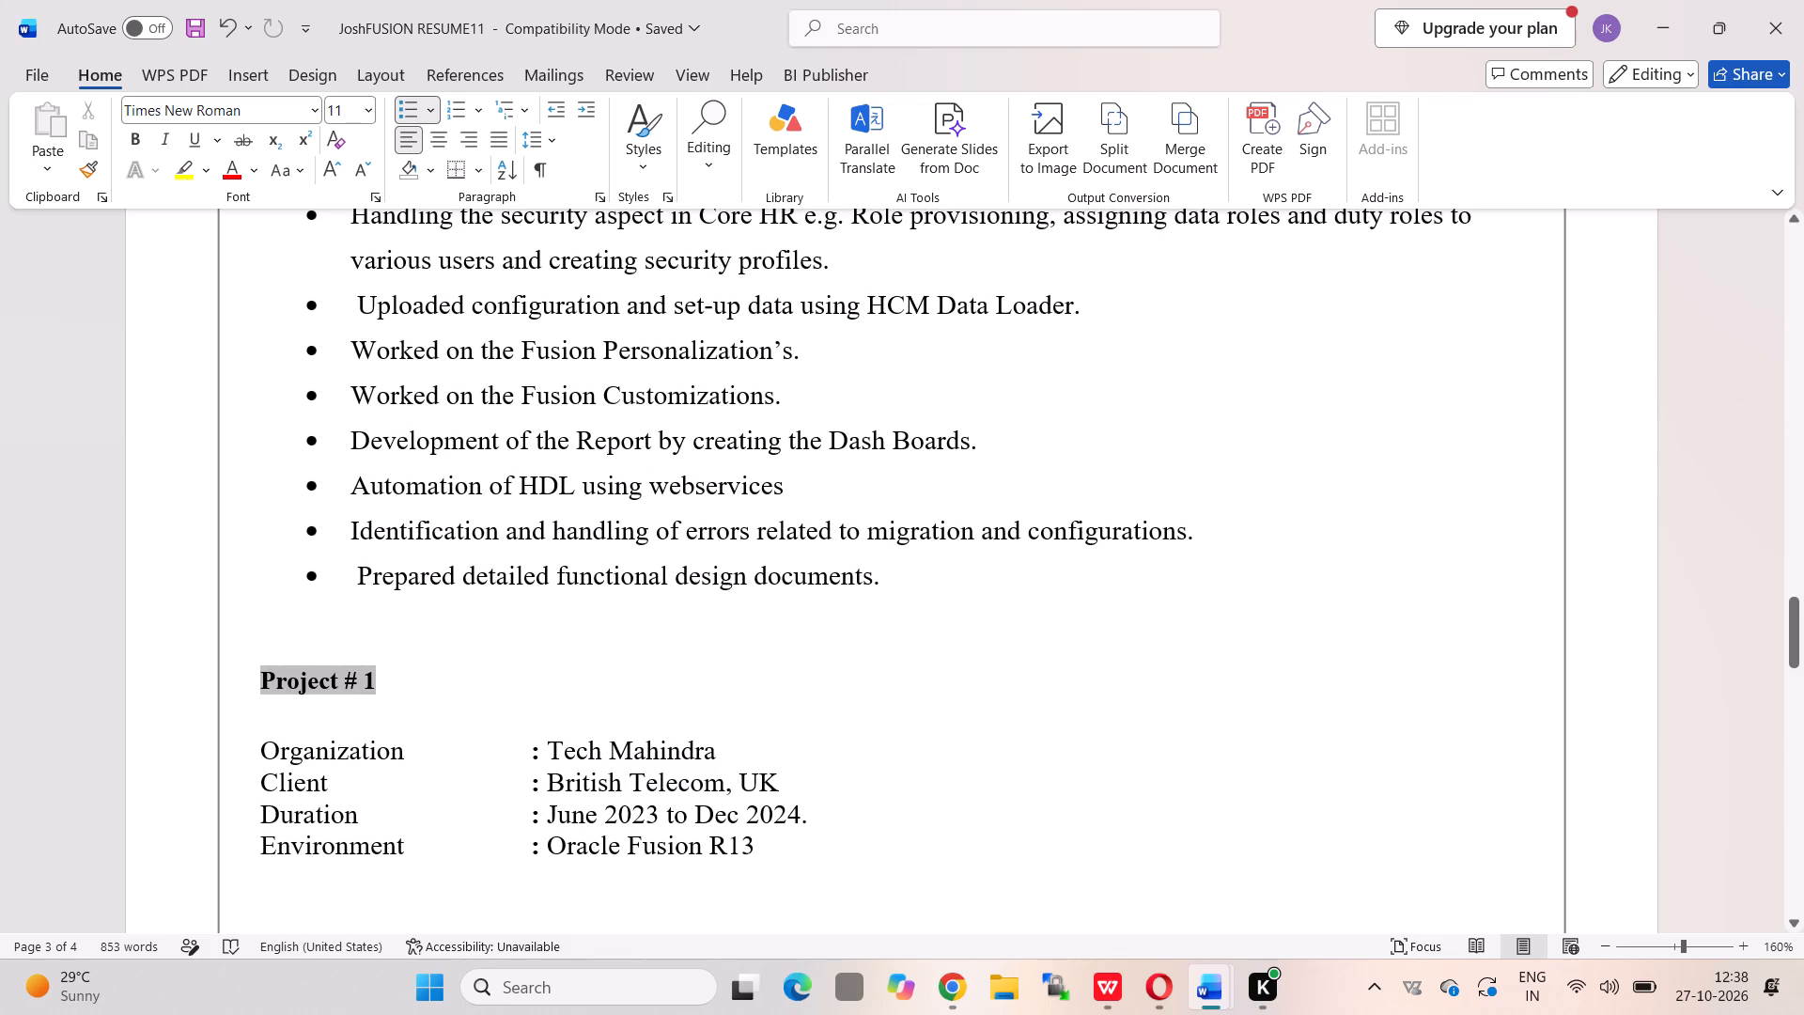
scroll(499, 409, up, 4)
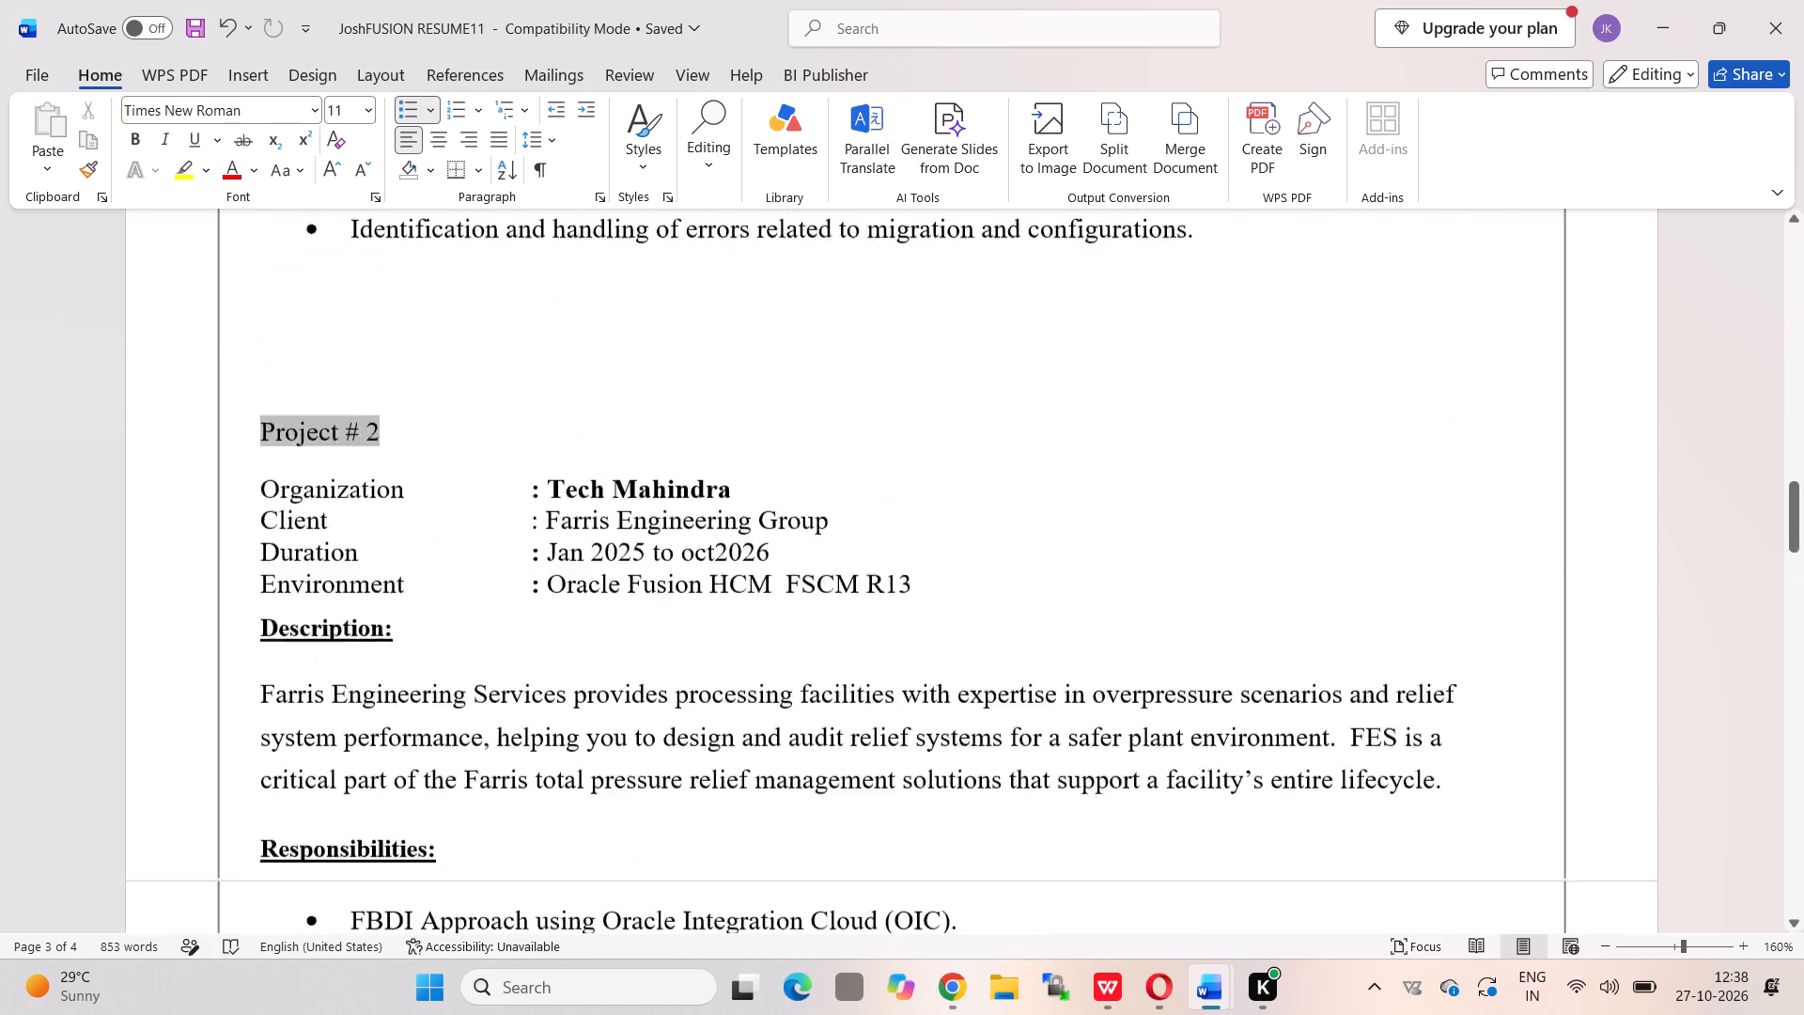
scroll(499, 409, up, 1)
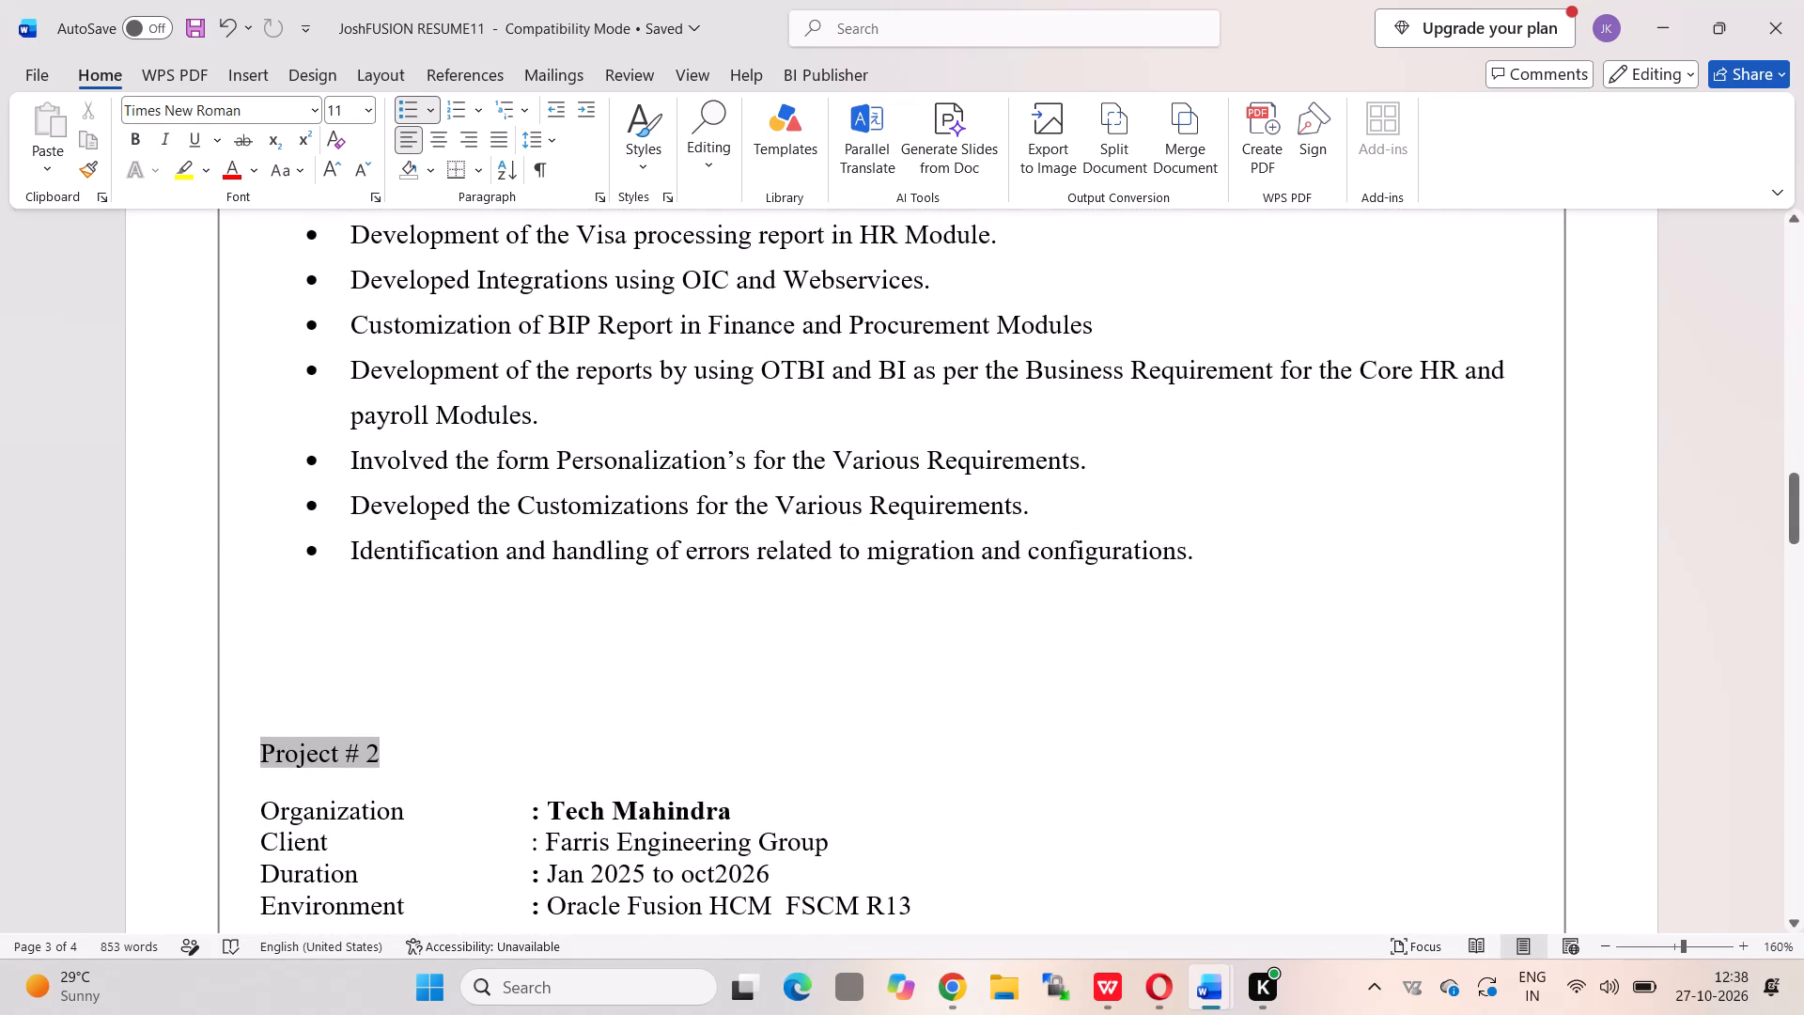
scroll(499, 409, up, 7)
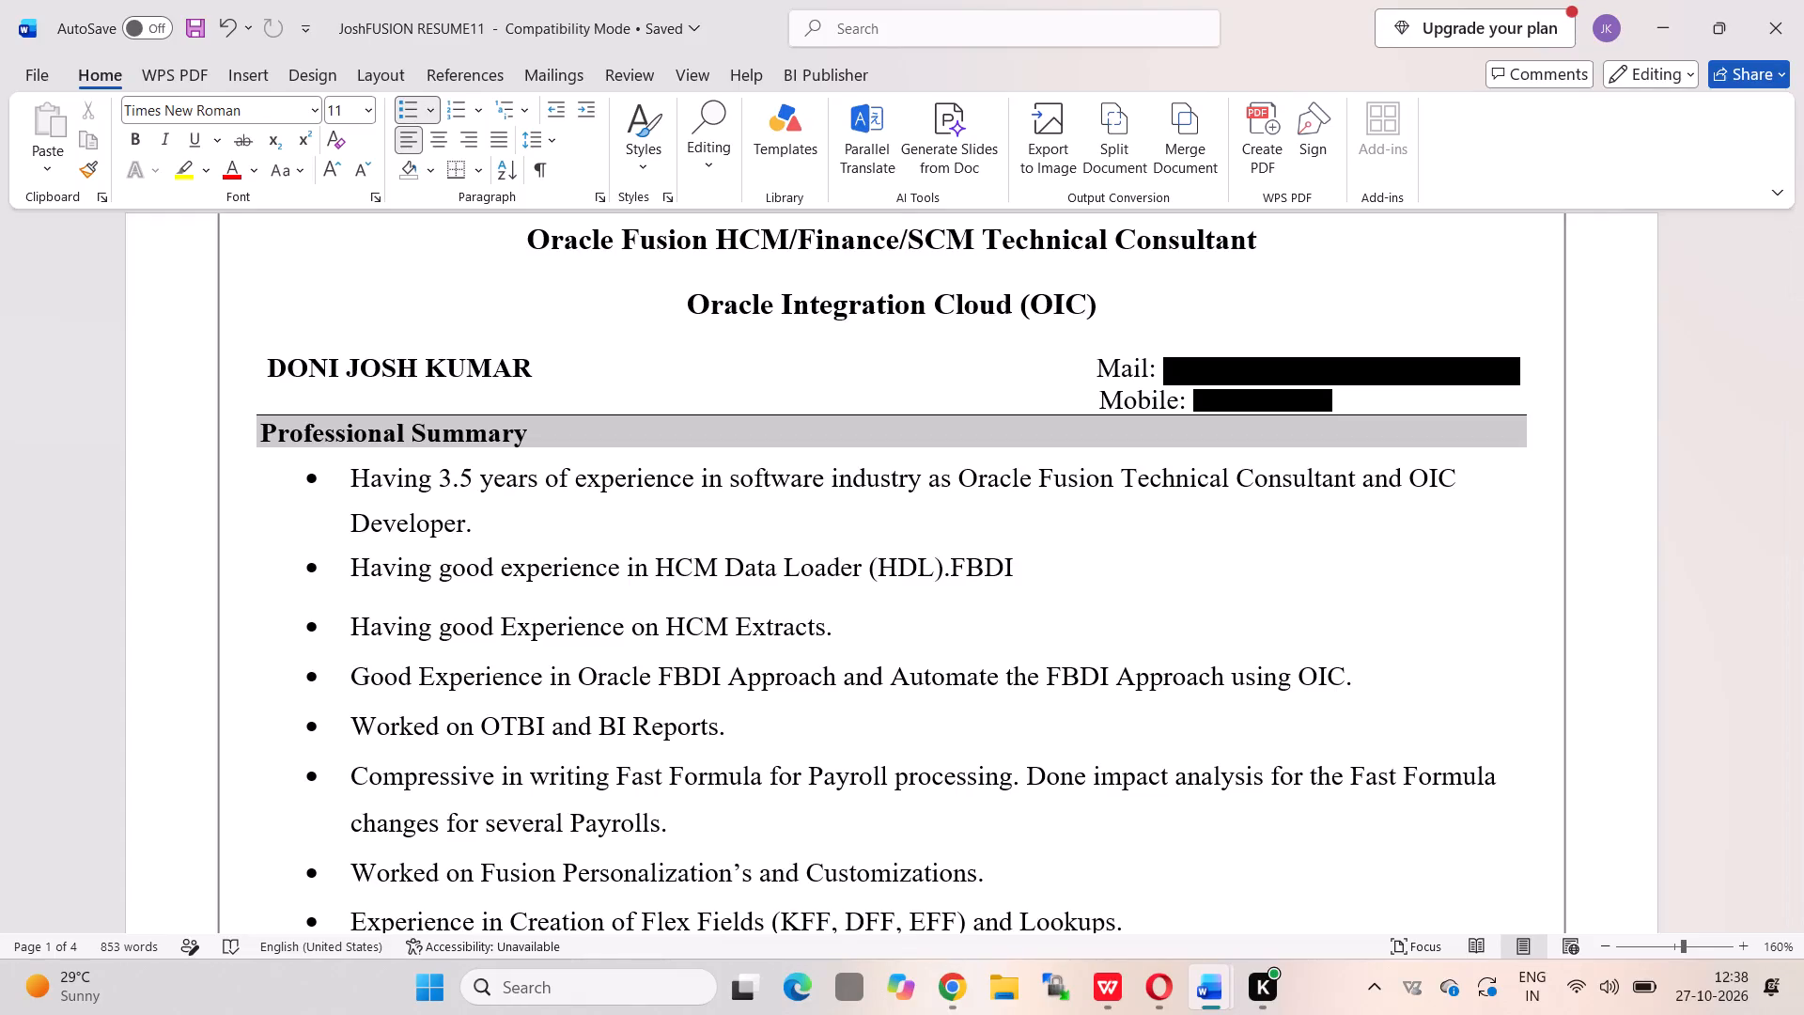
Save the reviewed resume under its existing name.
key(ctrl+s)
key(ctrl+s)
key(ctrl+s)
key(ctrl+s)
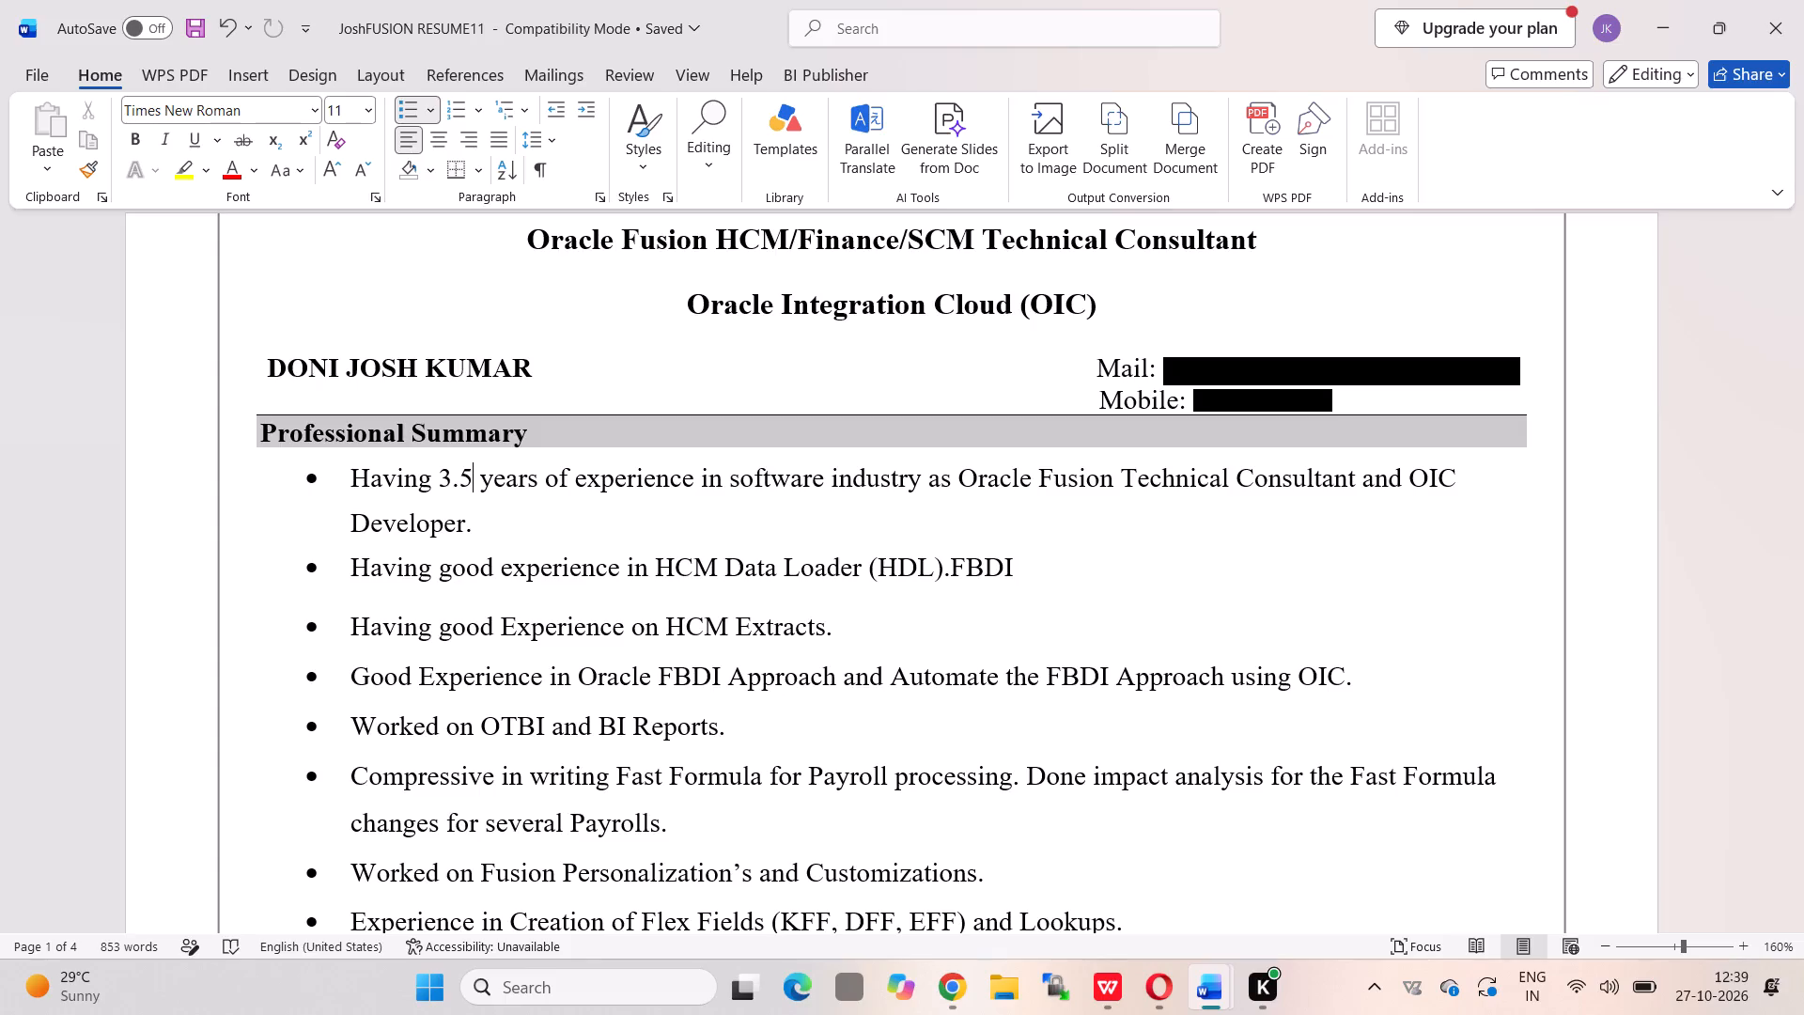
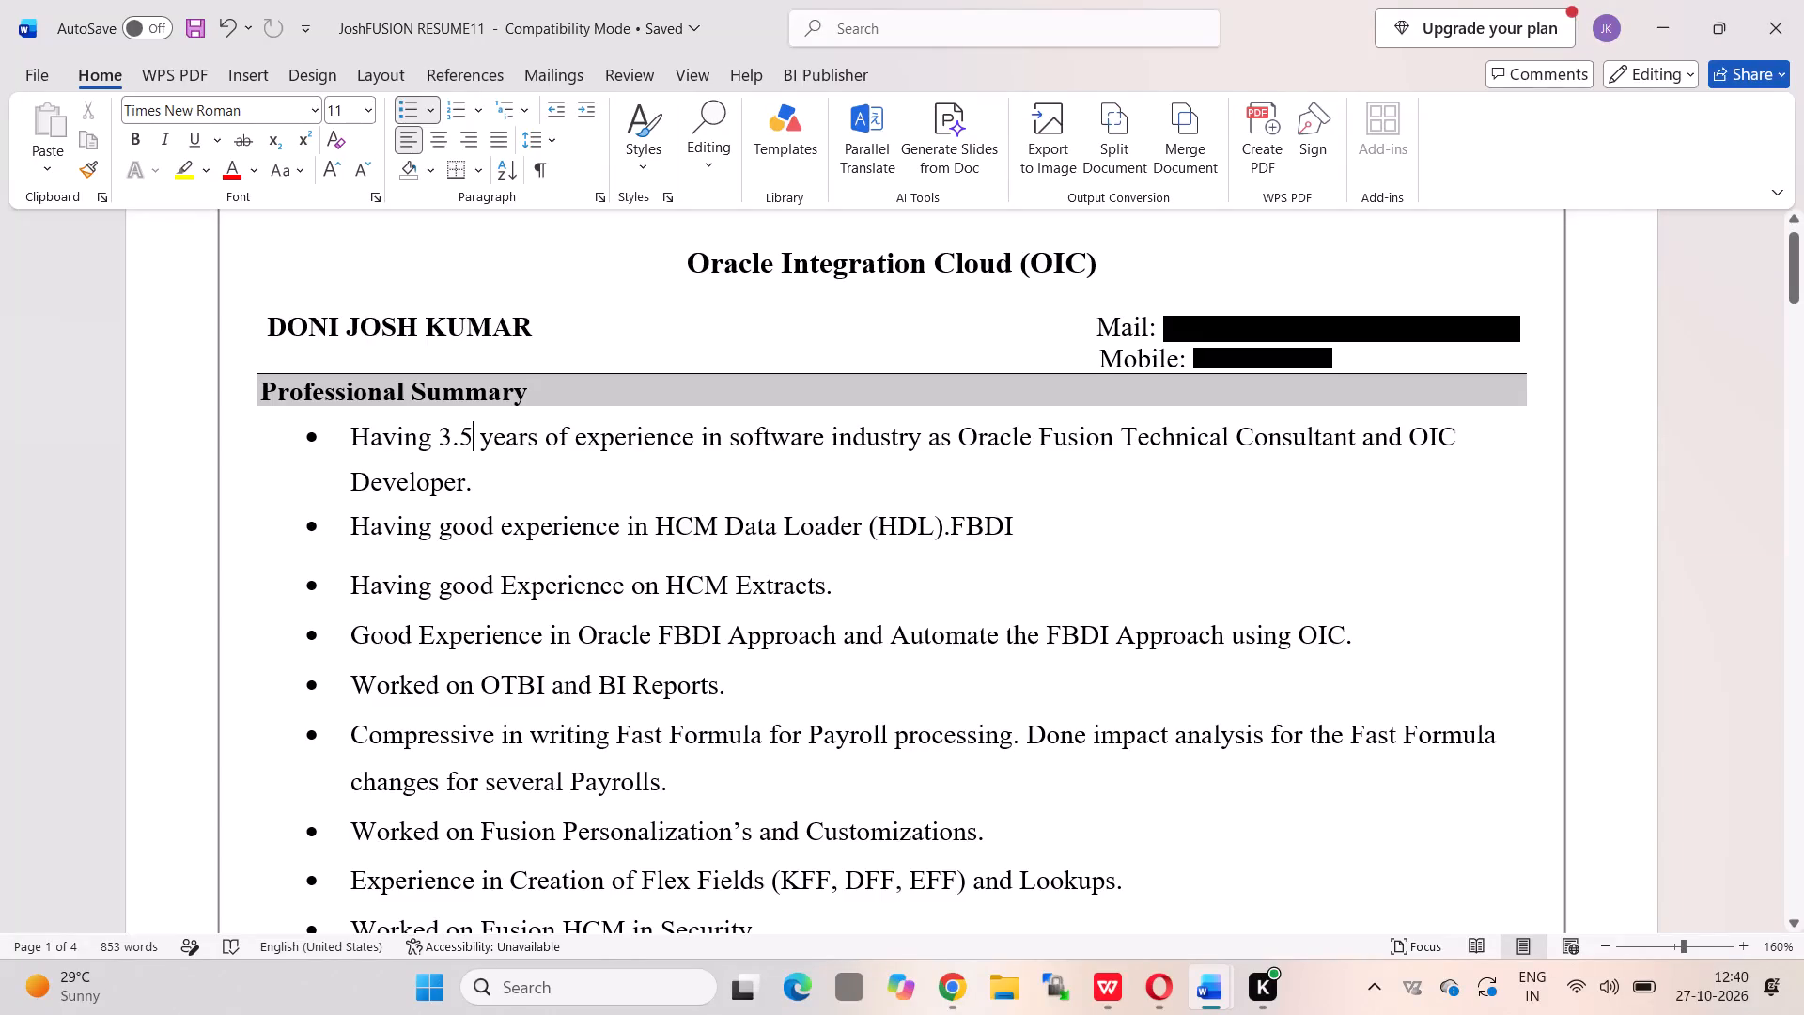
Bring the JoshFUSION RESUME11 document back to the front and save it under its existing name.
ctrl+scroll(813, 598, up, 3)
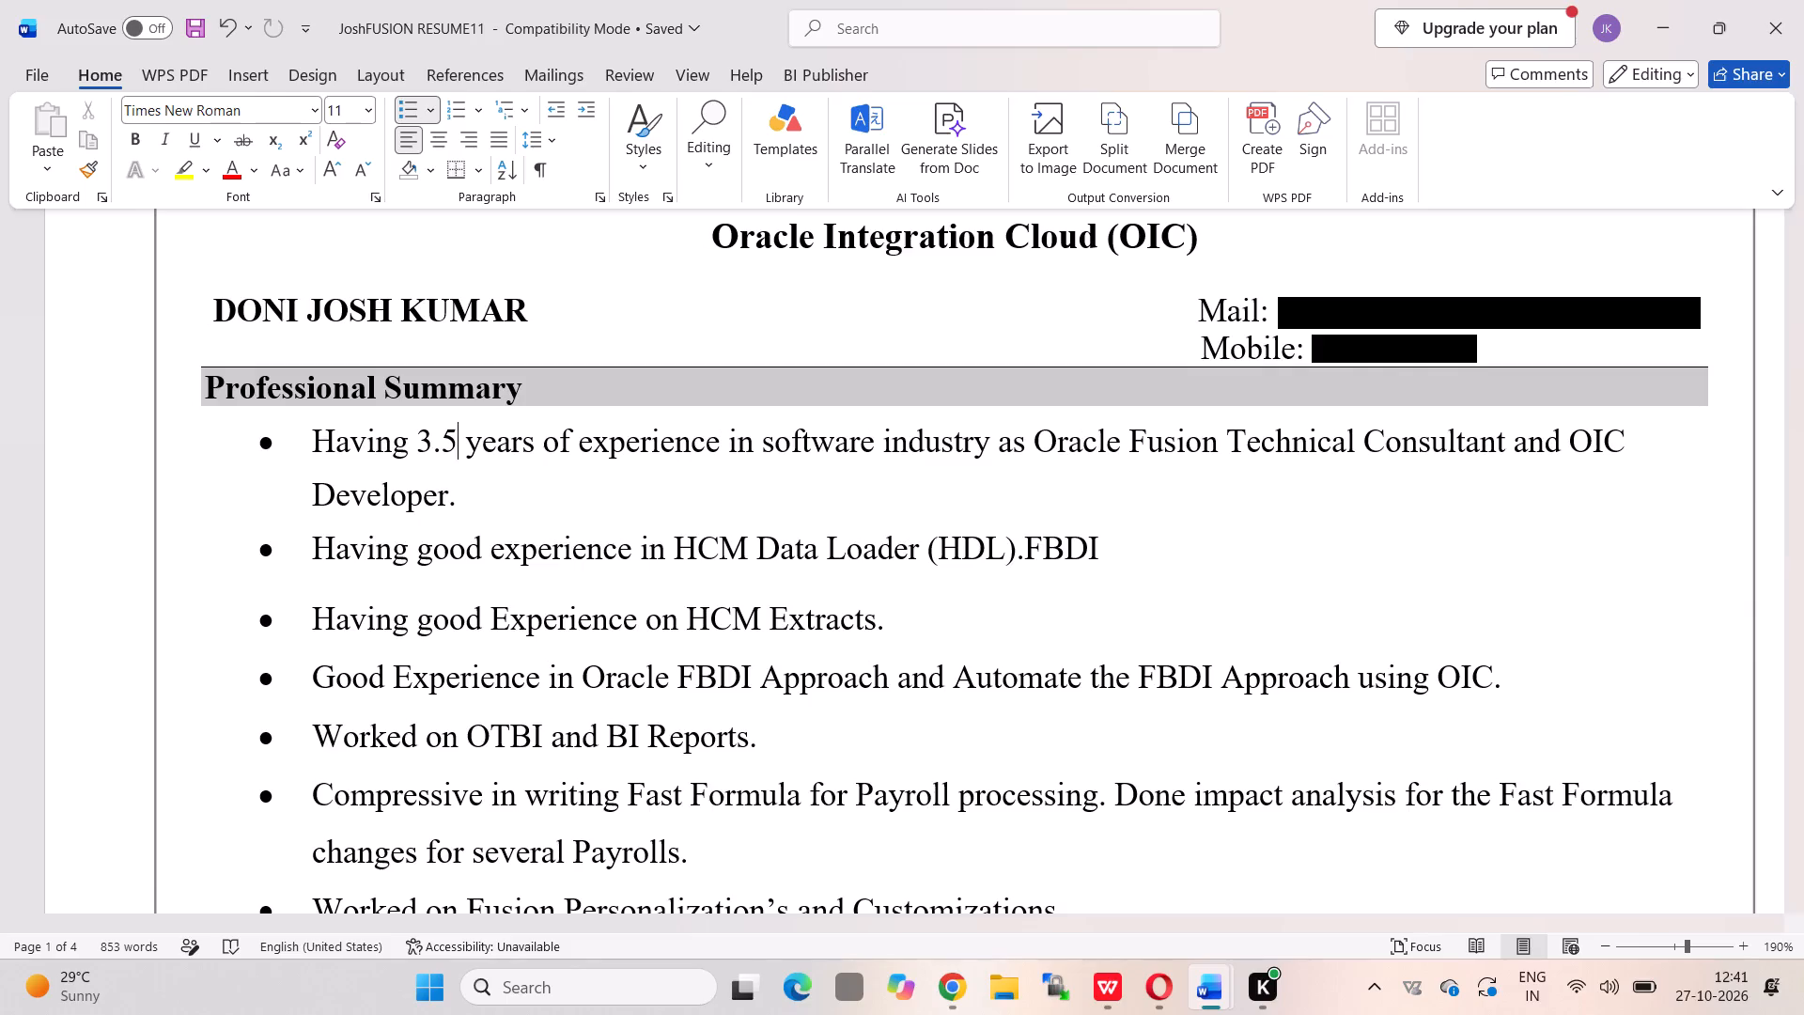
click(1660, 14)
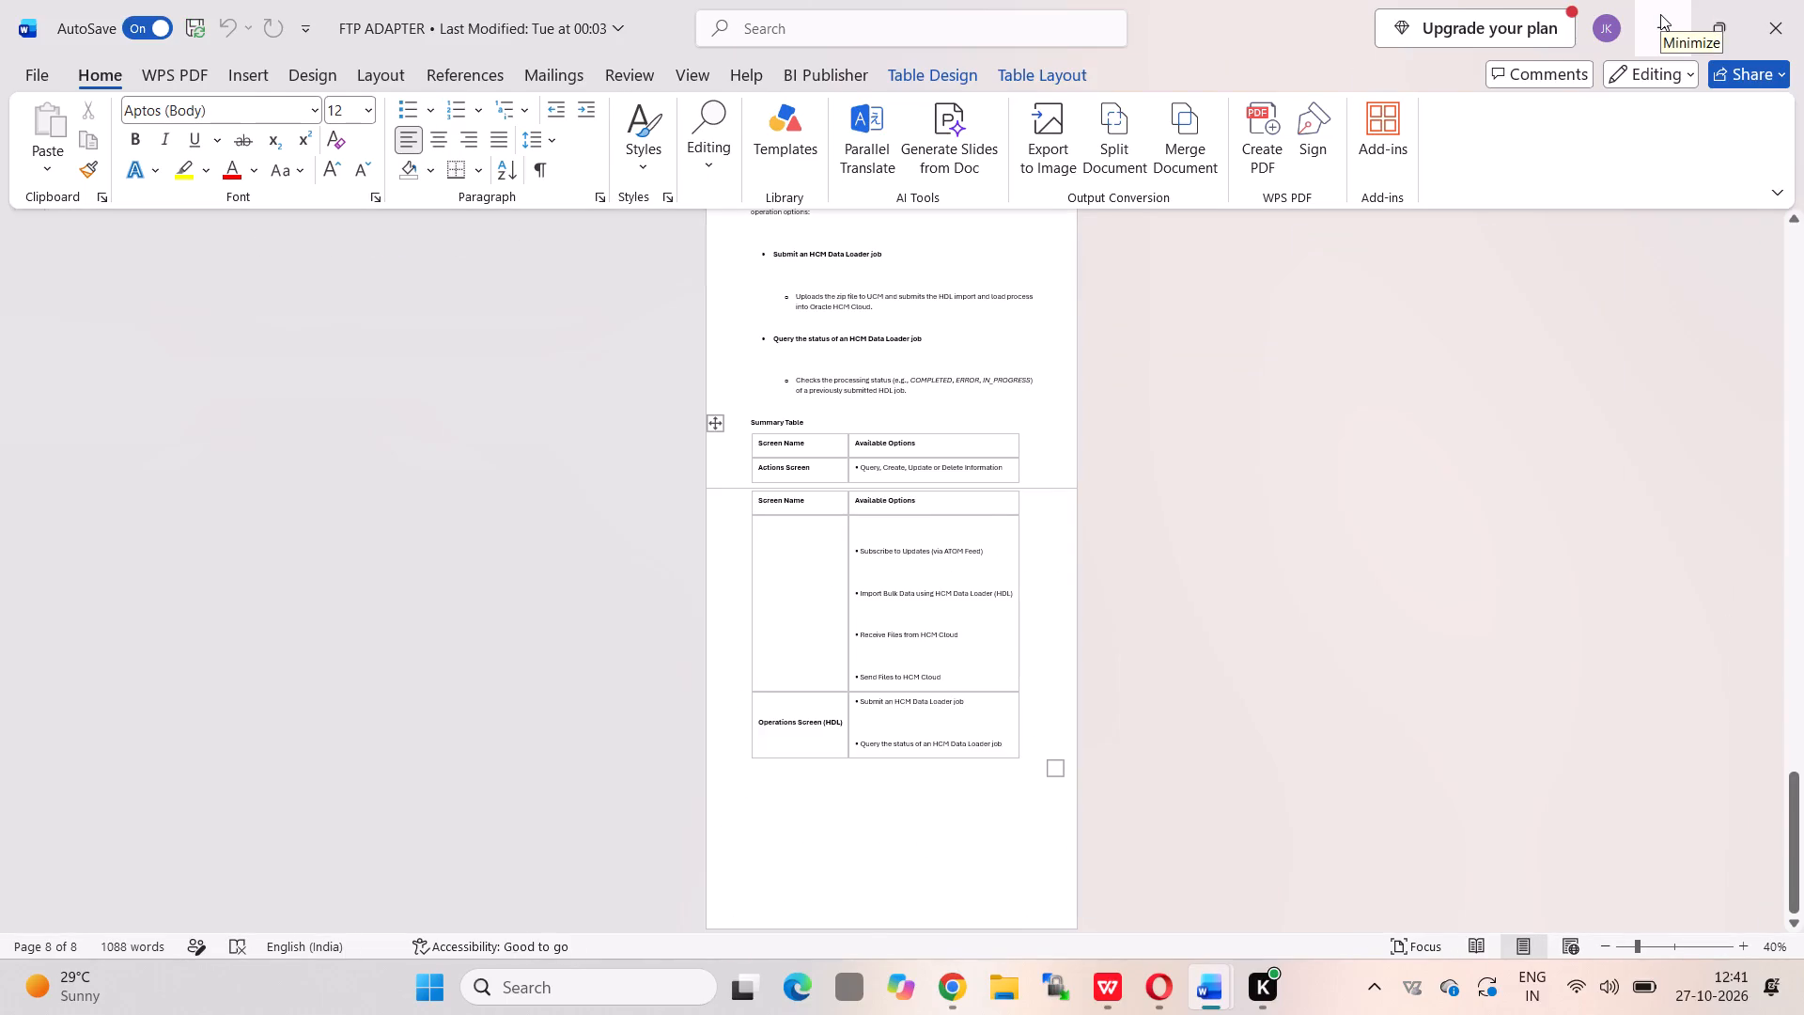
click(1204, 985)
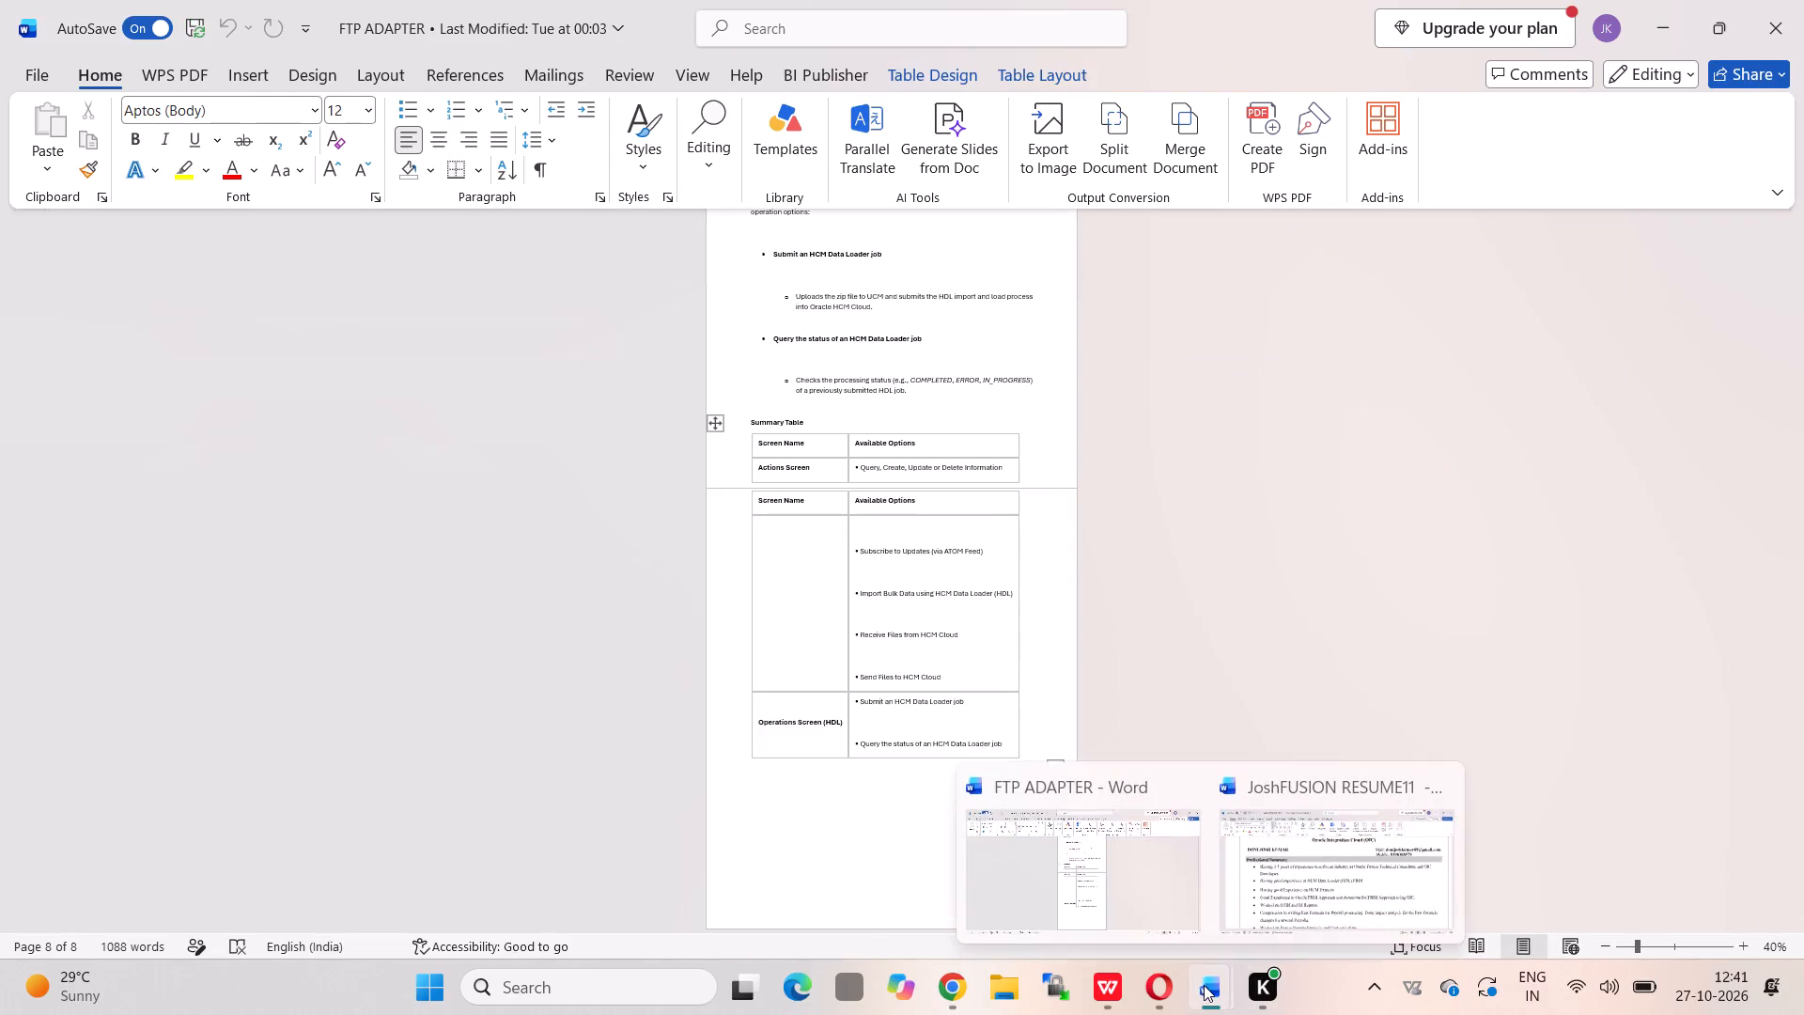
click(1344, 887)
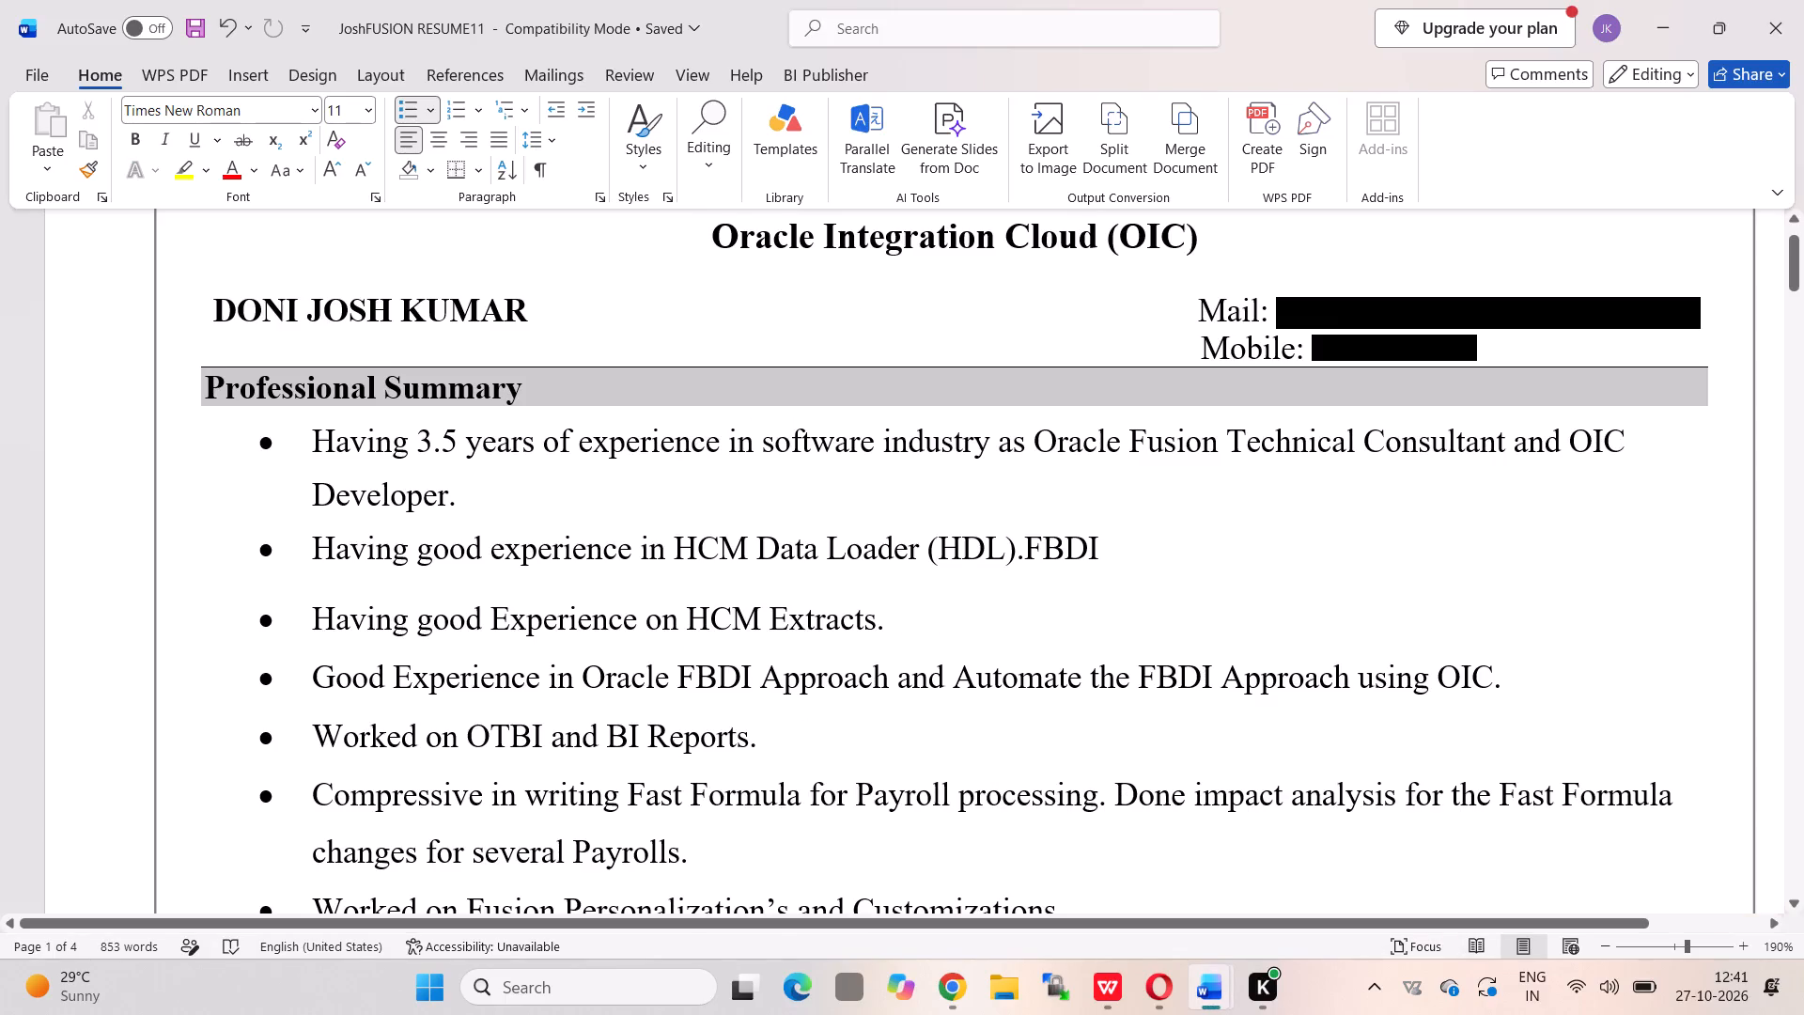
key(ctrl+s)
key(ctrl+s)
key(ctrl+s)
Review the resume from the heading and Professional Summary through the technical skills to the Project # 2 details, description and responsibilities.
scroll(1417, 473, up, 3)
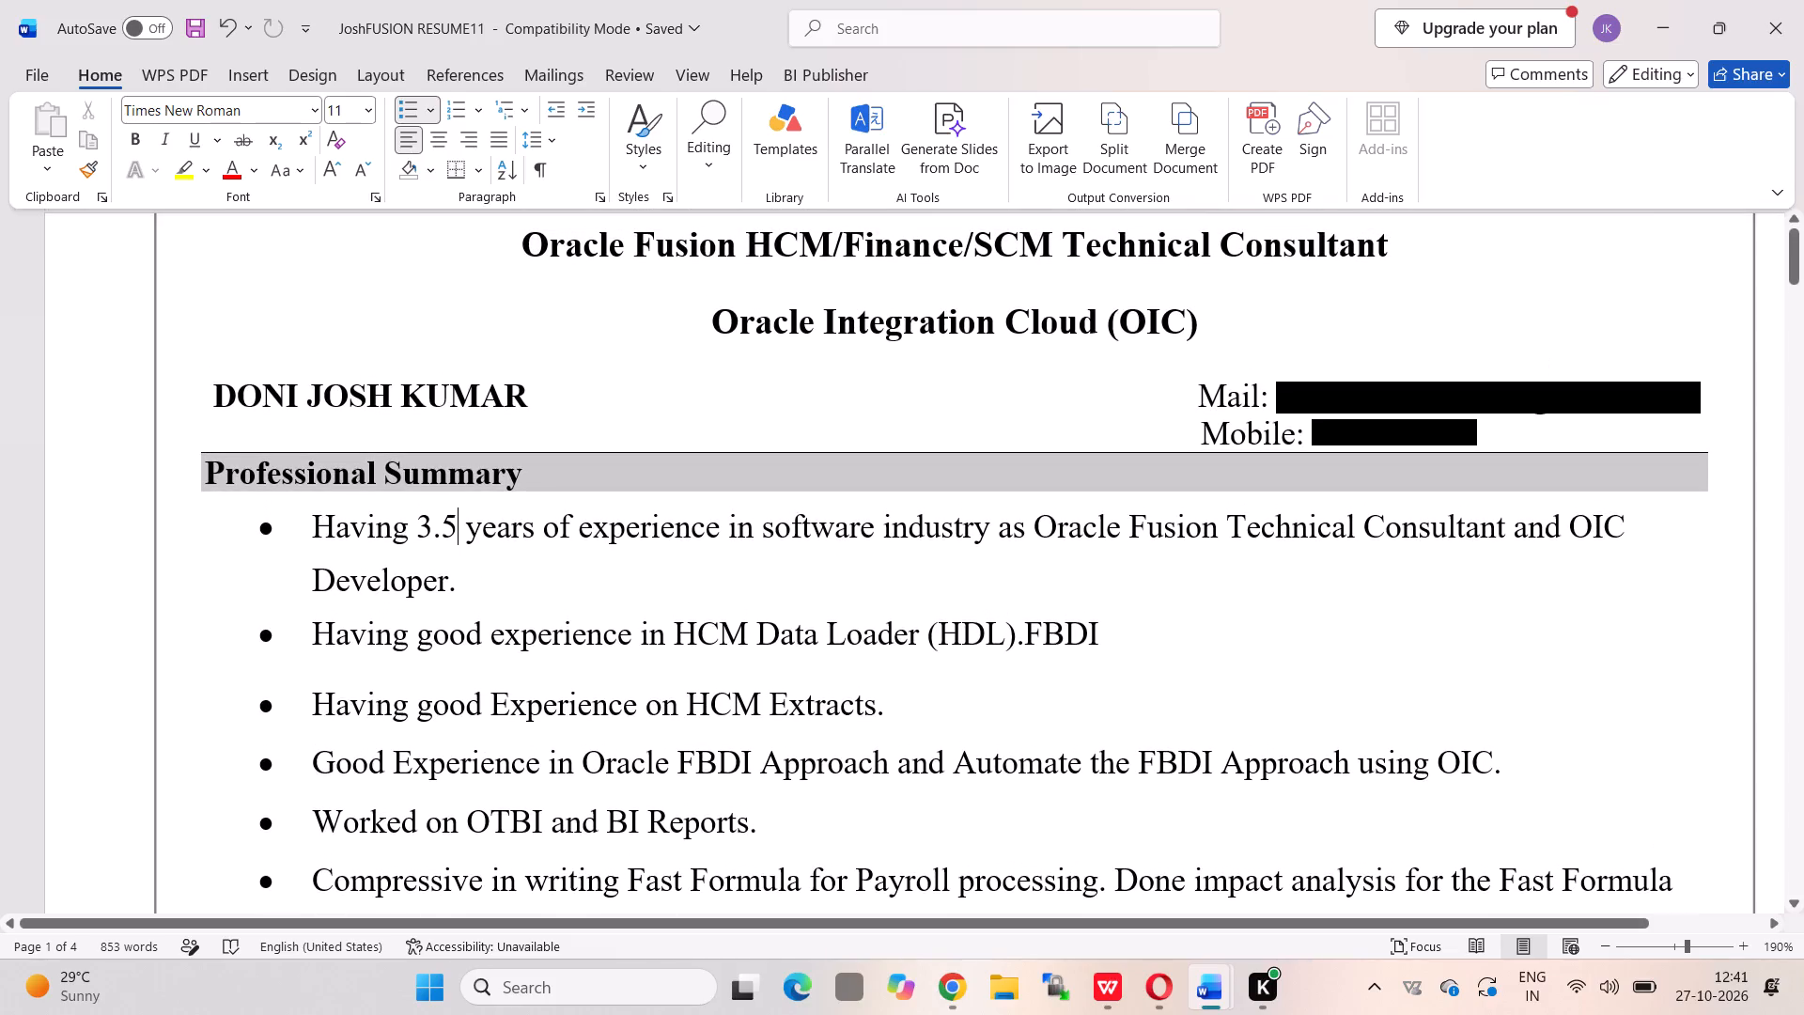
scroll(1035, 599, down, 1)
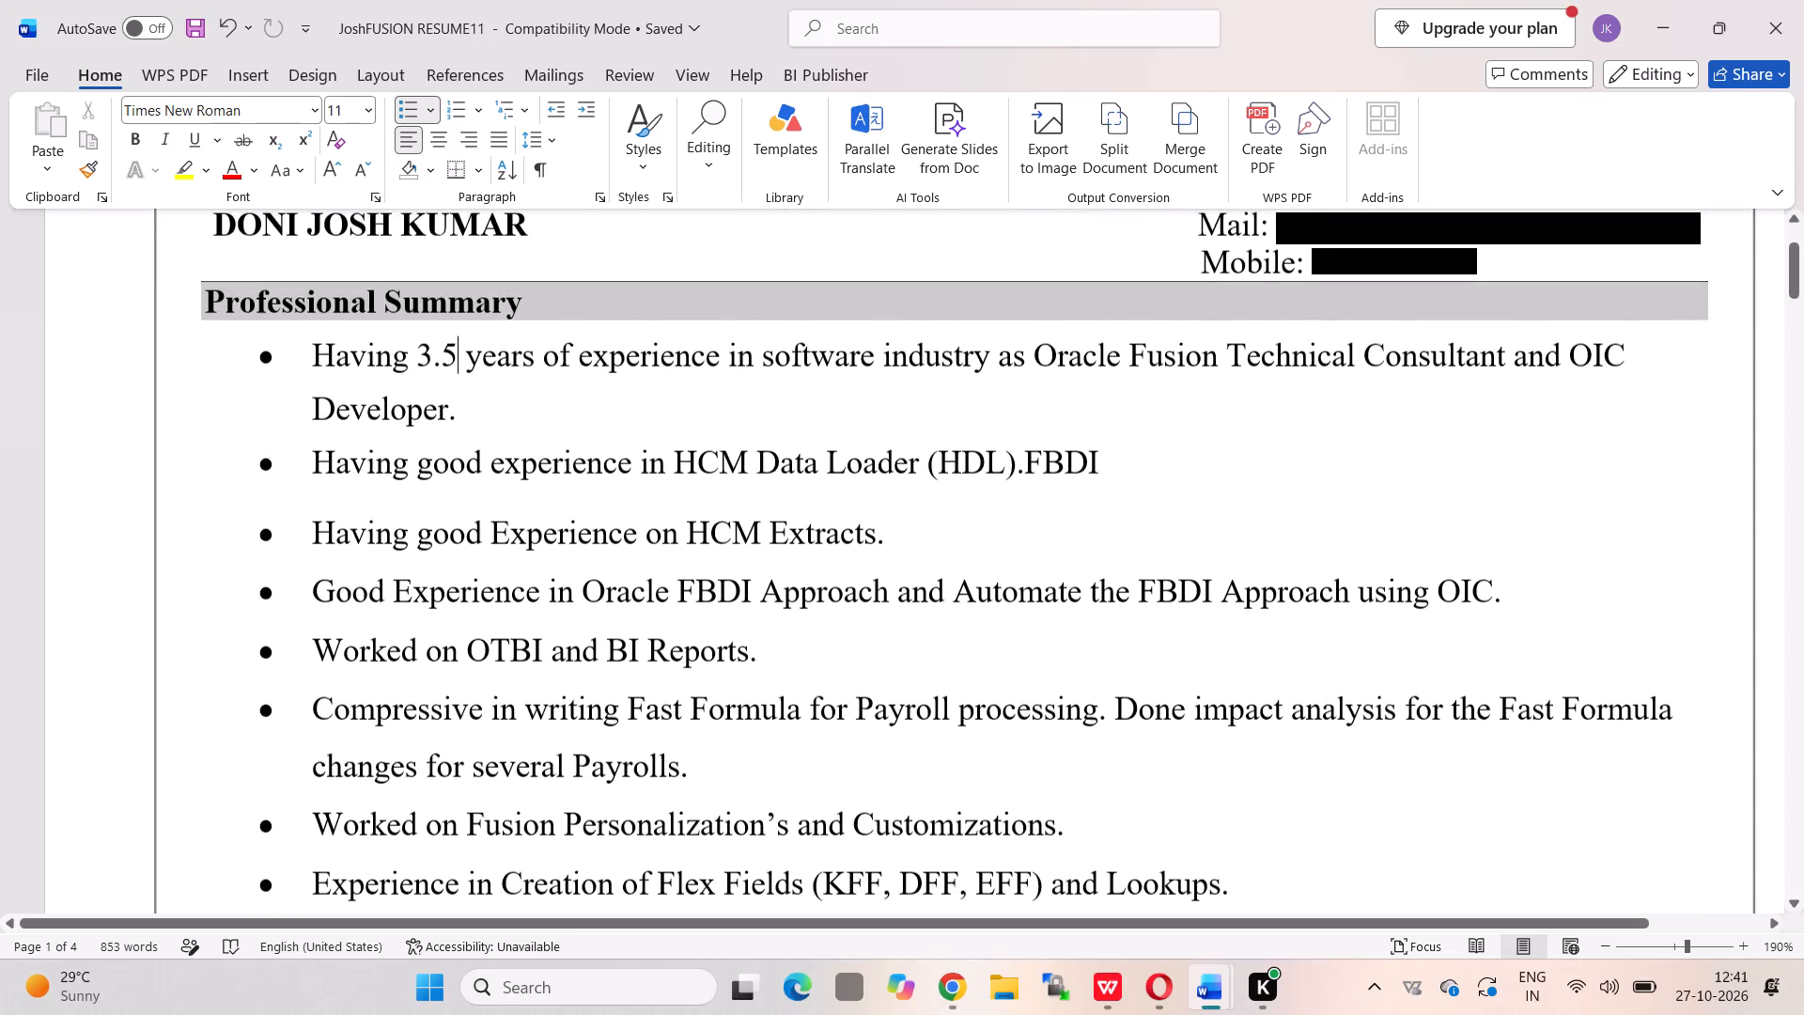
scroll(1035, 599, down, 1)
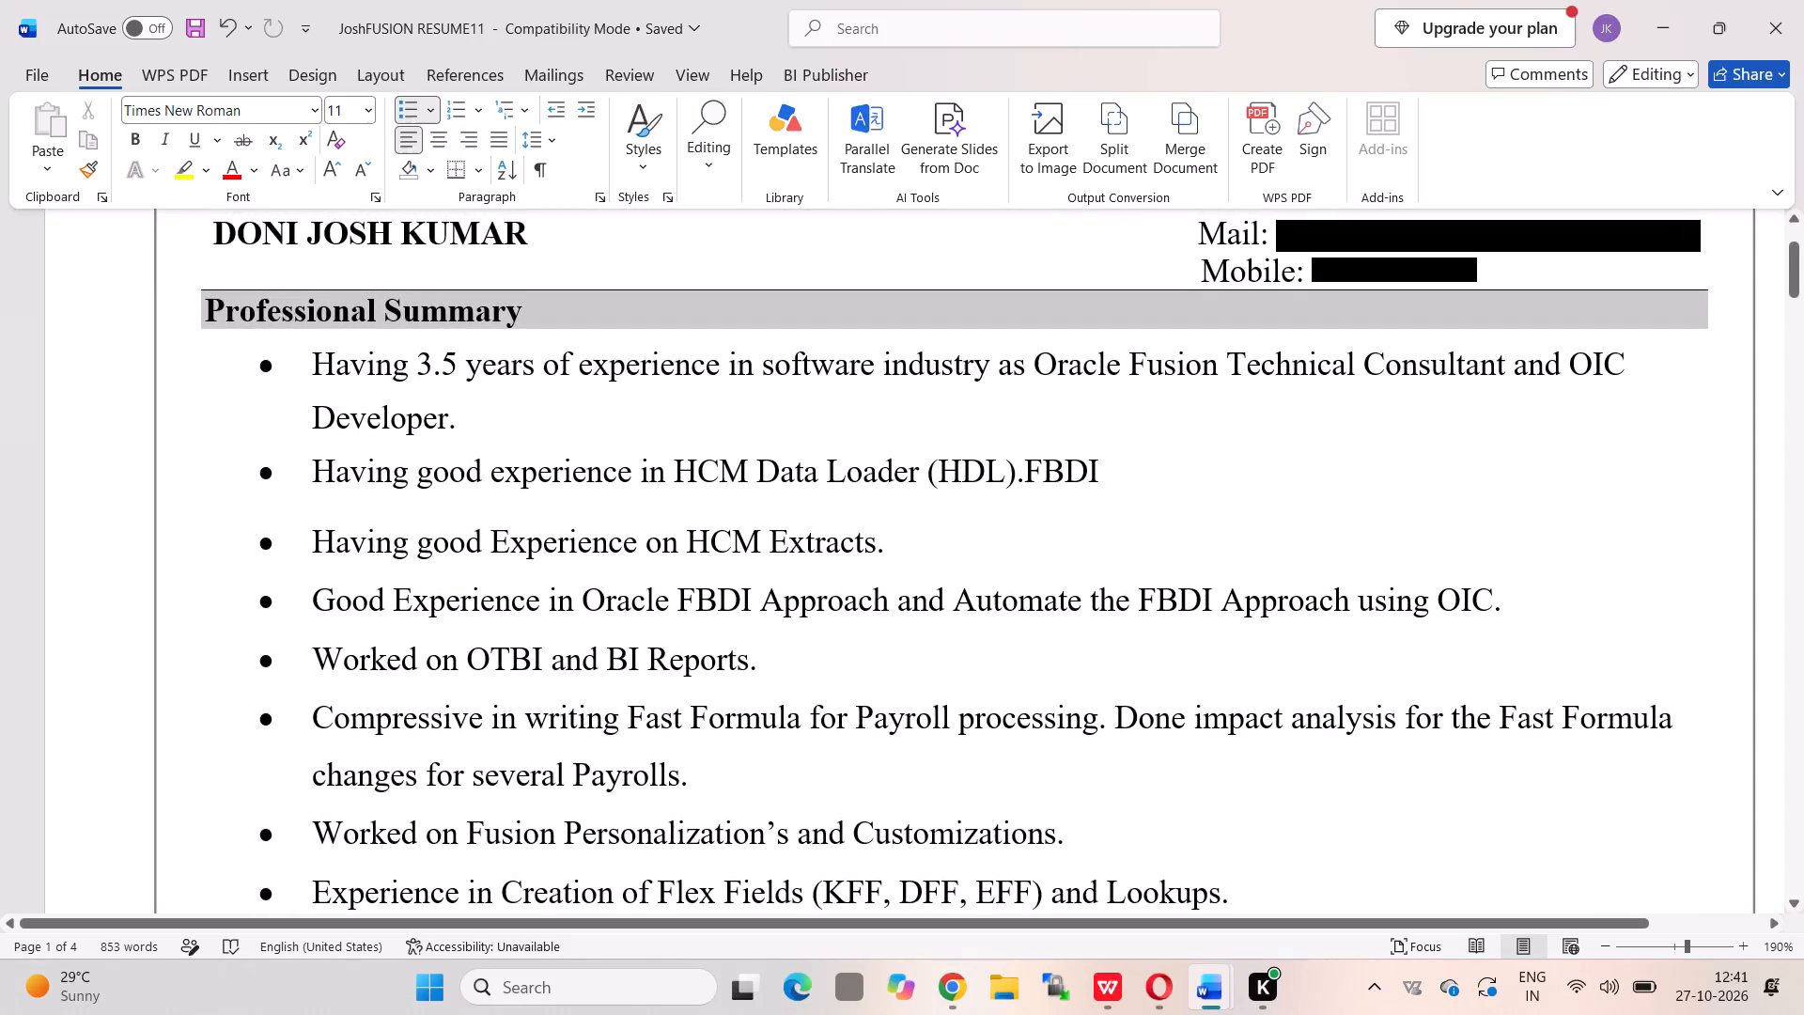
scroll(1035, 599, down, 4)
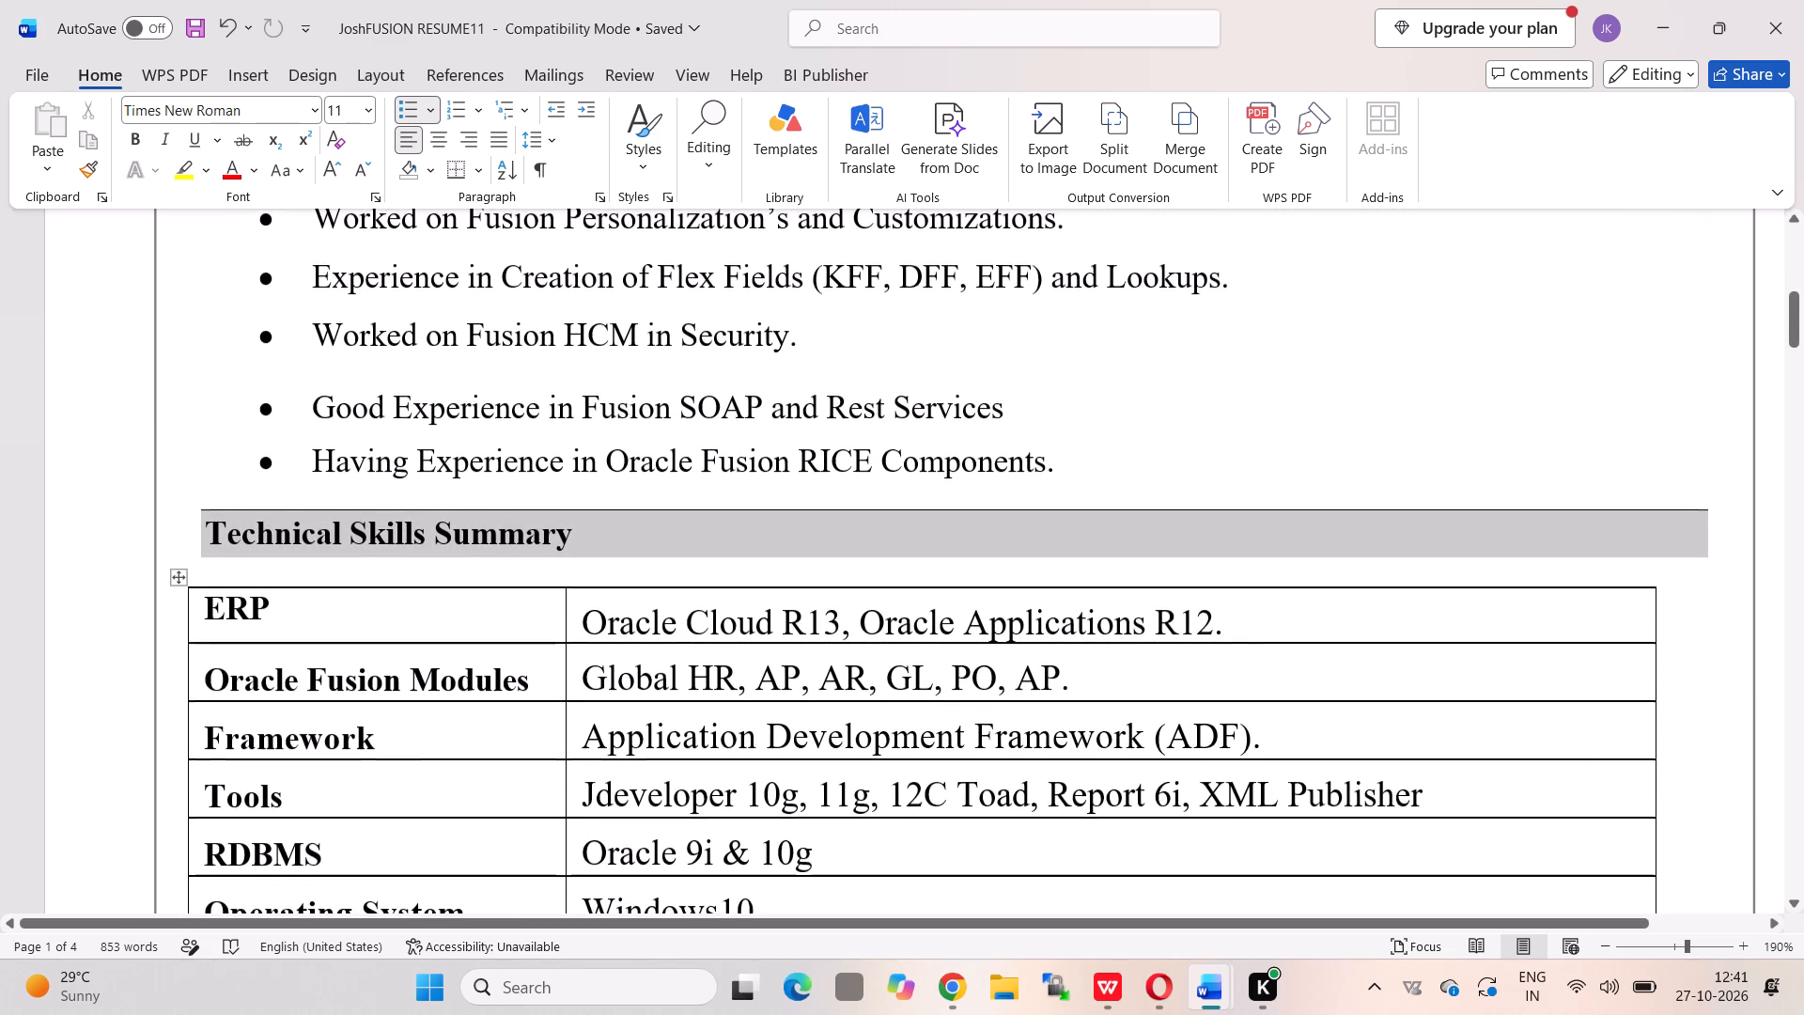
scroll(1035, 599, down, 2)
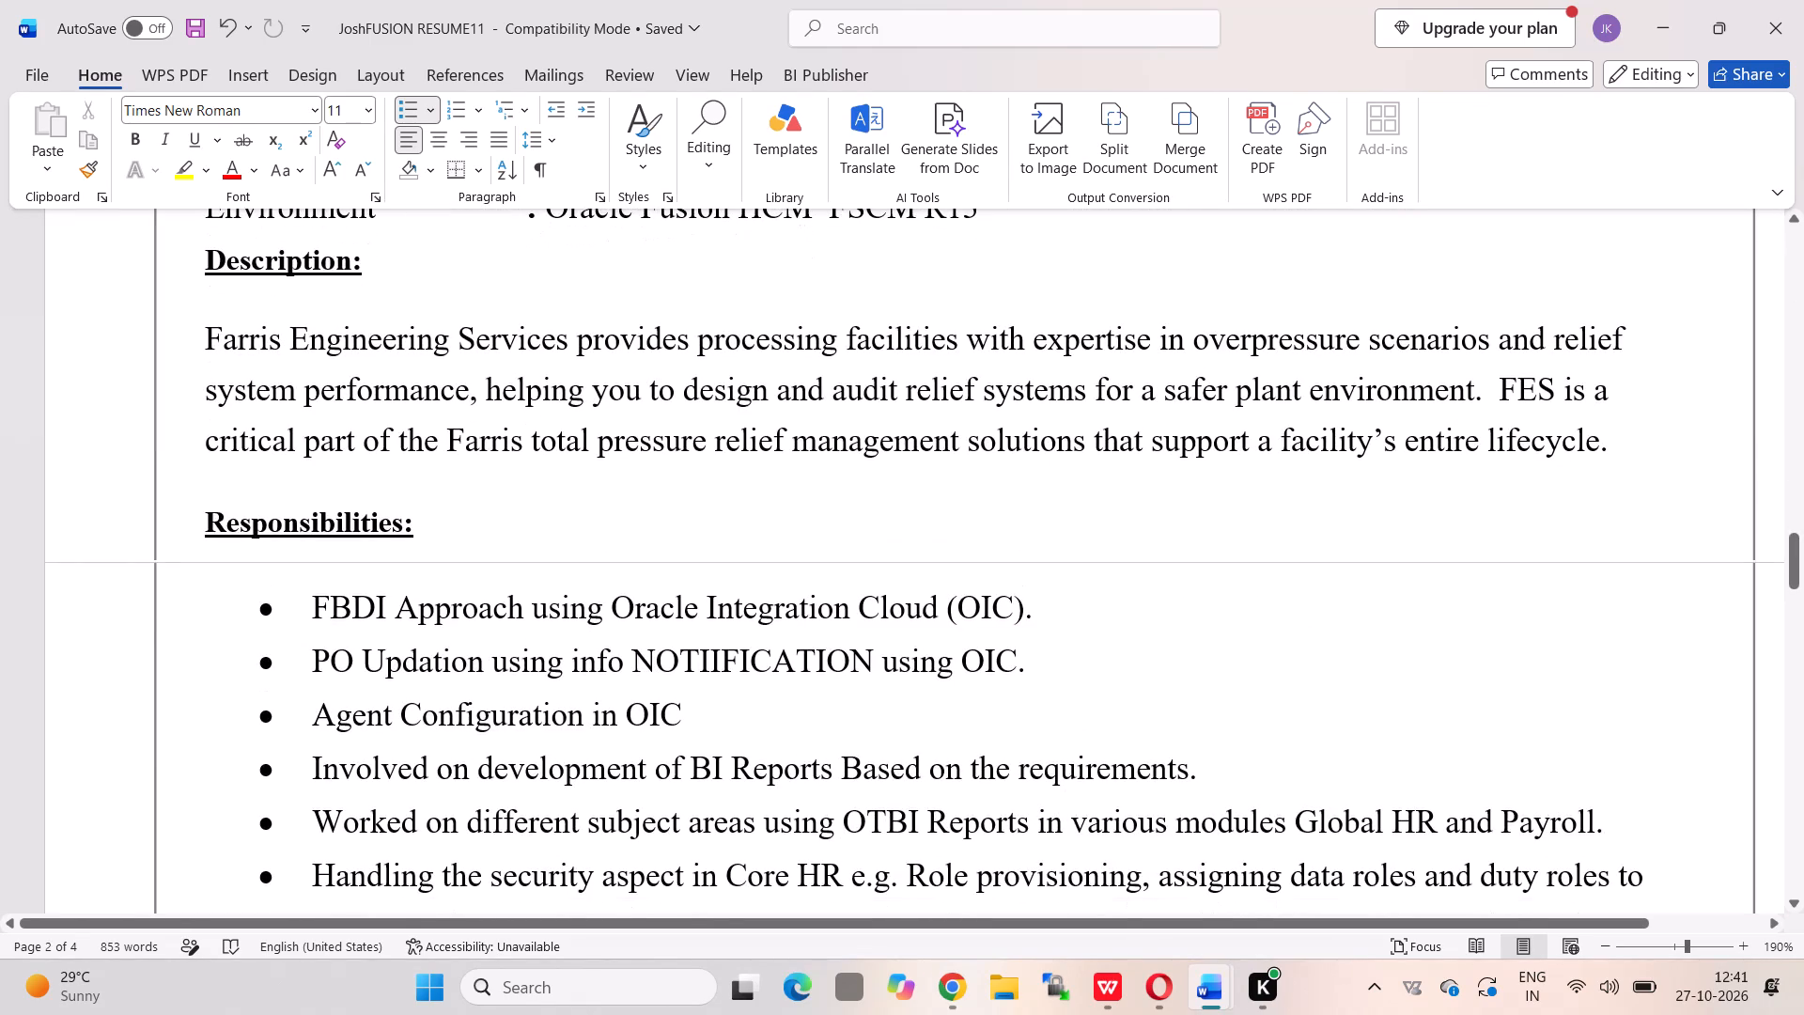
scroll(1035, 599, down, 1)
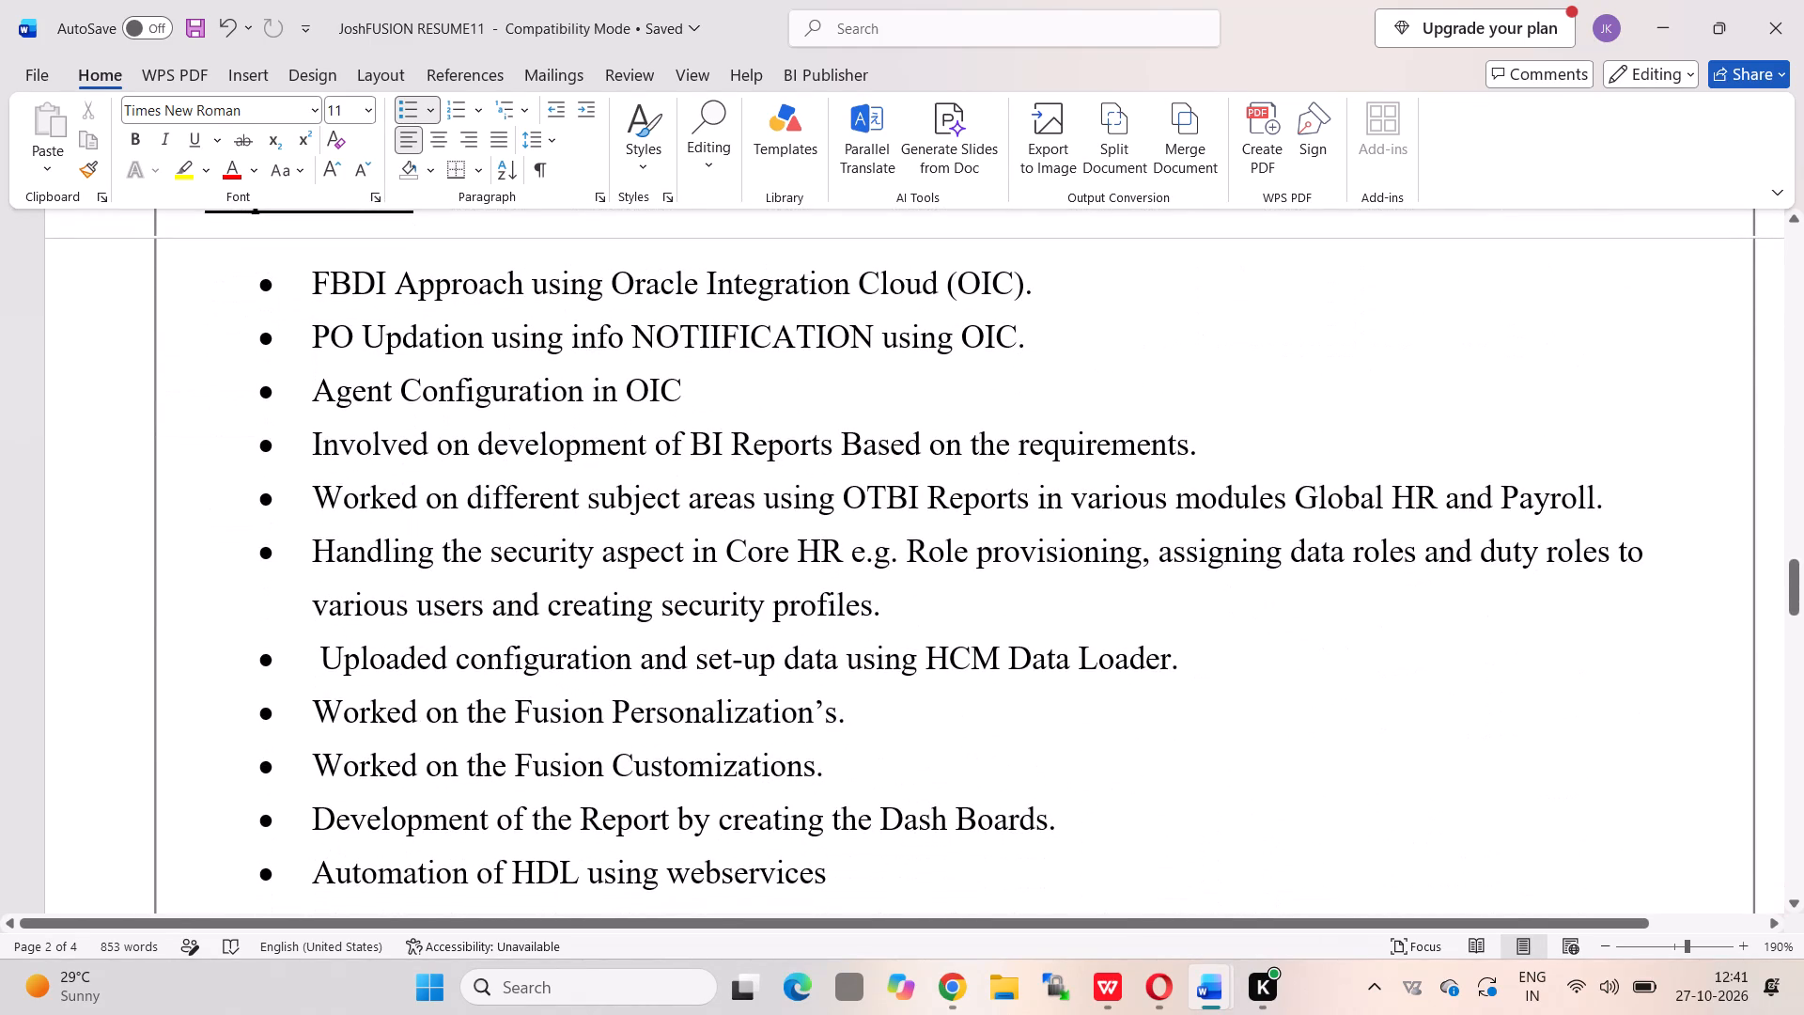
scroll(1035, 599, down, 1)
scroll(1035, 599, up, 1)
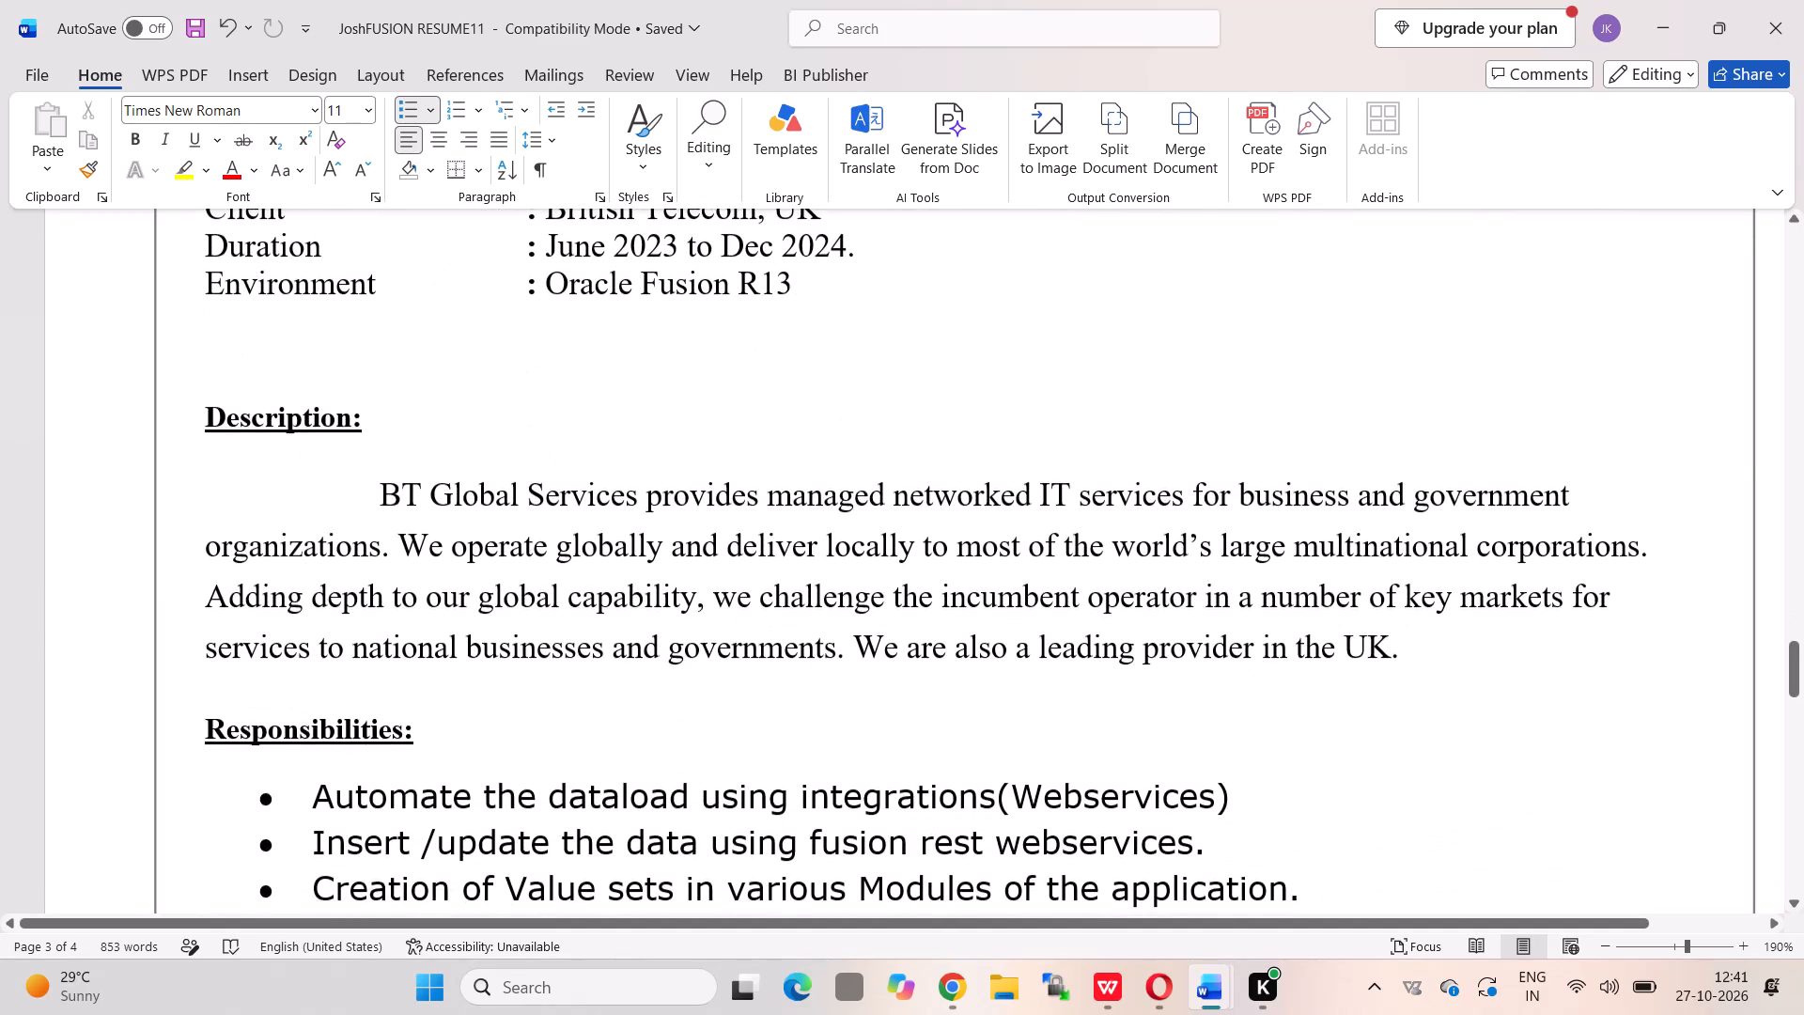
scroll(1035, 599, up, 2)
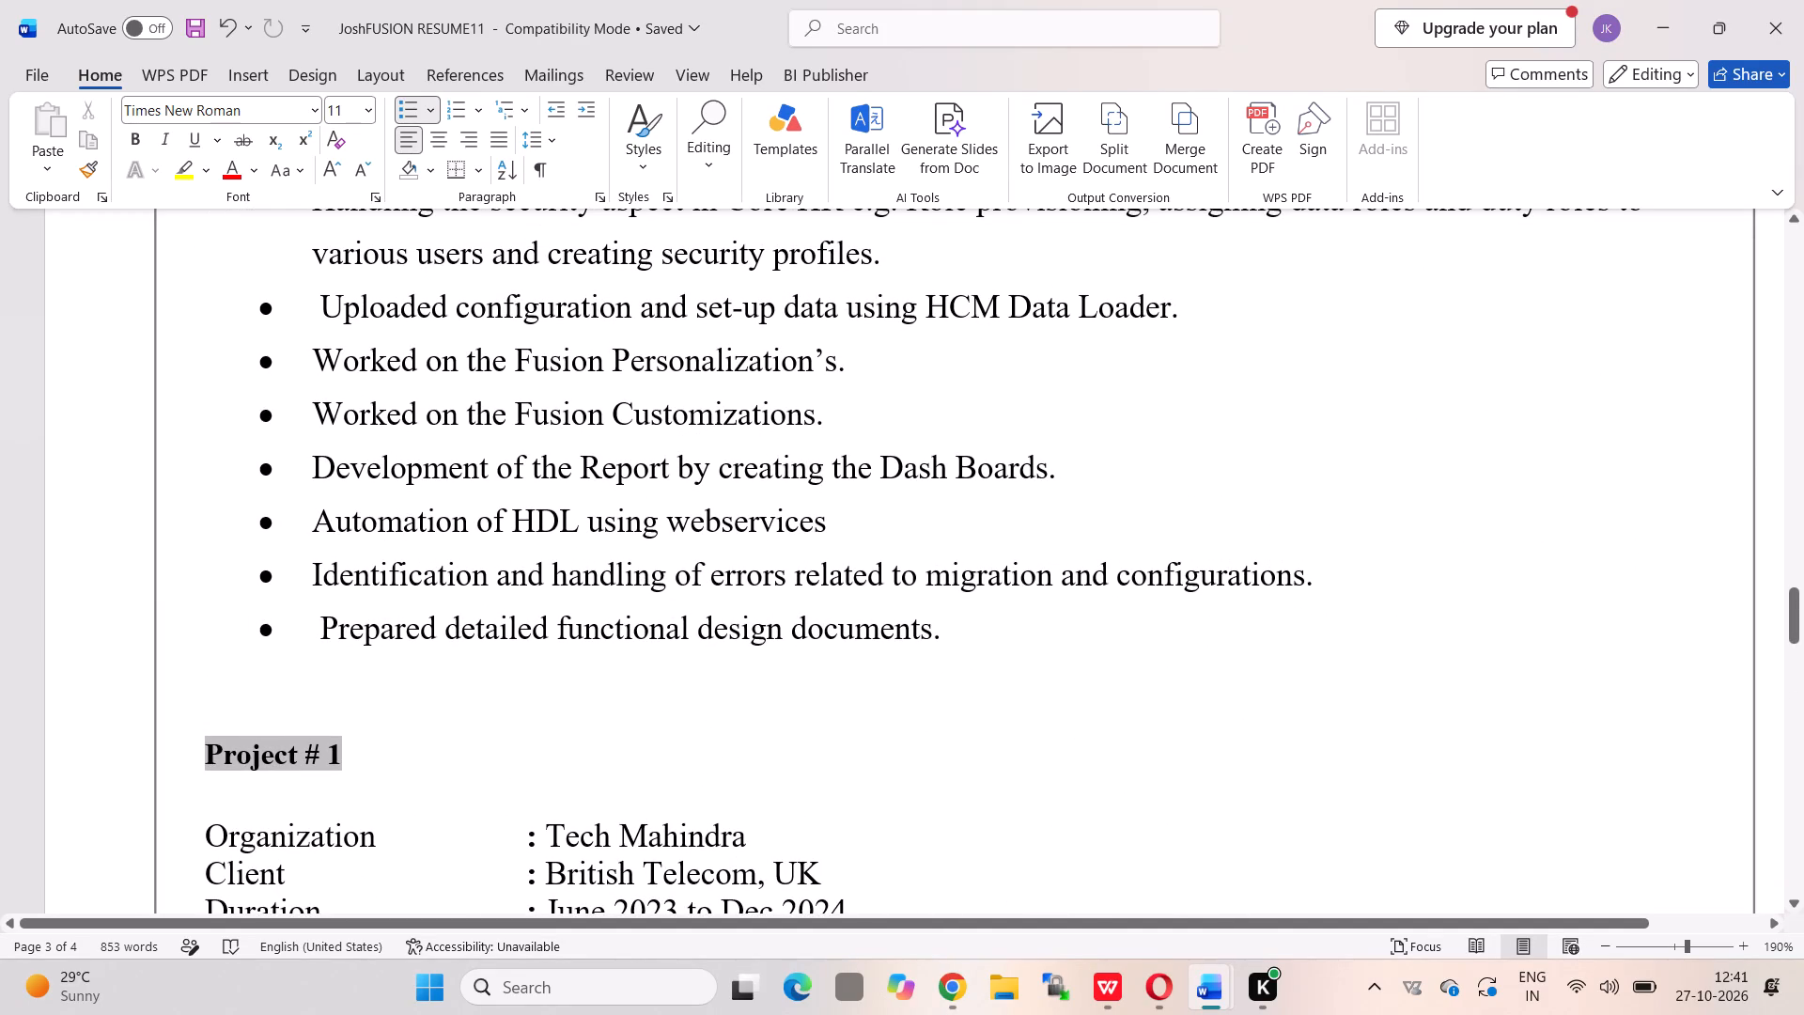
scroll(1035, 599, up, 1)
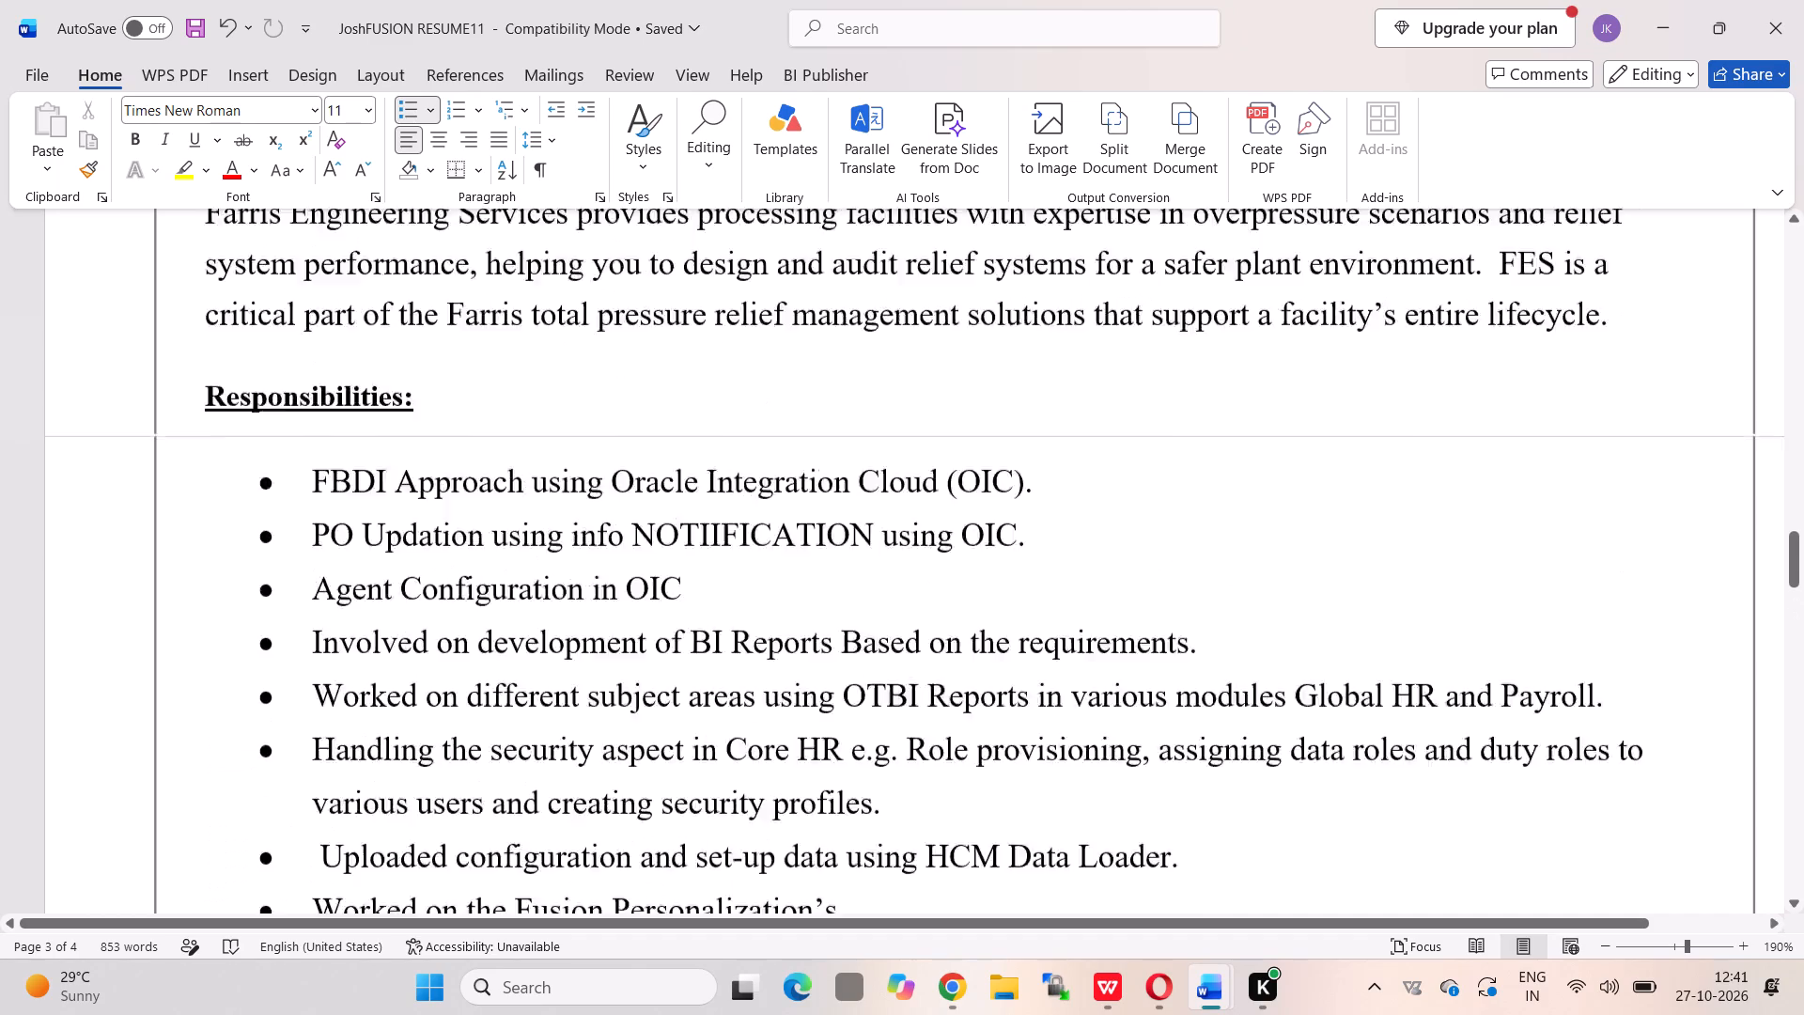
scroll(1035, 599, up, 1)
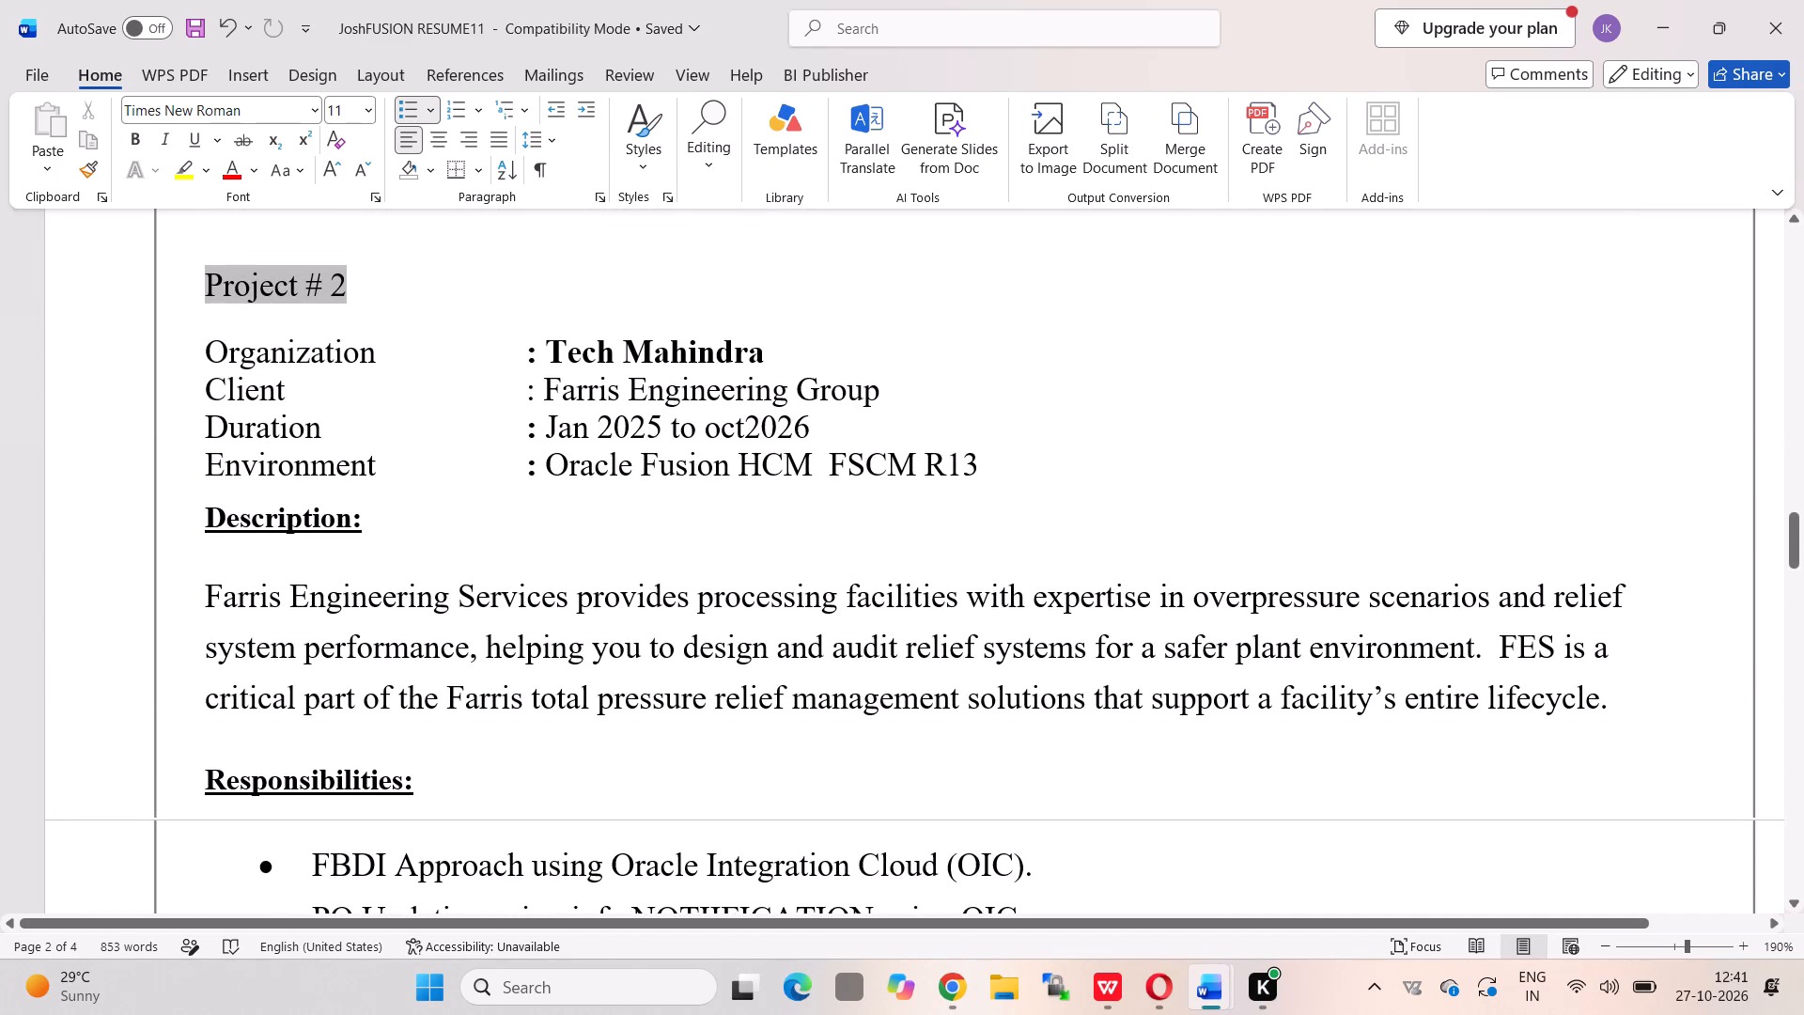
Check the Project # 1 client, duration, environment, description and responsibilities, returning to the heading and Professional Summary.
scroll(956, 469, down, 3)
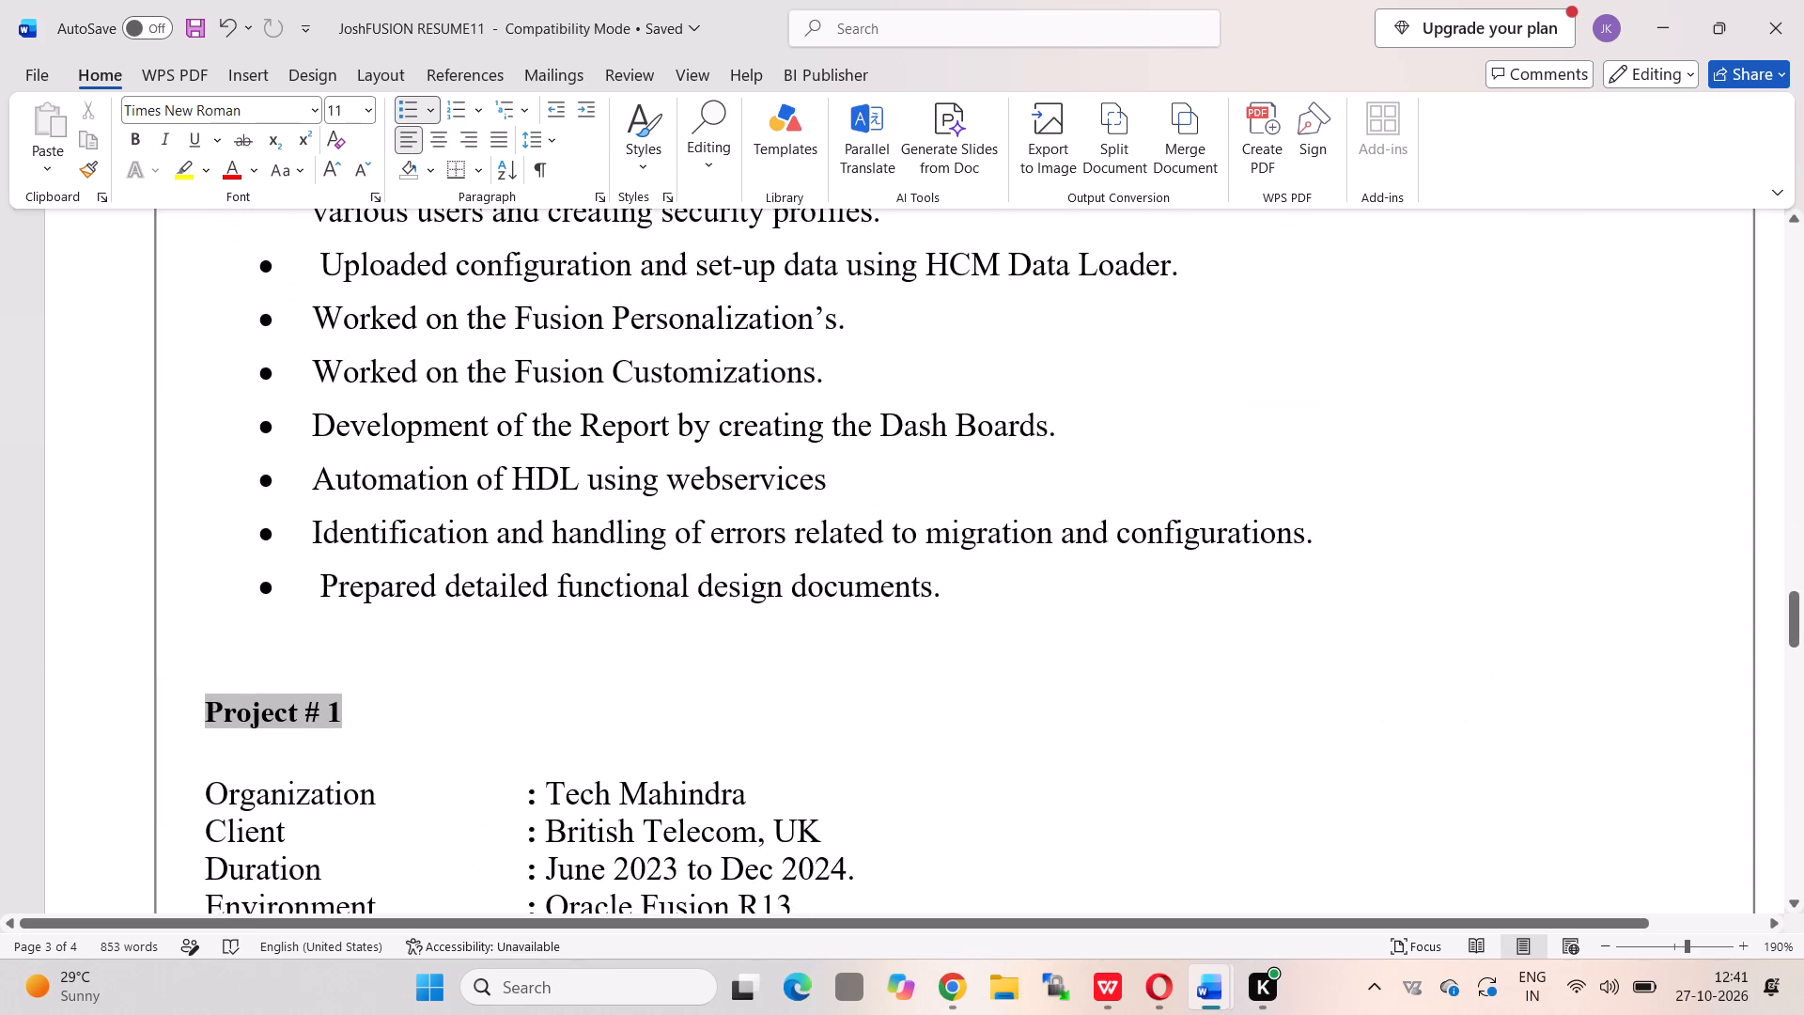
scroll(956, 469, down, 1)
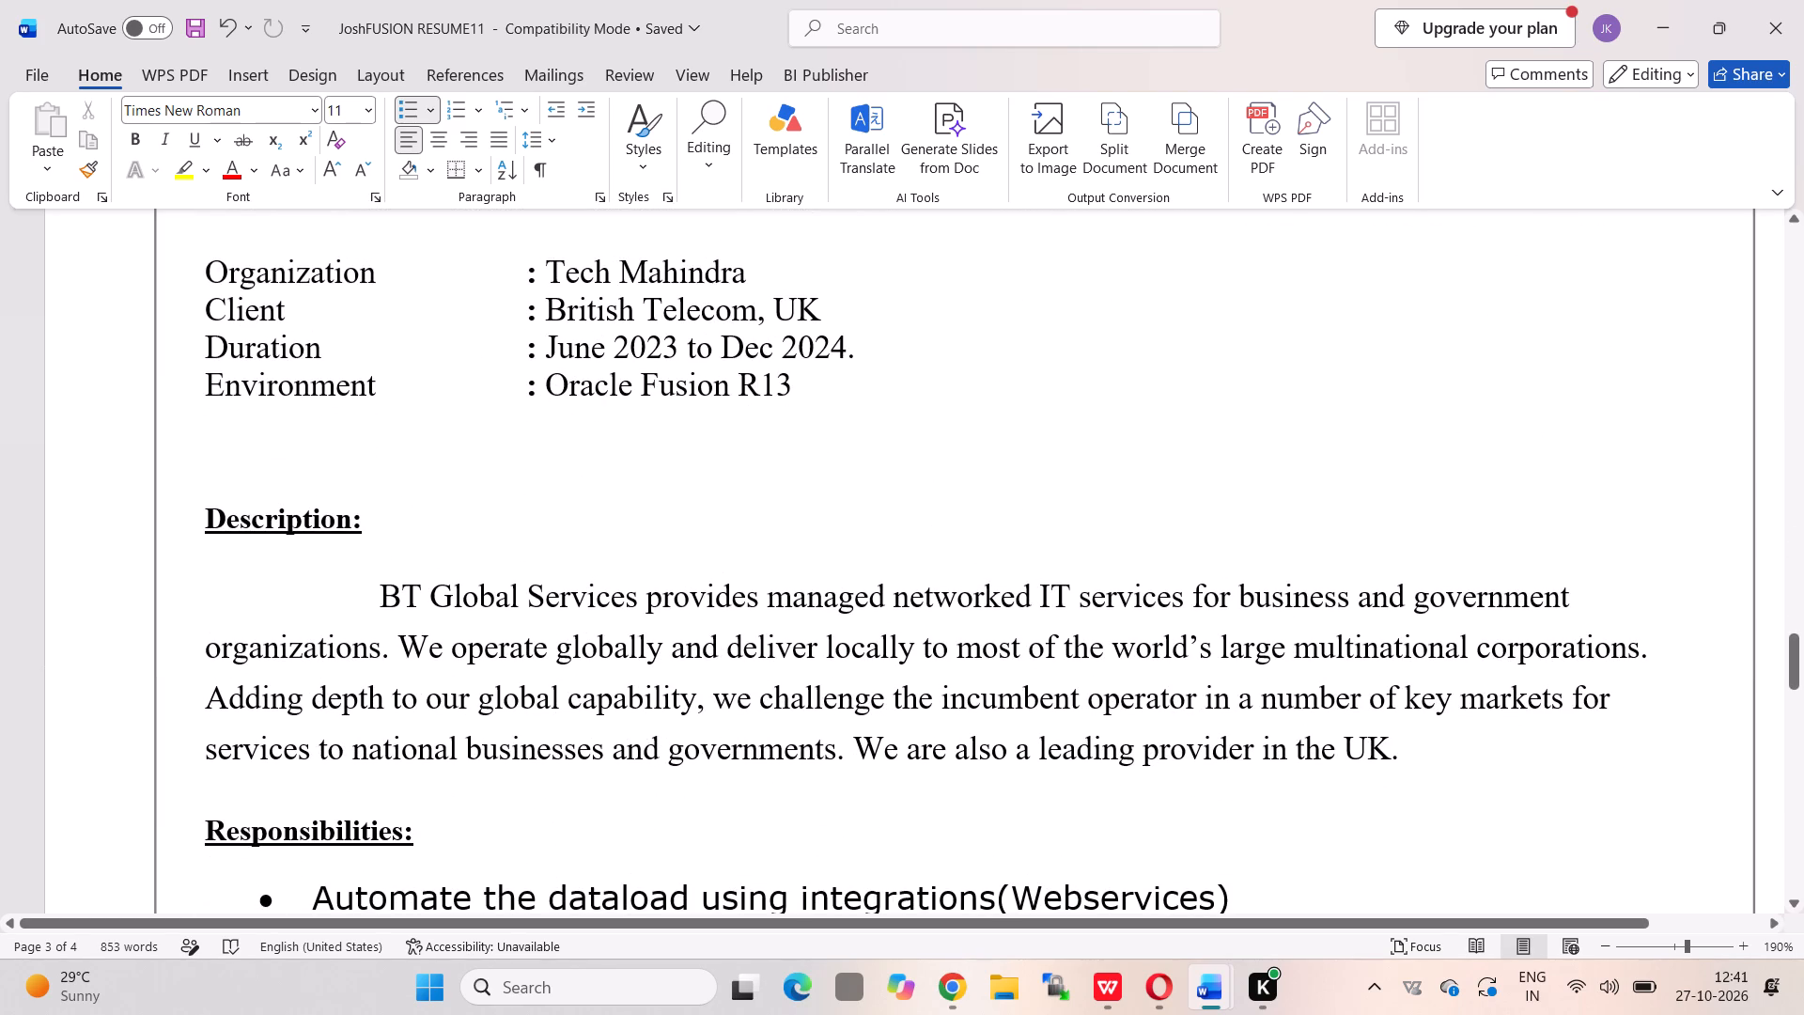
ctrl+scroll(786, 391, down, 4)
scroll(786, 391, down, 1)
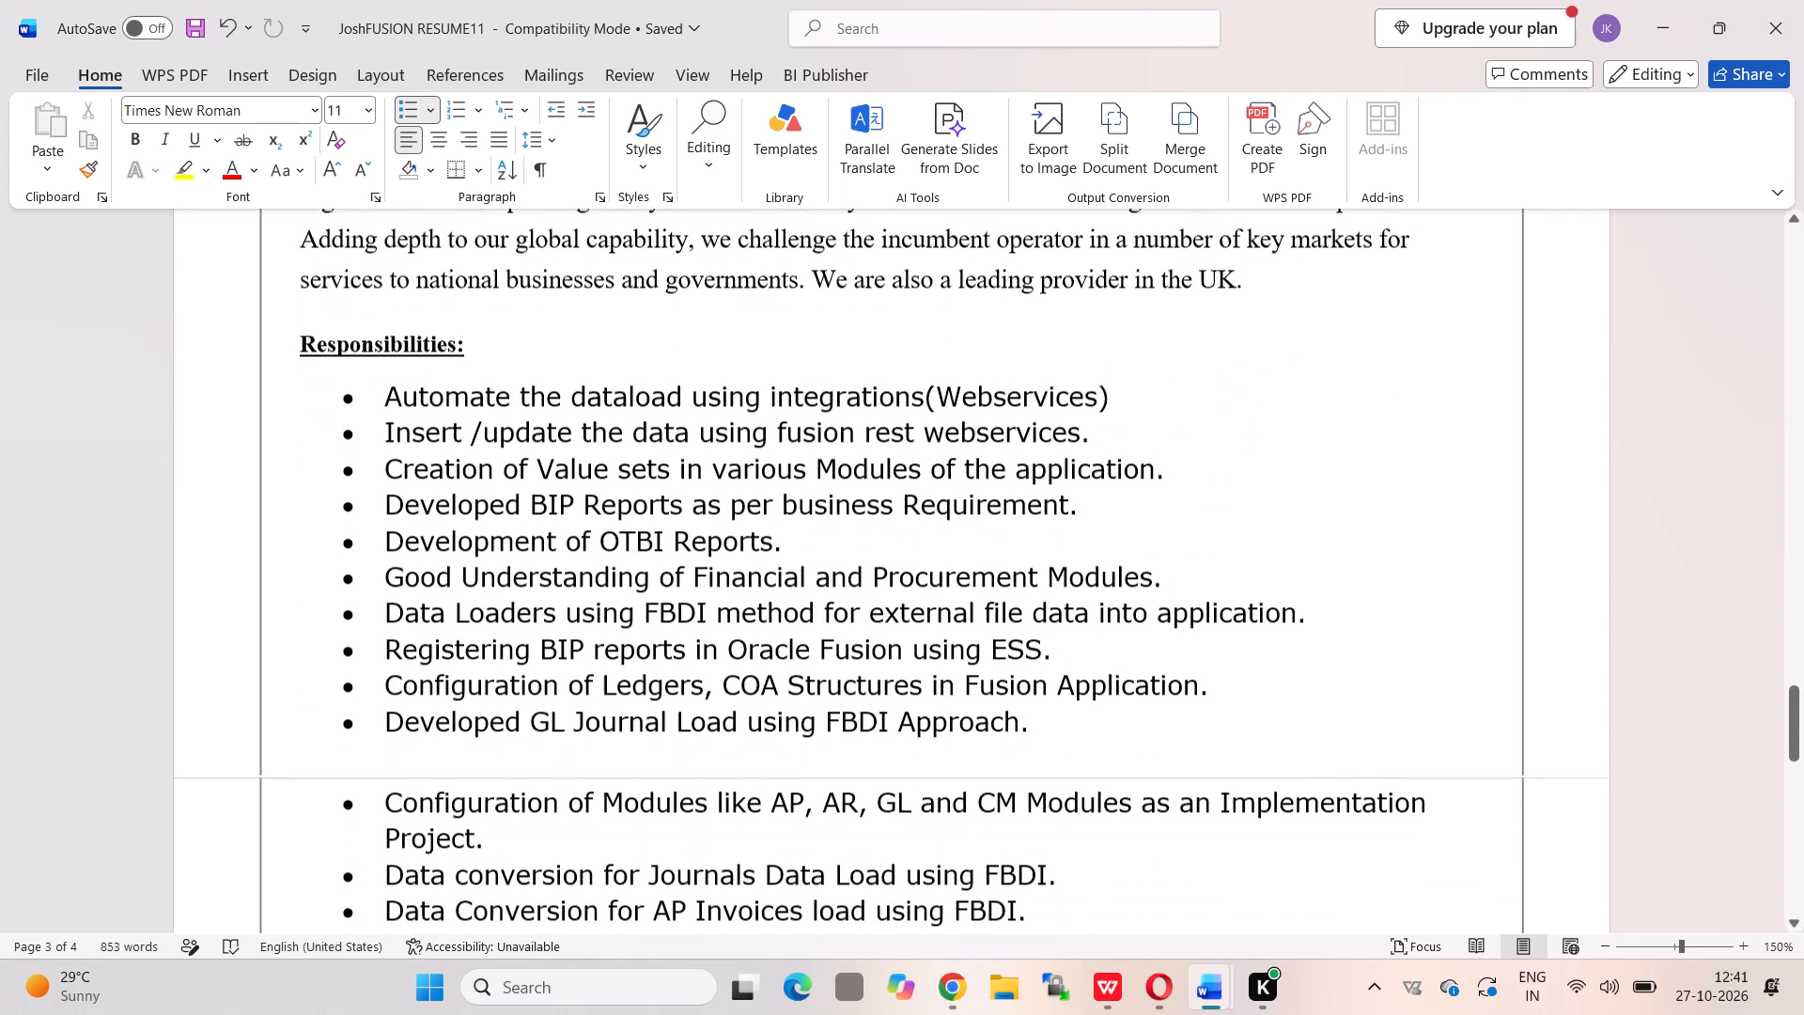
scroll(786, 391, down, 1)
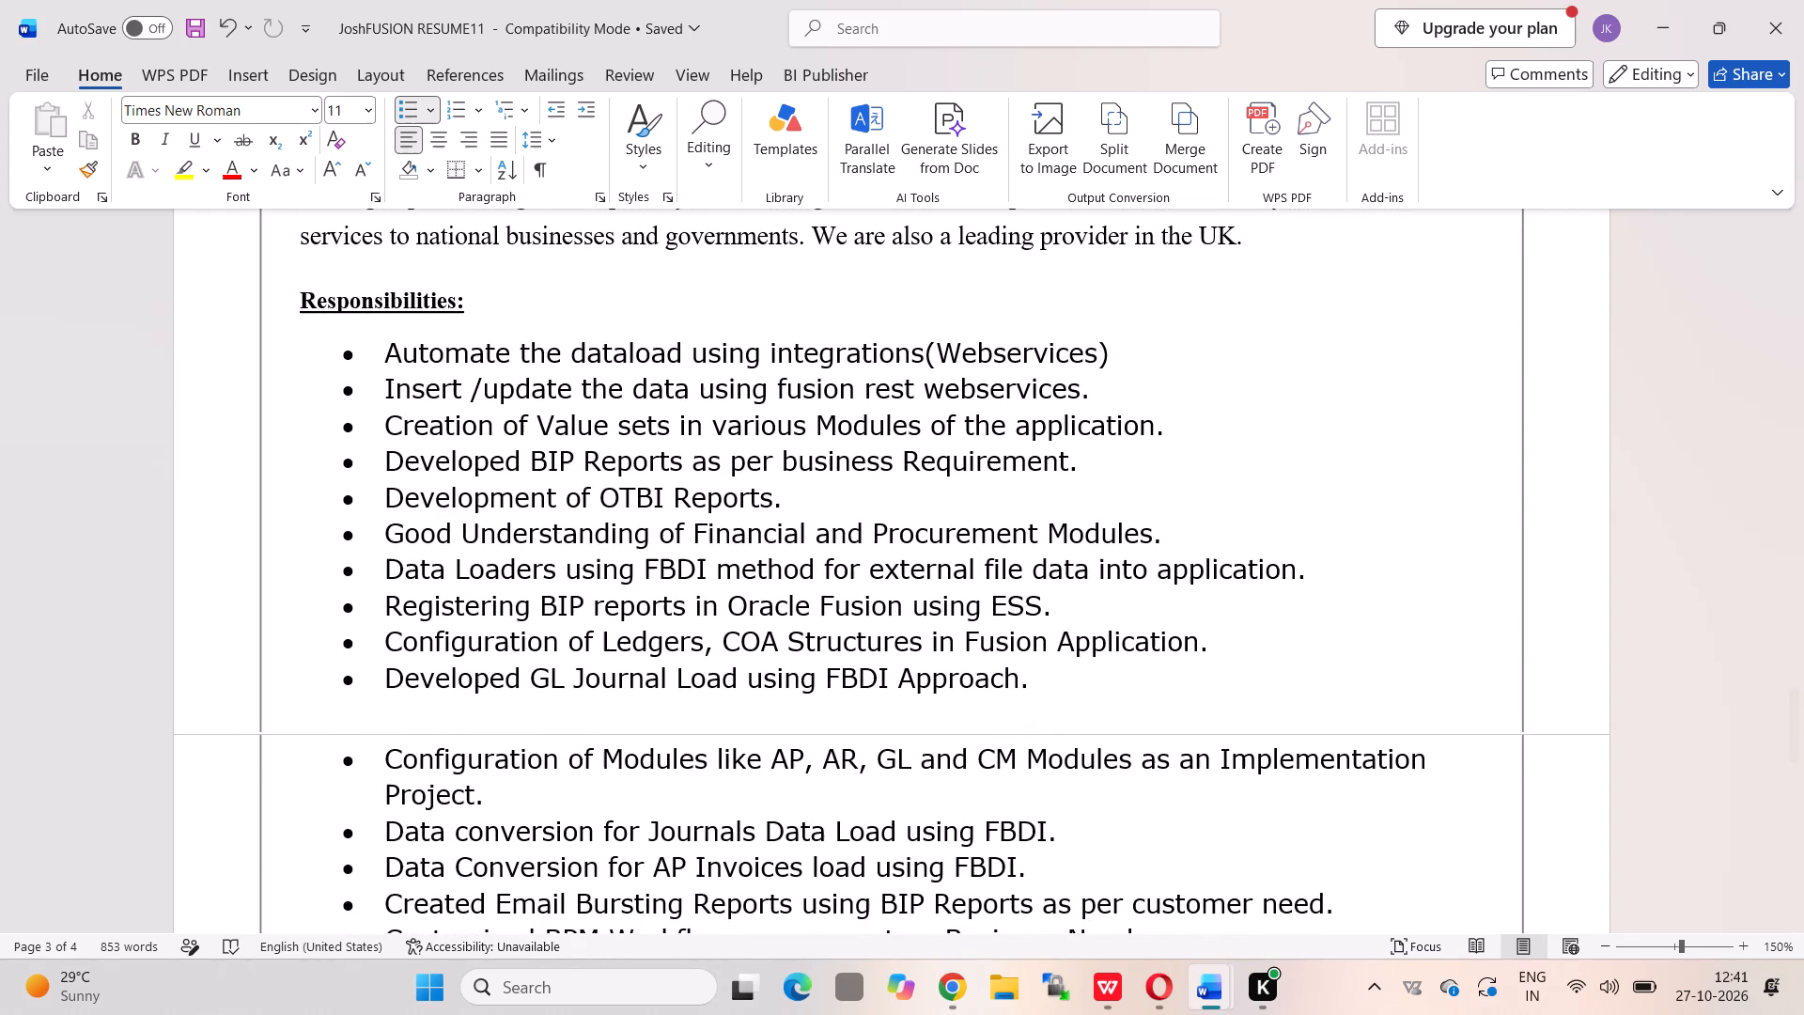
scroll(786, 391, up, 10)
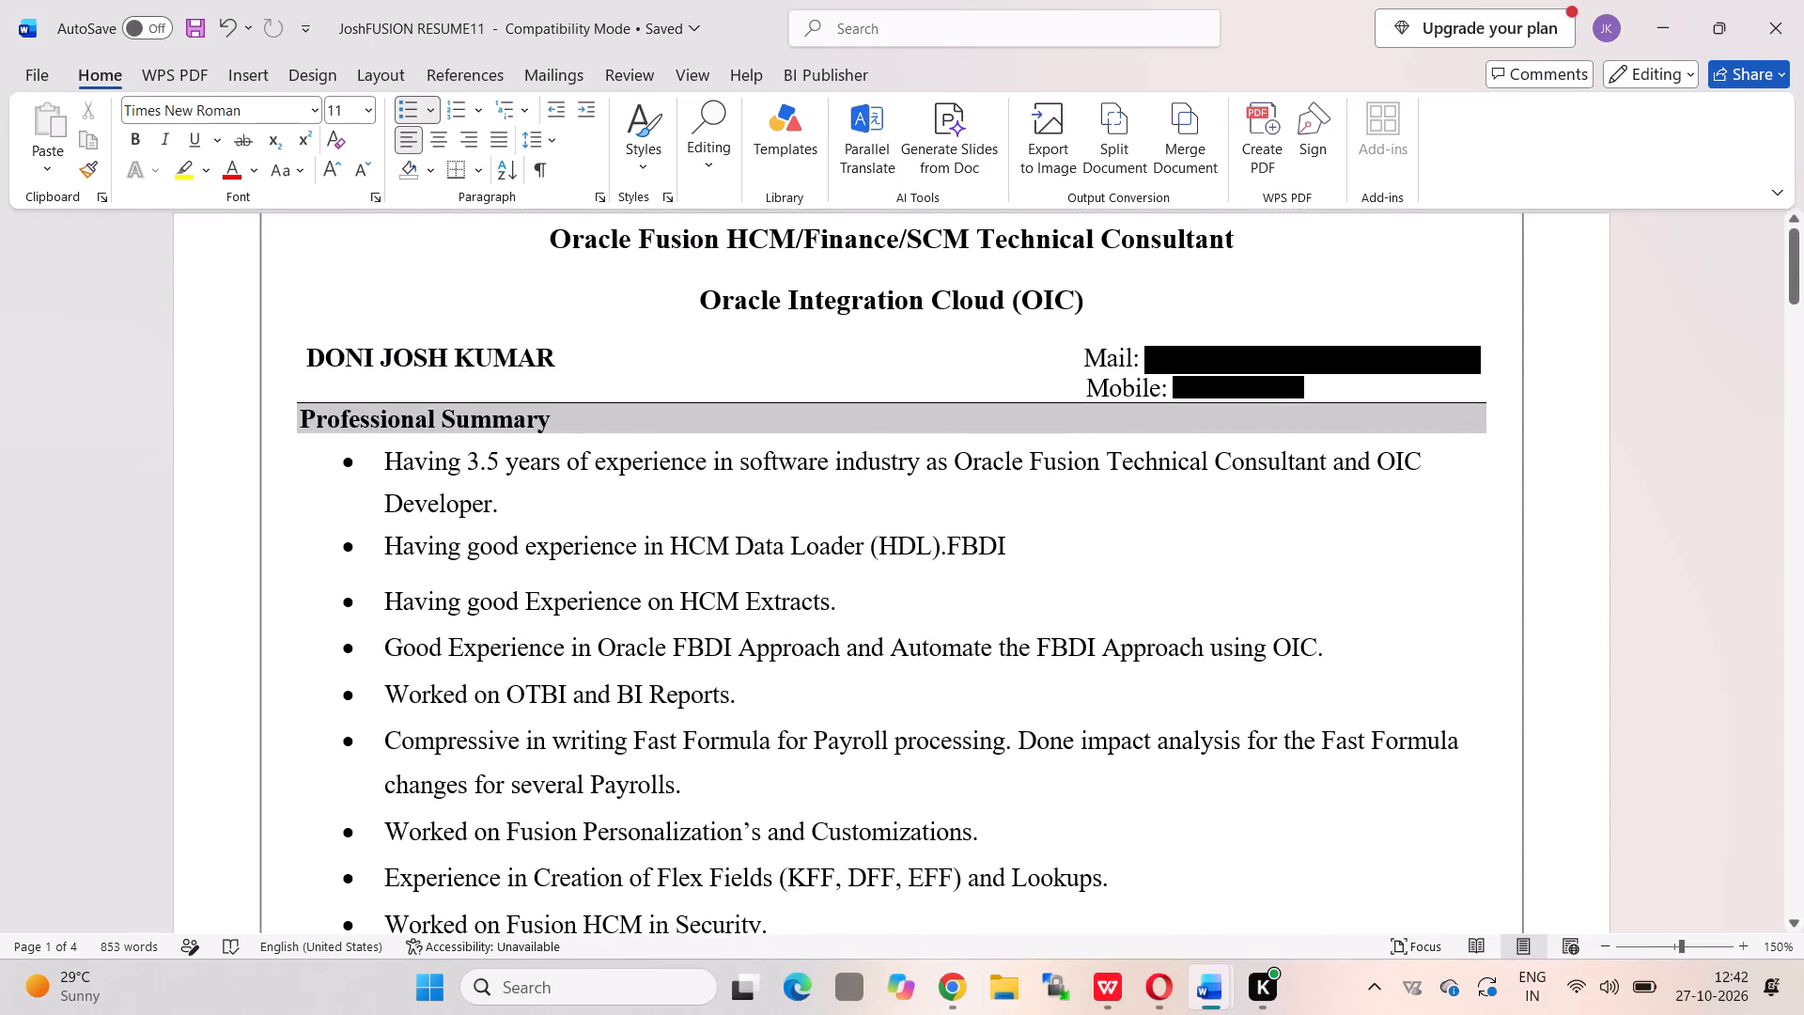
ctrl+scroll(1150, 432, up, 2)
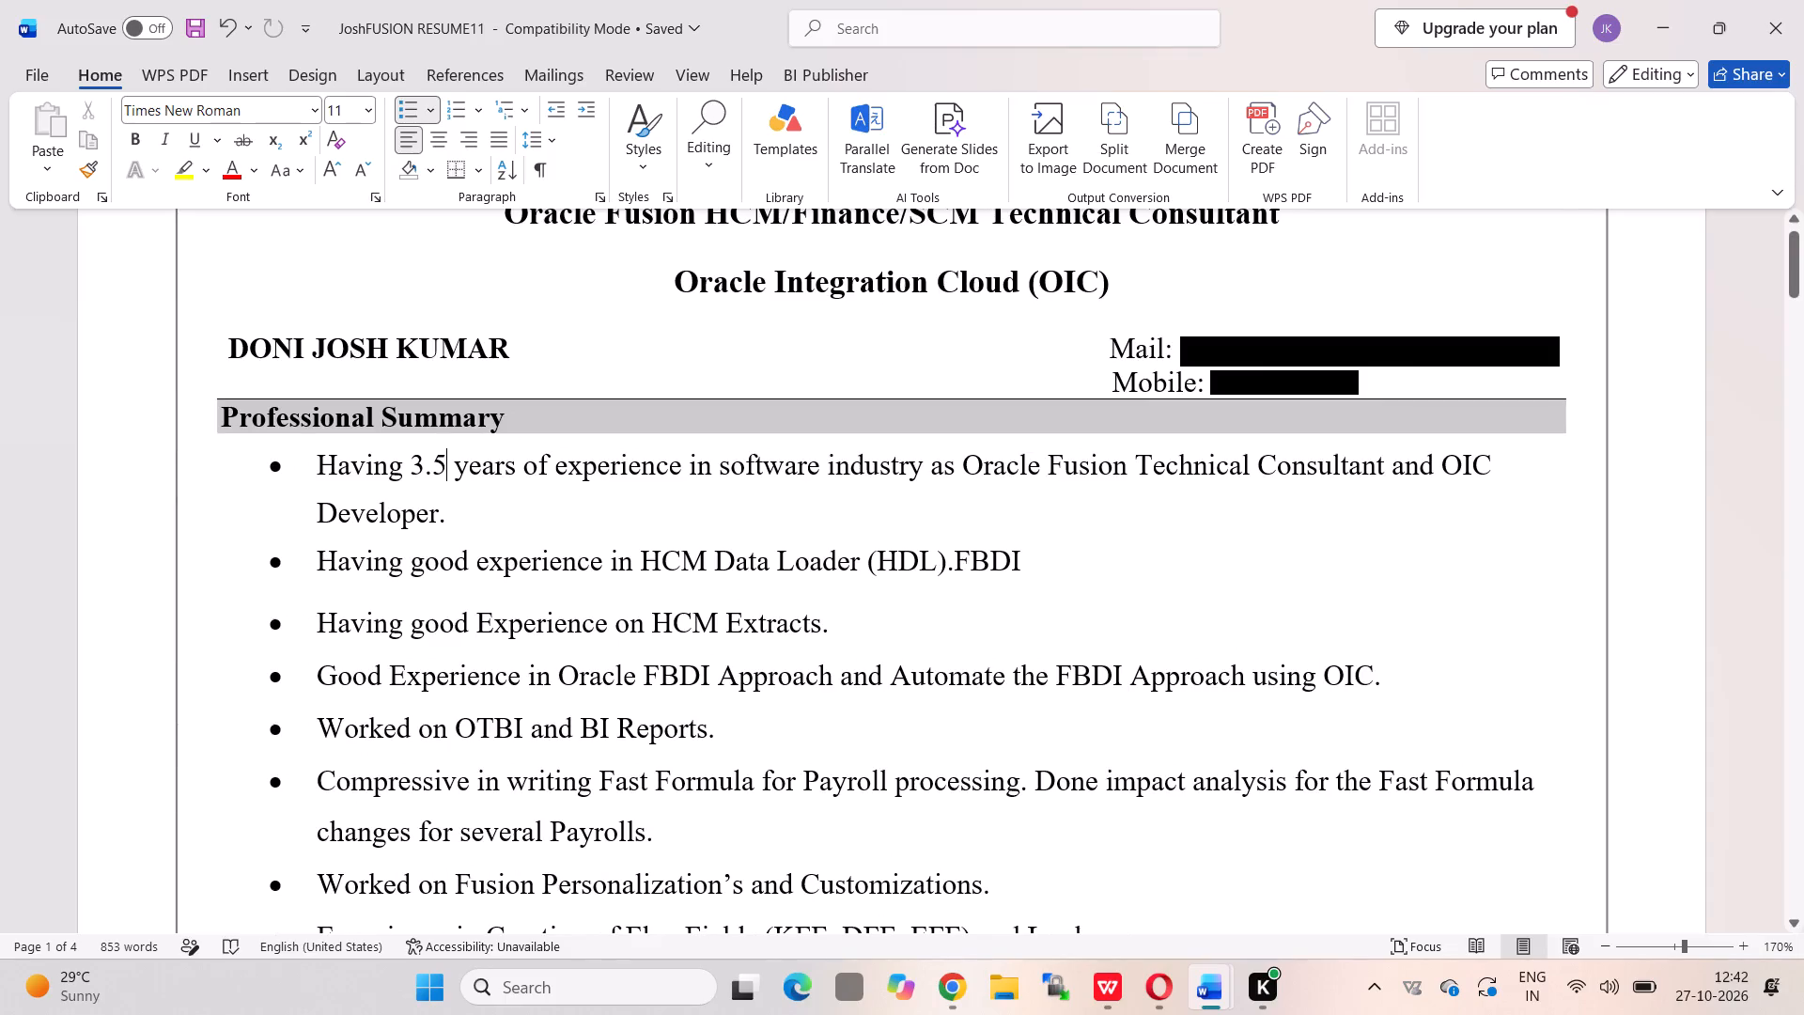
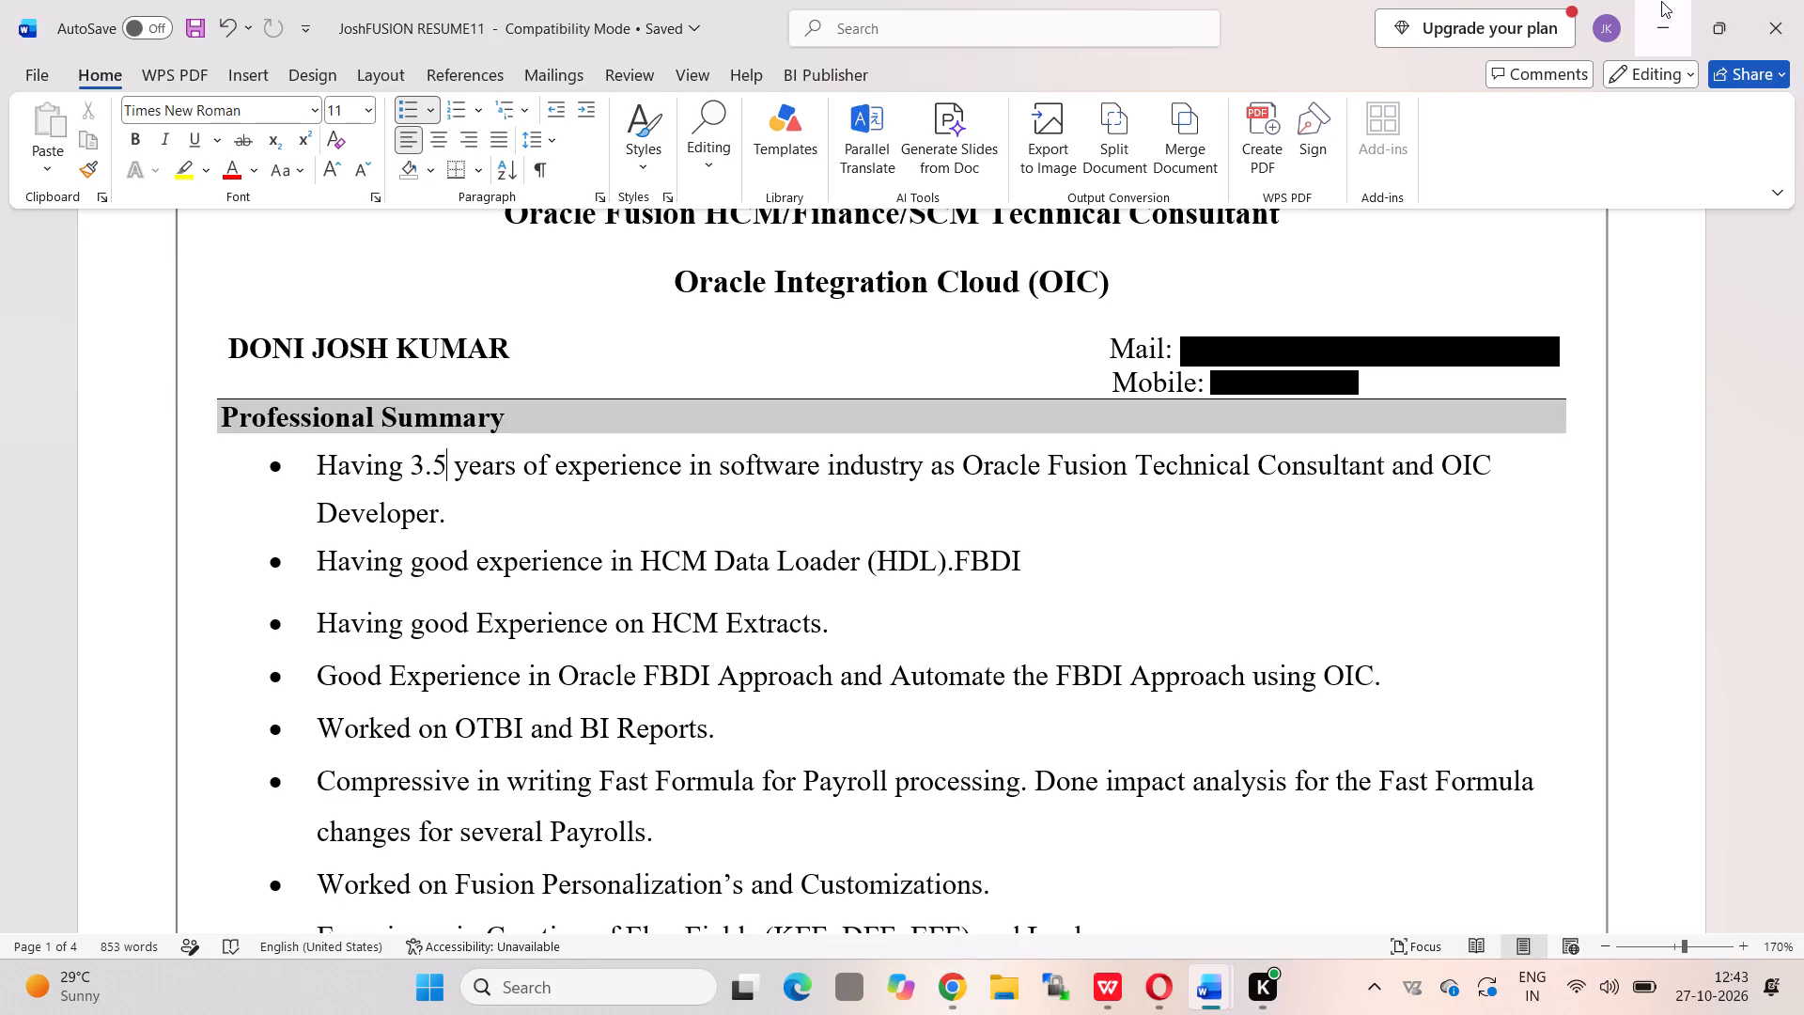
Minimize the Oracle Fusion technical consultant resume document window.
click(1661, 1)
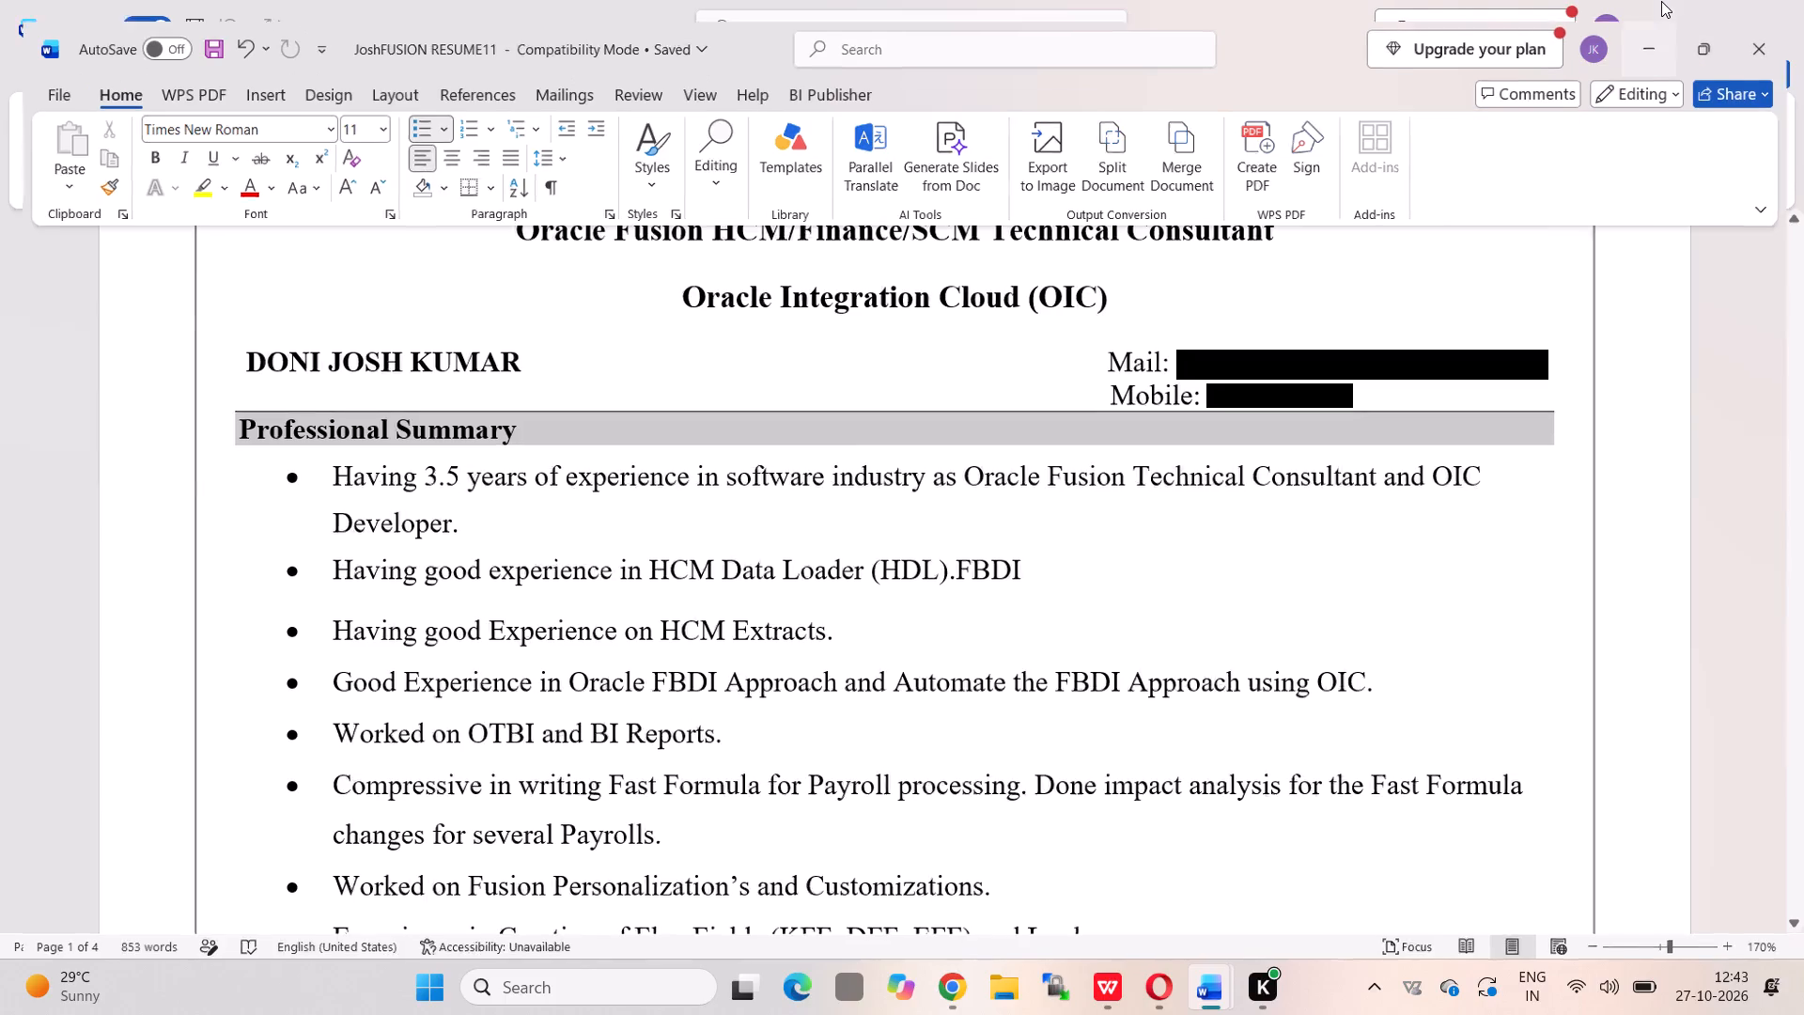
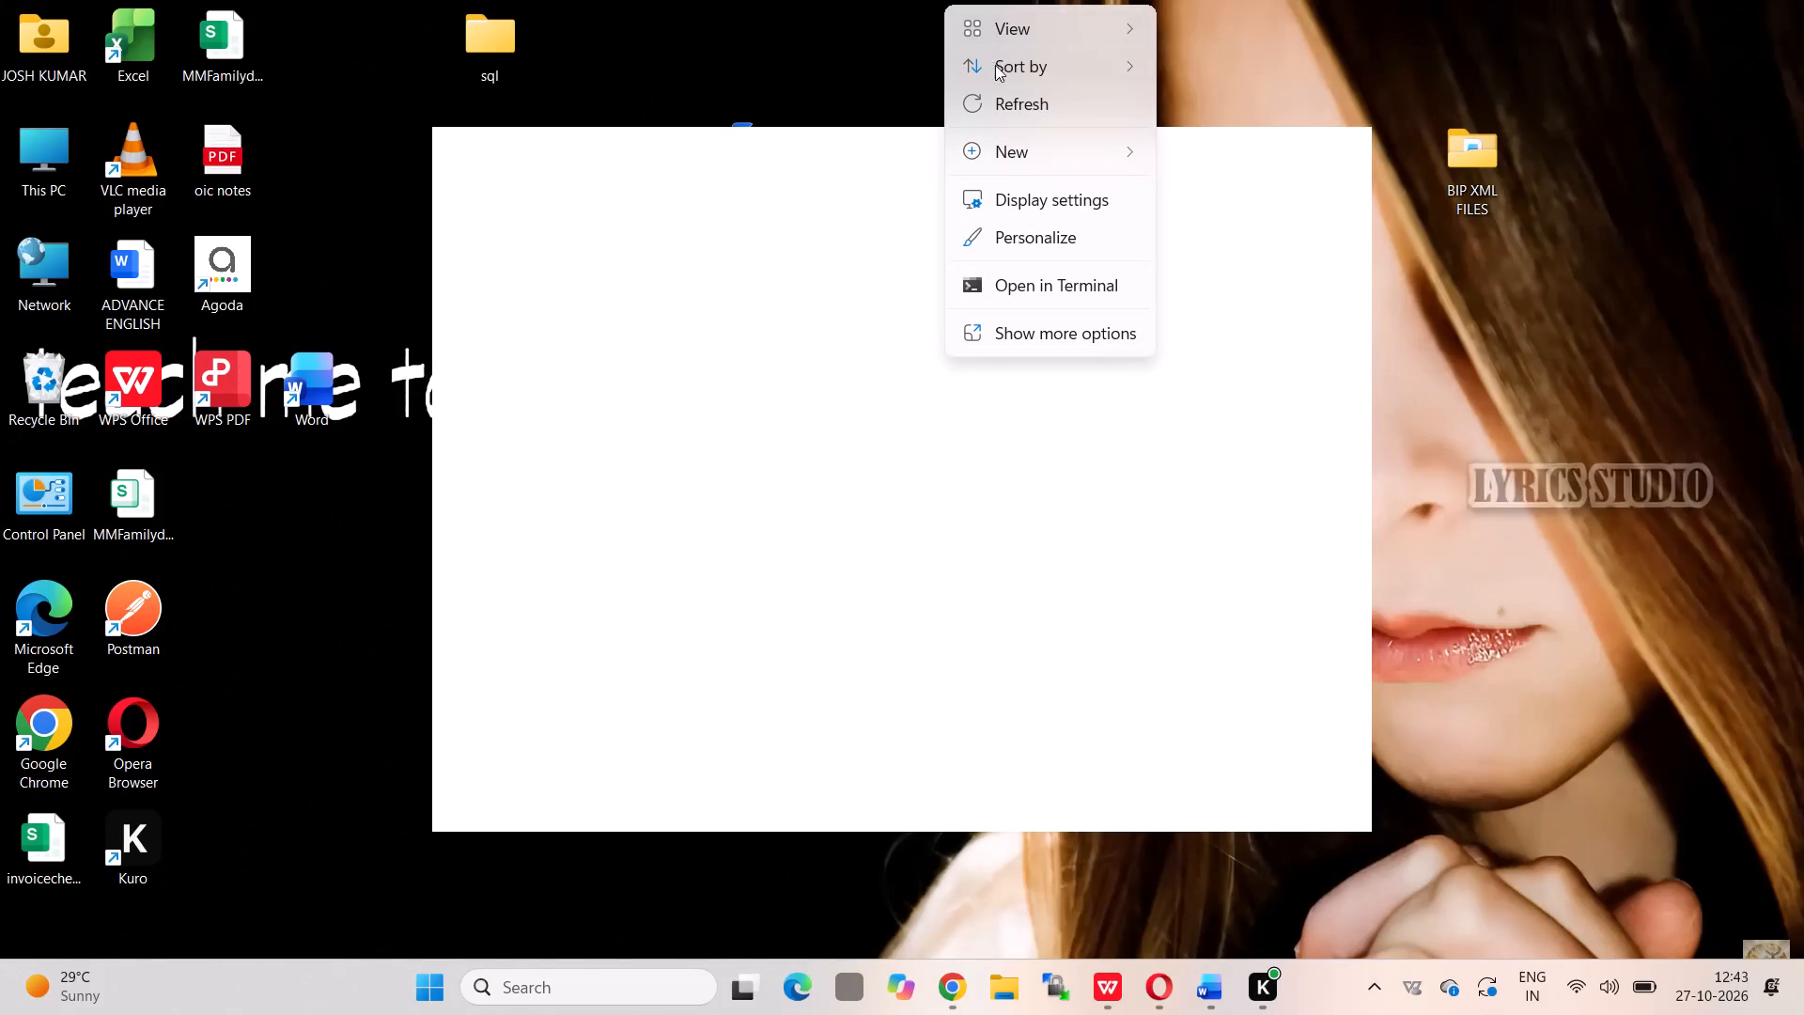
Refresh the Windows desktop.
click(1032, 103)
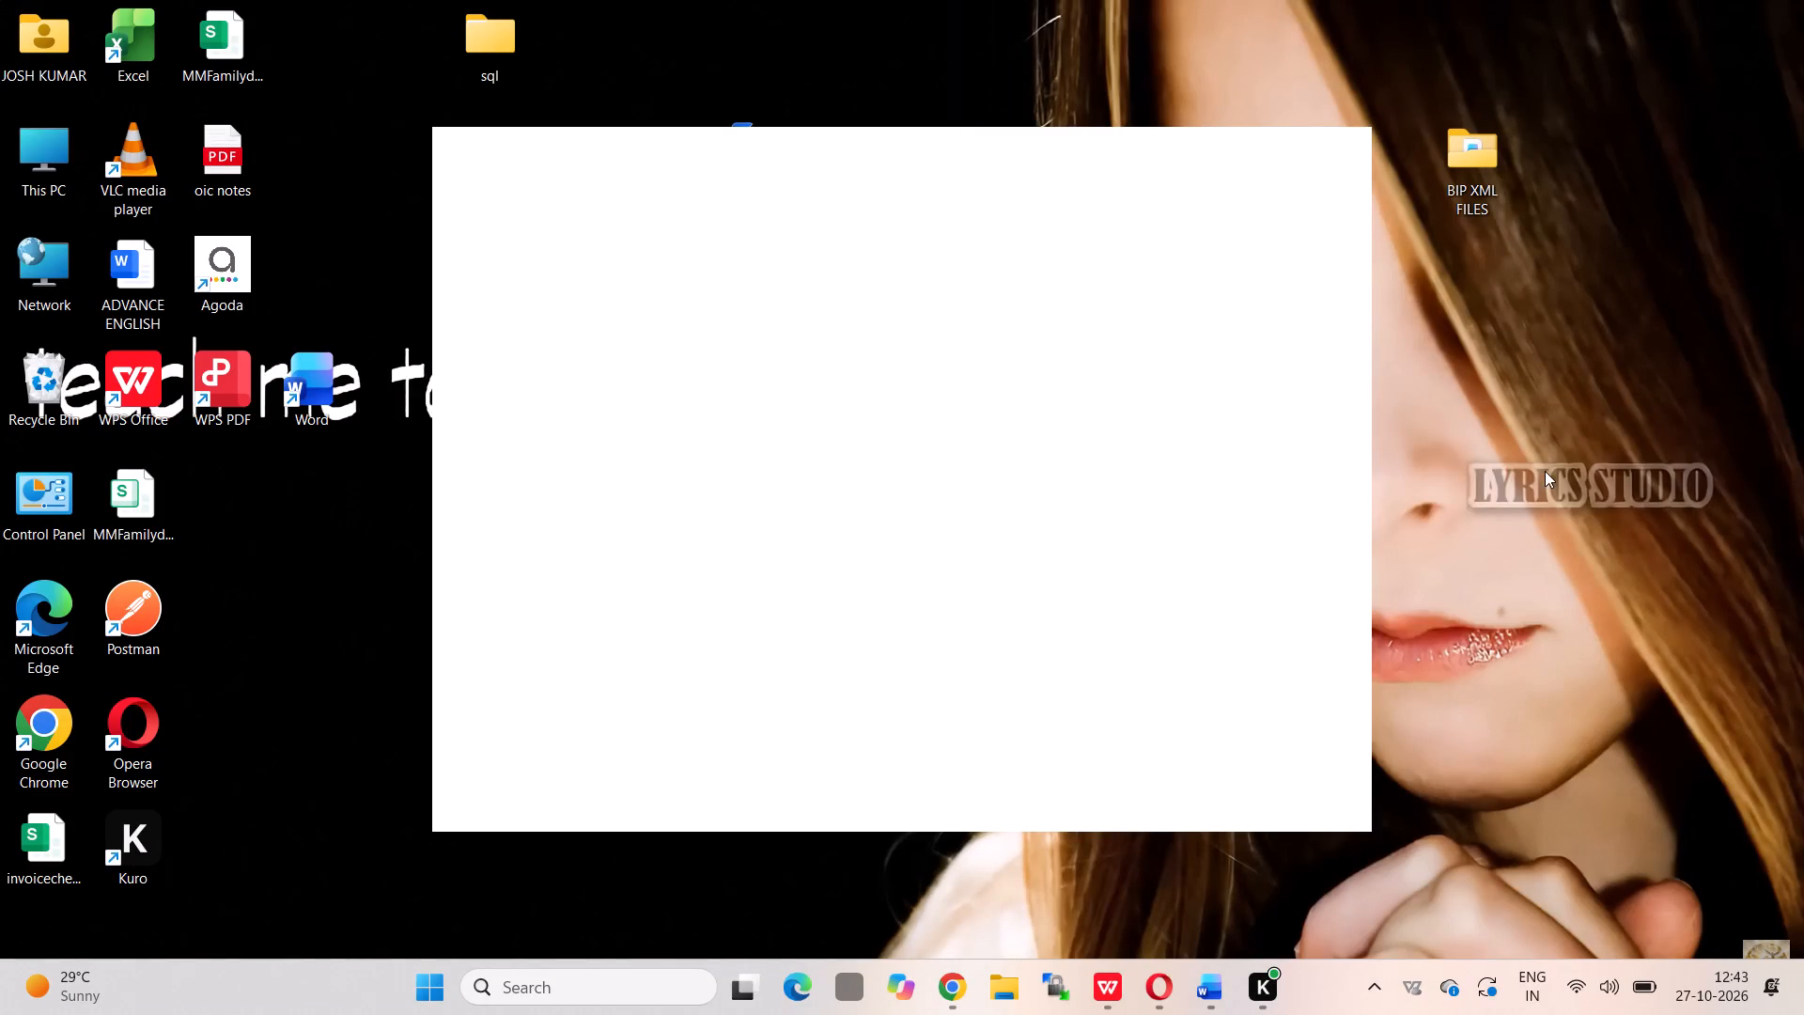
Bring focus to the empty desktop and open the Shut Down Windows dialog.
triple_click(1566, 489)
key(alt+F4)
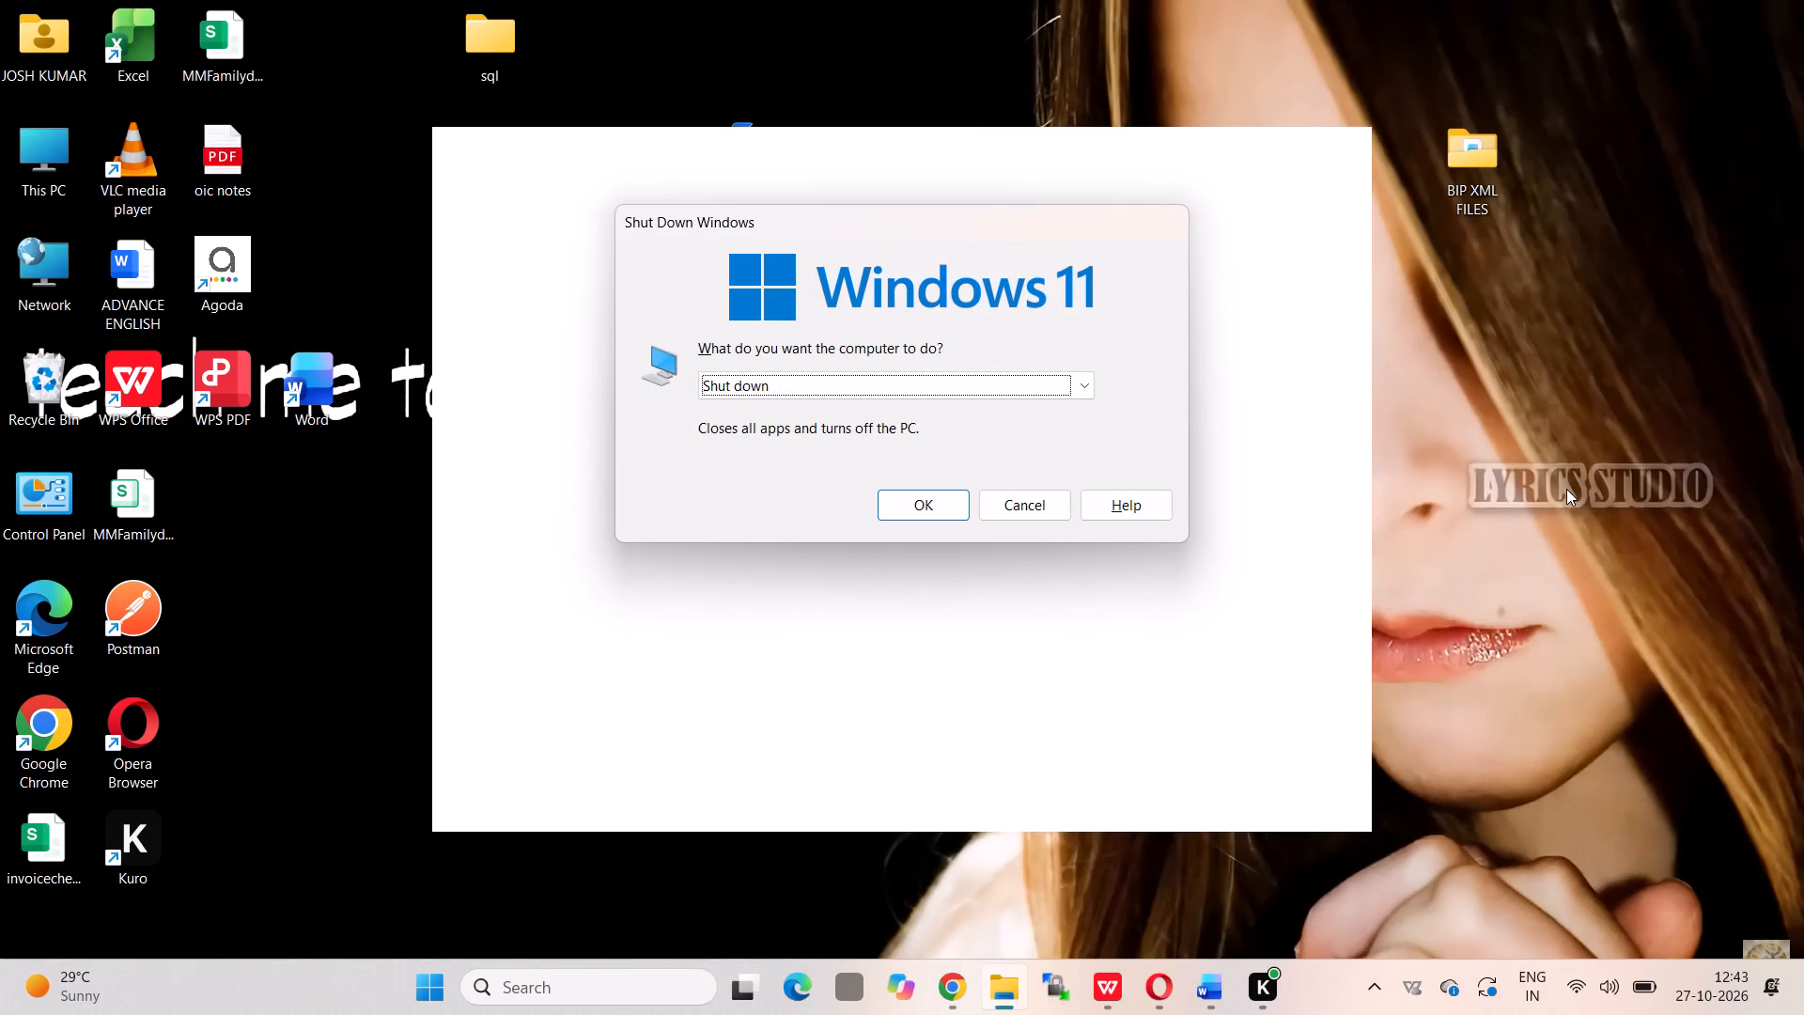